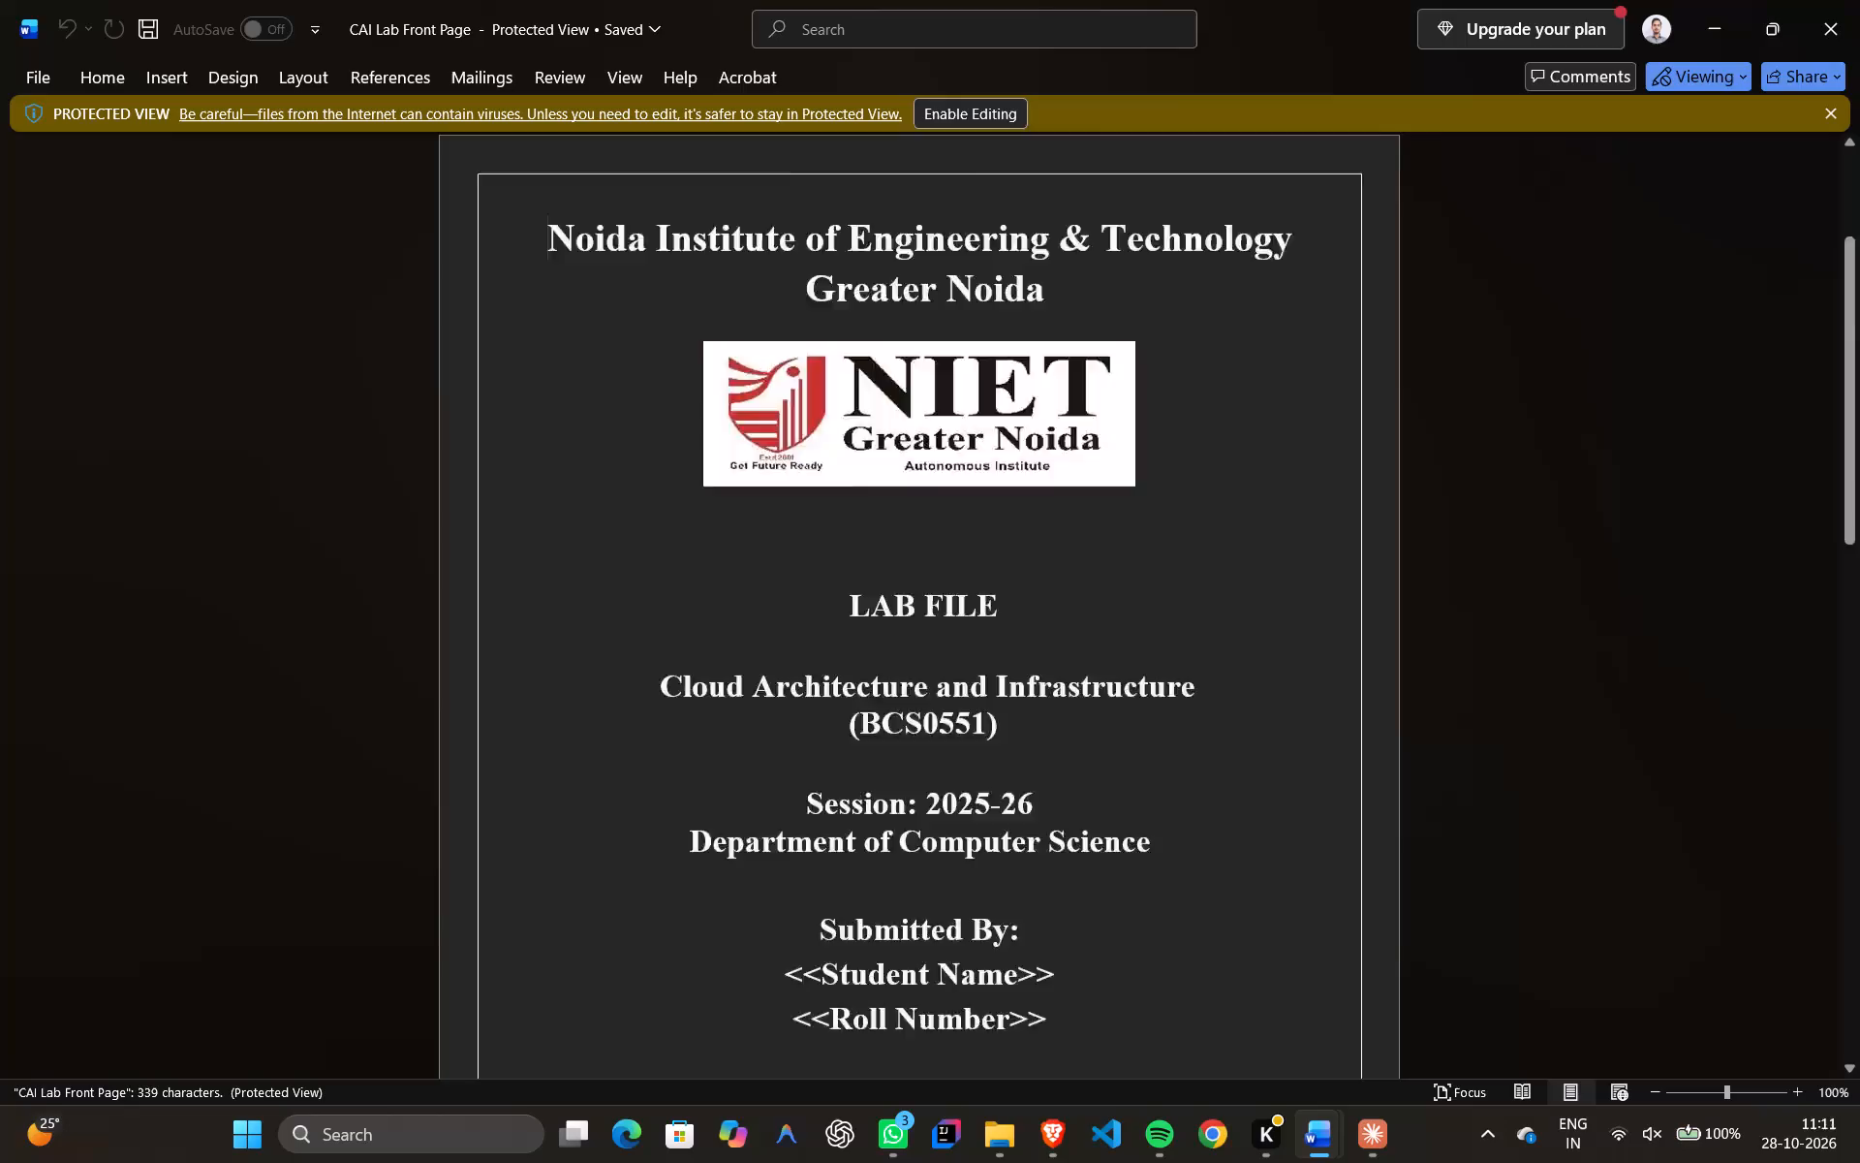
Copy the entire contents of the CAI Lab Front Page document.
scroll(1084, 713, "down", 12)
scroll(1084, 713, "up", 3)
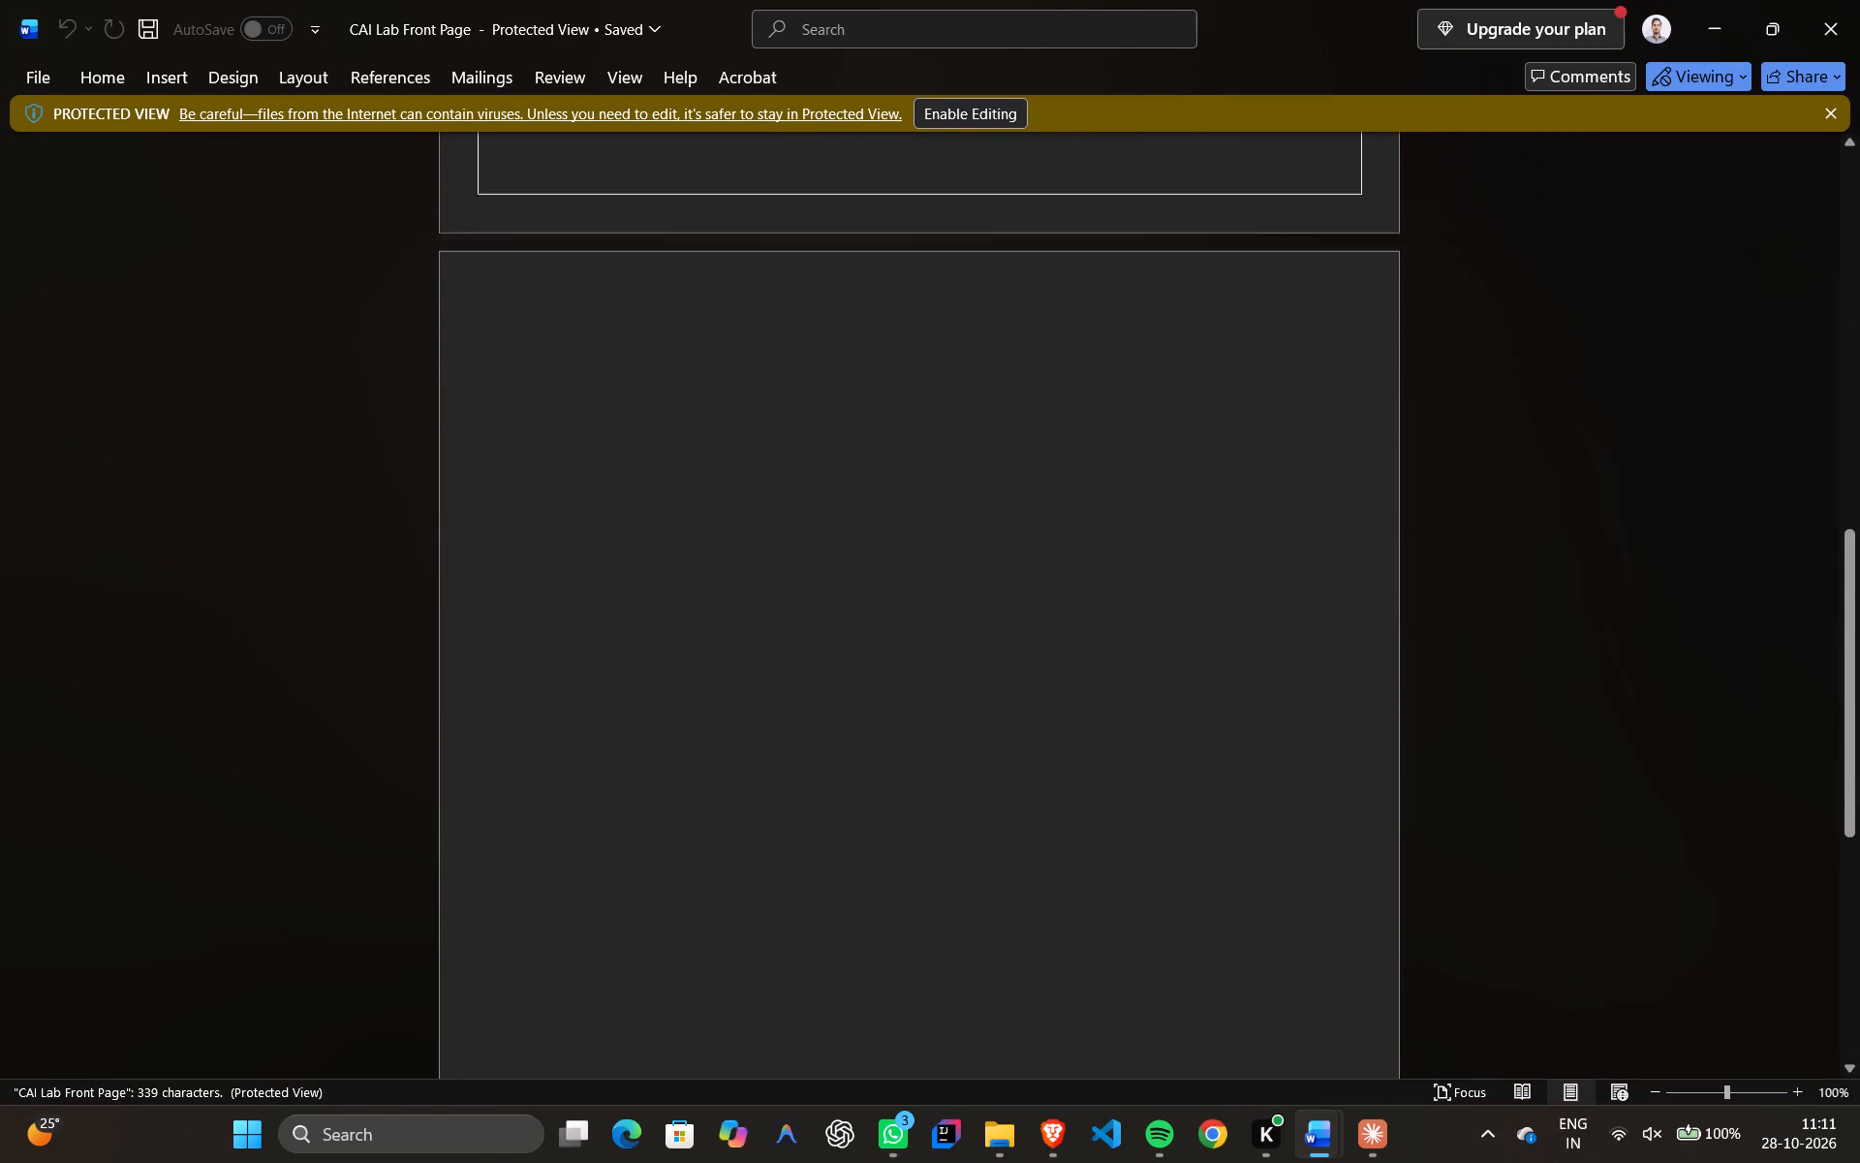
scroll(1084, 713, "up", 6)
left_click(1188, 550)
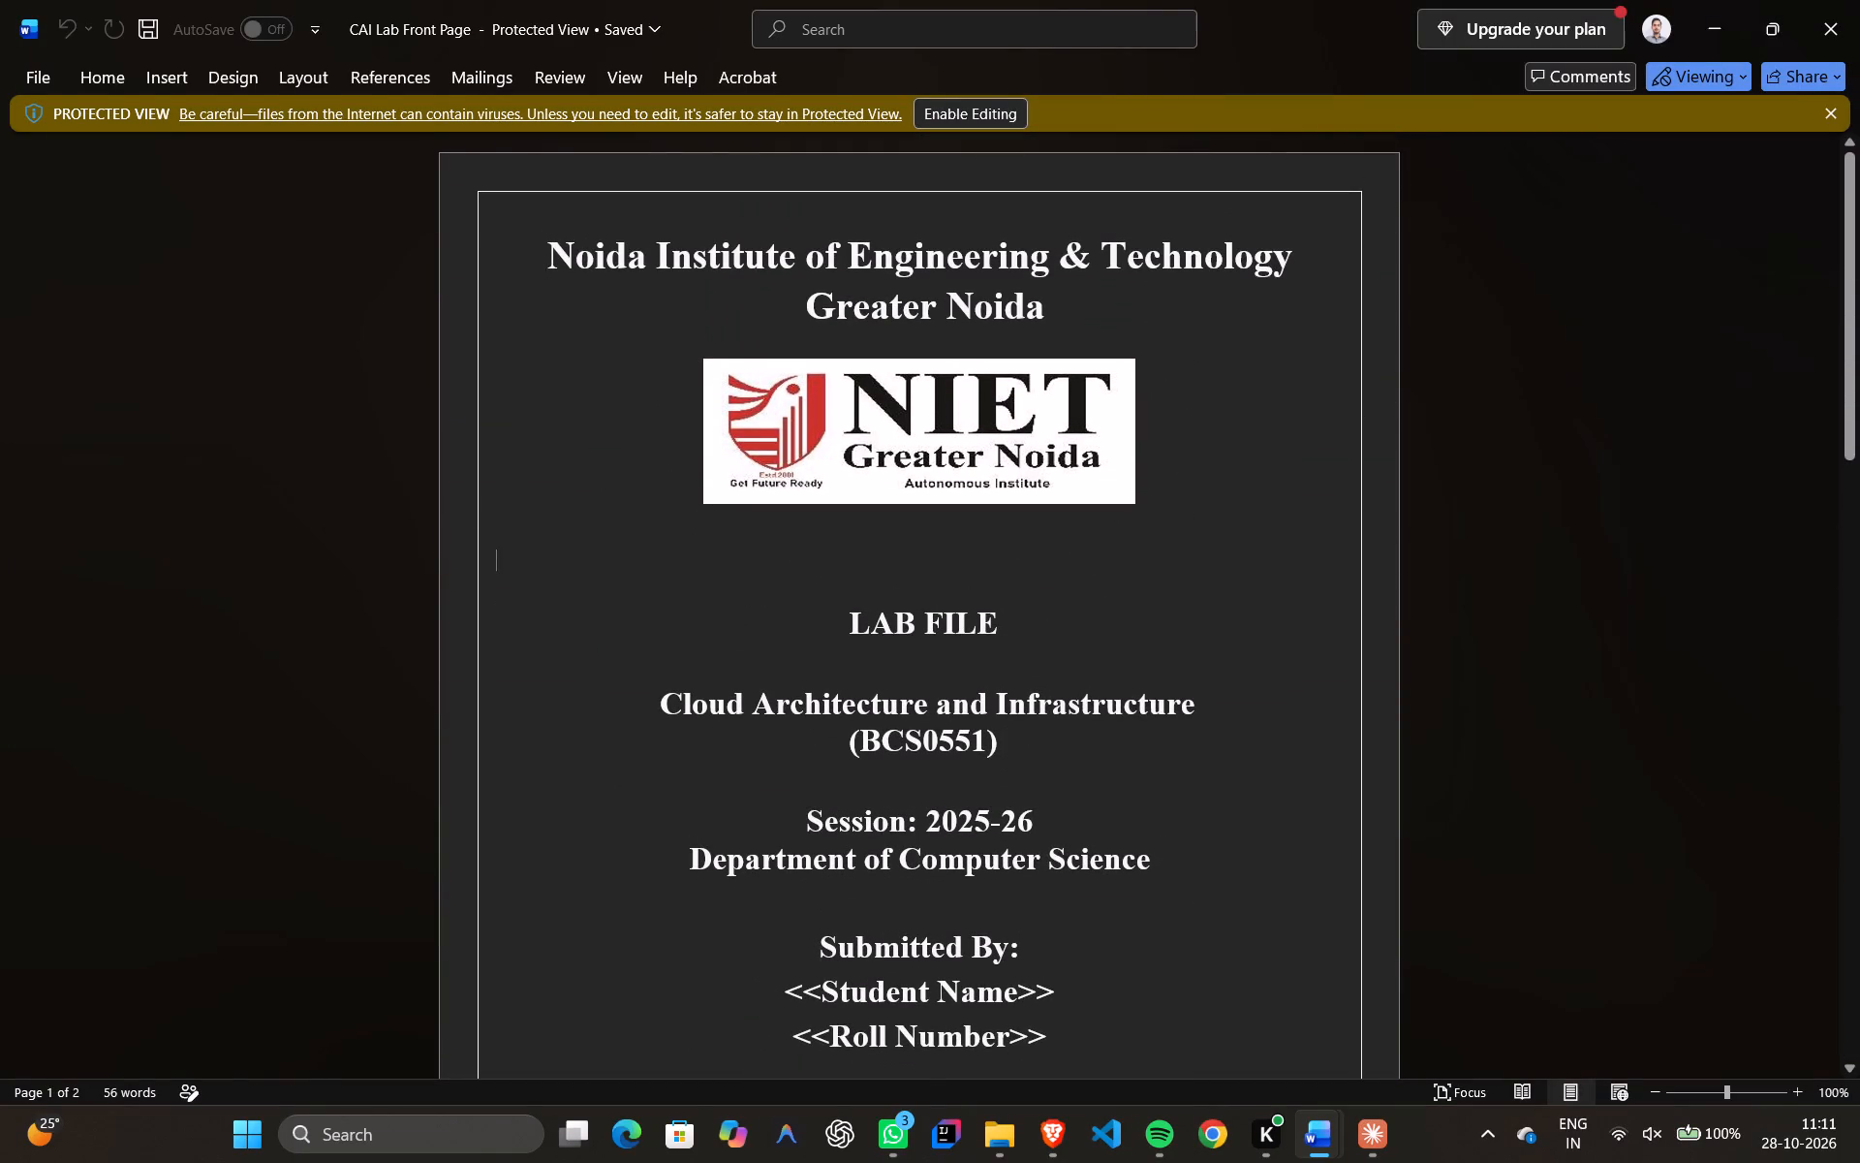
key("ctrl+a")
key("ctrl+c")
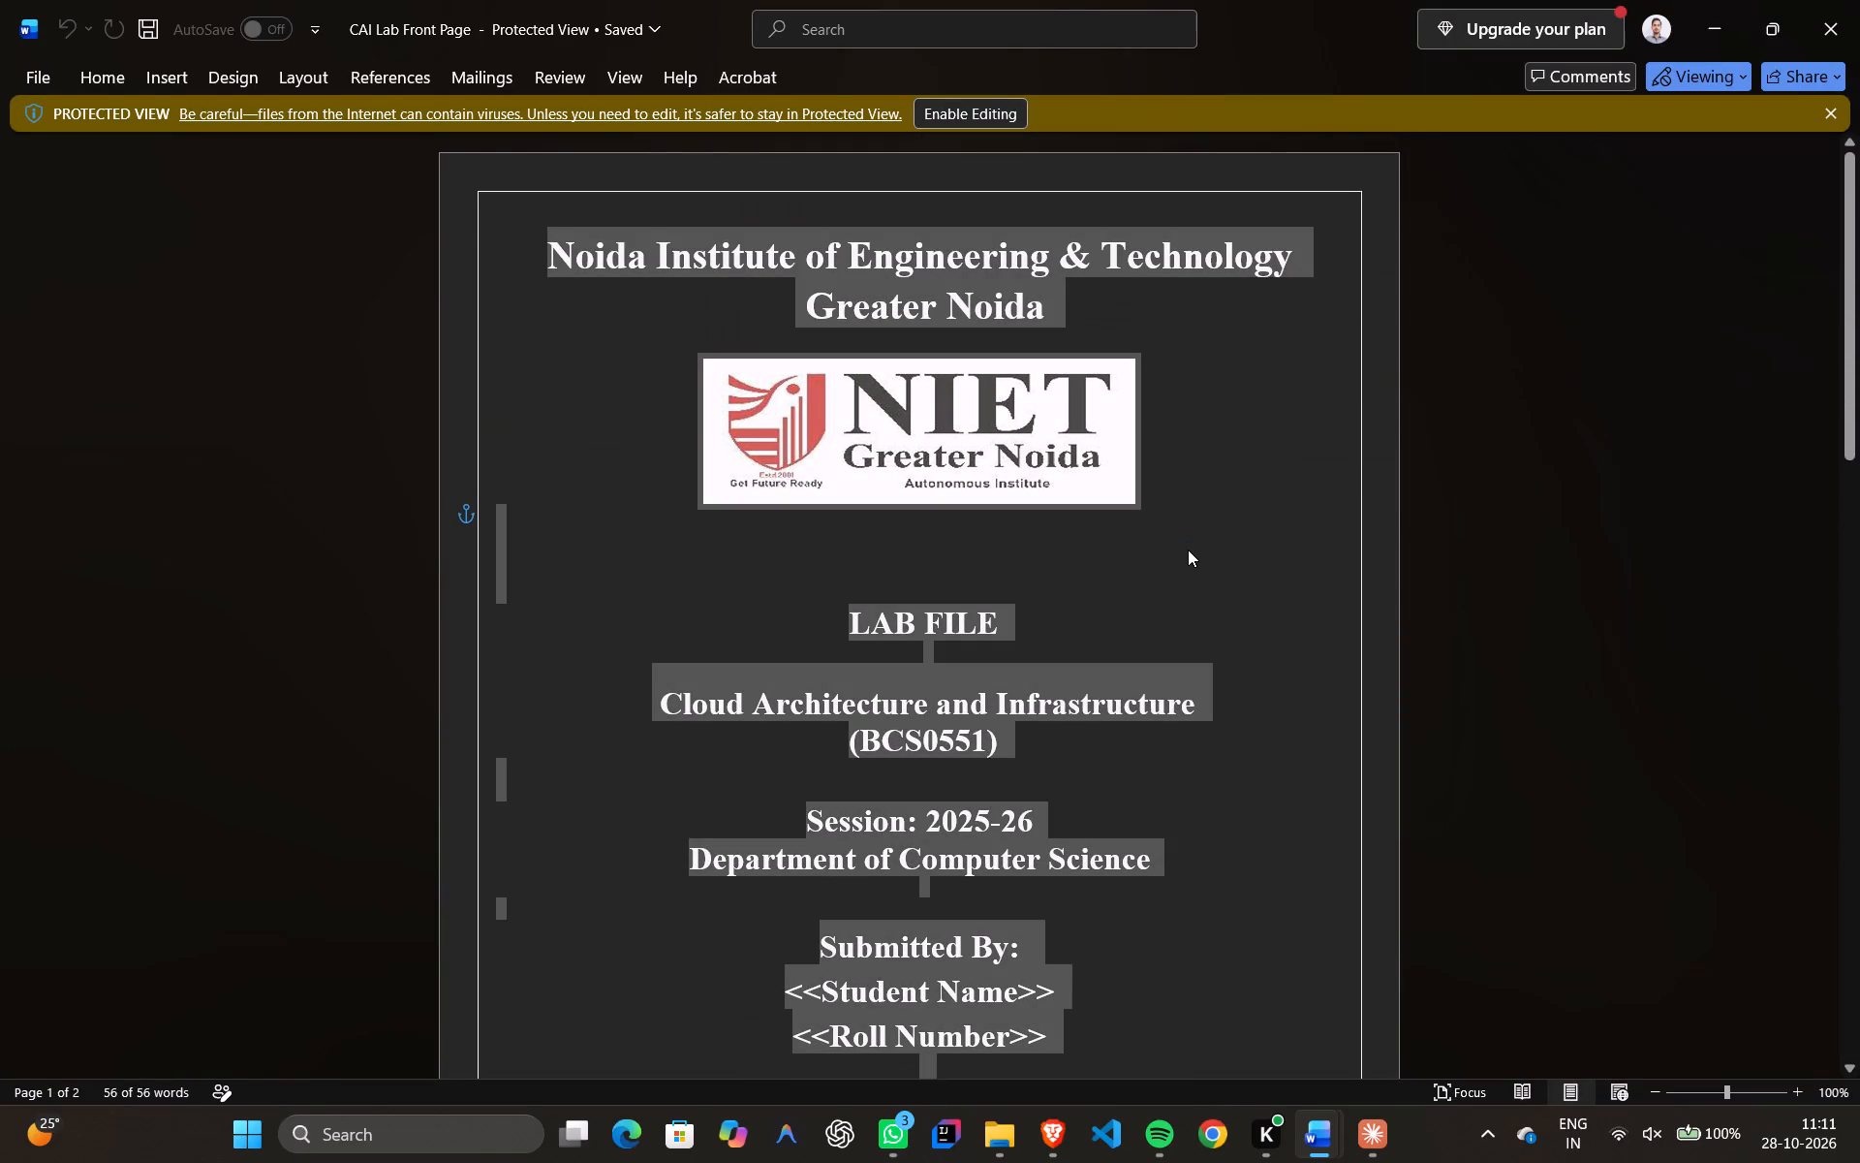
scroll(1188, 550, "down", 4)
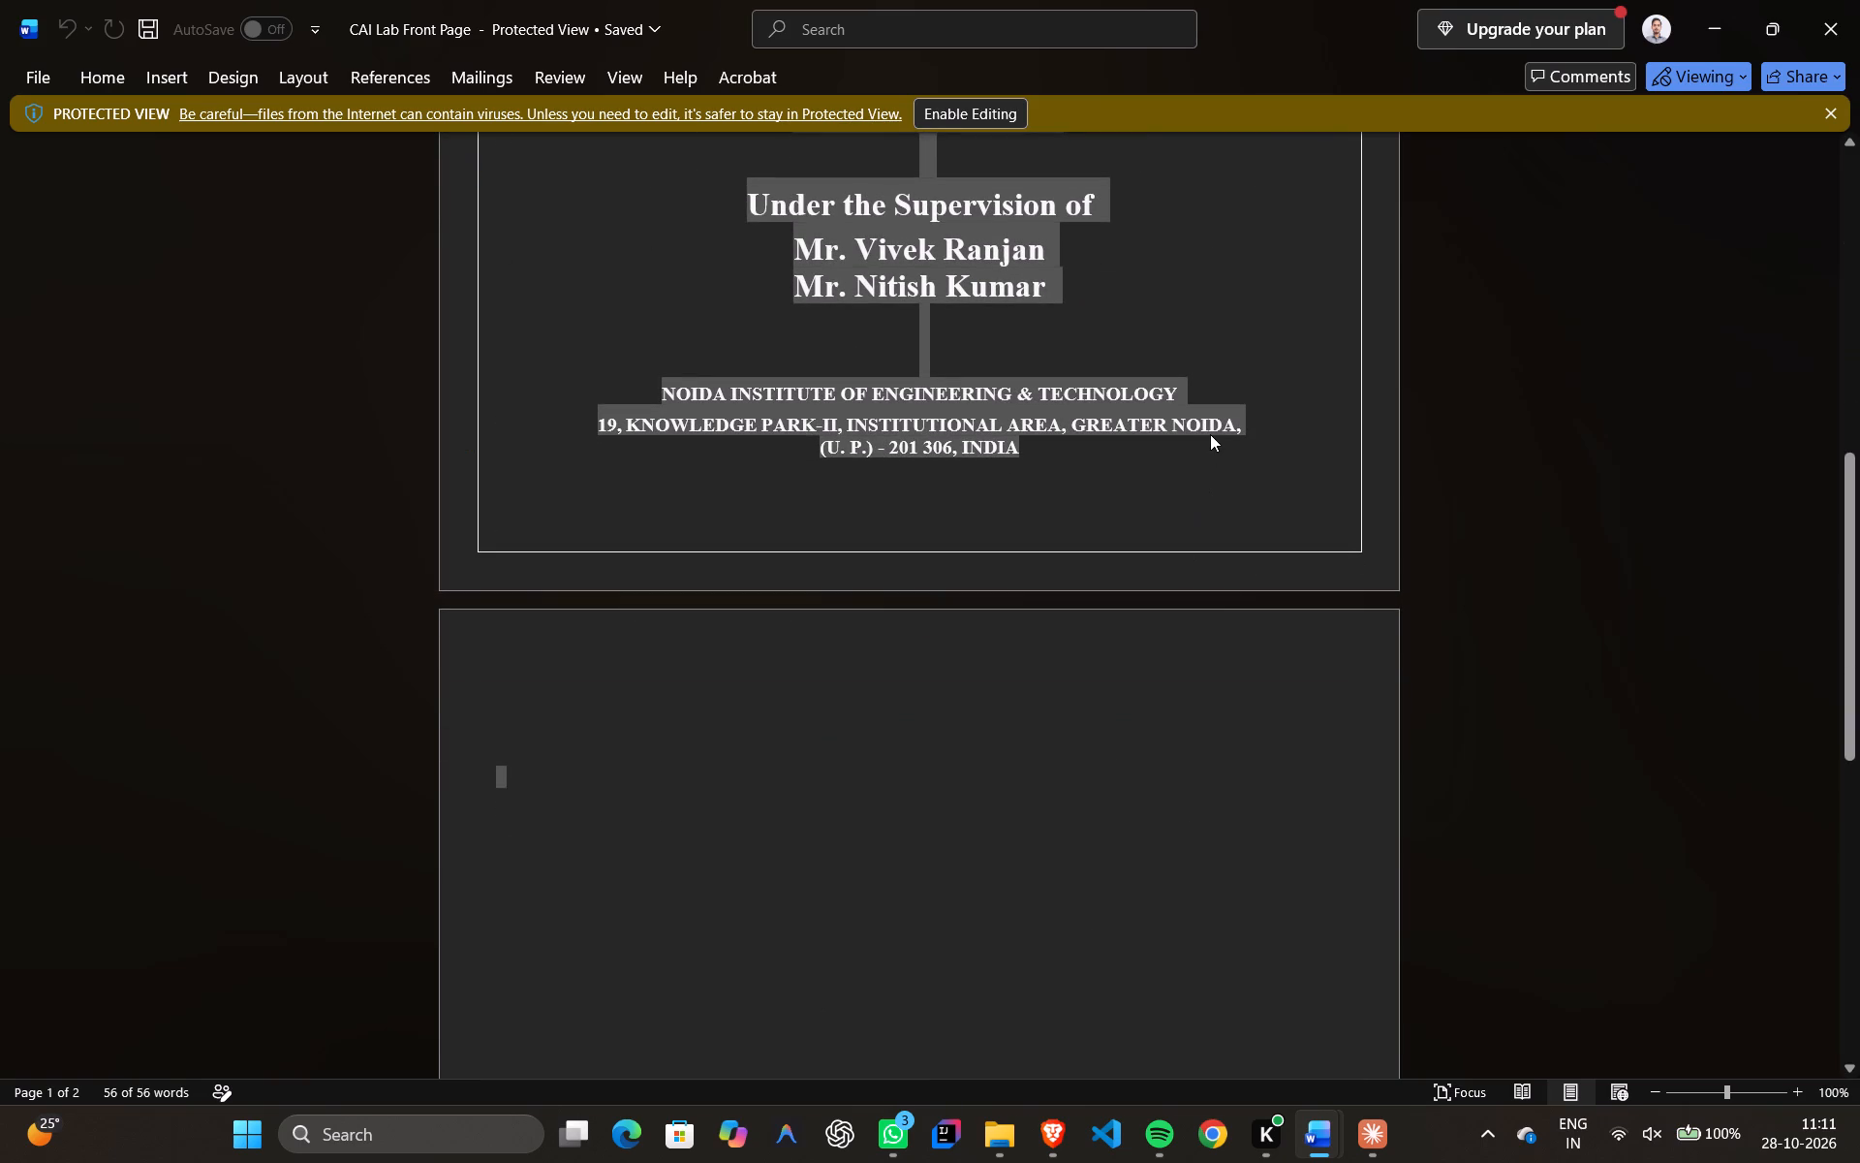
left_click(1210, 434)
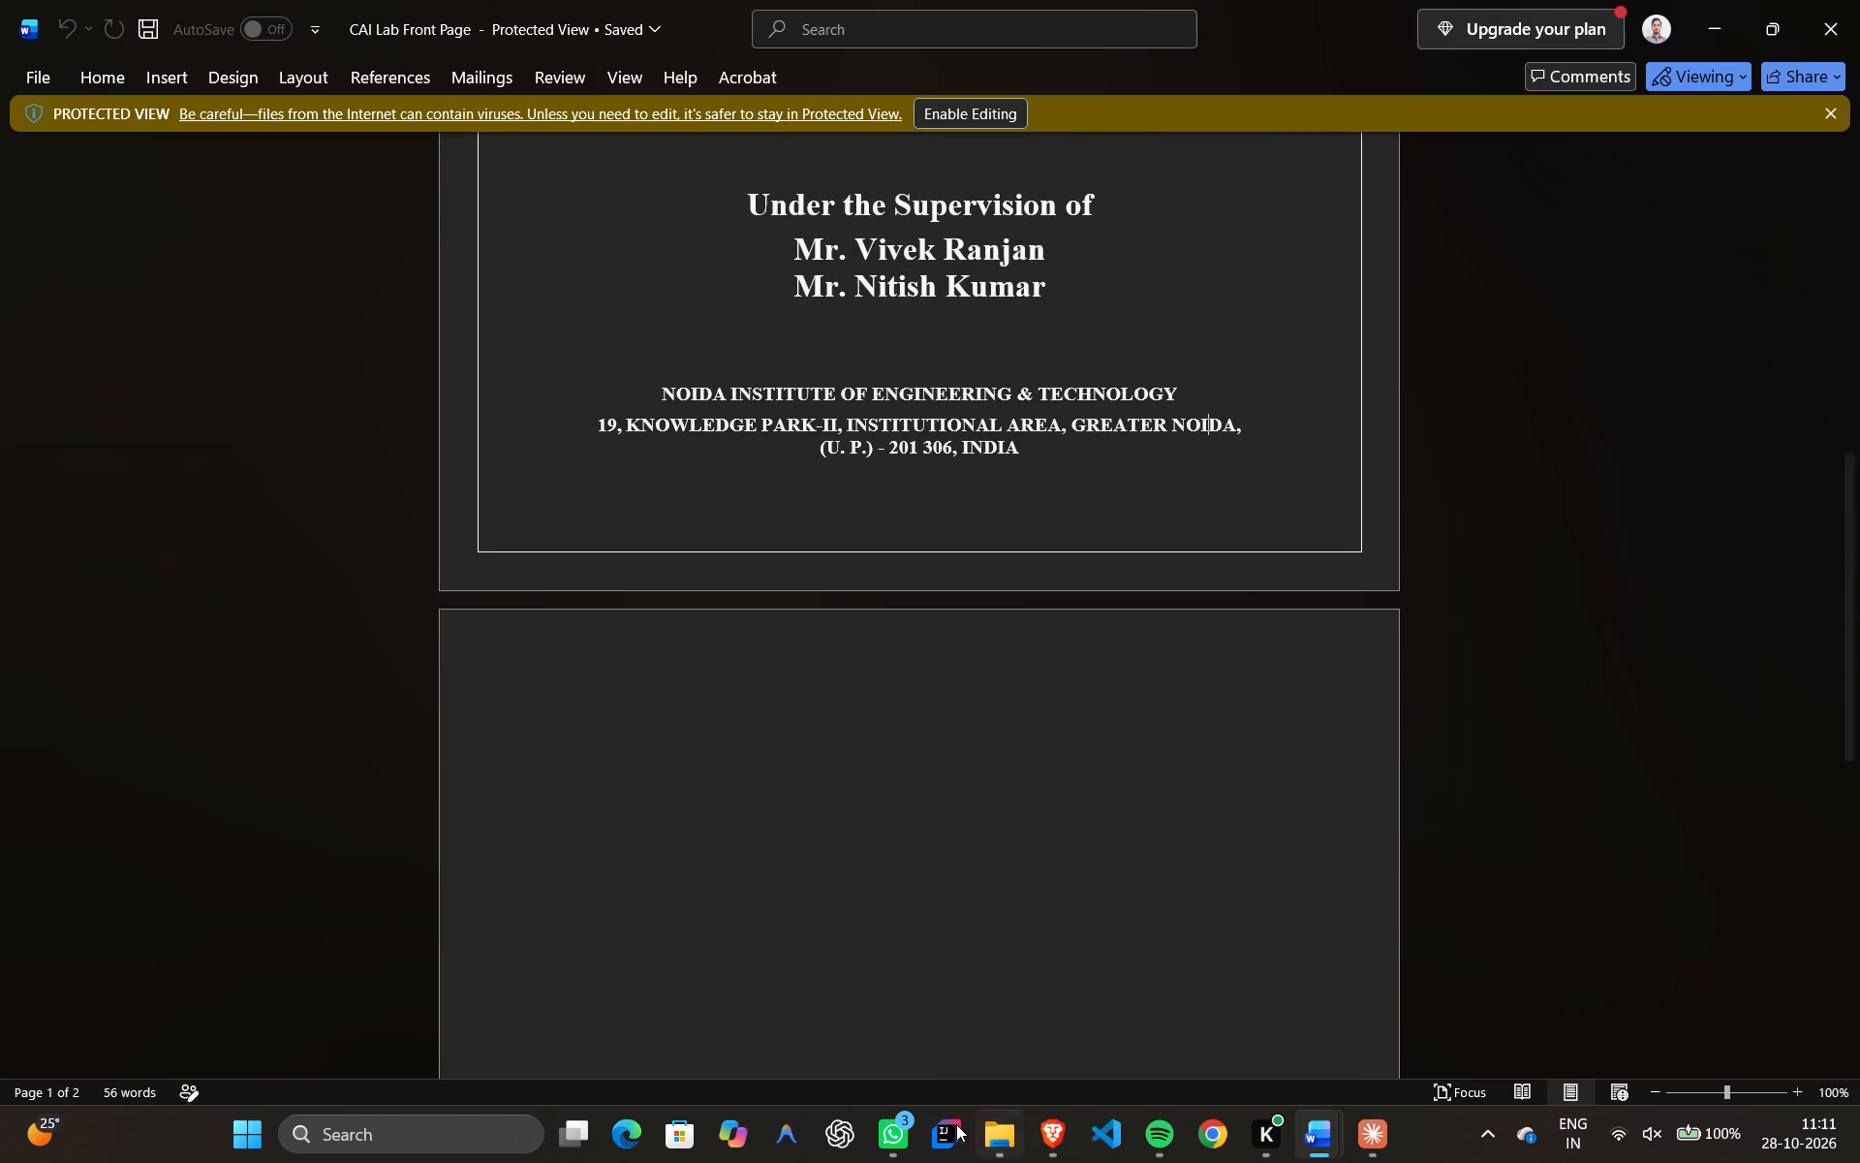
Open the Cloud Arch. Lab File document from the Downloads folder in File Explorer.
left_click(1015, 1138)
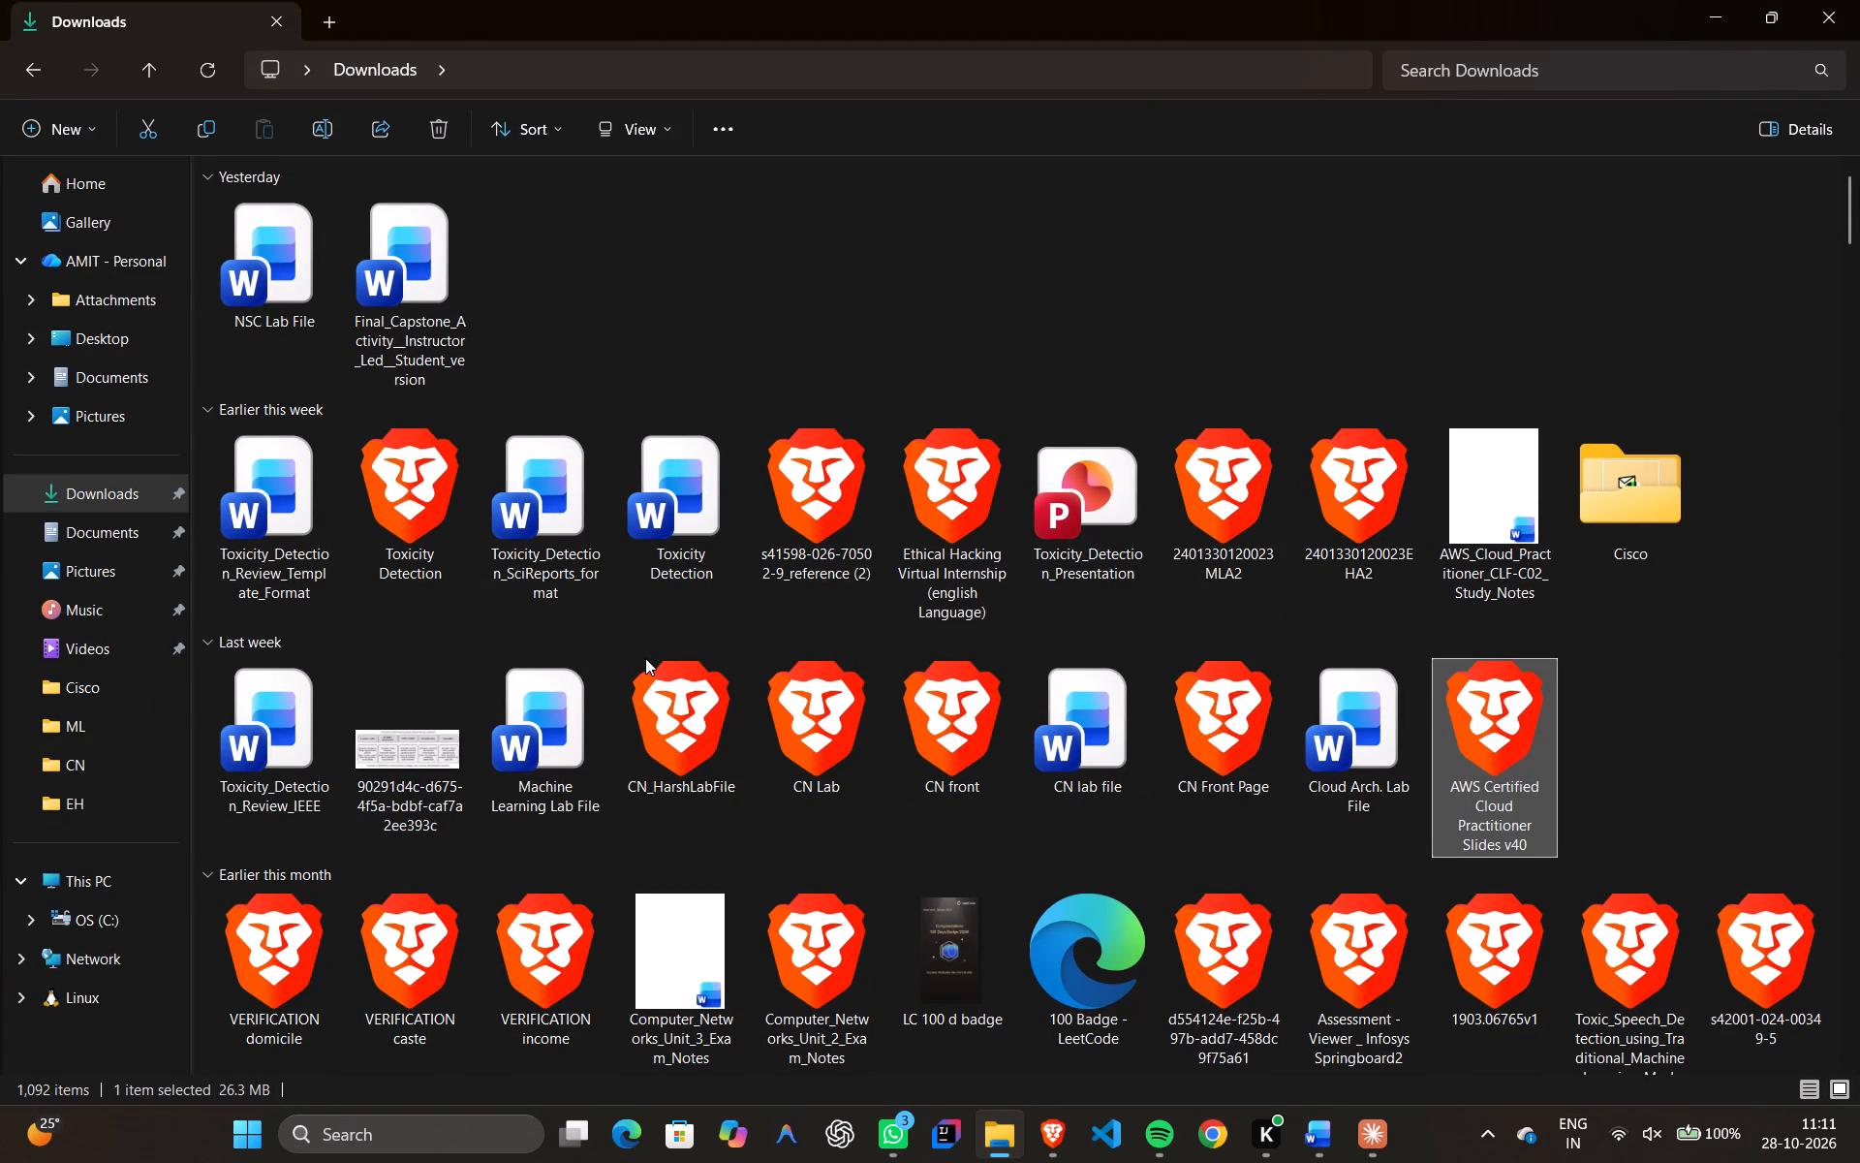
scroll(645, 658, "down", 1)
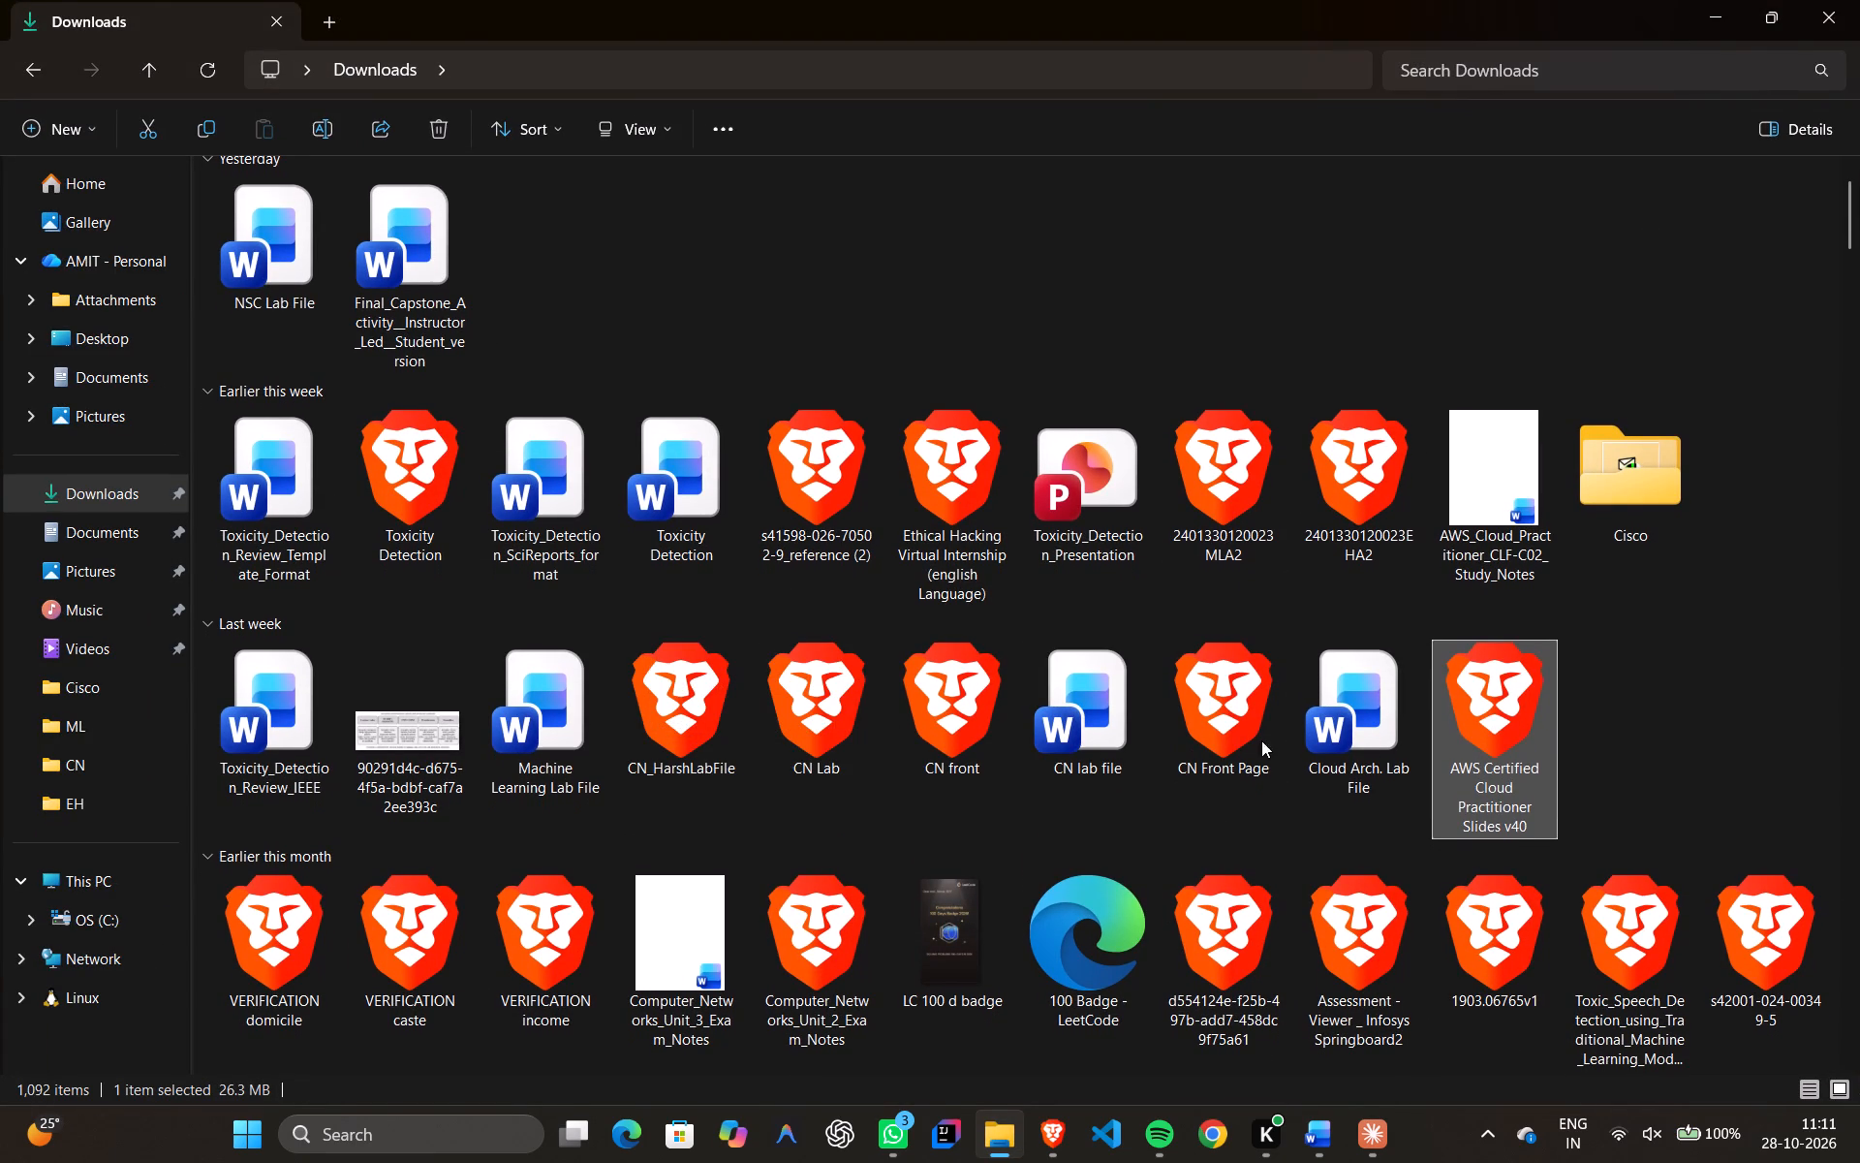
double_click(1330, 727)
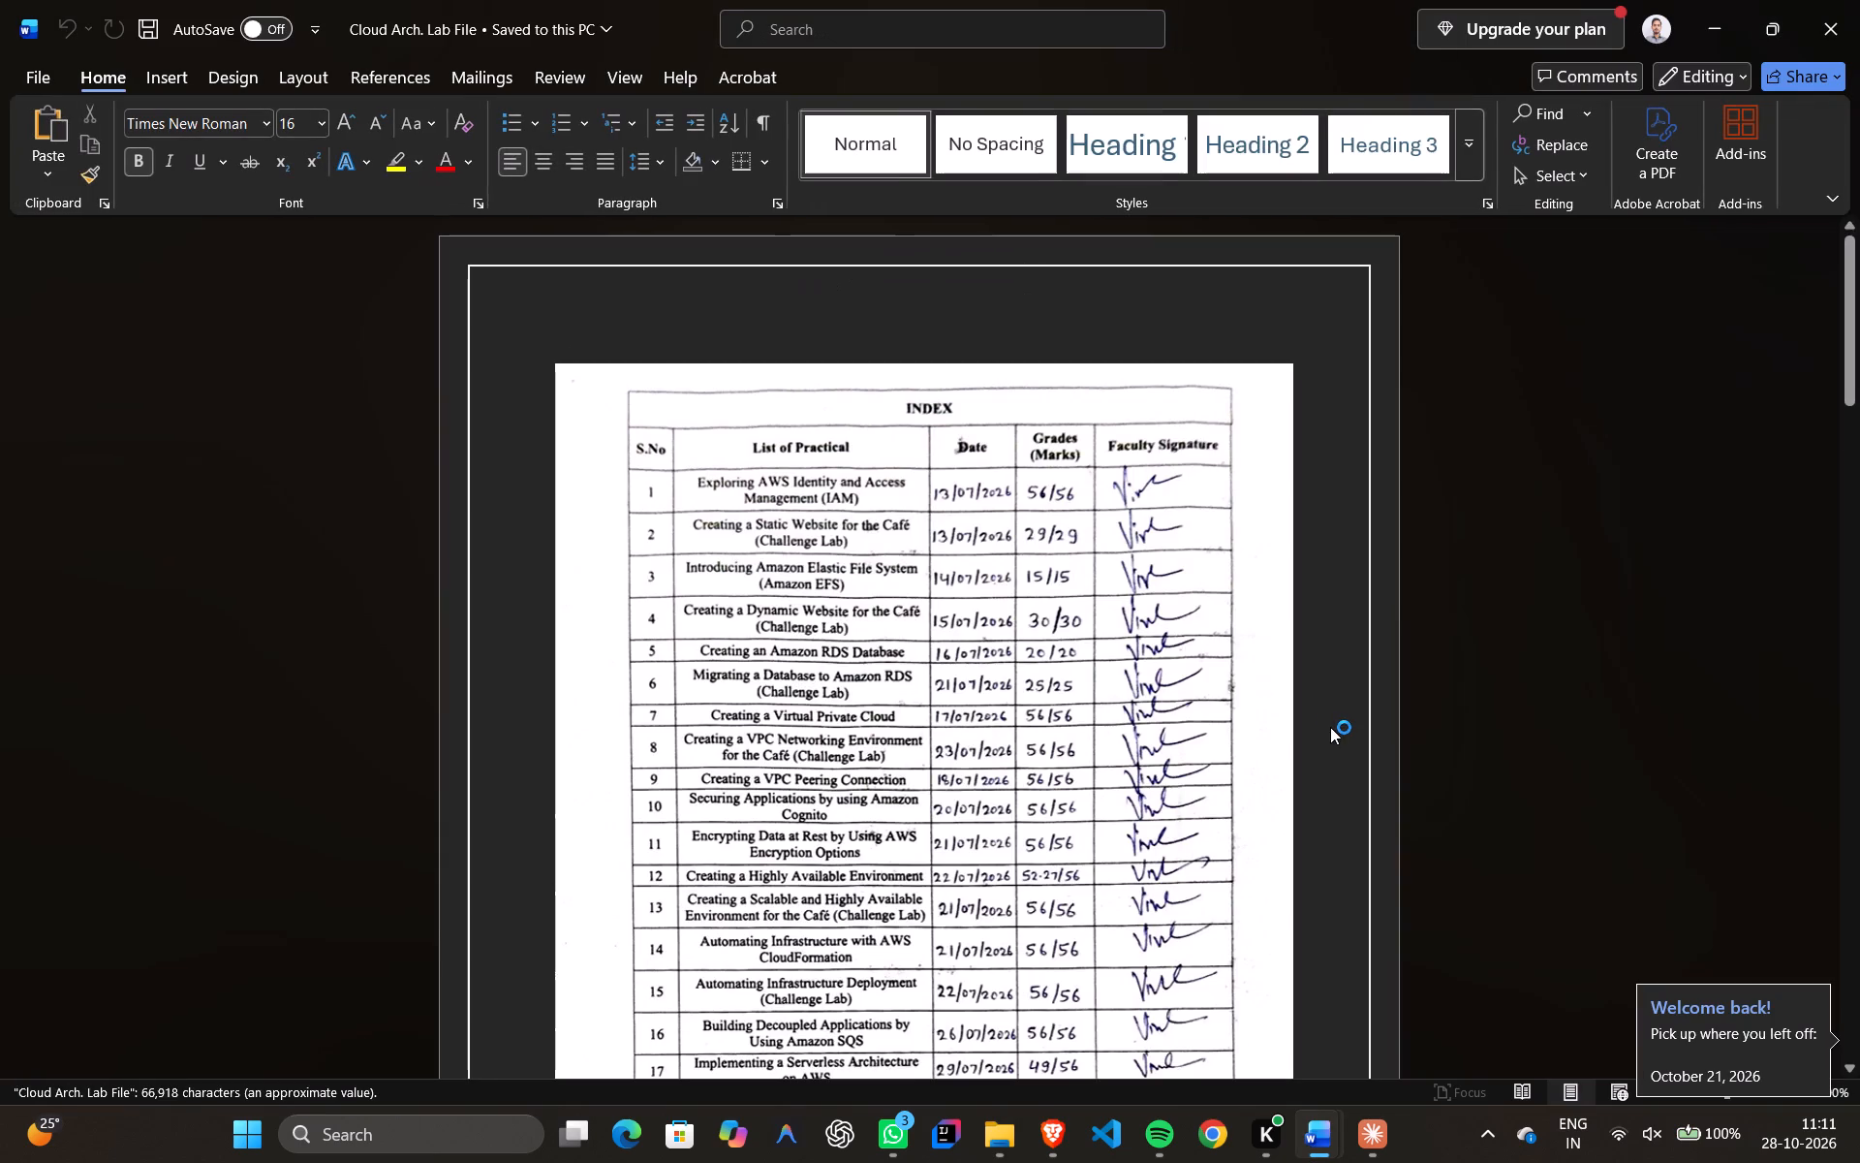
Insert a blank page before the index page and delete the empty line above the index image.
left_click(631, 313)
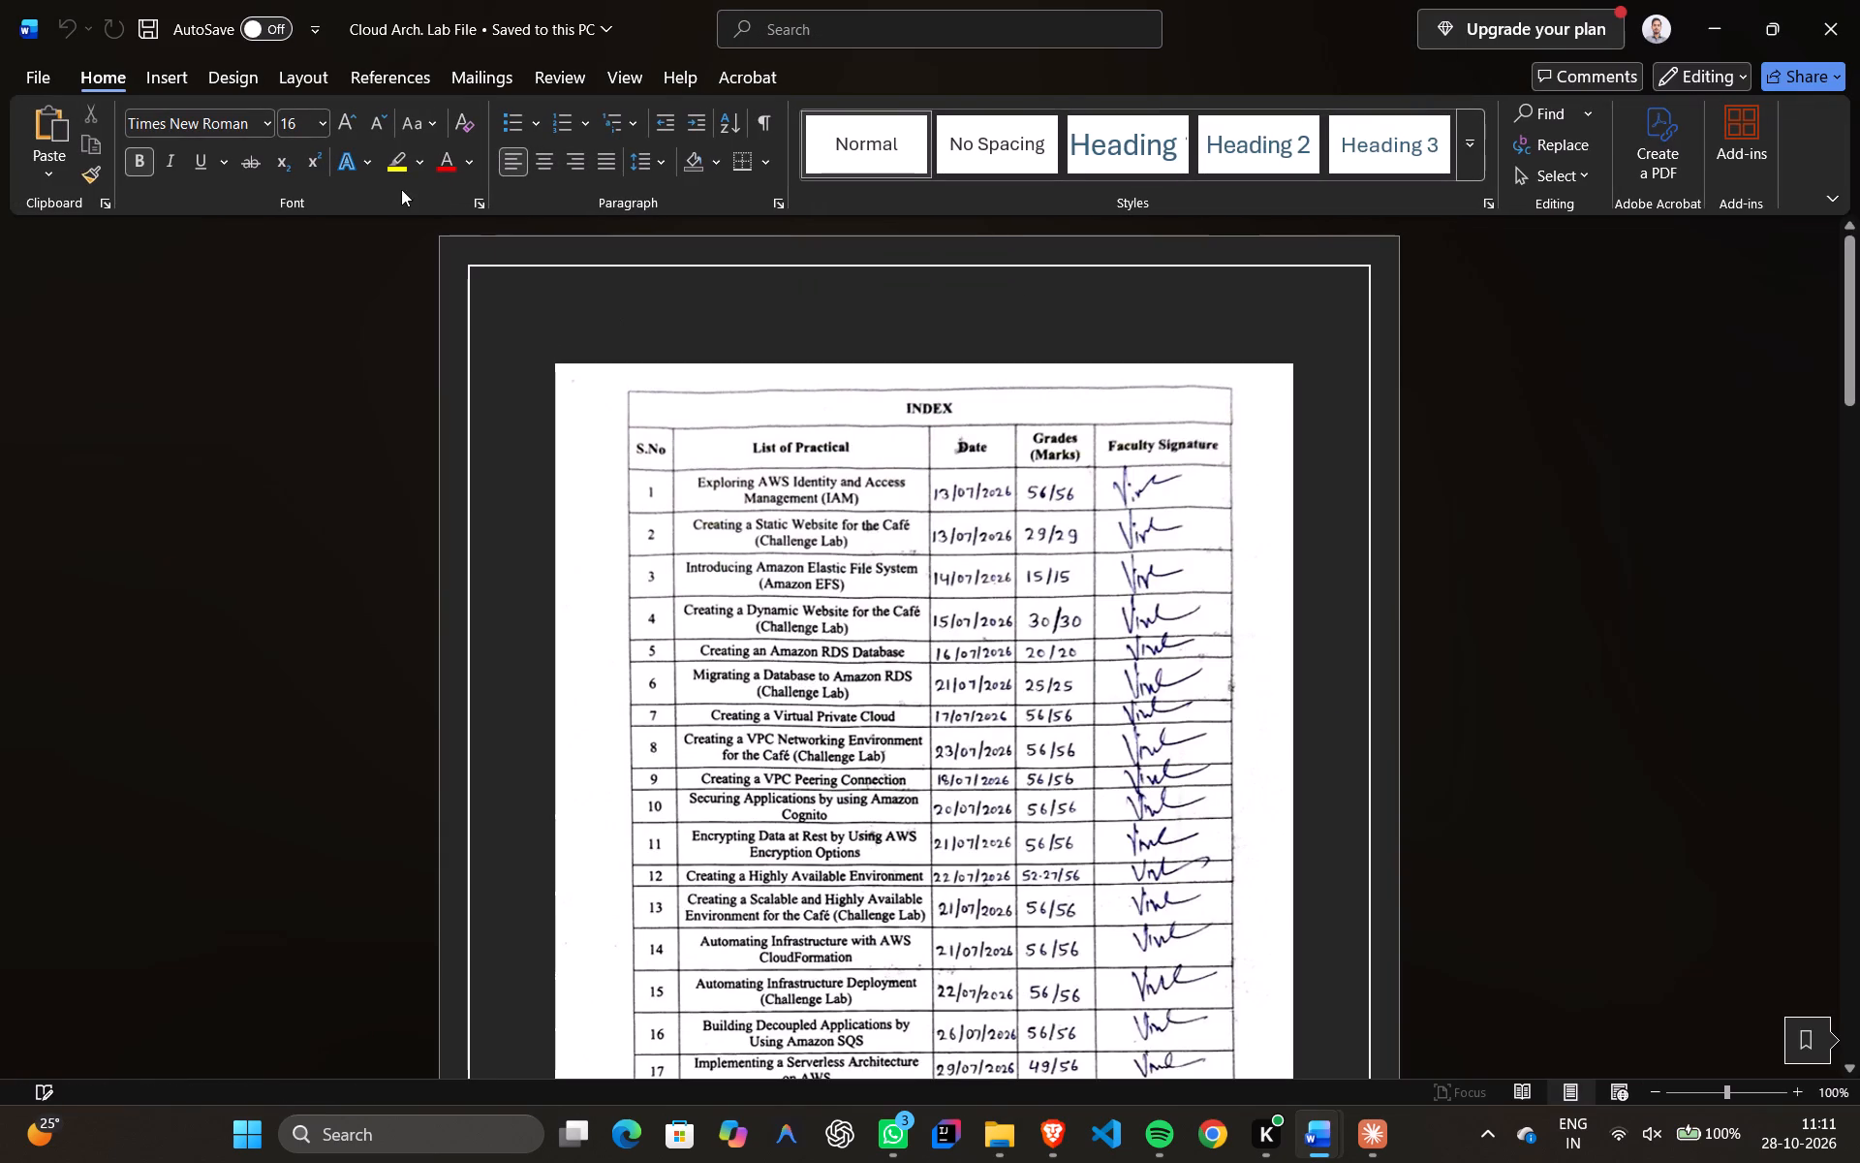
left_click(164, 69)
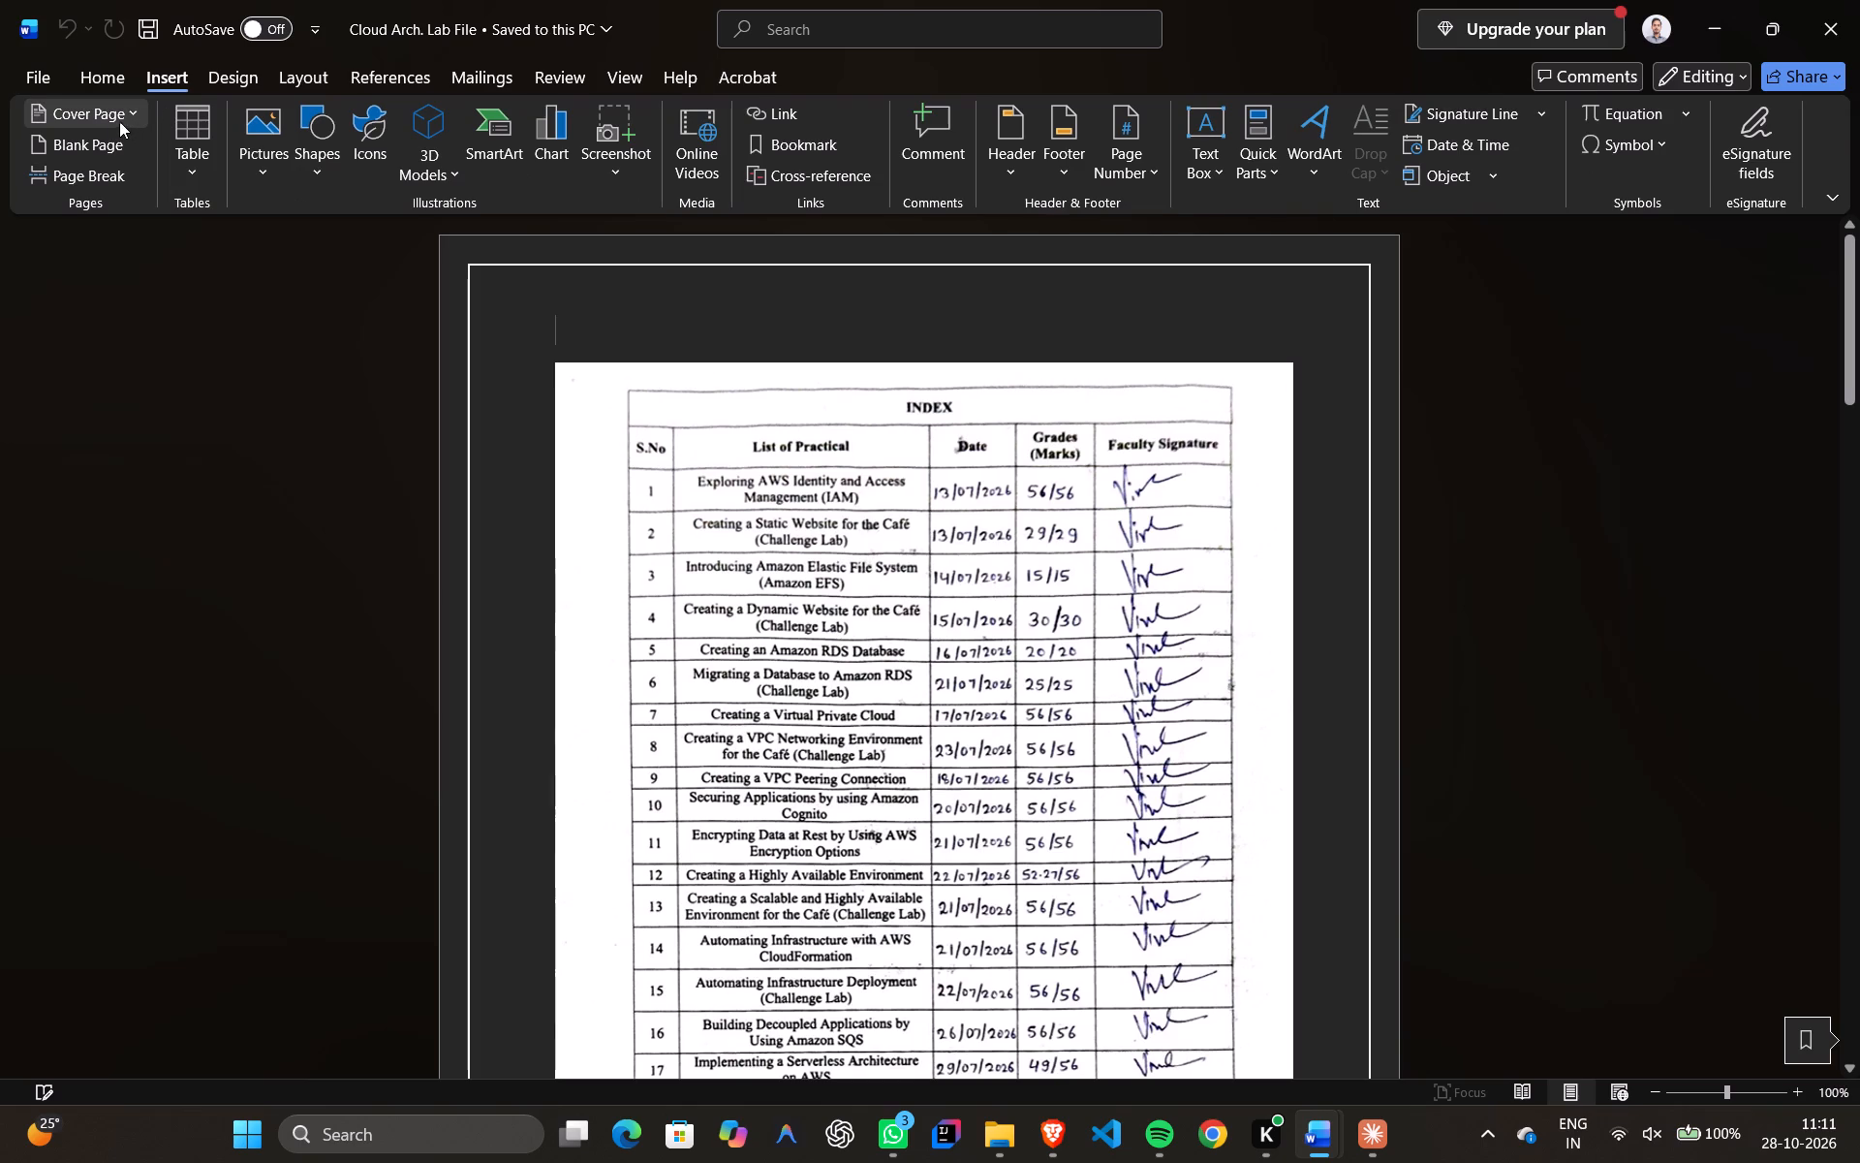
left_click(76, 132)
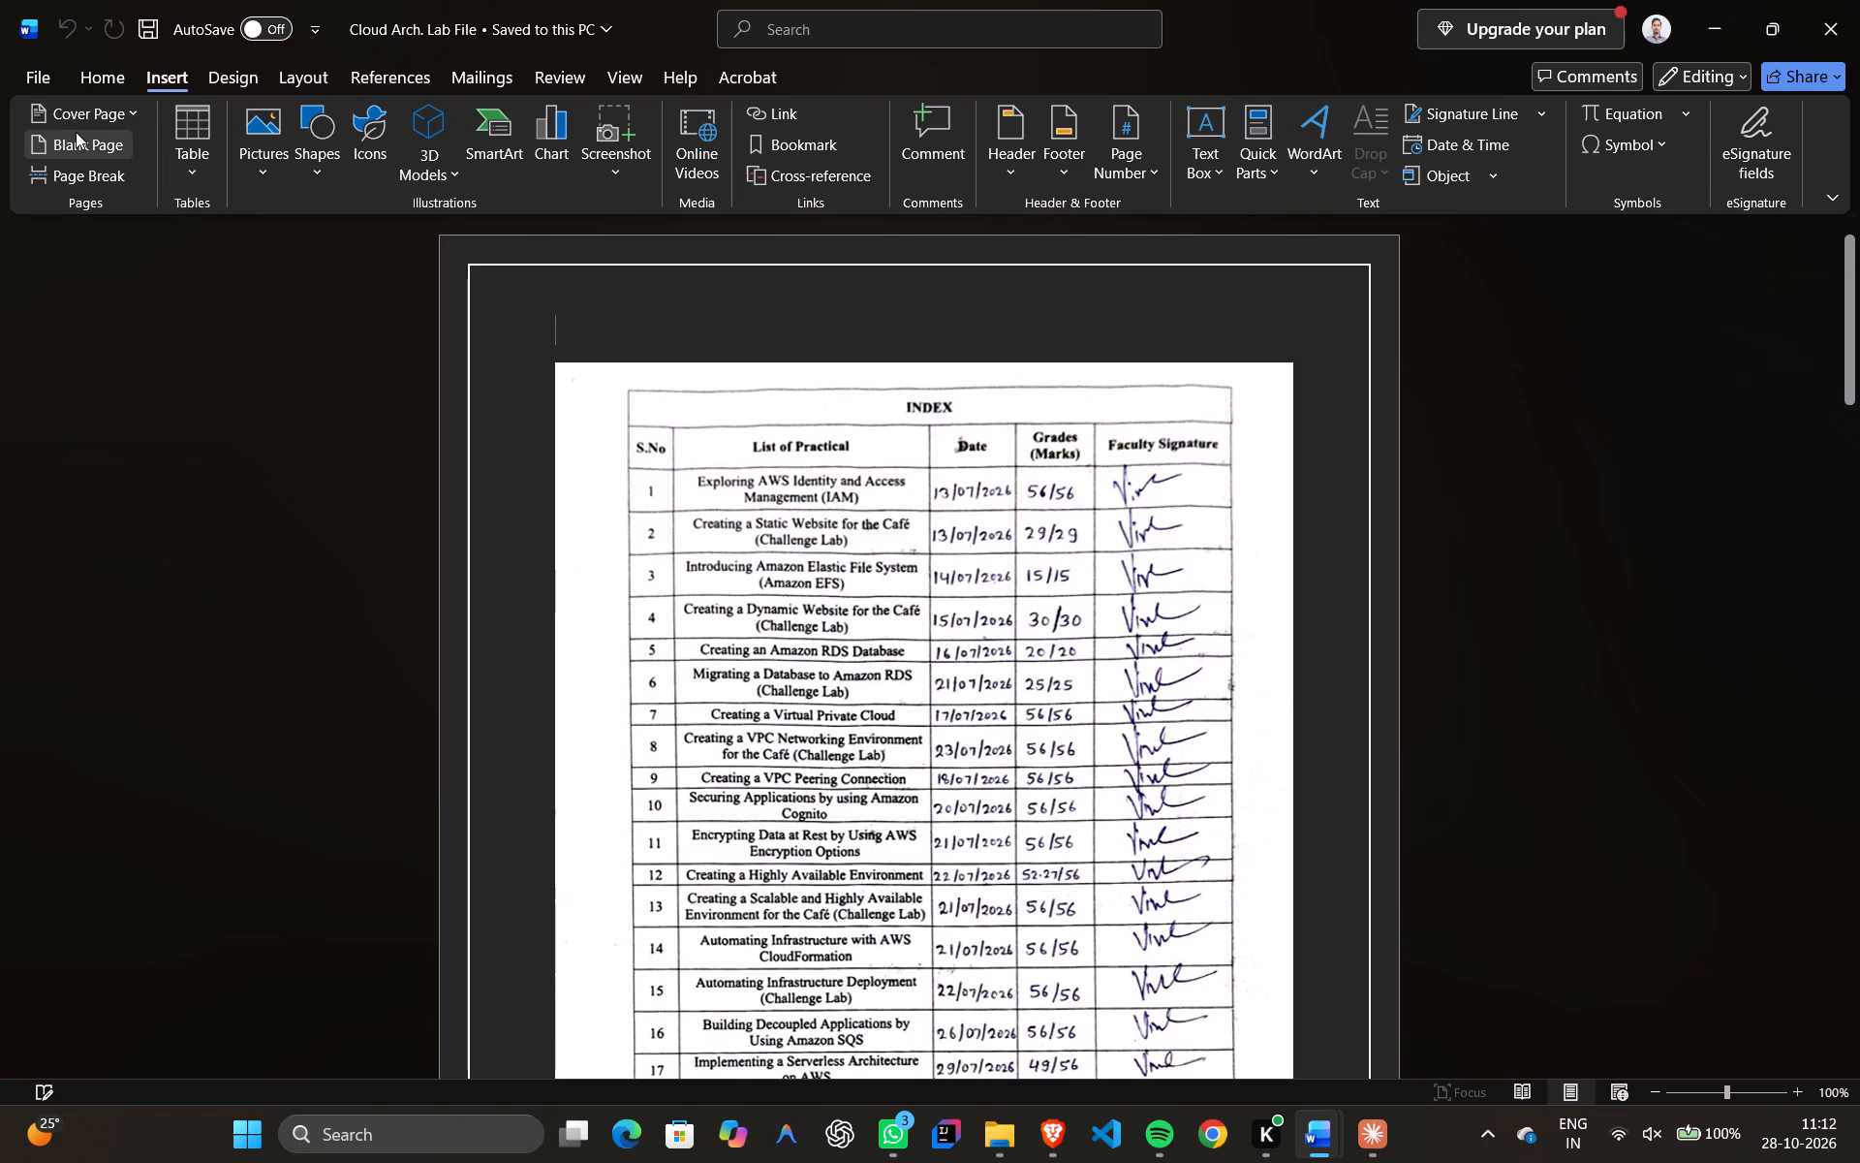
scroll(540, 500, "down", 2)
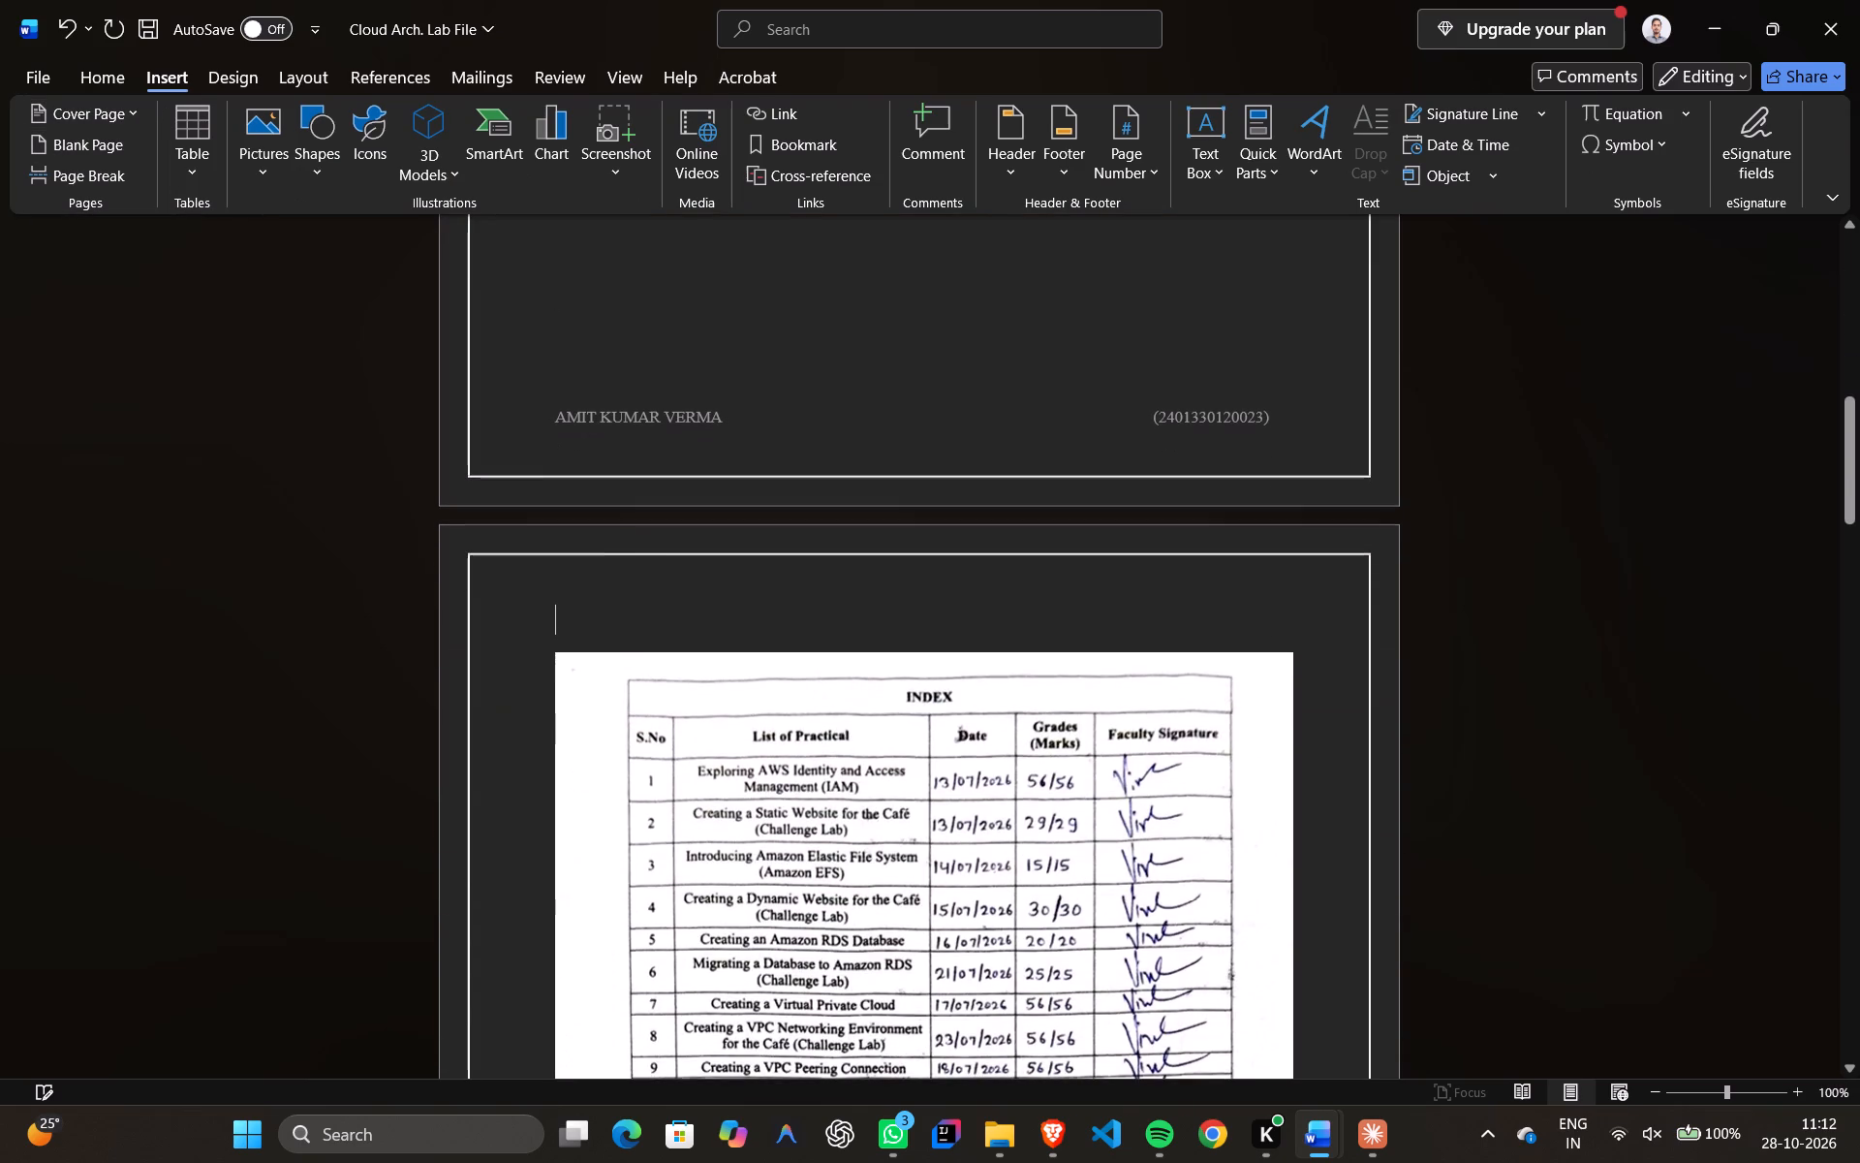
key("BackSpace")
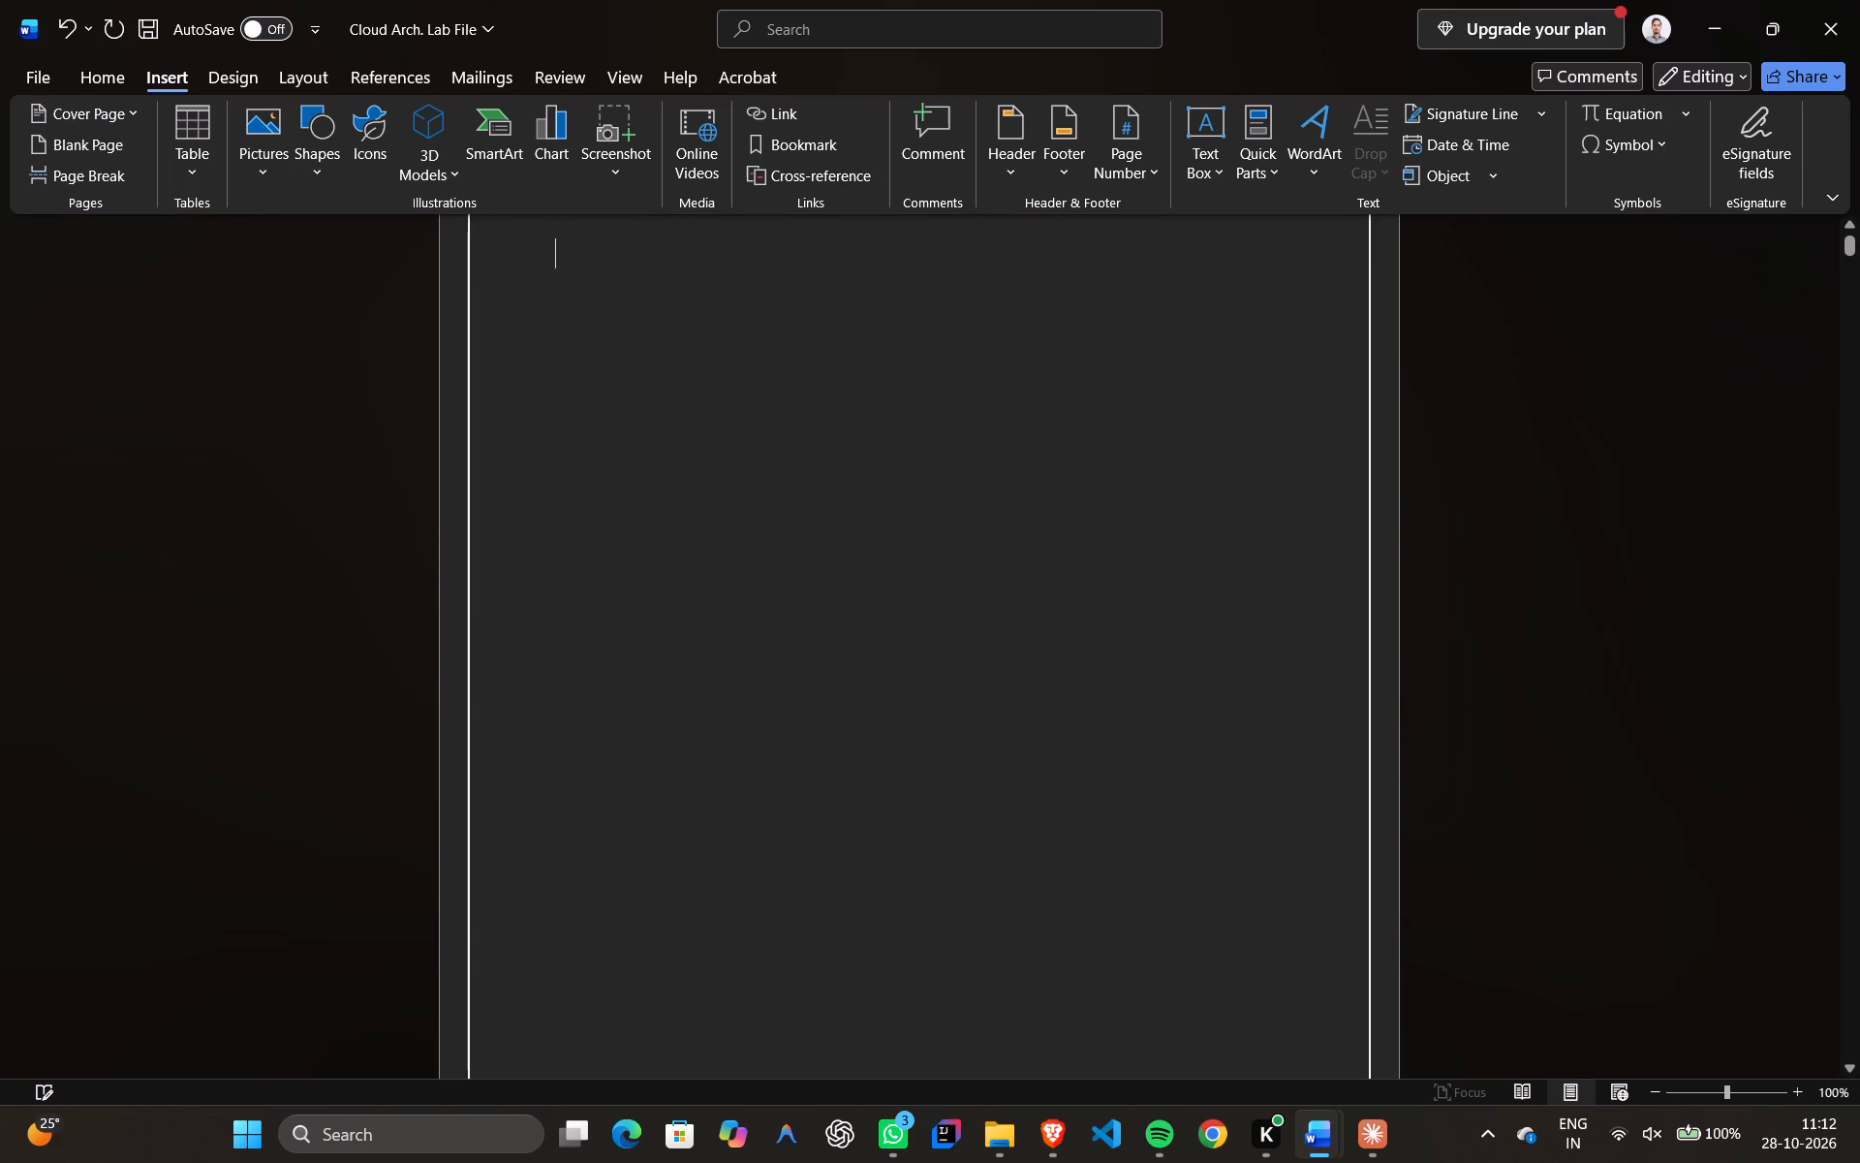
scroll(812, 774, "down", 5)
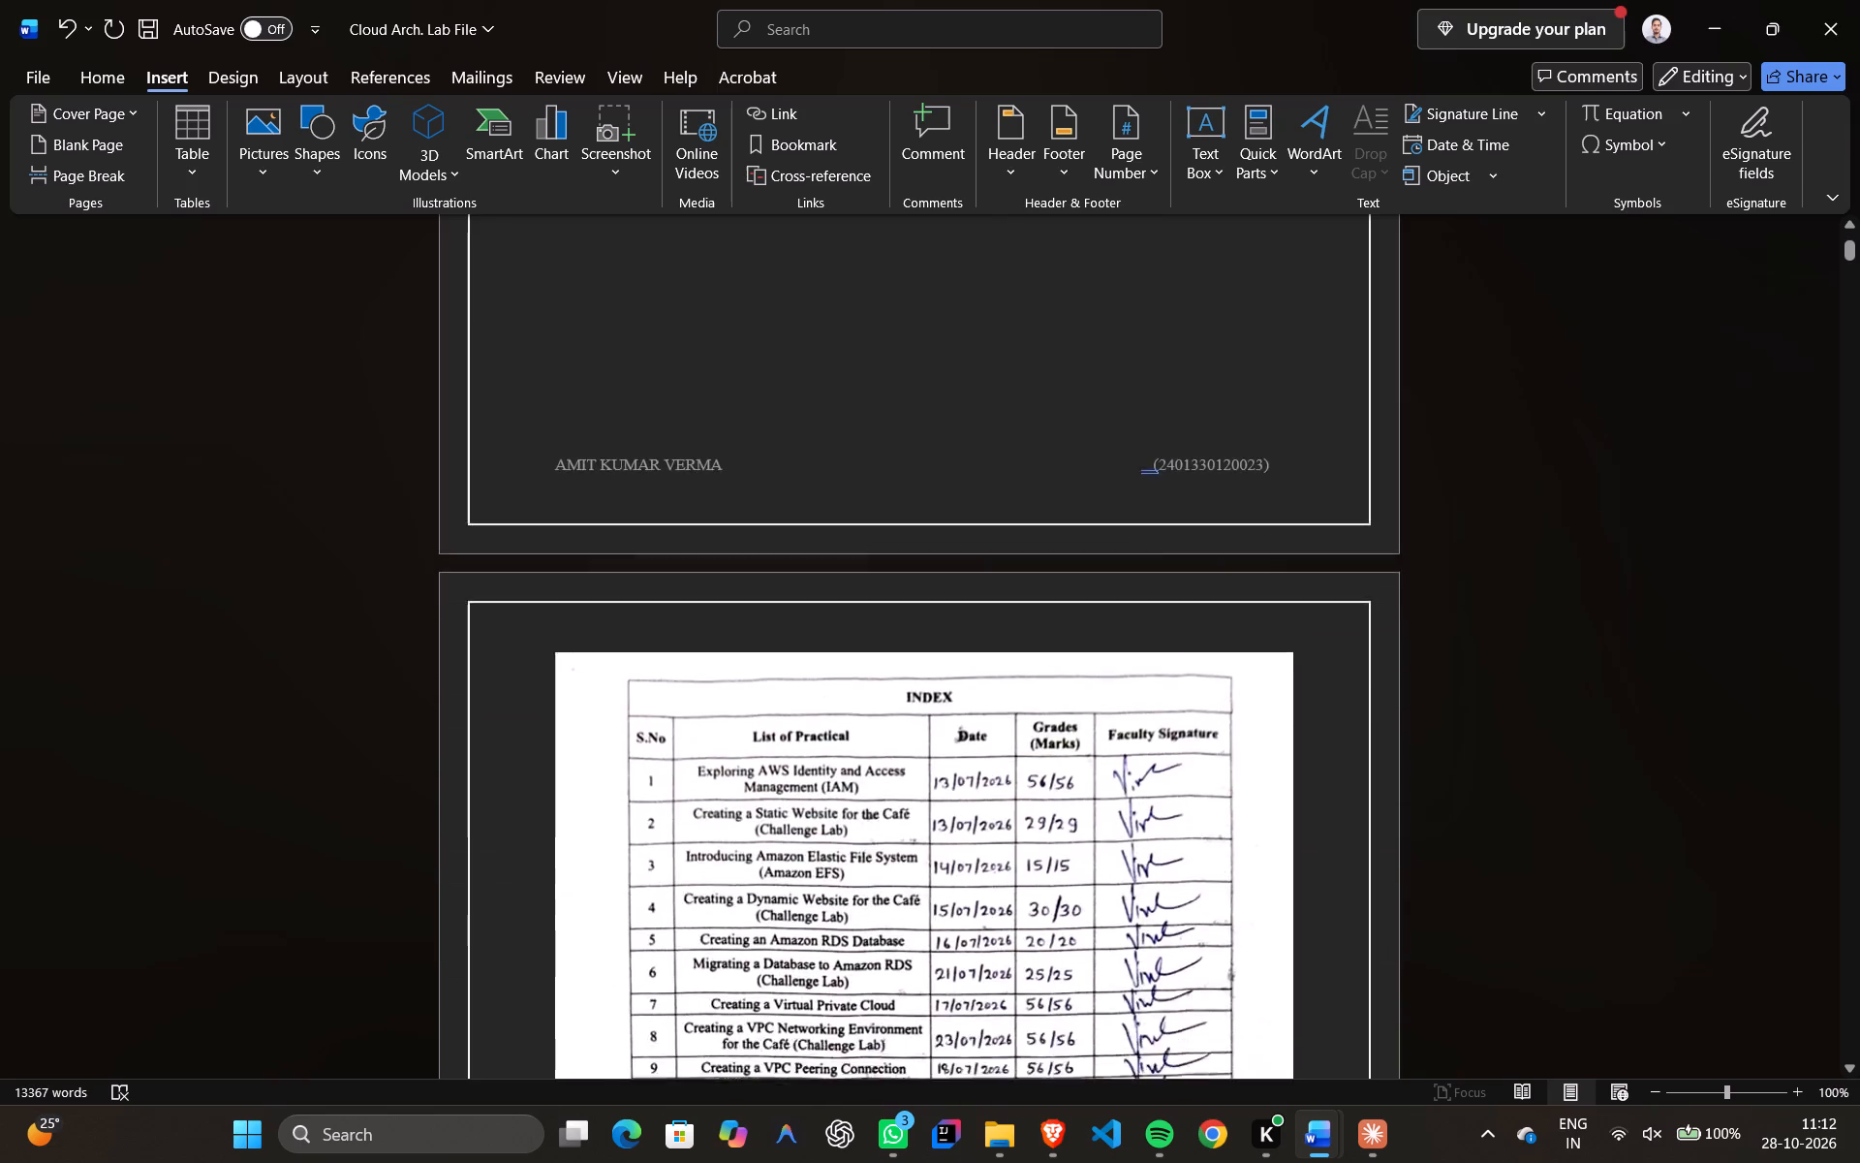
Add a line break before the heading "Lab 1: Exploring AWS Identity and Access Management (IAM)" to push it onto the next page.
scroll(812, 774, "down", 3)
scroll(812, 774, "up", 2)
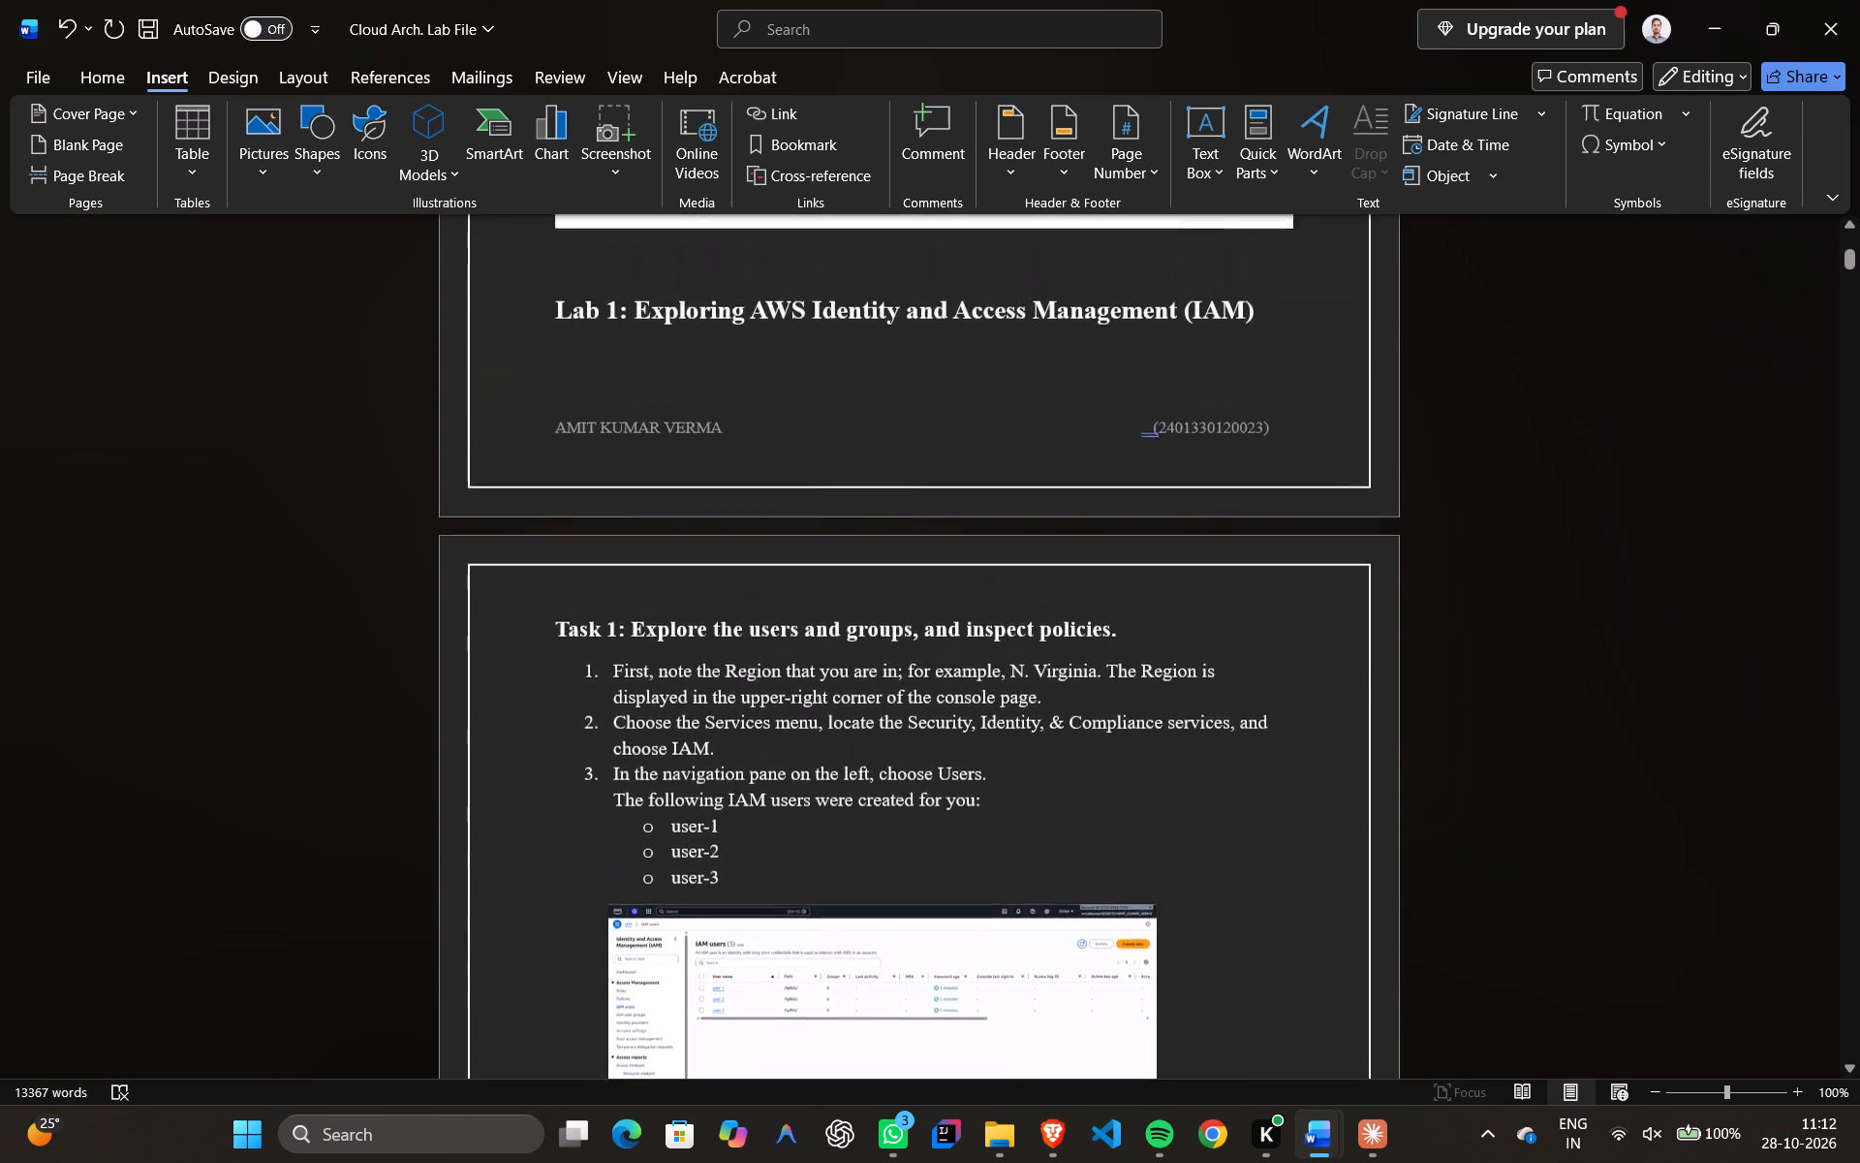
scroll(812, 774, "up", 1)
left_click(603, 564)
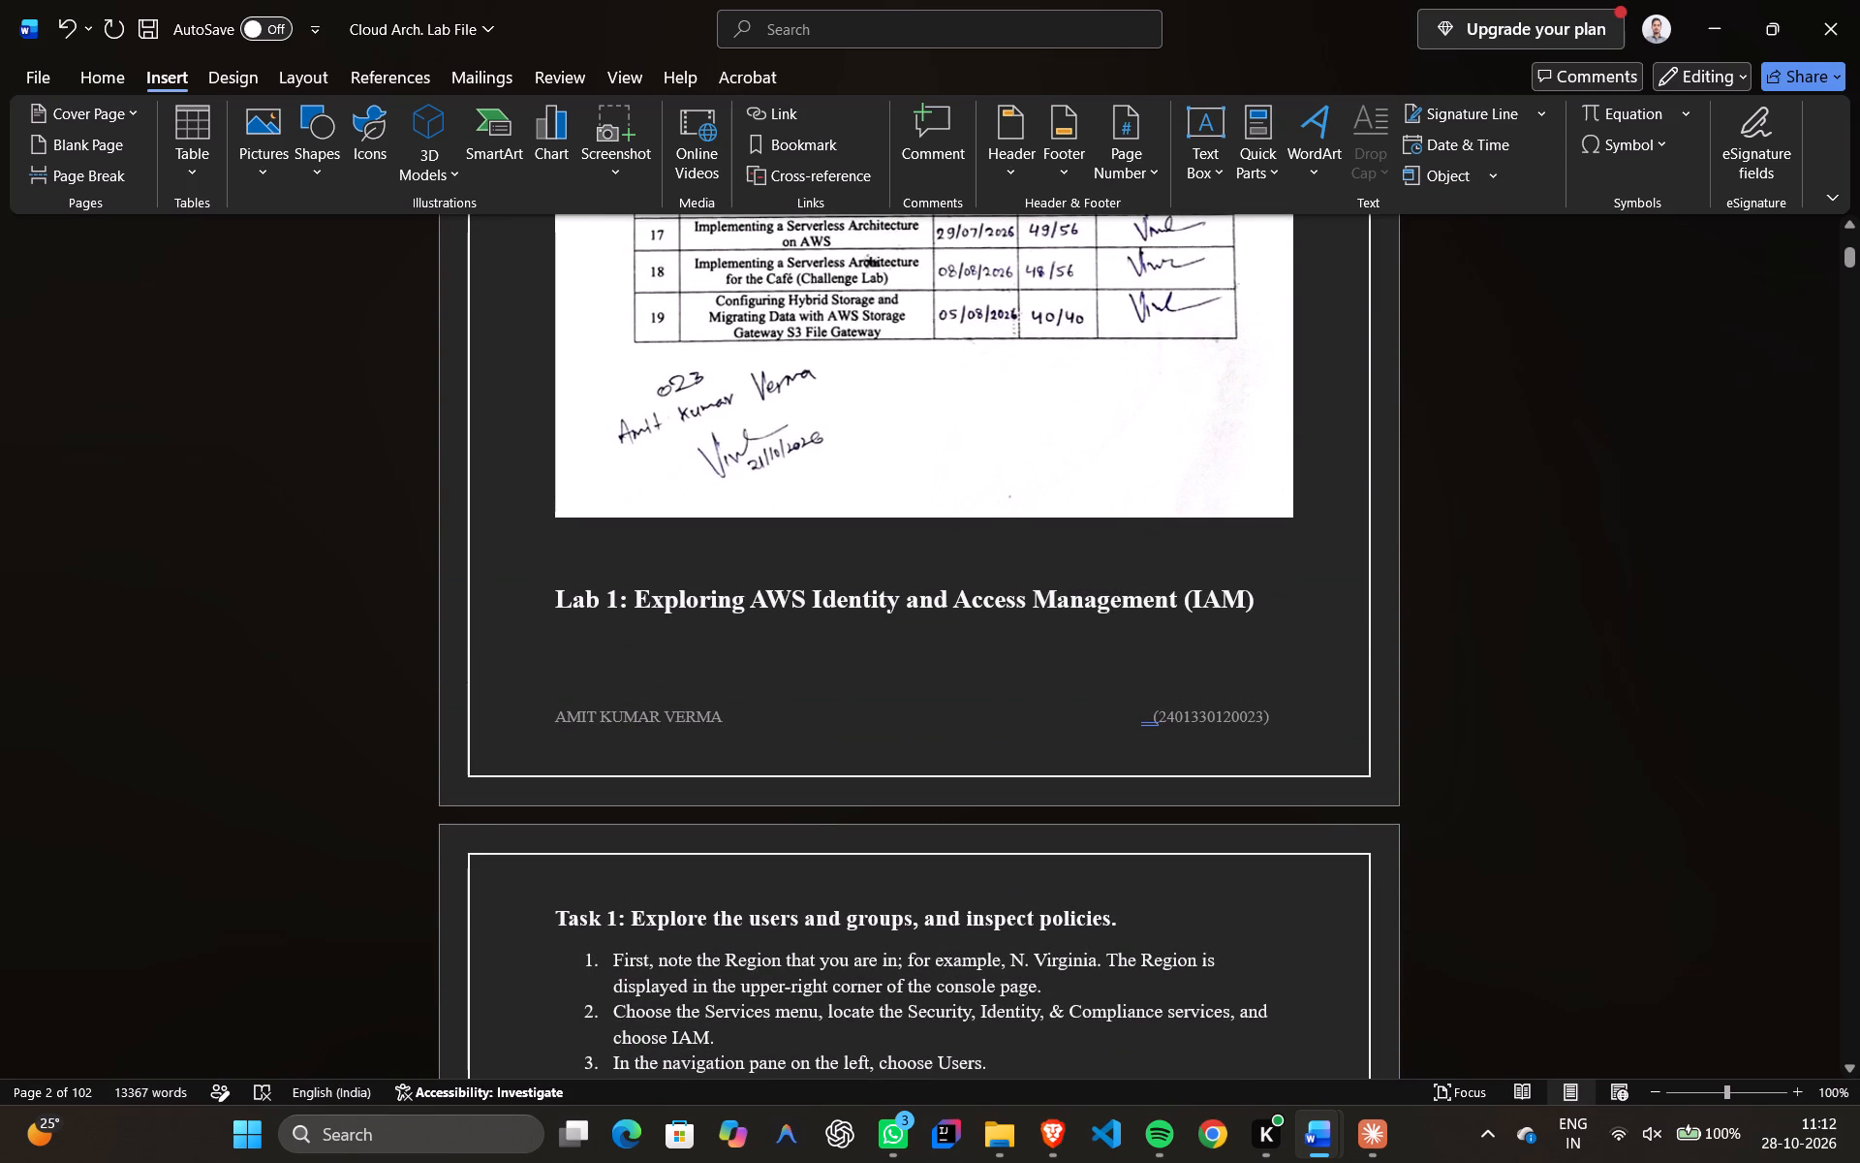
key("Return")
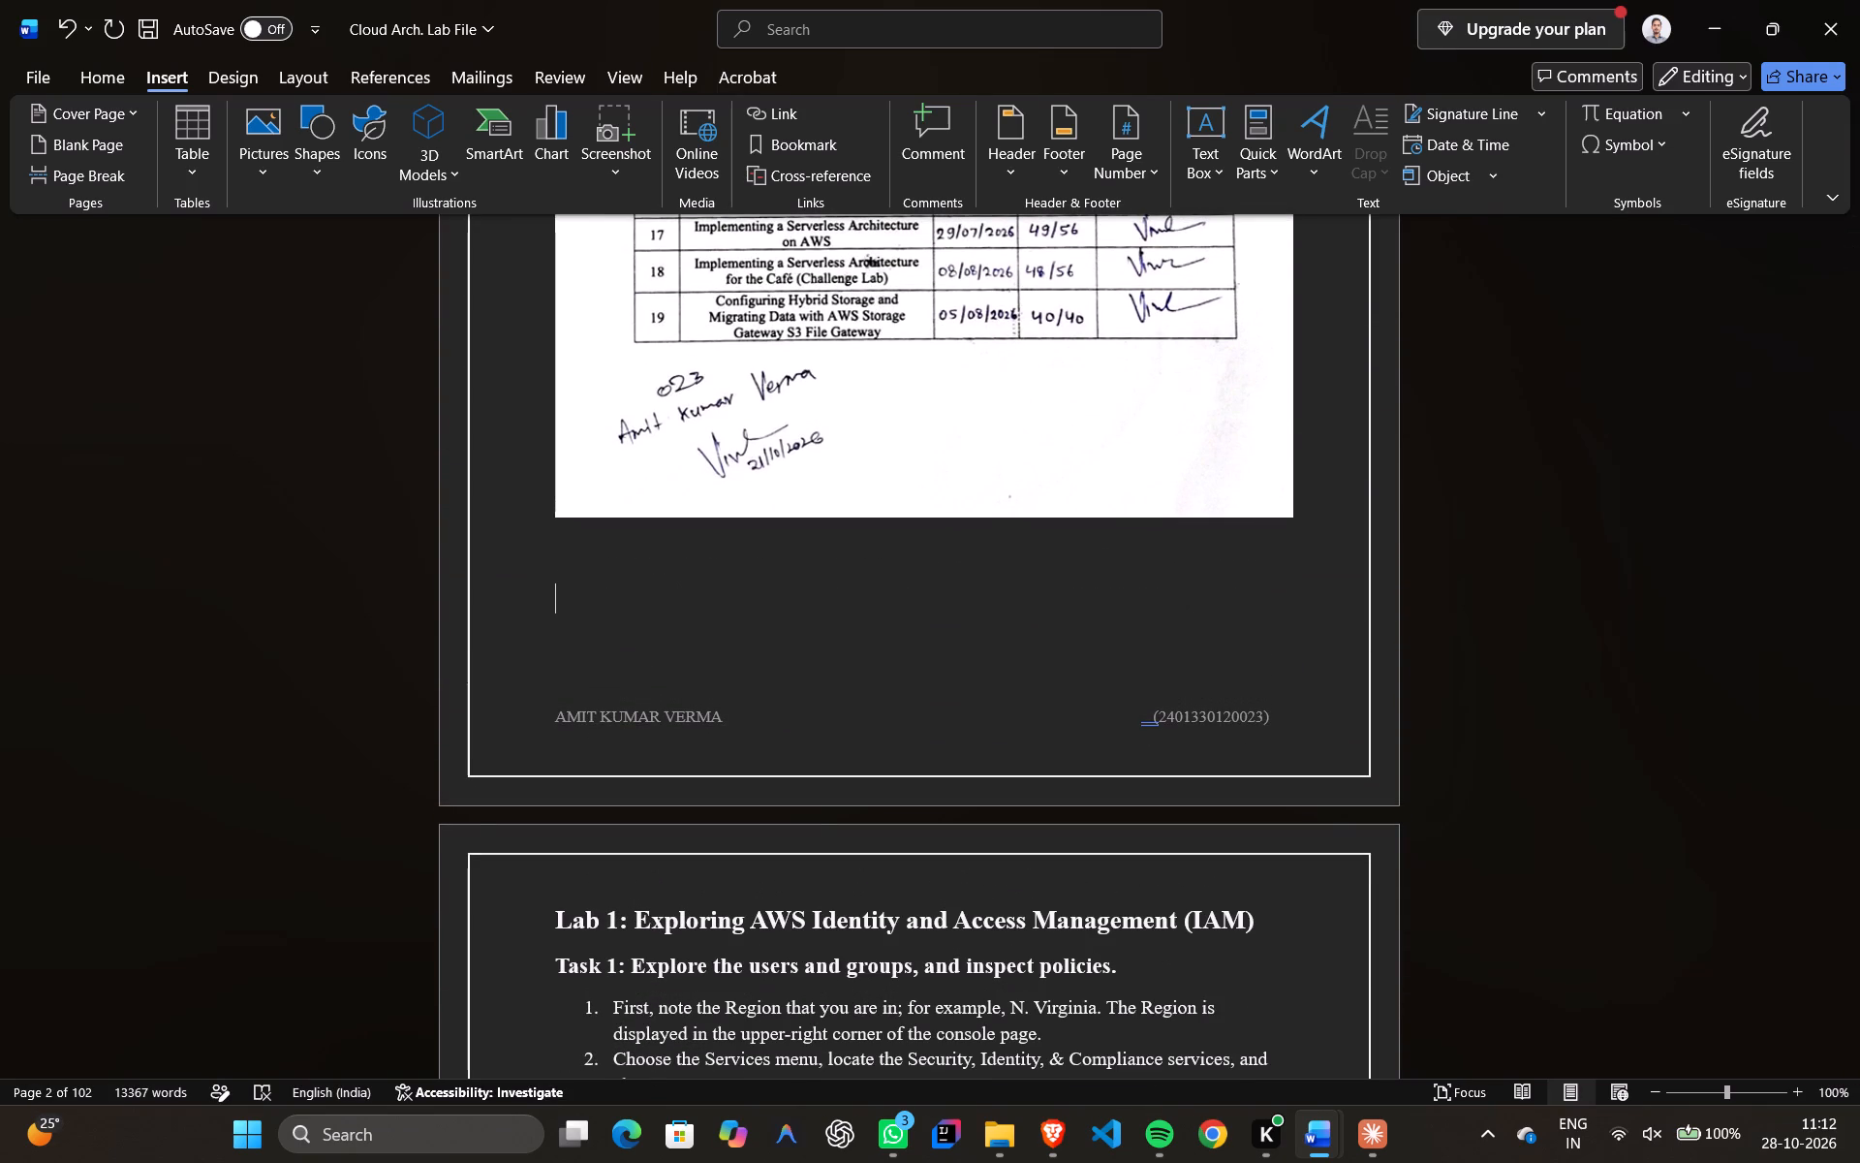
Add an empty line directly above the scanned index image.
scroll(603, 564, "up", 5)
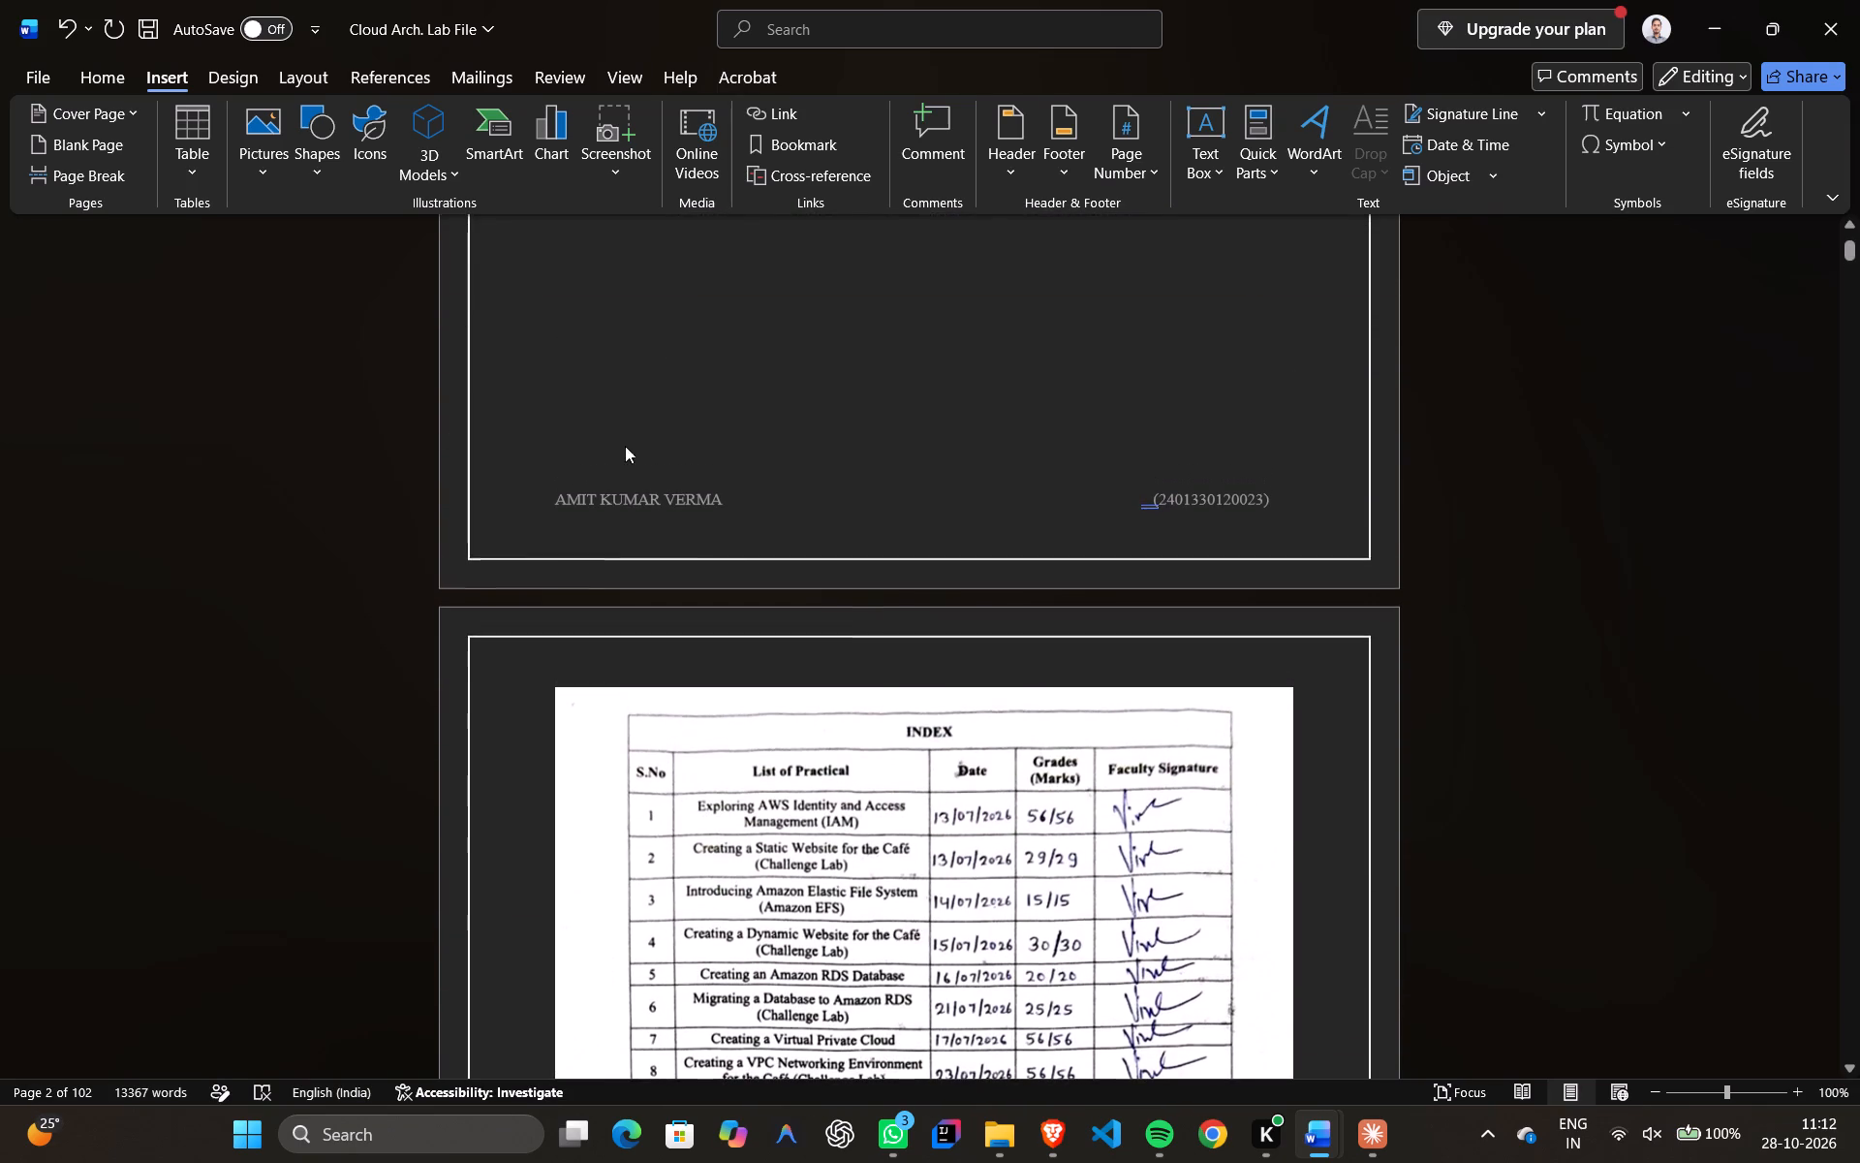
scroll(854, 433, "up", 2)
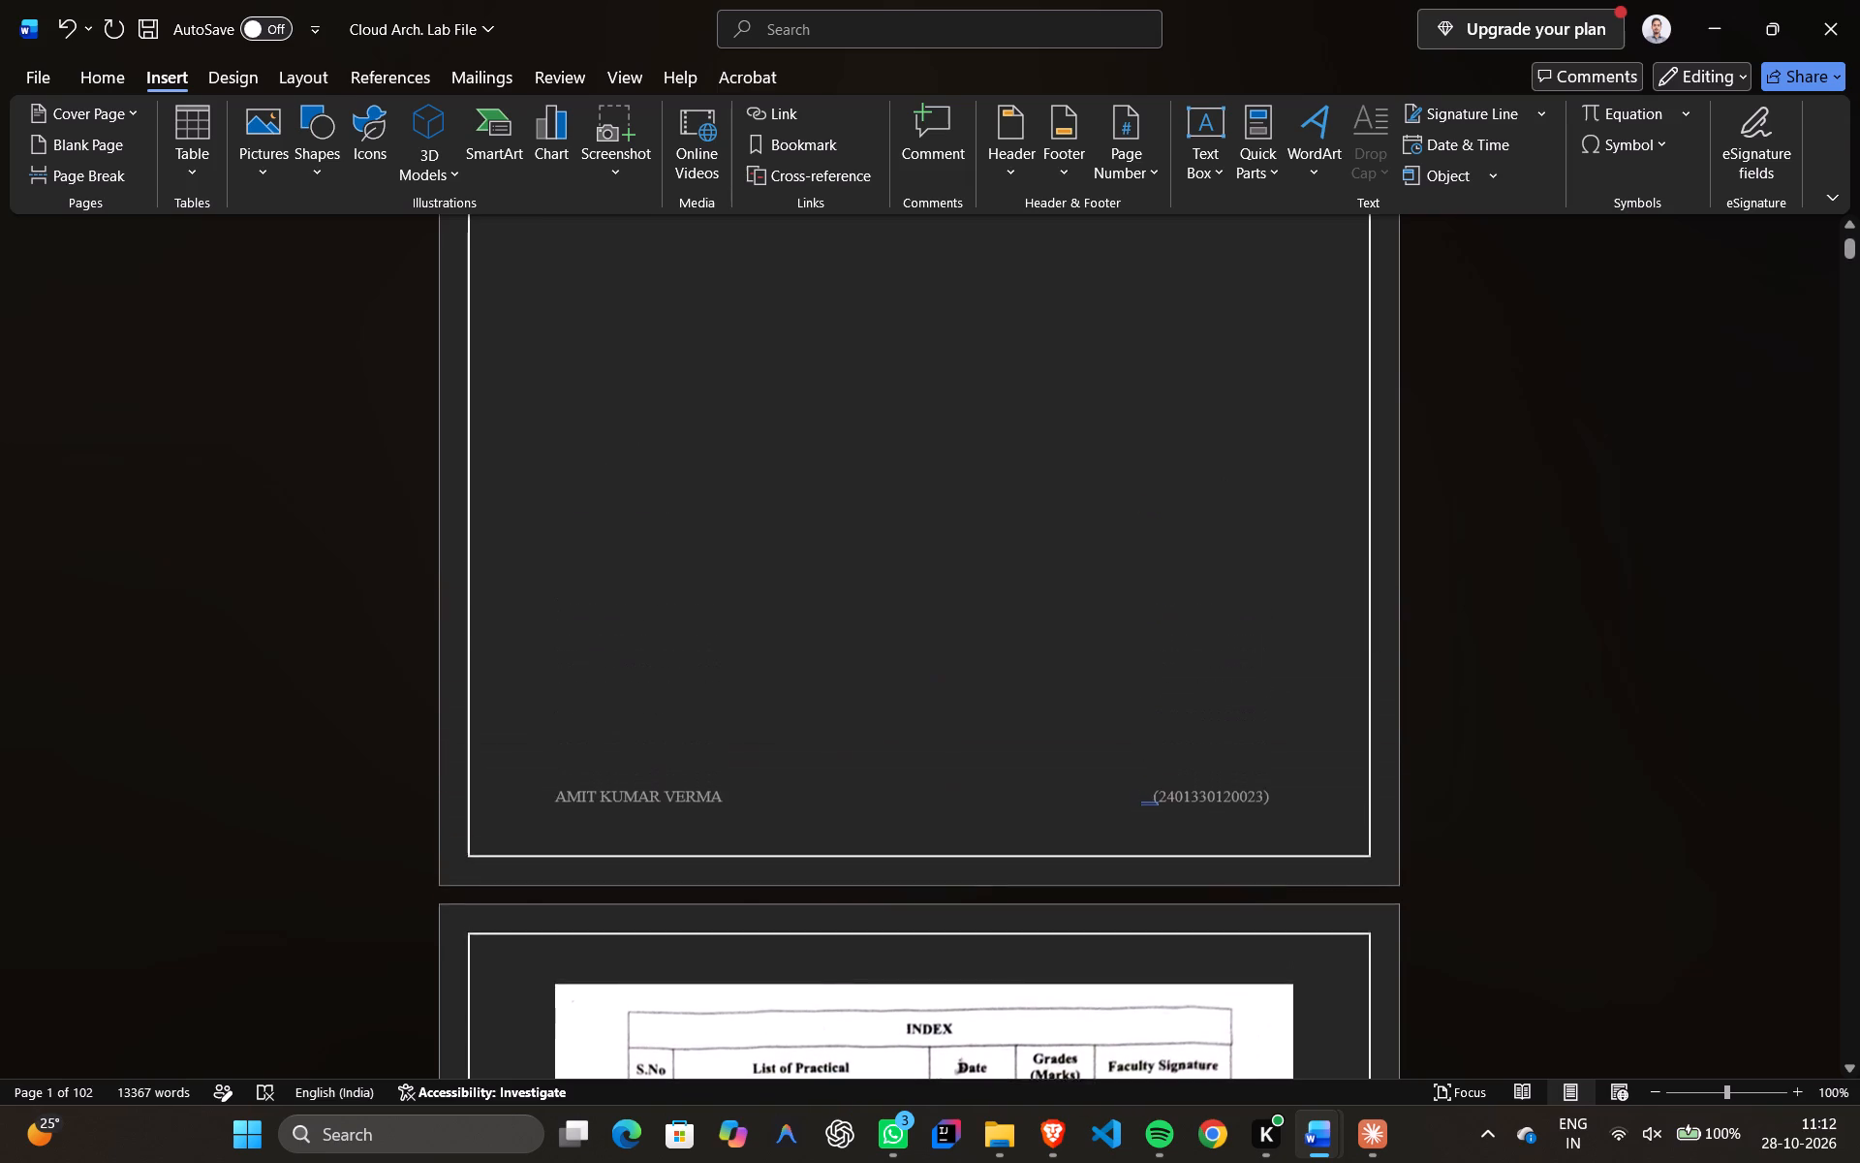
scroll(854, 433, "up", 6)
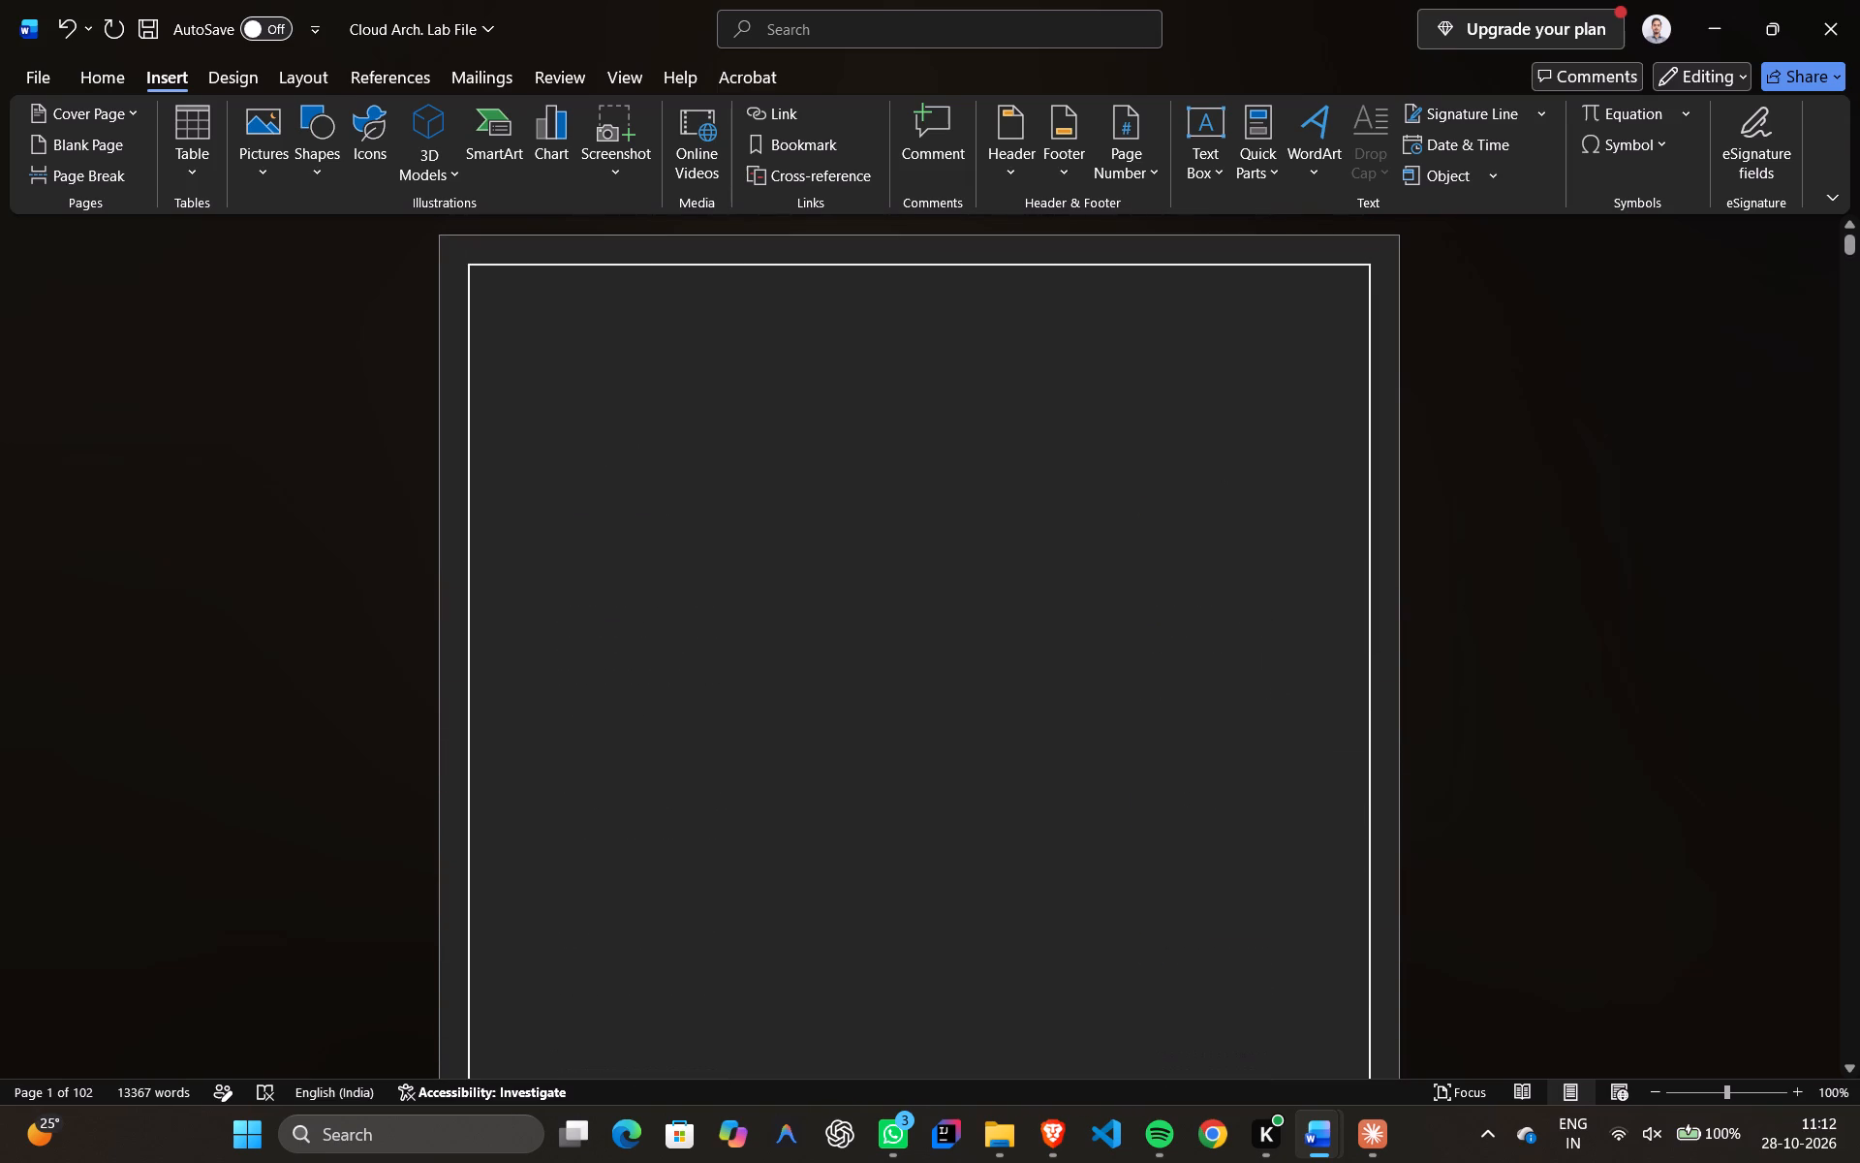
scroll(854, 433, "down", 4)
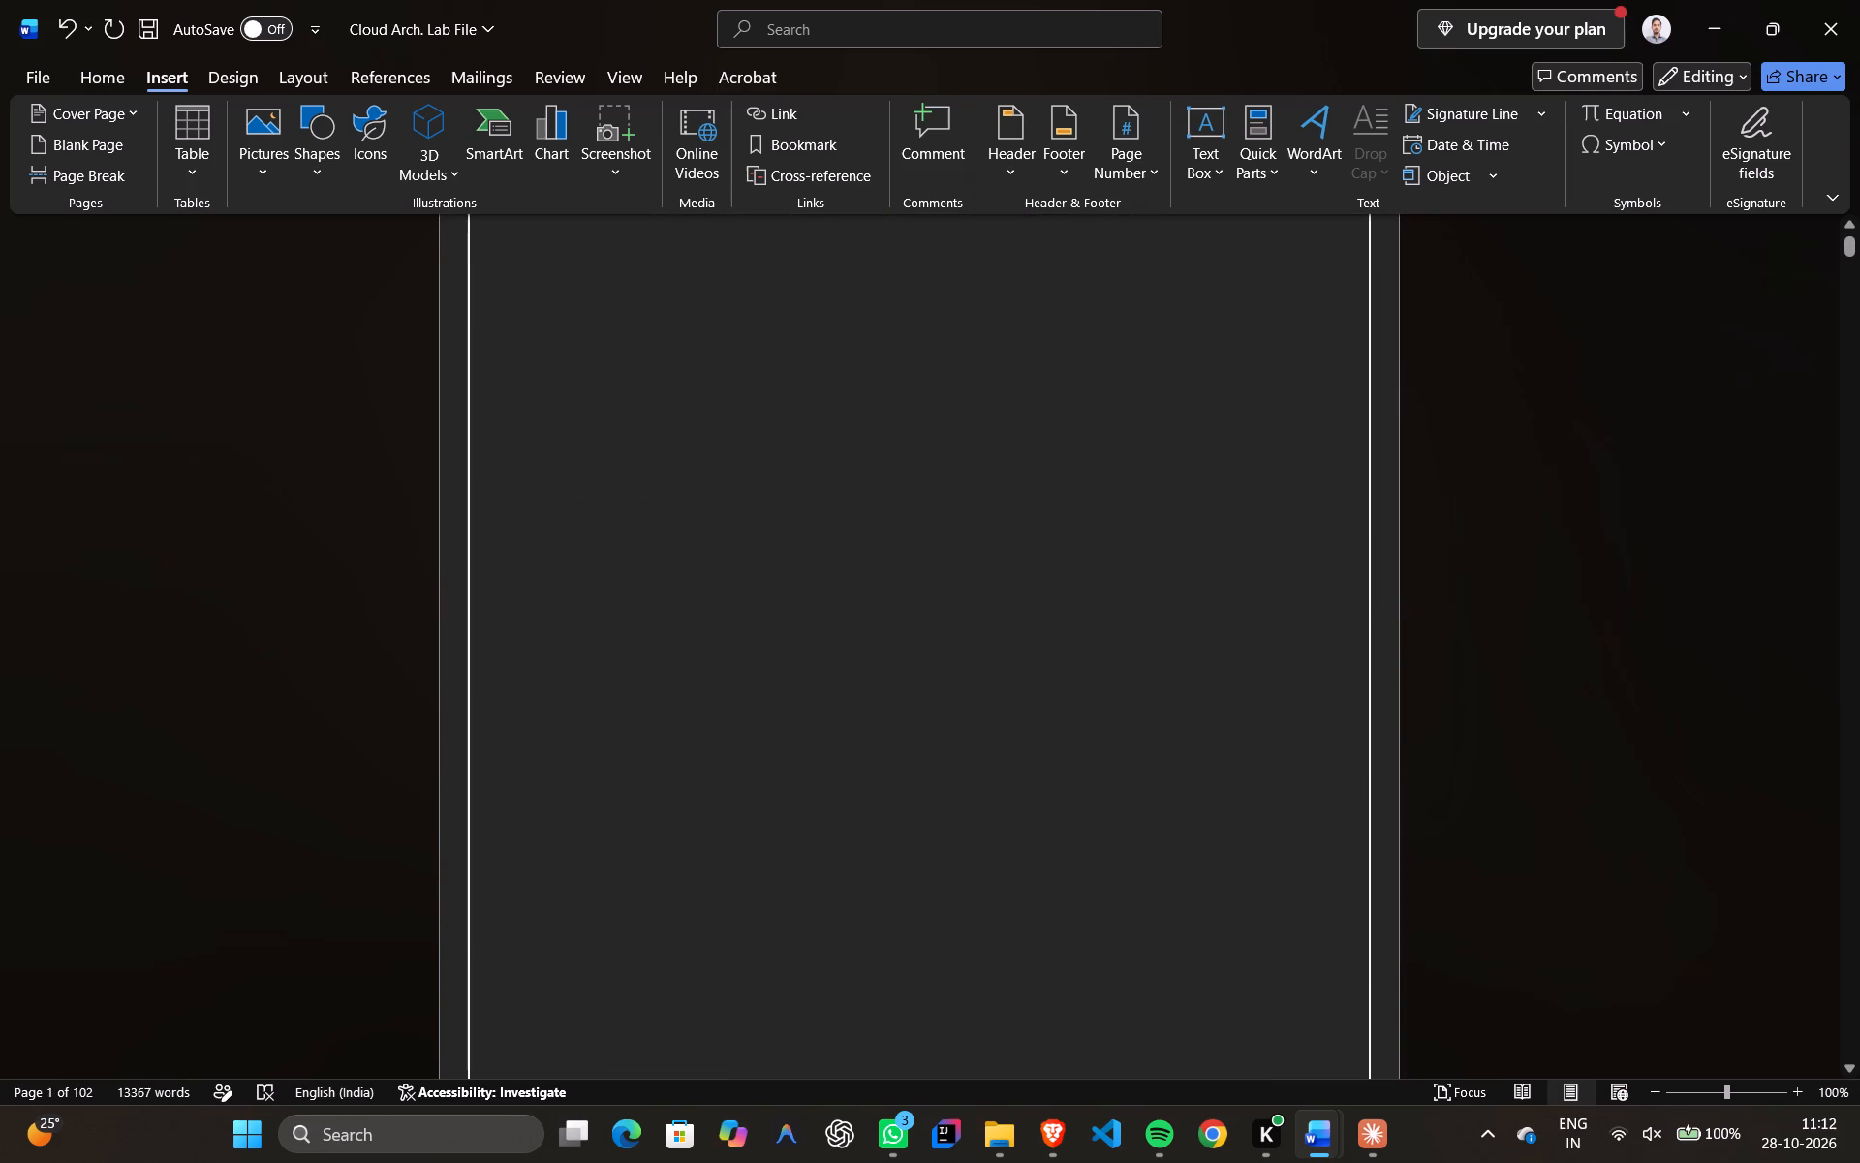
scroll(854, 433, "down", 2)
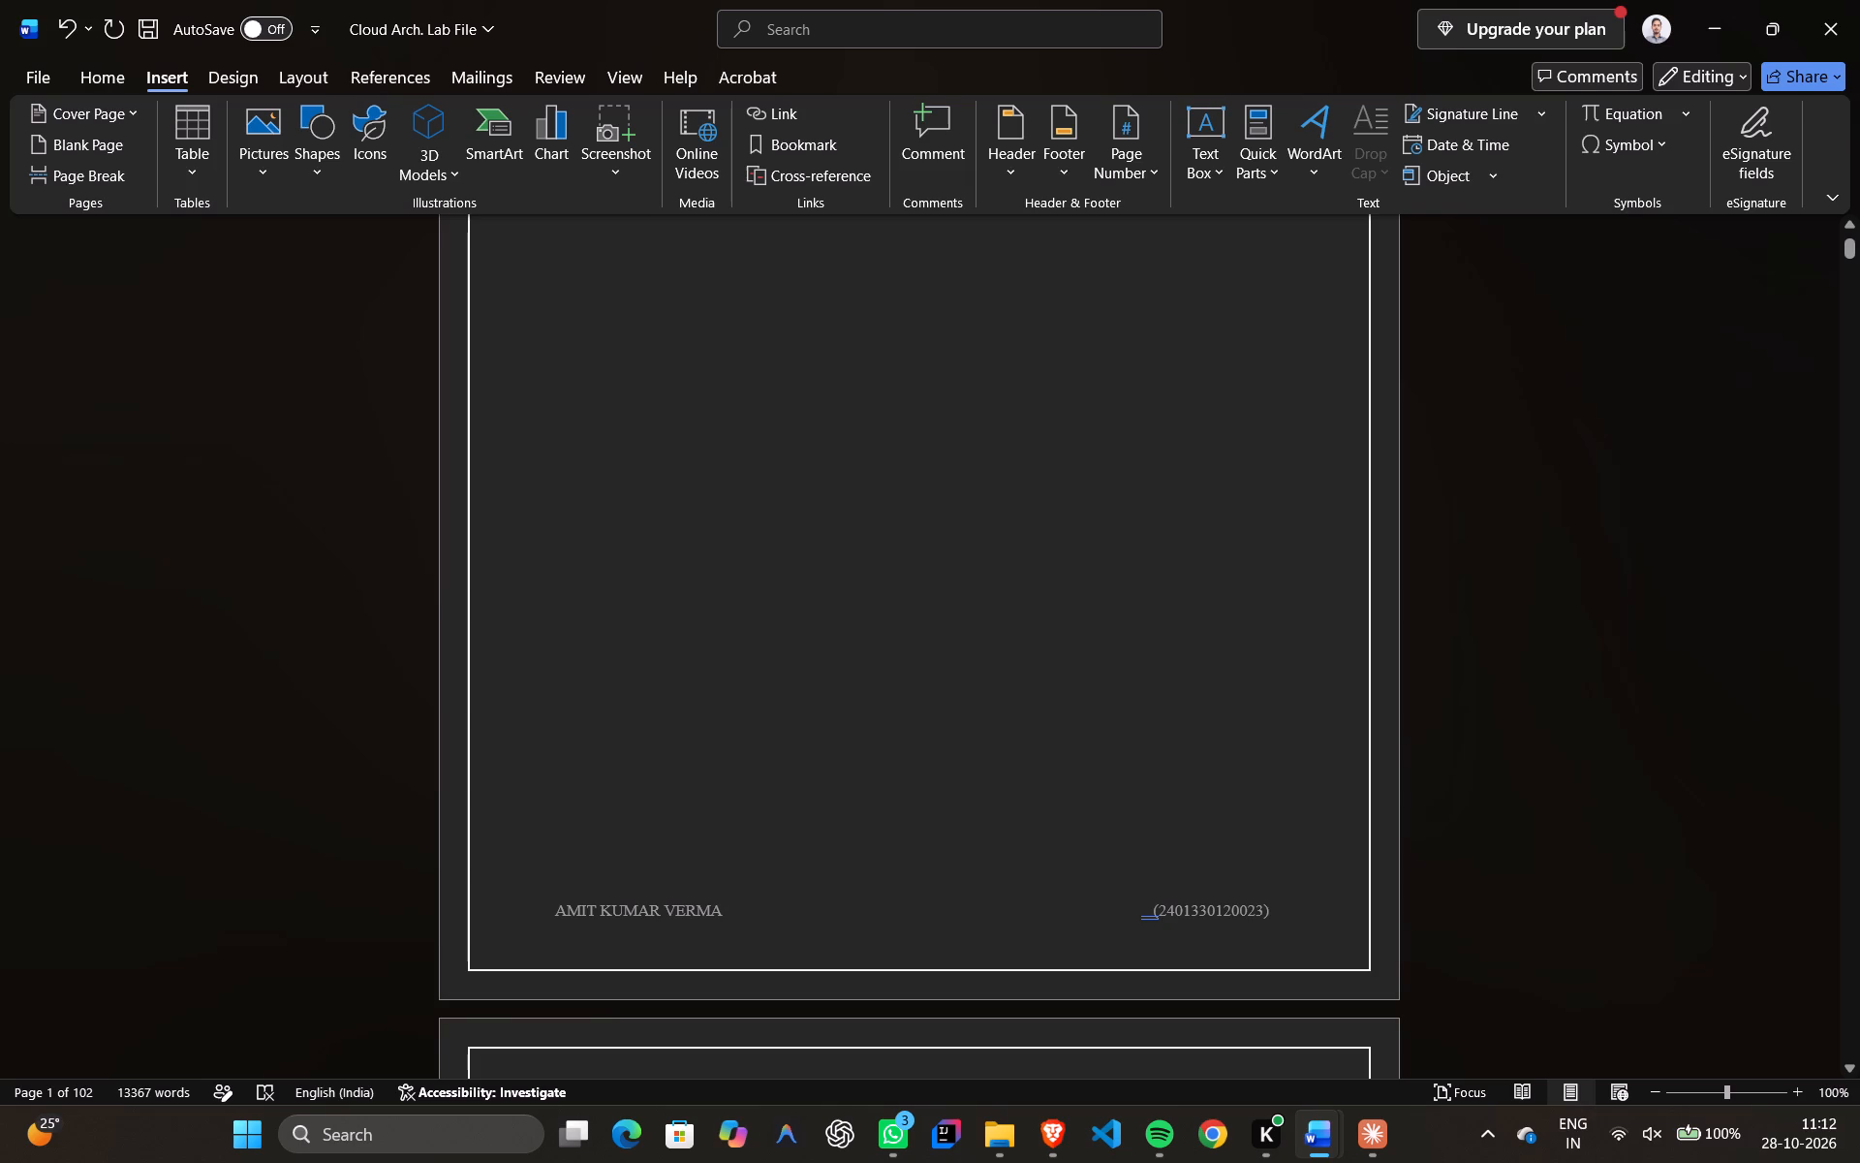
scroll(971, 788, "down", 1)
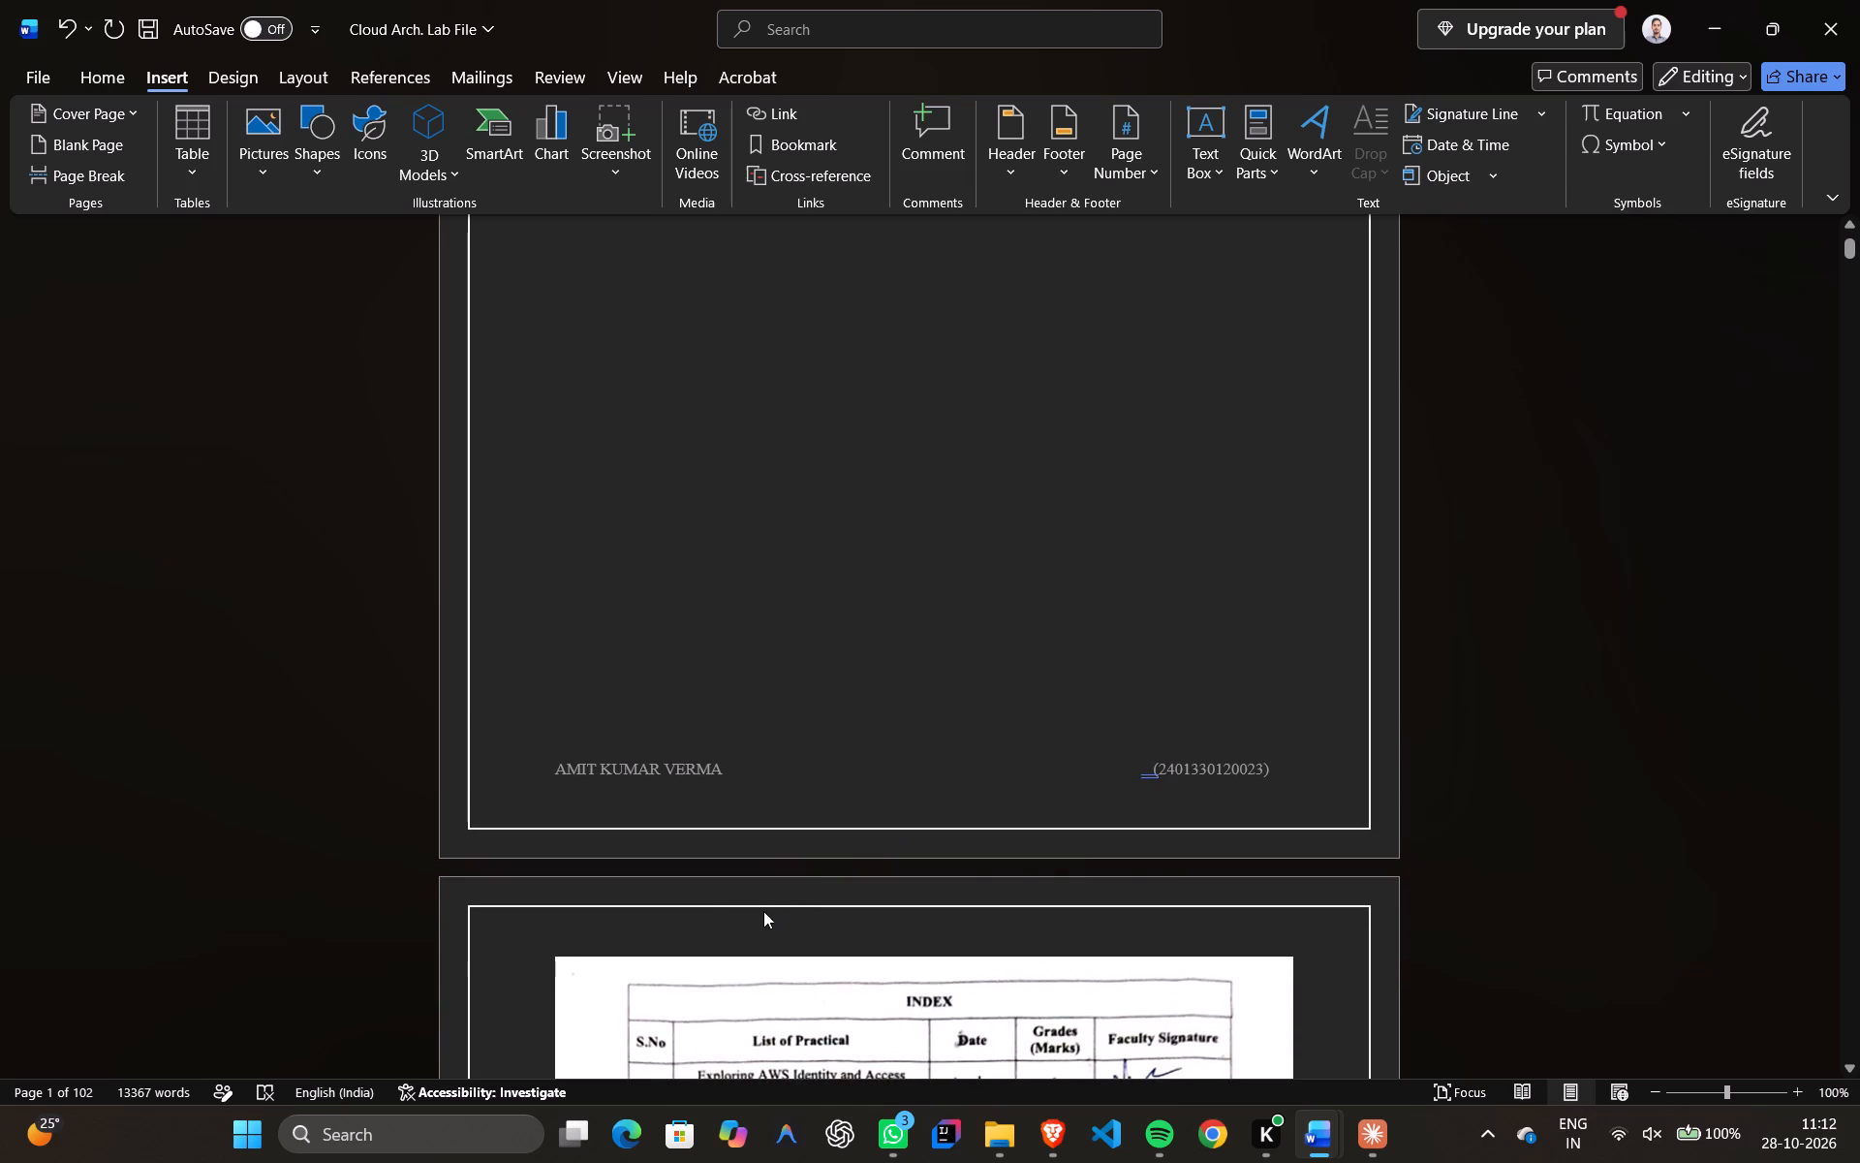
left_click(717, 929)
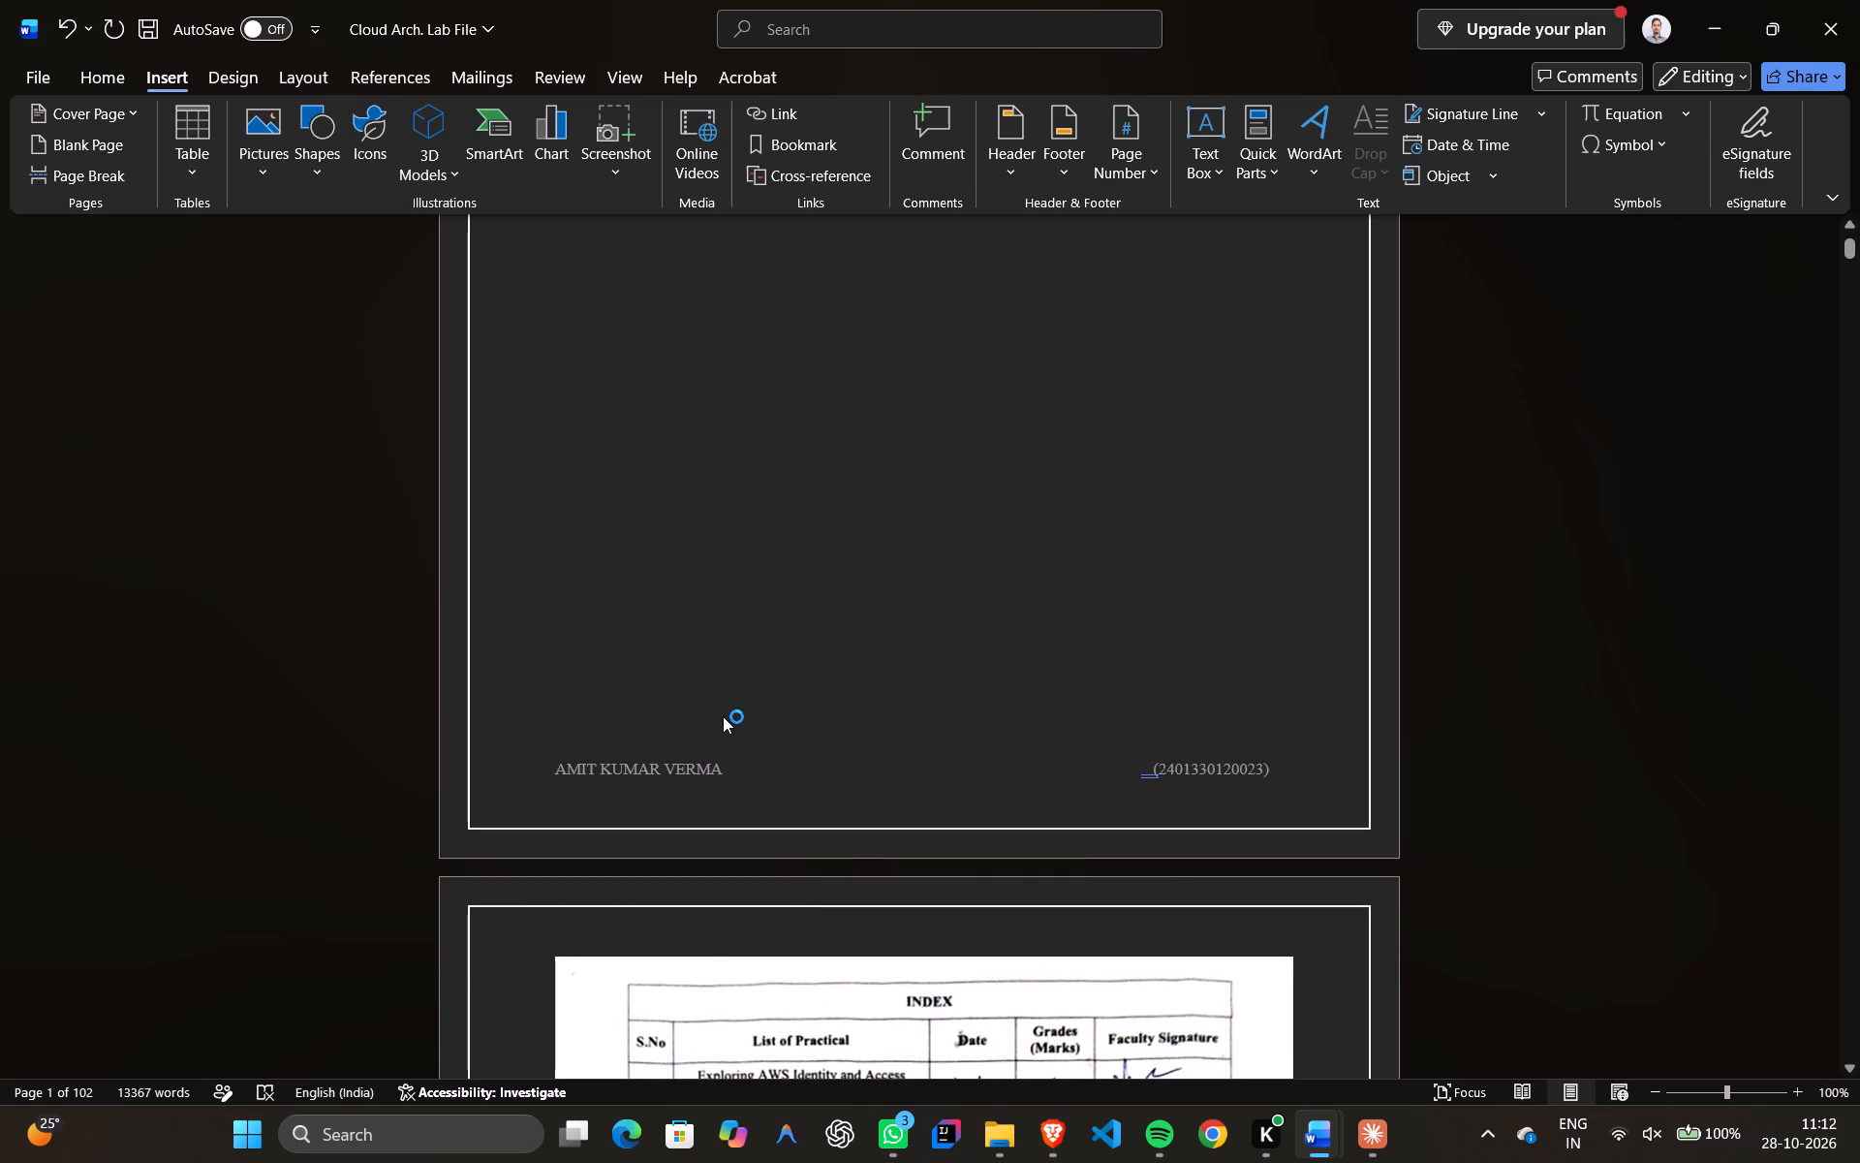
left_click(723, 716)
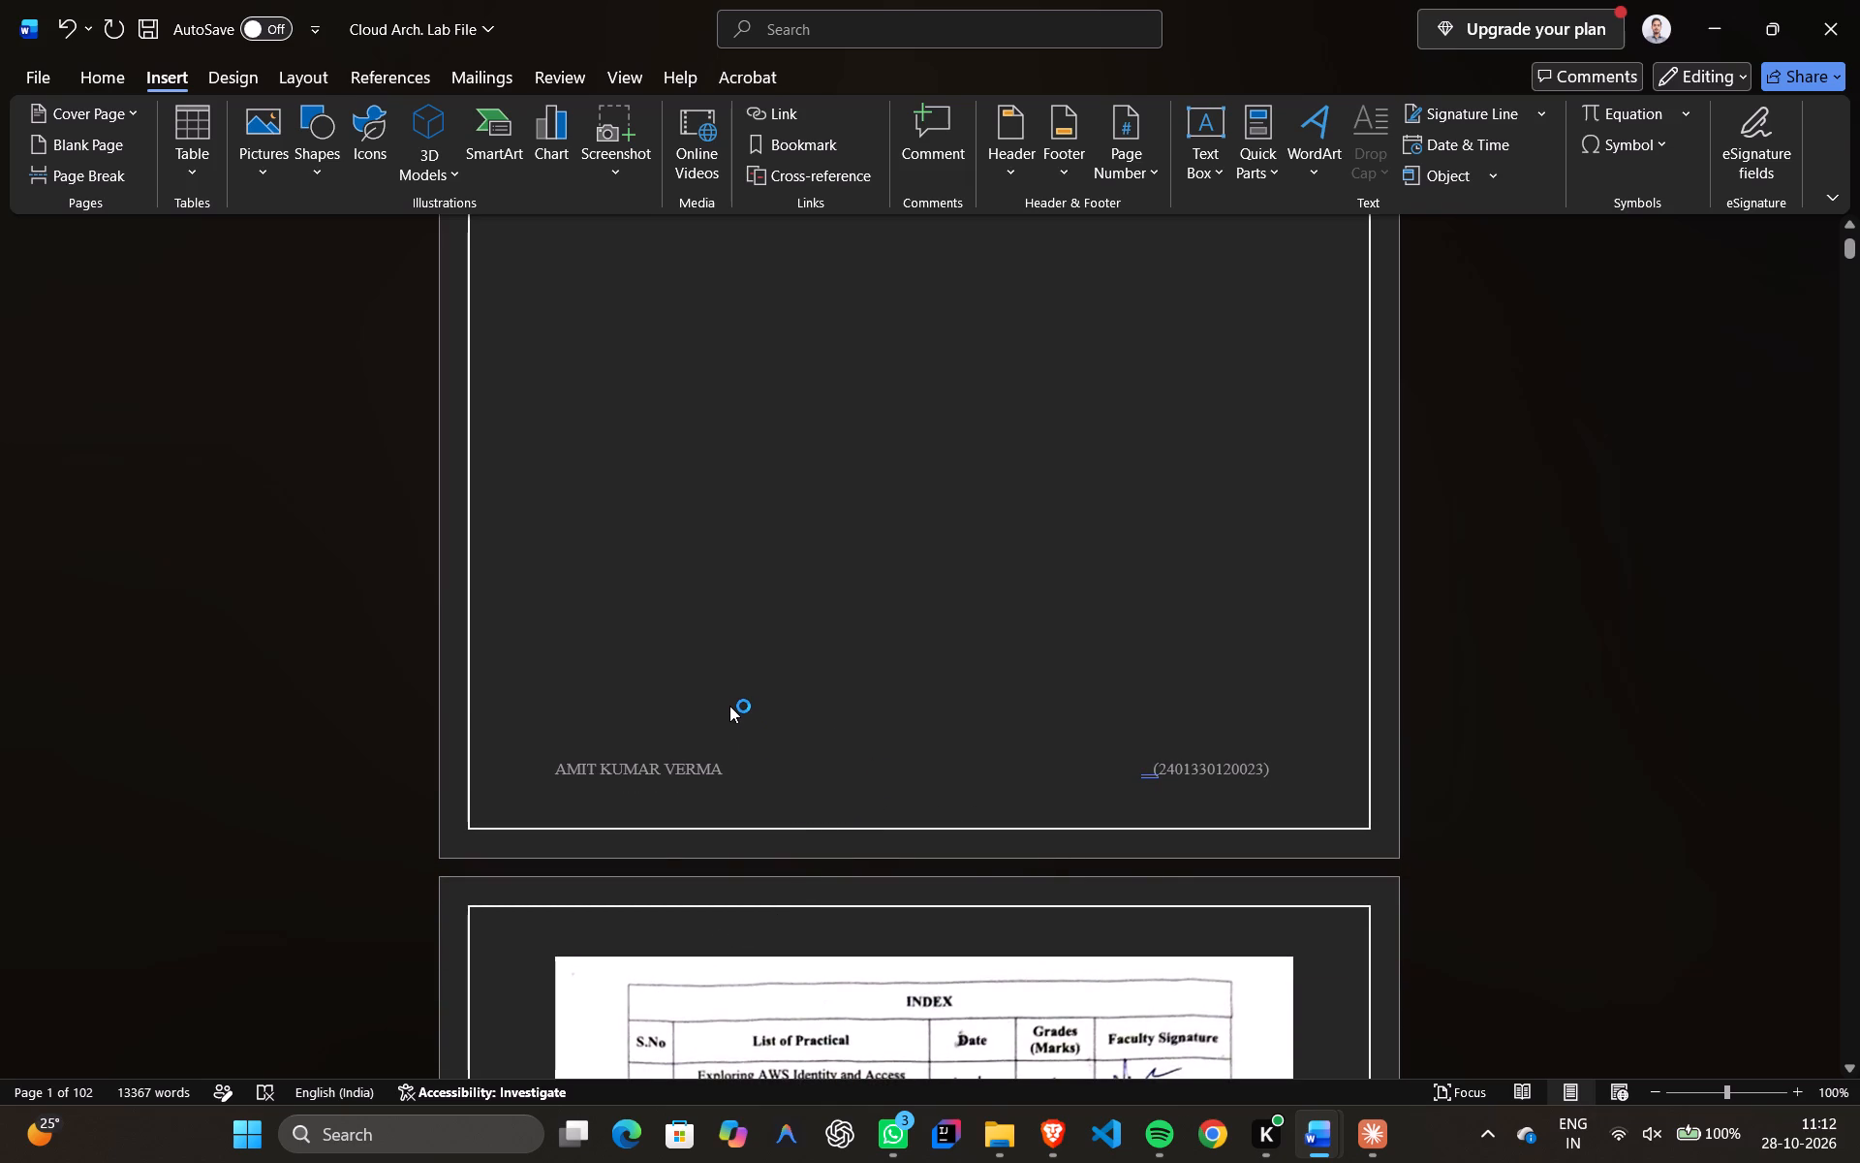
left_click(729, 706)
left_click(550, 948)
key("Return")
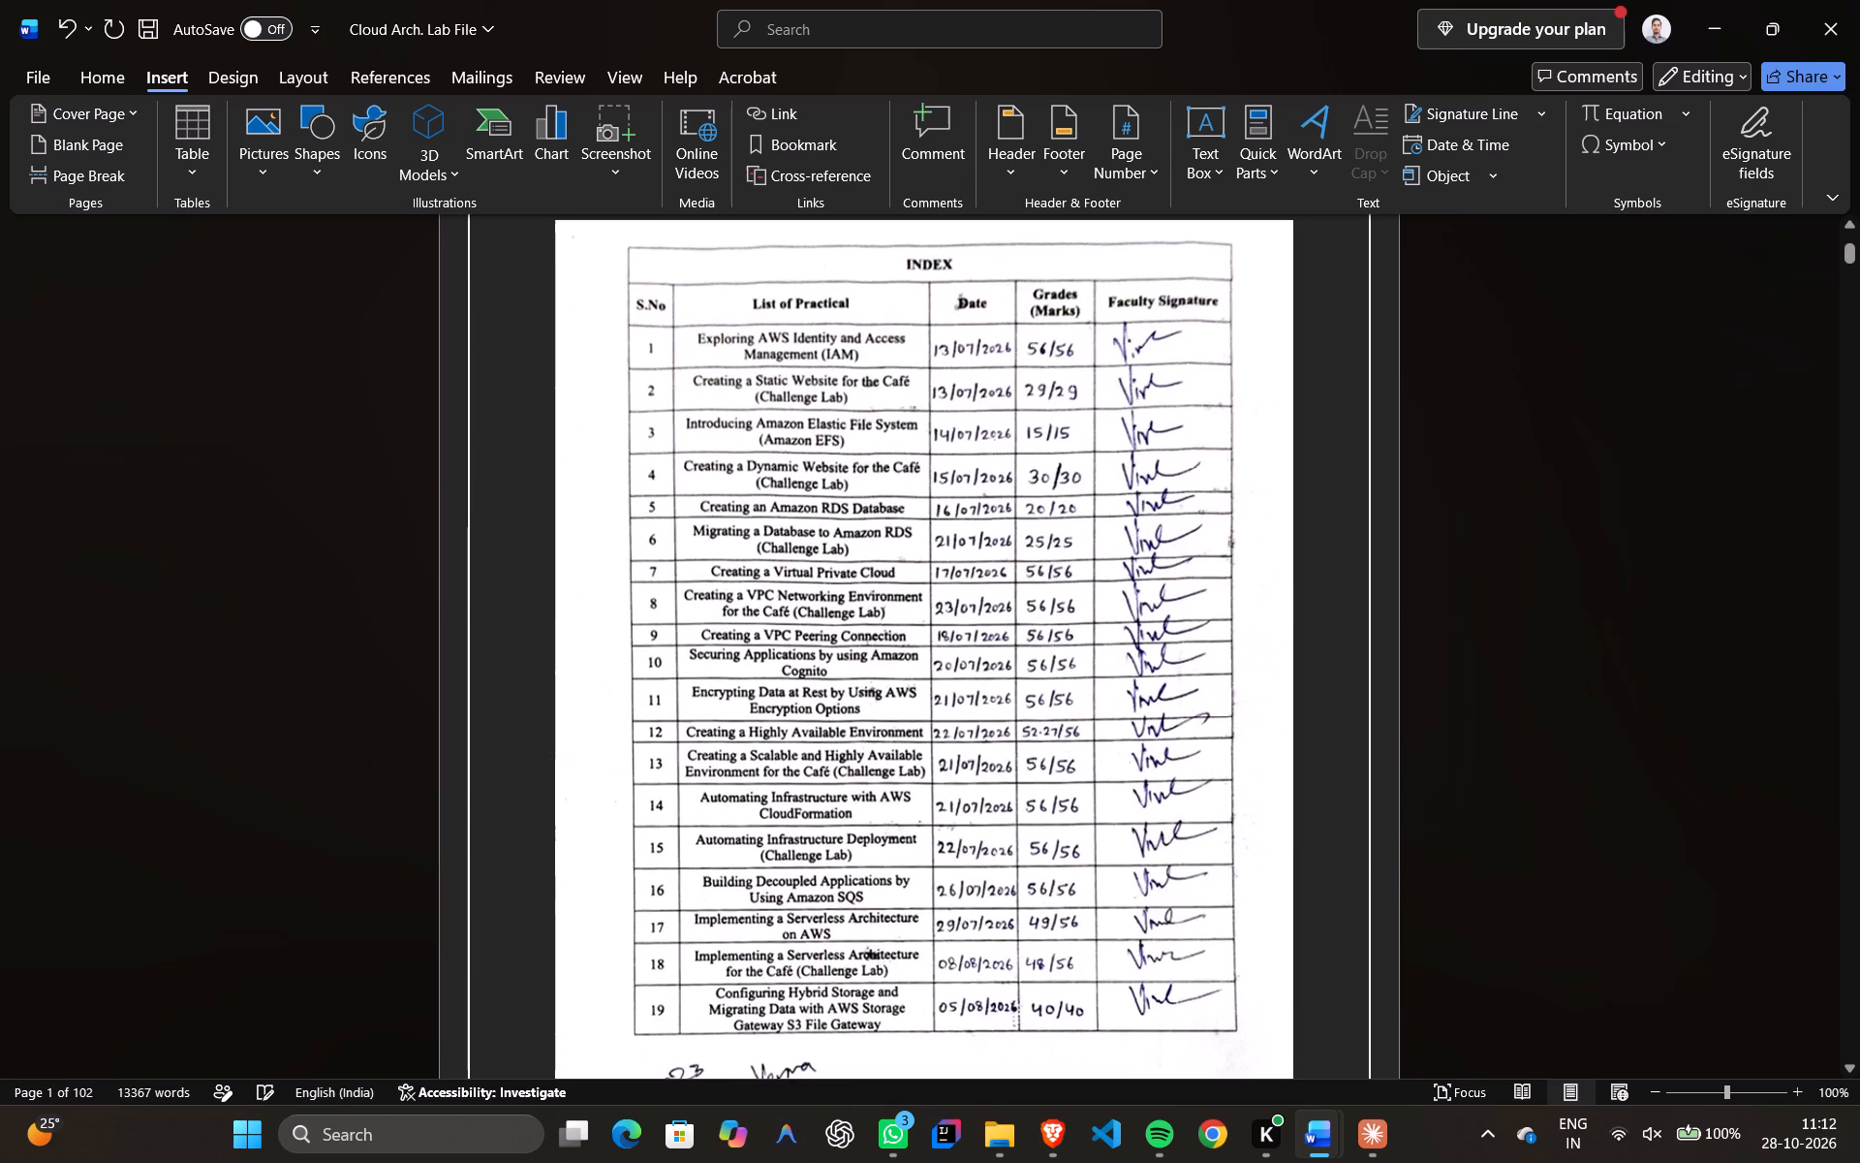
Insert a page break at the empty line above the index image.
scroll(742, 888, "up", 5)
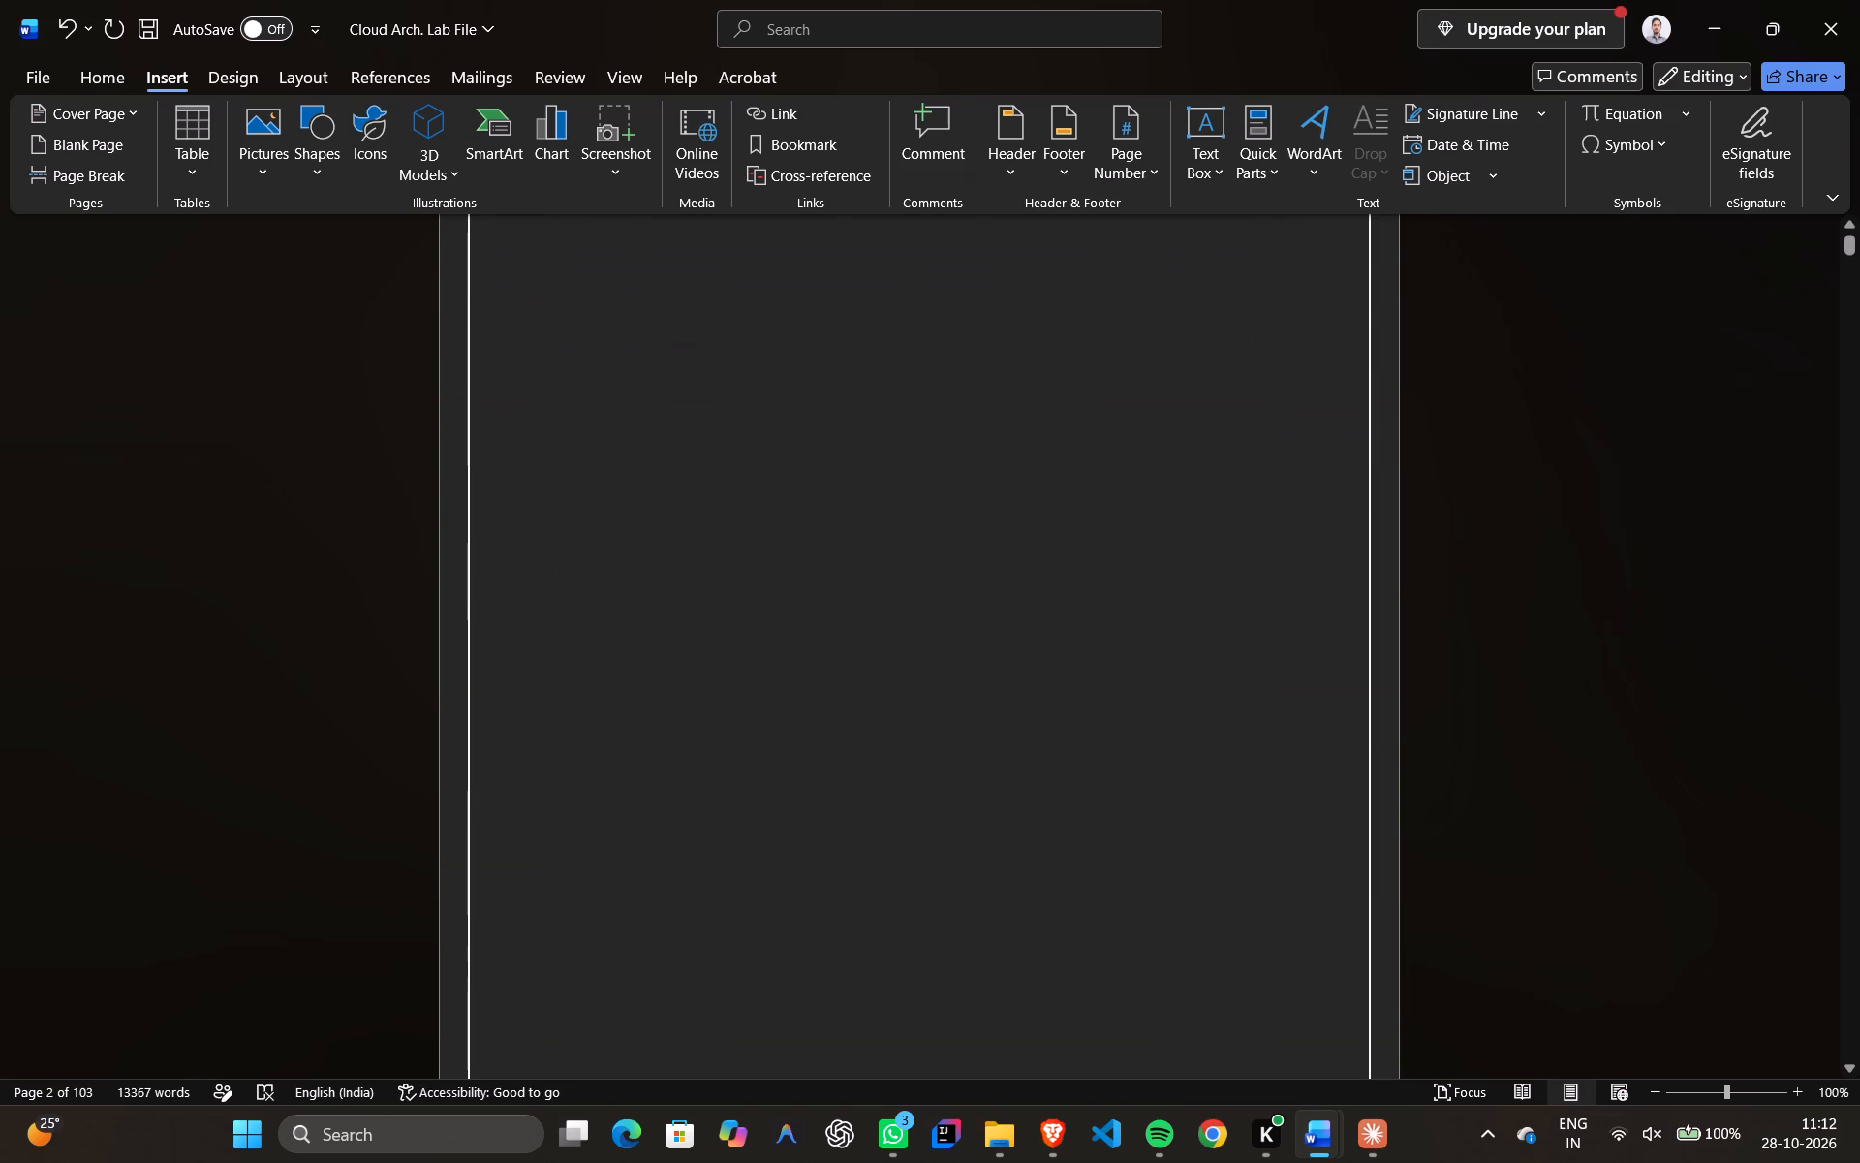
scroll(742, 888, "up", 6)
scroll(742, 888, "down", 4)
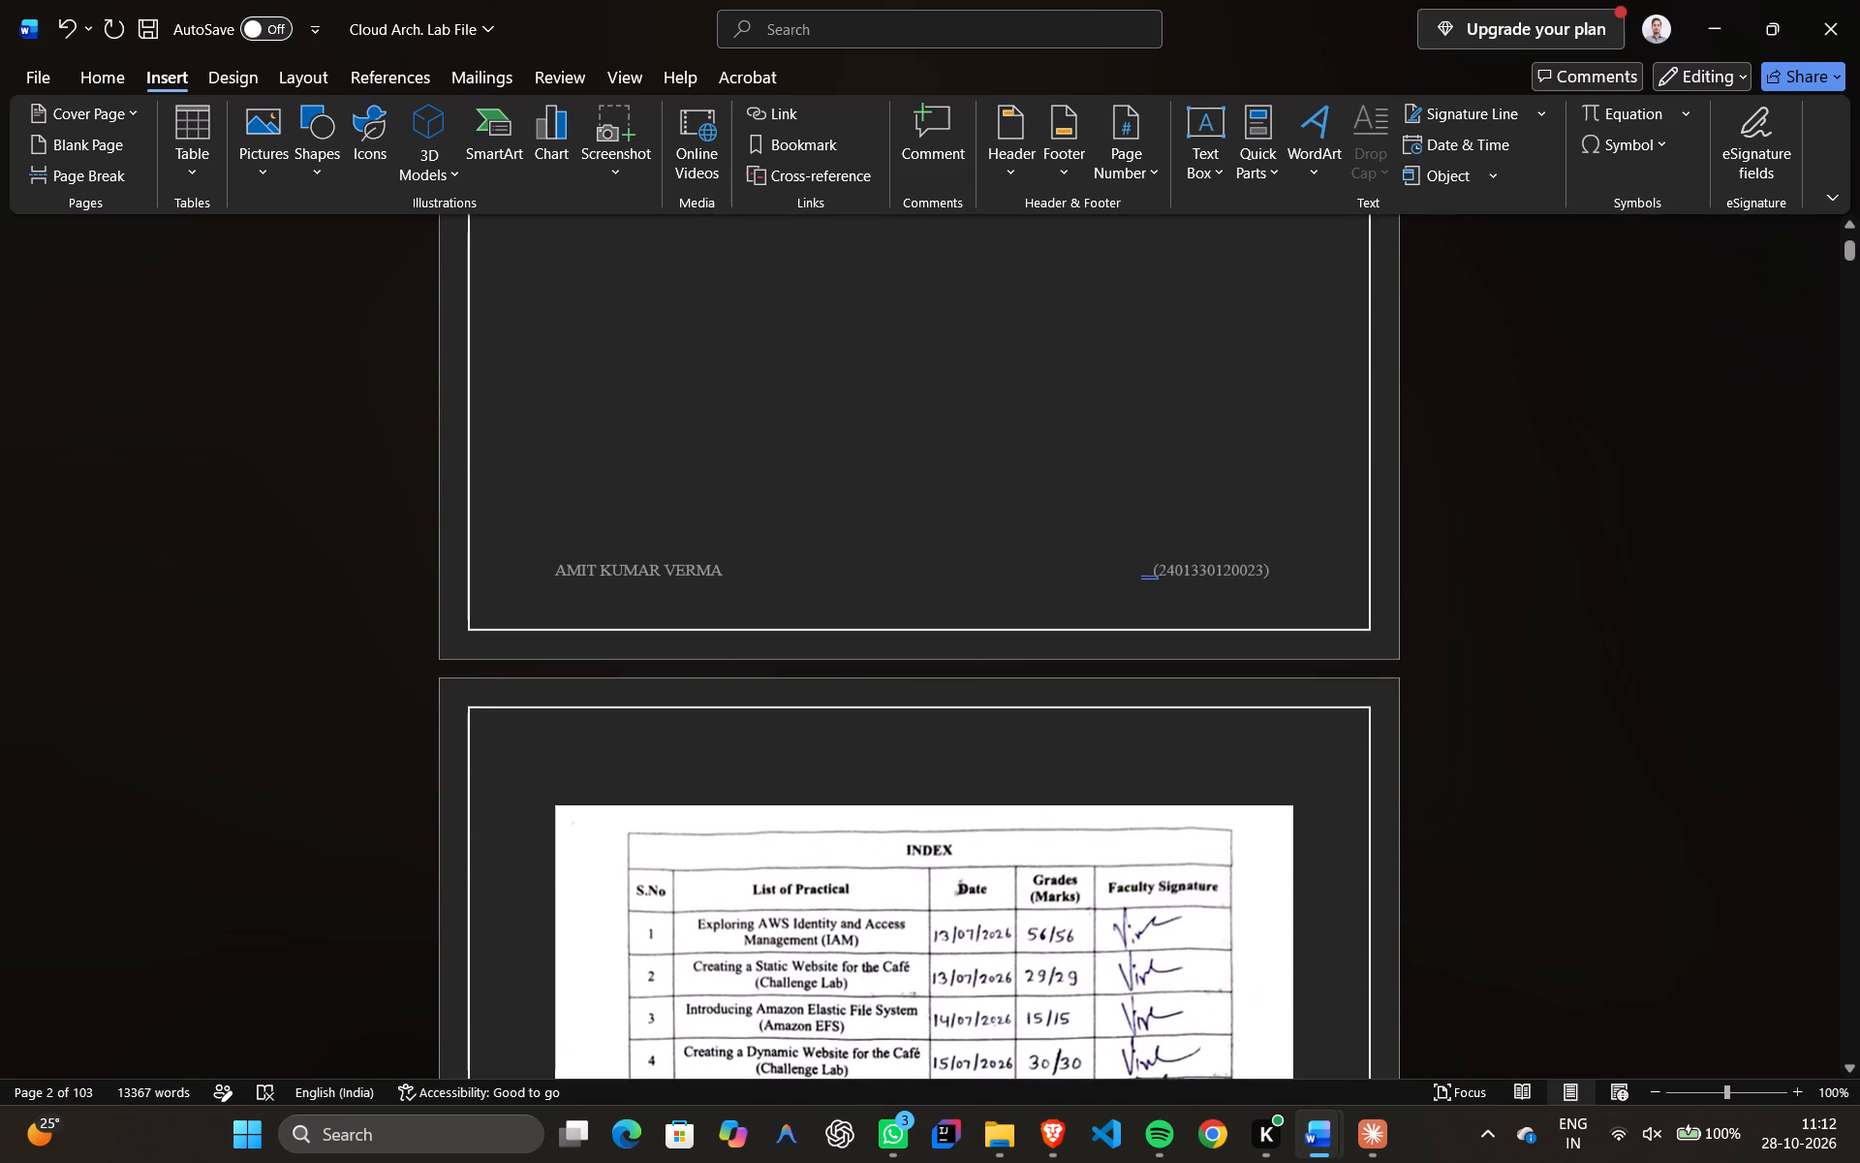
left_click(637, 748)
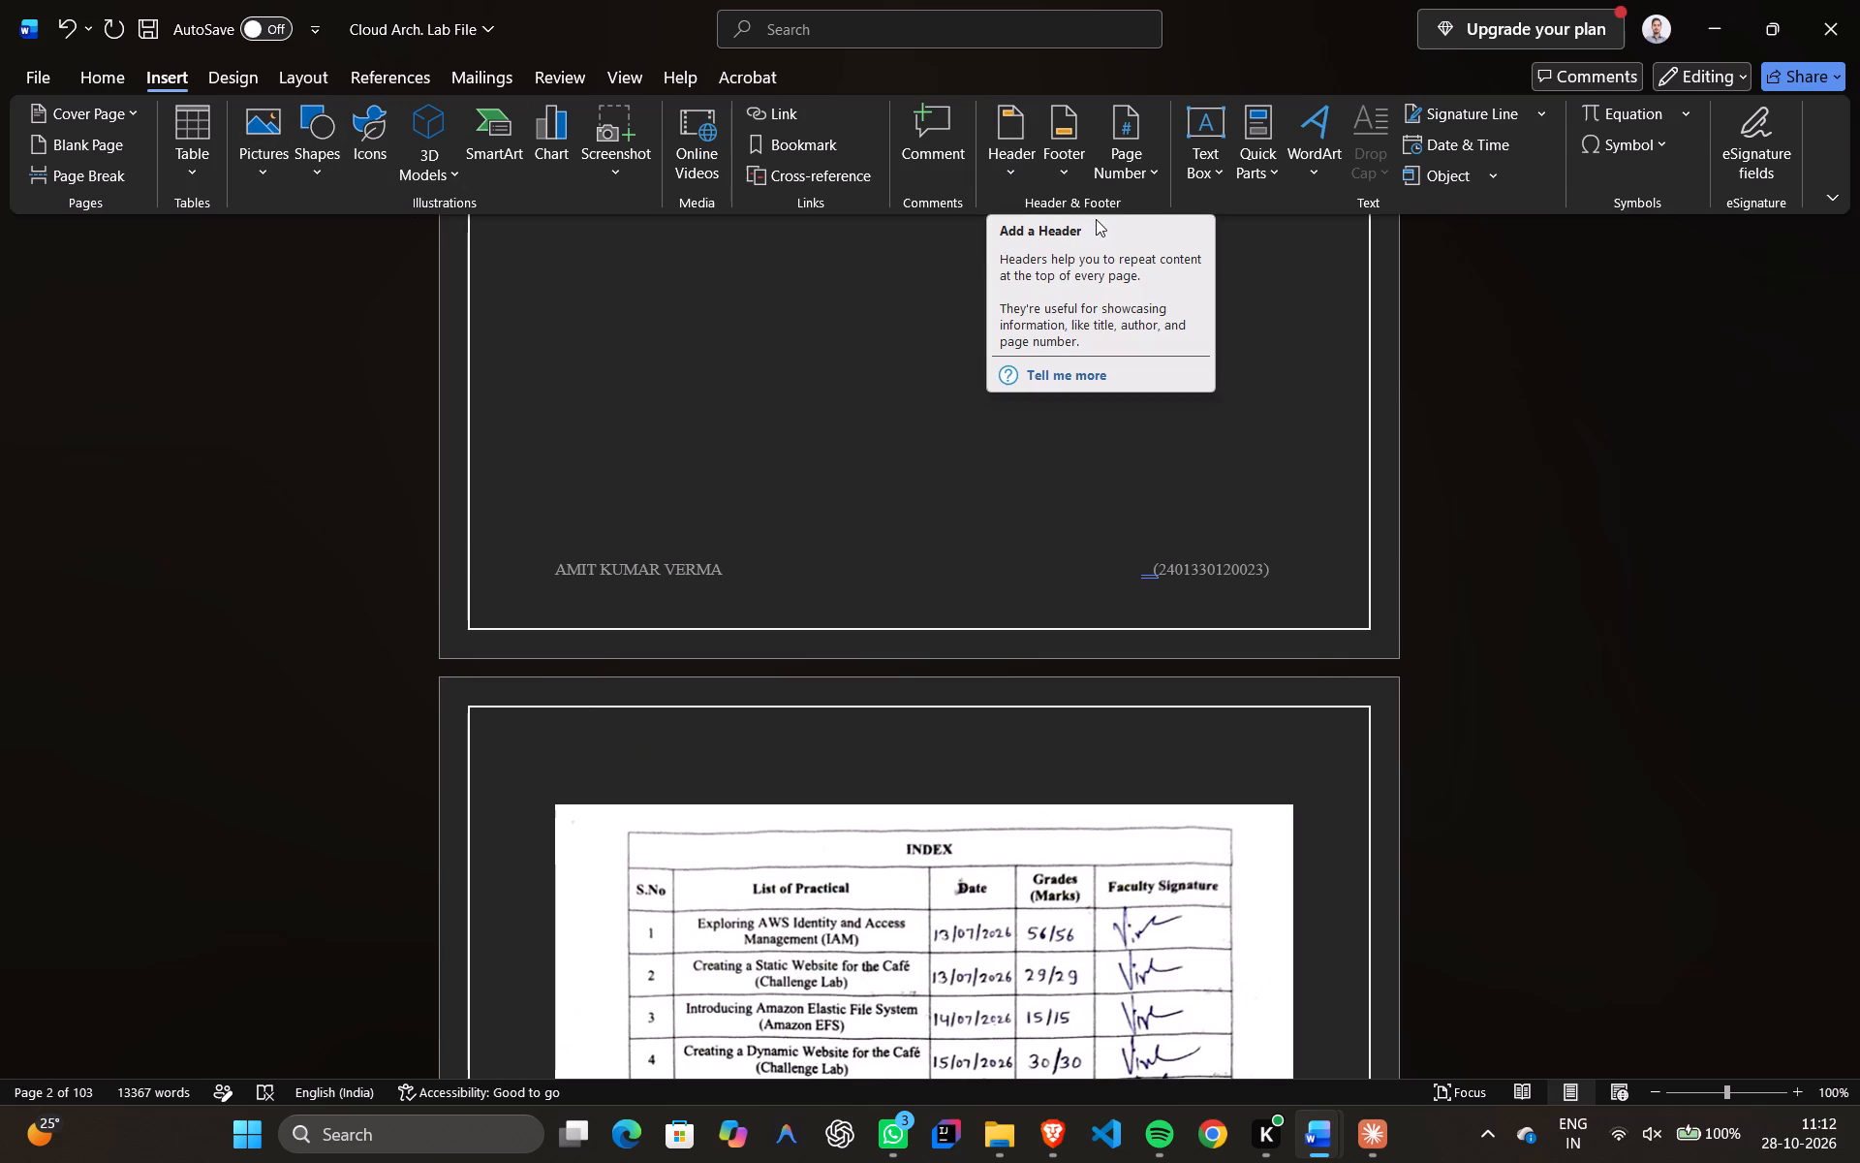
left_click(1006, 168)
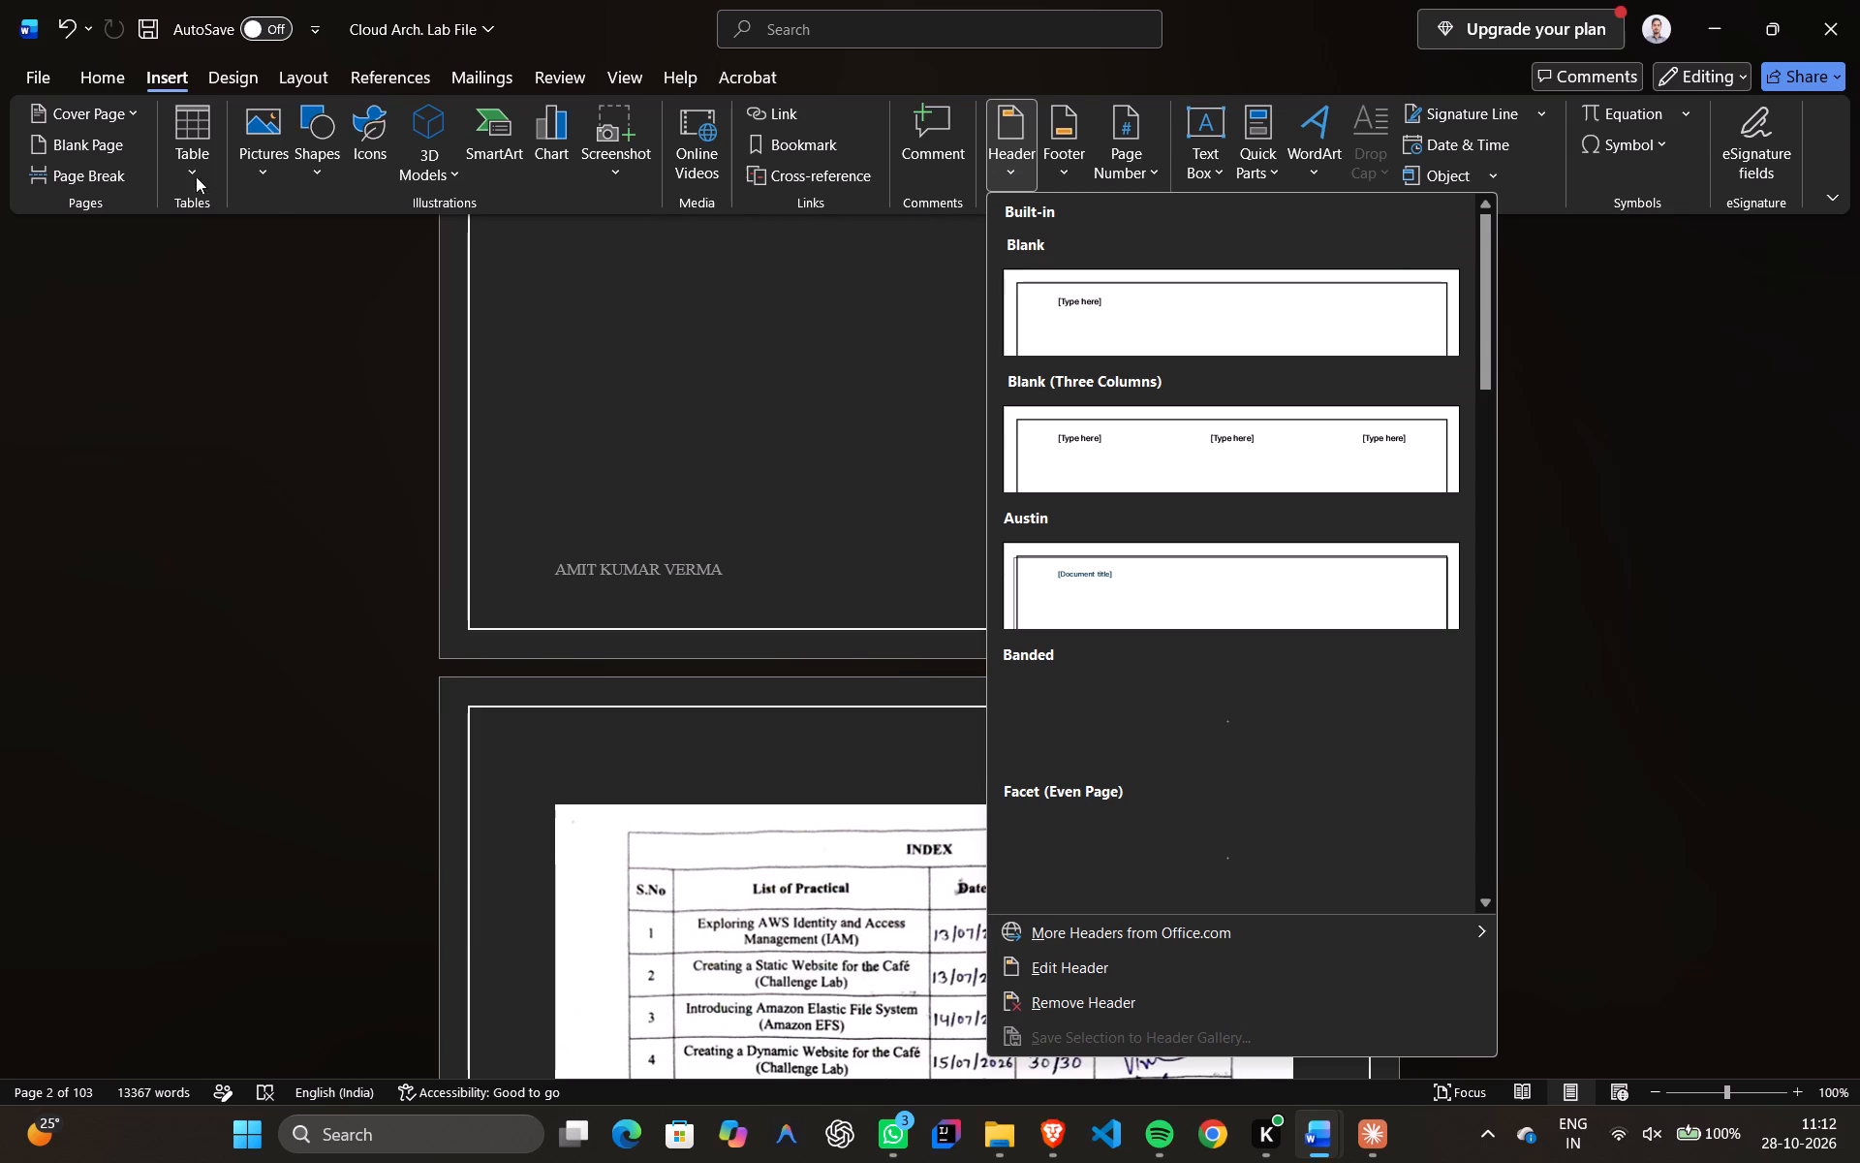
left_click(105, 176)
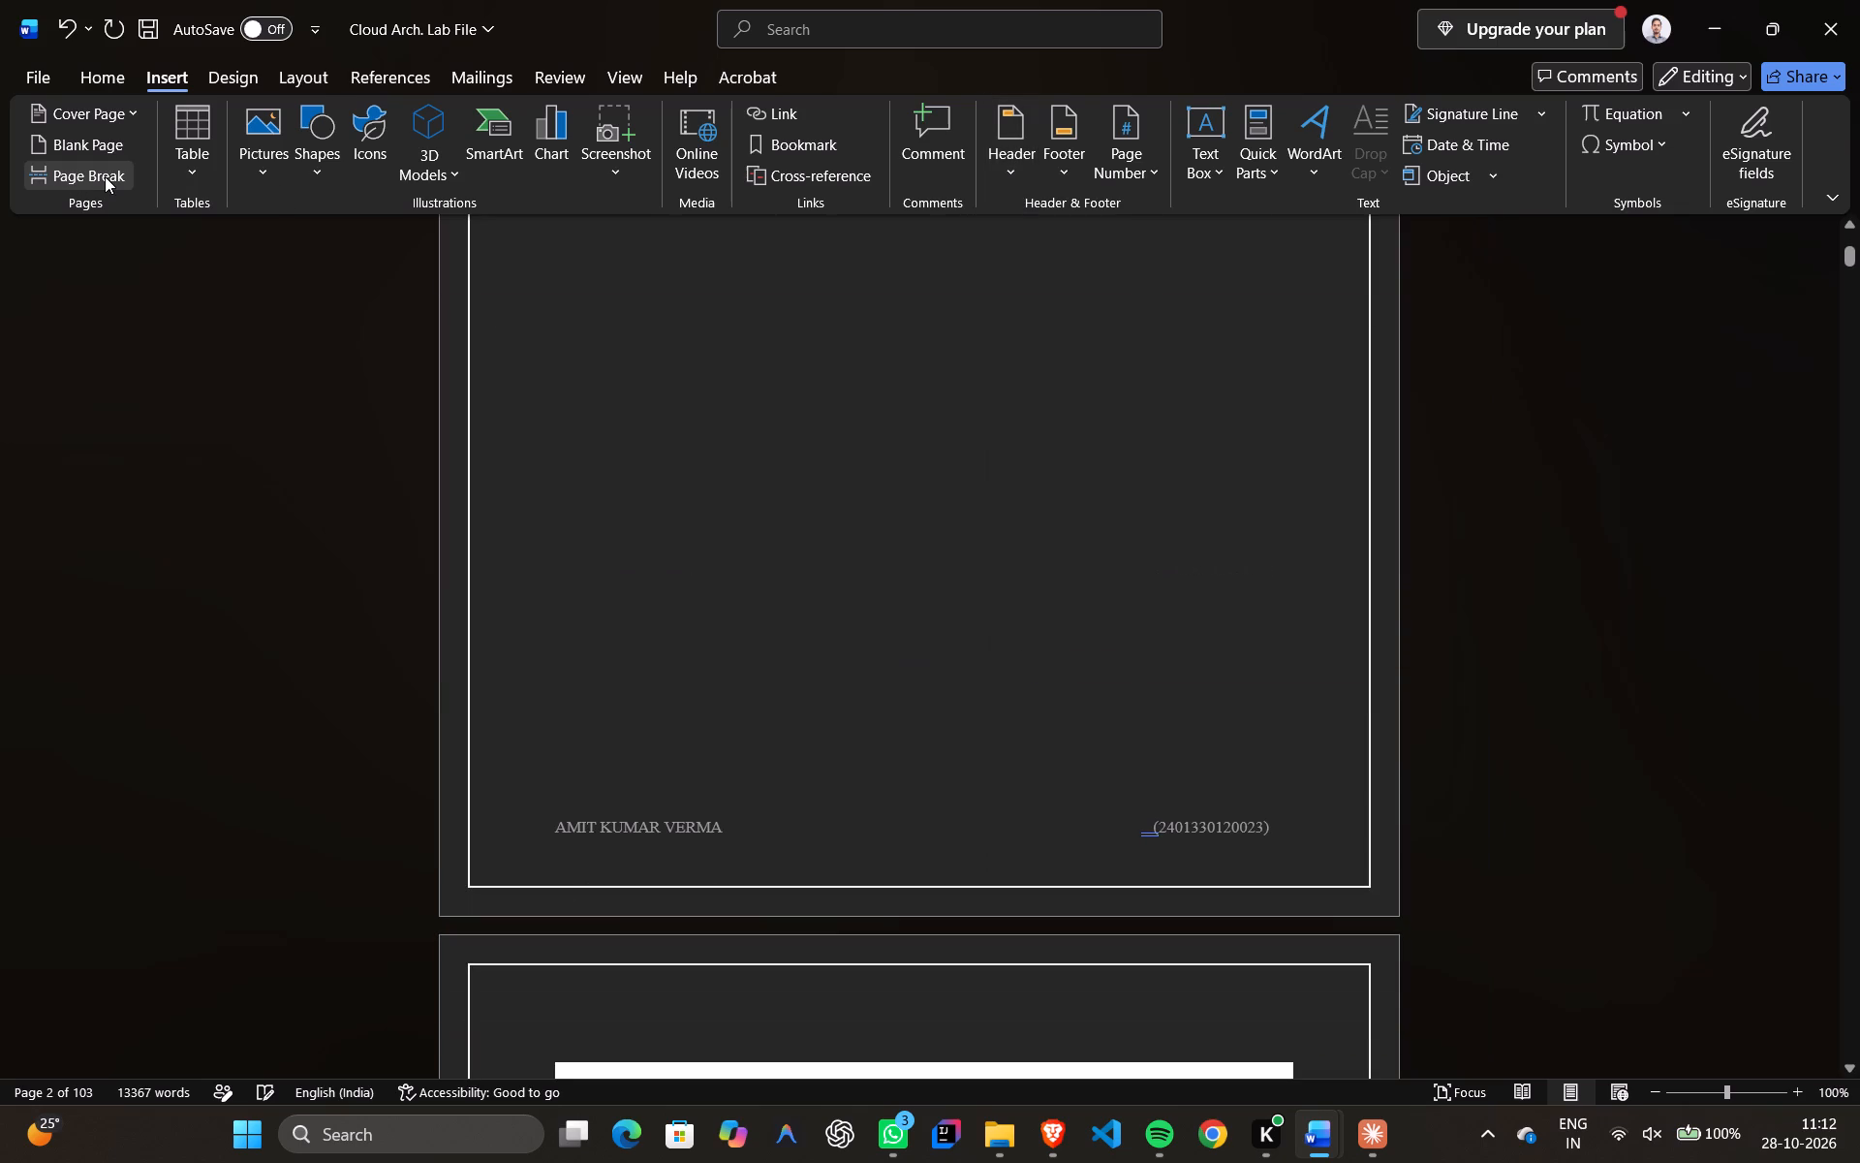
Check the page layout from the index and Lab 1 heading back to the blank first page.
scroll(1030, 591, "down", 3)
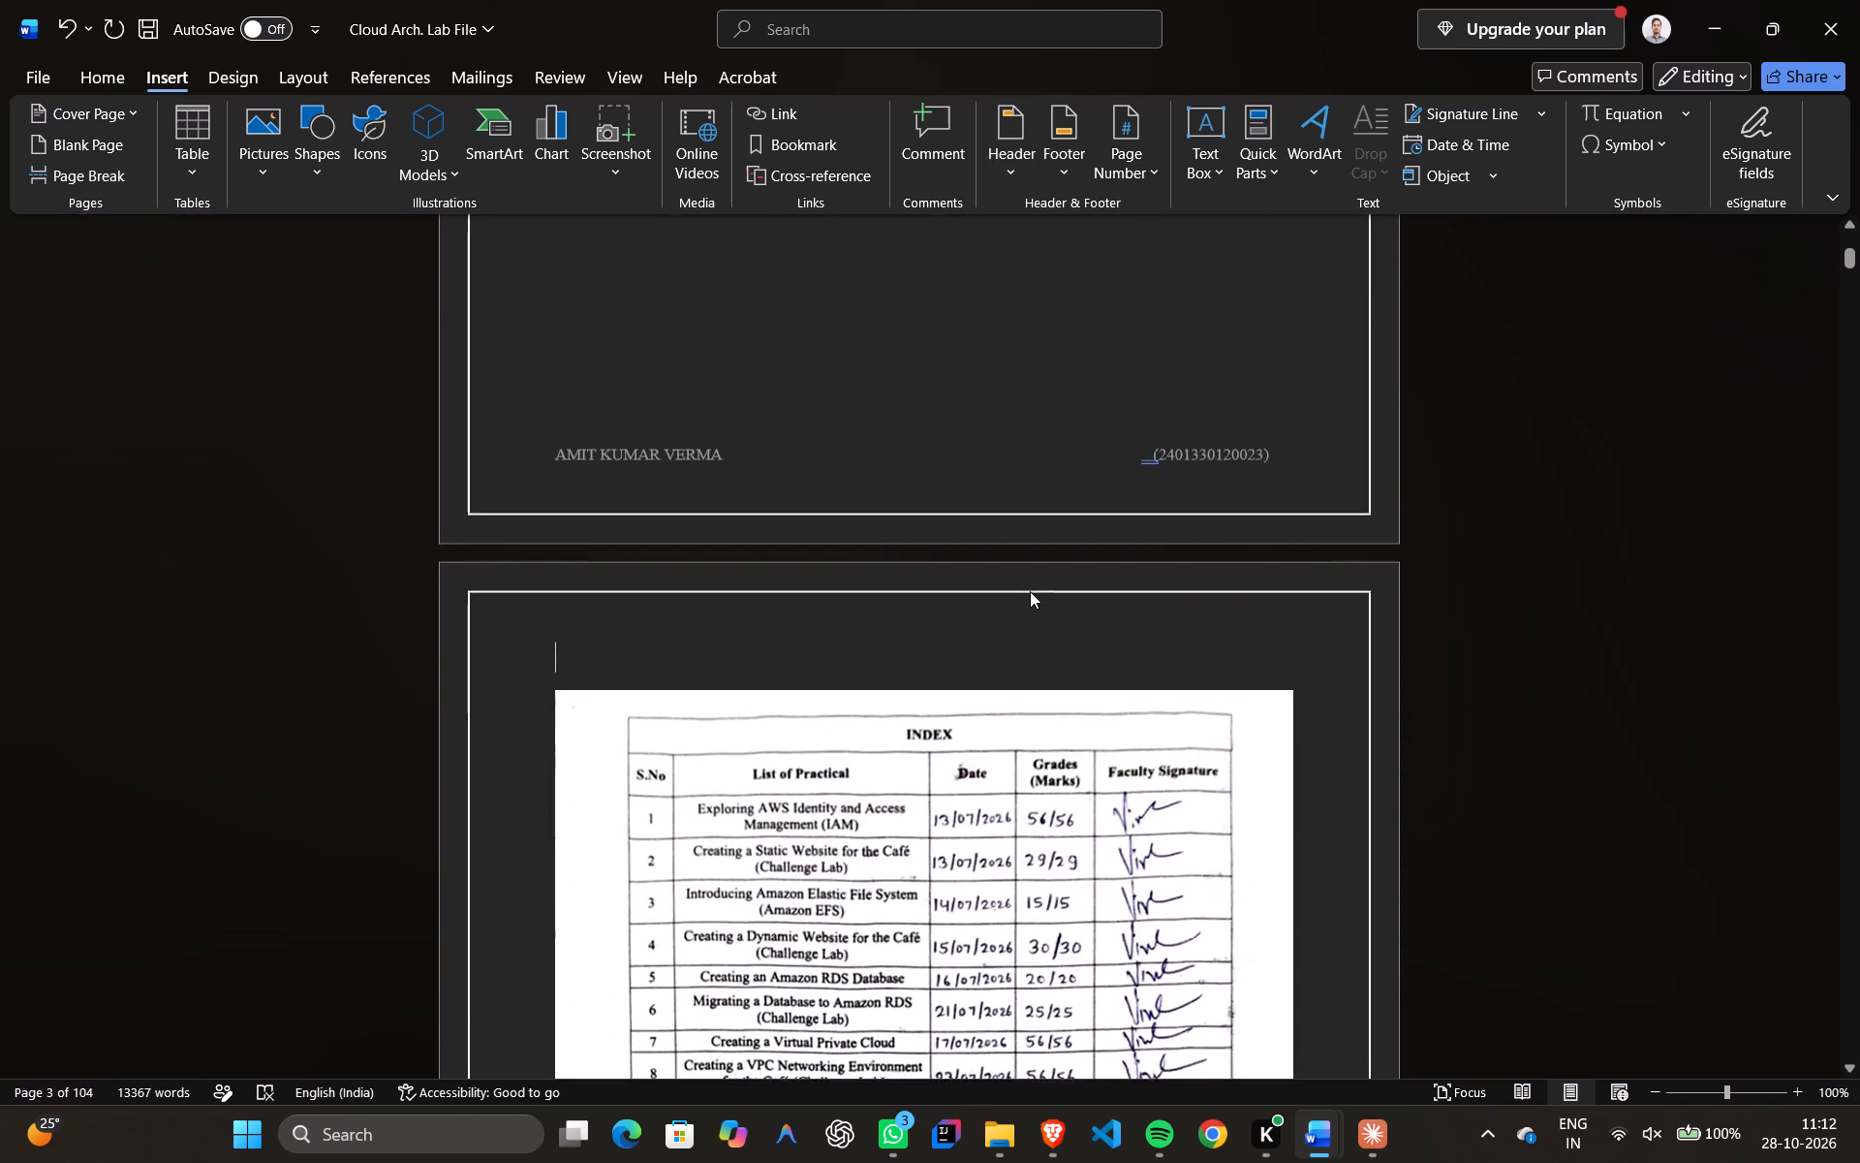
scroll(1030, 591, "down", 4)
scroll(1030, 591, "up", 4)
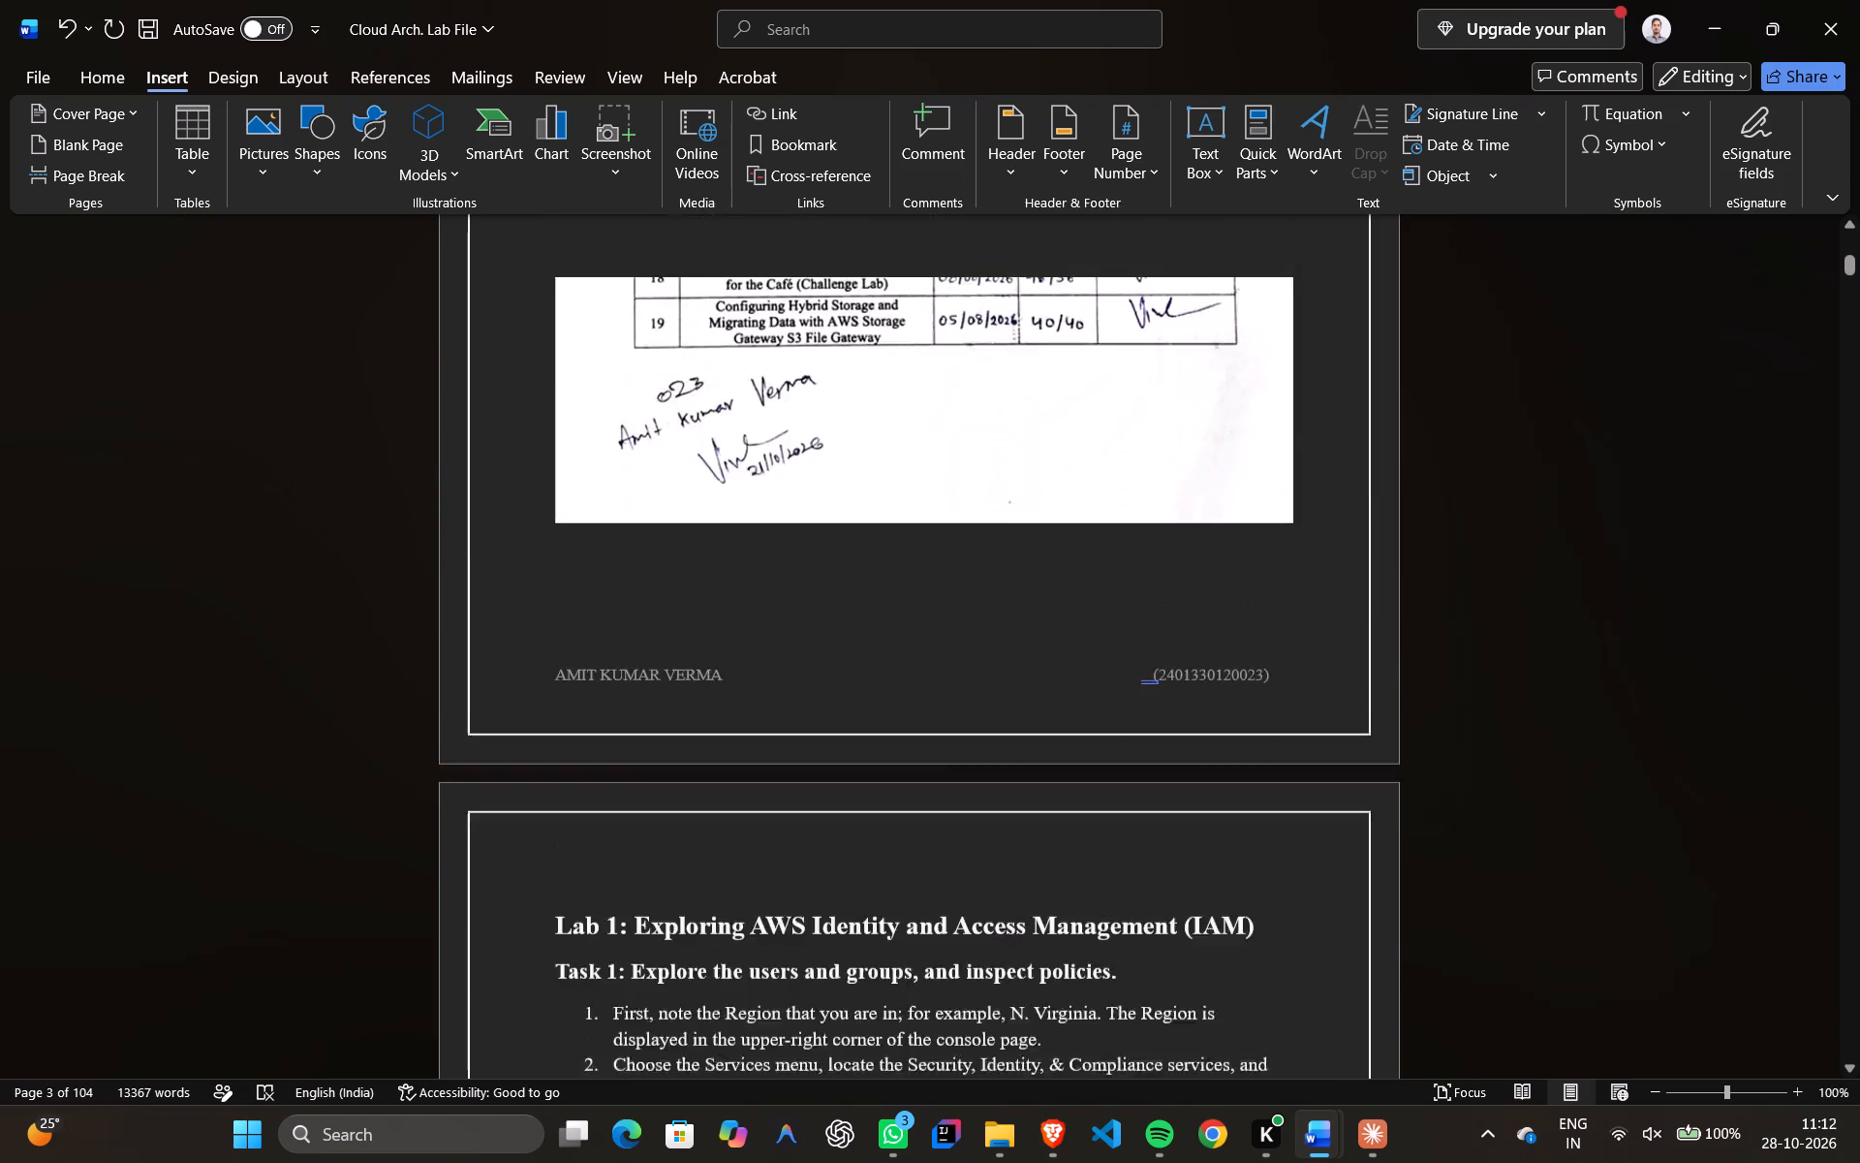
scroll(1030, 591, "up", 9)
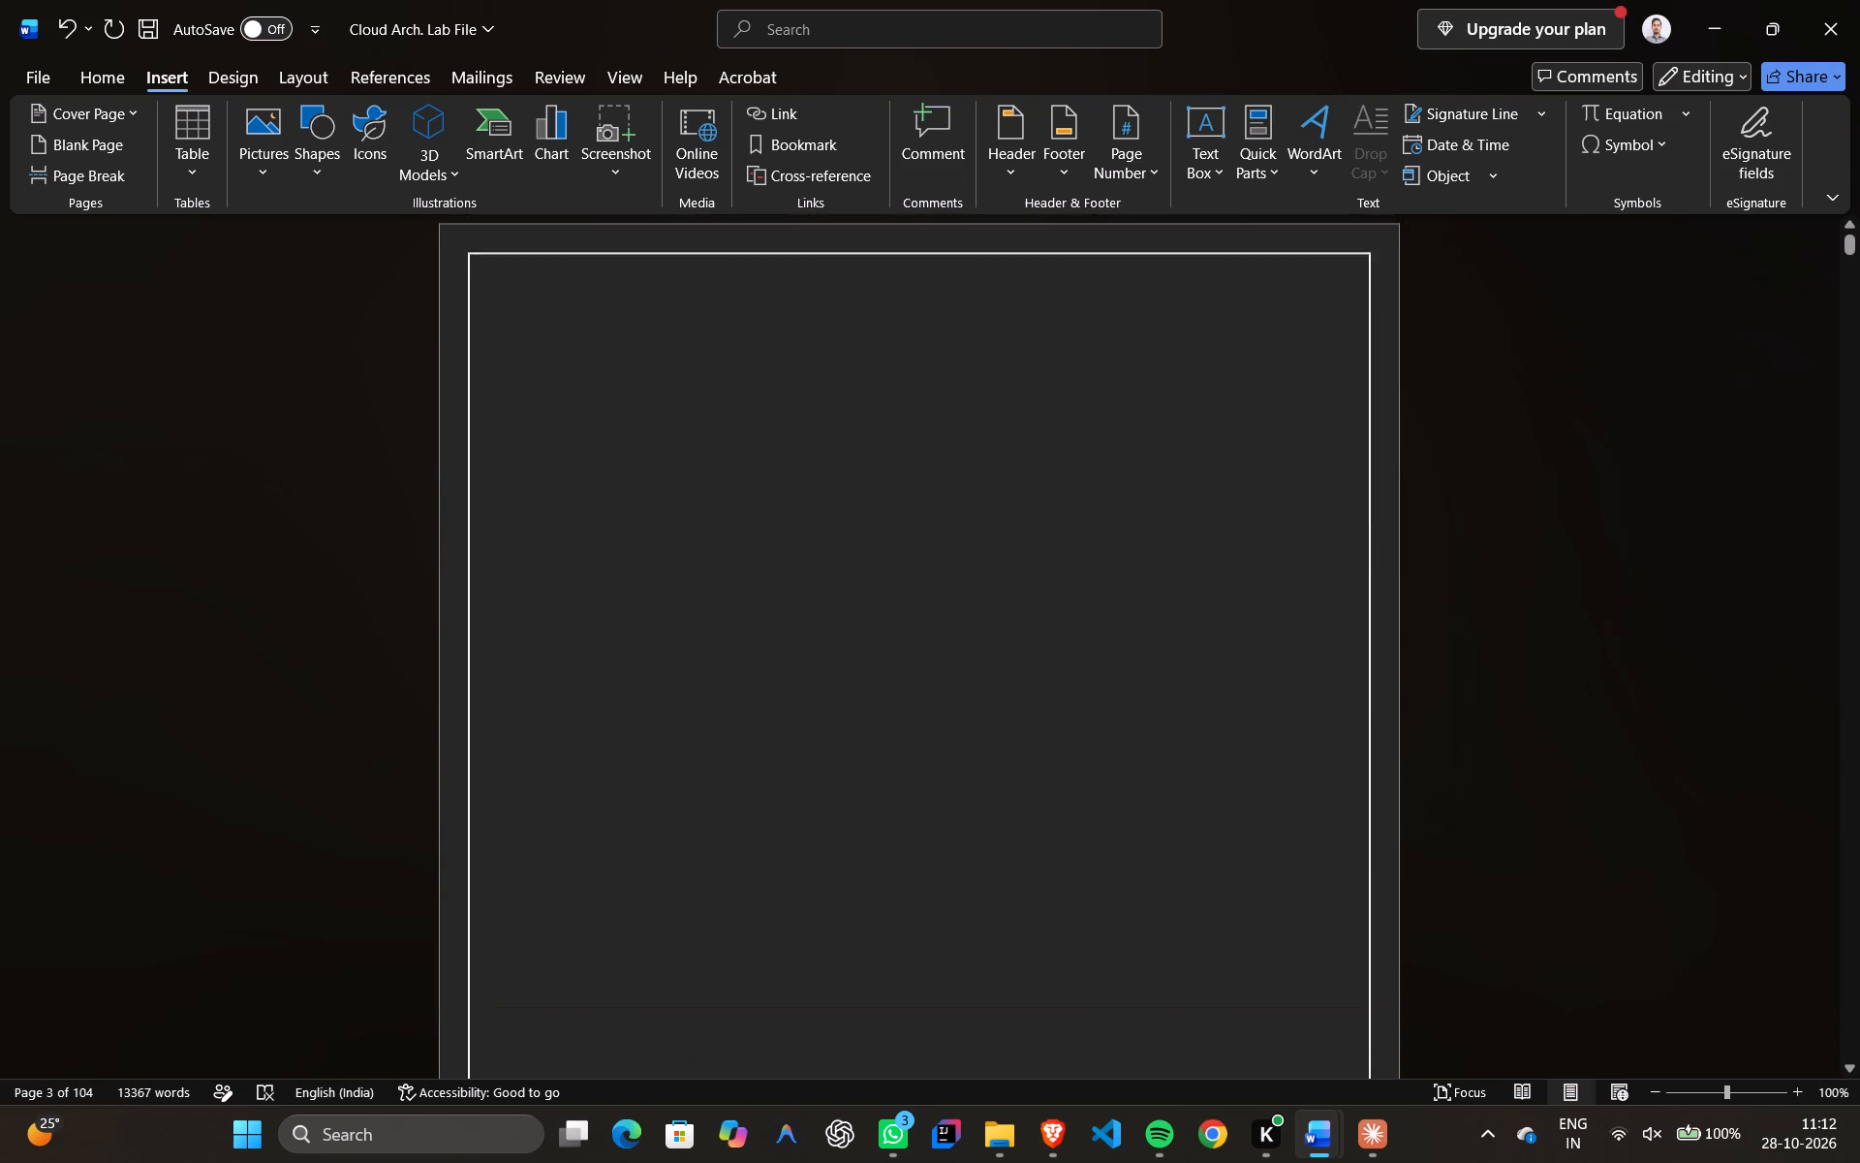
Insert another page break directly above the scanned index image.
scroll(1030, 591, "up", 2)
scroll(1030, 591, "down", 6)
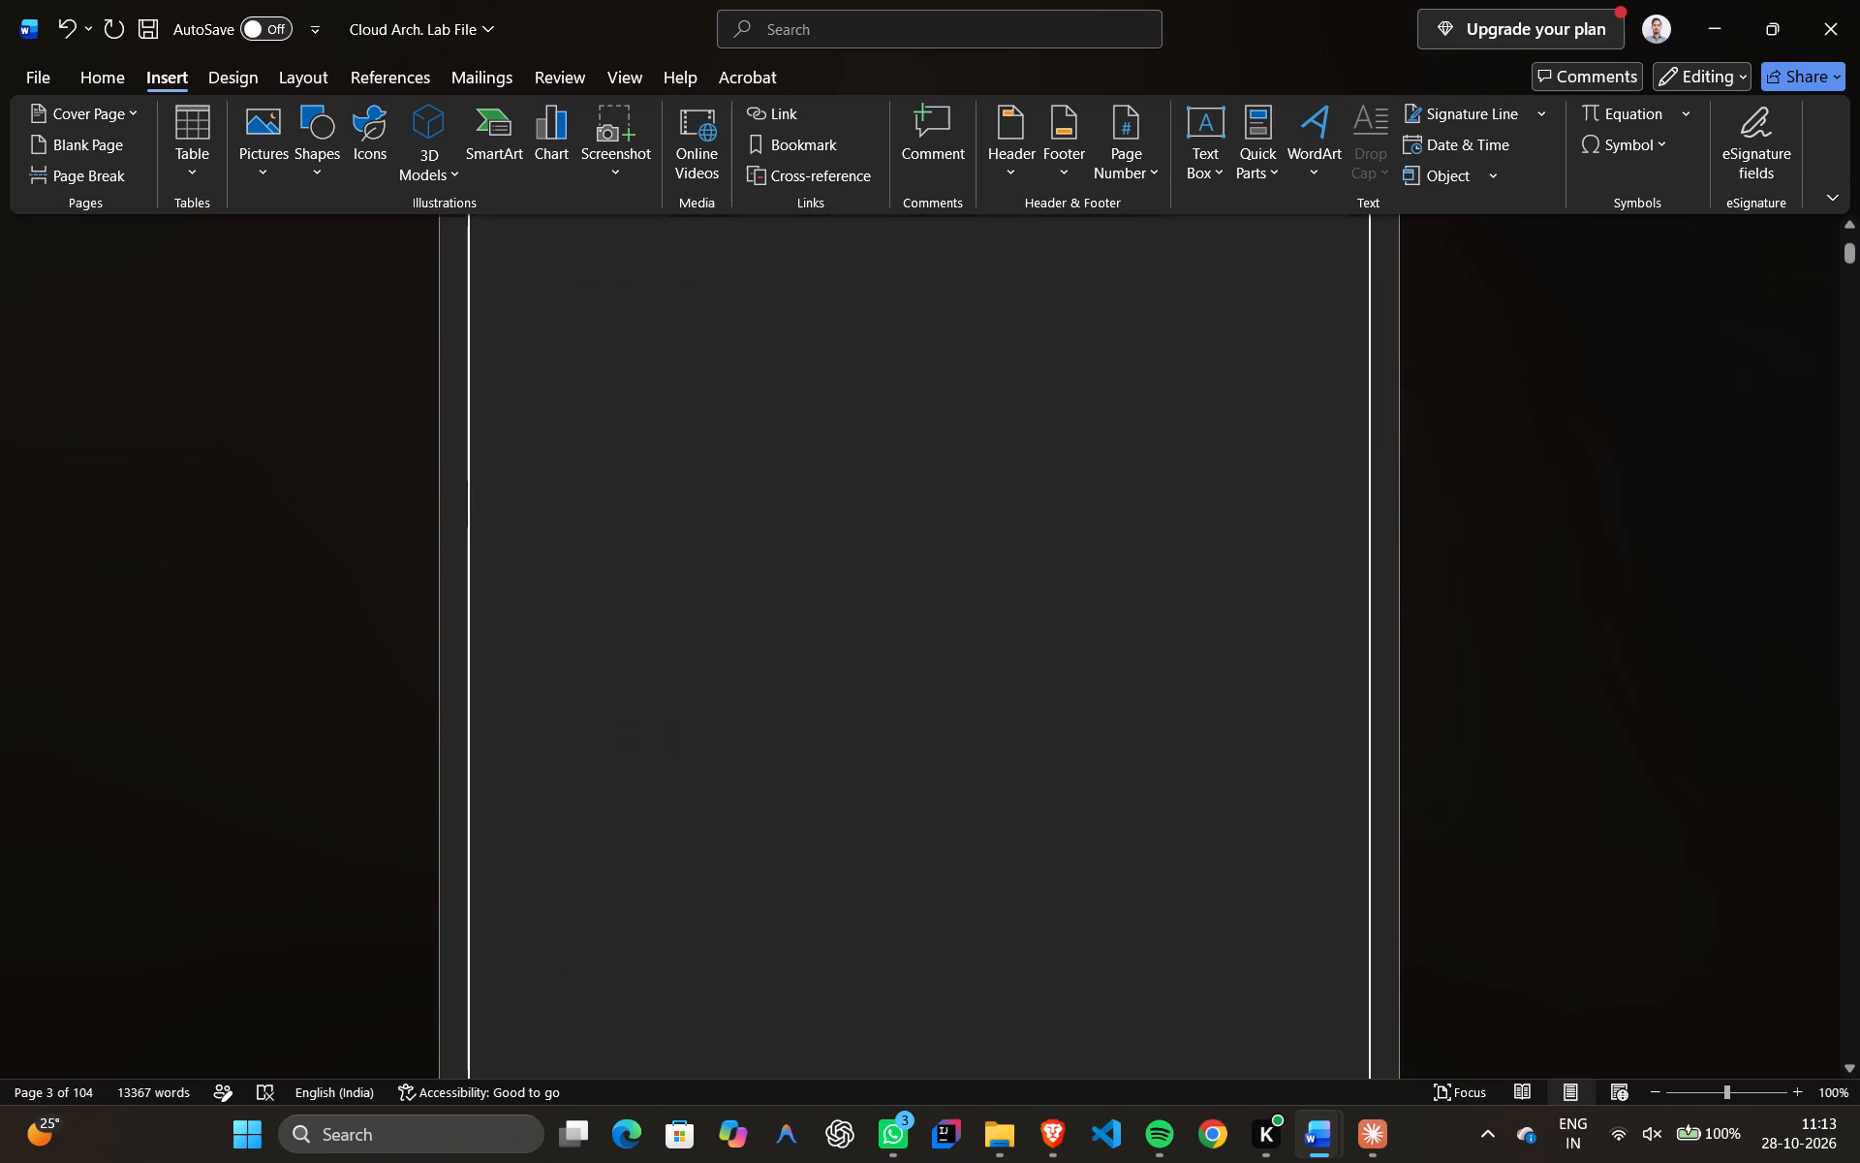
scroll(1030, 591, "down", 3)
scroll(1030, 591, "up", 1)
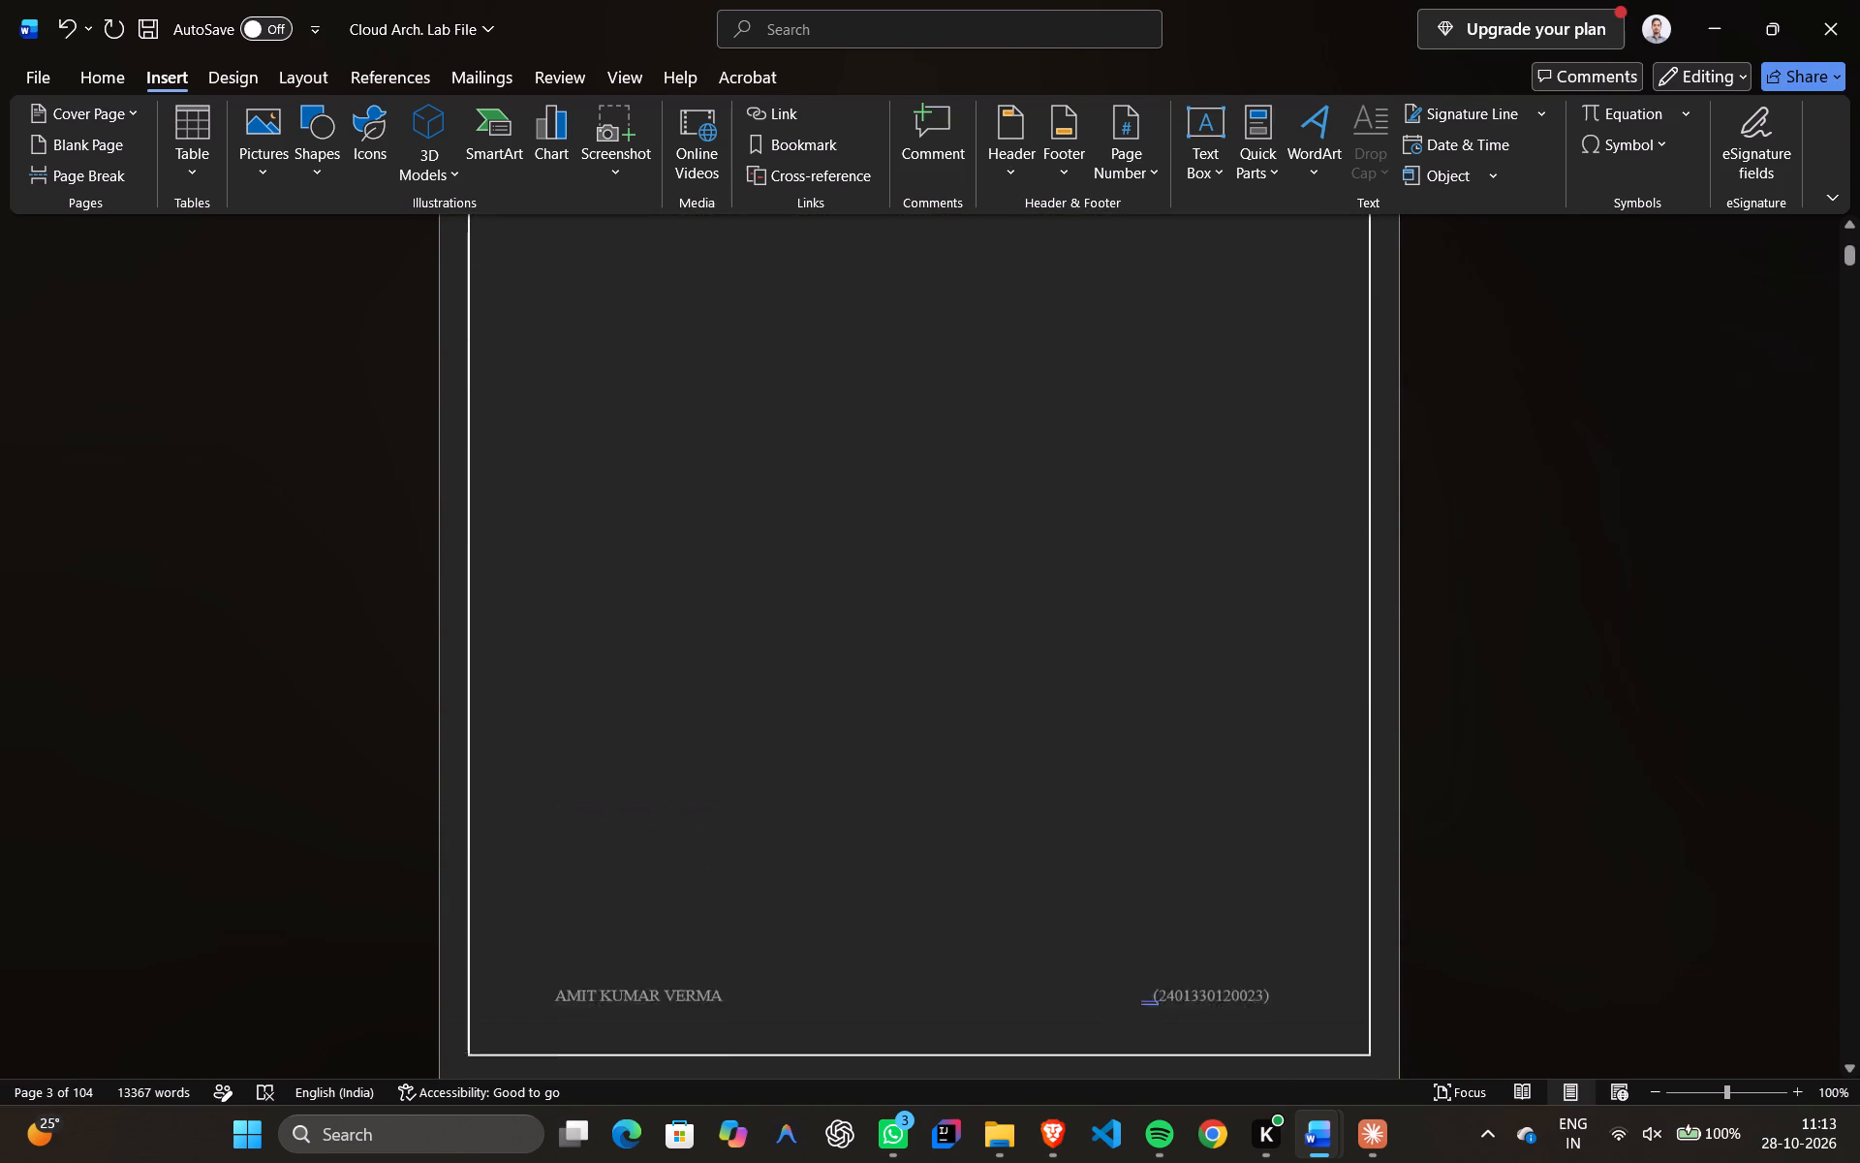
scroll(1030, 591, "up", 3)
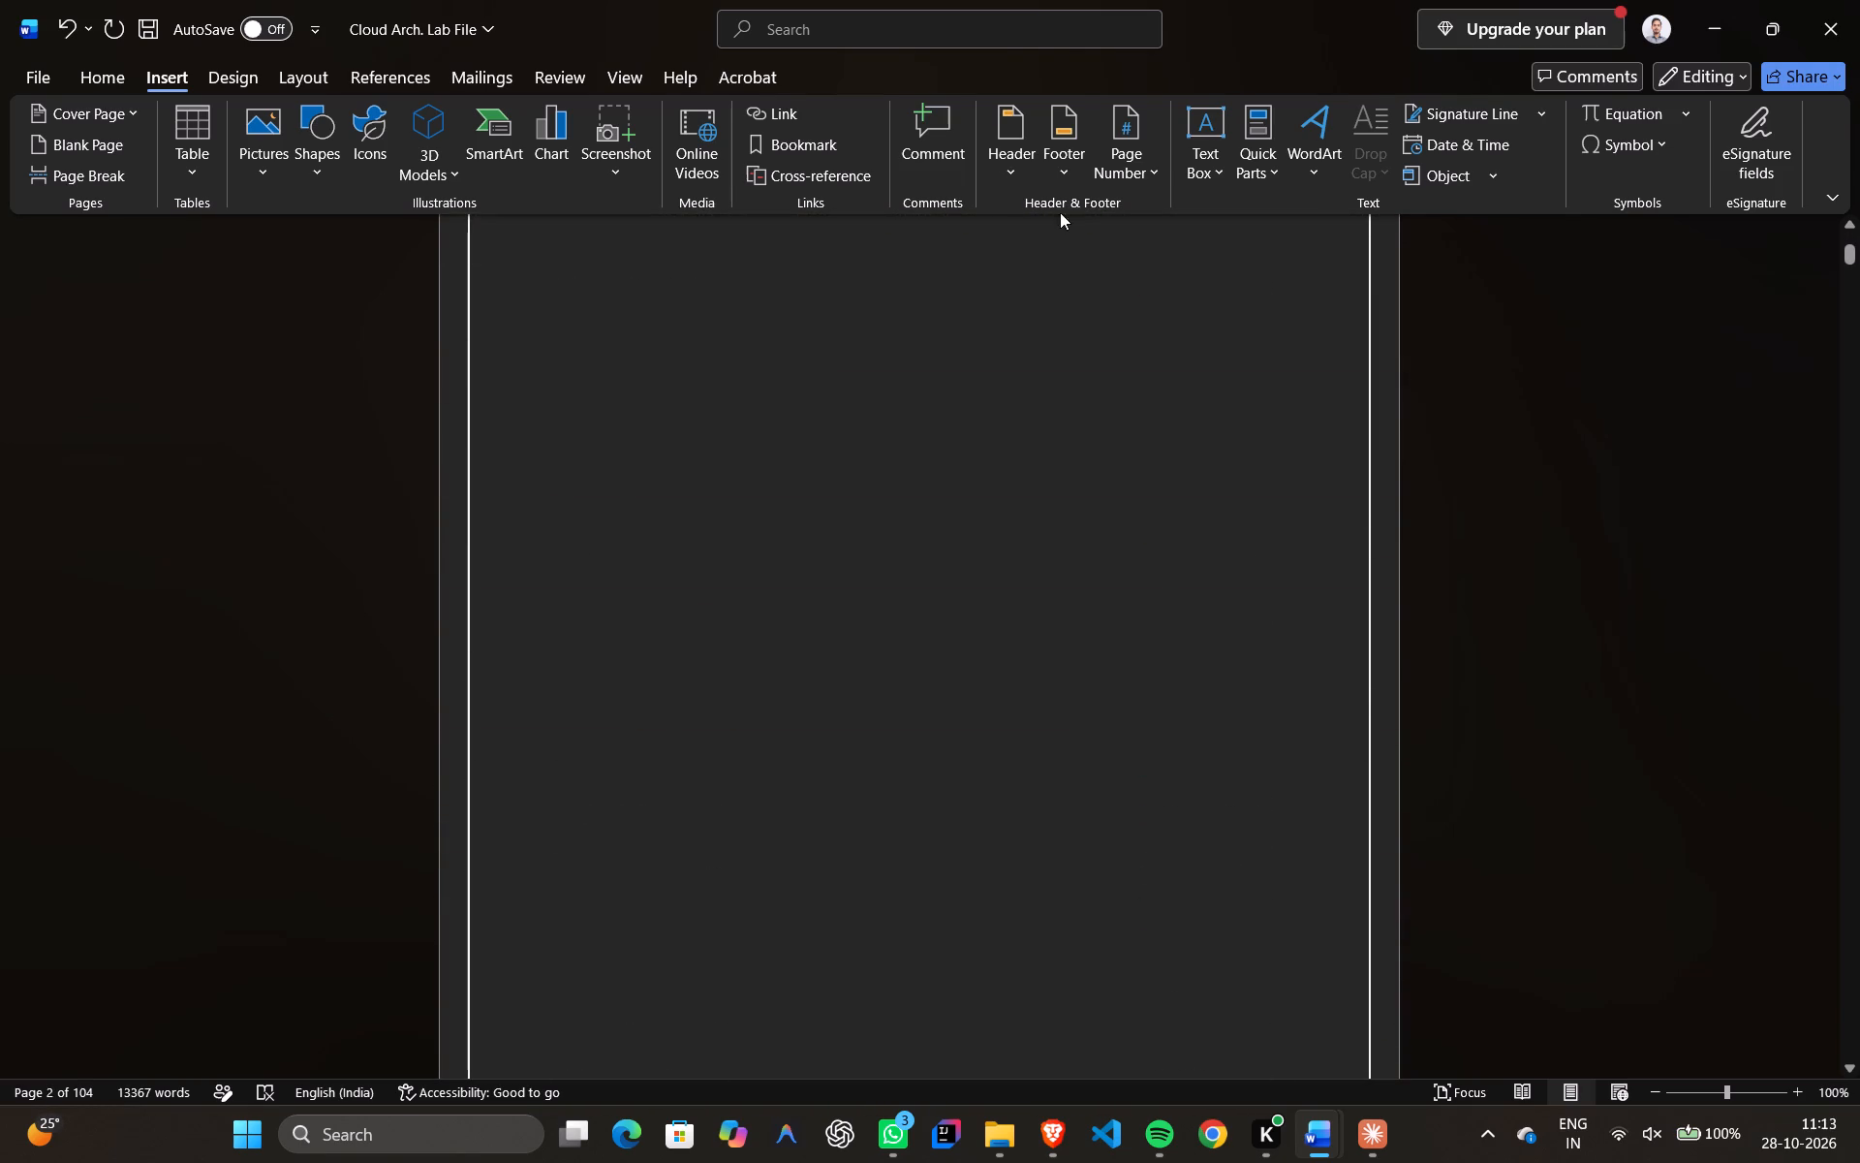
left_click(1060, 180)
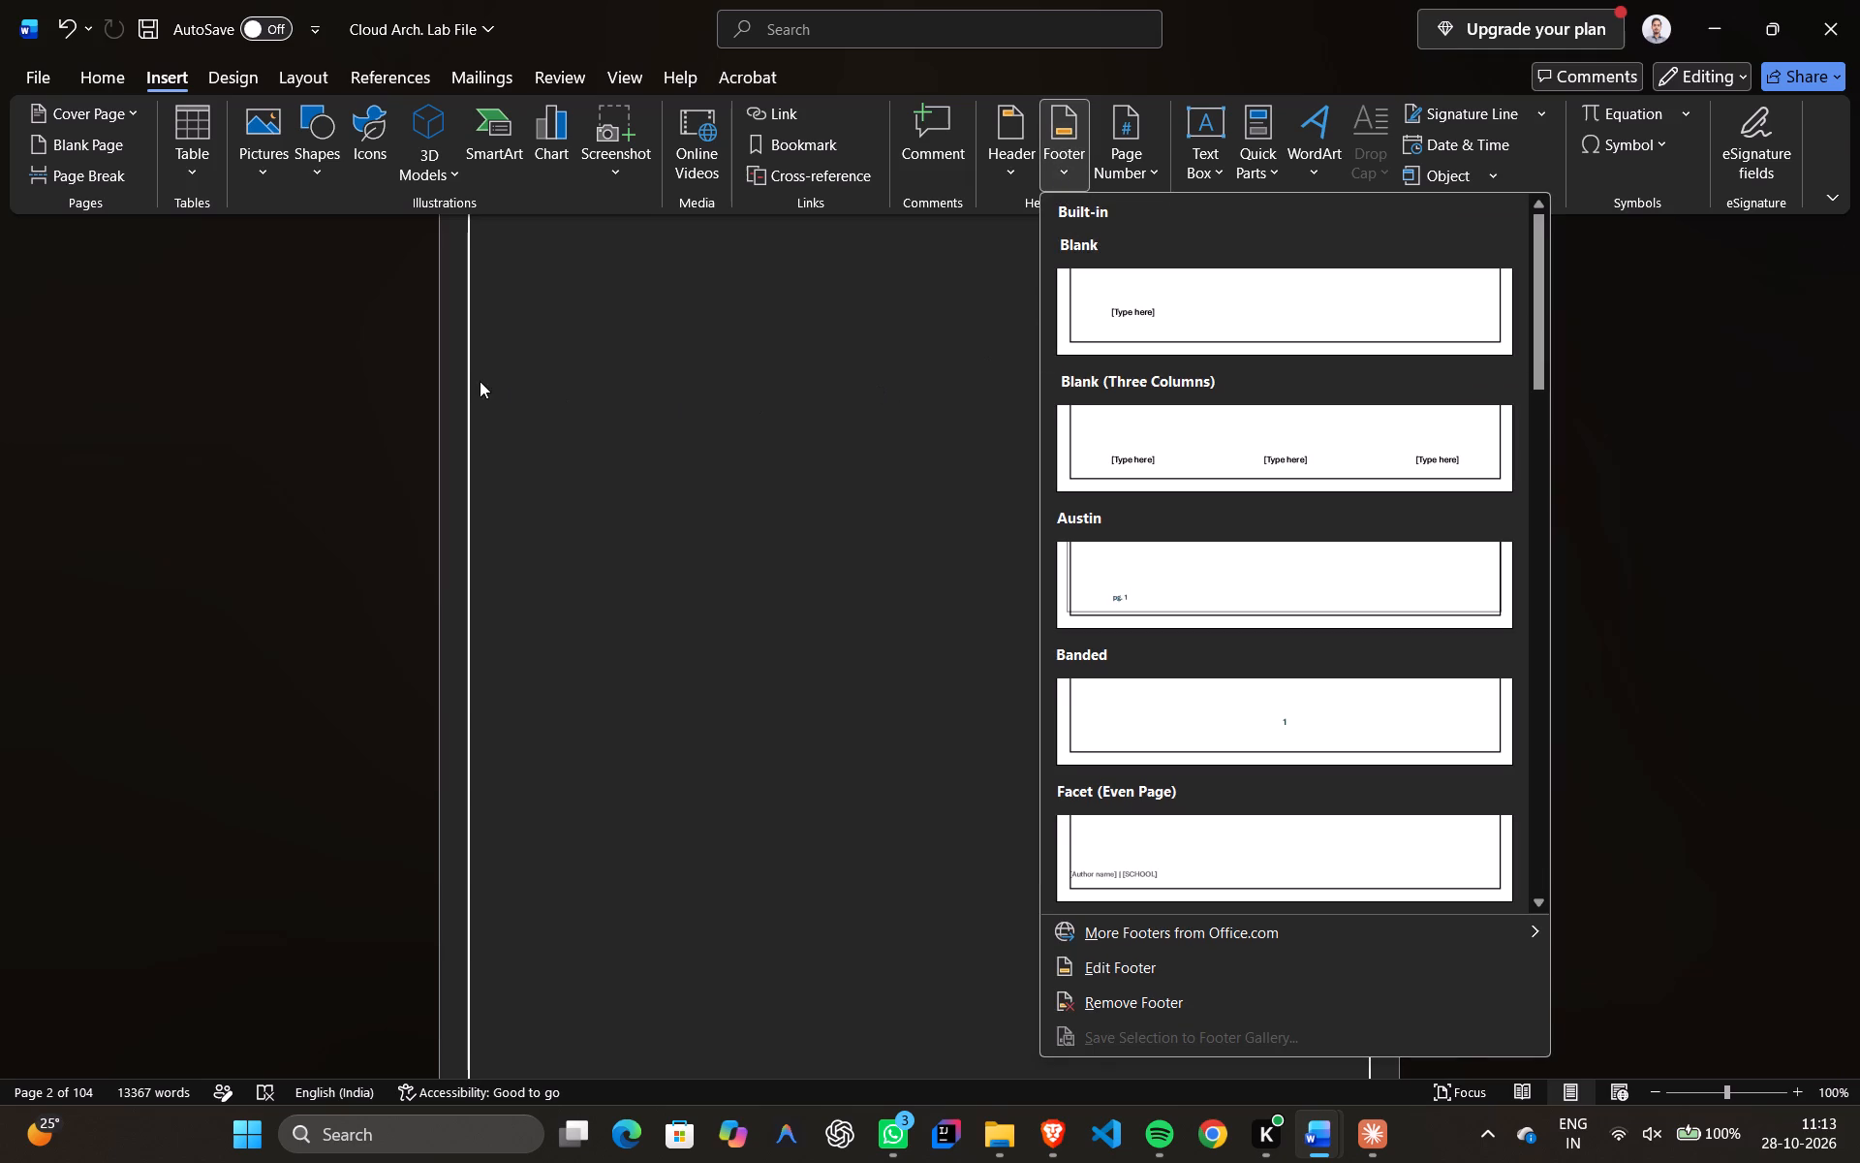
left_click(94, 177)
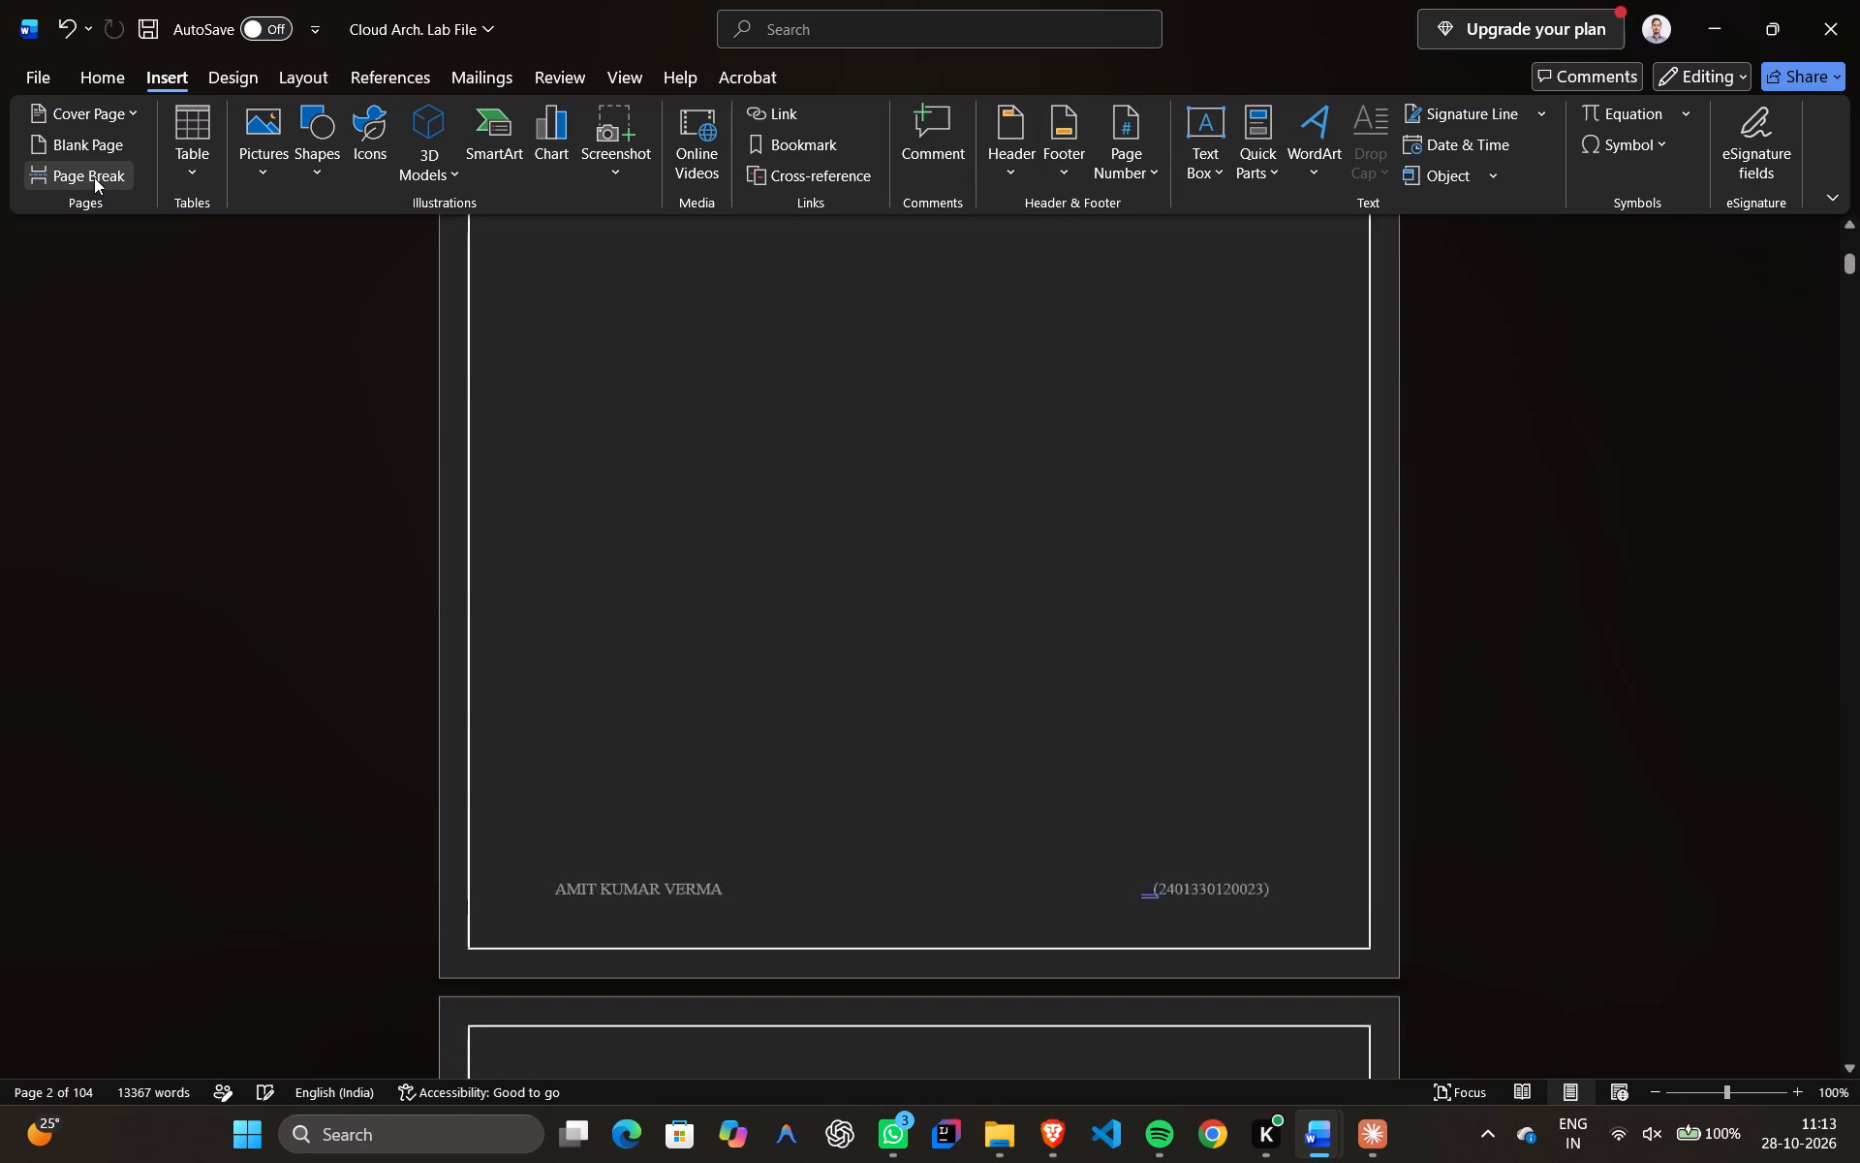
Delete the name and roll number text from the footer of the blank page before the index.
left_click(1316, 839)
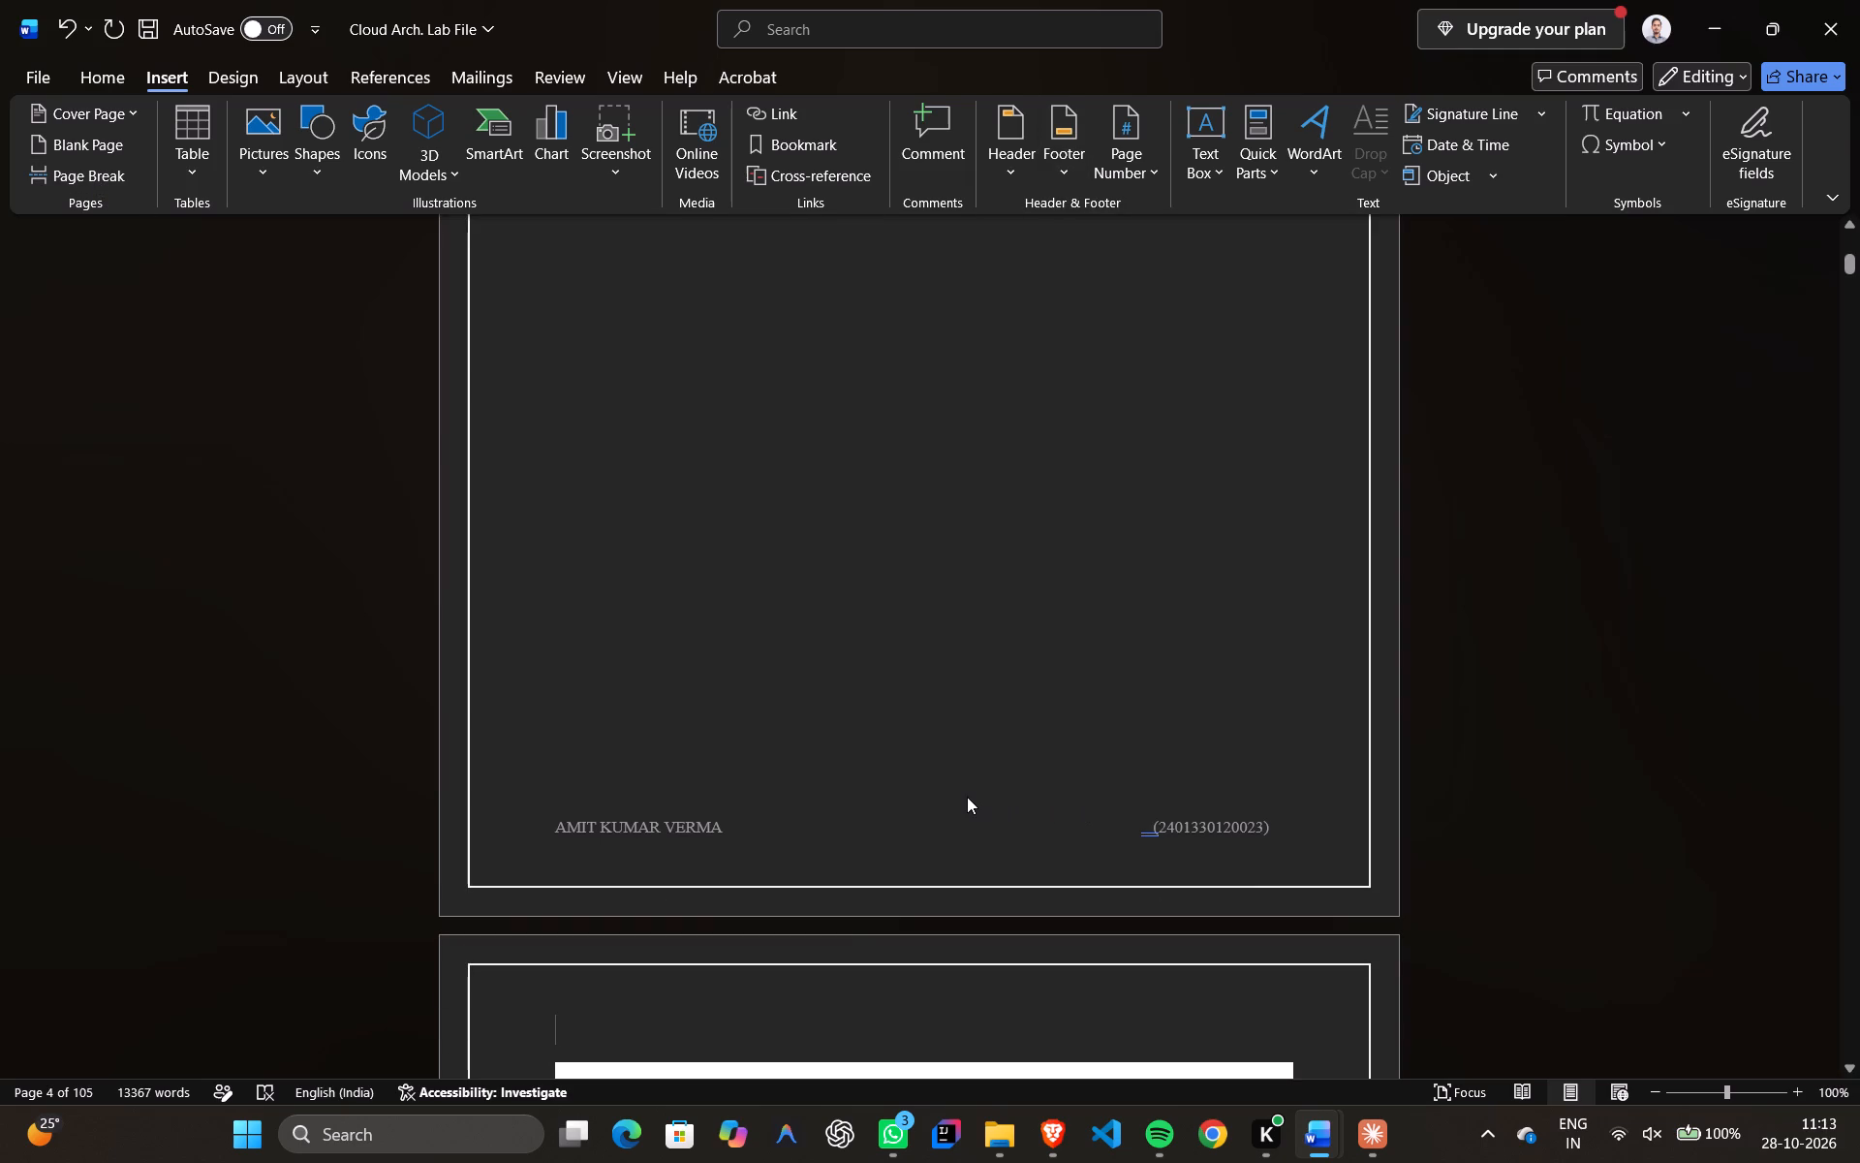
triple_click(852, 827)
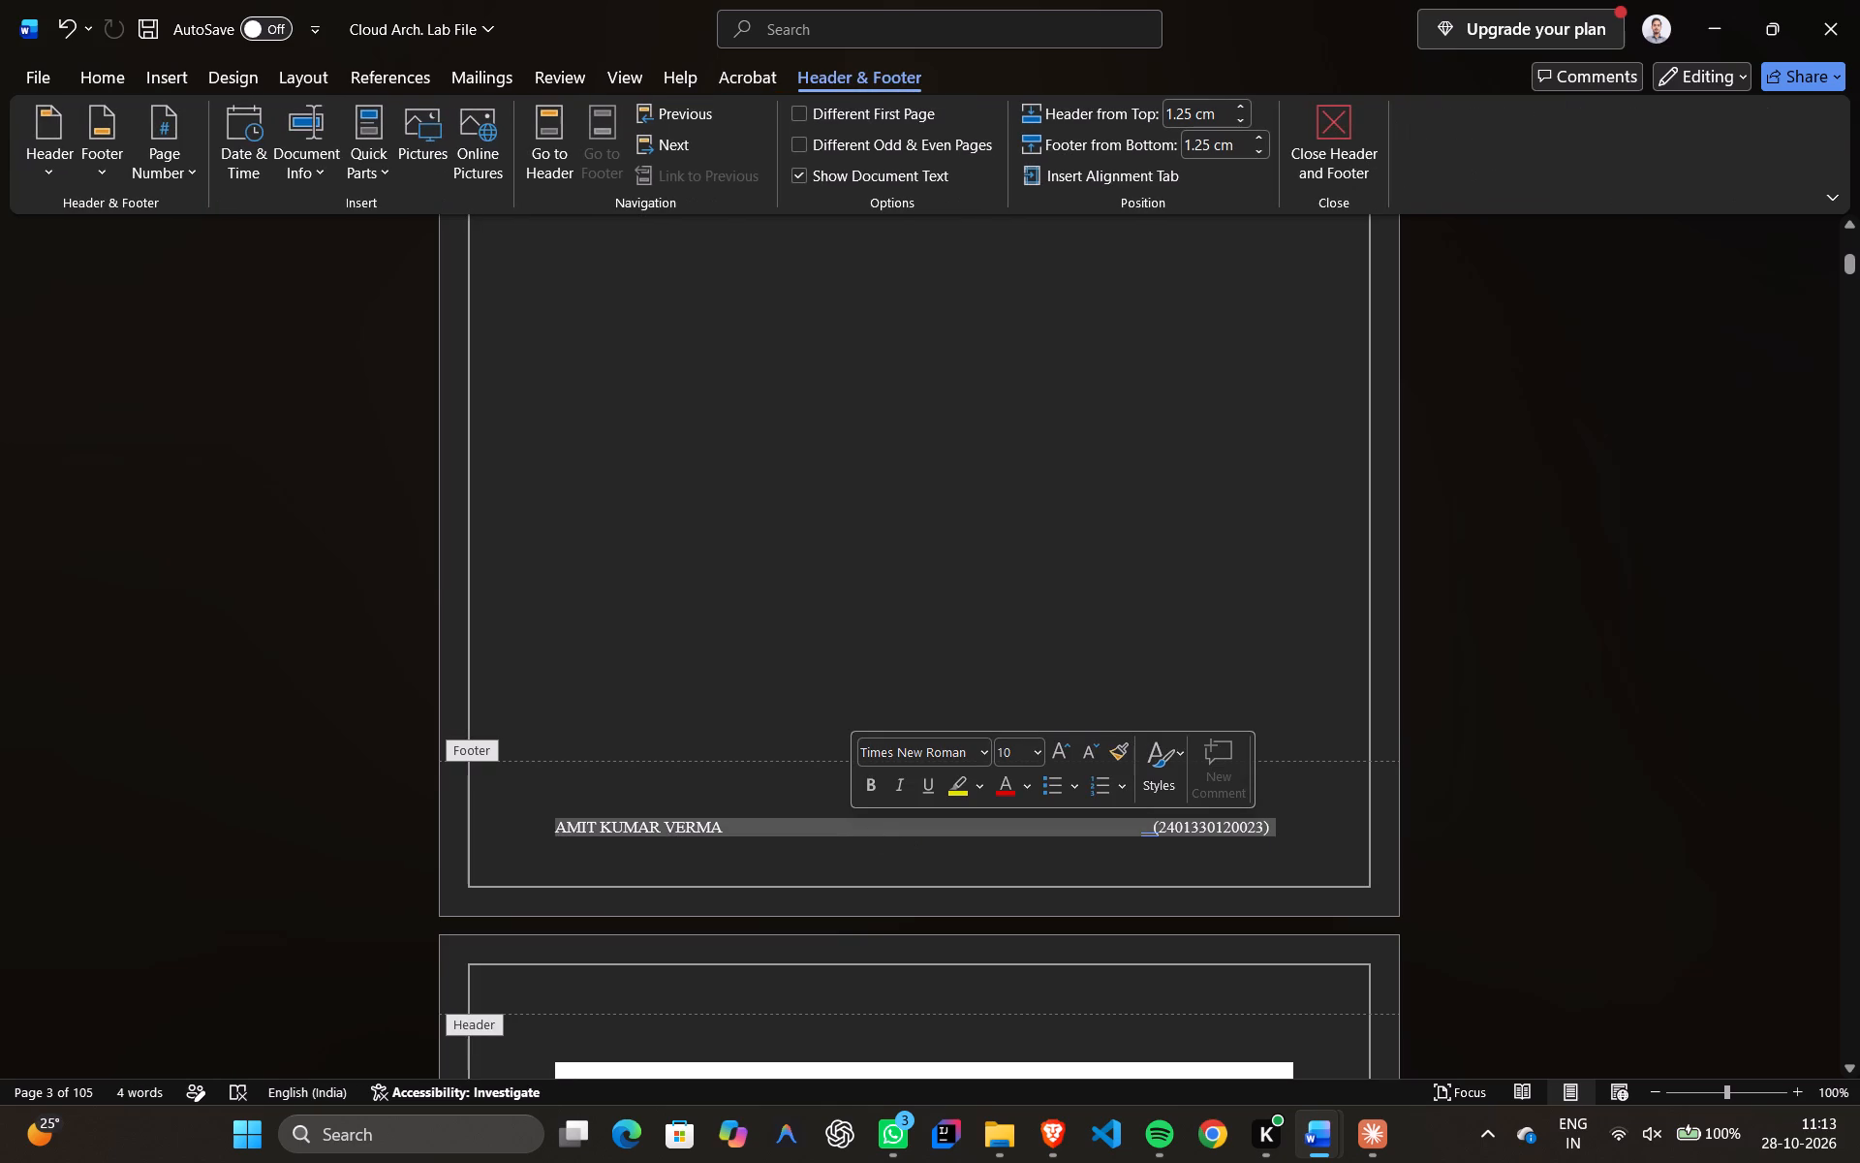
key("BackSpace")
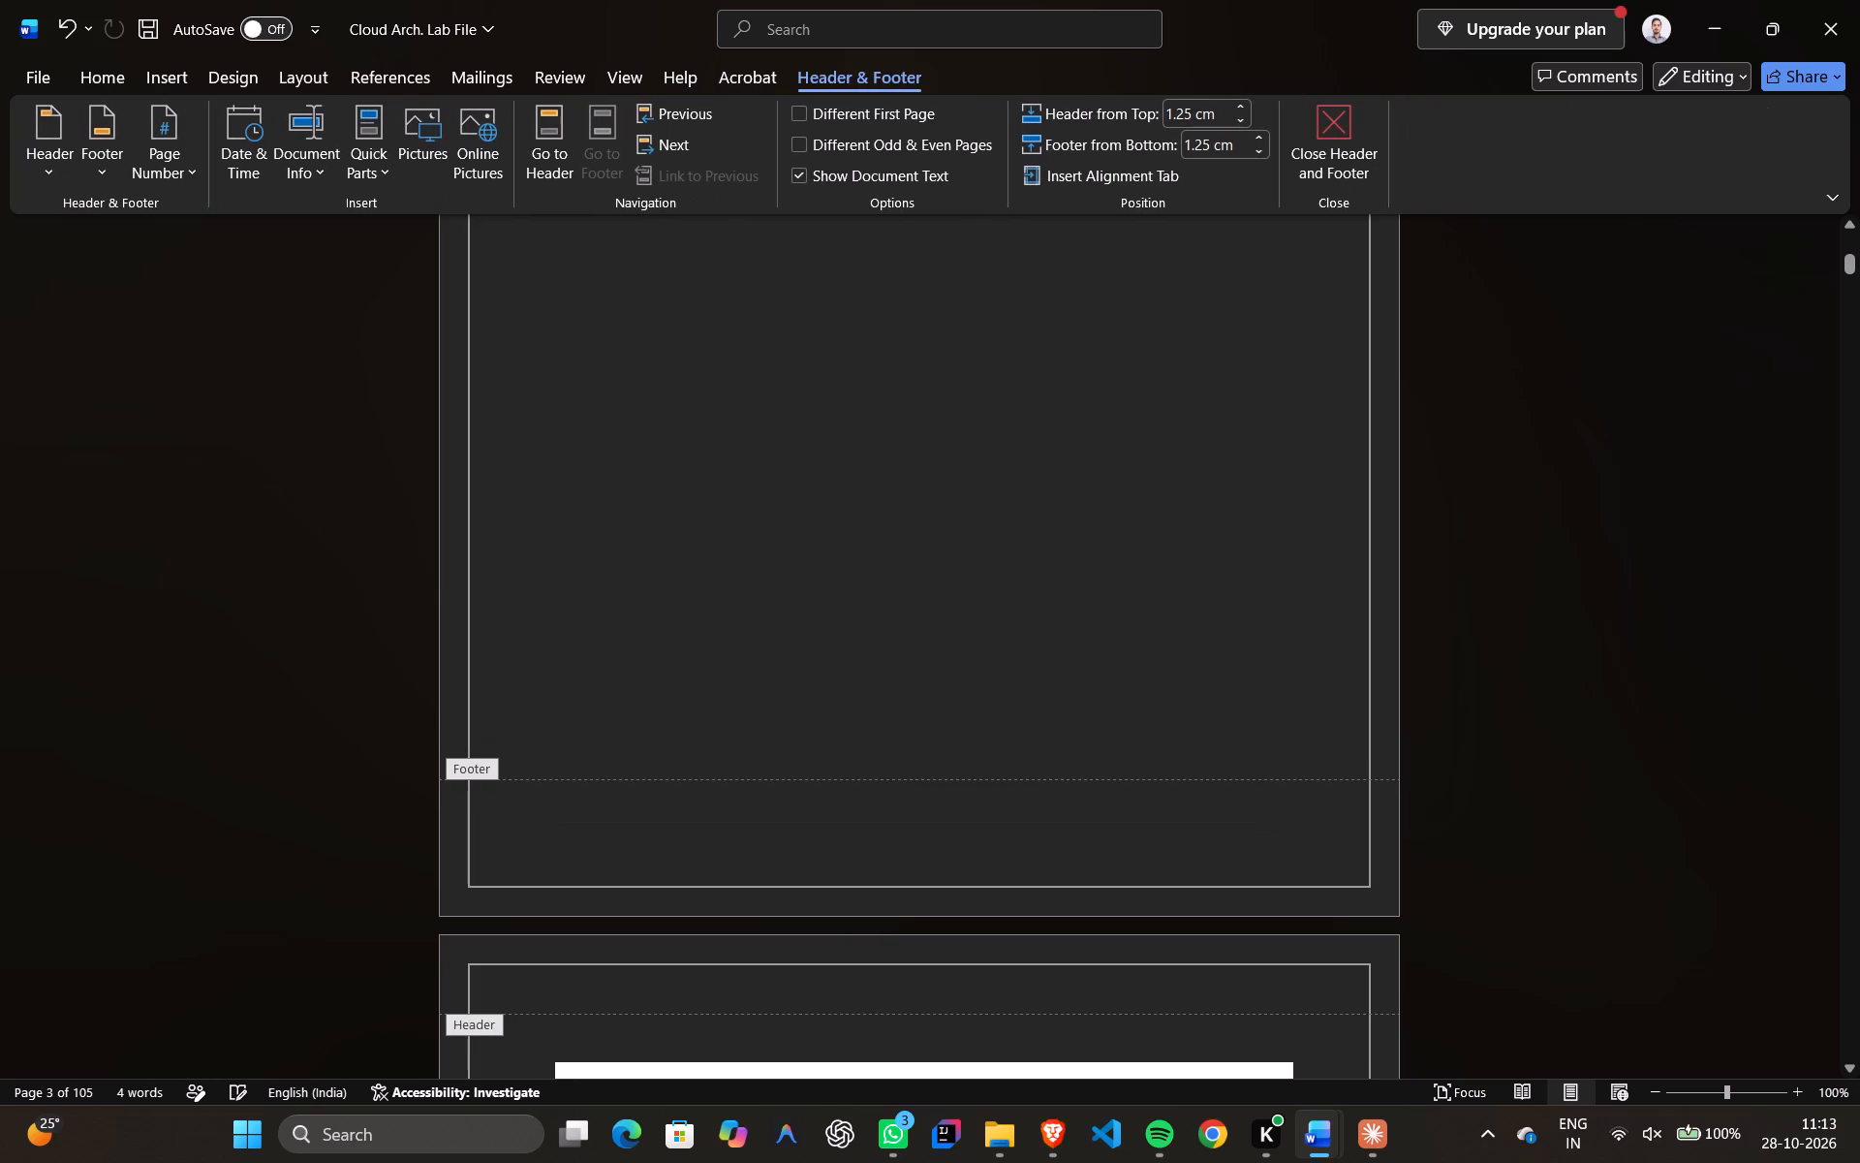
Check the footers and page layout from the Lab 1 heading back to the first page.
scroll(986, 837, "down", 8)
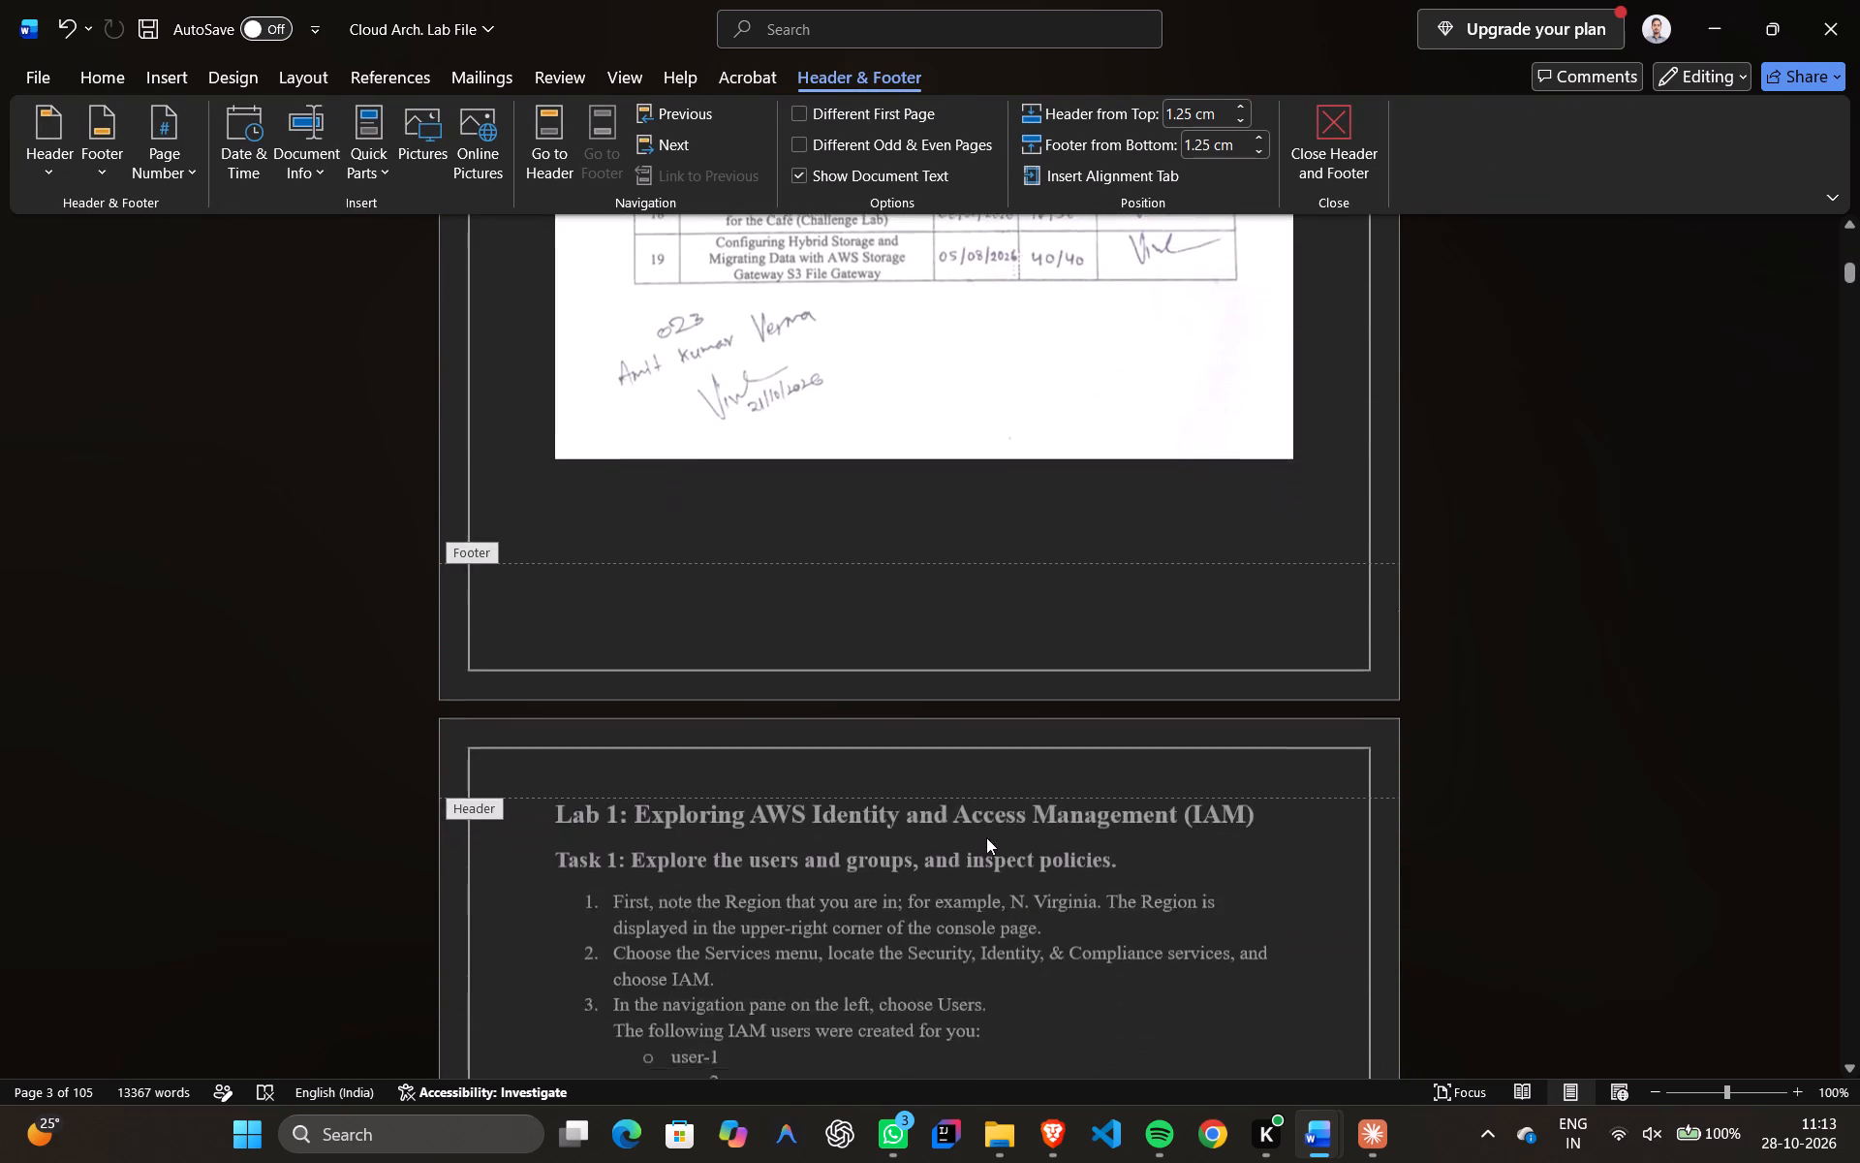
scroll(986, 837, "down", 3)
scroll(986, 837, "up", 2)
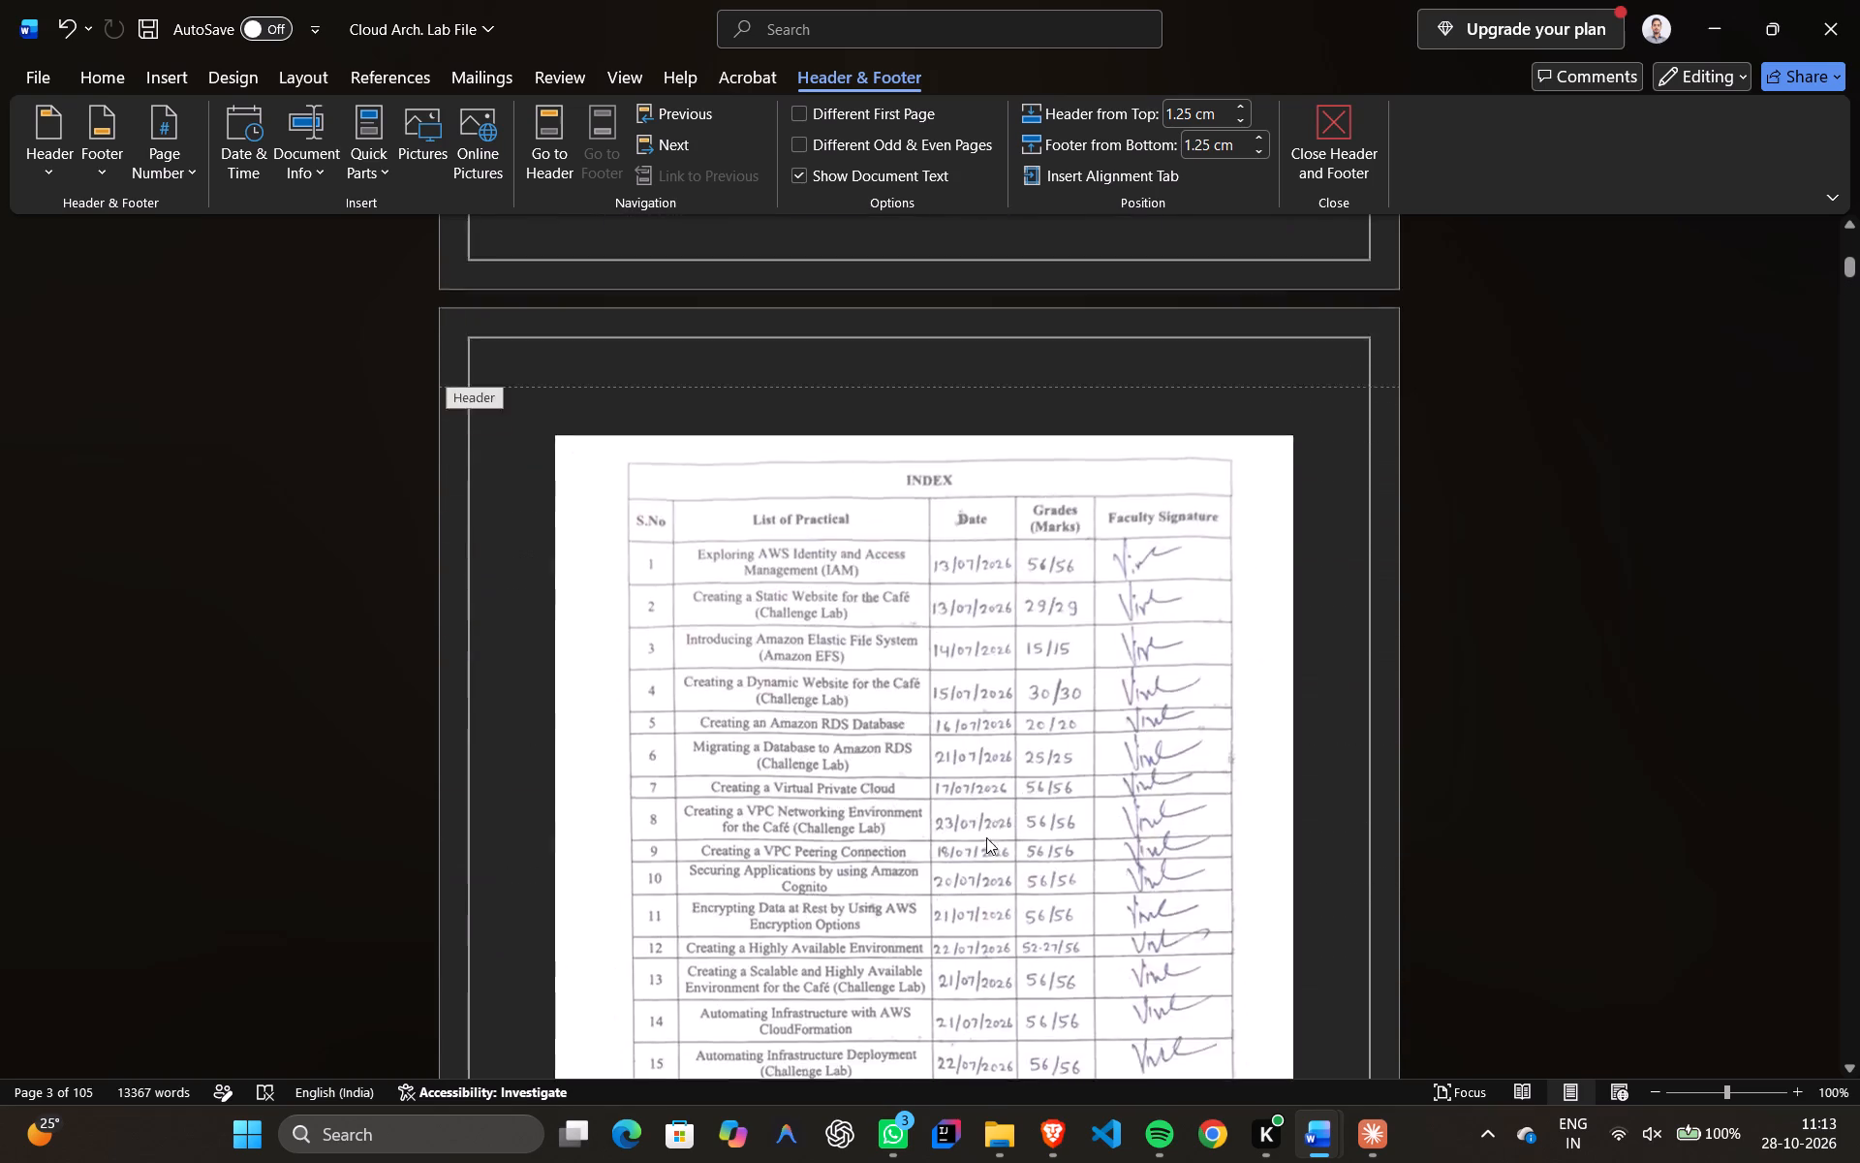
scroll(986, 837, "up", 11)
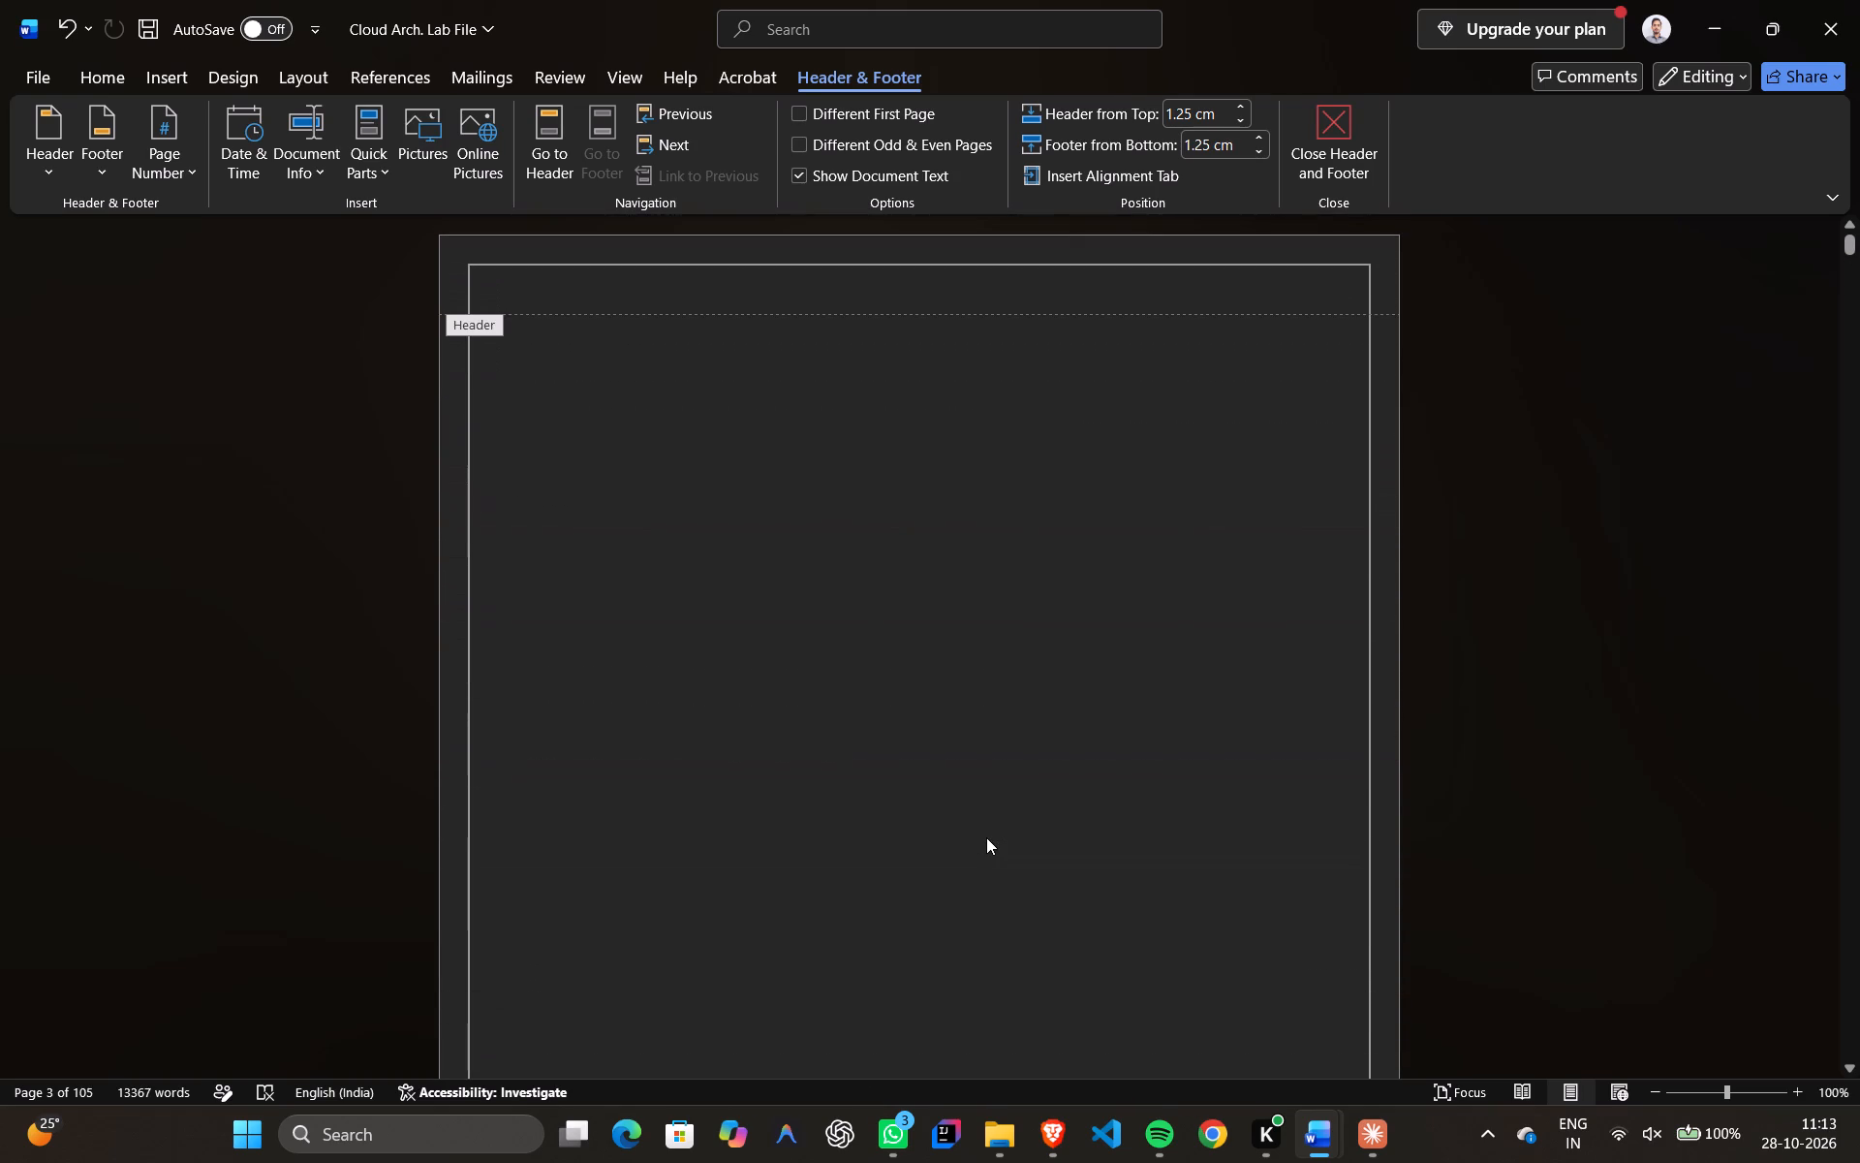
scroll(986, 837, "up", 1)
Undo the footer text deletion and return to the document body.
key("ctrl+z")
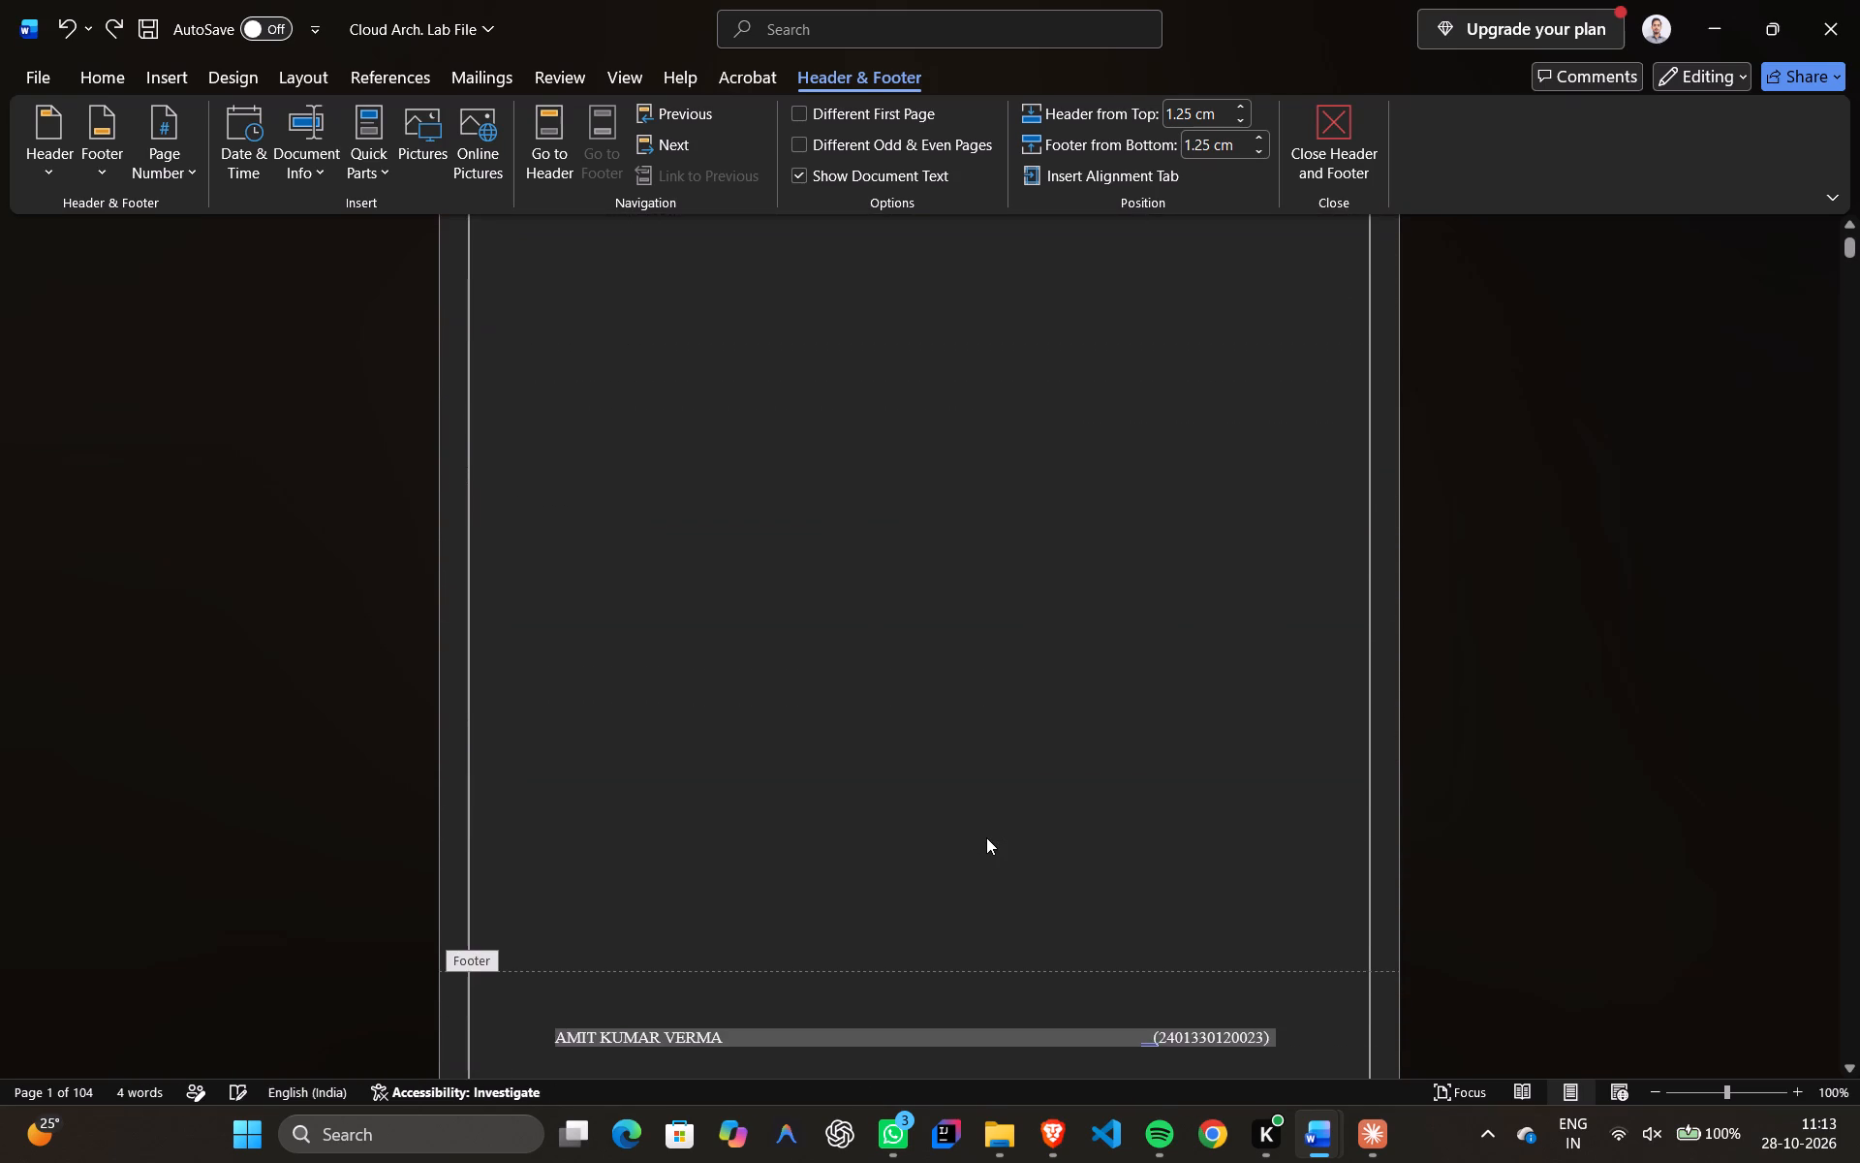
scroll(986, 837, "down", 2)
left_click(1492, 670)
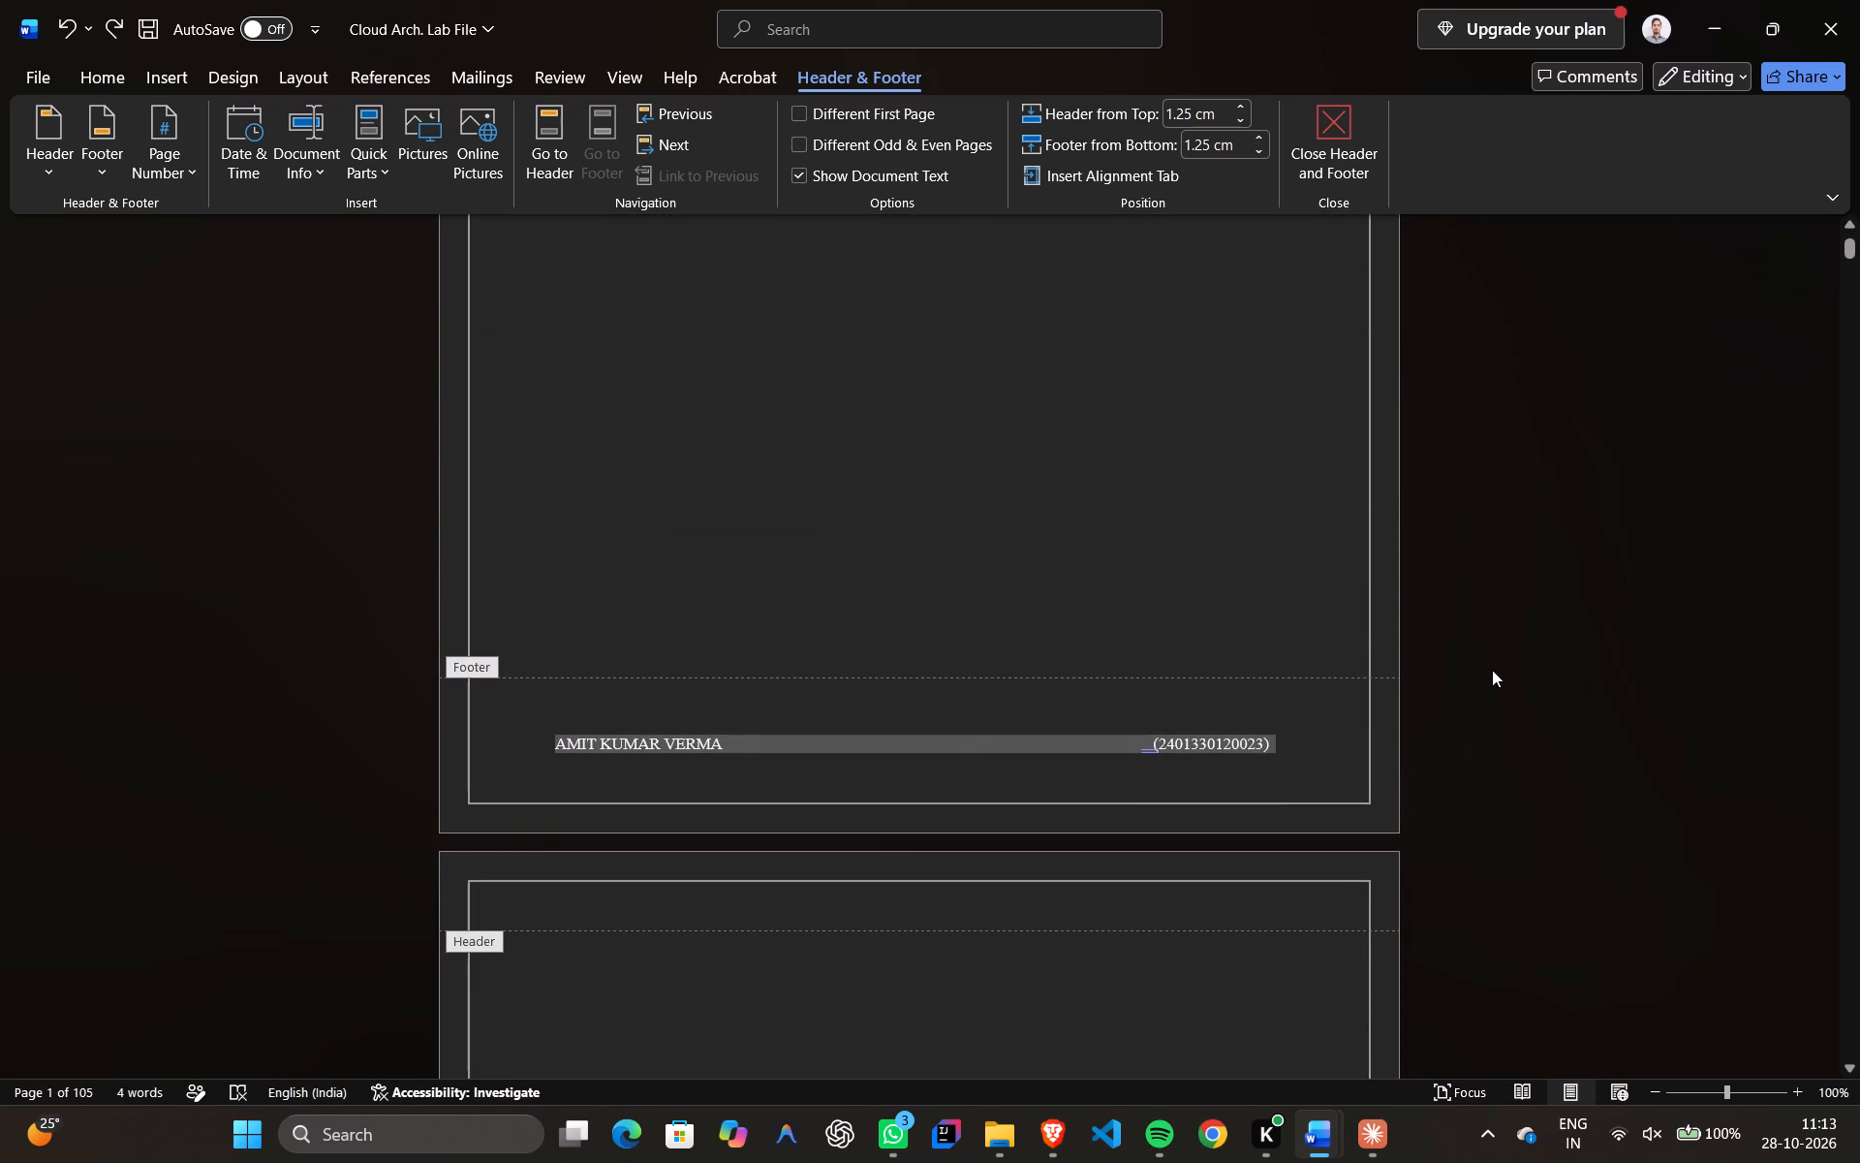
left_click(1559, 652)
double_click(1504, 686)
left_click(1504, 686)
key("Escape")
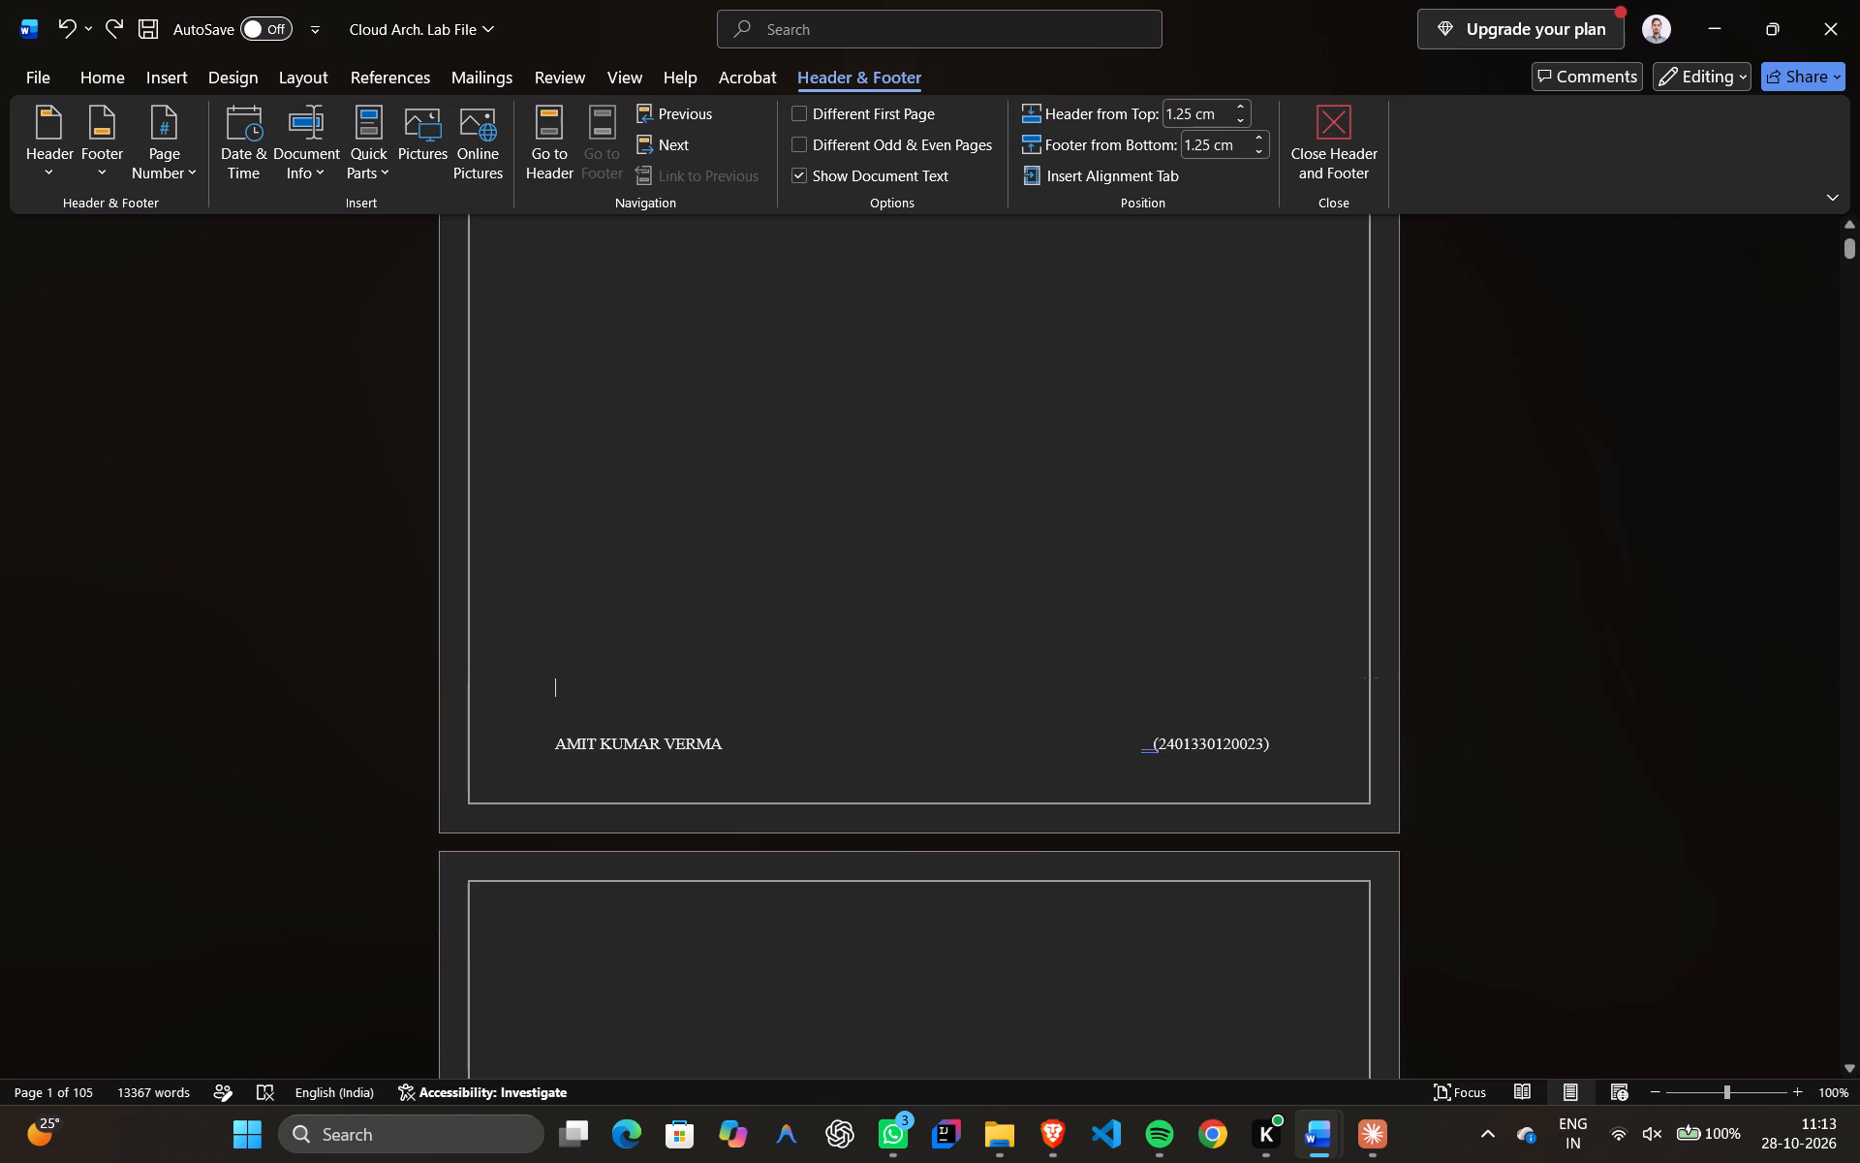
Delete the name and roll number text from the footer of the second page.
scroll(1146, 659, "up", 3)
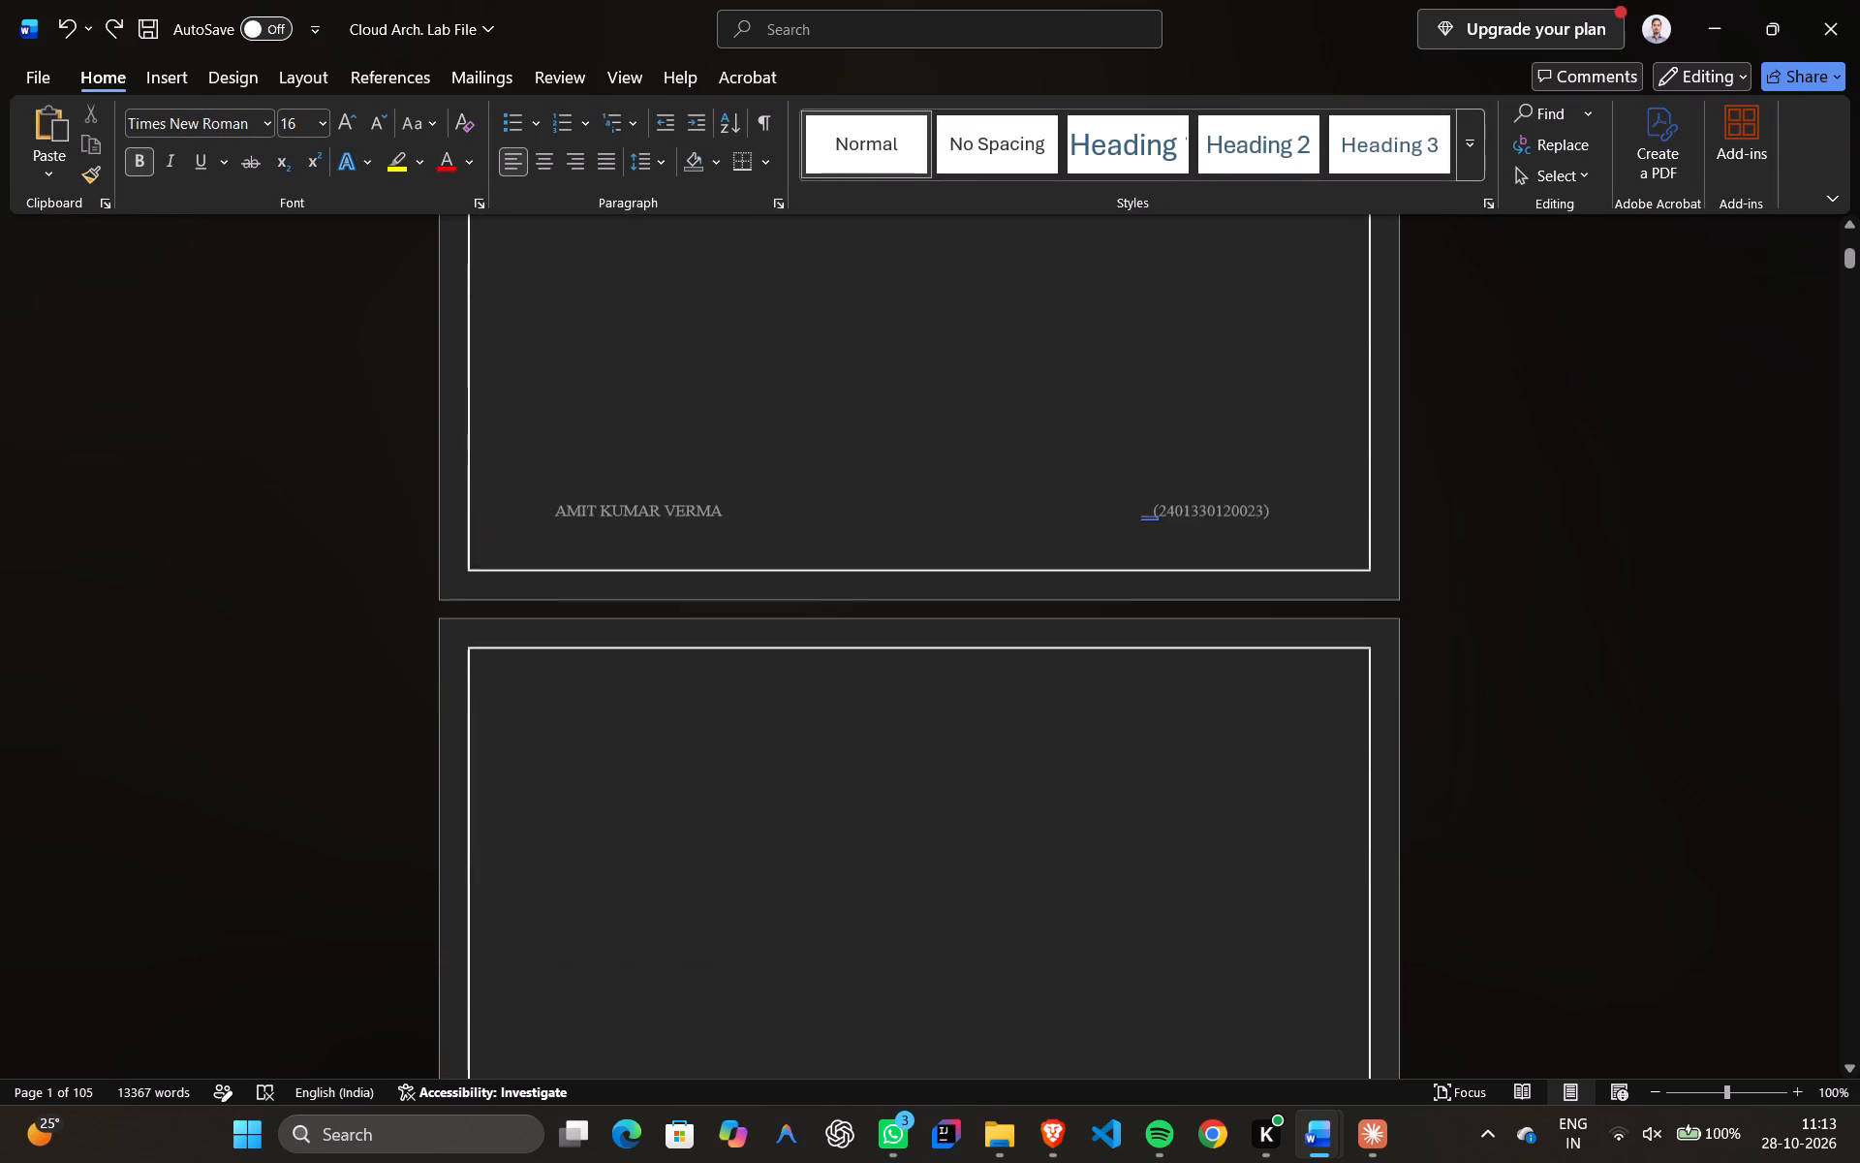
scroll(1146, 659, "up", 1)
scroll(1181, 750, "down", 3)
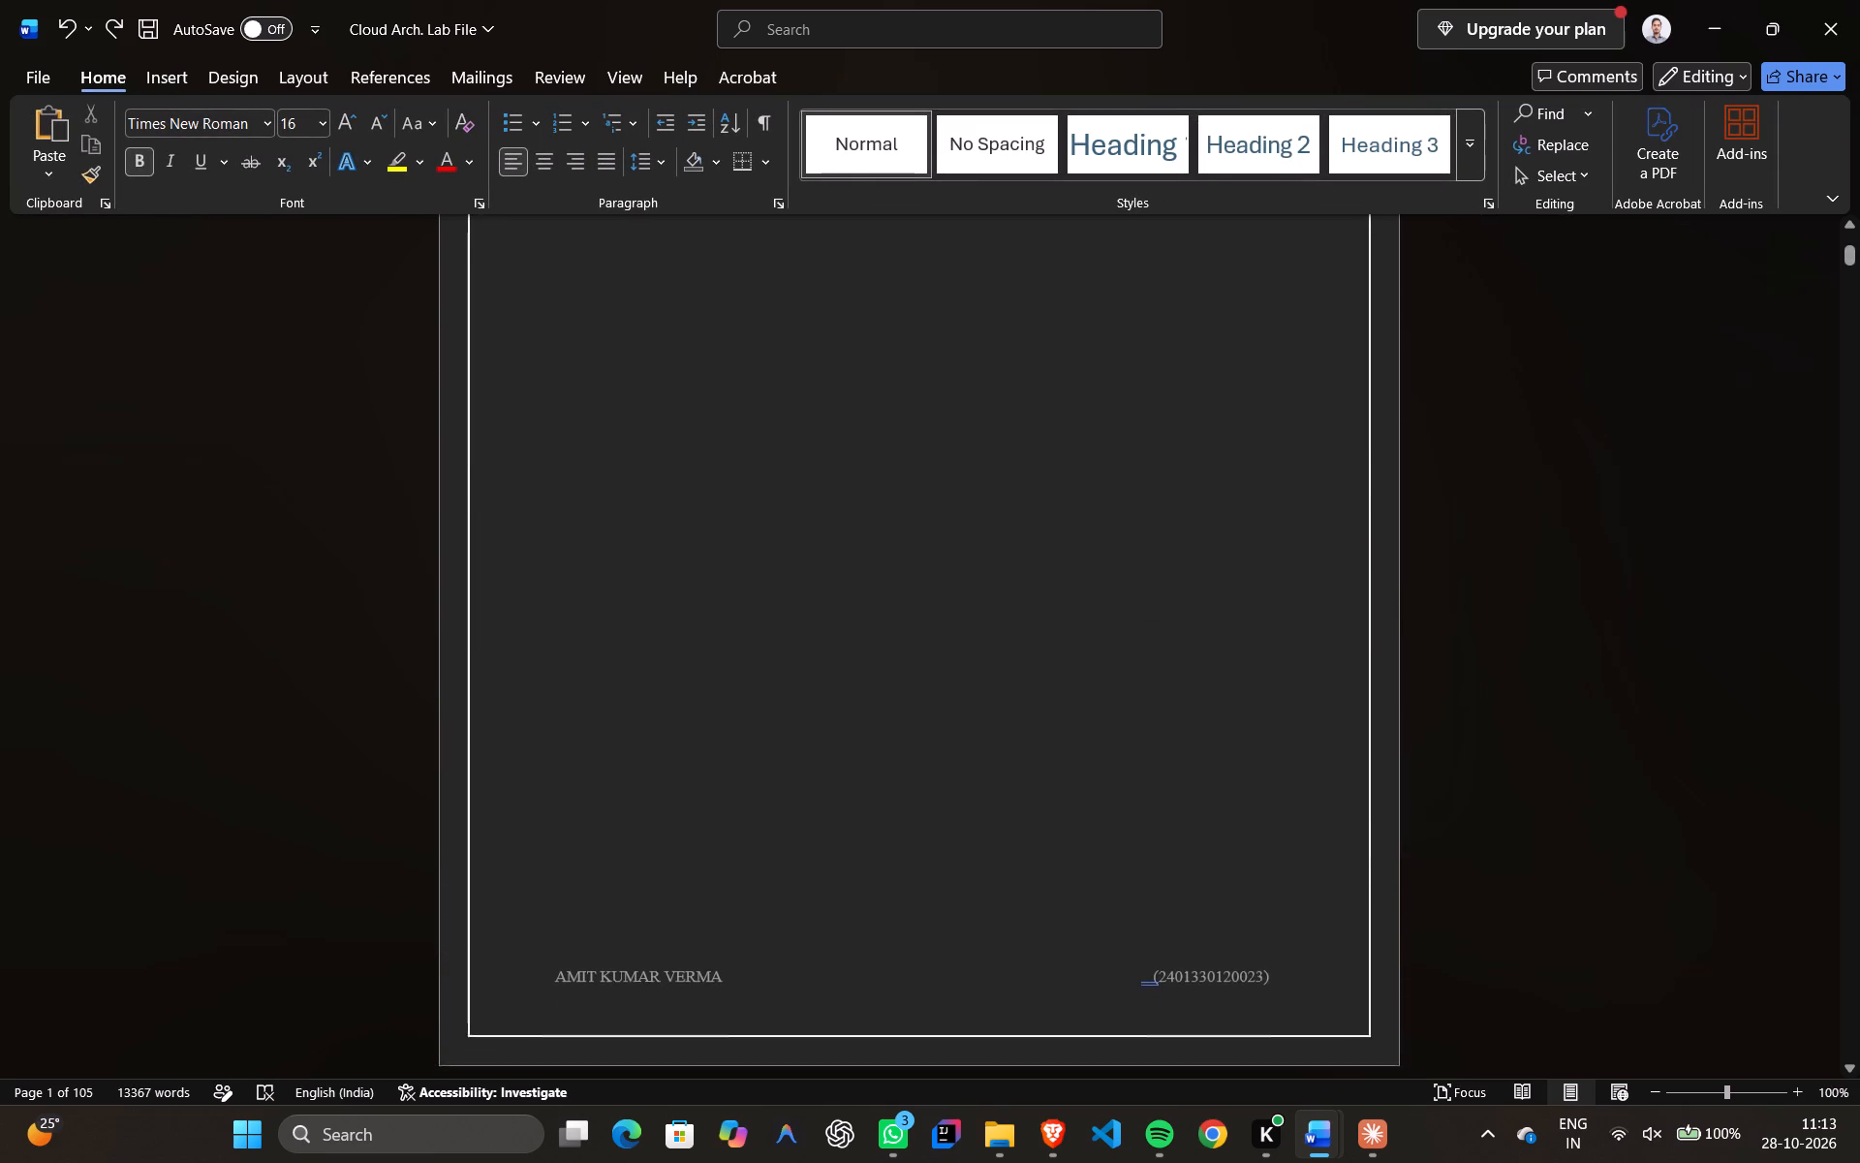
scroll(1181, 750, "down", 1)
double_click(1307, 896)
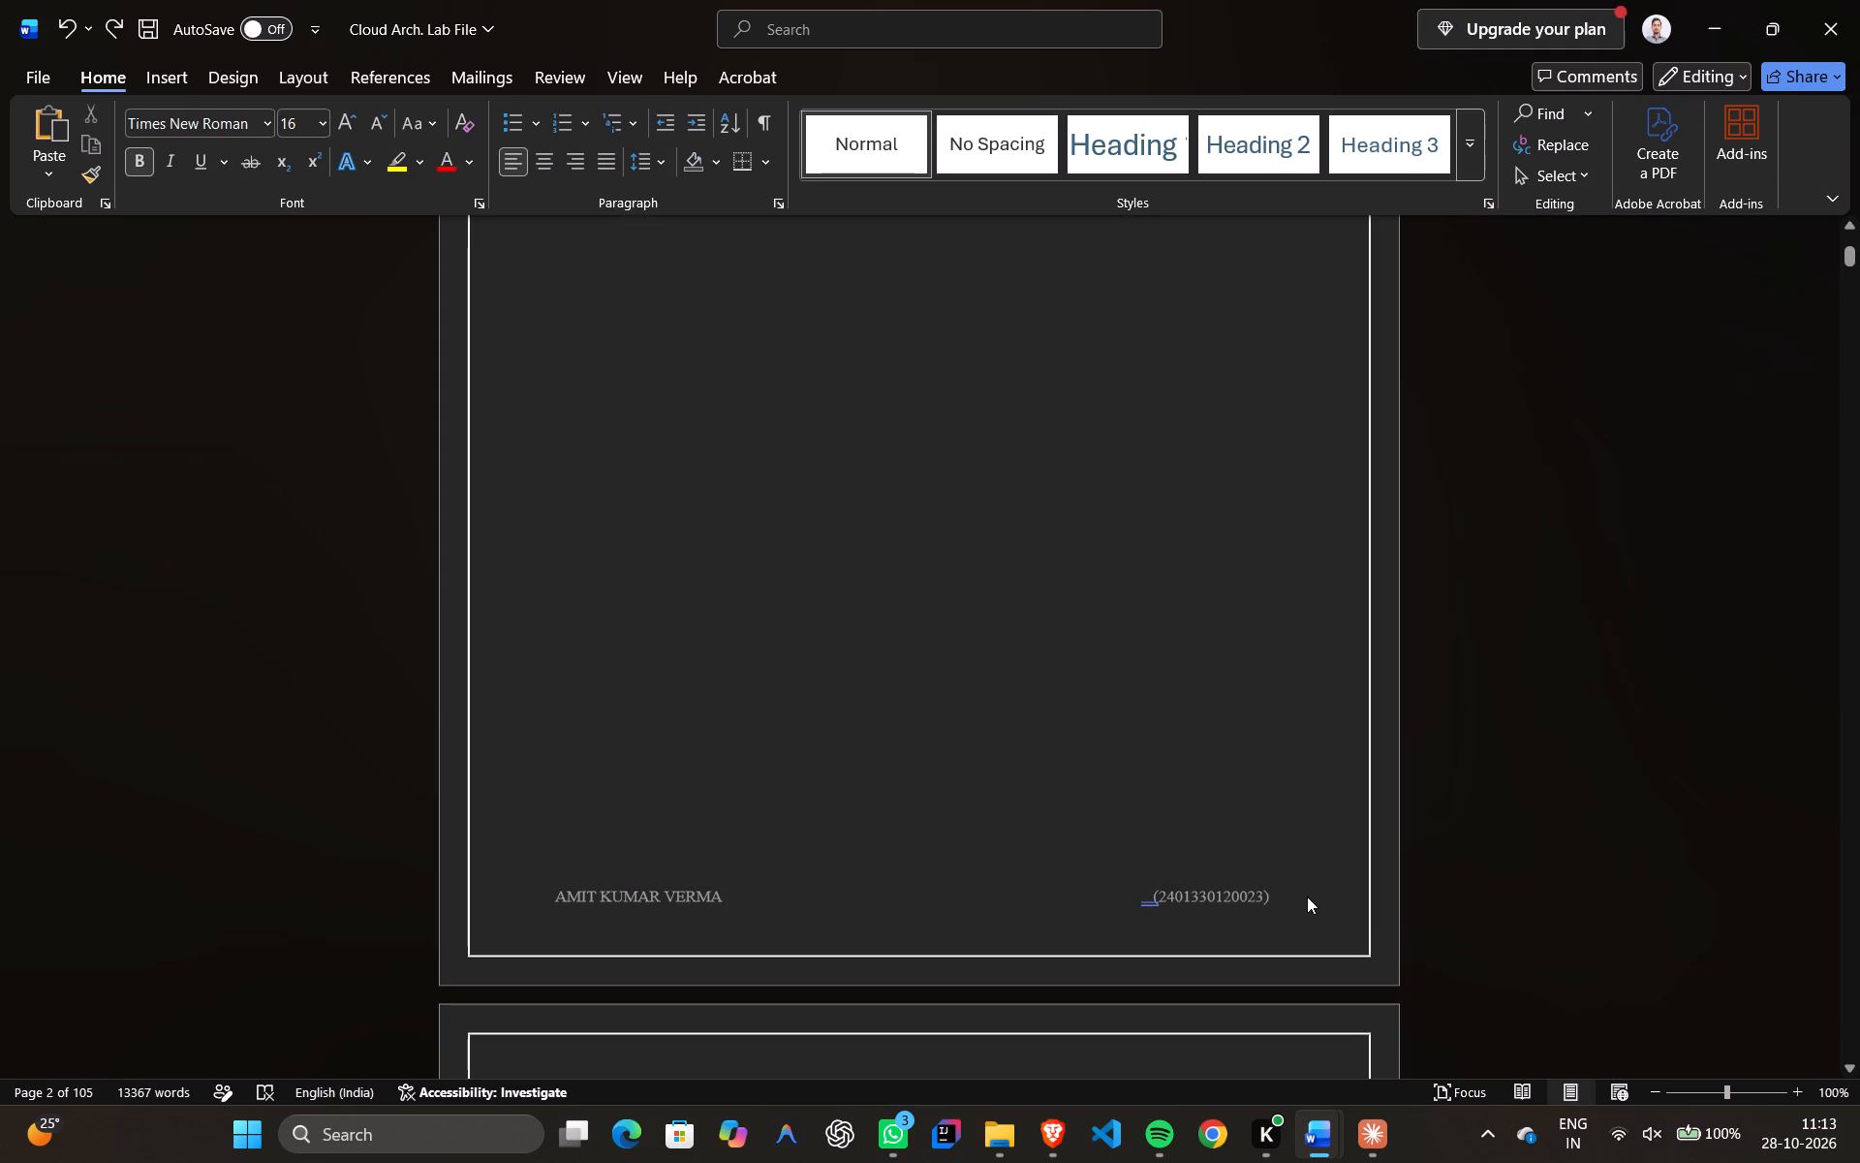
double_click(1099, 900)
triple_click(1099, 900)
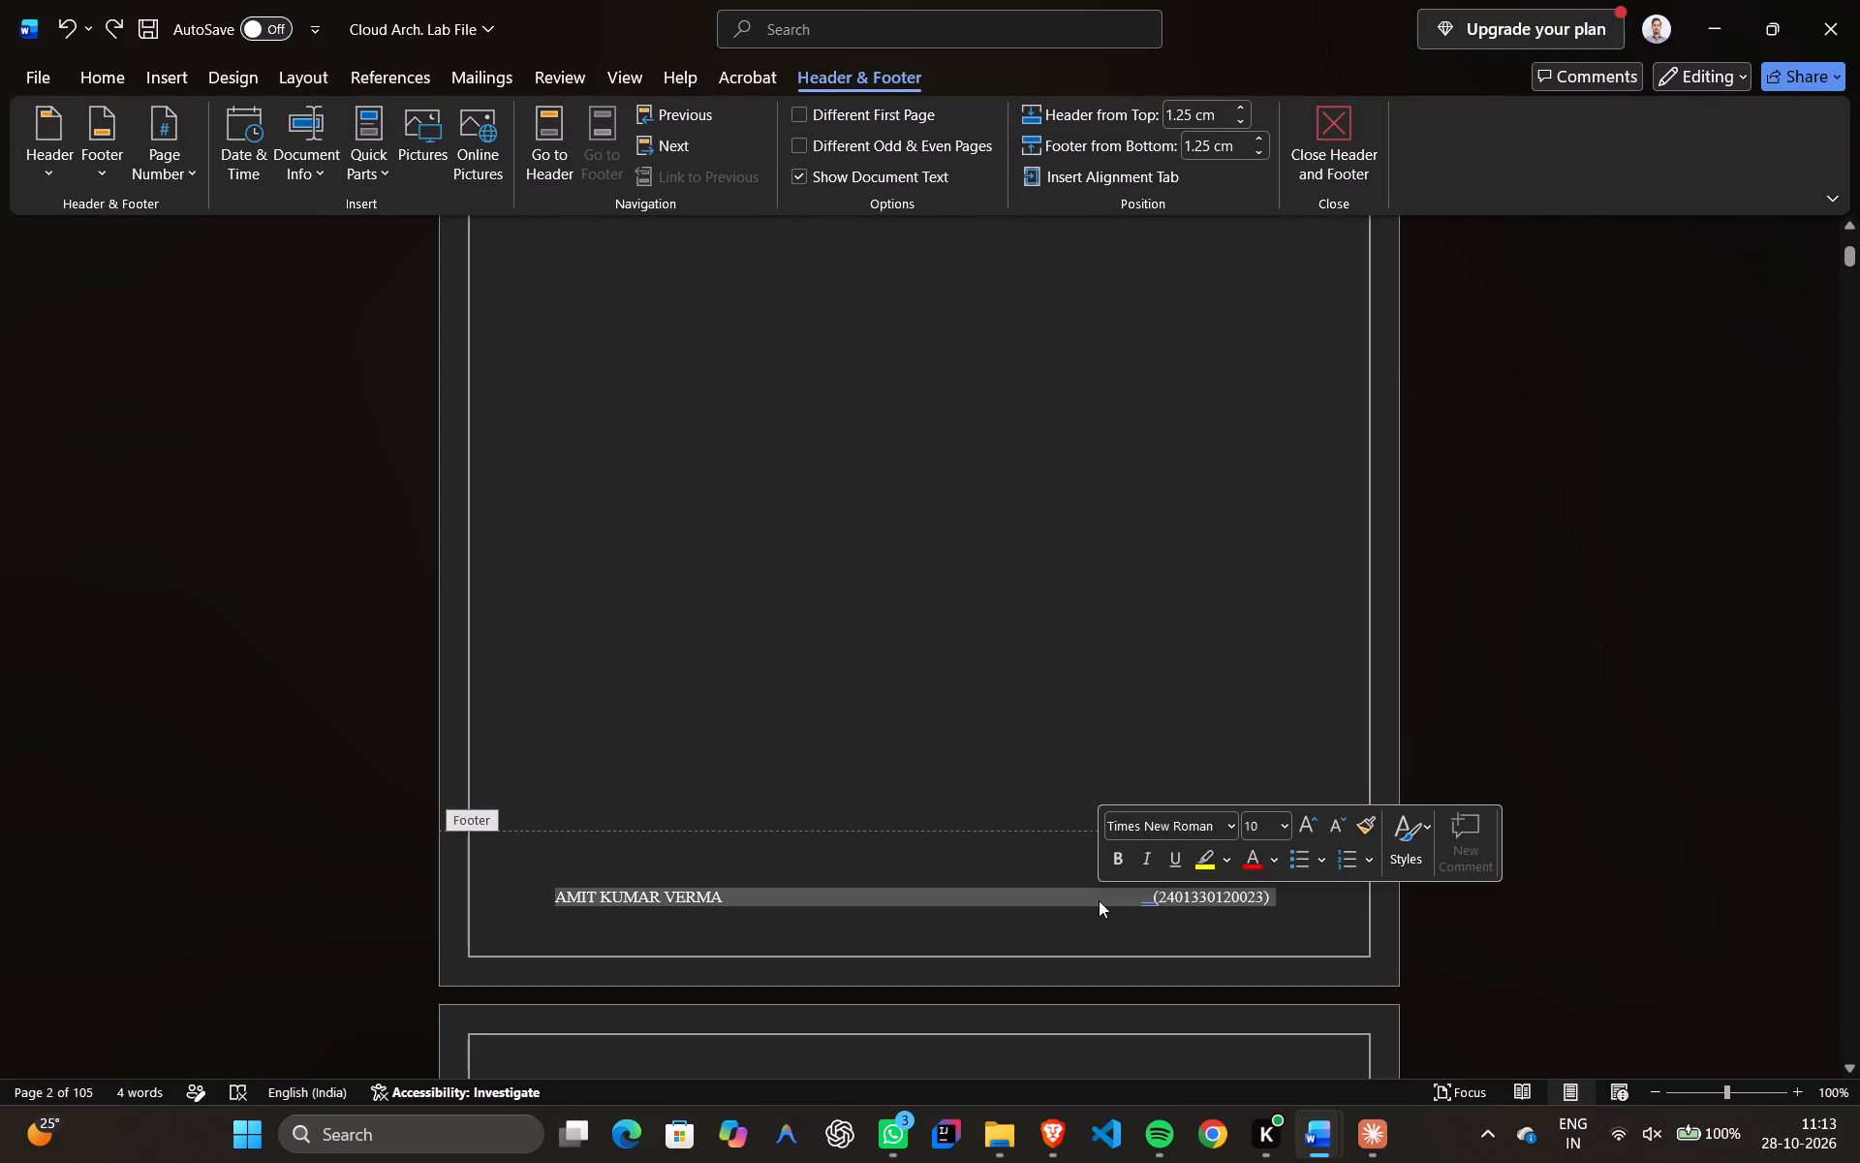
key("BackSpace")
Check the footers on the blank pages and the index page, back up to the first page.
scroll(1099, 900, "down", 5)
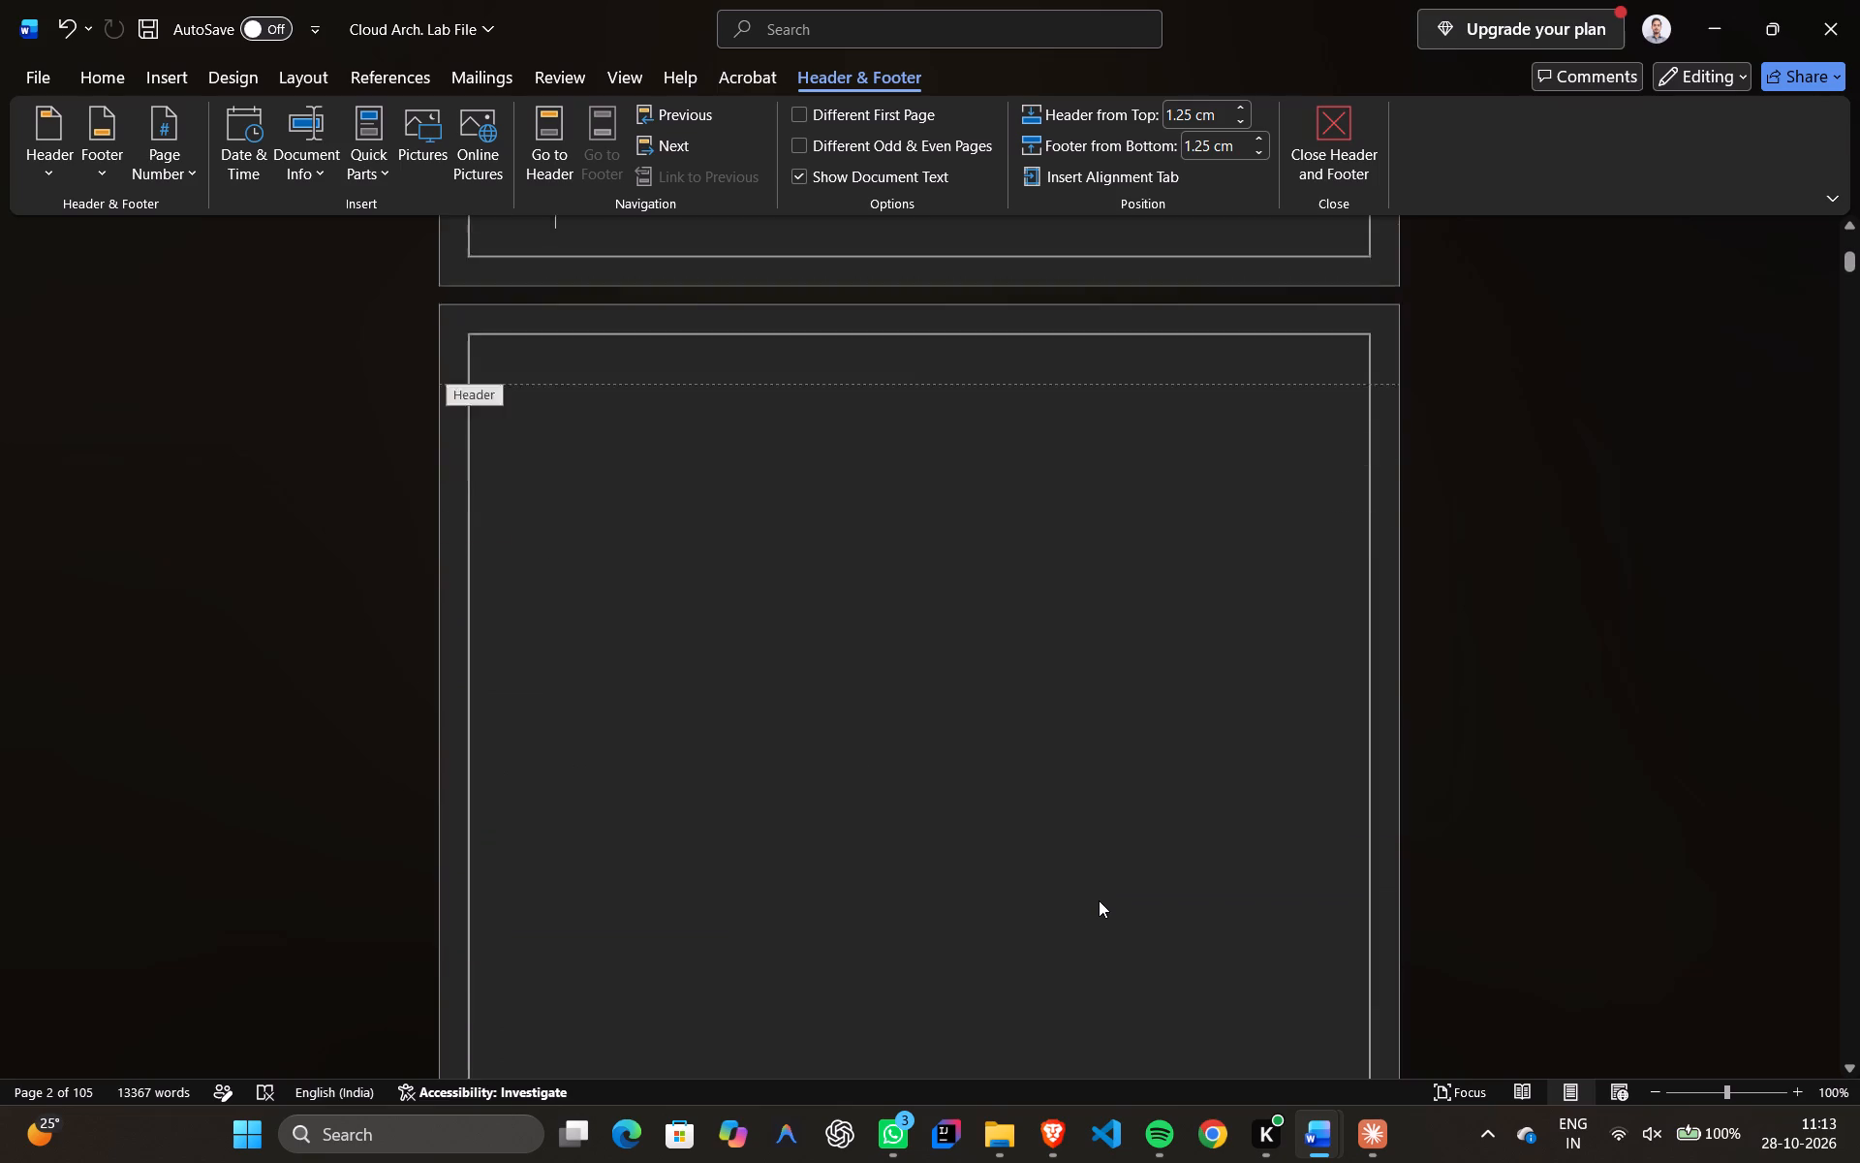
scroll(1099, 900, "down", 7)
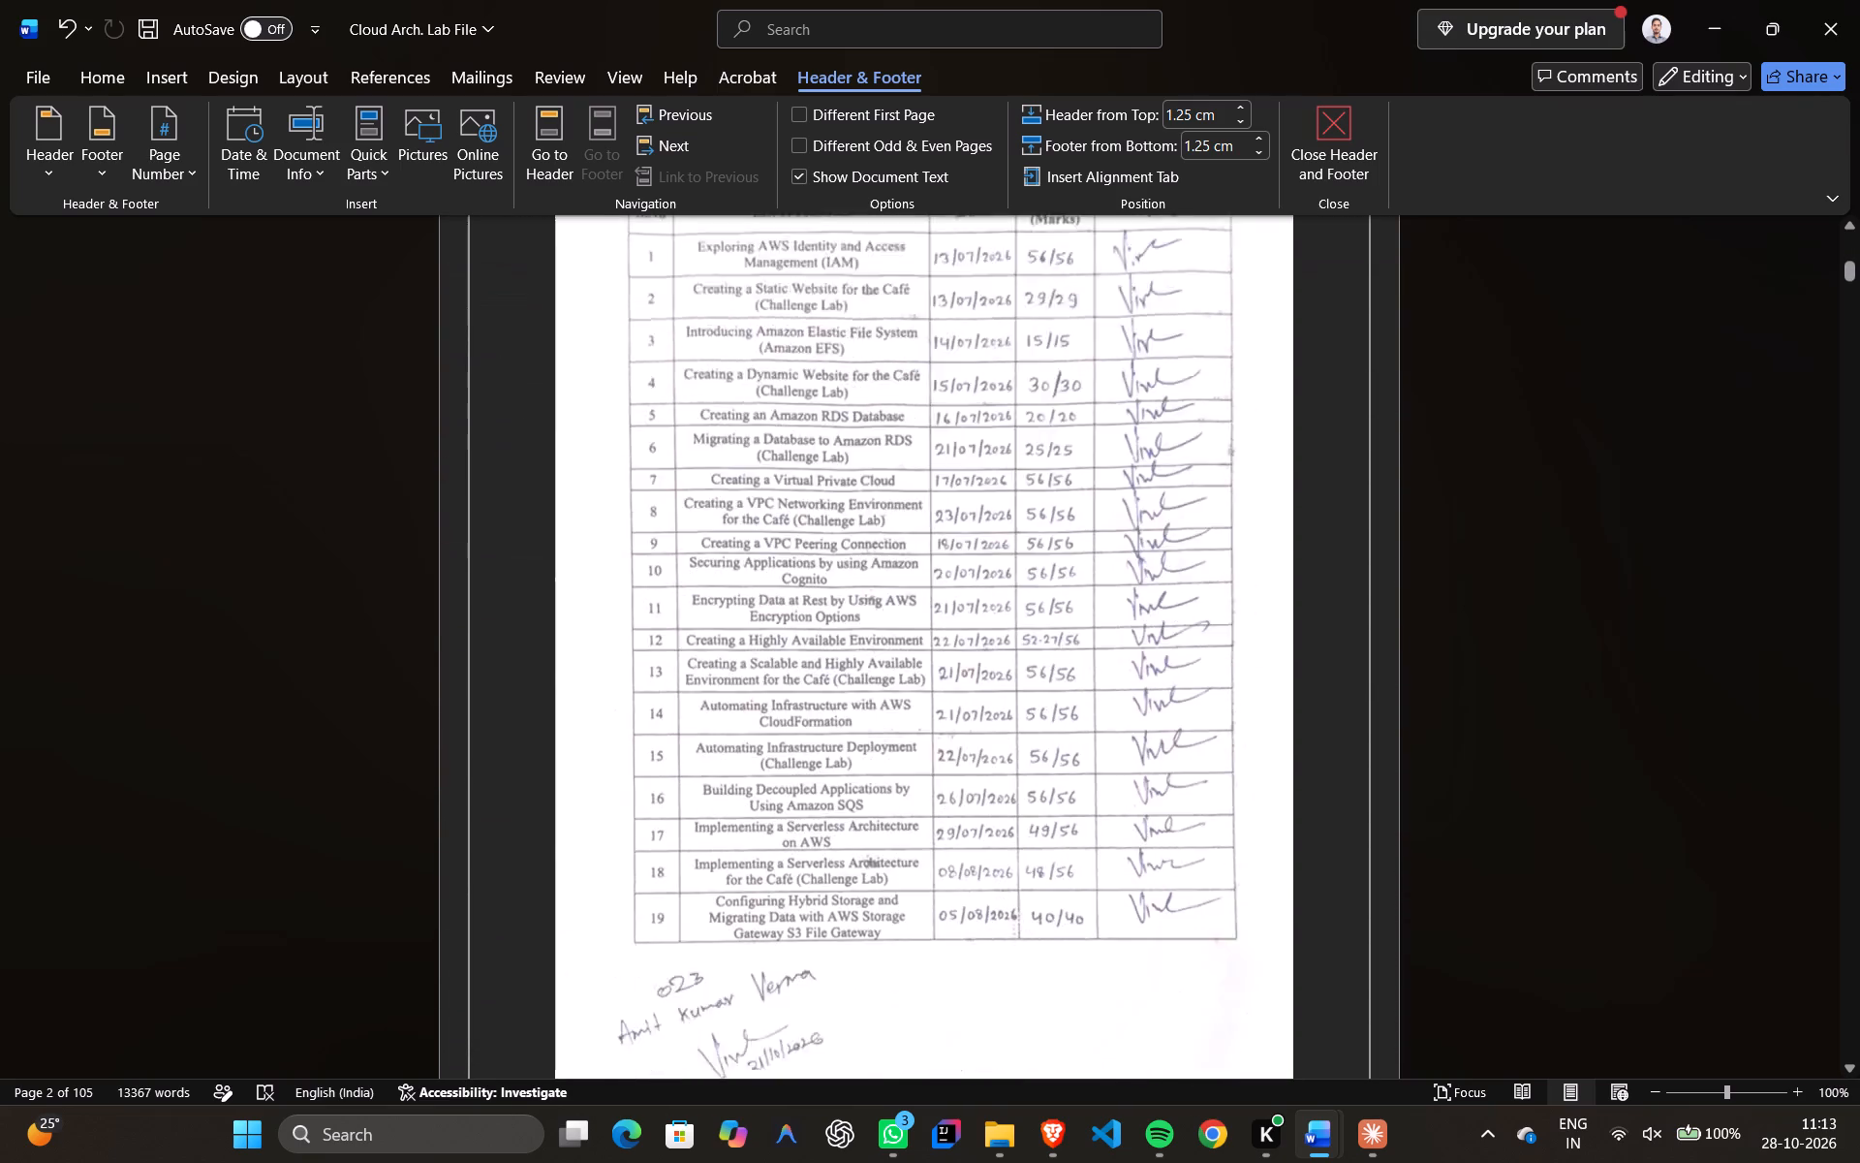
scroll(1099, 900, "down", 3)
scroll(1099, 900, "up", 13)
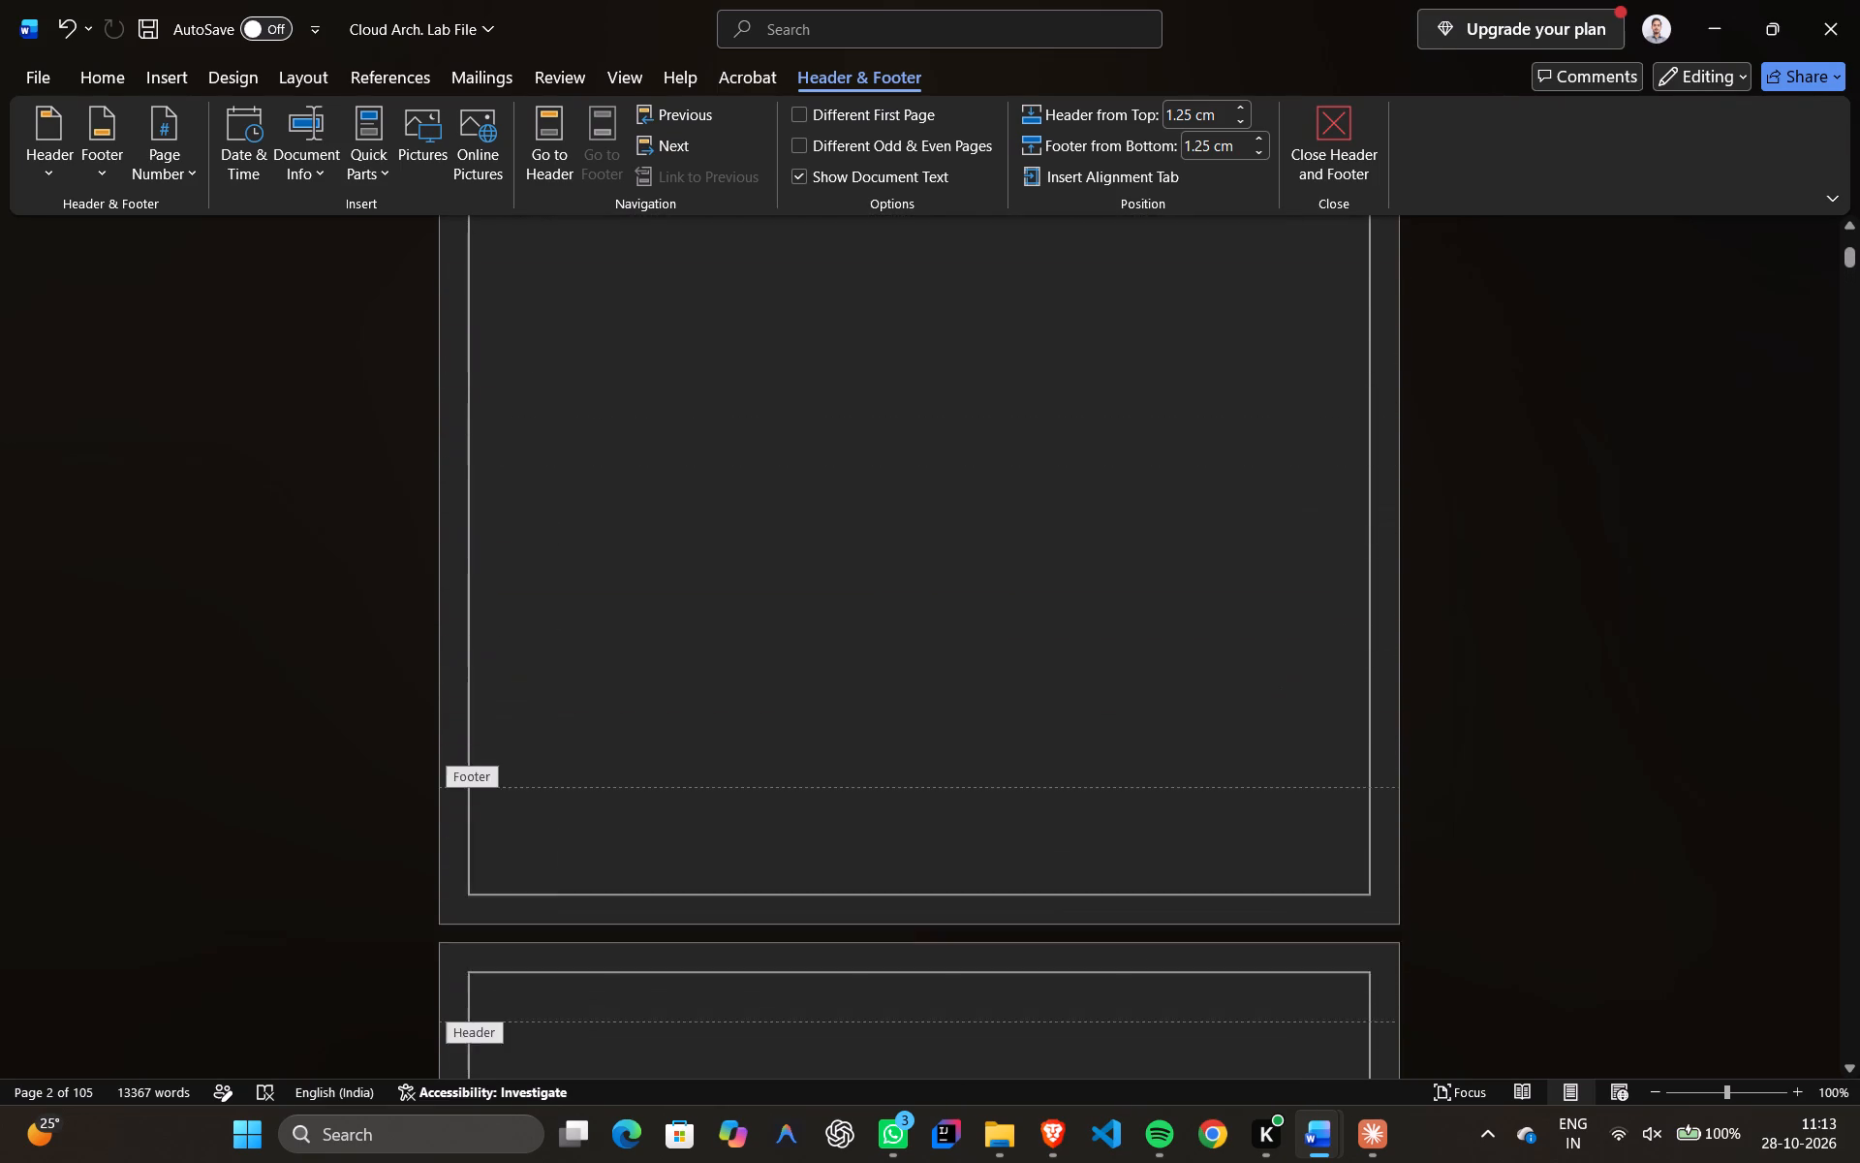
scroll(1099, 900, "up", 11)
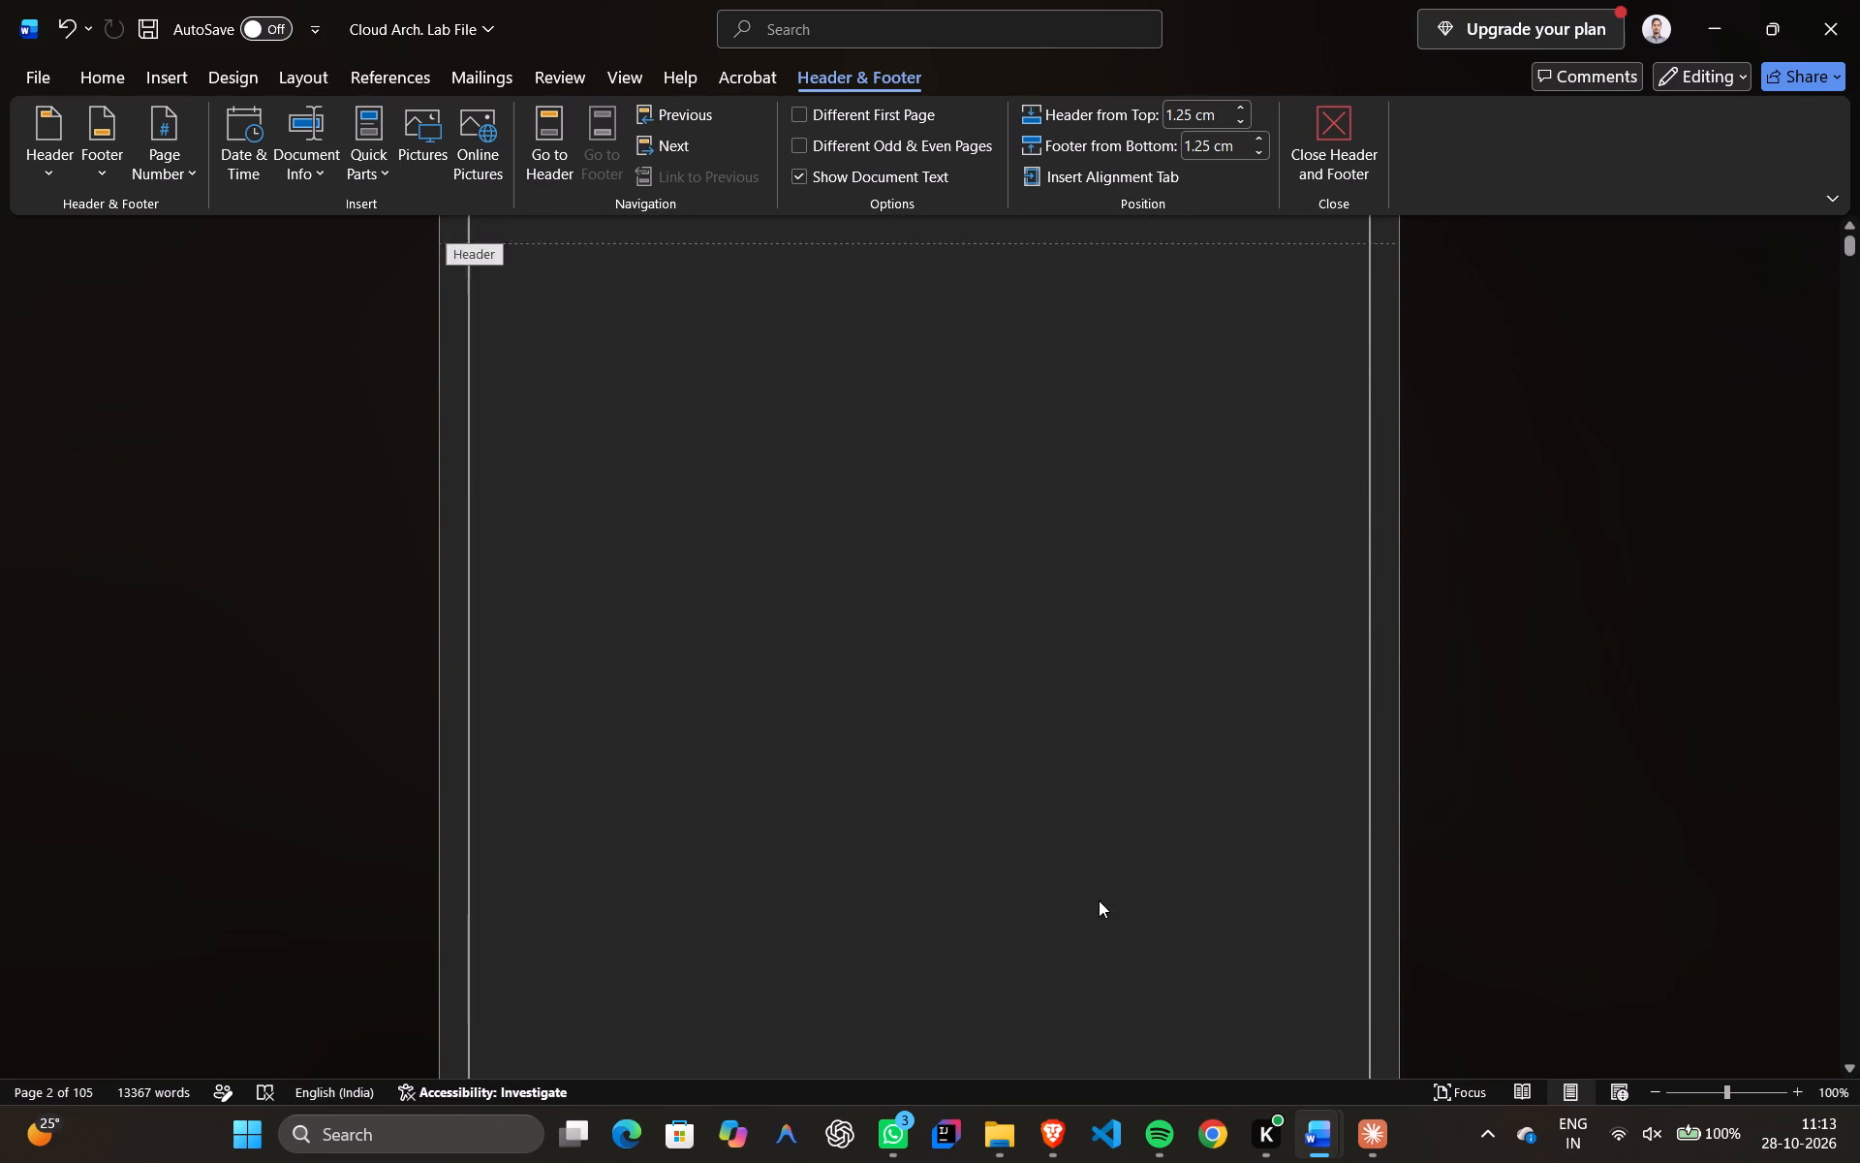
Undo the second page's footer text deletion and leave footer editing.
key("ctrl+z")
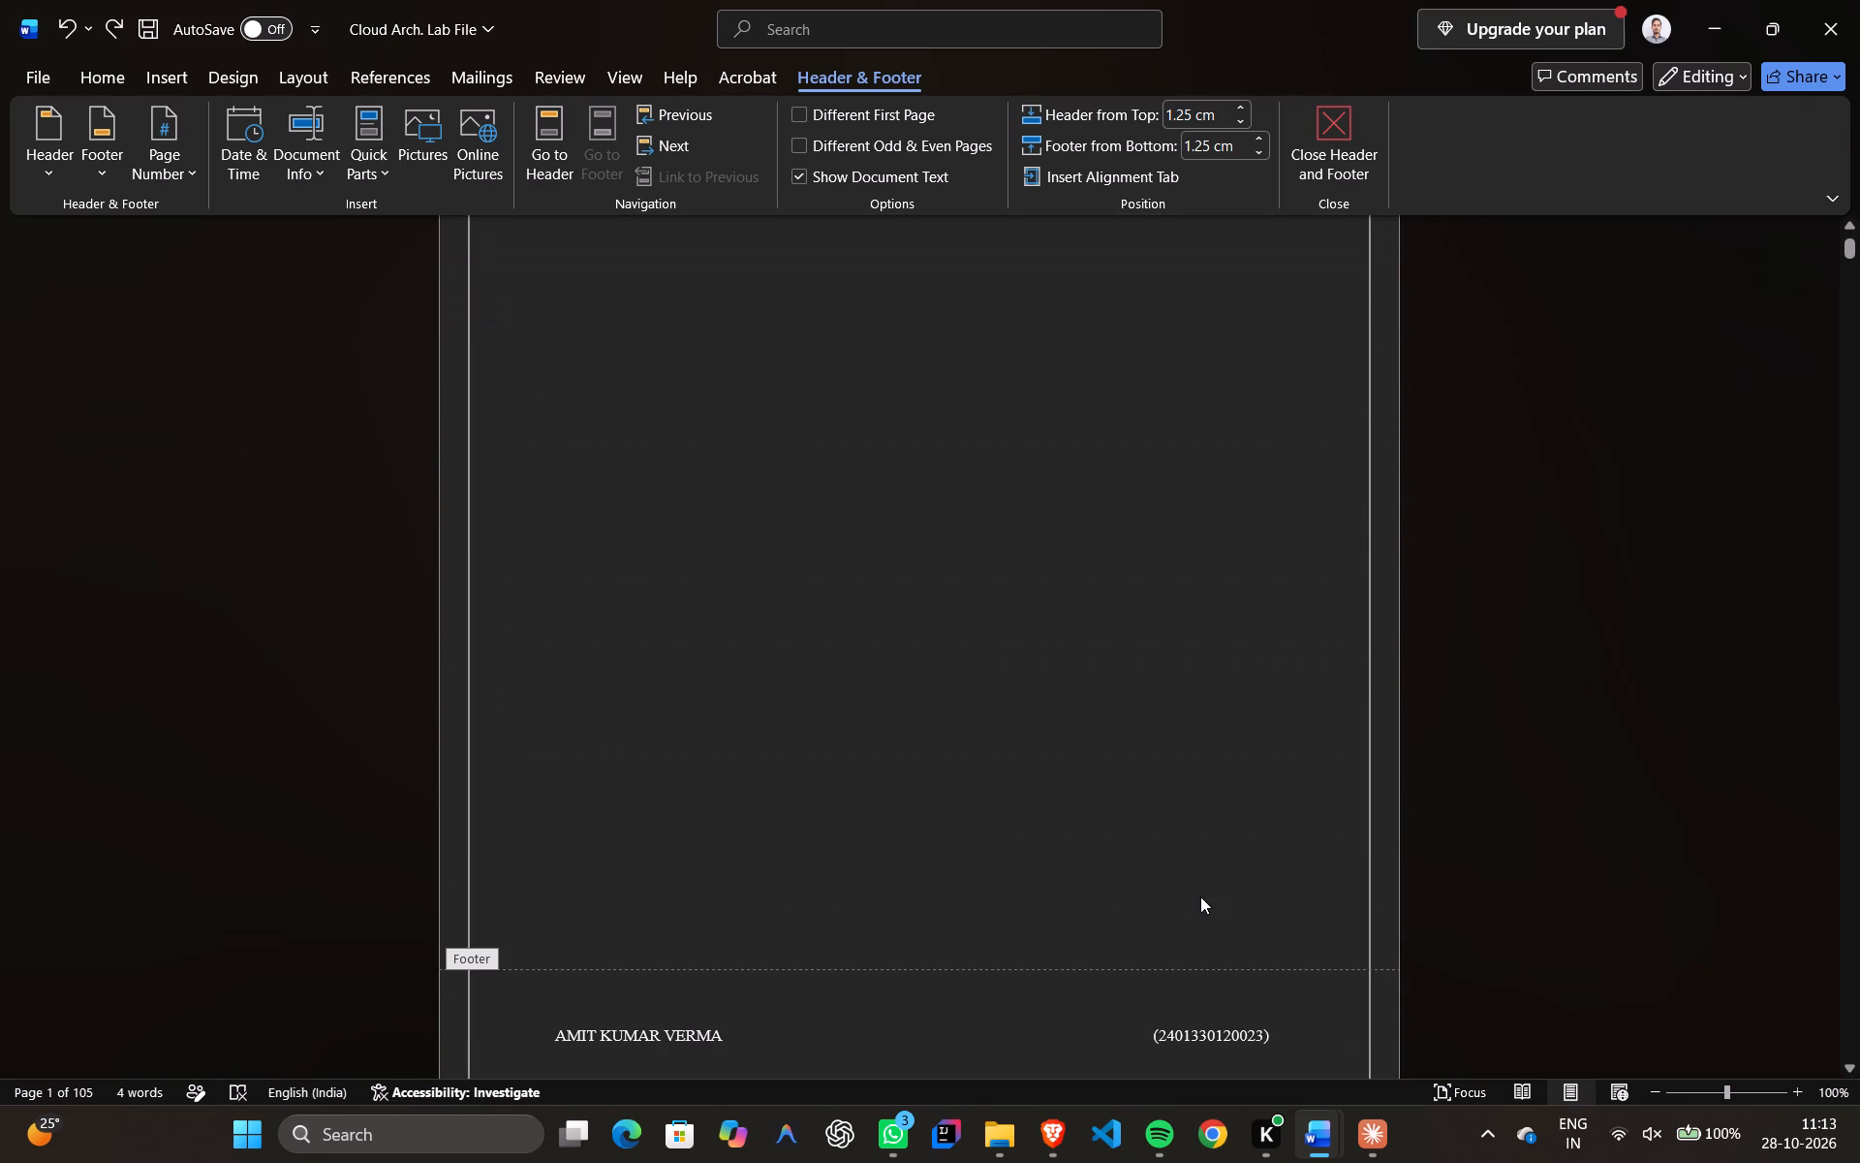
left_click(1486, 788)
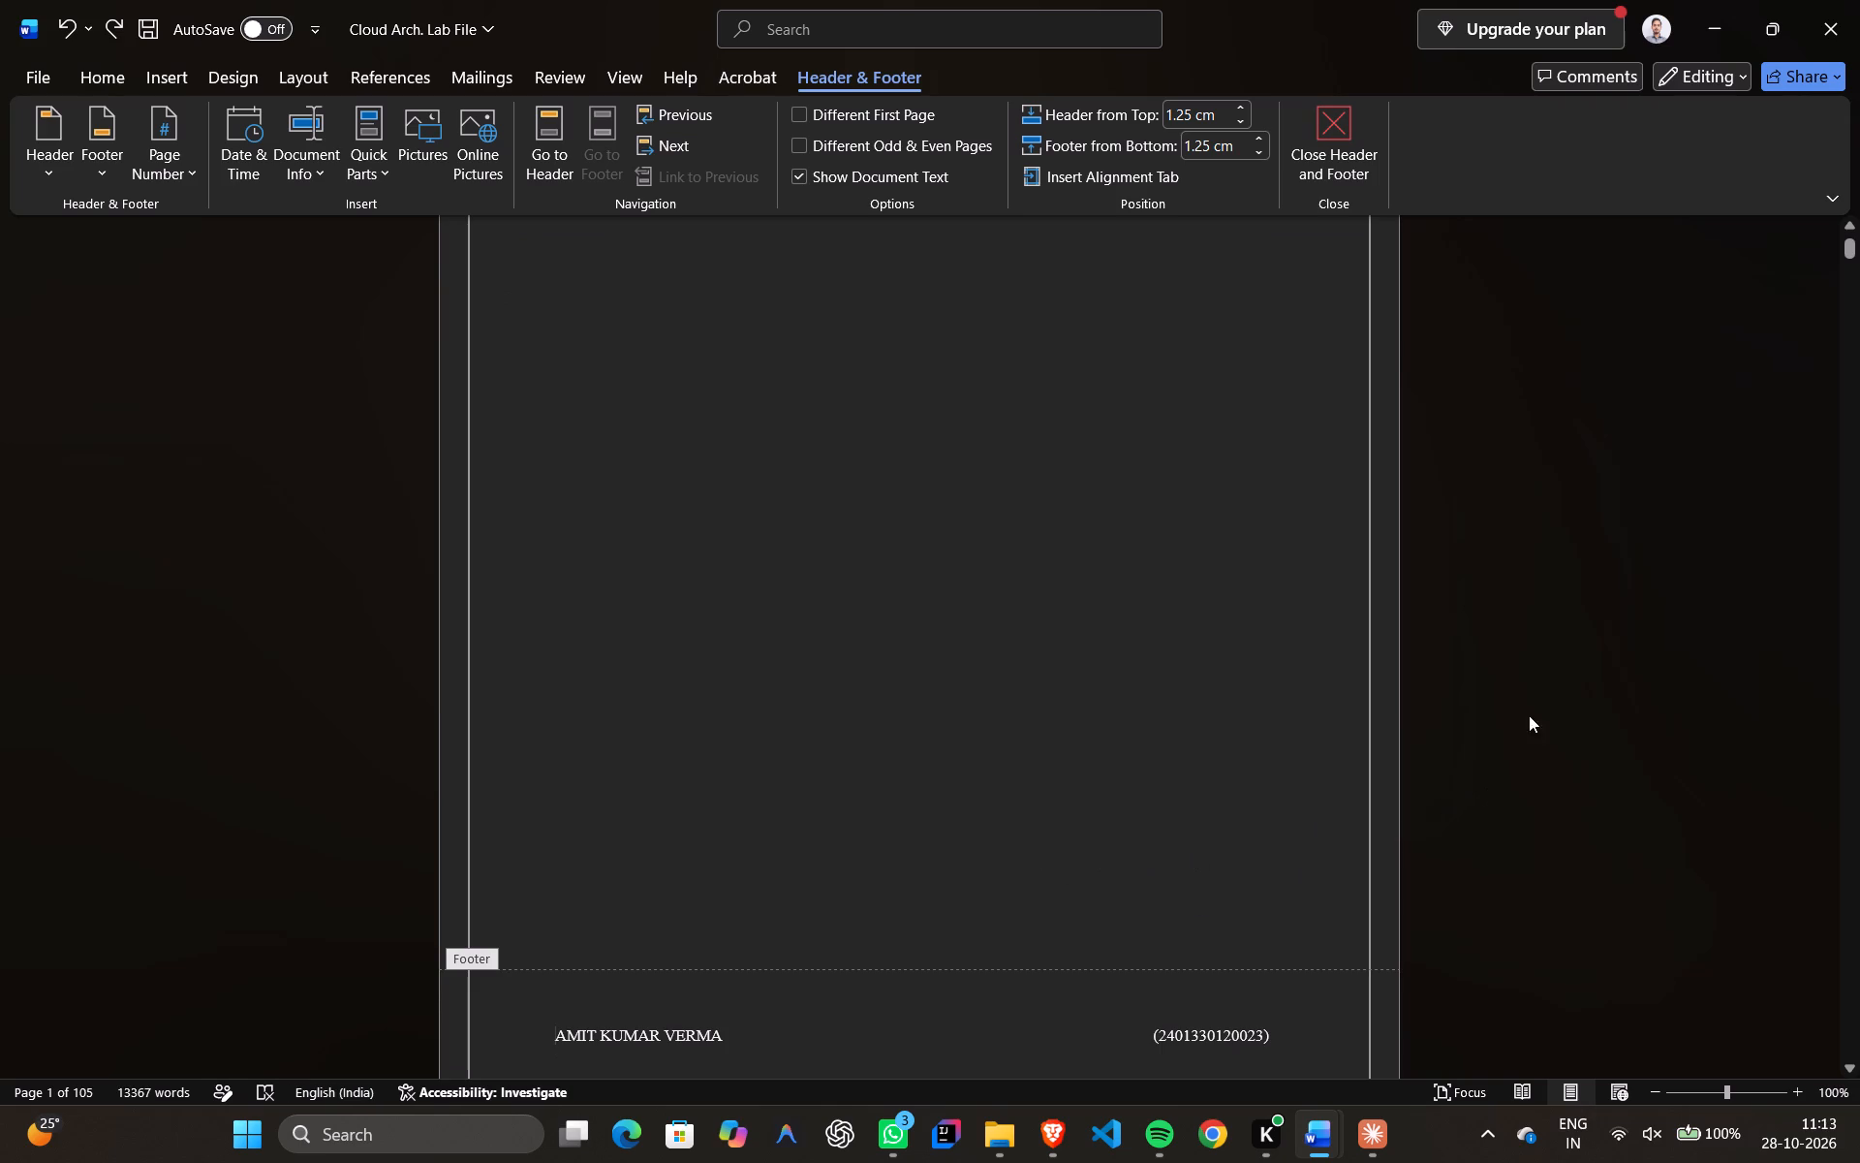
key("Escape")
Insert a page break at the top of the blank third page.
scroll(1152, 778, "down", 1)
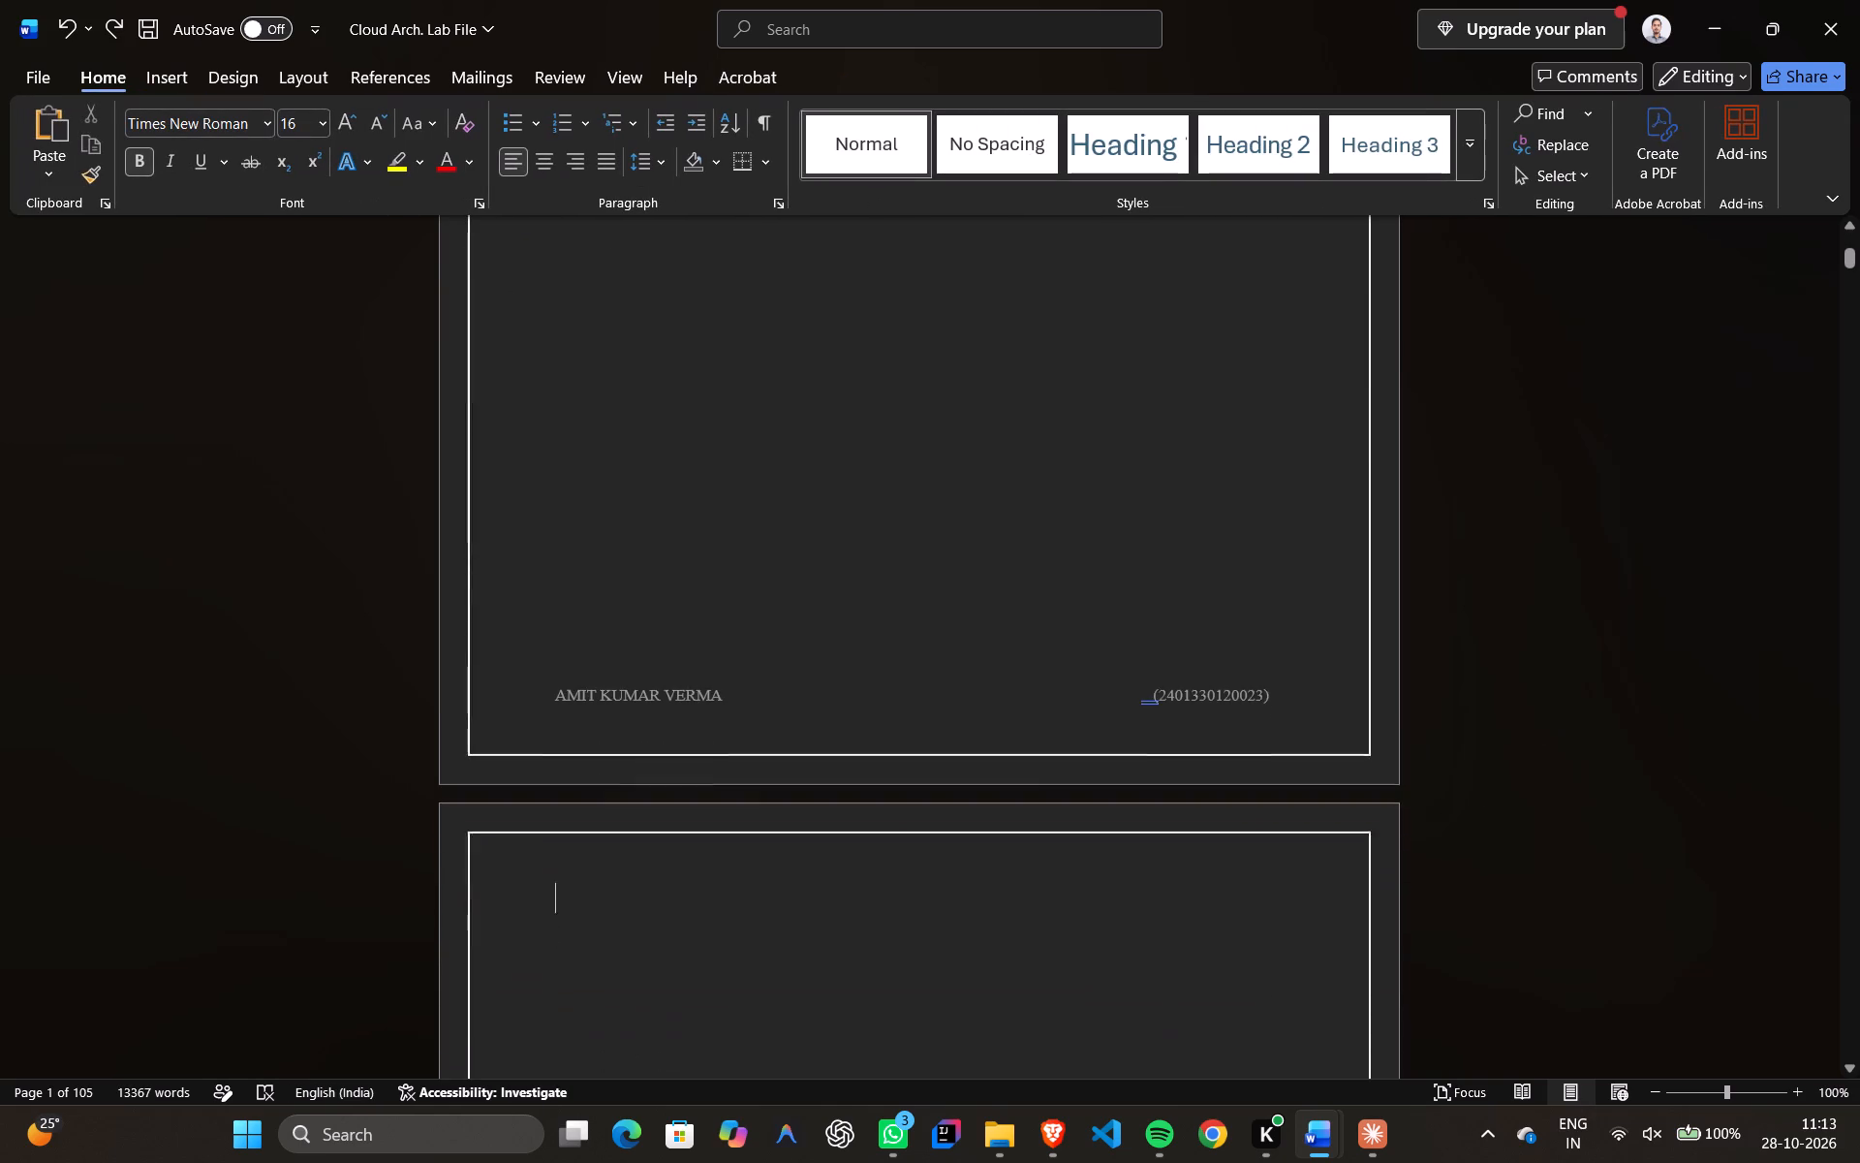
scroll(1152, 778, "down", 1)
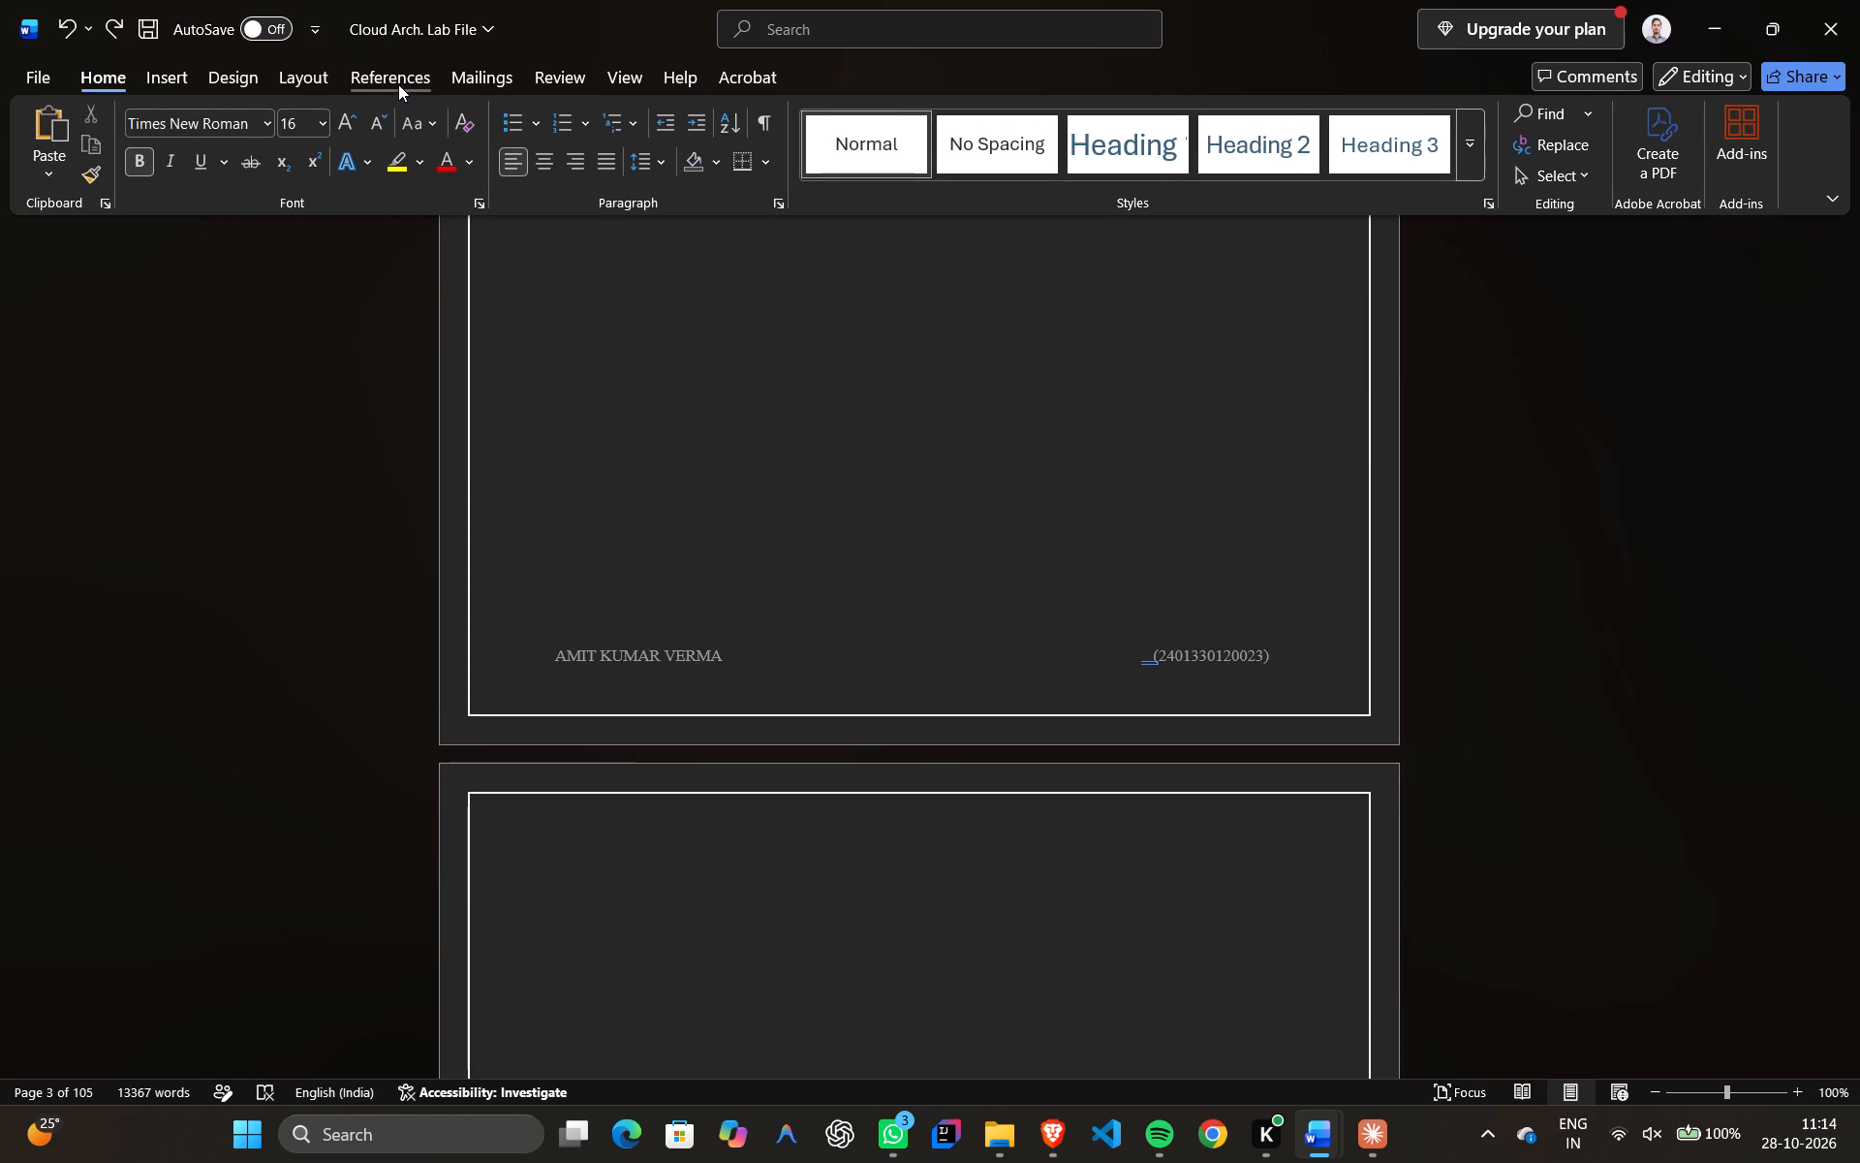
left_click(166, 76)
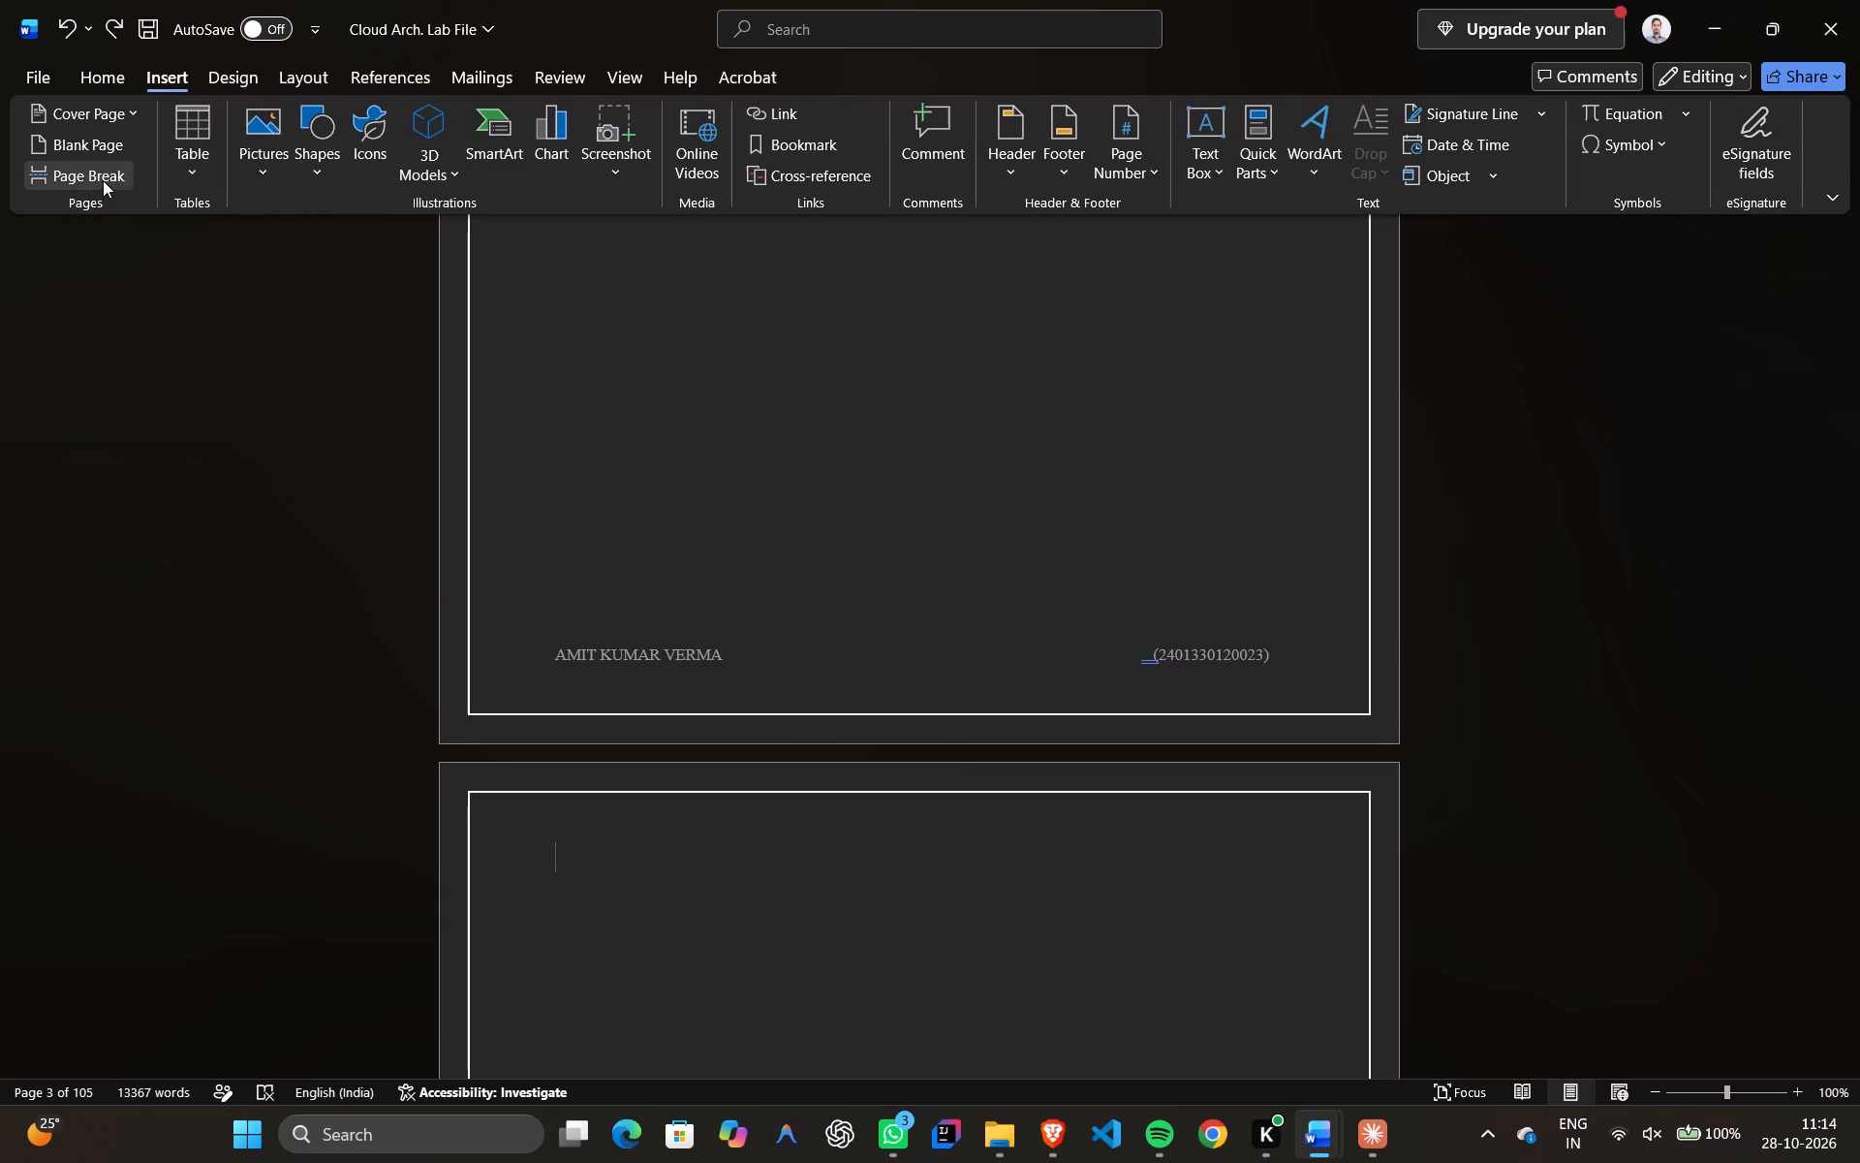
left_click(1066, 178)
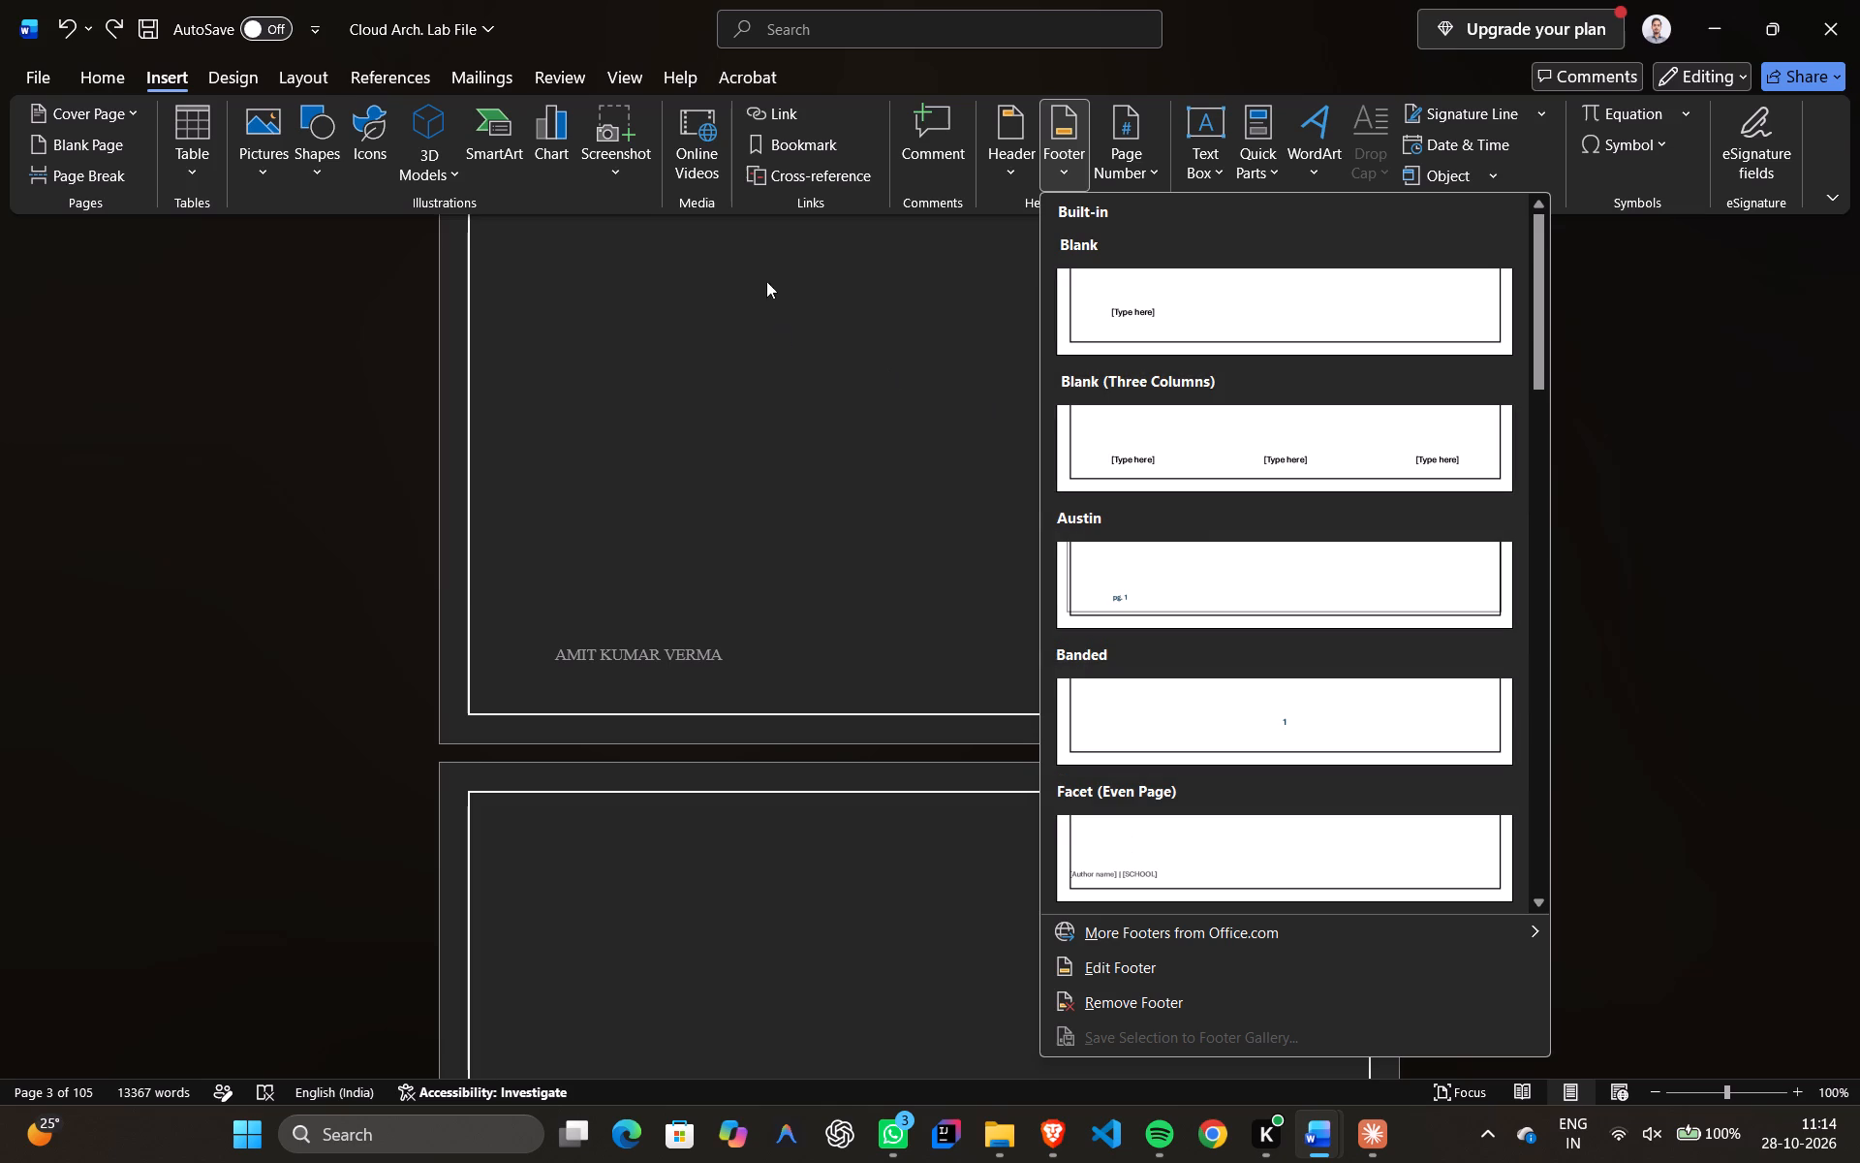
left_click(98, 180)
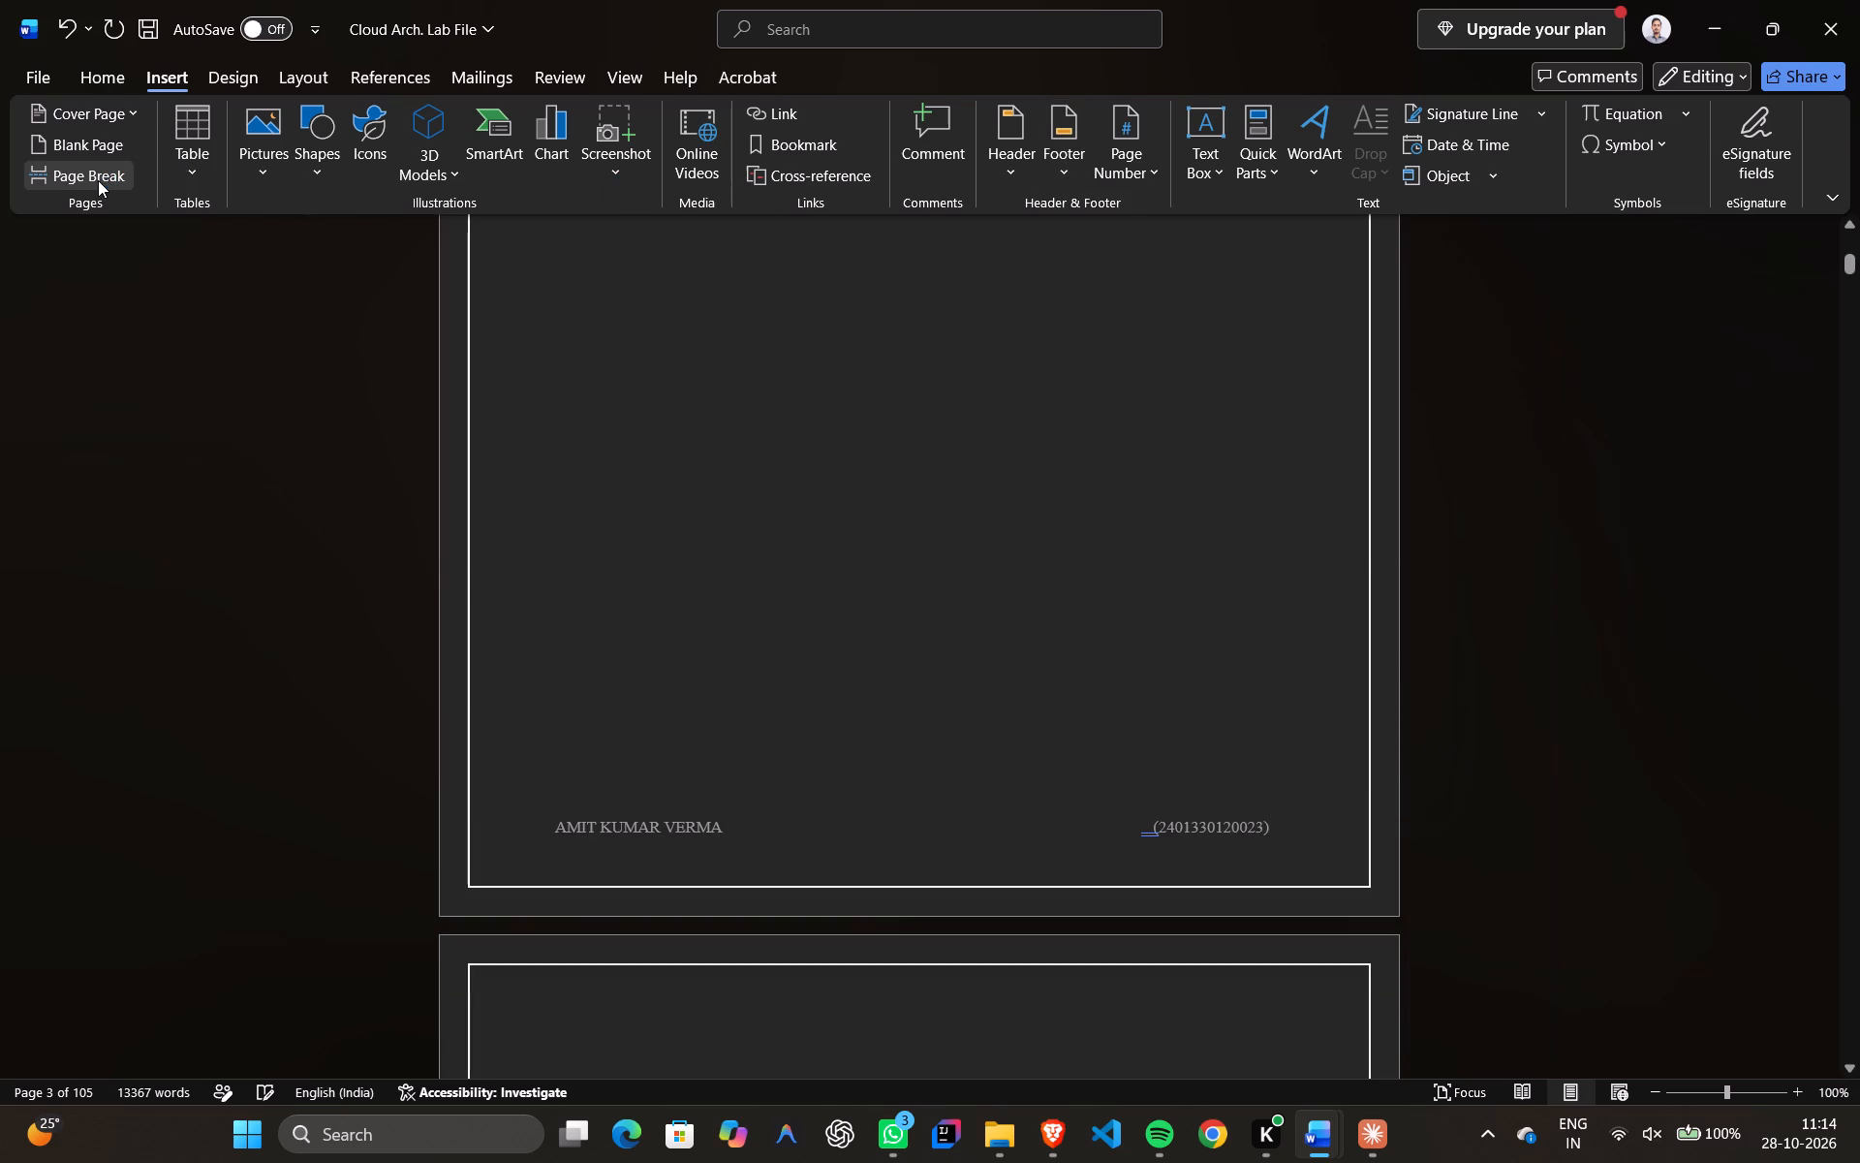
Check the layout and footers of the blank pages before the index, back to the first page.
scroll(823, 556, "down", 5)
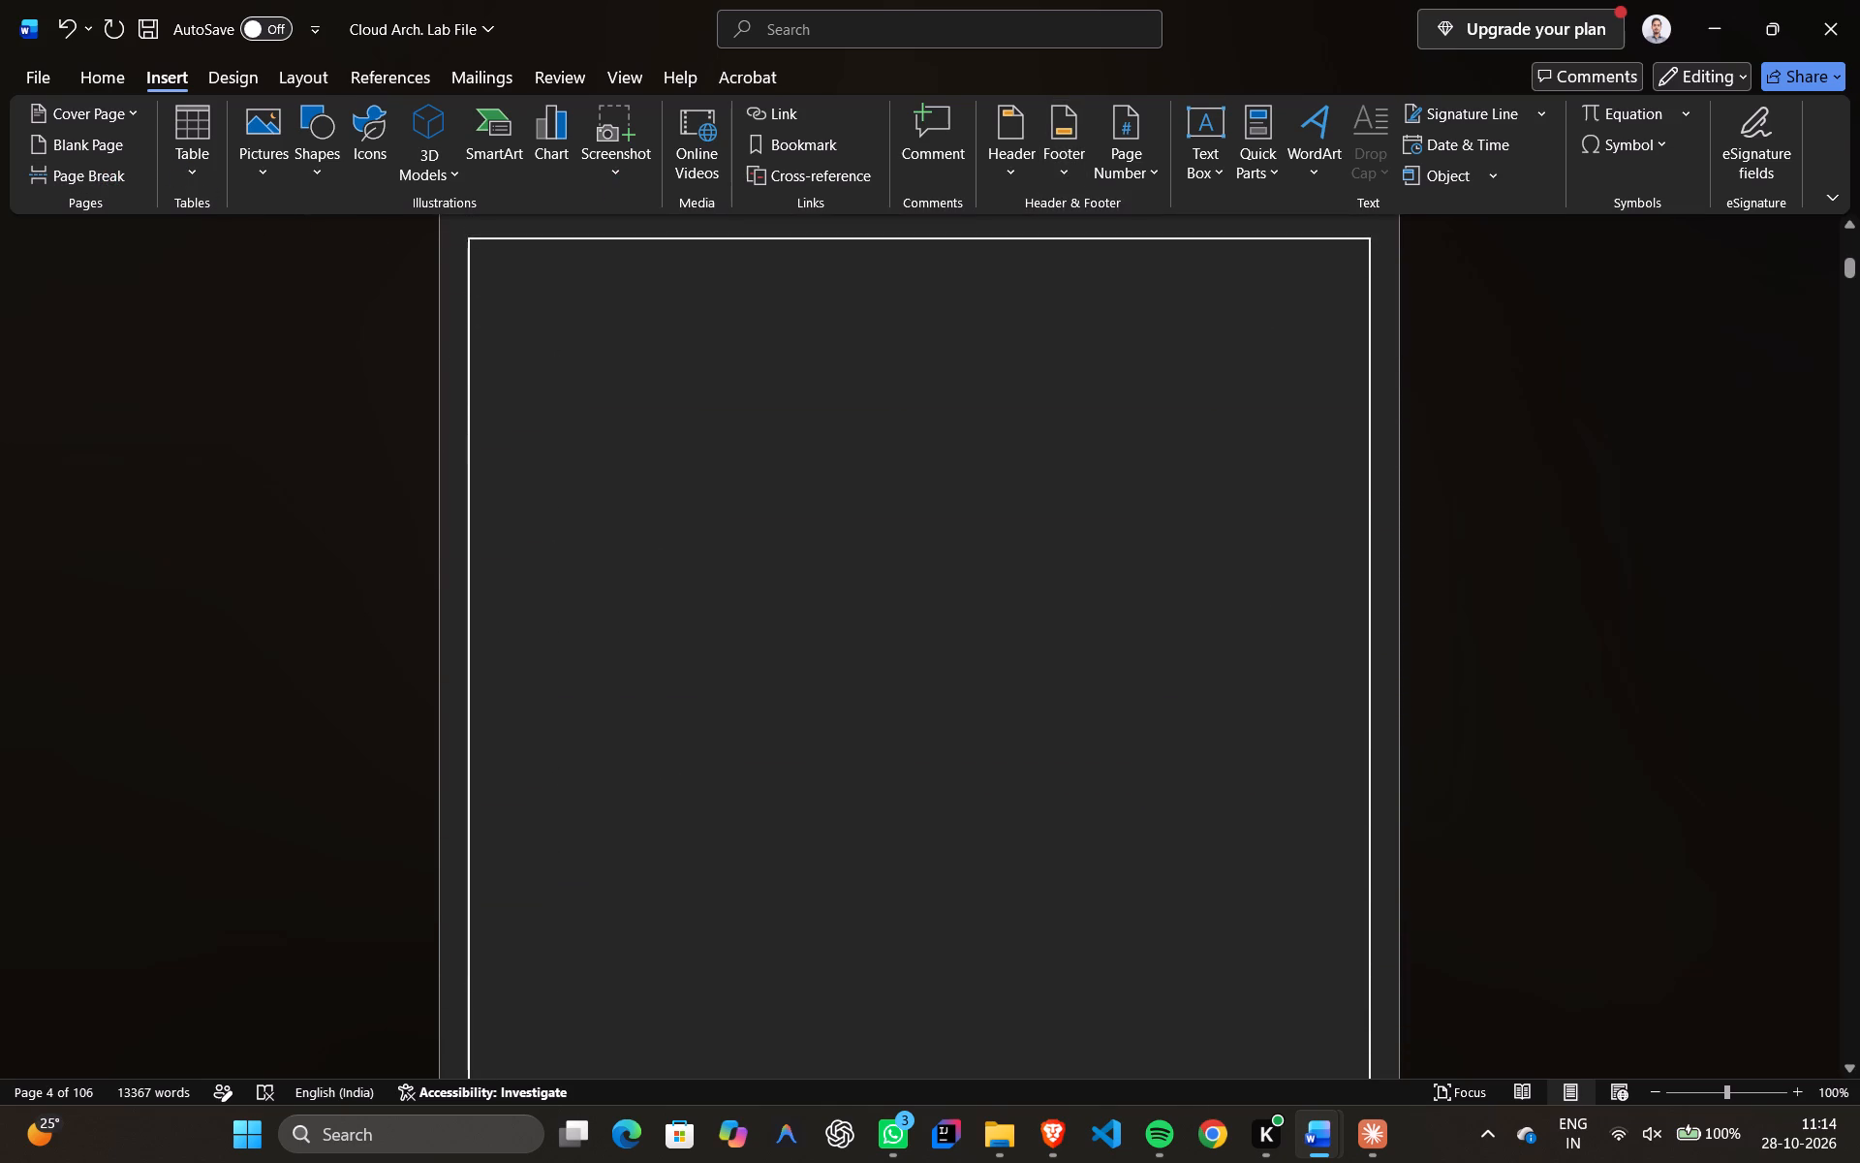
scroll(835, 449, "down", 3)
scroll(835, 449, "up", 4)
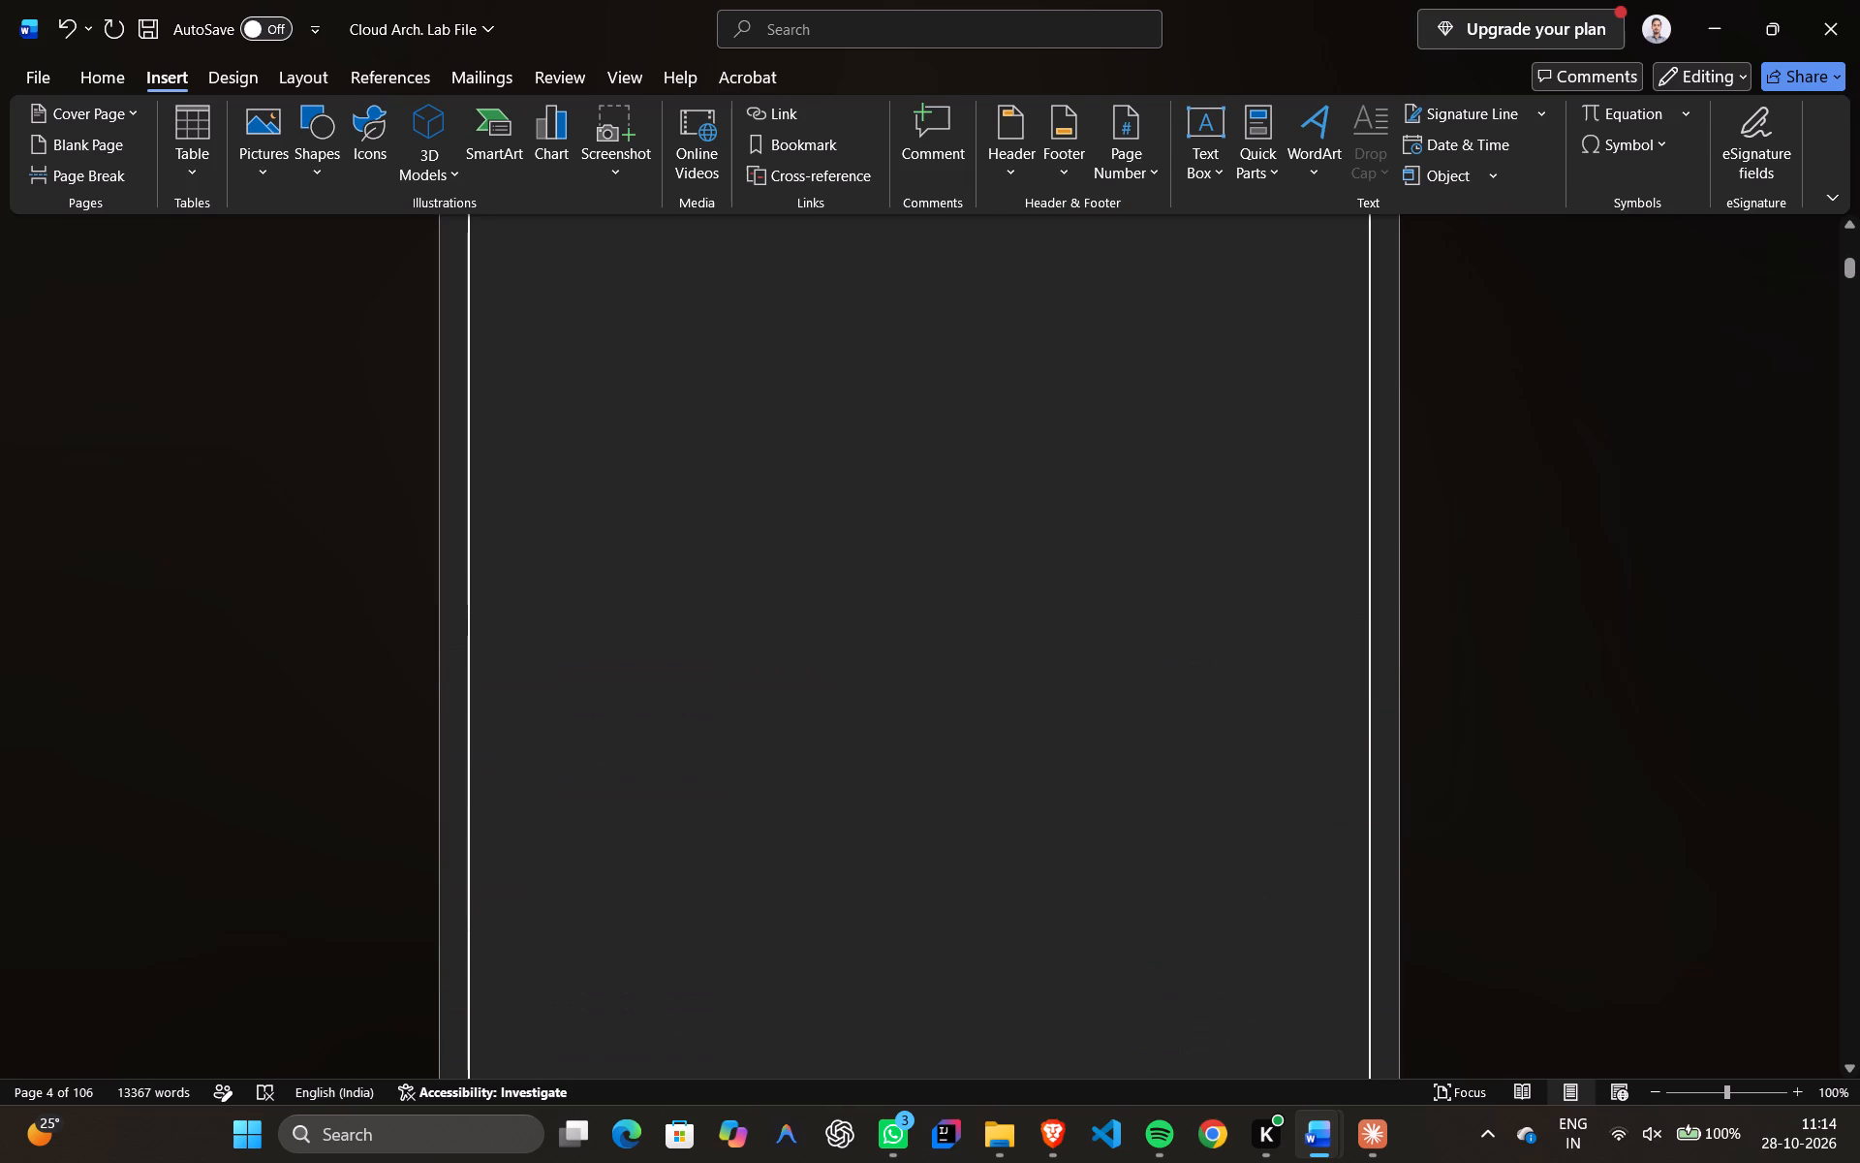
scroll(835, 449, "up", 7)
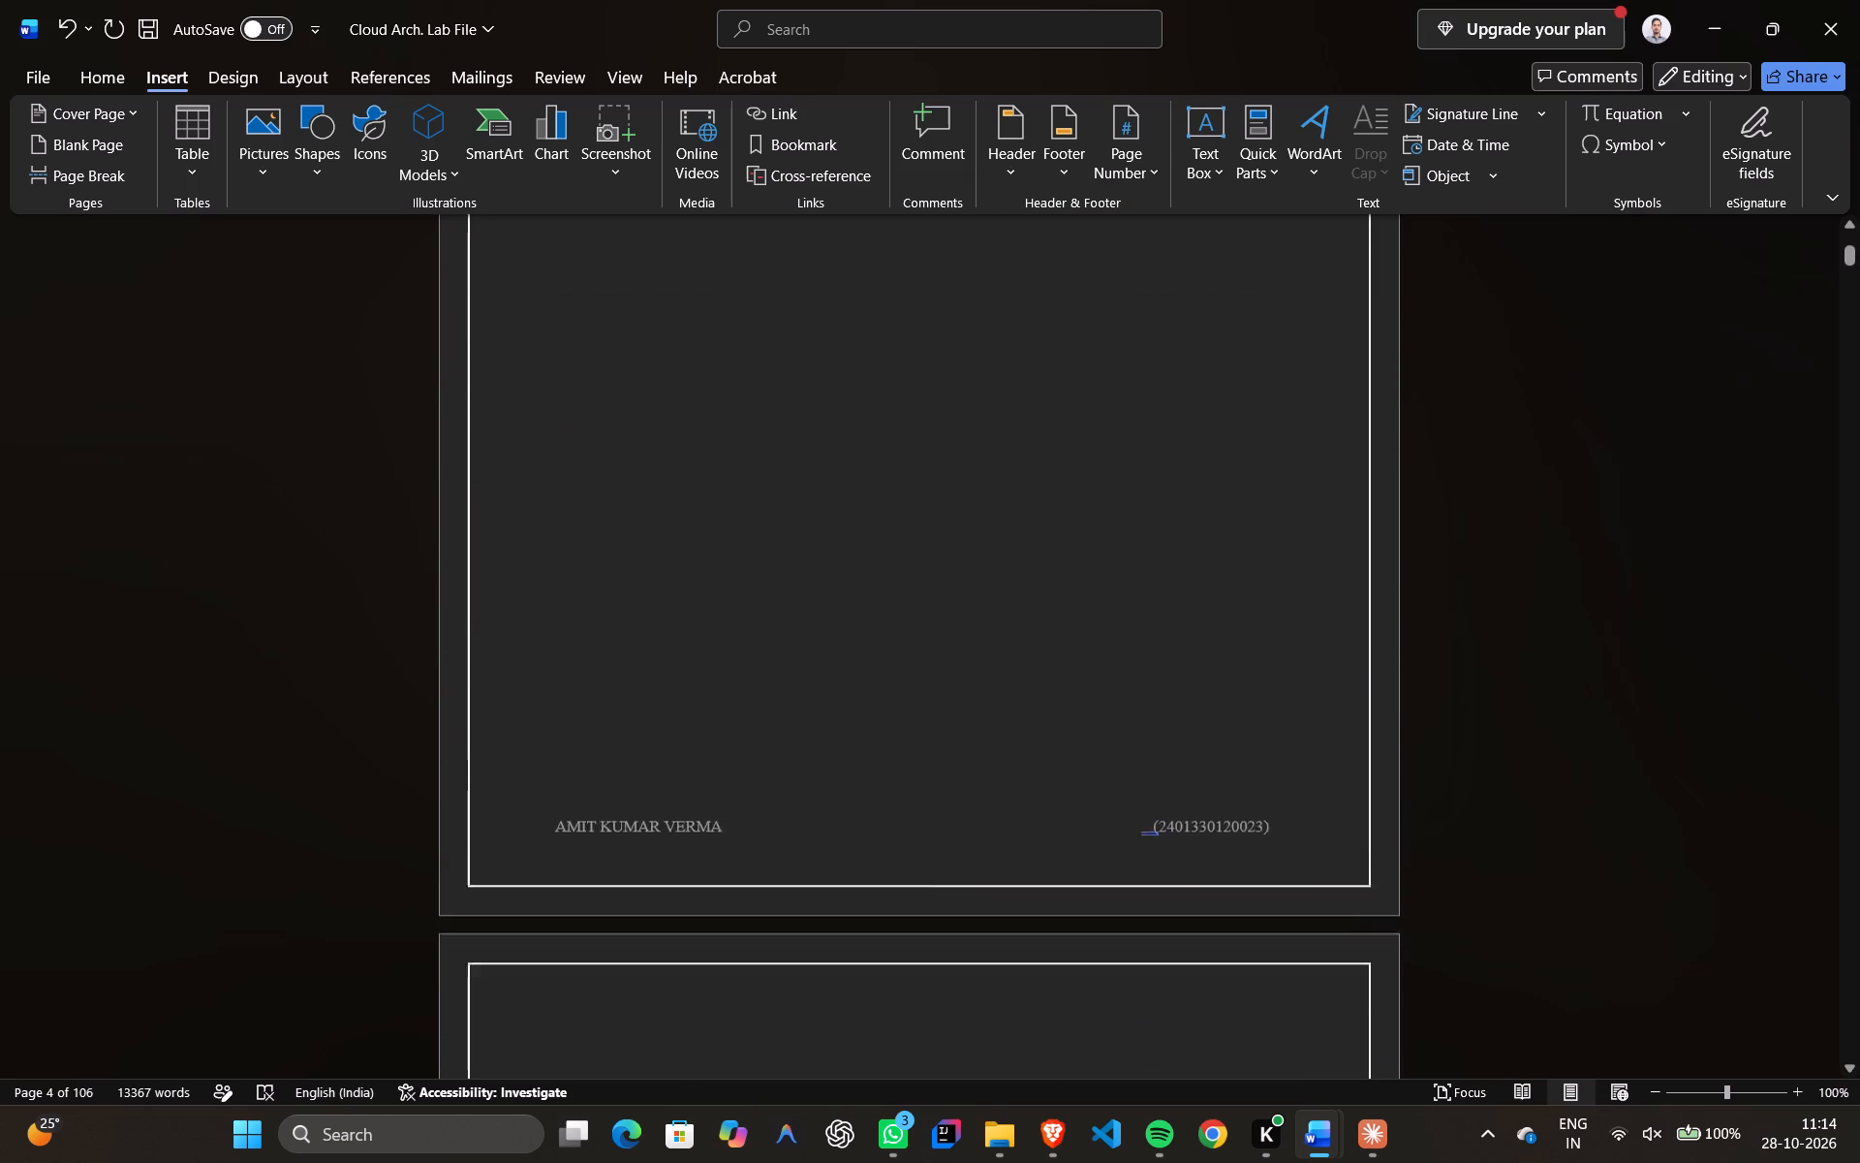
scroll(835, 449, "up", 6)
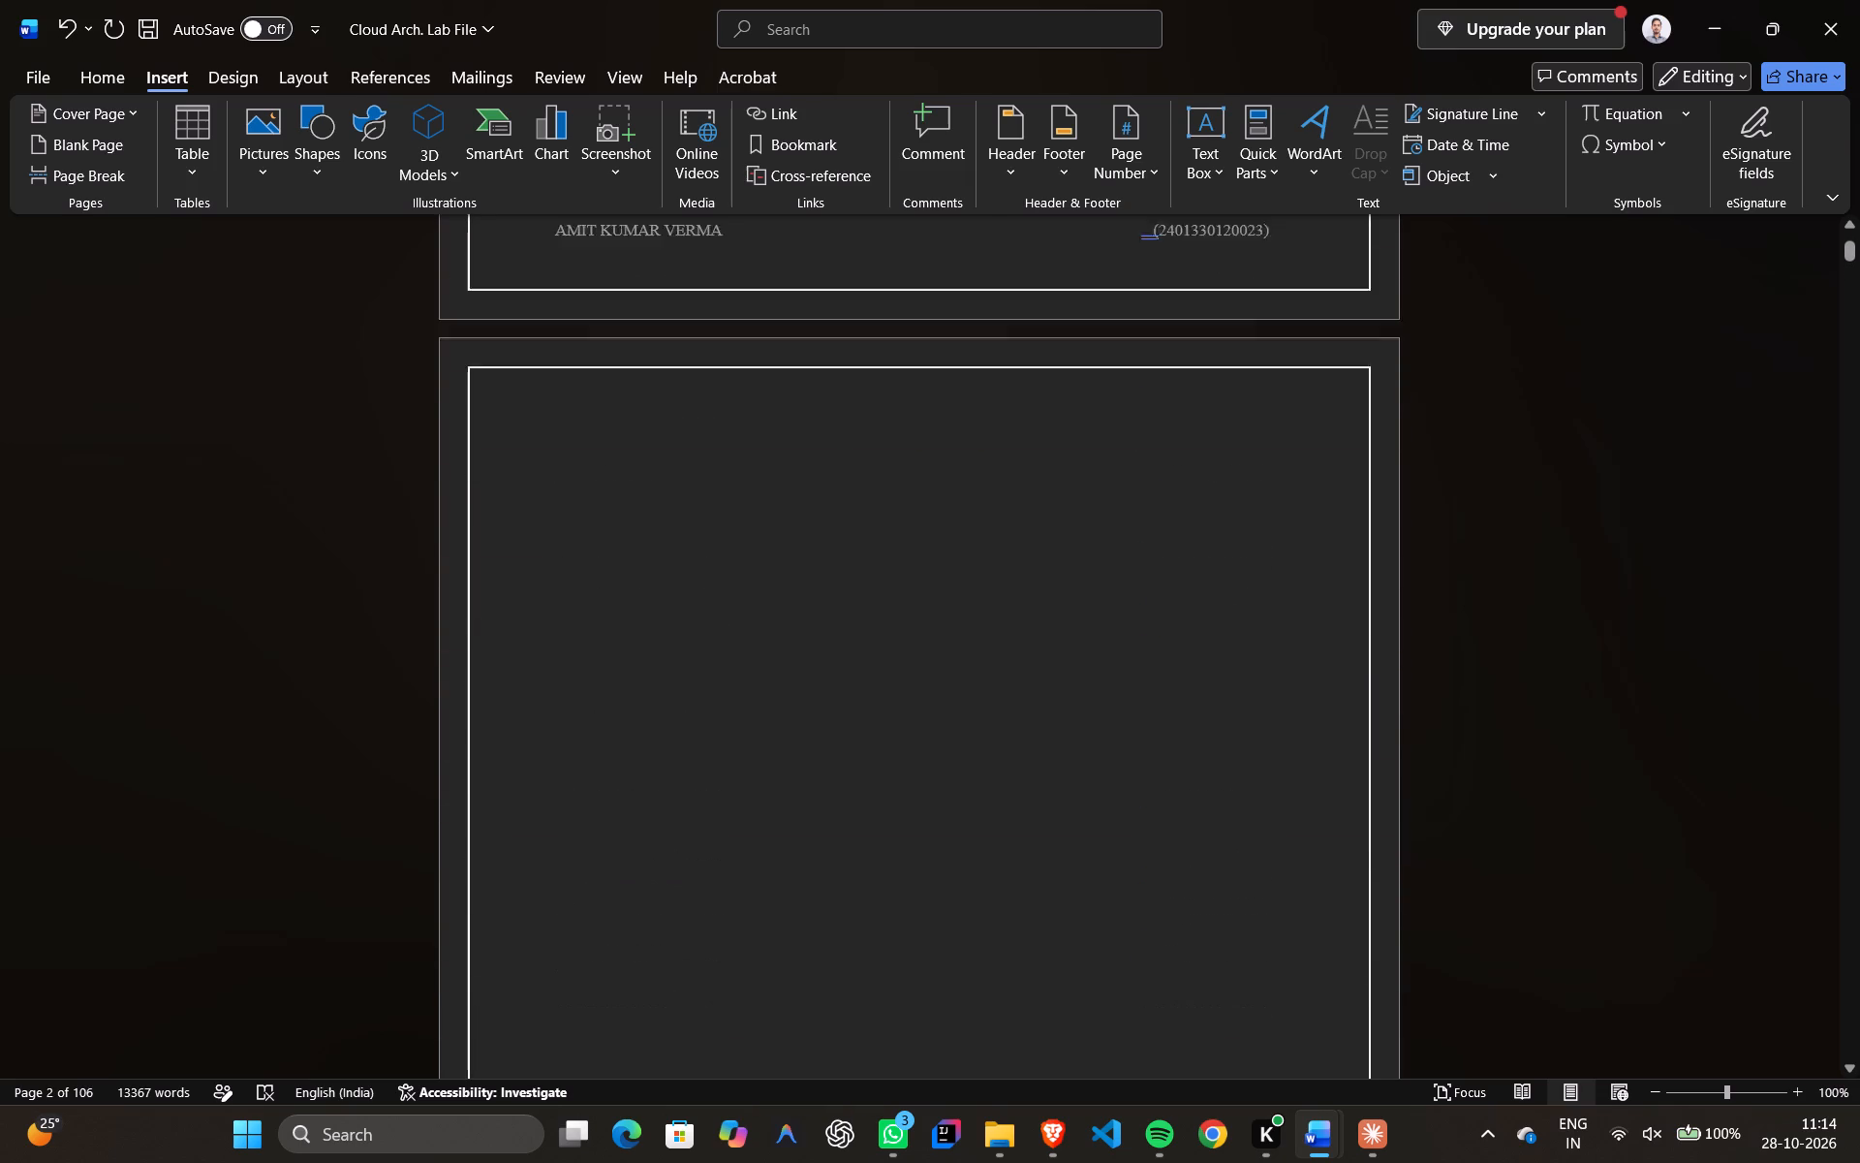
scroll(835, 449, "up", 8)
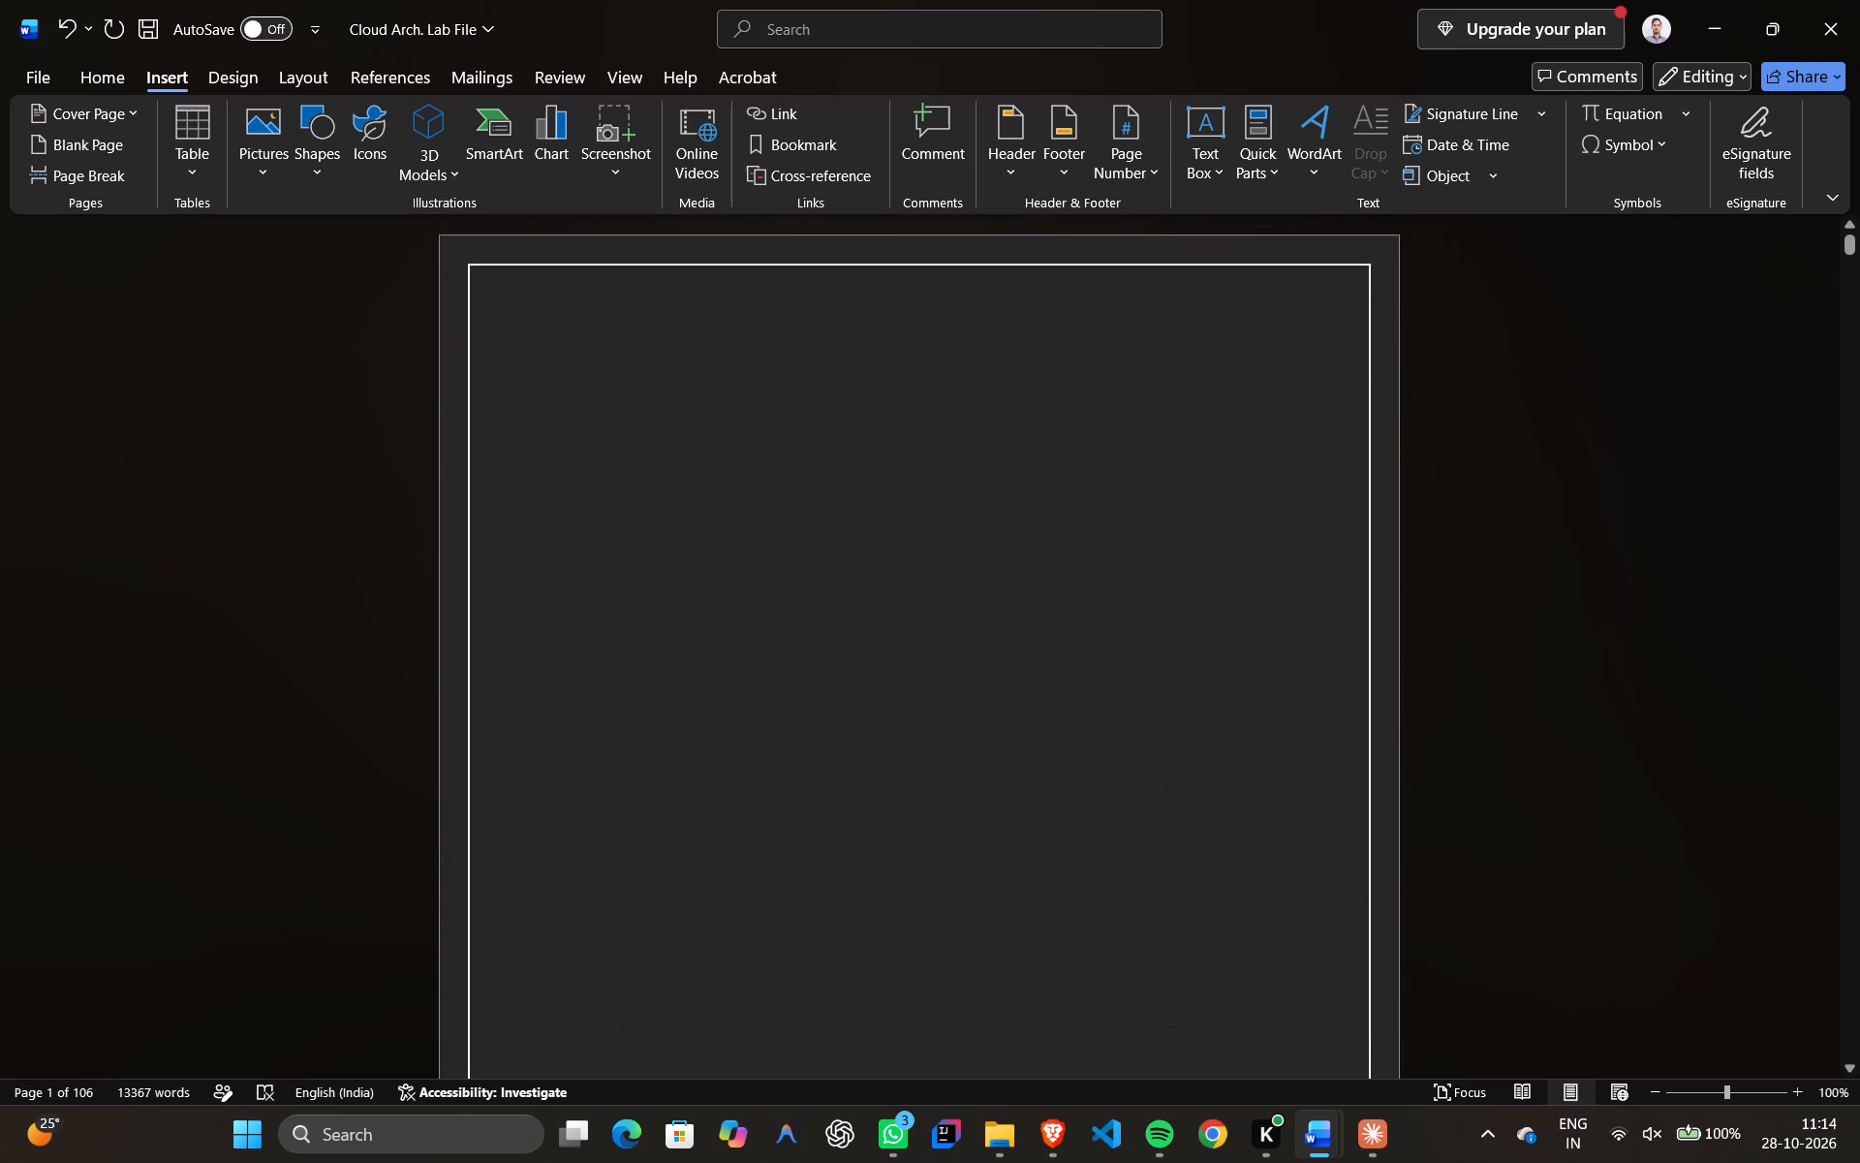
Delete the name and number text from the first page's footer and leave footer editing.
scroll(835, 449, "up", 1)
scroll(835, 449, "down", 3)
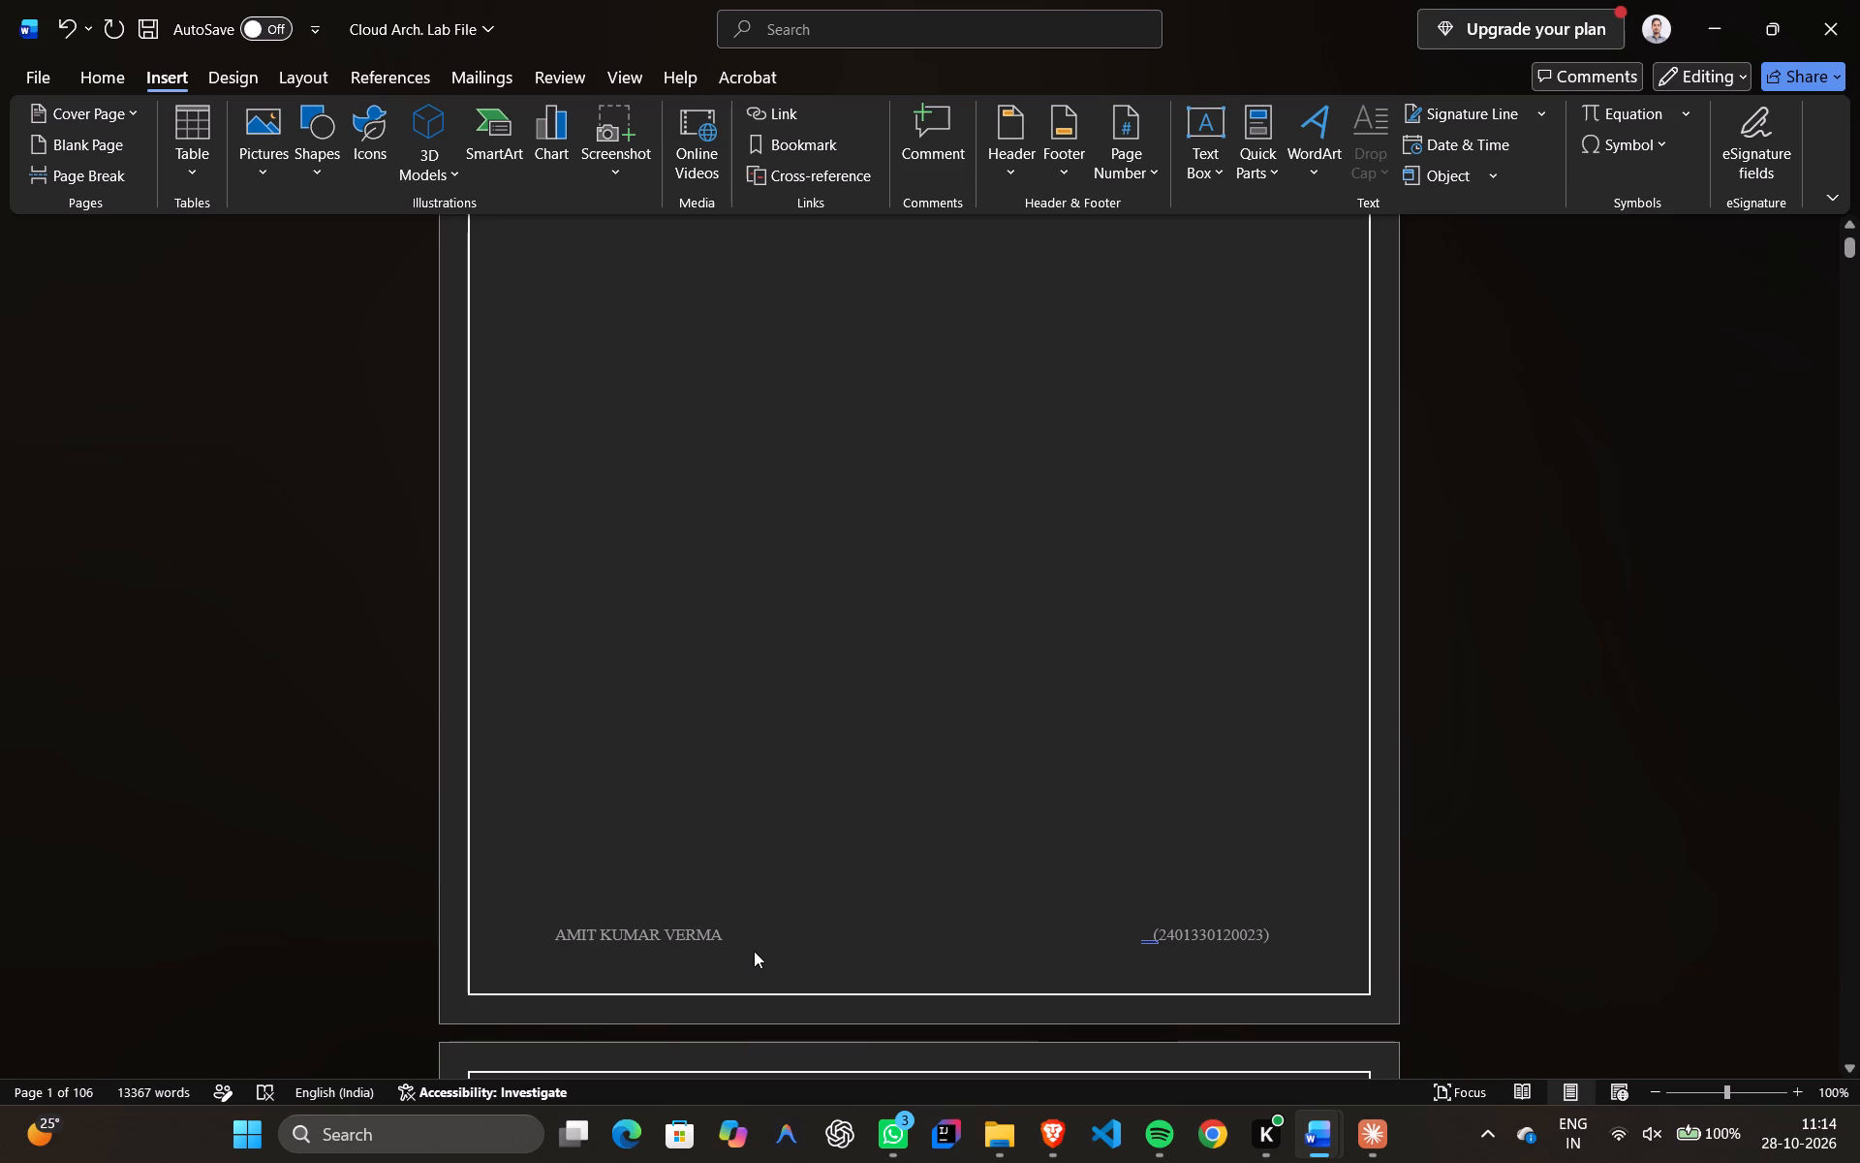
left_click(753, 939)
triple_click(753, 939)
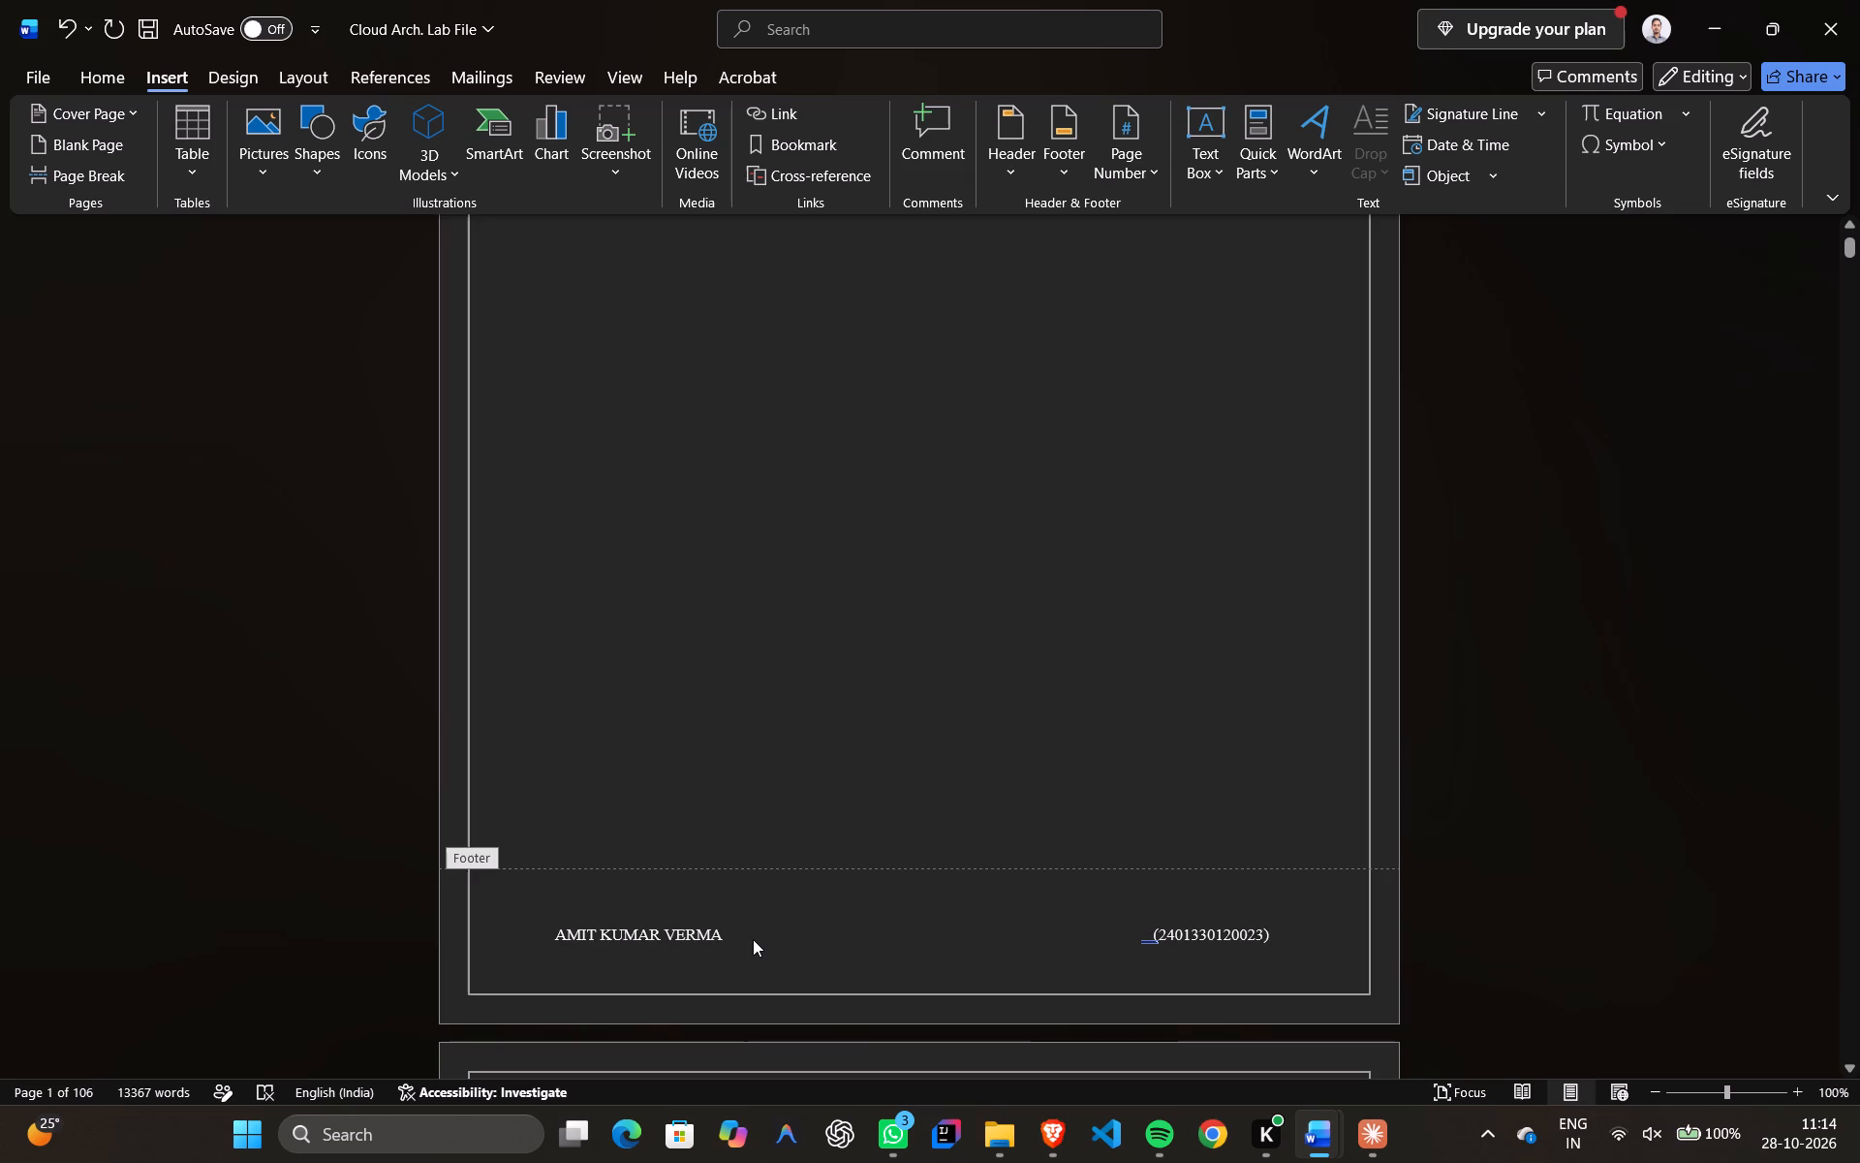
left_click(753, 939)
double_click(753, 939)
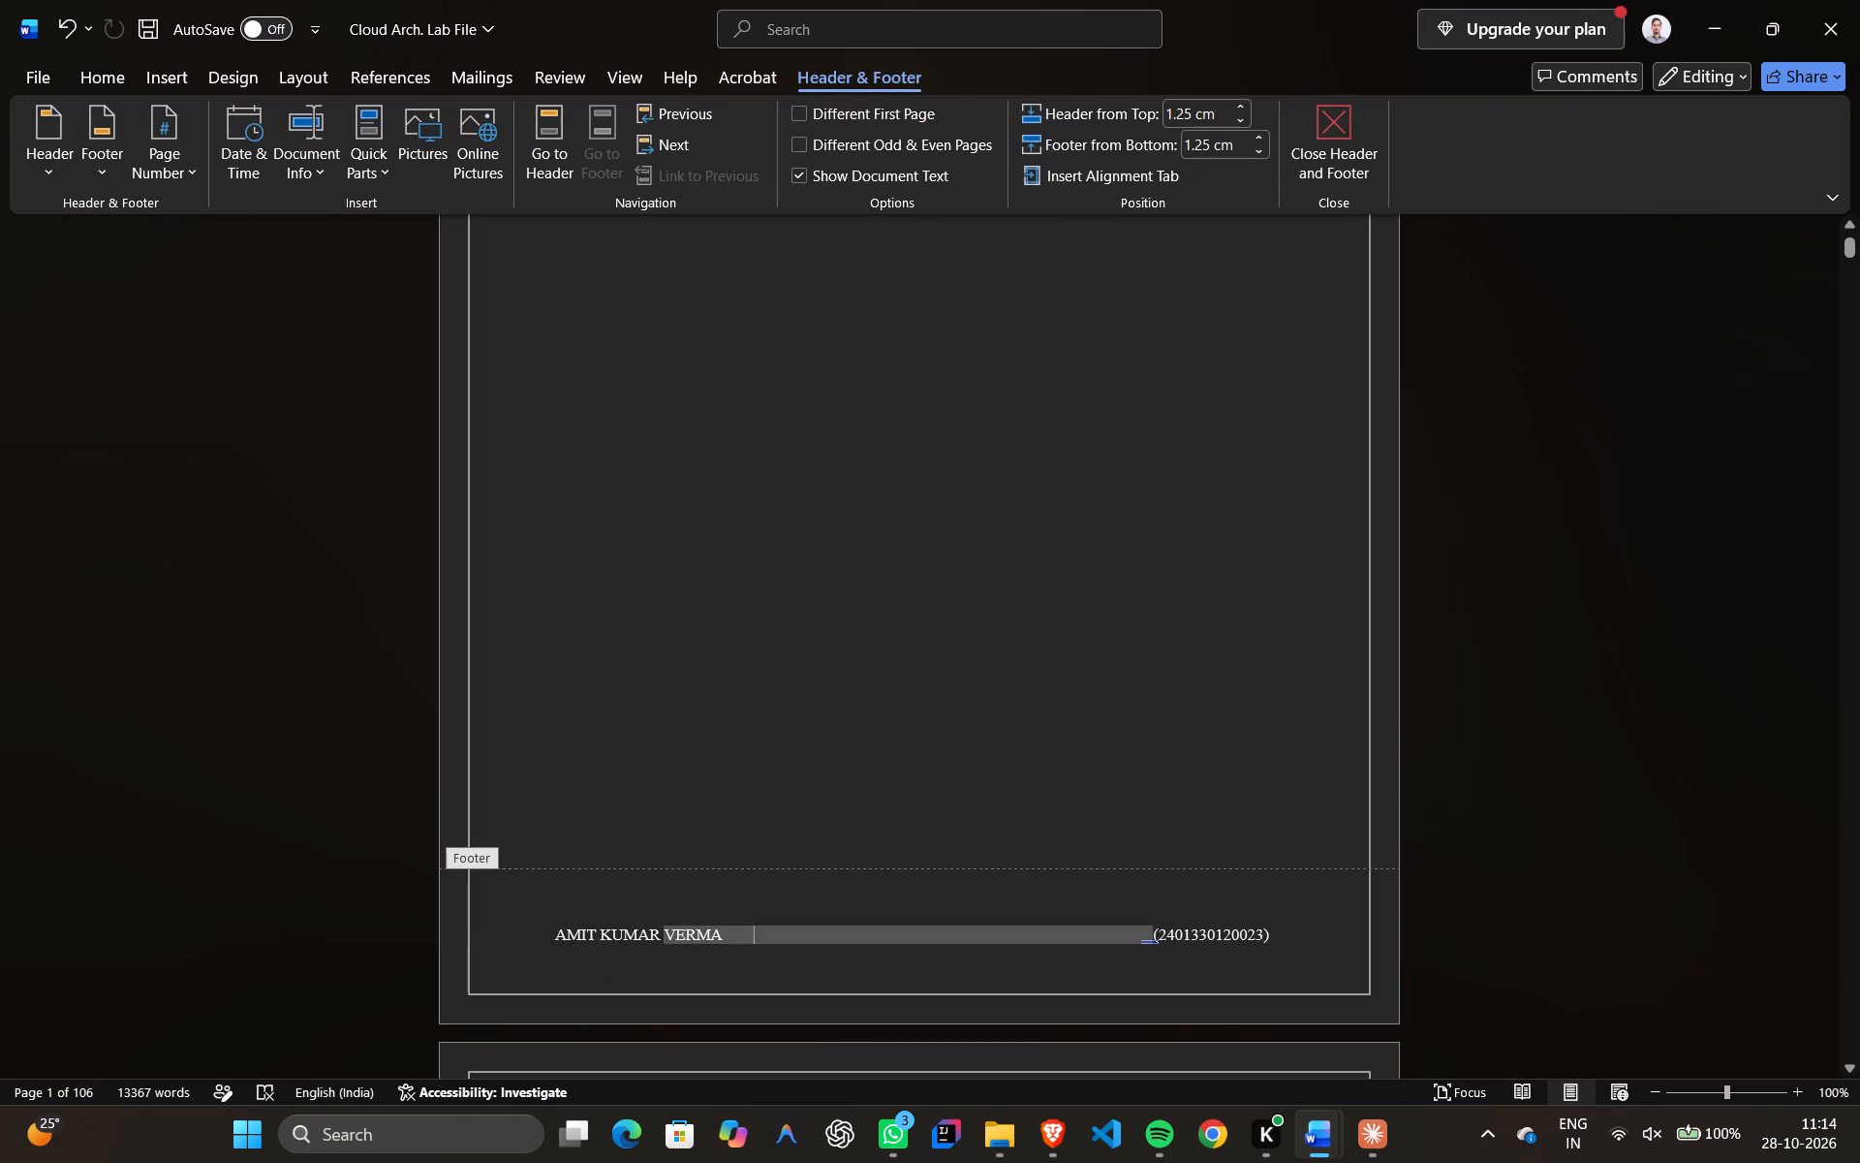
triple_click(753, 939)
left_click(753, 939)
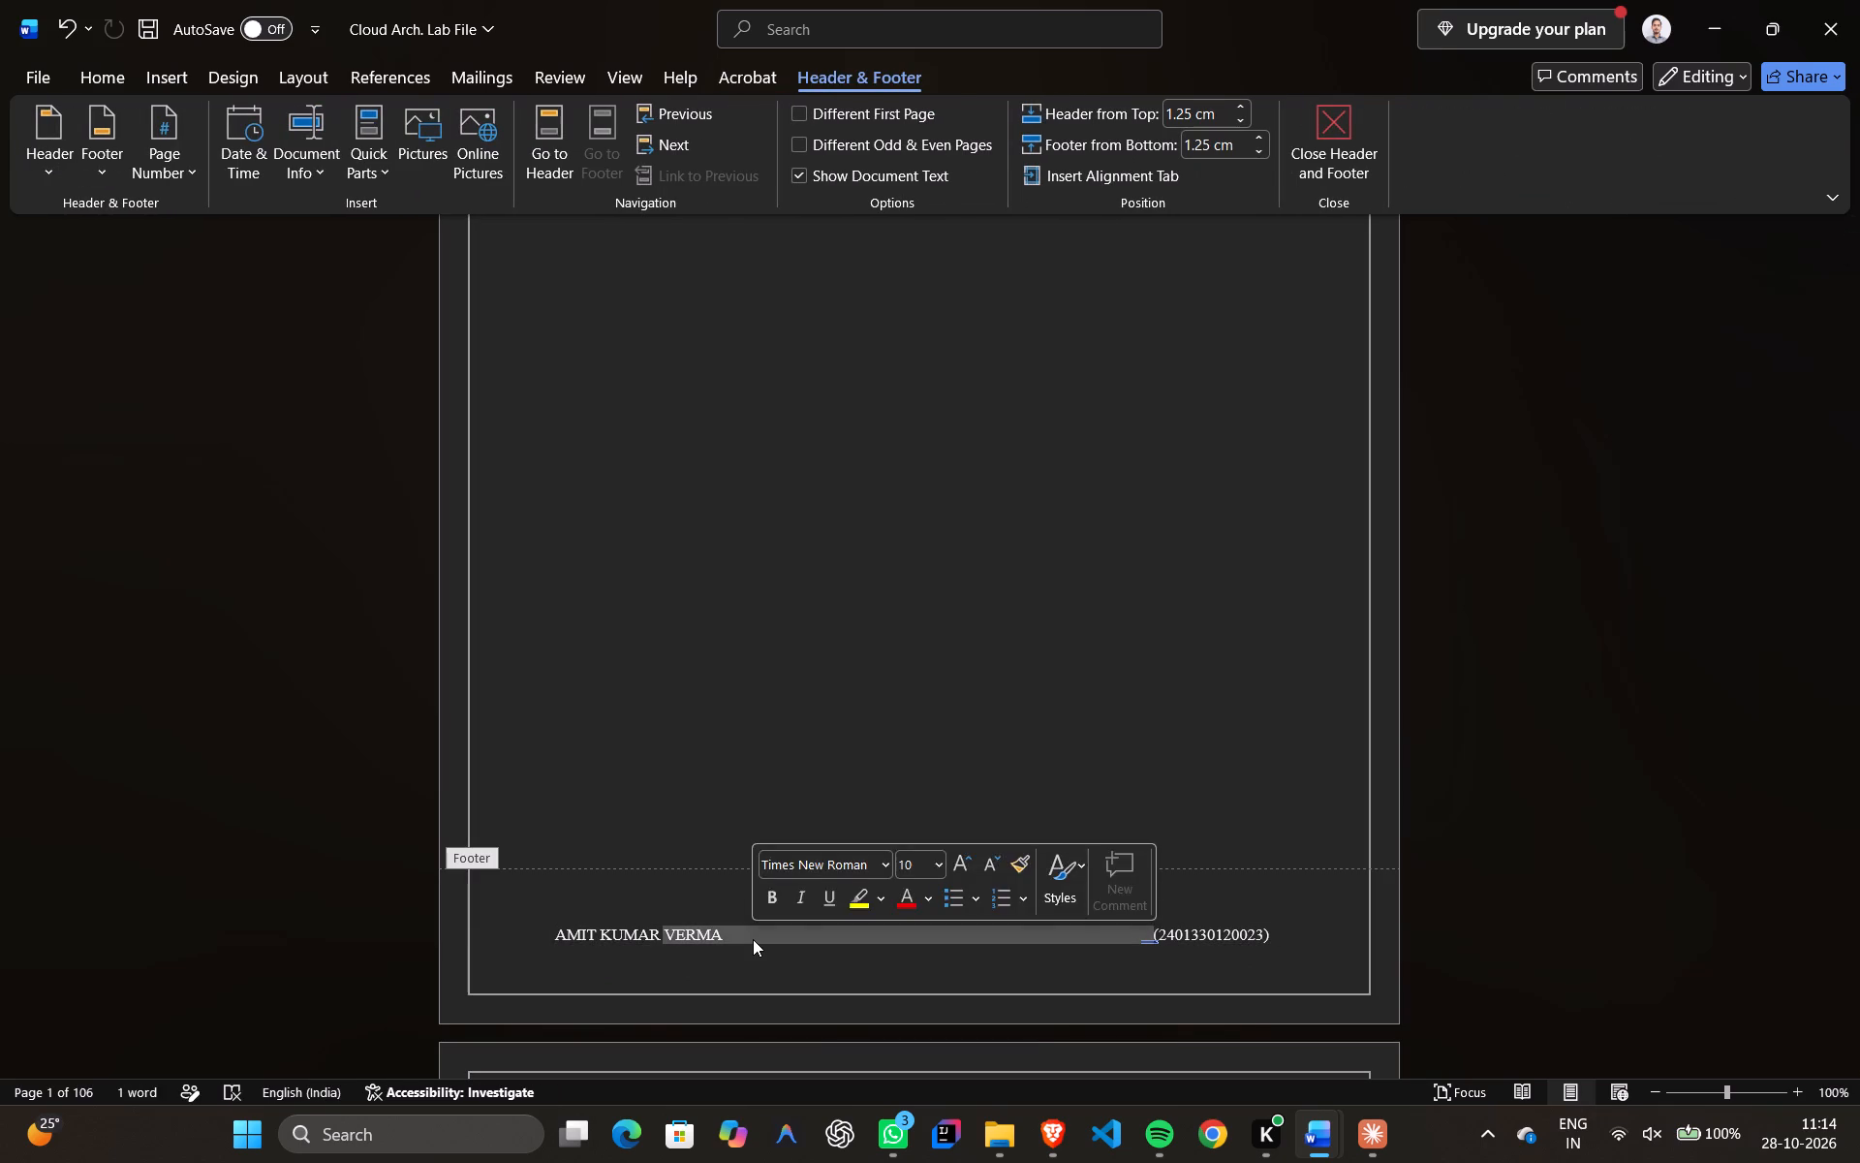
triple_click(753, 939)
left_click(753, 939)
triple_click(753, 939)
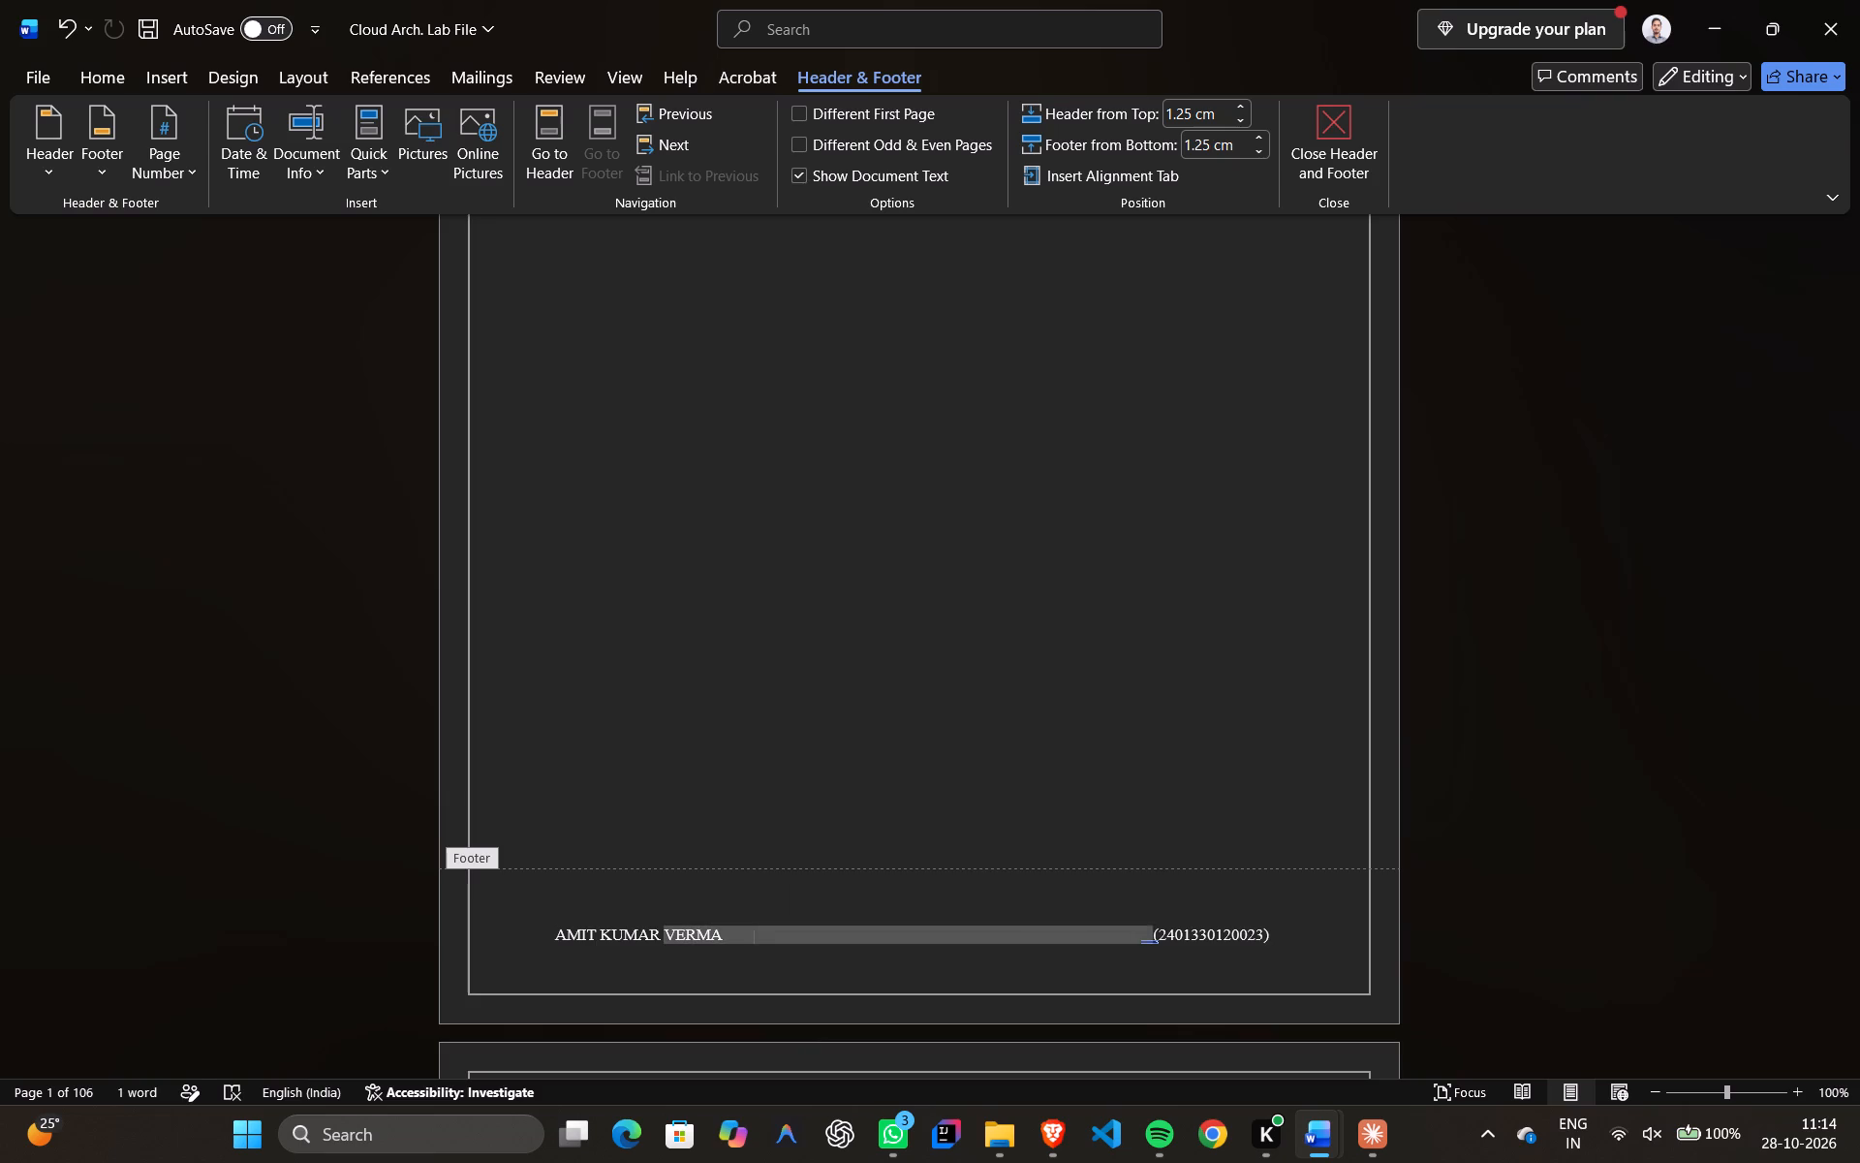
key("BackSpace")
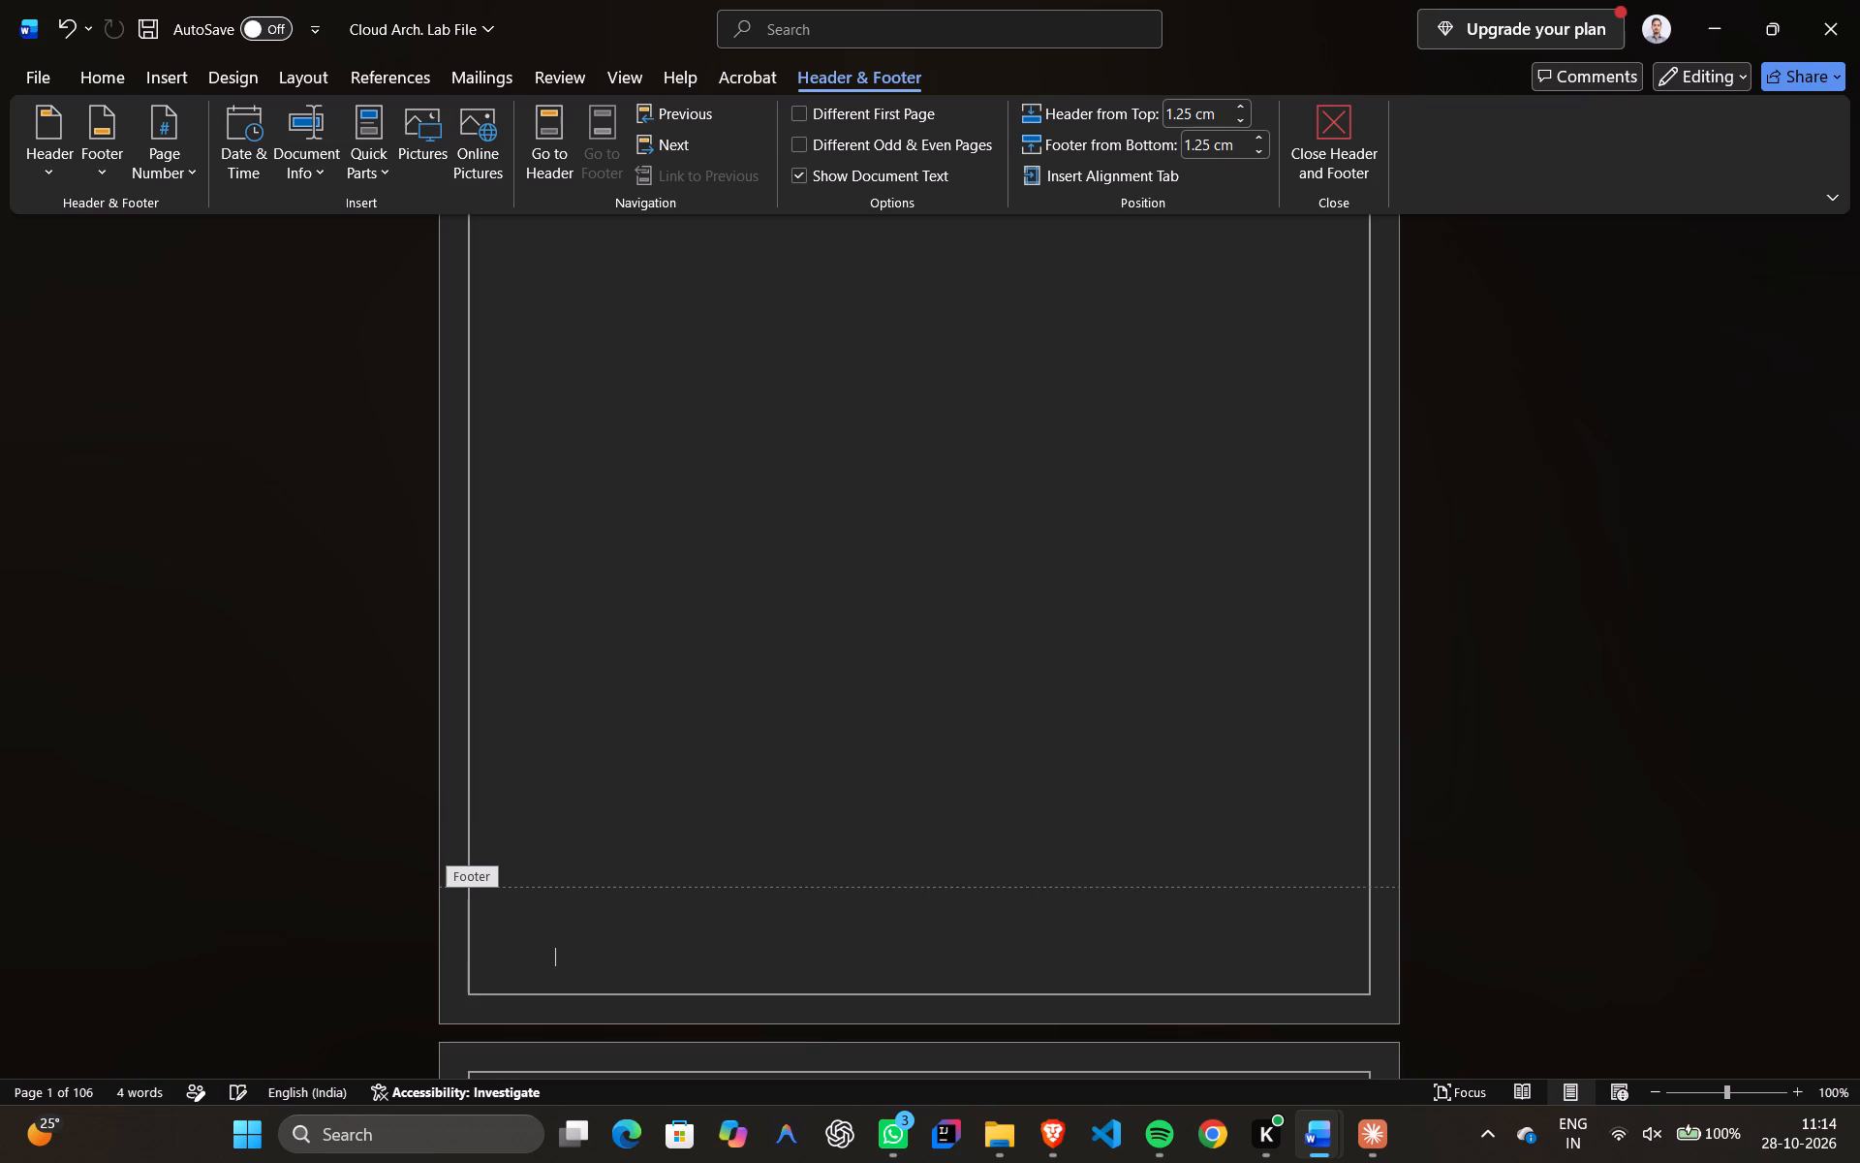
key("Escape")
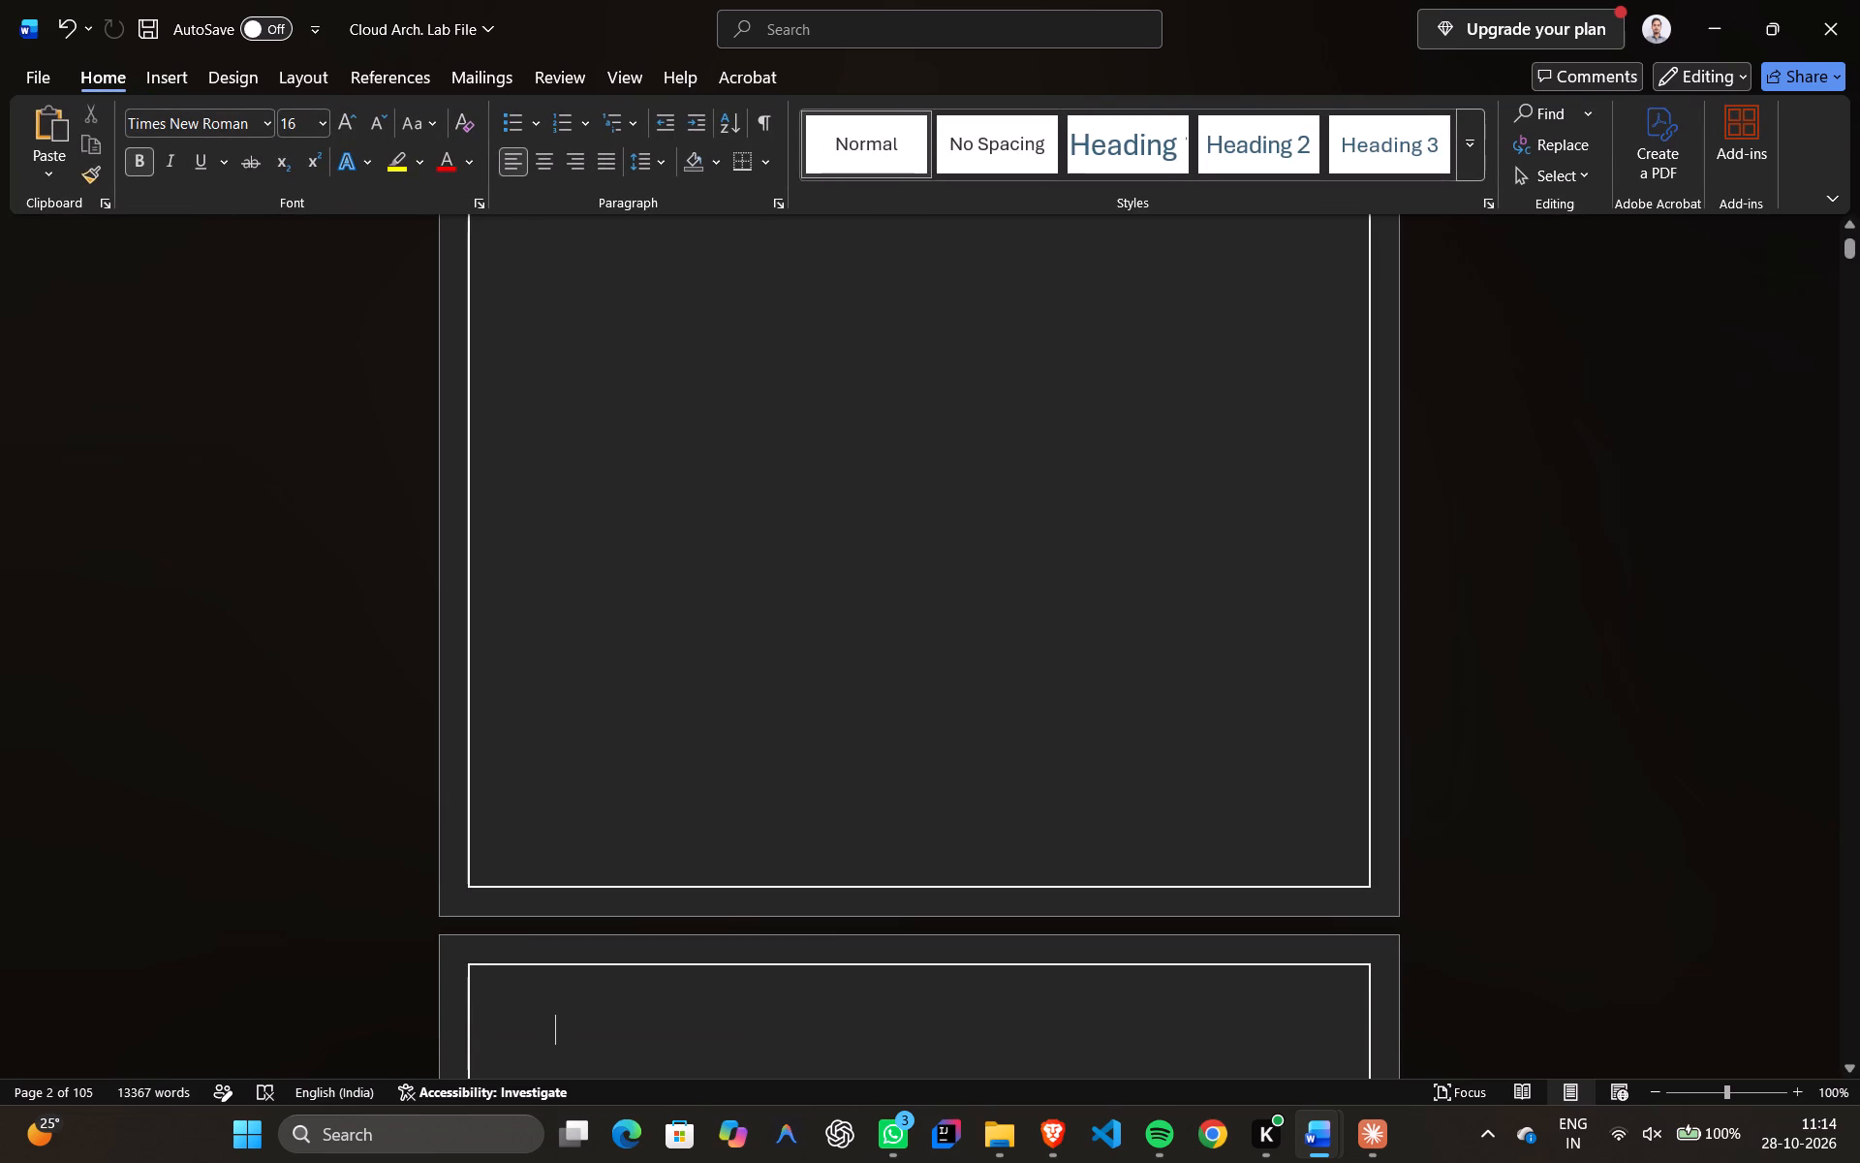
Check the footers on the blank pages, the index page and the Lab 1 pages.
scroll(753, 939, "down", 10)
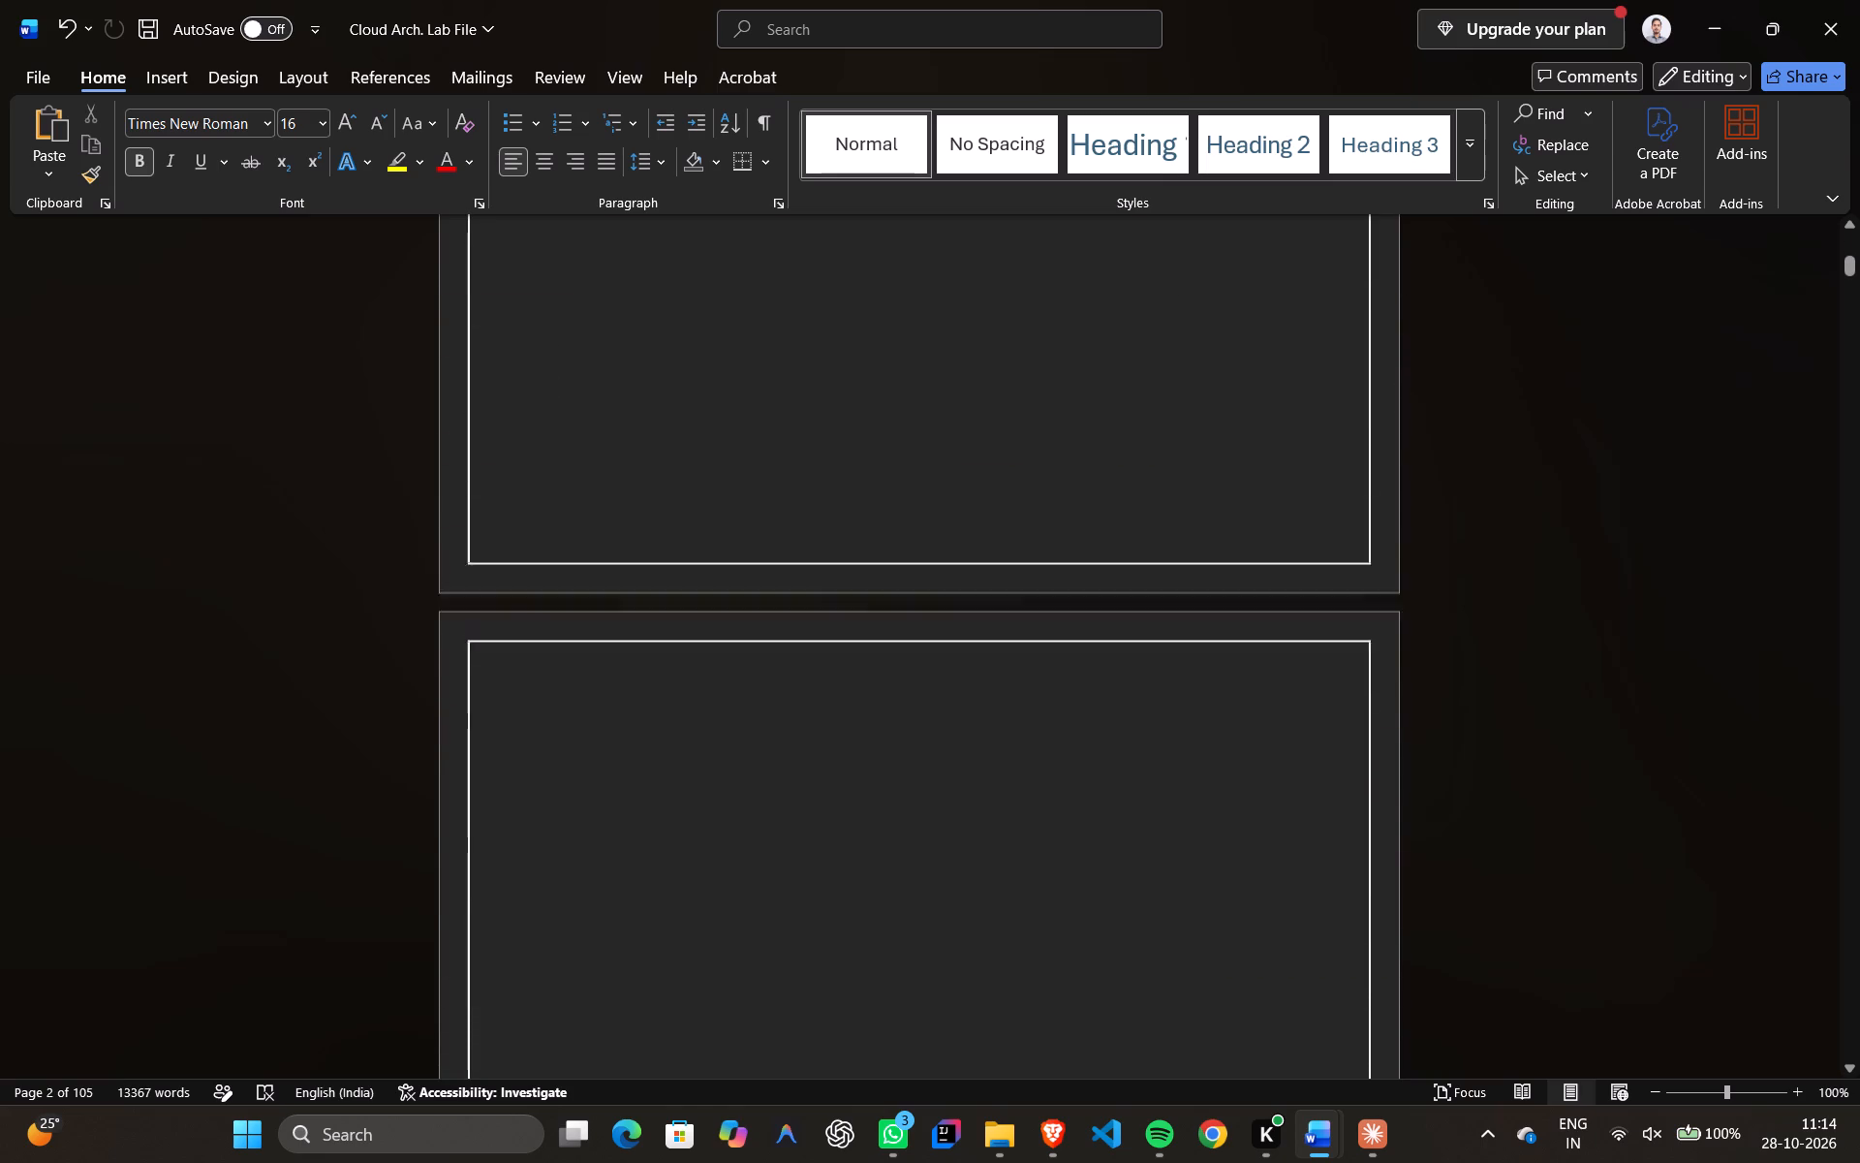
scroll(753, 939, "down", 5)
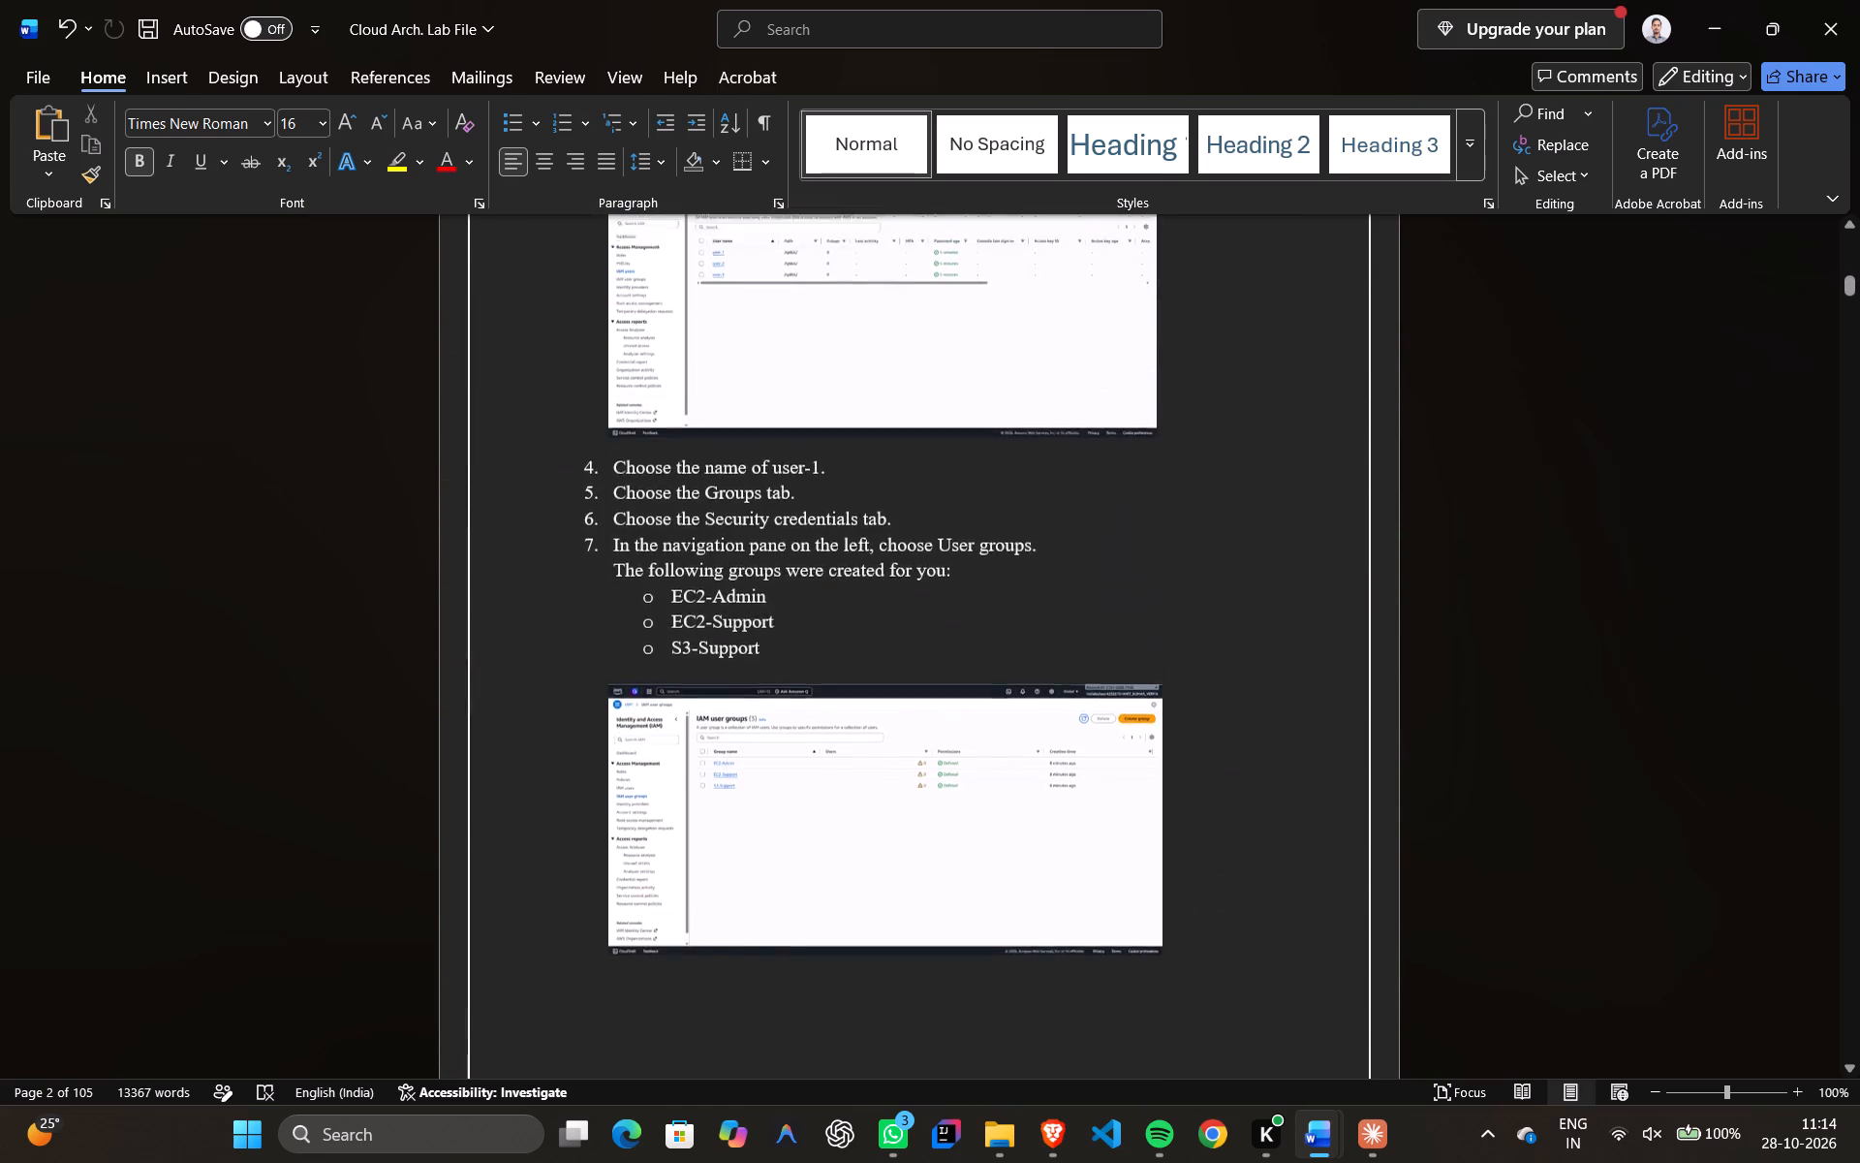
scroll(753, 939, "down", 3)
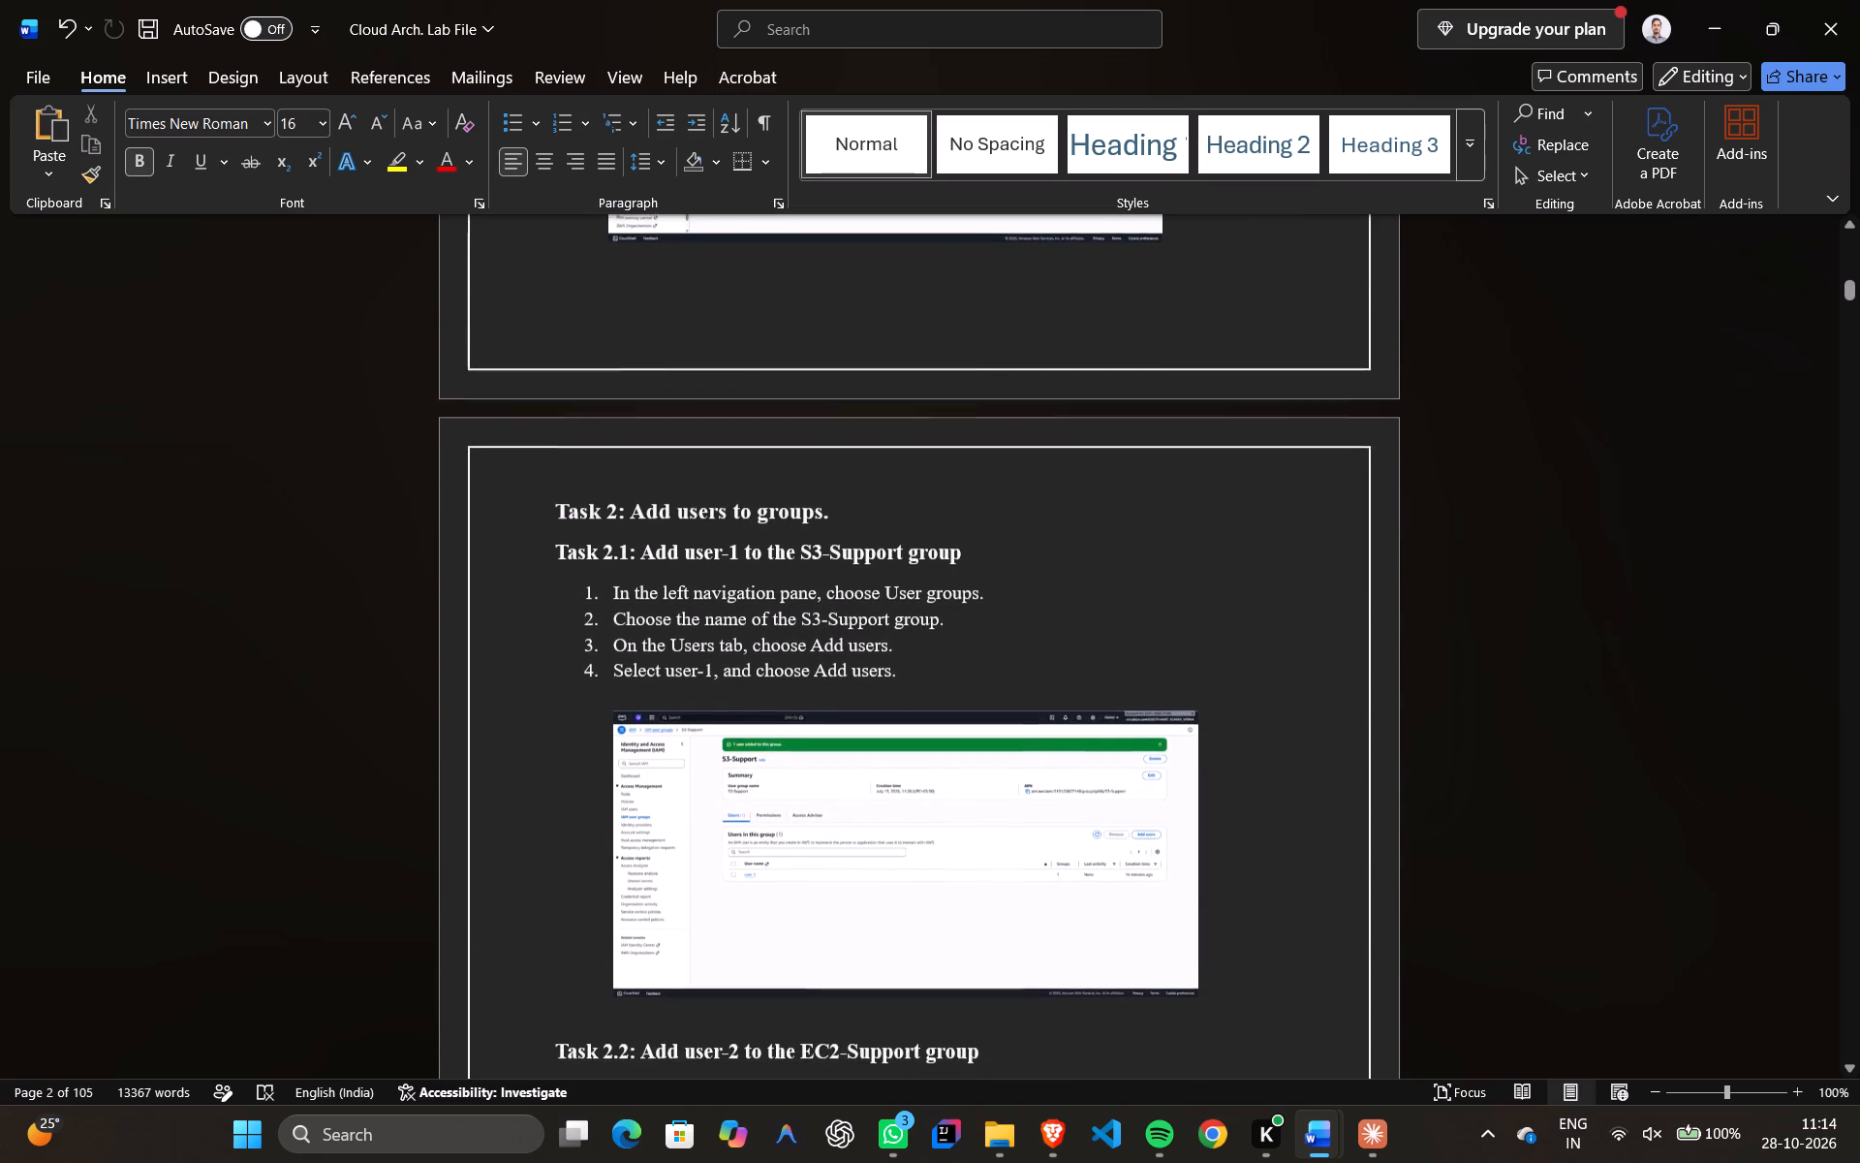
scroll(753, 939, "down", 1)
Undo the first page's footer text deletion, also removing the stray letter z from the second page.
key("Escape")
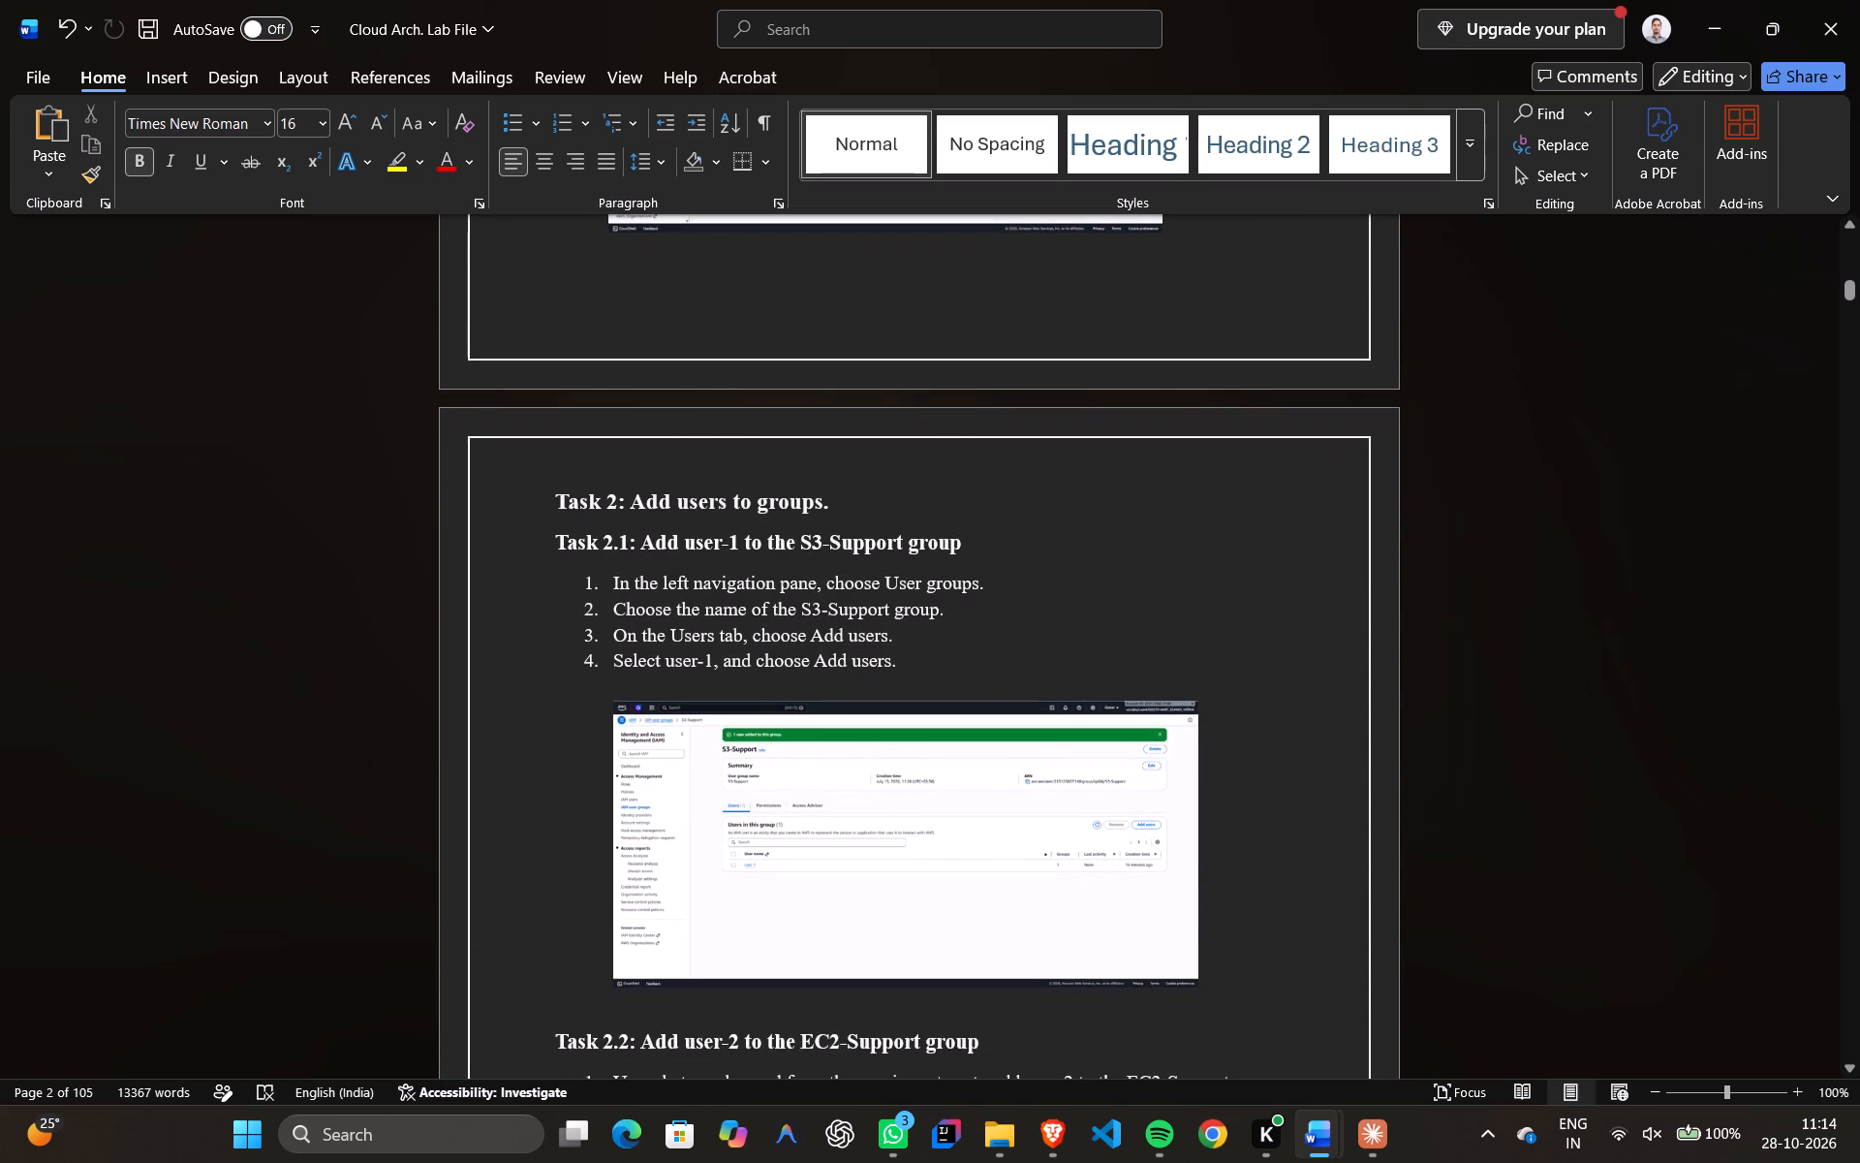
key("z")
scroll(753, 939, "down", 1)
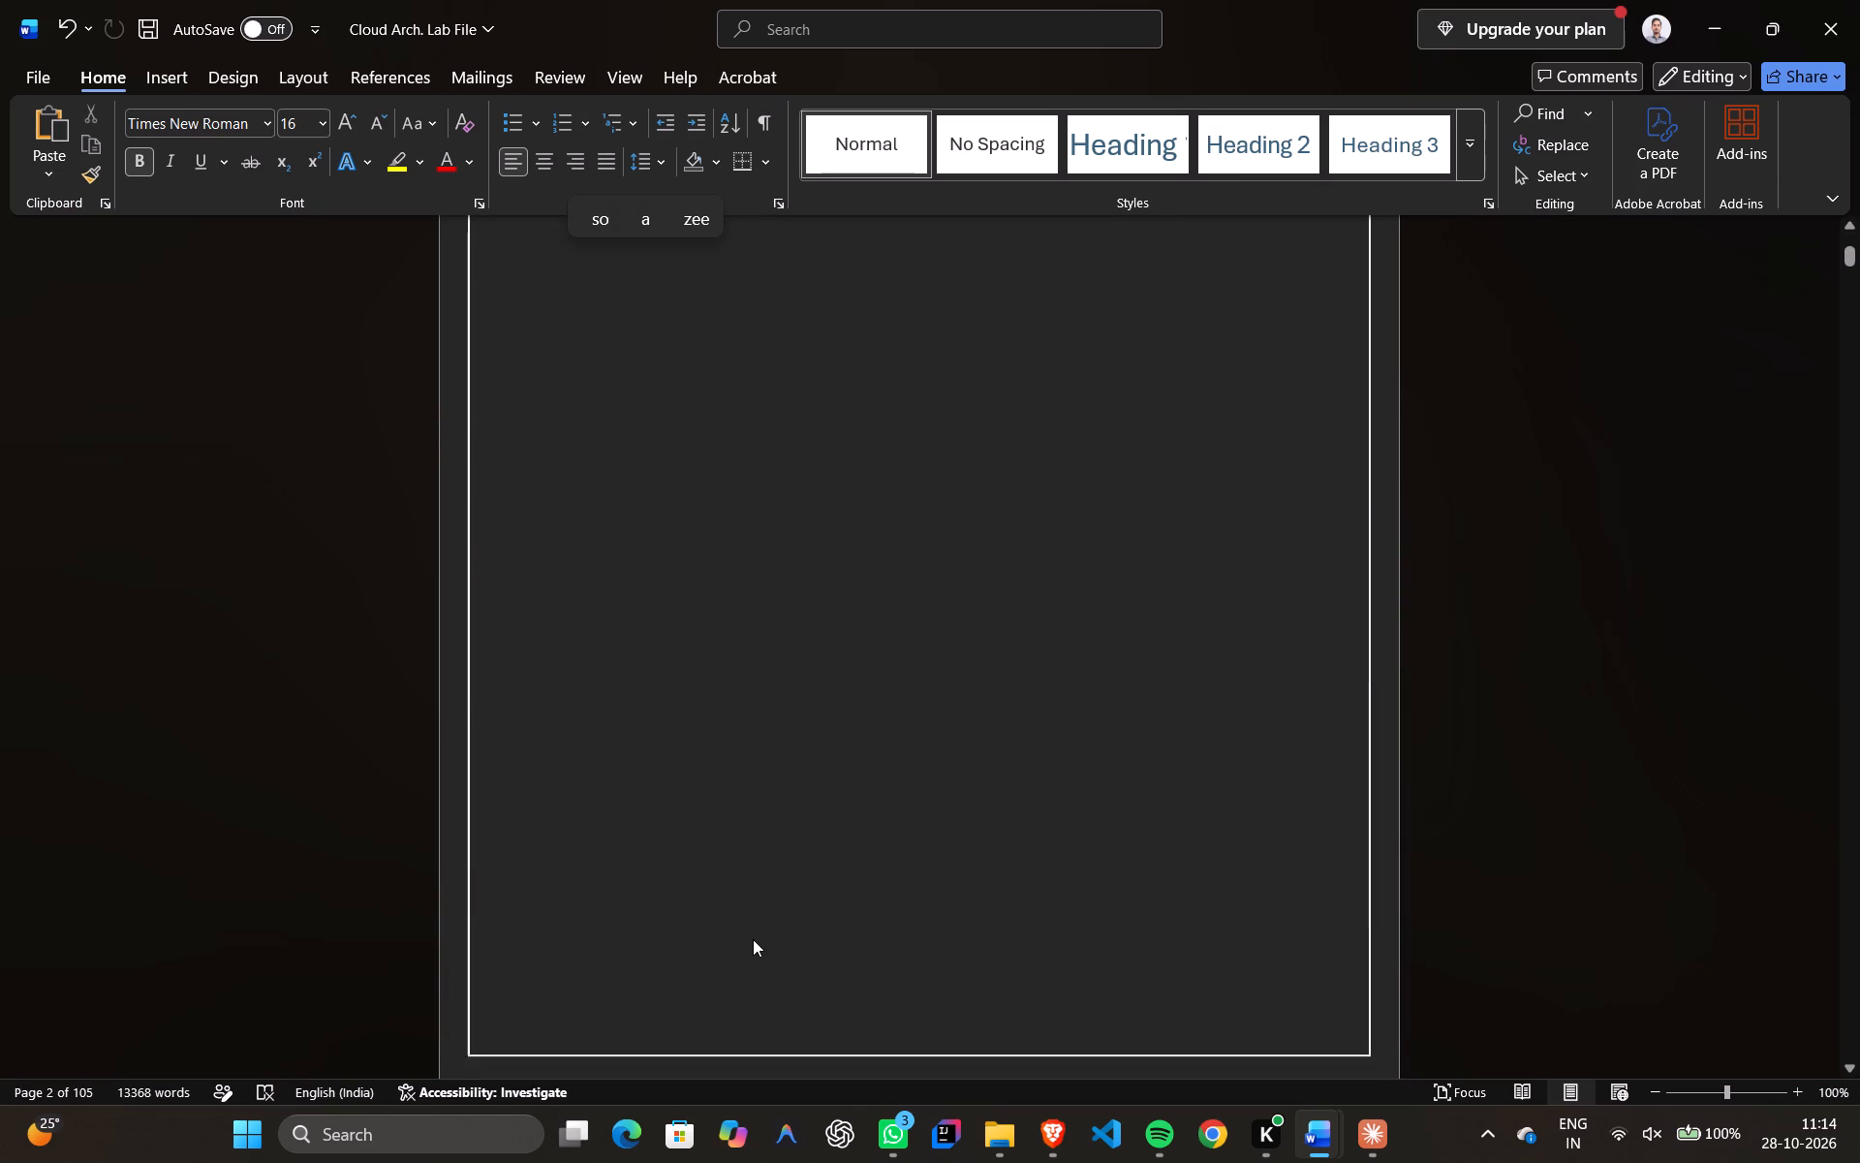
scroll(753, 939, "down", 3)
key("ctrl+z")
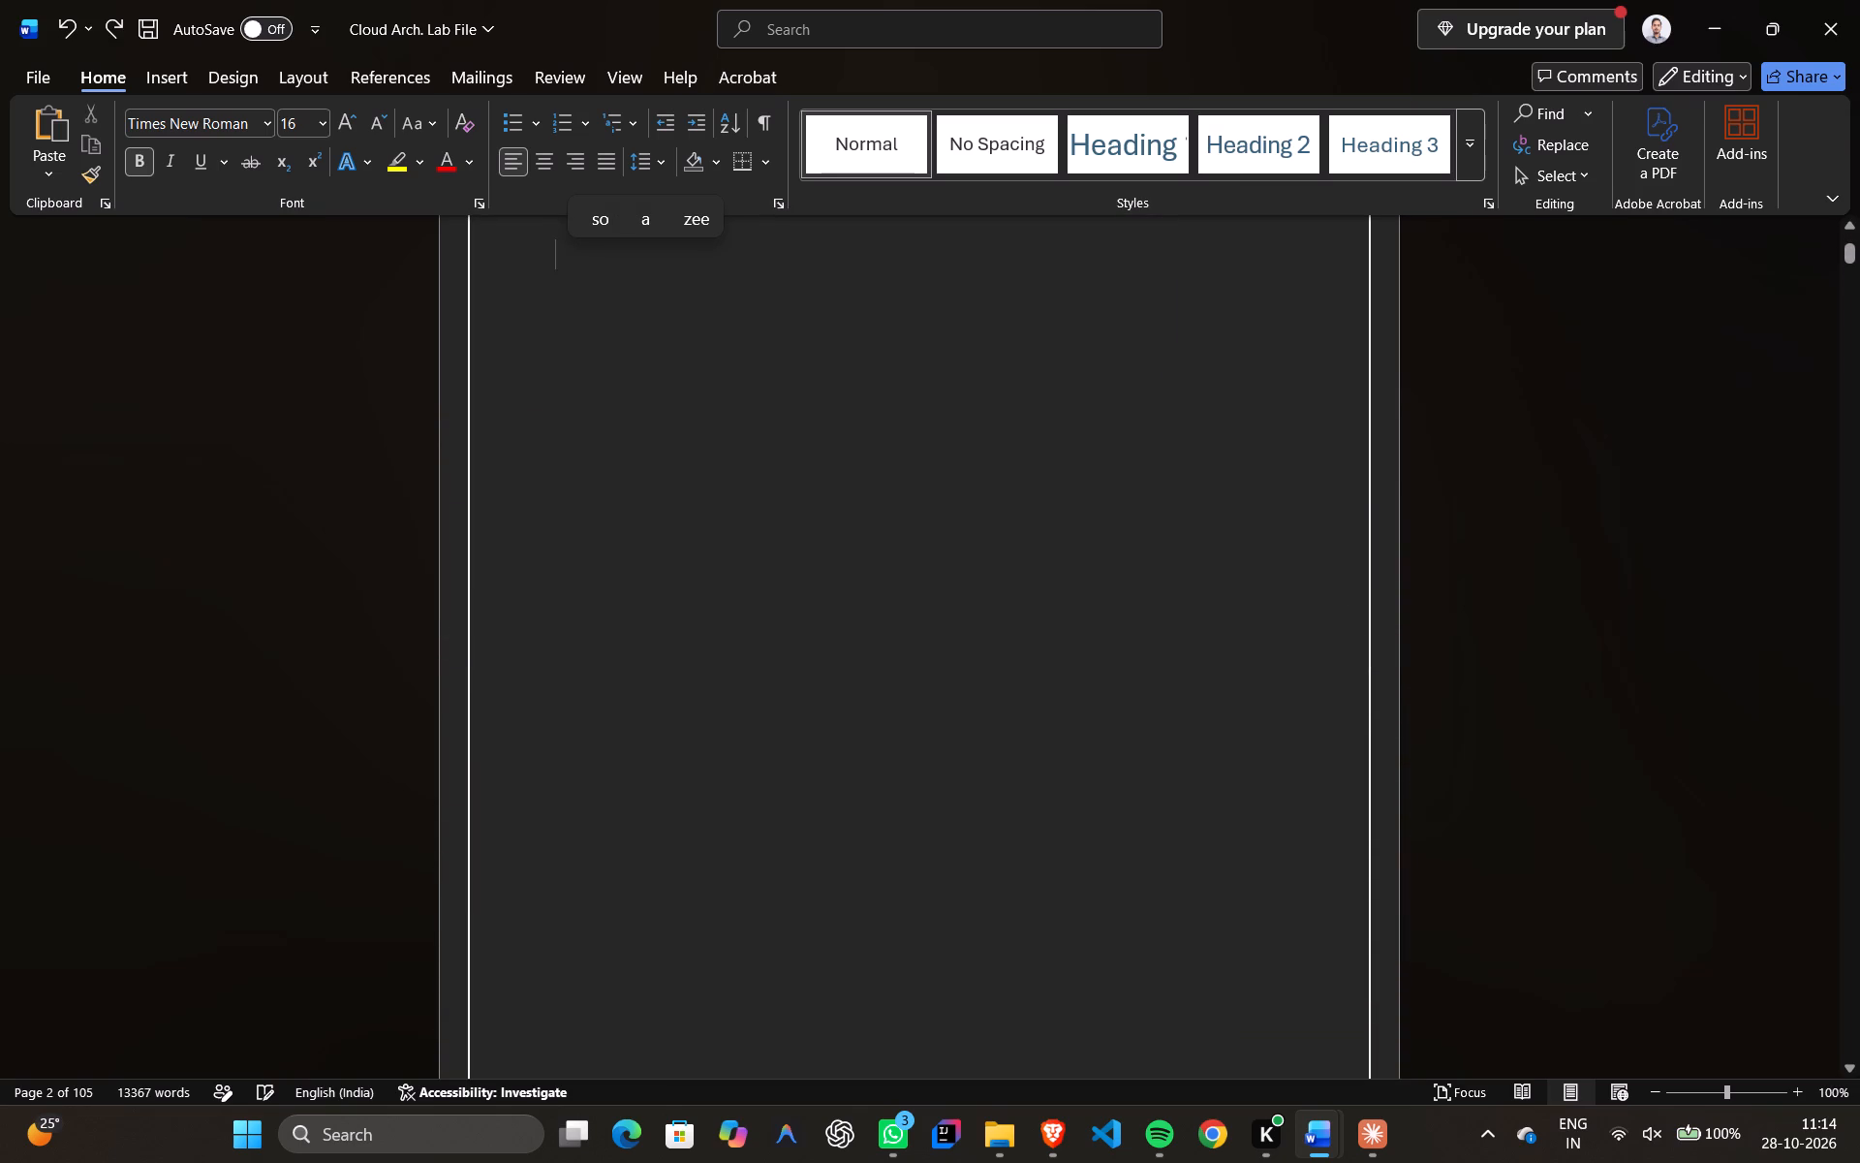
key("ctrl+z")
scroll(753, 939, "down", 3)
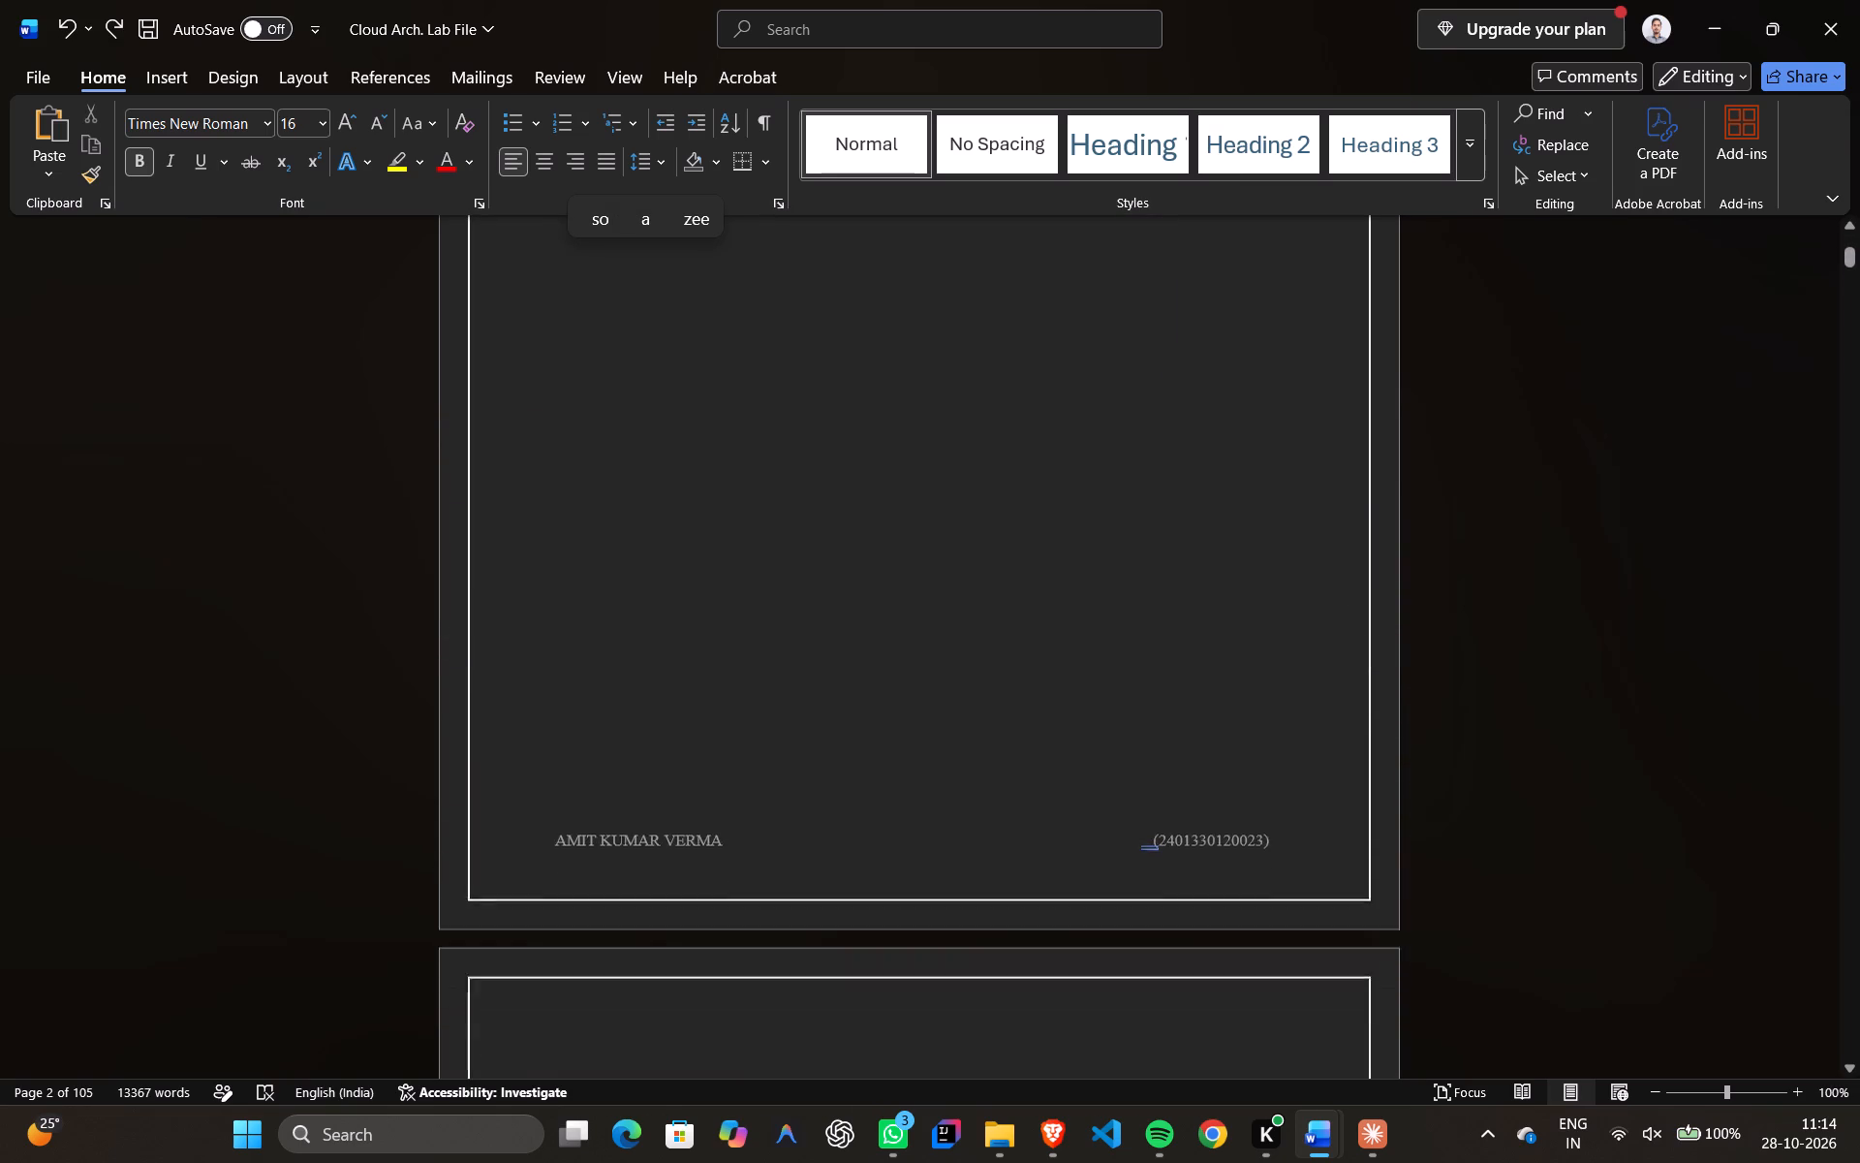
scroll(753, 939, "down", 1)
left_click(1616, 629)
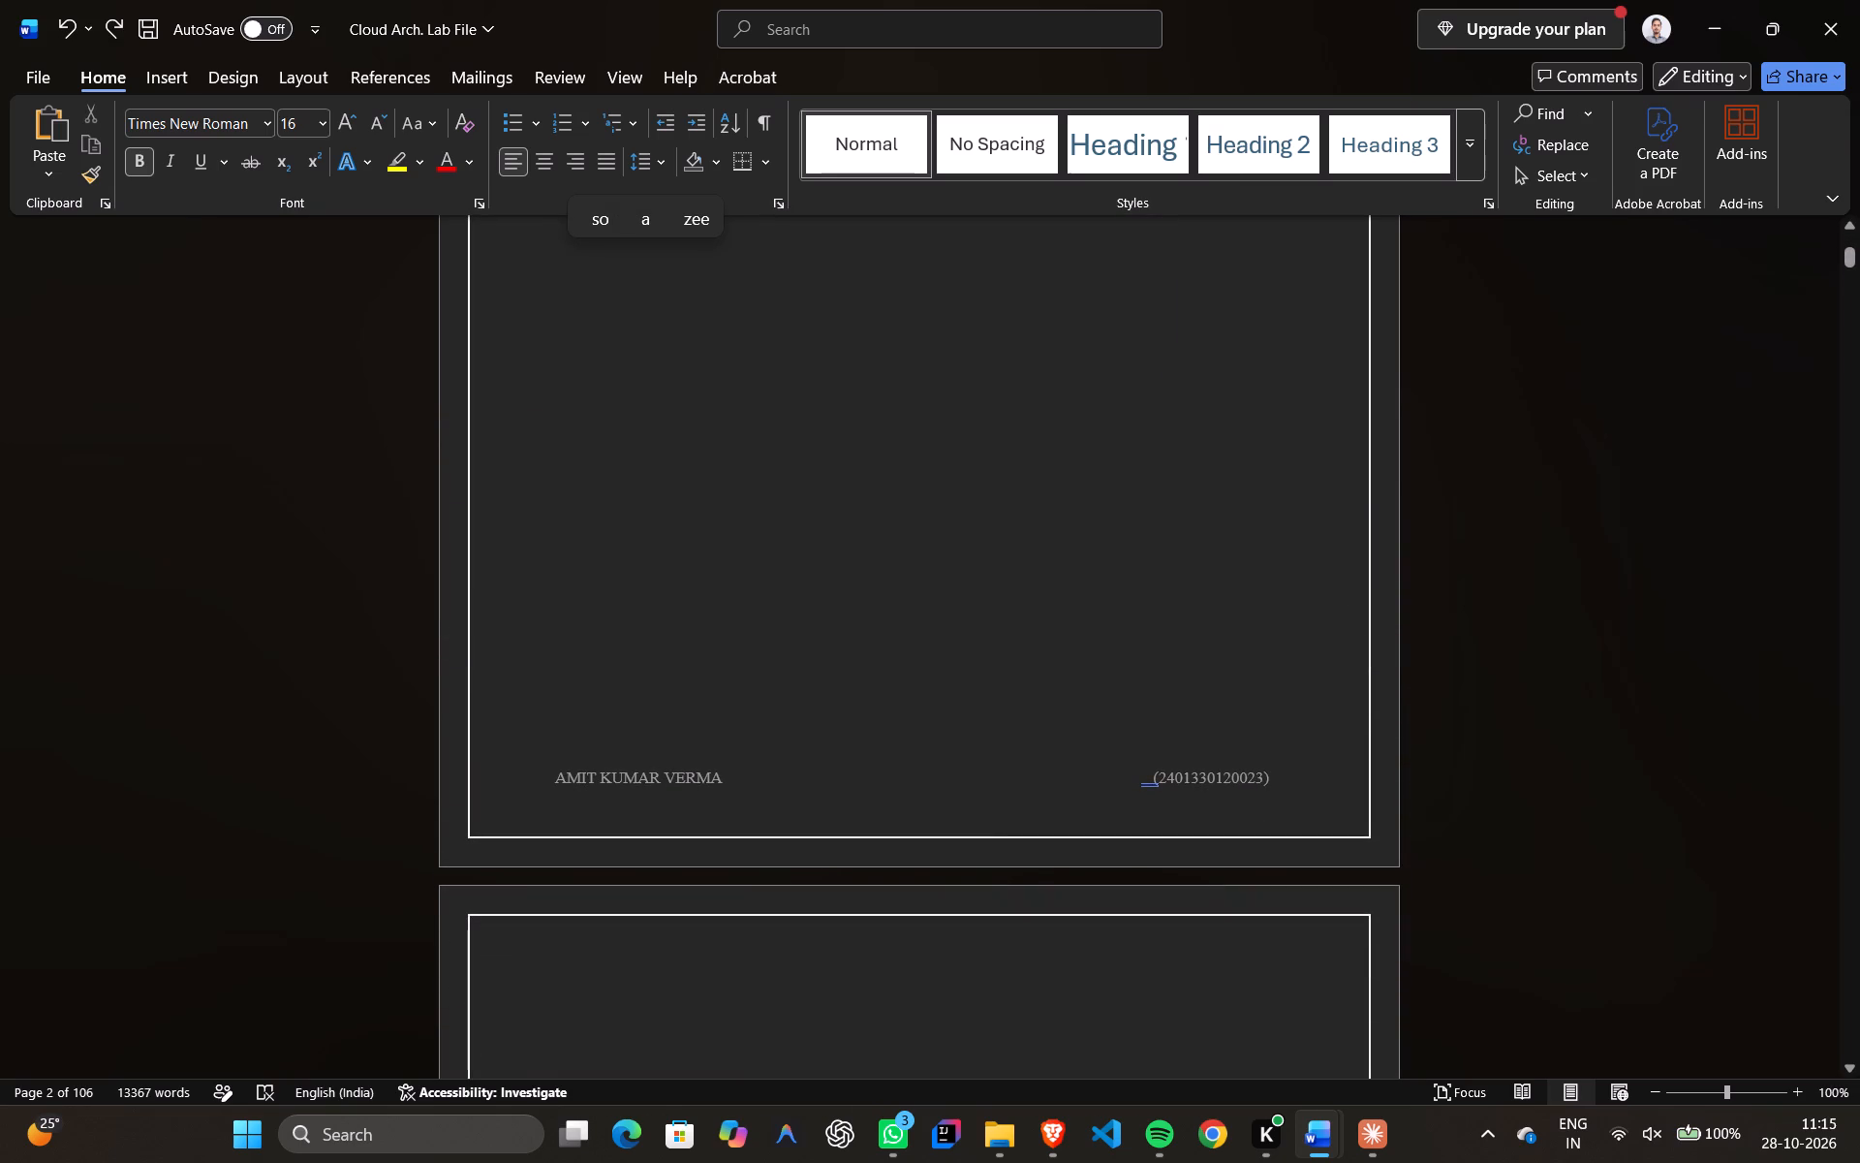
Check the layout and footers of the blank opening pages and the index page, ending at the blank page before the index.
scroll(1166, 676, "up", 4)
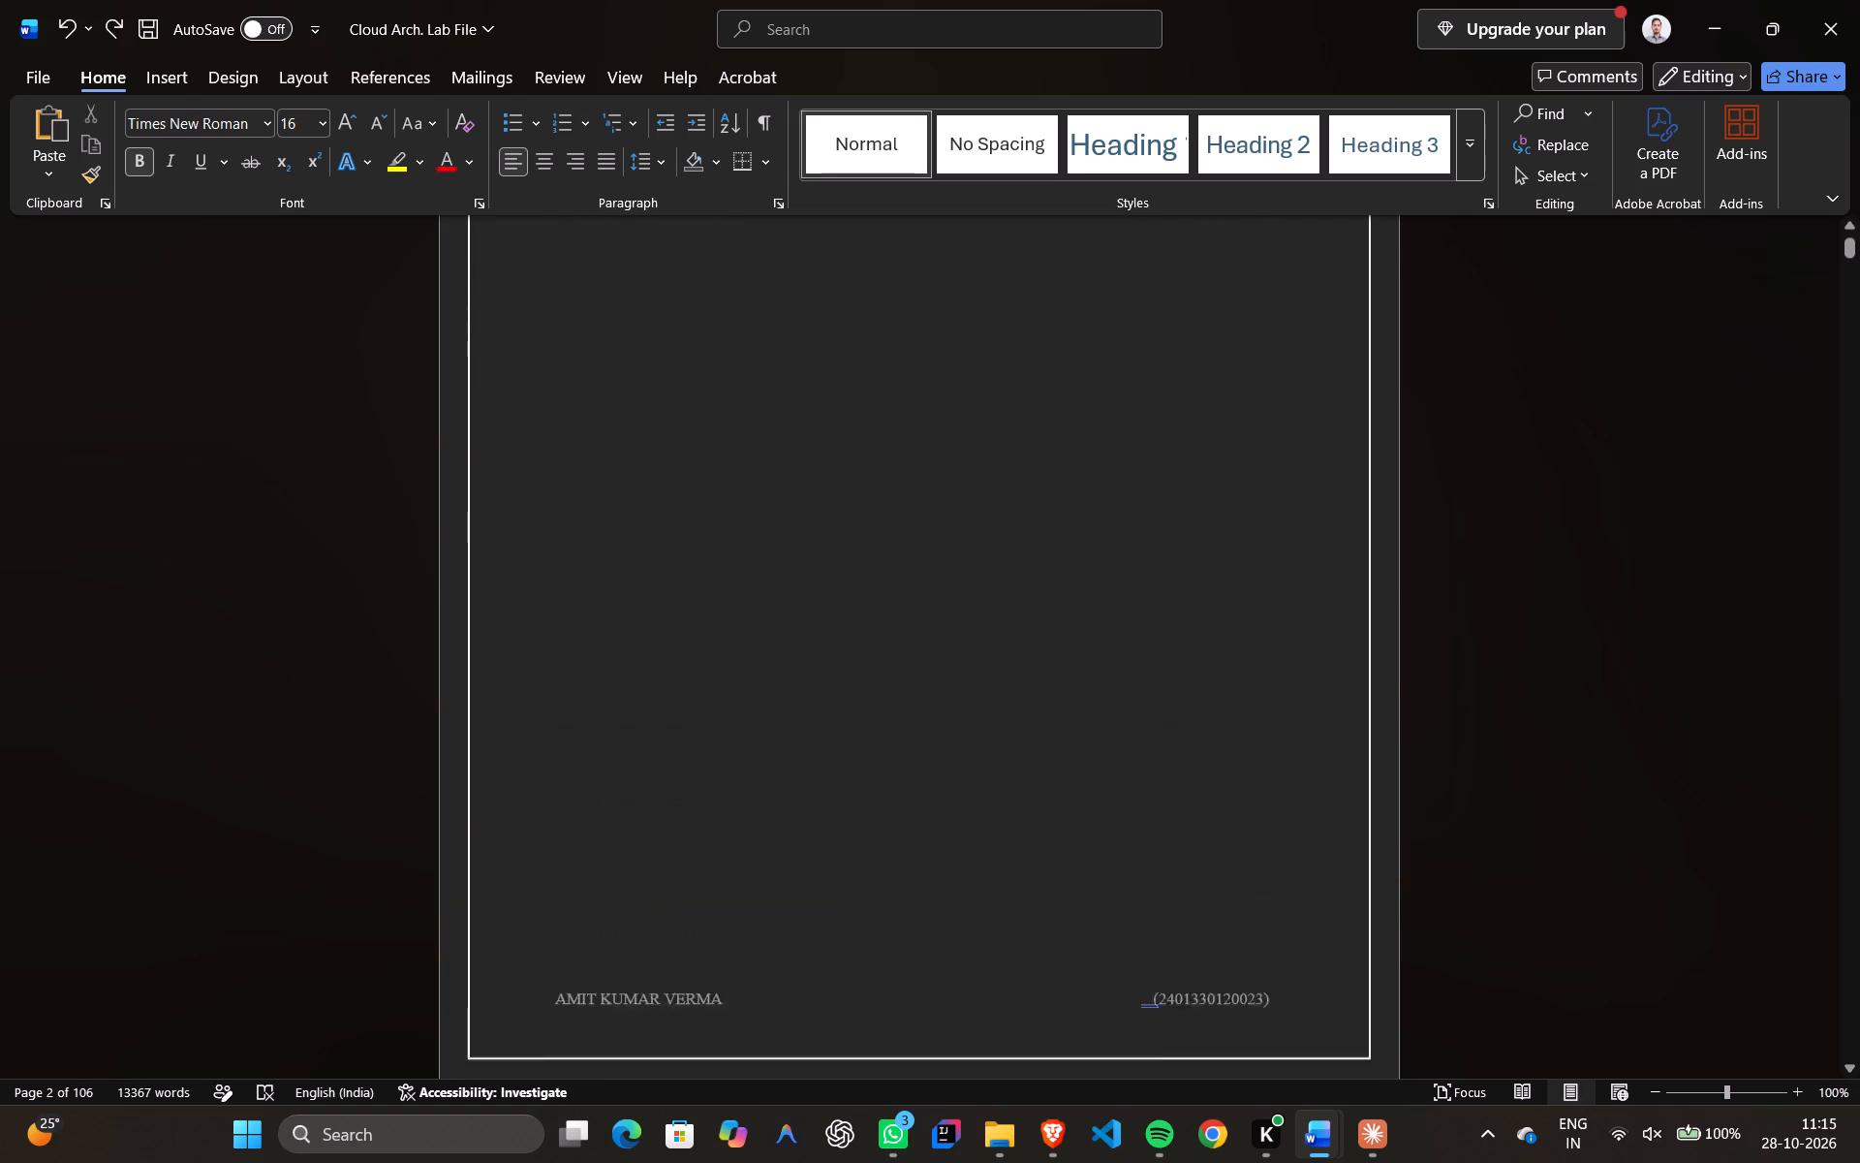
scroll(1166, 676, "up", 18)
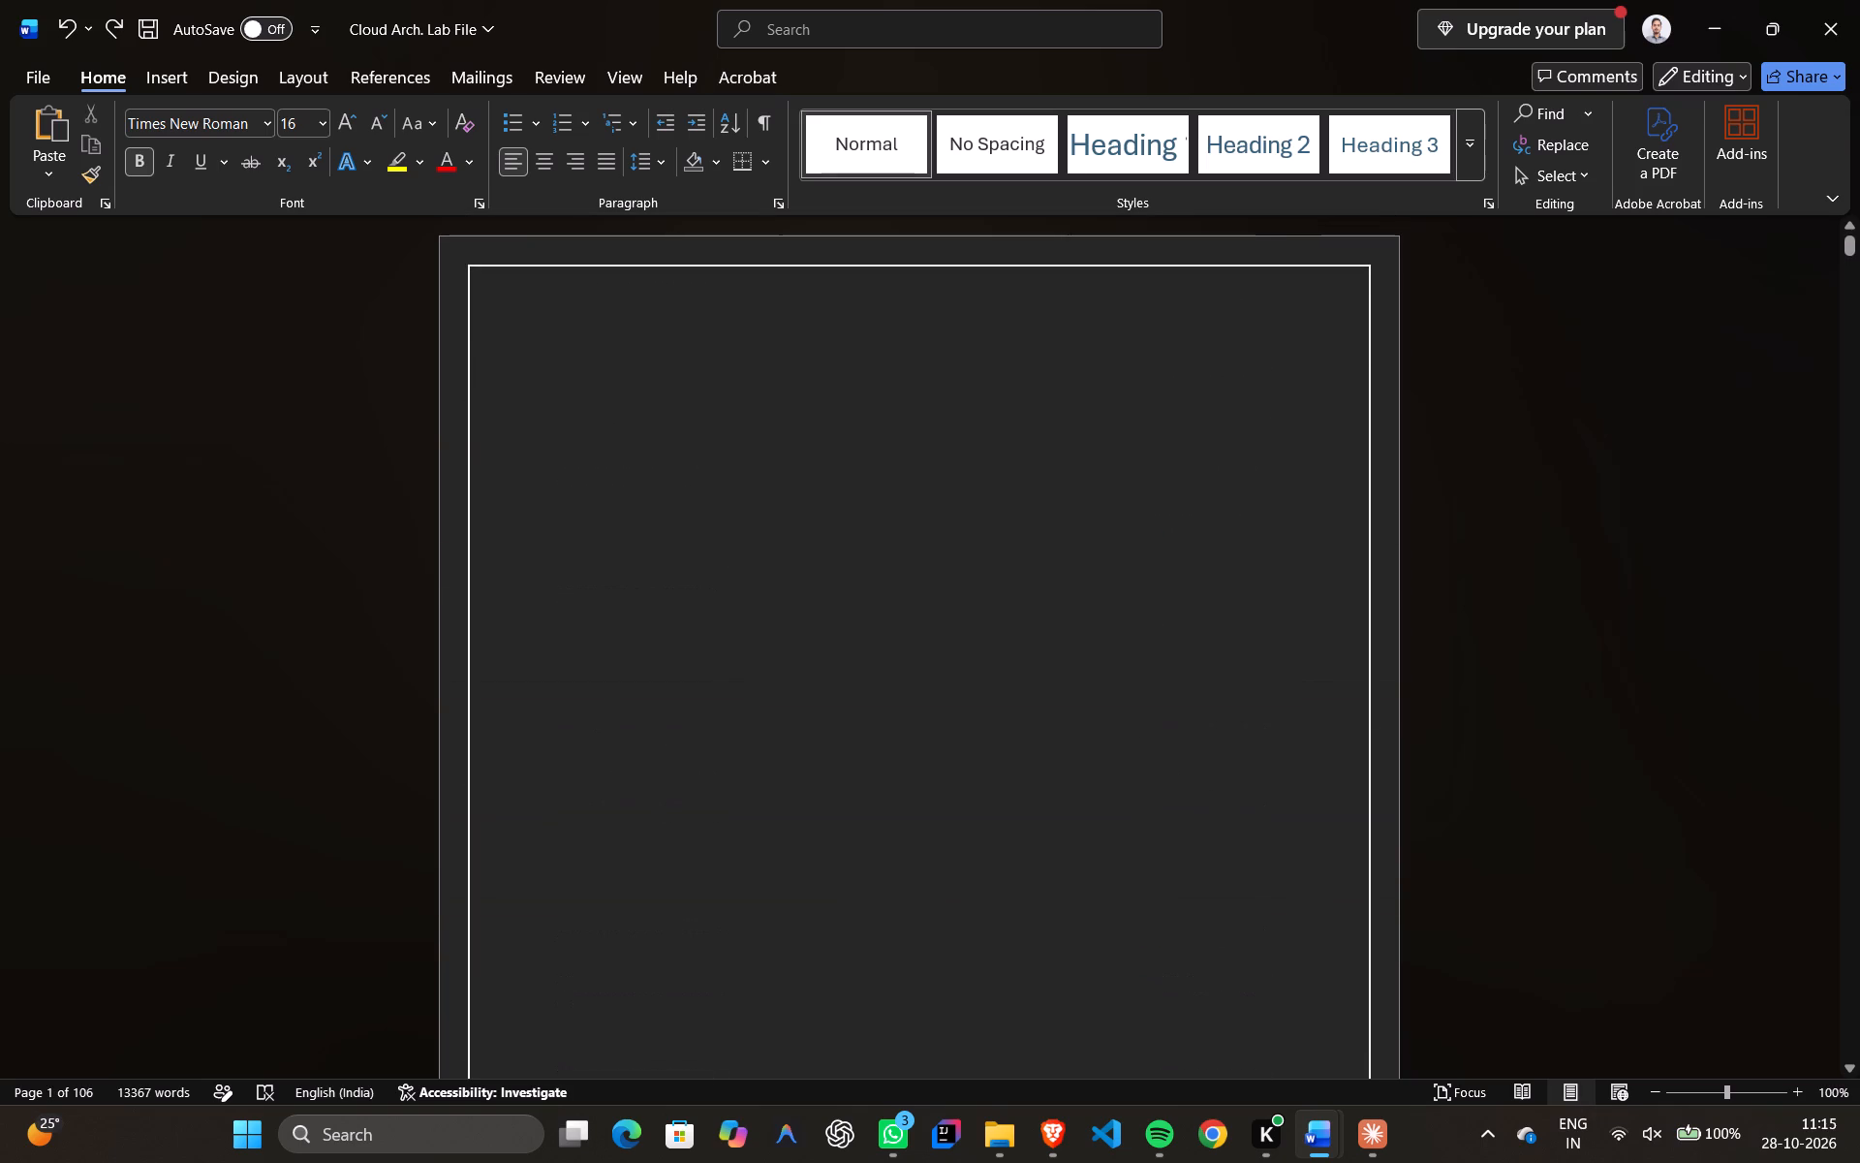
scroll(1166, 676, "down", 3)
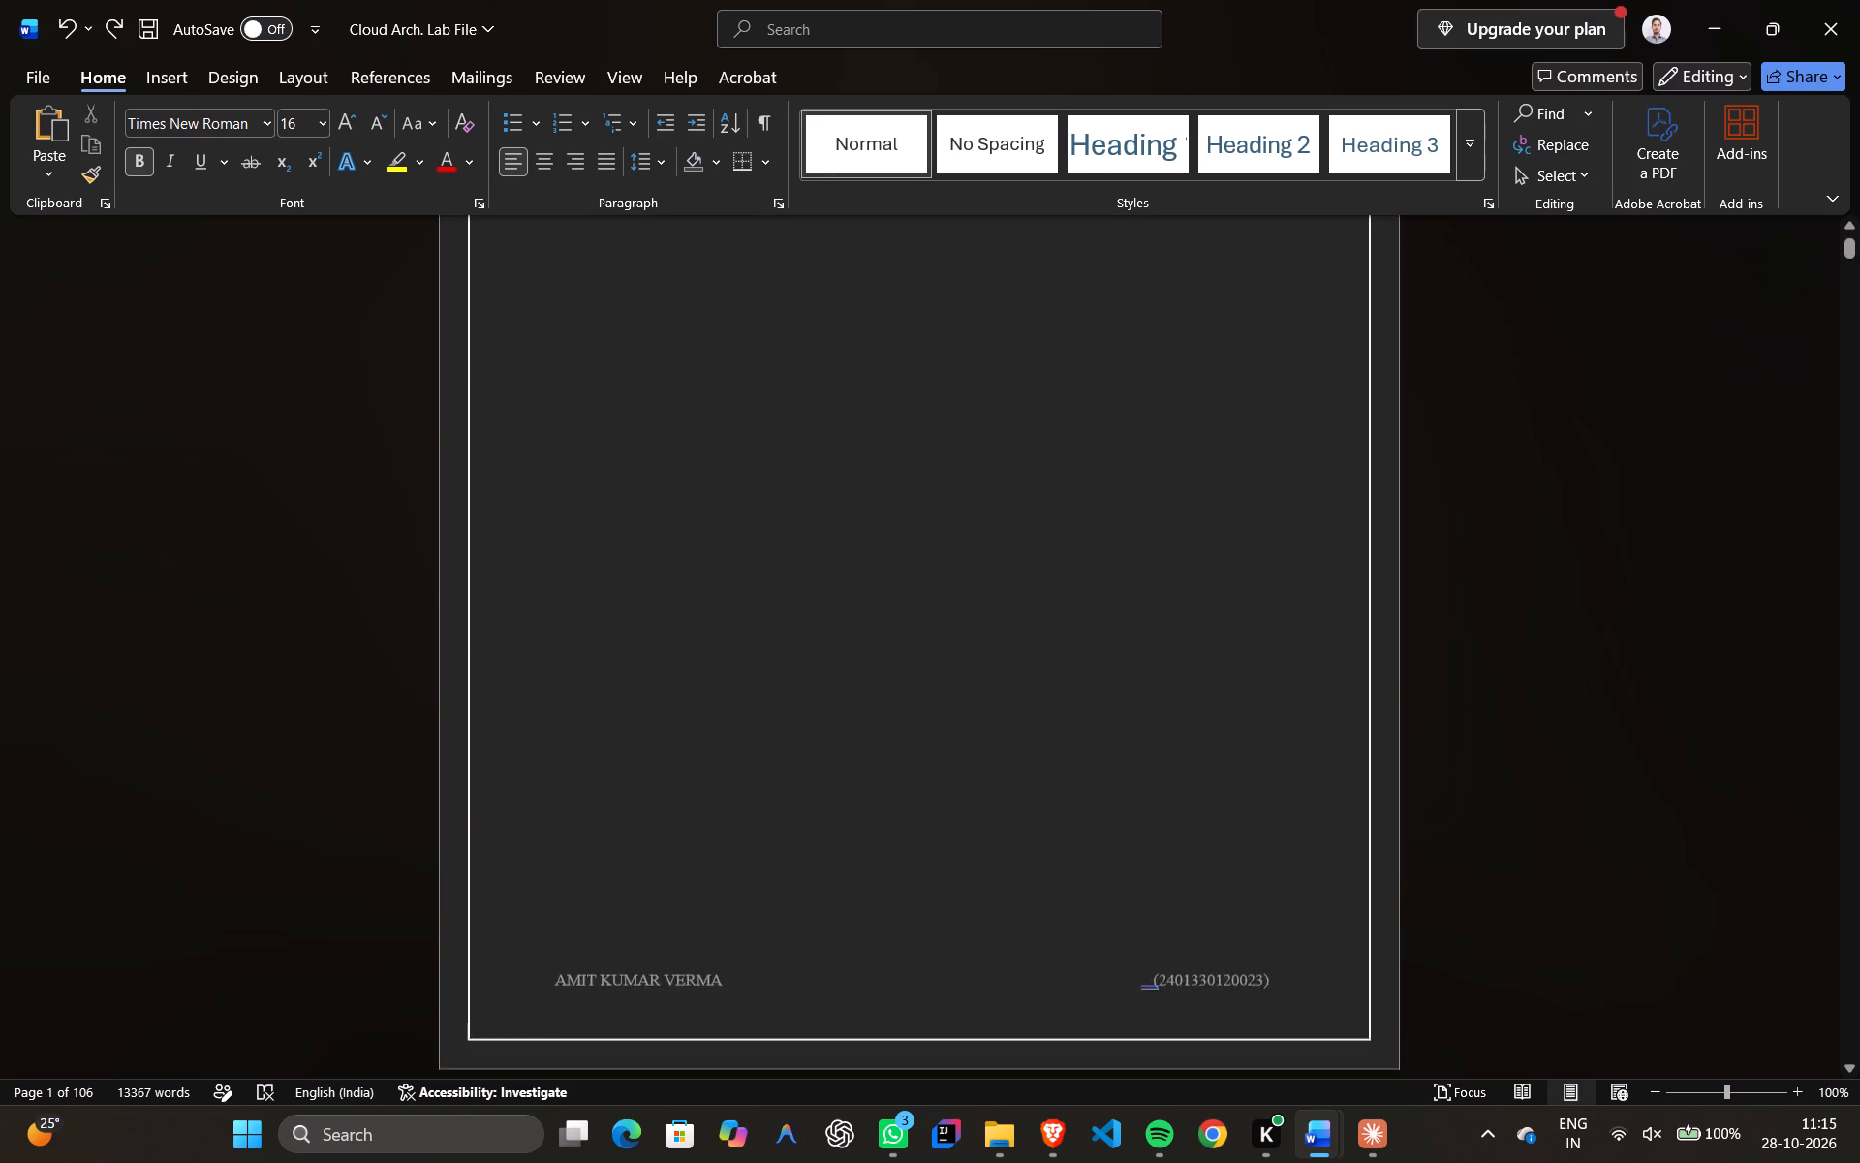
scroll(1166, 676, "down", 11)
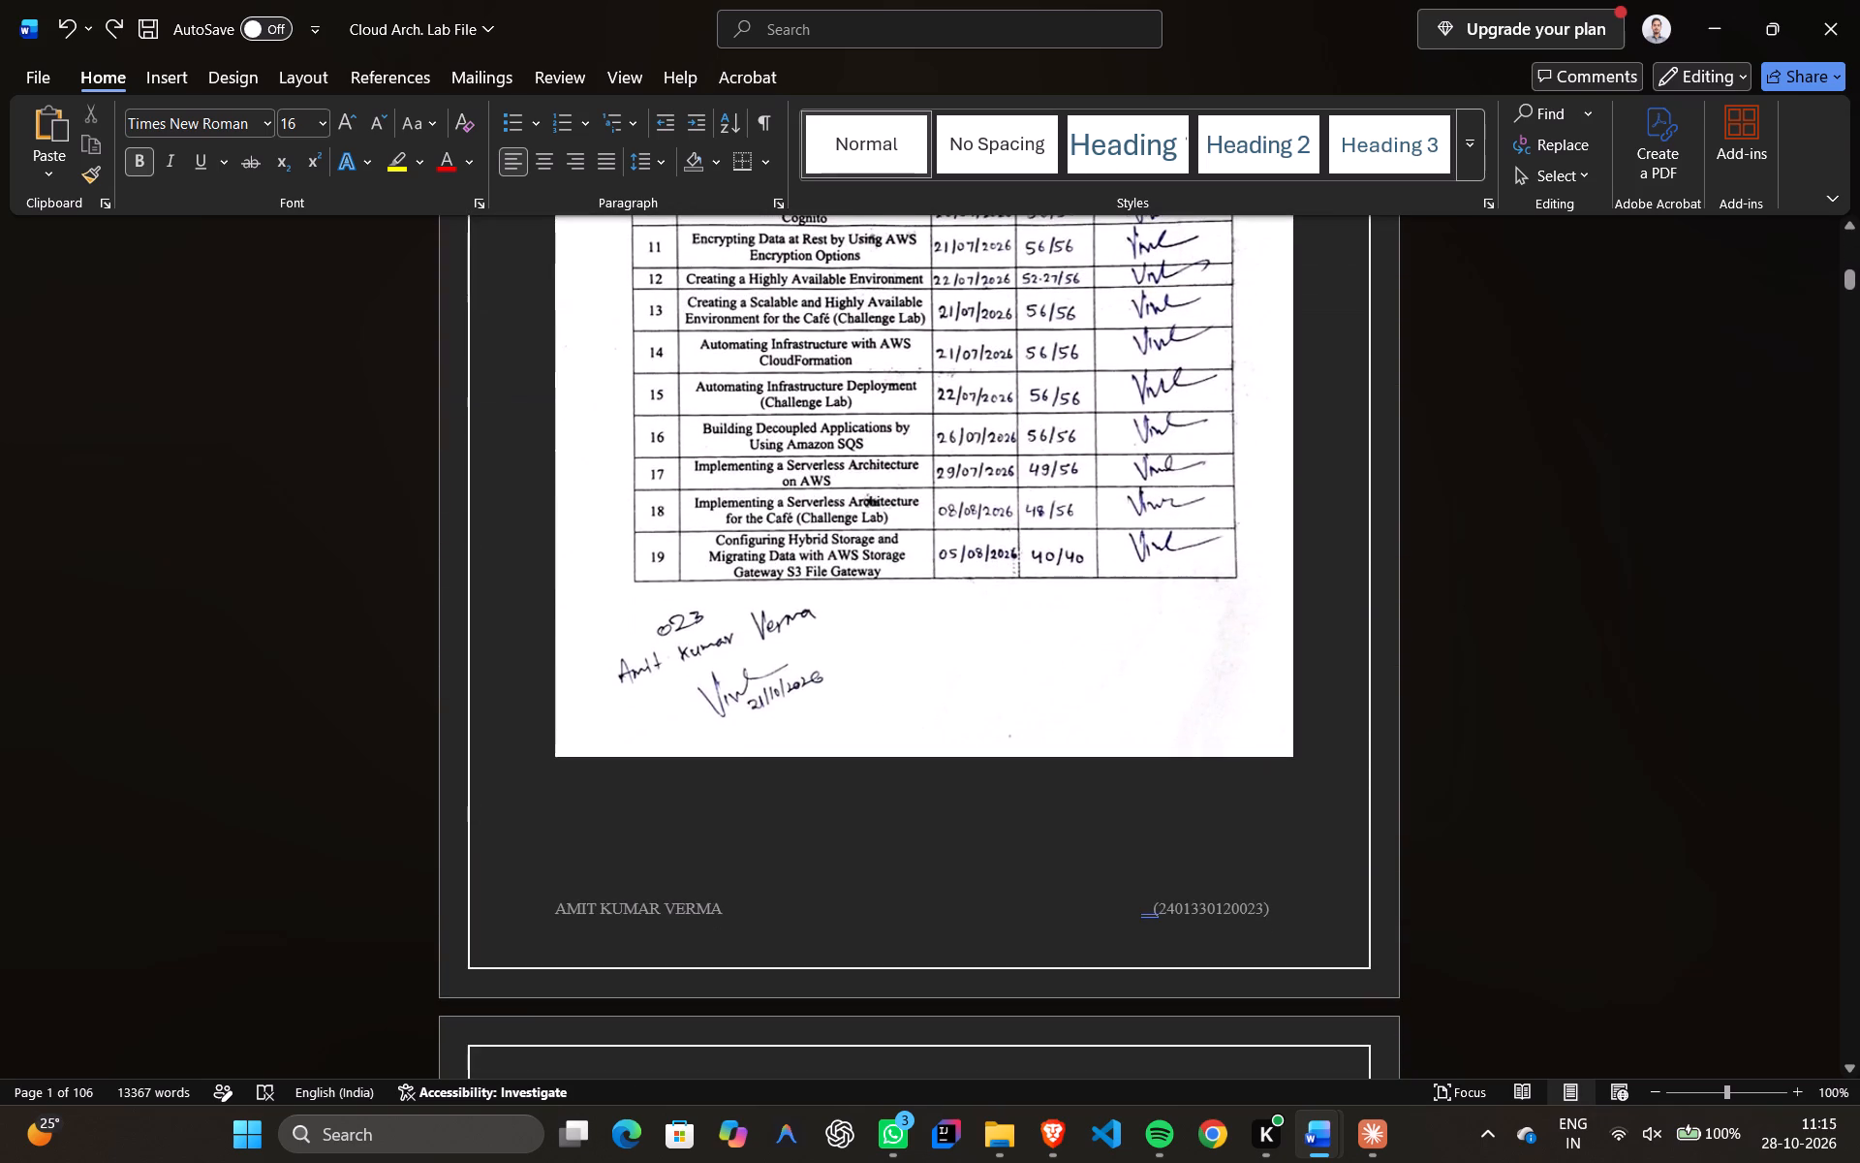
scroll(1166, 676, "up", 1)
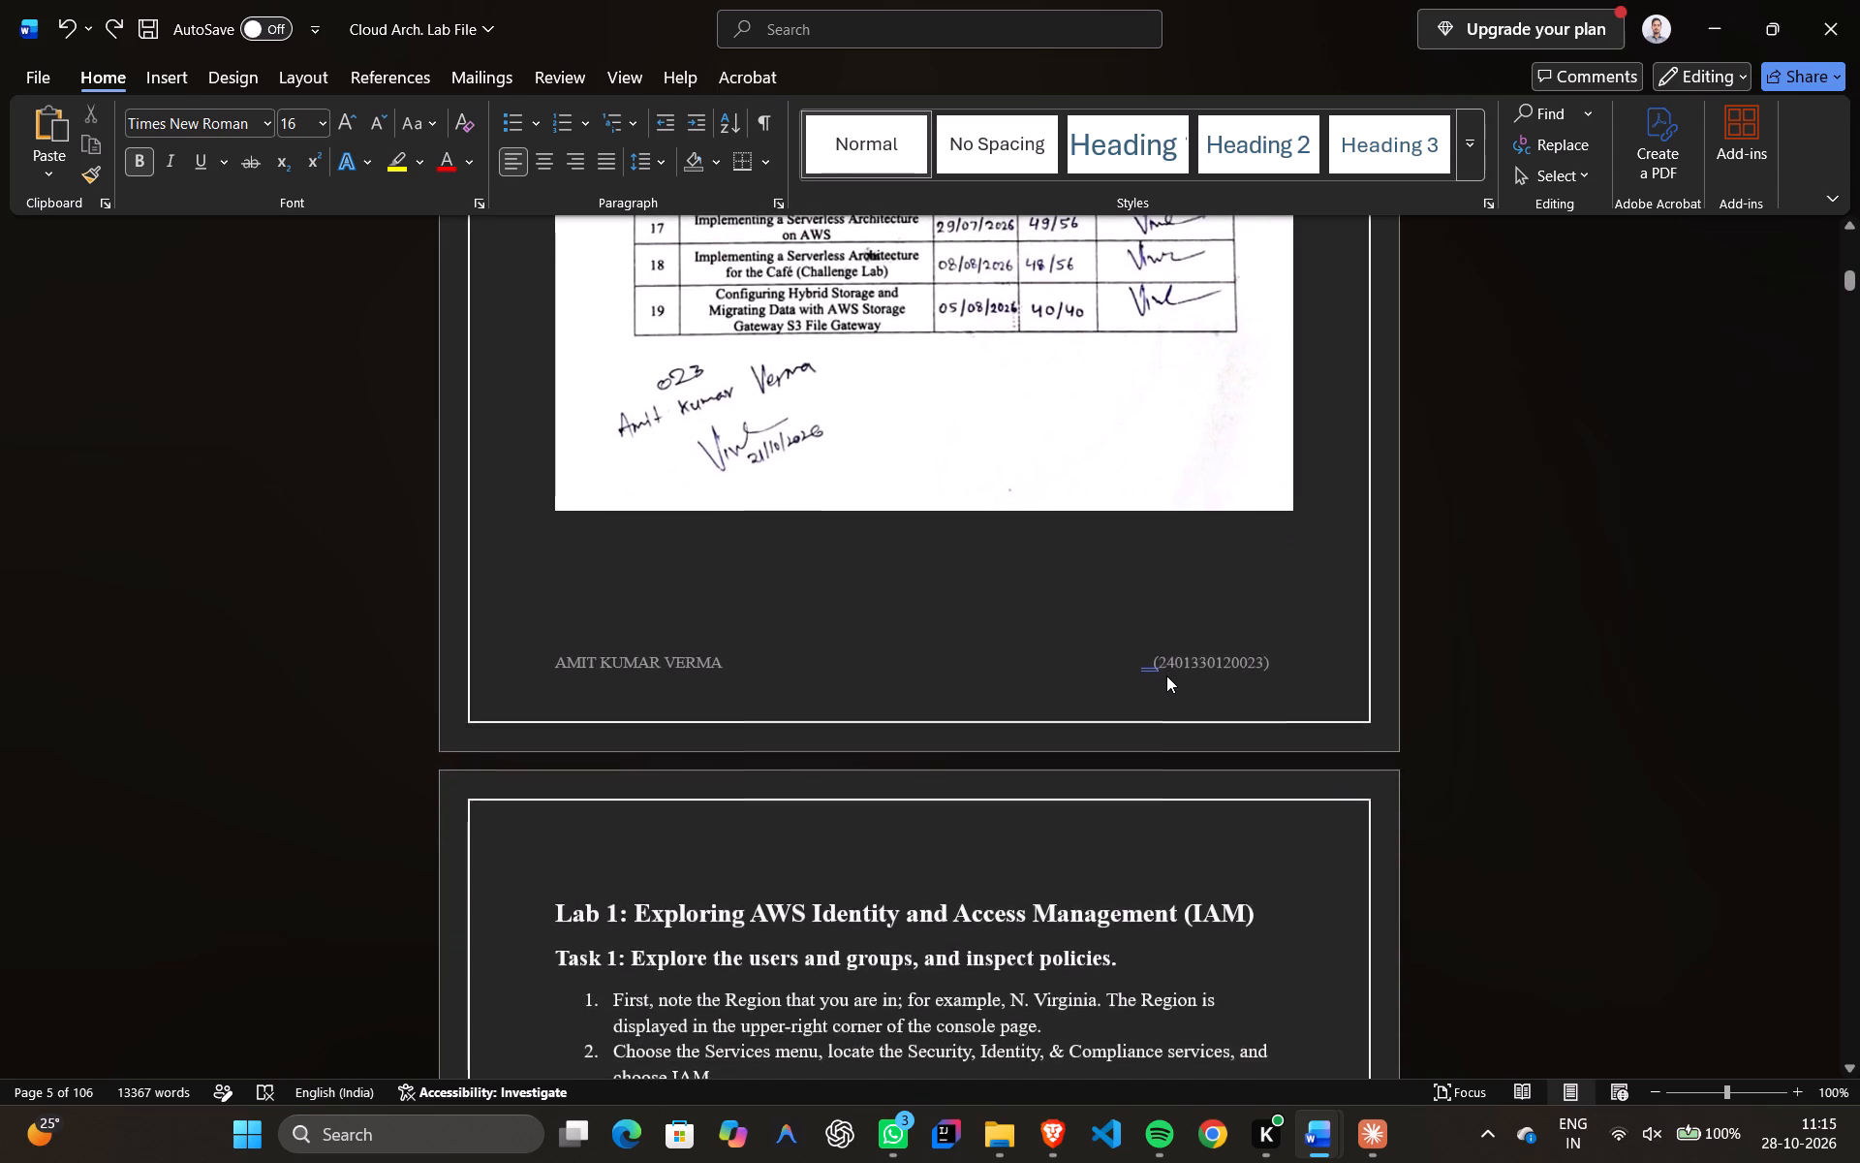
scroll(1166, 676, "up", 3)
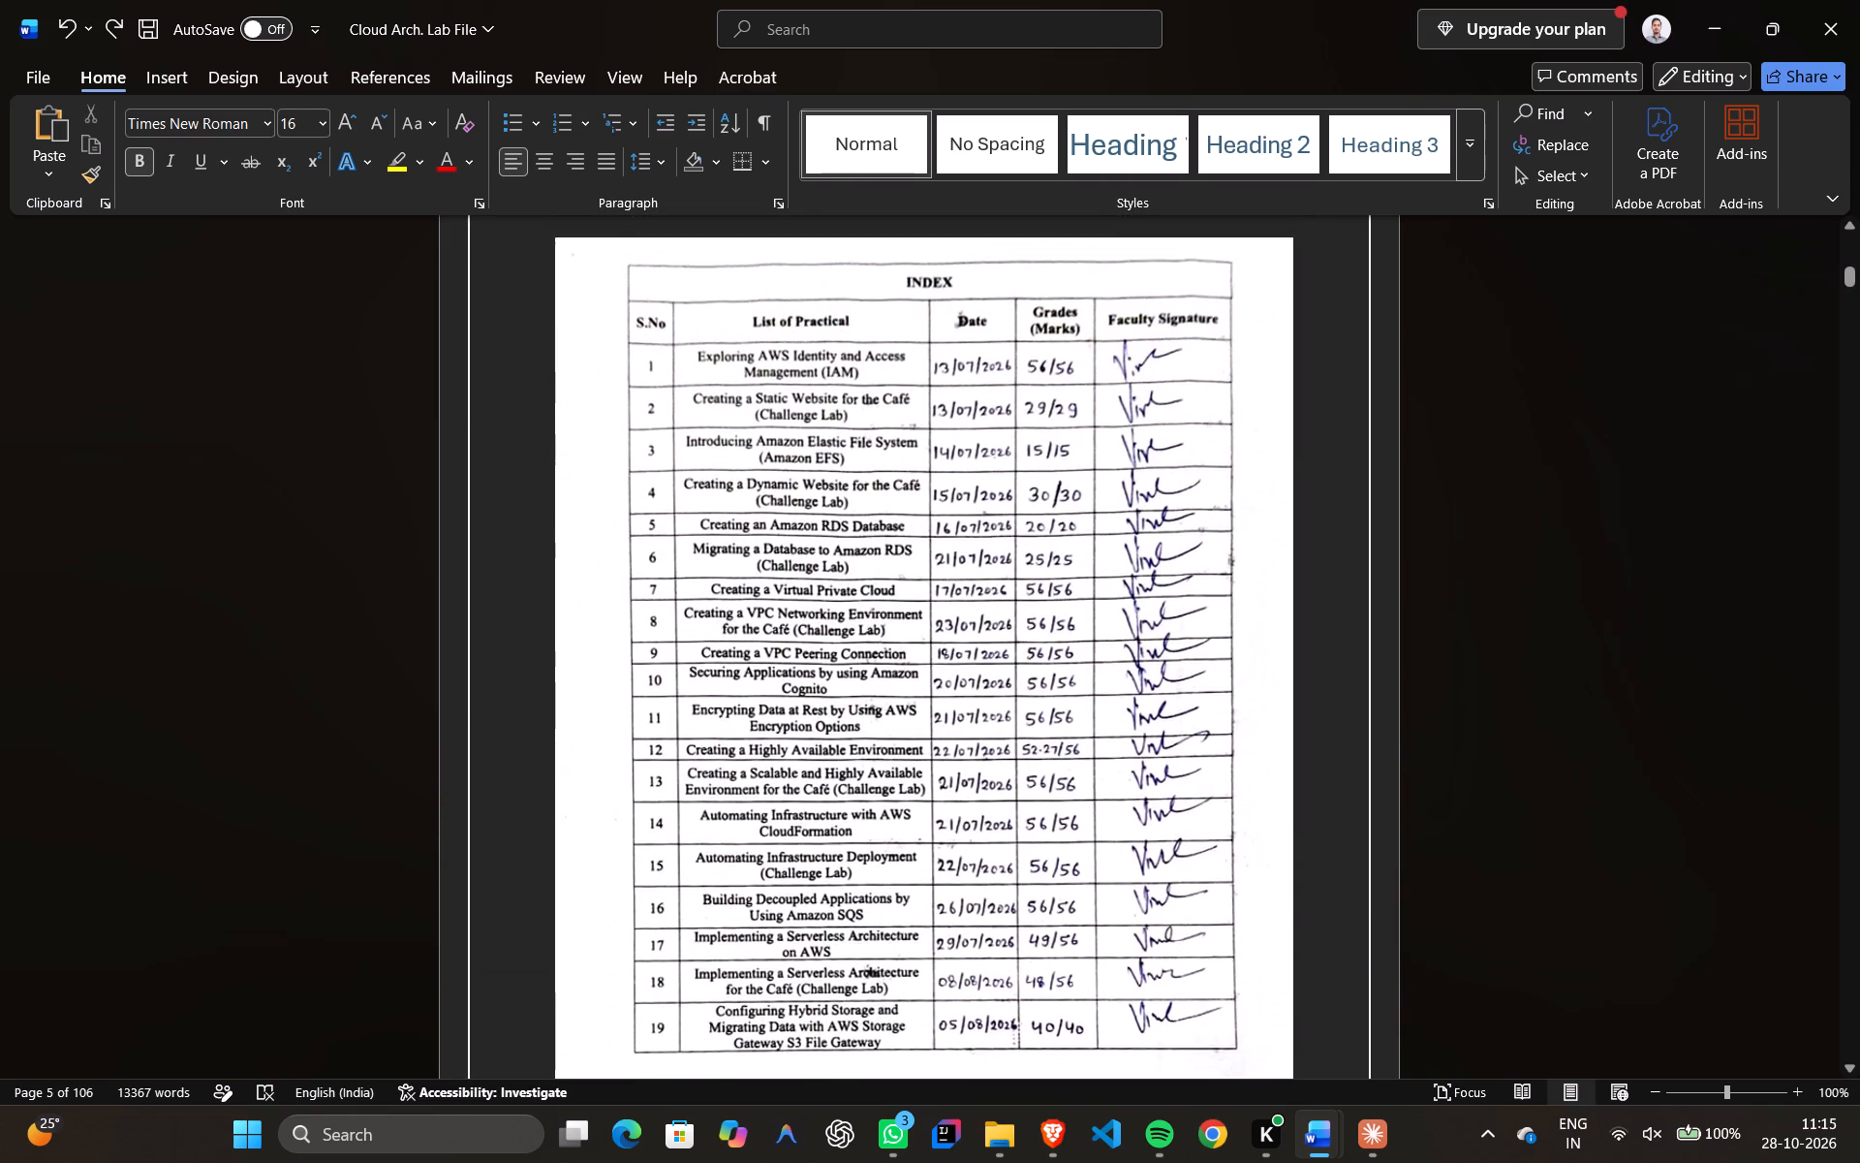
scroll(1166, 676, "up", 4)
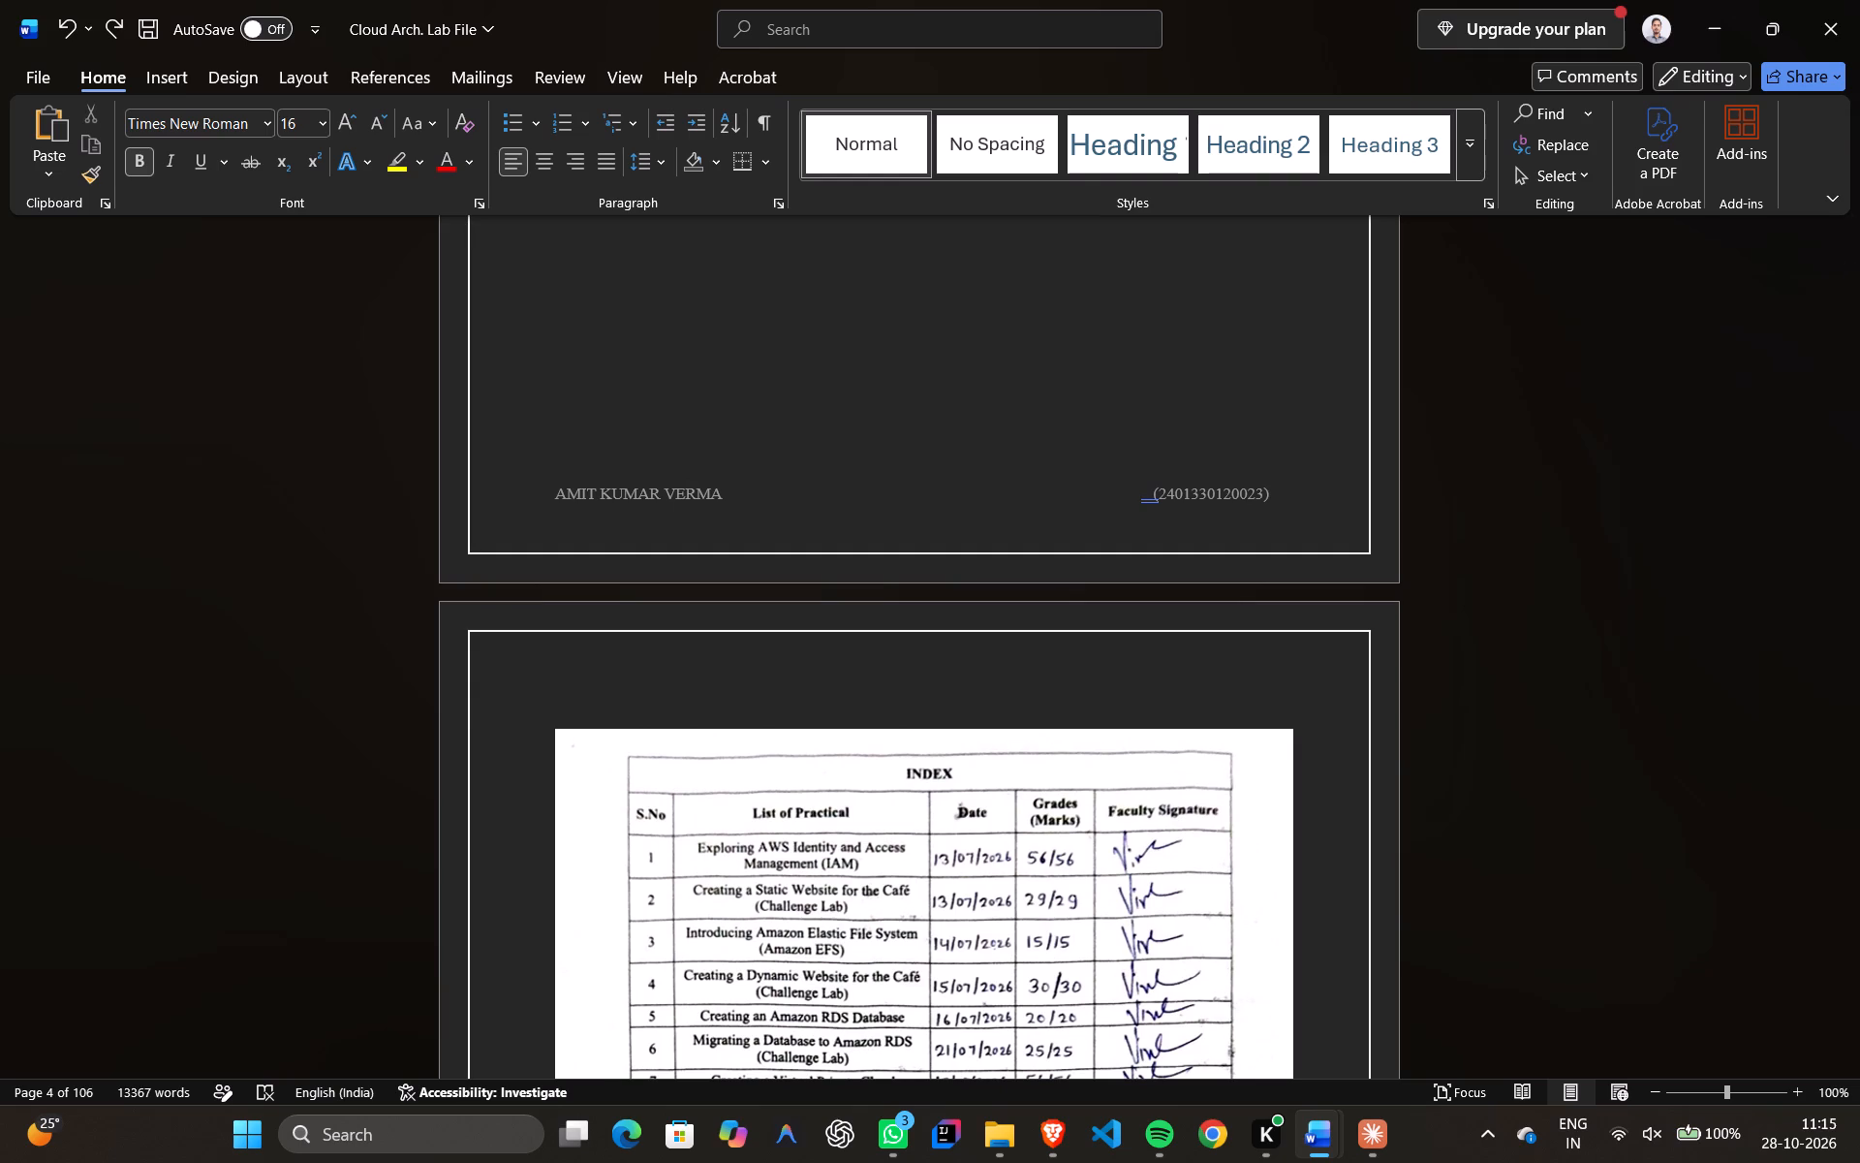
scroll(1166, 676, "right", 1)
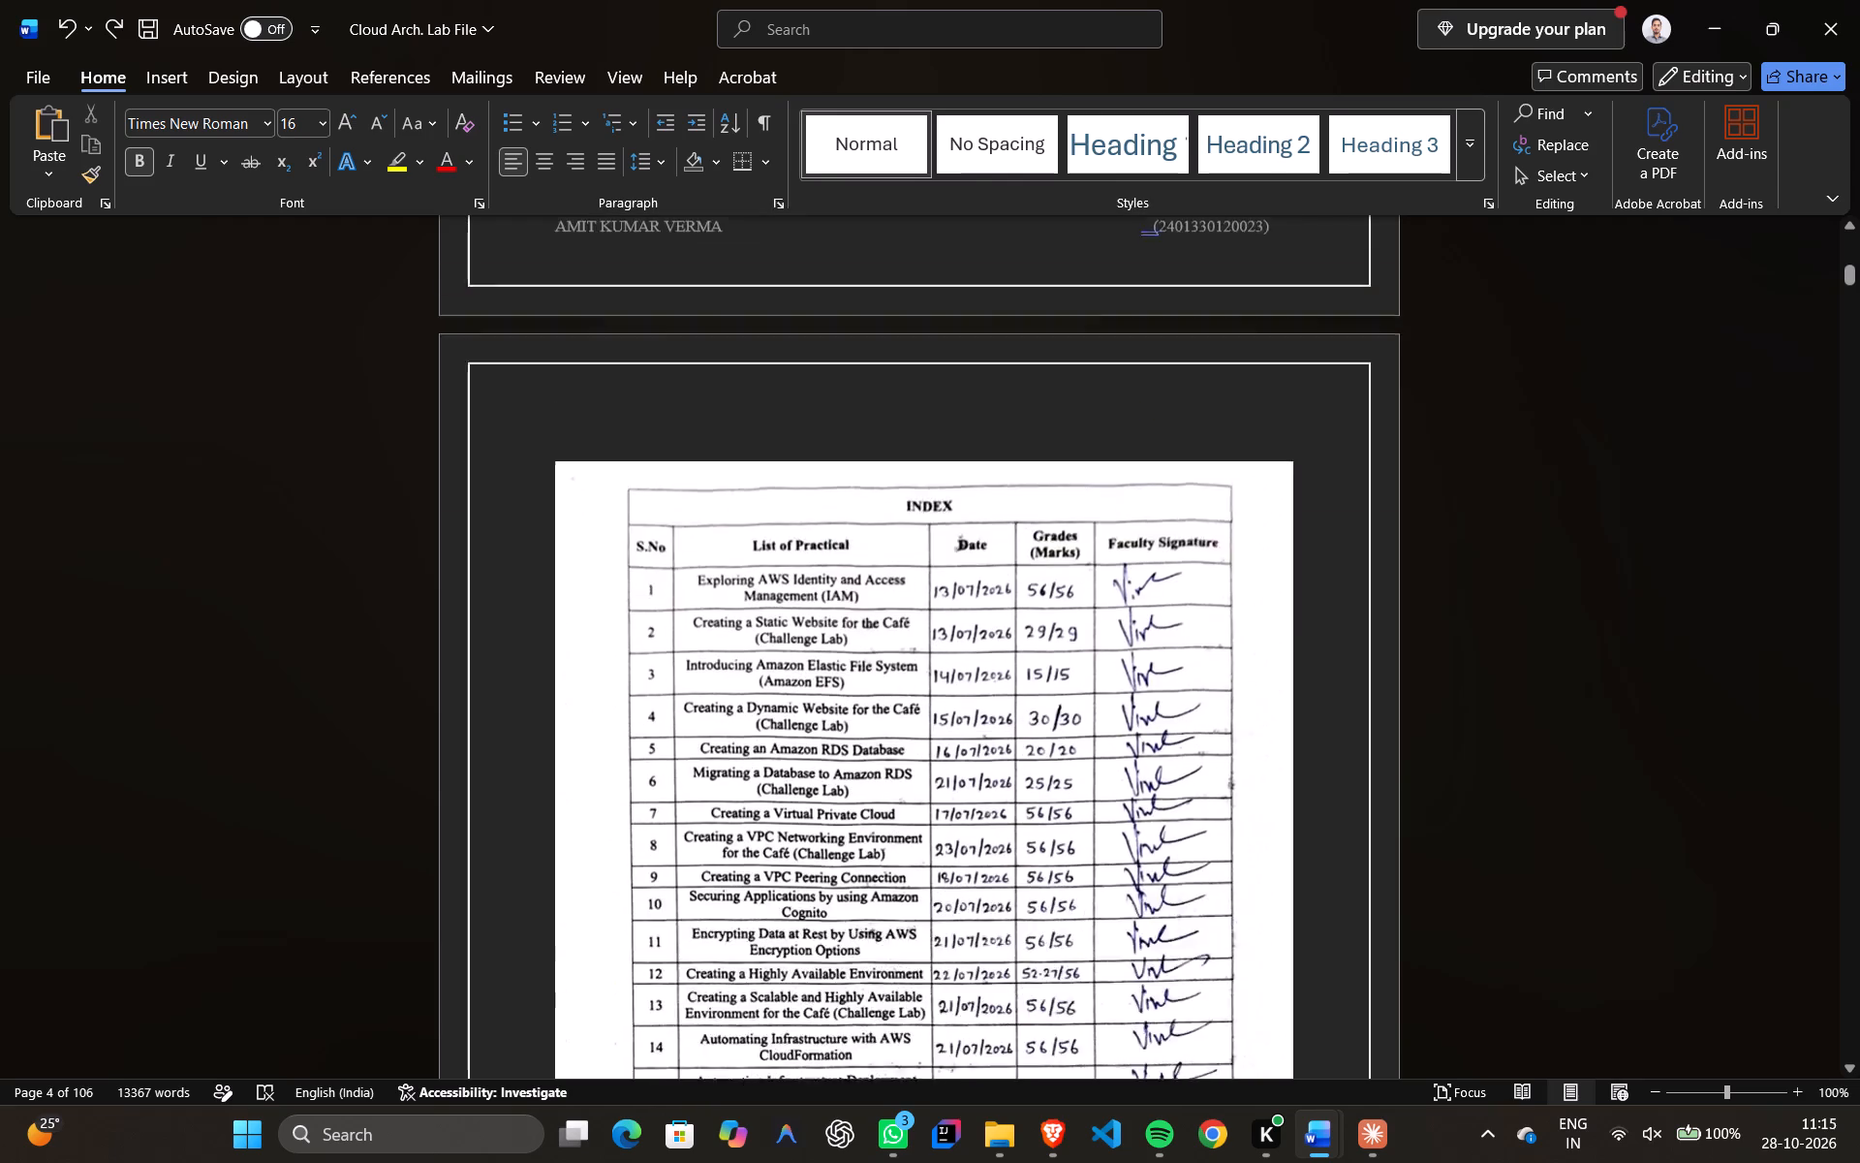
scroll(1166, 676, "right", 1)
scroll(1166, 676, "up", 1)
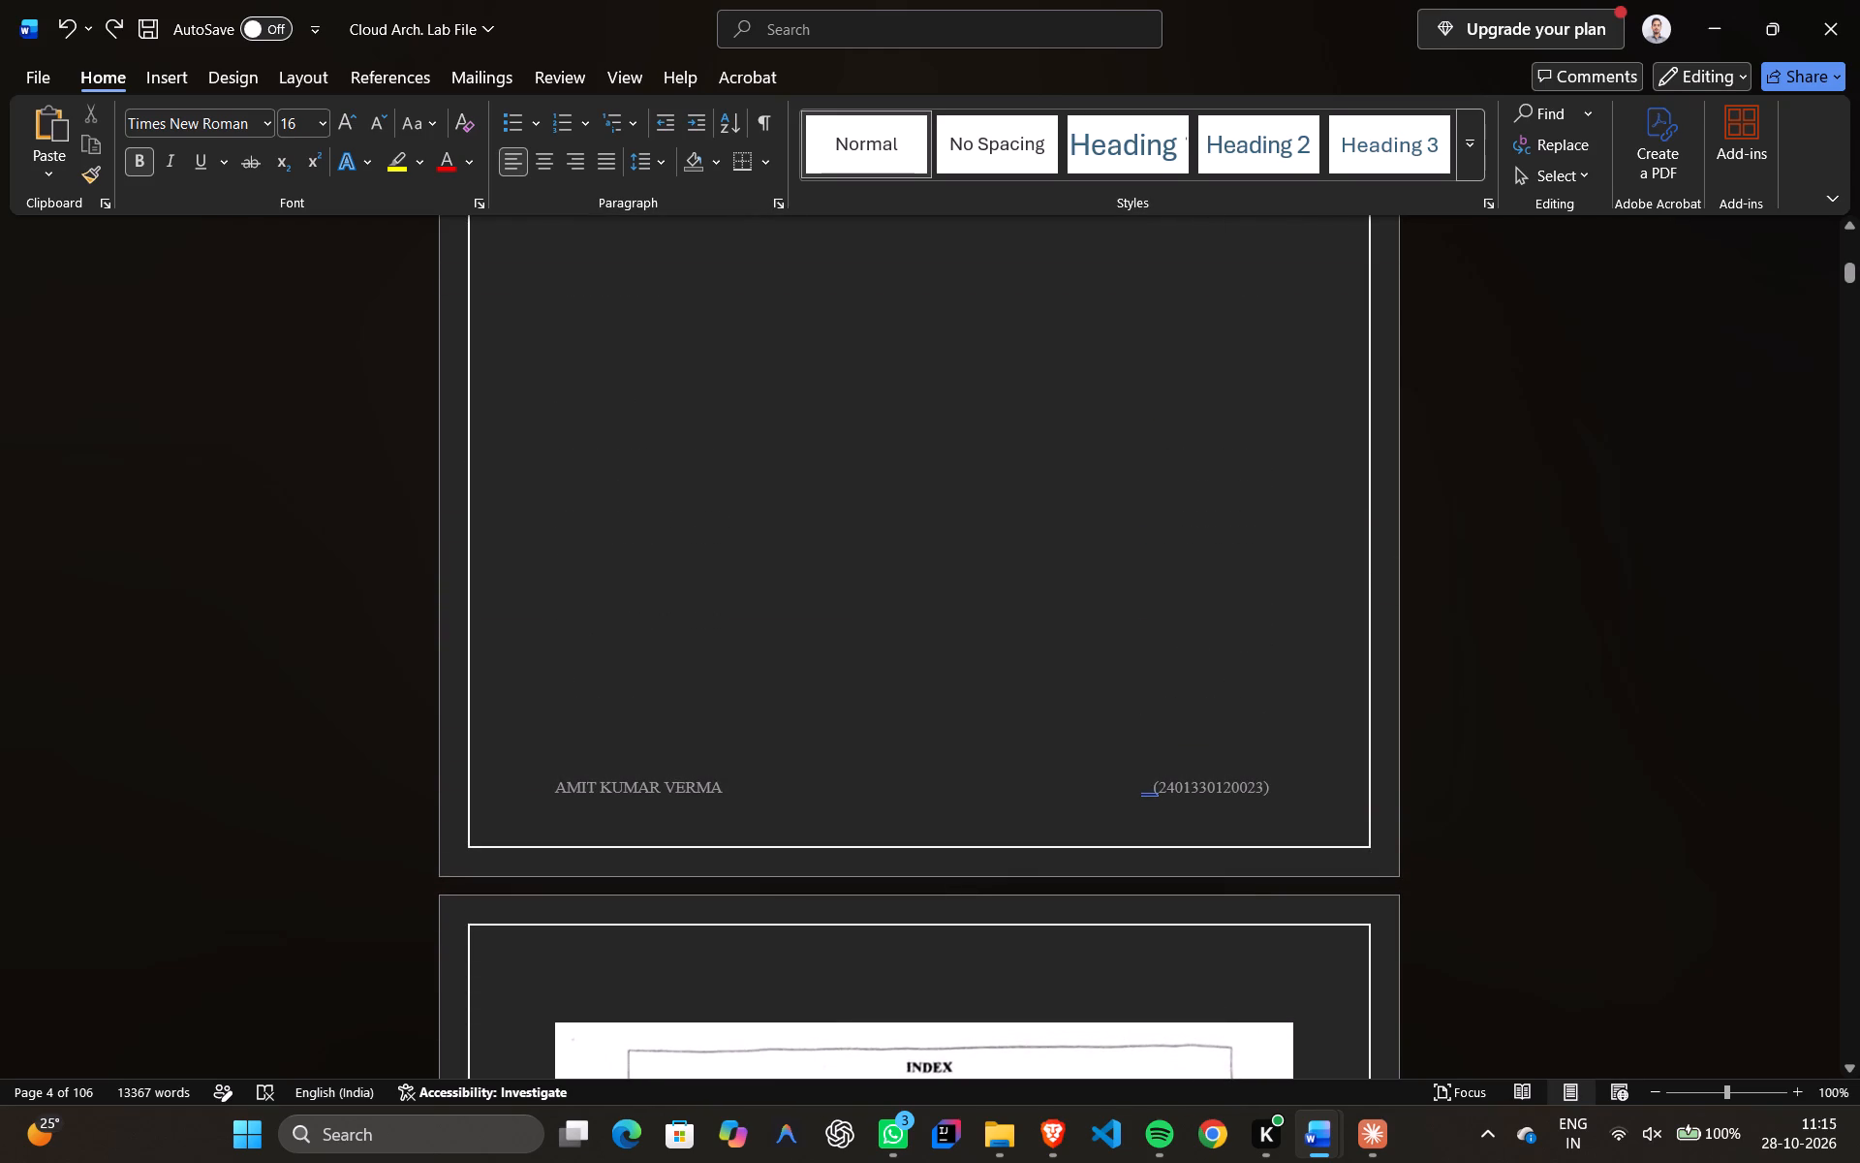
Delete the extra blank page just before the index page.
left_click(1038, 777)
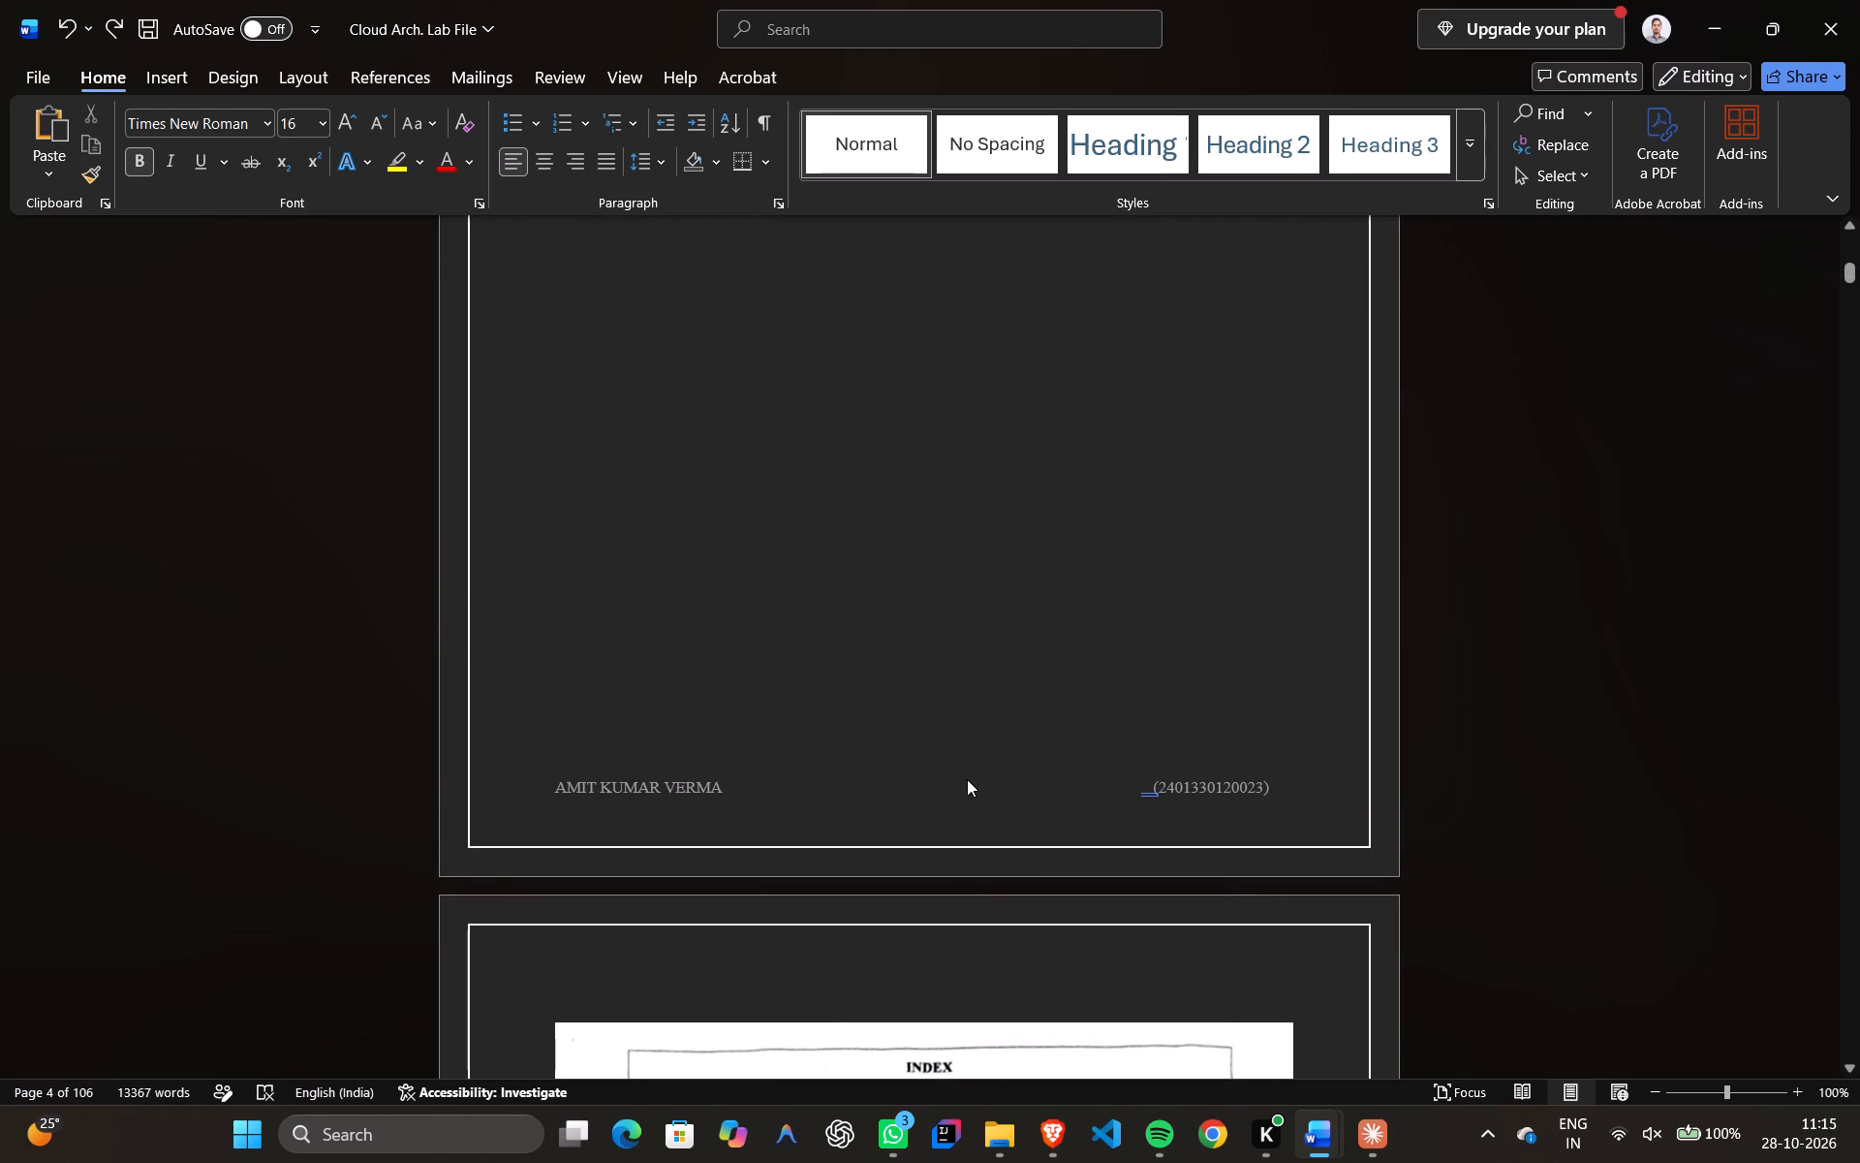
left_click(967, 779)
left_click(848, 635)
key("Delete")
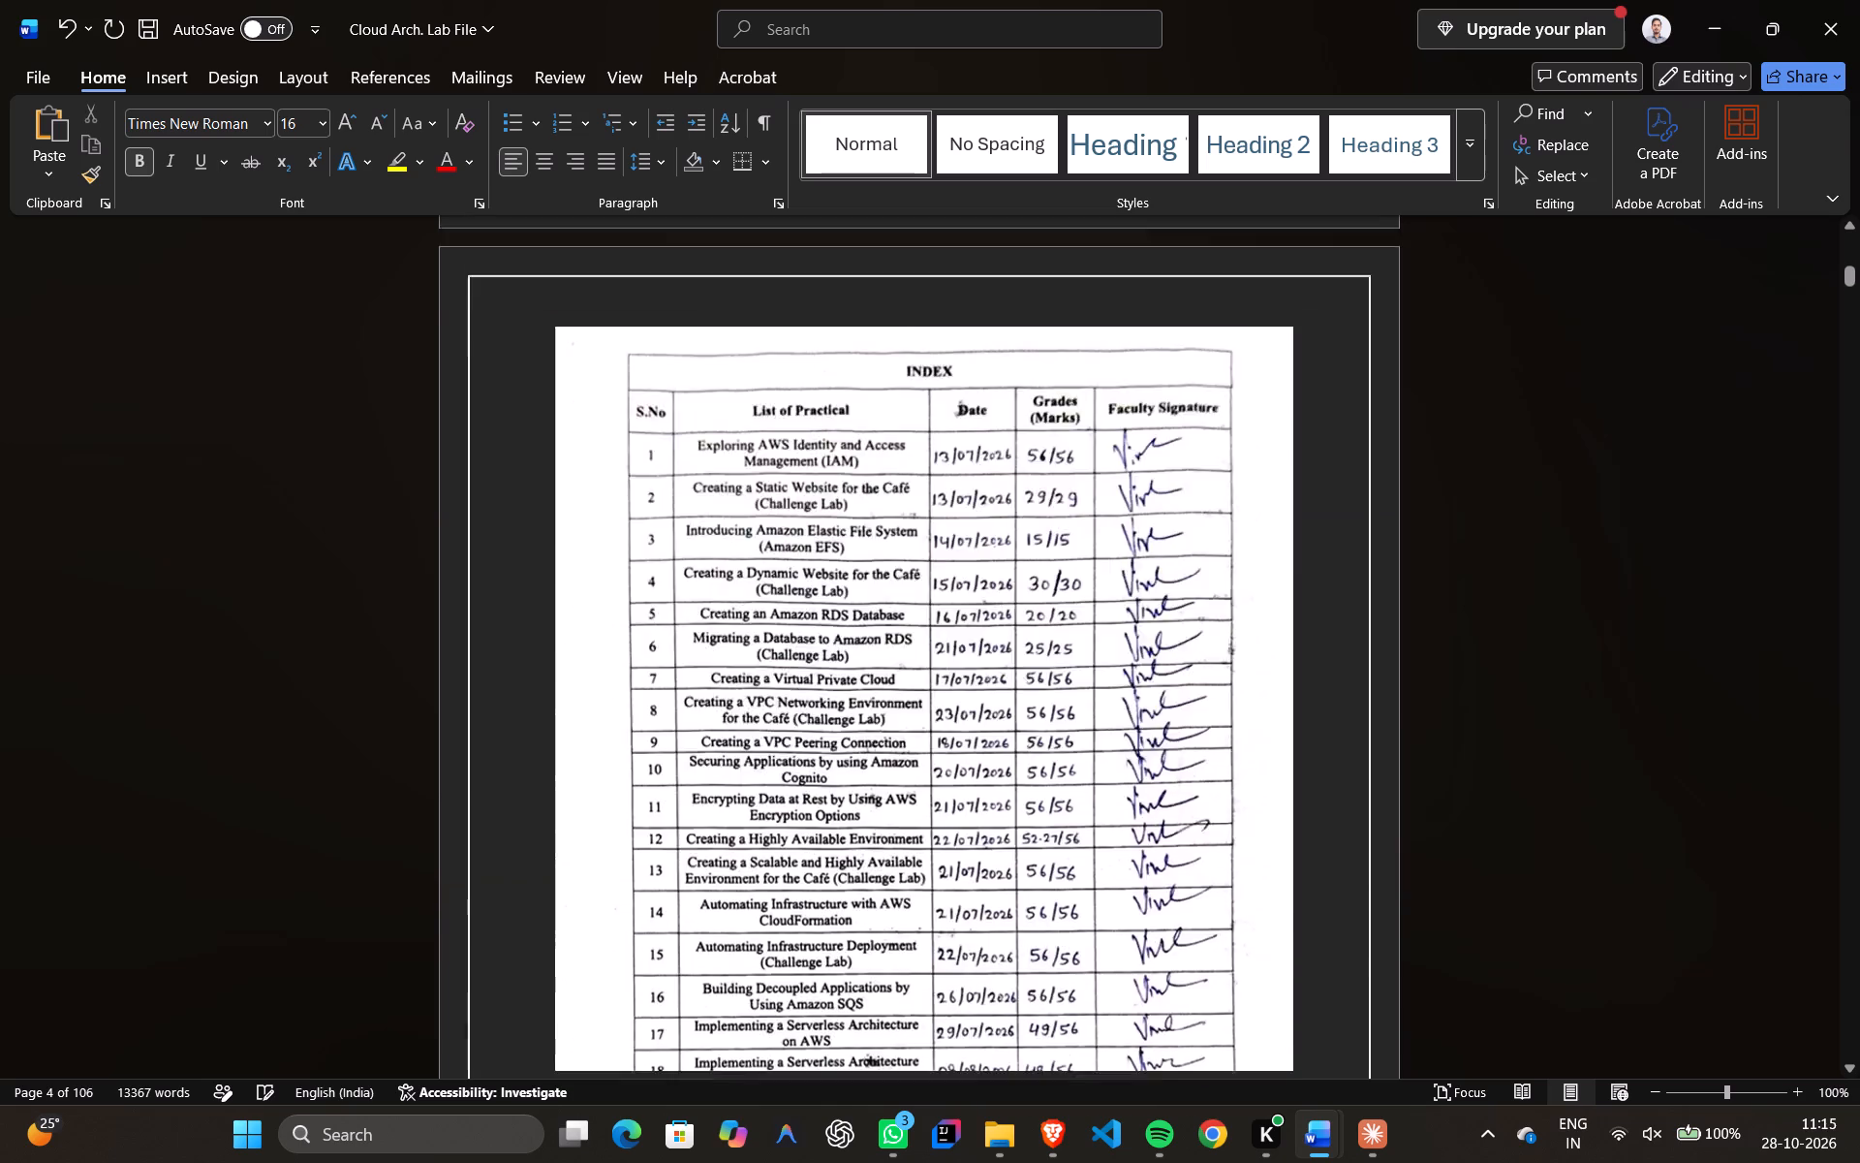
scroll(848, 635, "up", 3)
left_click(848, 635)
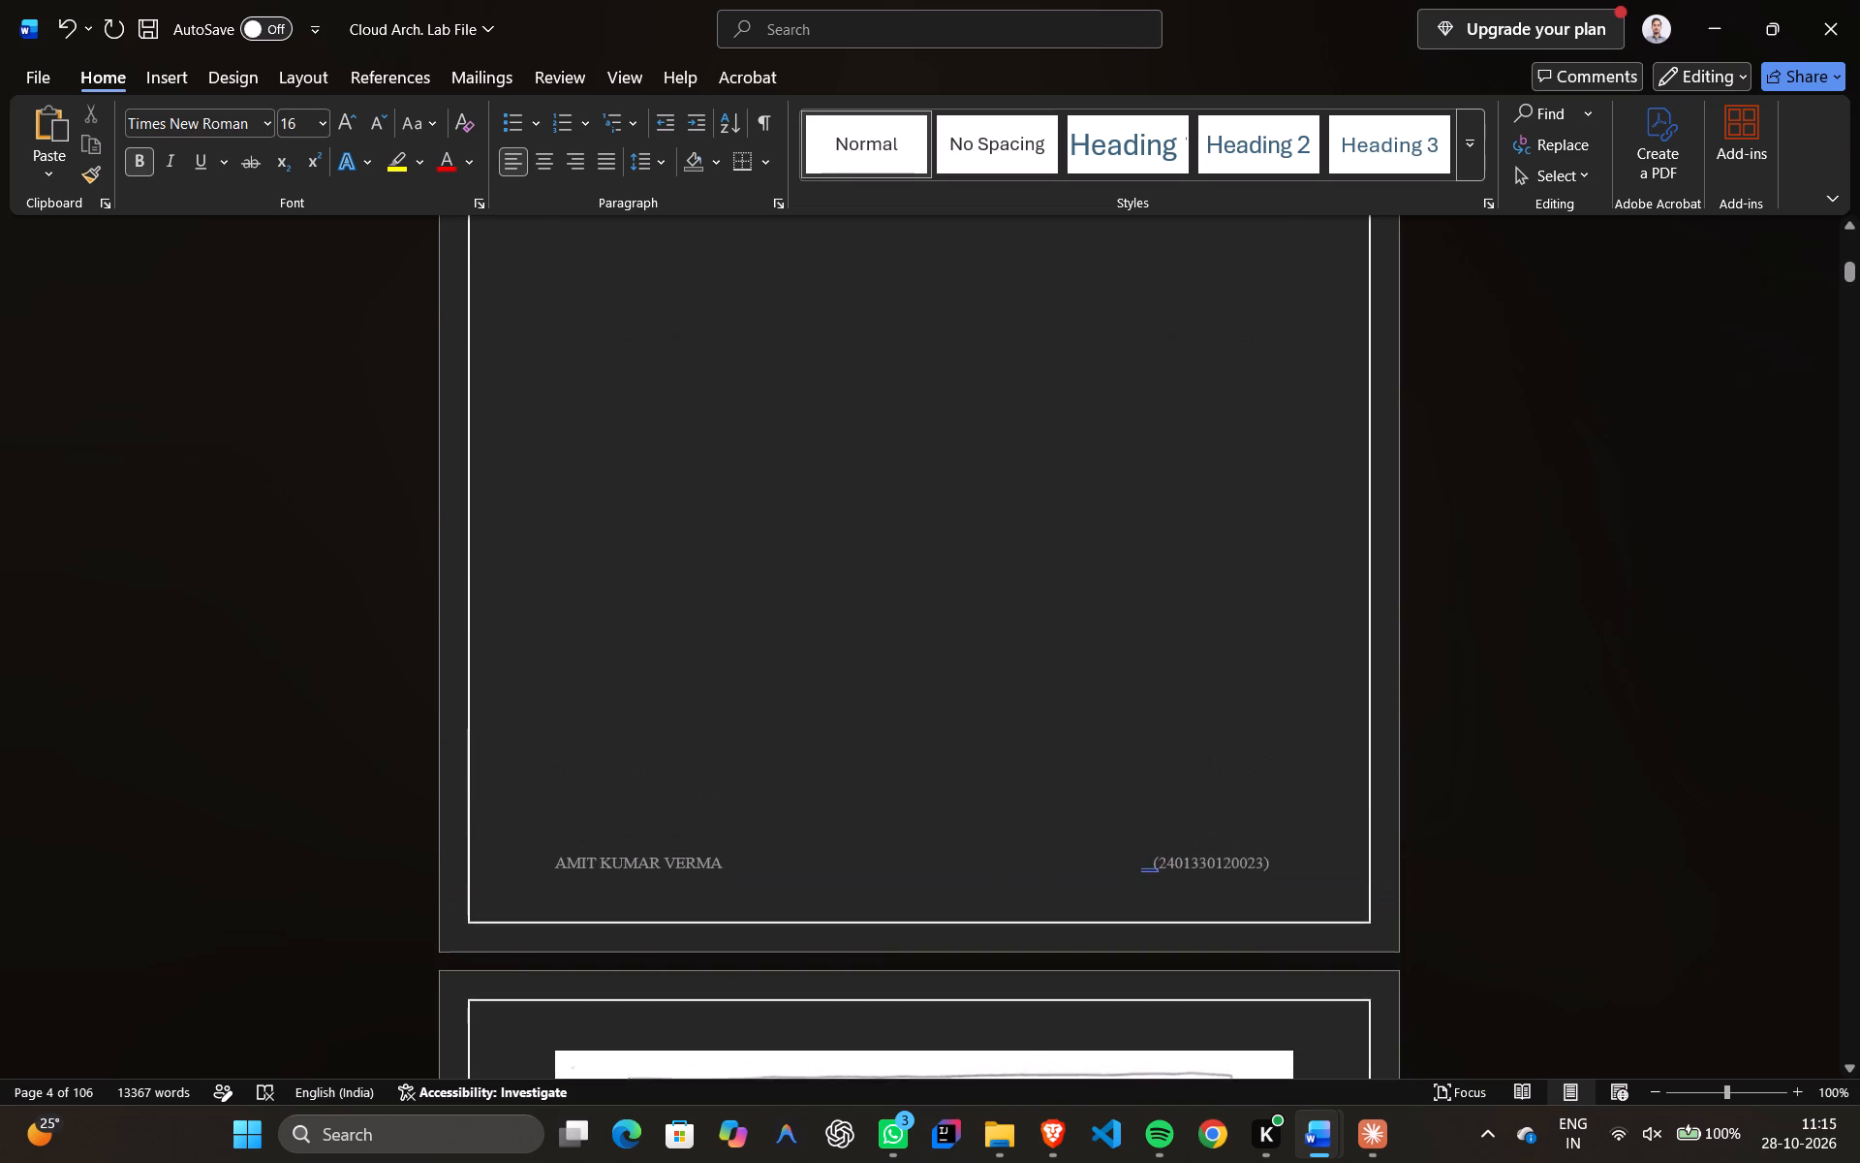
key("Delete")
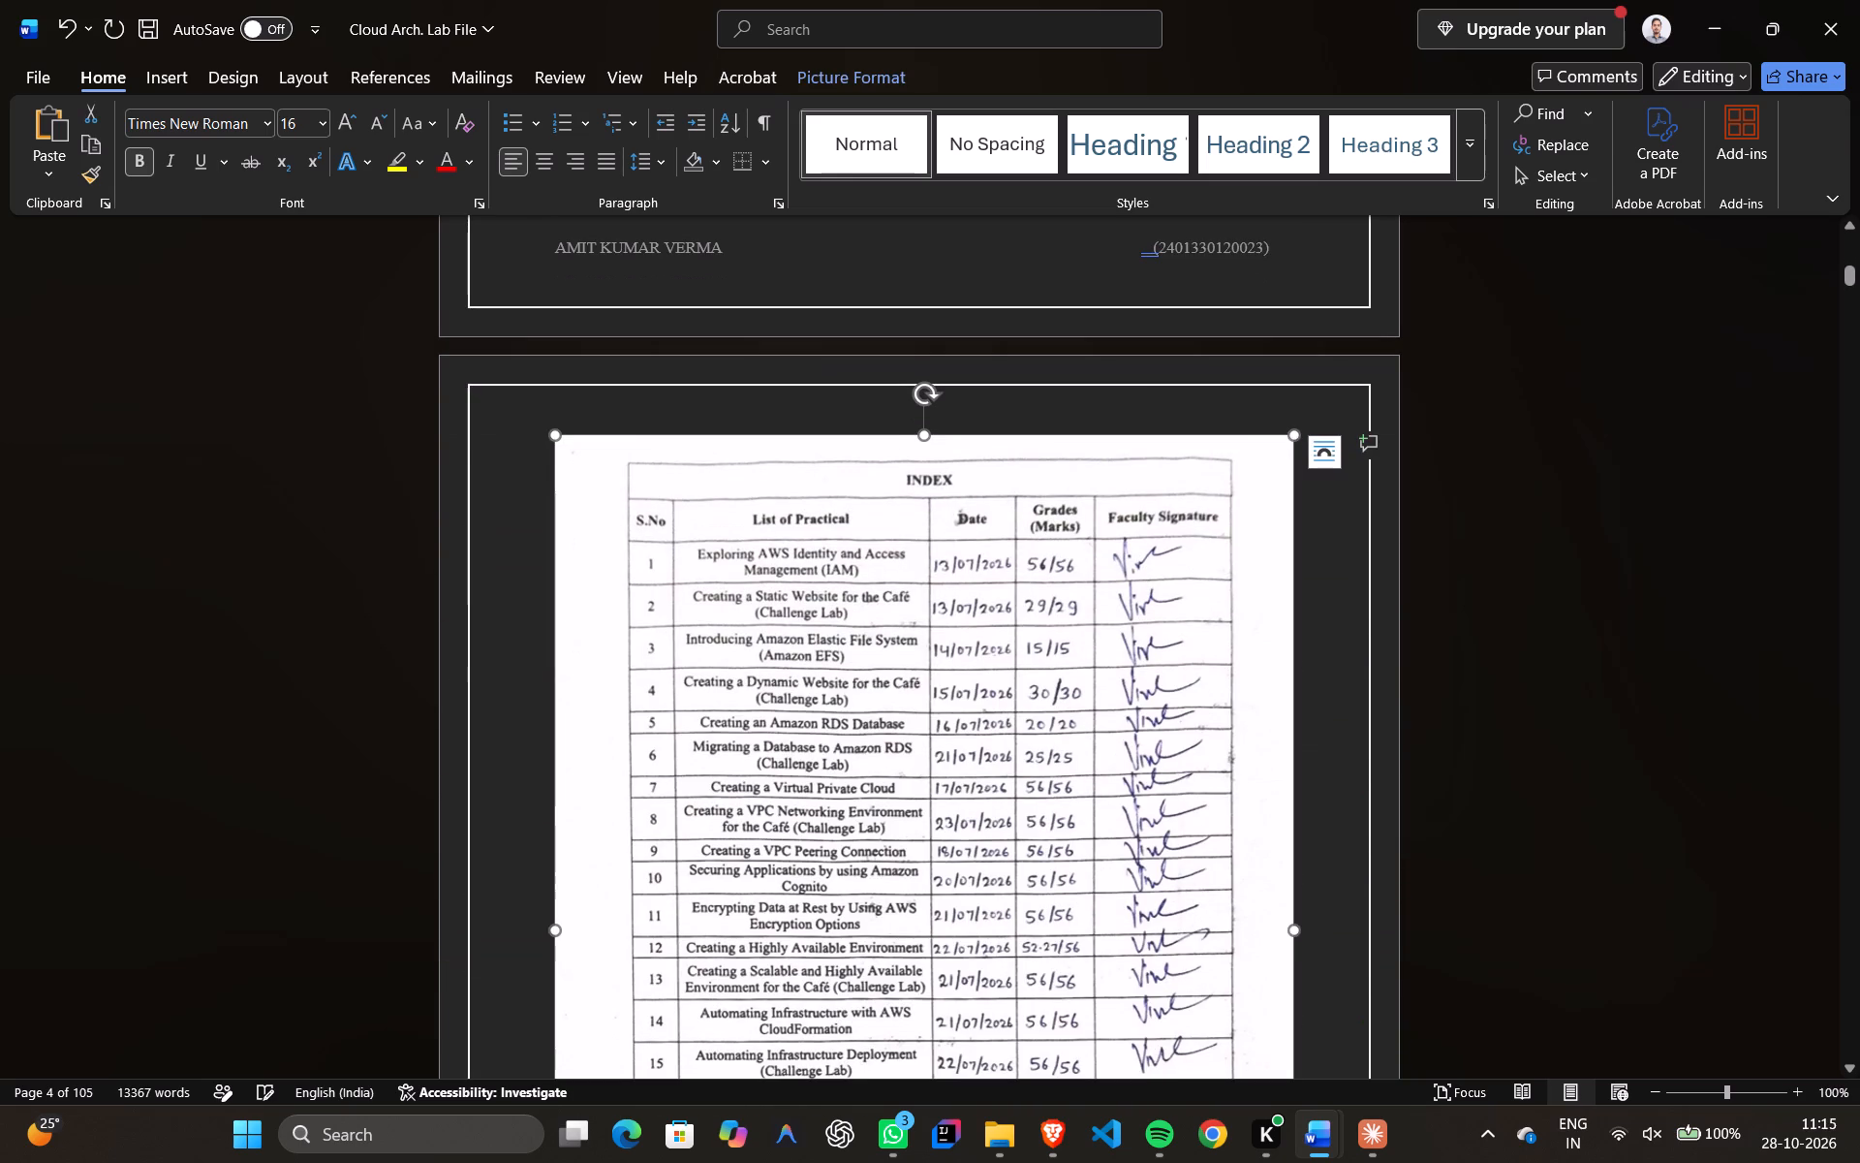
scroll(848, 635, "up", 3)
left_click(795, 523)
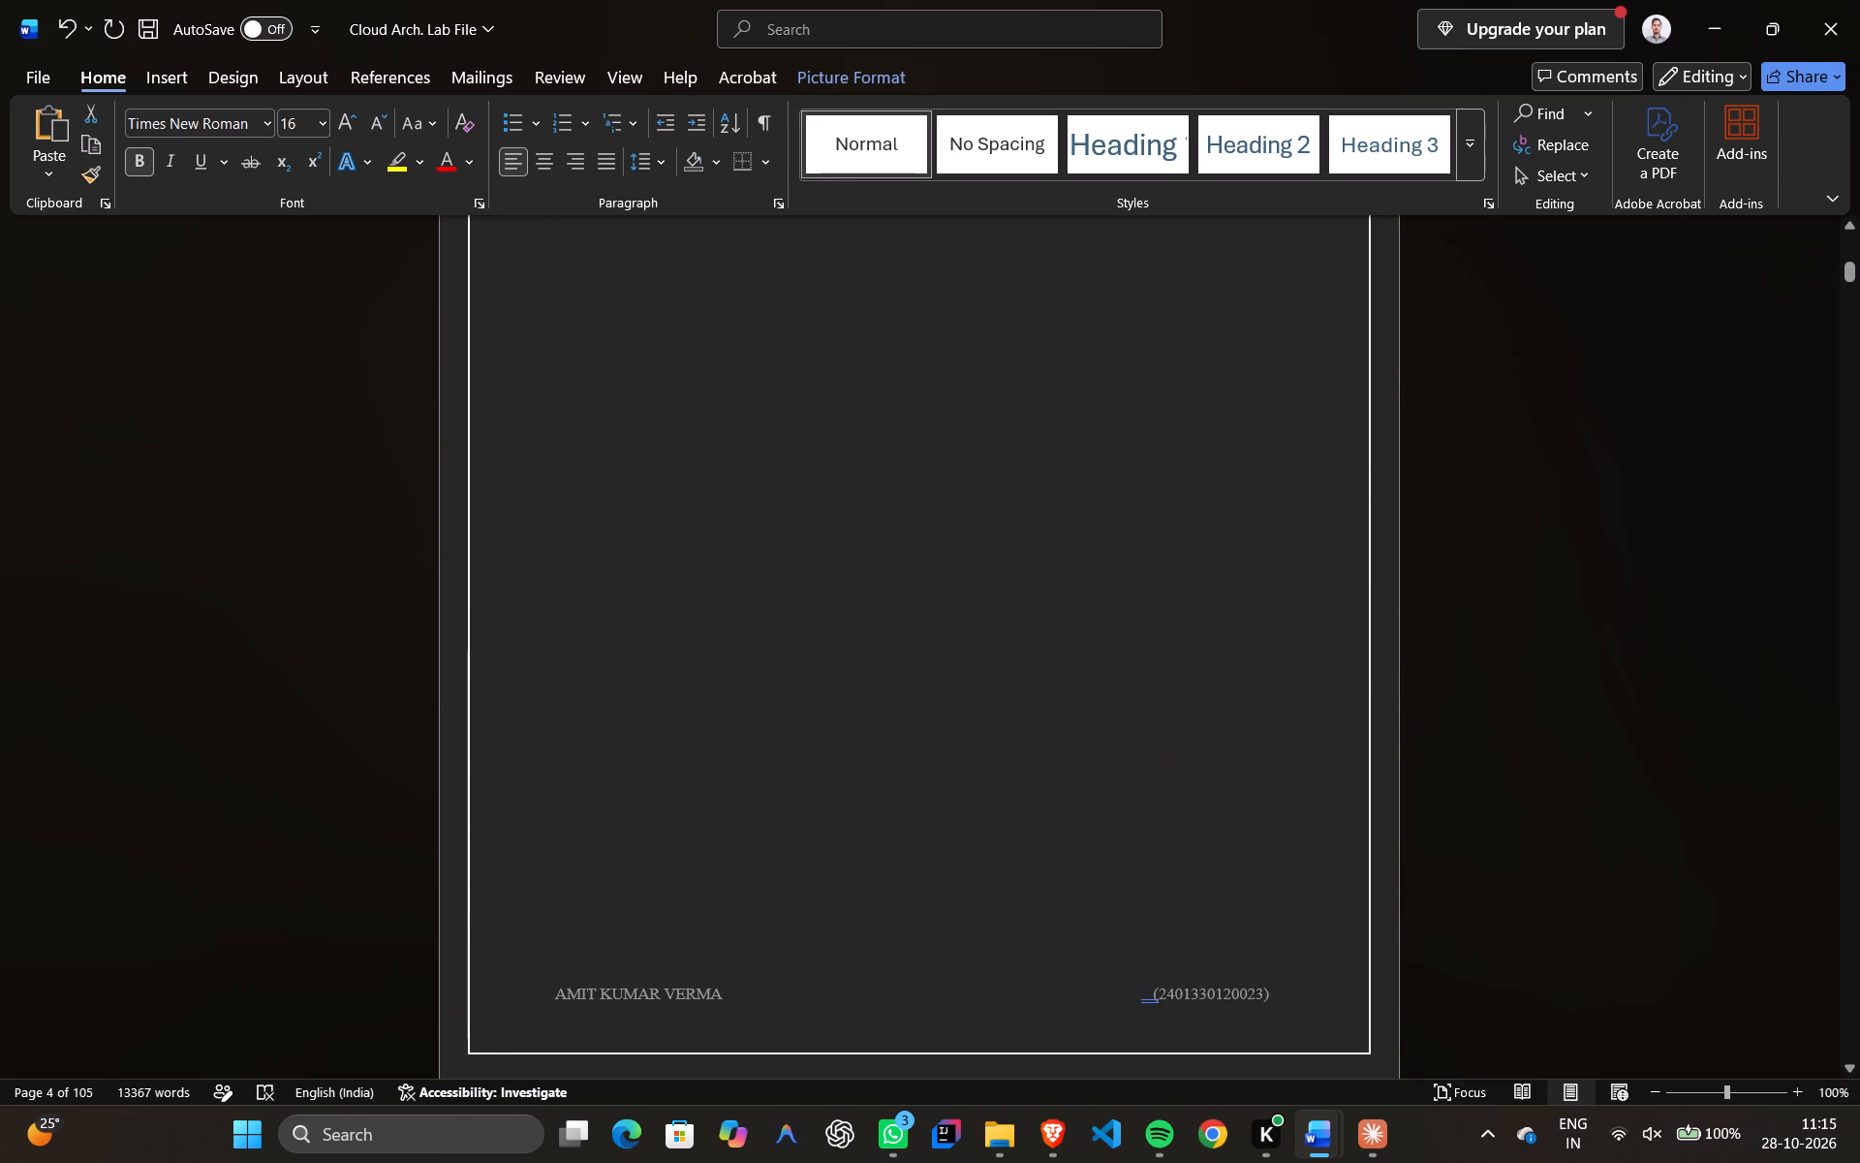
key("Delete")
Return to the blank first page and place the insertion point at its top.
scroll(795, 523, "up", 3)
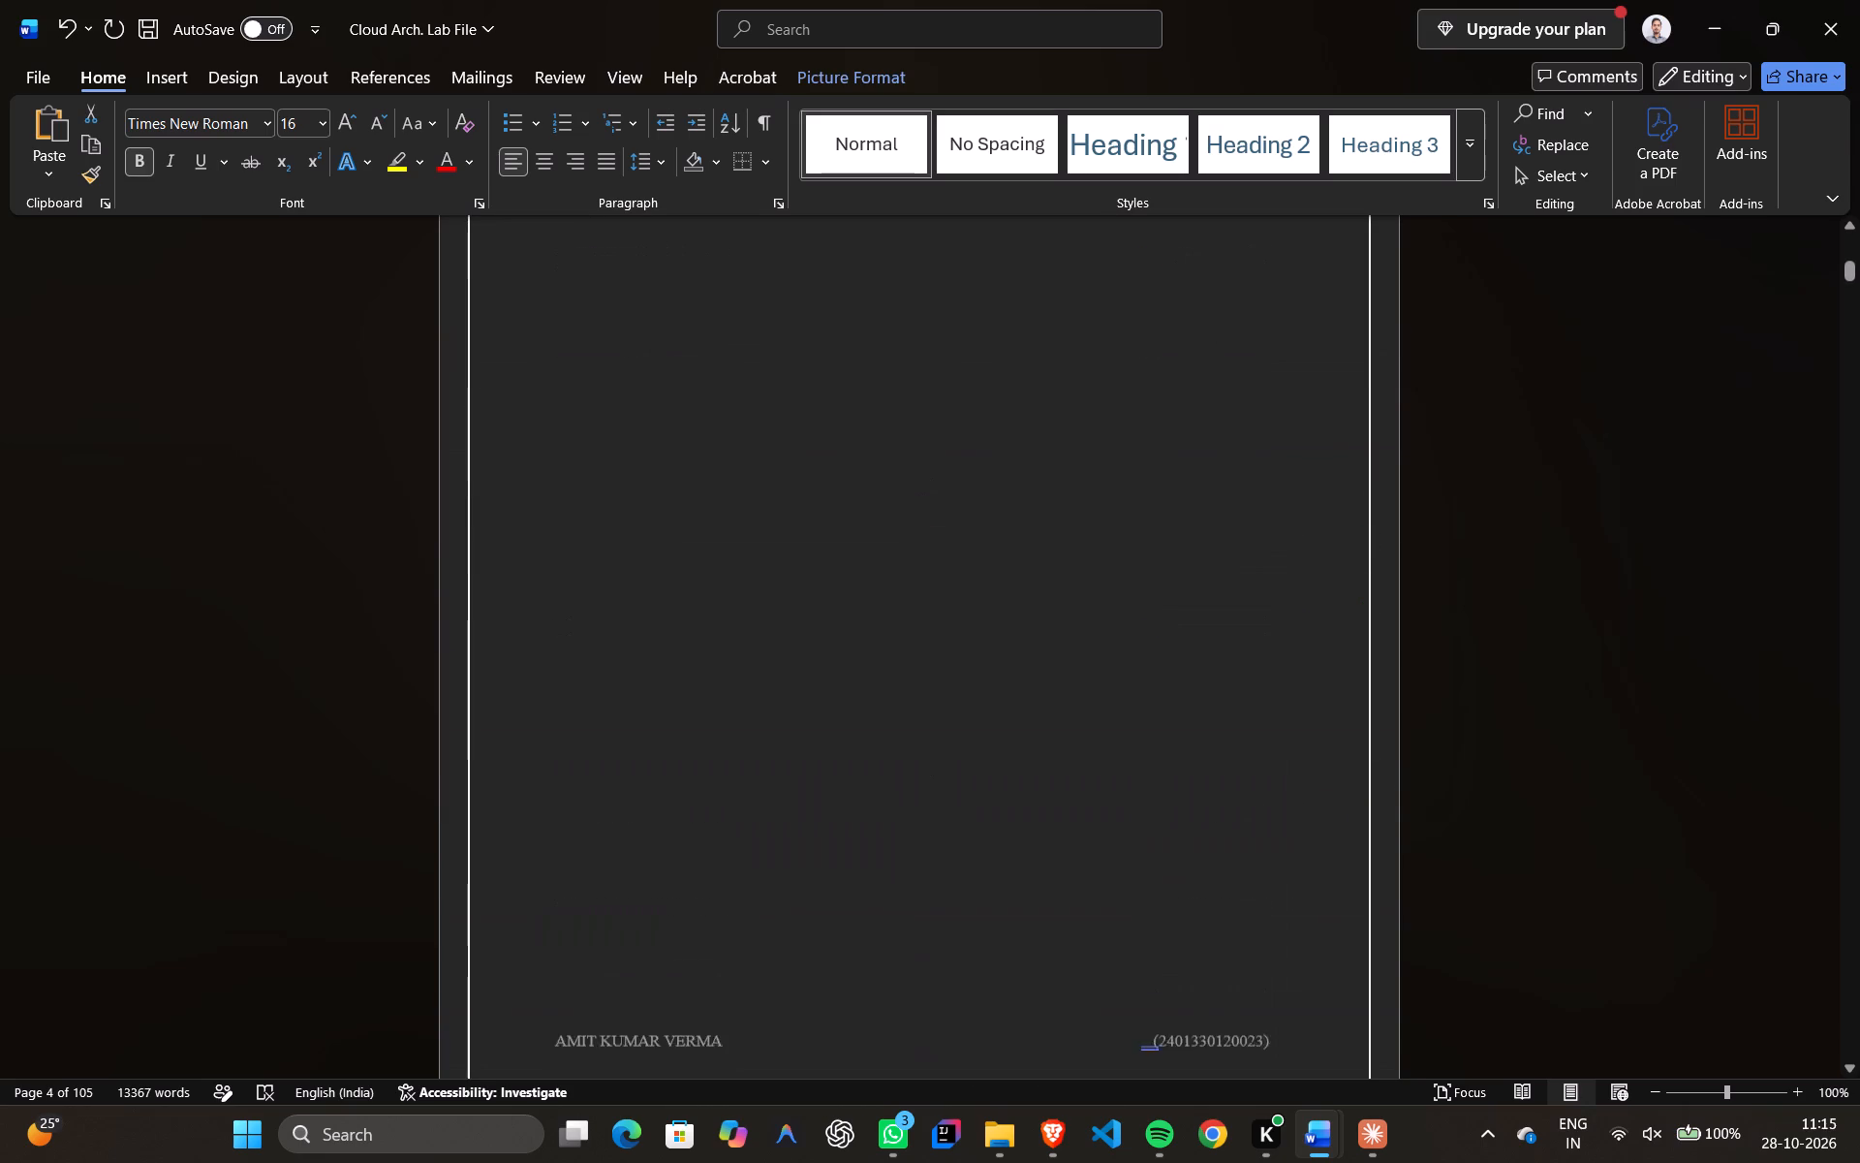
scroll(795, 523, "up", 12)
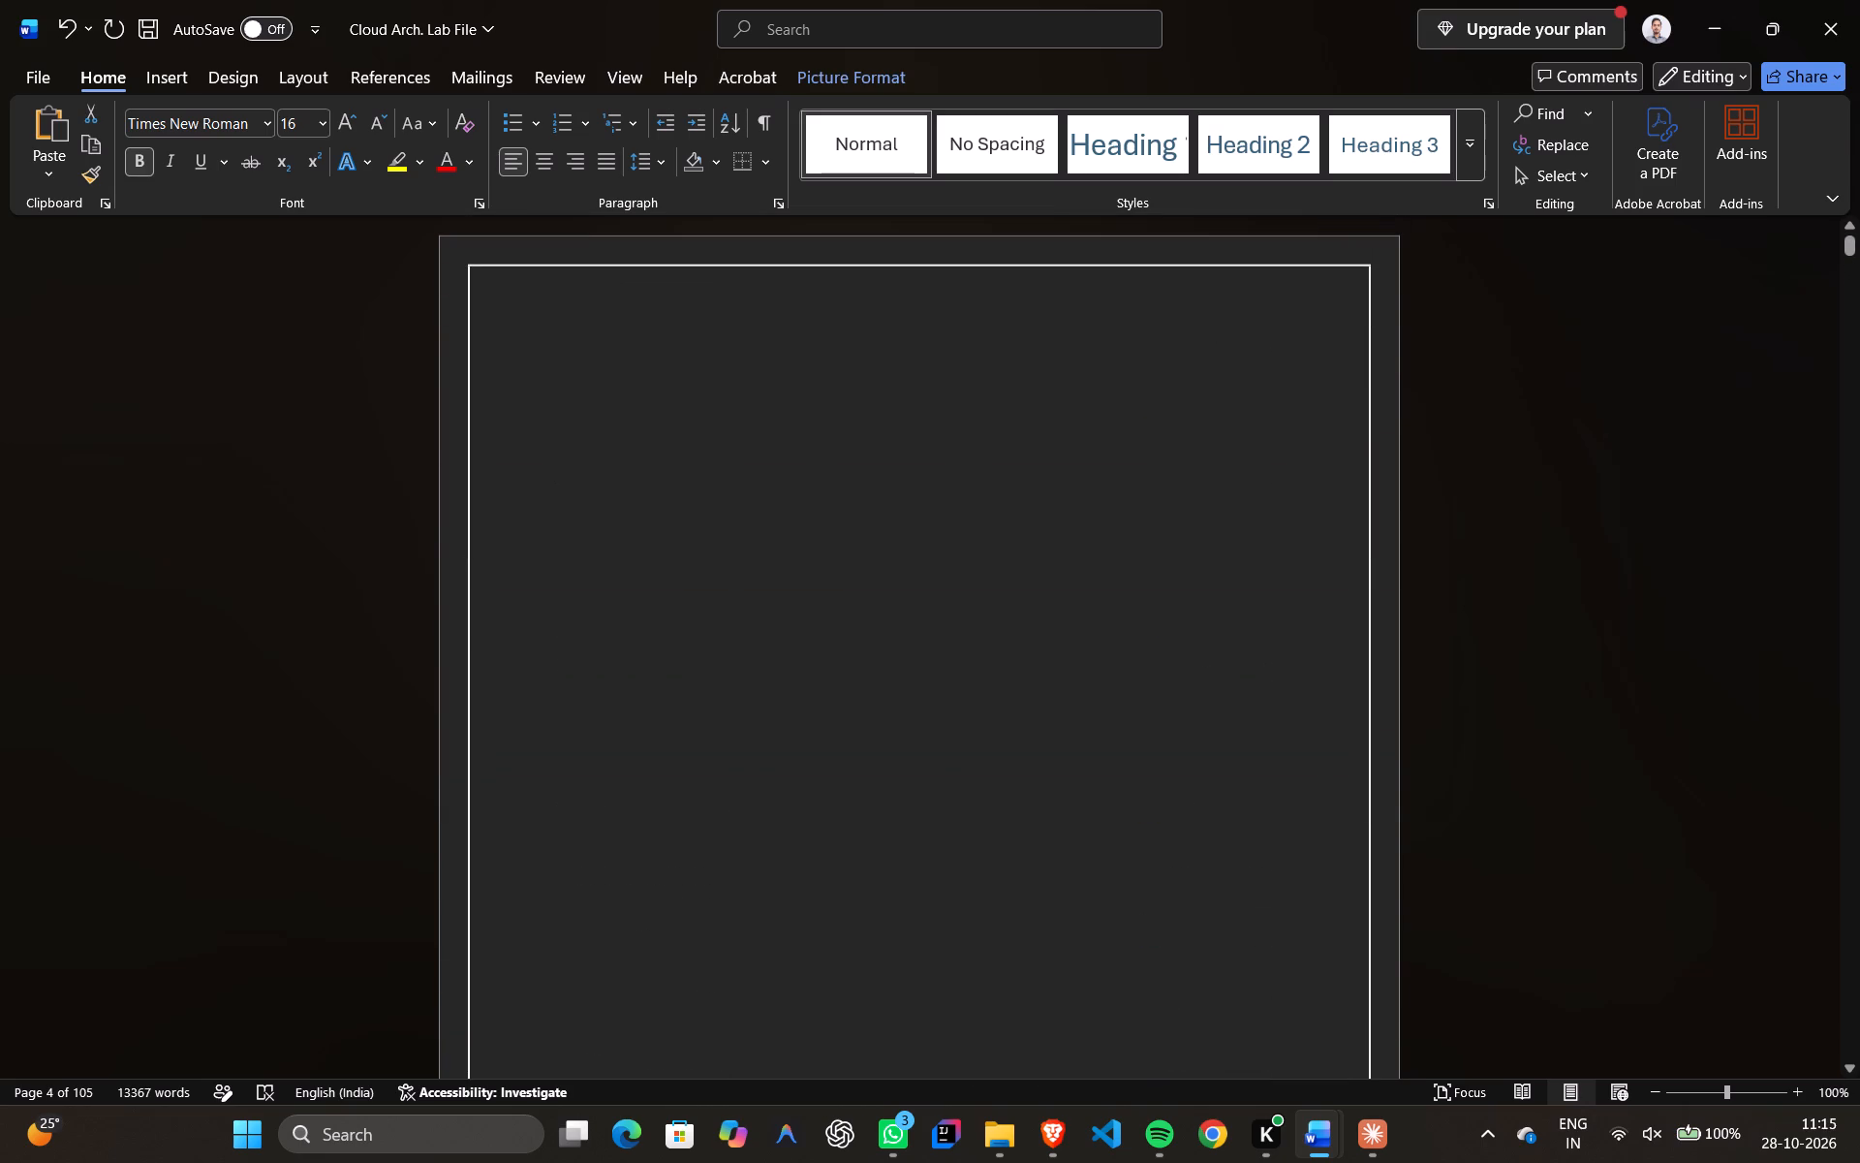
scroll(795, 523, "up", 3)
right_click(704, 520)
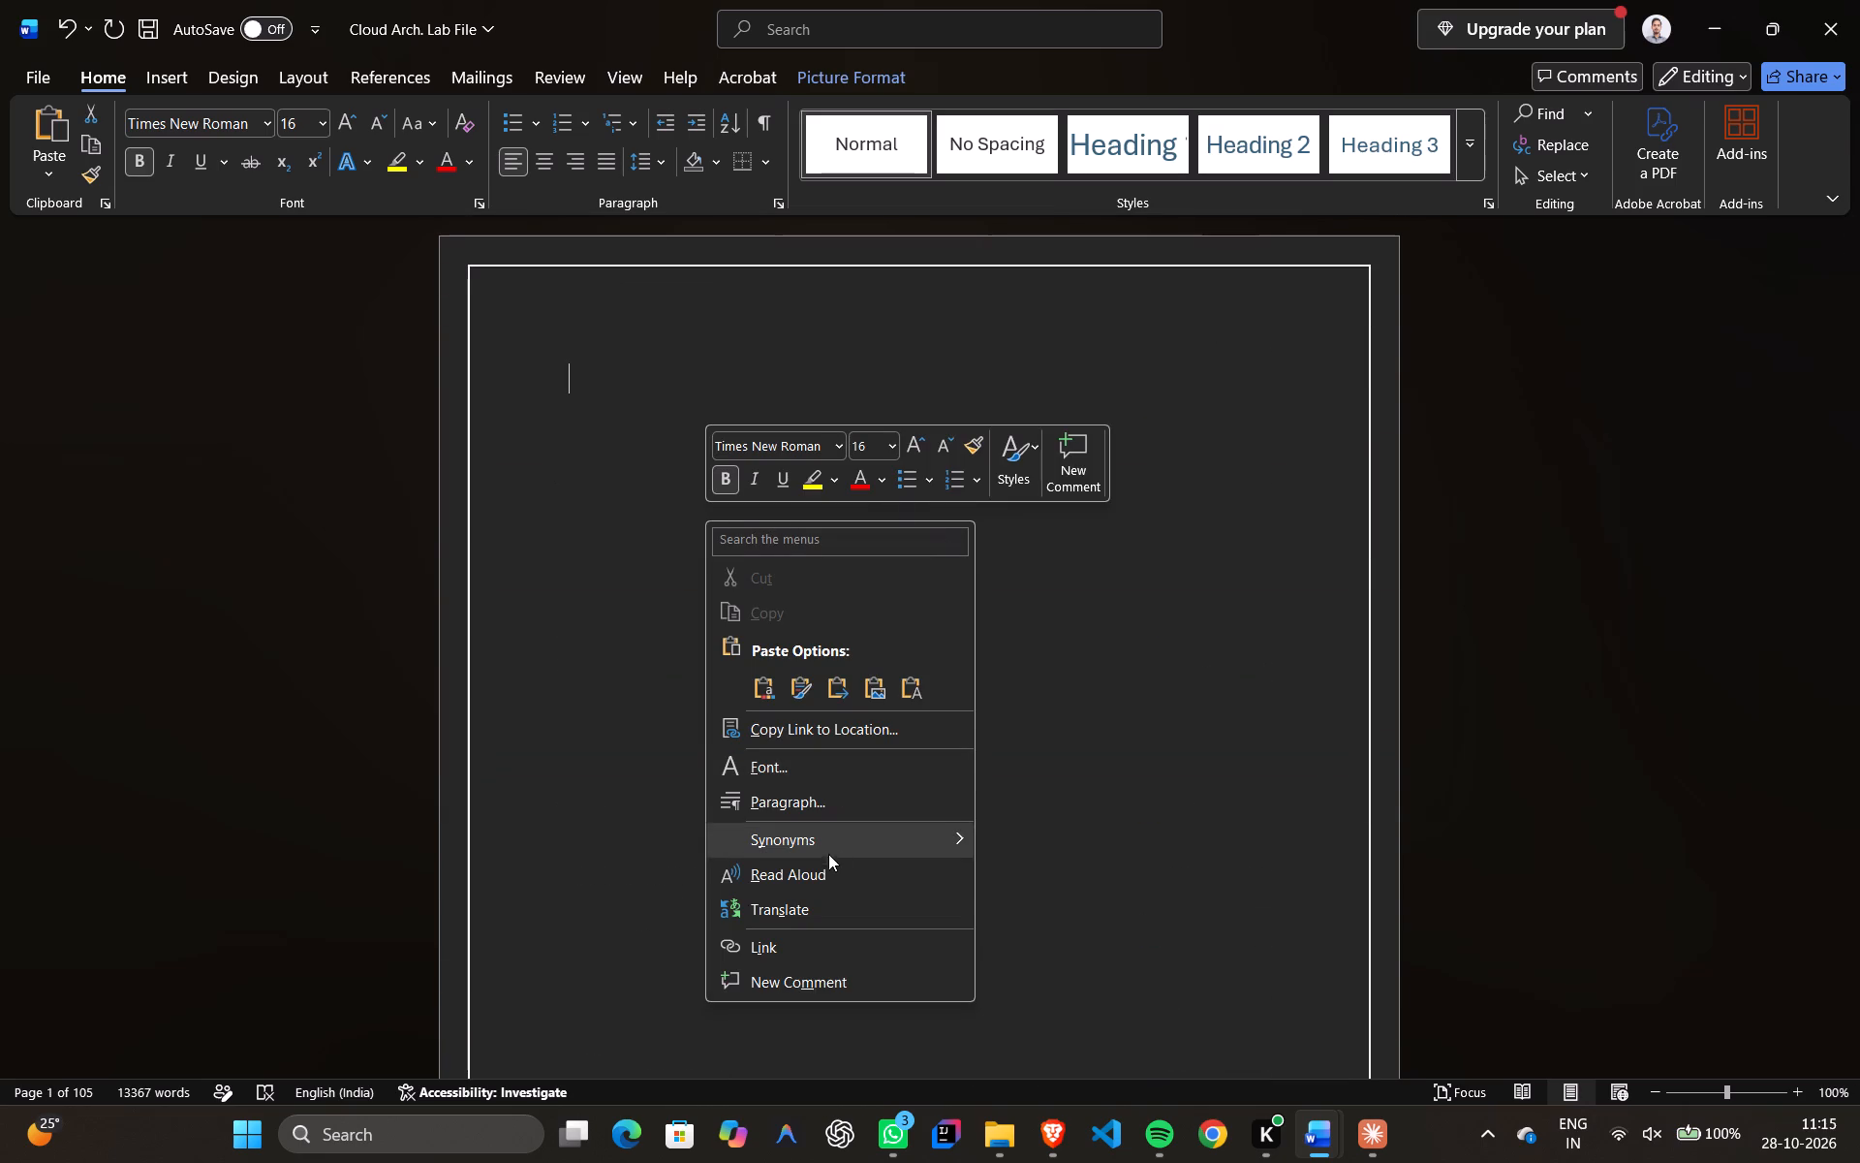
left_click(1182, 593)
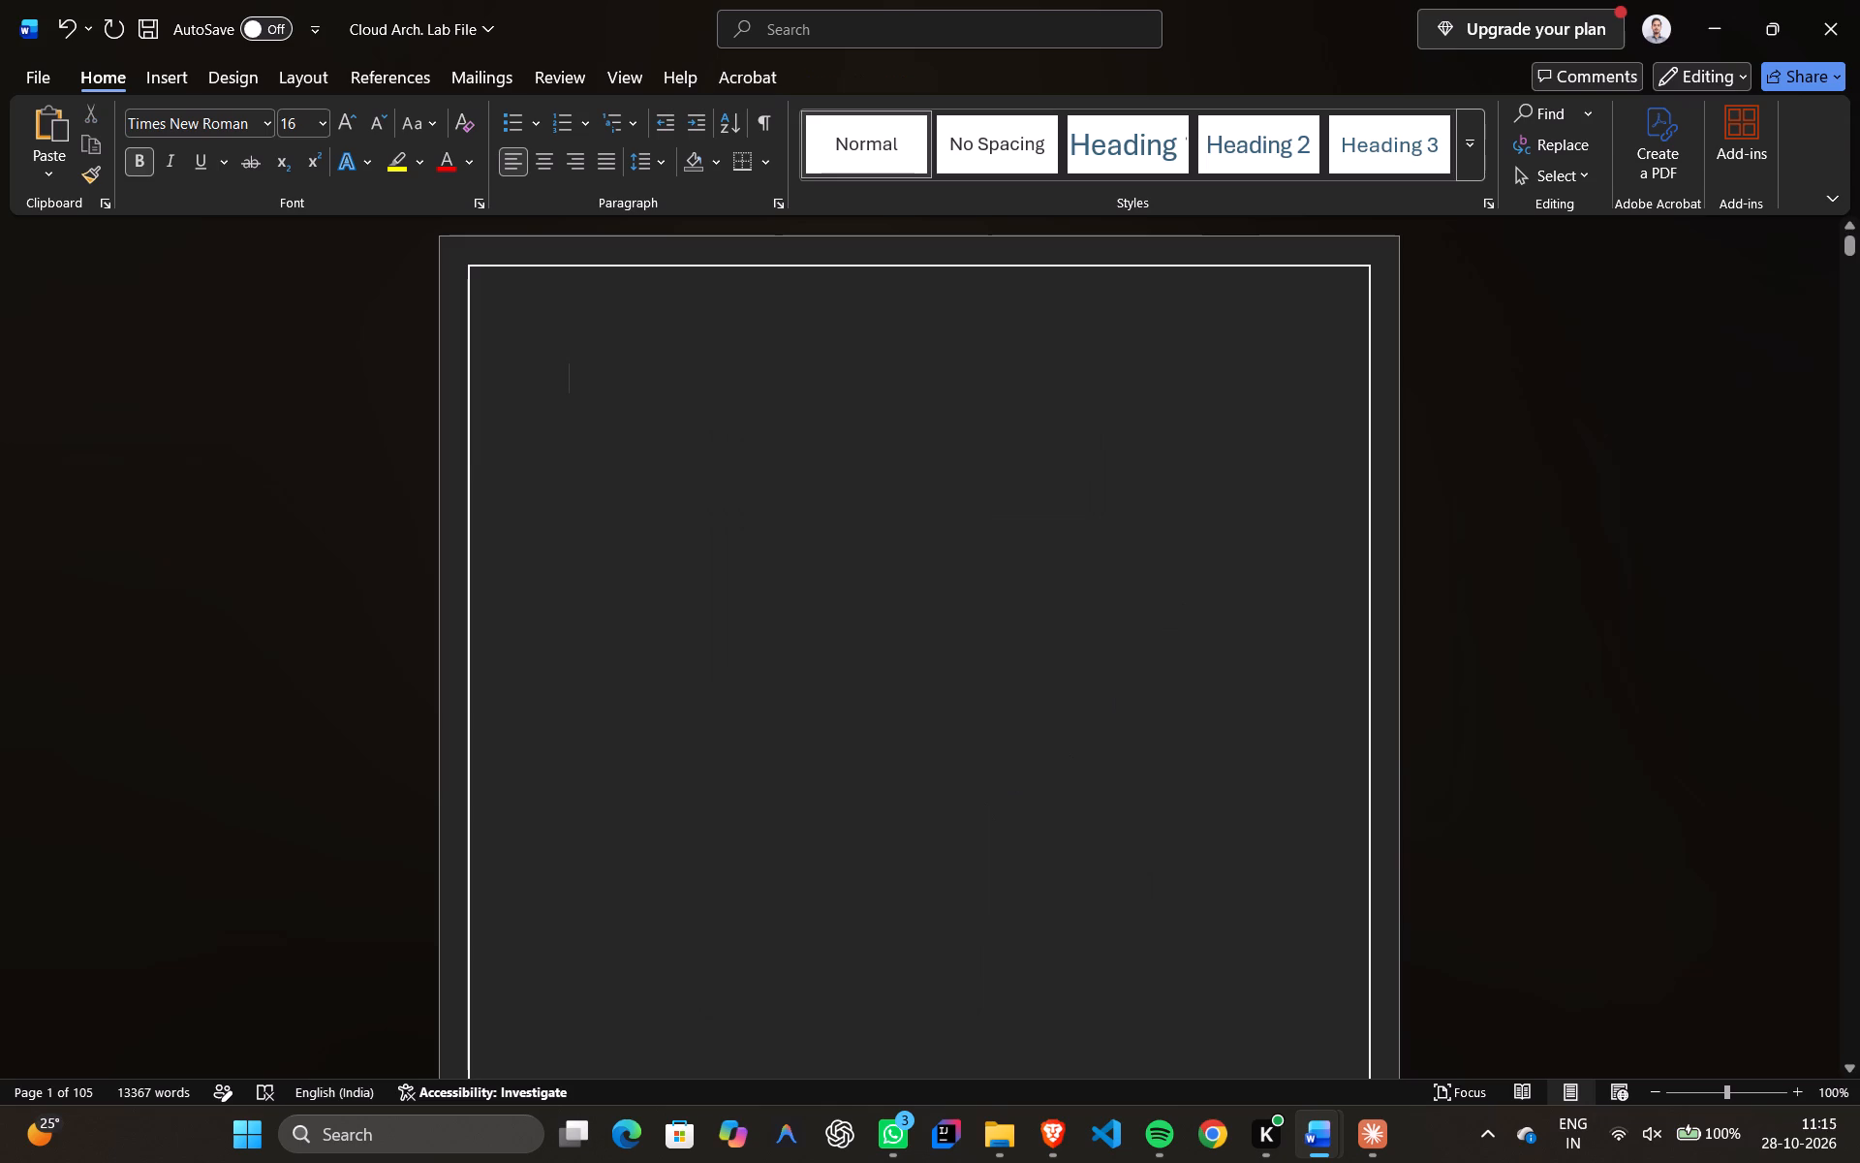
Open the footer of the blank page just before the index page for editing.
scroll(918, 744, "down", 2)
scroll(948, 580, "down", 8)
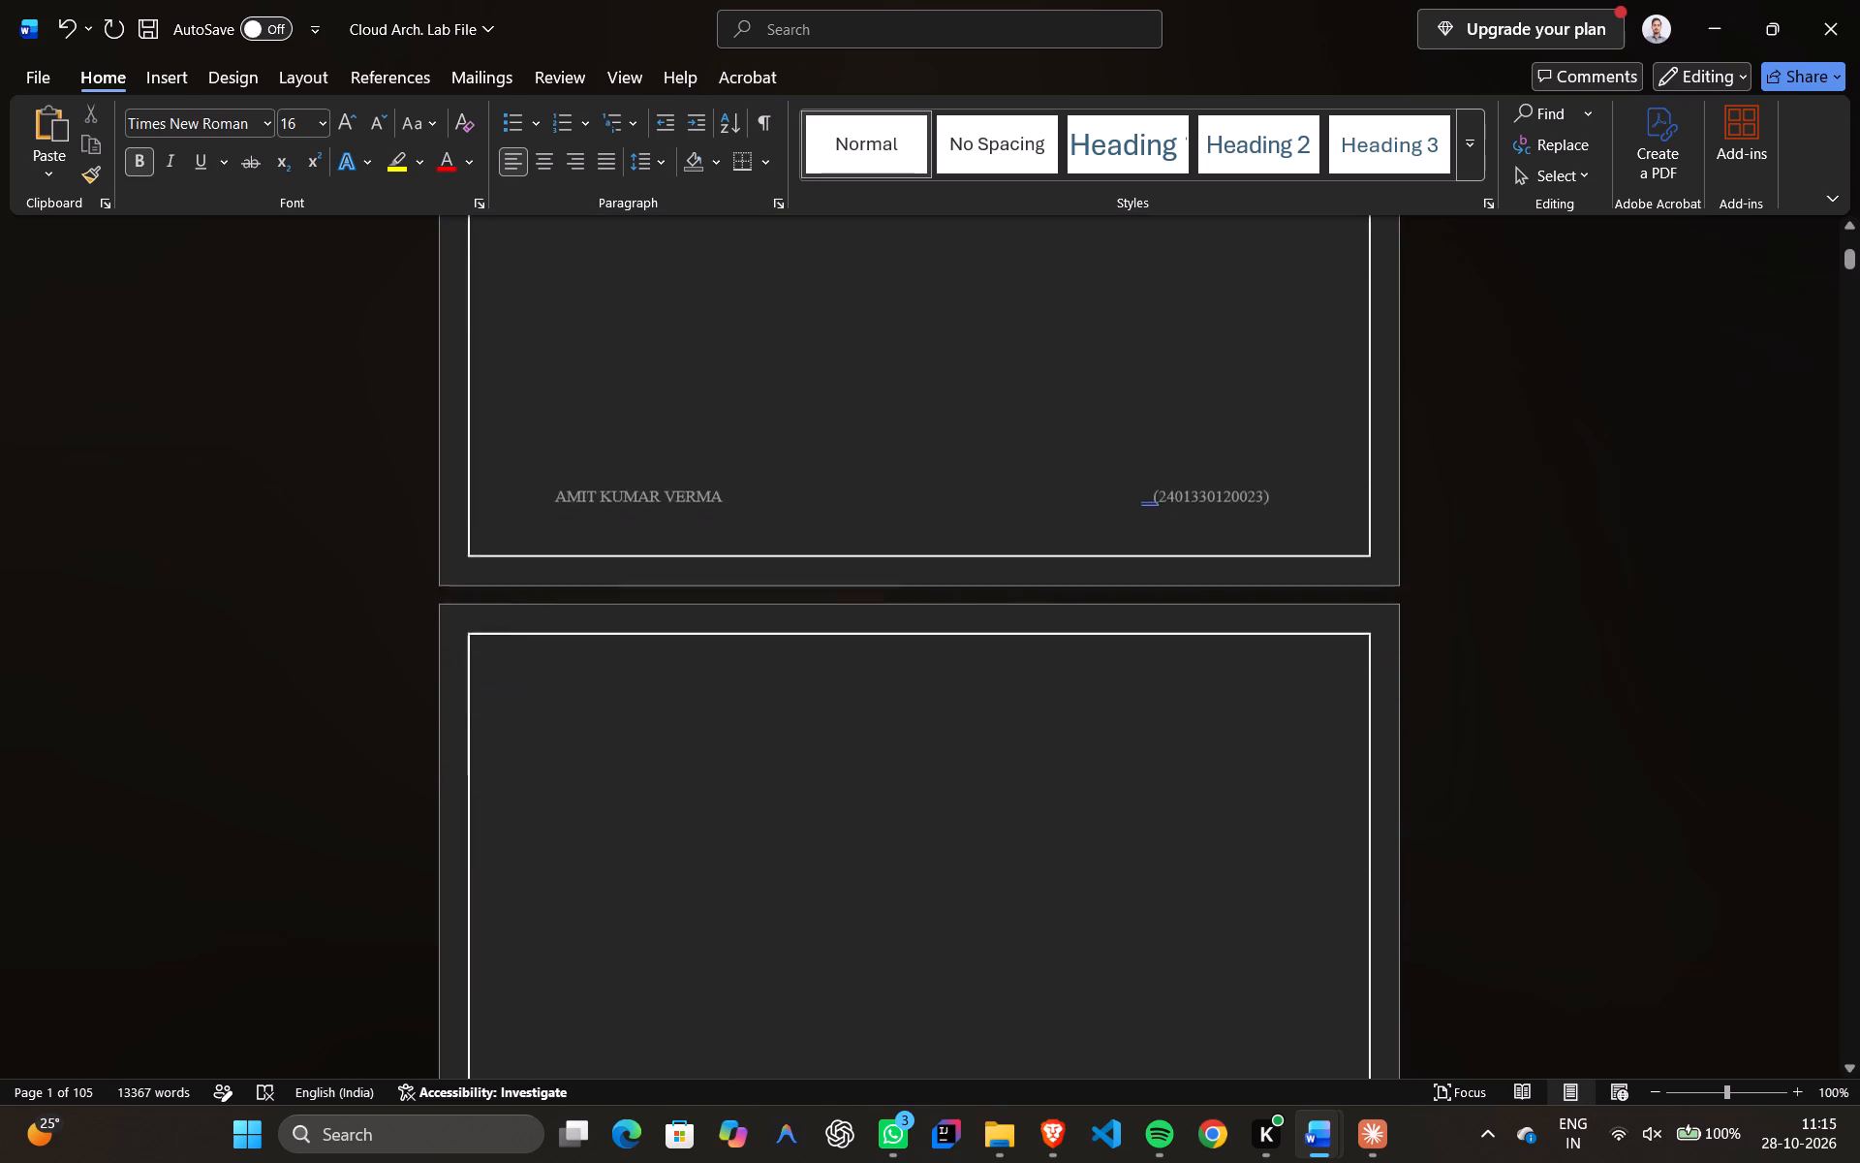
scroll(948, 580, "down", 4)
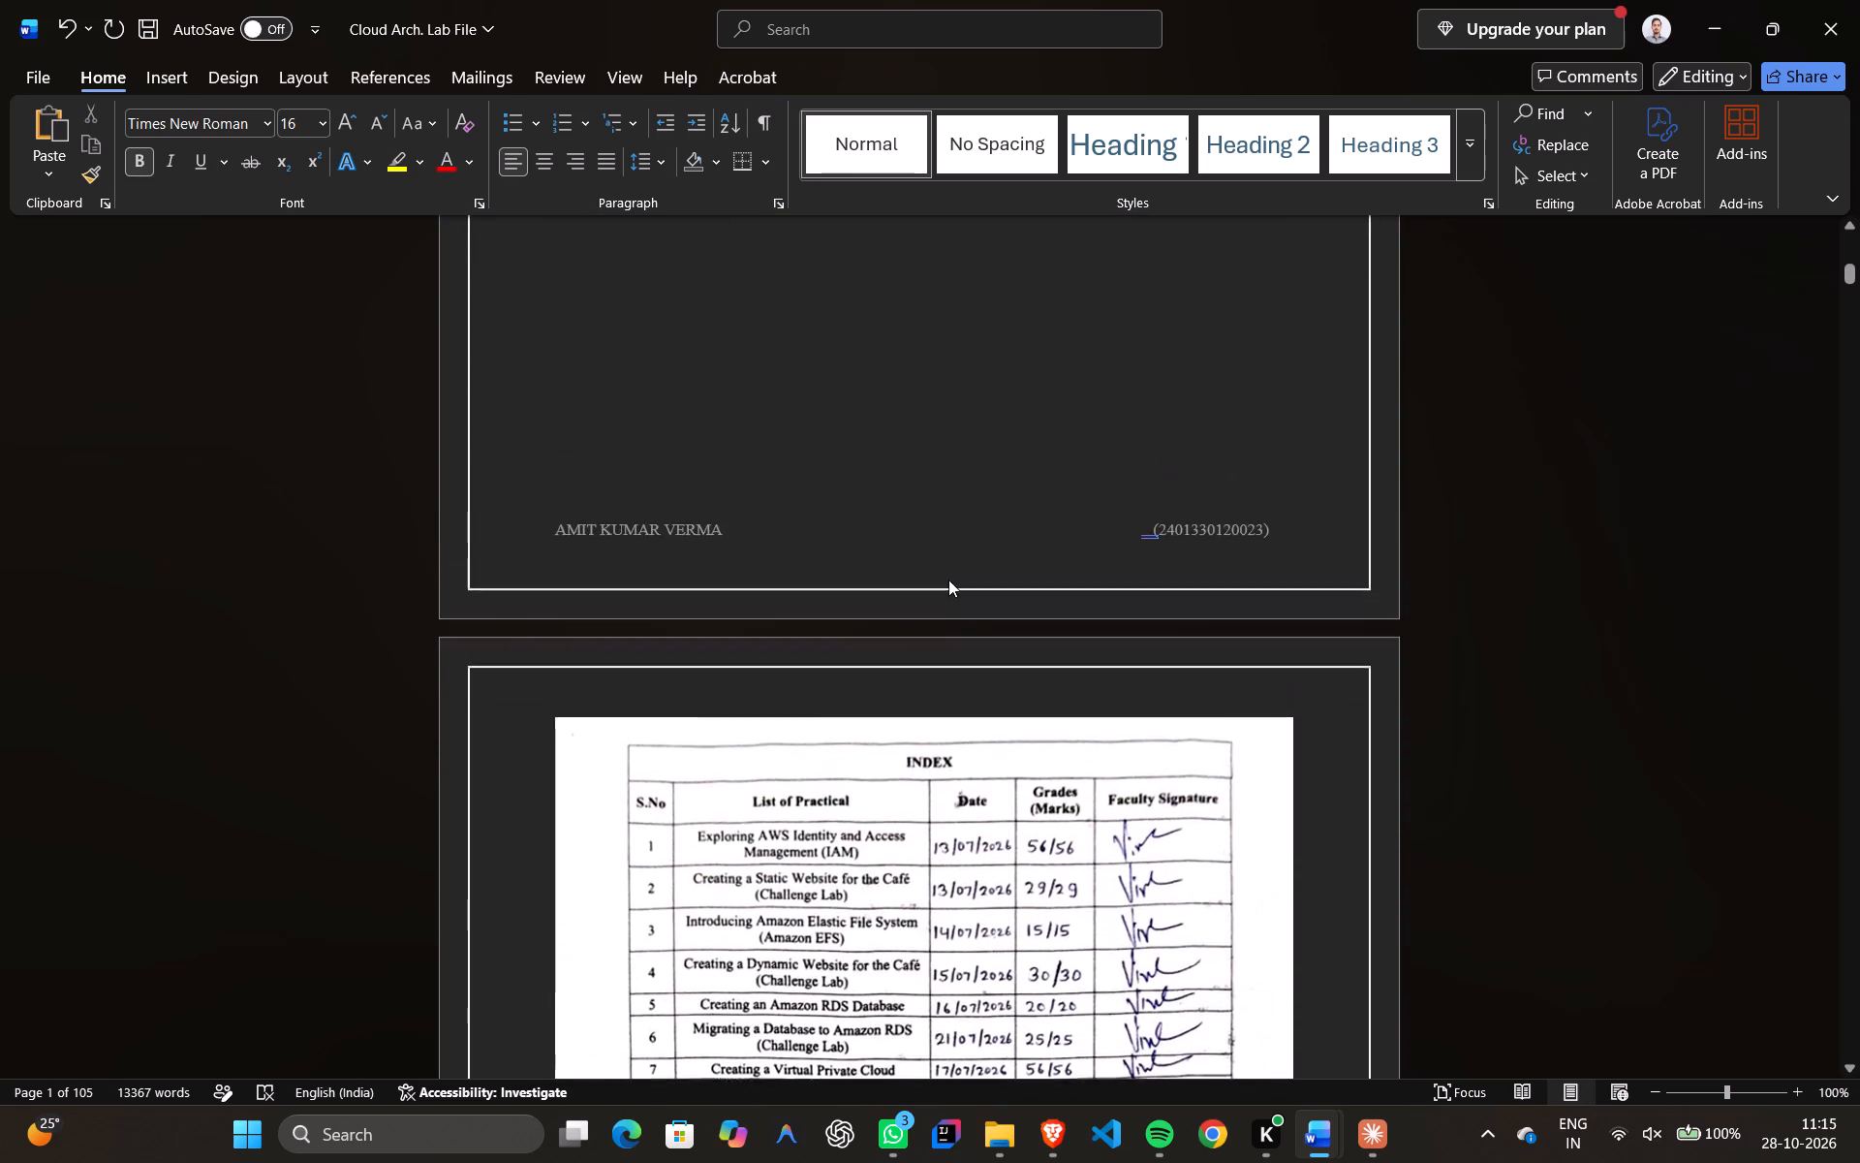
scroll(948, 580, "down", 1)
right_click(826, 548)
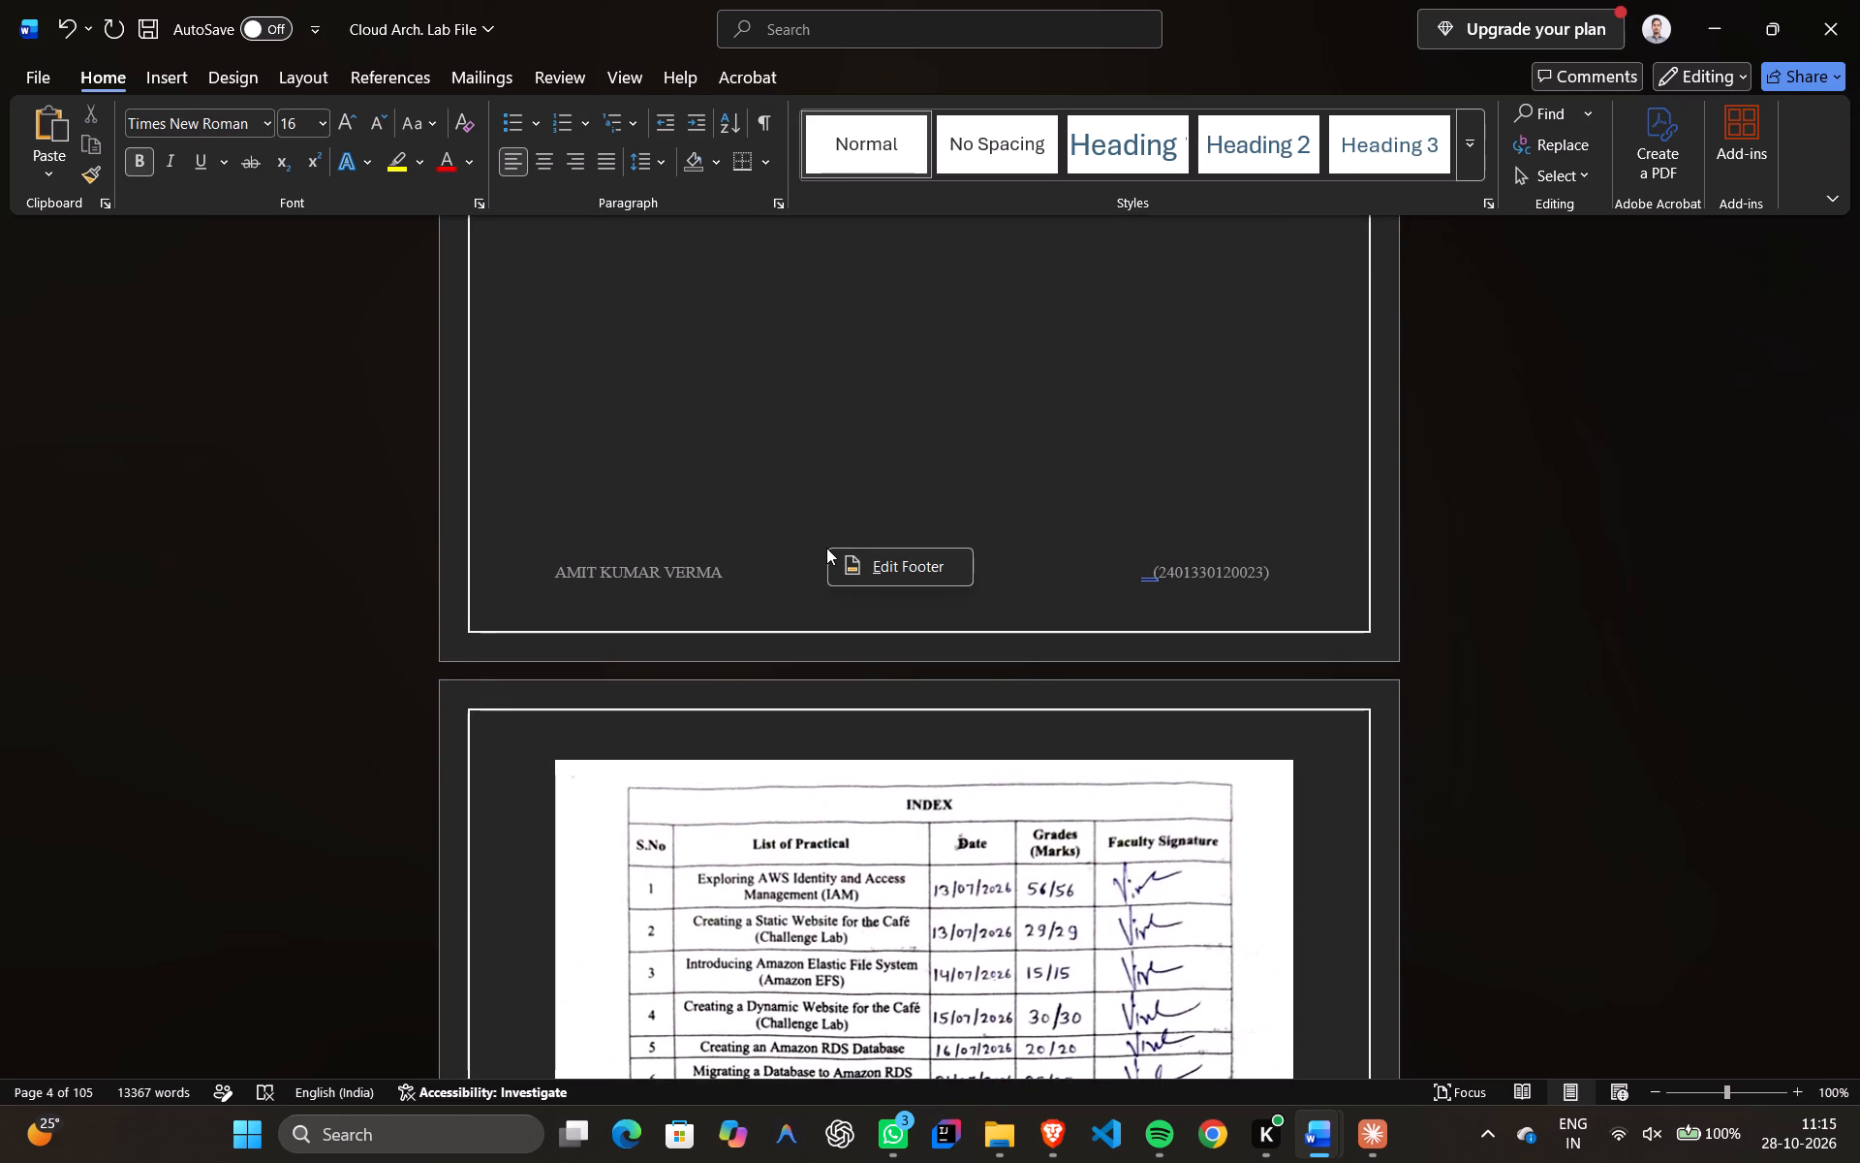
left_click(928, 515)
left_click(928, 515)
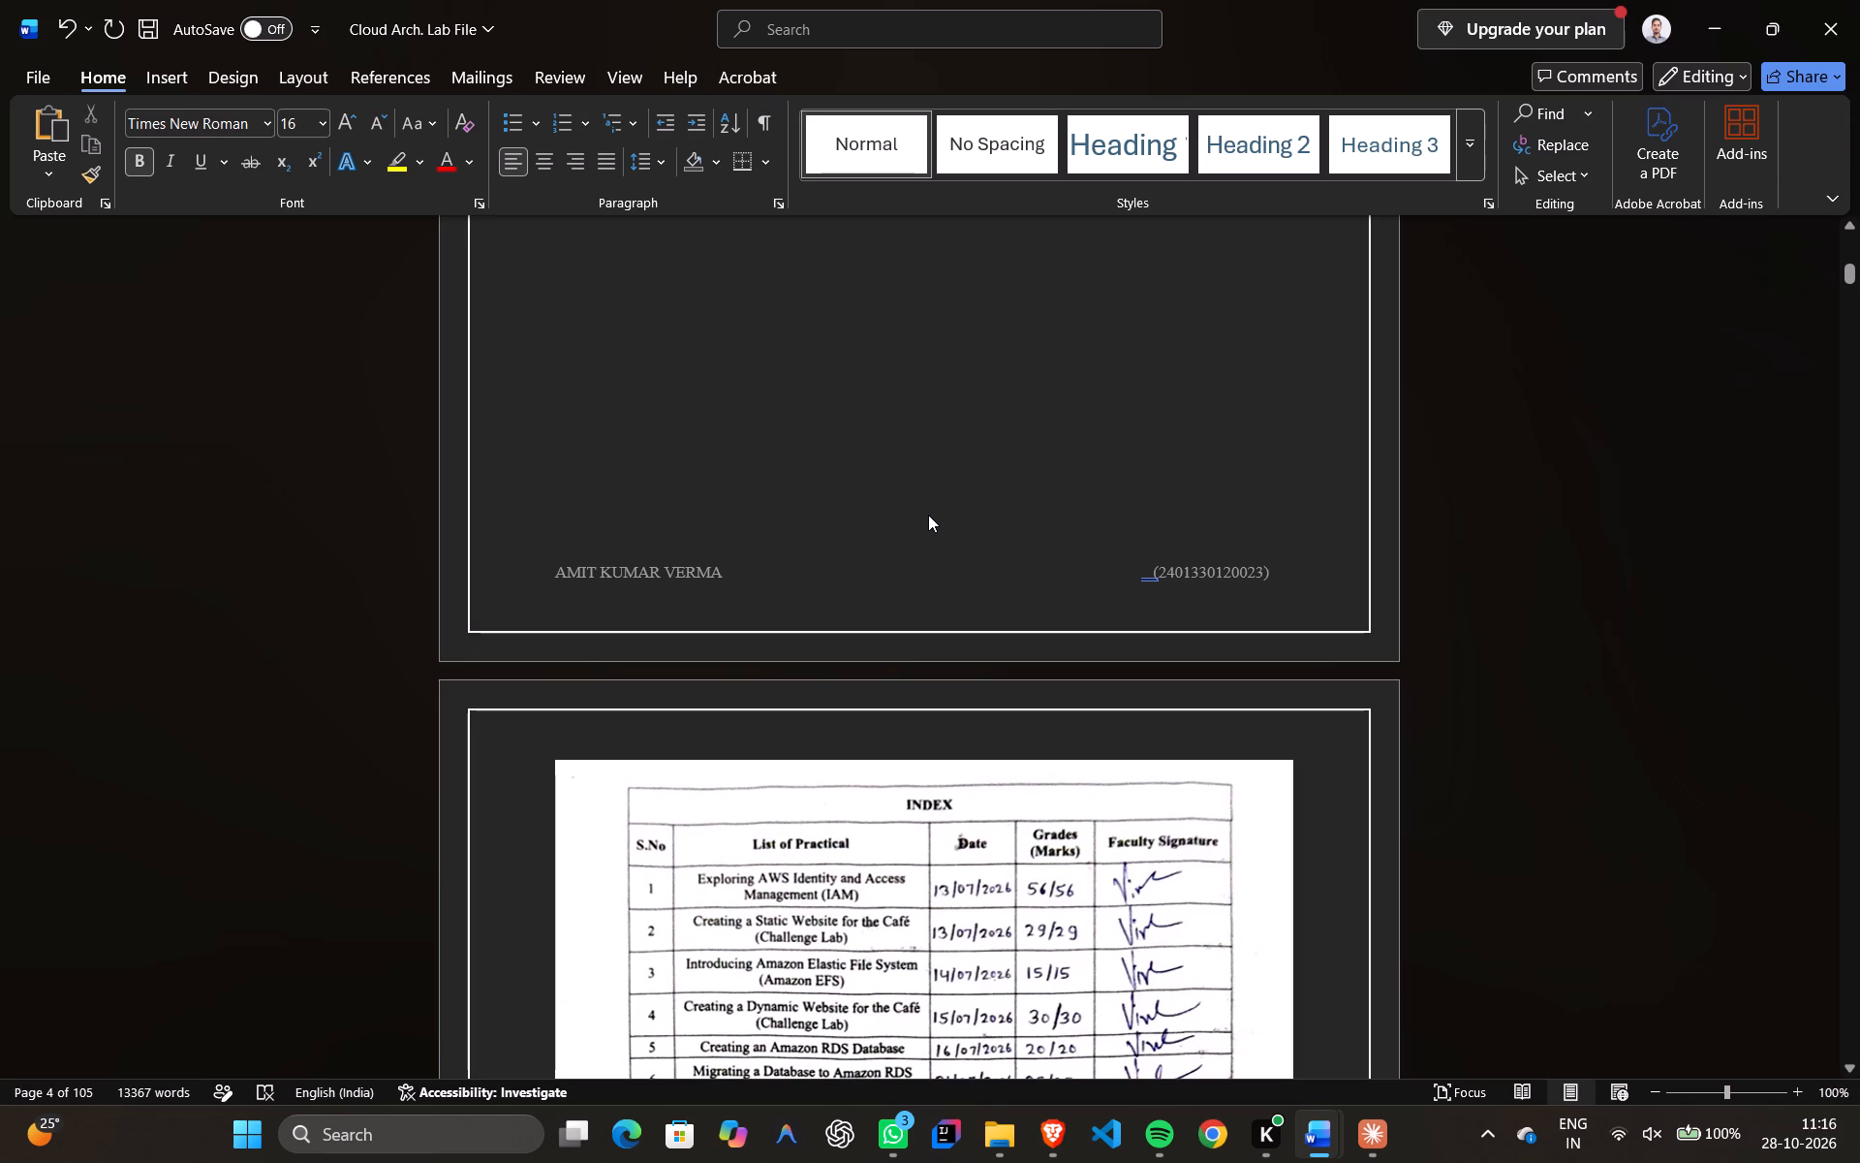
double_click(928, 515)
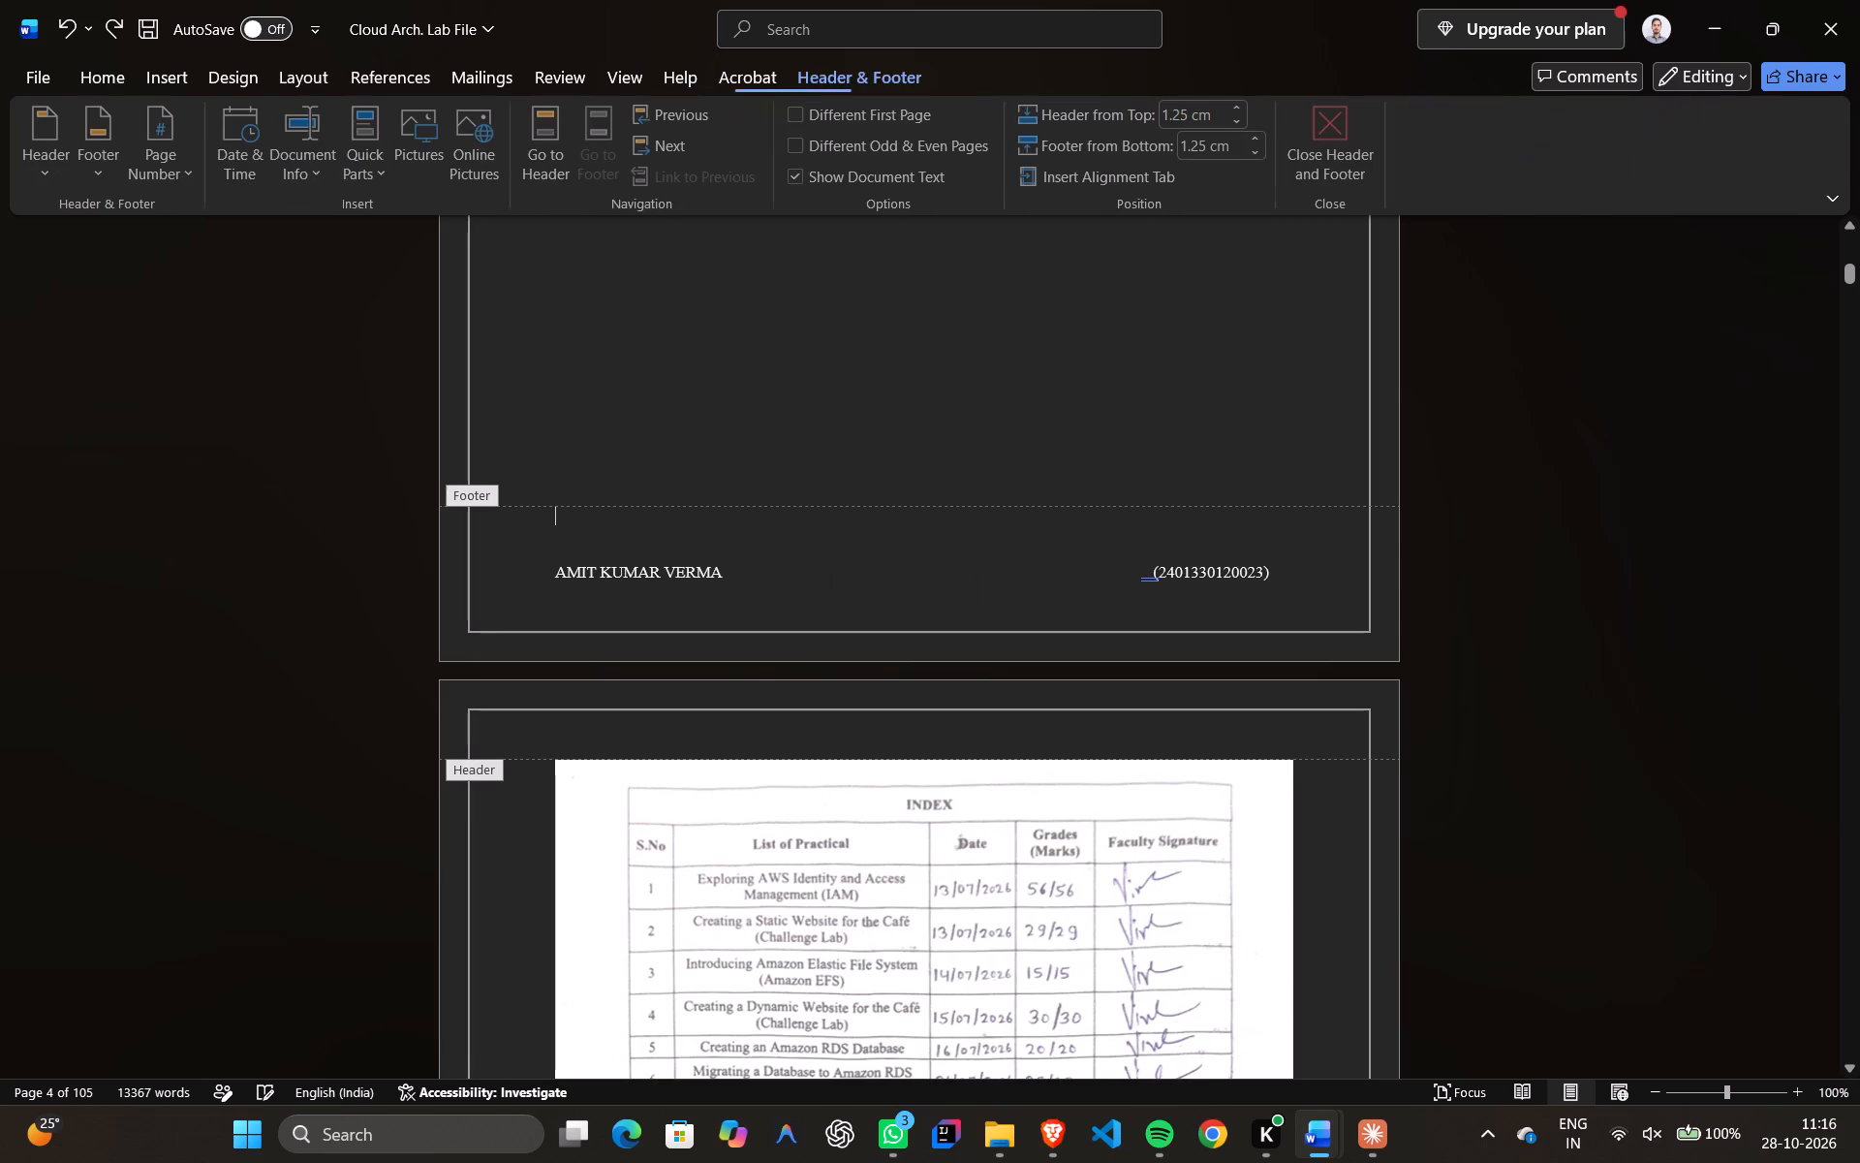
right_click(748, 579)
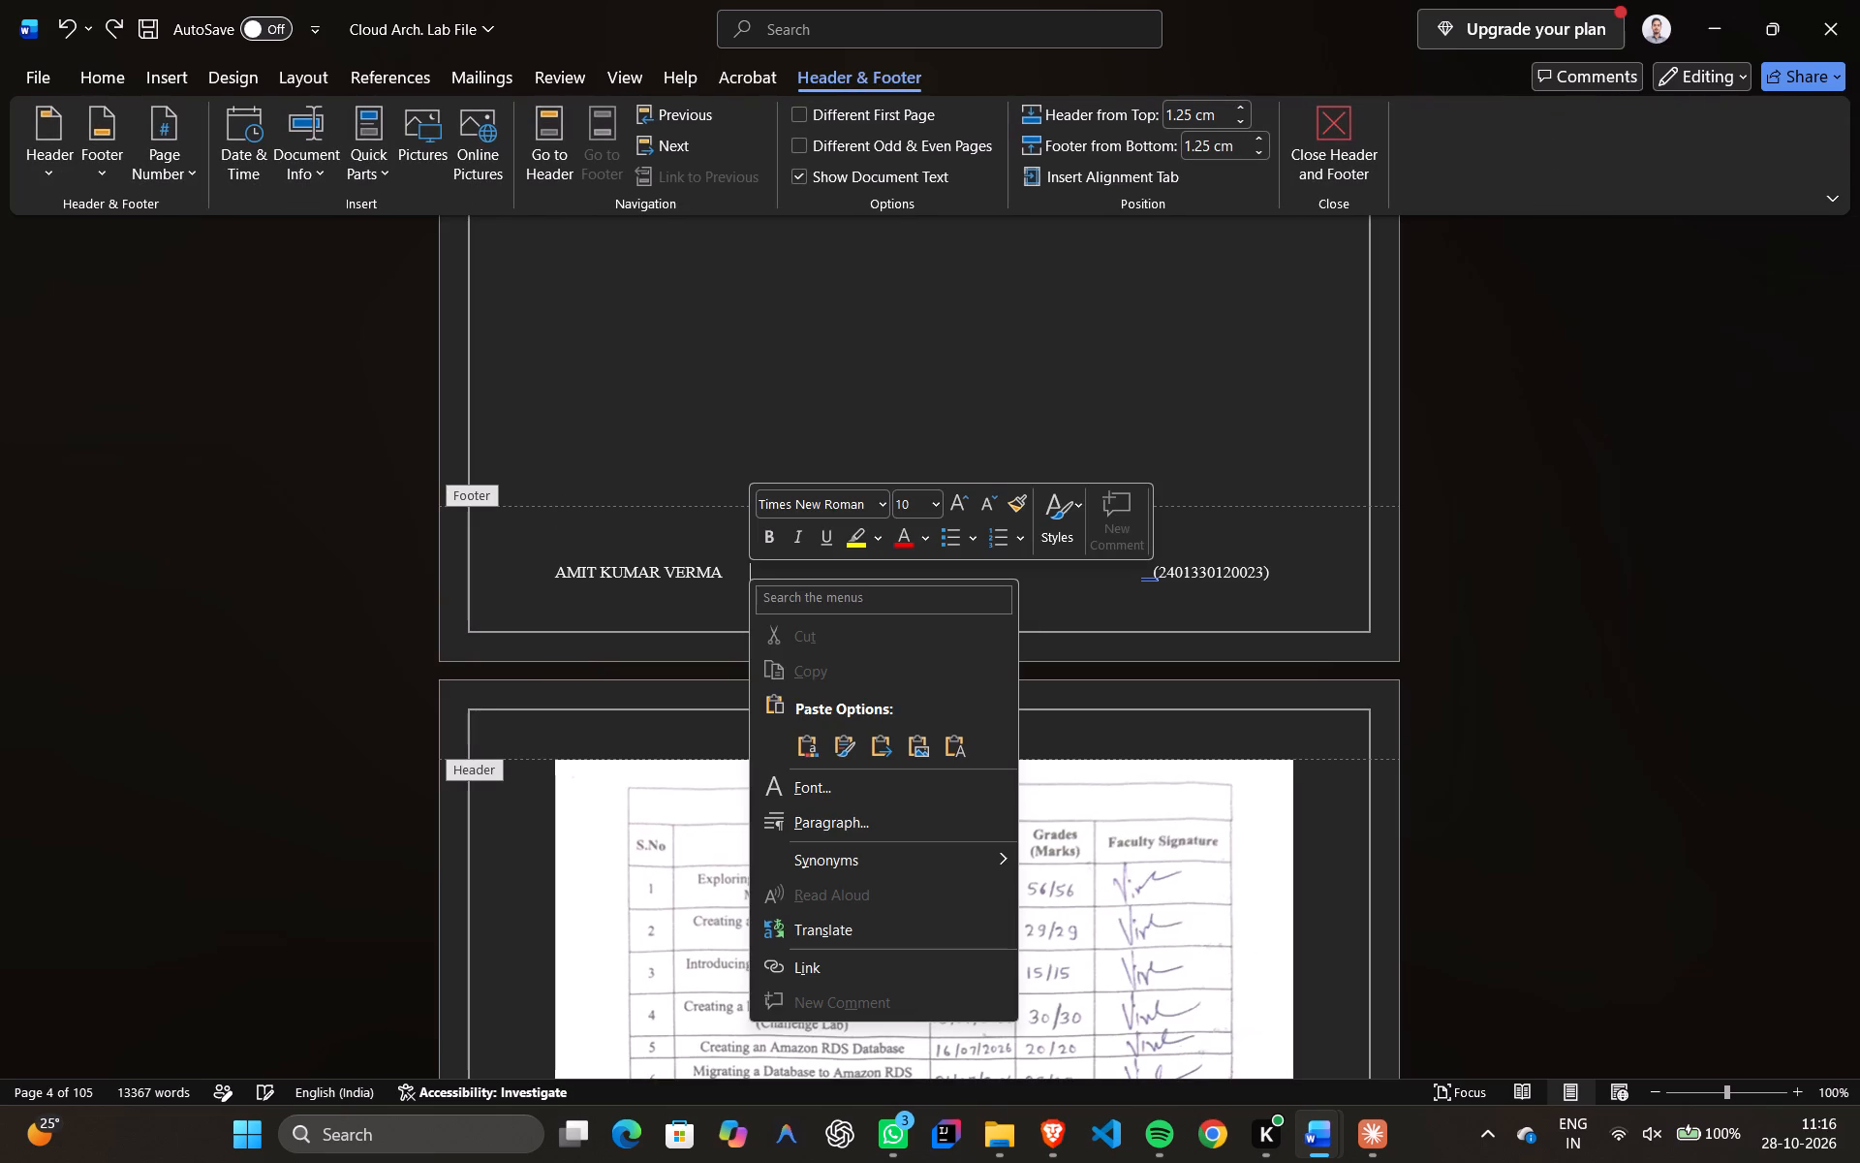
left_click(731, 575)
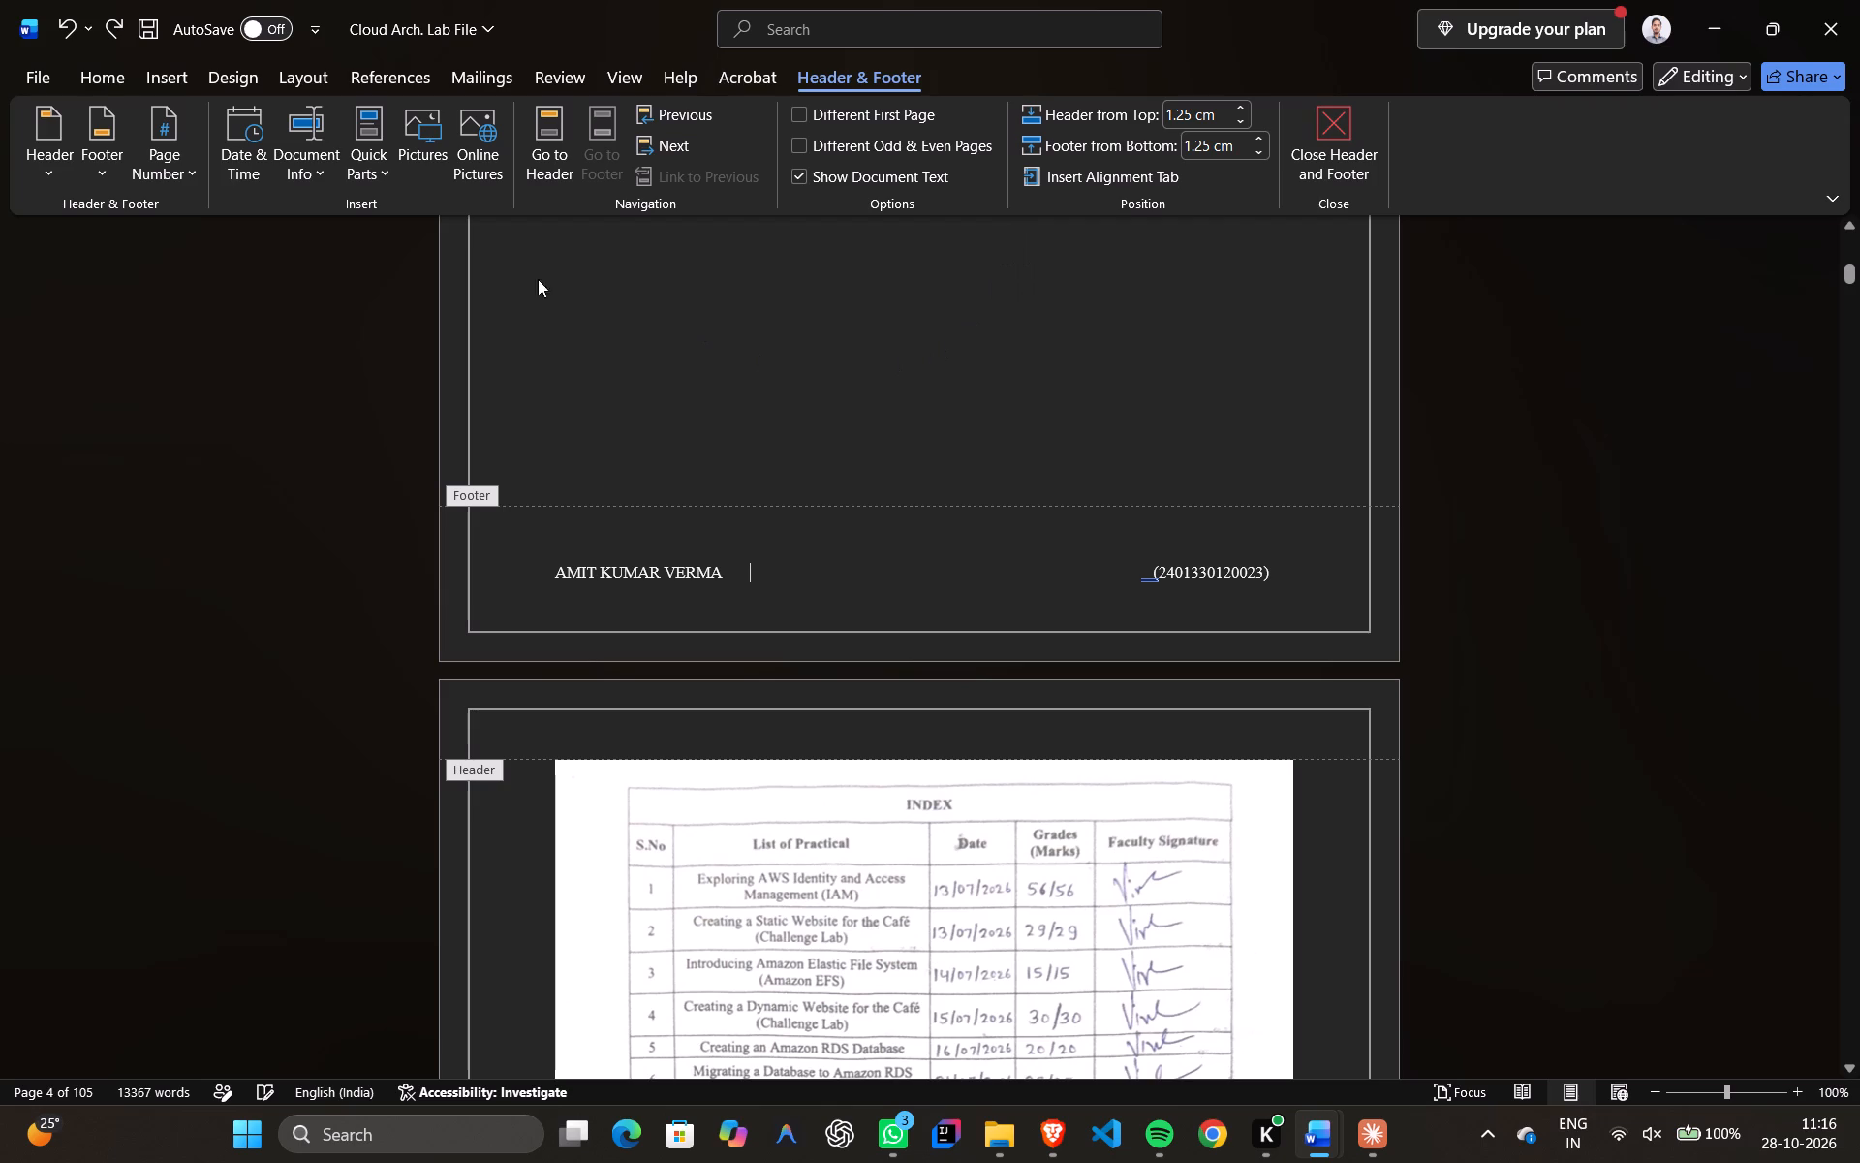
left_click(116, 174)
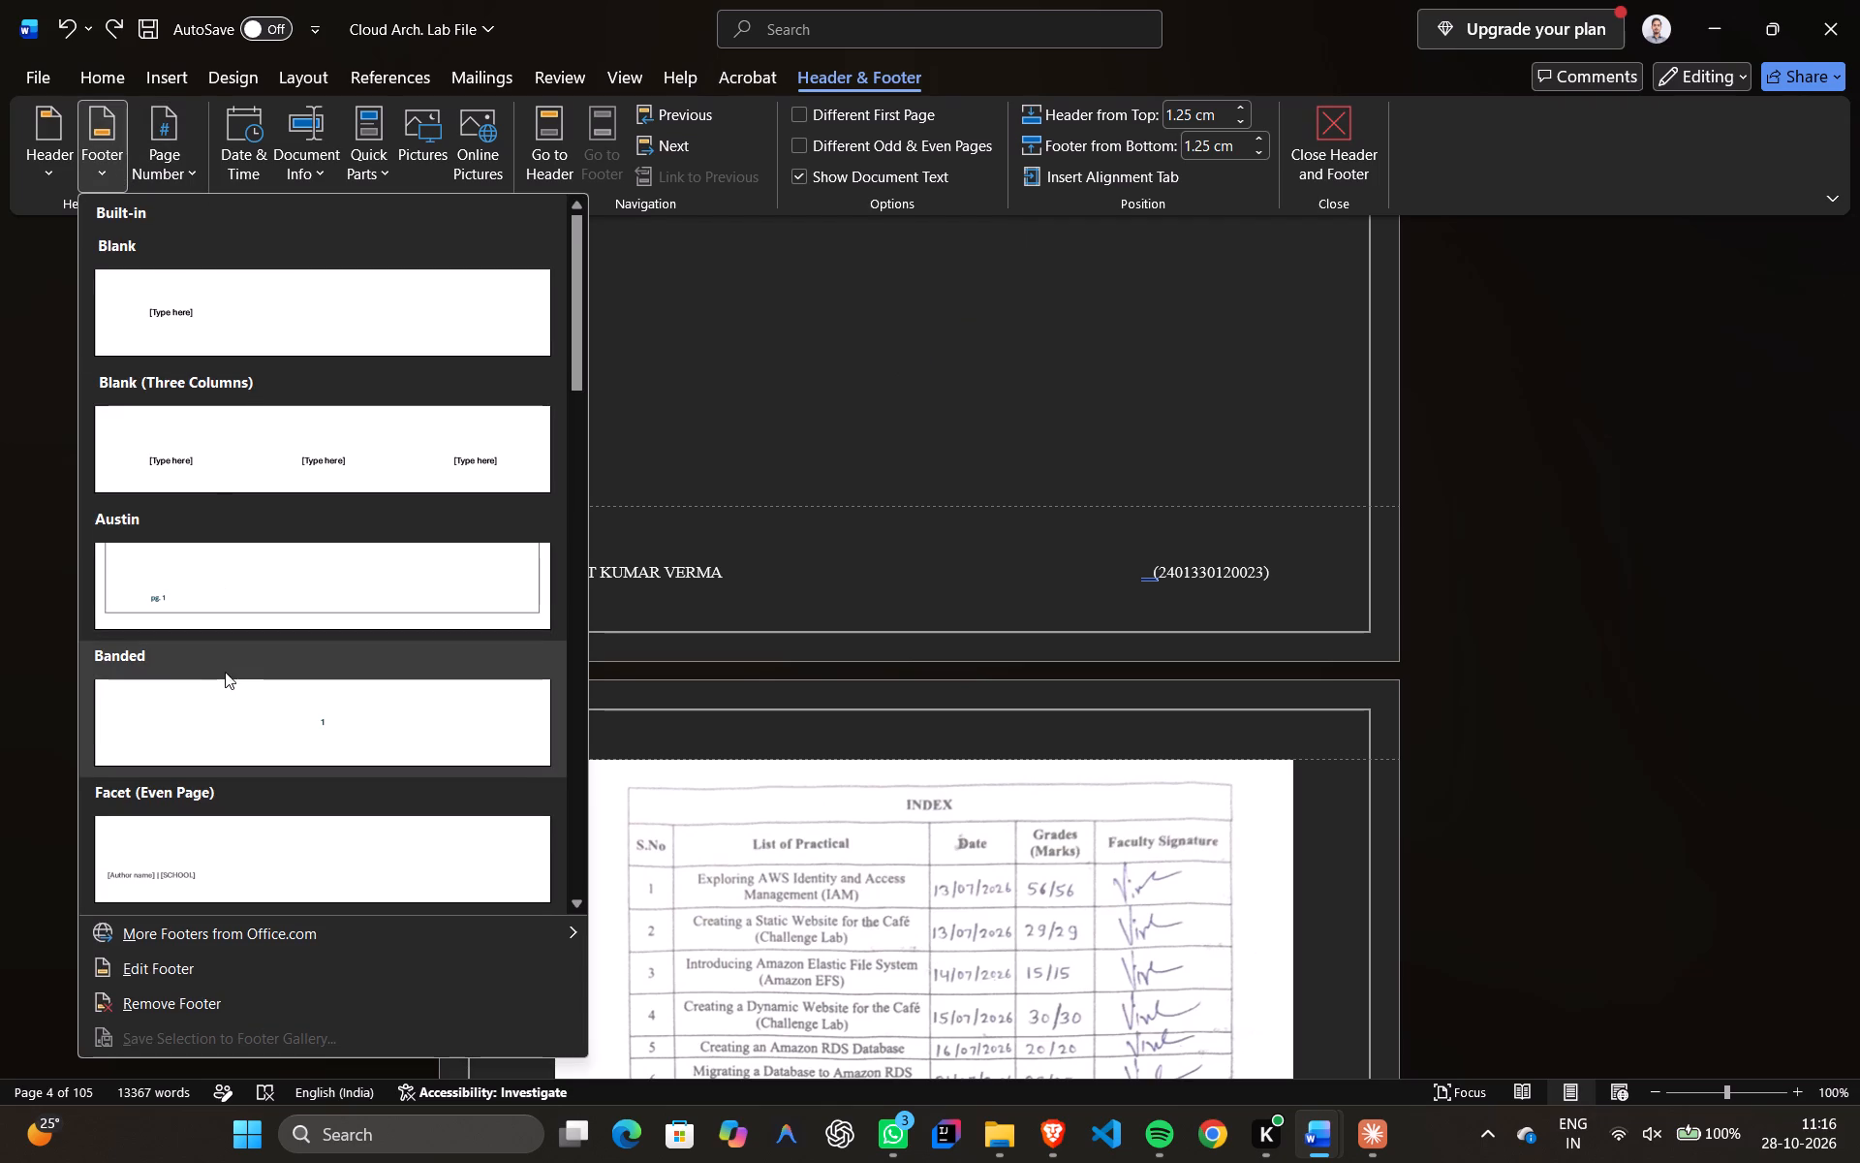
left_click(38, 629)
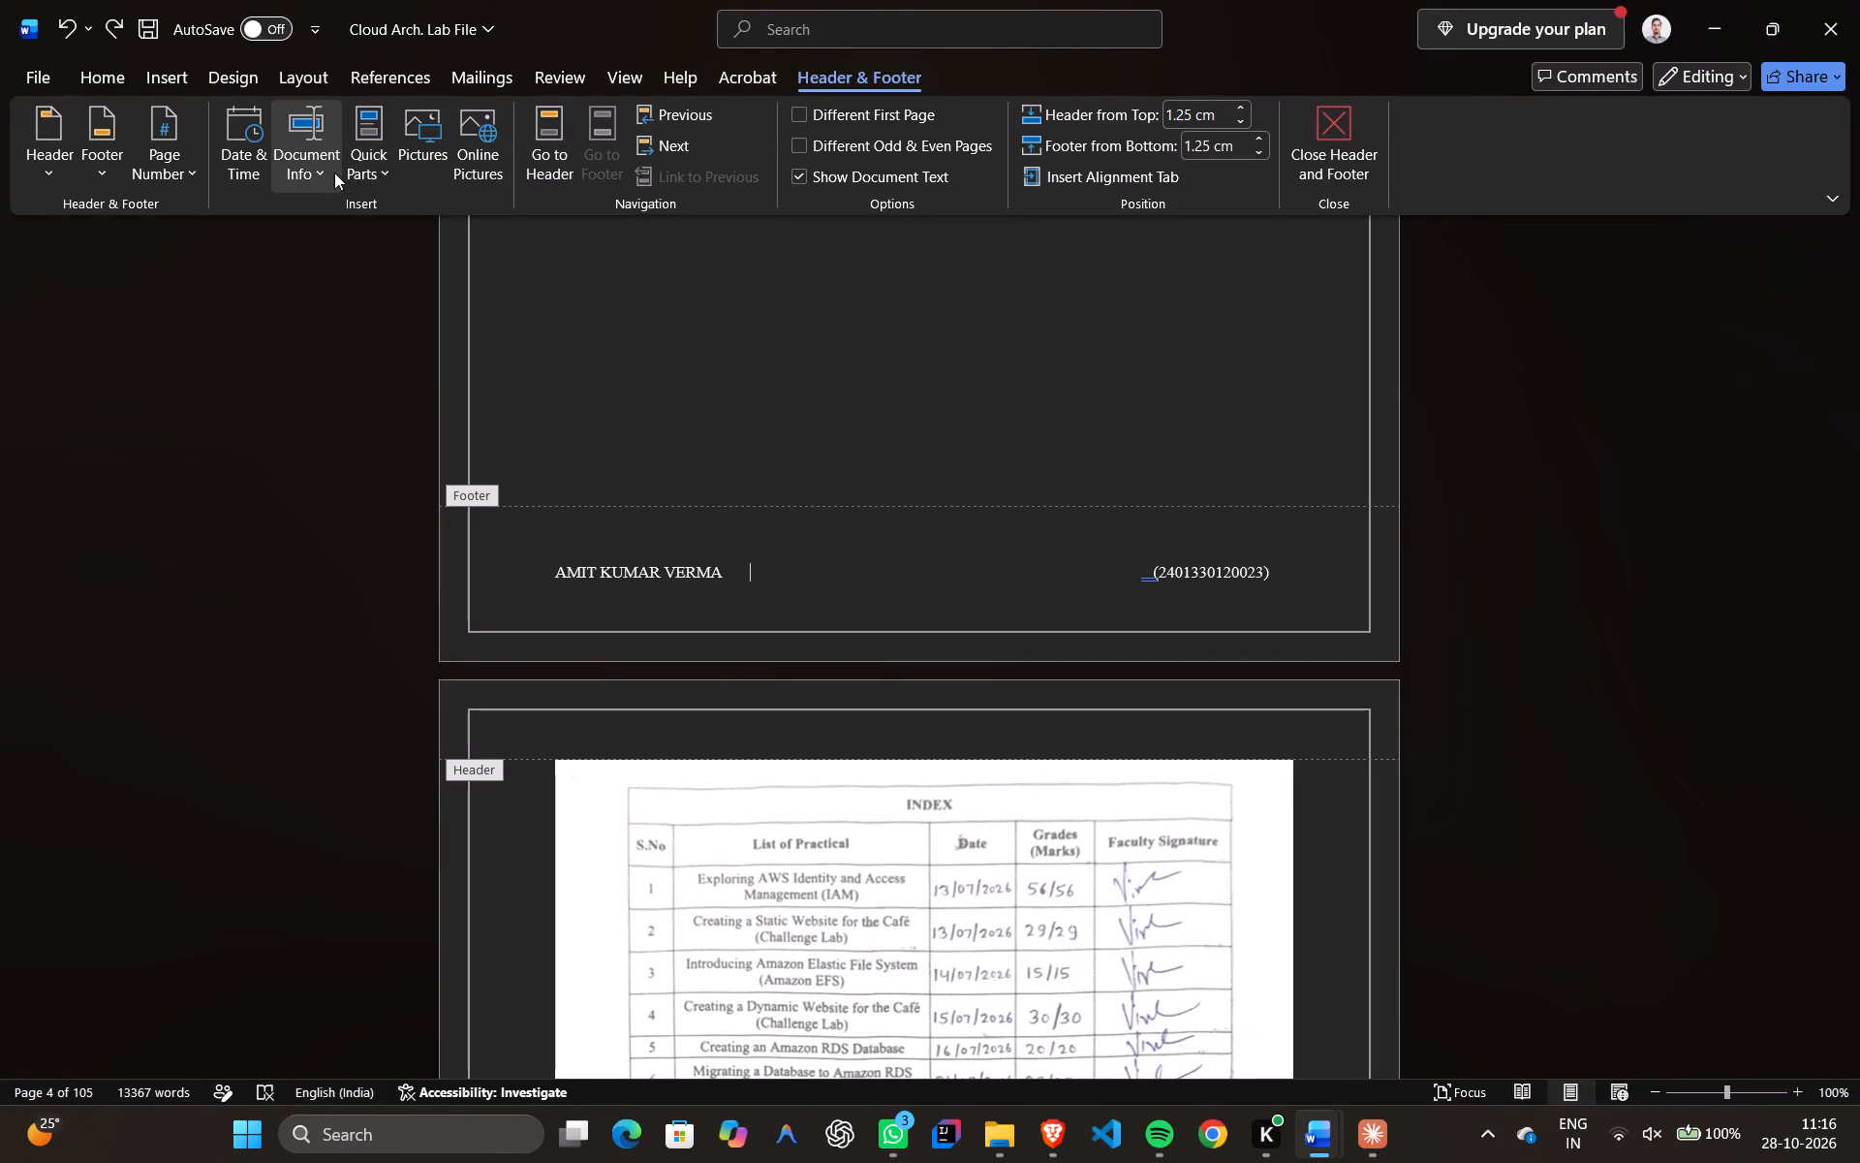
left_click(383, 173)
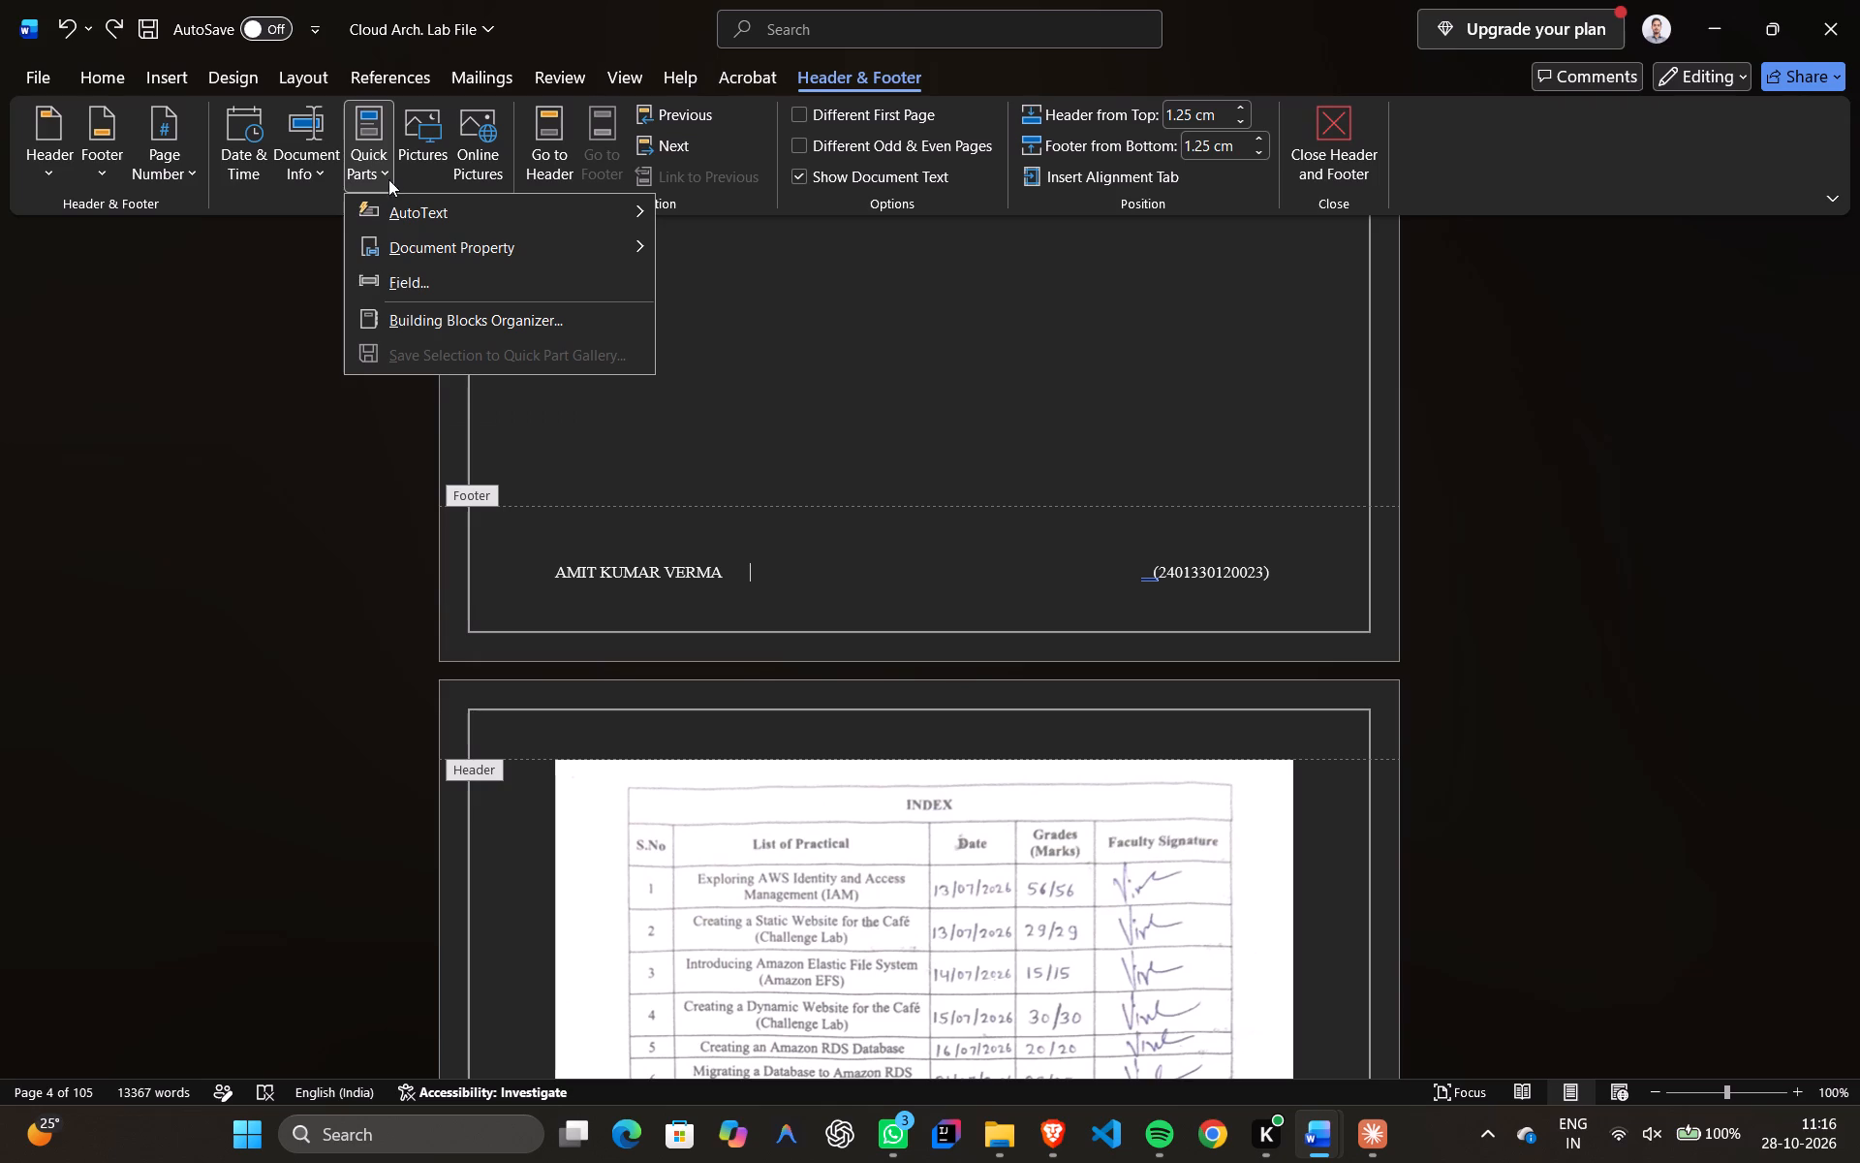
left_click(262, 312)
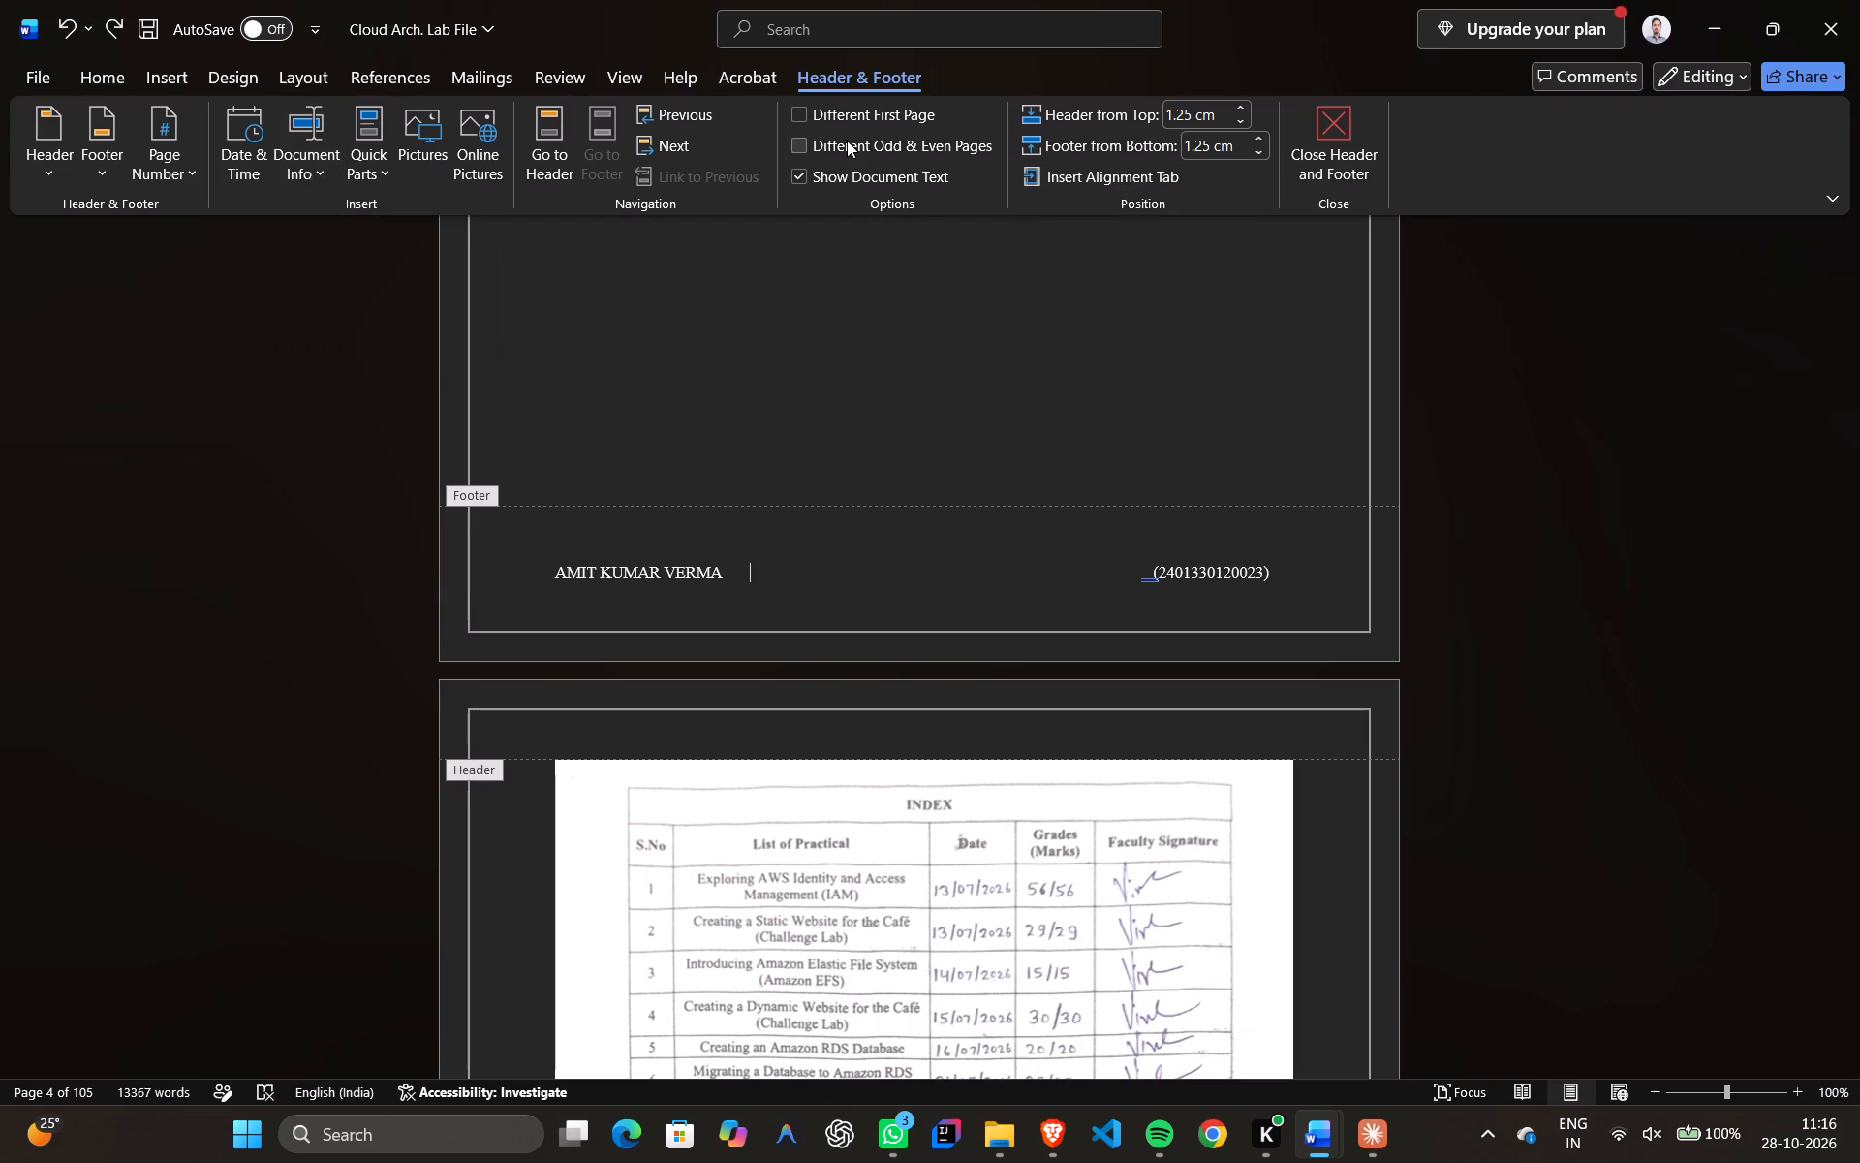
Give the document's first page a different header and footer from the rest.
left_click(794, 110)
Check the footers on the blank opening pages and the index page, and leave footer editing.
scroll(896, 463, "down", 3)
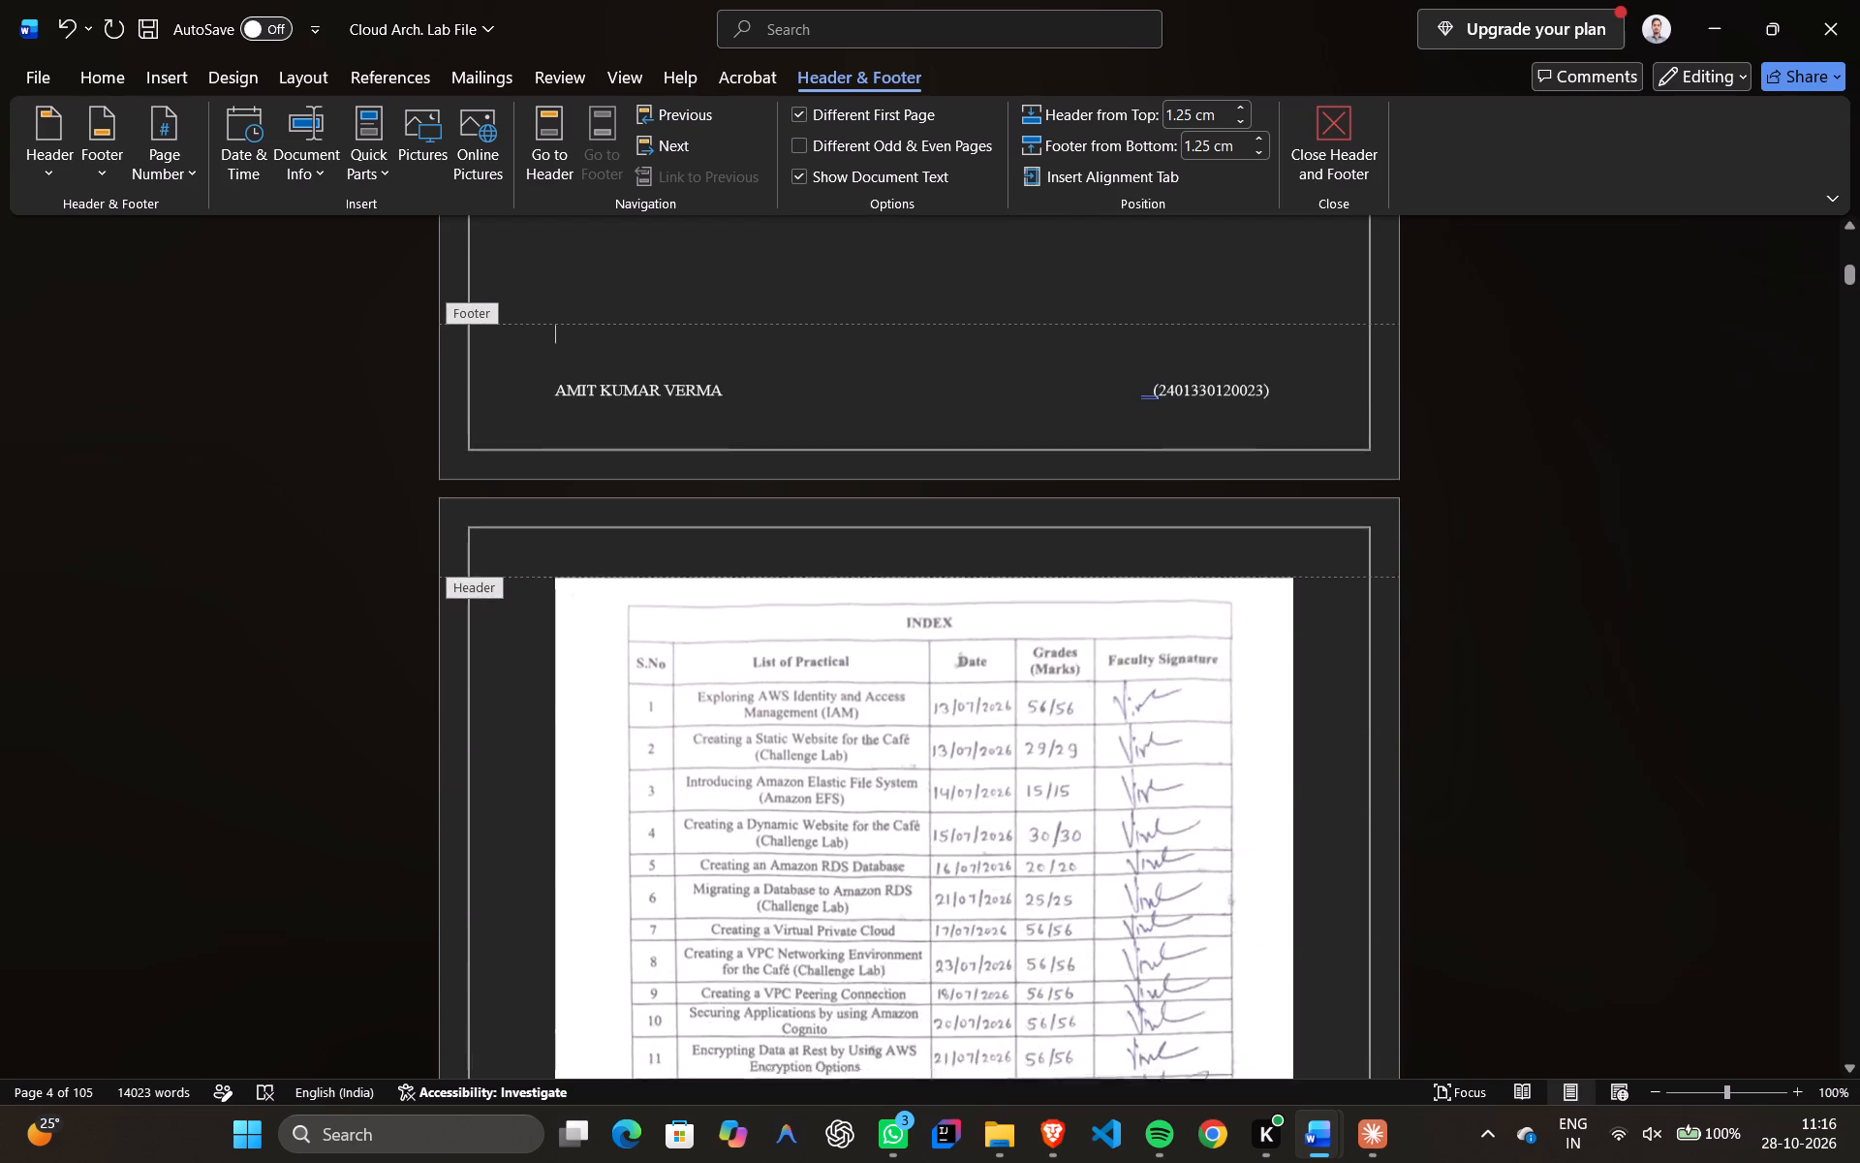
scroll(896, 463, "down", 2)
scroll(896, 463, "up", 11)
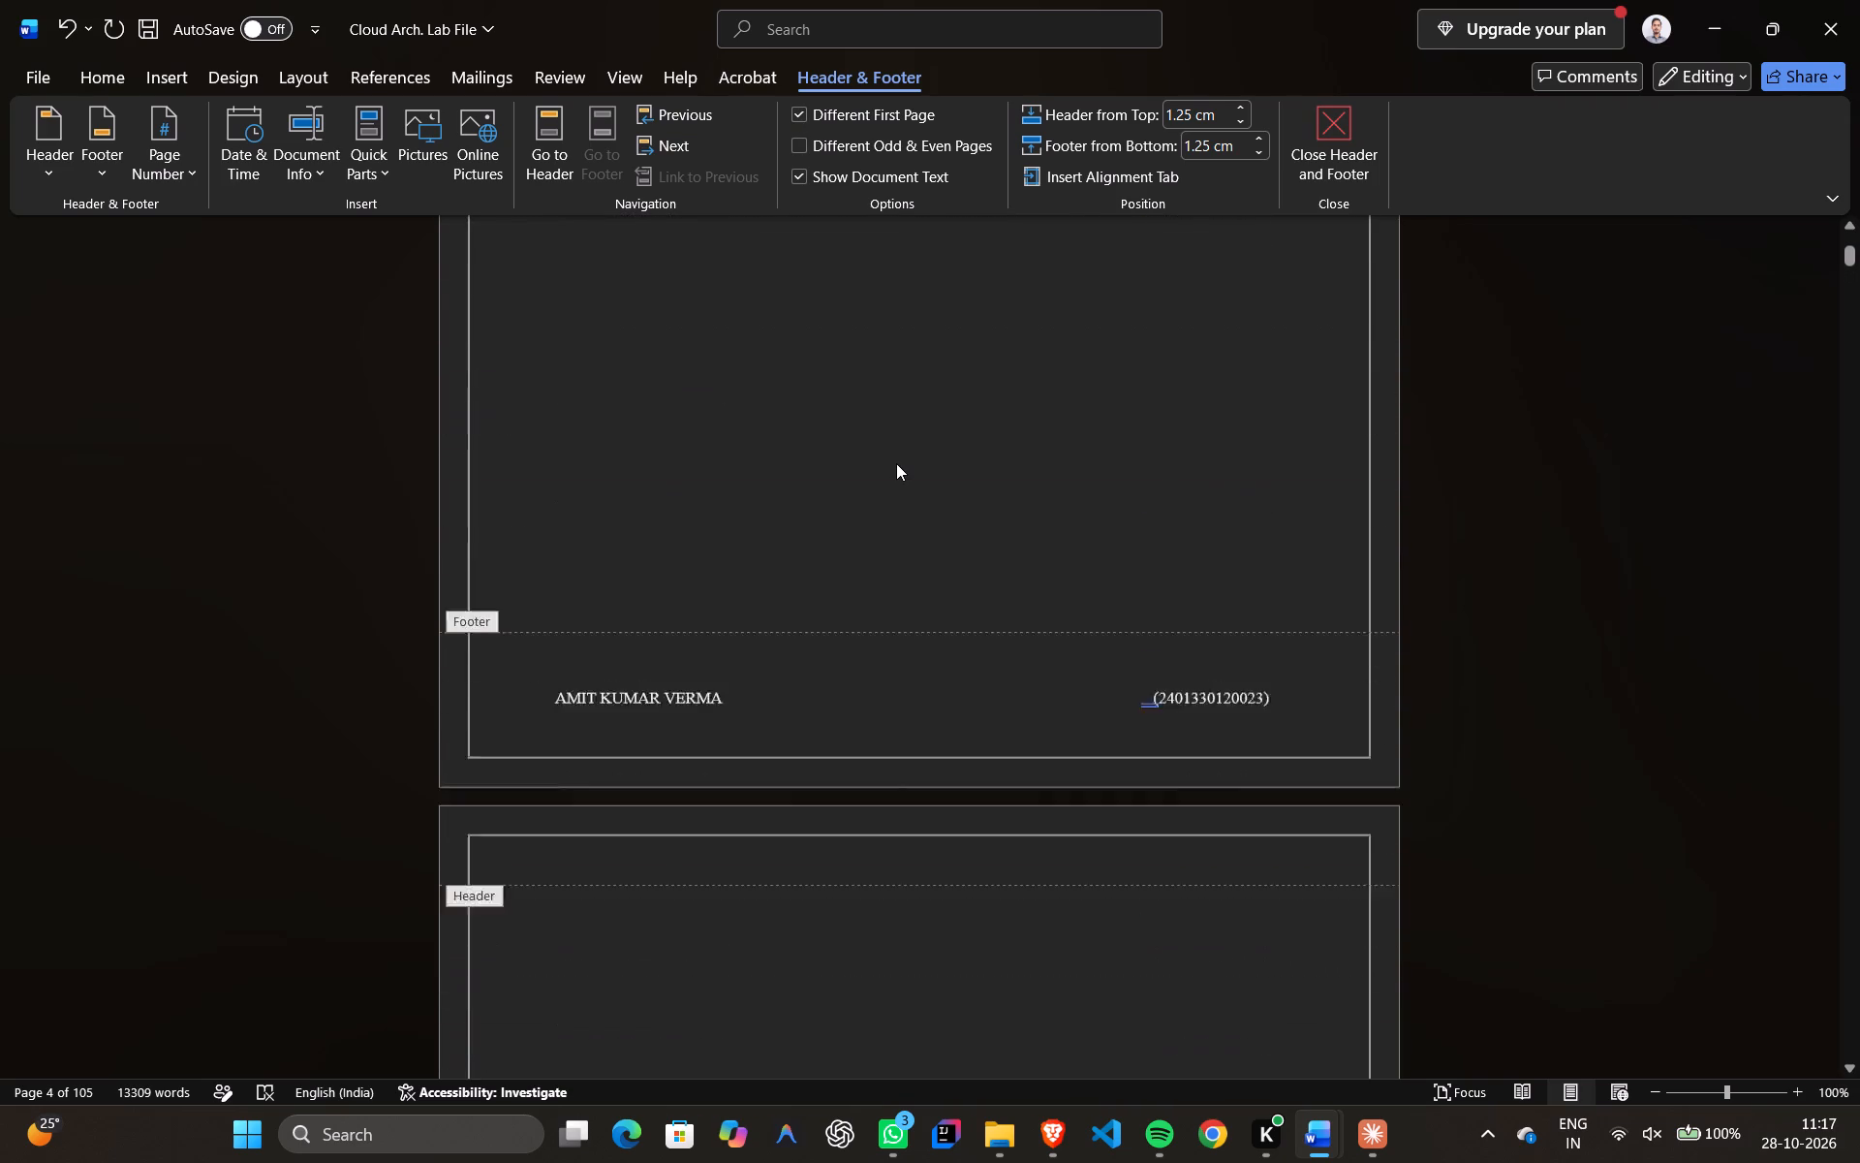
scroll(896, 463, "up", 4)
scroll(896, 463, "down", 1)
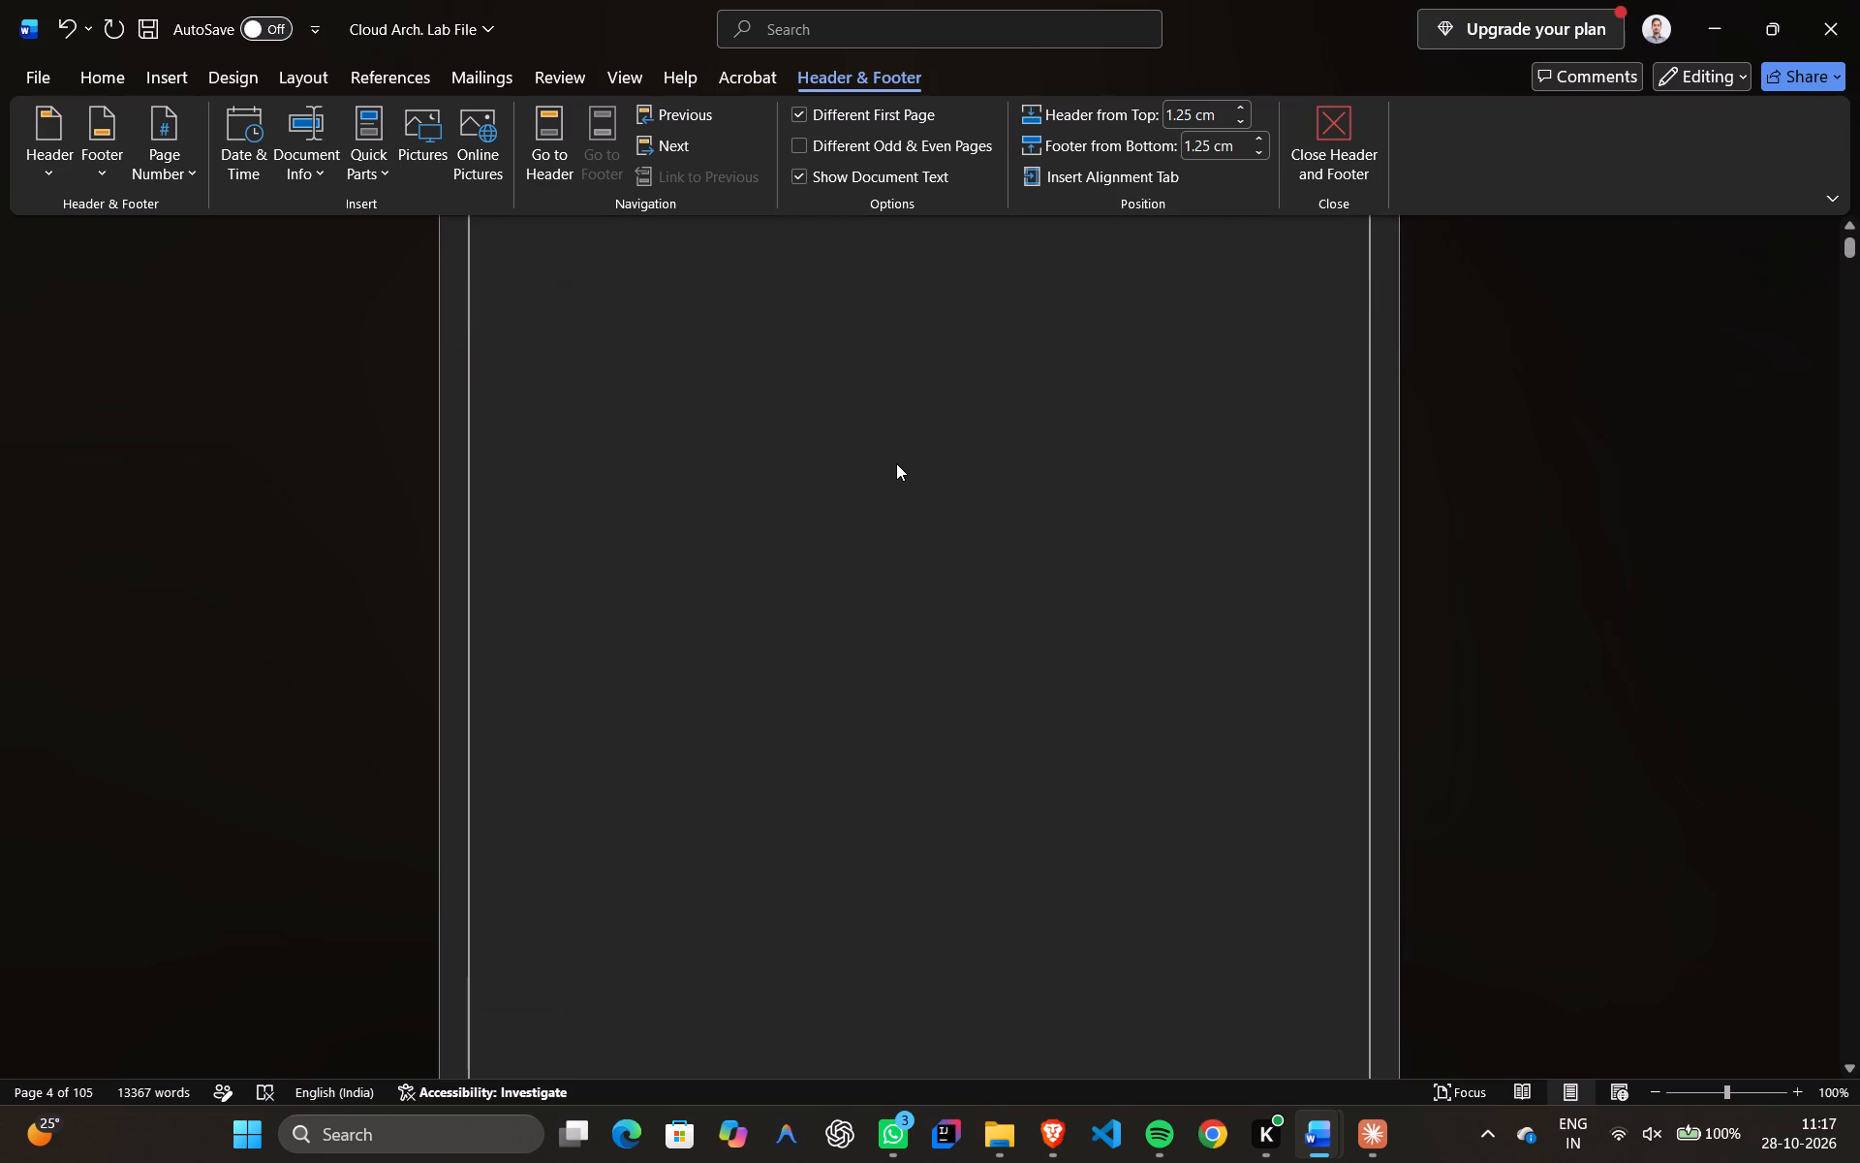
scroll(896, 463, "down", 6)
scroll(896, 463, "up", 1)
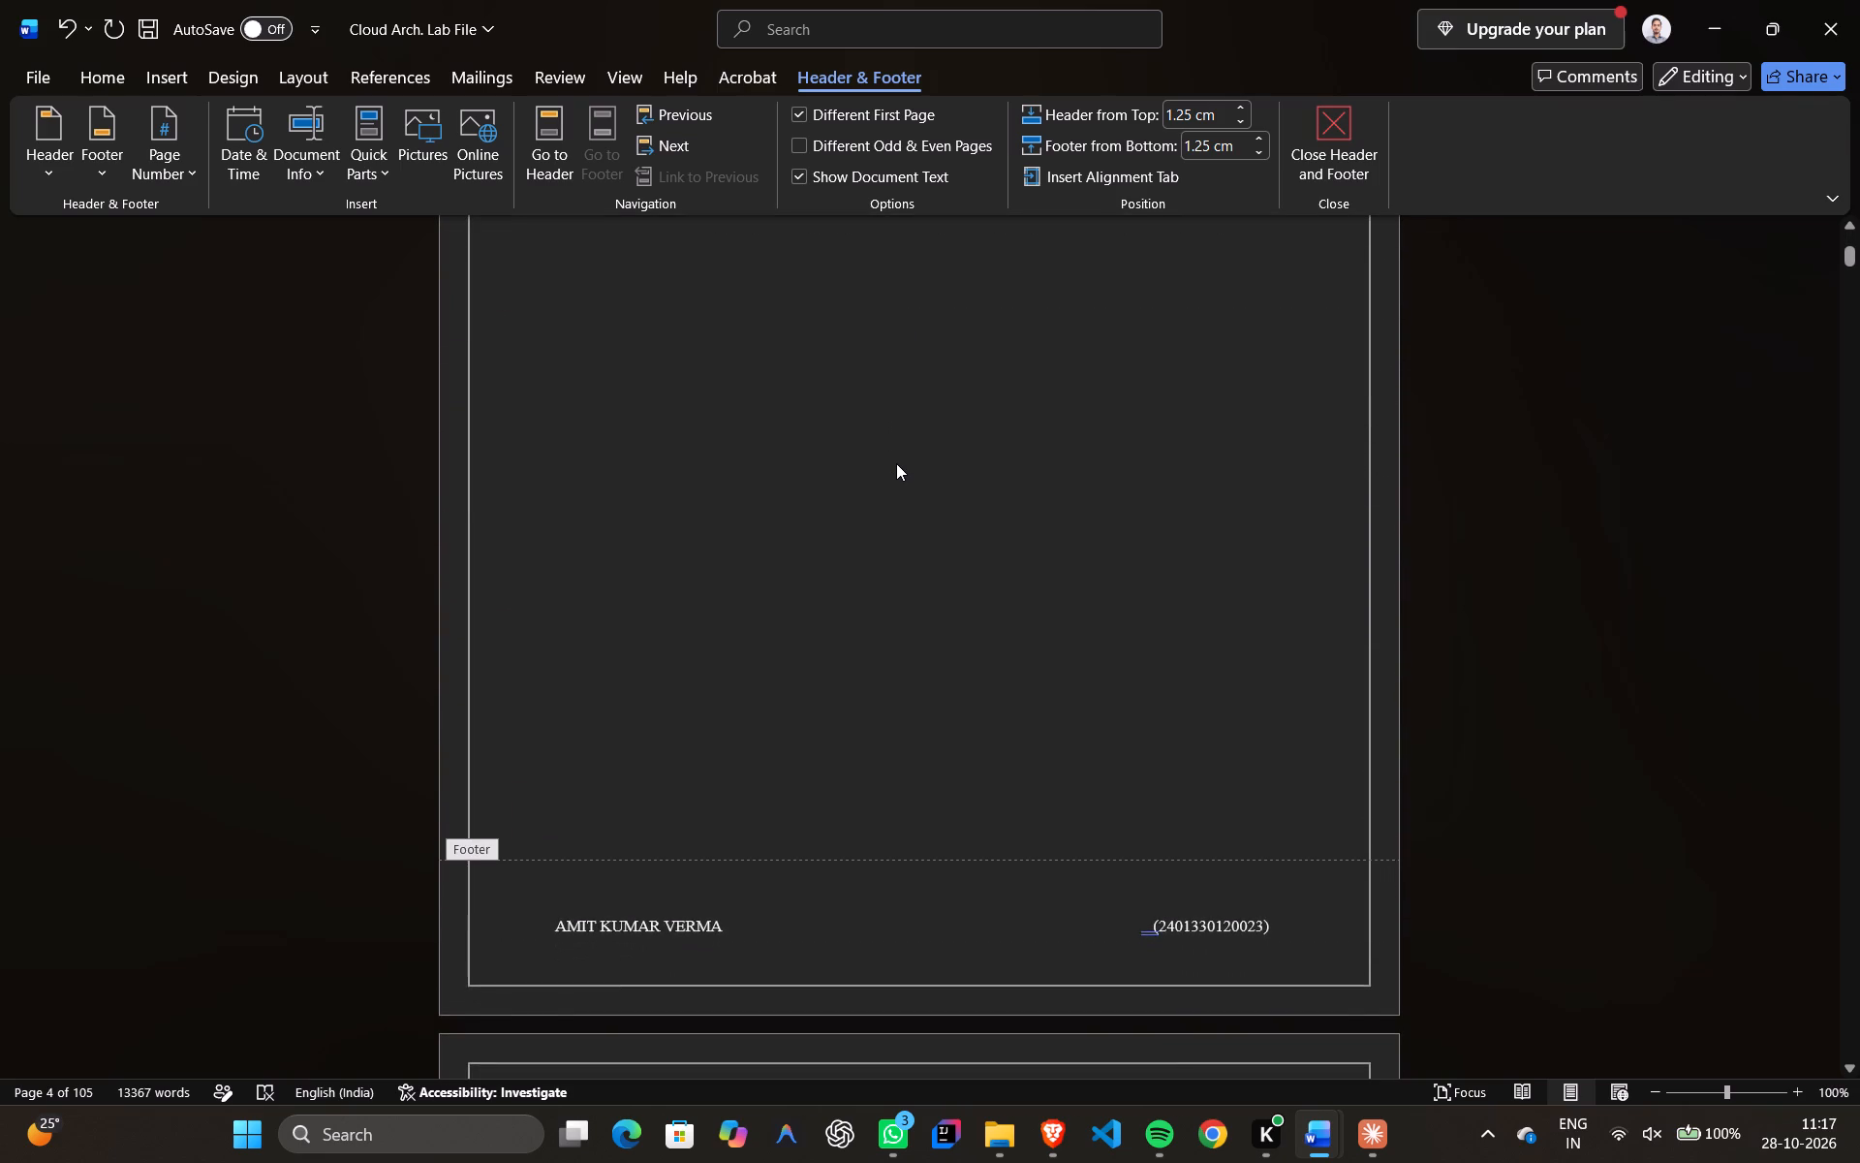
scroll(896, 463, "up", 1)
key("Escape")
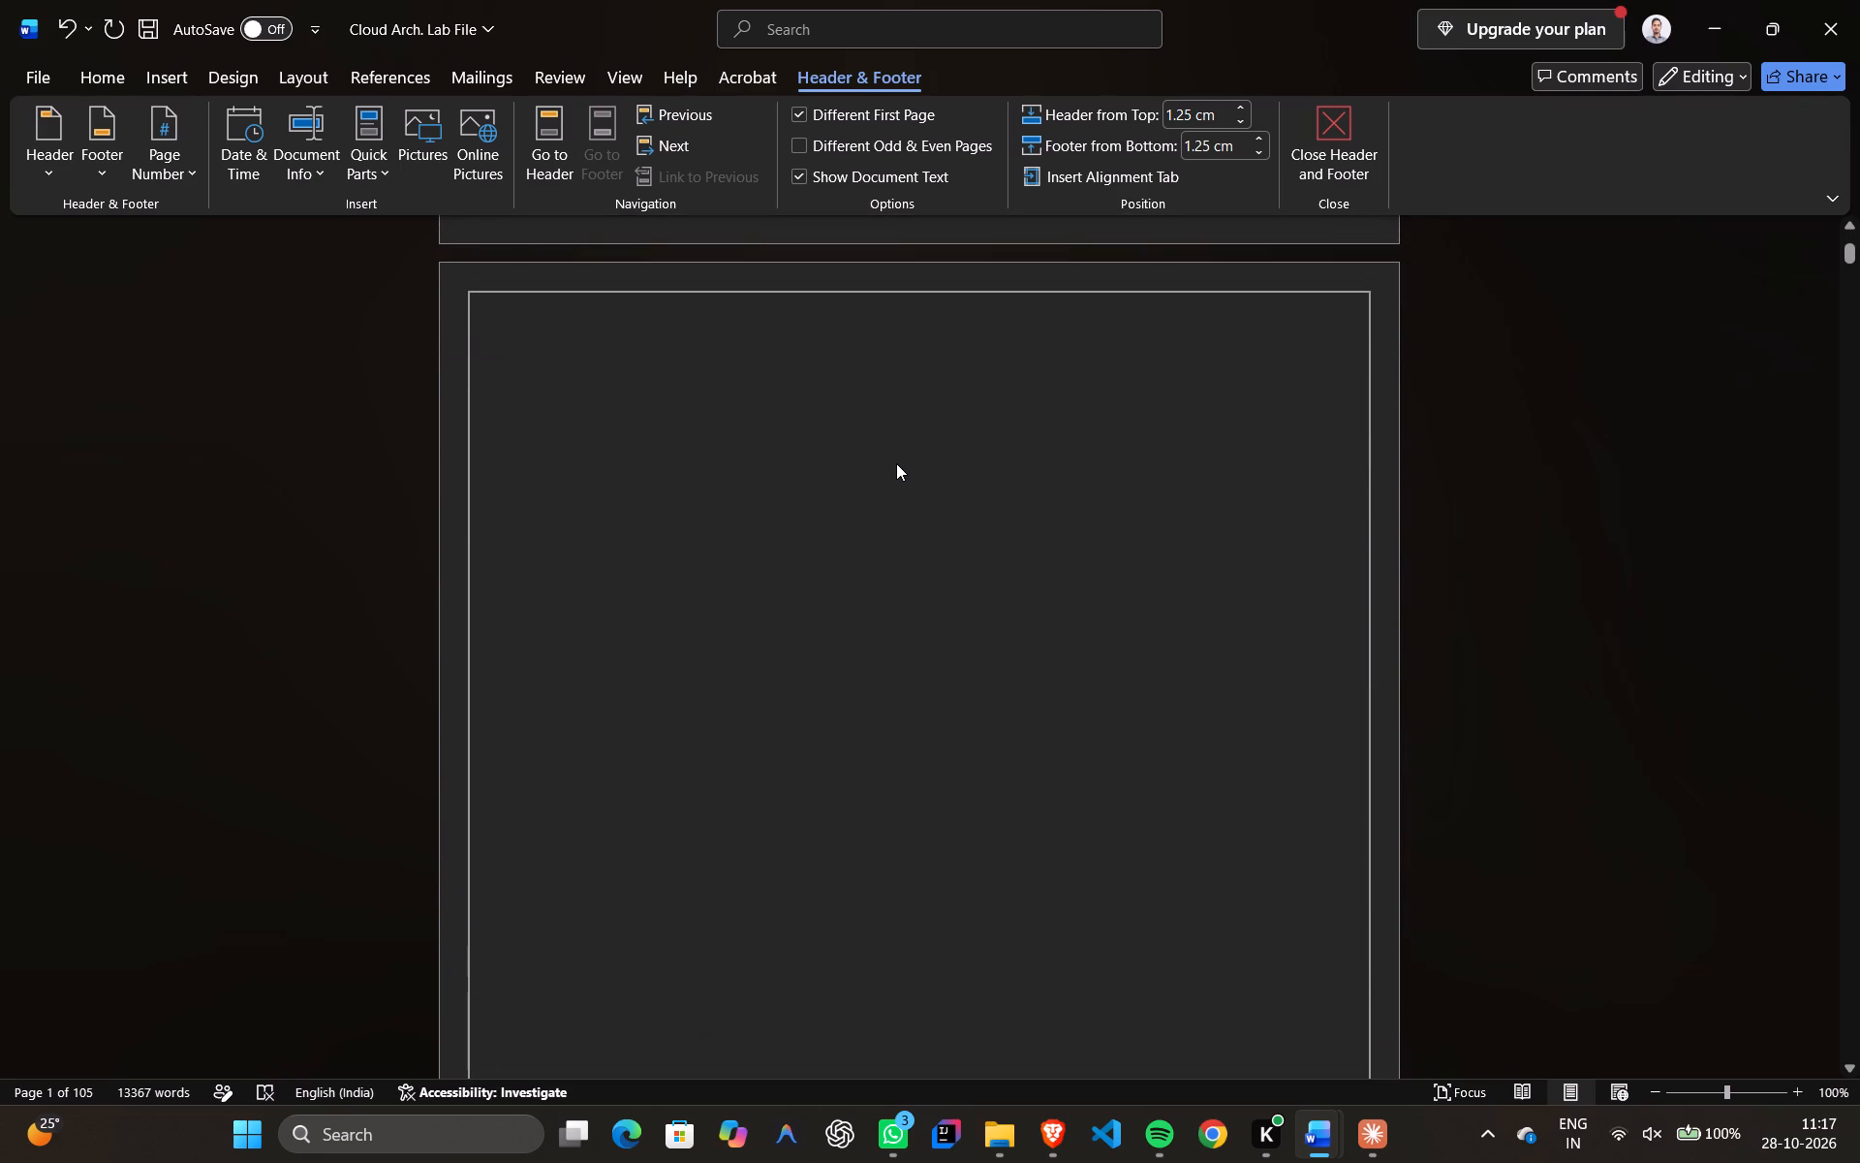
Delete the two extra blank pages between the second page and the index page.
scroll(1095, 674, "up", 3)
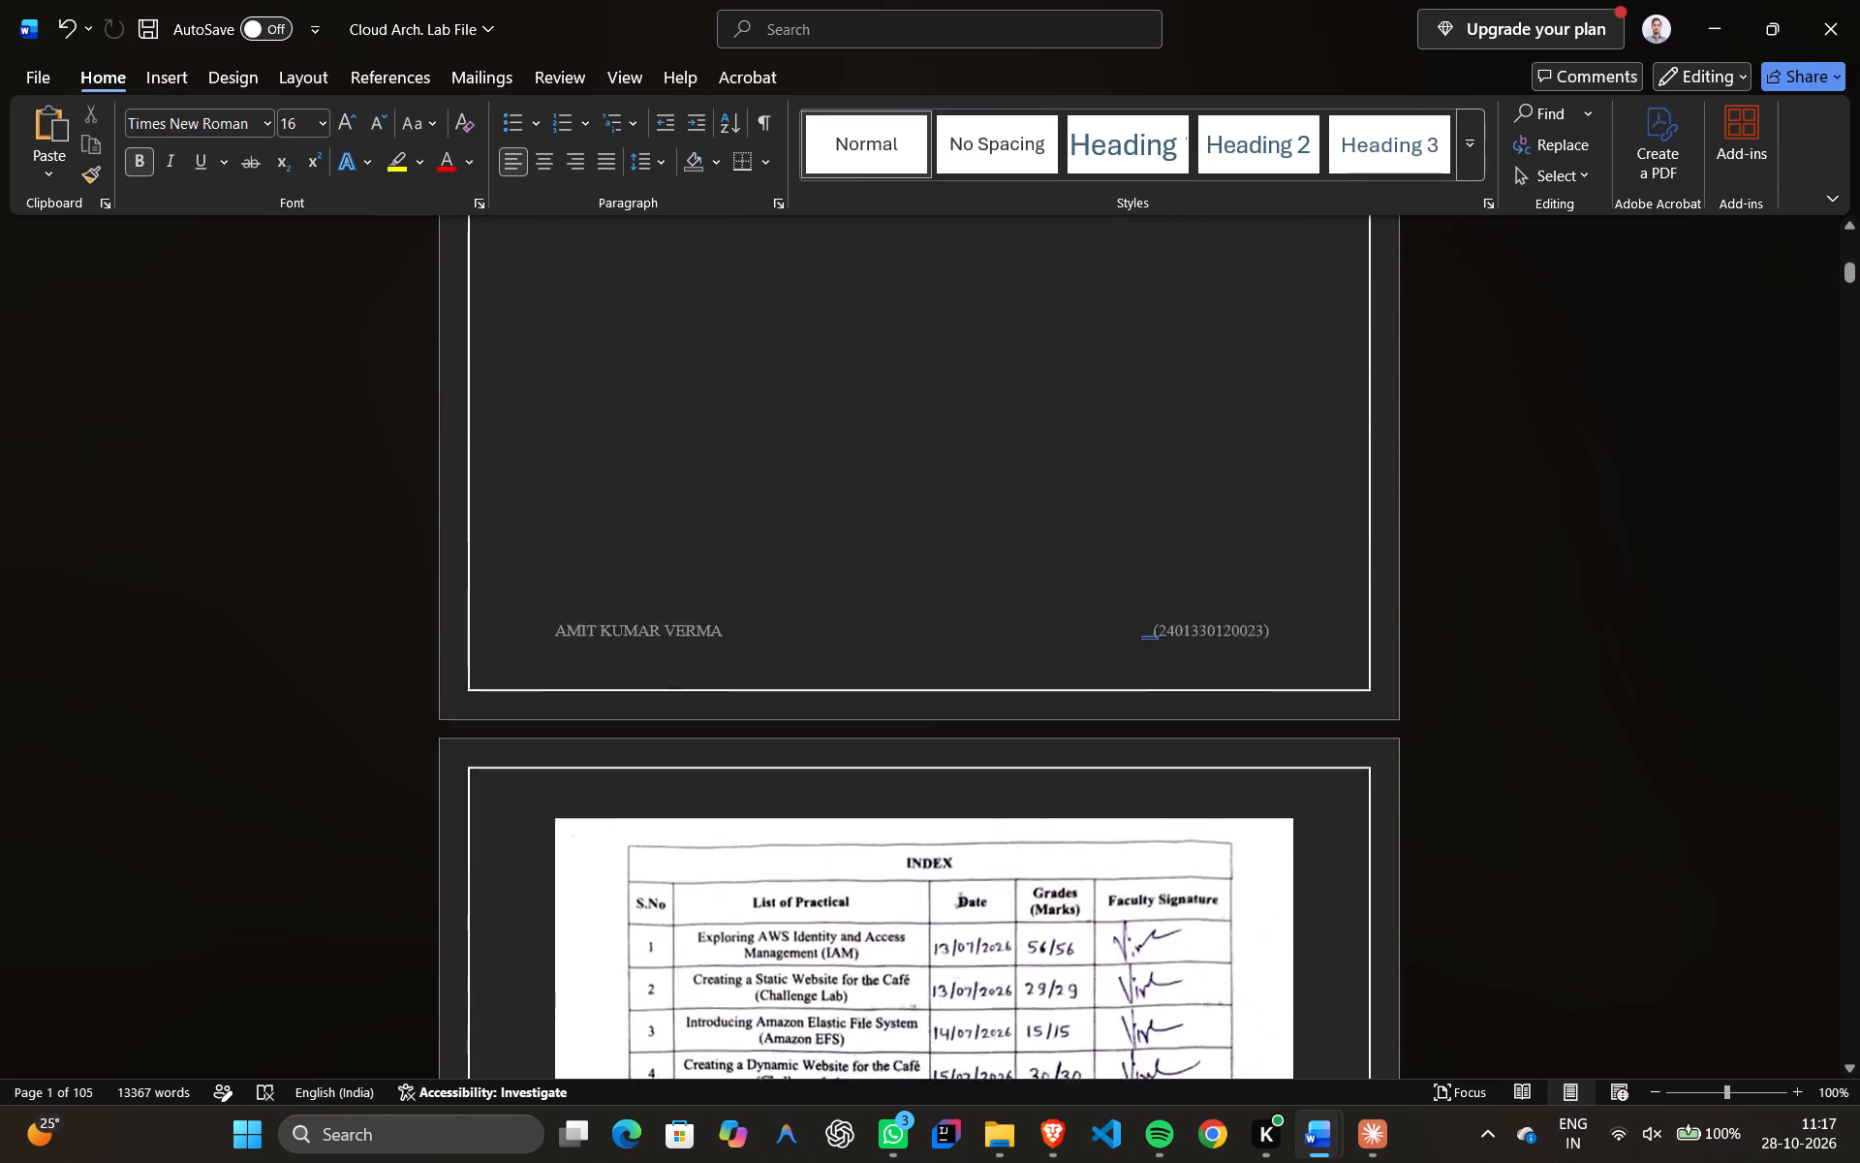
scroll(1095, 674, "up", 7)
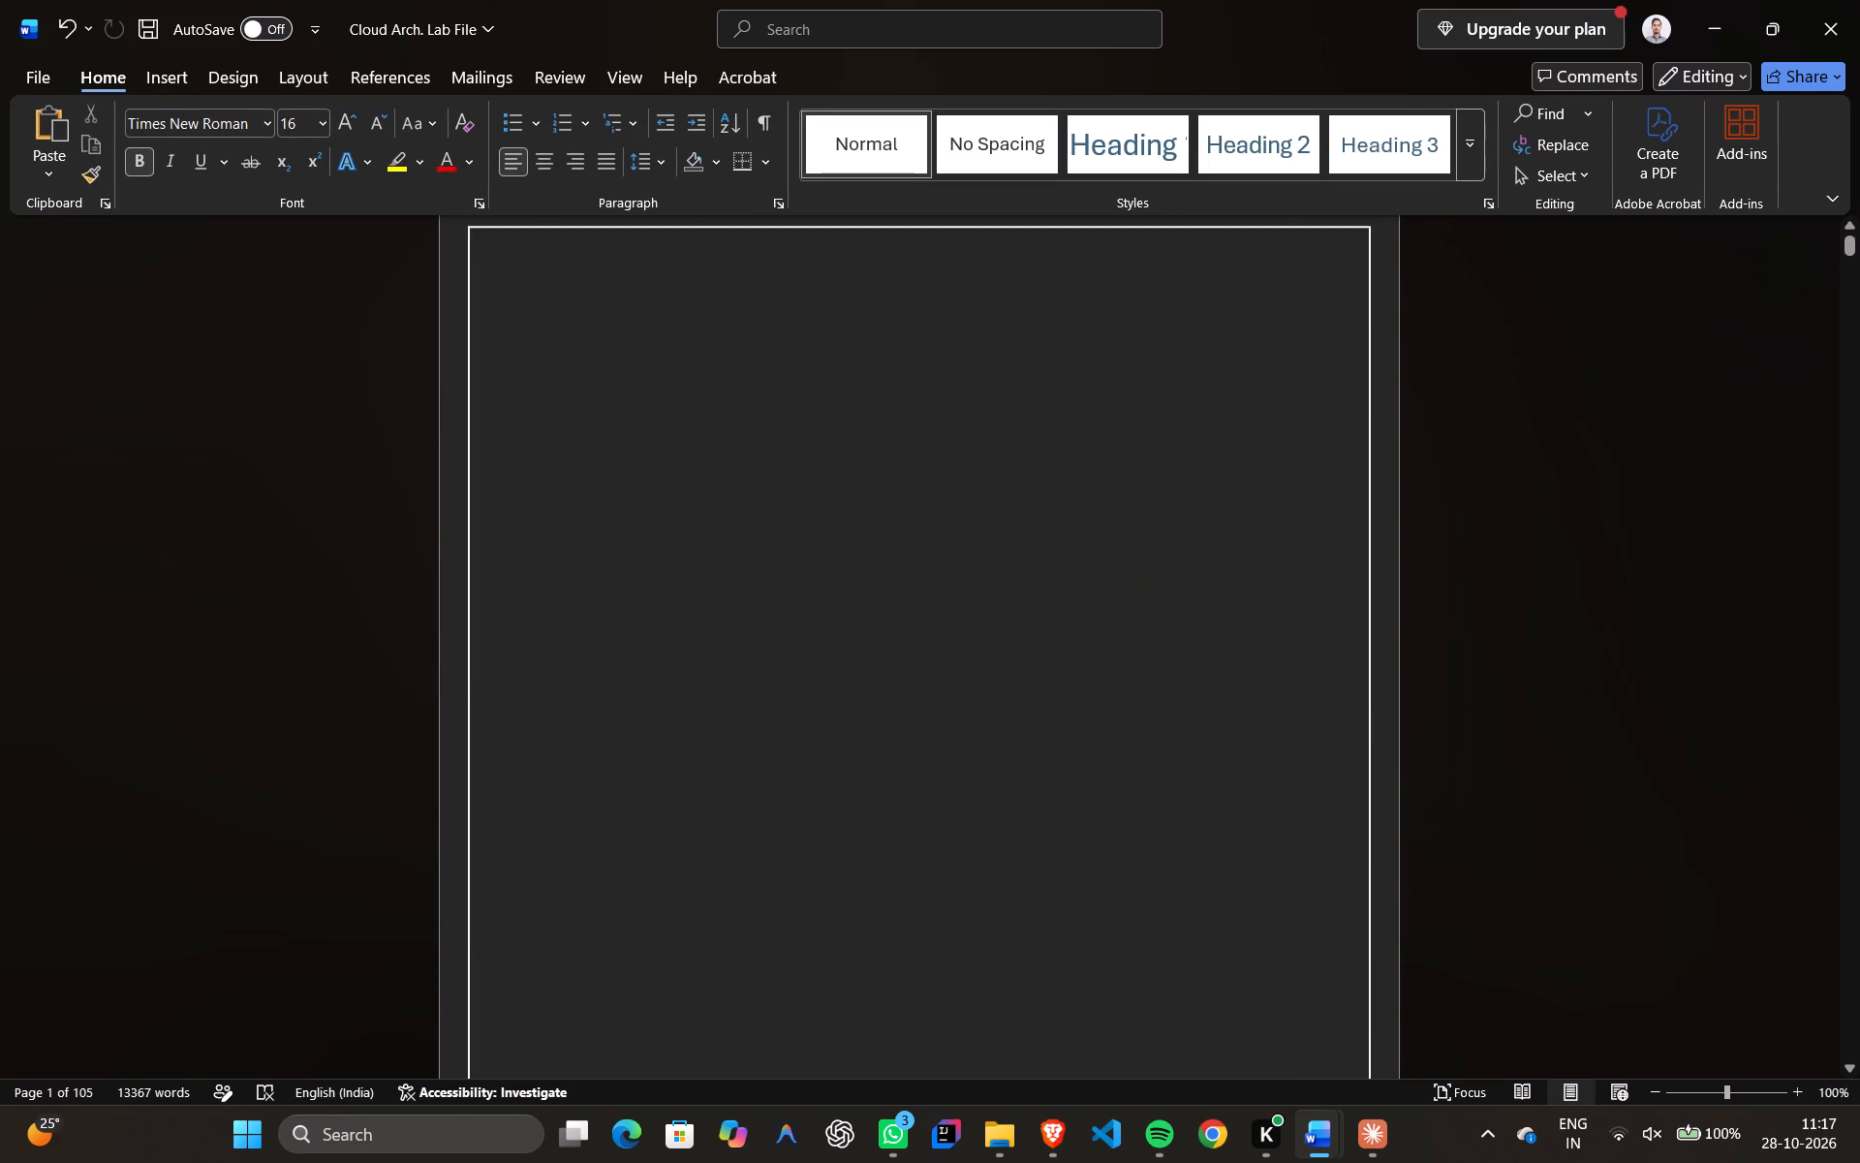
scroll(1095, 674, "down", 4)
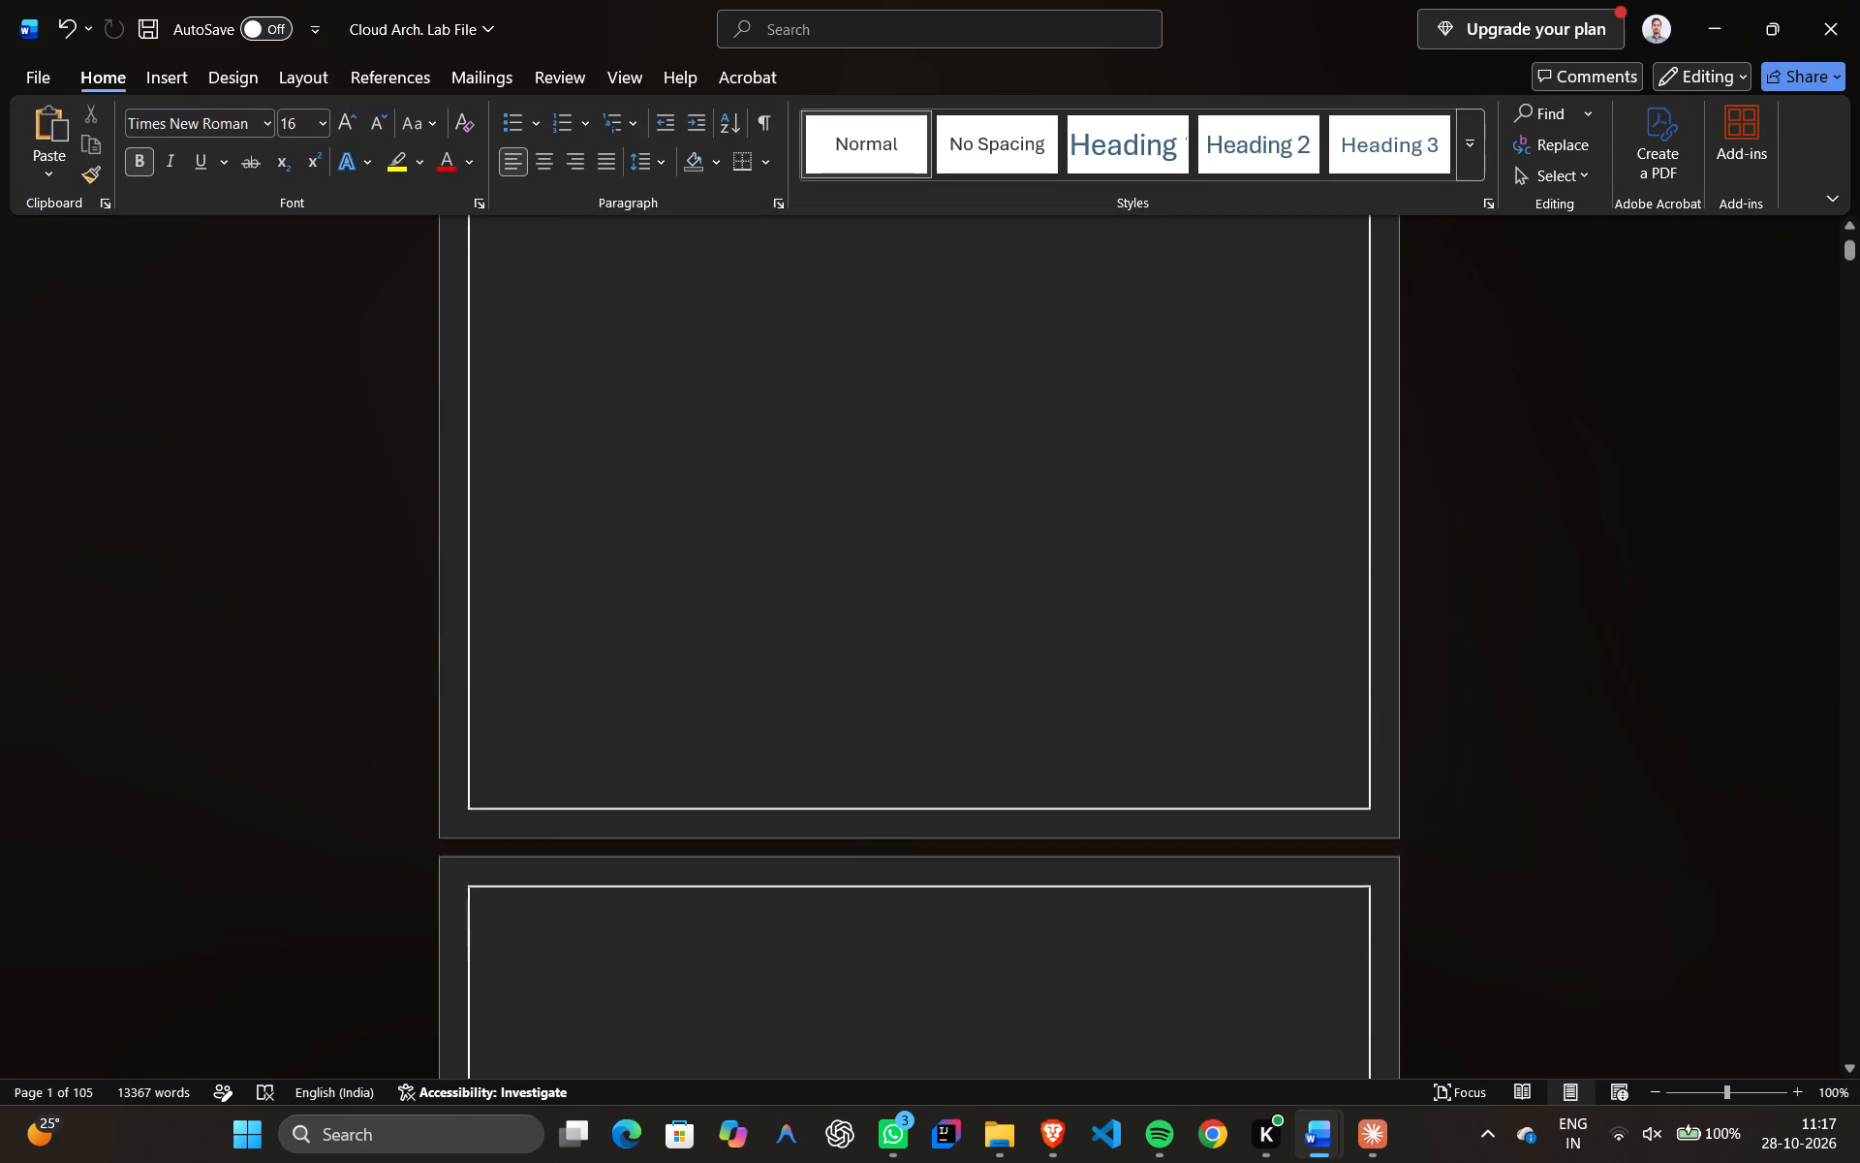
scroll(1095, 674, "down", 9)
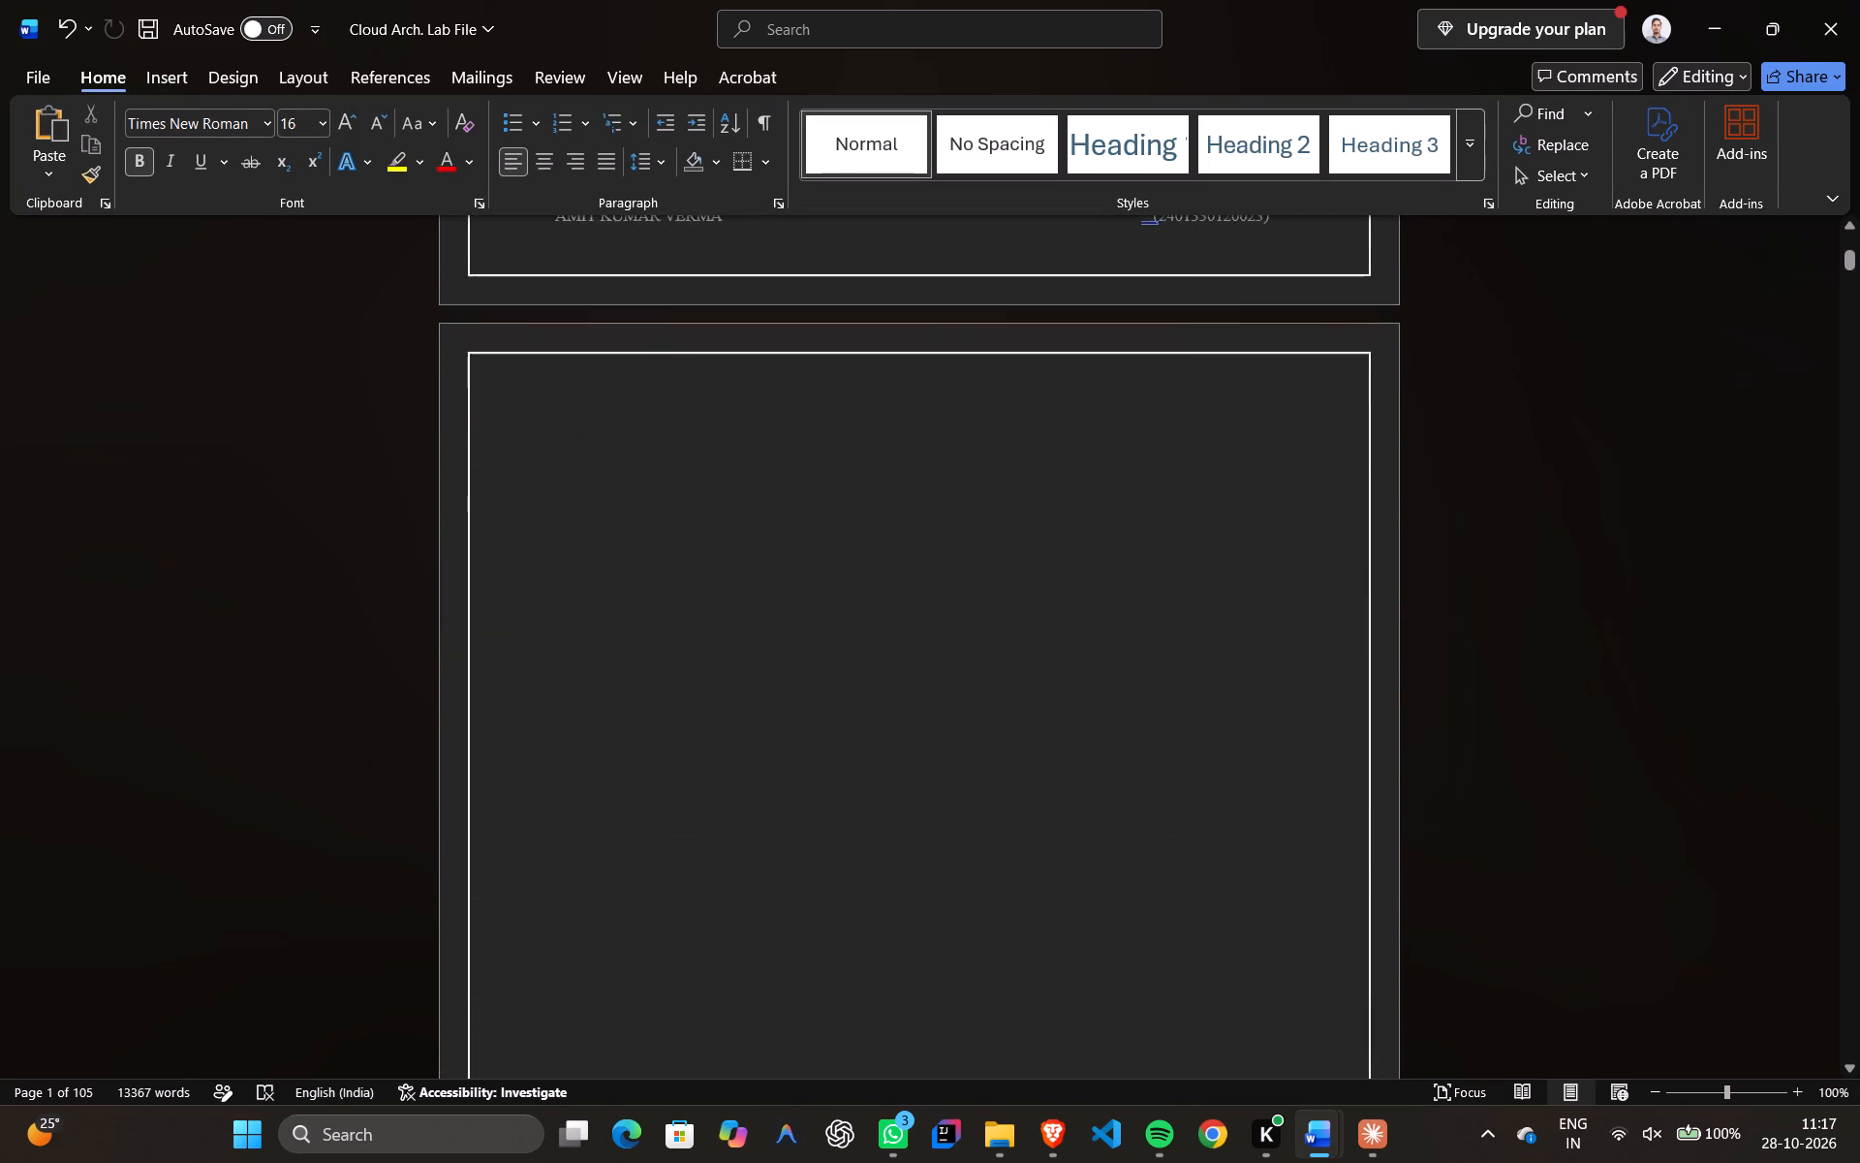
scroll(850, 598, "up", 1)
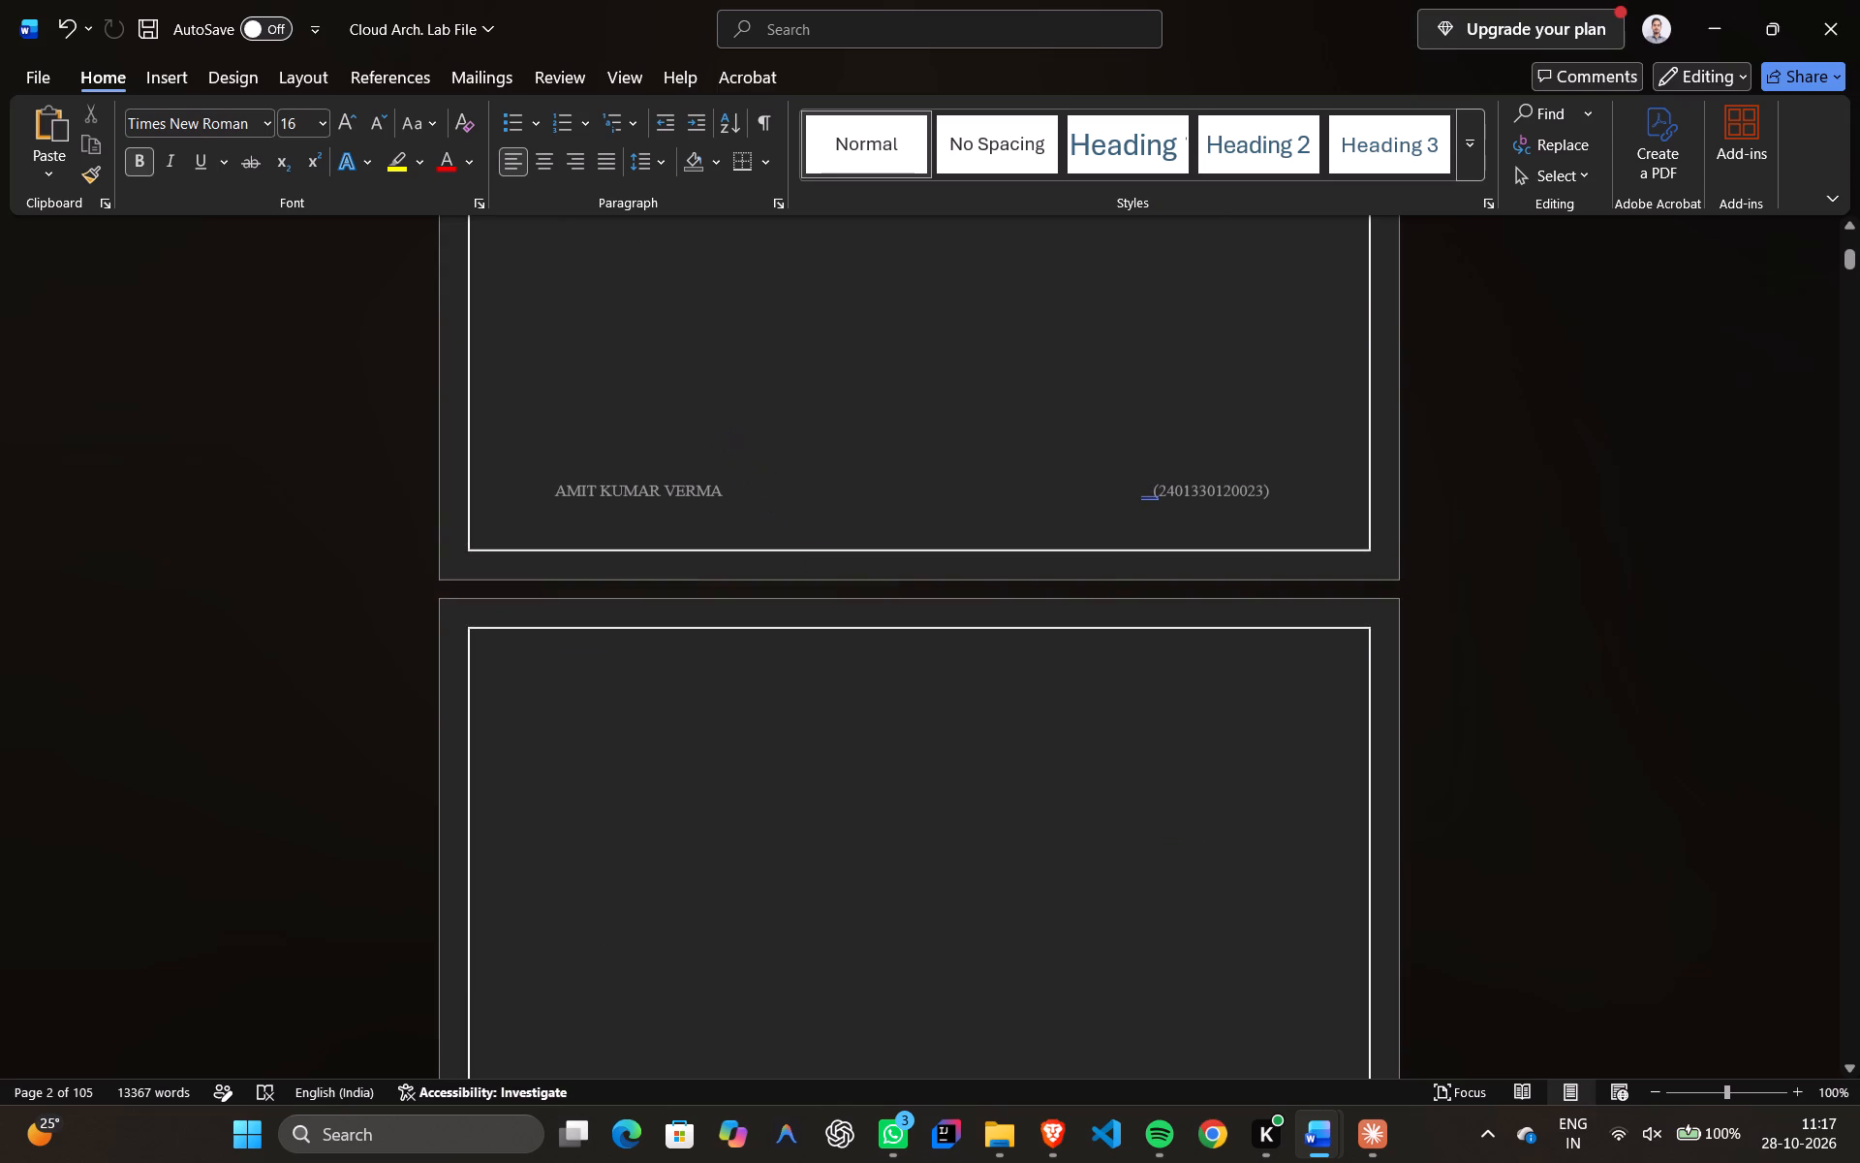
left_click(728, 798)
key("BackSpace")
key("BackSpace")
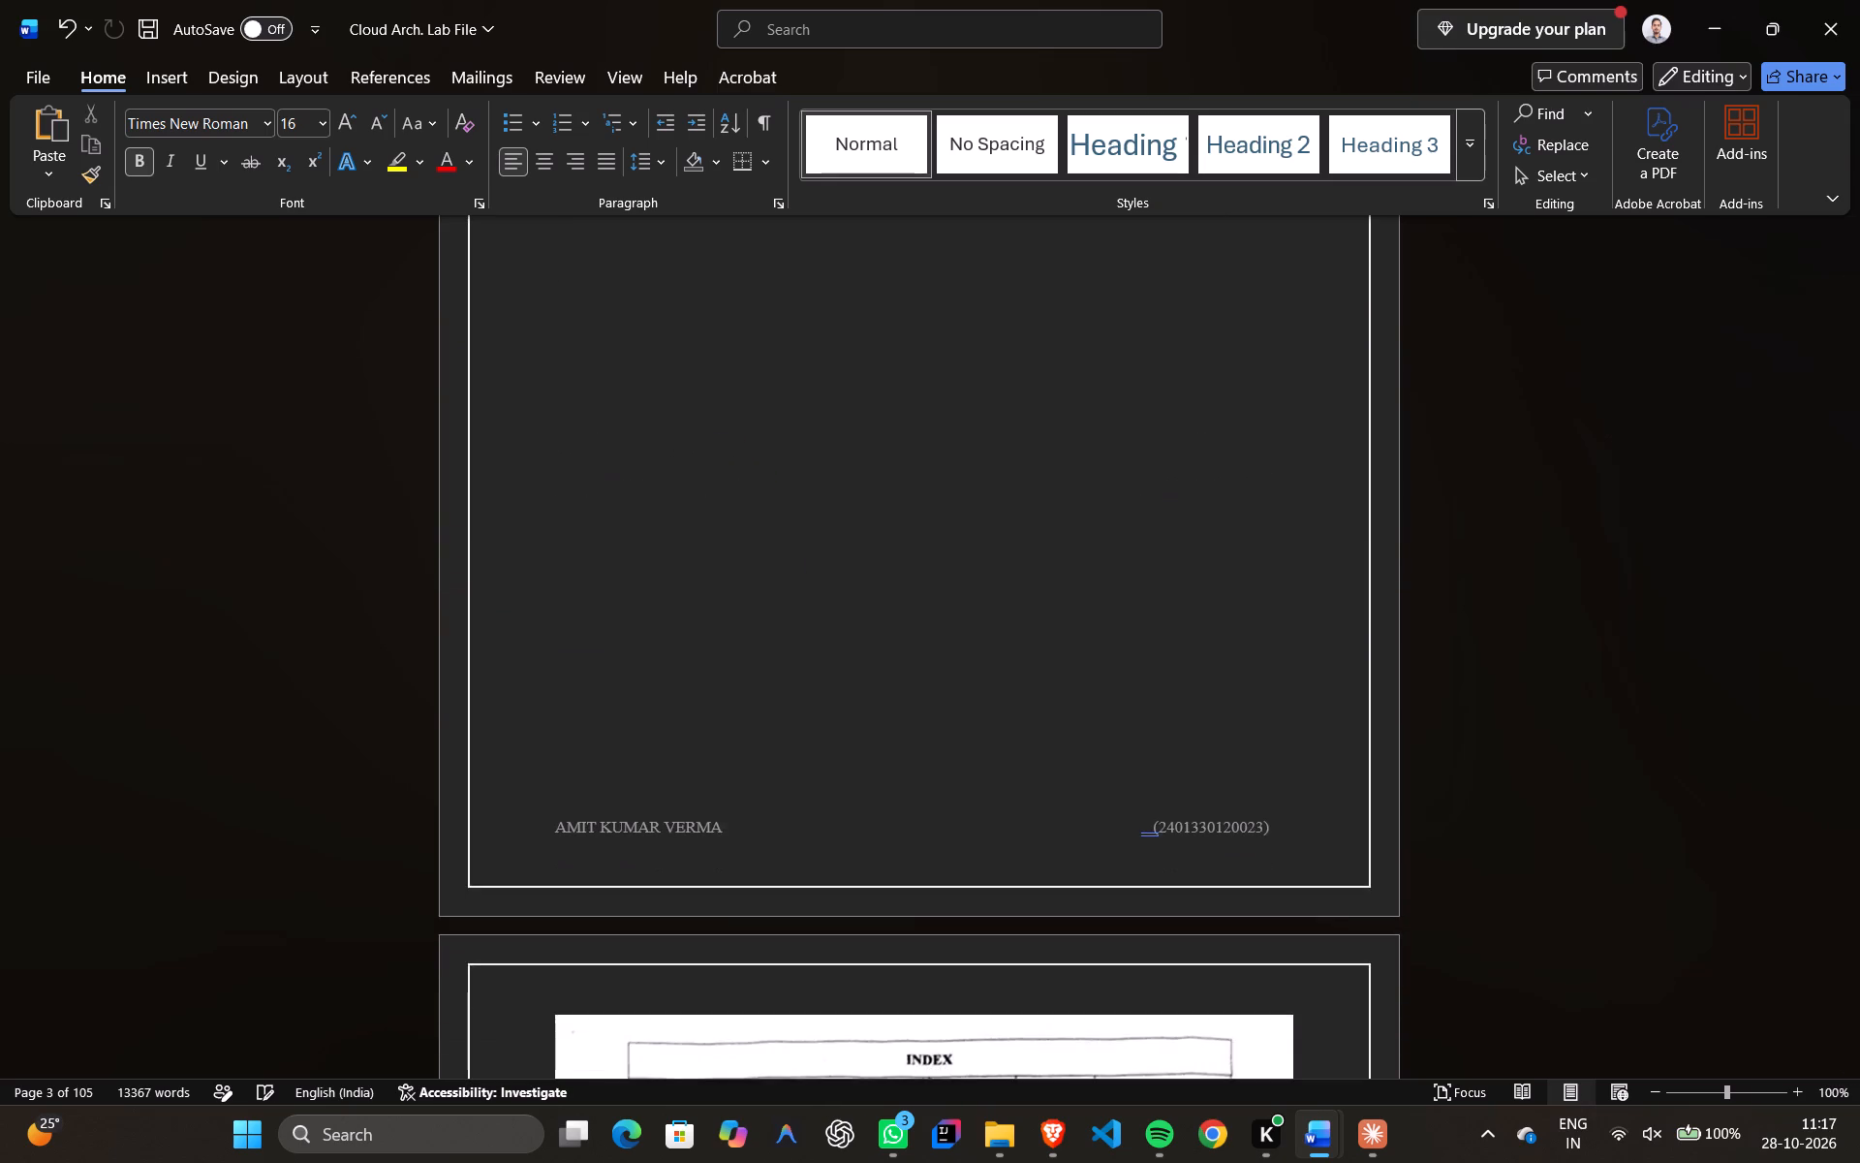
key("BackSpace")
key("BackSpace")
Delete the second blank page so that the index page directly follows the blank first page.
scroll(879, 1022, "up", 1)
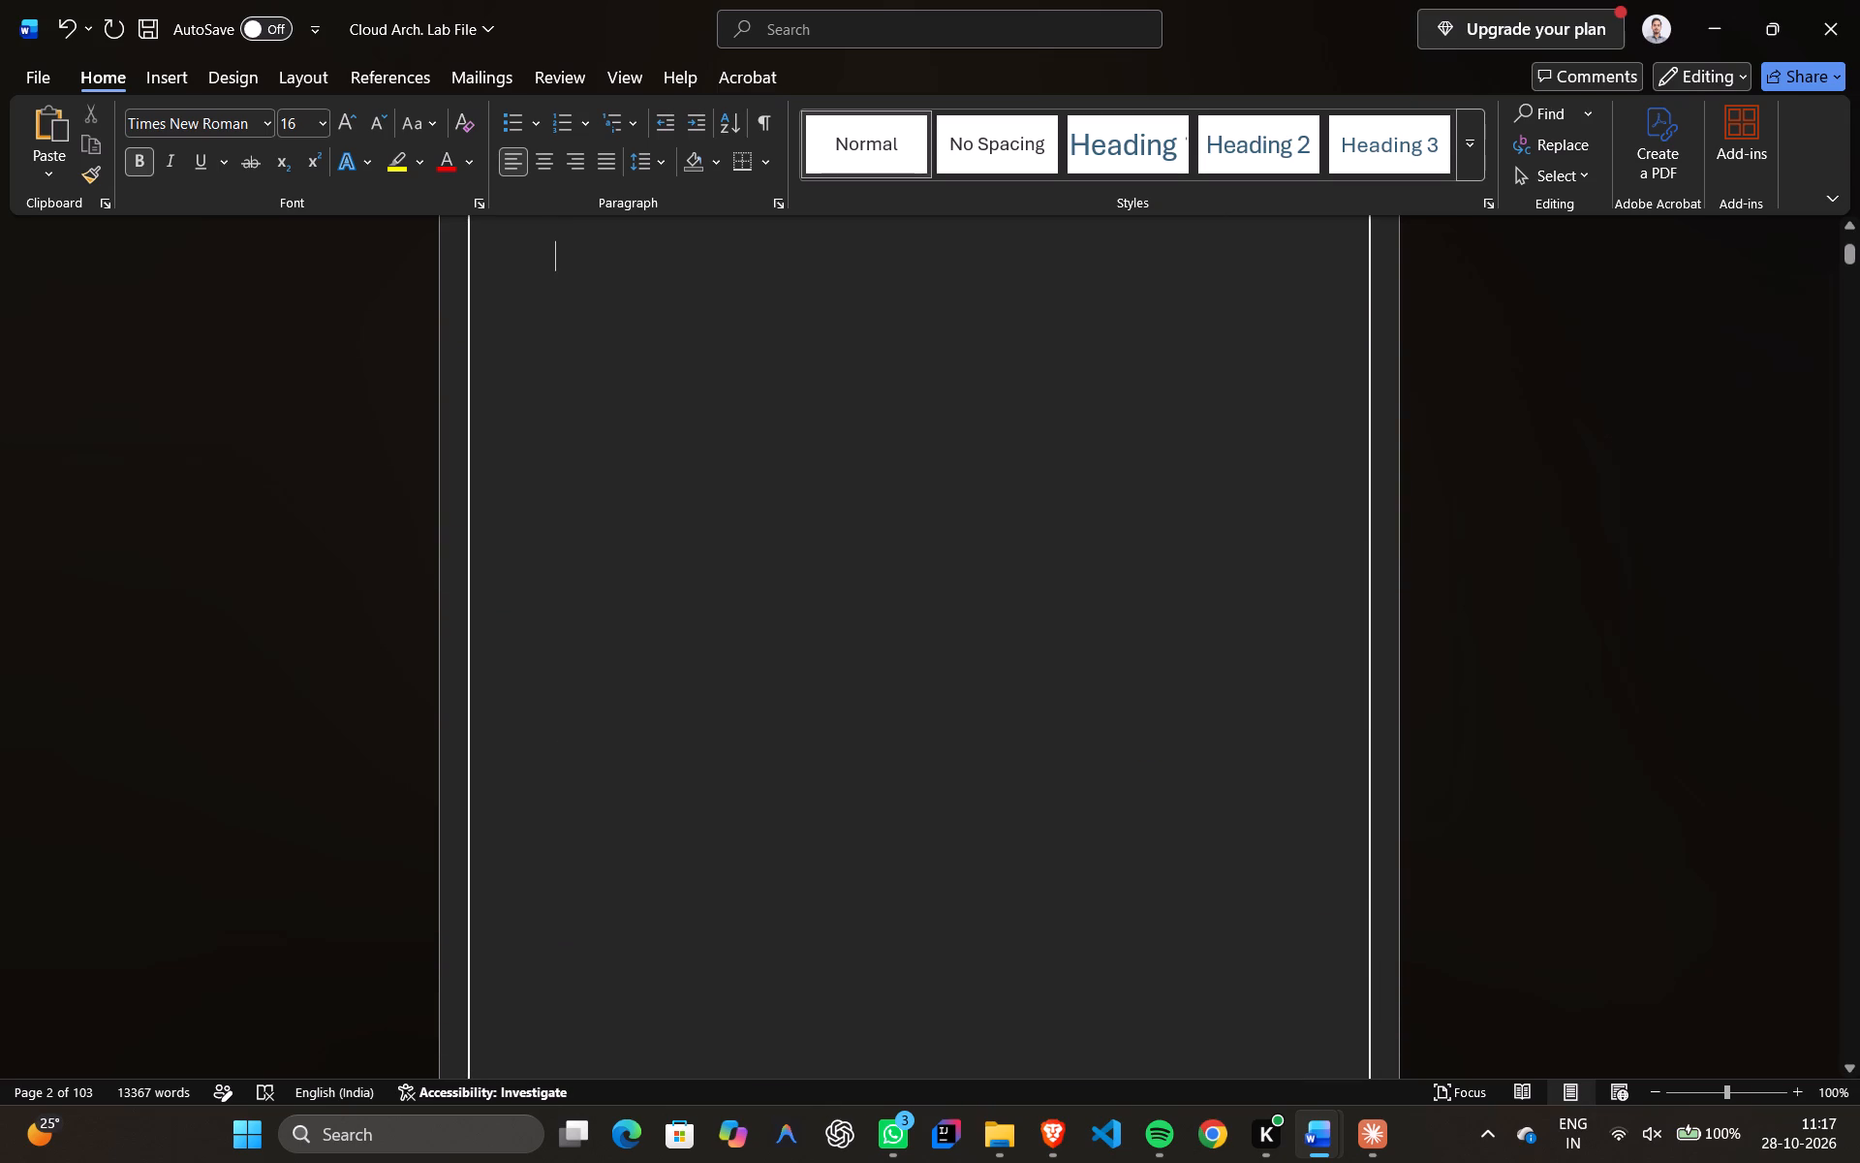
scroll(879, 1022, "up", 3)
scroll(879, 1022, "down", 2)
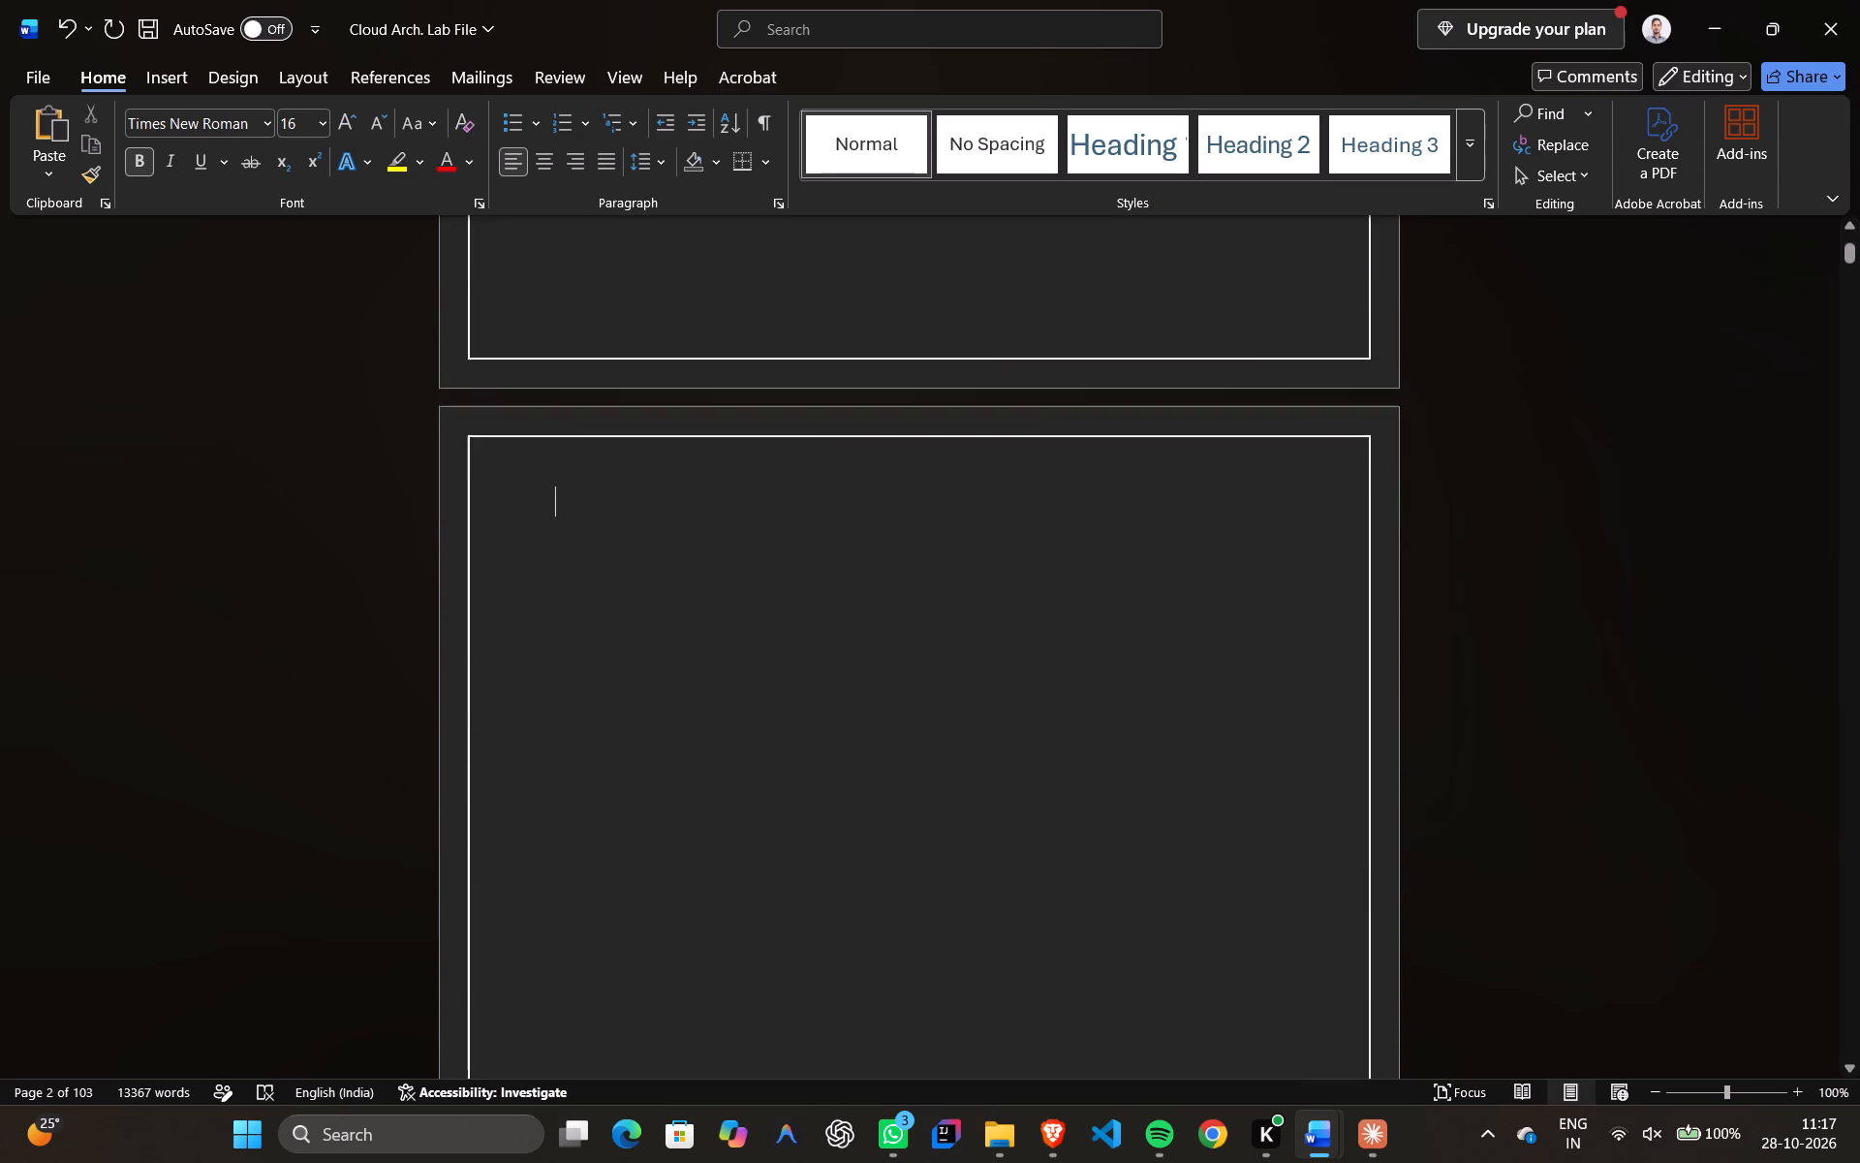
scroll(879, 1022, "down", 3)
key("BackSpace")
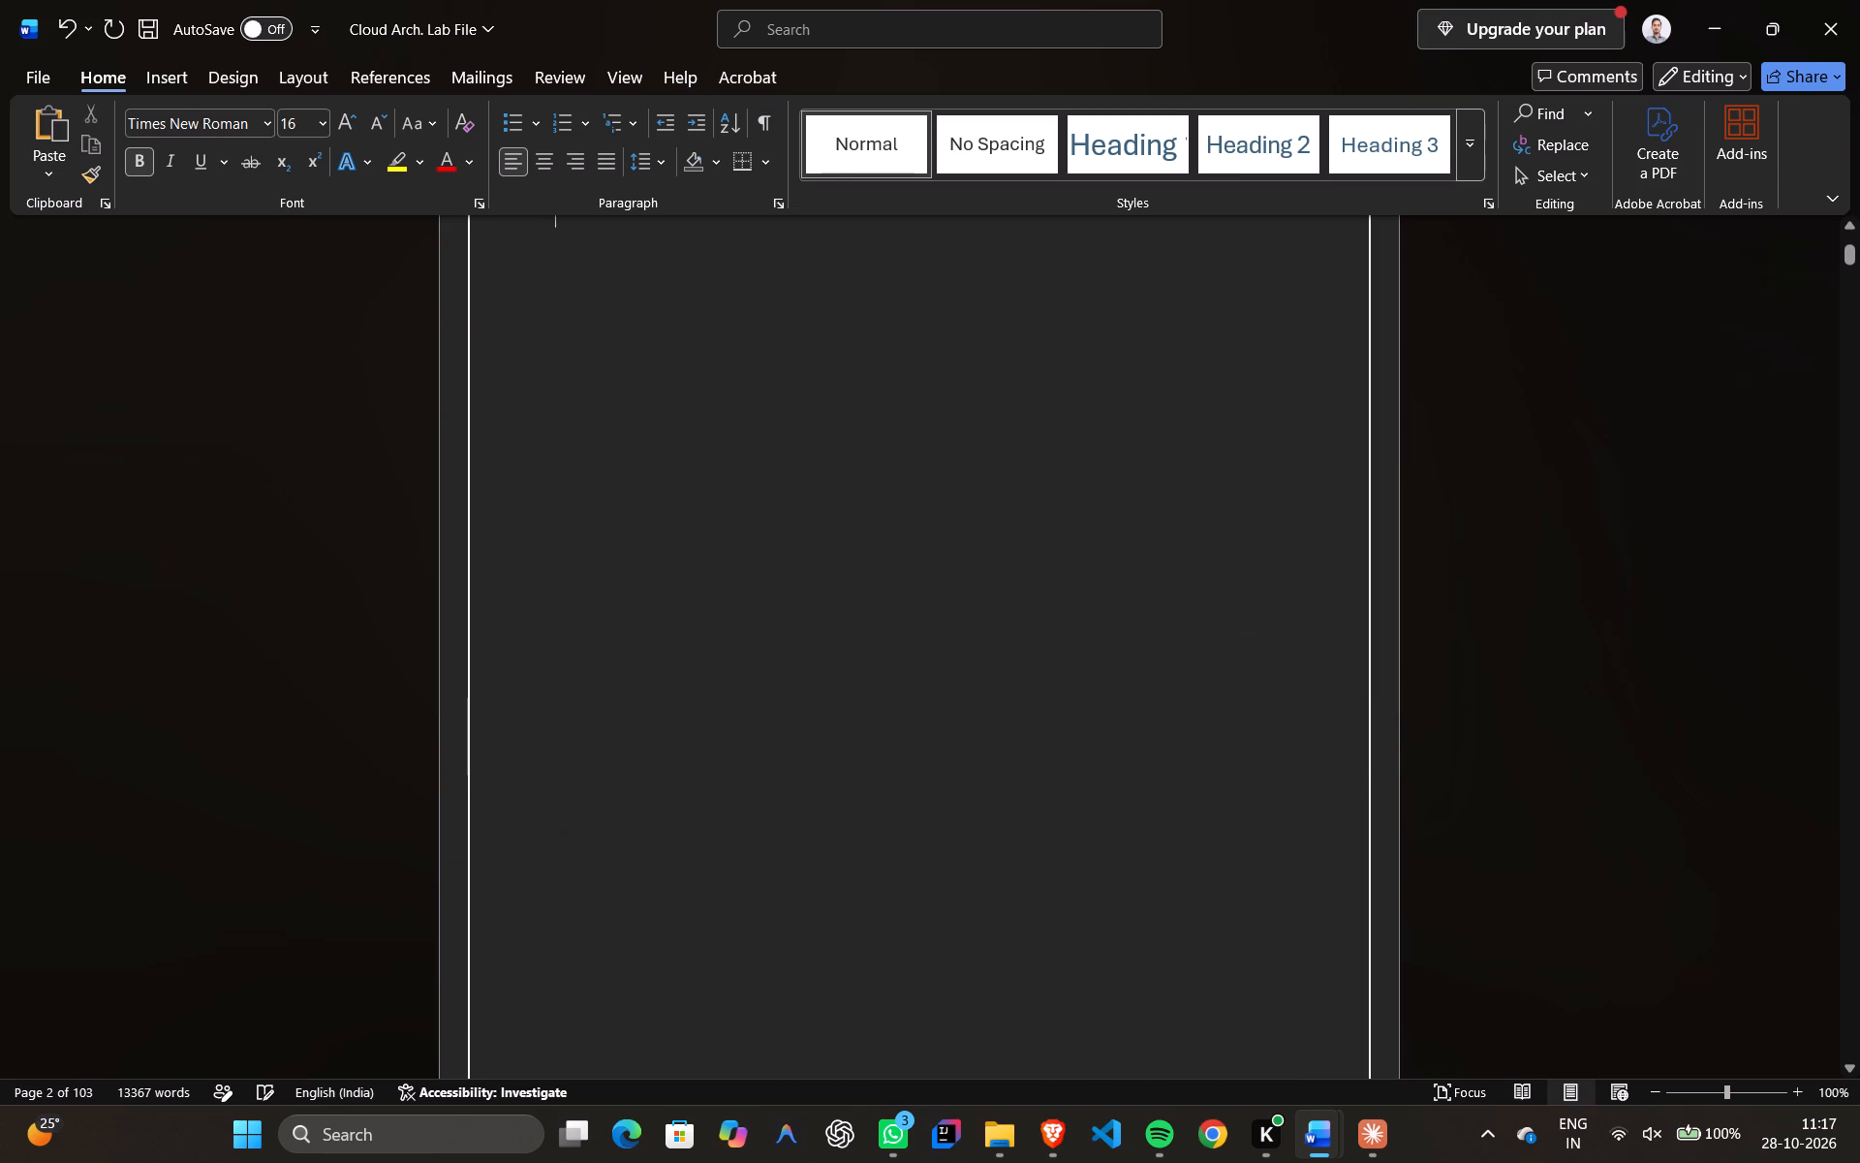
scroll(1002, 1162, "down", 3)
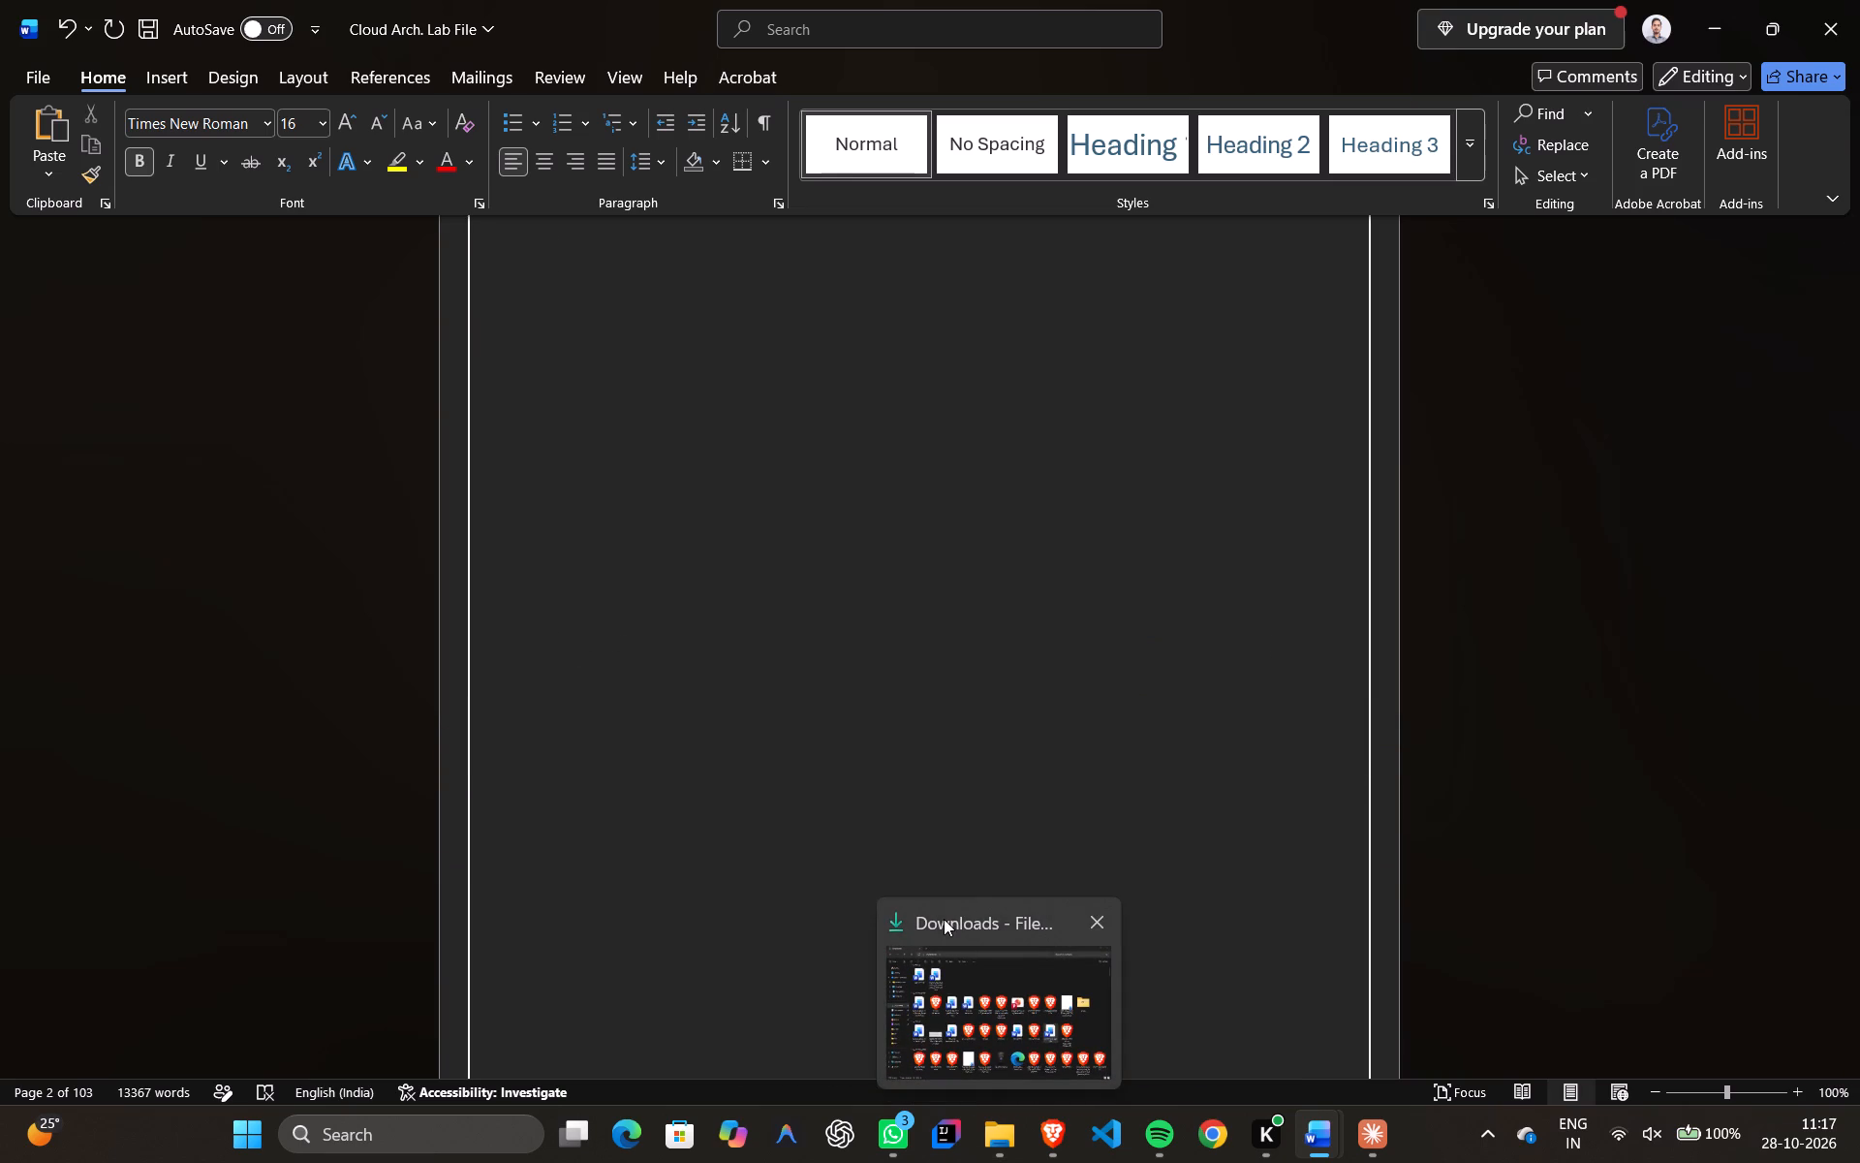
scroll(767, 756, "down", 6)
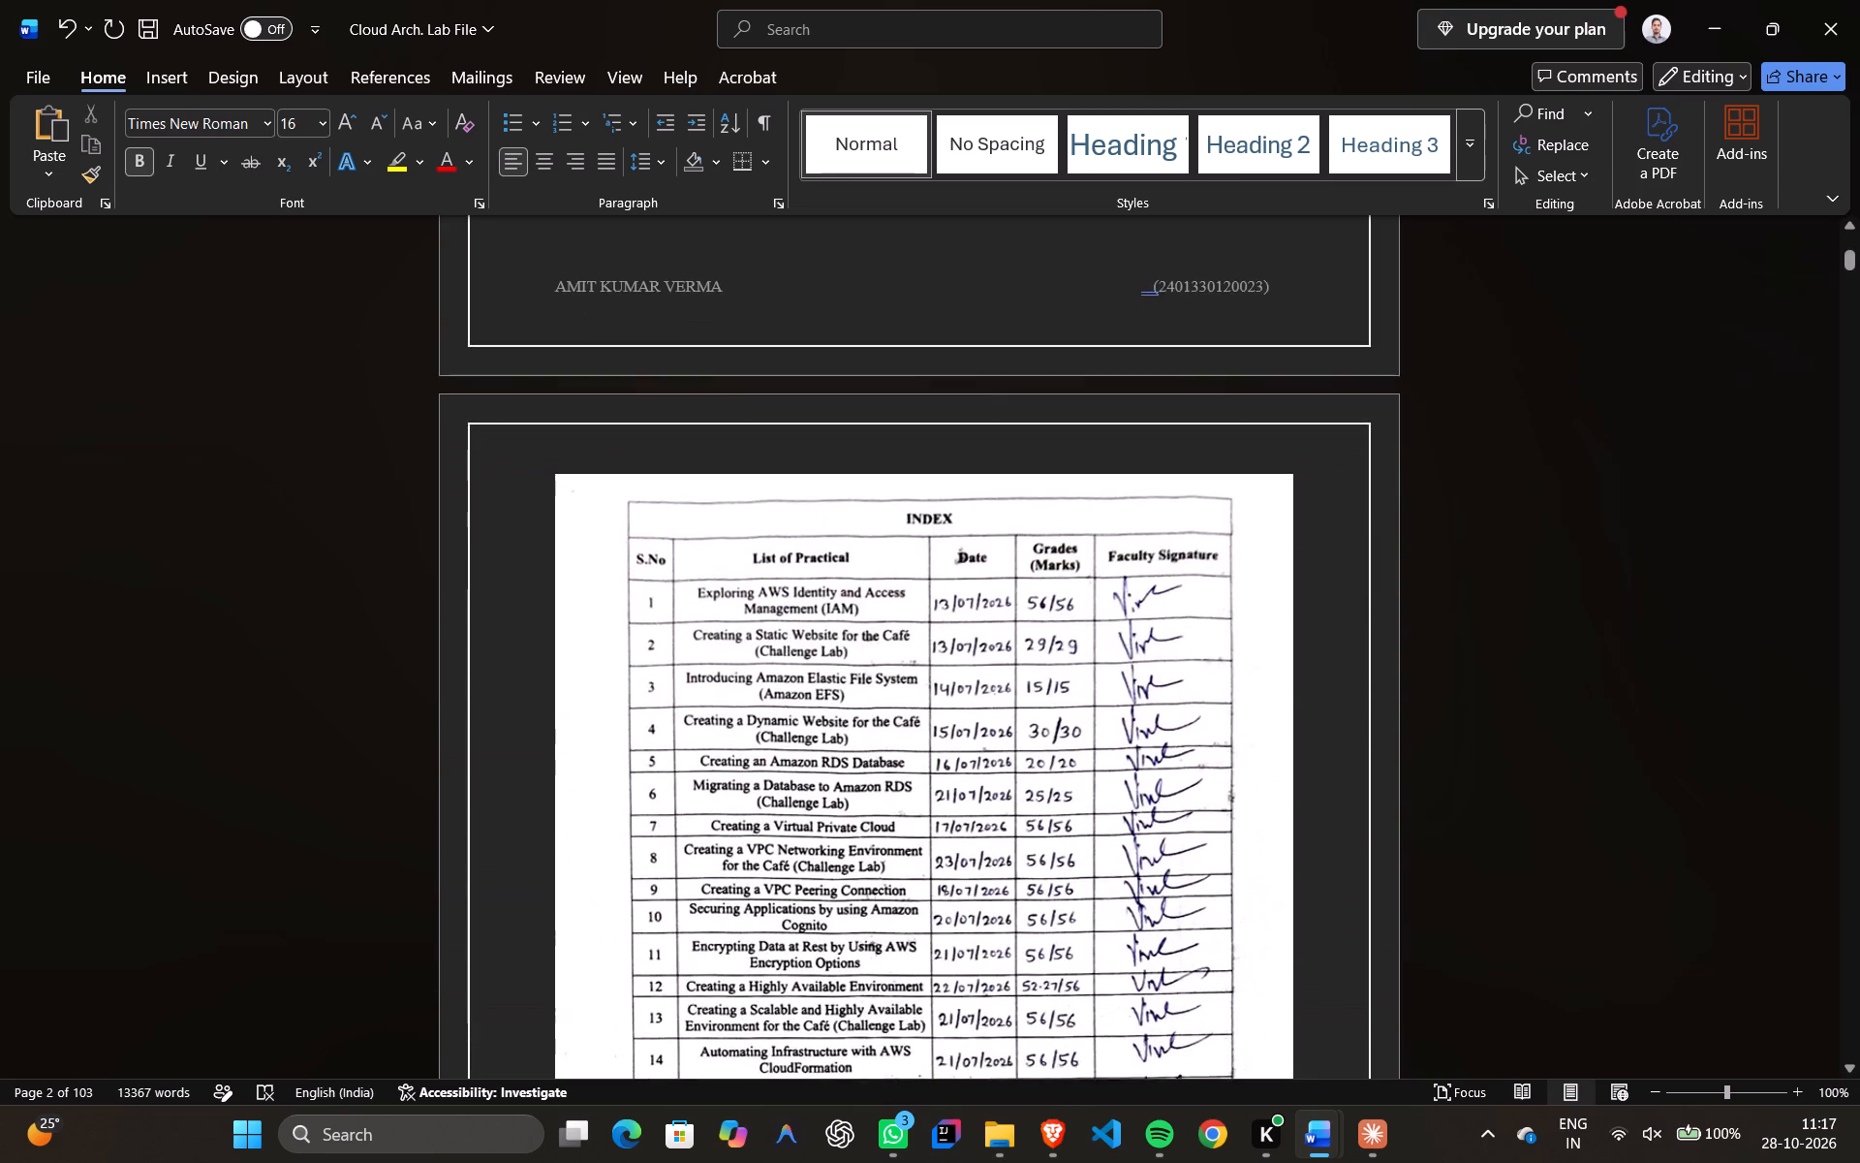
scroll(767, 756, "down", 1)
scroll(767, 756, "up", 6)
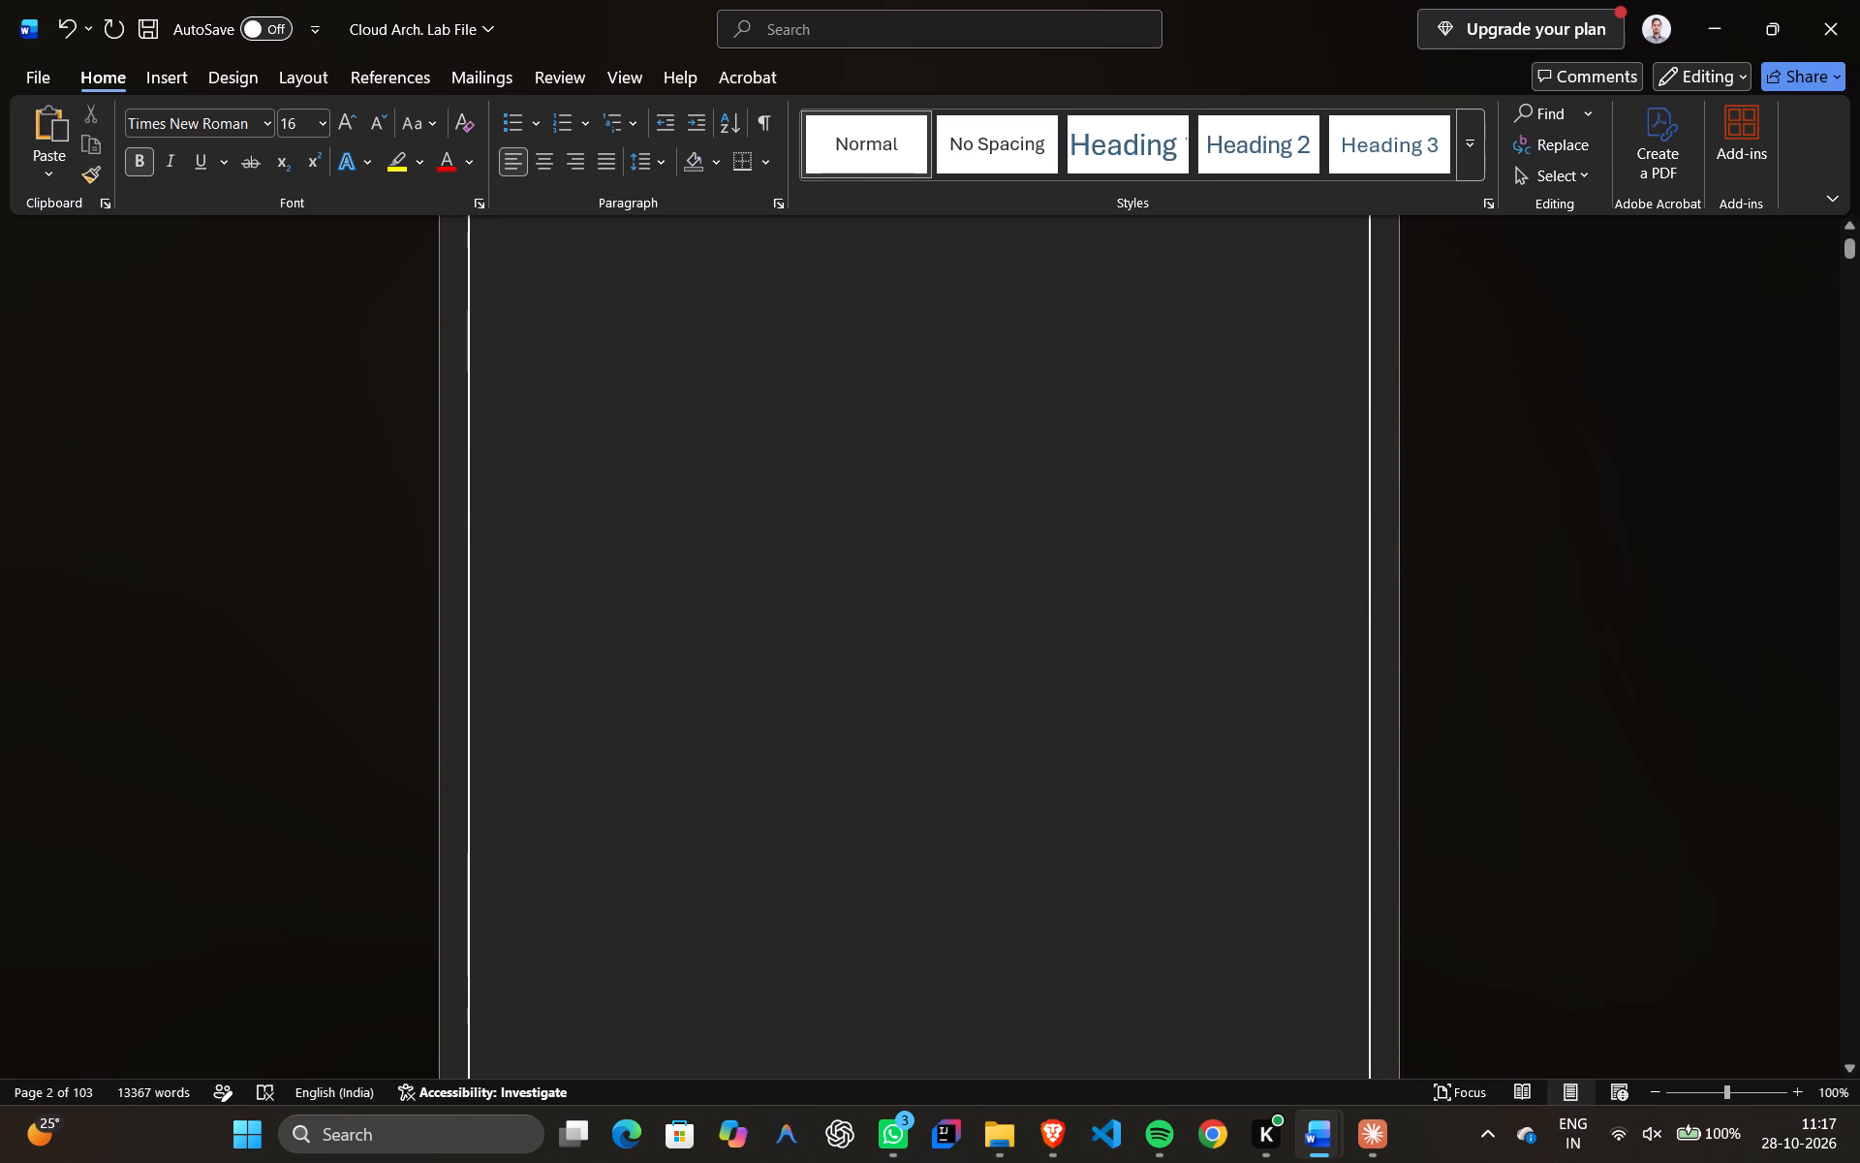
key("BackSpace")
Check the layout and footers from the blank first page through the index page to the start of Lab 1.
scroll(800, 885, "down", 4)
scroll(800, 885, "up", 2)
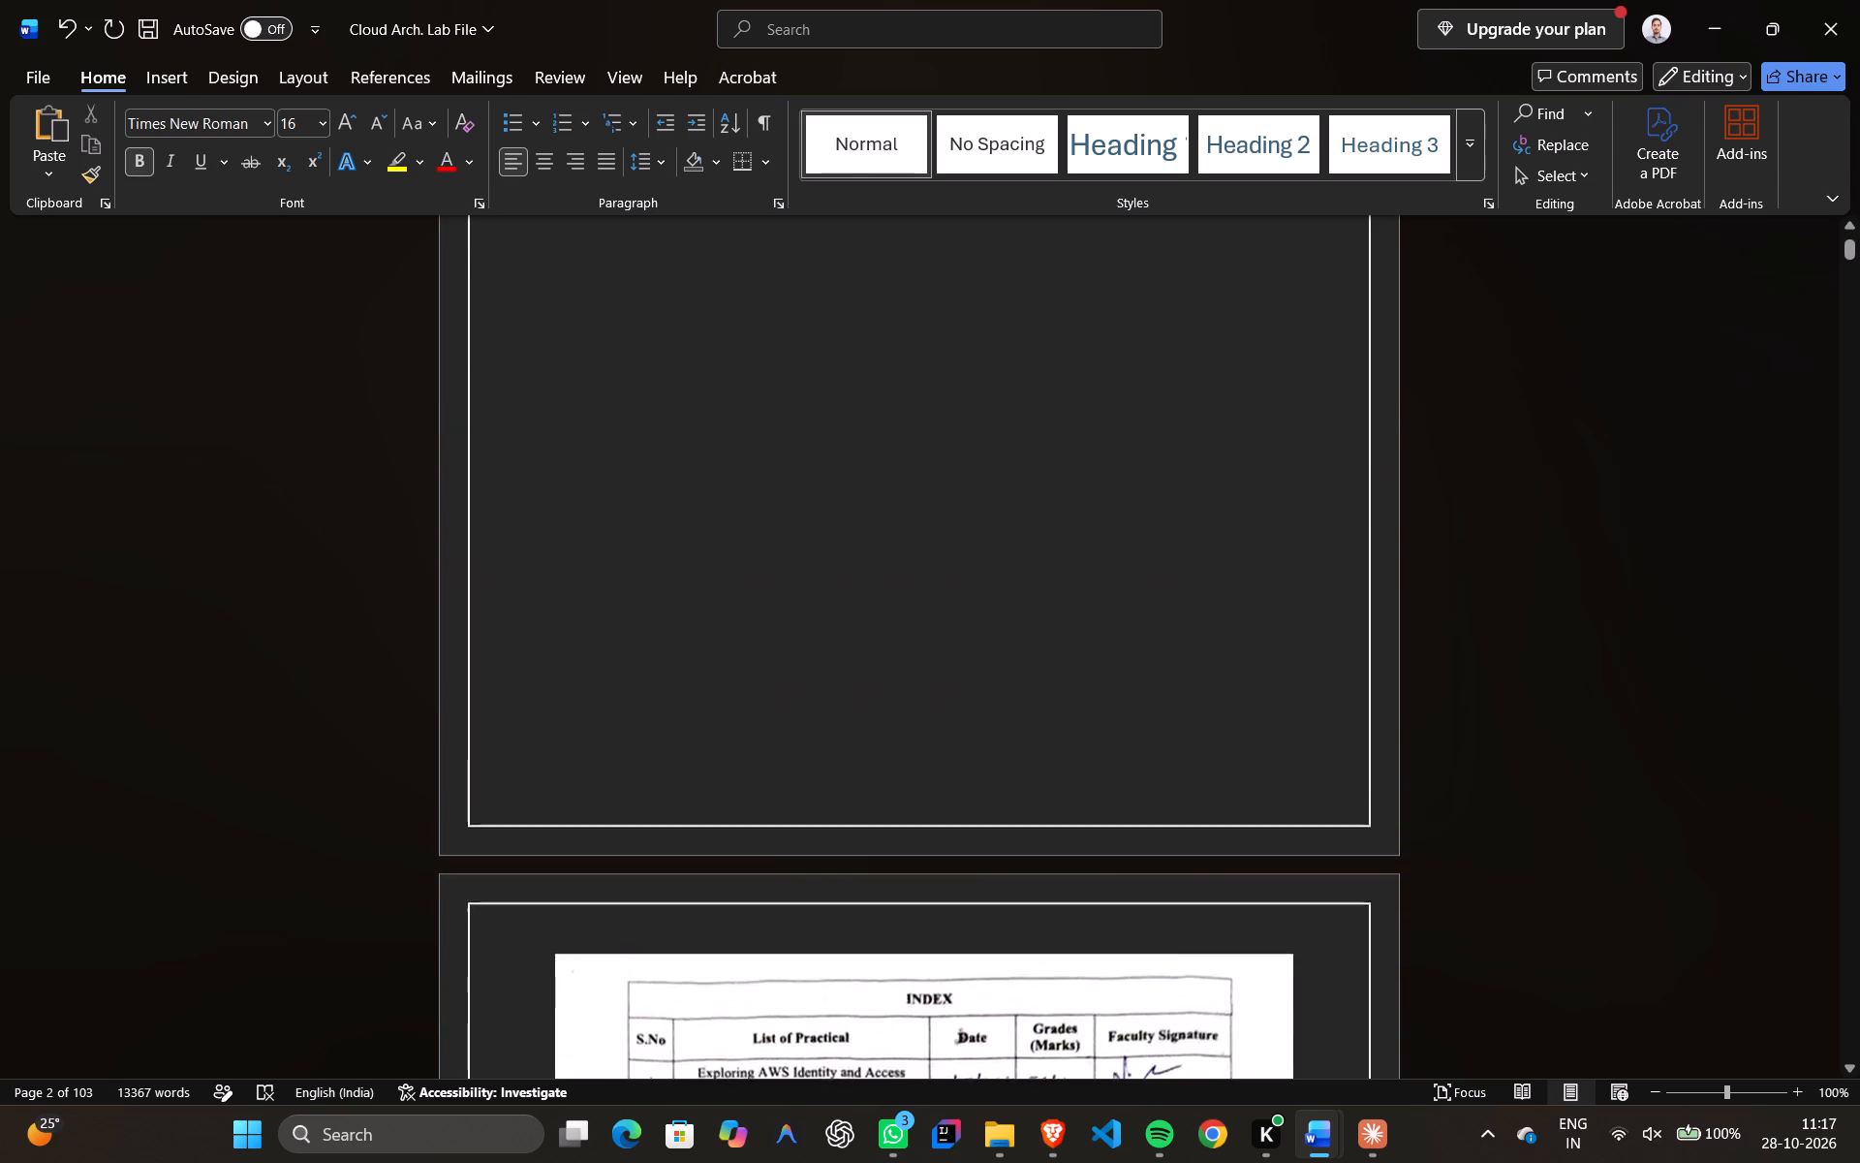
scroll(800, 885, "up", 5)
scroll(800, 885, "down", 5)
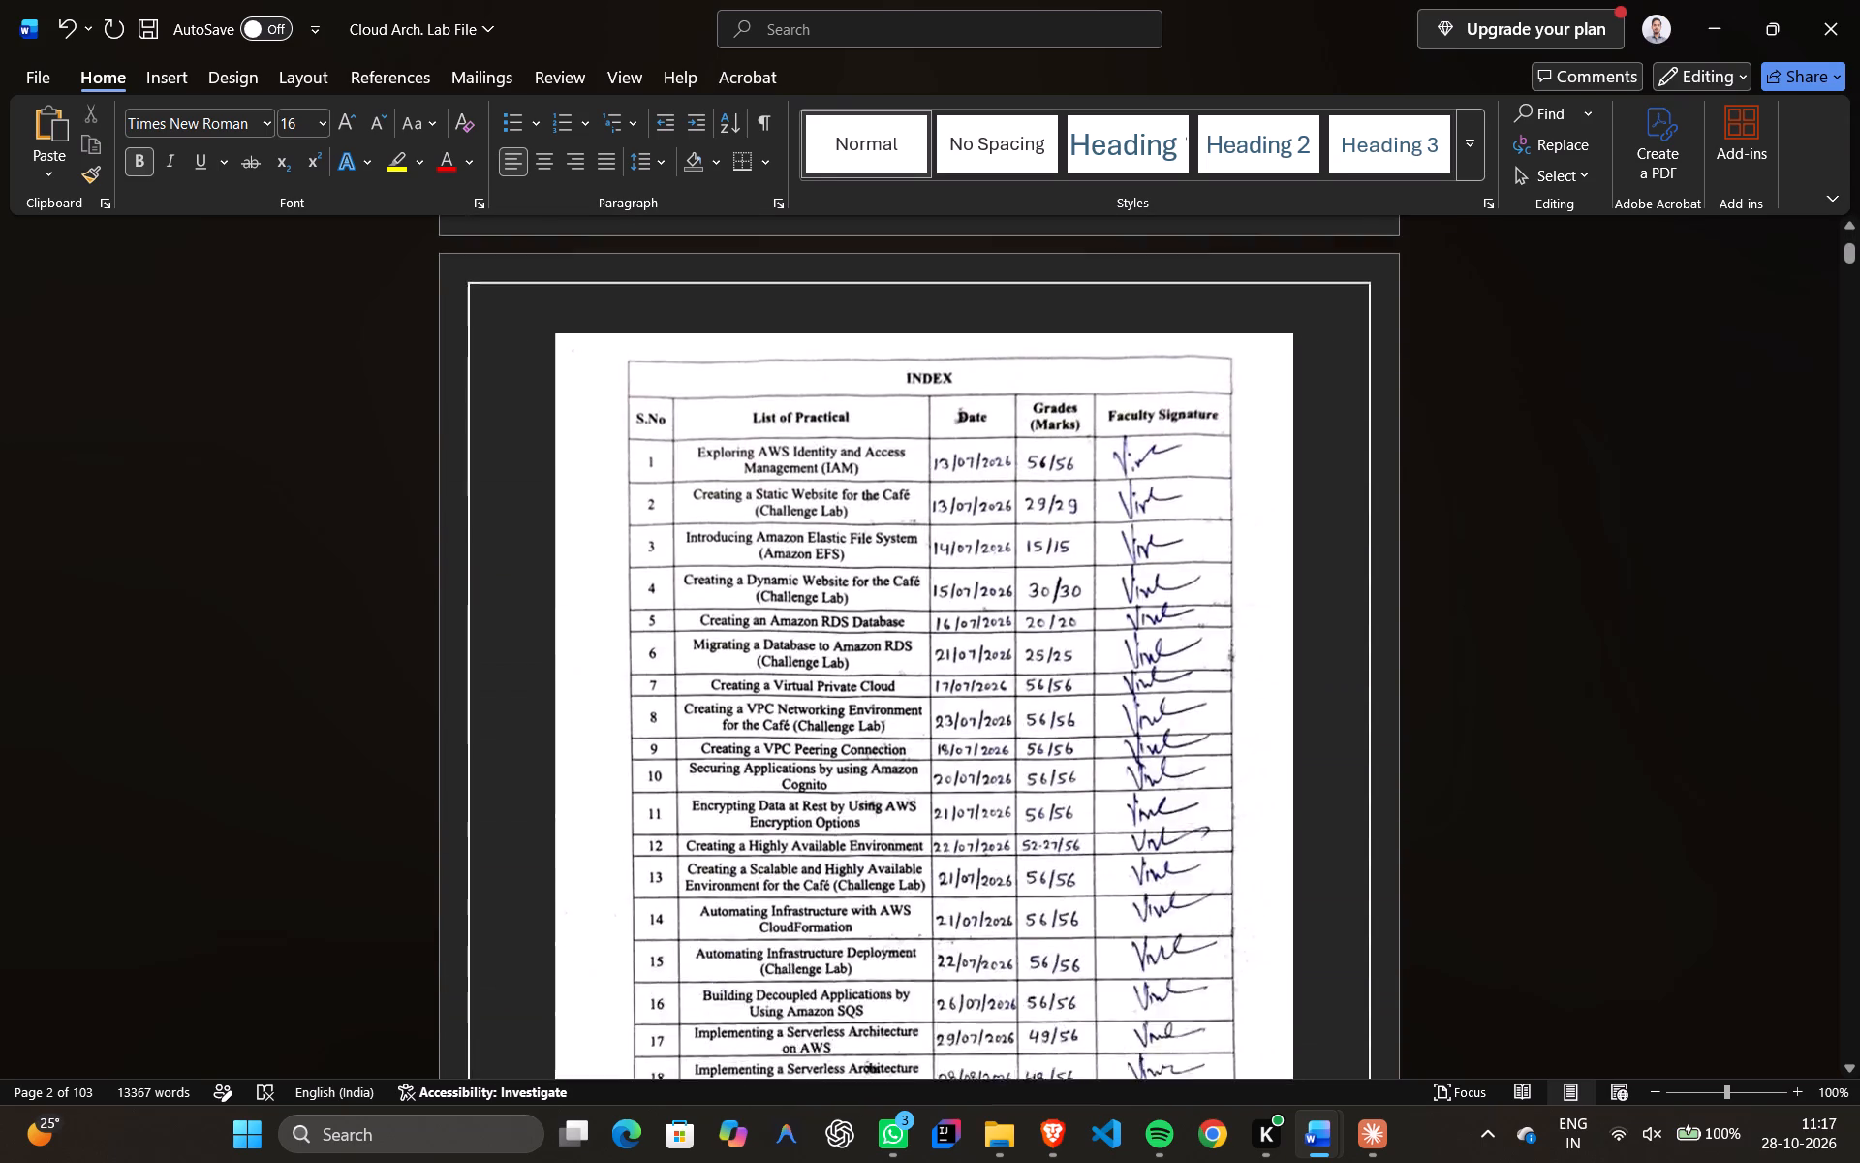
scroll(800, 885, "down", 3)
scroll(800, 885, "up", 1)
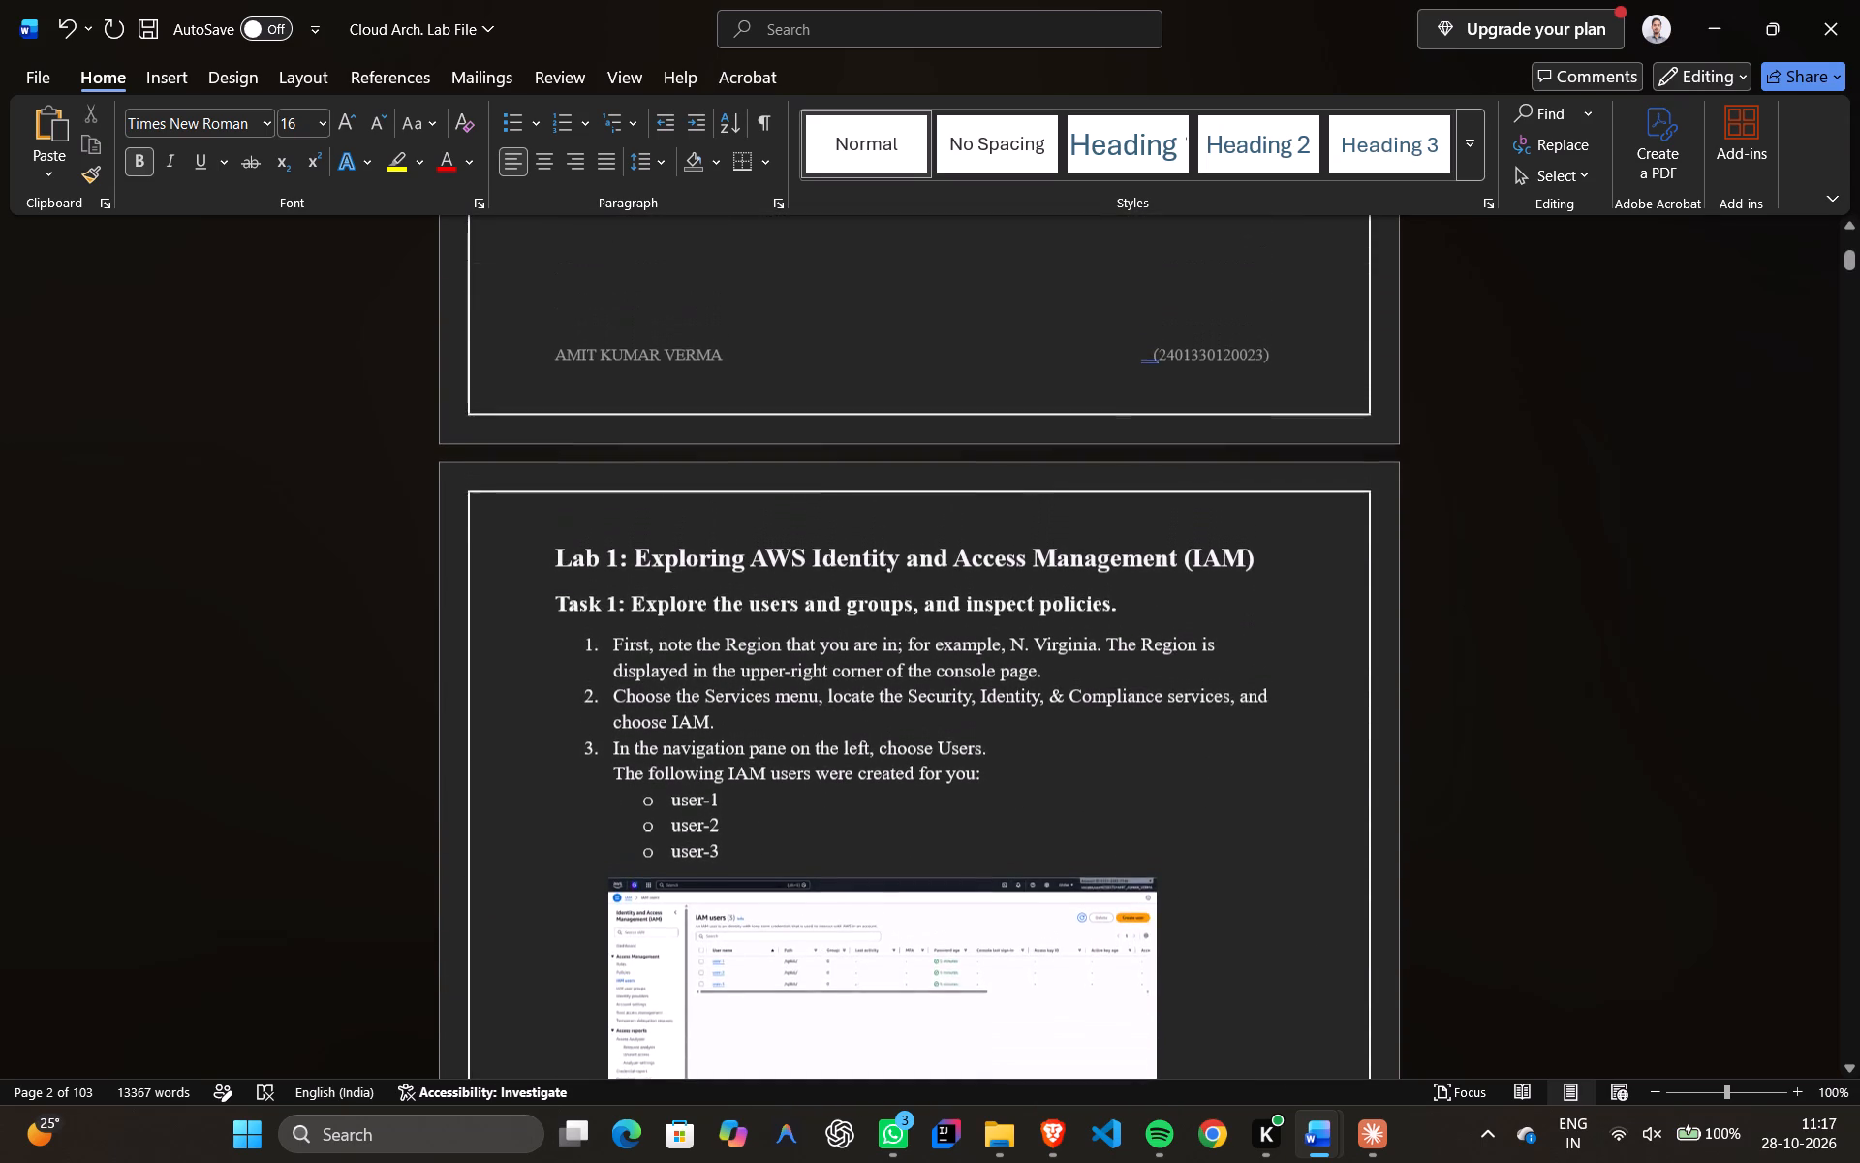
scroll(800, 885, "up", 2)
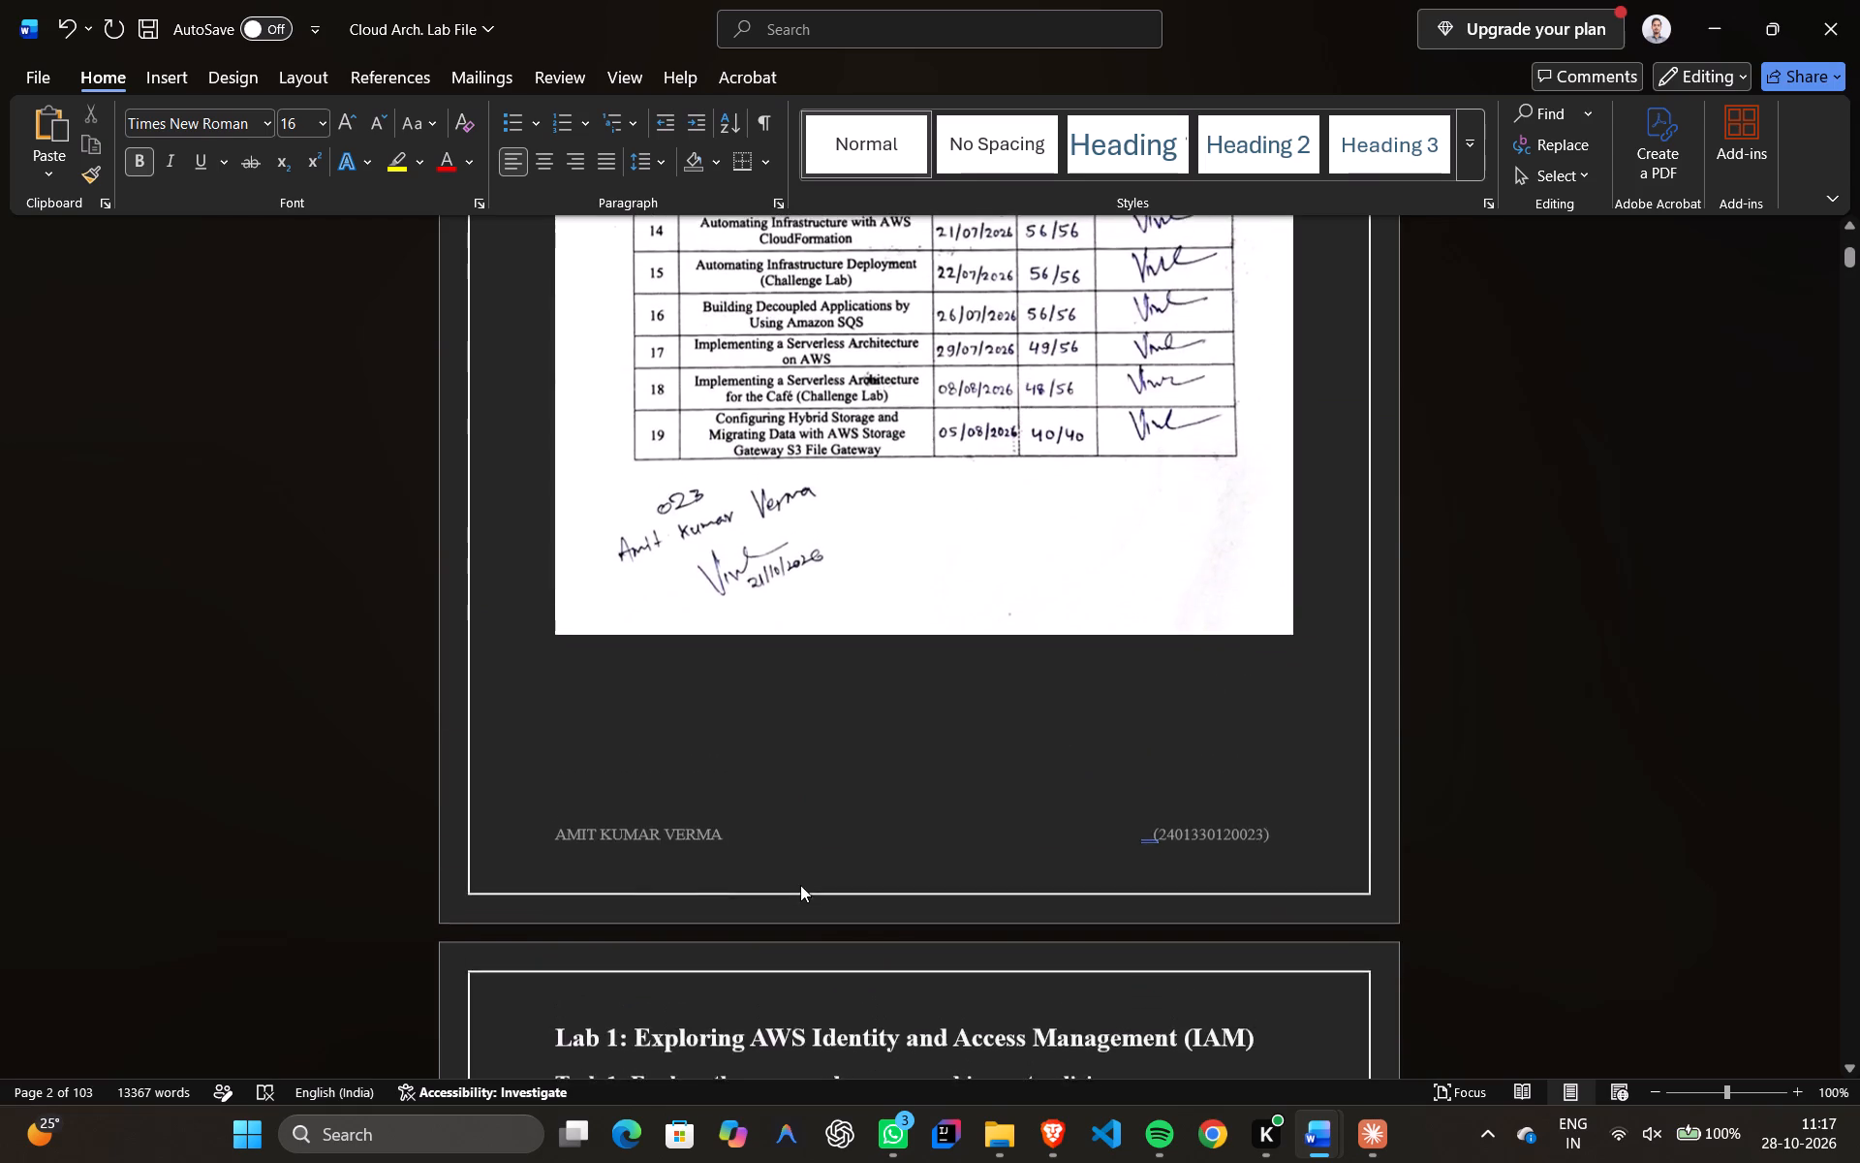
scroll(800, 885, "up", 3)
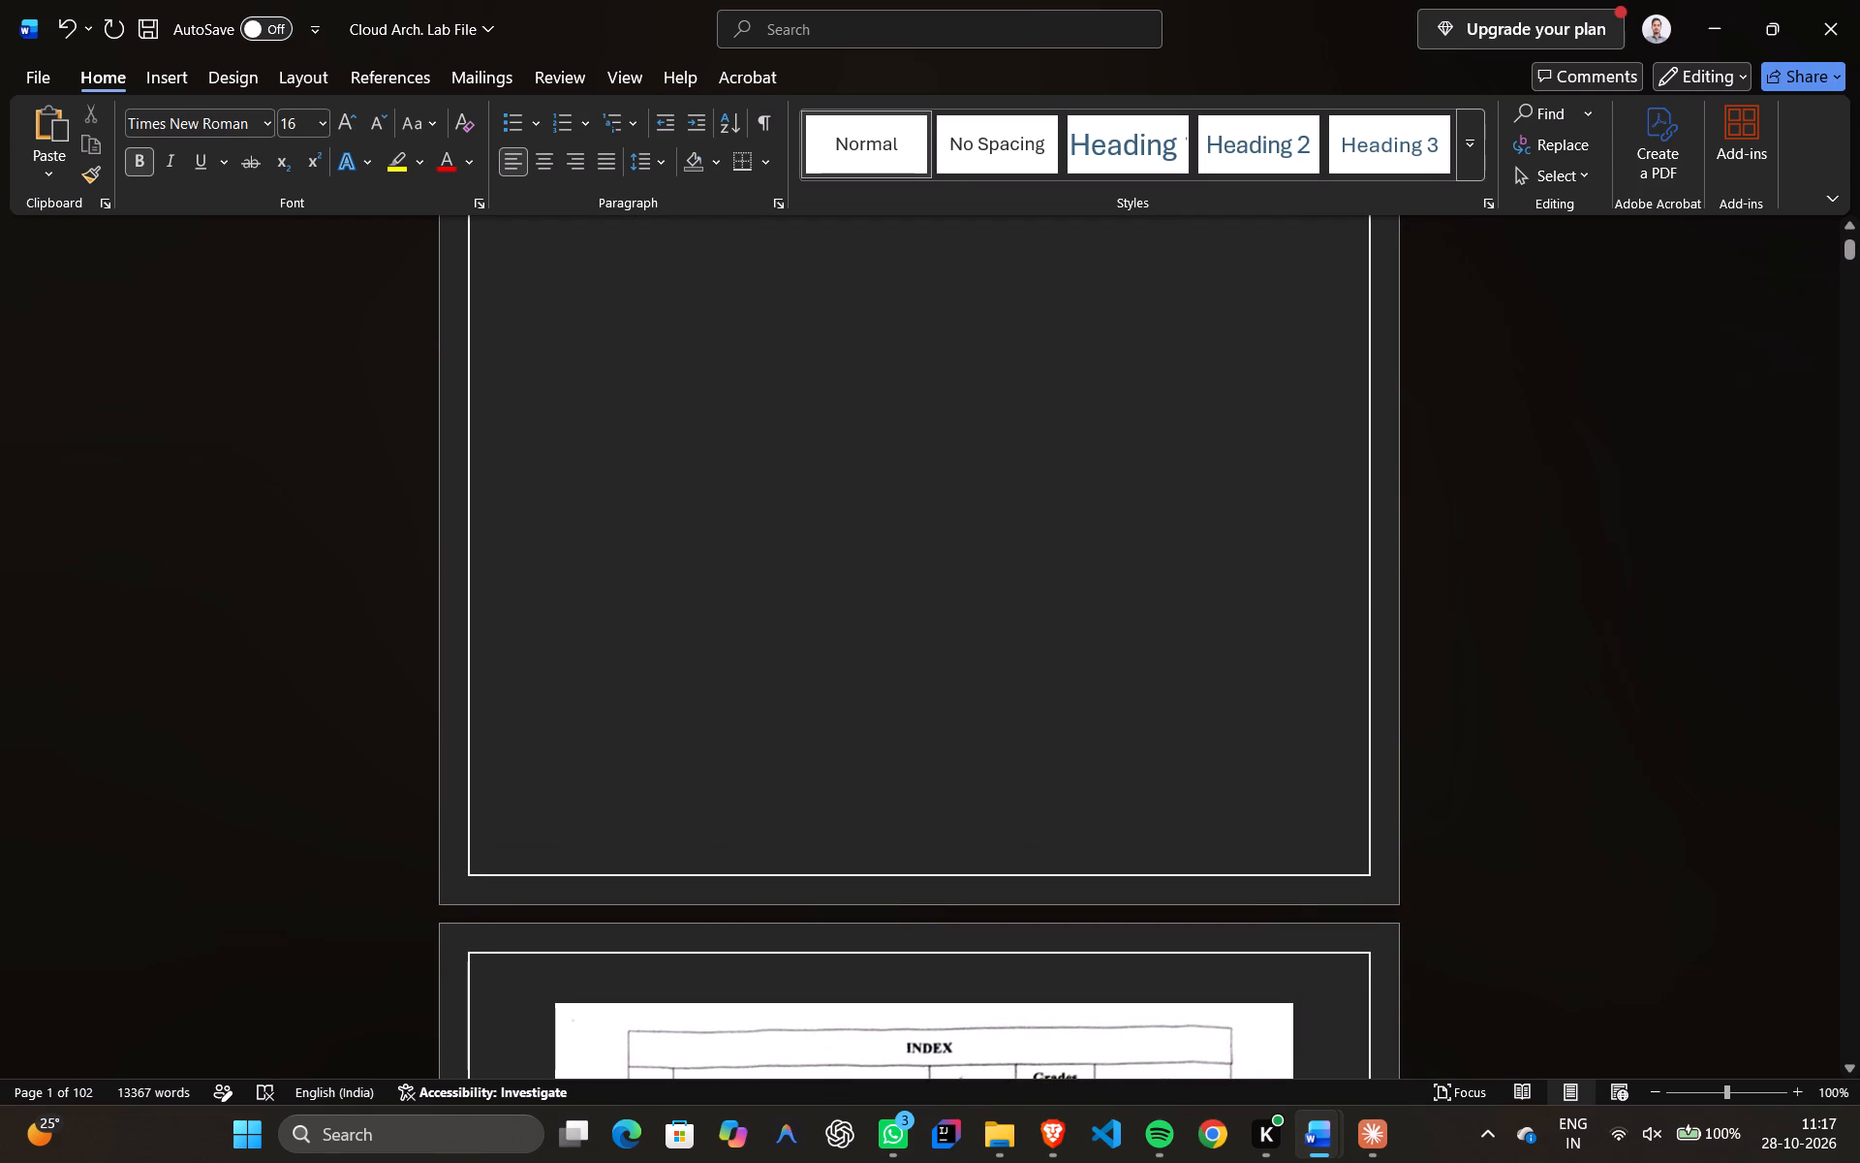
Insert an empty line above the scanned index image on the index page.
key("Return")
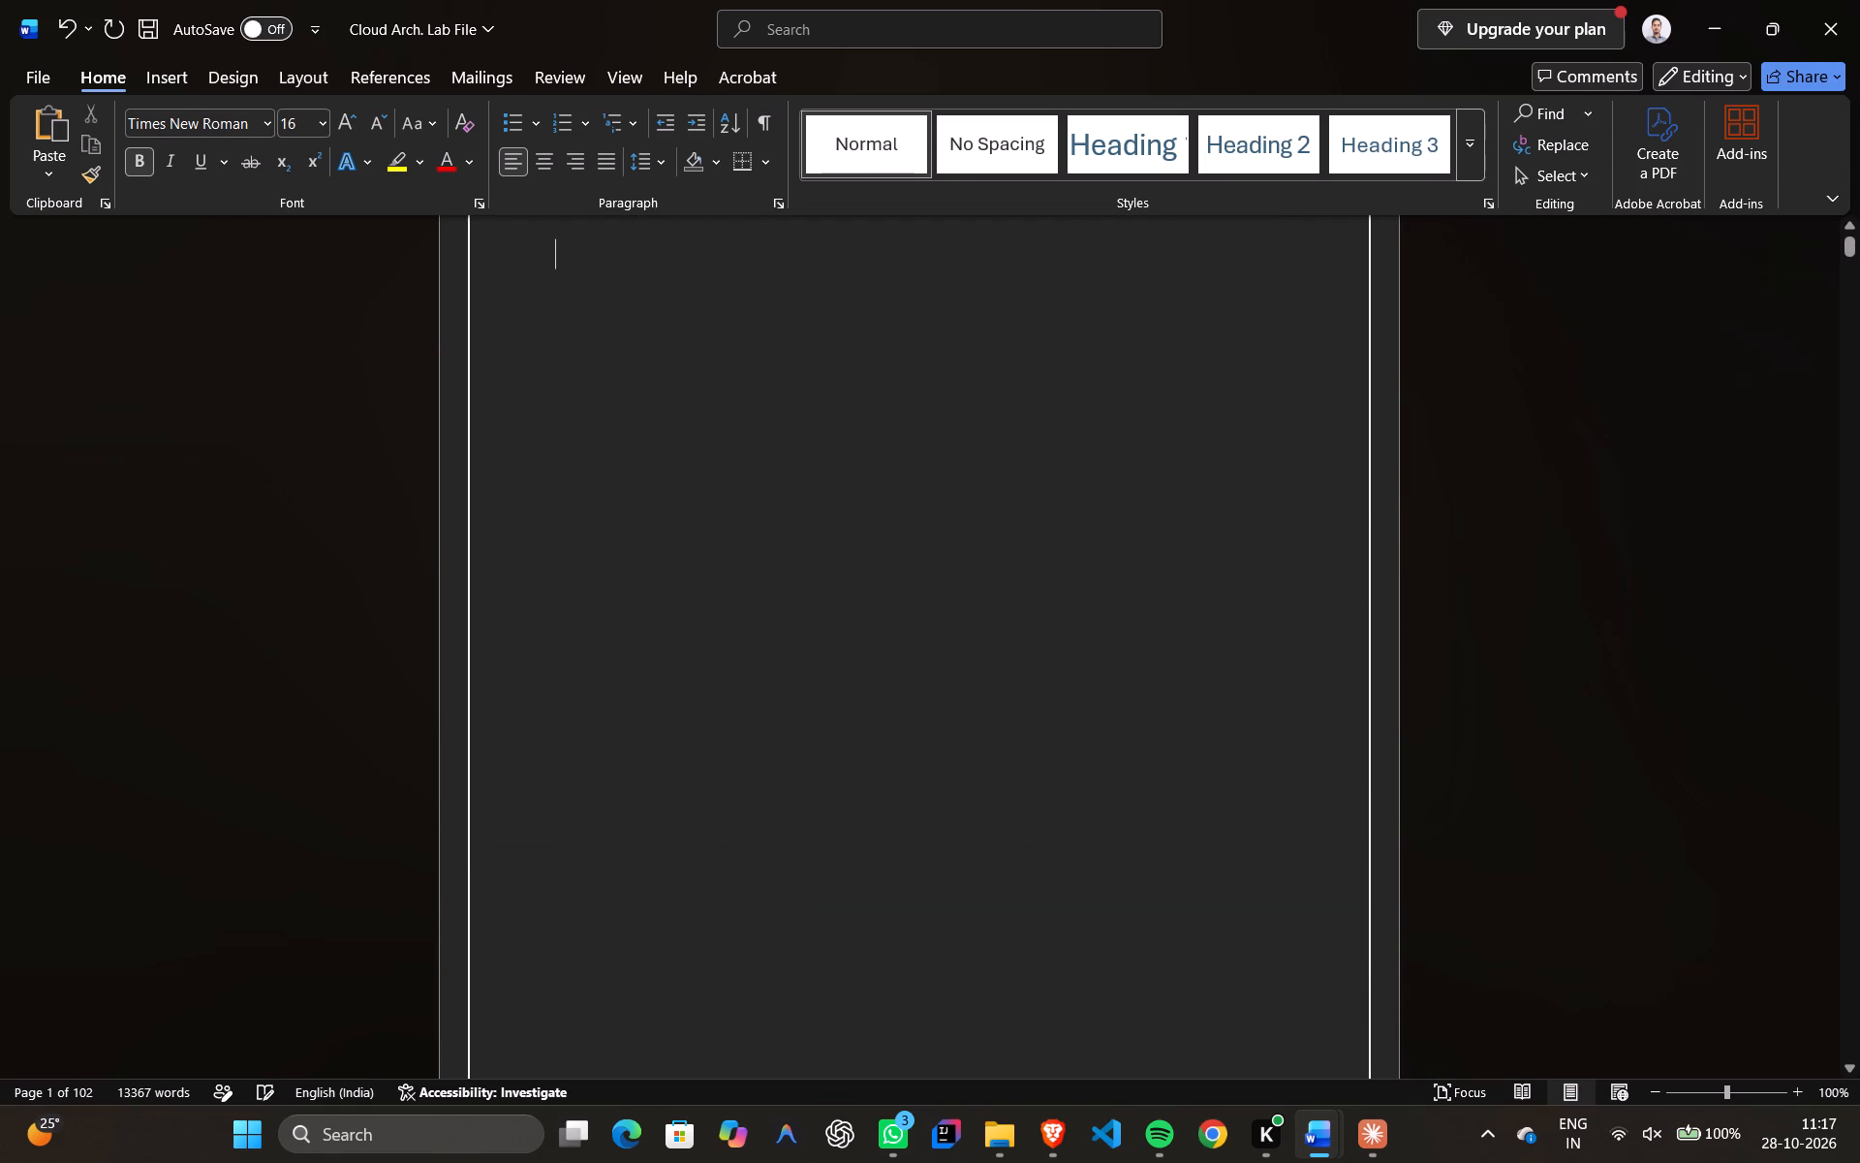
scroll(747, 981, "down", 3)
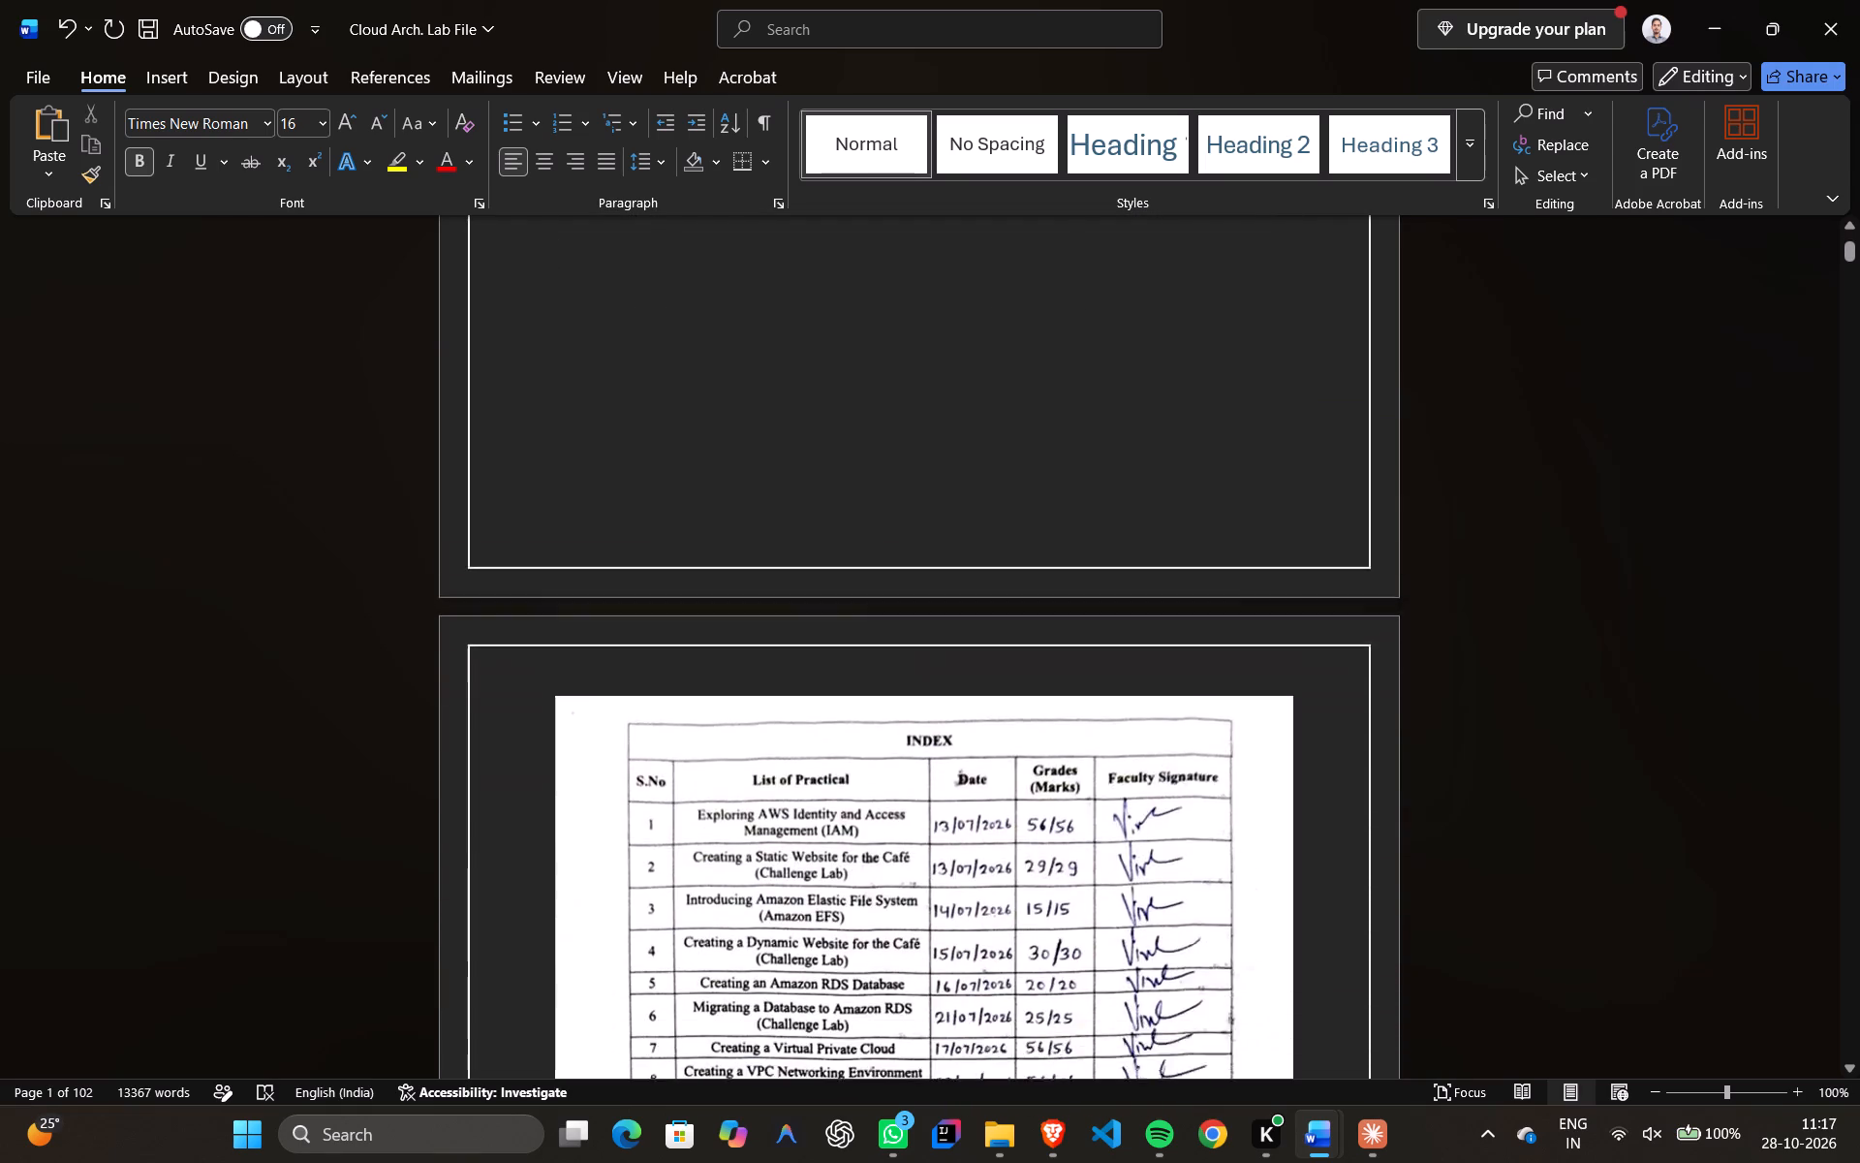
scroll(747, 981, "up", 11)
scroll(747, 981, "down", 3)
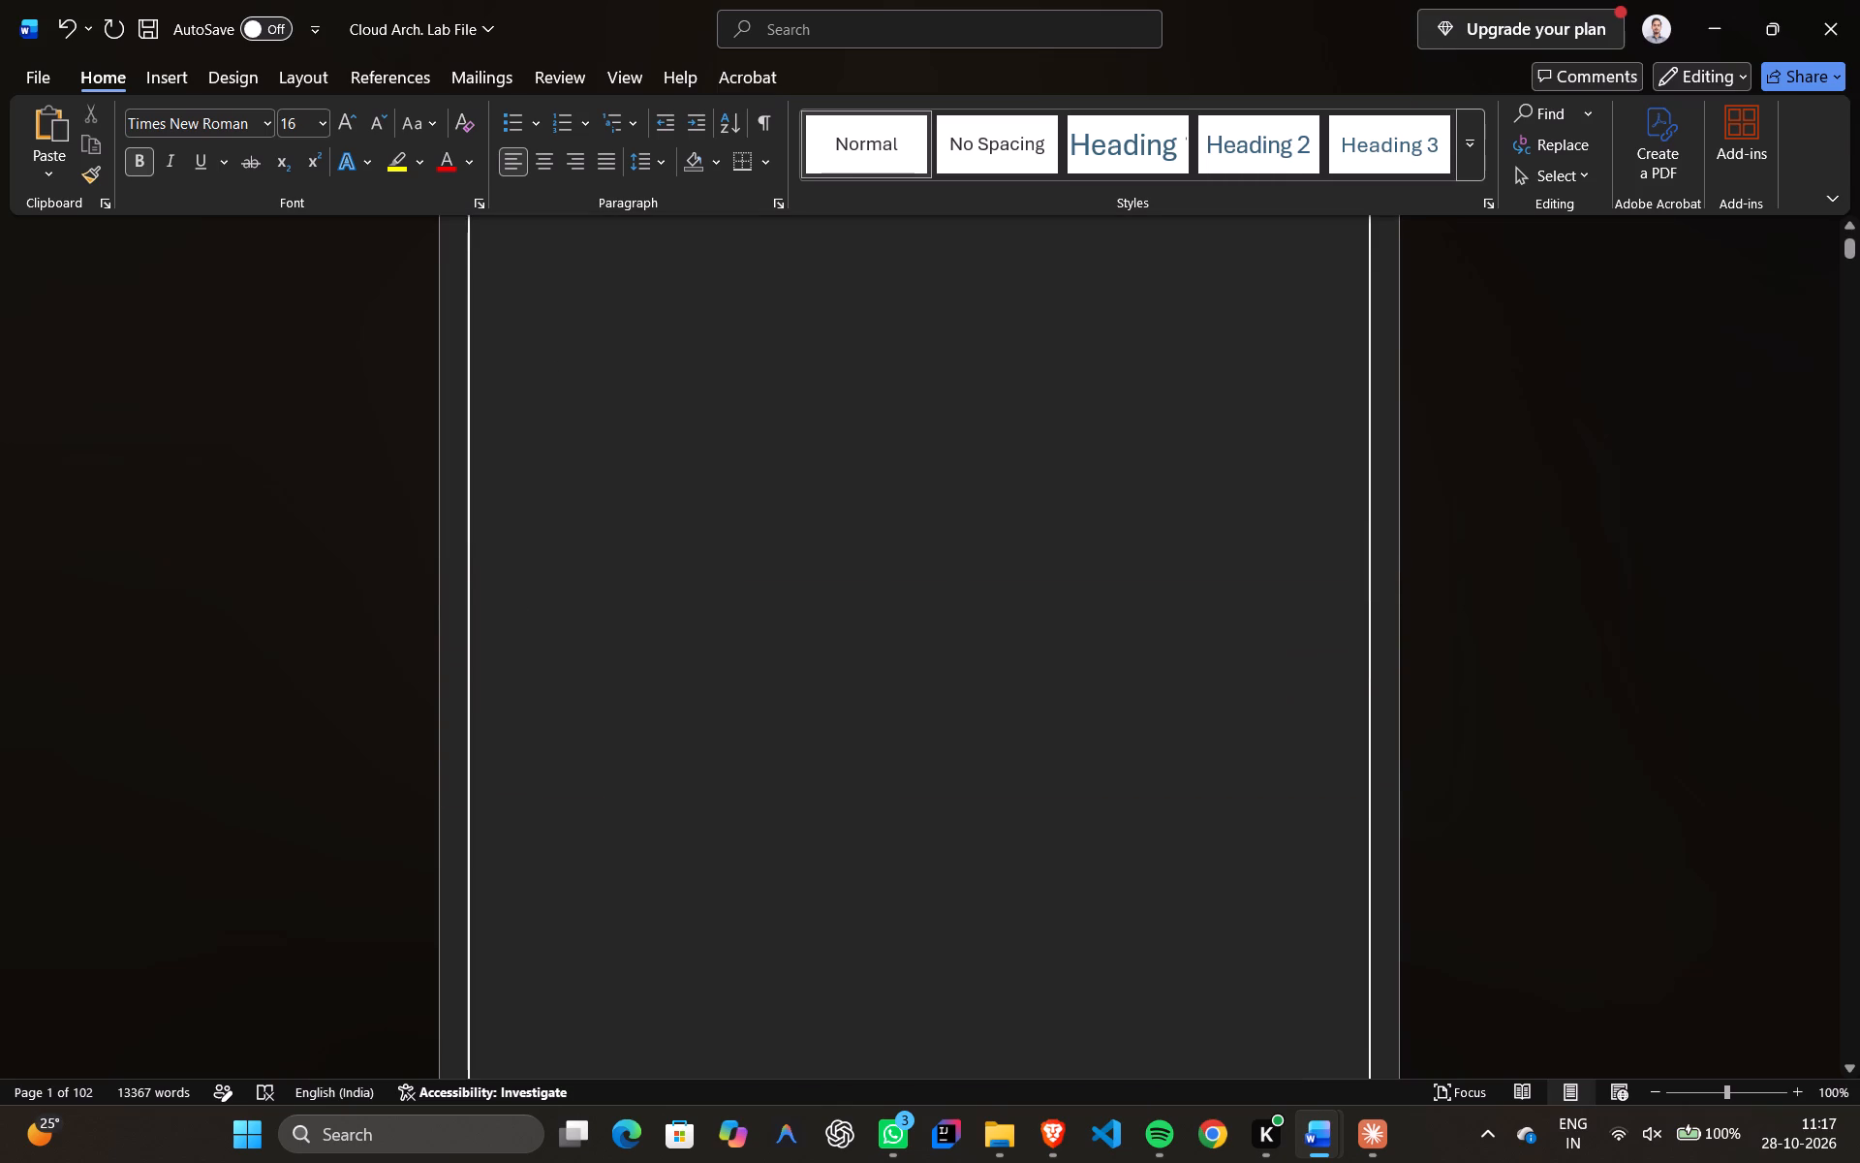
scroll(747, 981, "down", 1)
left_click(675, 544)
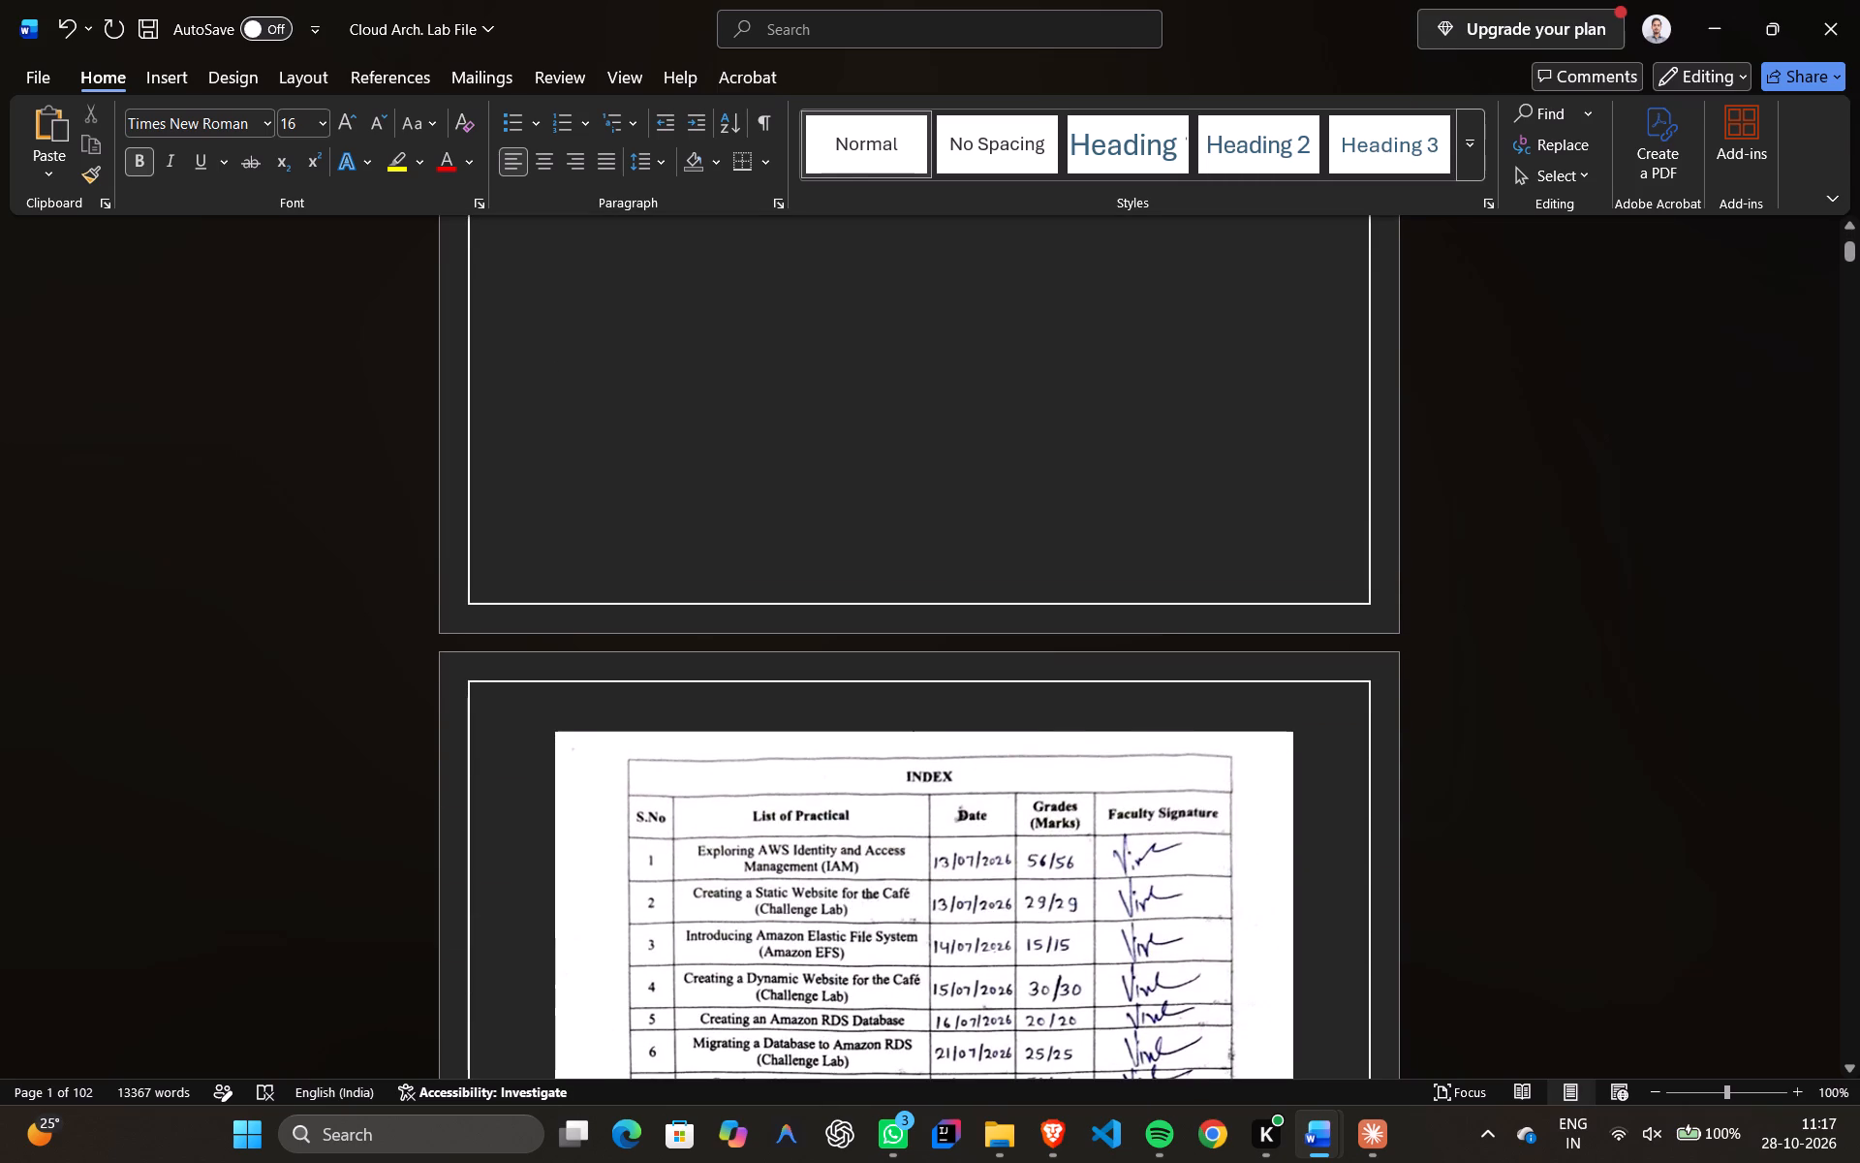
key("Down")
key("Down")
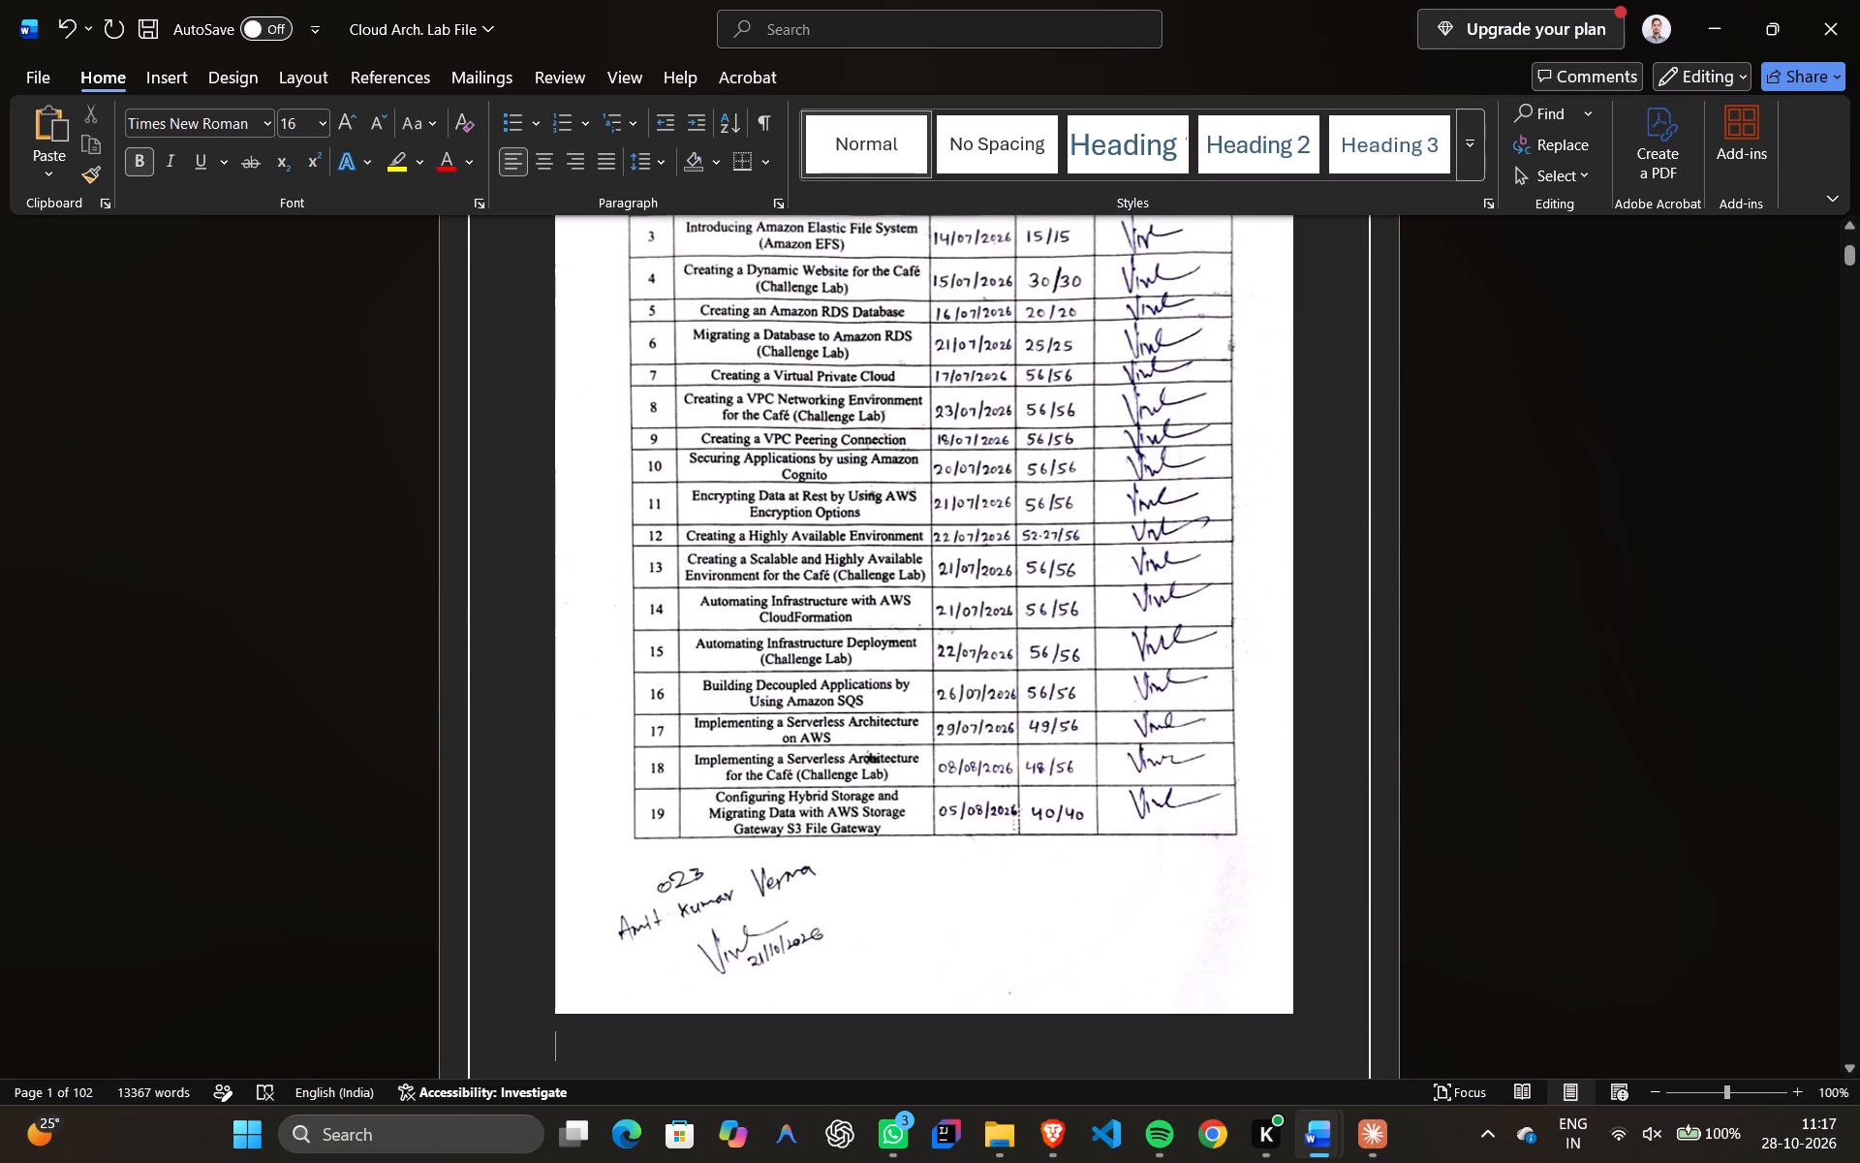
scroll(697, 663, "up", 2)
key("Up")
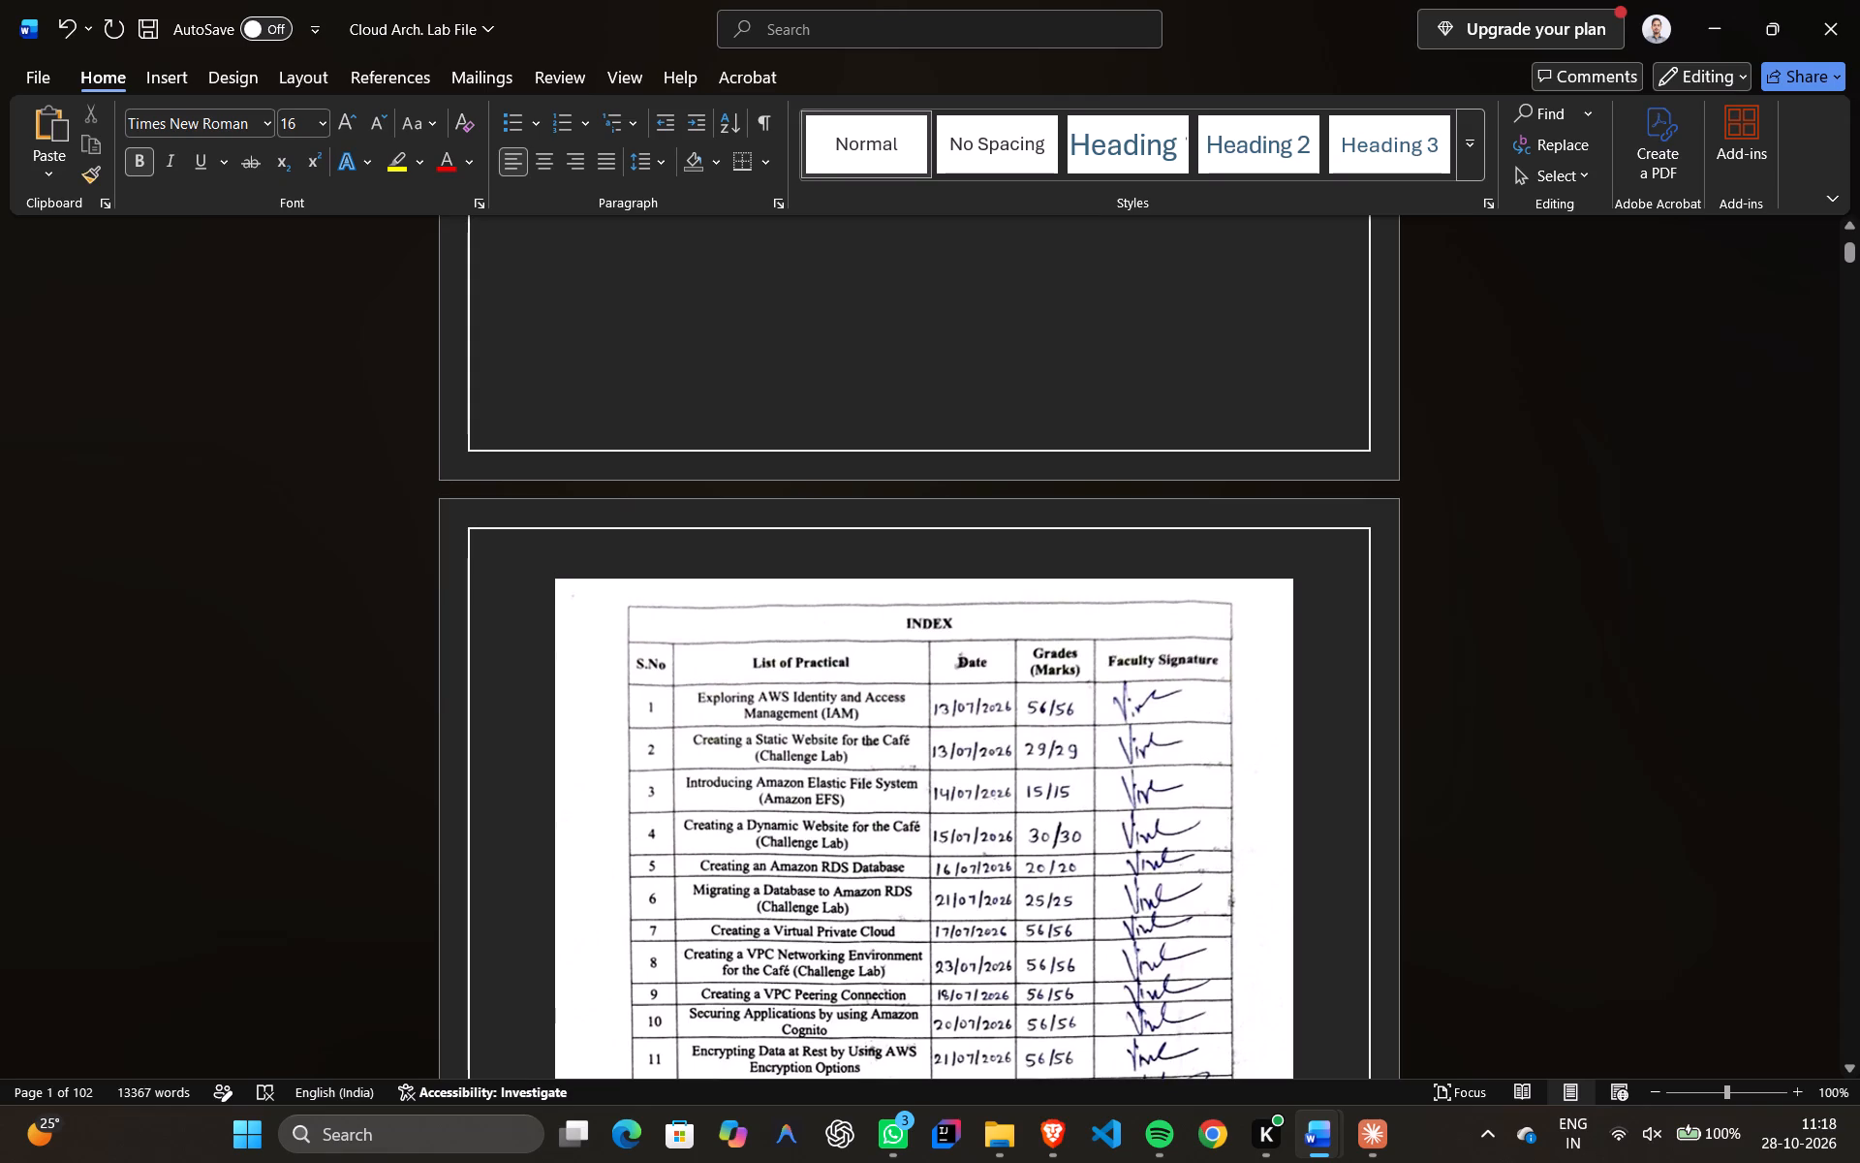
key("Return")
Delete the empty line above the Lab 1 heading so it starts at the top of its page, and save the document.
scroll(697, 694, "down", 1)
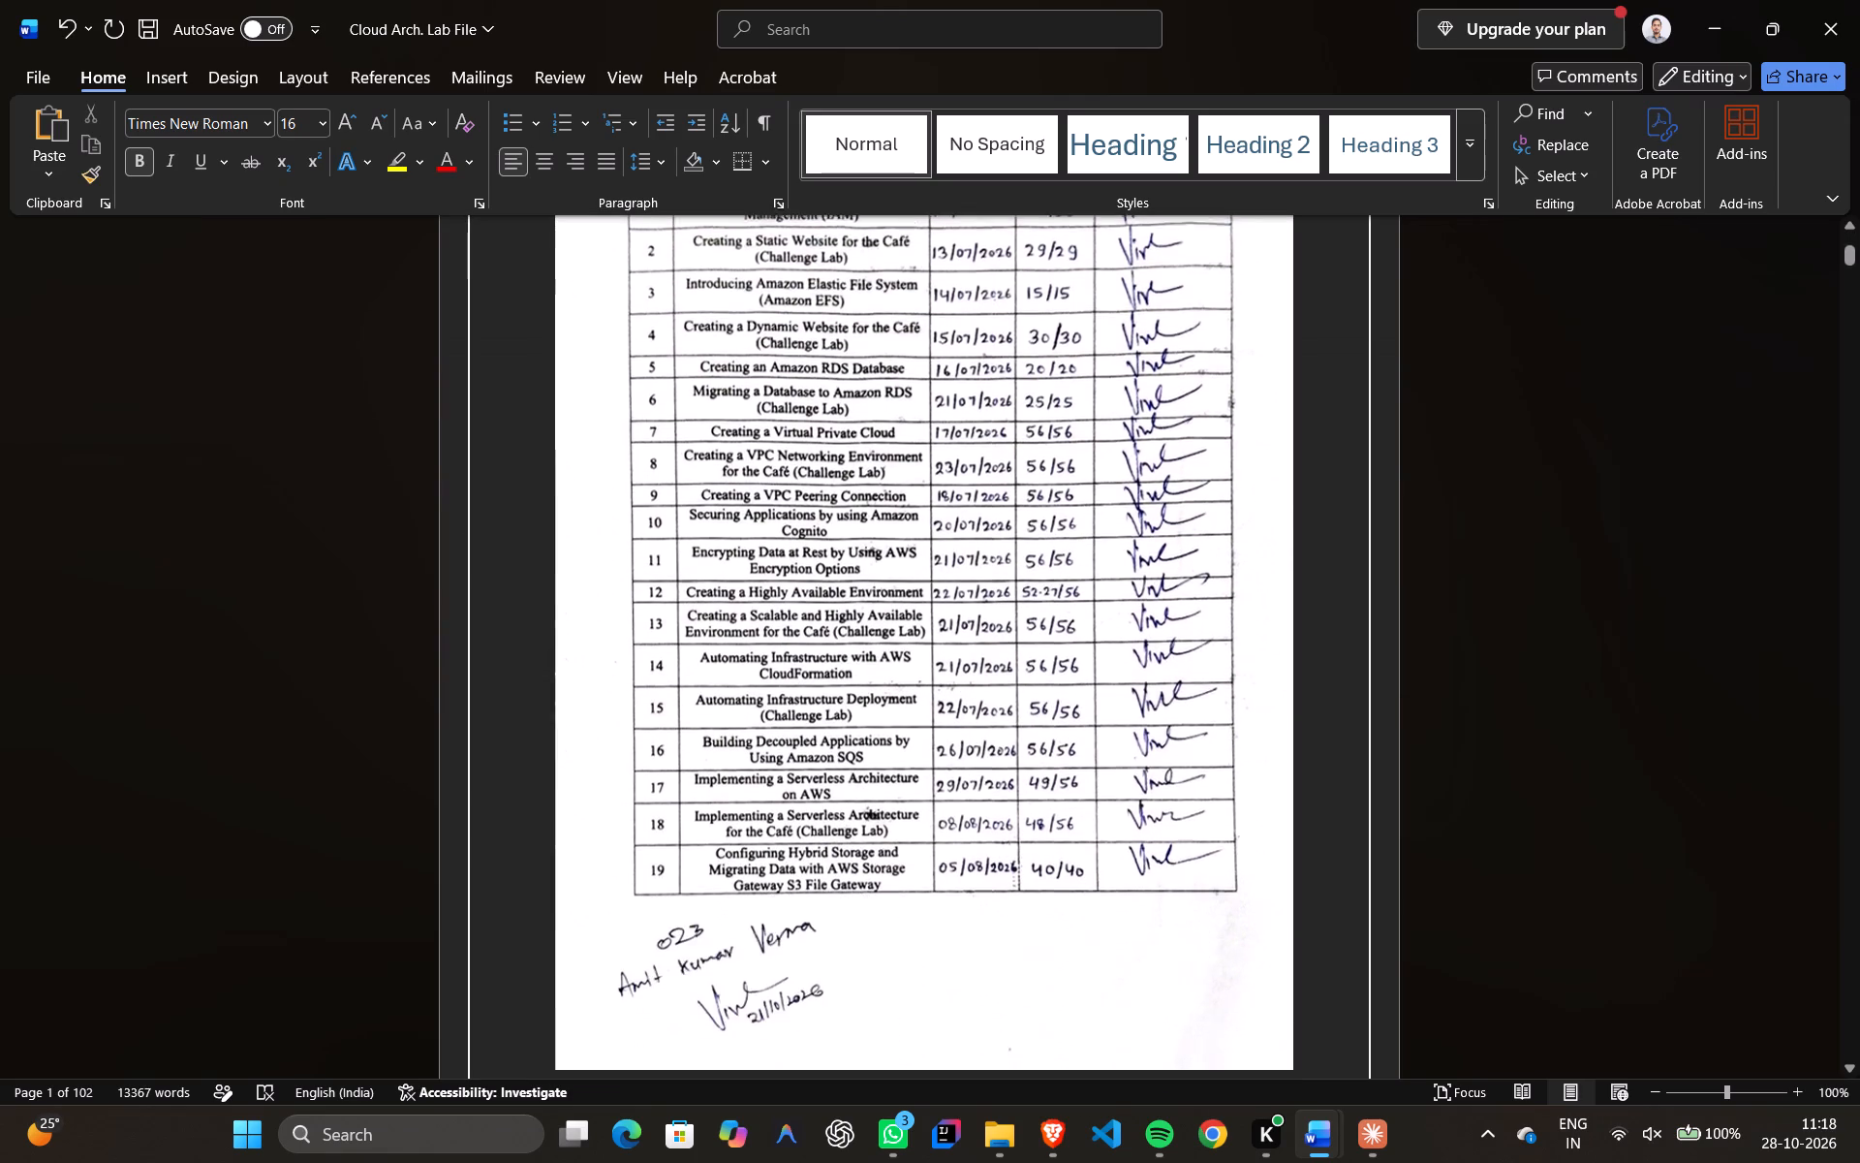
scroll(697, 694, "down", 3)
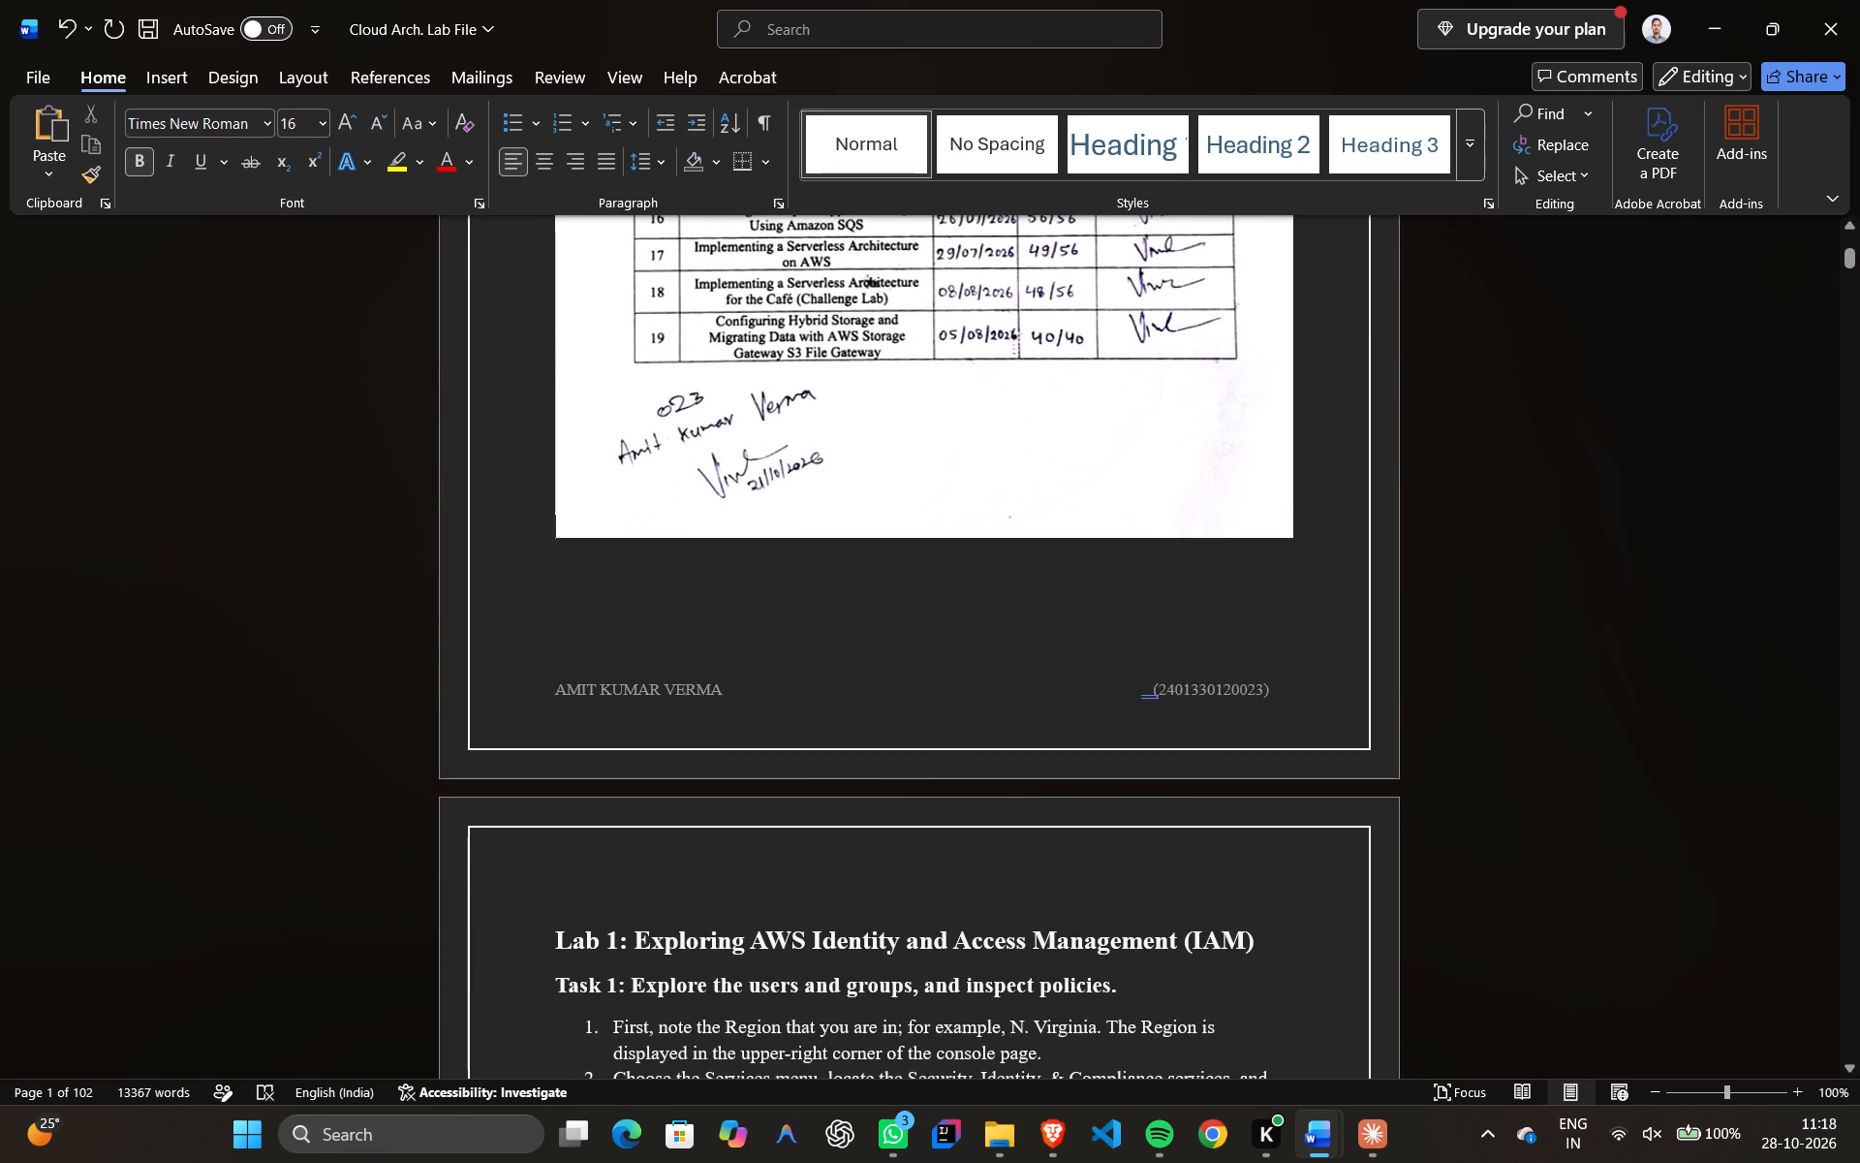
left_click(609, 879)
key("BackSpace")
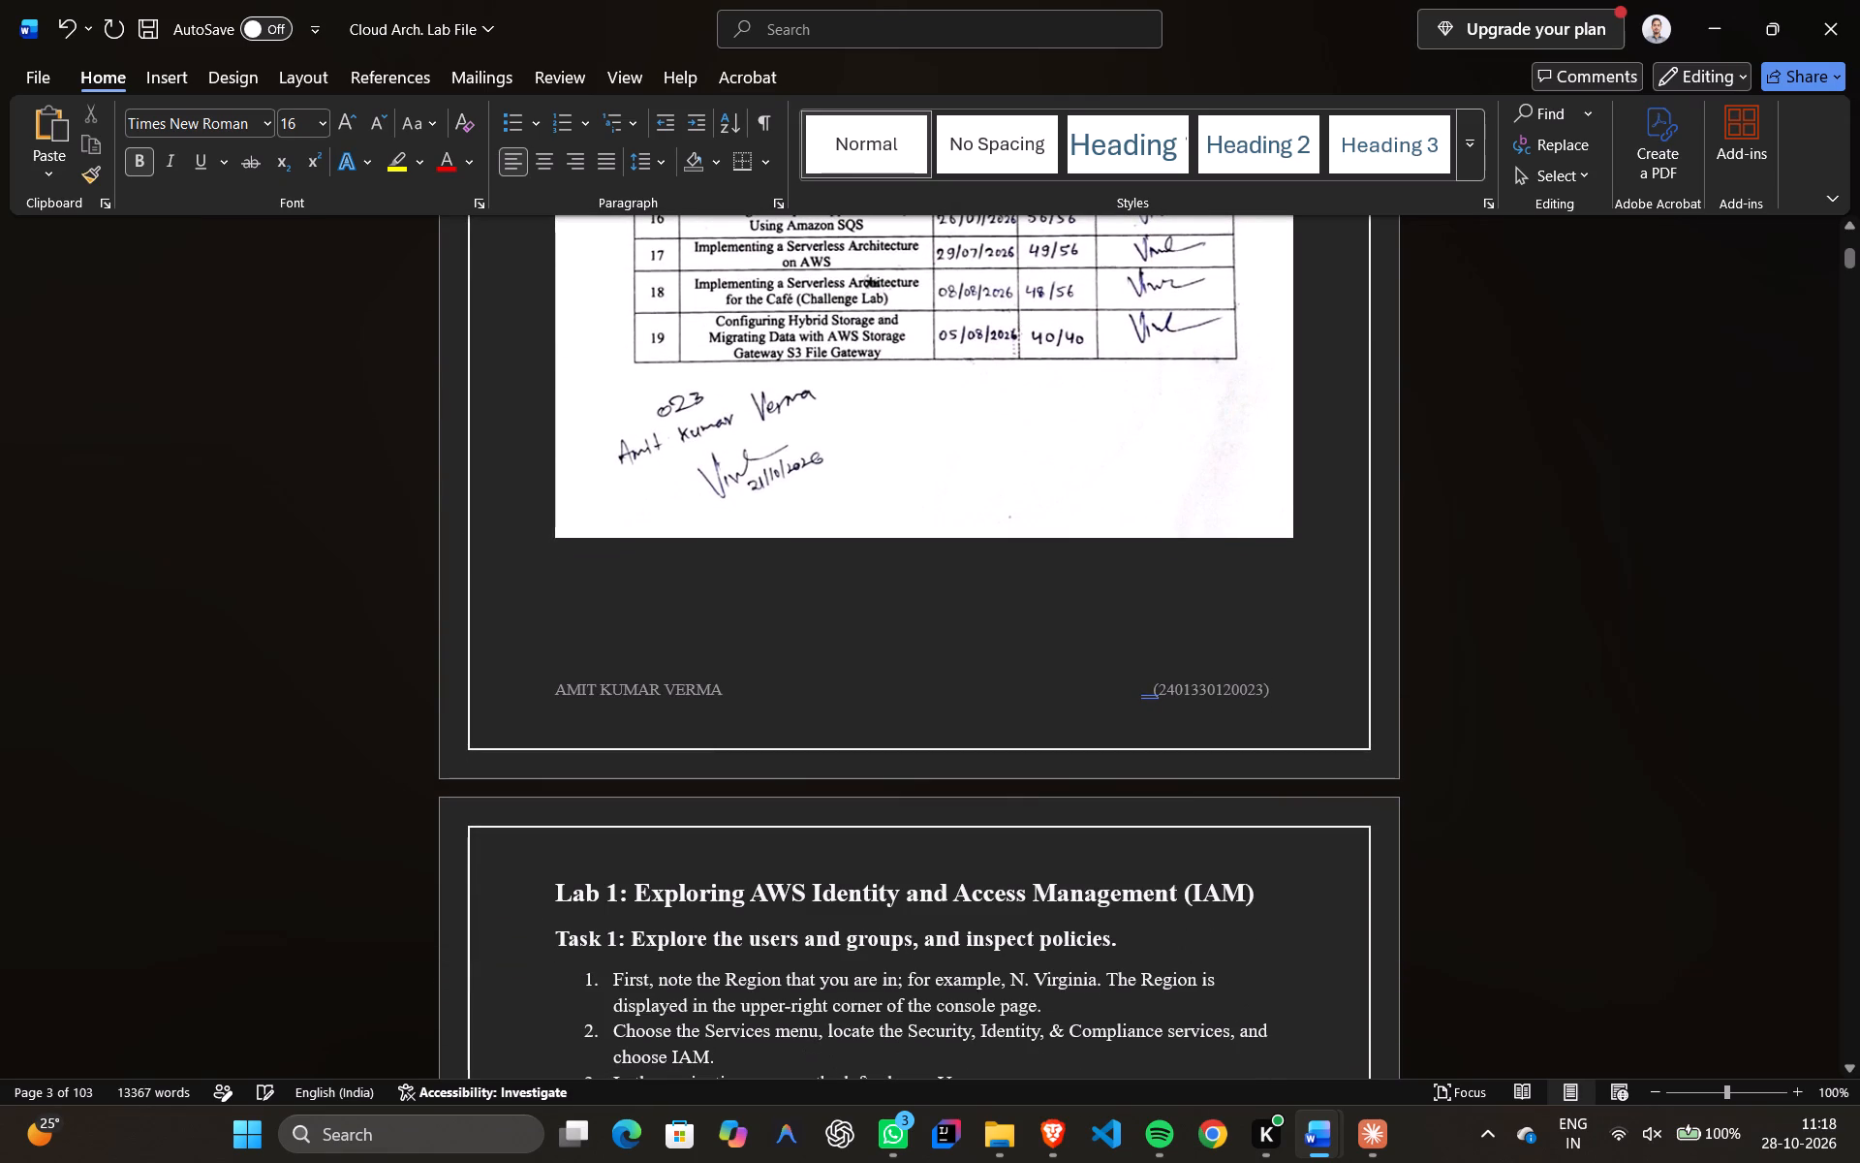
scroll(778, 894, "up", 1)
key("ctrl+s")
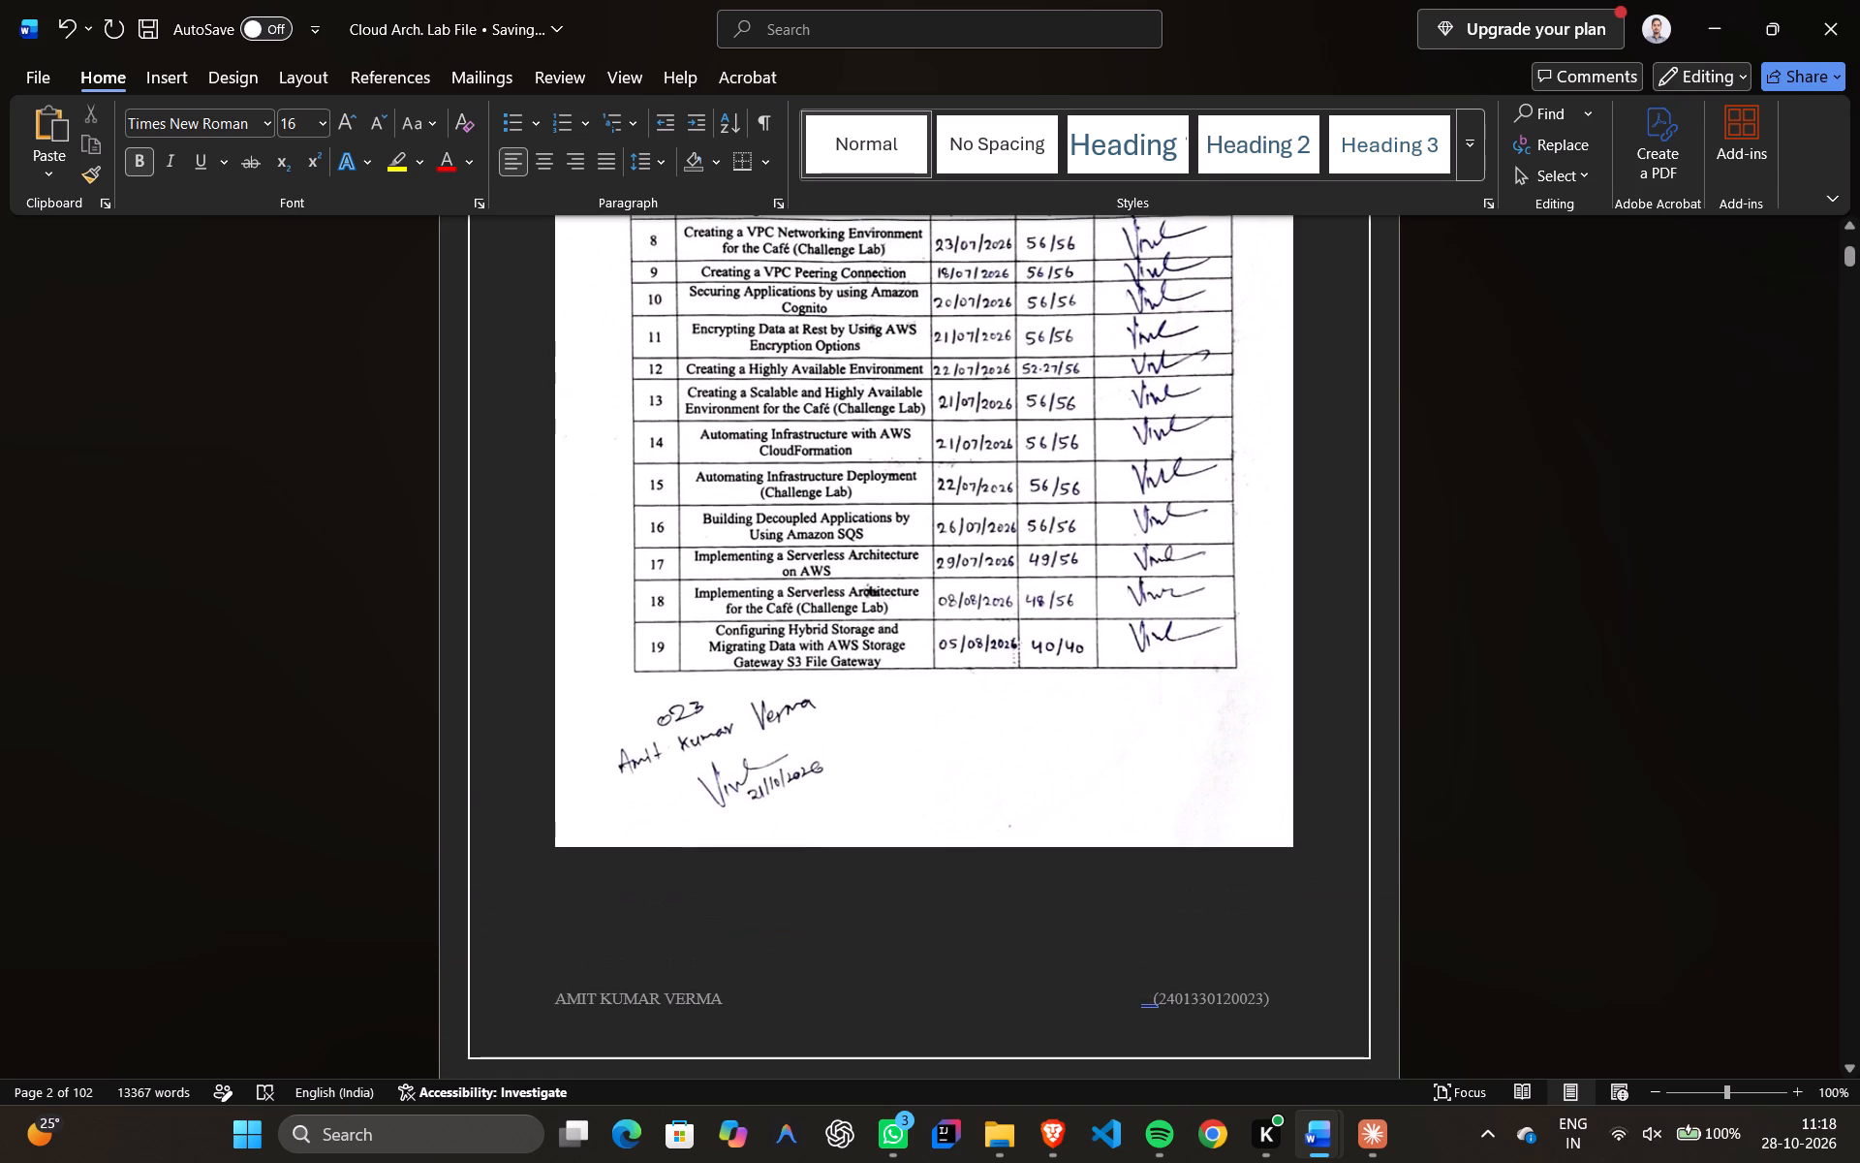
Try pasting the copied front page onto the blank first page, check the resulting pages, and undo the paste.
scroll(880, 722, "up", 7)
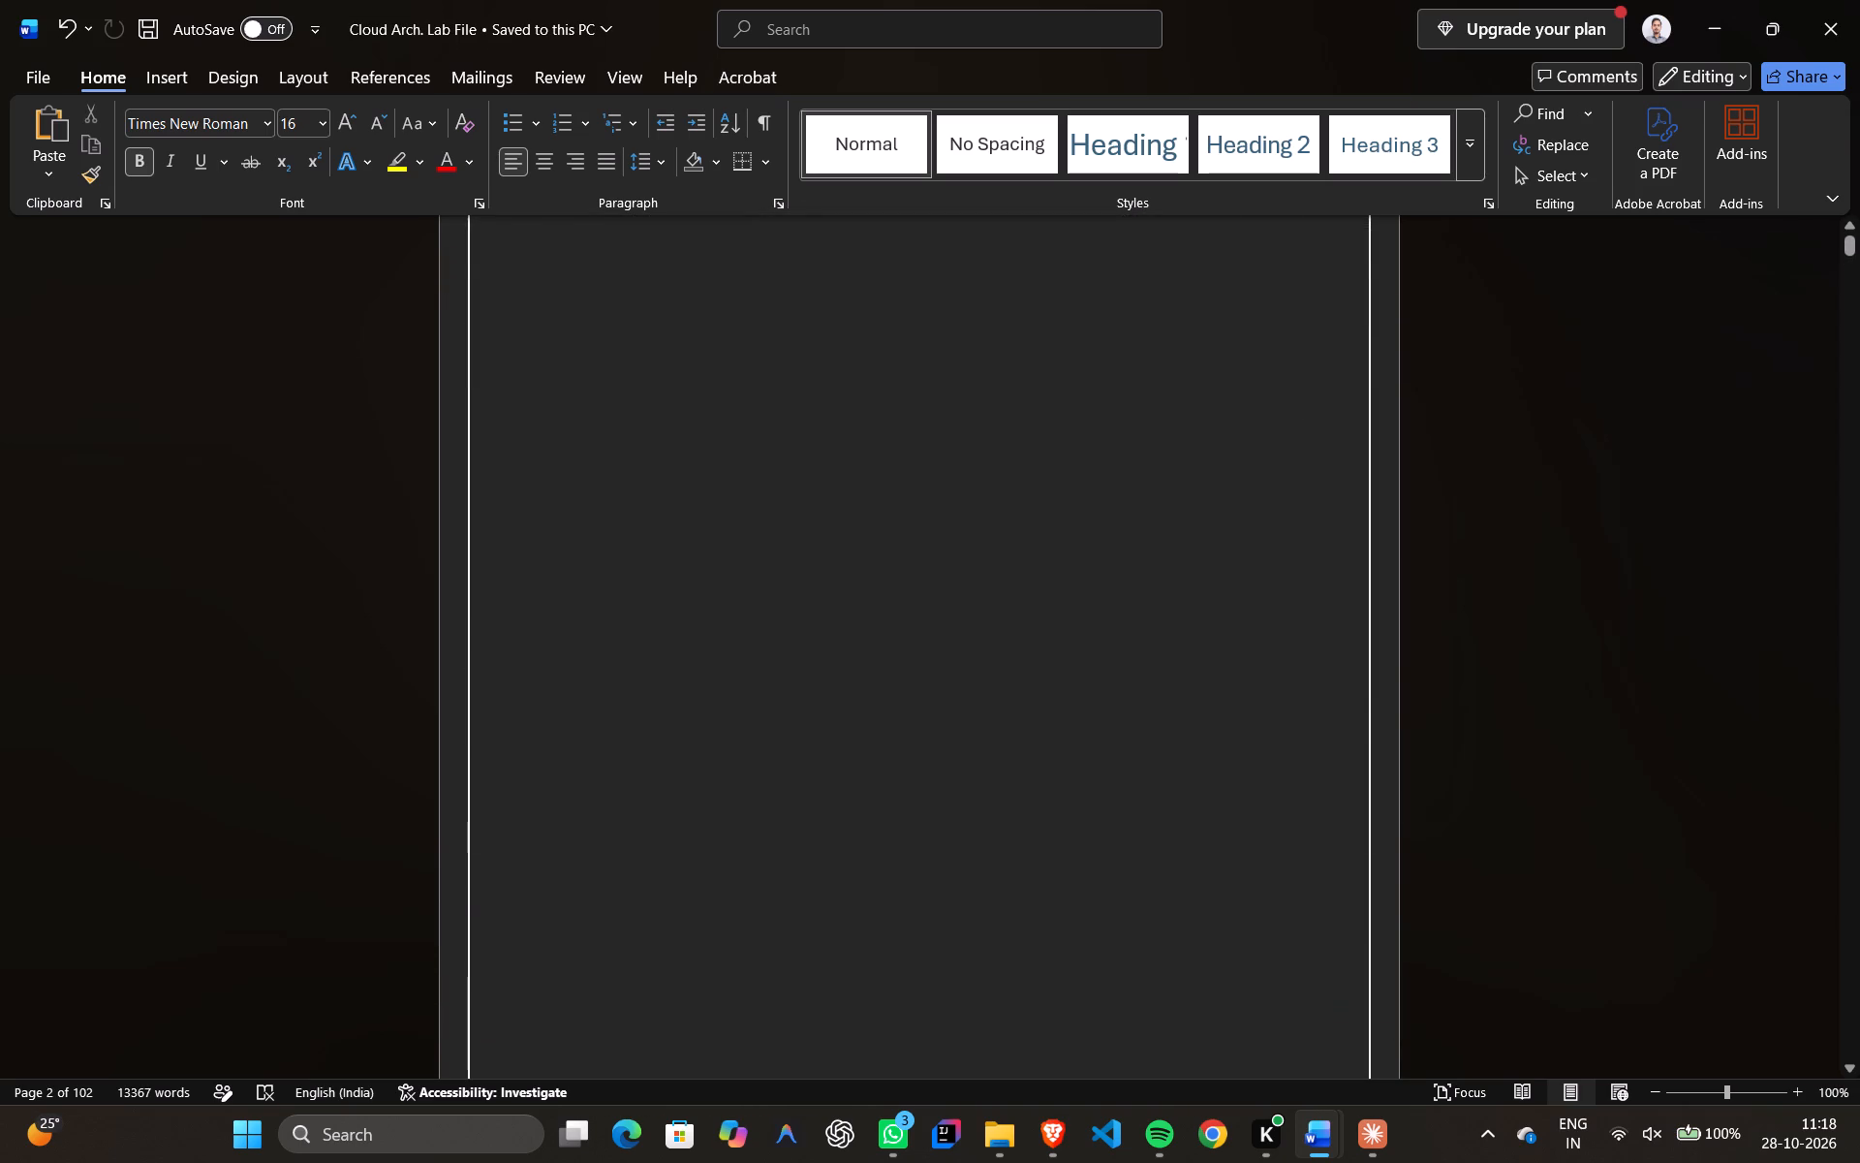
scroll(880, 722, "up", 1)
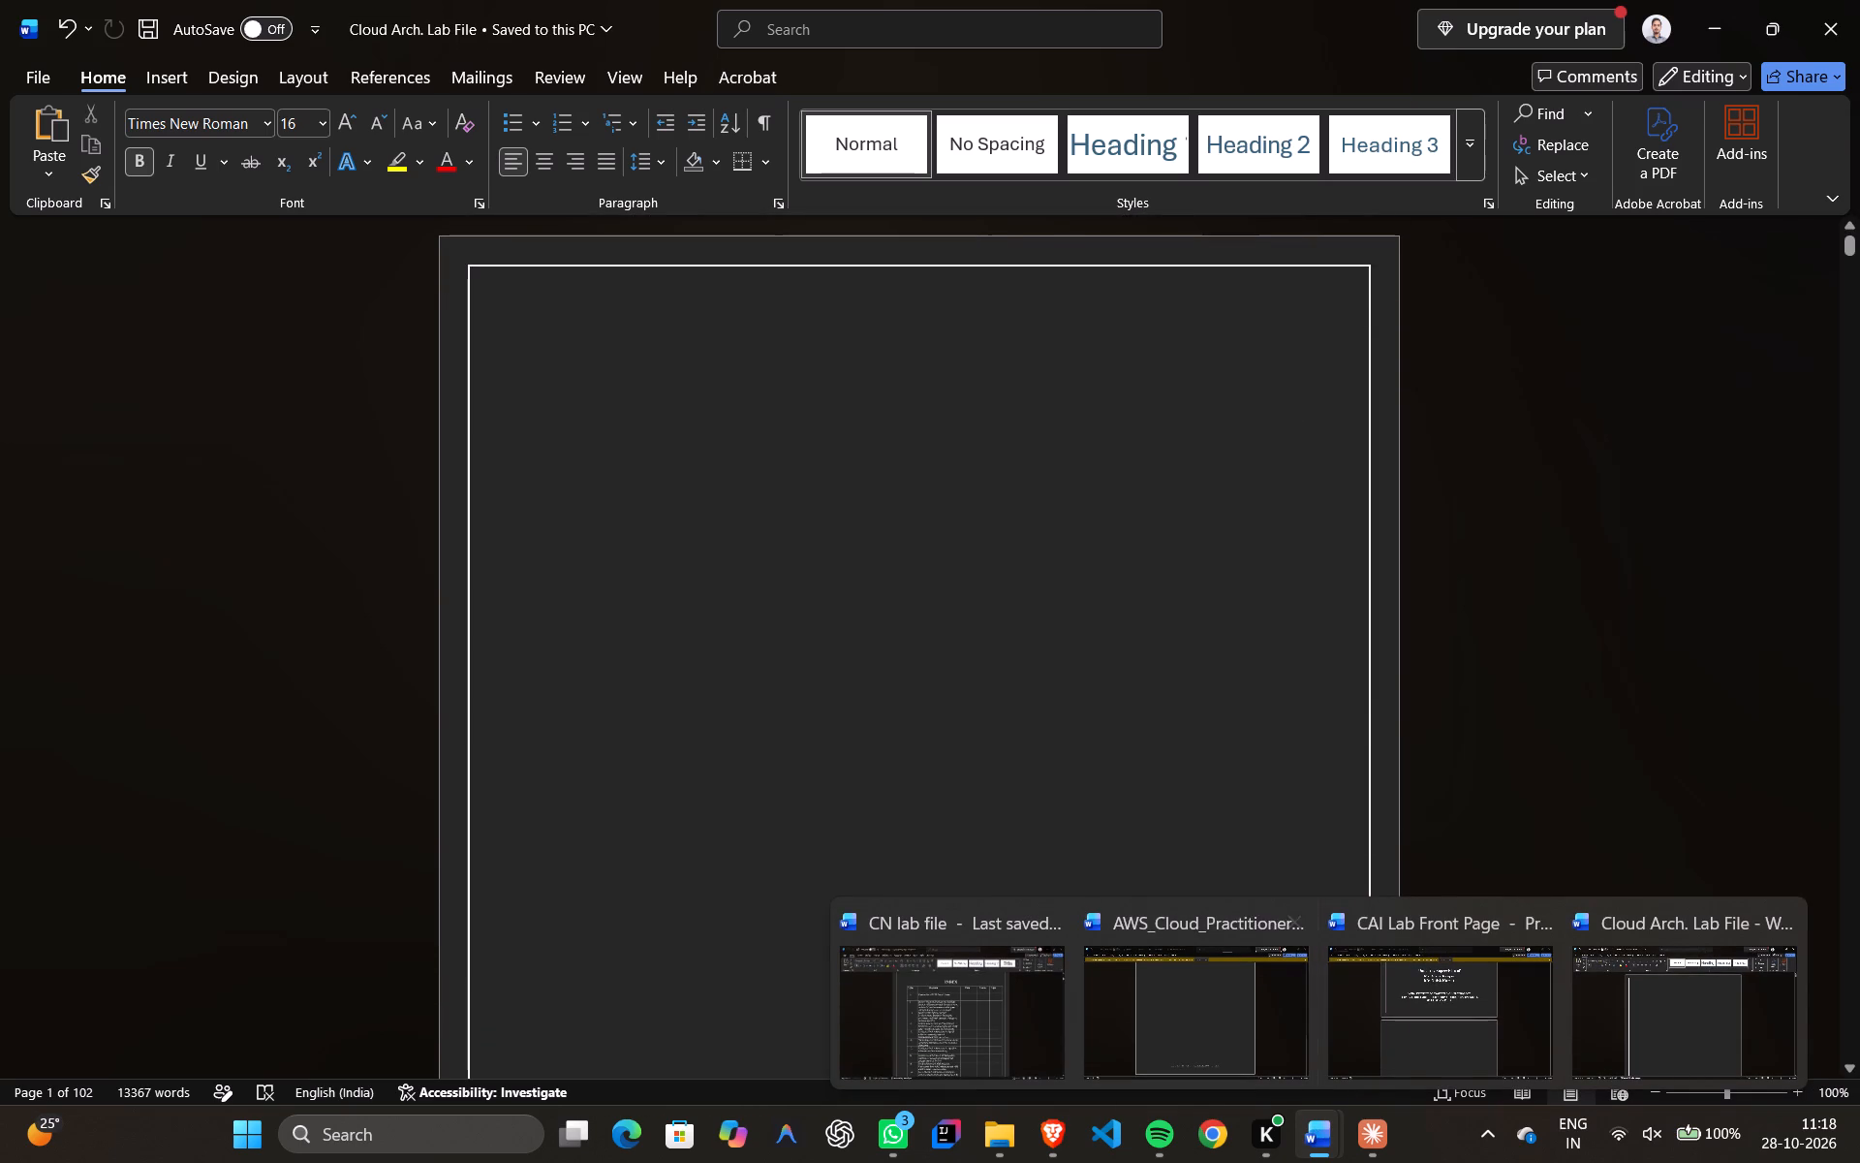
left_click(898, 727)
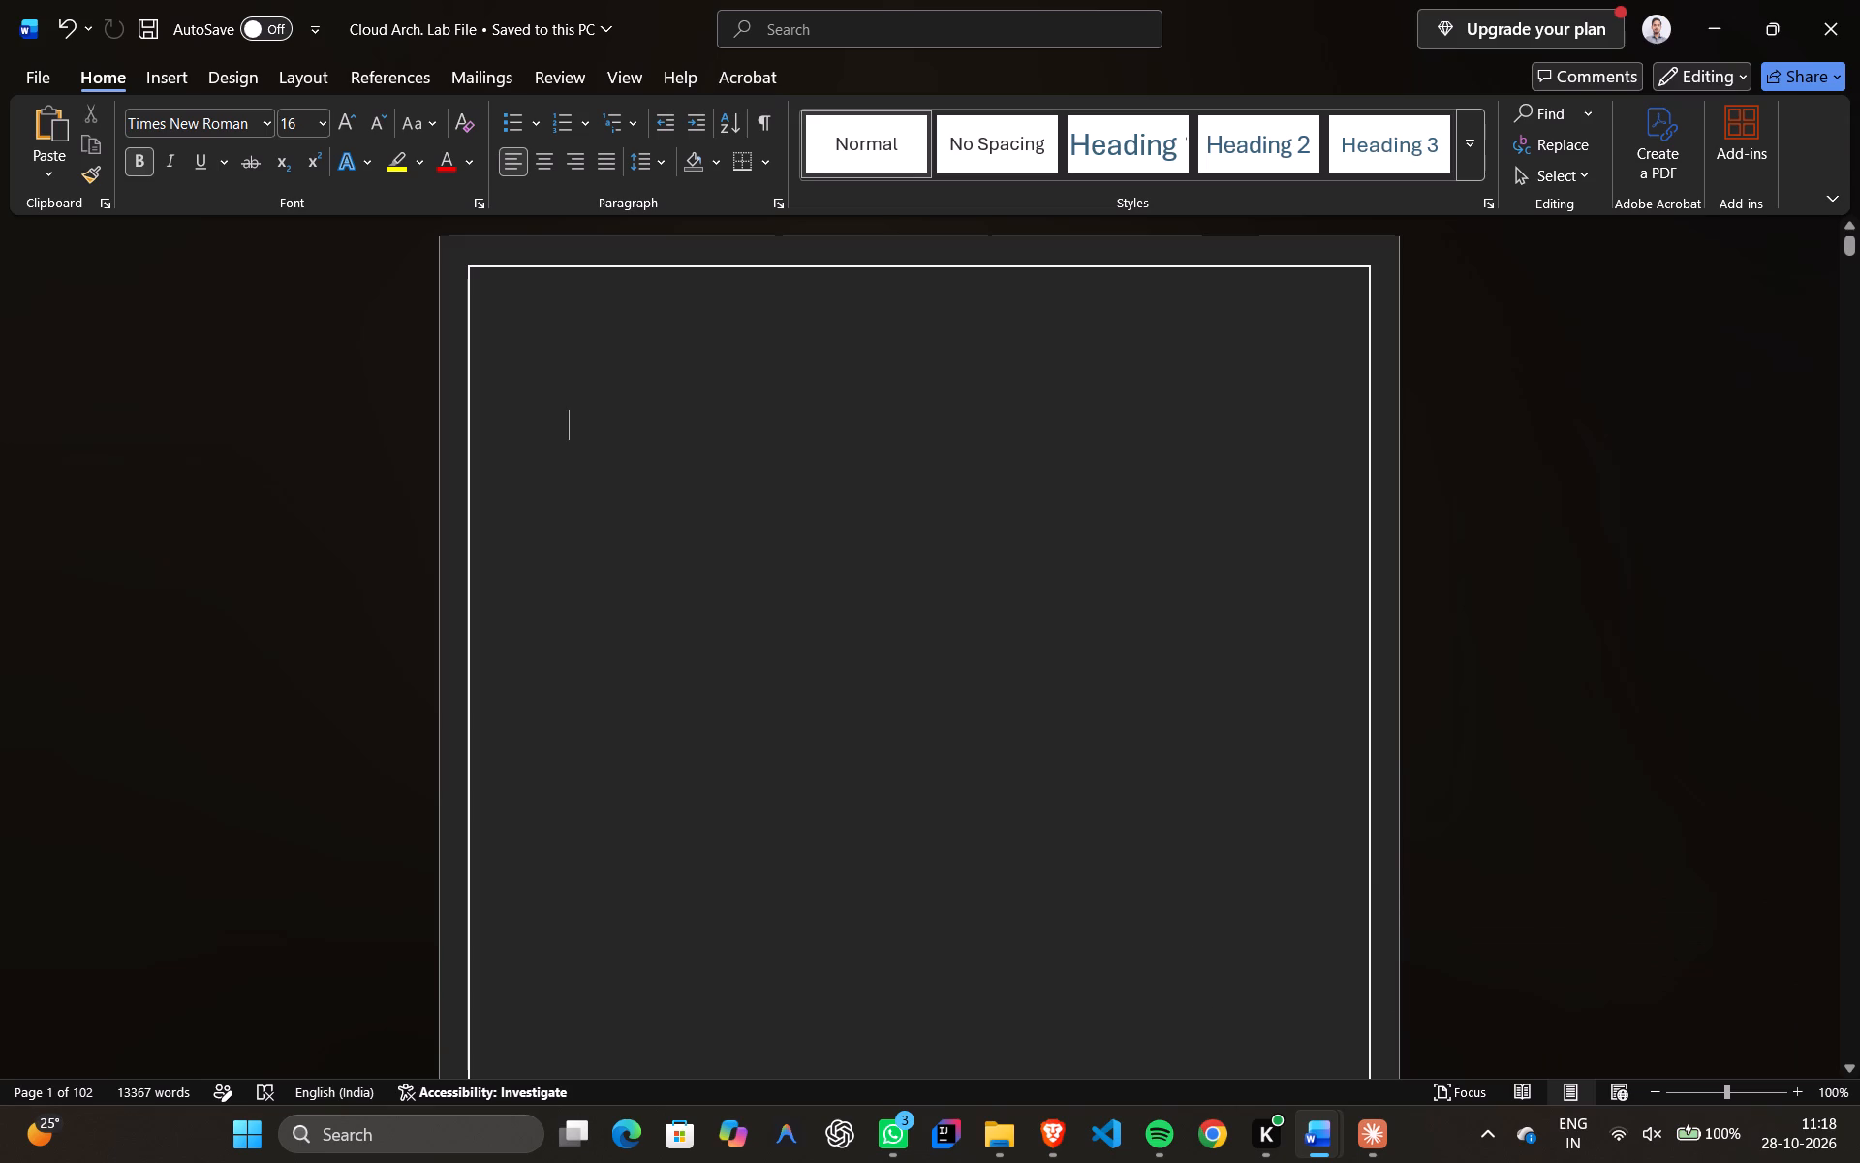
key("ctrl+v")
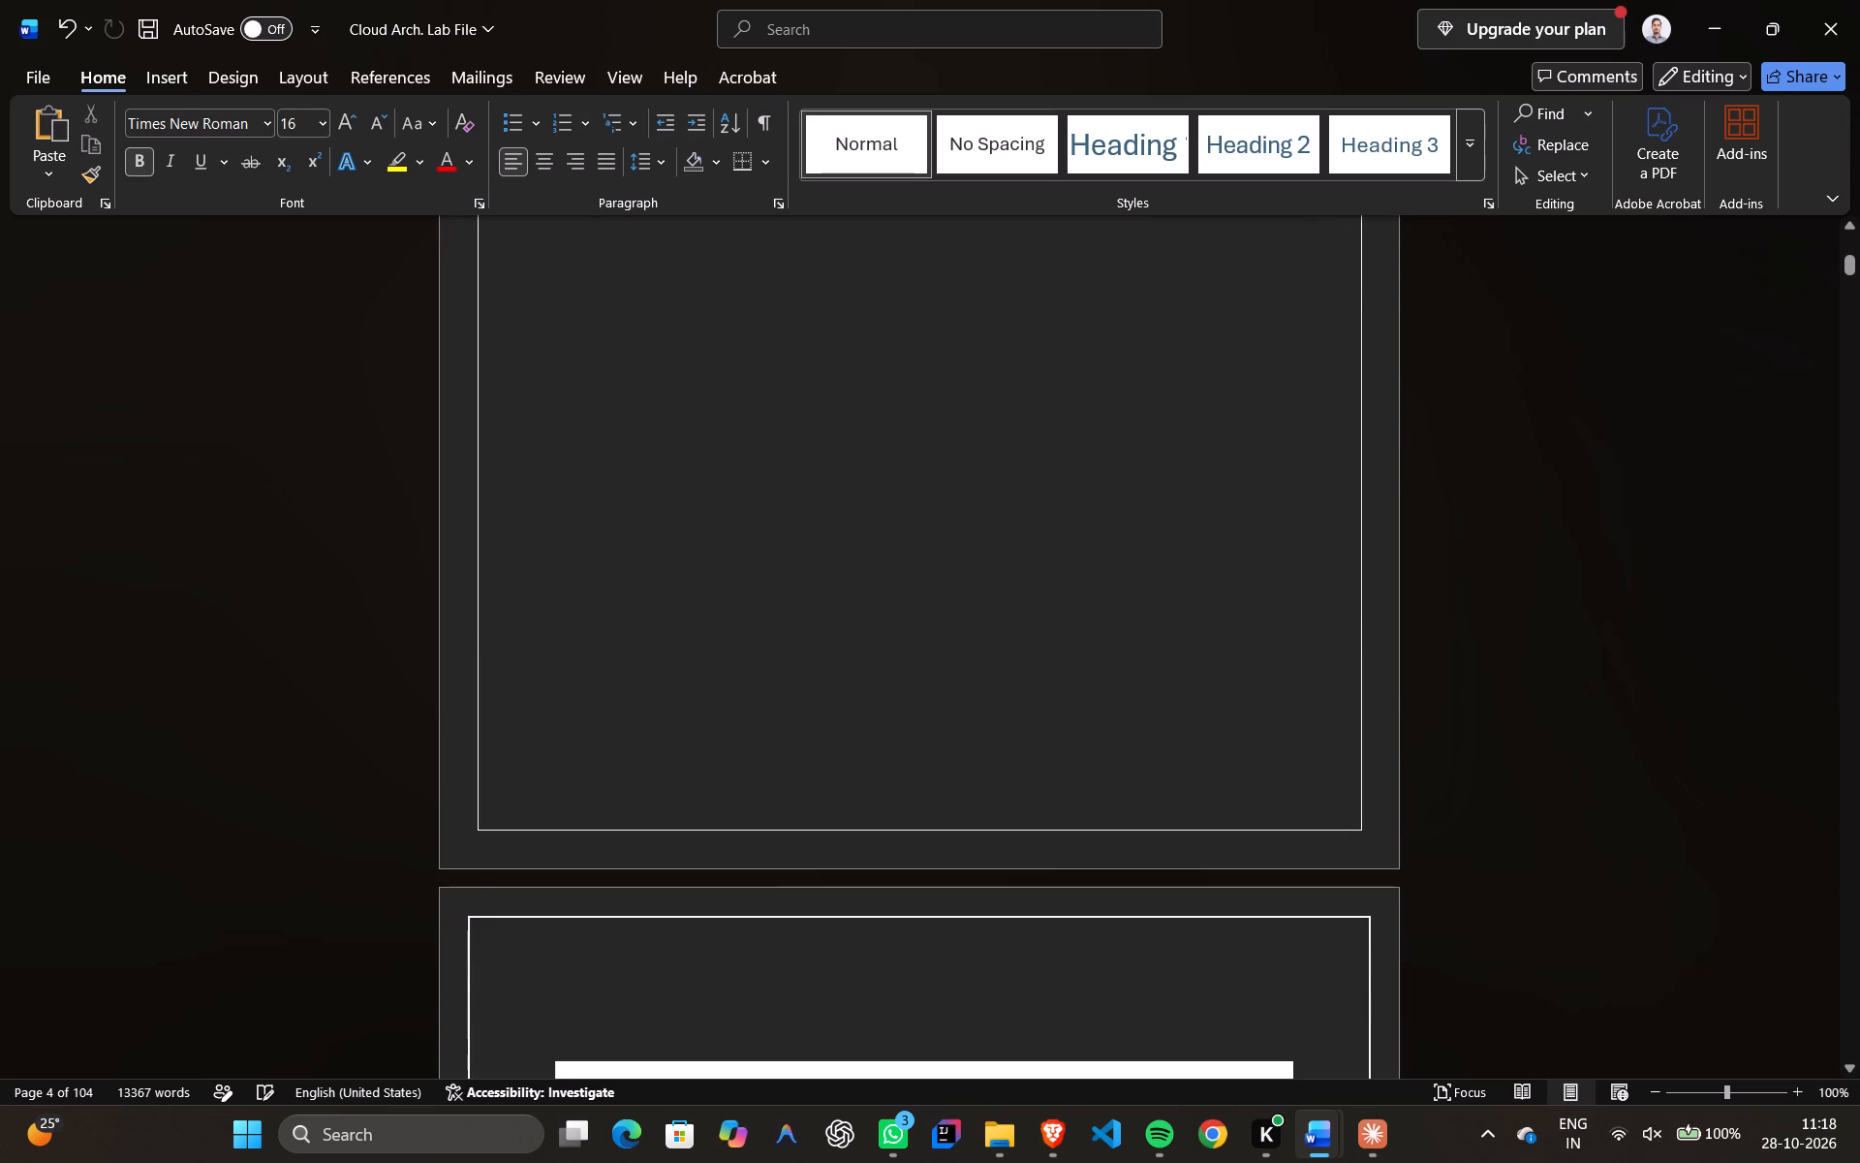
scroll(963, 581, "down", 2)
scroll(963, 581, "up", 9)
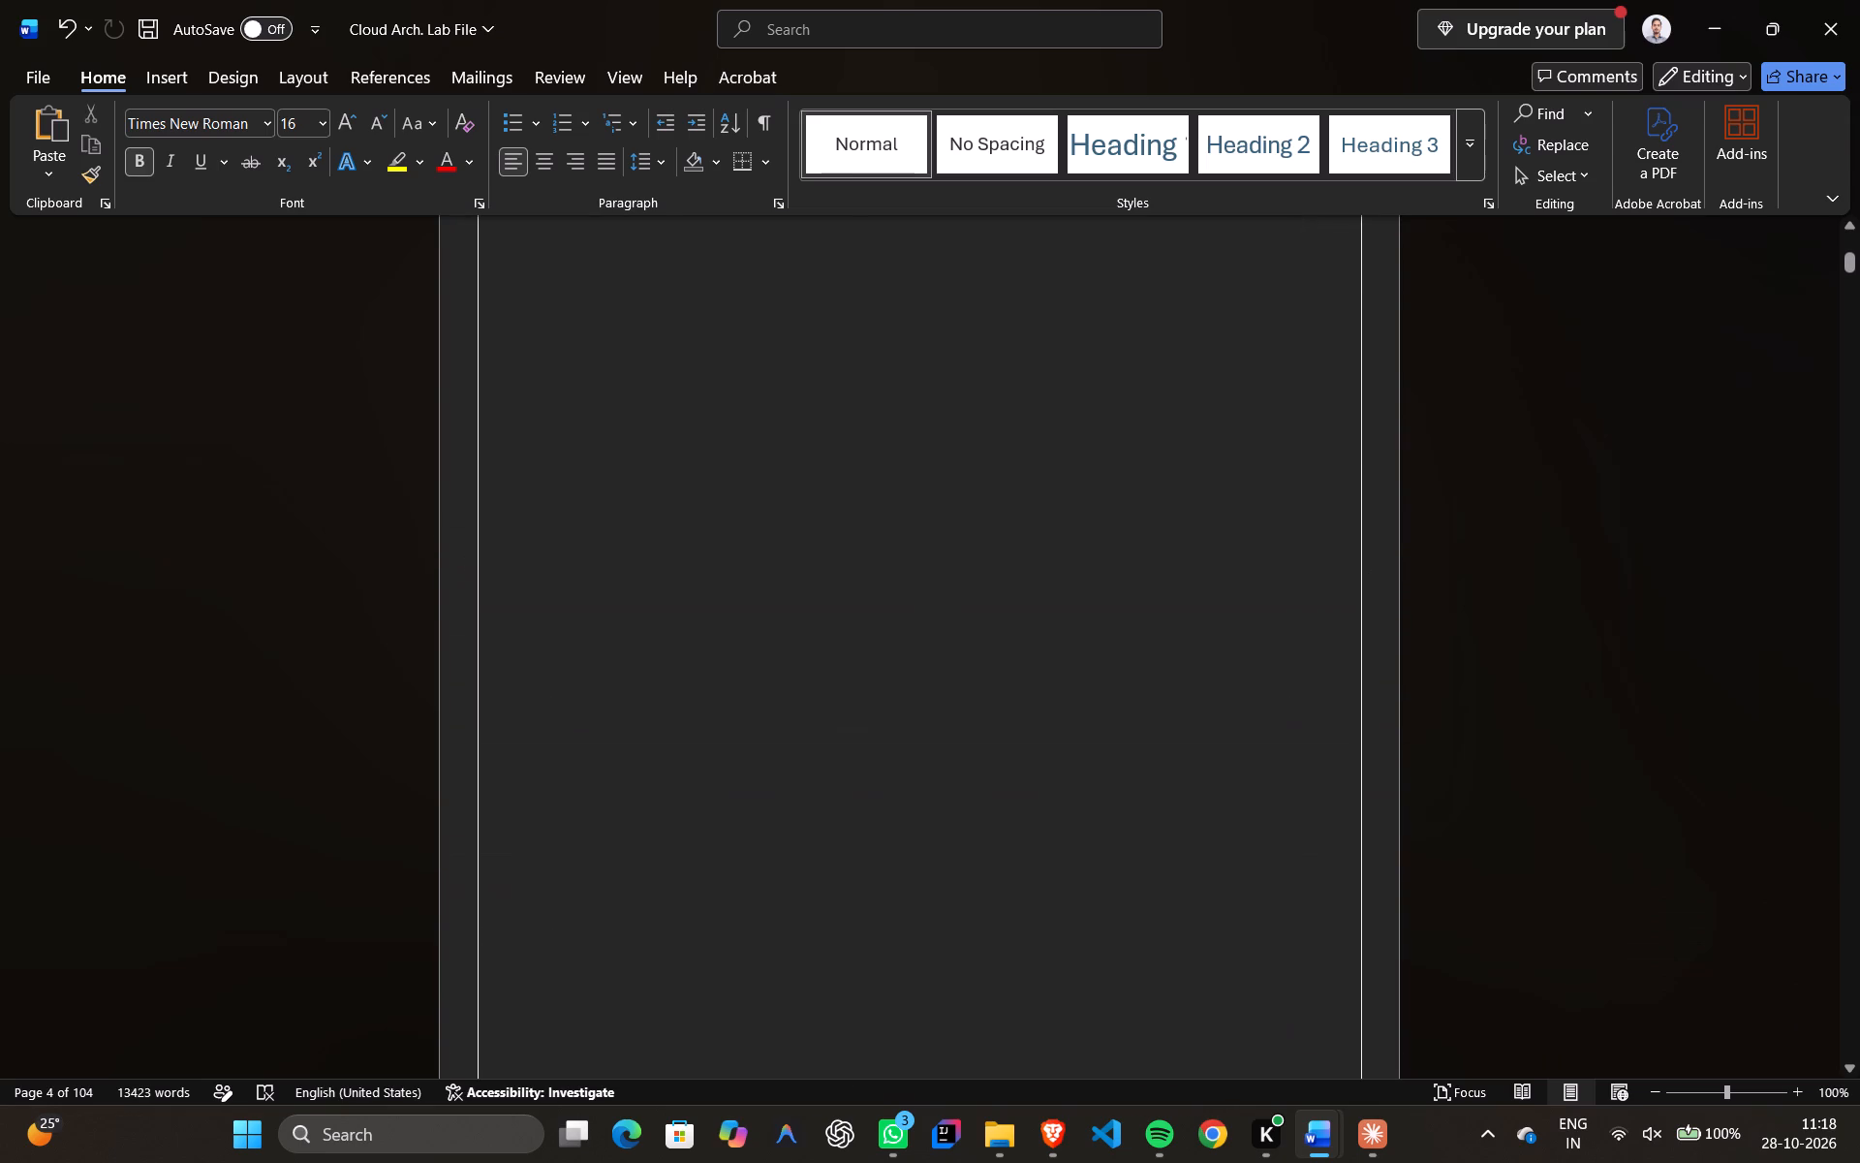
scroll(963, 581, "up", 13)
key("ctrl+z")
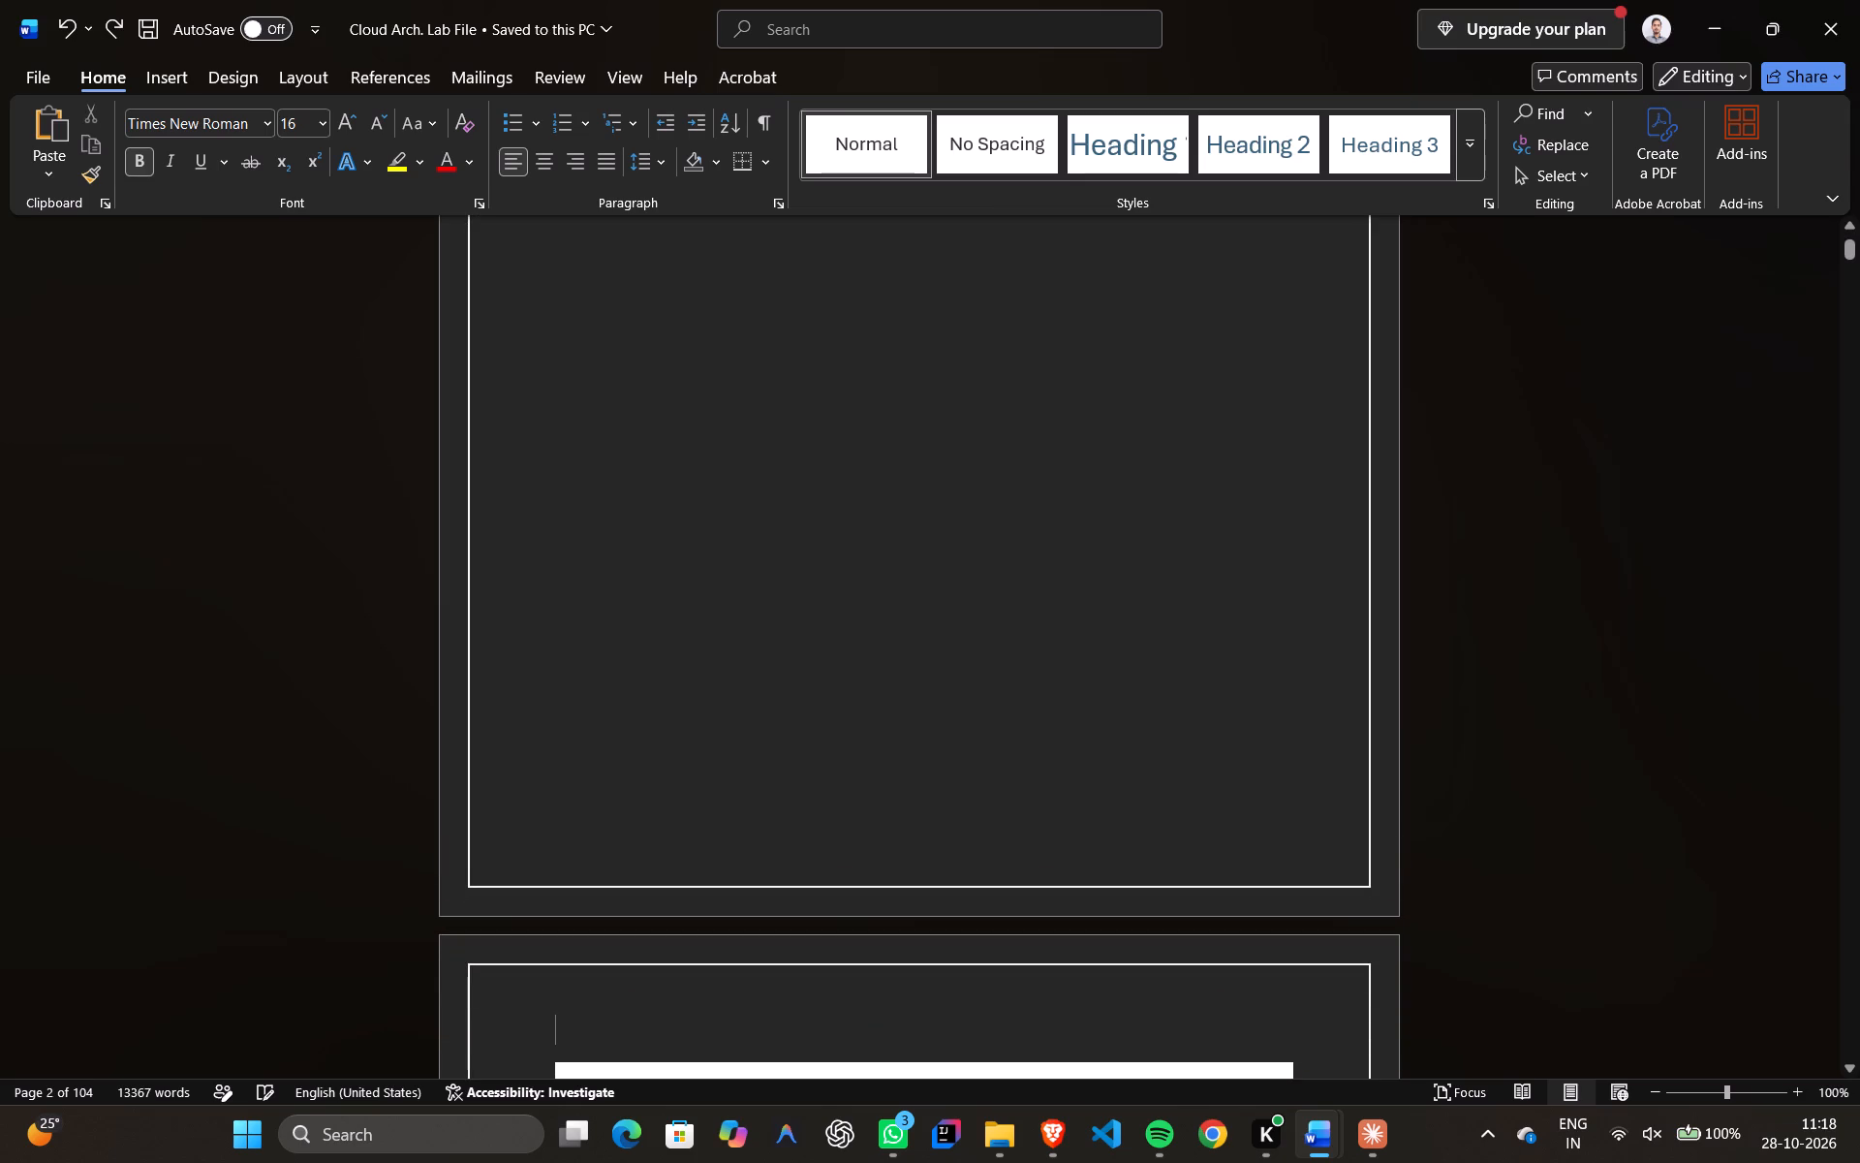
Check the layout from the blank first page to the start of Lab 1, and place the cursor at the top of the first page.
scroll(963, 581, "down", 5)
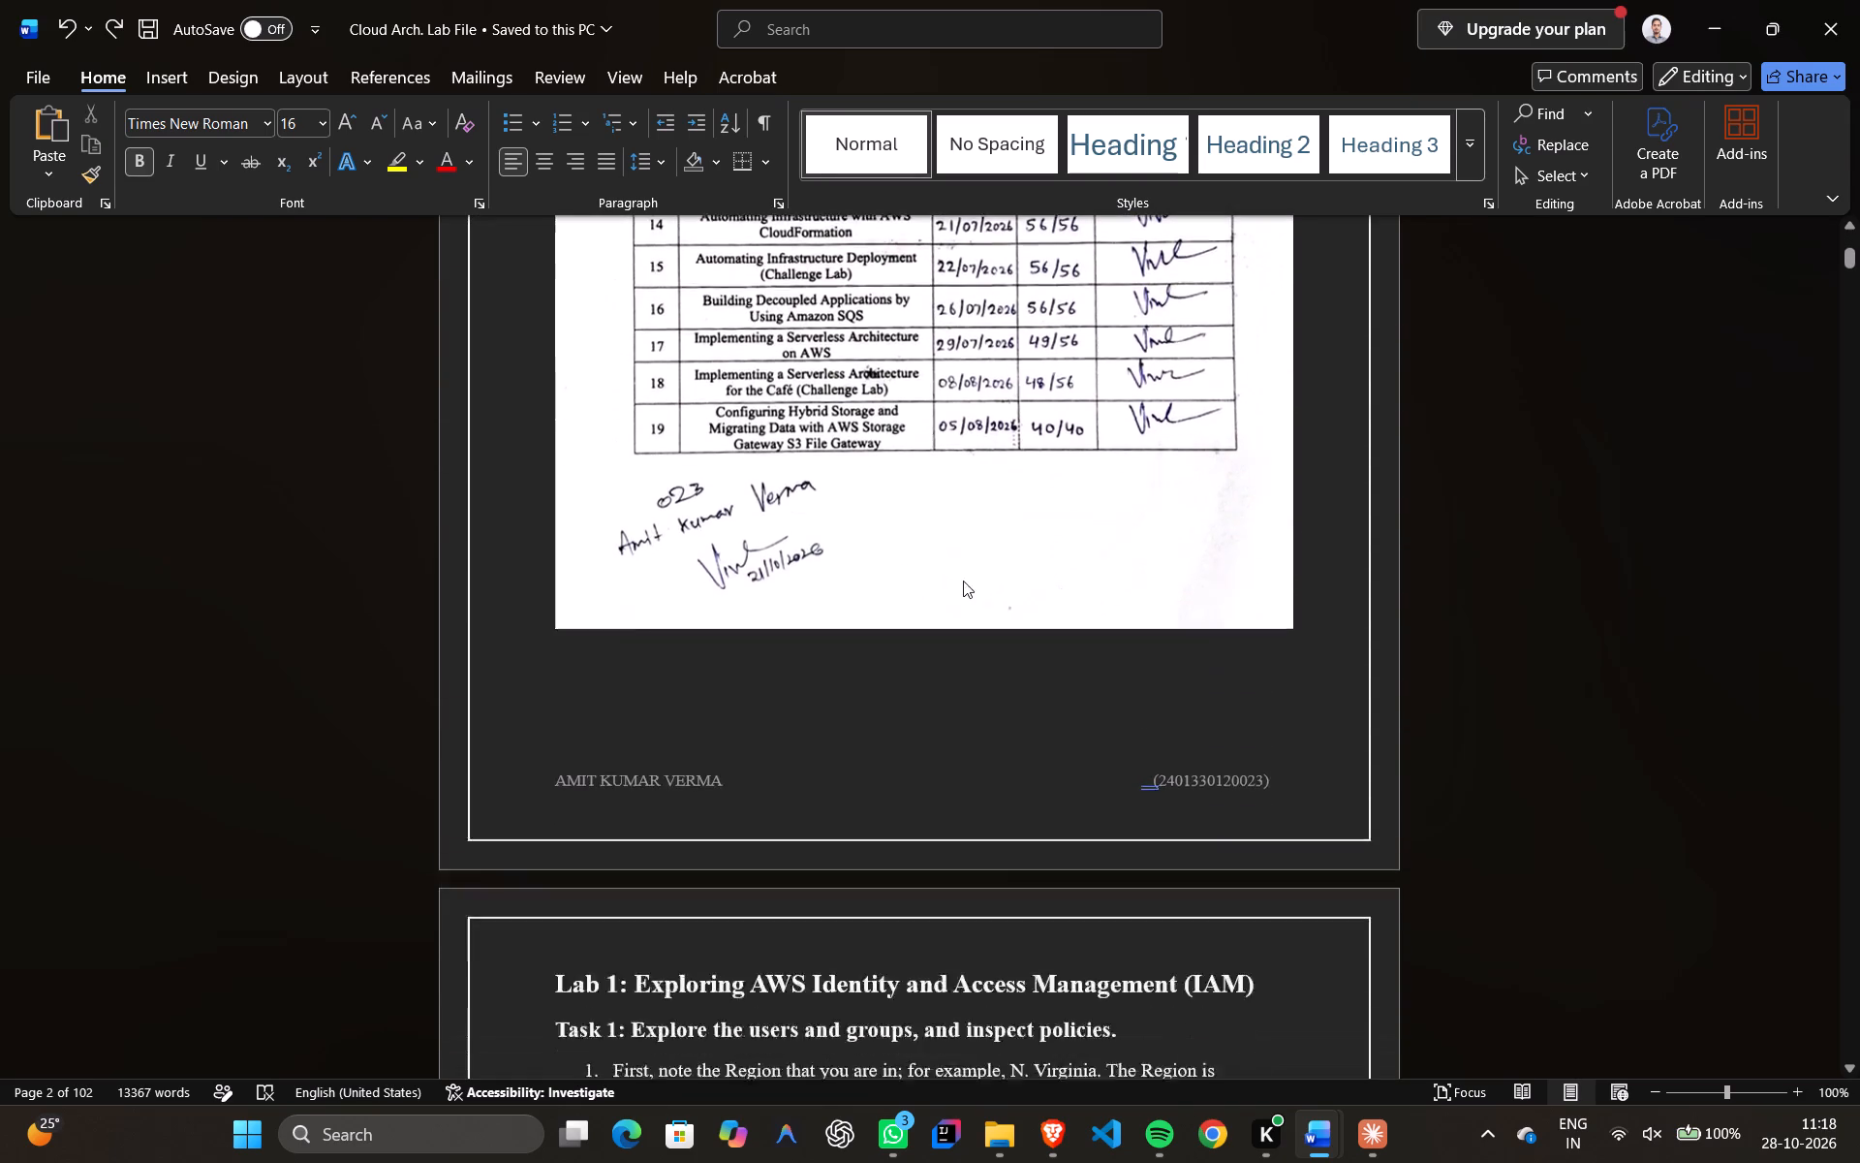
scroll(963, 581, "down", 1)
scroll(963, 581, "up", 14)
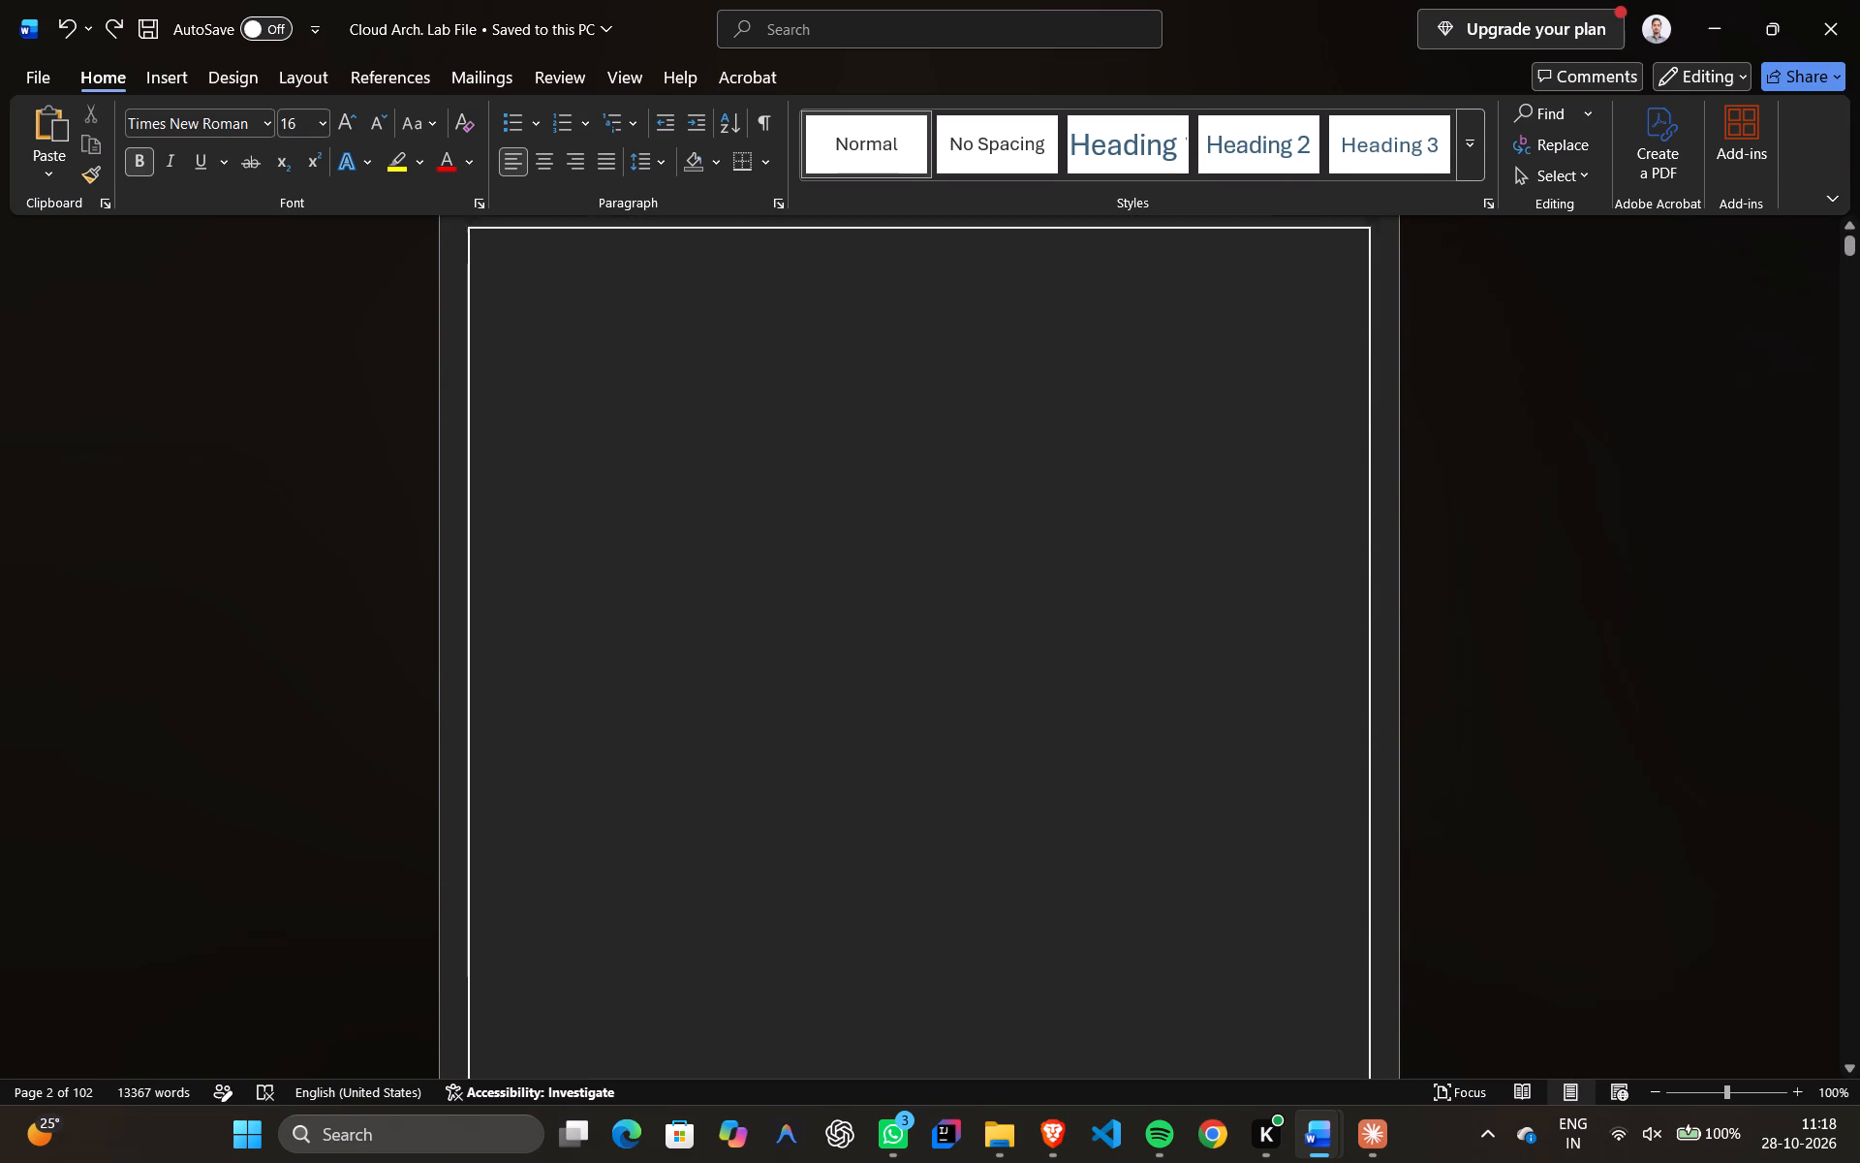
scroll(963, 581, "up", 8)
left_click(813, 311)
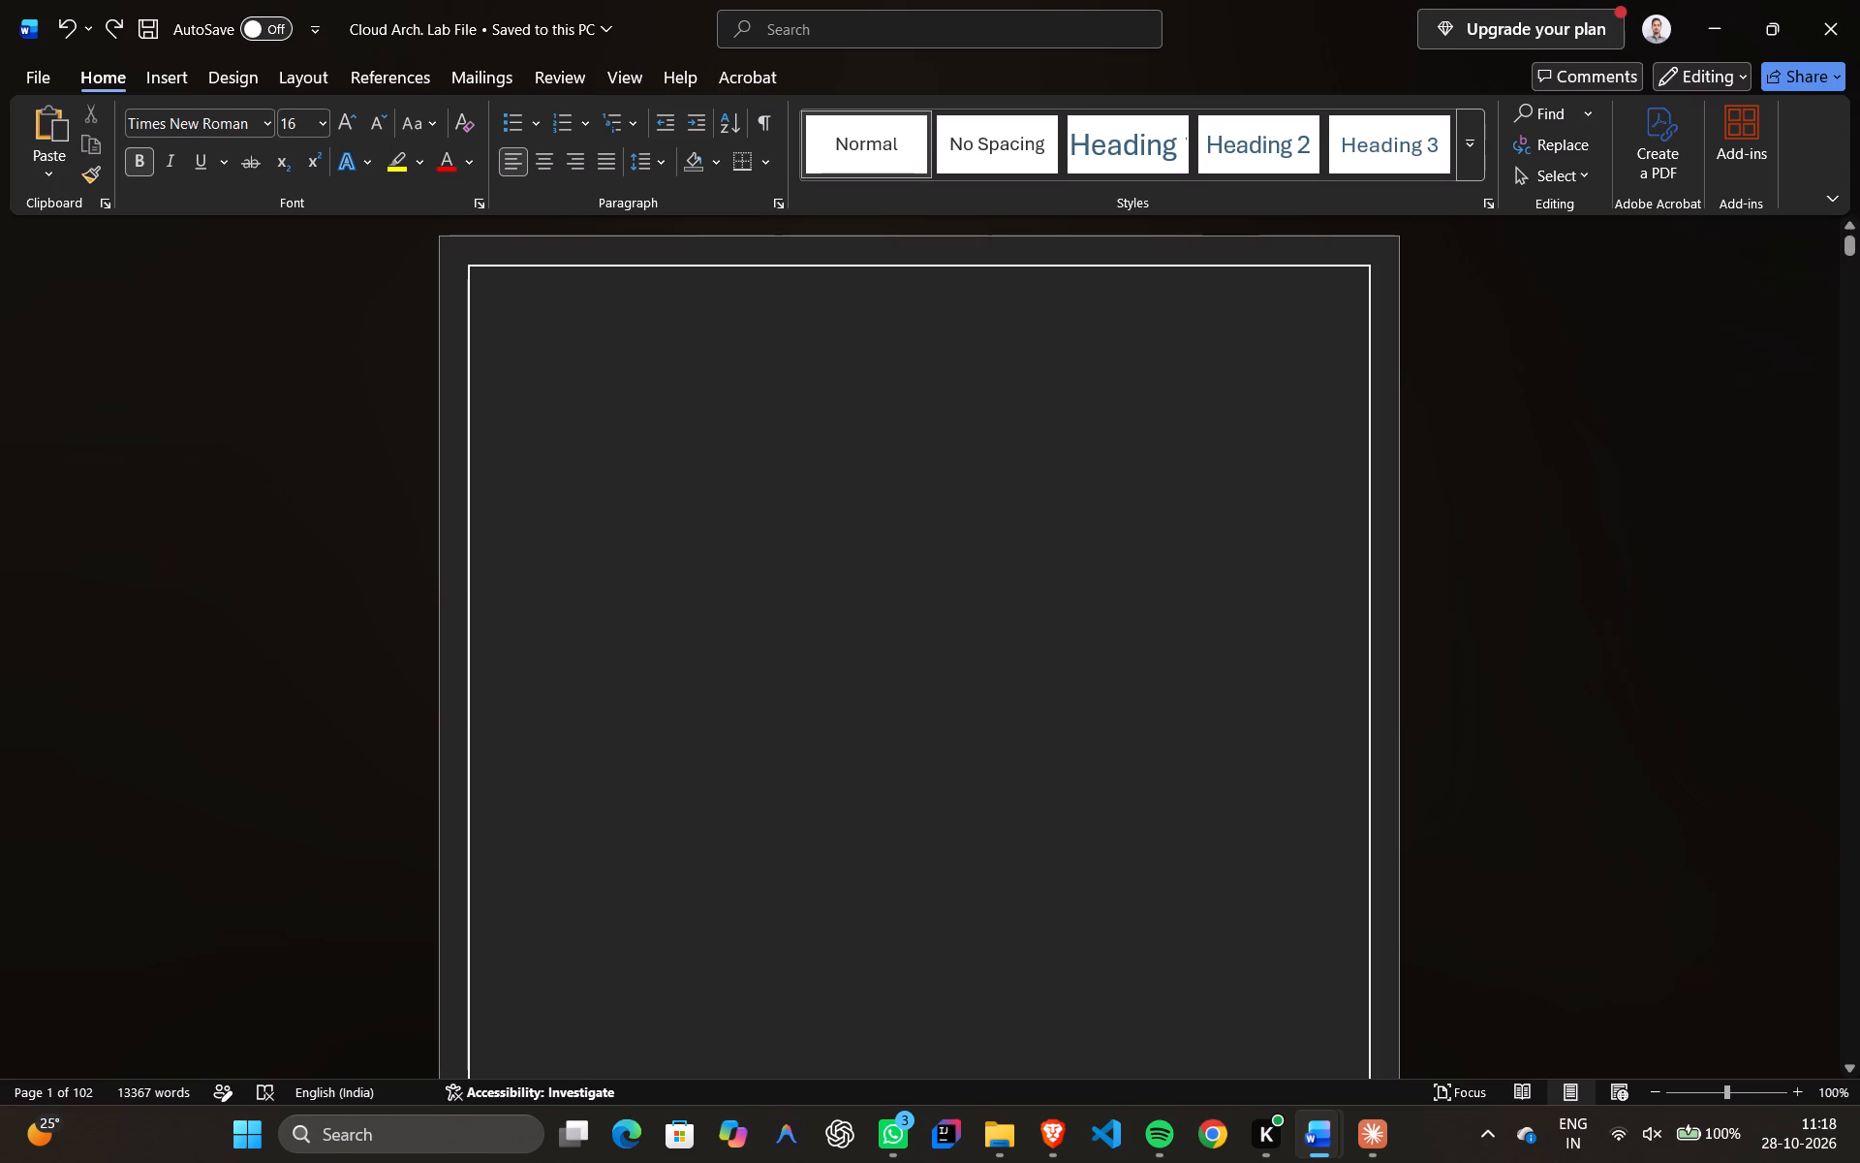
left_click(174, 66)
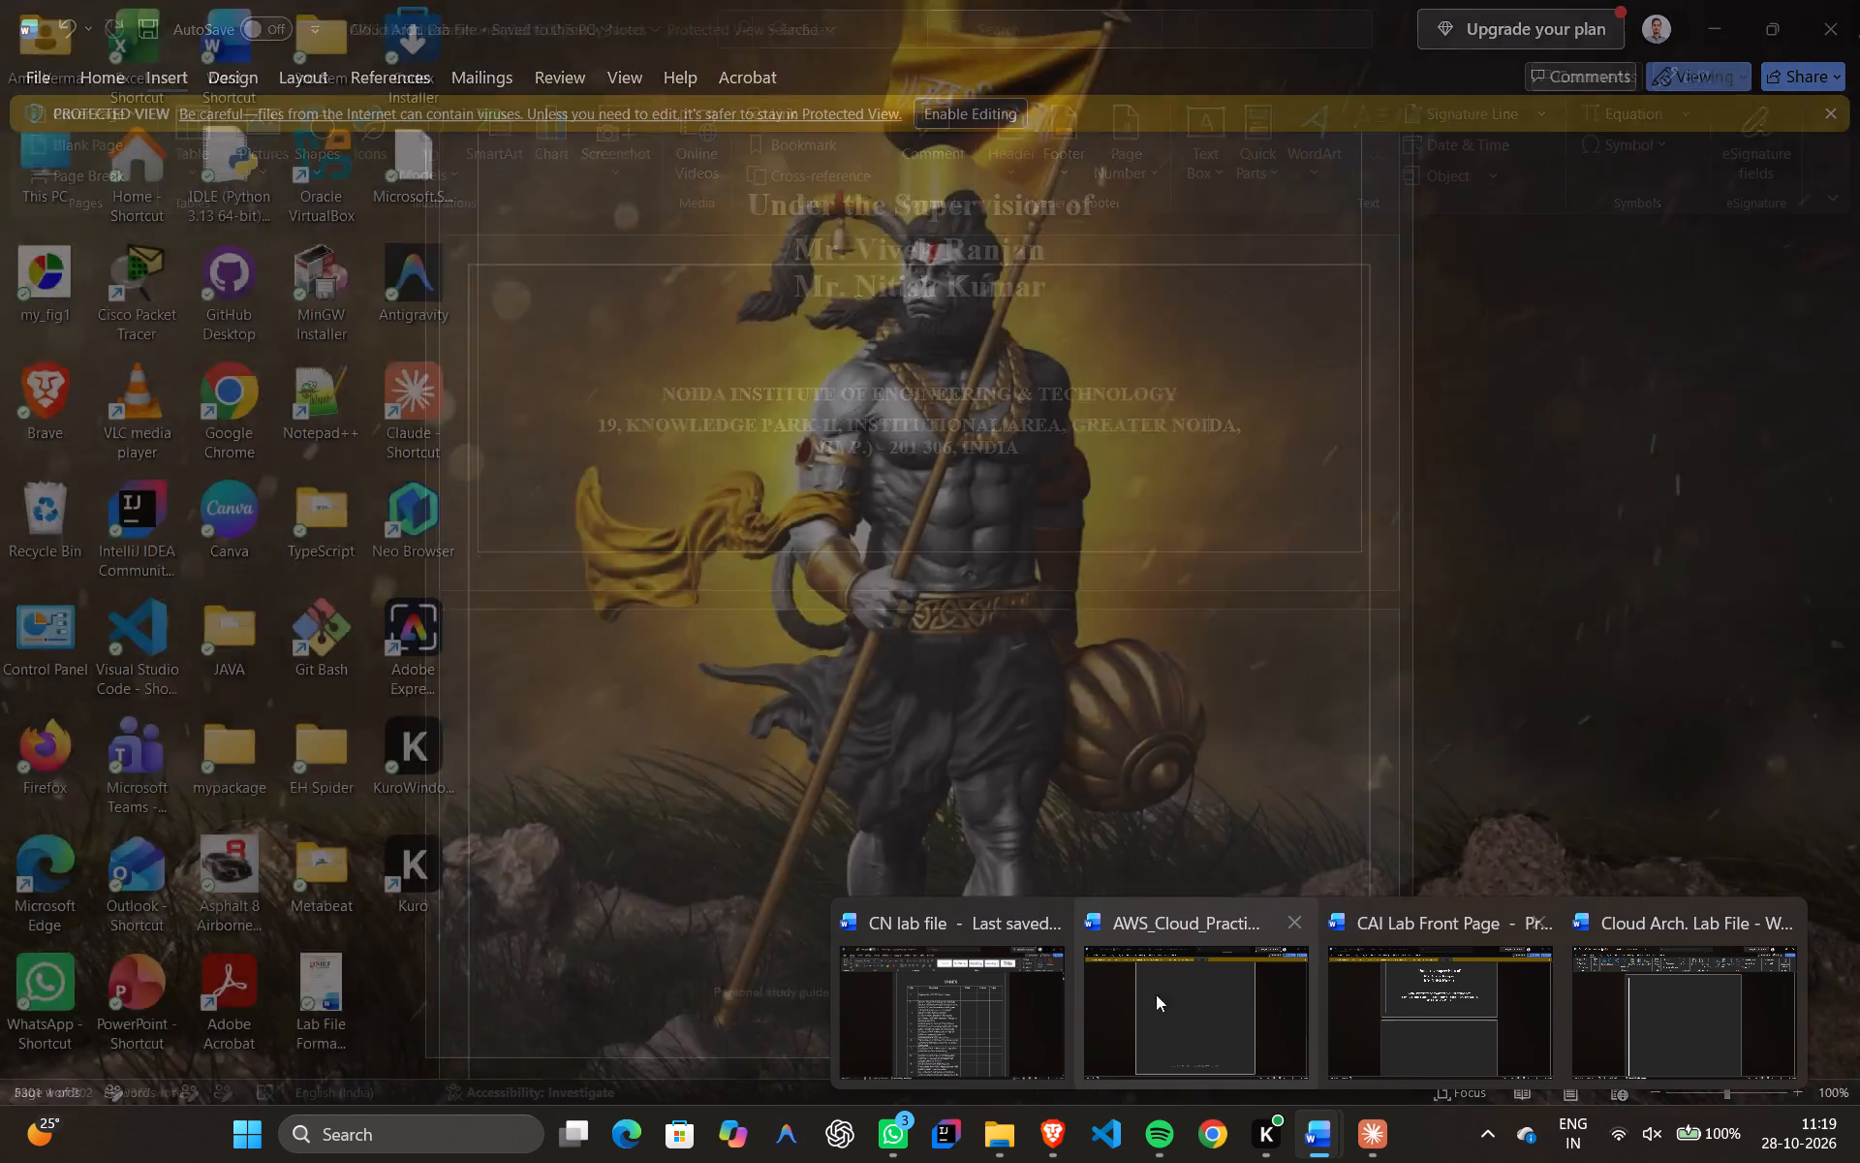
Close the CN lab file document.
left_click(1047, 926)
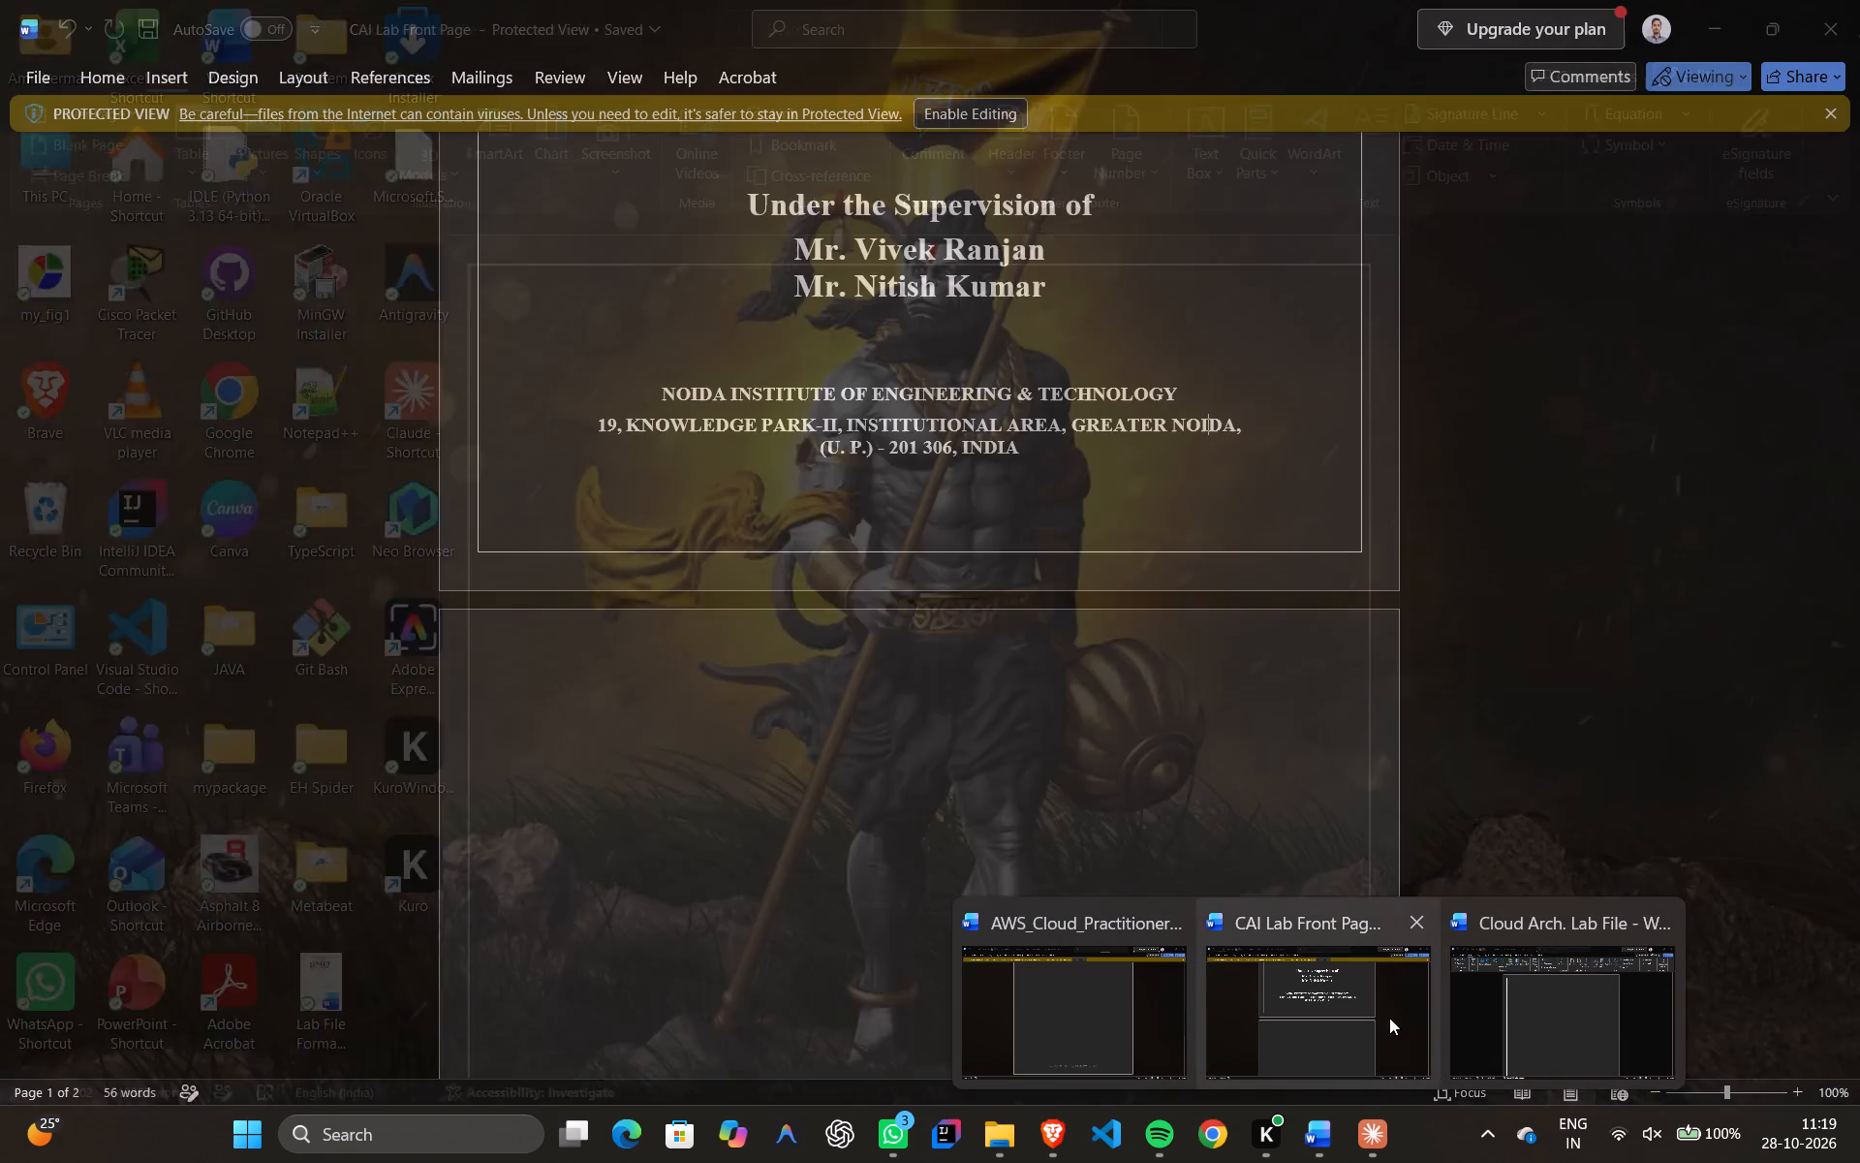
Switch to the CAI Lab Front Page document, examine its front page and the page after it, and dismiss the Protected View notice.
left_click(1337, 1018)
scroll(1096, 754, "down", 1)
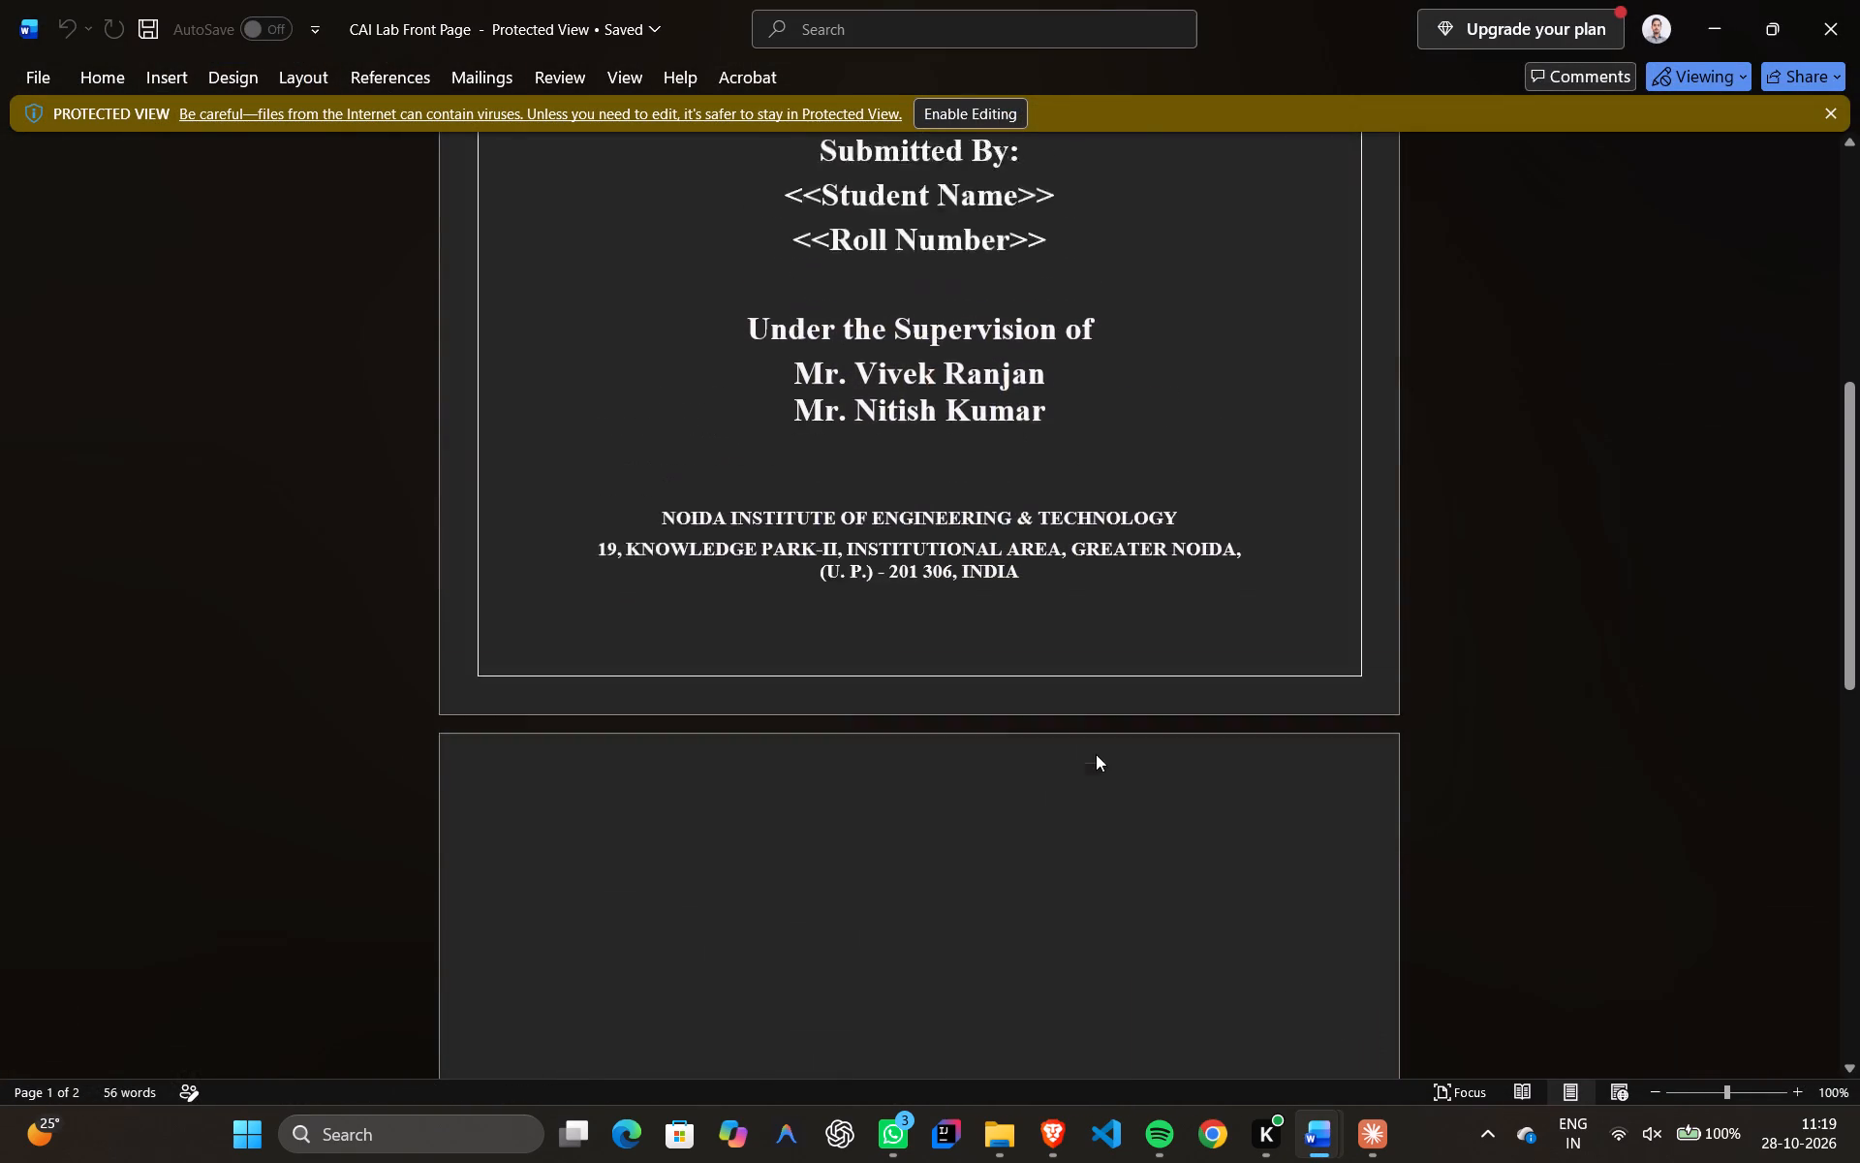
scroll(1096, 754, "down", 5)
scroll(1096, 754, "up", 7)
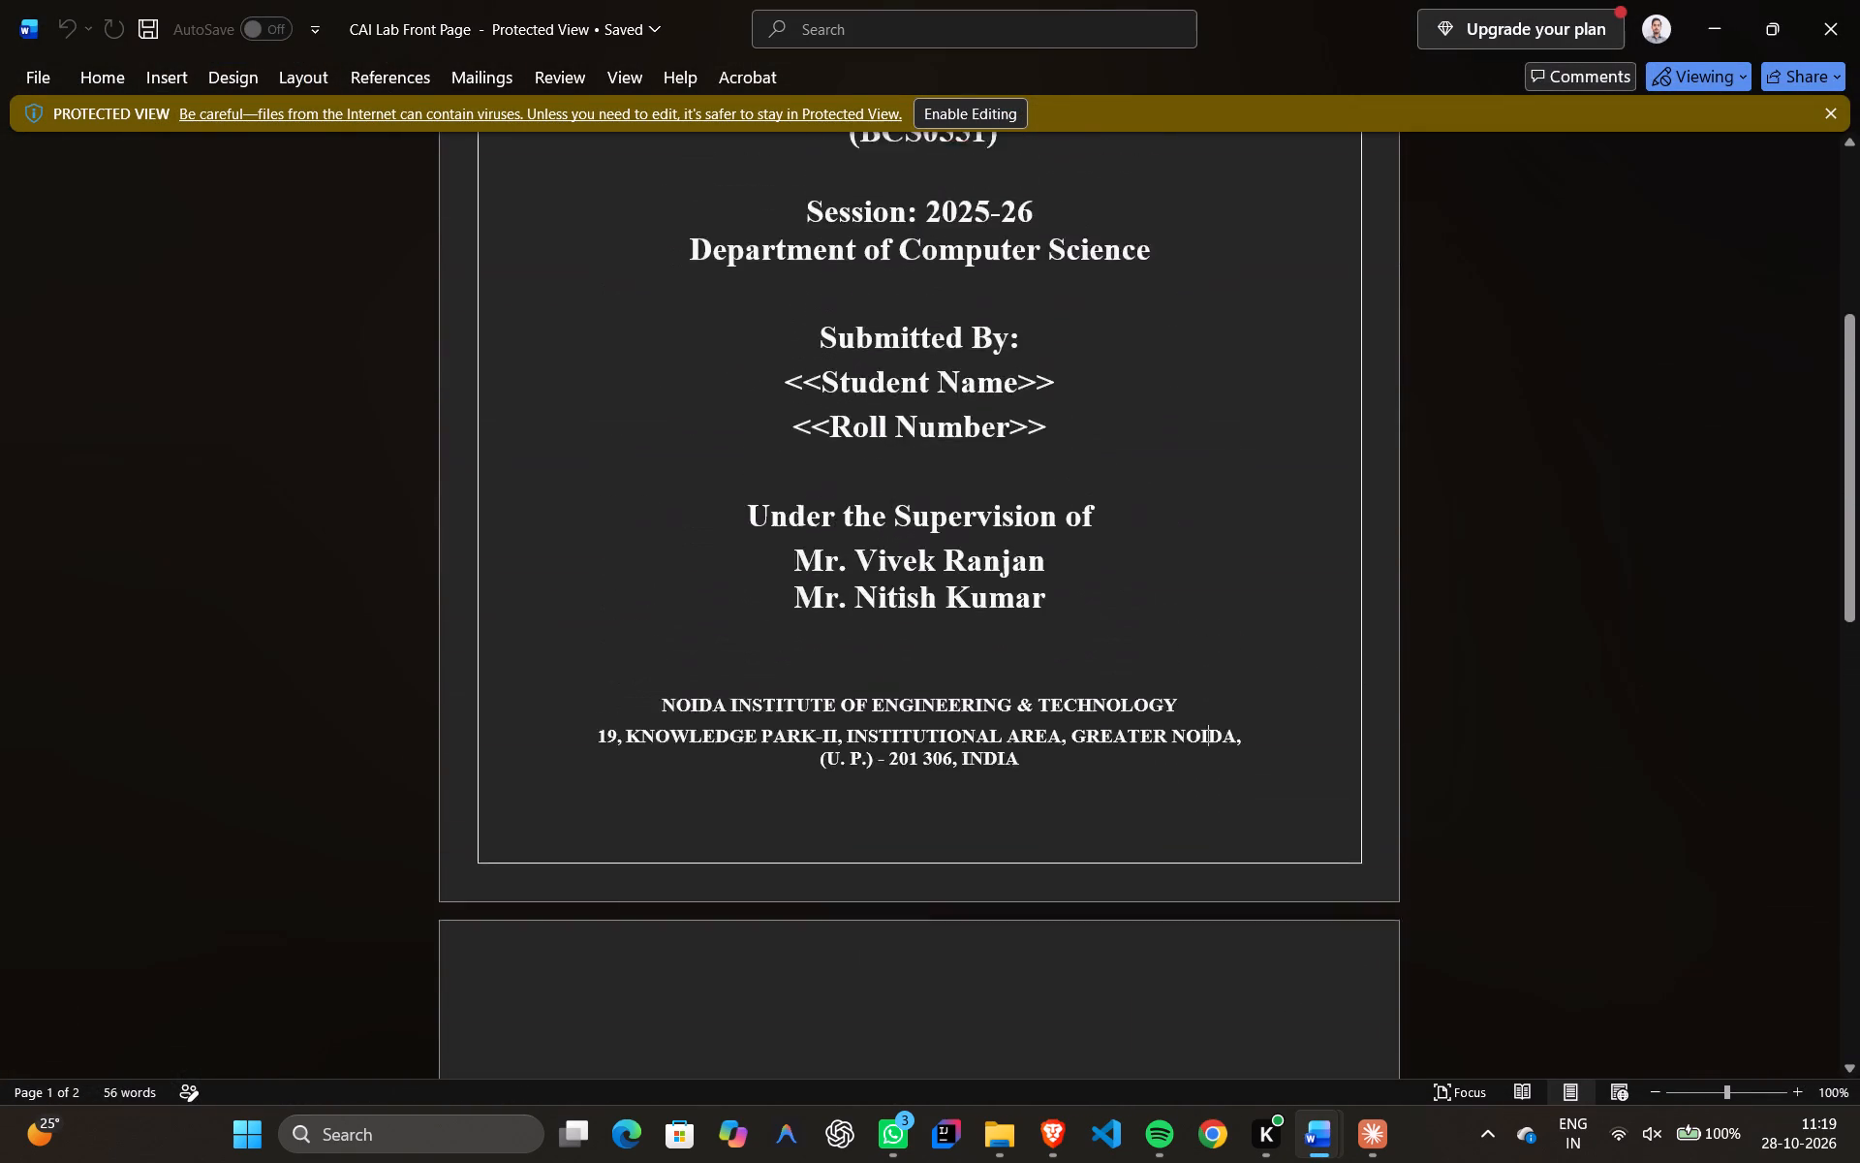
scroll(1096, 754, "up", 1)
left_click(1150, 576)
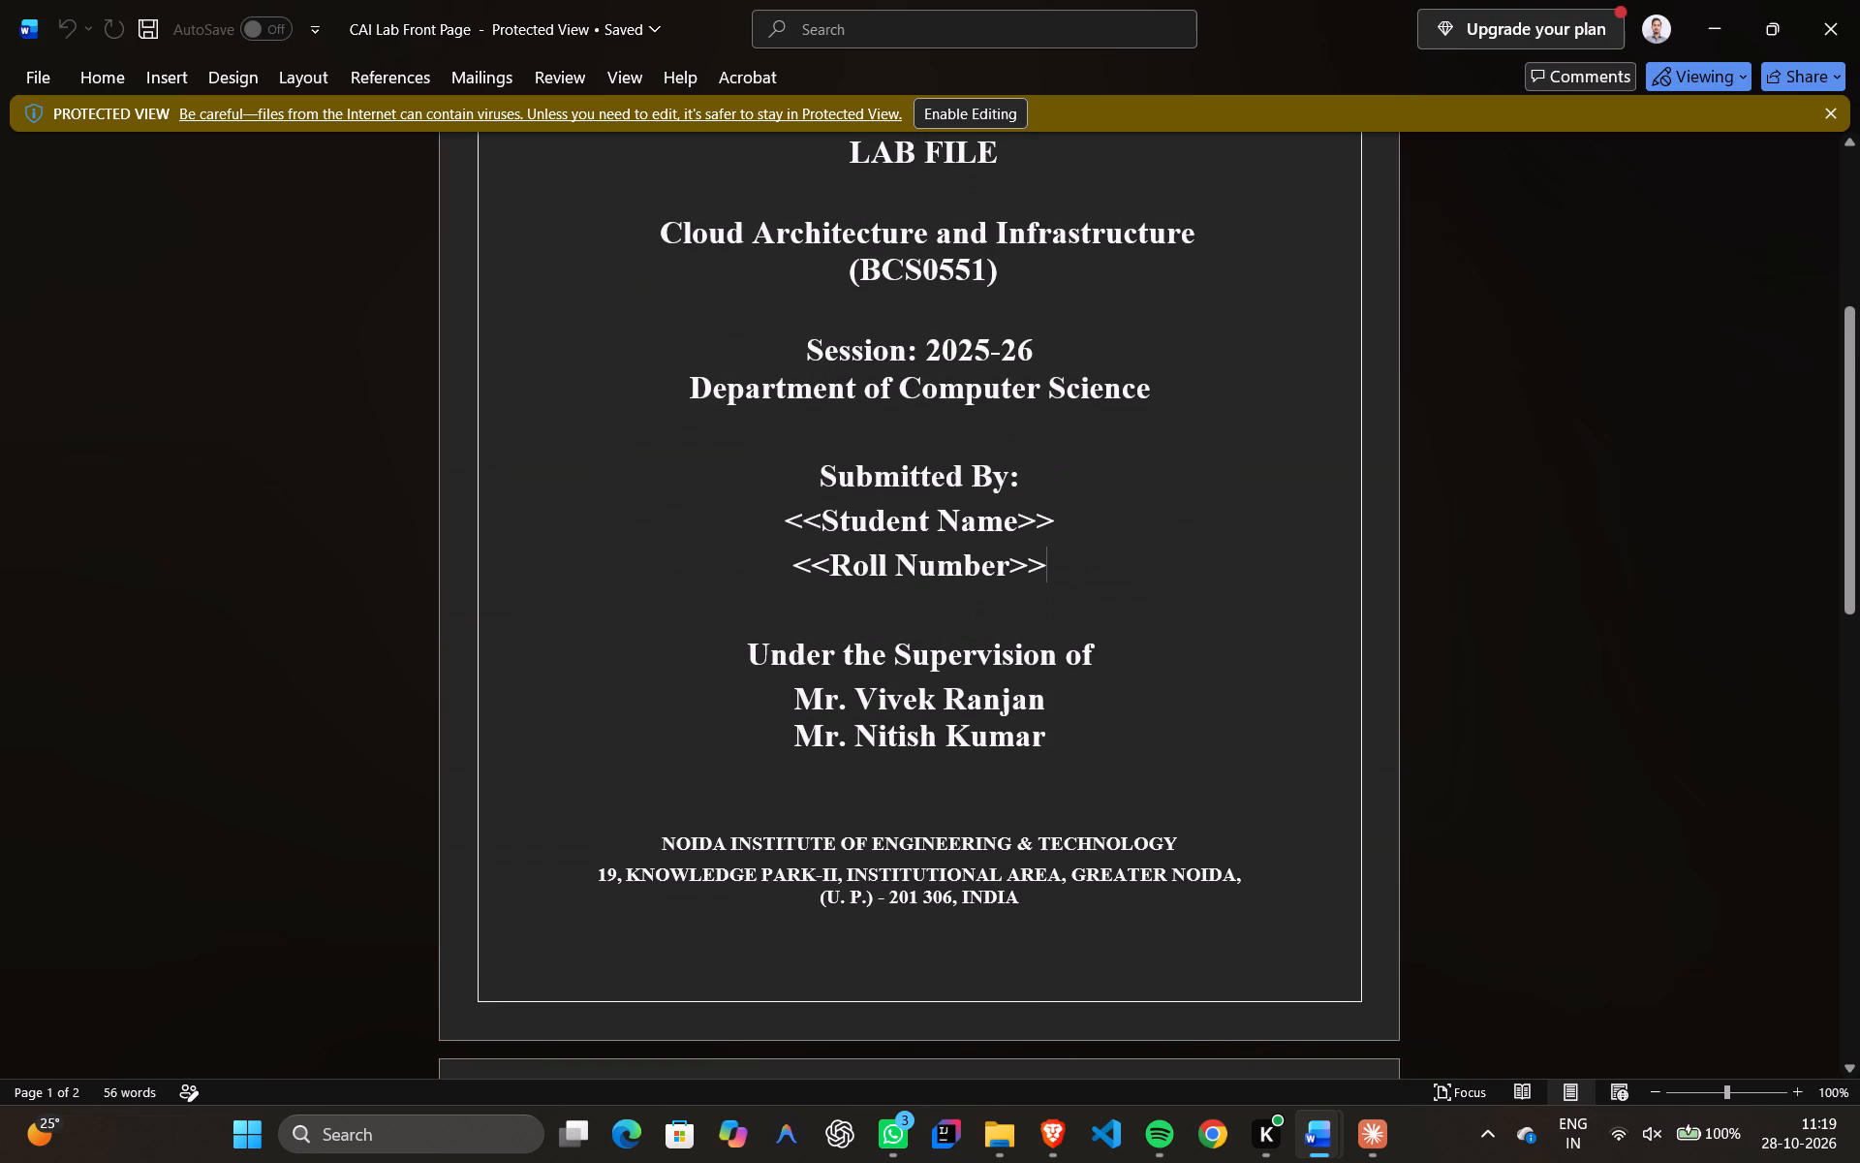
left_click(1824, 119)
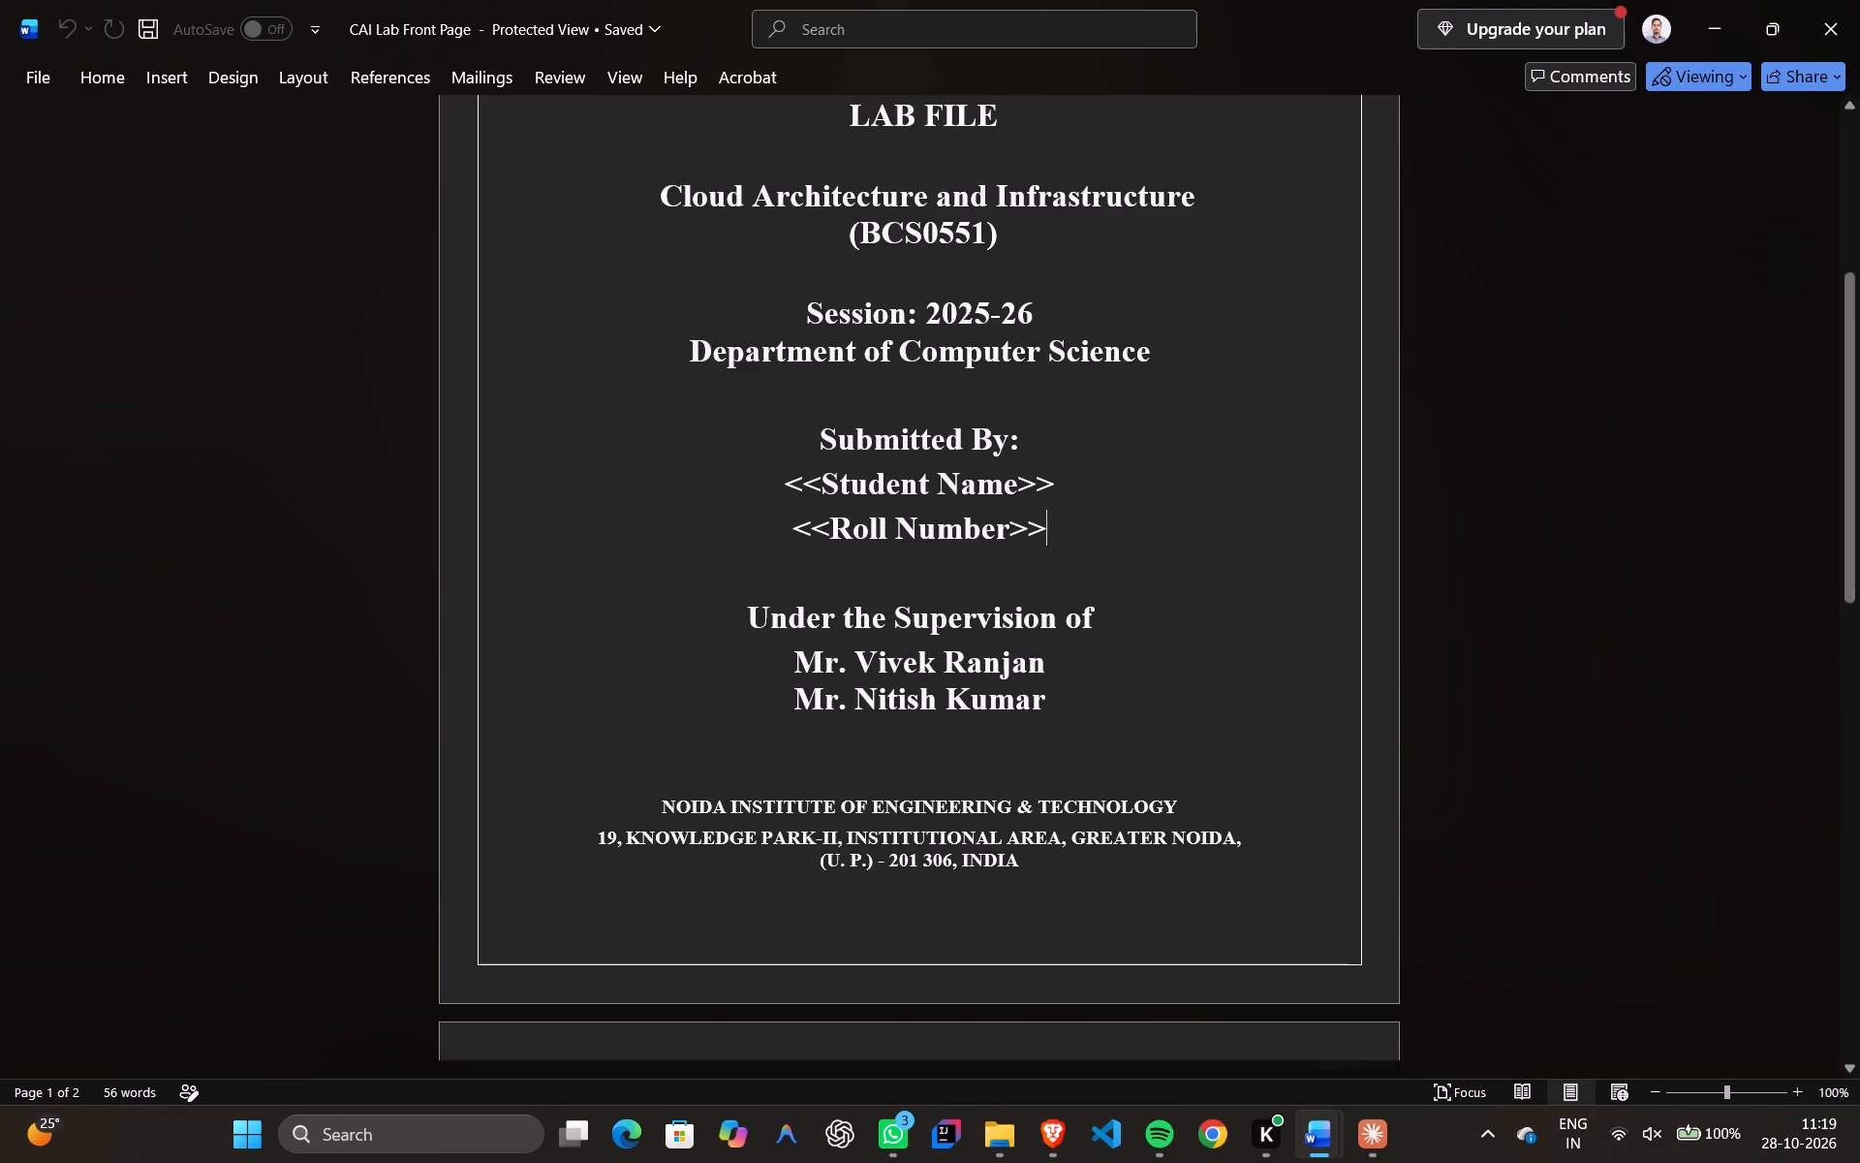
scroll(1216, 566, "up", 5)
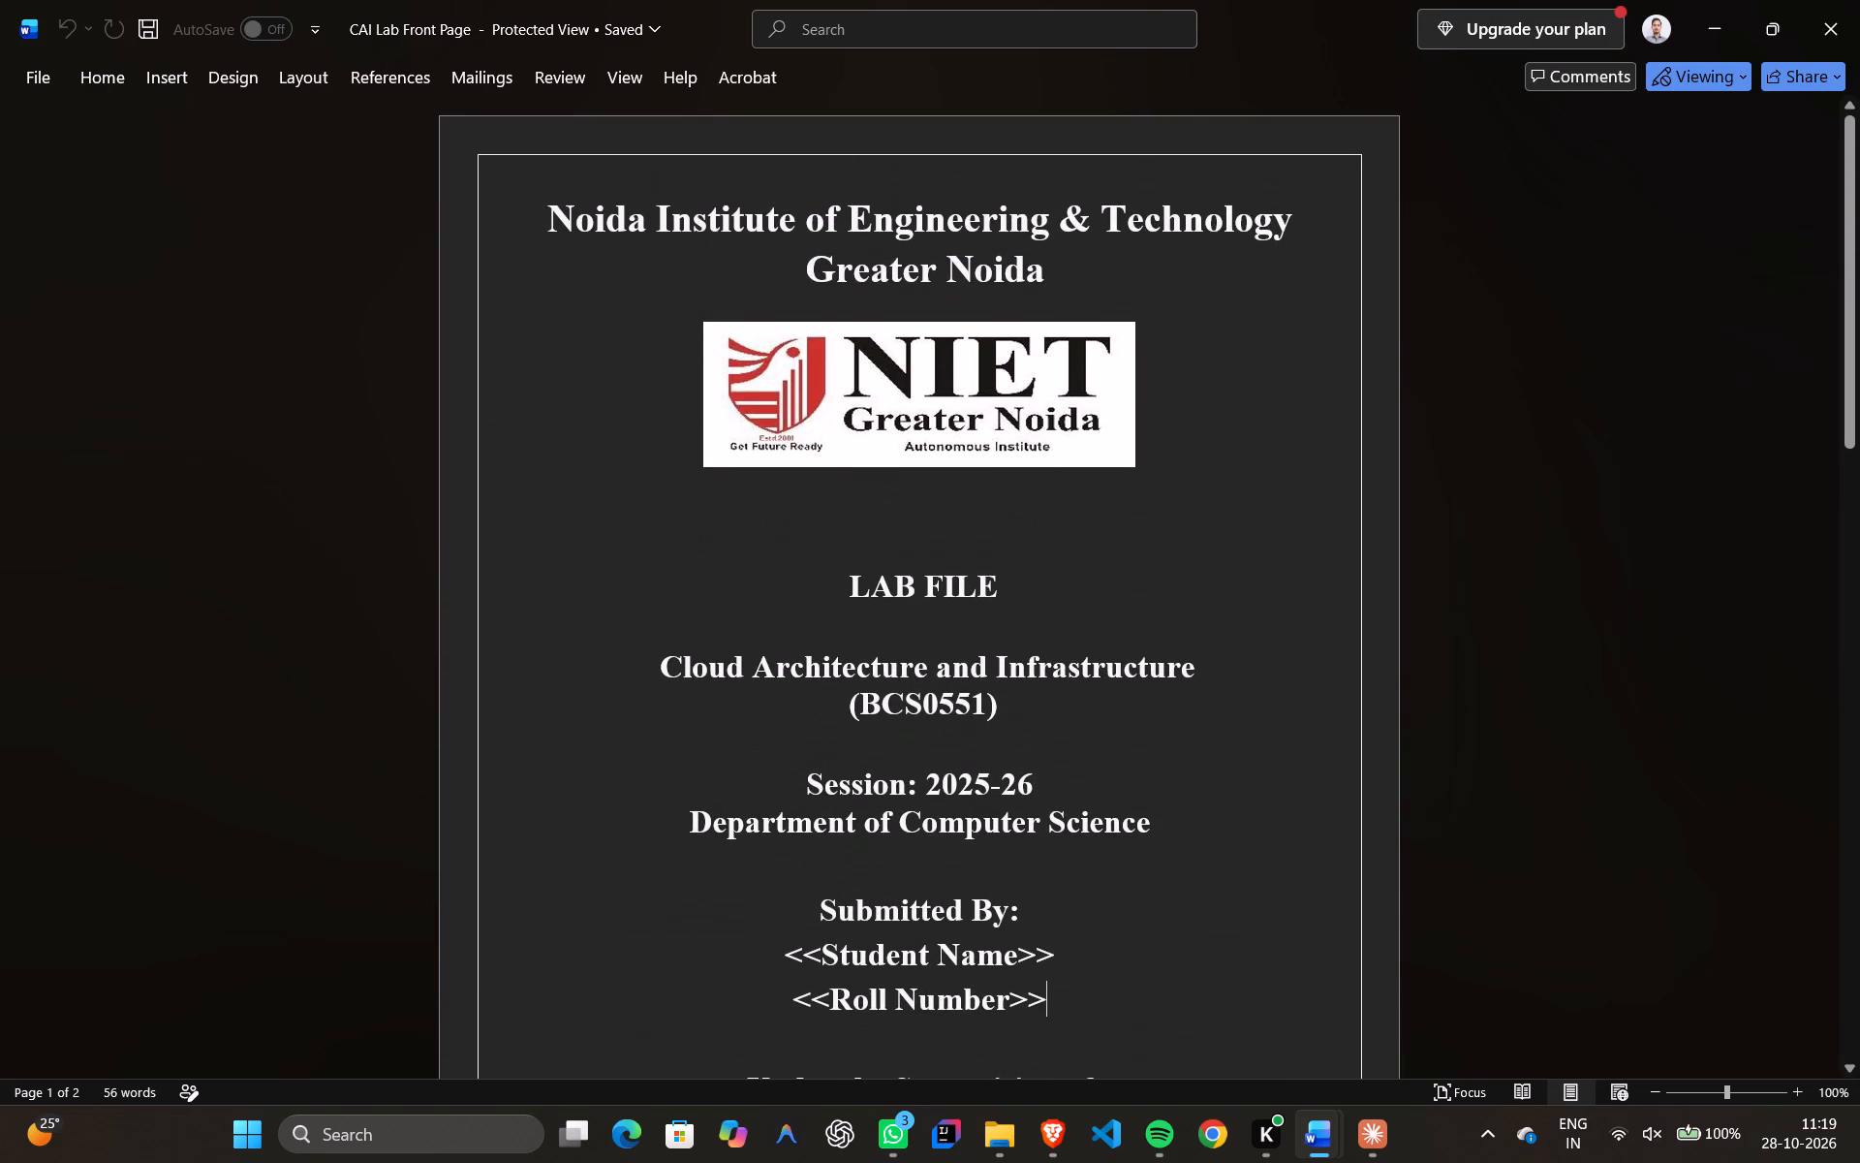
Copy the front page content from the Noida Institute of Engineering & Technology heading and logo through the institute address at the bottom.
left_click(894, 596)
left_click_drag(535, 223, 760, 402)
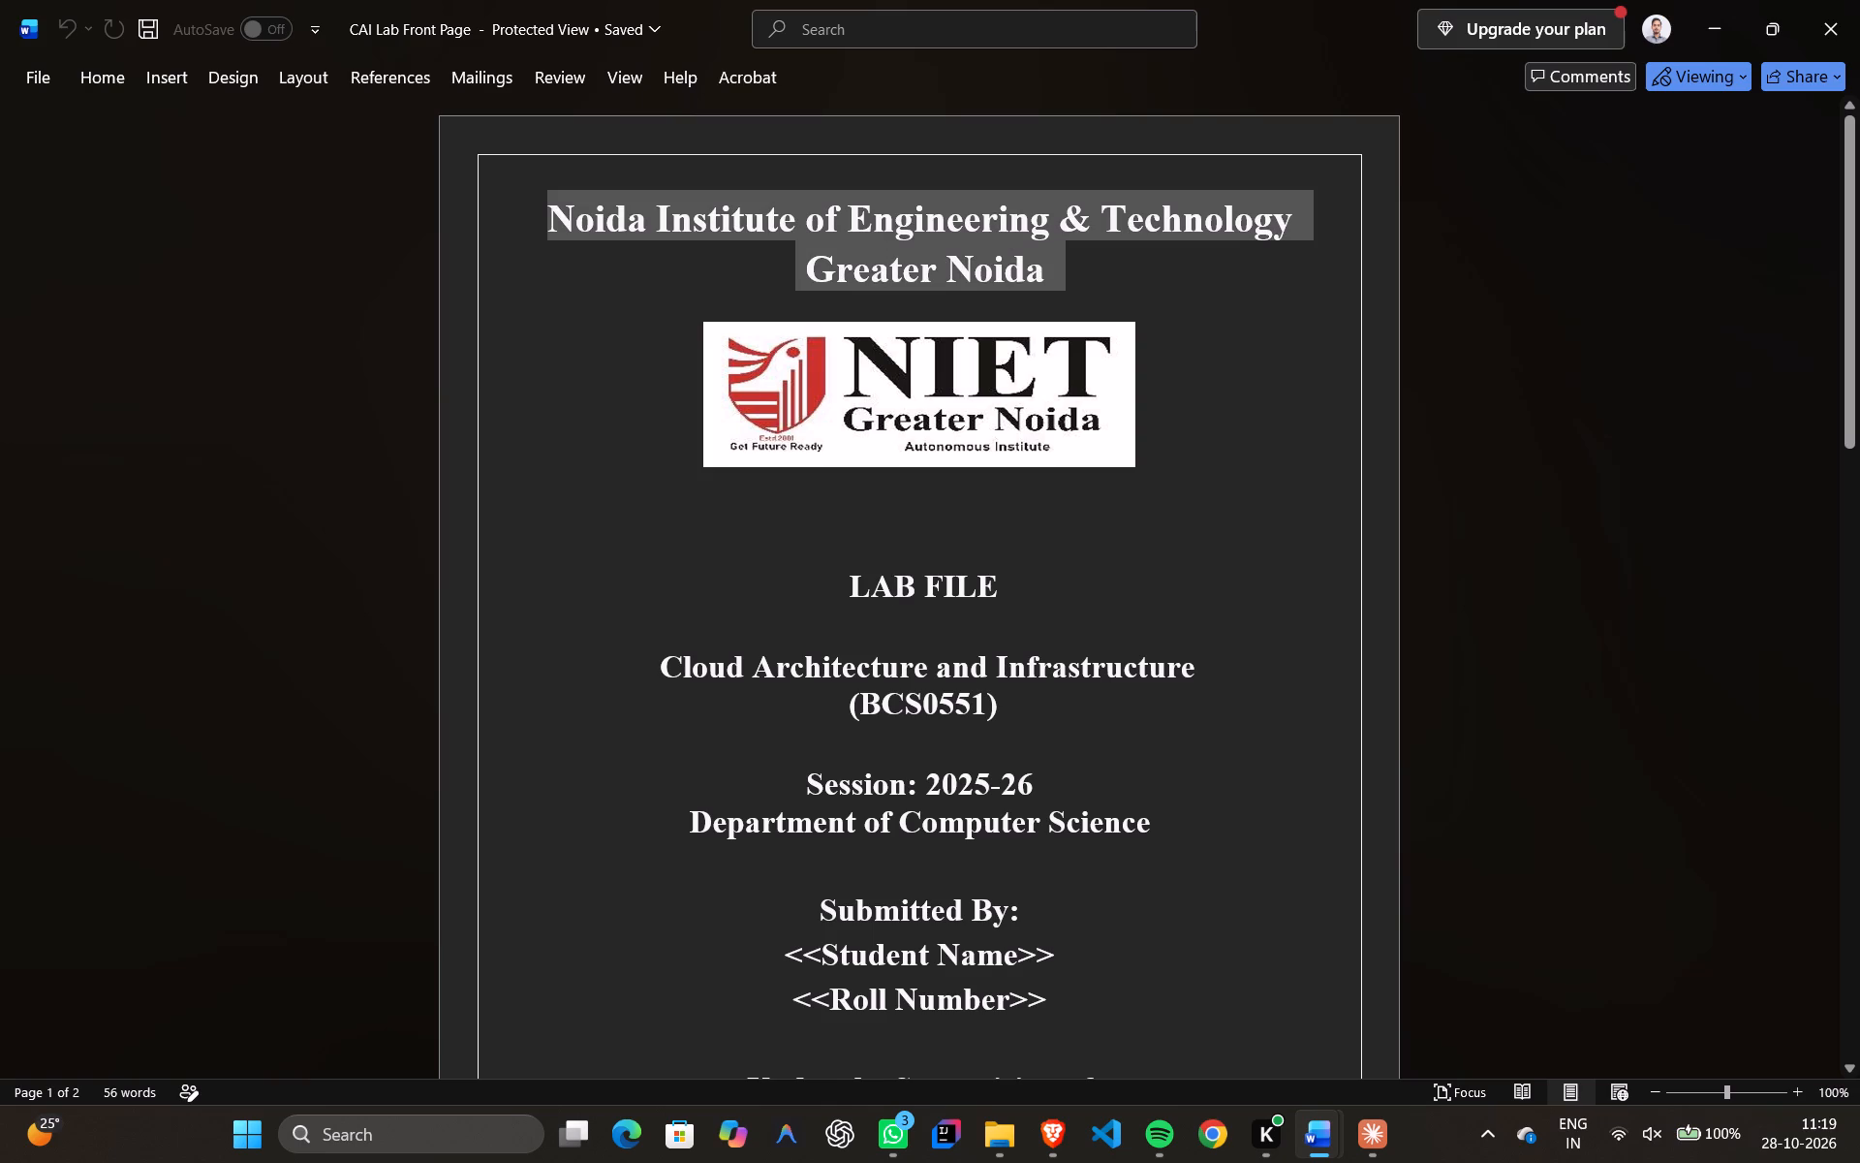
left_click_drag(760, 402, 963, 1046)
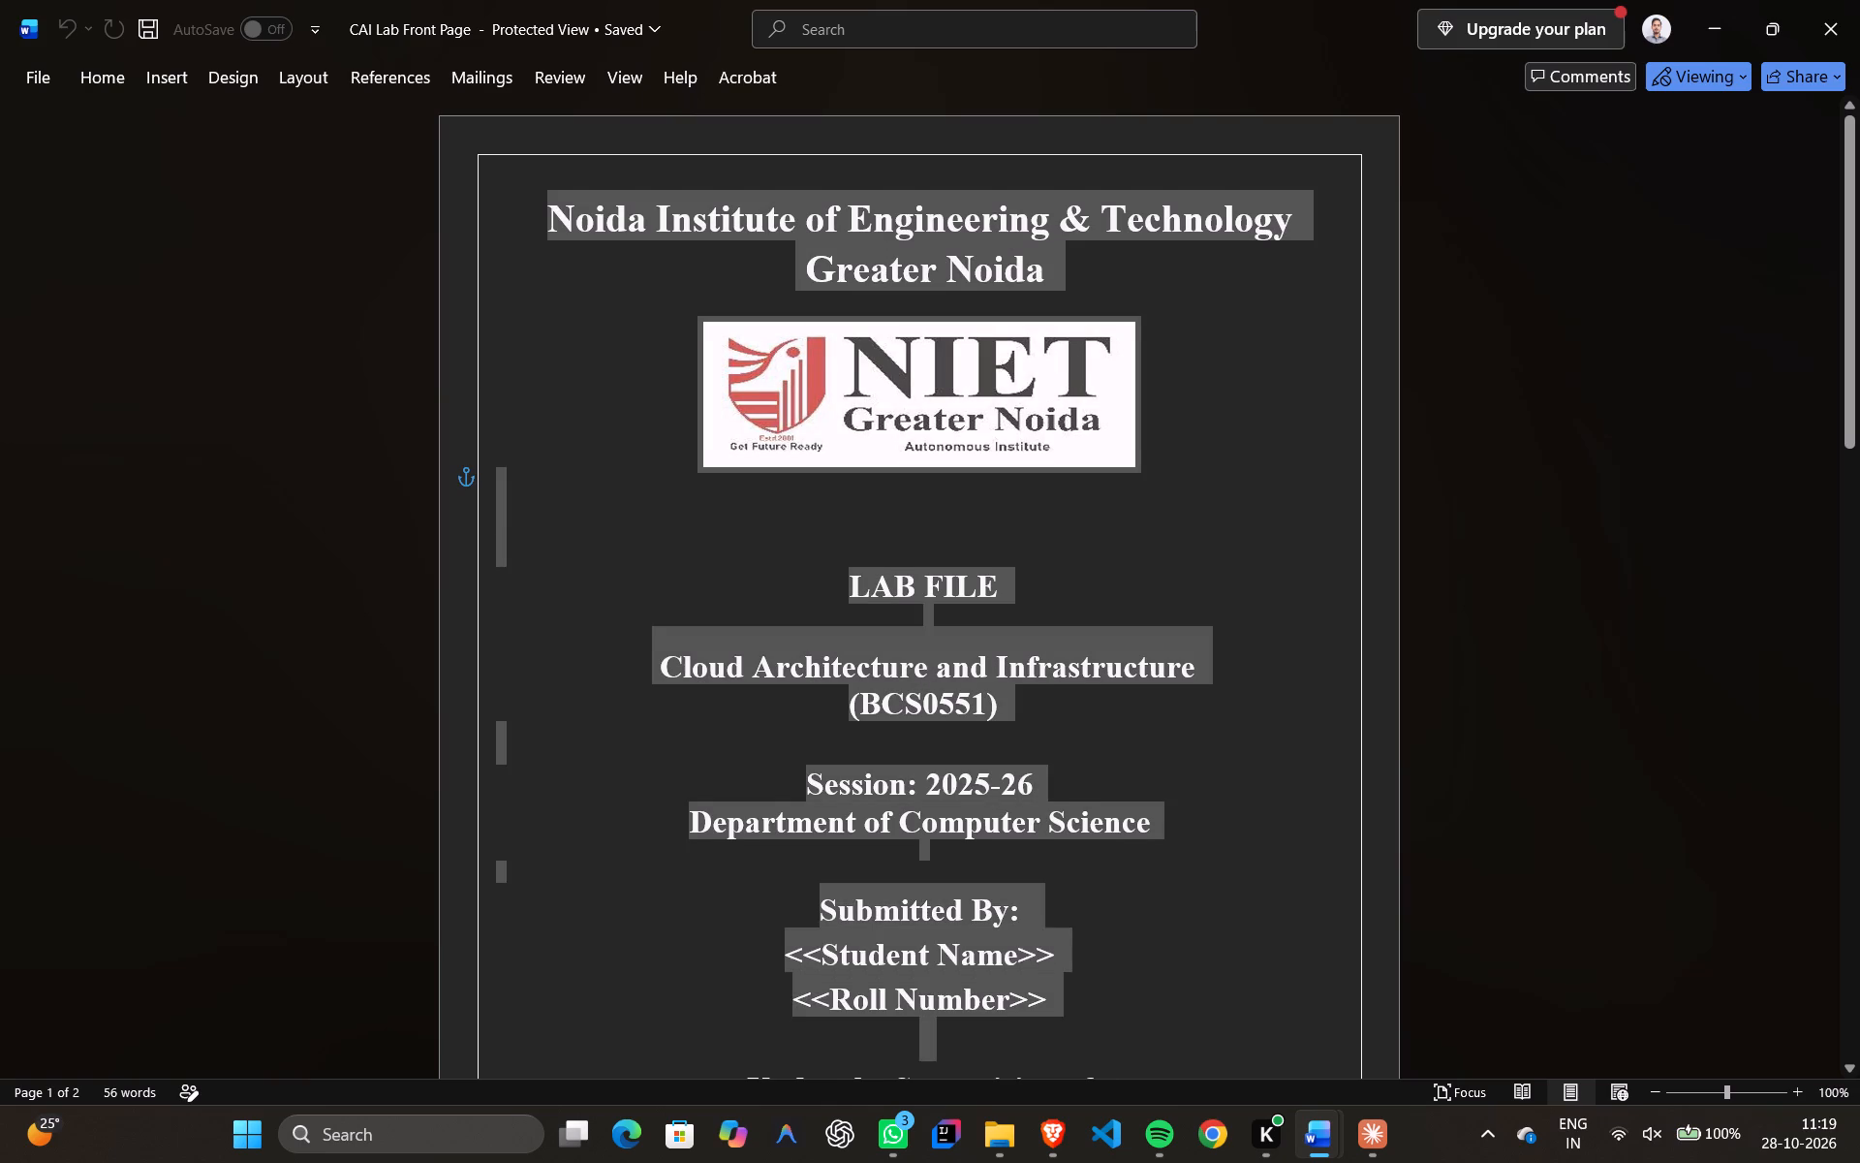
left_click_drag(963, 1046, 1160, 230)
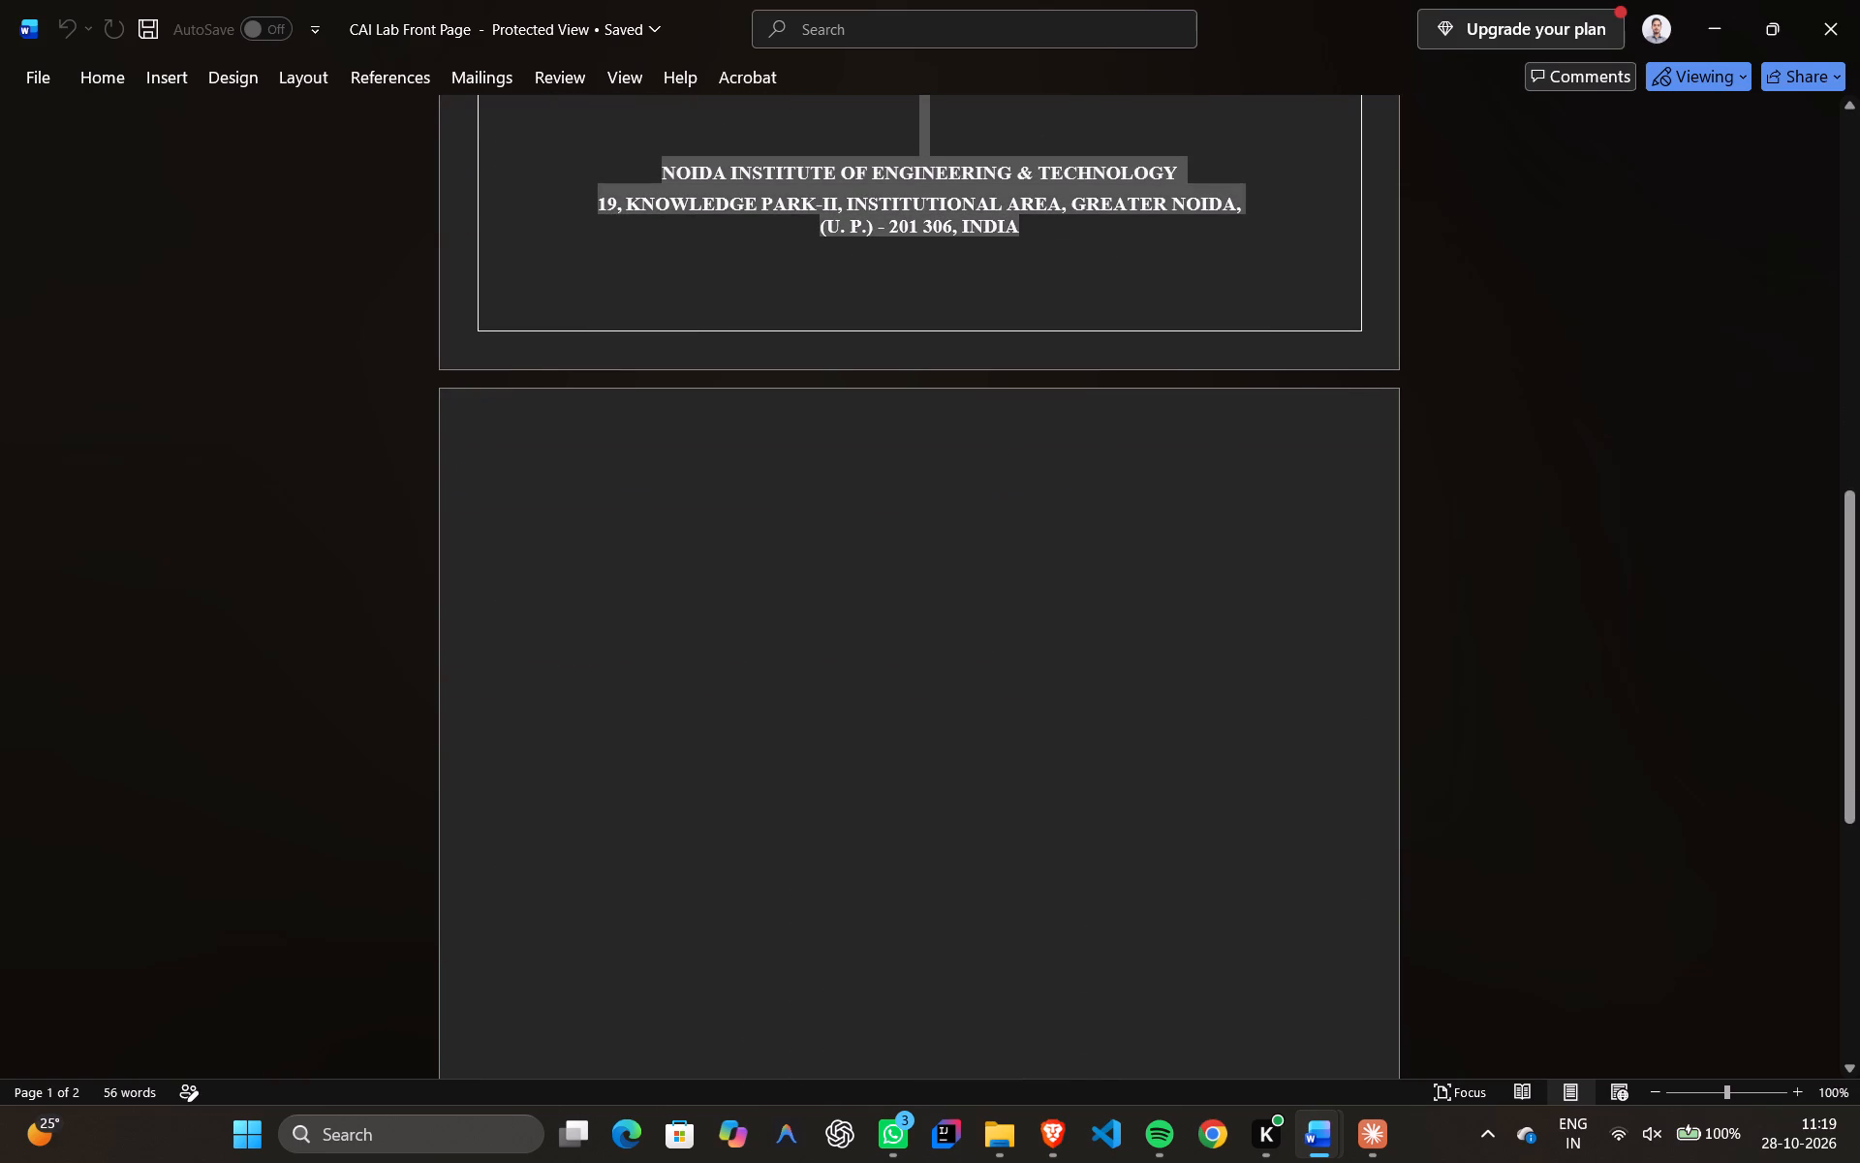
left_click_drag(1160, 230, 1162, 251)
key("ctrl+c")
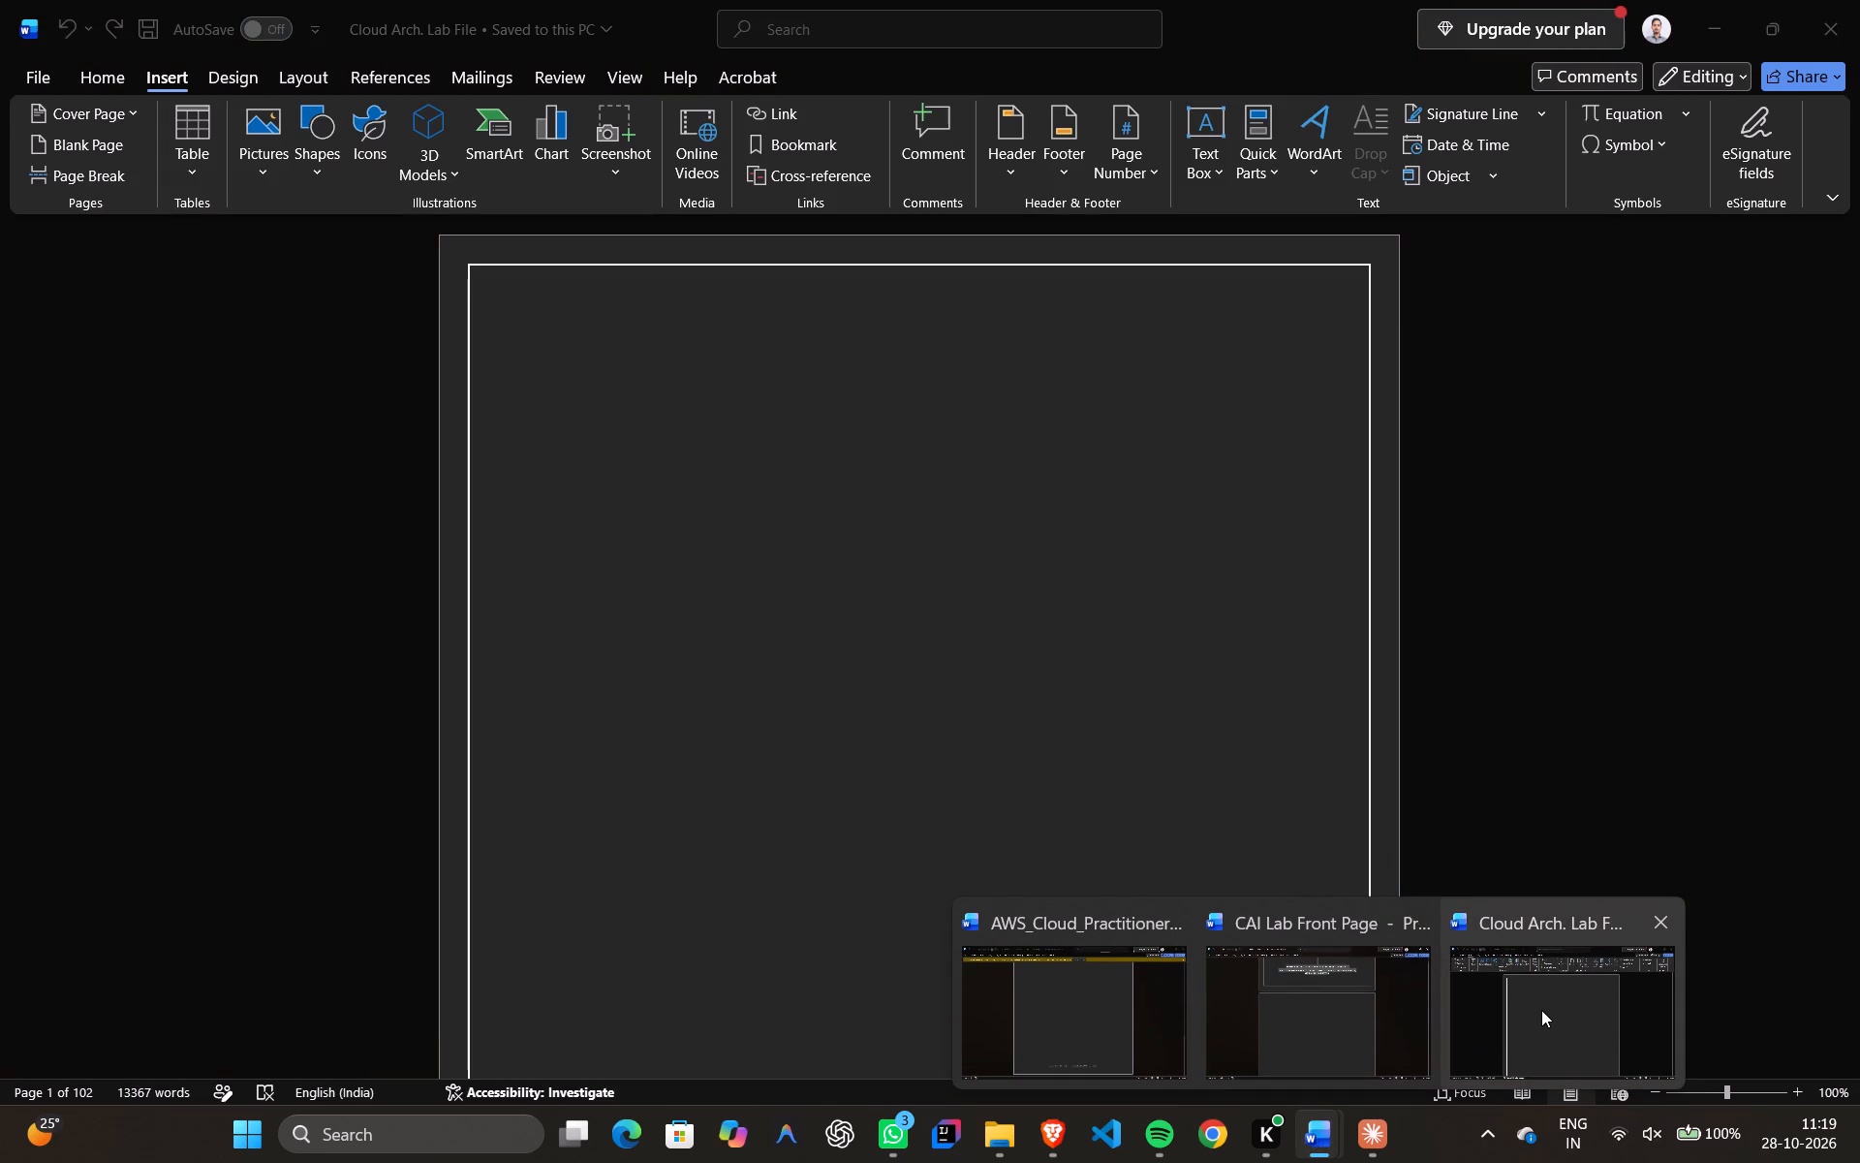
Paste the copied front page content onto the blank first page of the Cloud Arch. Lab File document.
left_click(1541, 1010)
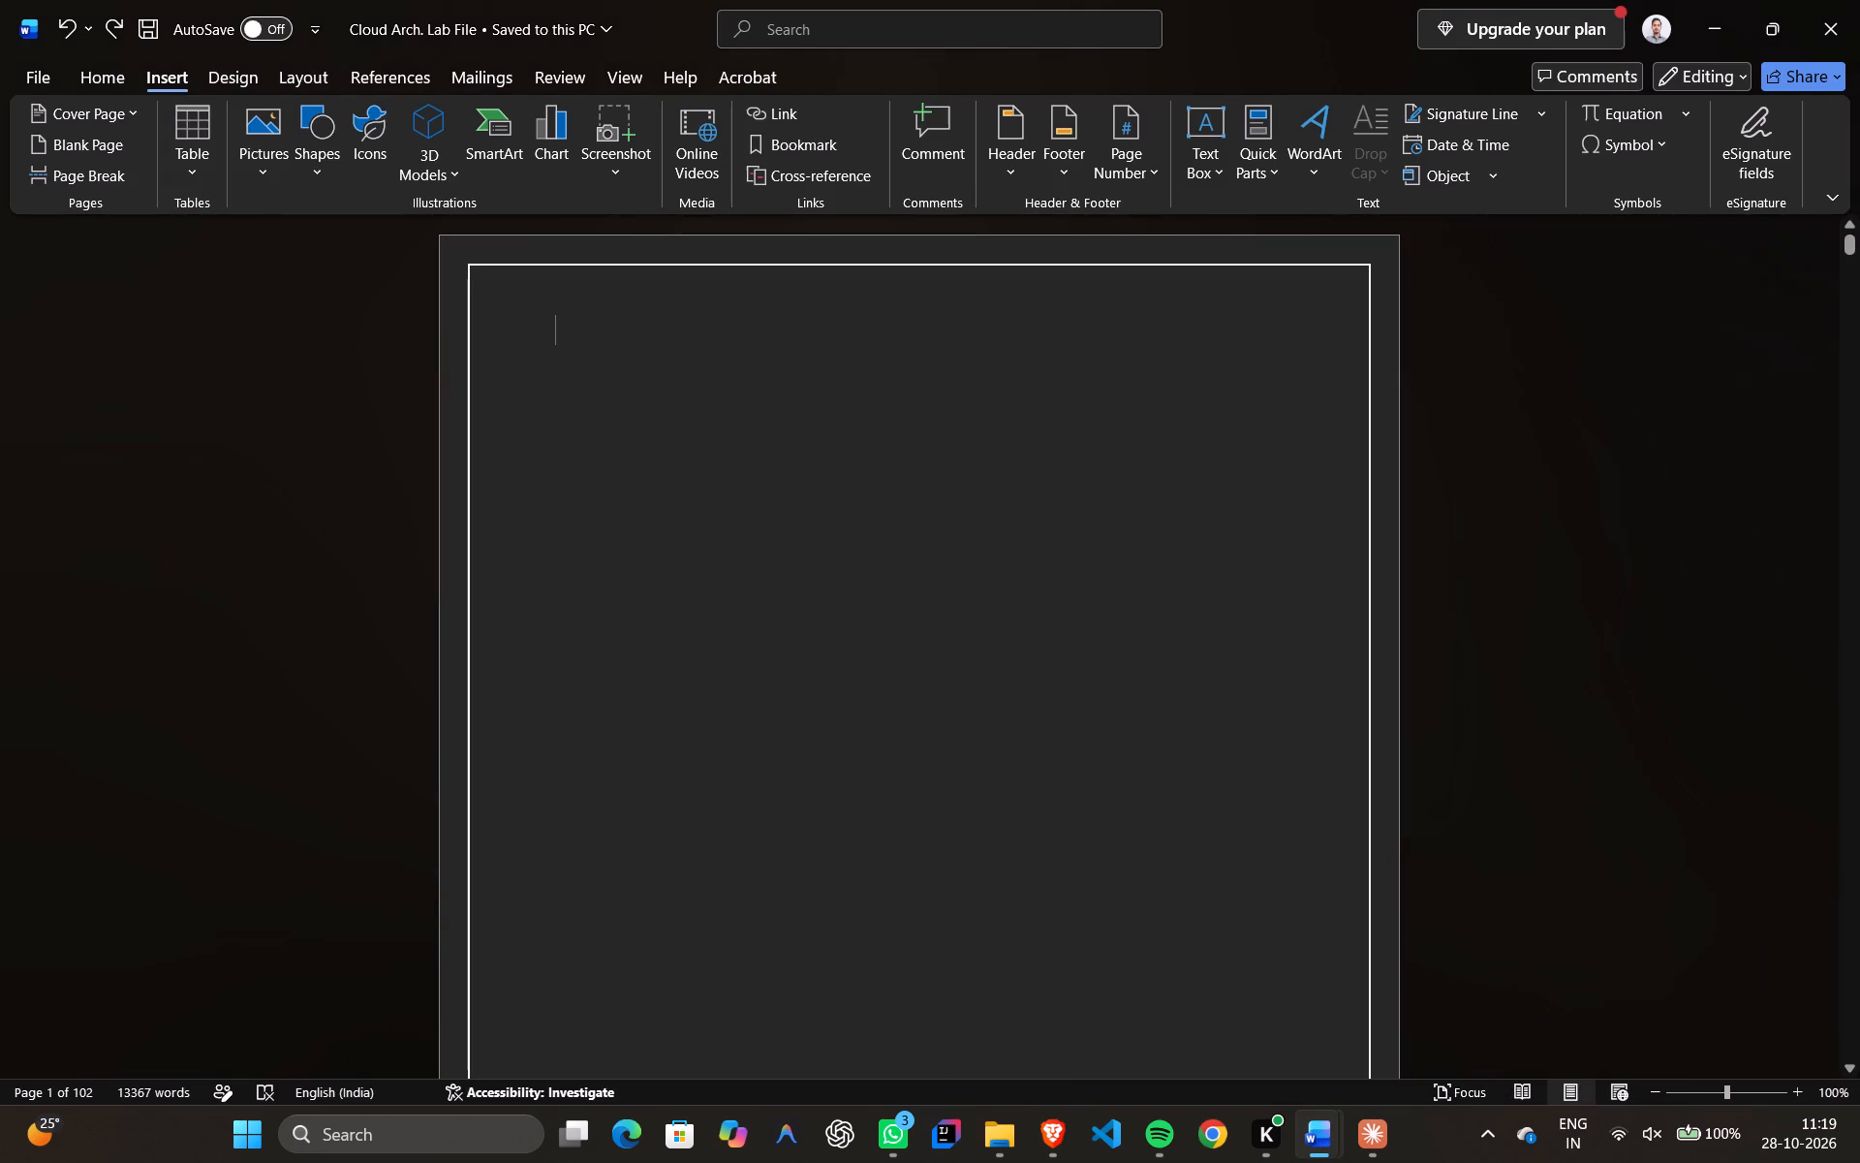
key("ctrl+v")
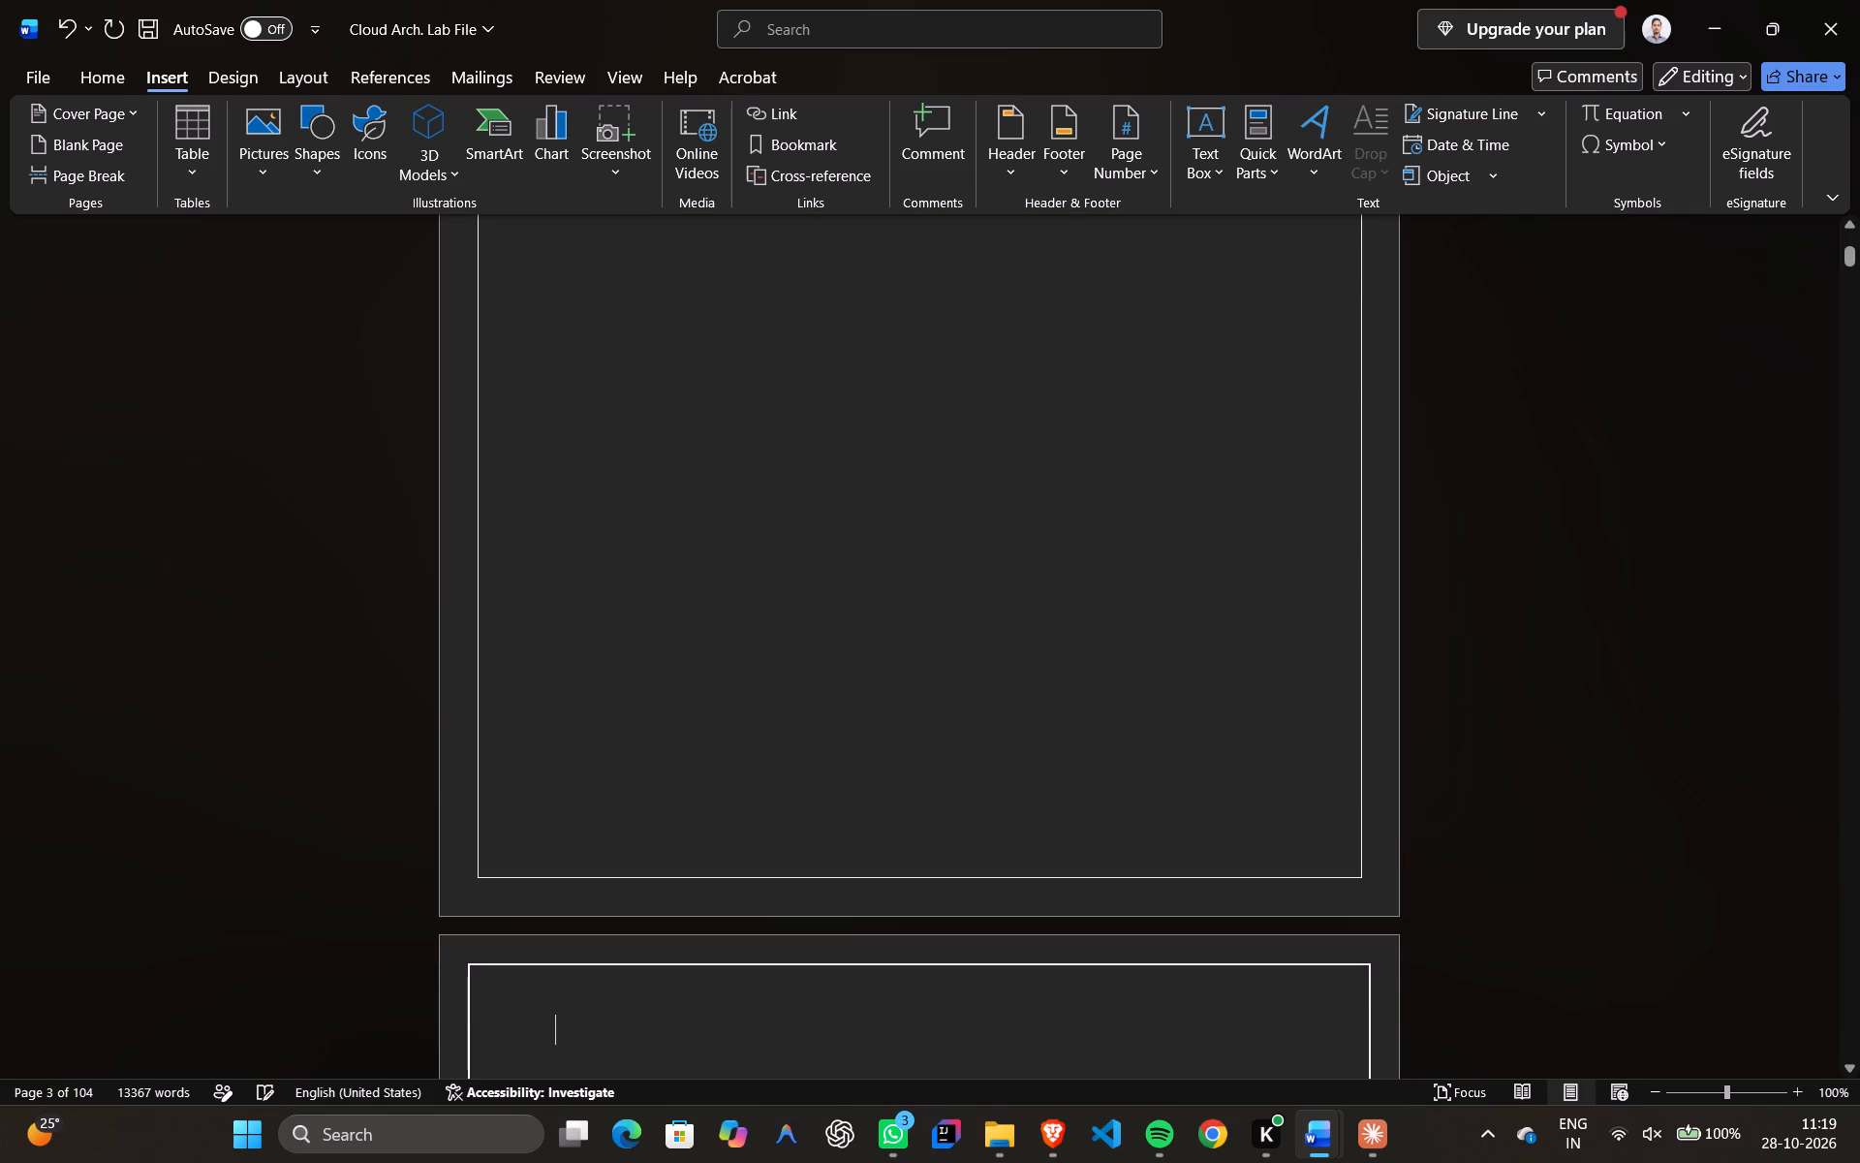
Examine the pasted front page's layout, the page it spills onto, and the blank and index pages that follow it.
scroll(1008, 683, "up", 5)
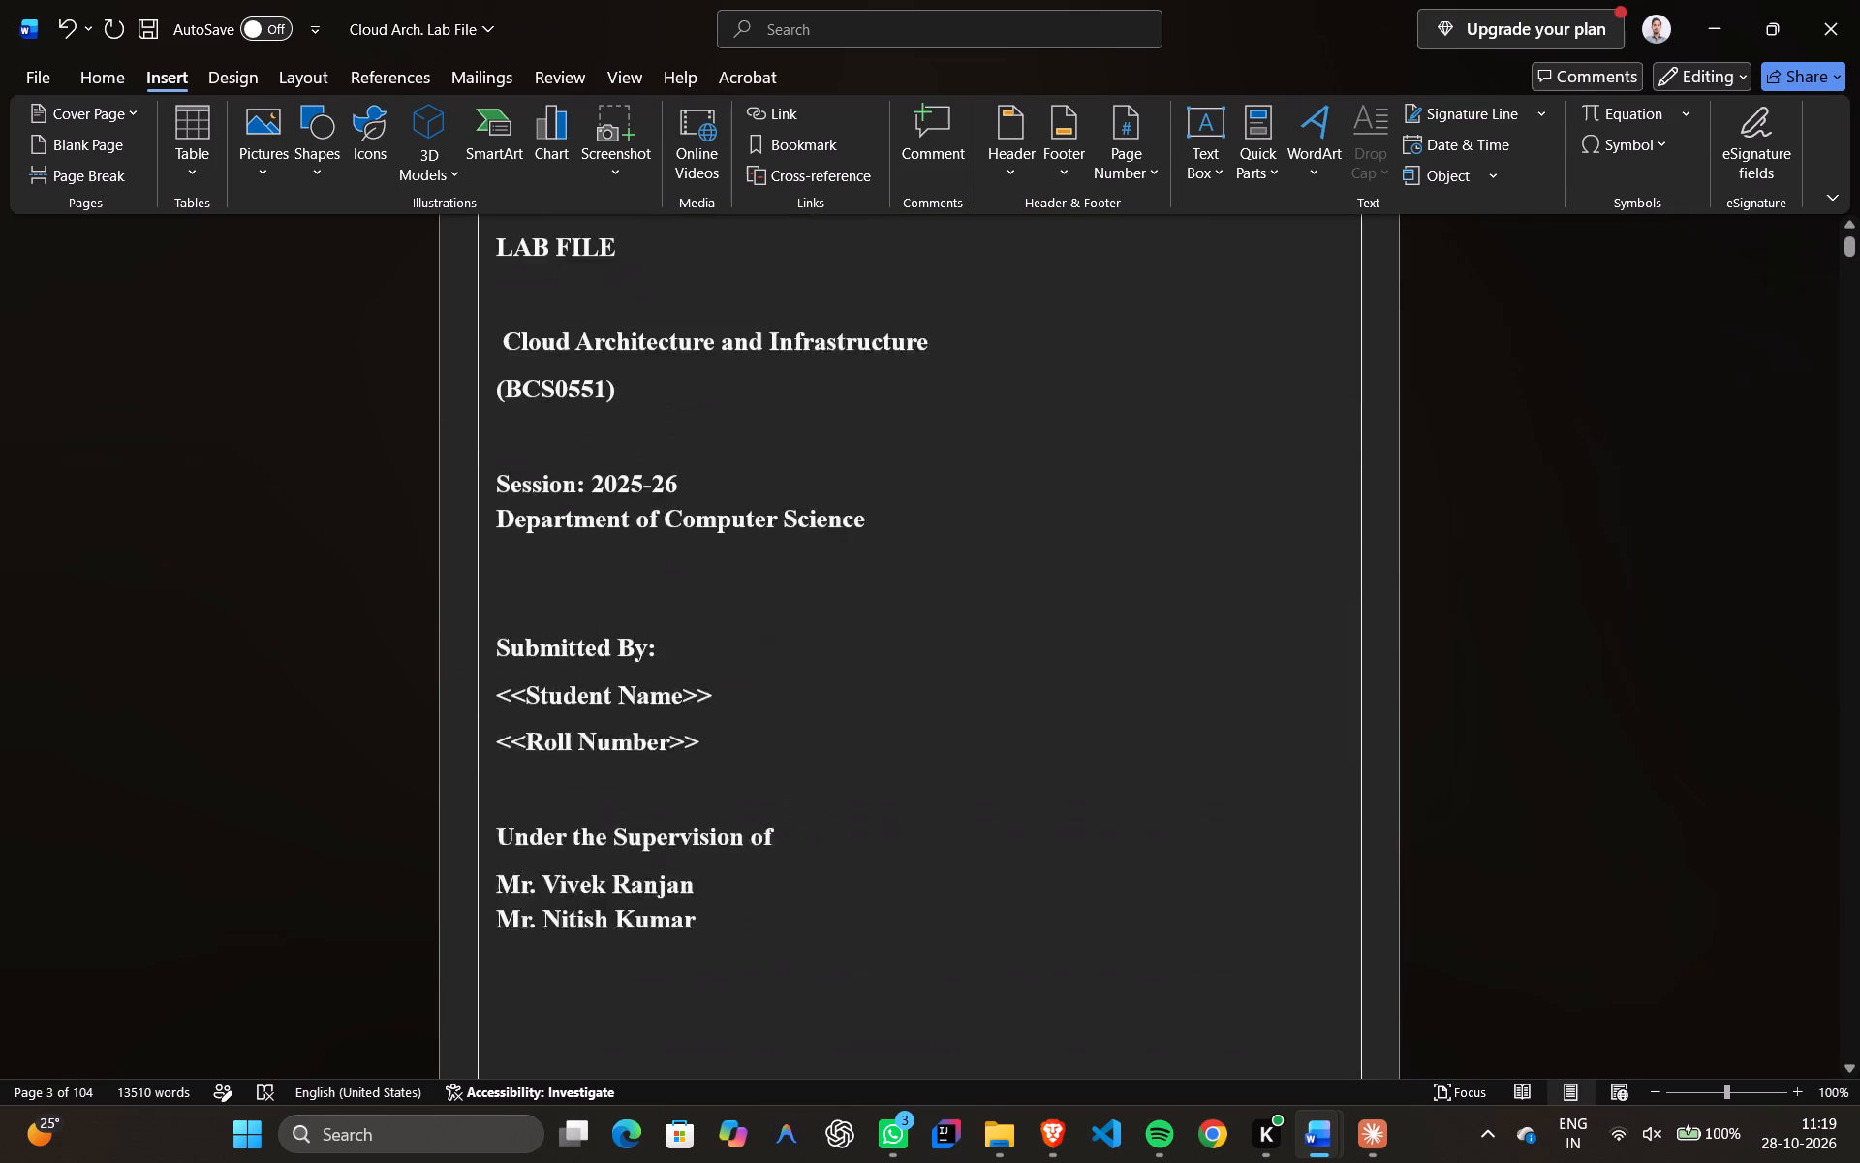
scroll(1008, 683, "up", 4)
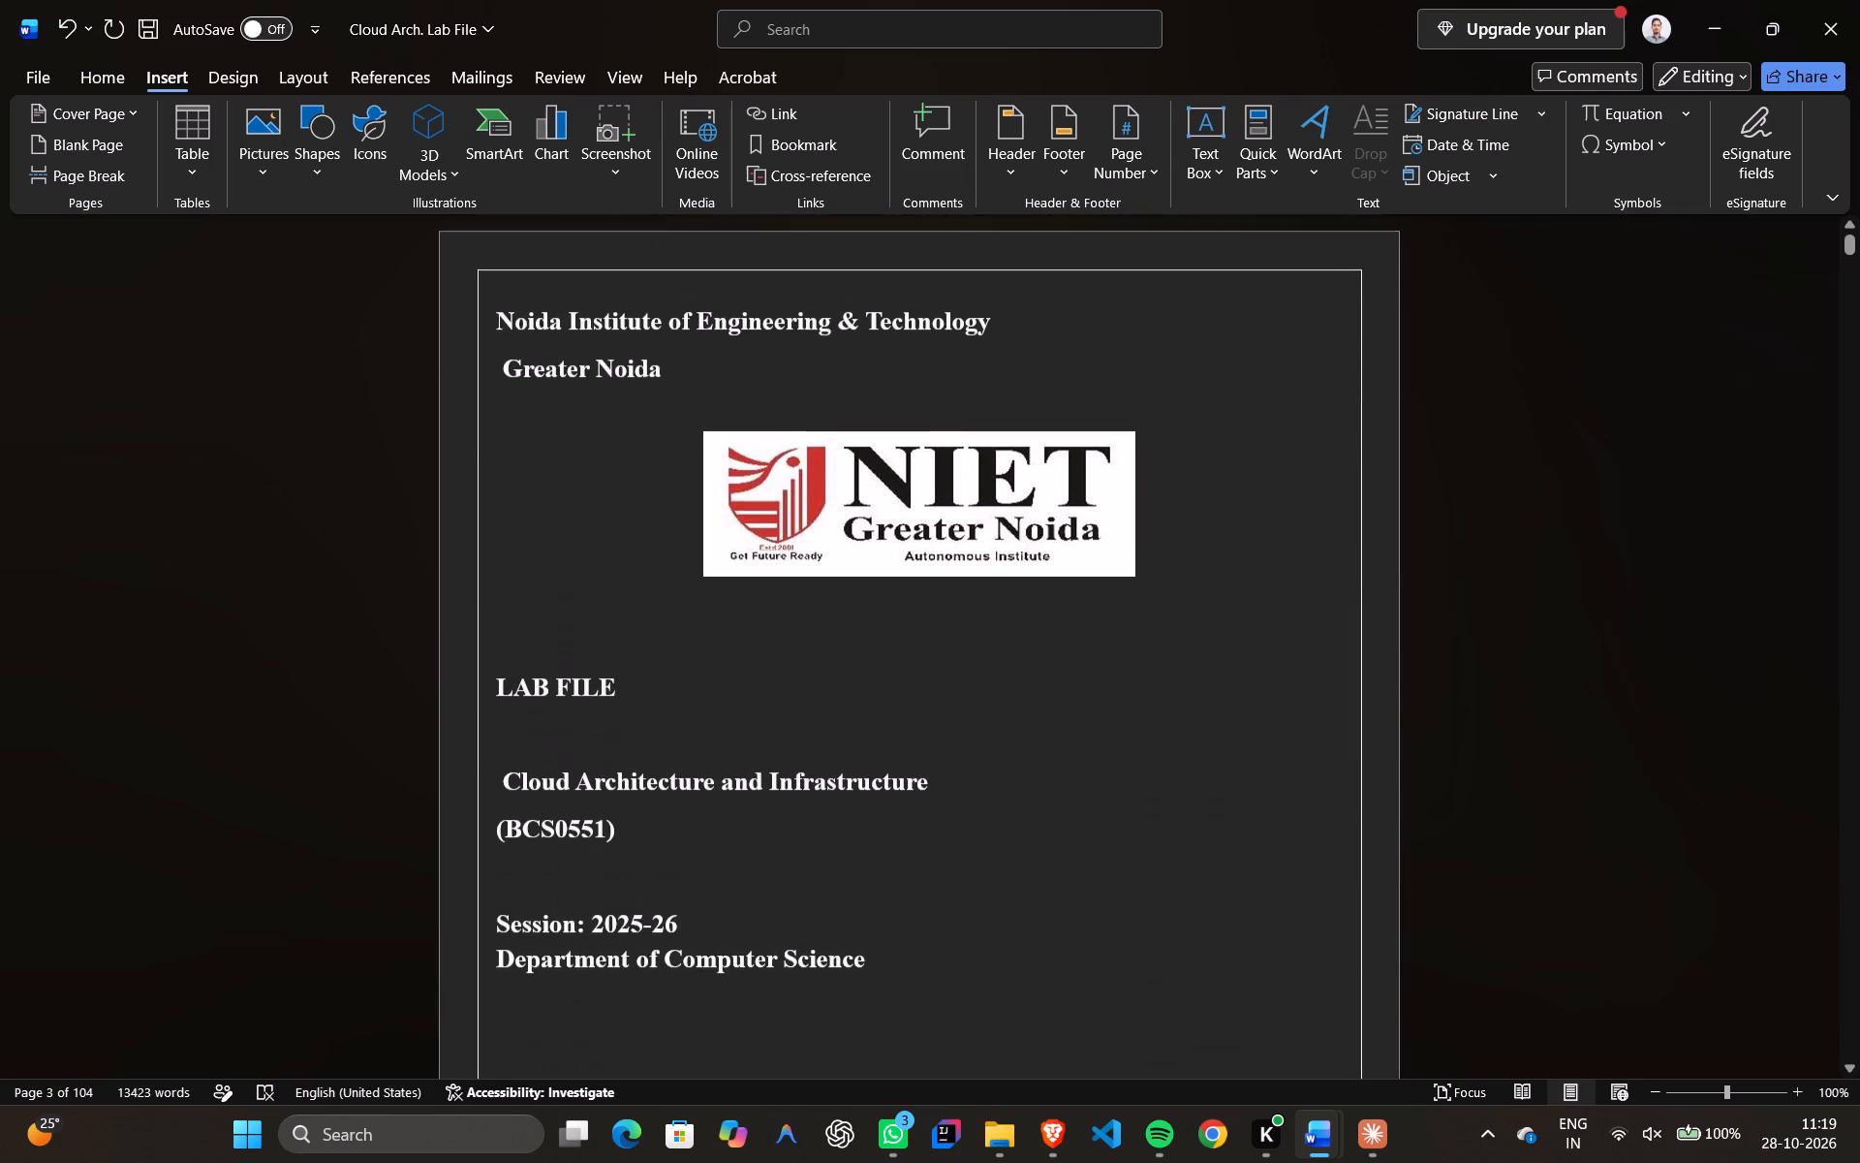
scroll(1008, 683, "up", 1)
scroll(1008, 683, "down", 5)
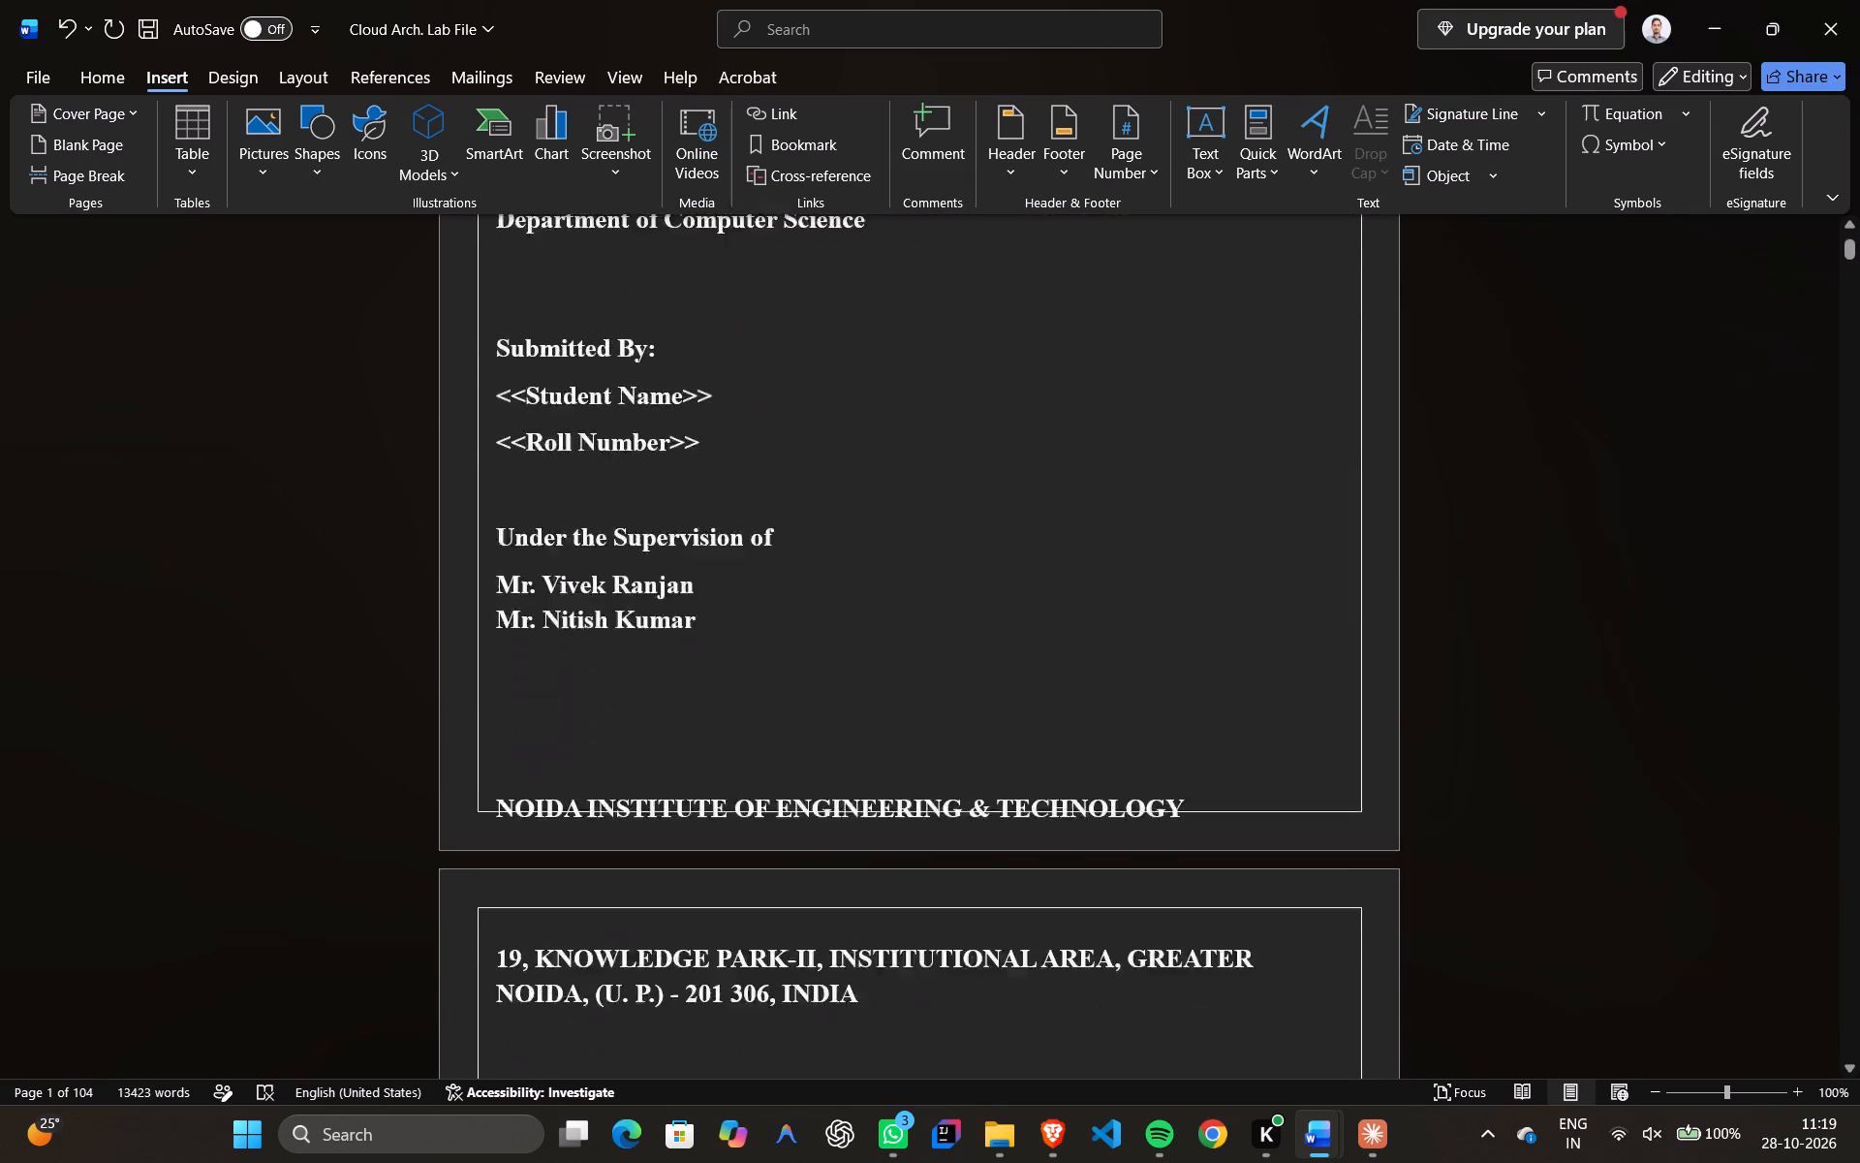
scroll(1008, 683, "down", 7)
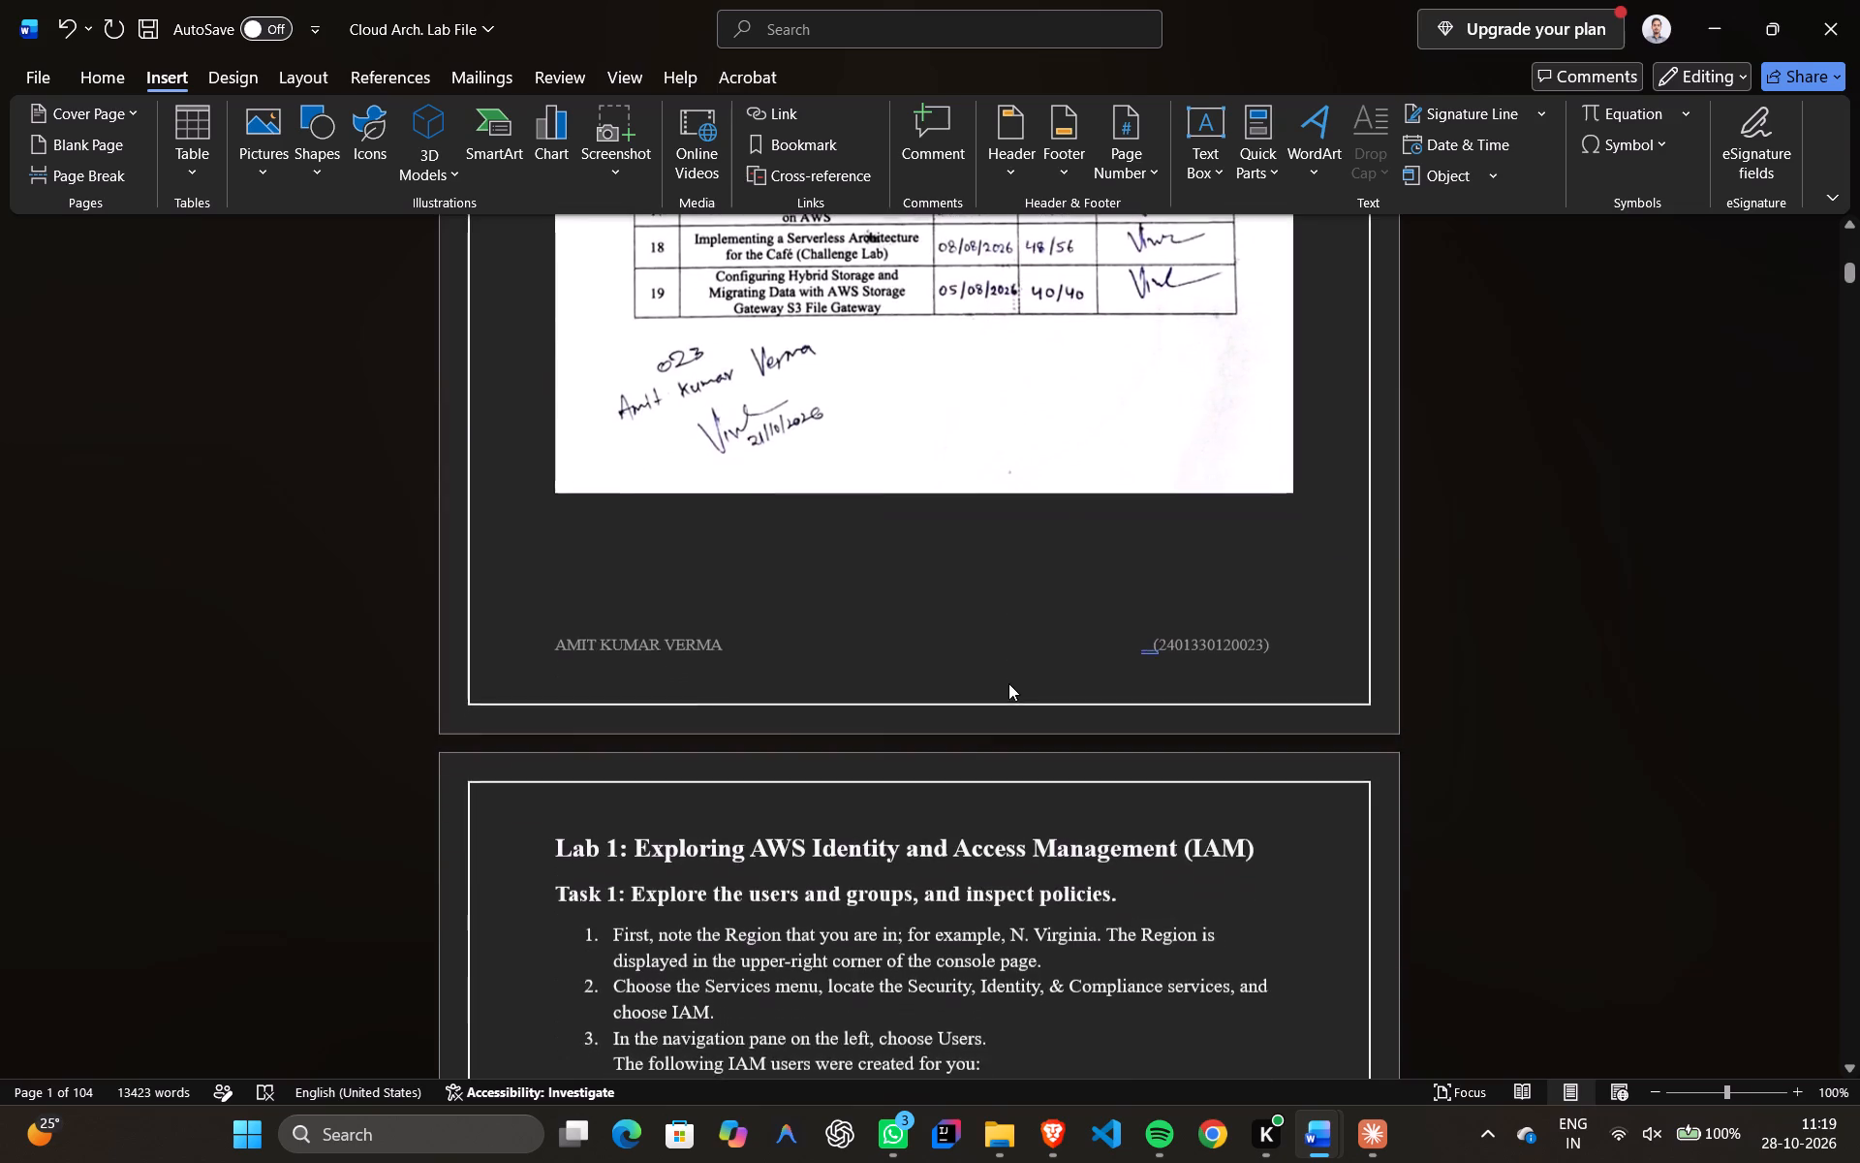
scroll(1008, 683, "down", 1)
scroll(1008, 683, "up", 9)
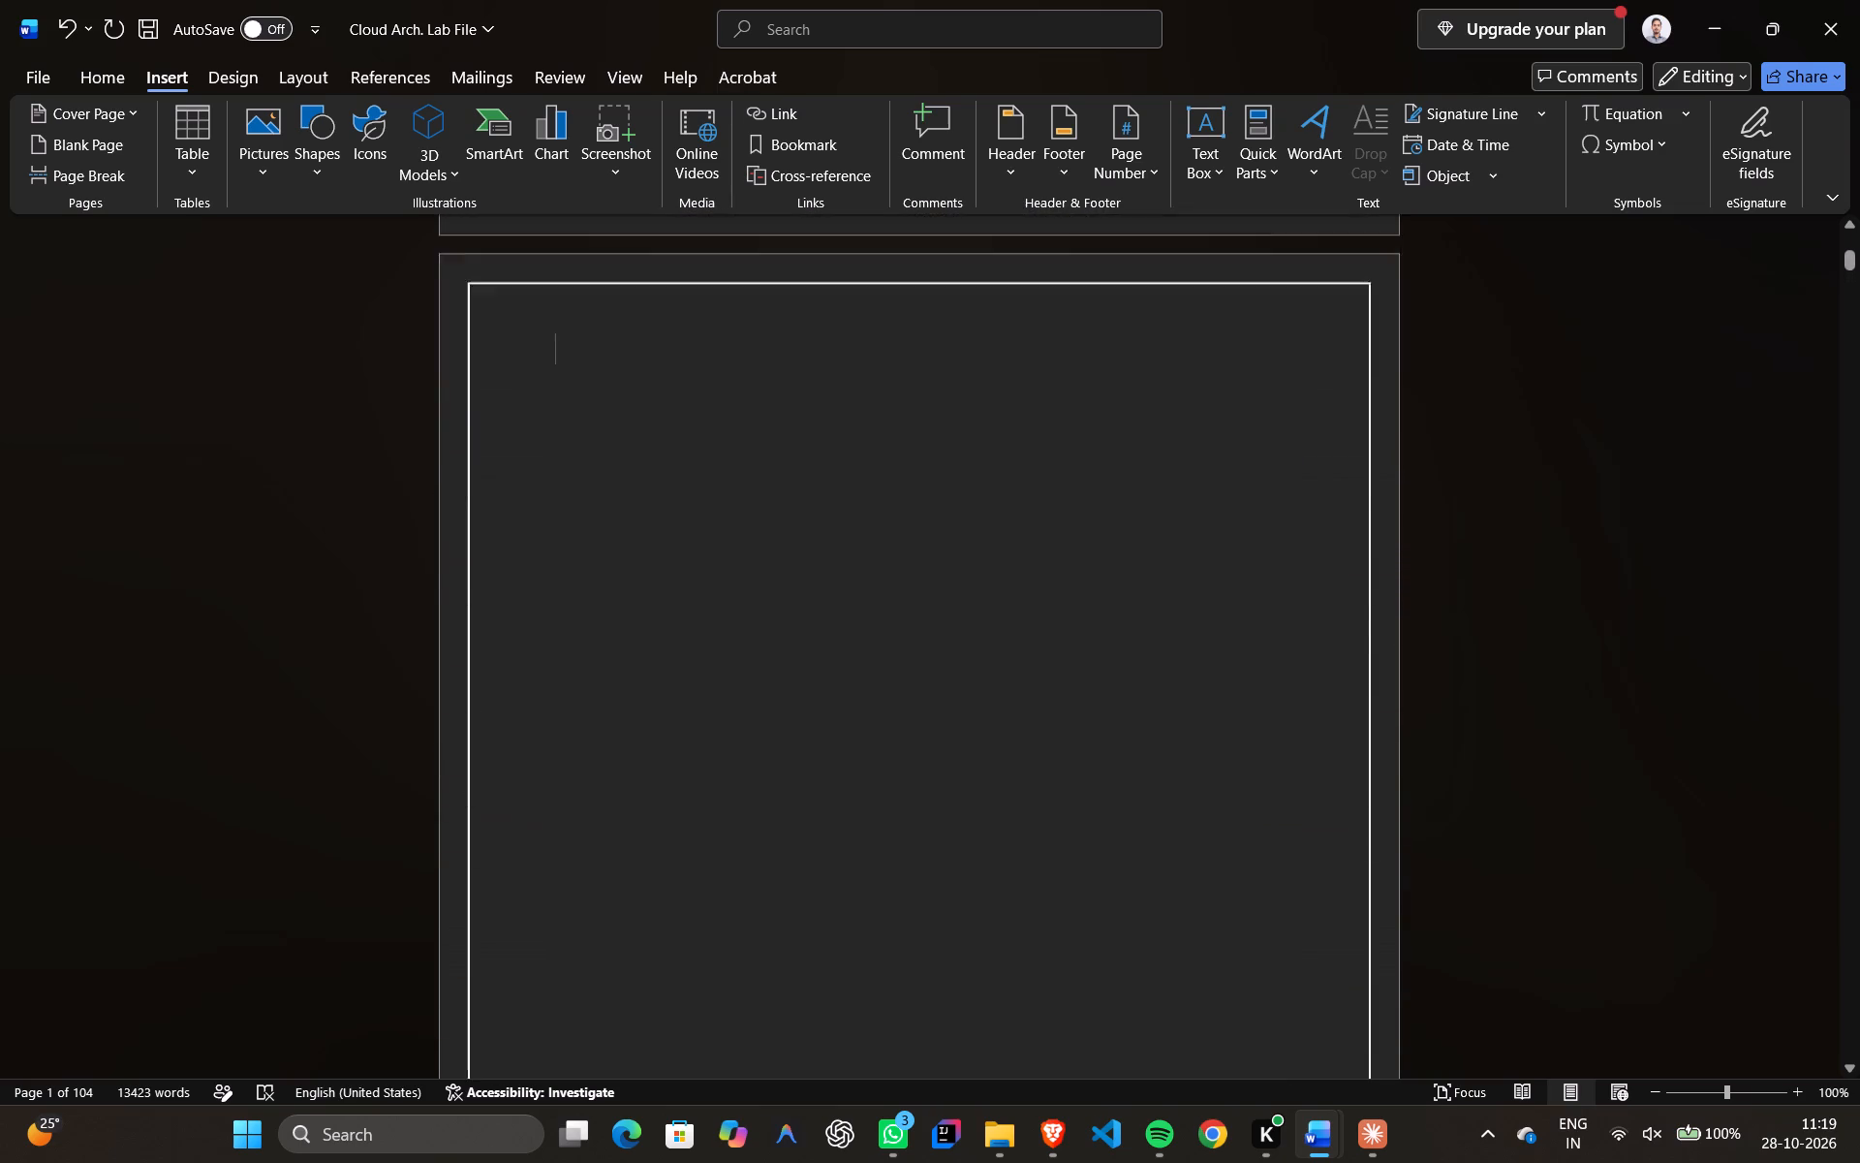
scroll(1008, 683, "up", 9)
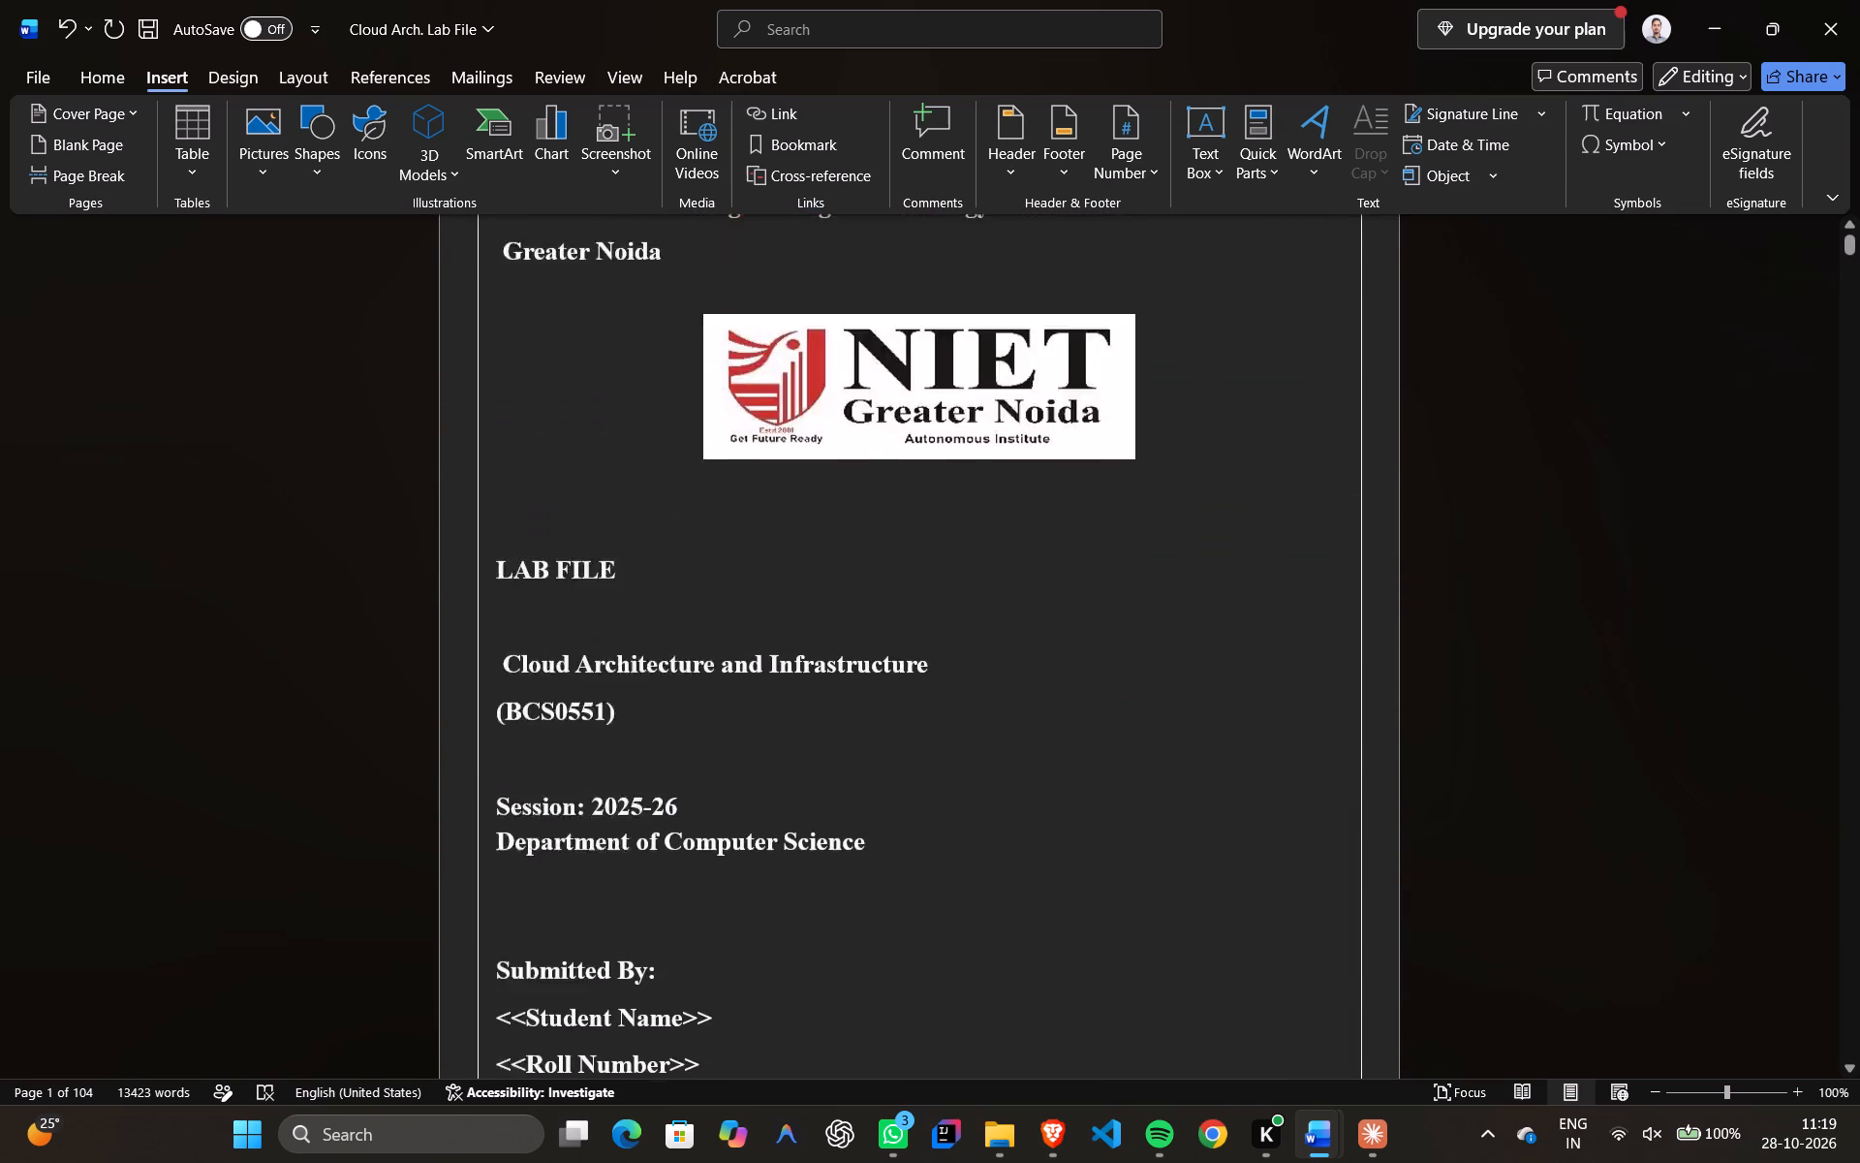
scroll(1008, 683, "up", 1)
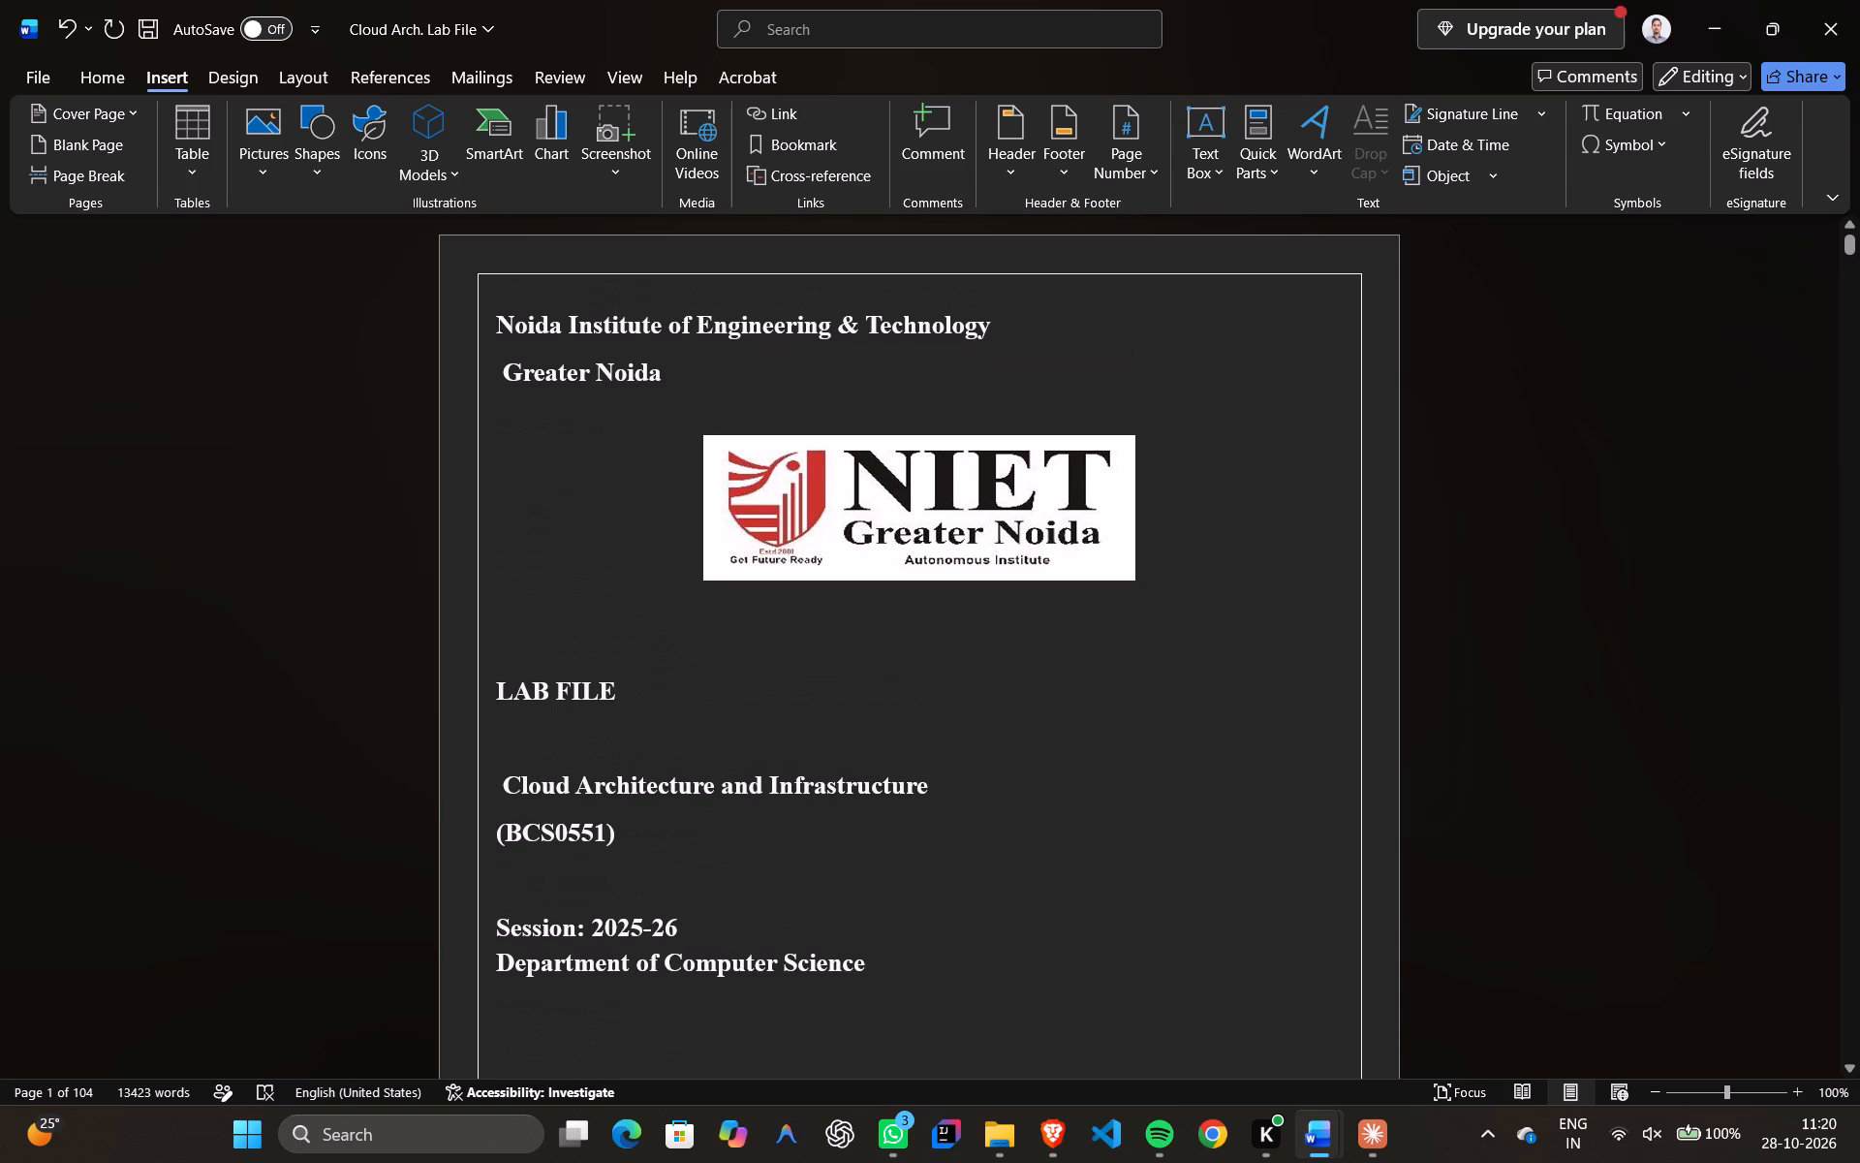
Undo the paste of the front page content in the Cloud Arch. Lab File document.
key("ctrl+z")
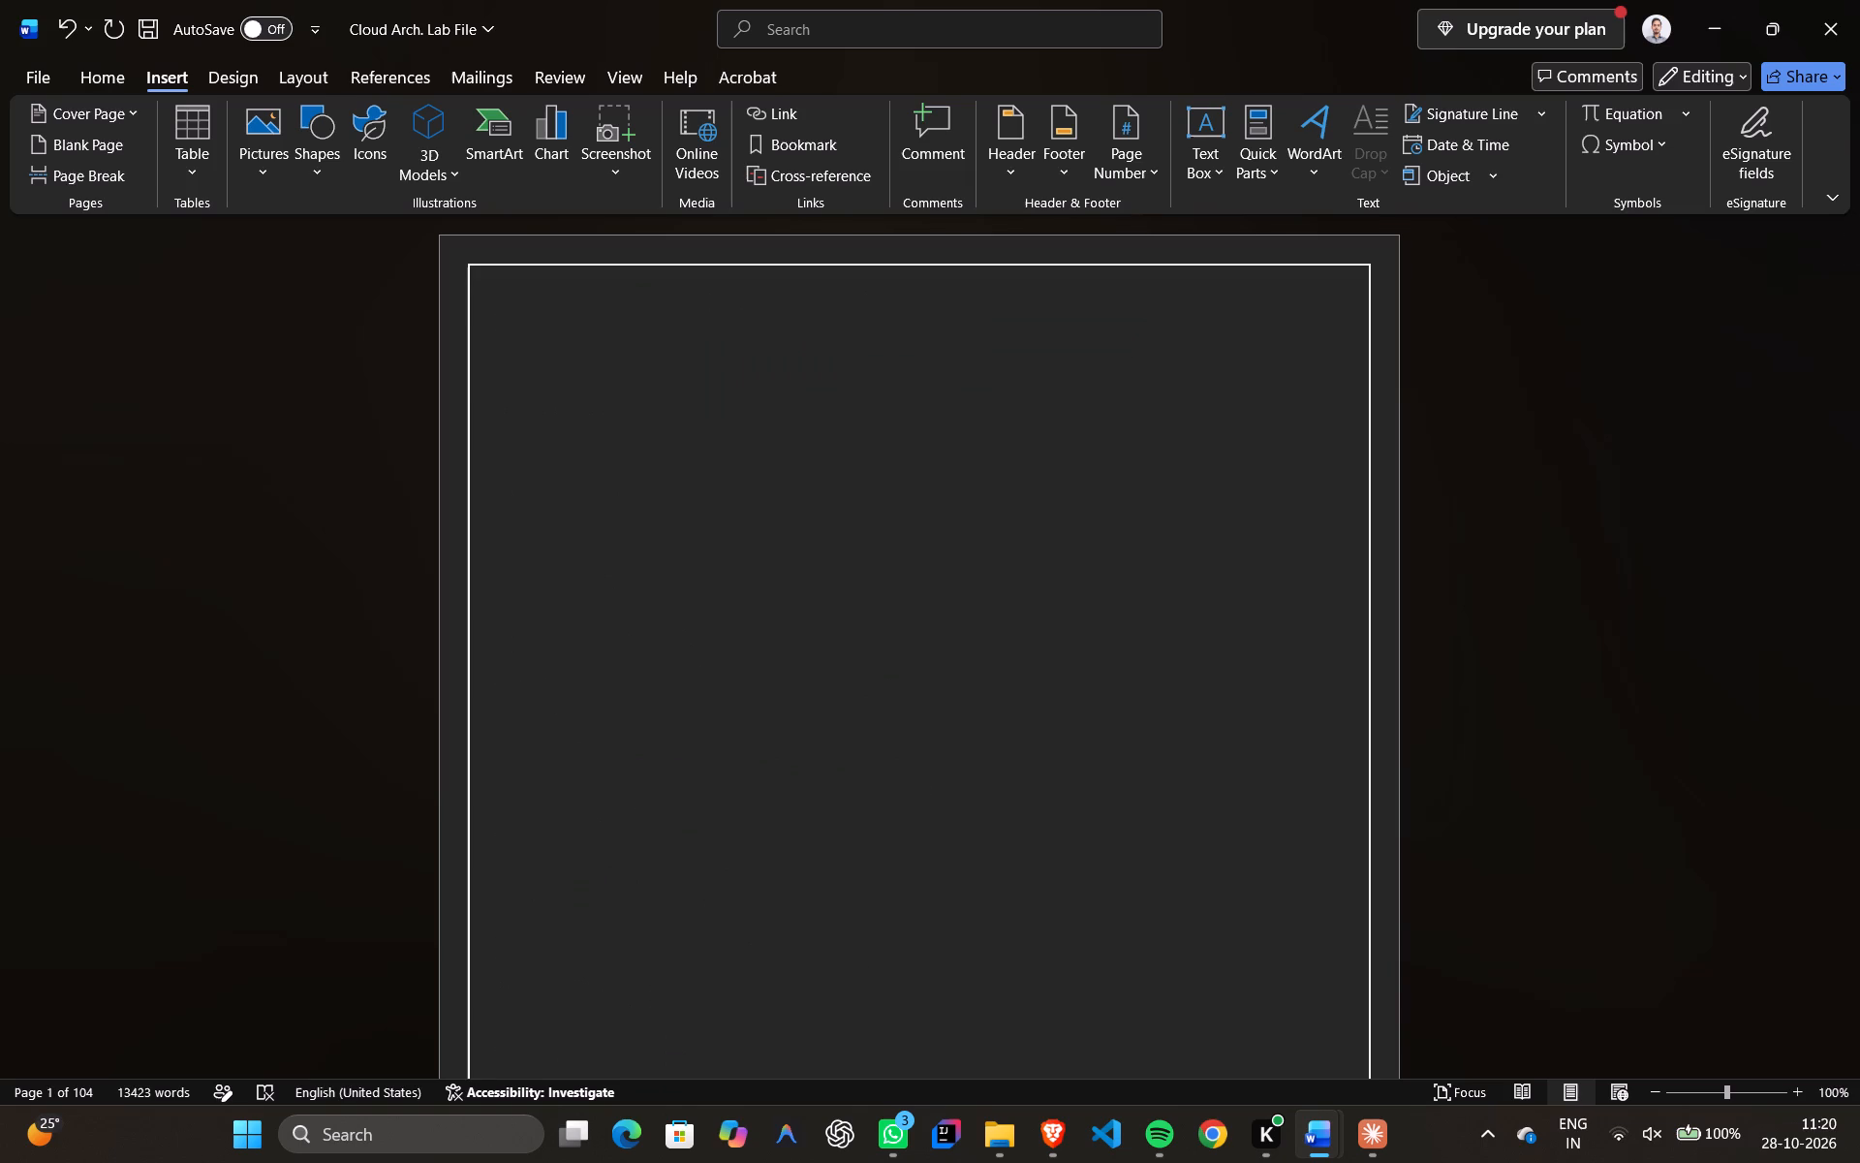
key("ctrl+z")
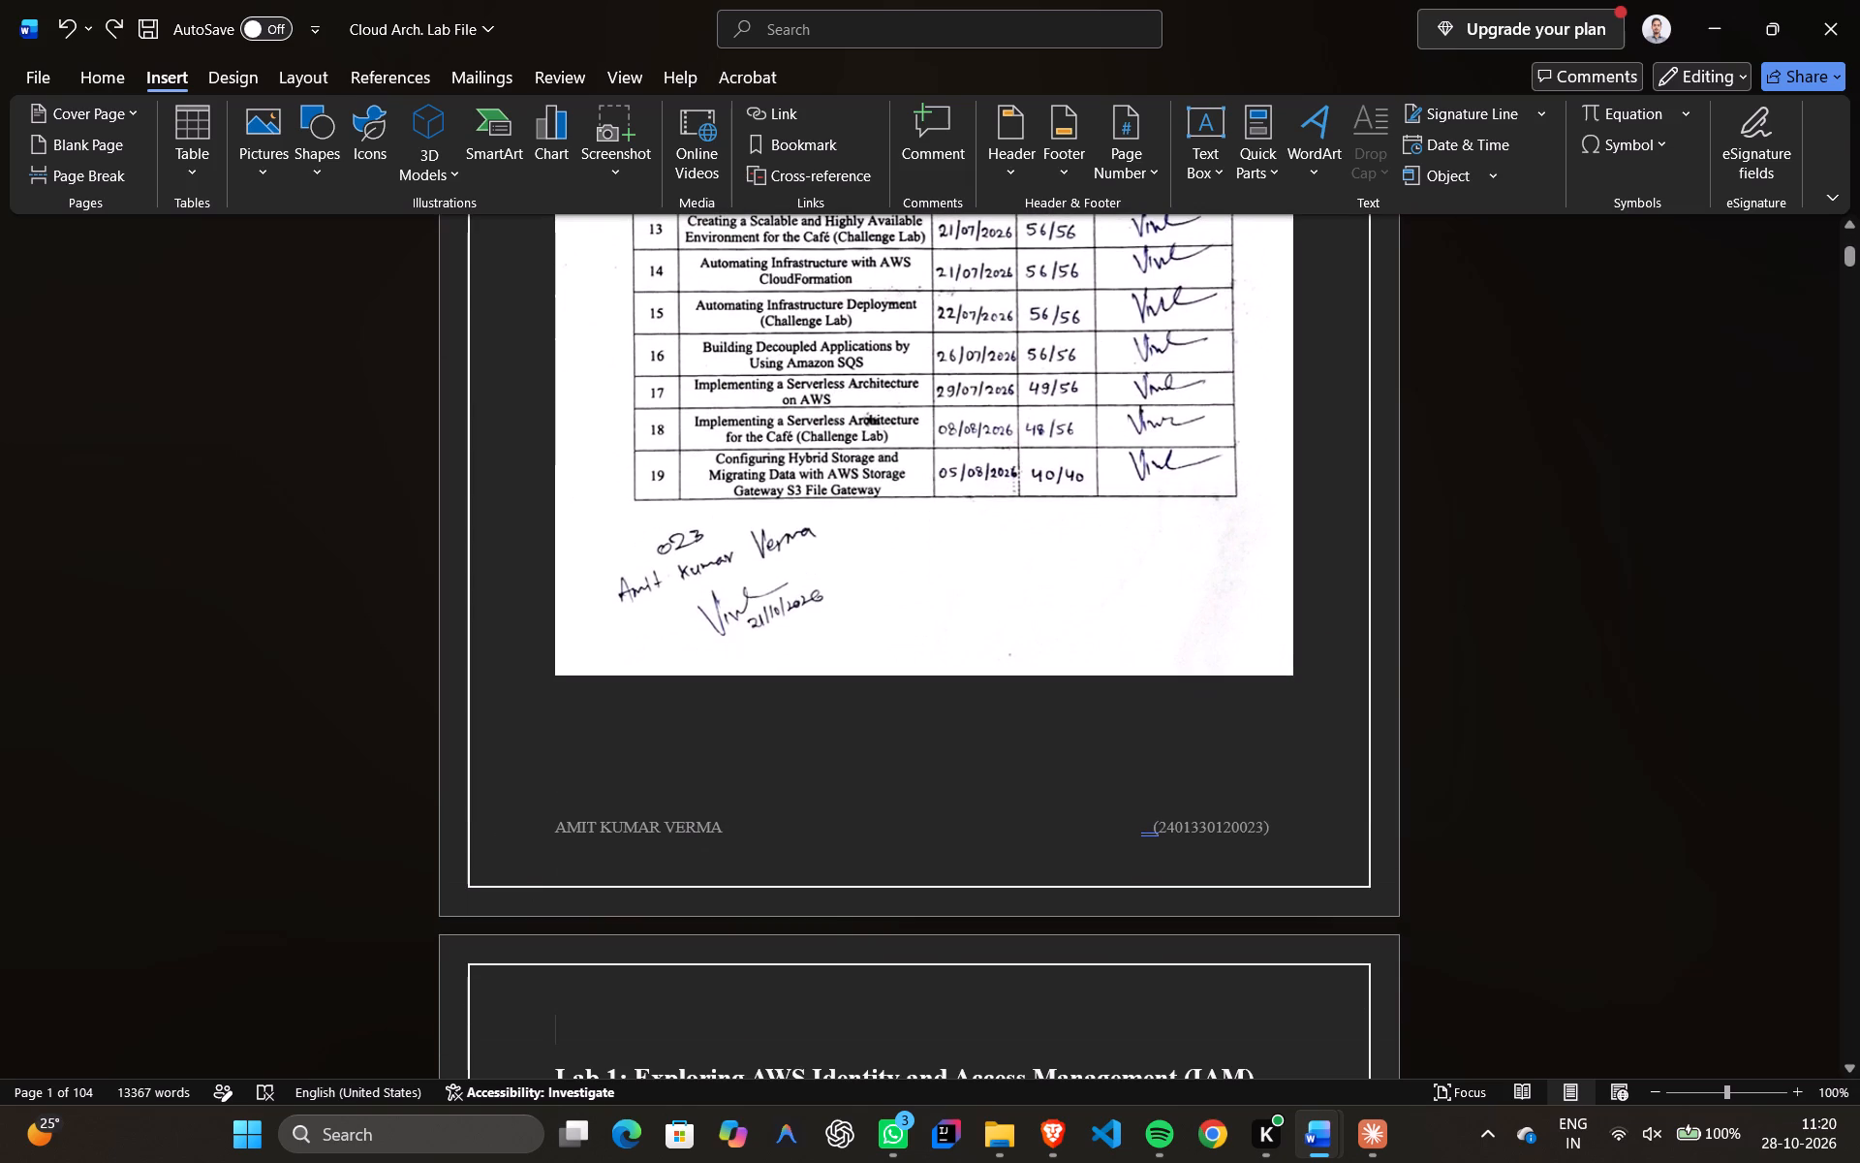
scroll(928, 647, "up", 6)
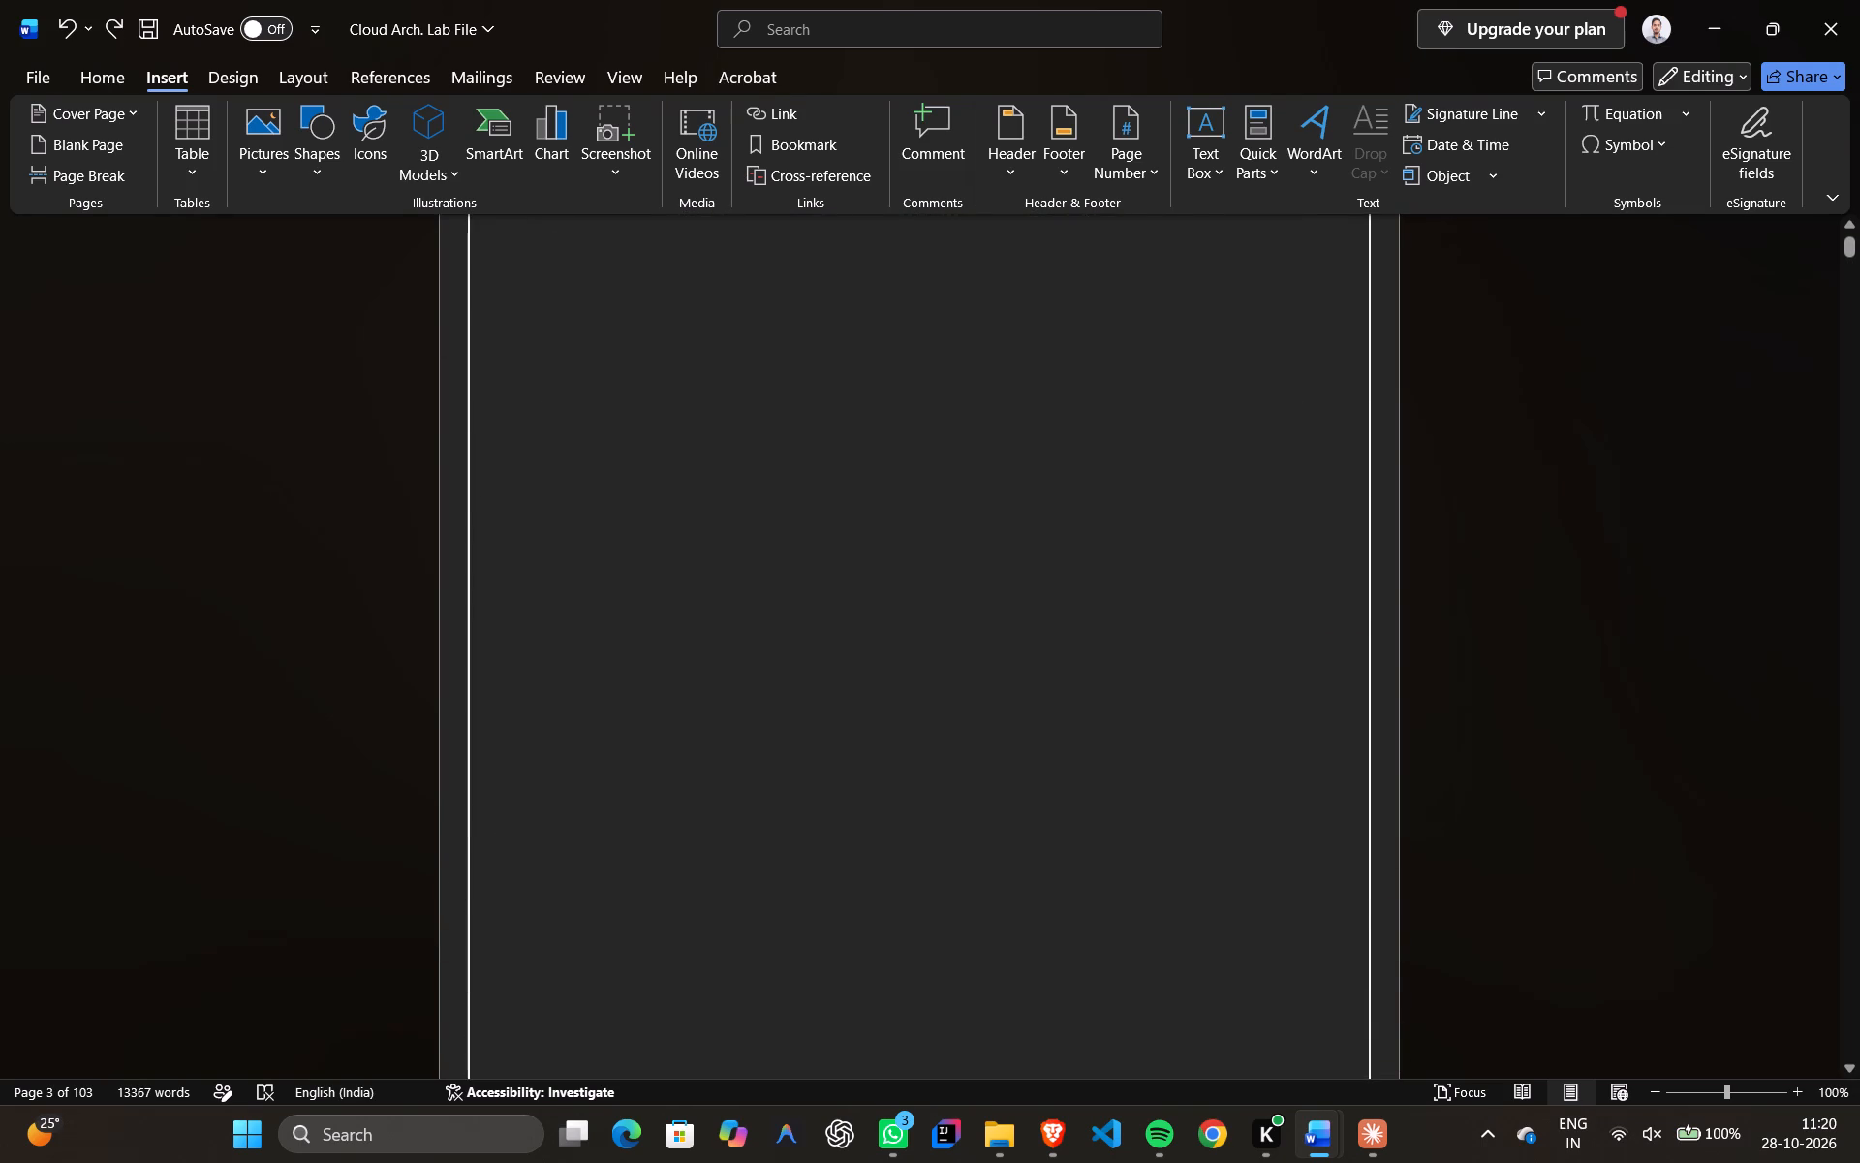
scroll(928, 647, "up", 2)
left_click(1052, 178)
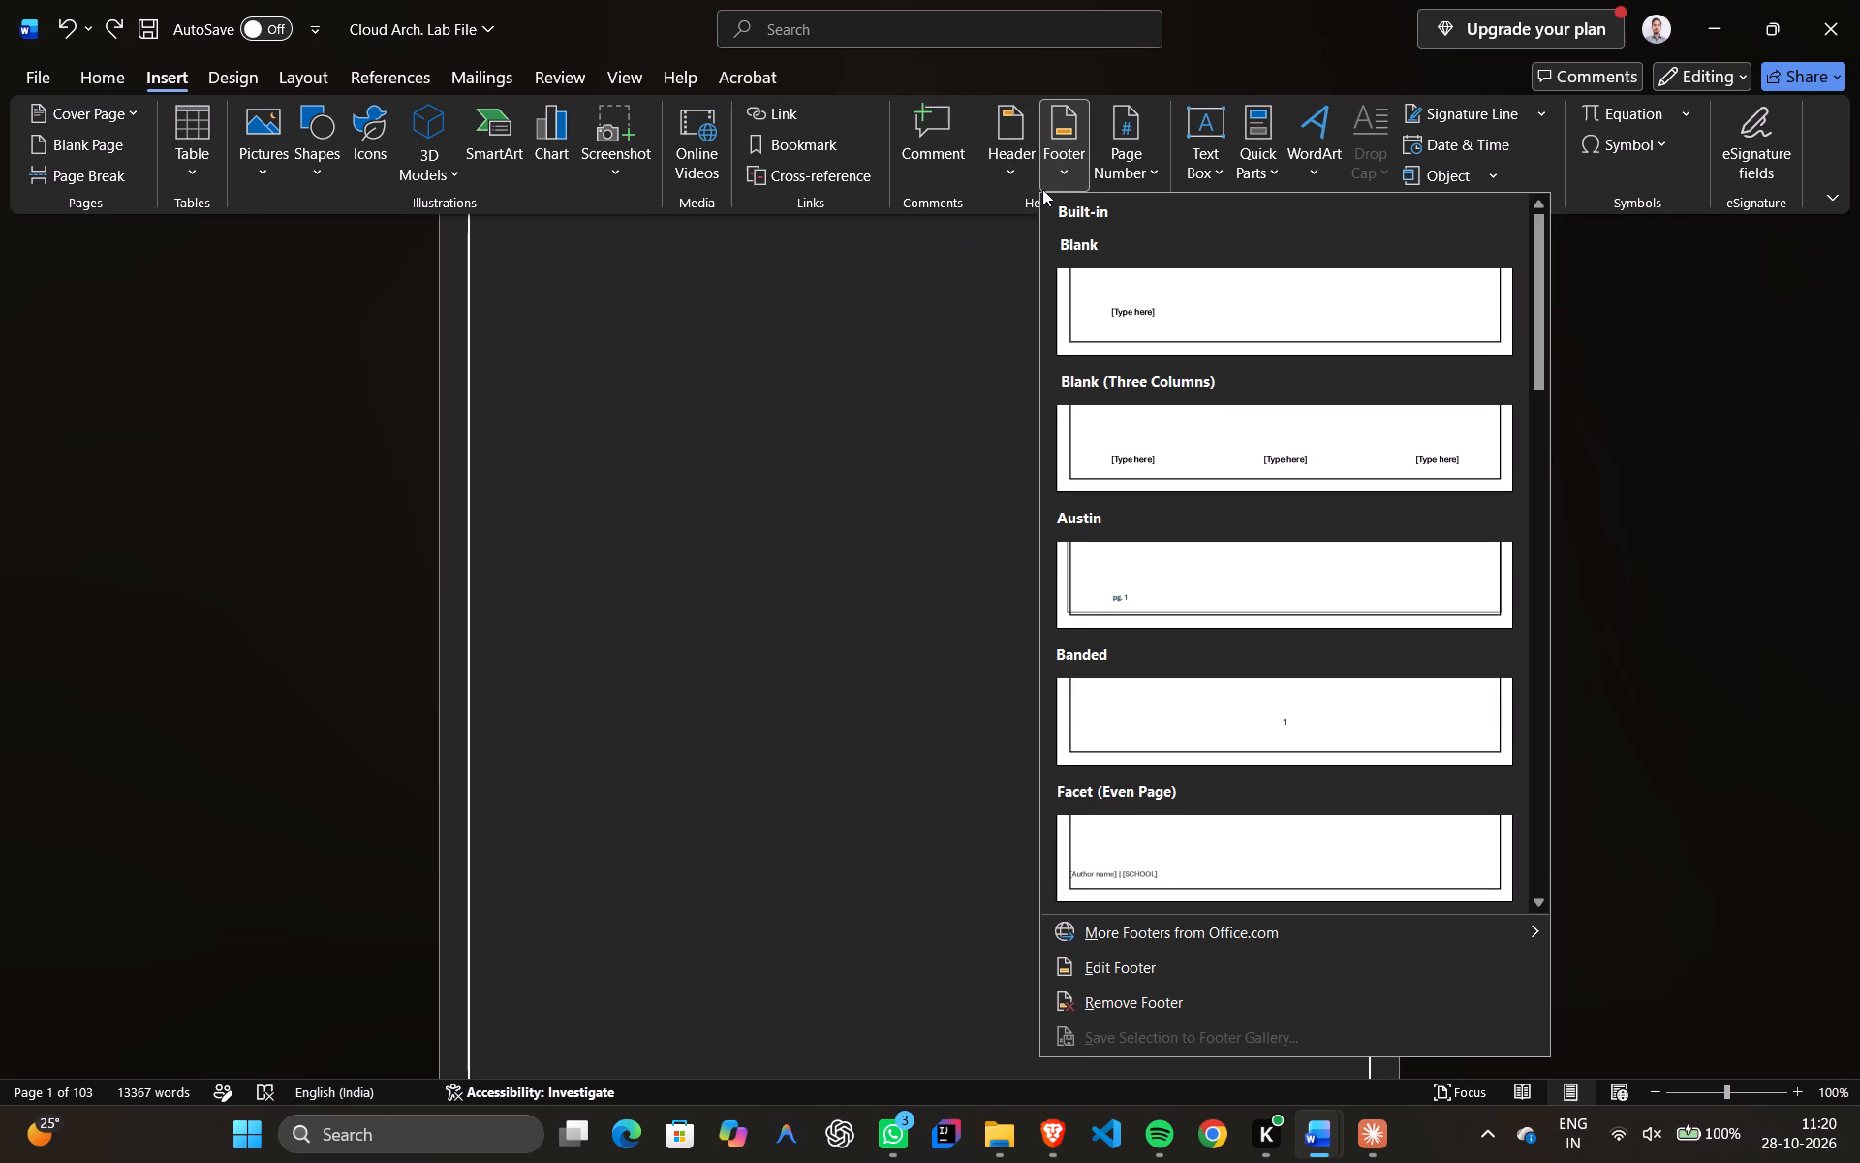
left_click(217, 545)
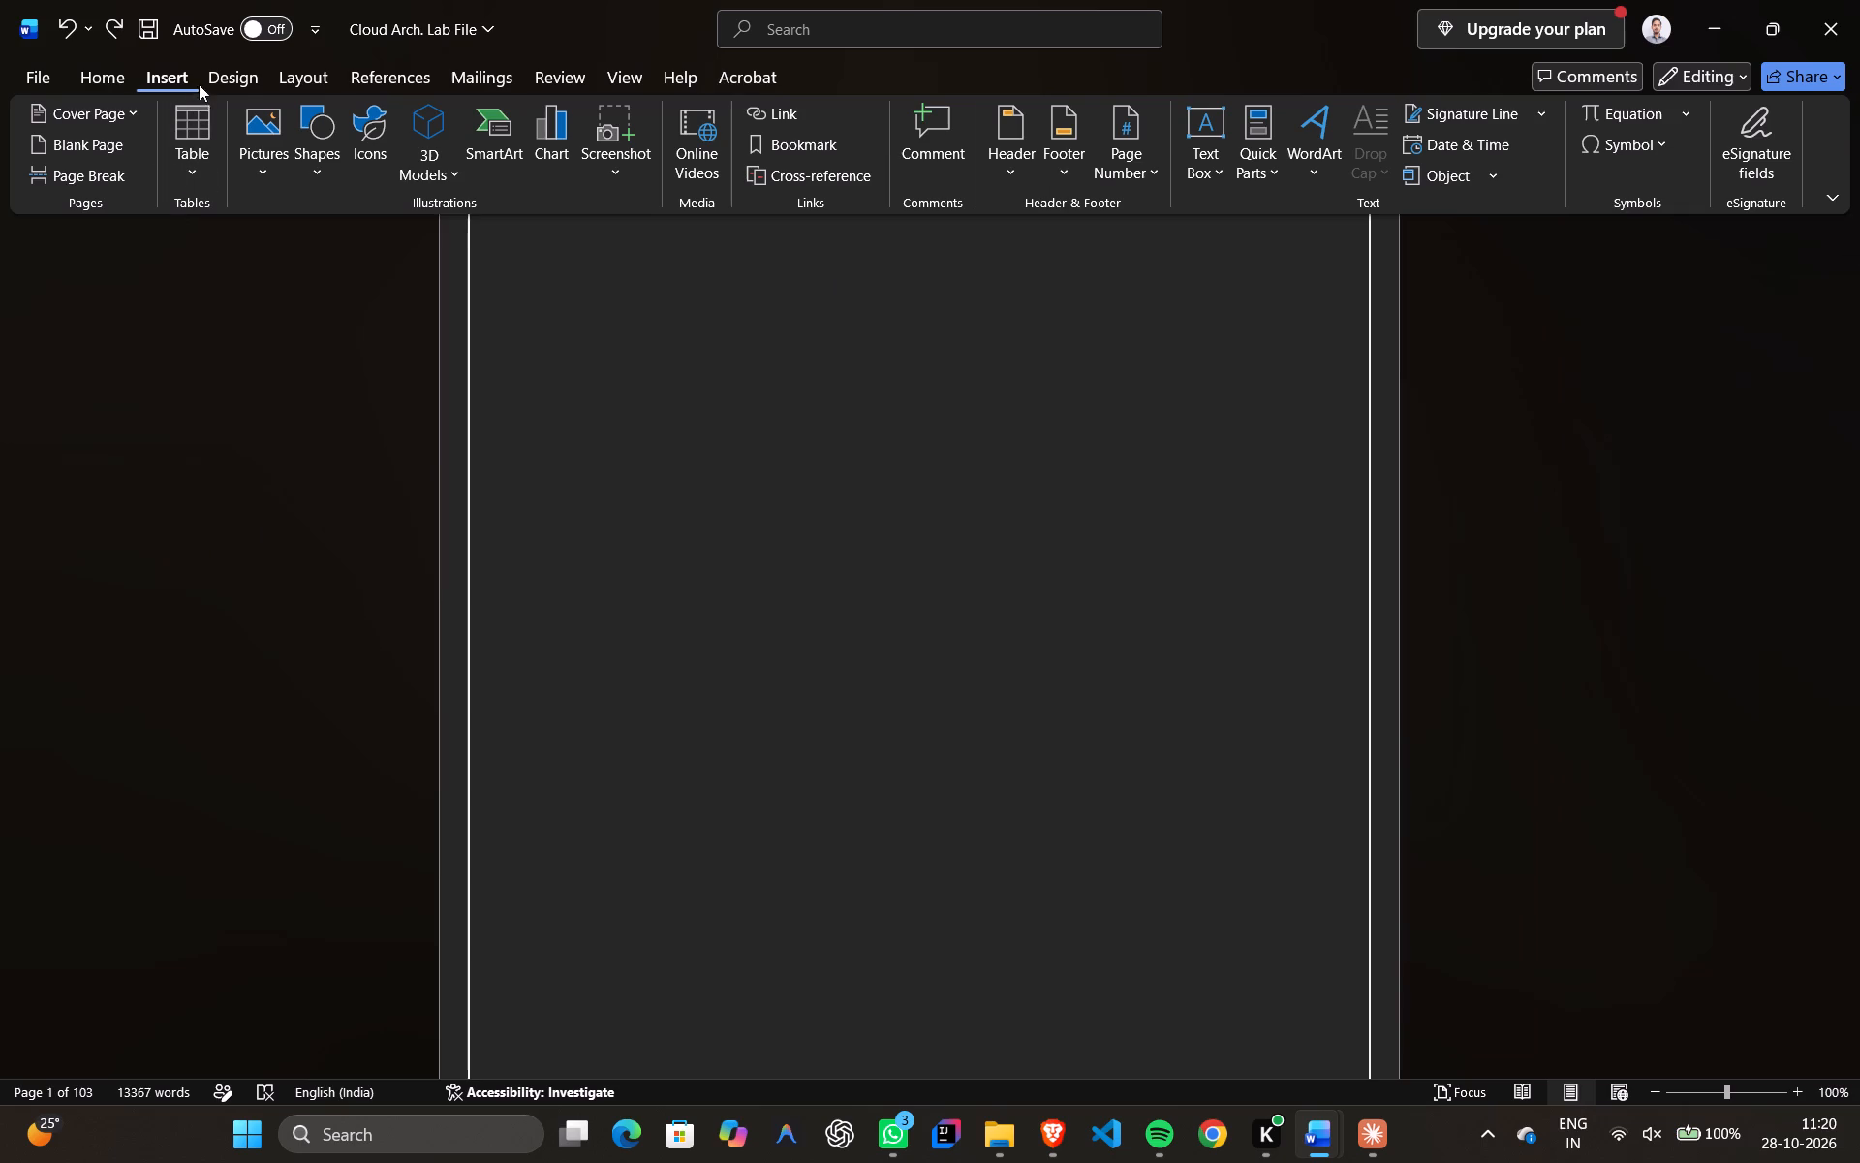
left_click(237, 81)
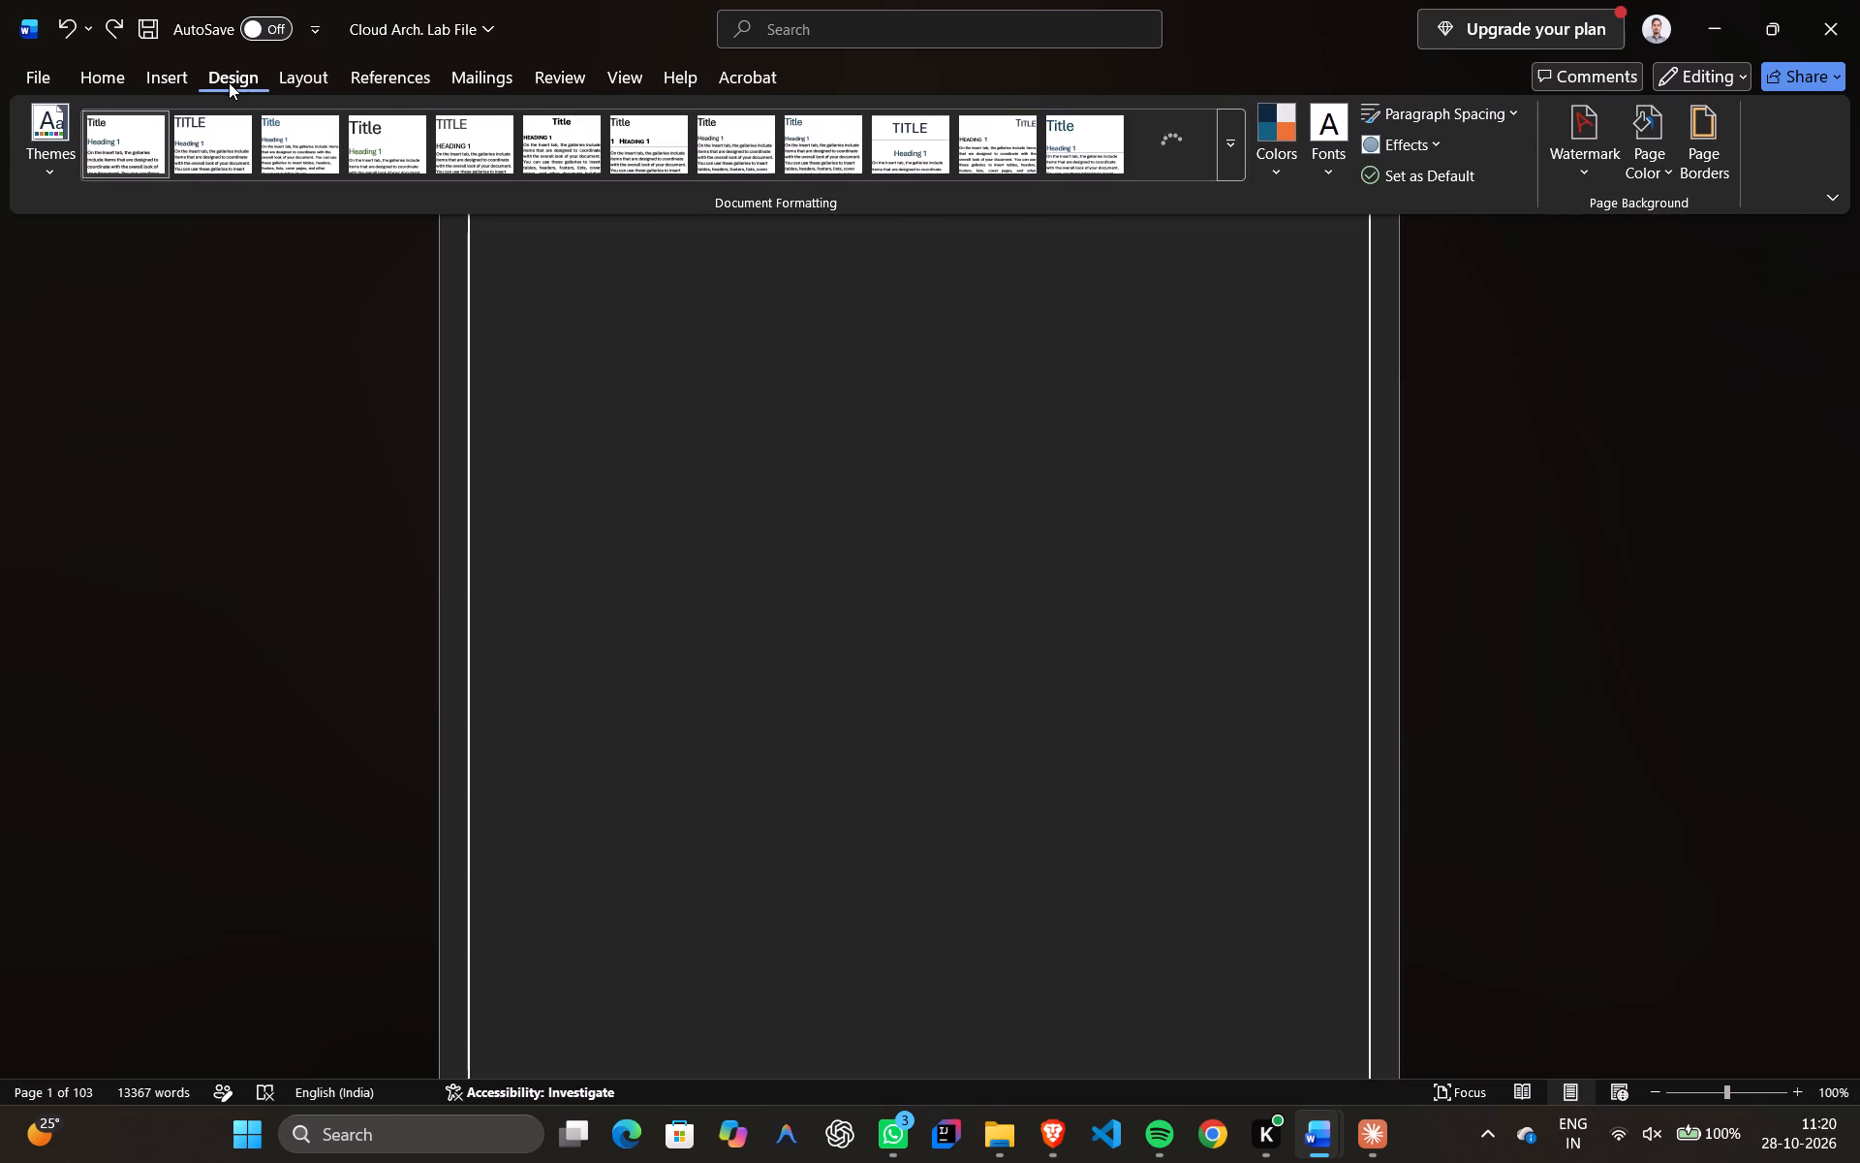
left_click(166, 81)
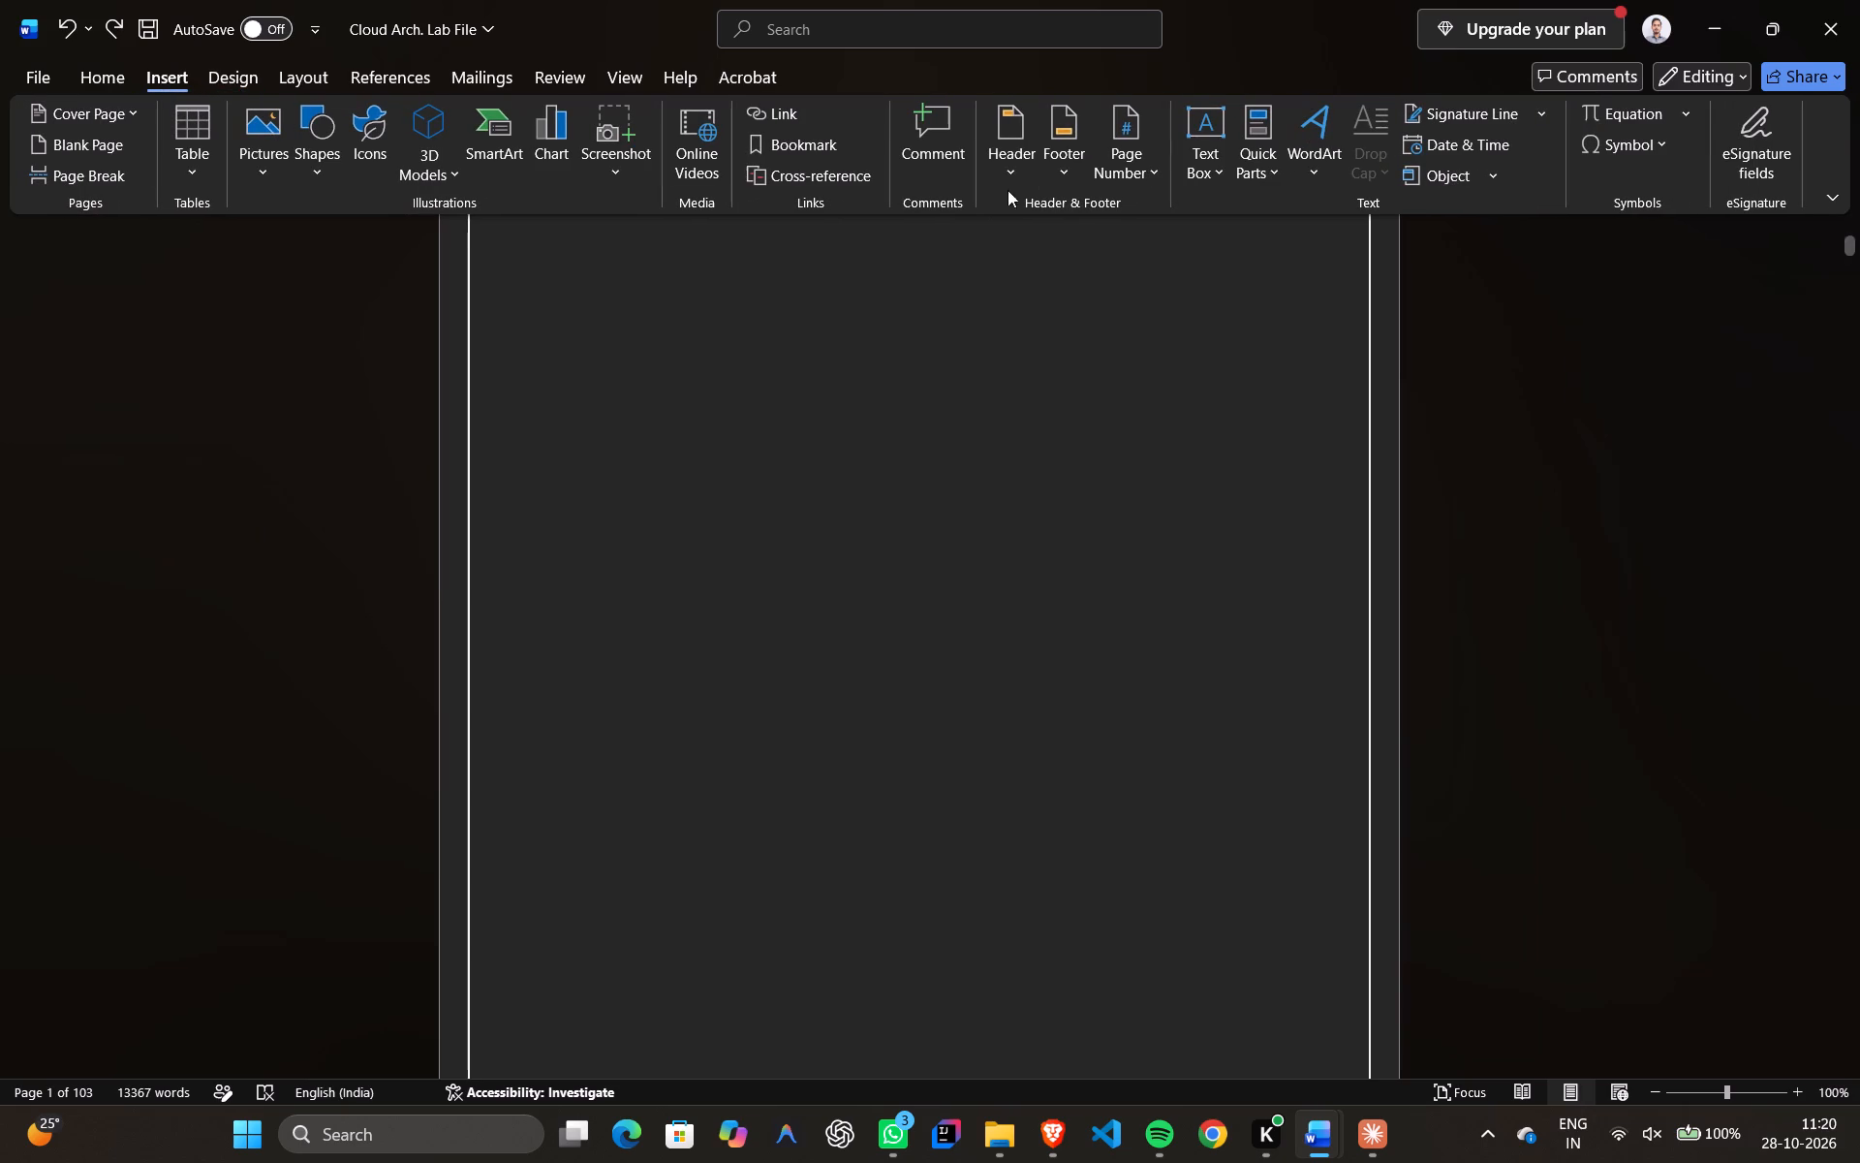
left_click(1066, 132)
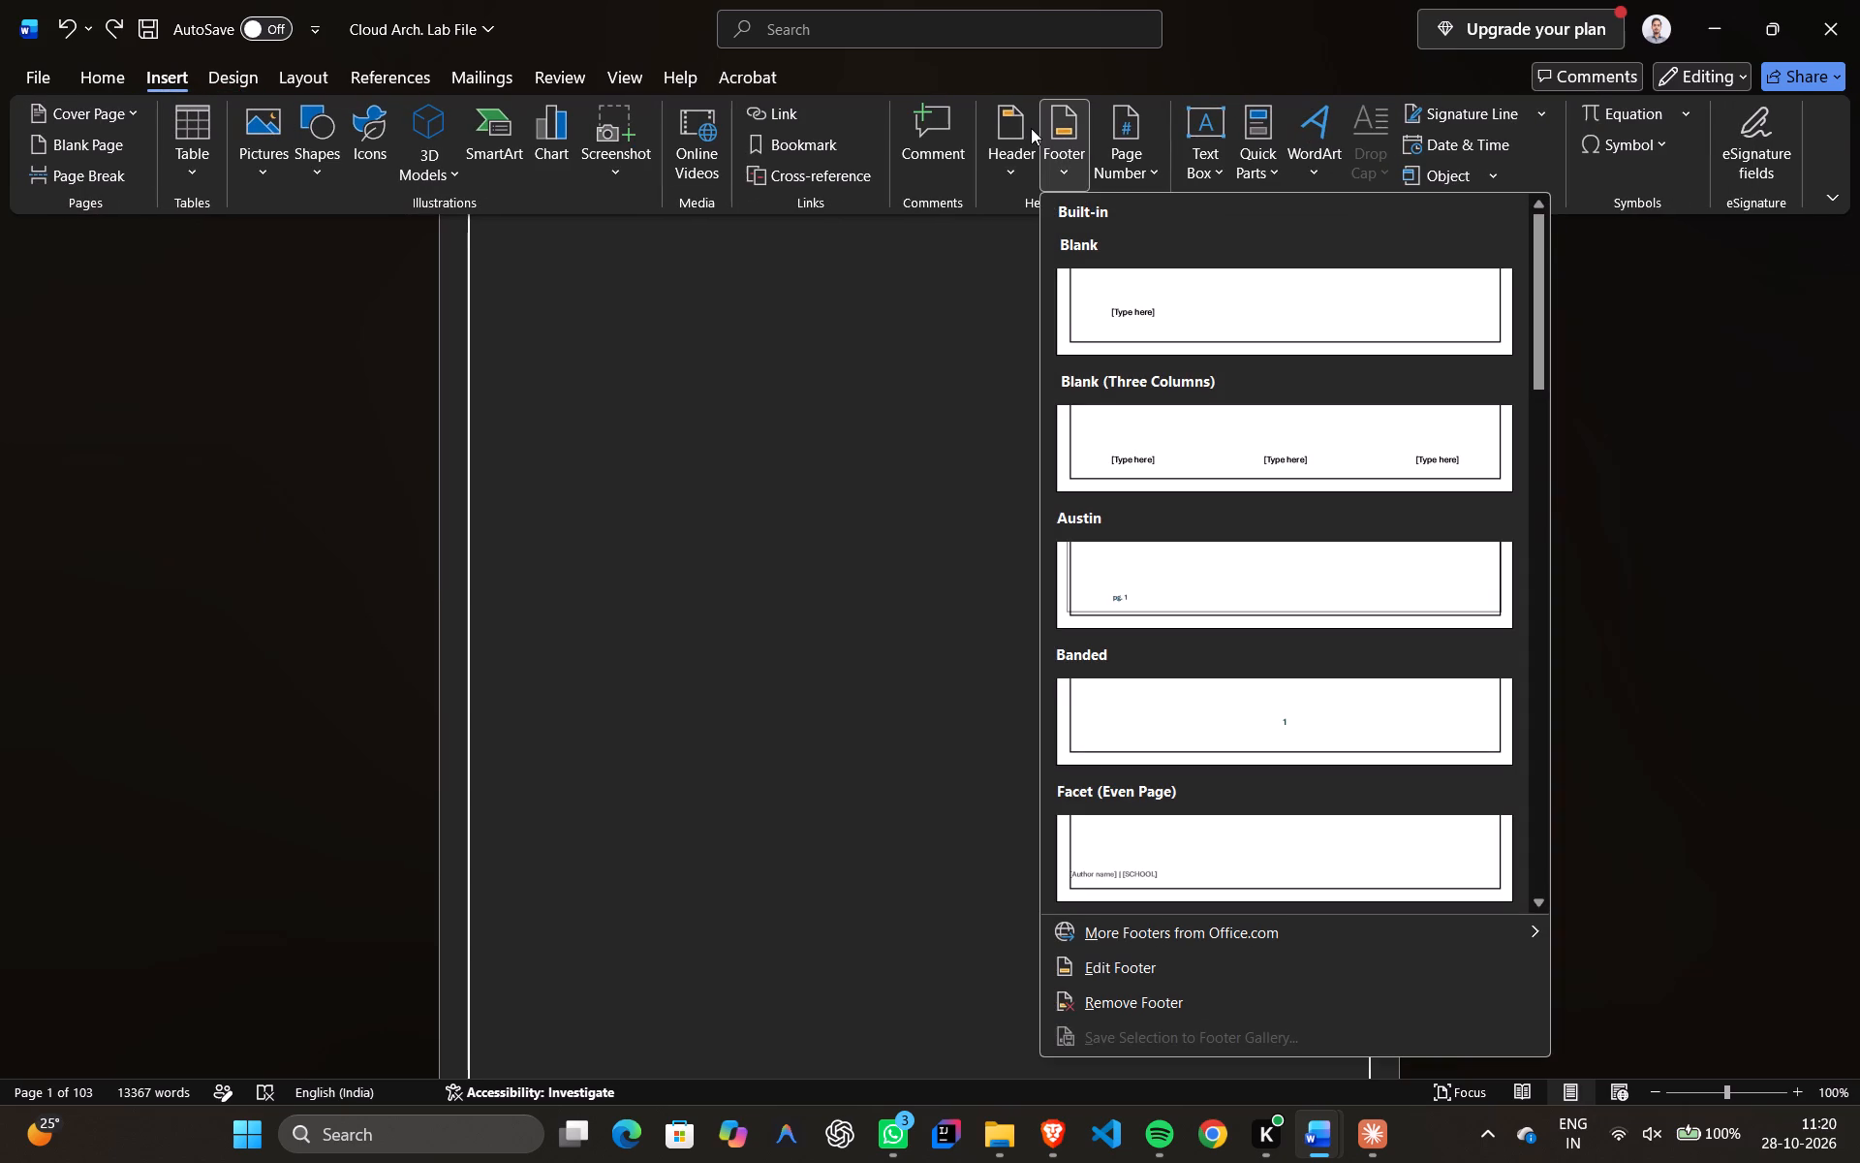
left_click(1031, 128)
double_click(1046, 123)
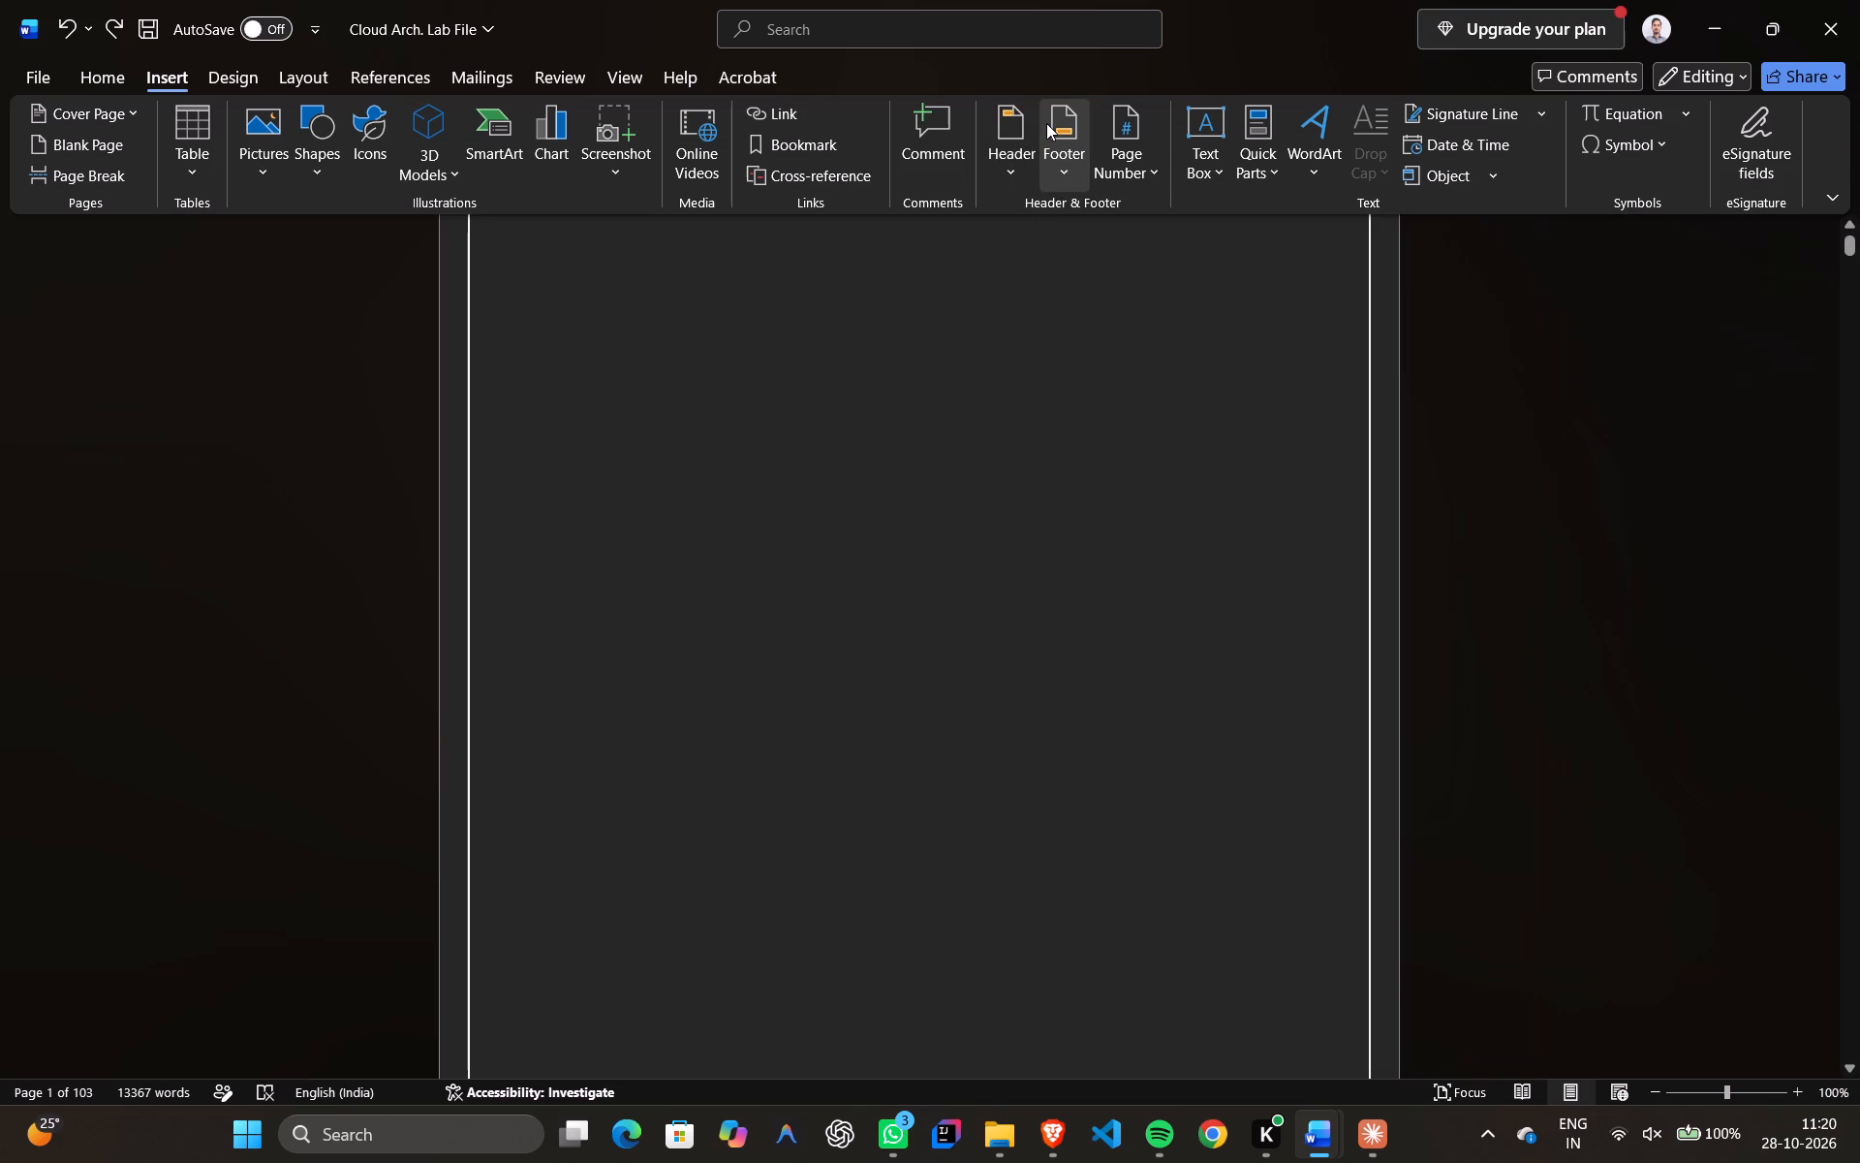
Open the index page's footer for editing, turn off Different First Page, and return to the document body.
scroll(891, 454, "down", 5)
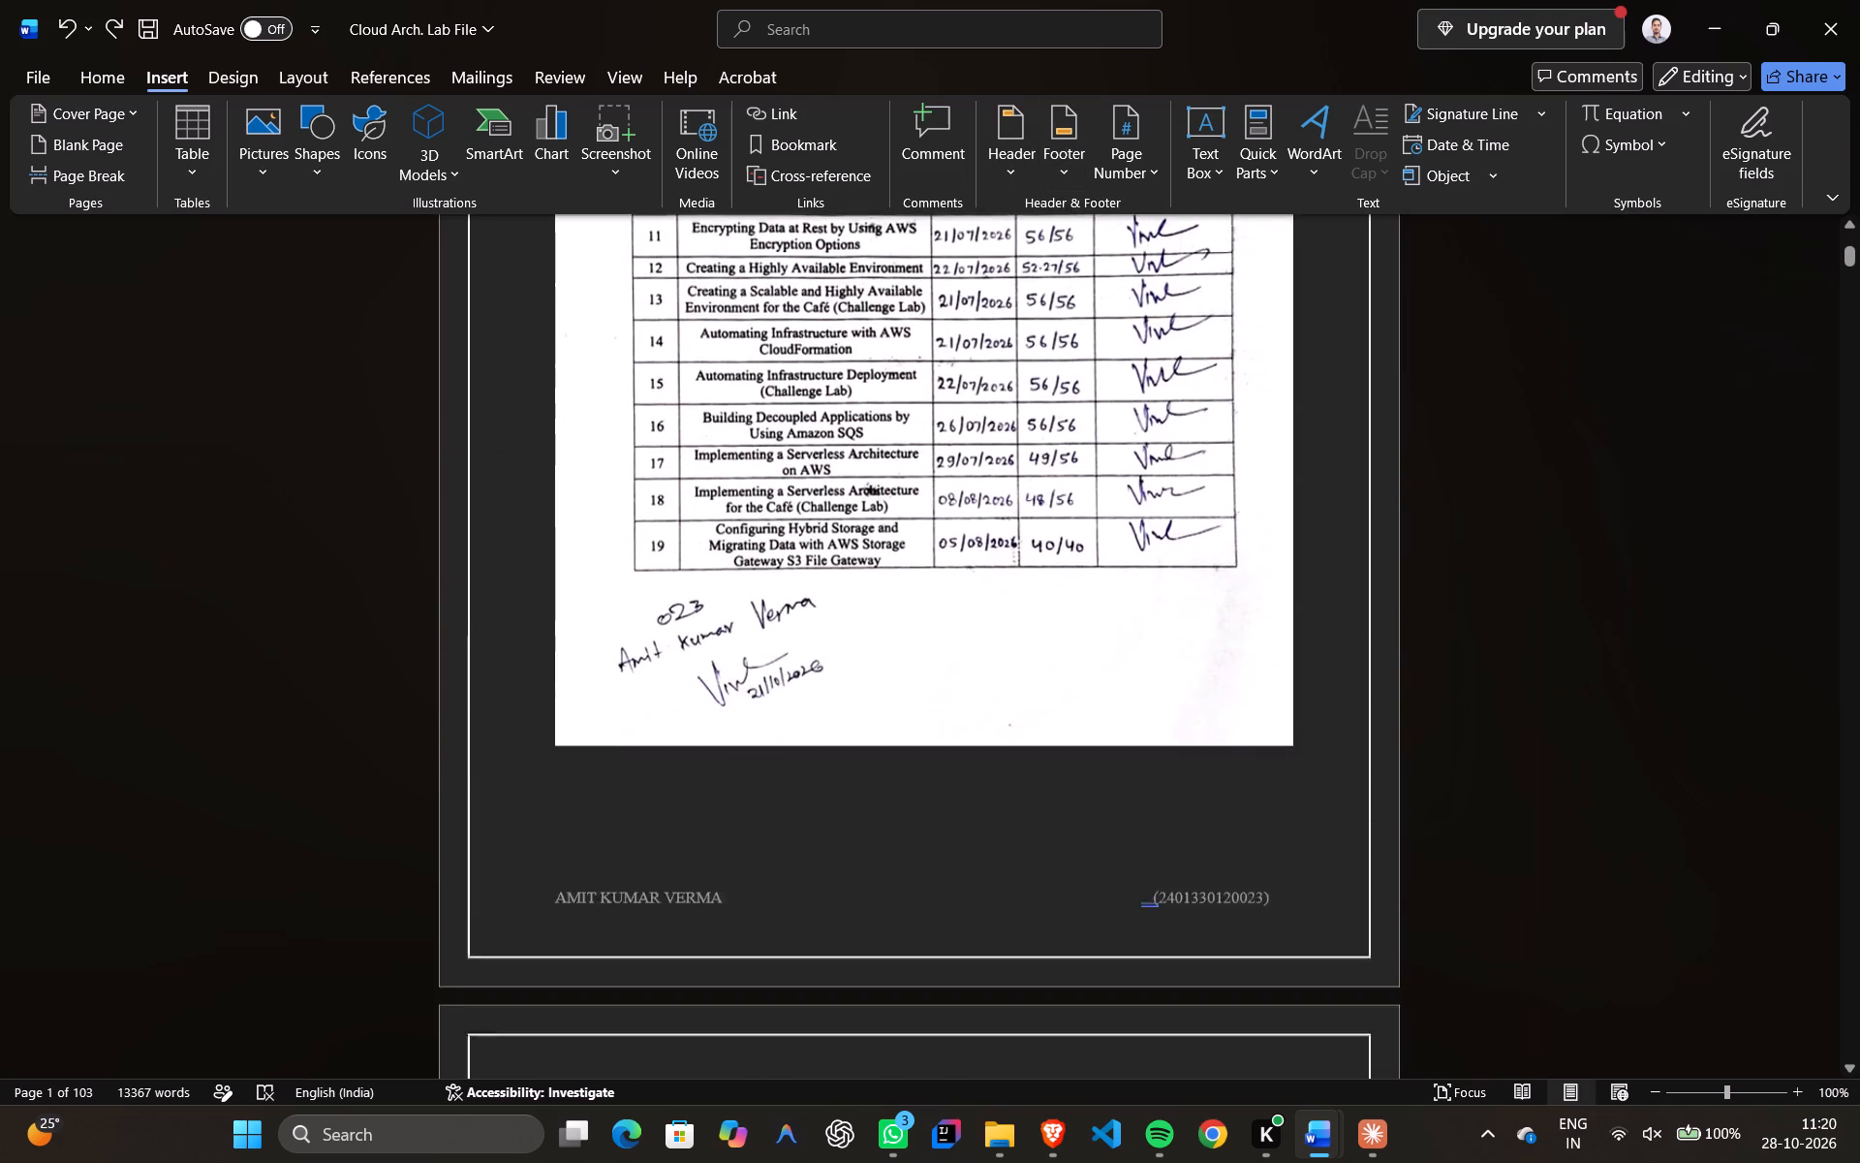
scroll(891, 454, "down", 1)
triple_click(839, 750)
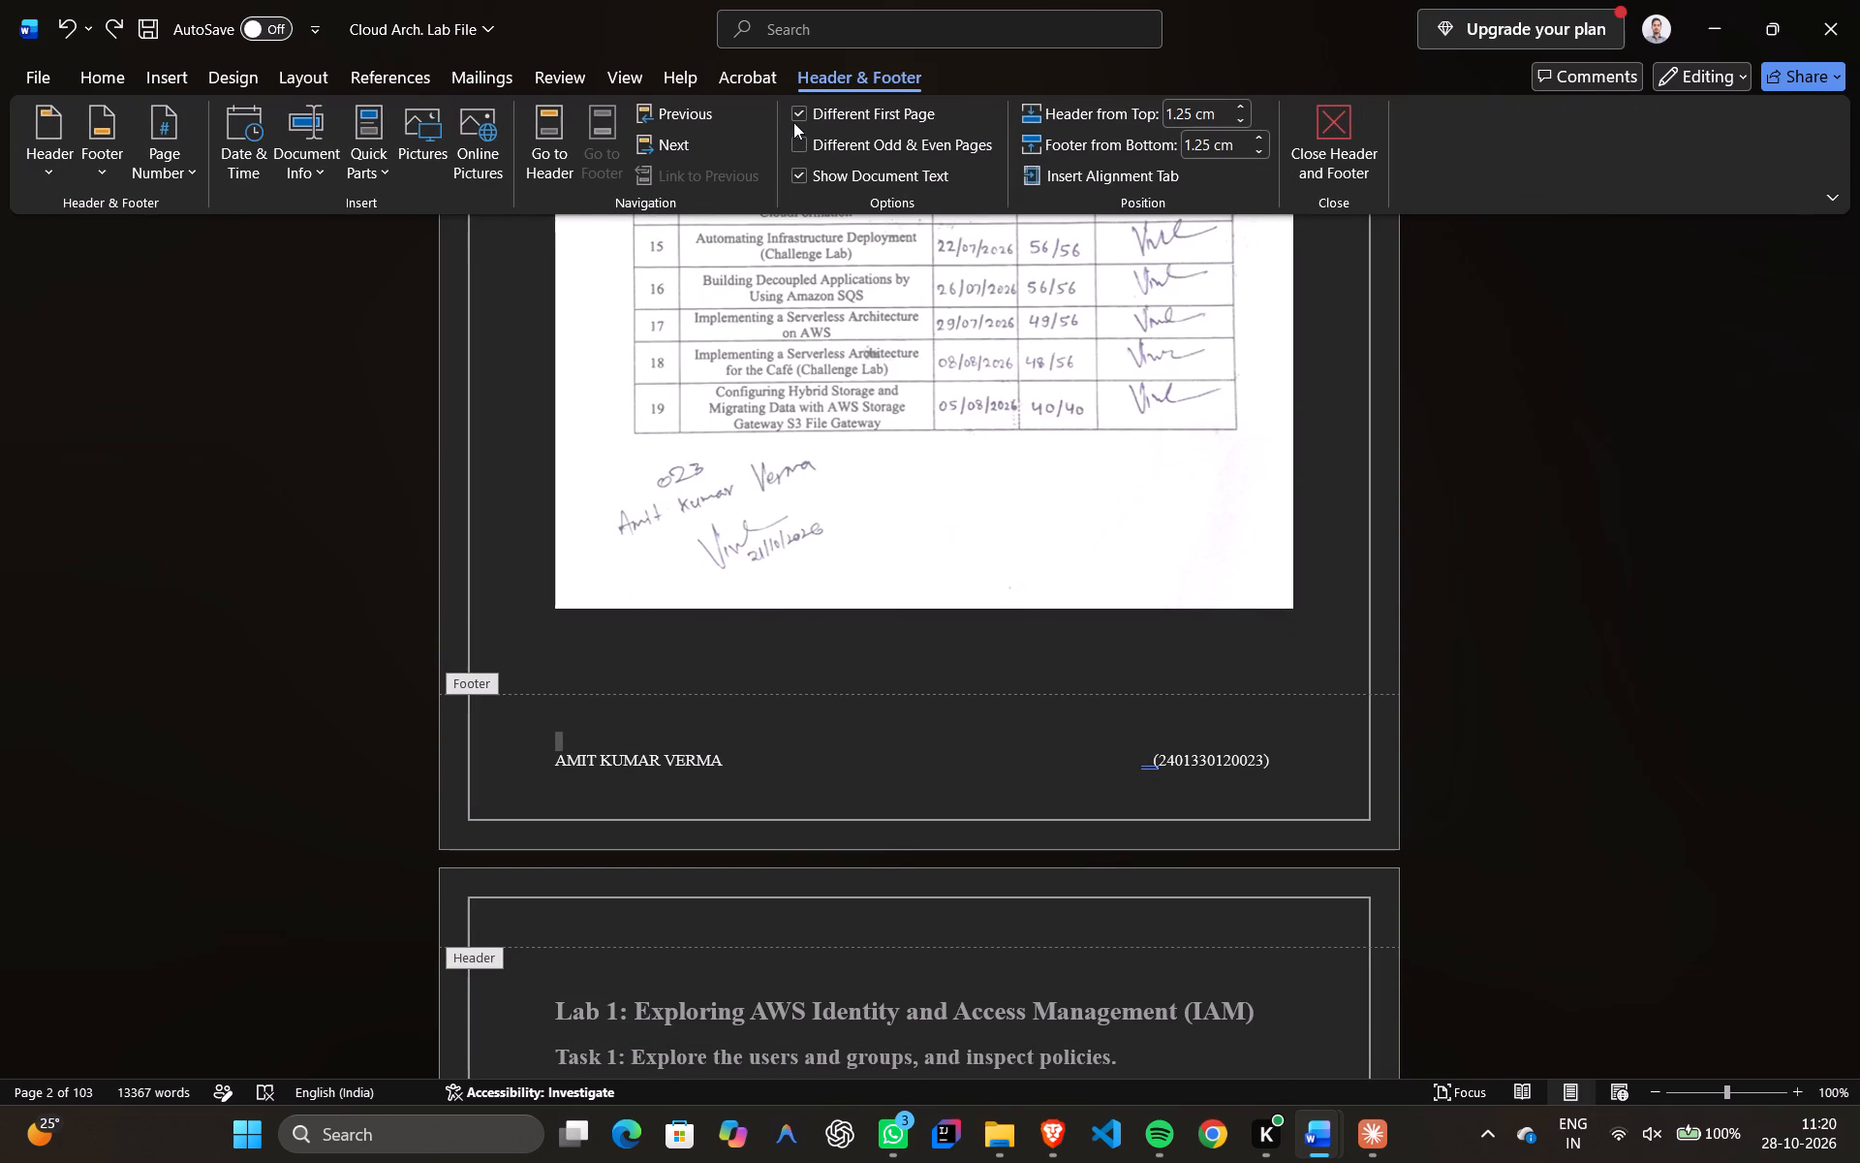
left_click(793, 122)
left_click(341, 588)
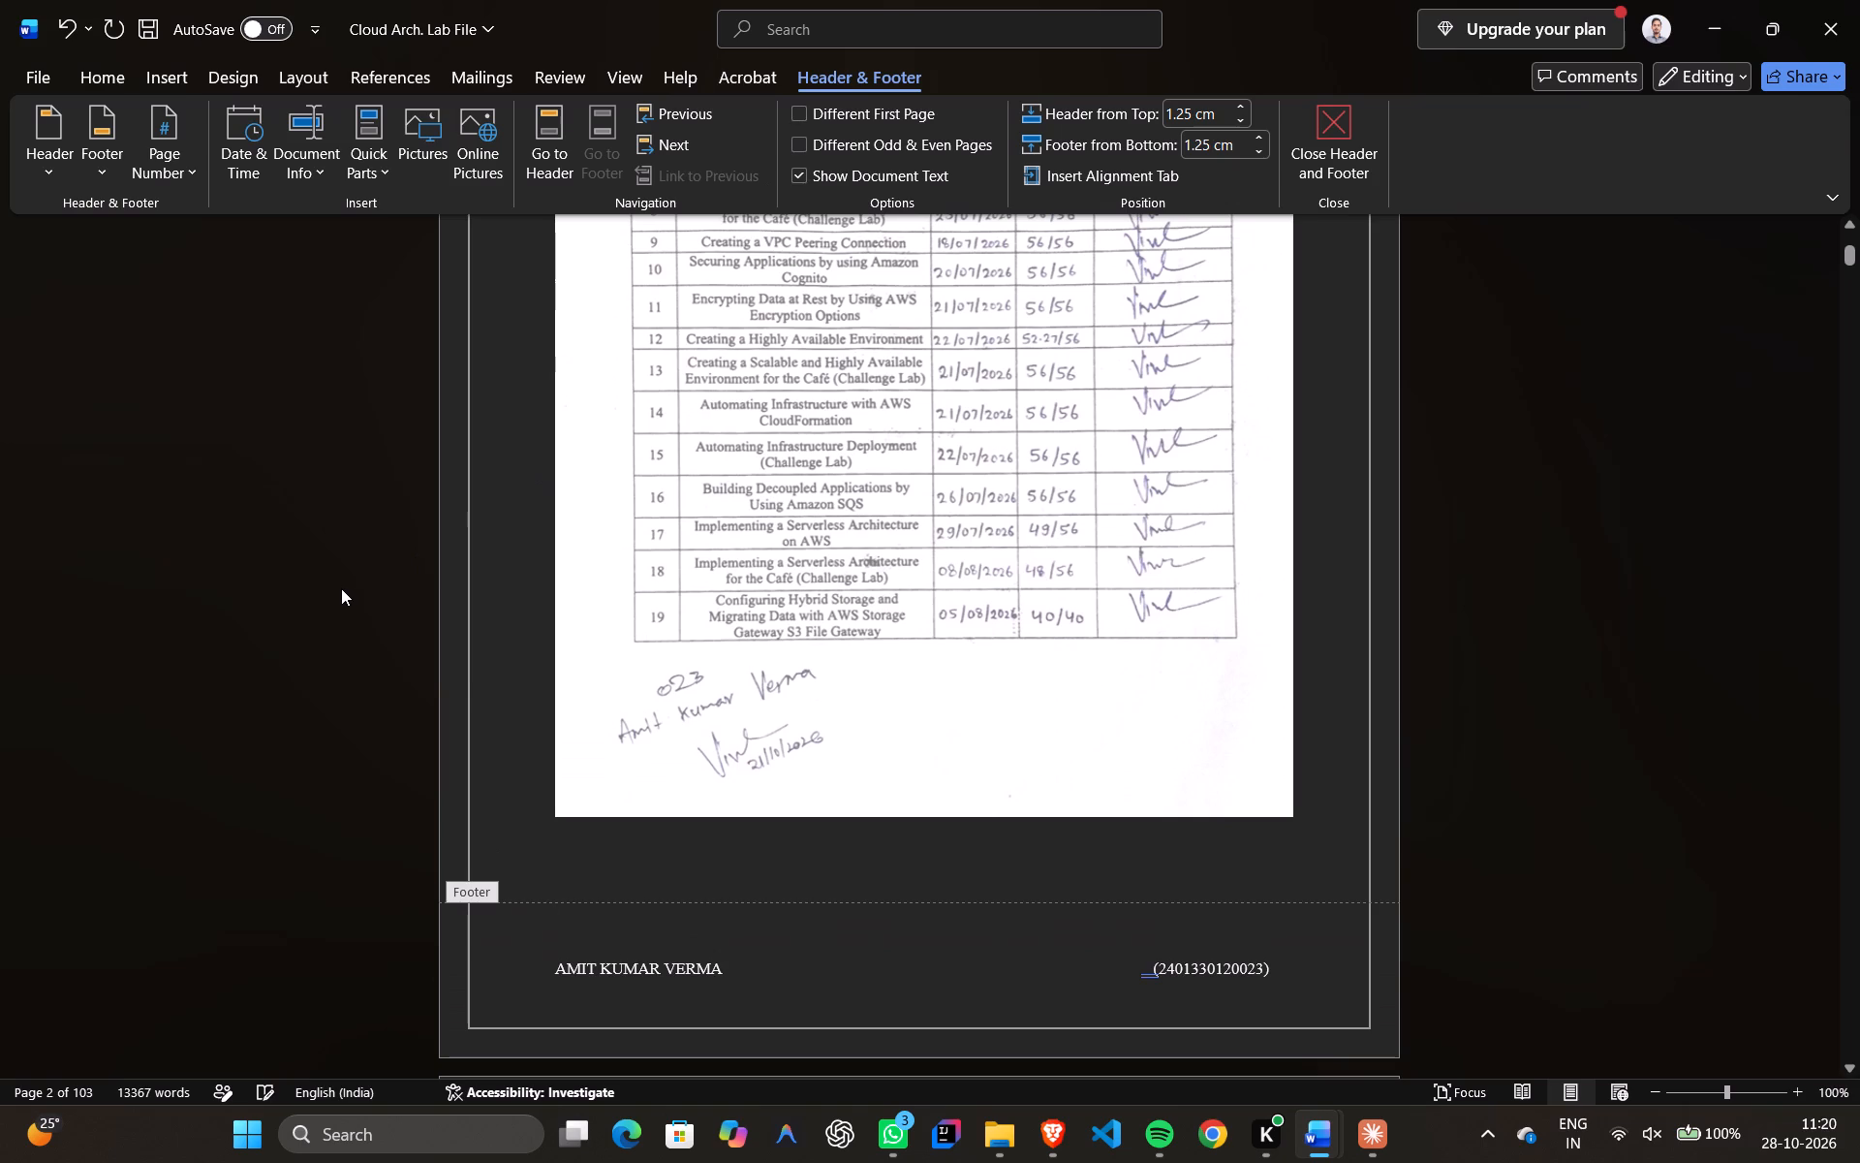
key("Escape")
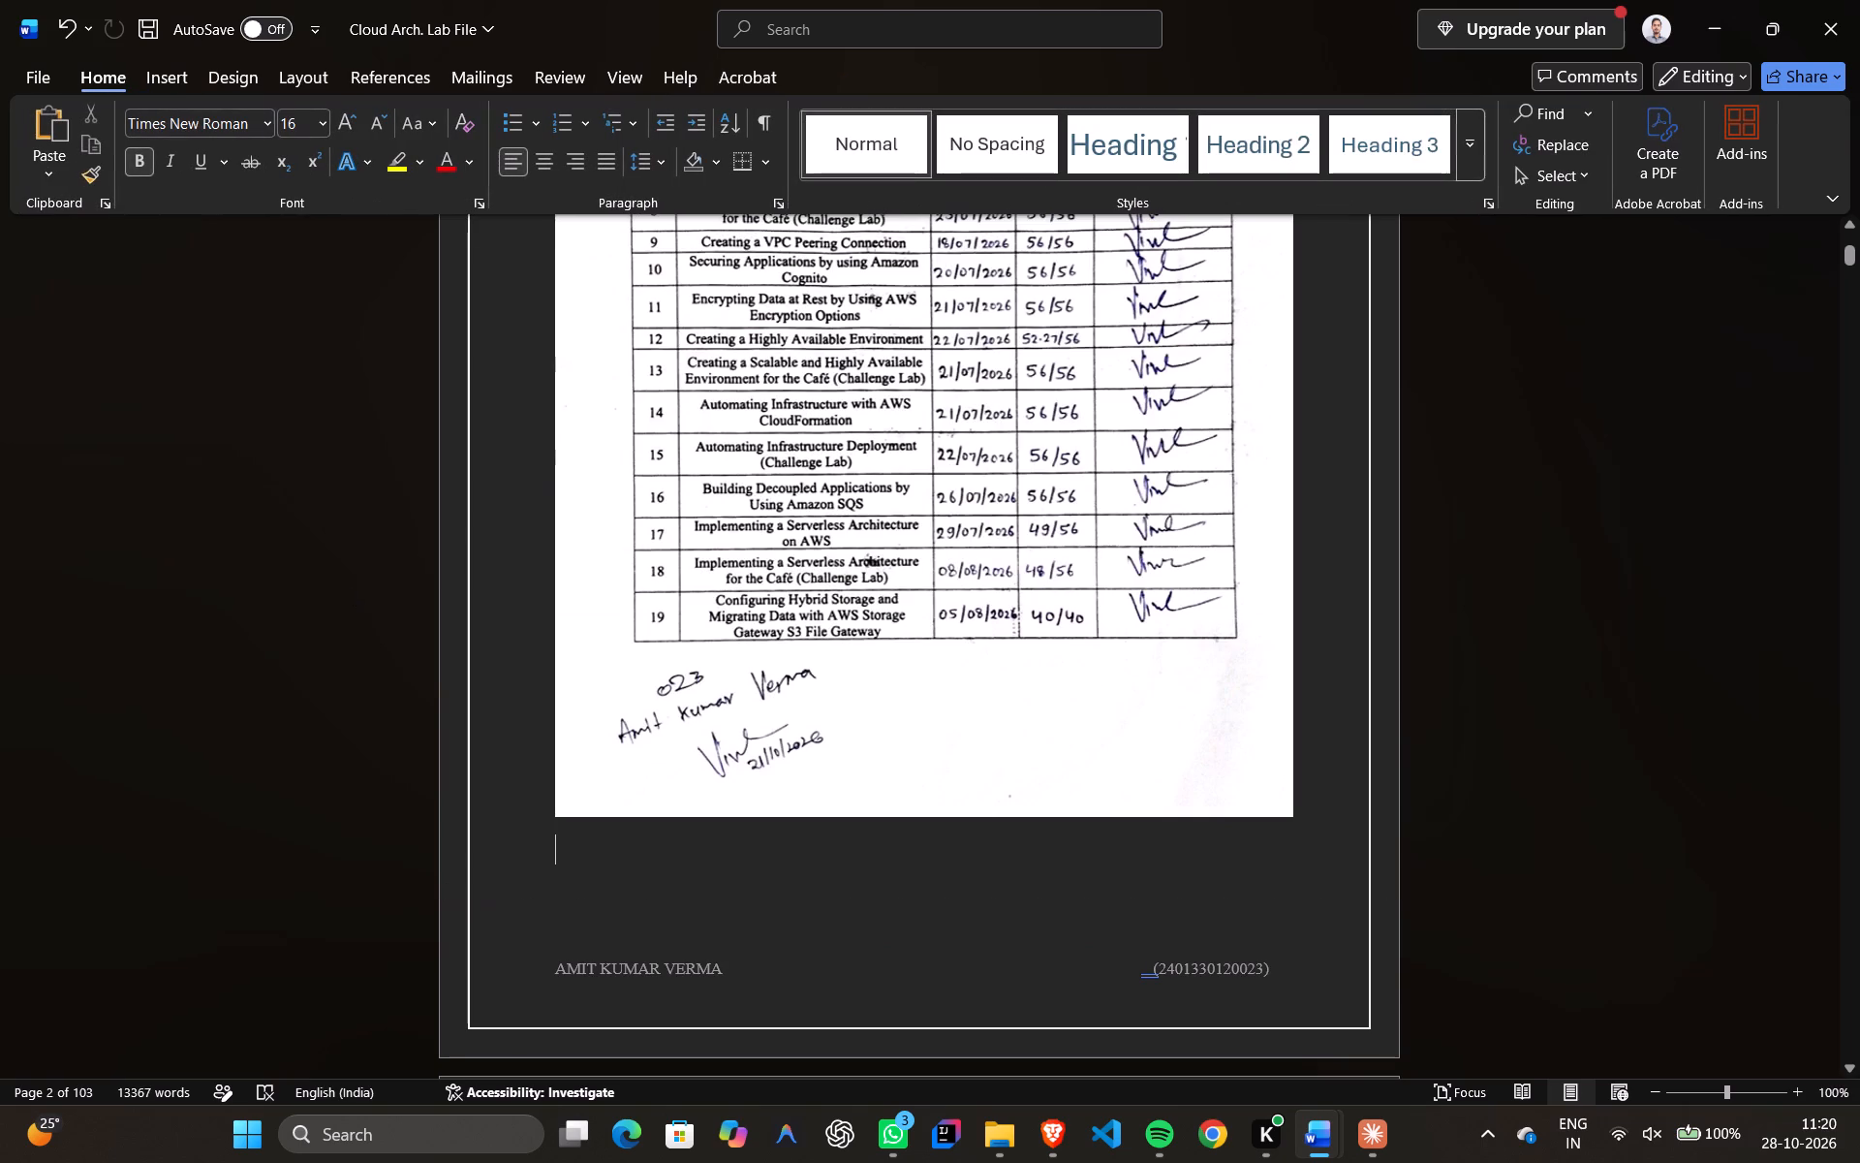
Delete the blank page content and break ahead of the index so the index table moves onto the first page.
scroll(691, 641, "up", 7)
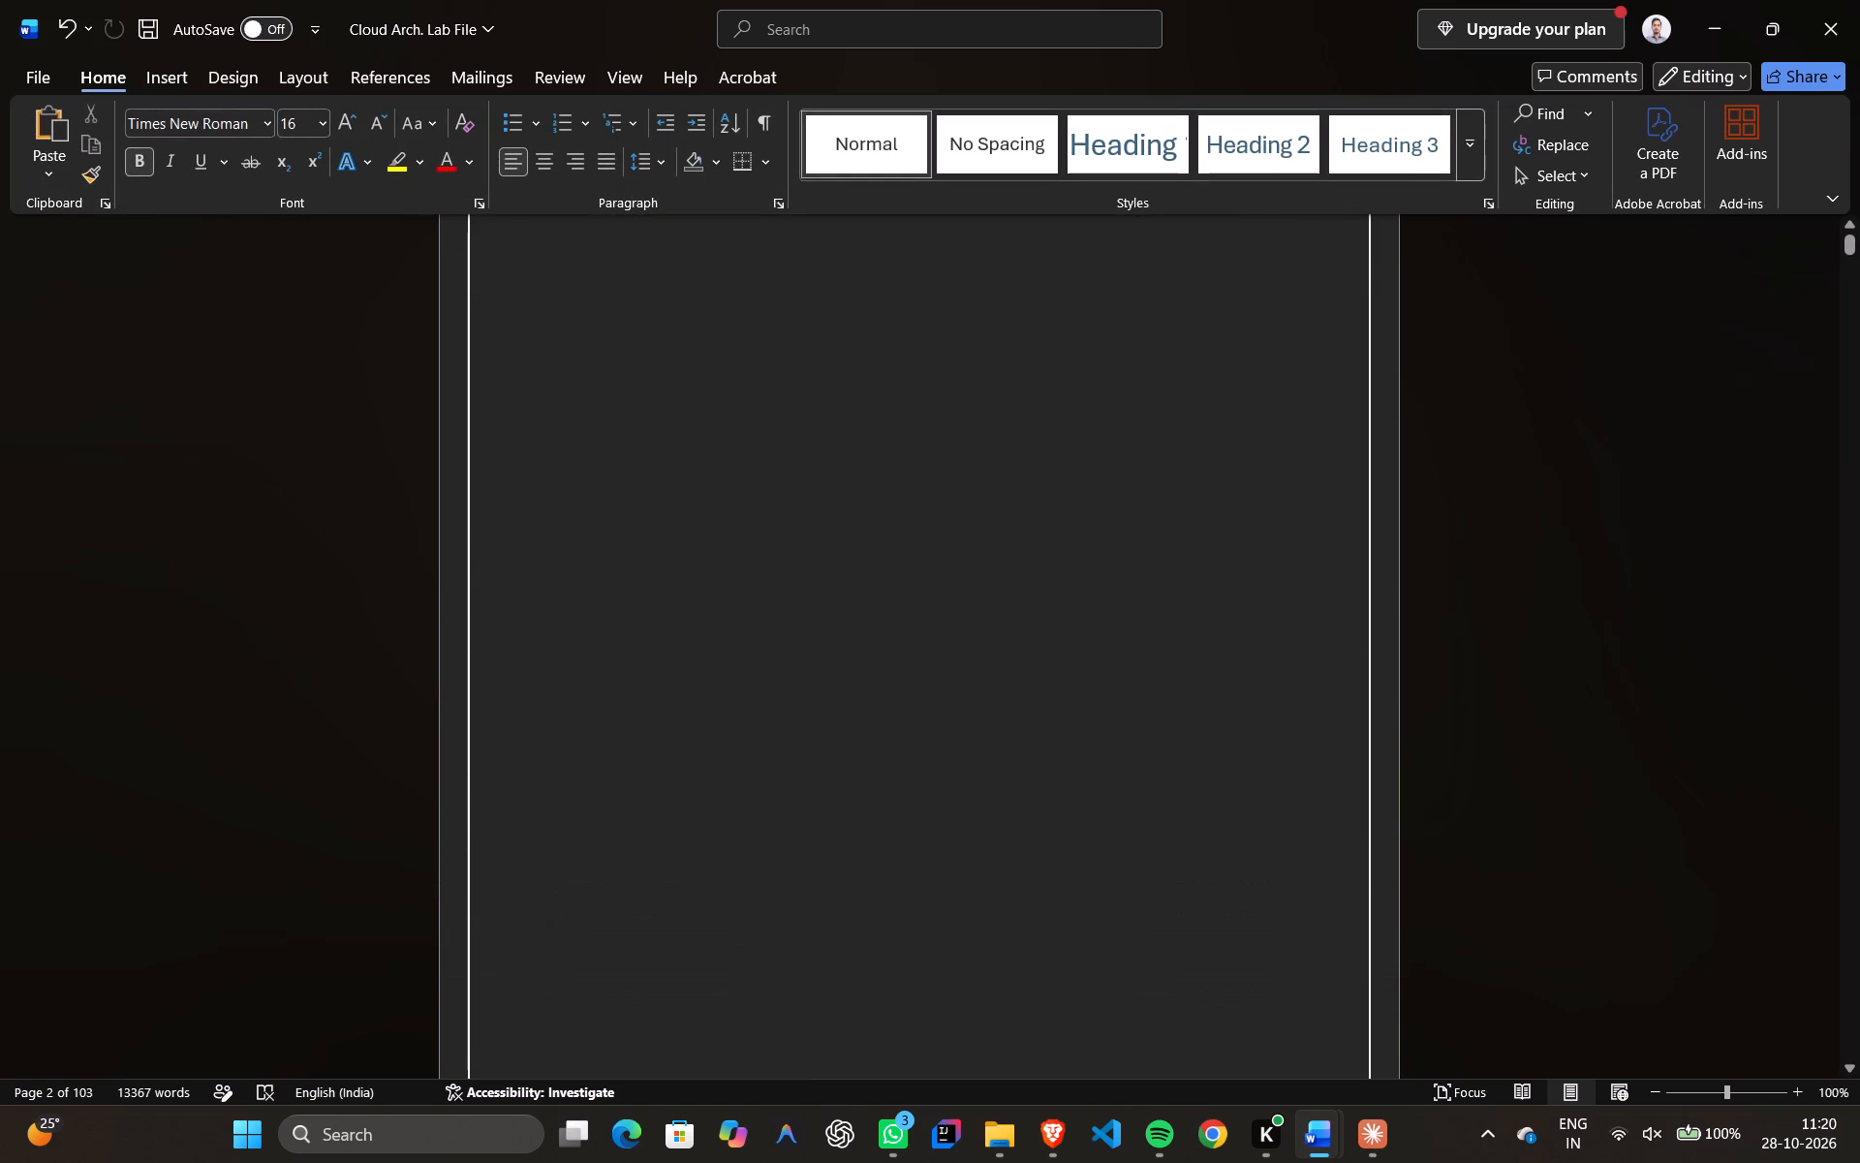
scroll(691, 641, "up", 3)
scroll(756, 1016, "down", 1)
scroll(804, 806, "down", 1)
left_click(725, 709)
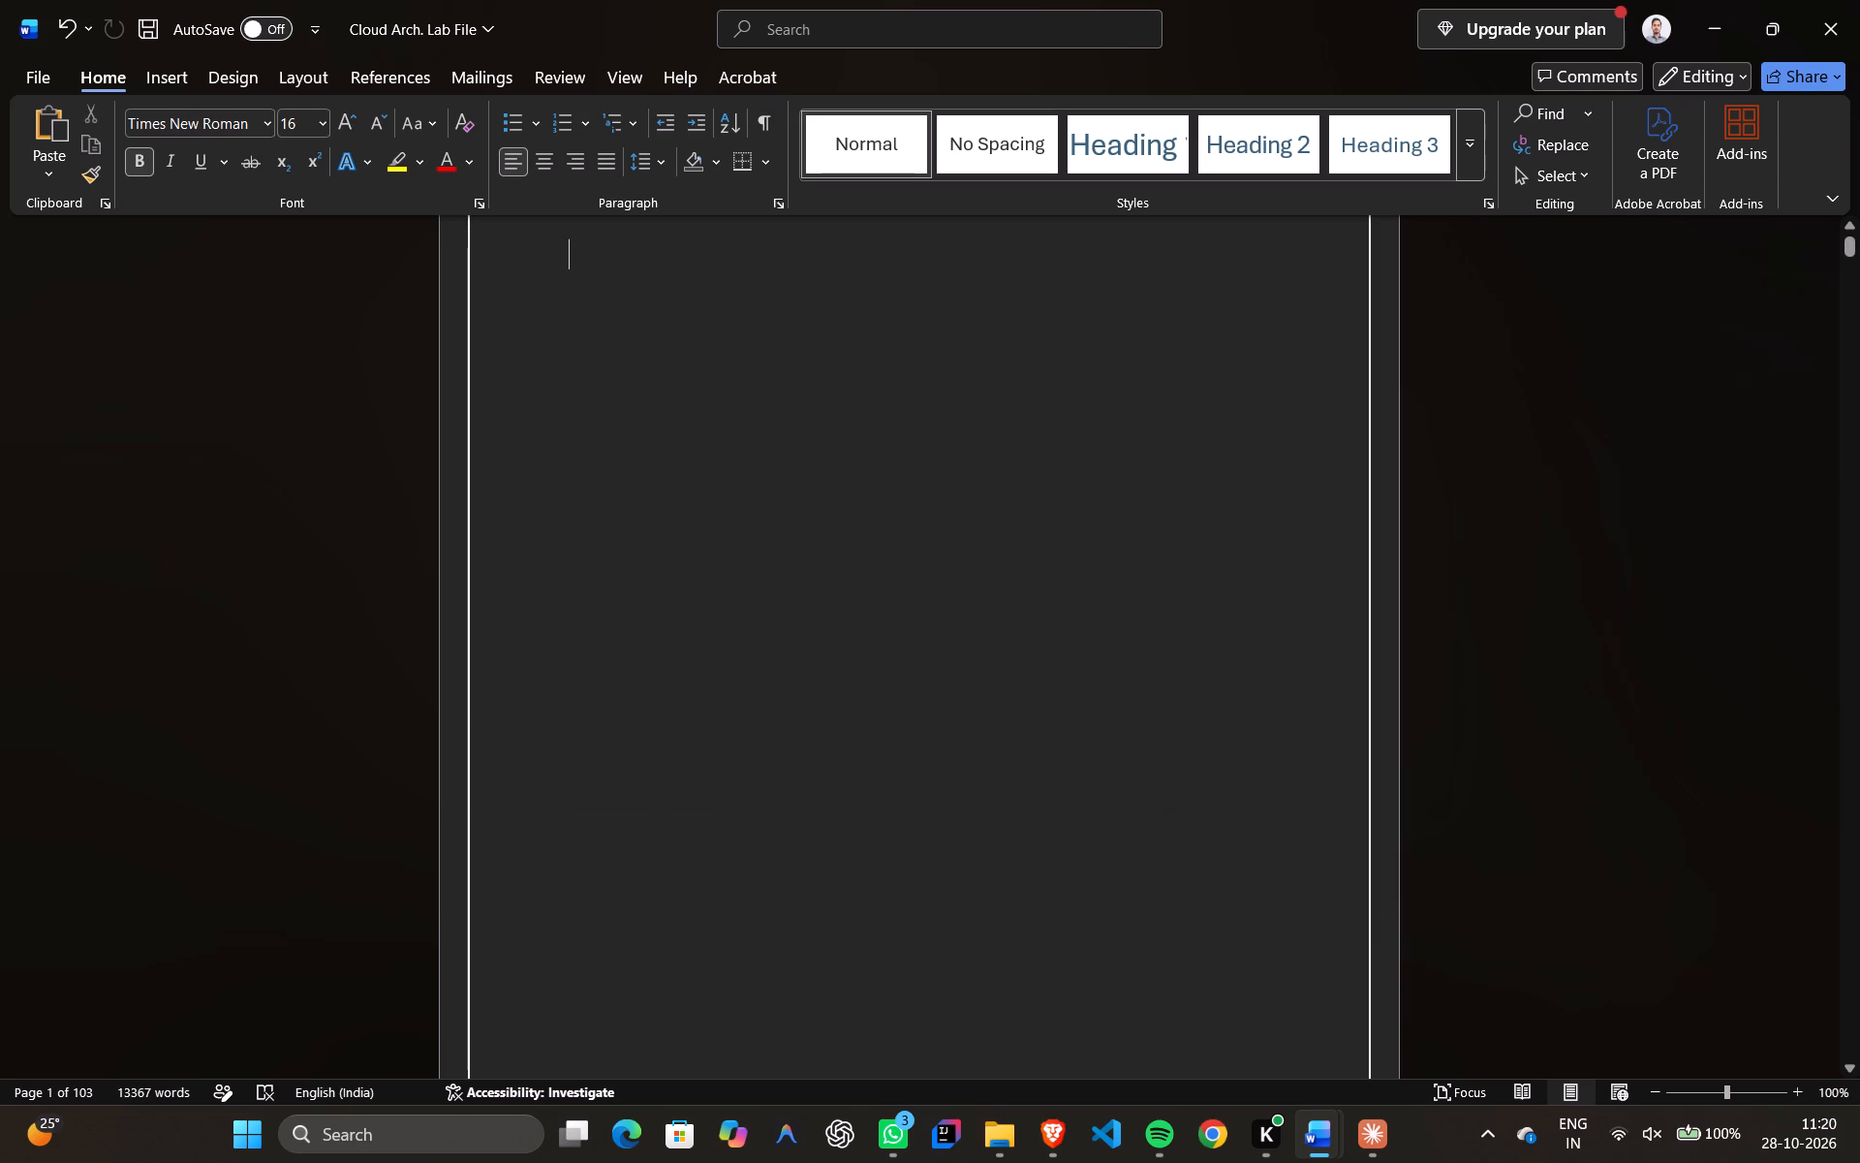
key("Delete")
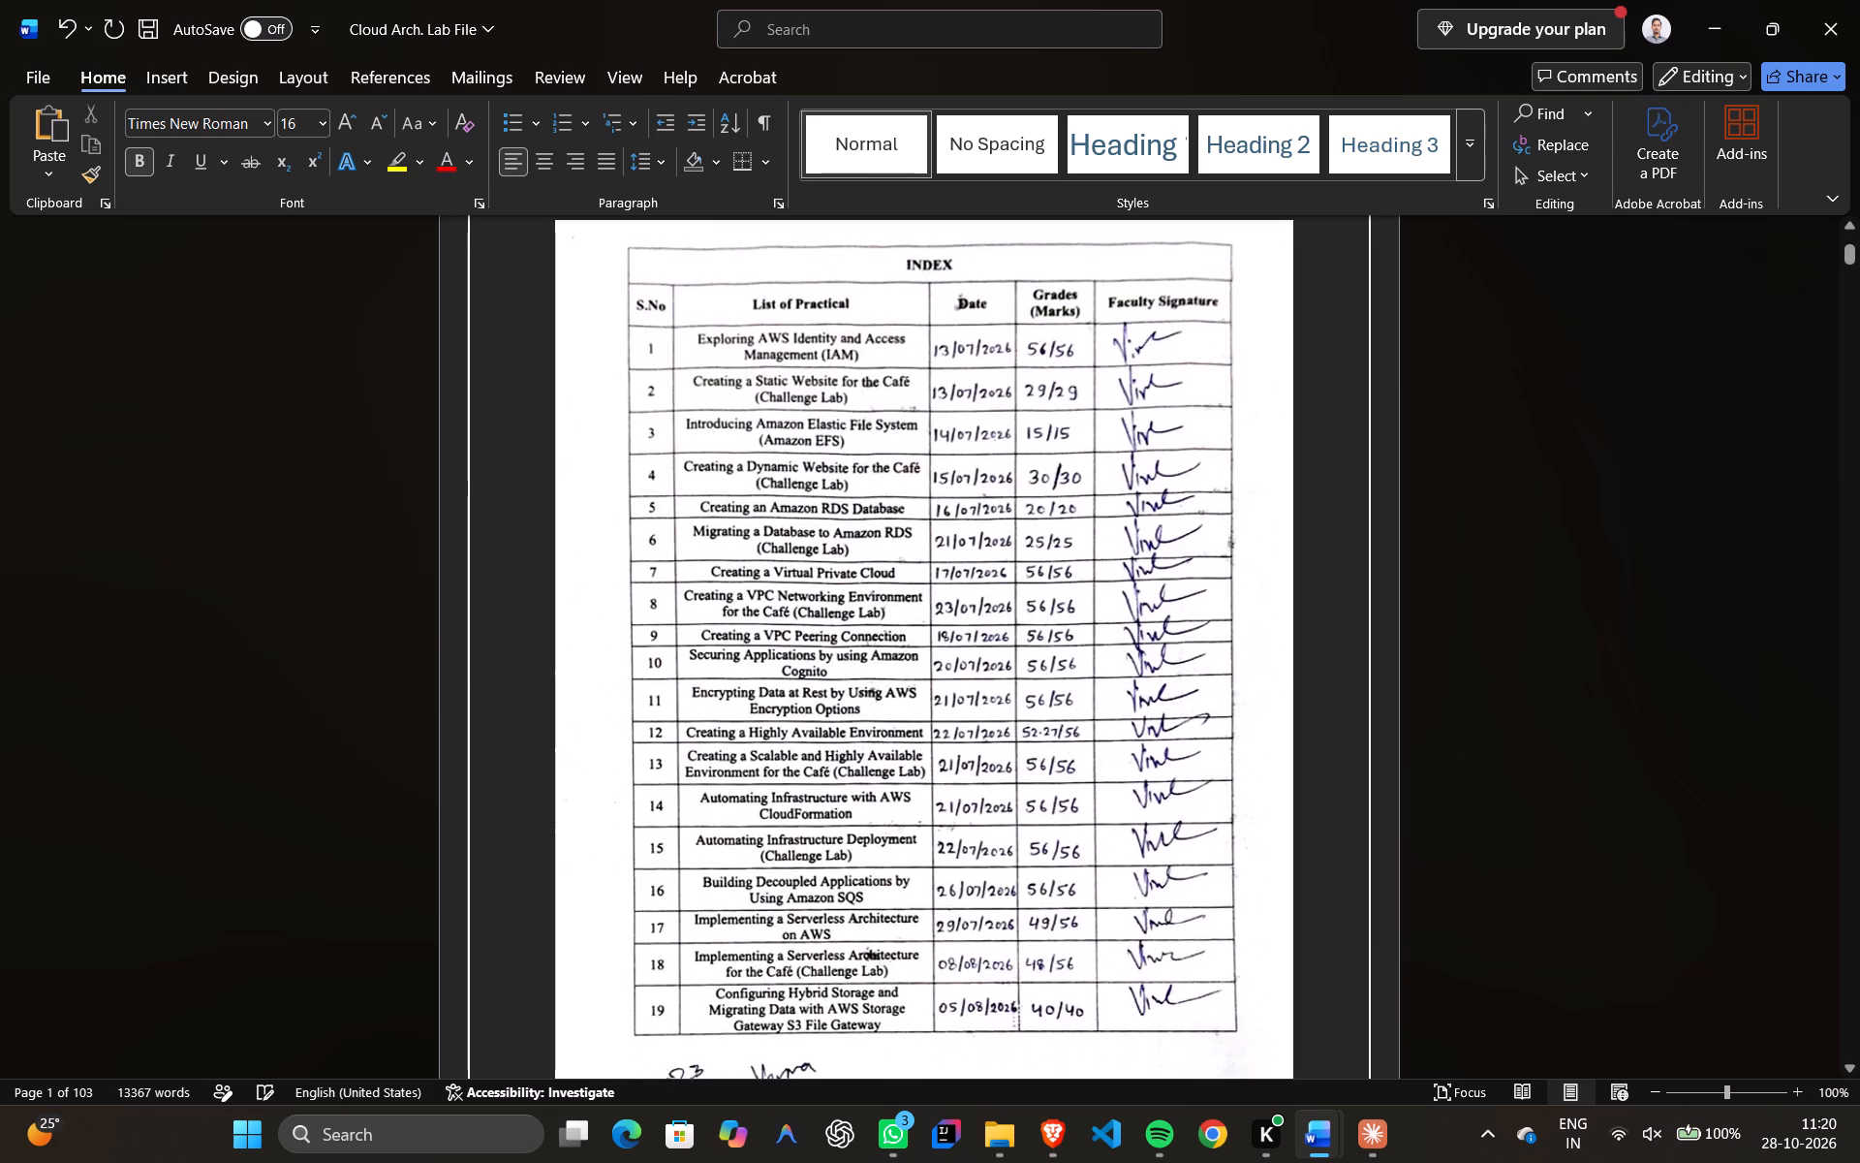
scroll(725, 709, "up", 8)
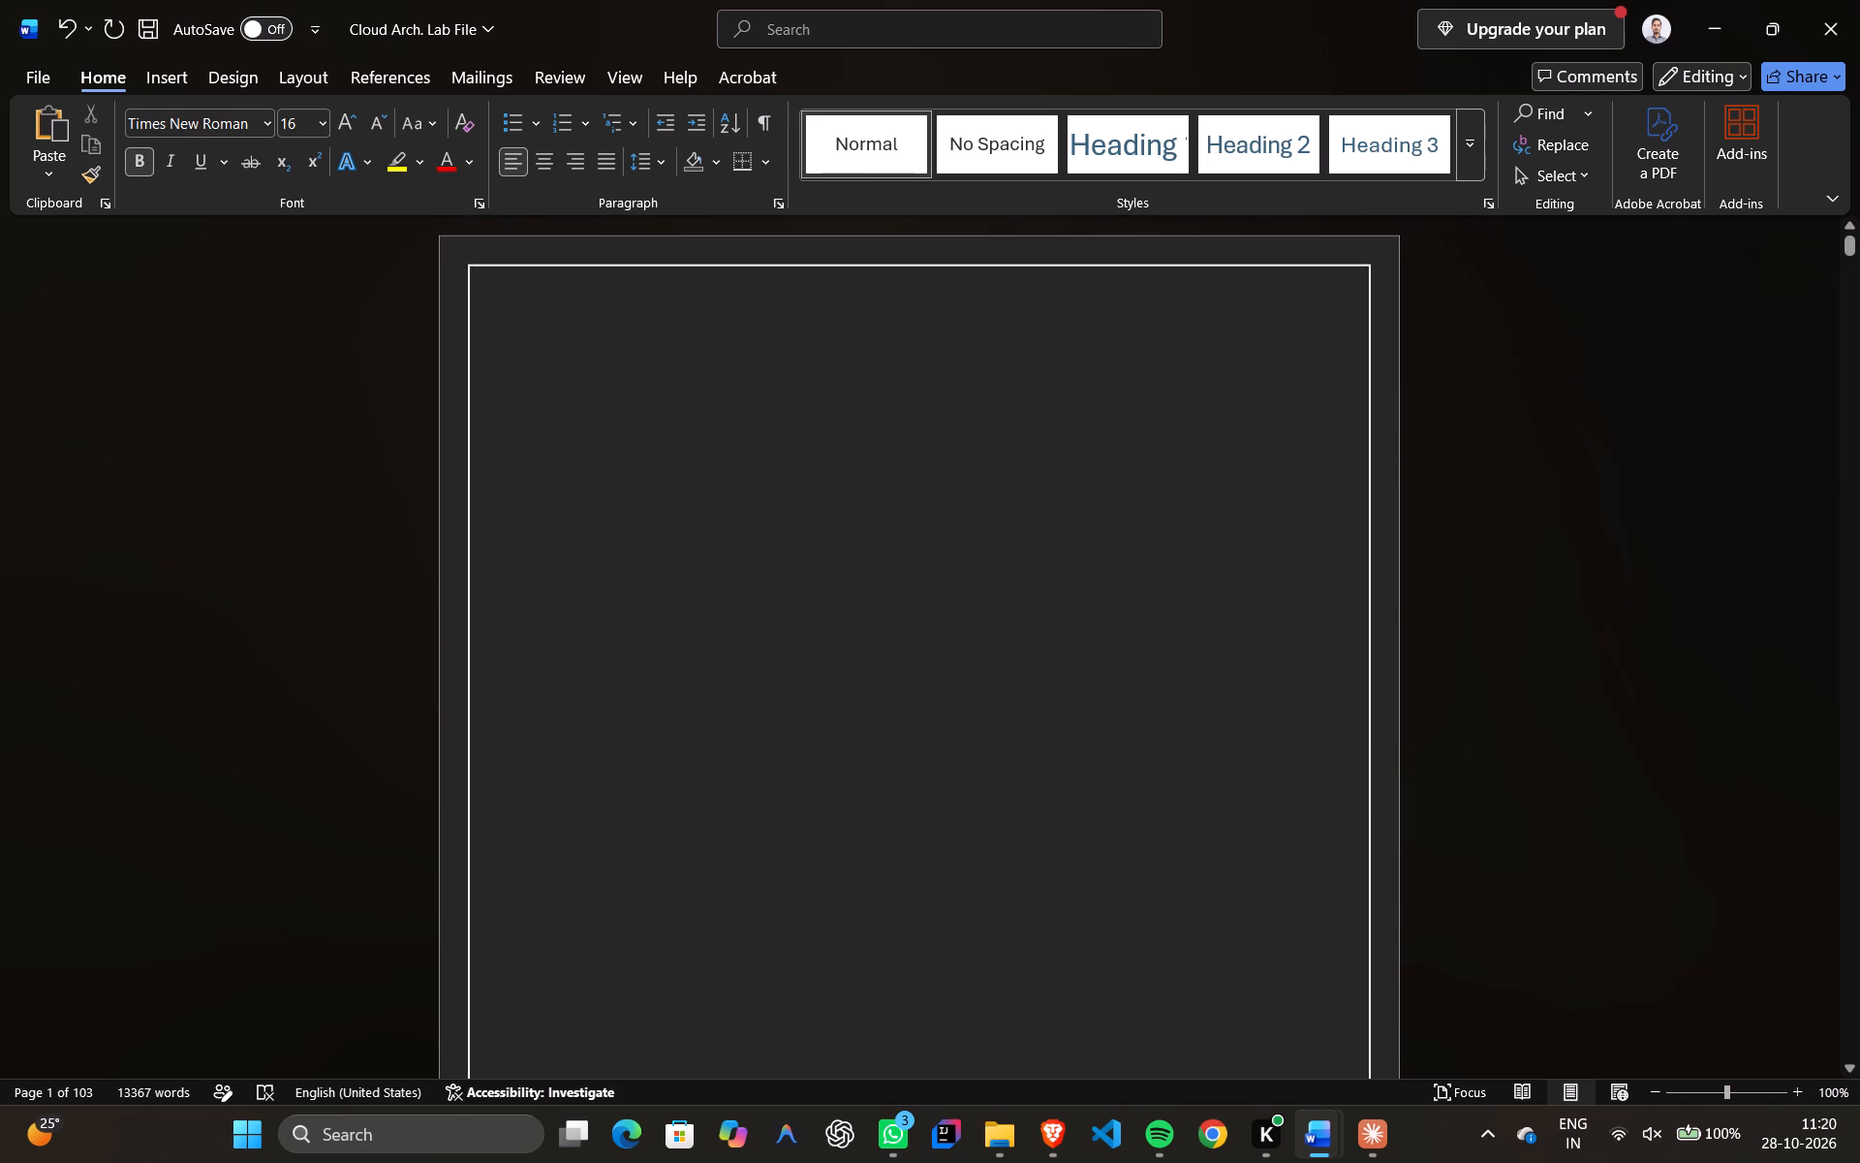
scroll(725, 709, "down", 3)
left_click(614, 761)
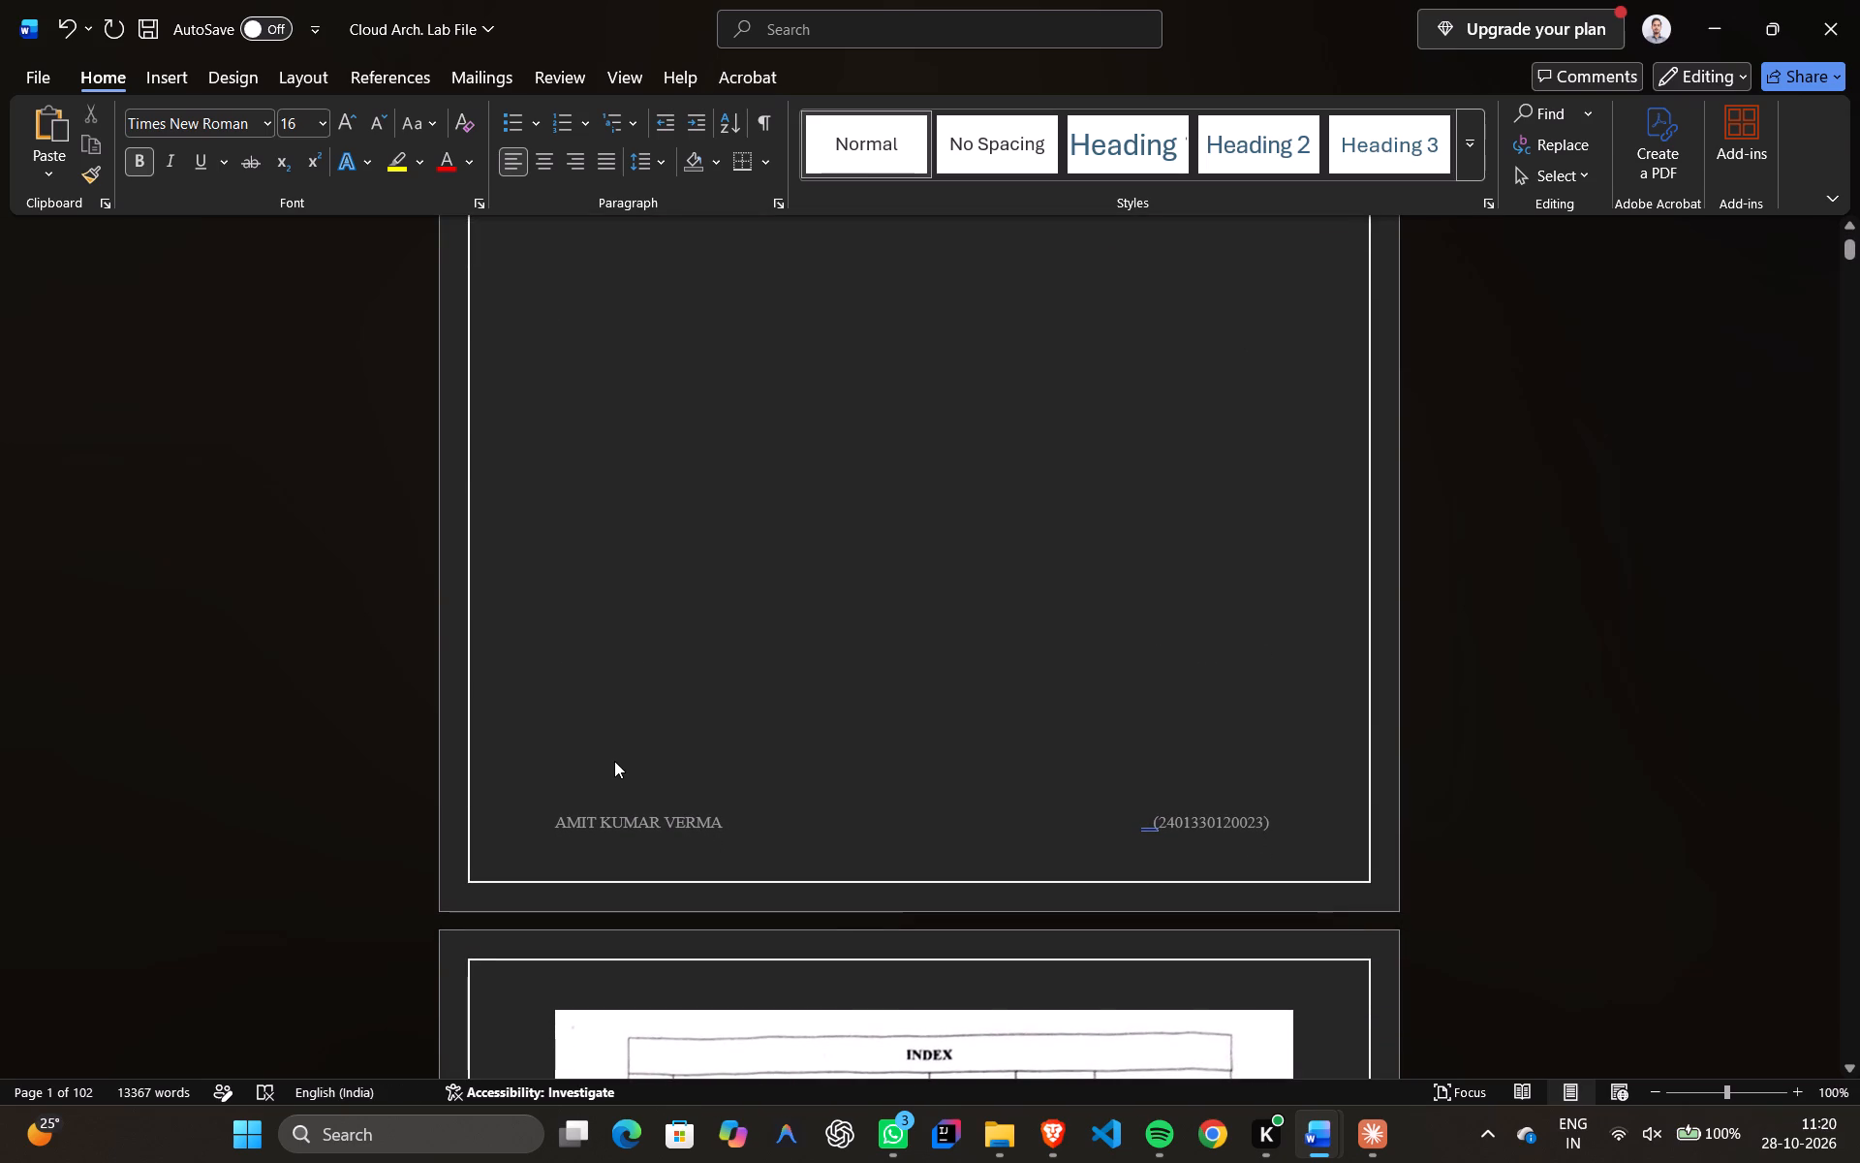
key("BackSpace")
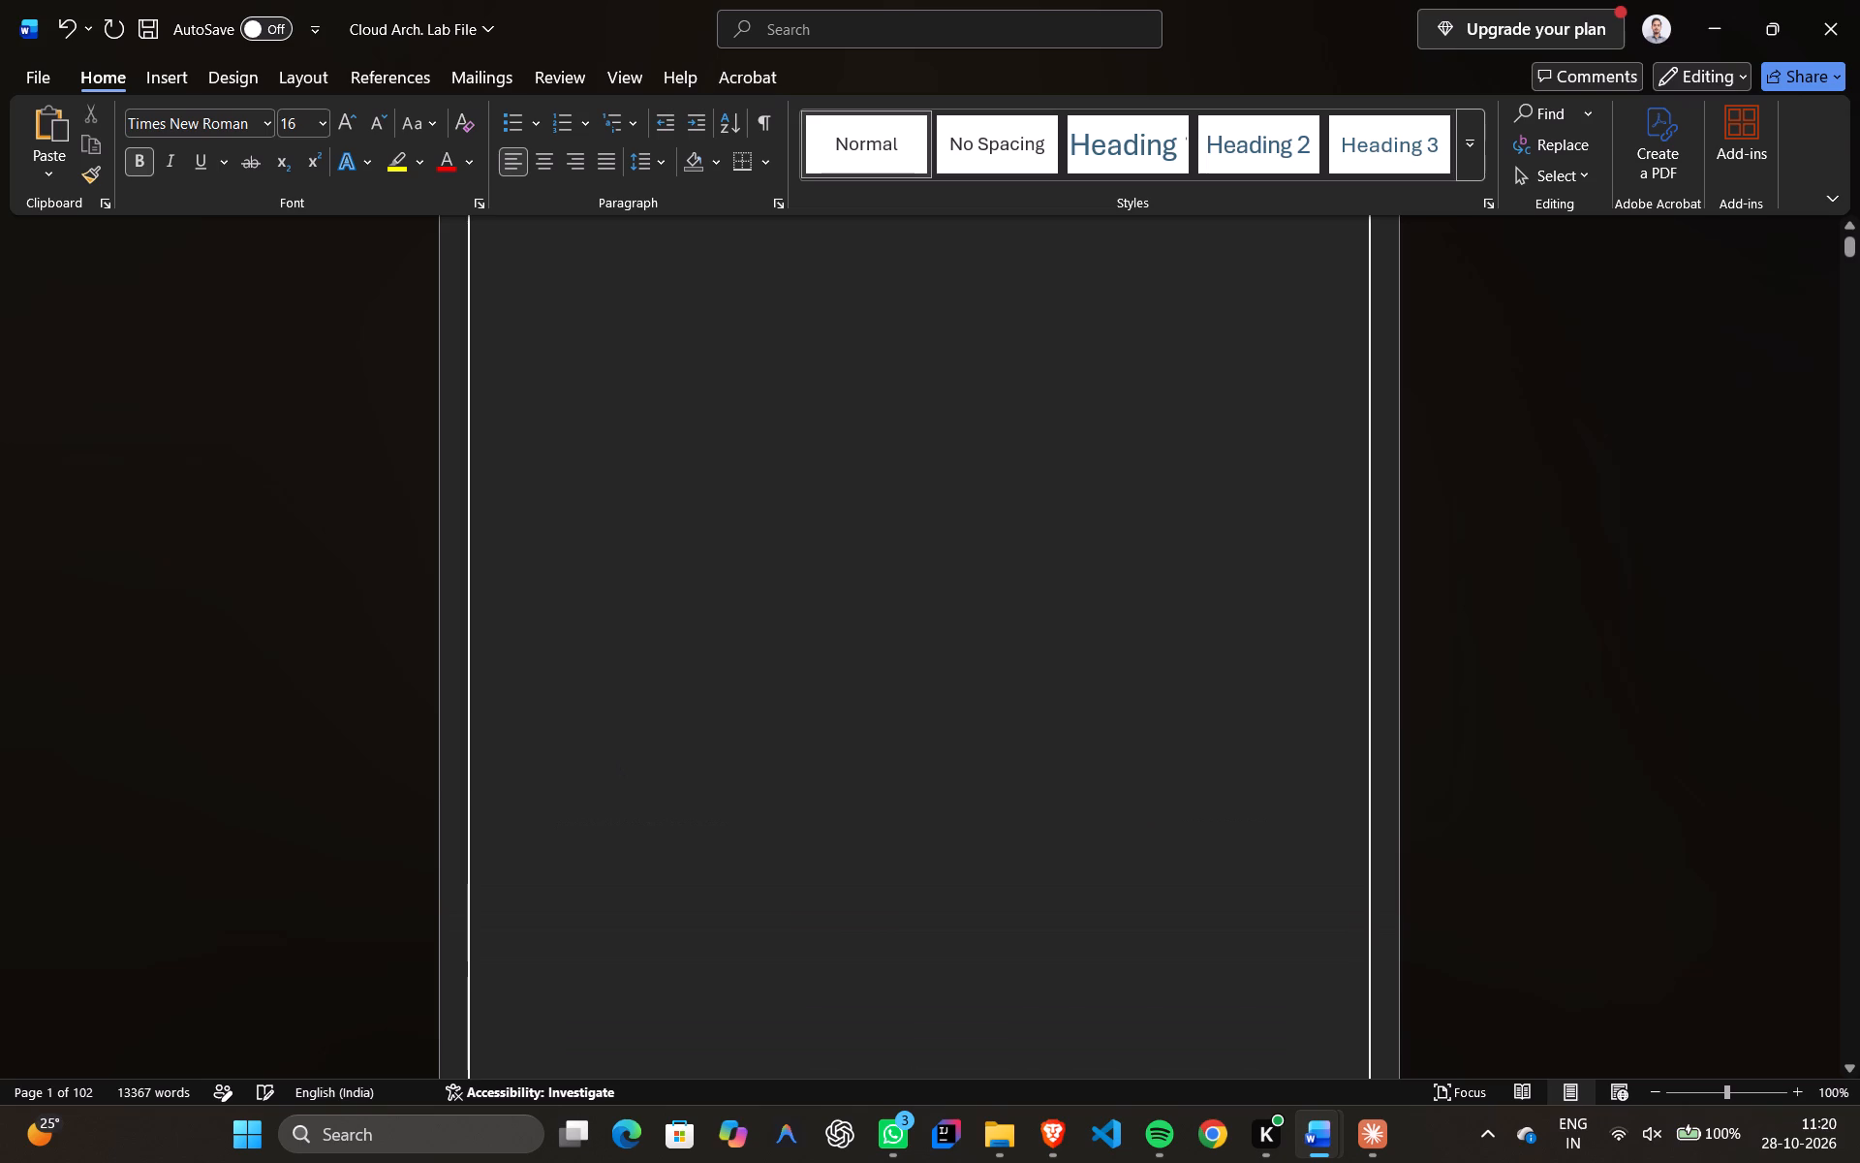
key("BackSpace")
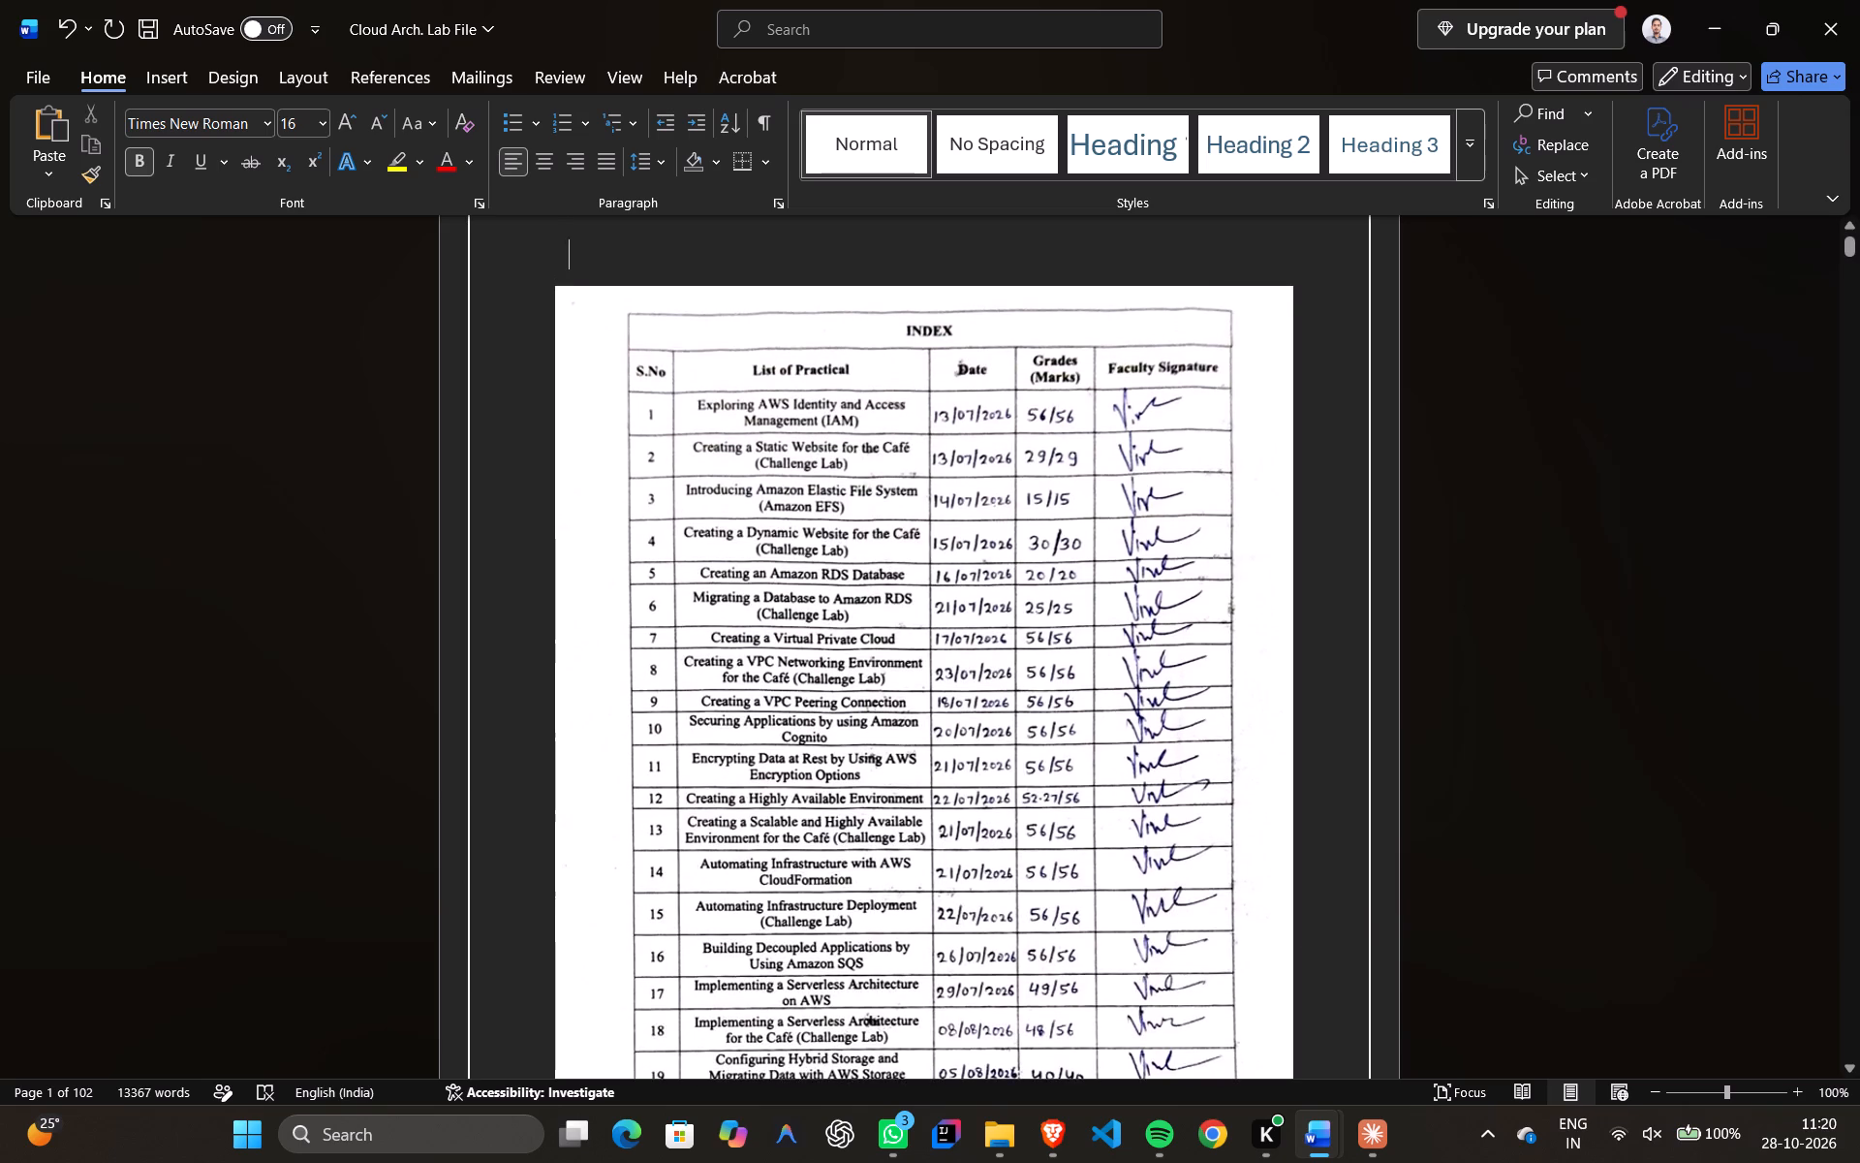
Delete the empty line above the index table on the first page.
scroll(833, 910, "up", 5)
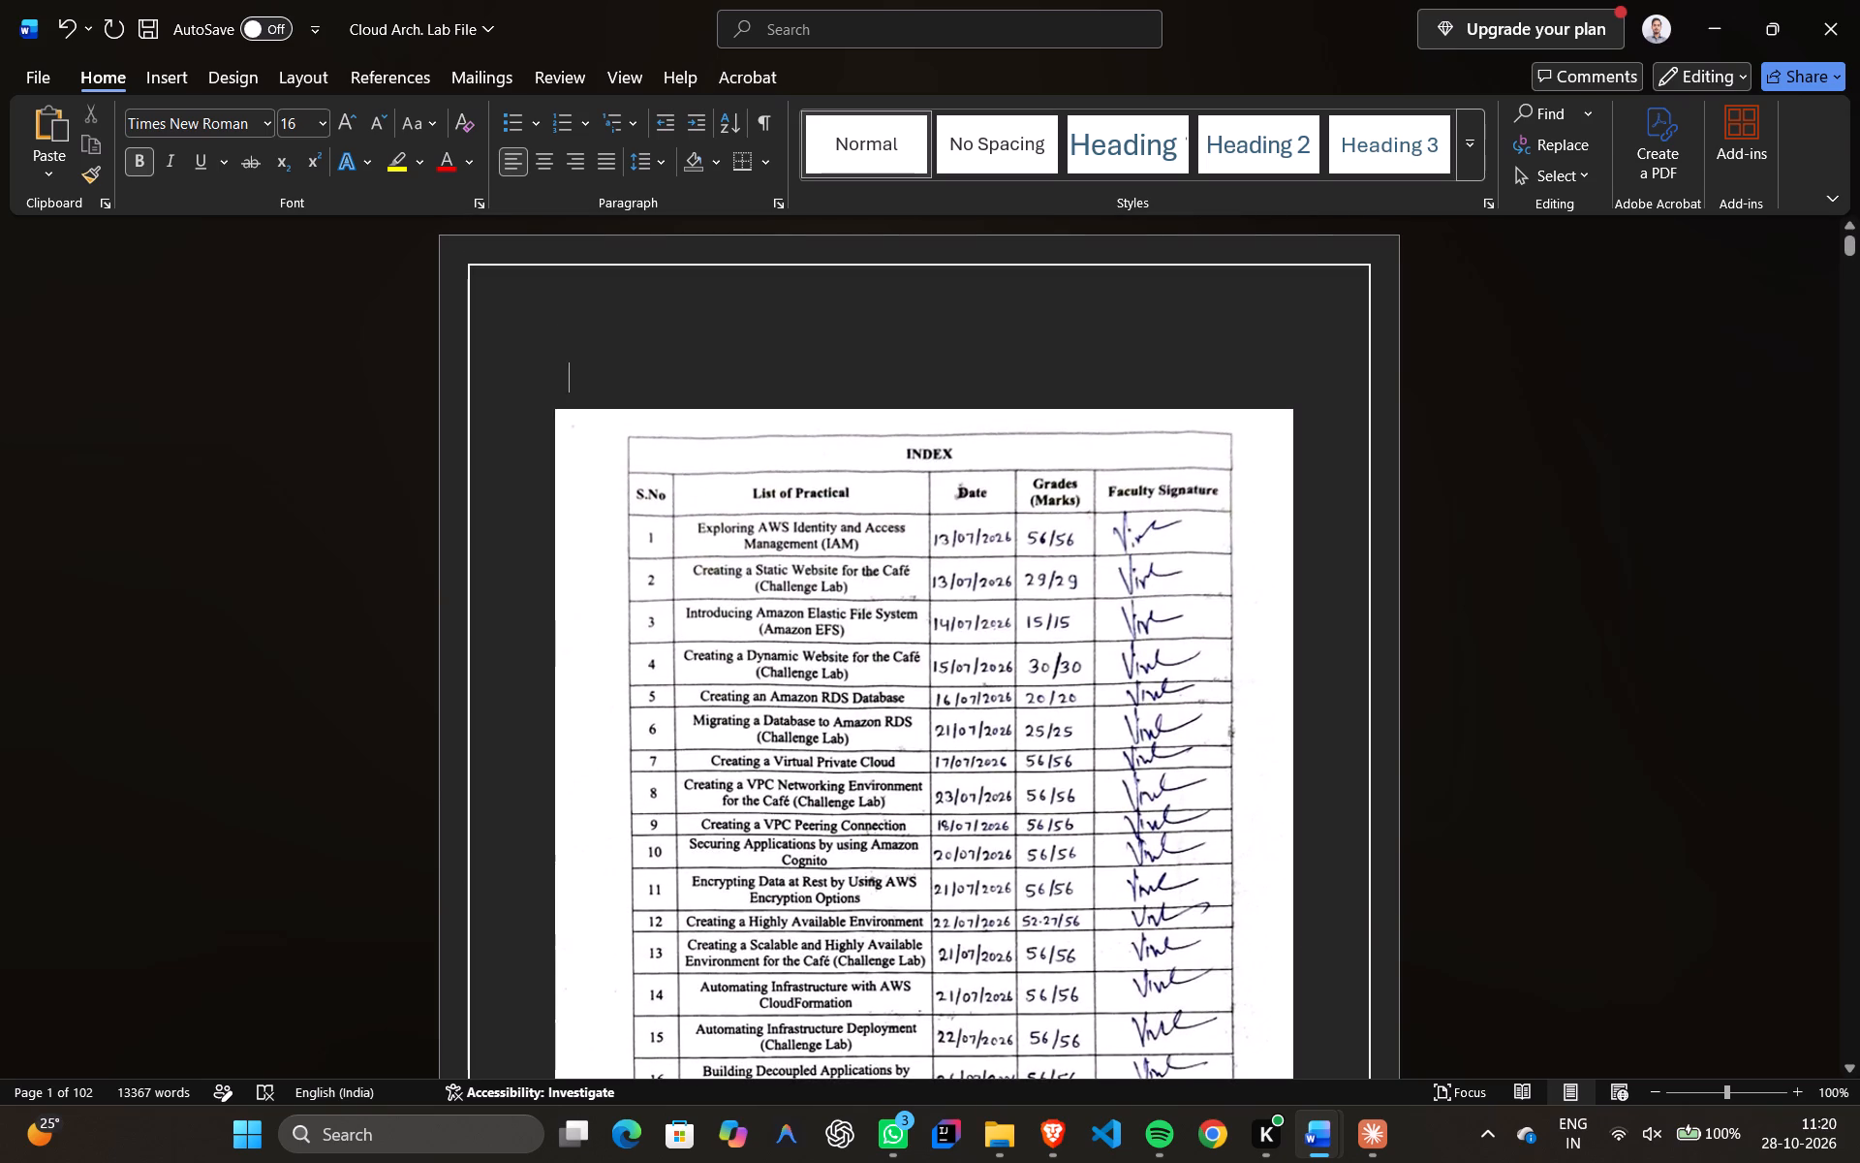
key("BackSpace")
Delete the empty line above the Lab 1: Exploring AWS Identity and Access Management (IAM) heading.
scroll(1042, 1119, "down", 1)
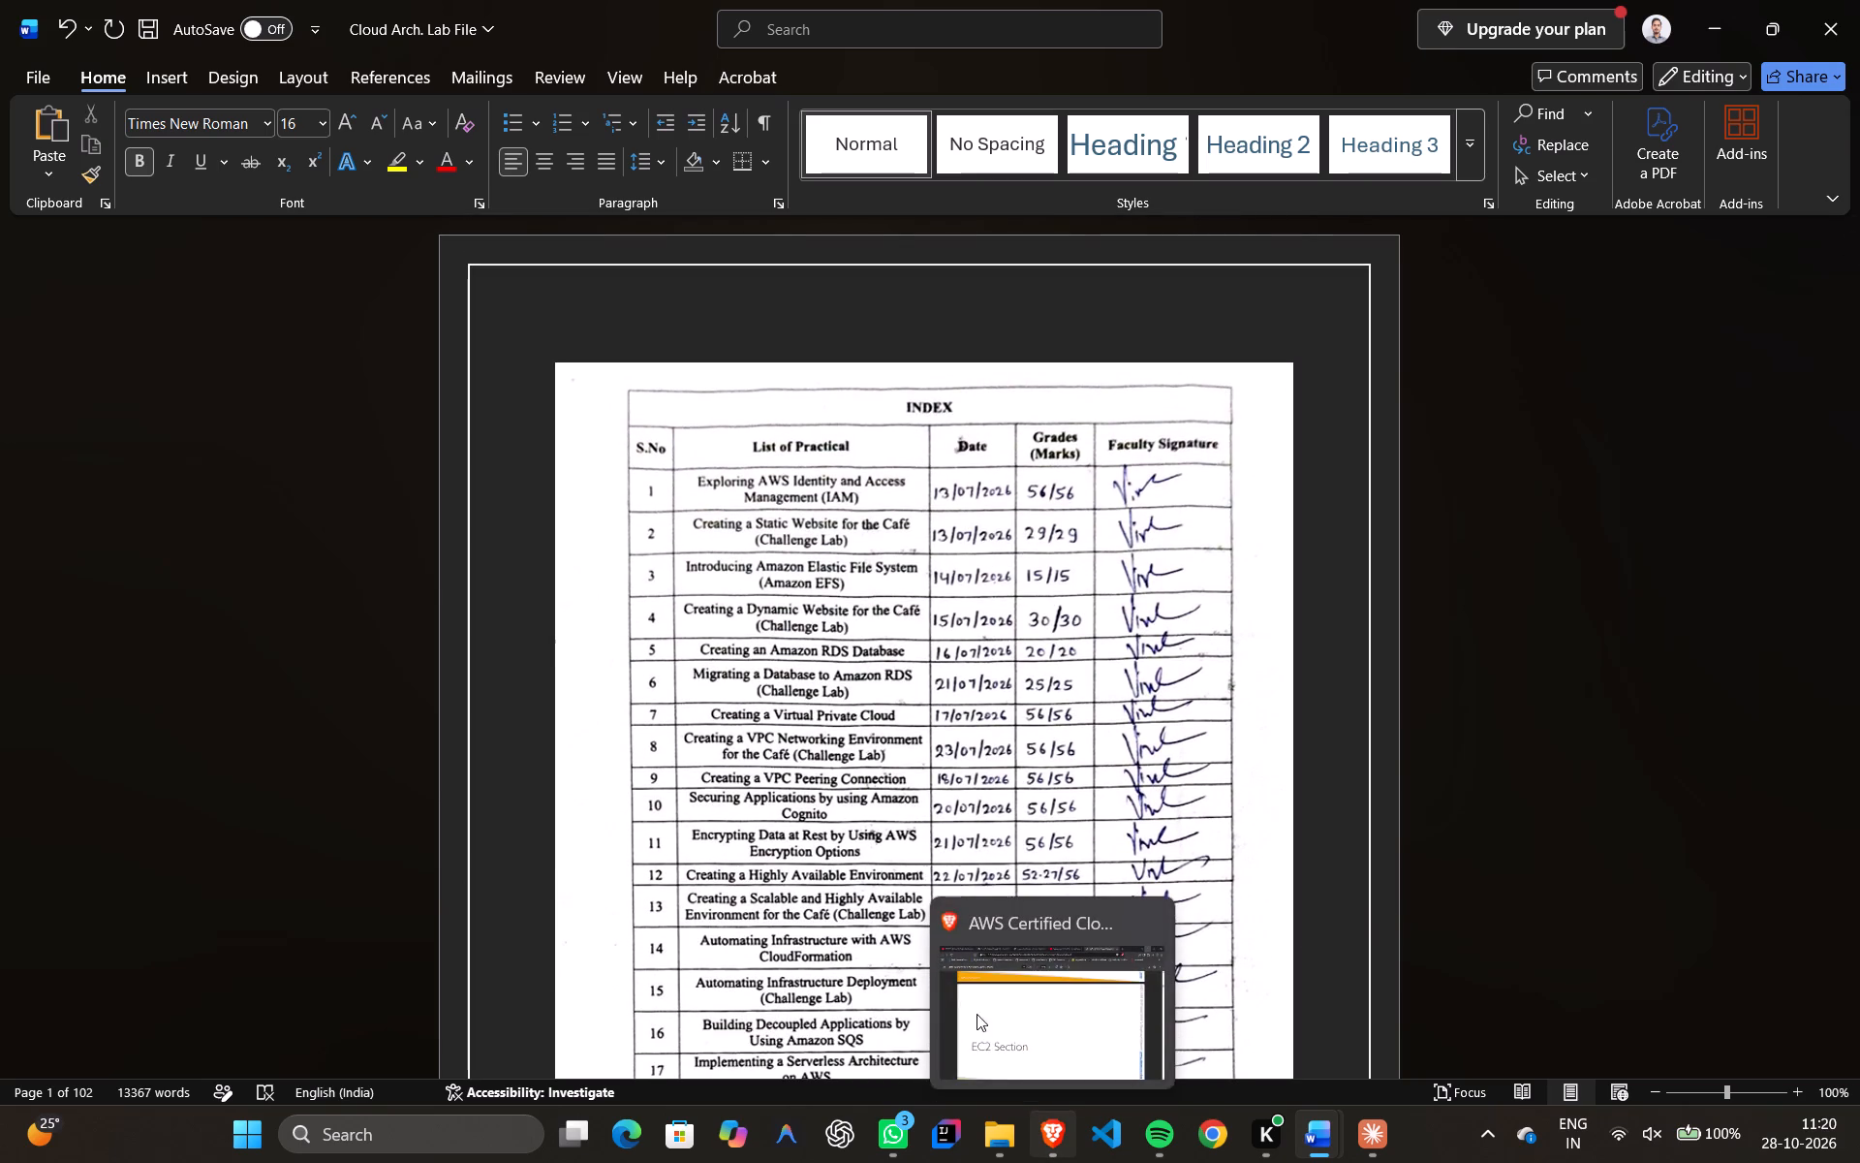
scroll(880, 863, "down", 4)
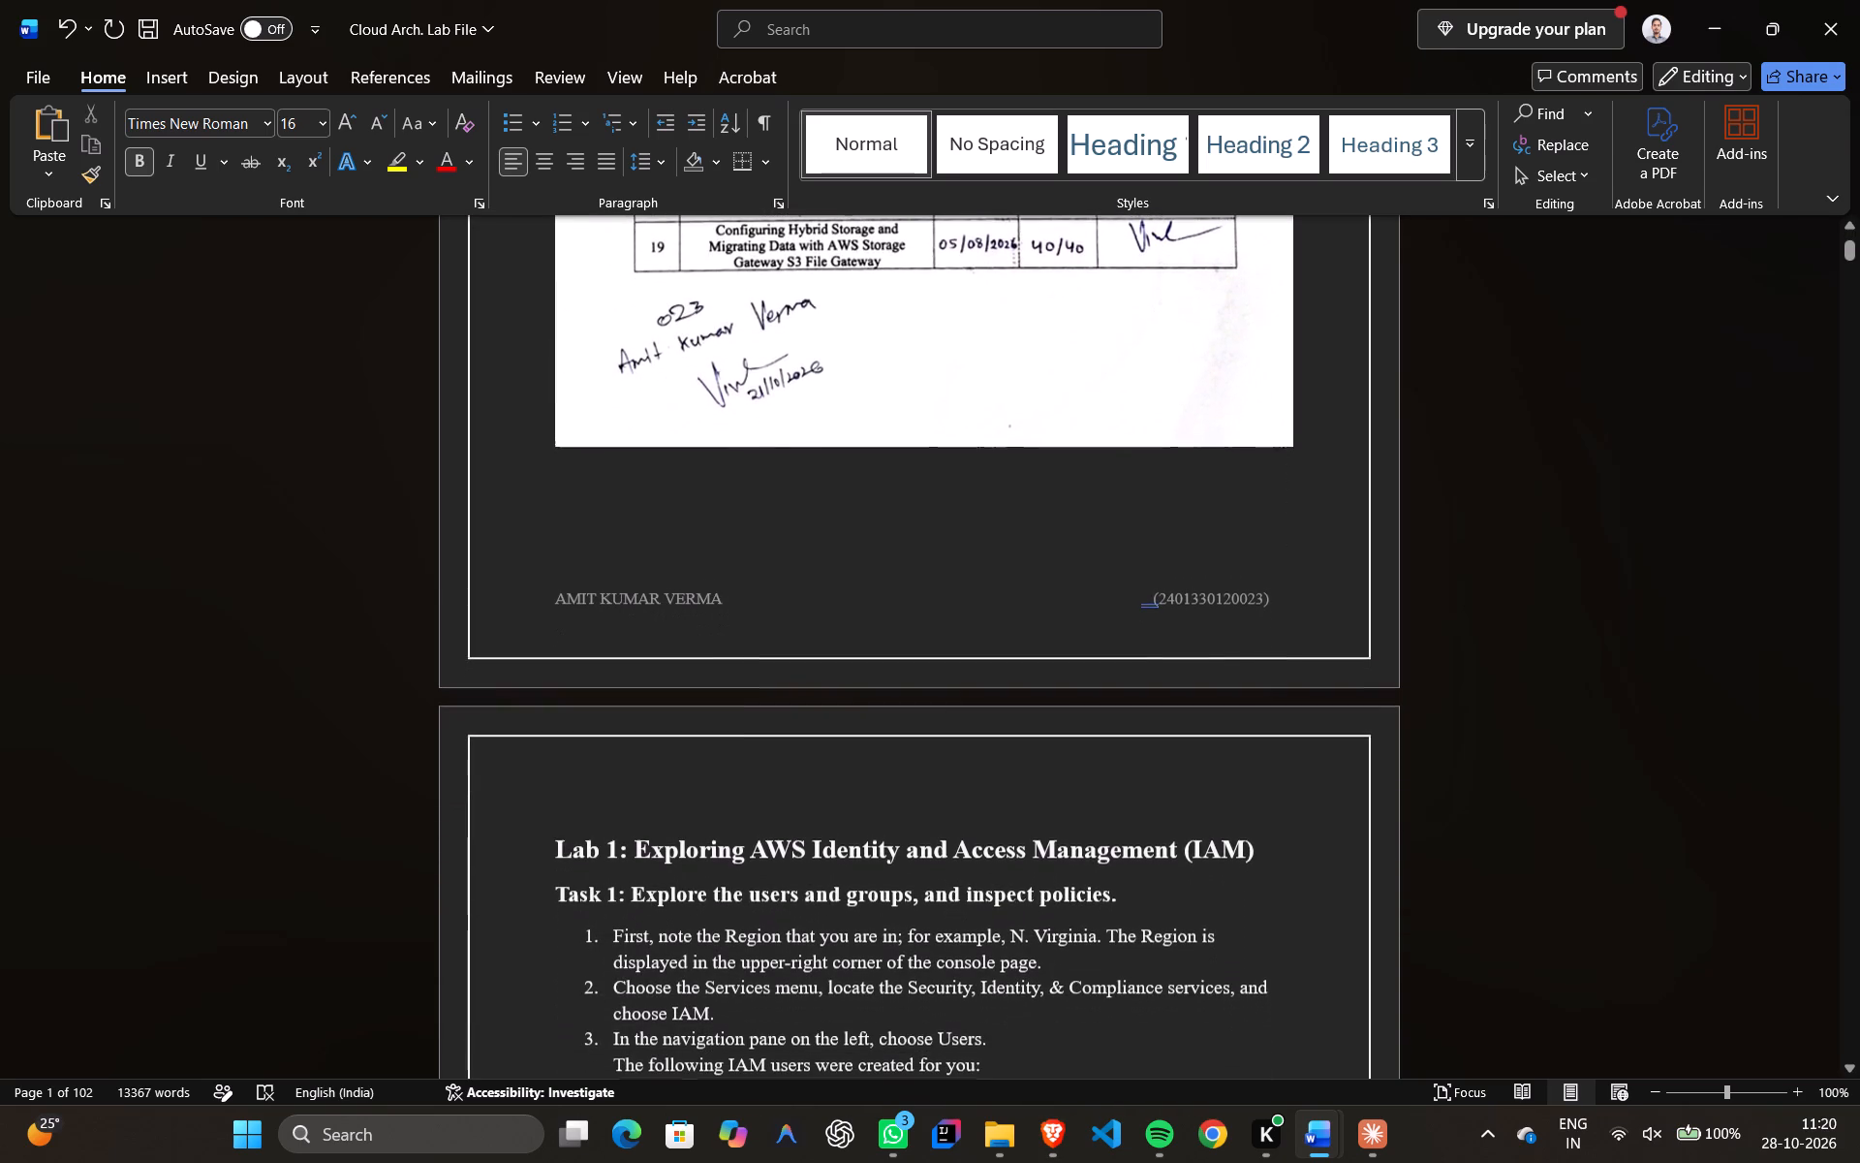
left_click(727, 808)
key("BackSpace")
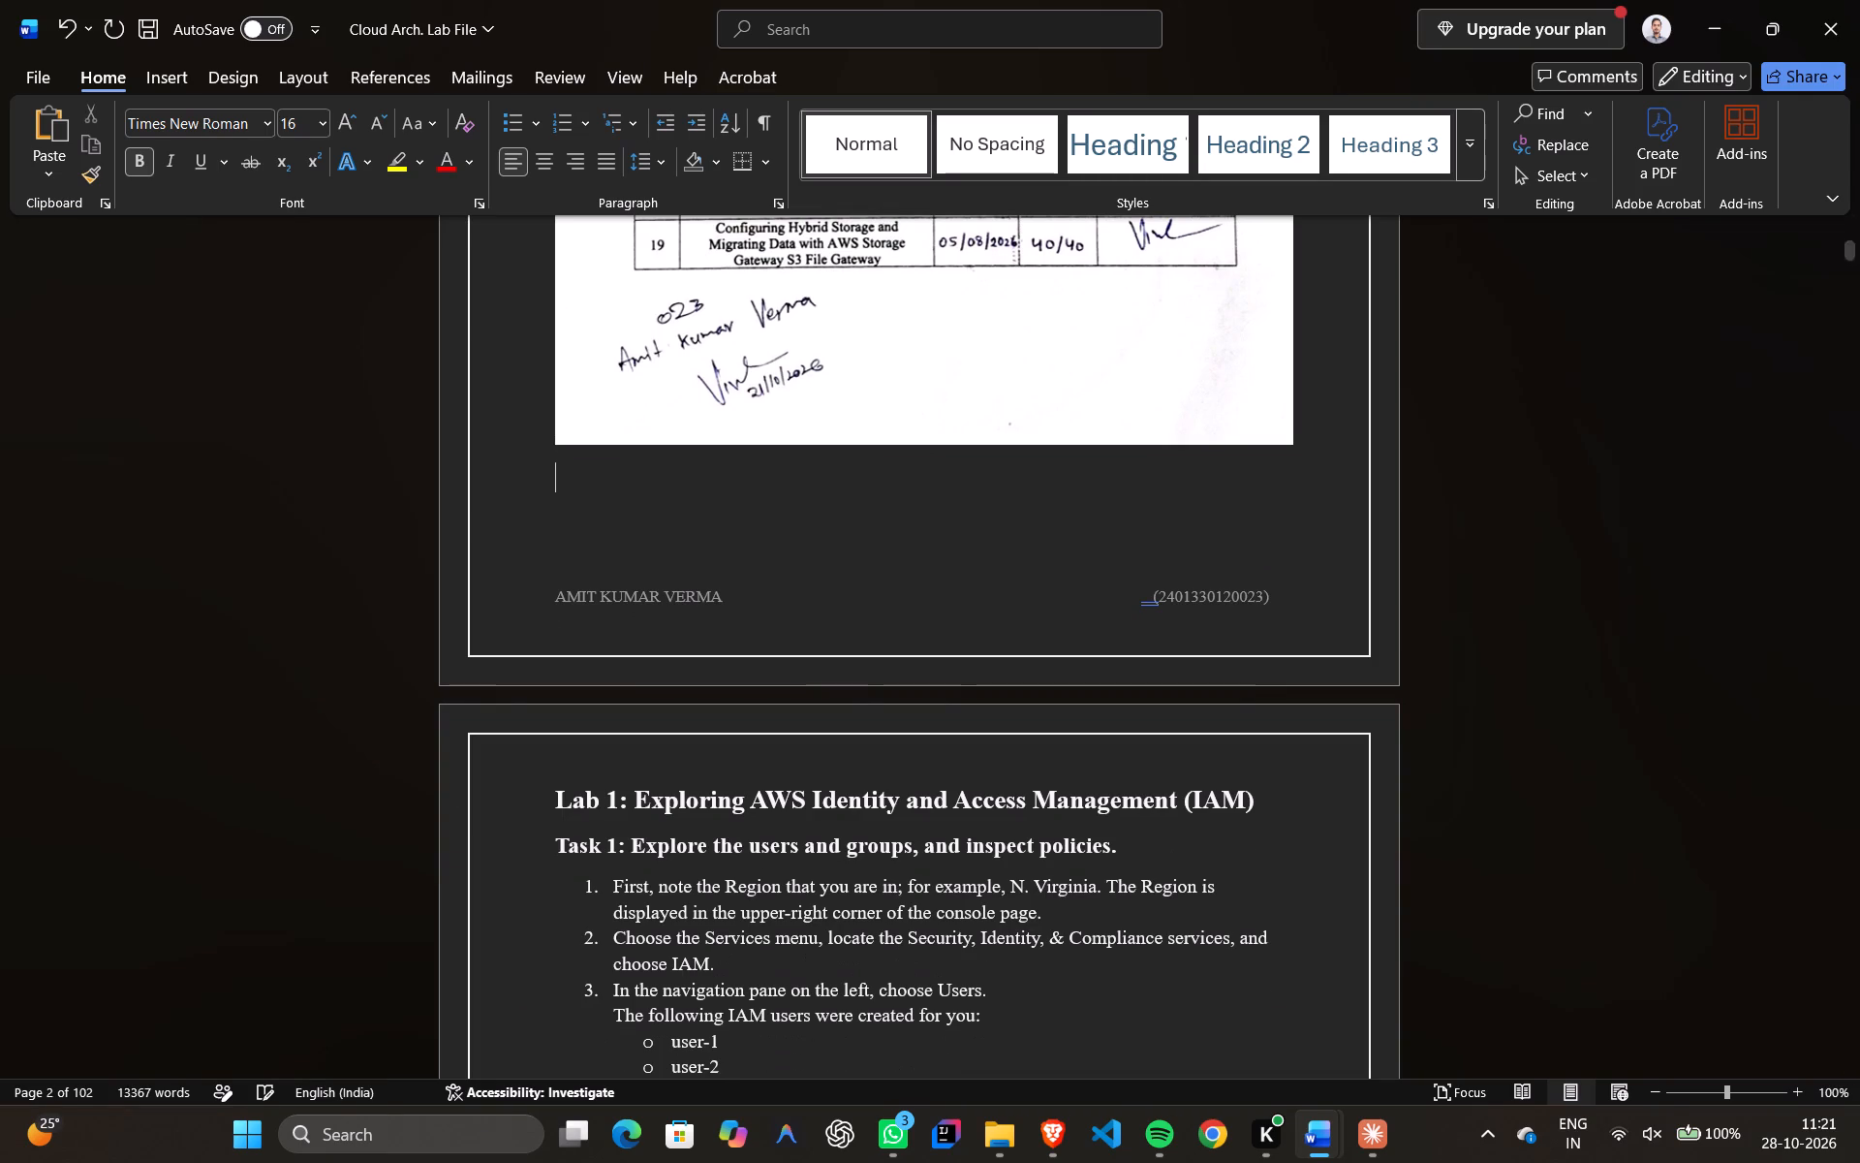
Review the document's pages through to the badge page and back to the index to check the layout and footers.
scroll(1113, 938, "down", 20)
scroll(1113, 938, "down", 15)
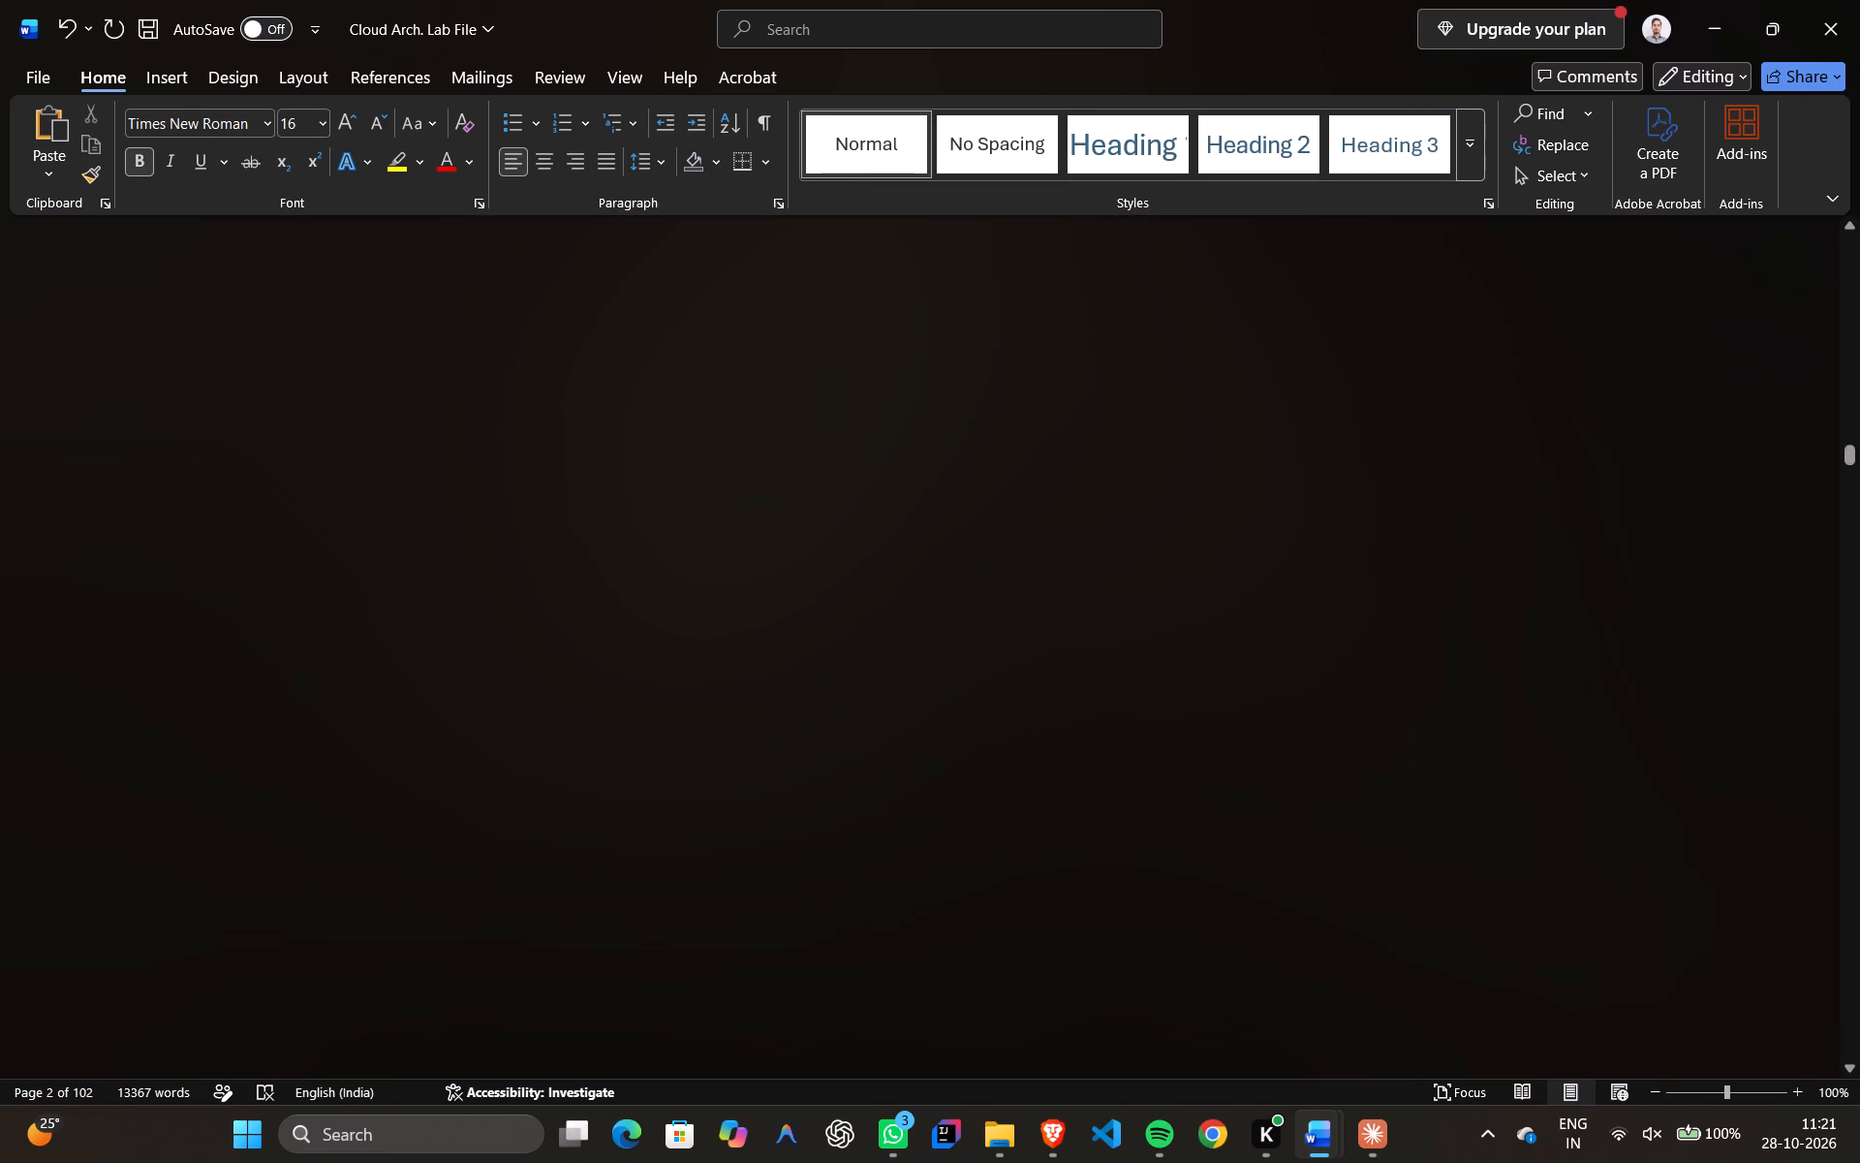
scroll(1113, 938, "down", 20)
scroll(1113, 938, "down", 17)
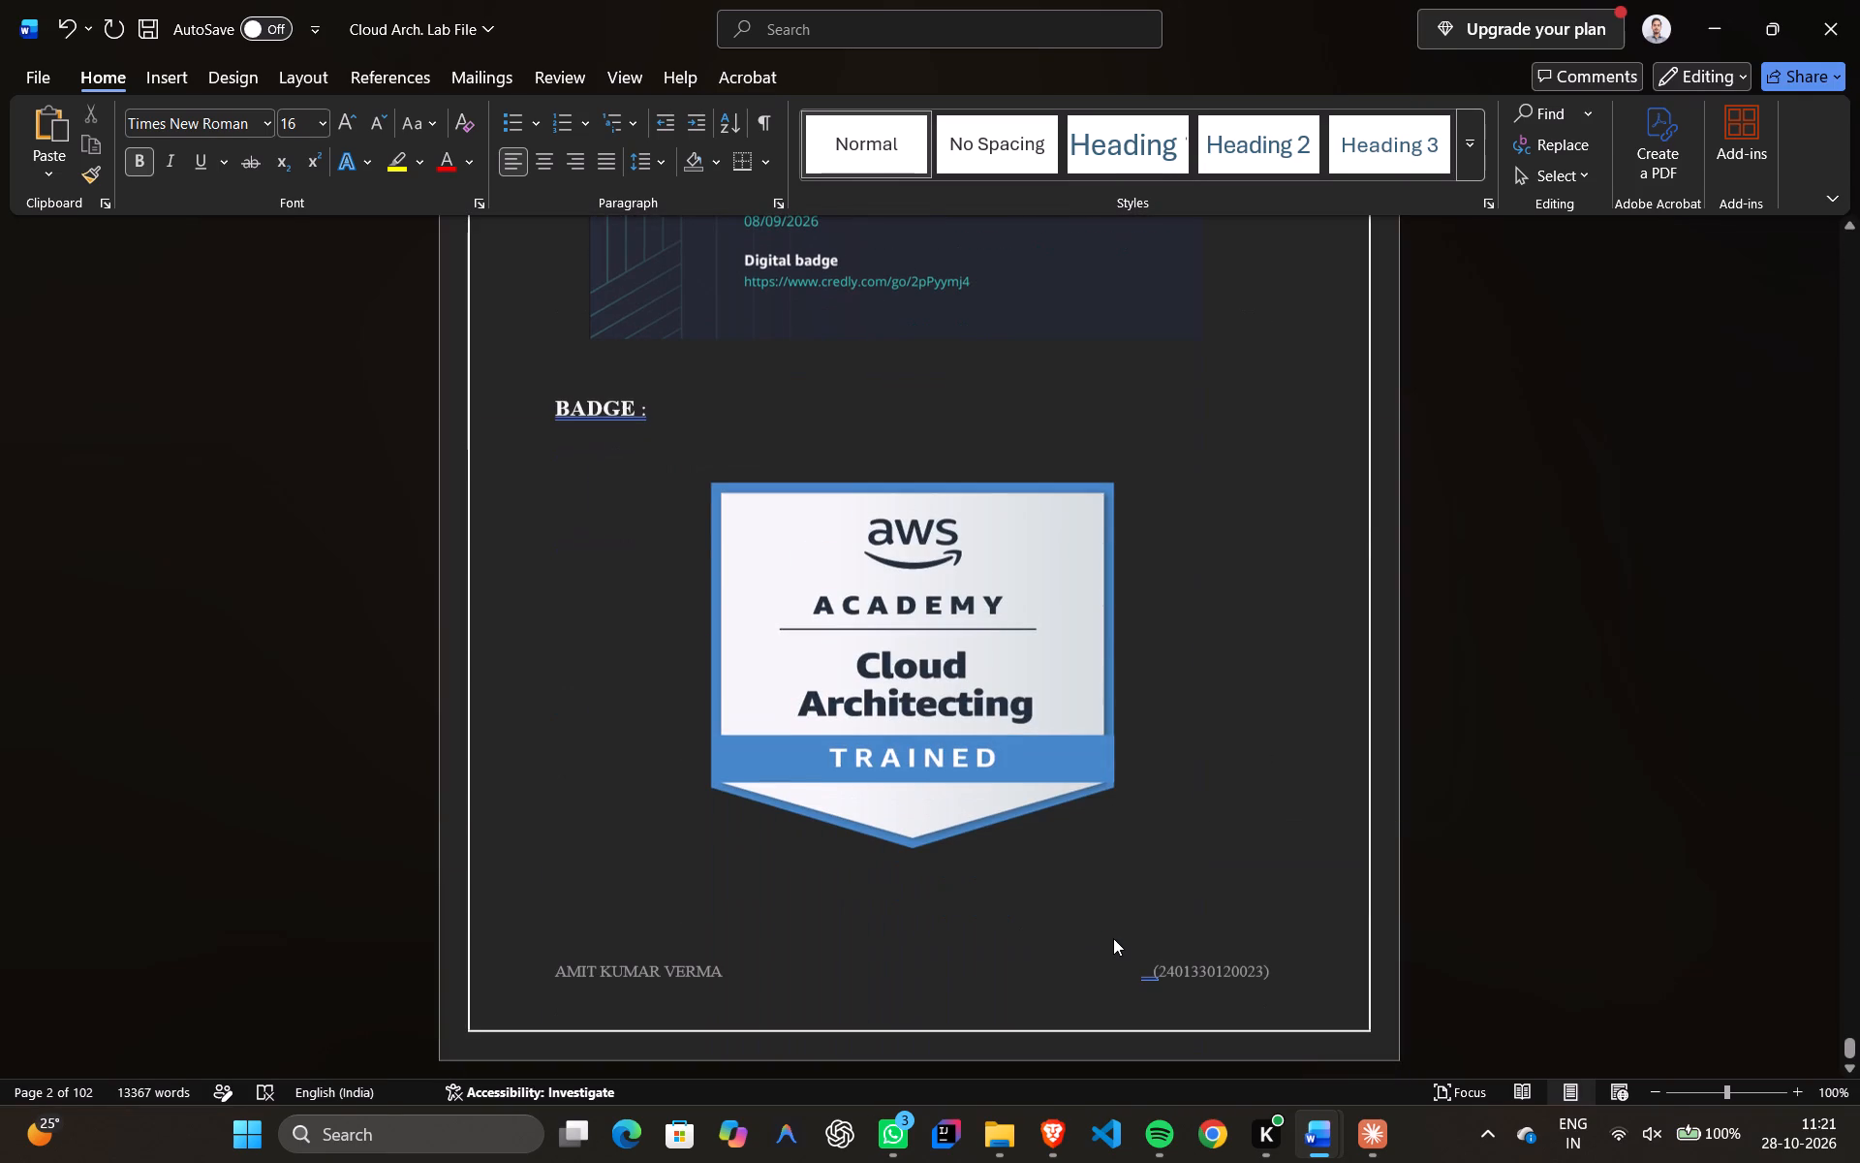
scroll(1113, 938, "down", 7)
scroll(1075, 810, "down", 4)
scroll(1075, 810, "up", 5)
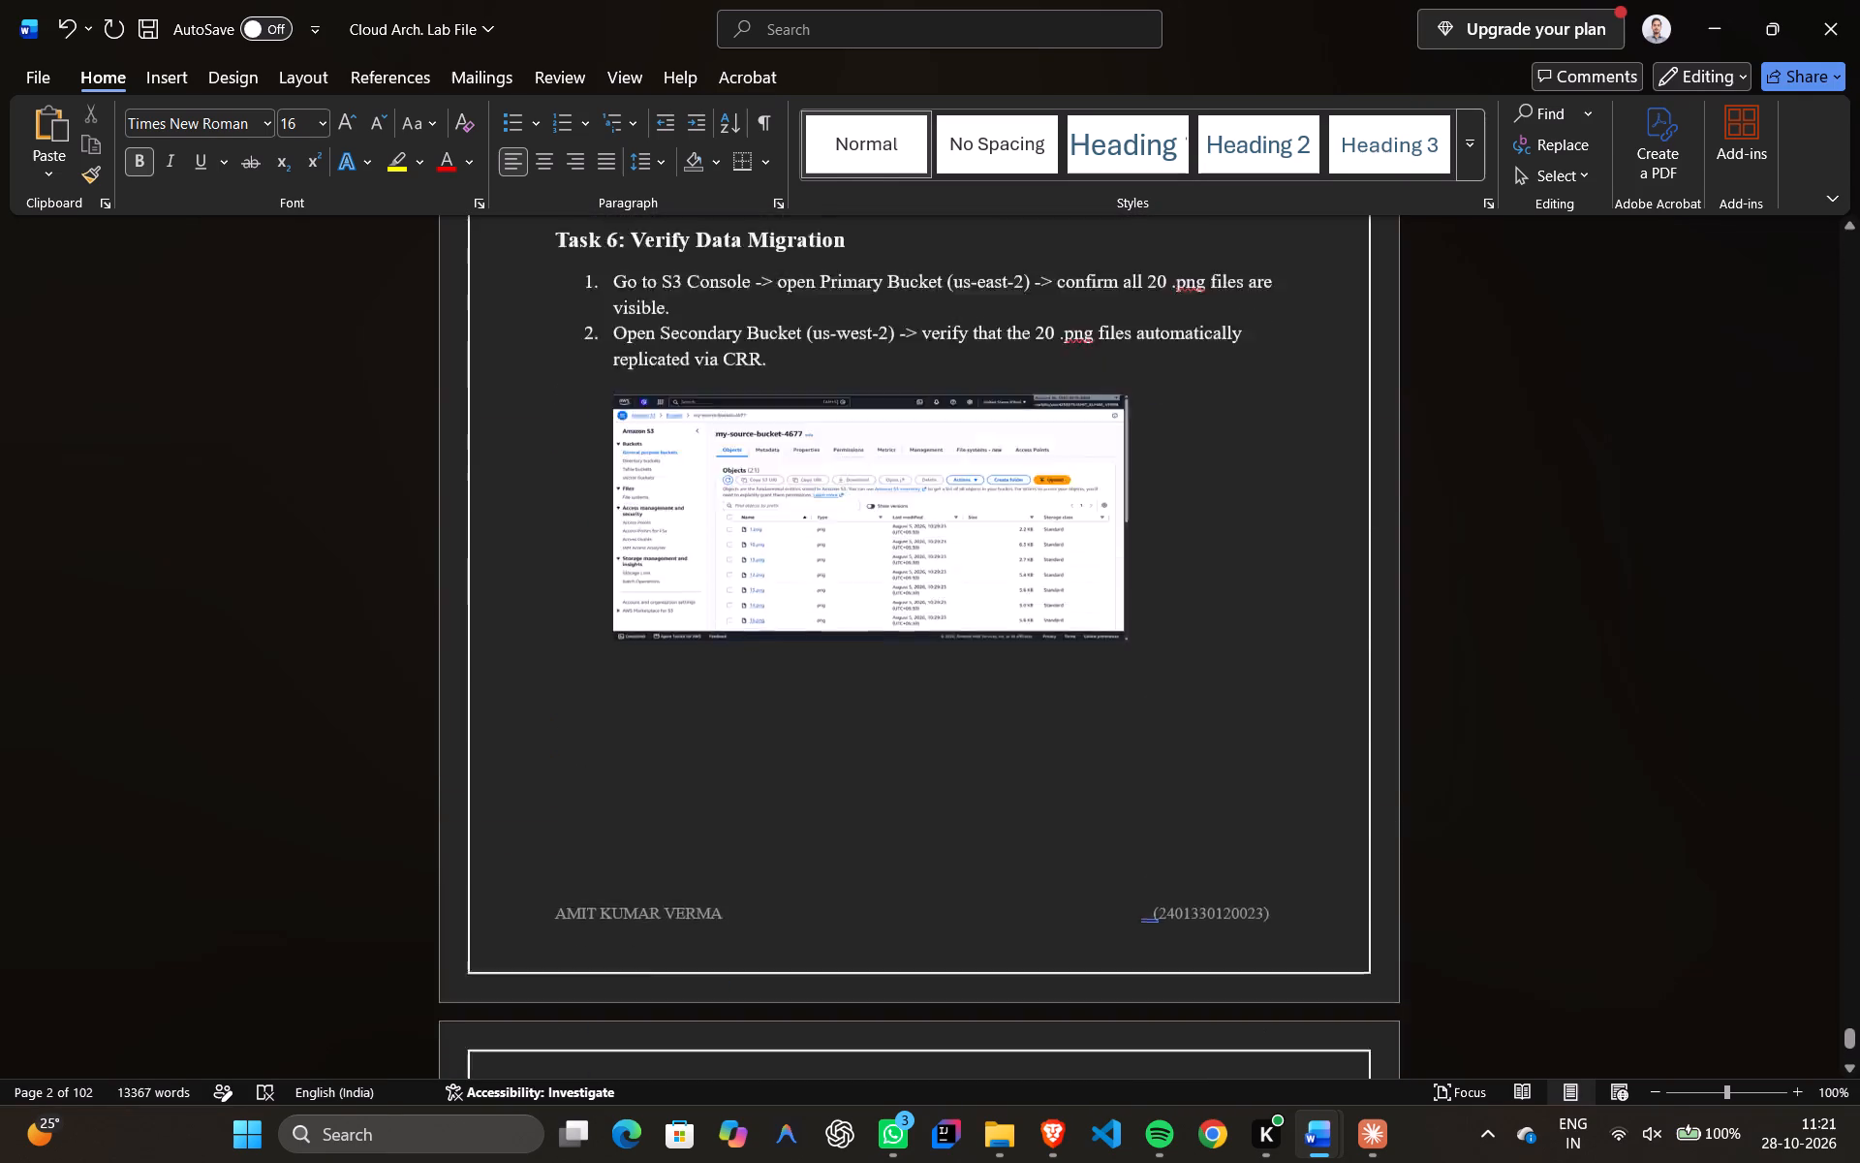
scroll(1075, 810, "up", 16)
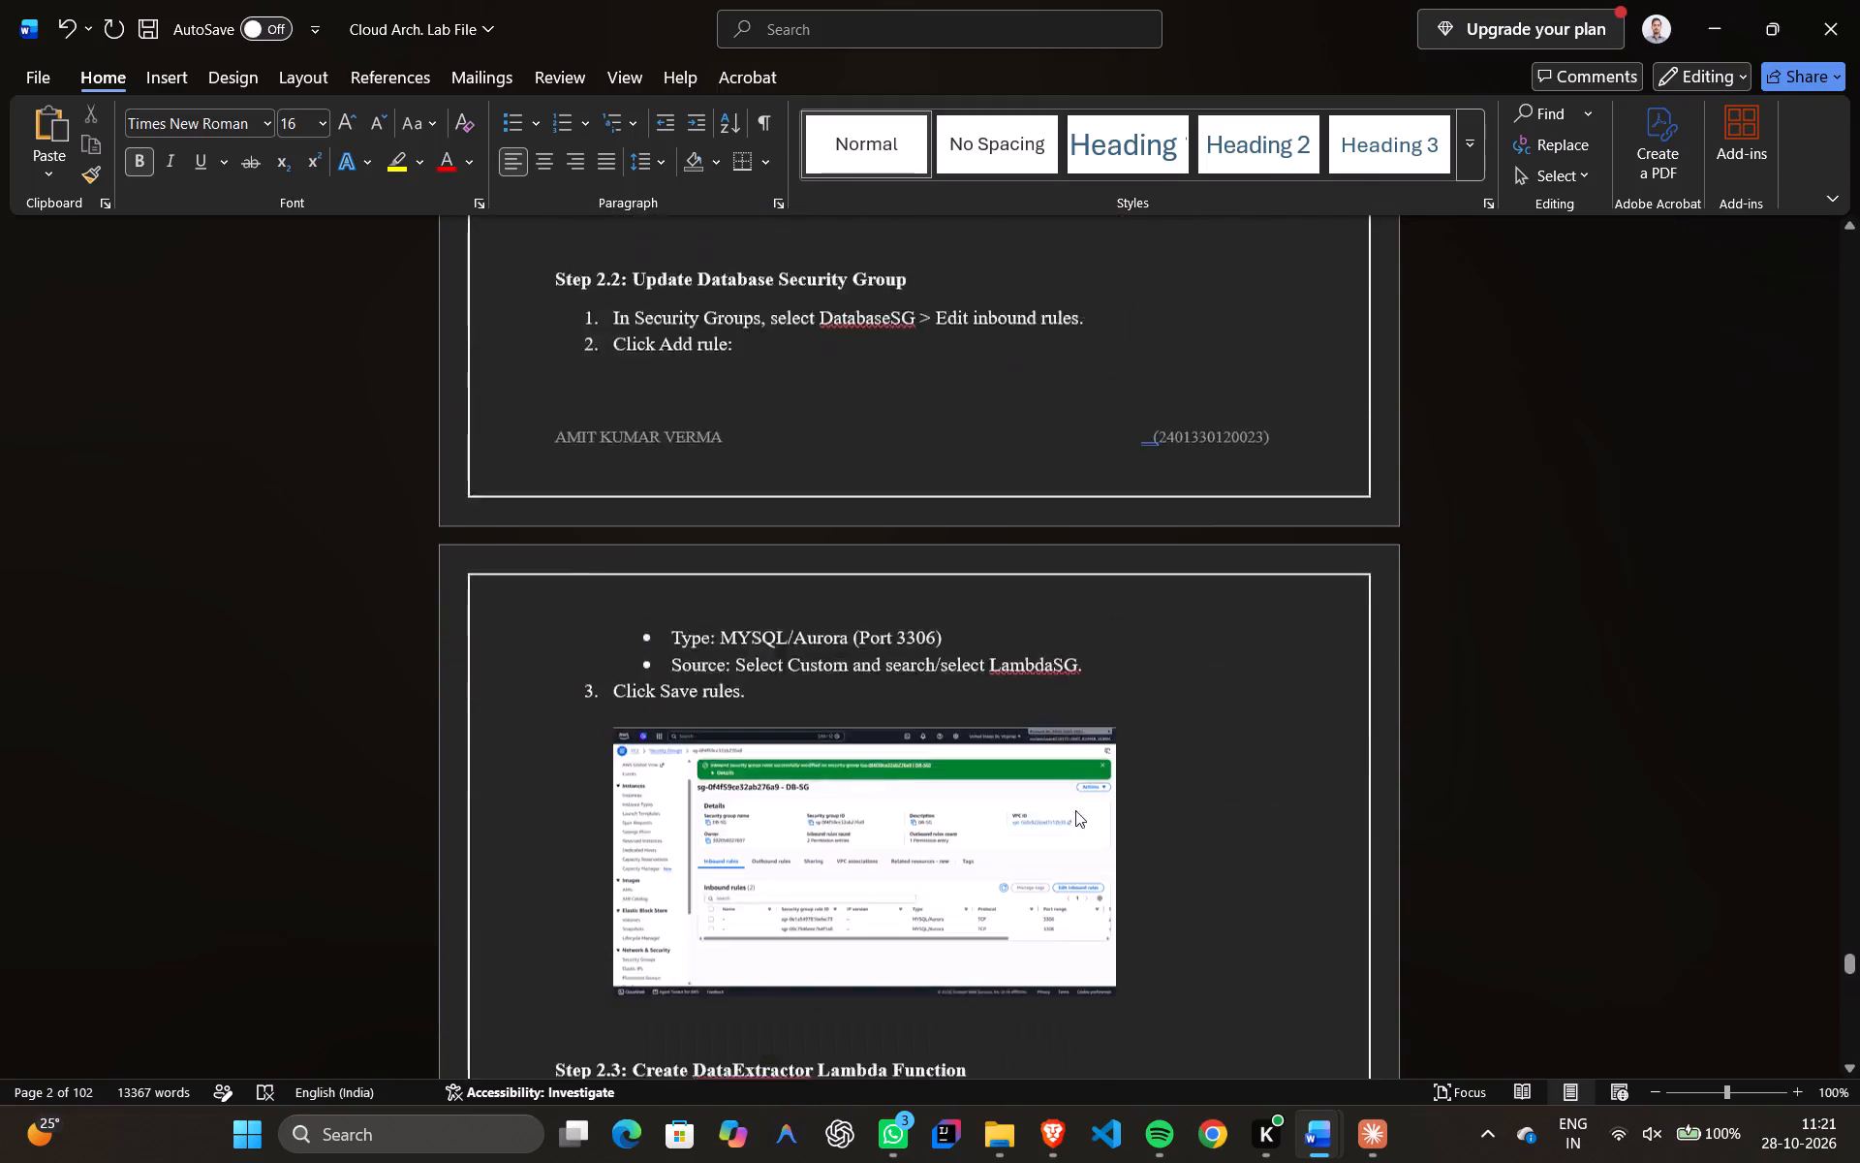
scroll(1075, 810, "up", 20)
scroll(1075, 810, "up", 6)
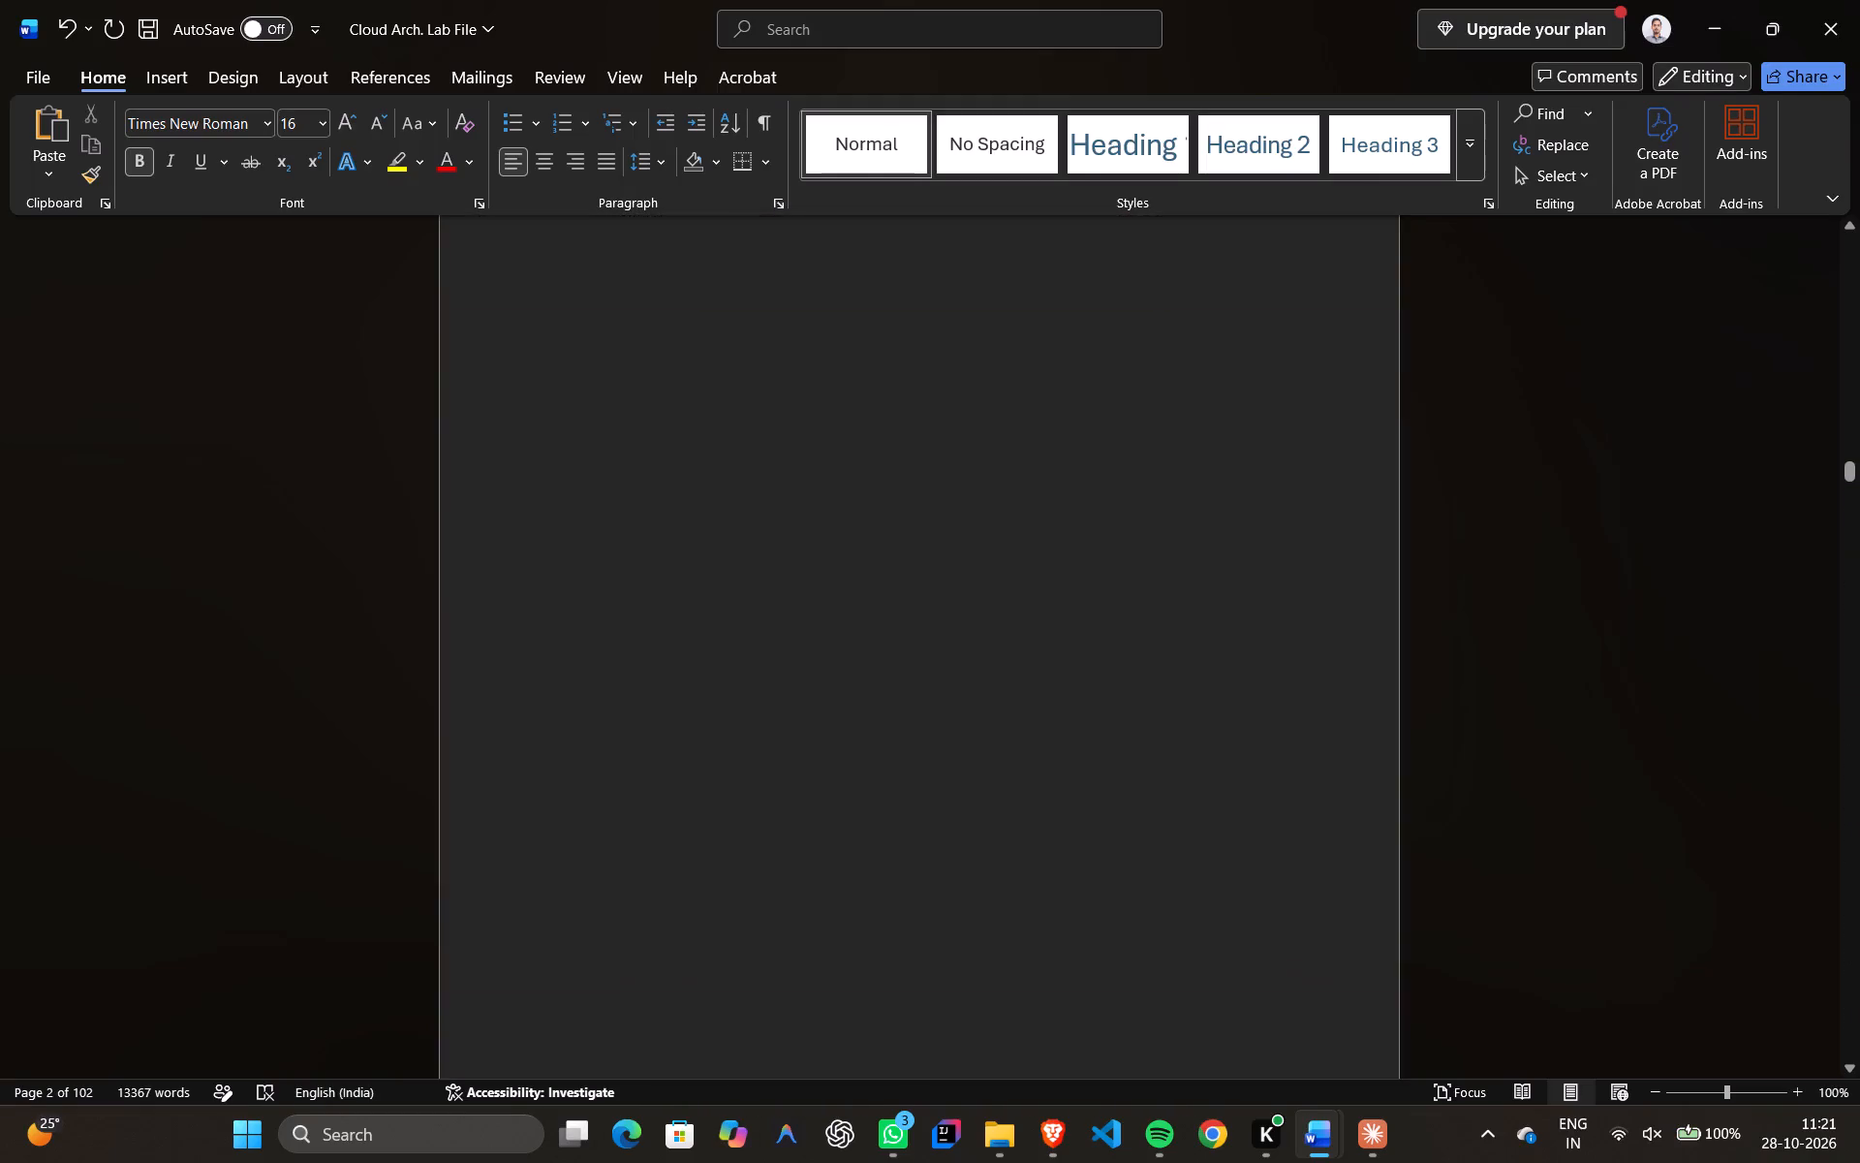
scroll(1075, 810, "up", 1)
scroll(1116, 1162, "up", 14)
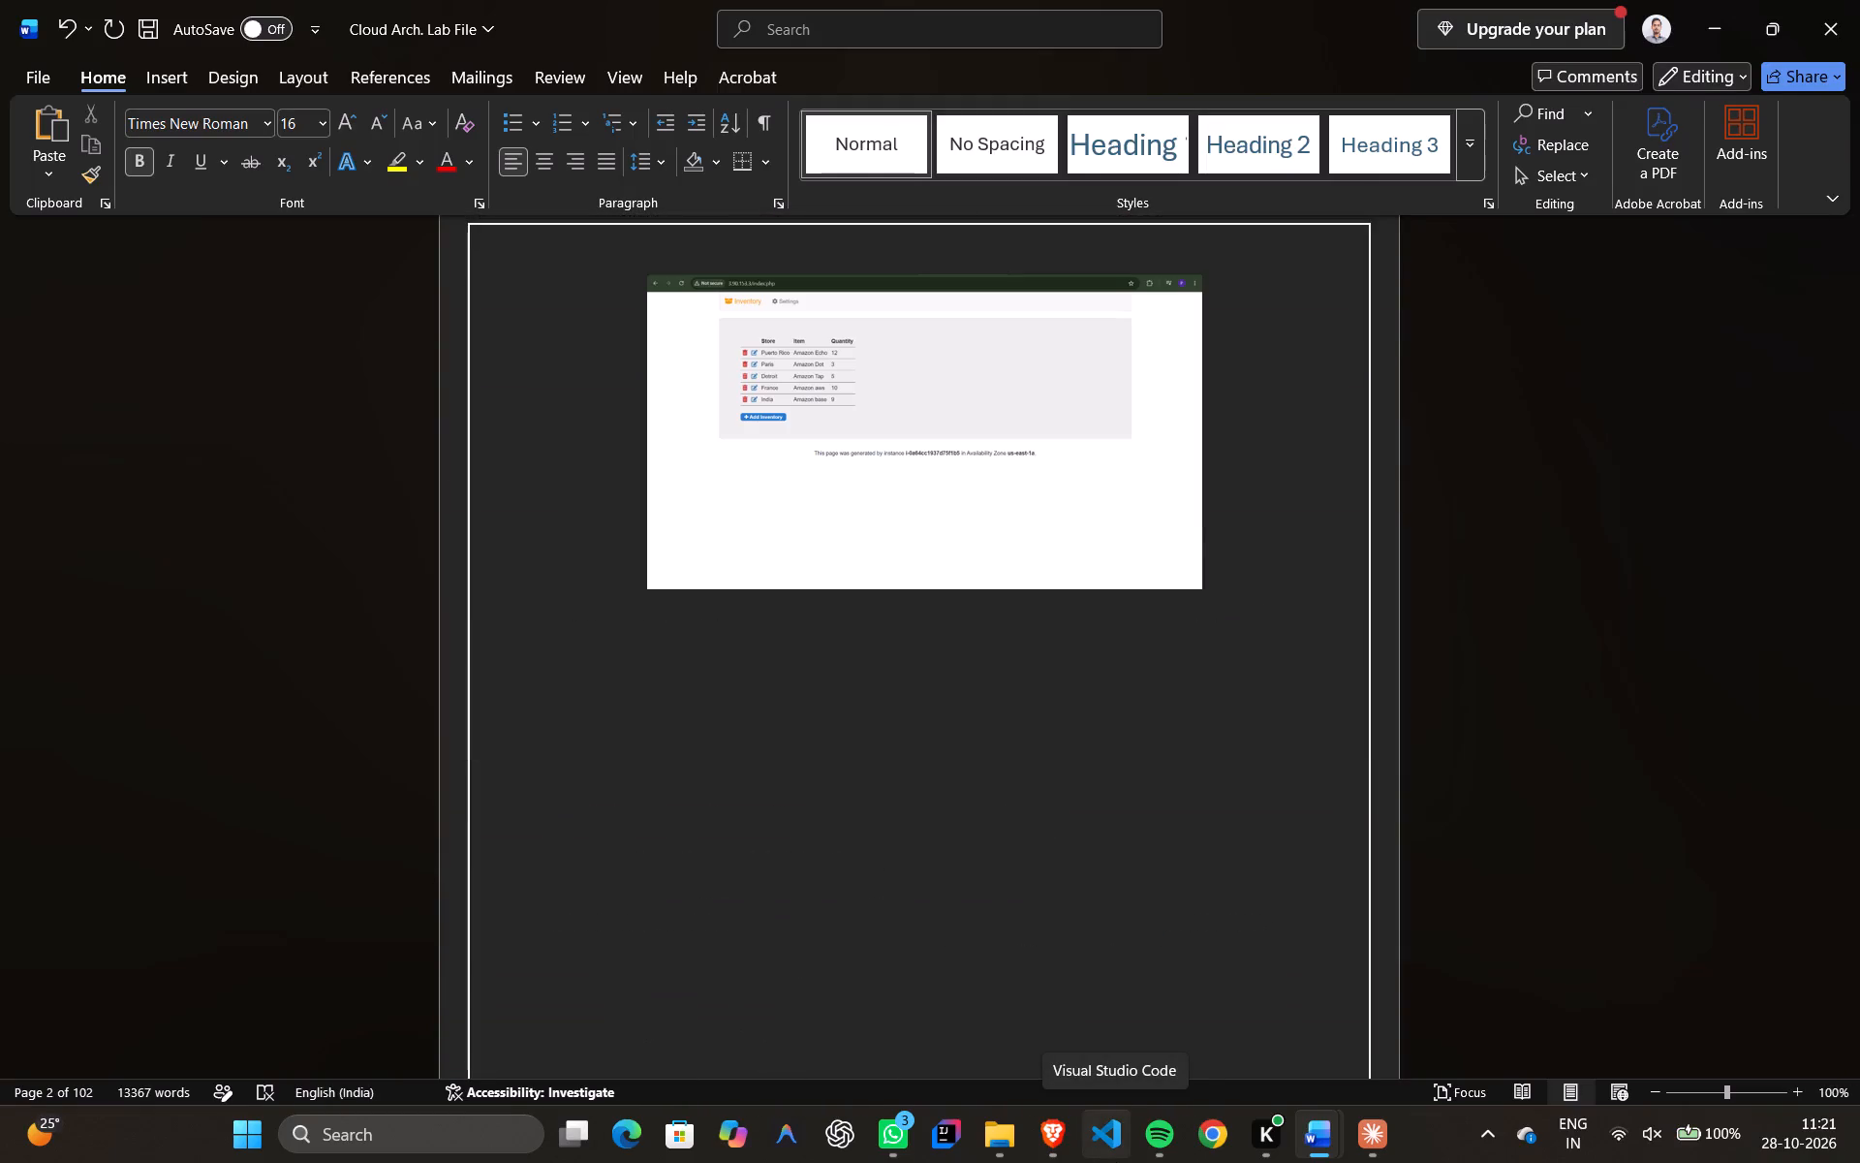
scroll(1116, 1162, "up", 3)
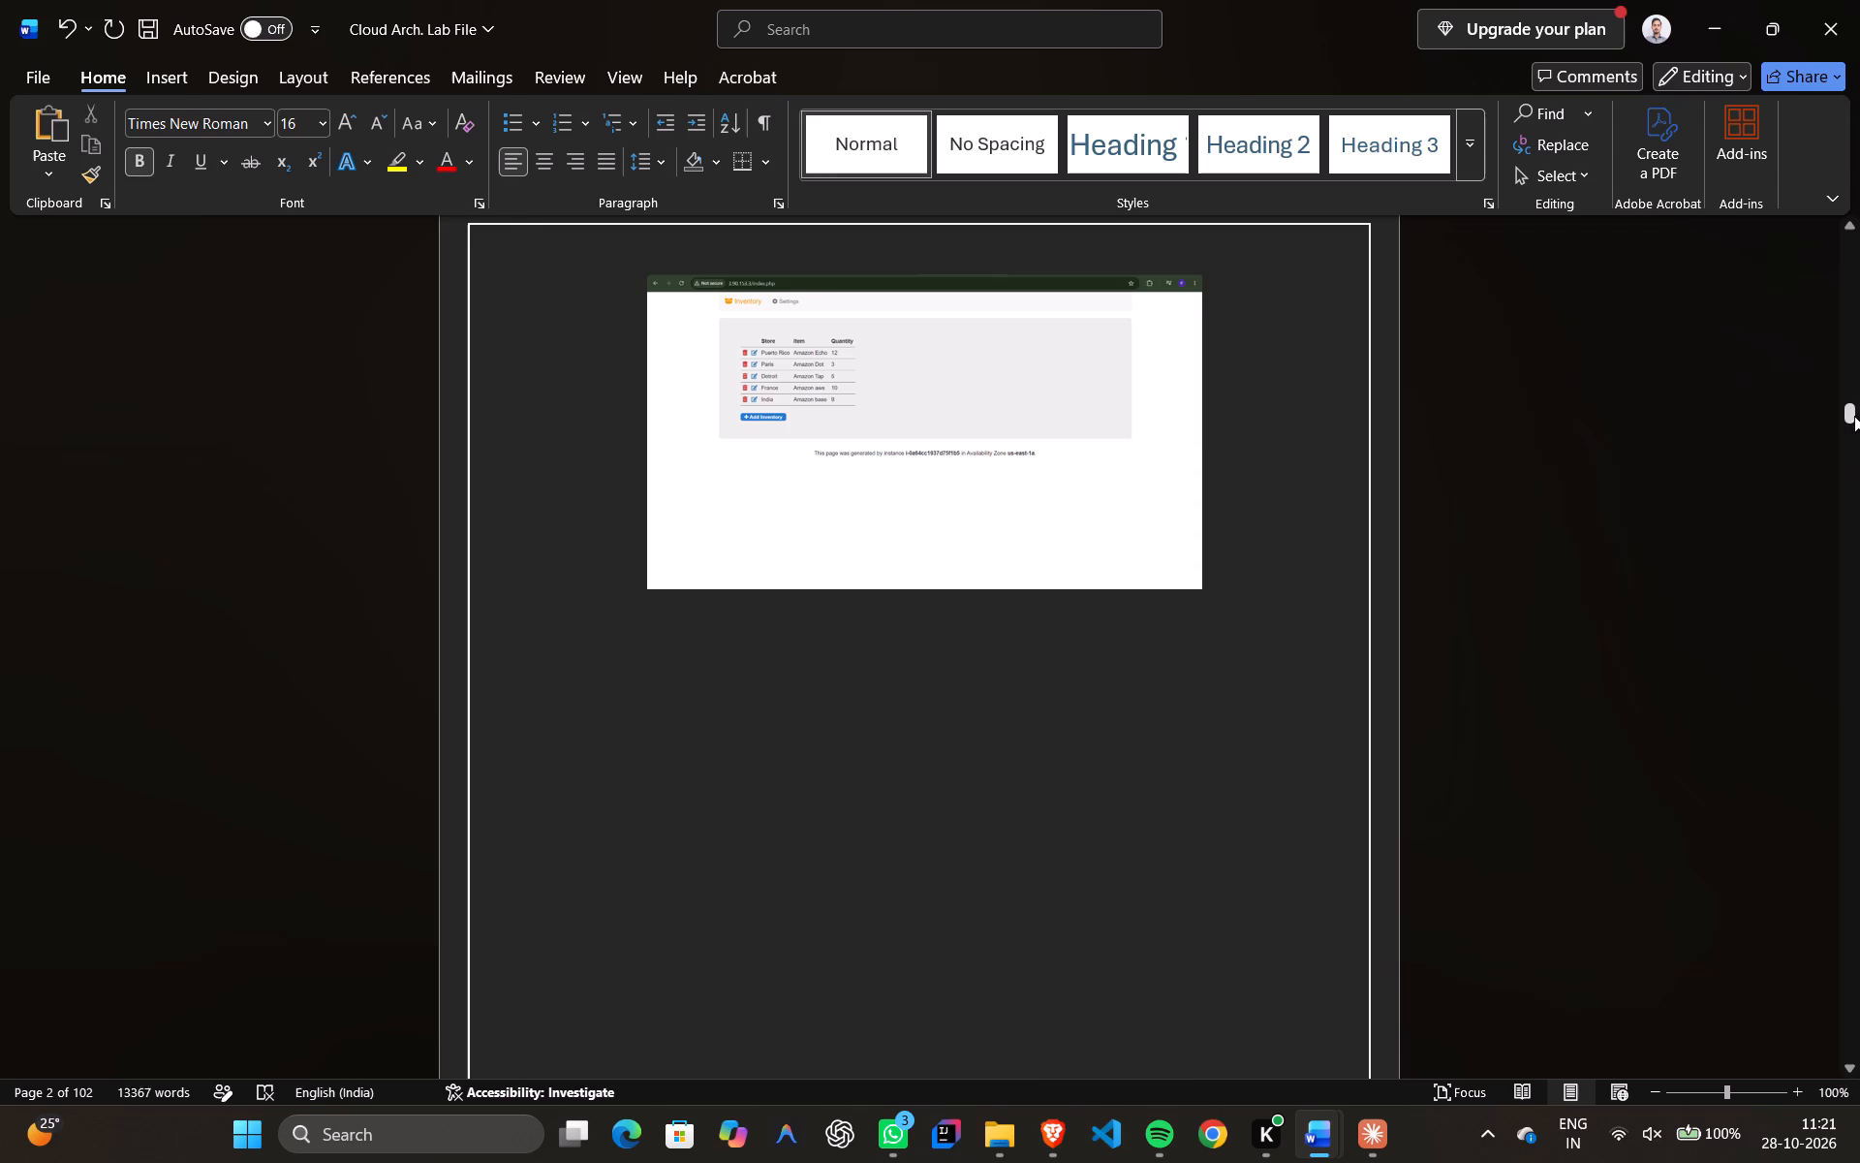
left_click_drag(1854, 416, 1859, 176)
scroll(1620, 410, "up", 1)
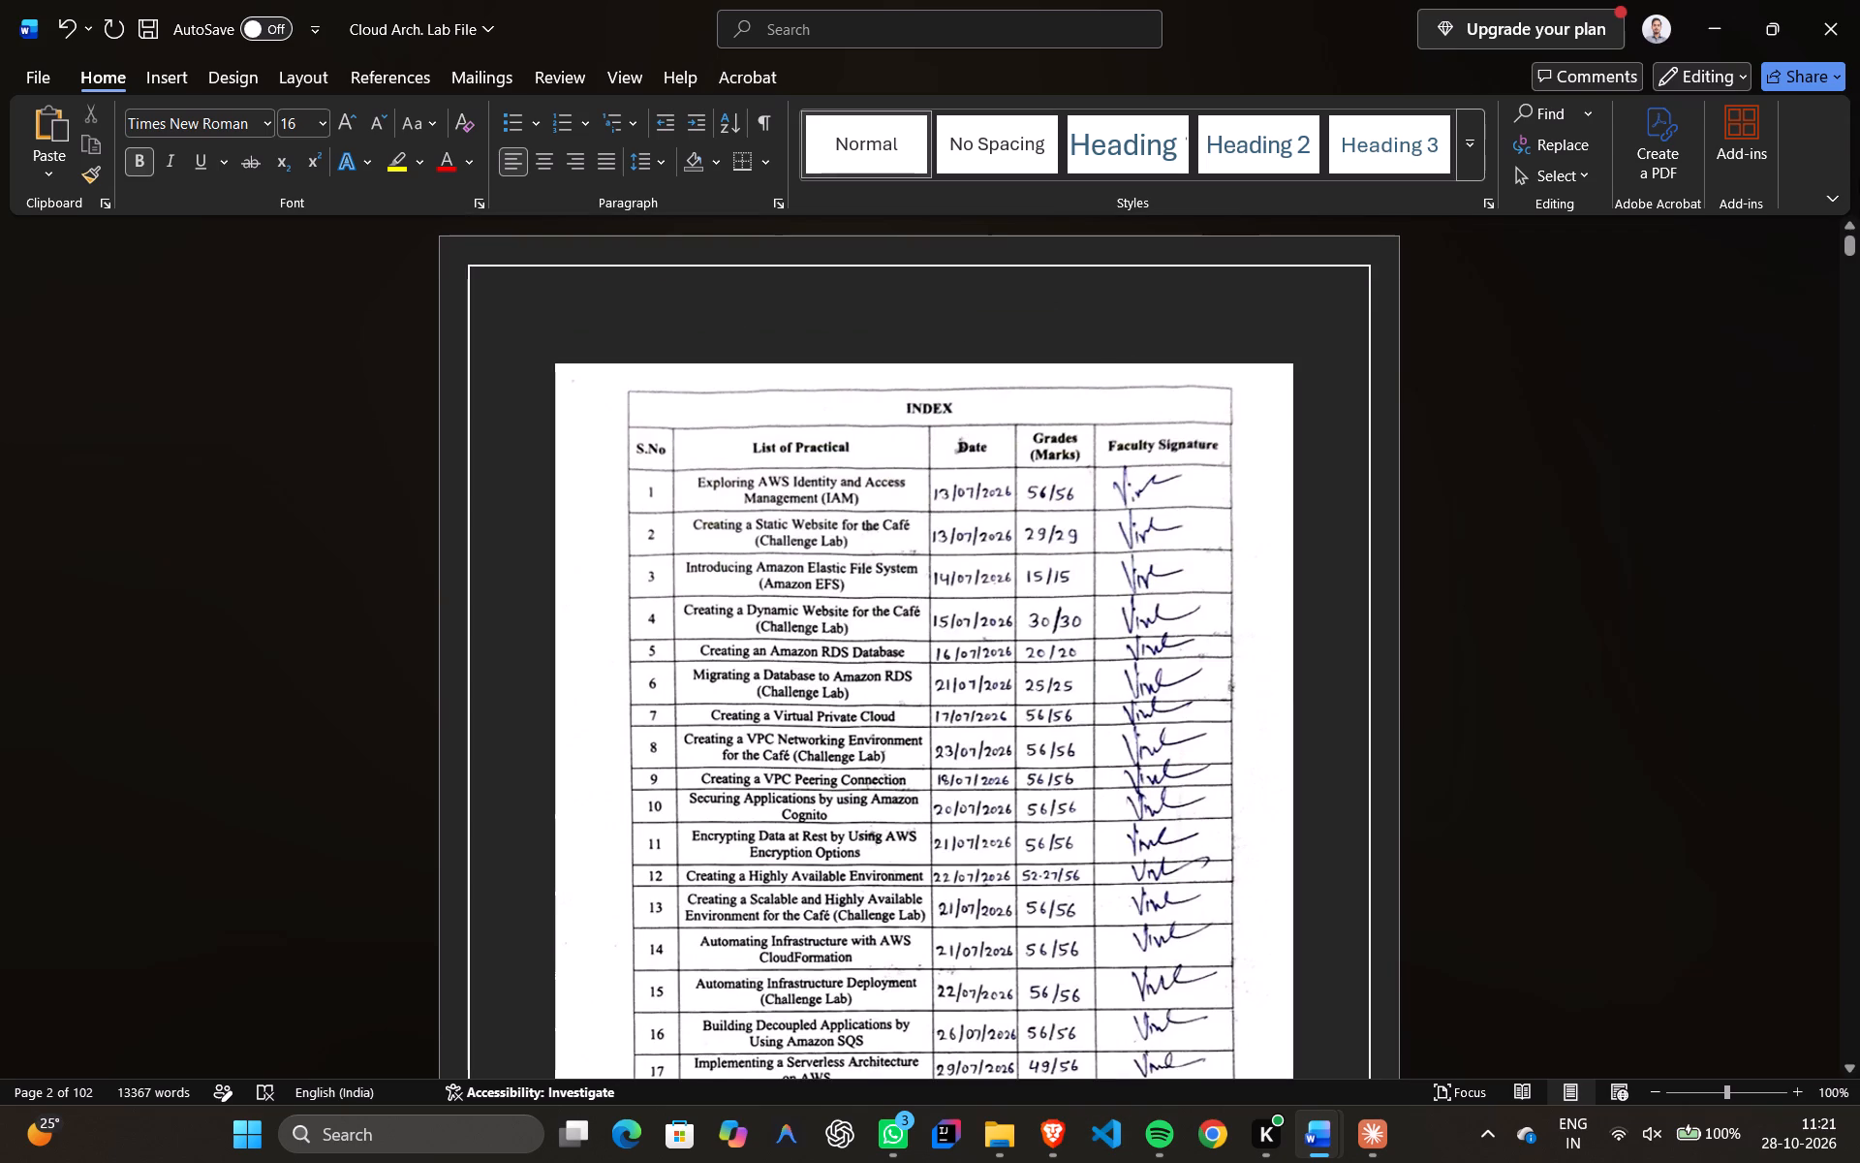
Save the Cloud Arch. Lab File document.
key("ctrl+s")
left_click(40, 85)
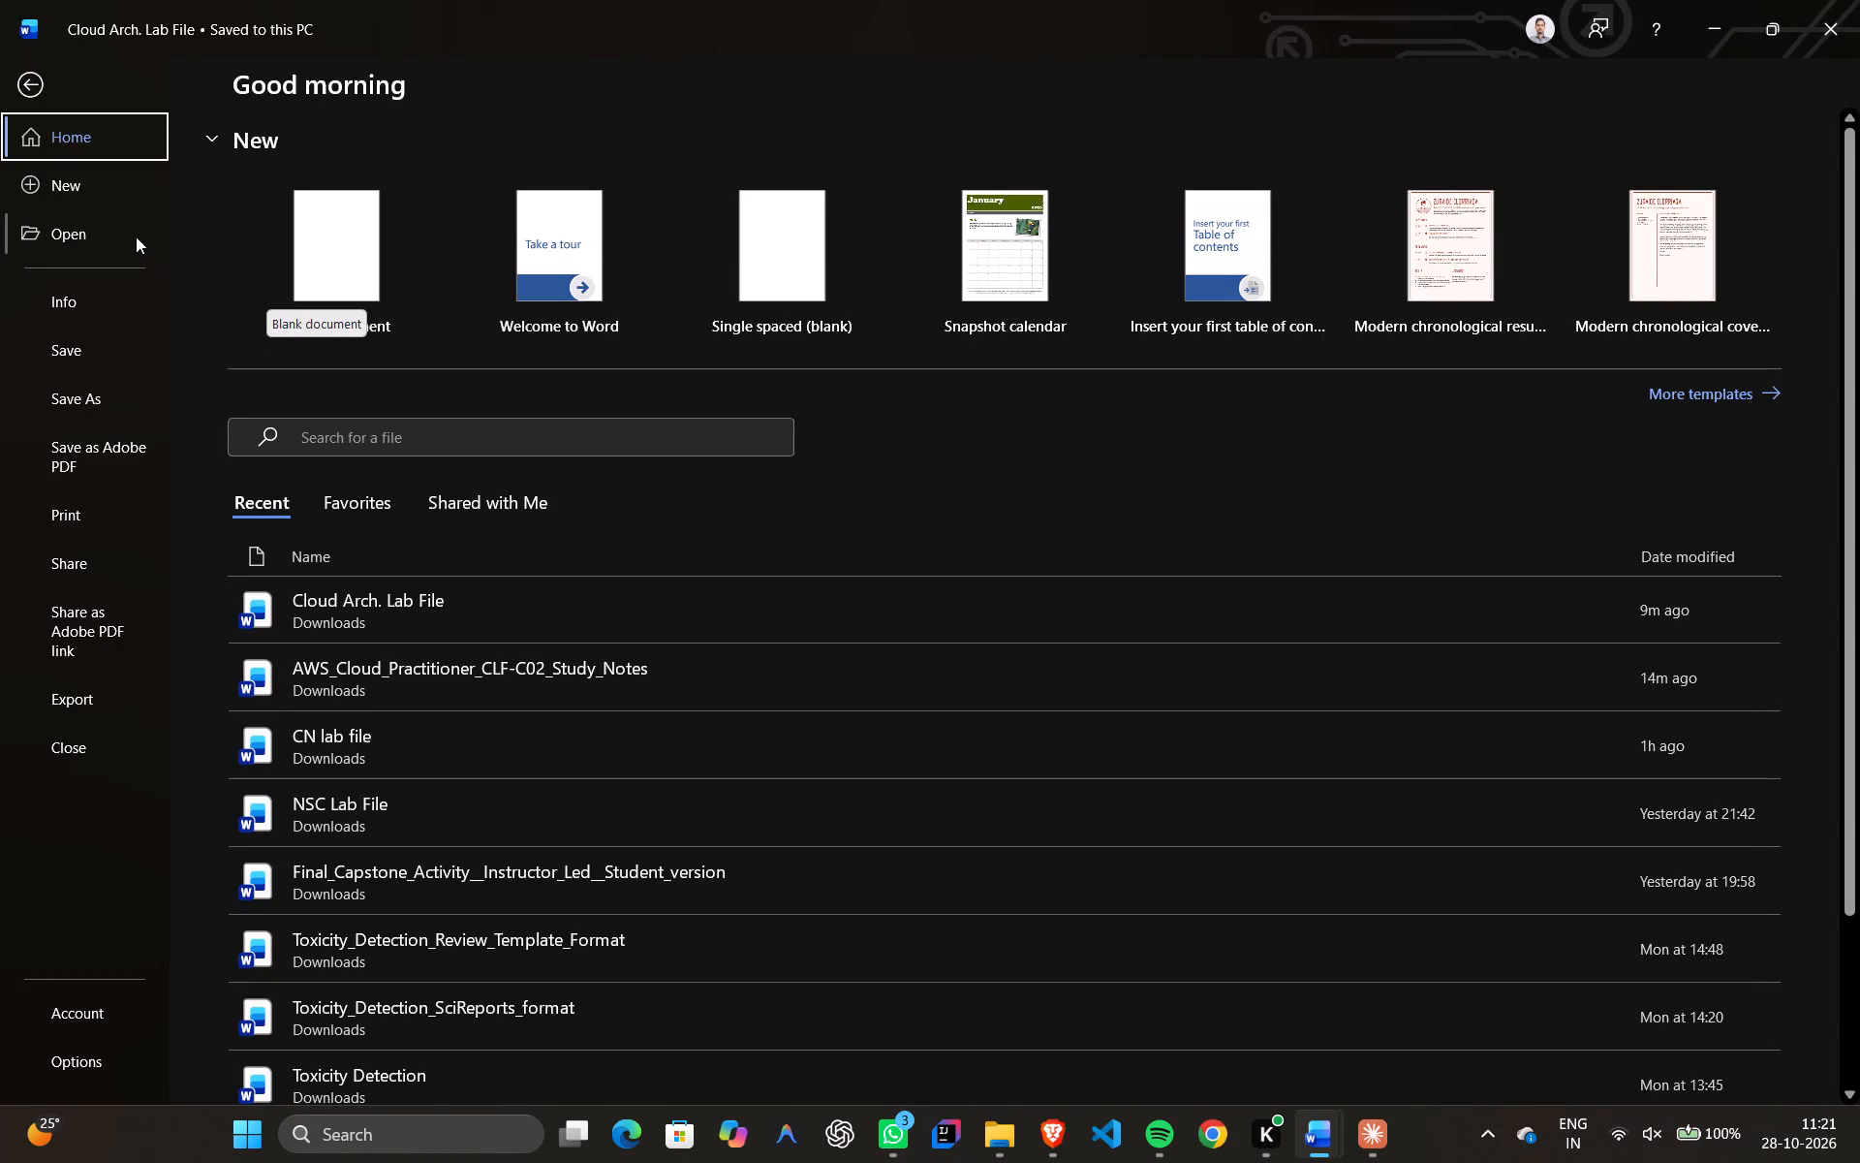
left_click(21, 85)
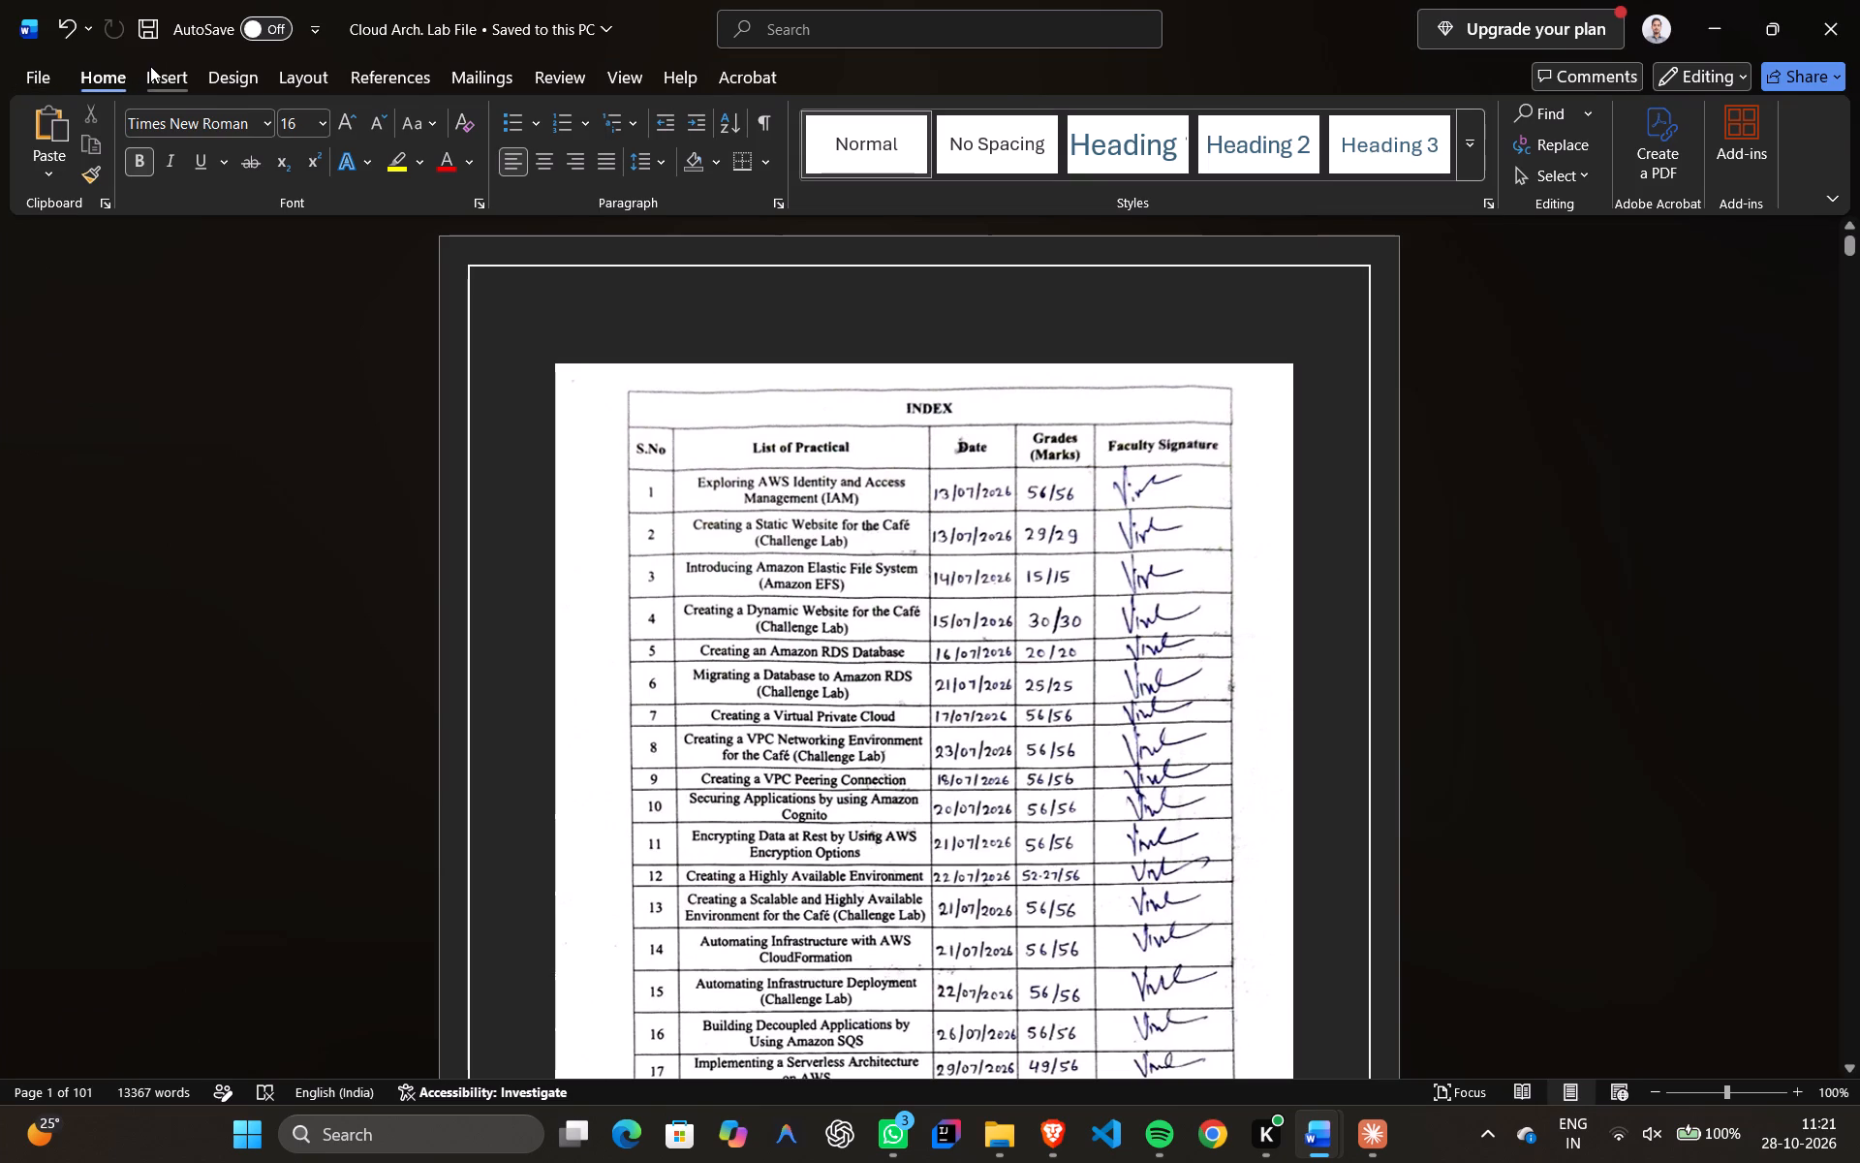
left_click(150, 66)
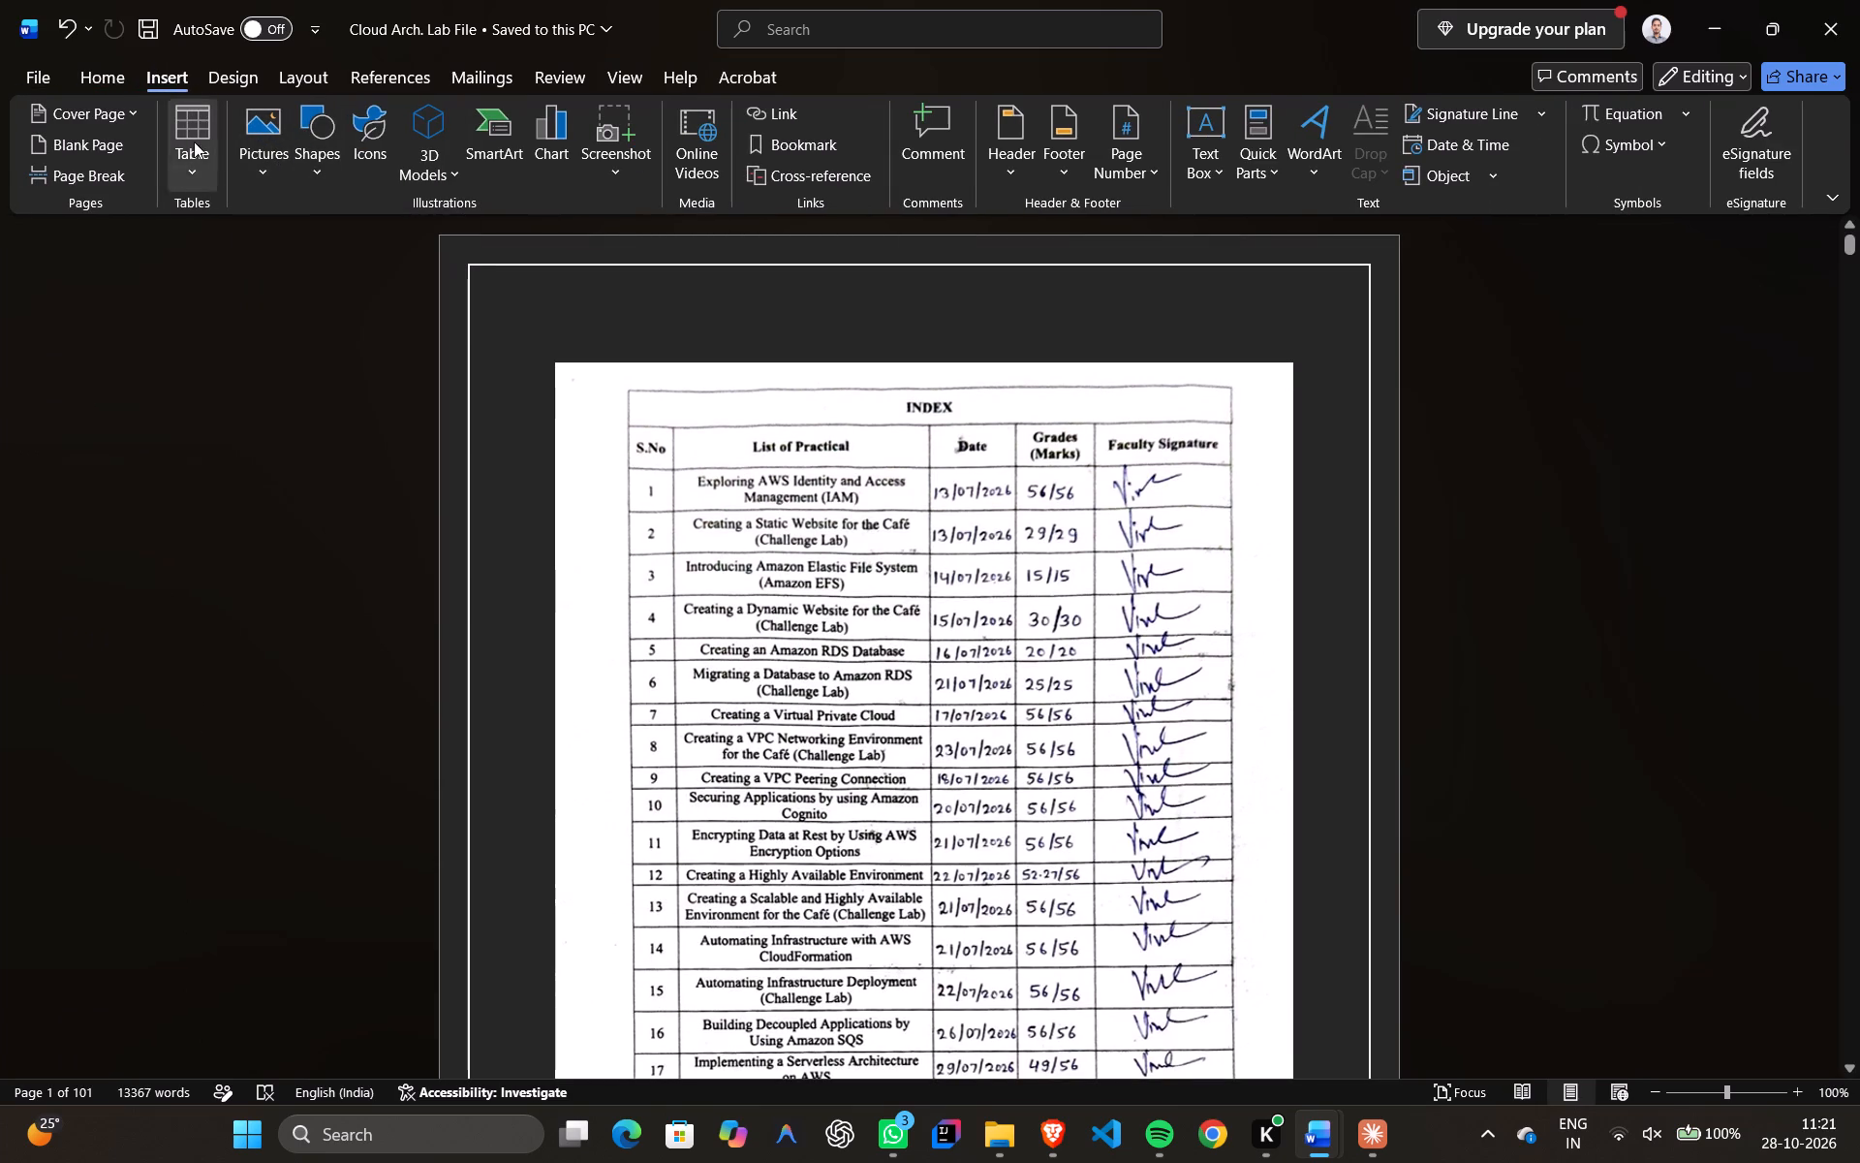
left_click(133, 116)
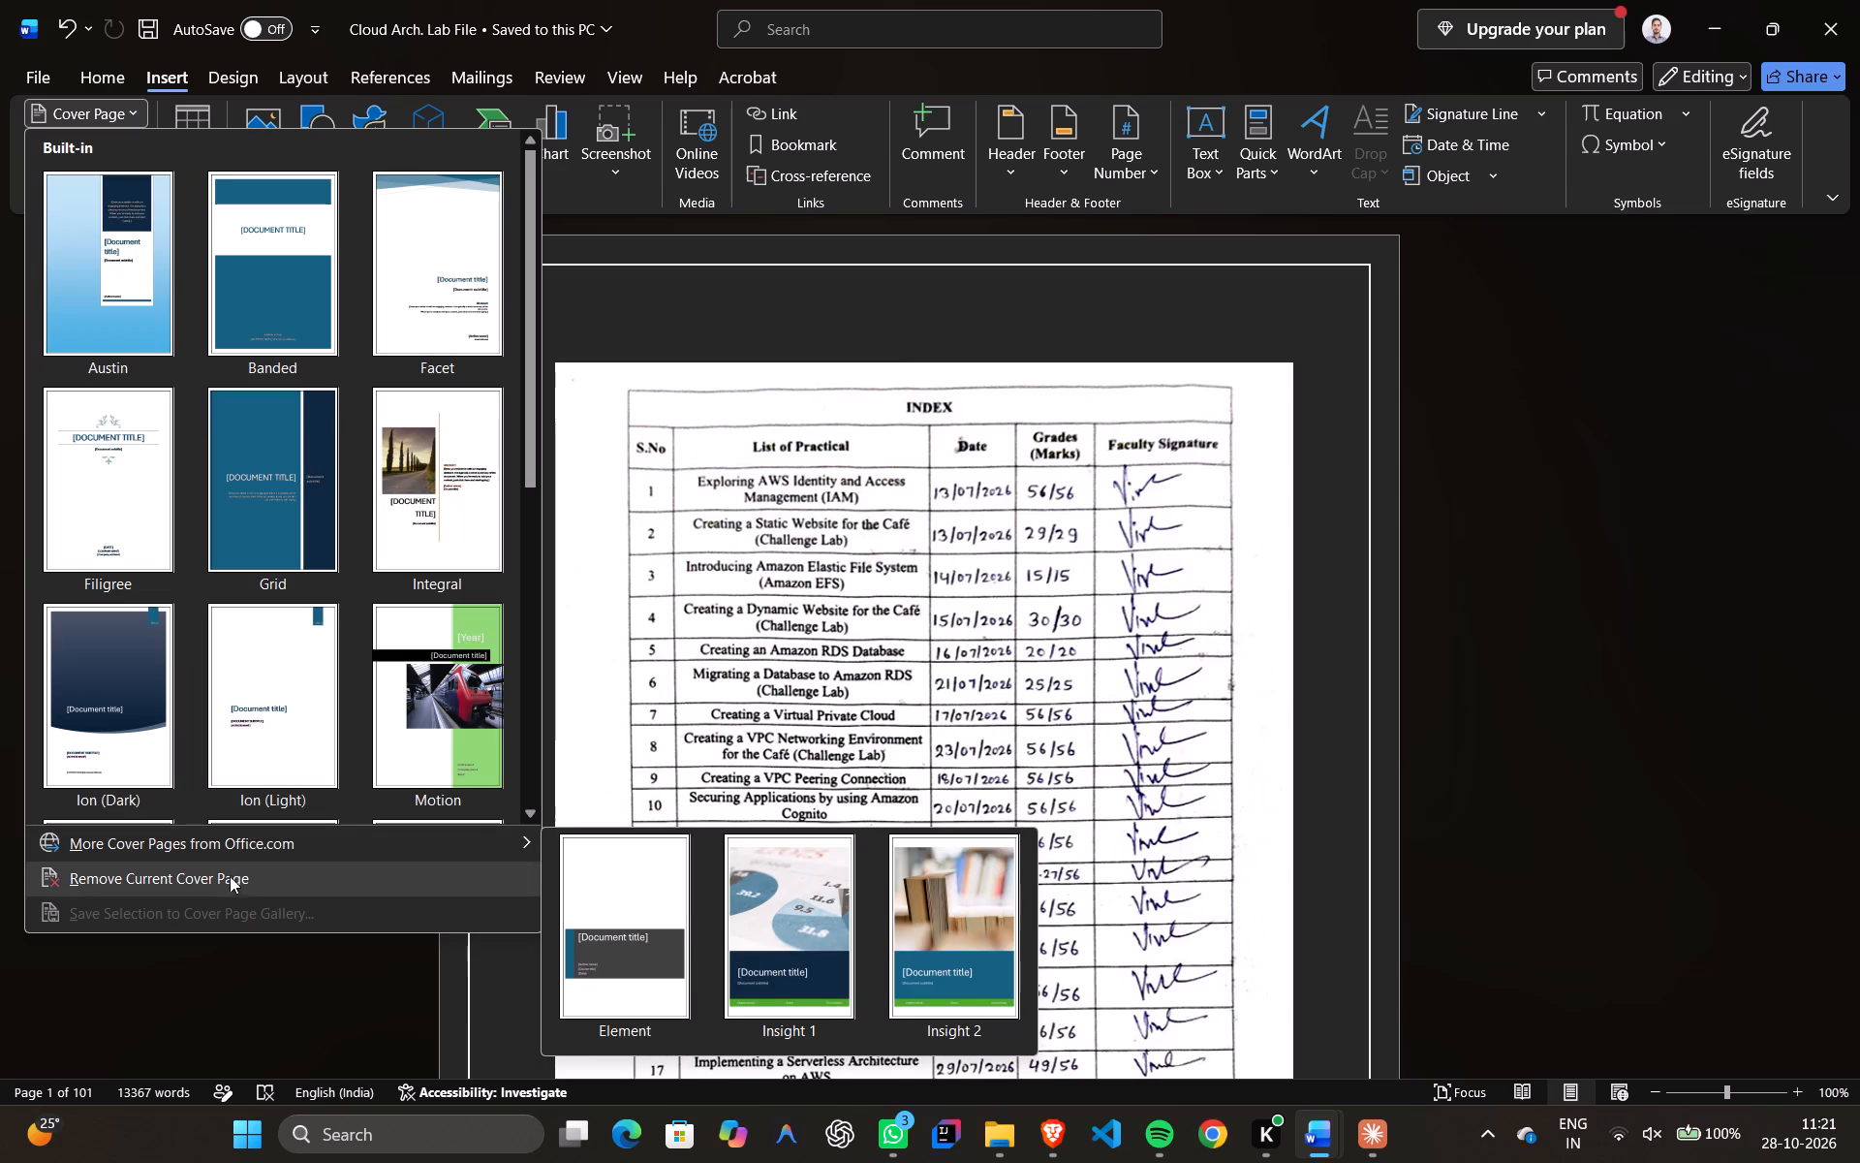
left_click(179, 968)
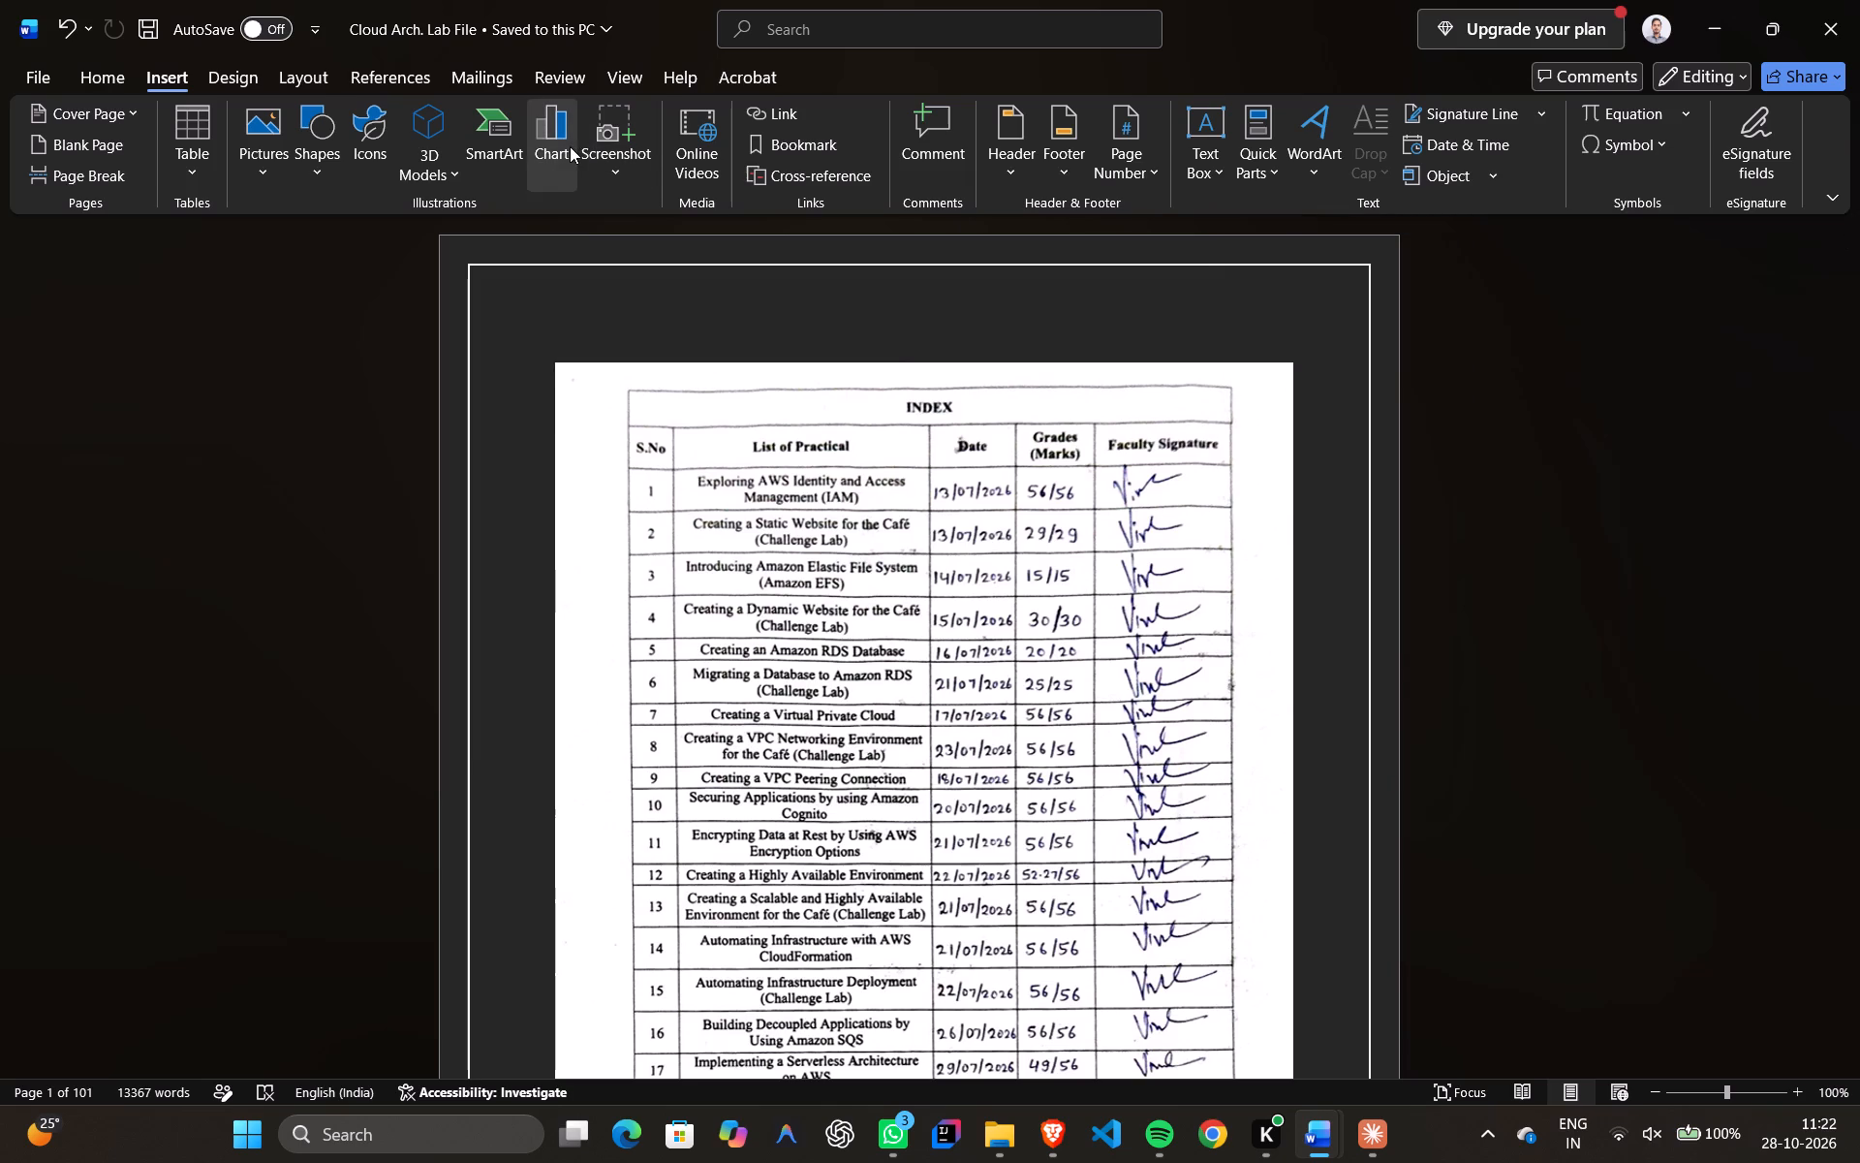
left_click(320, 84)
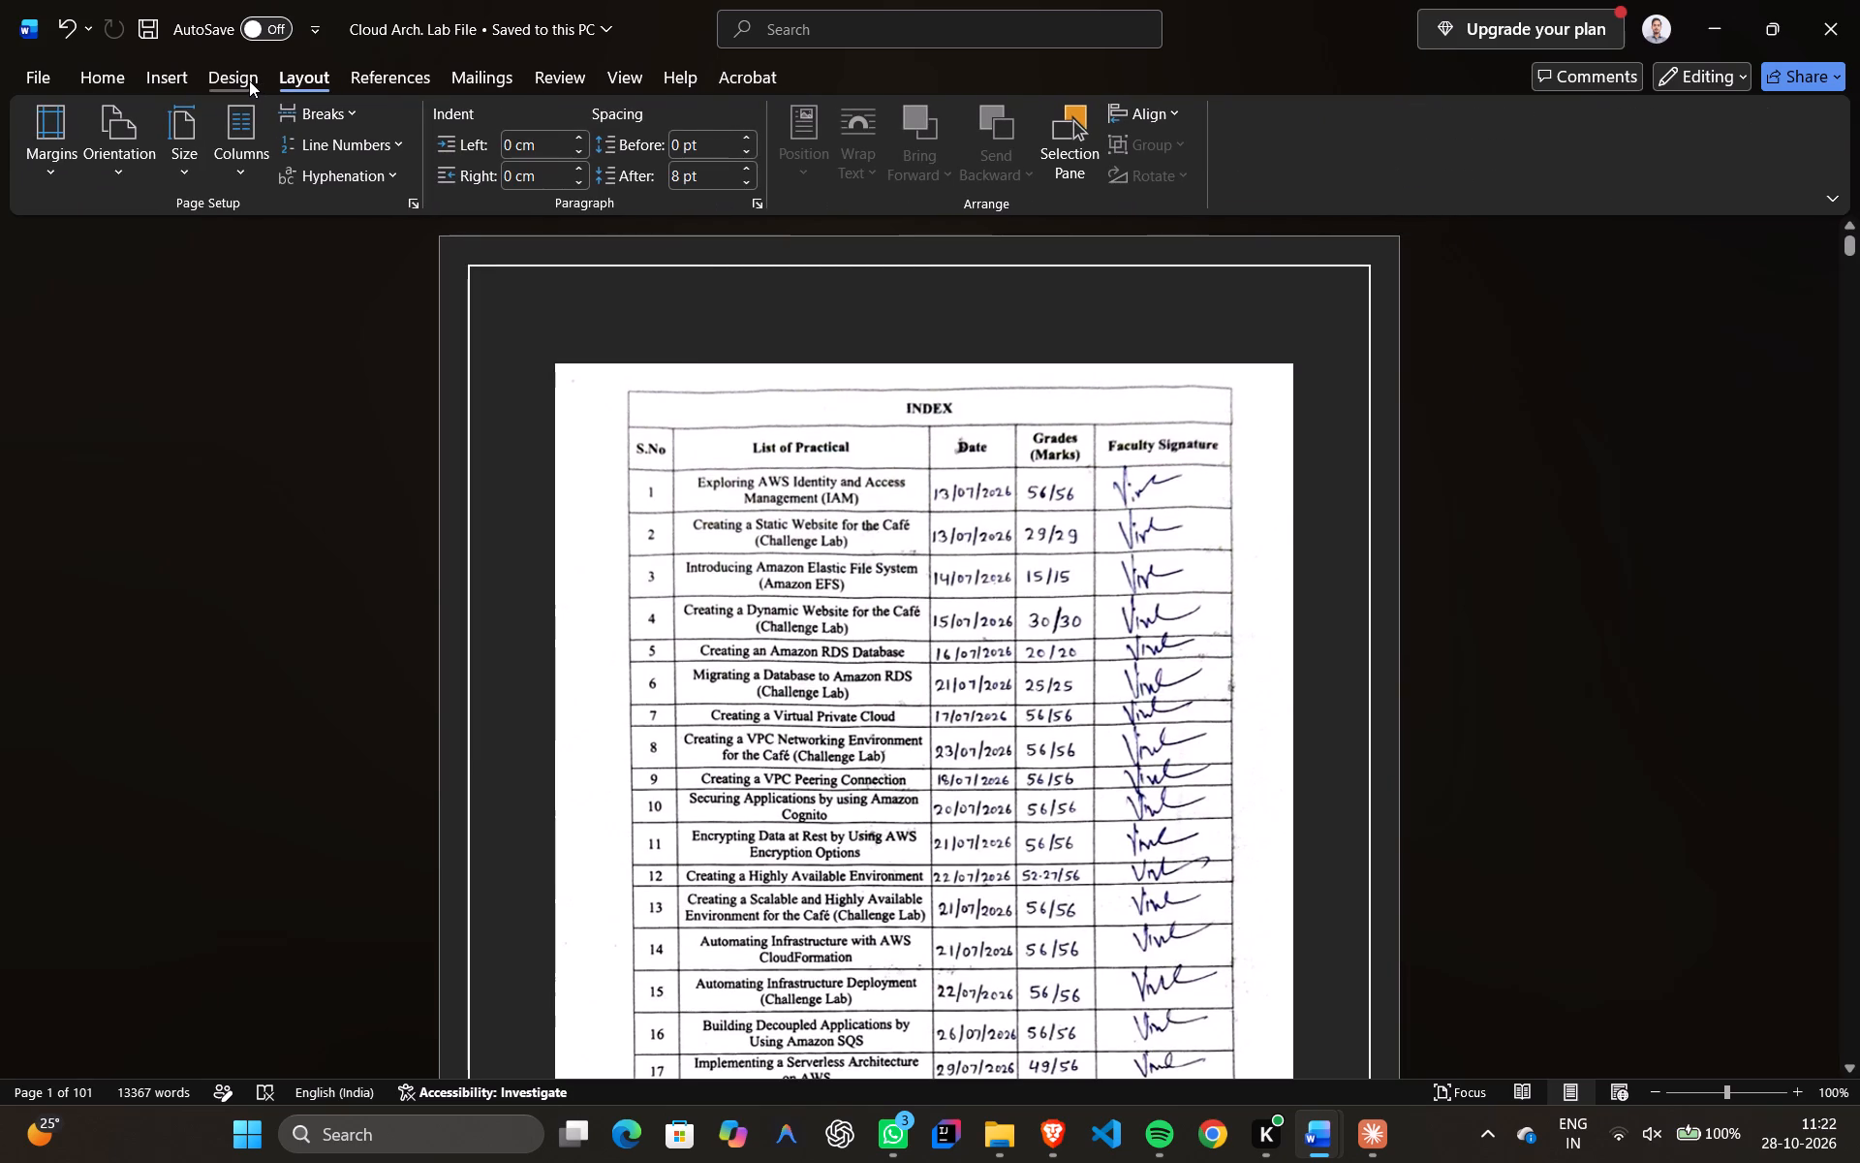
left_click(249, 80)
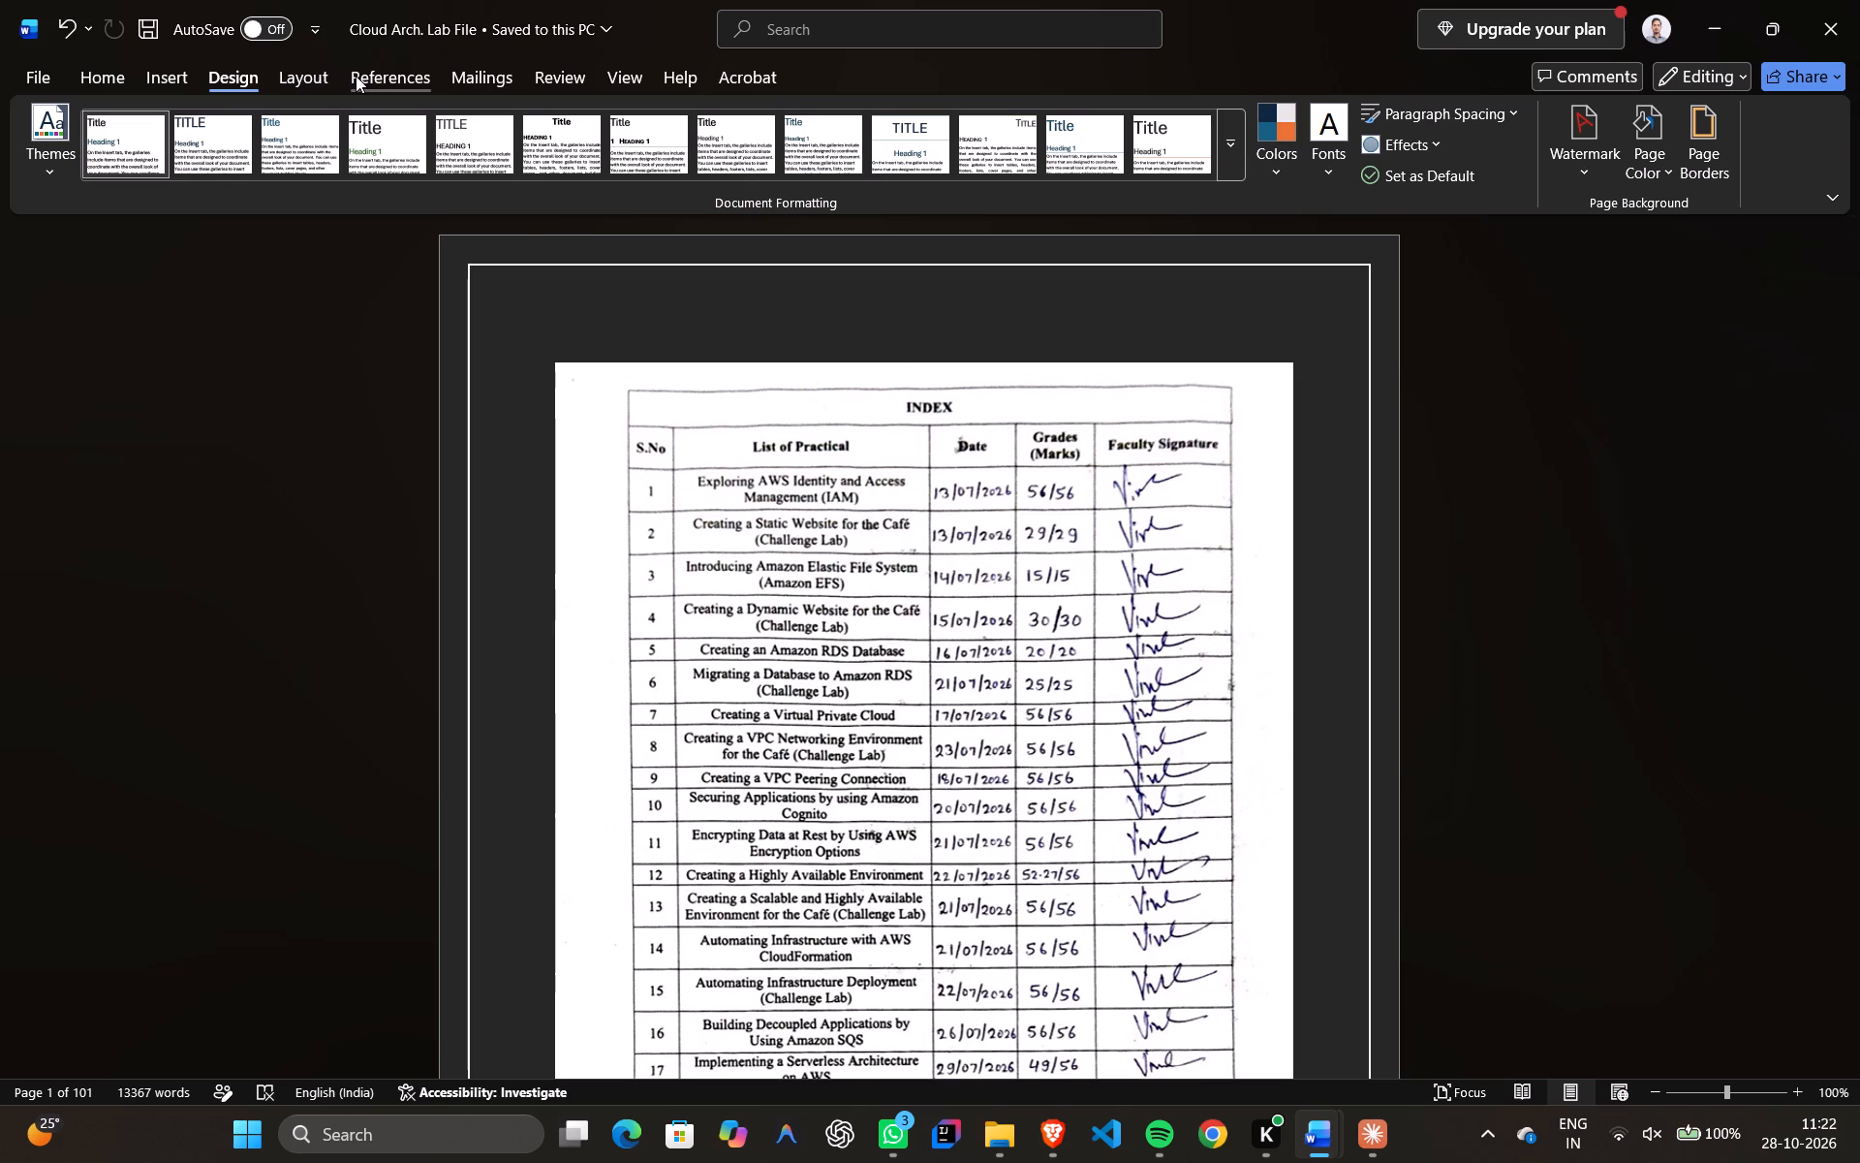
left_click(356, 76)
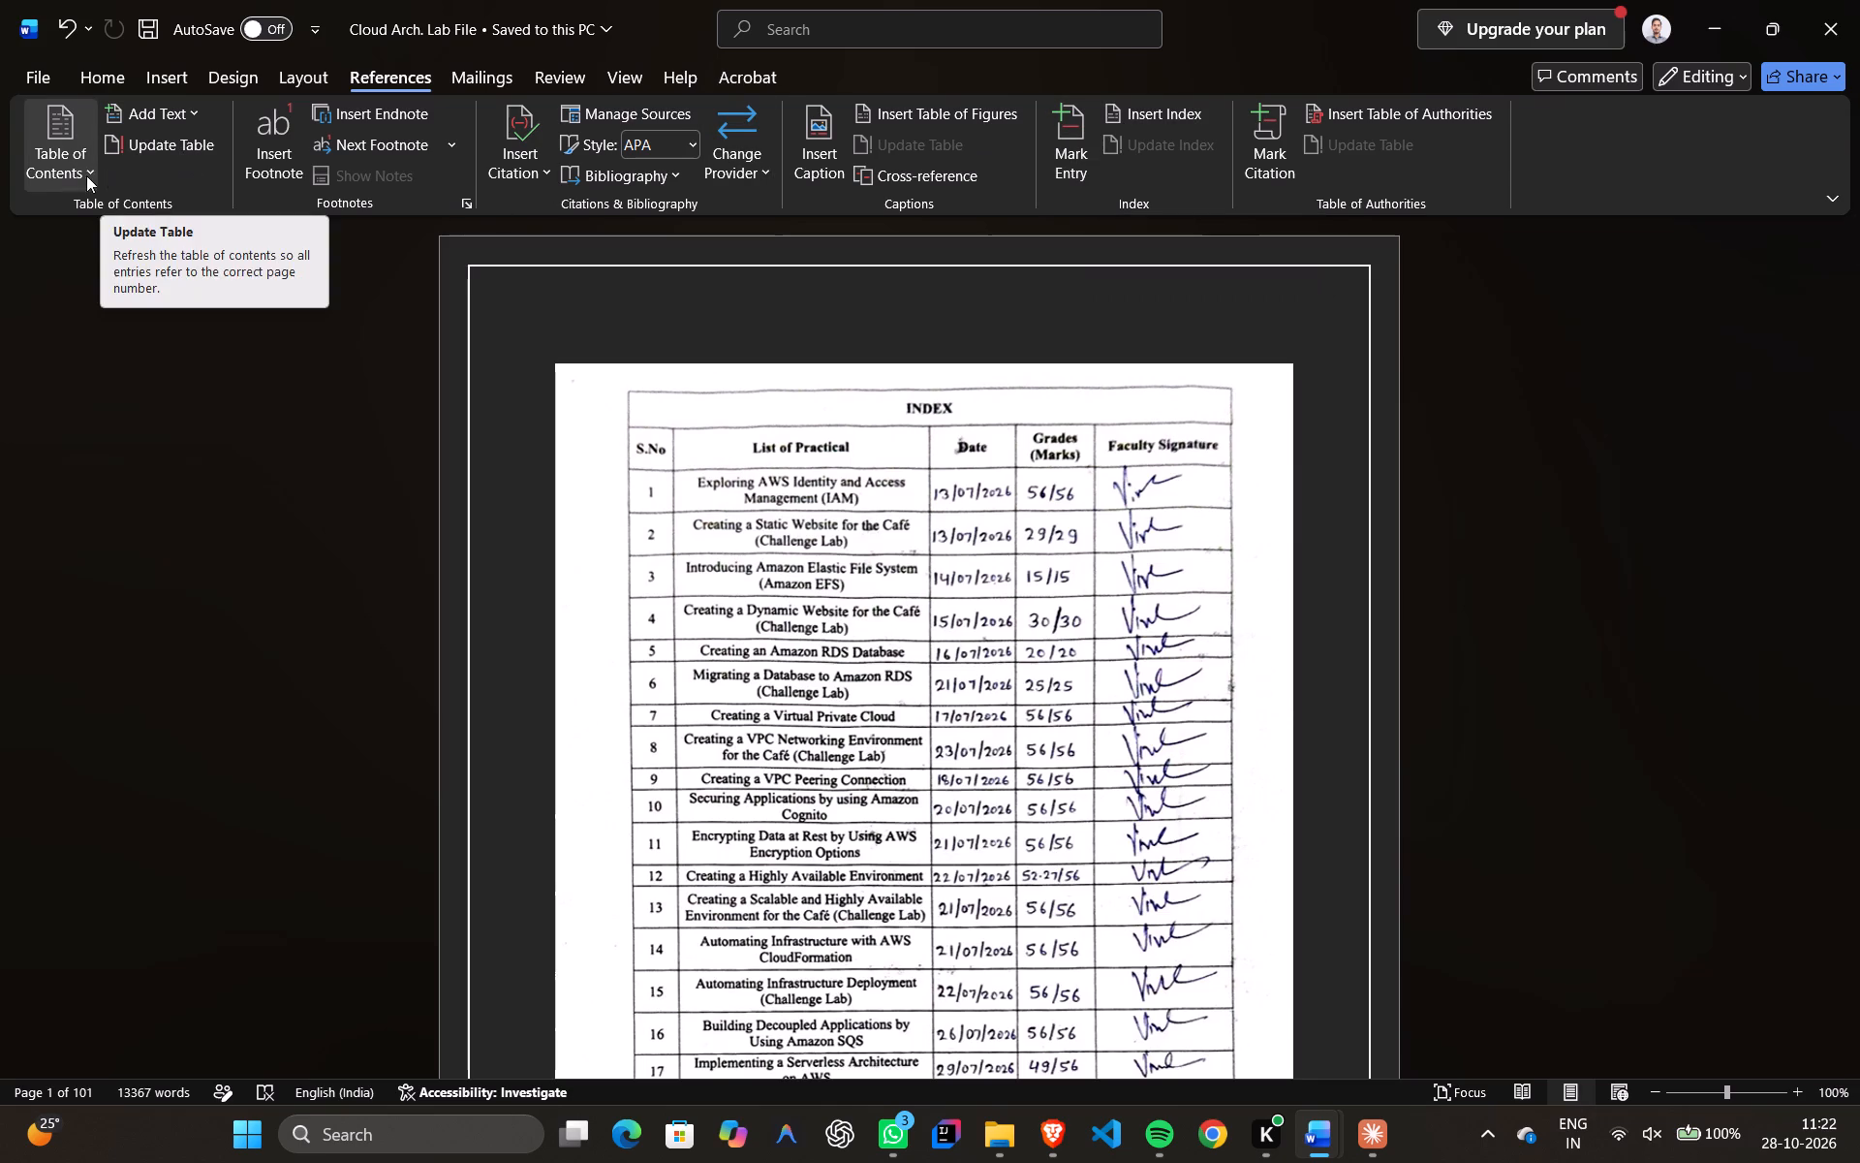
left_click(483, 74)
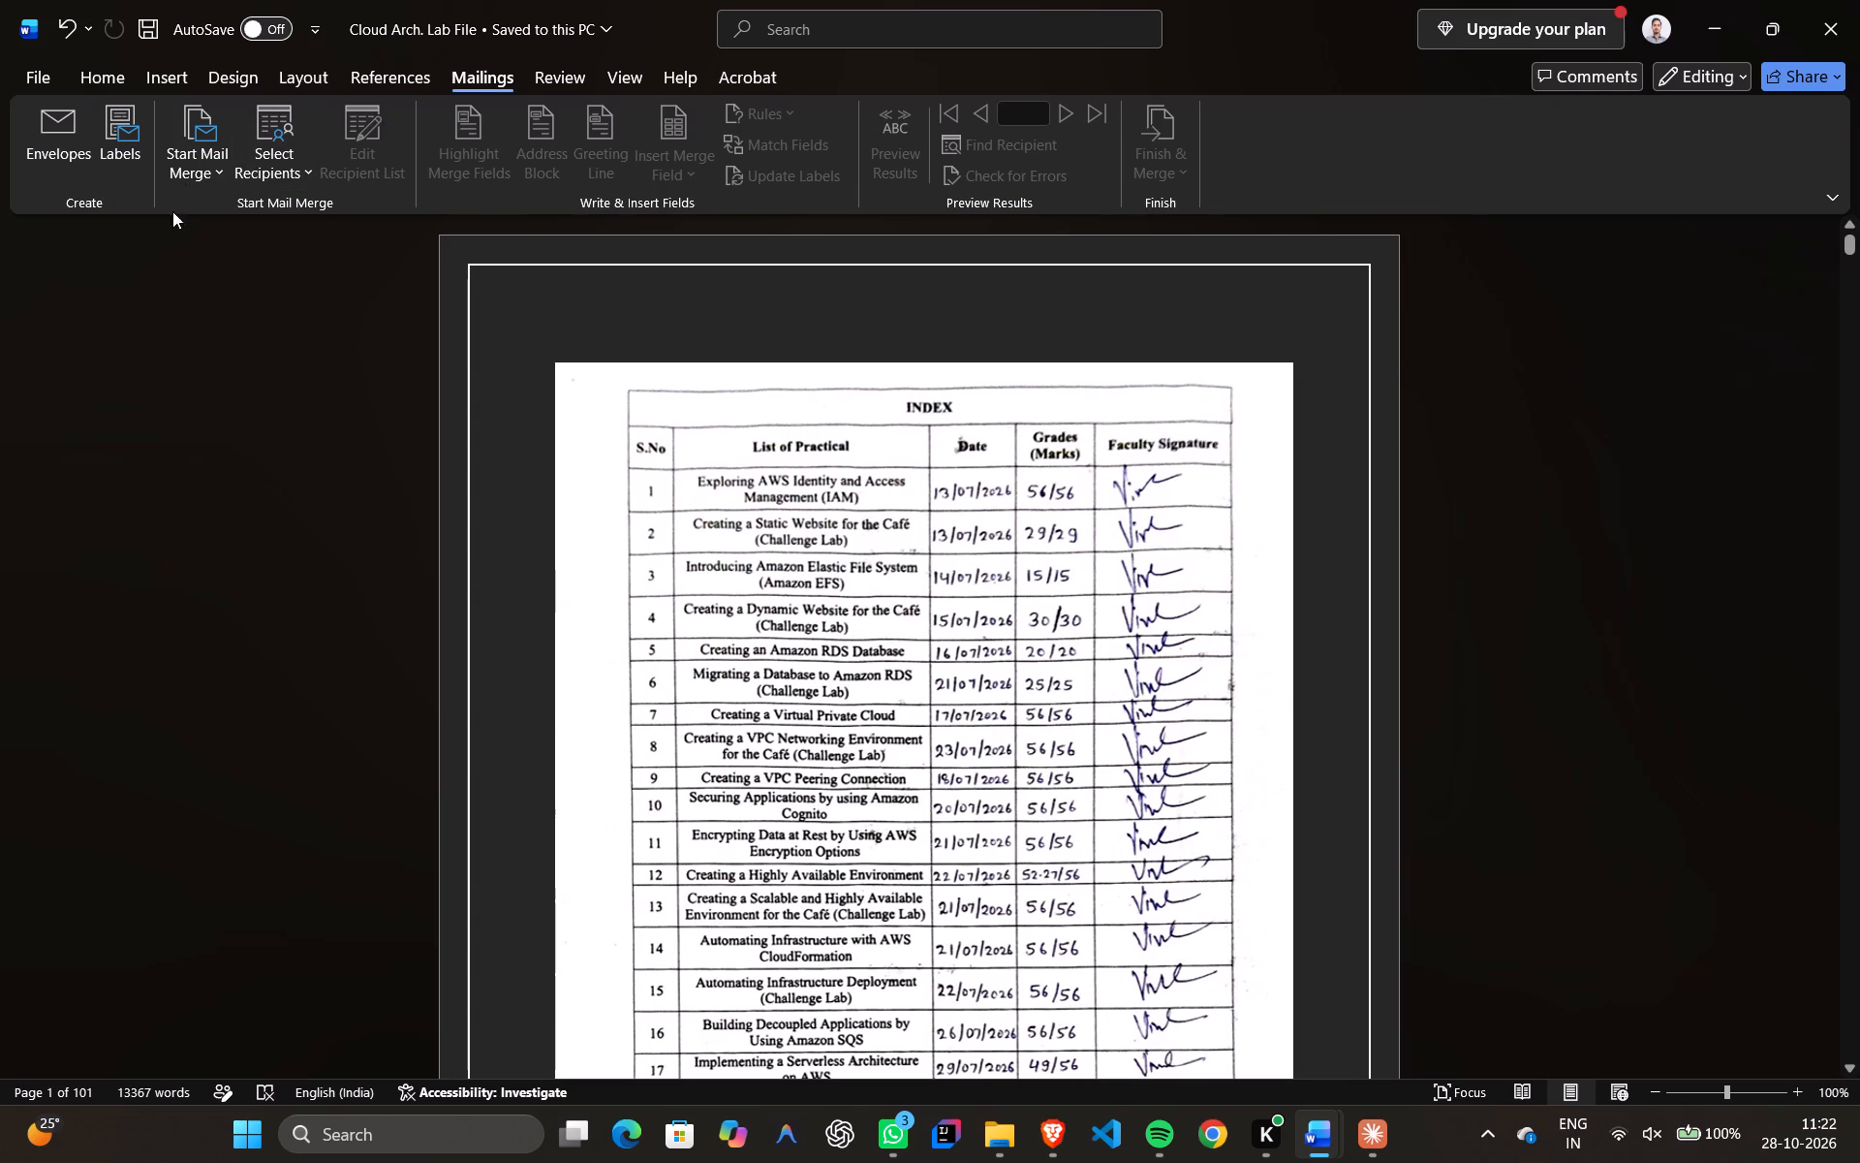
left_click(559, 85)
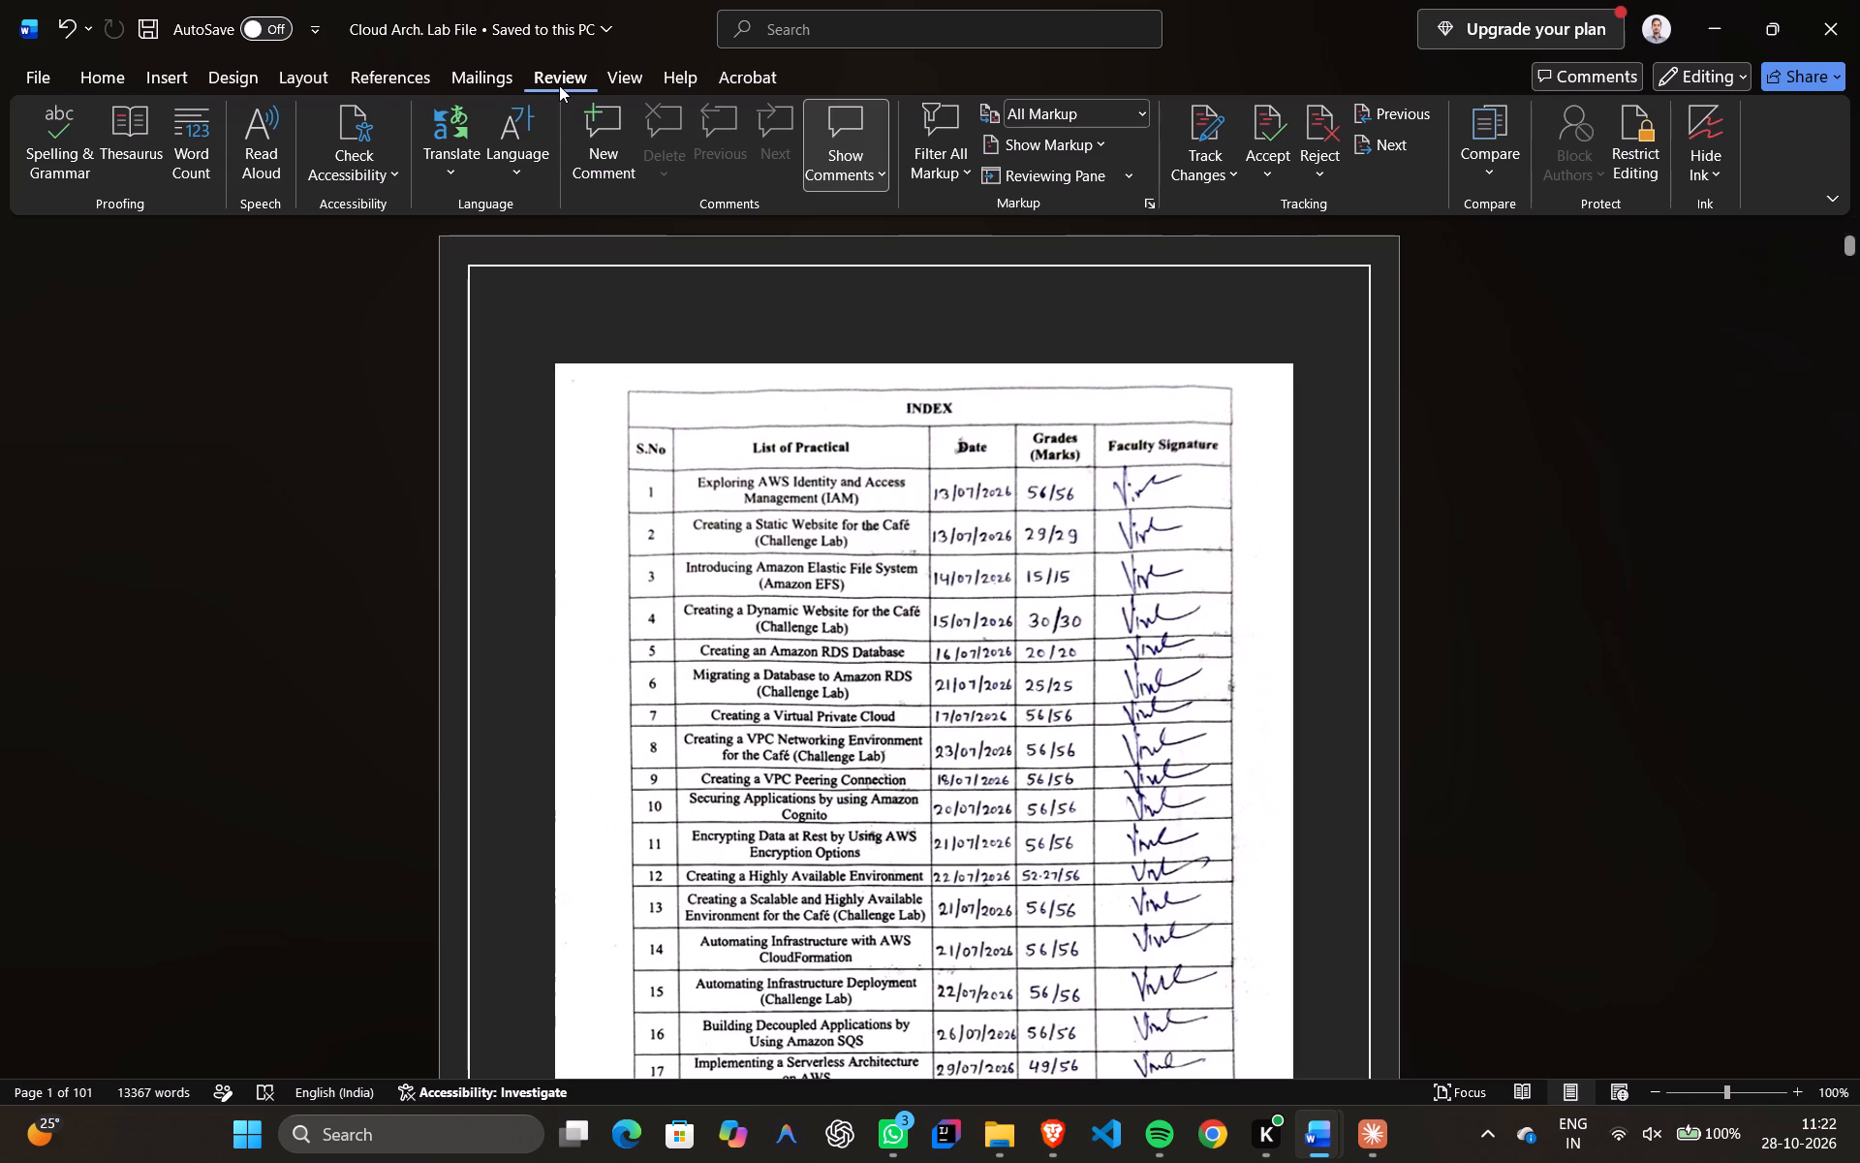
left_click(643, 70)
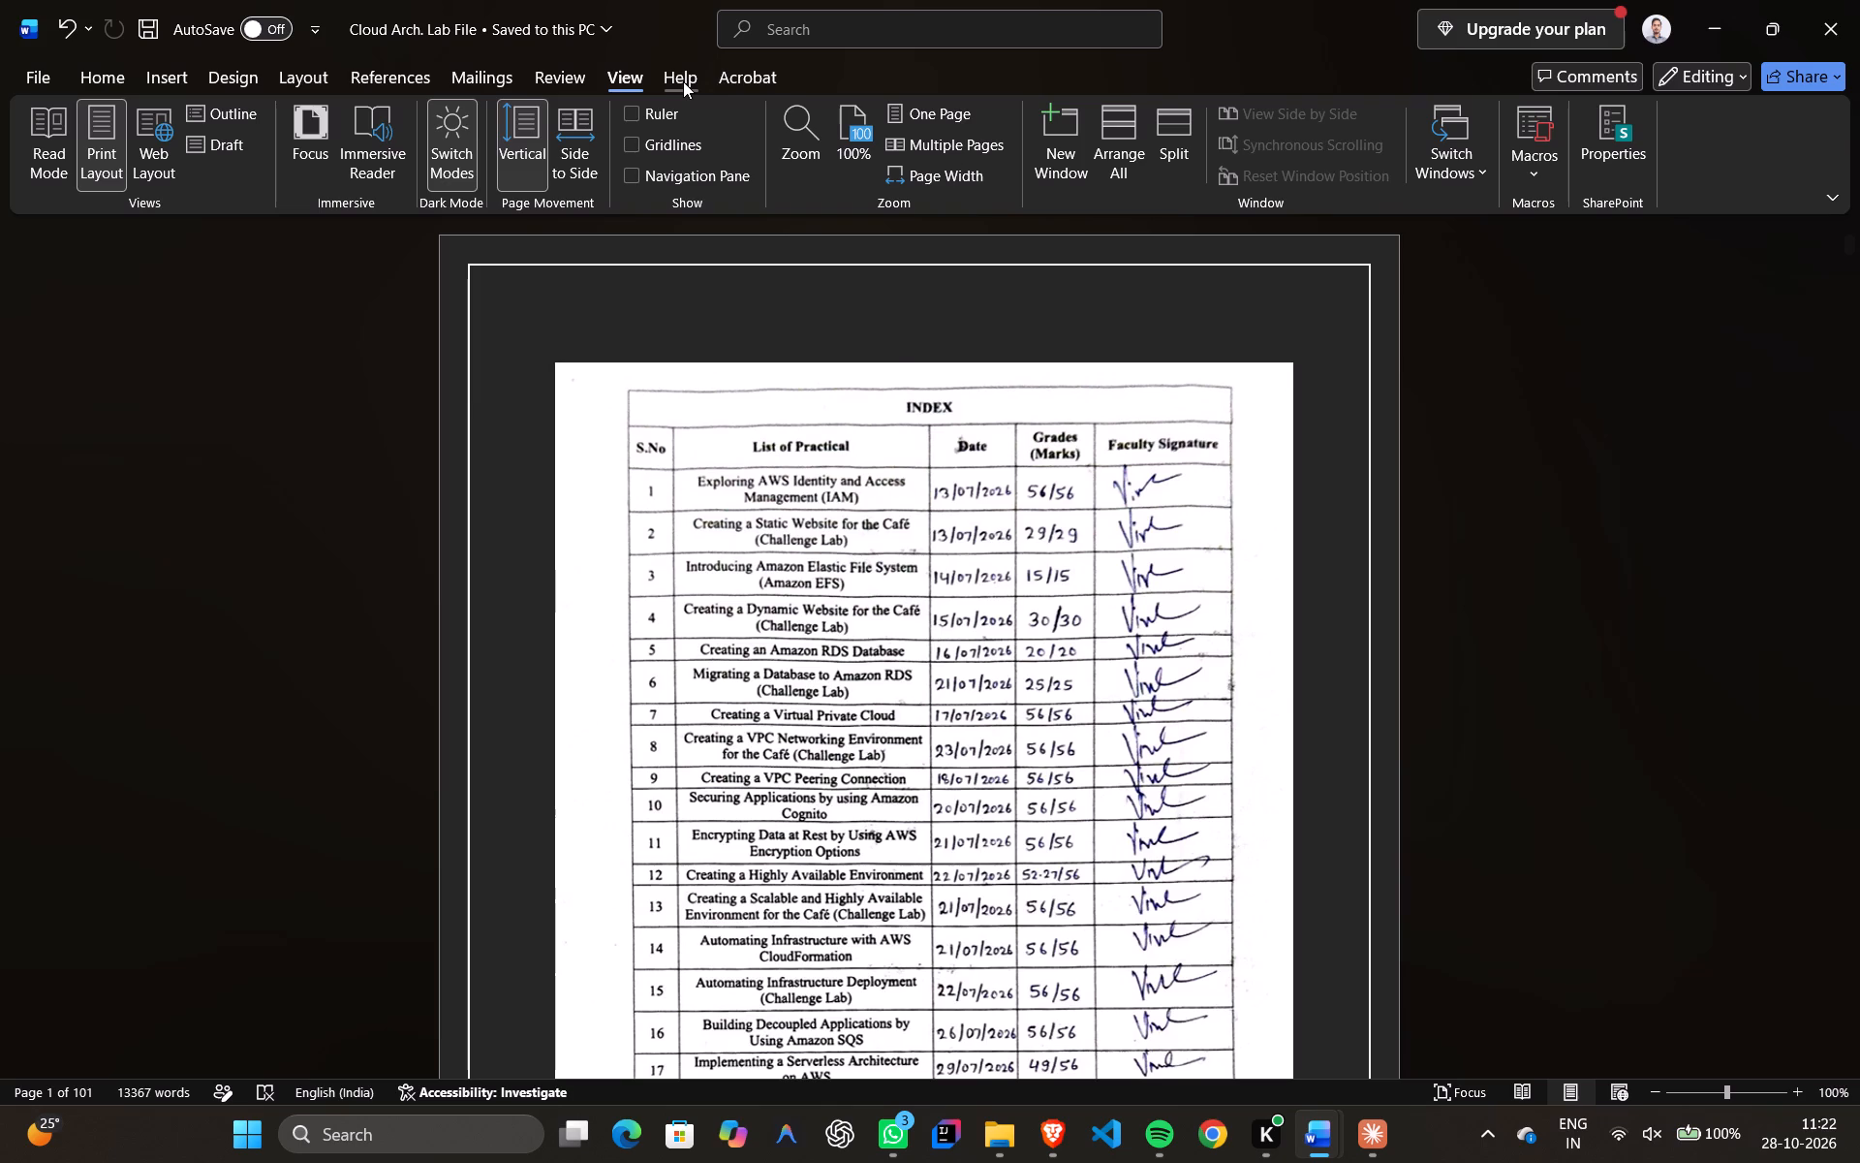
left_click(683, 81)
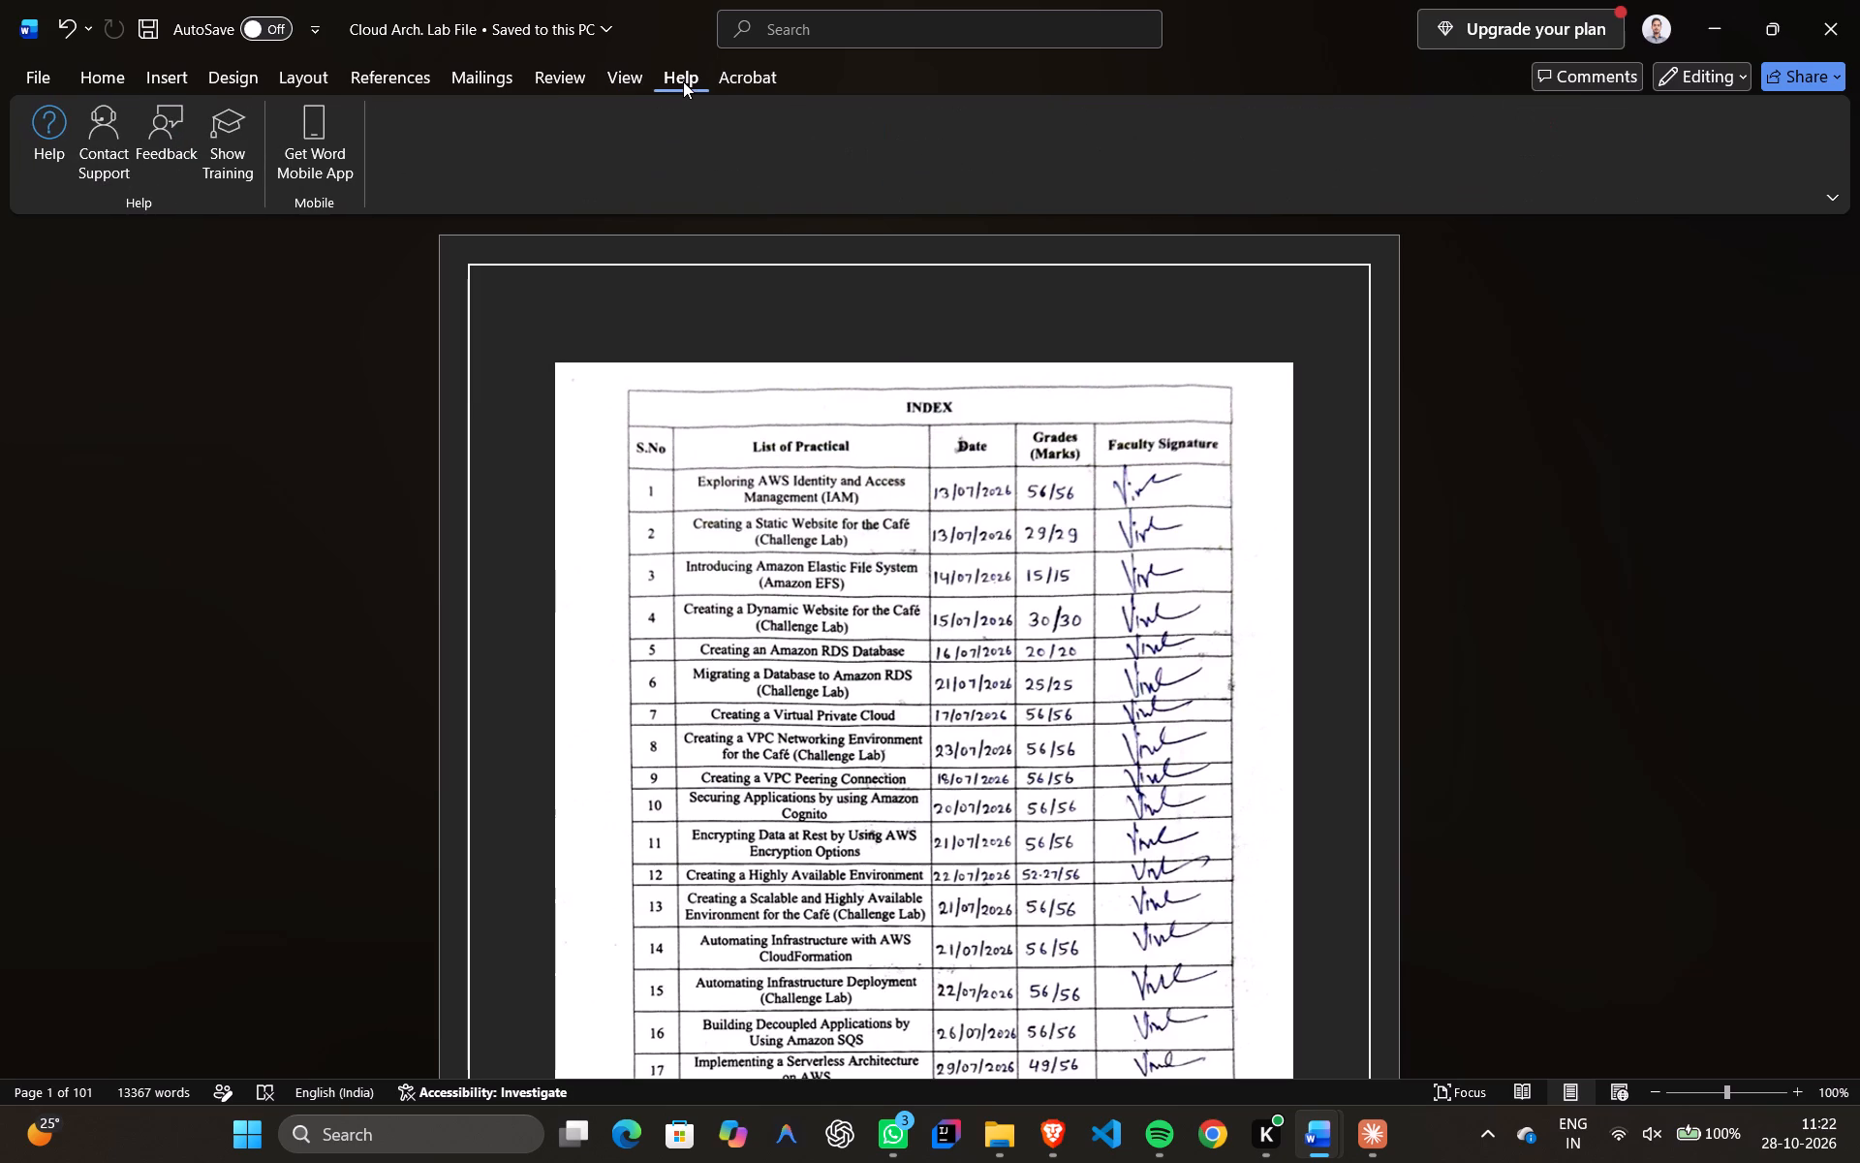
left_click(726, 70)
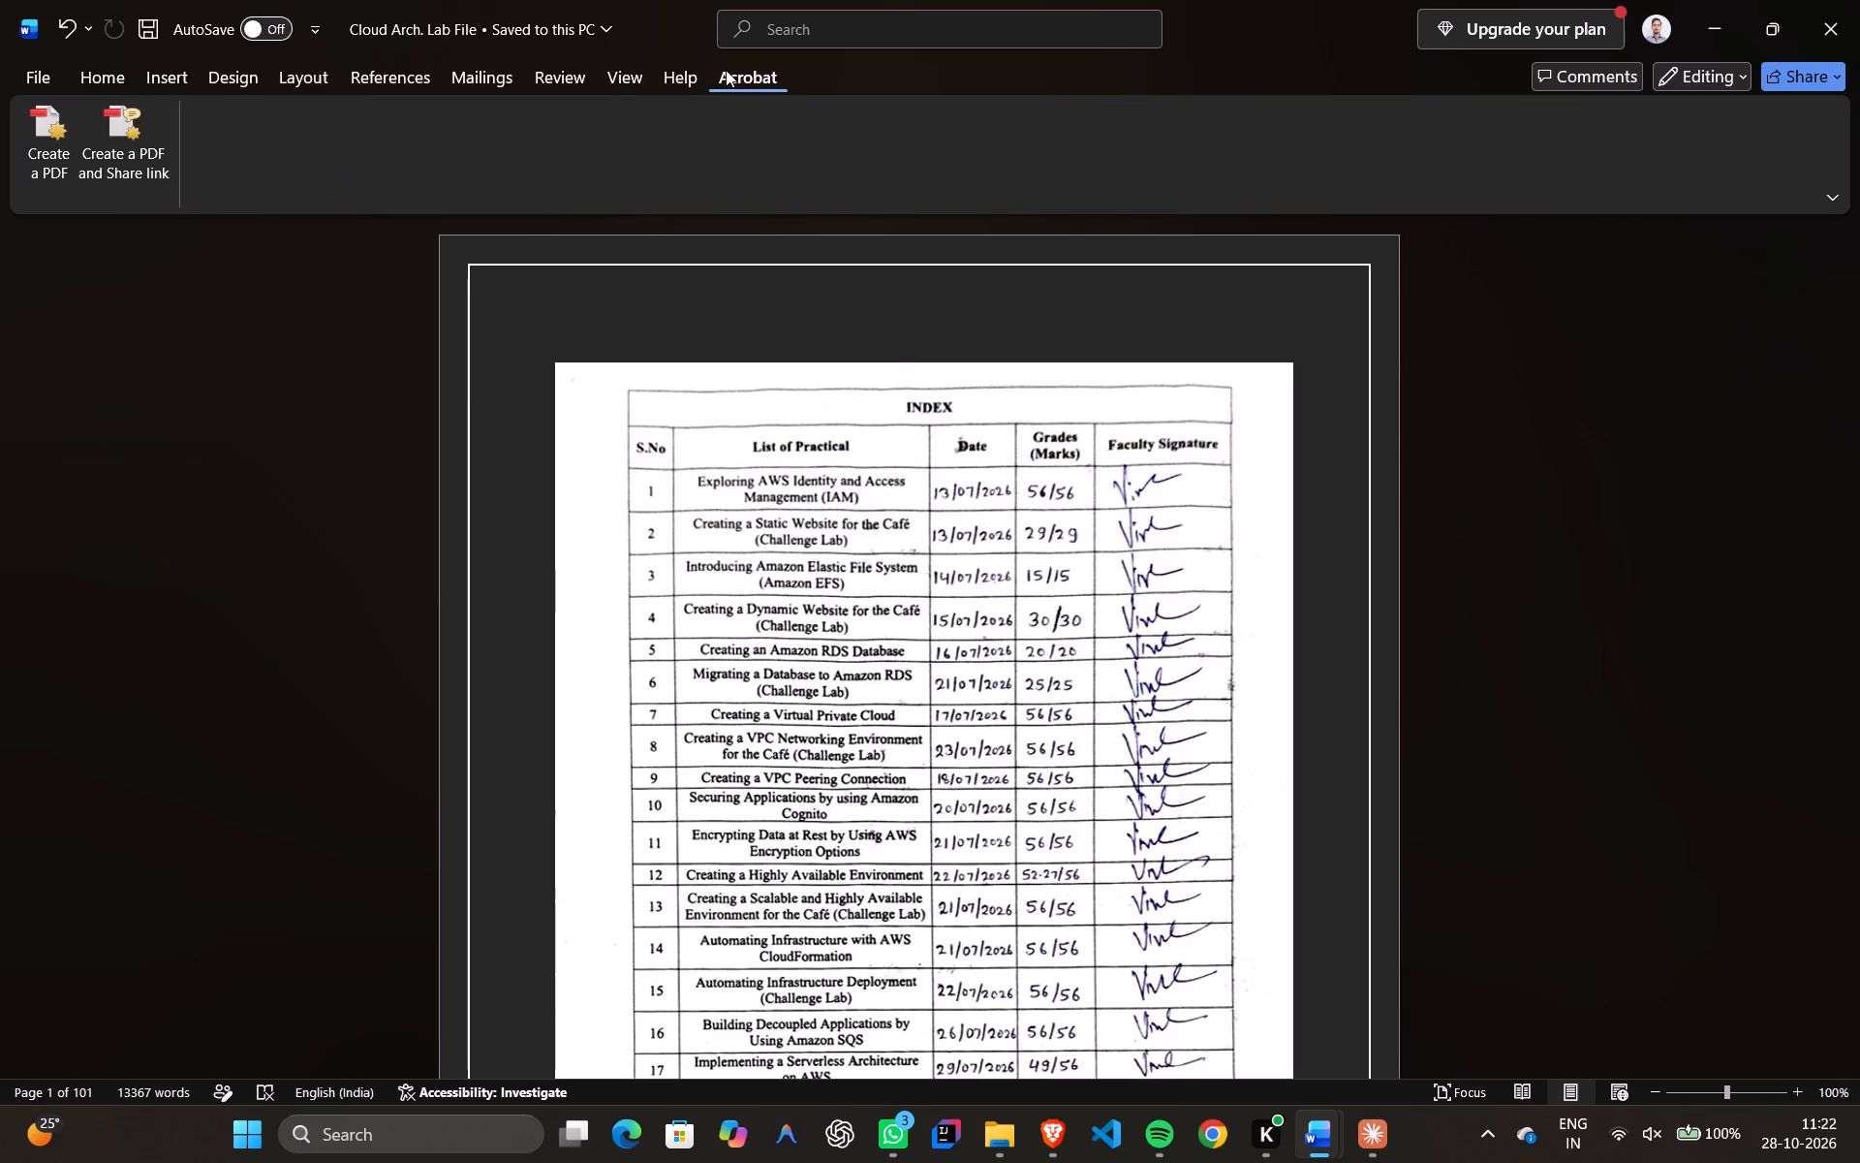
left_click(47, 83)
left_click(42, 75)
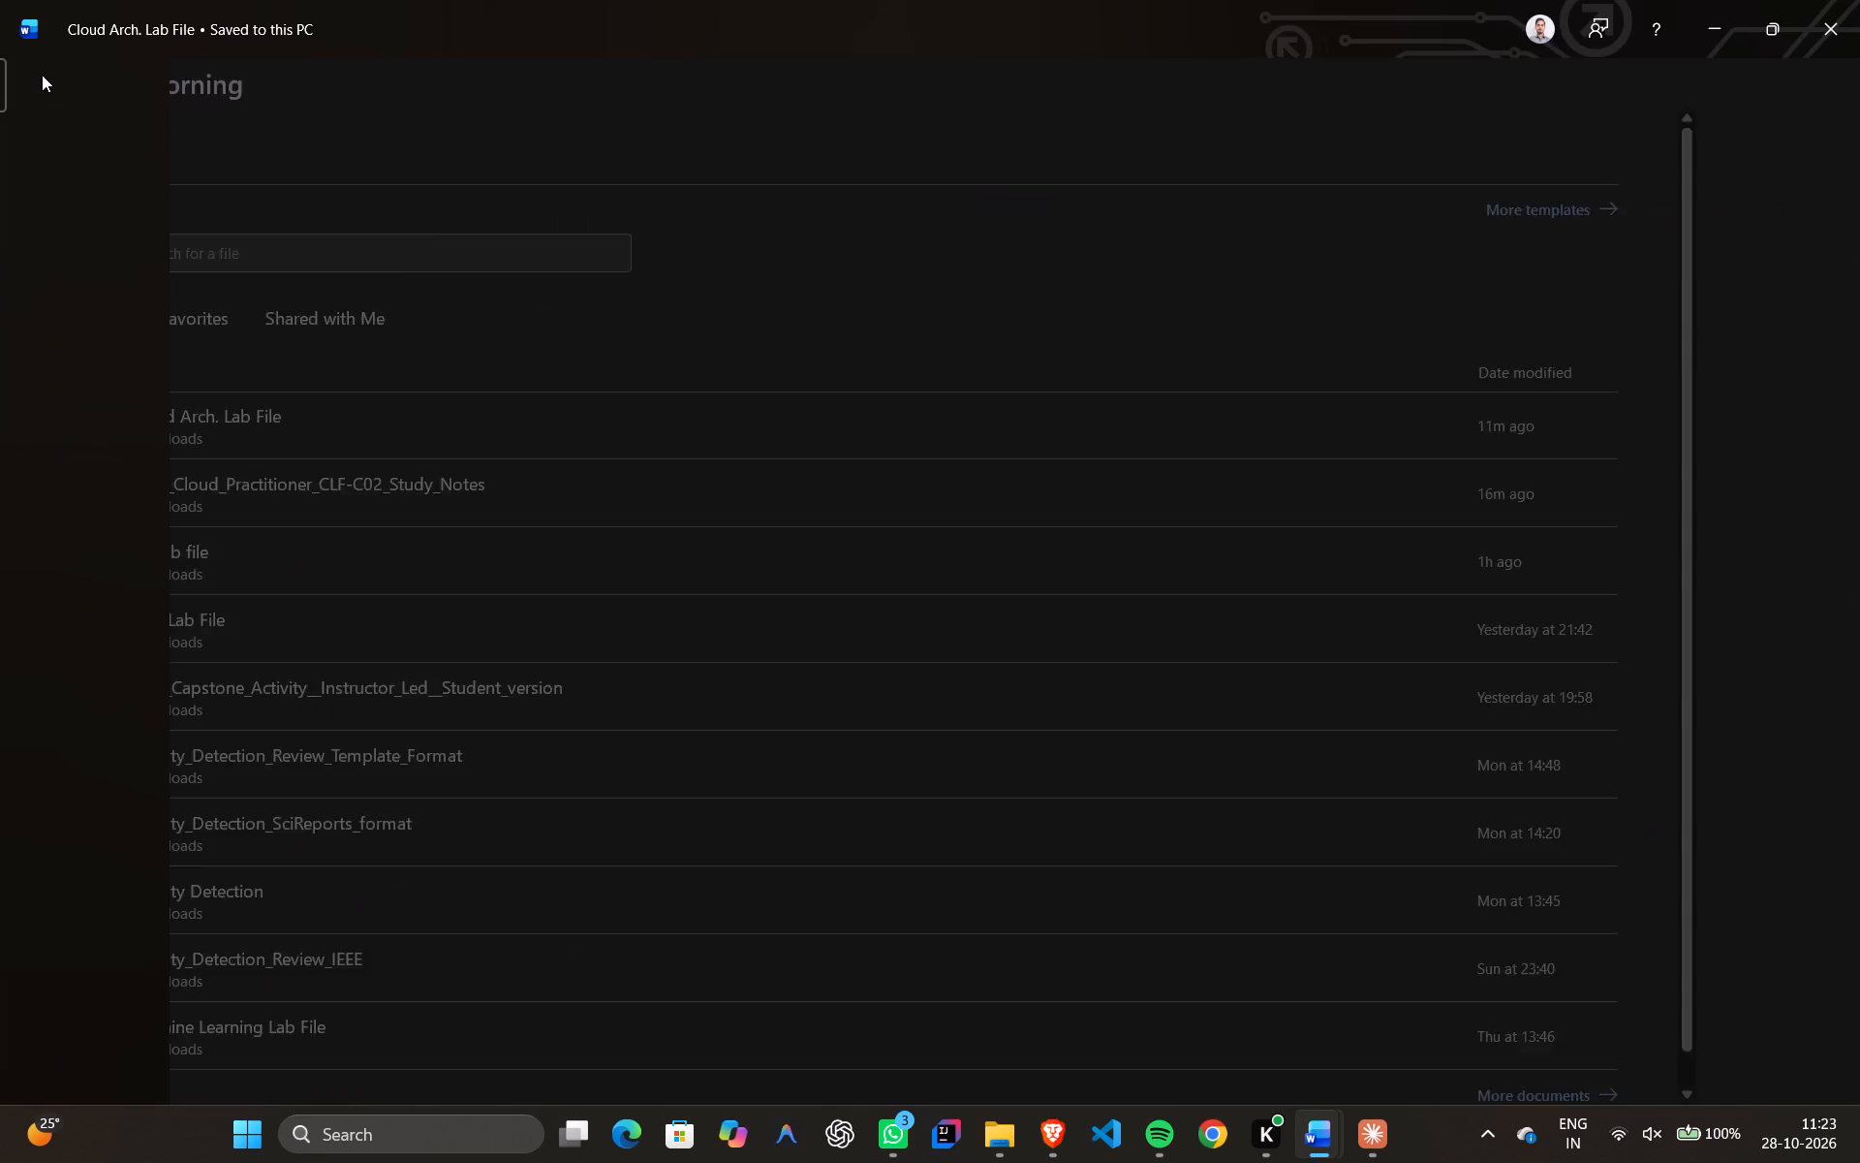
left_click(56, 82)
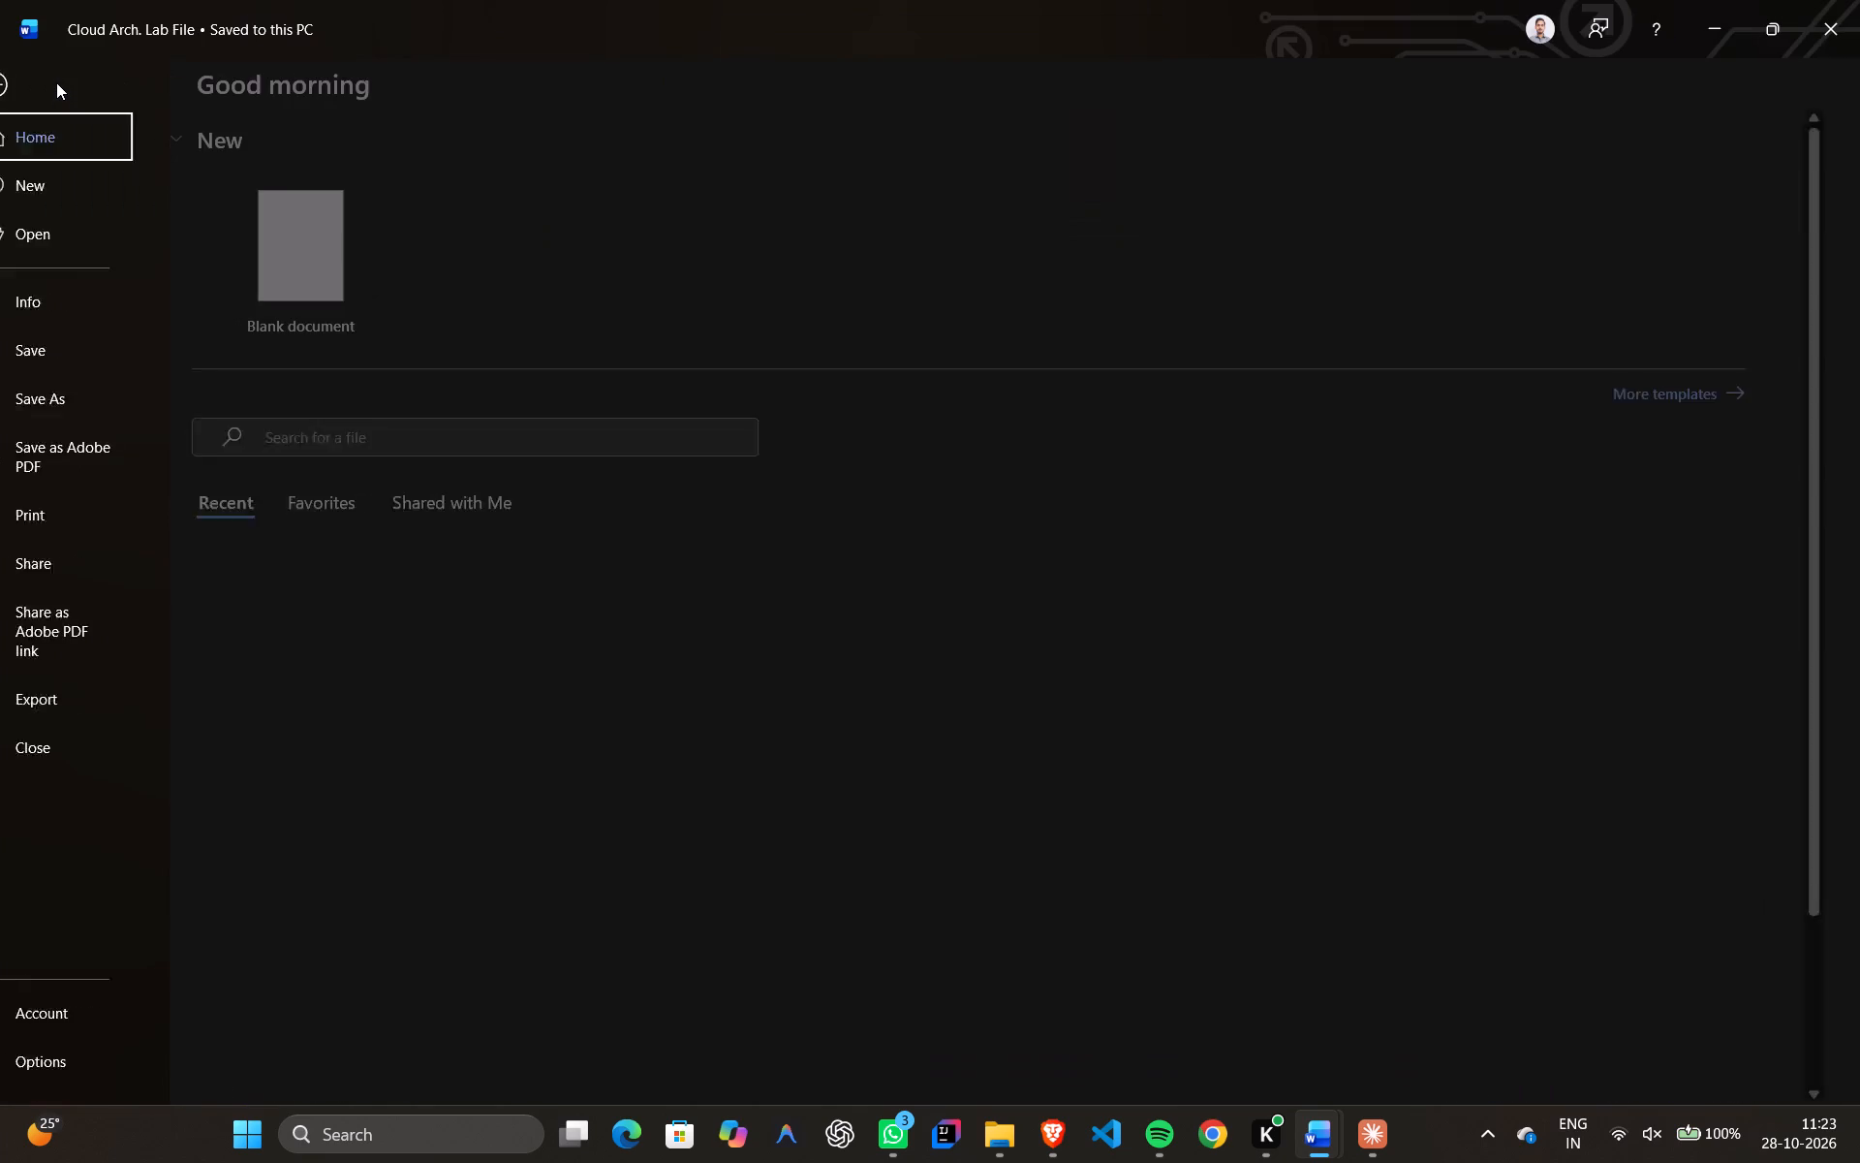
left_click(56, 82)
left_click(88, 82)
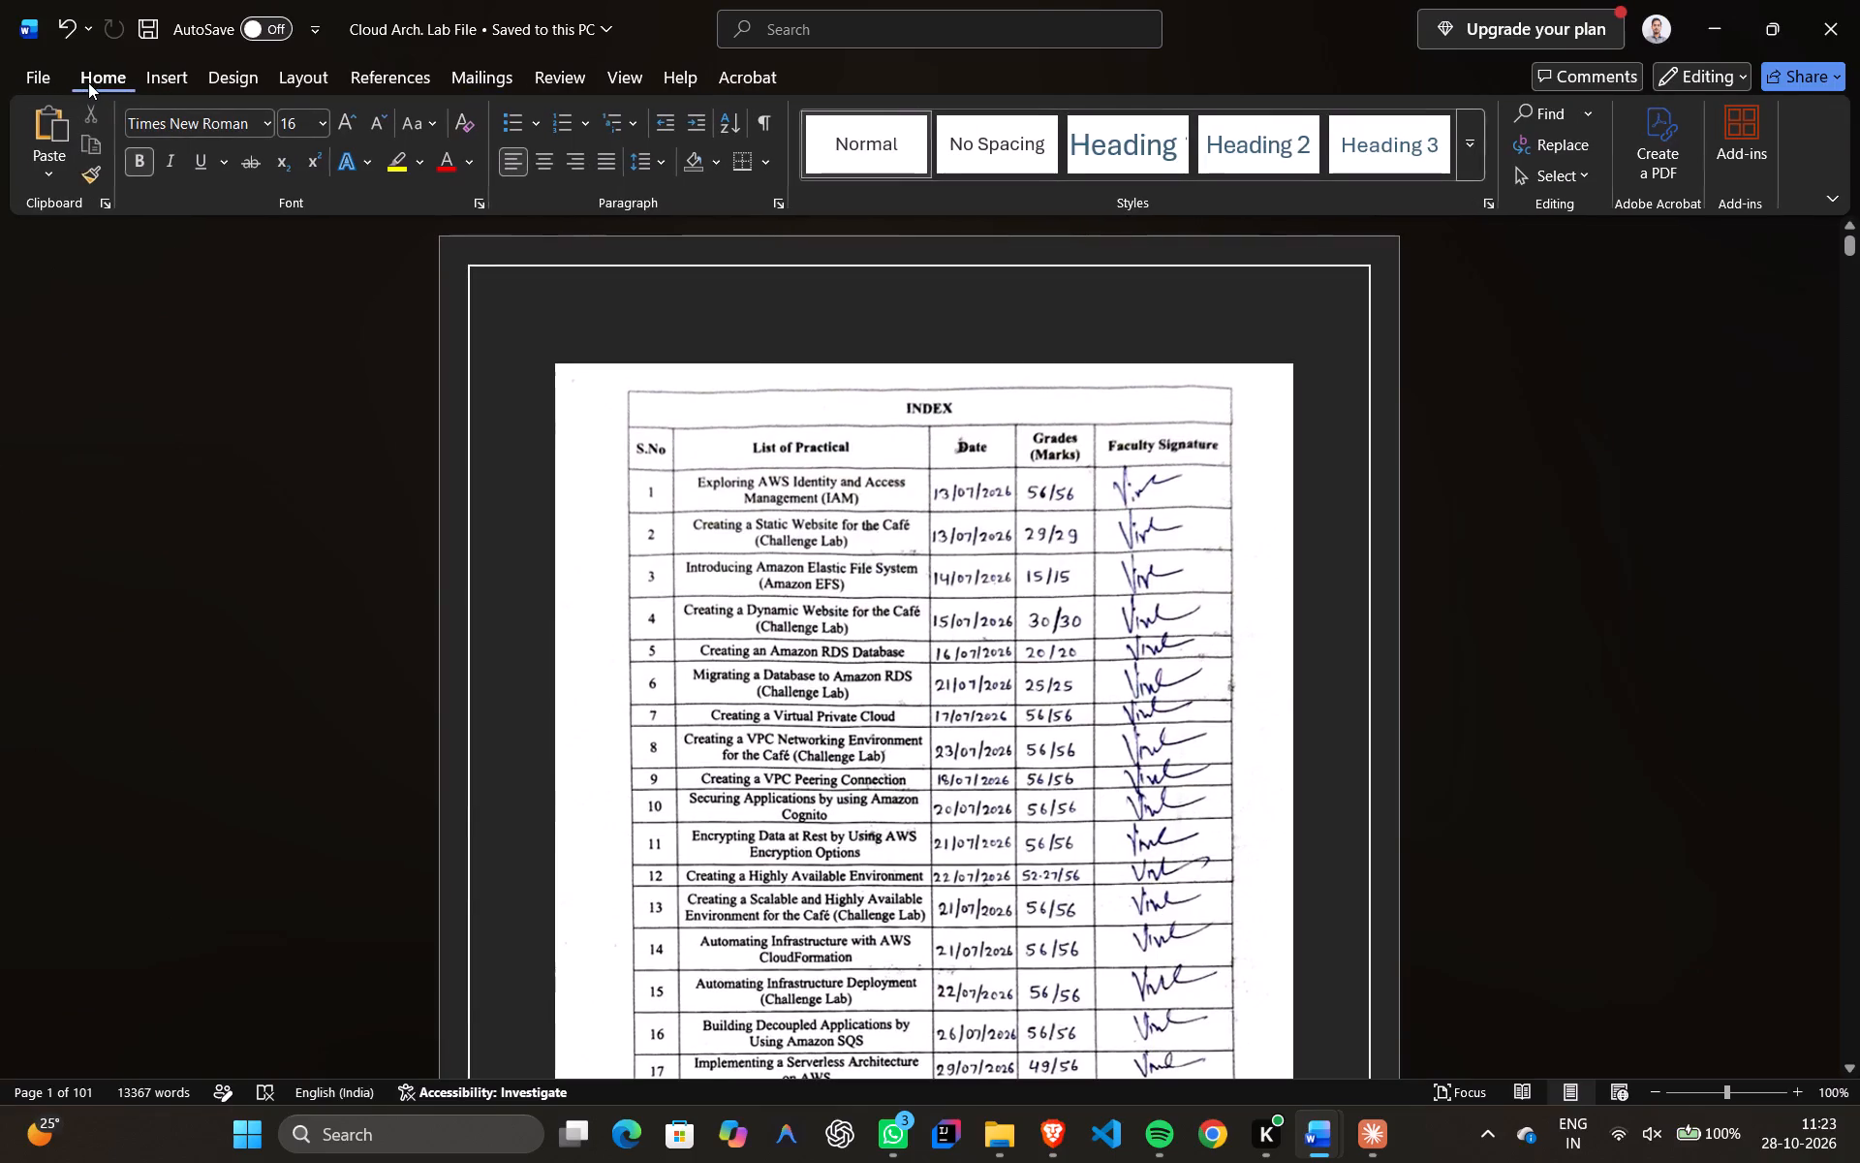
Start saving a copy of the document to the Downloads folder with PDF as the file type.
left_click(51, 77)
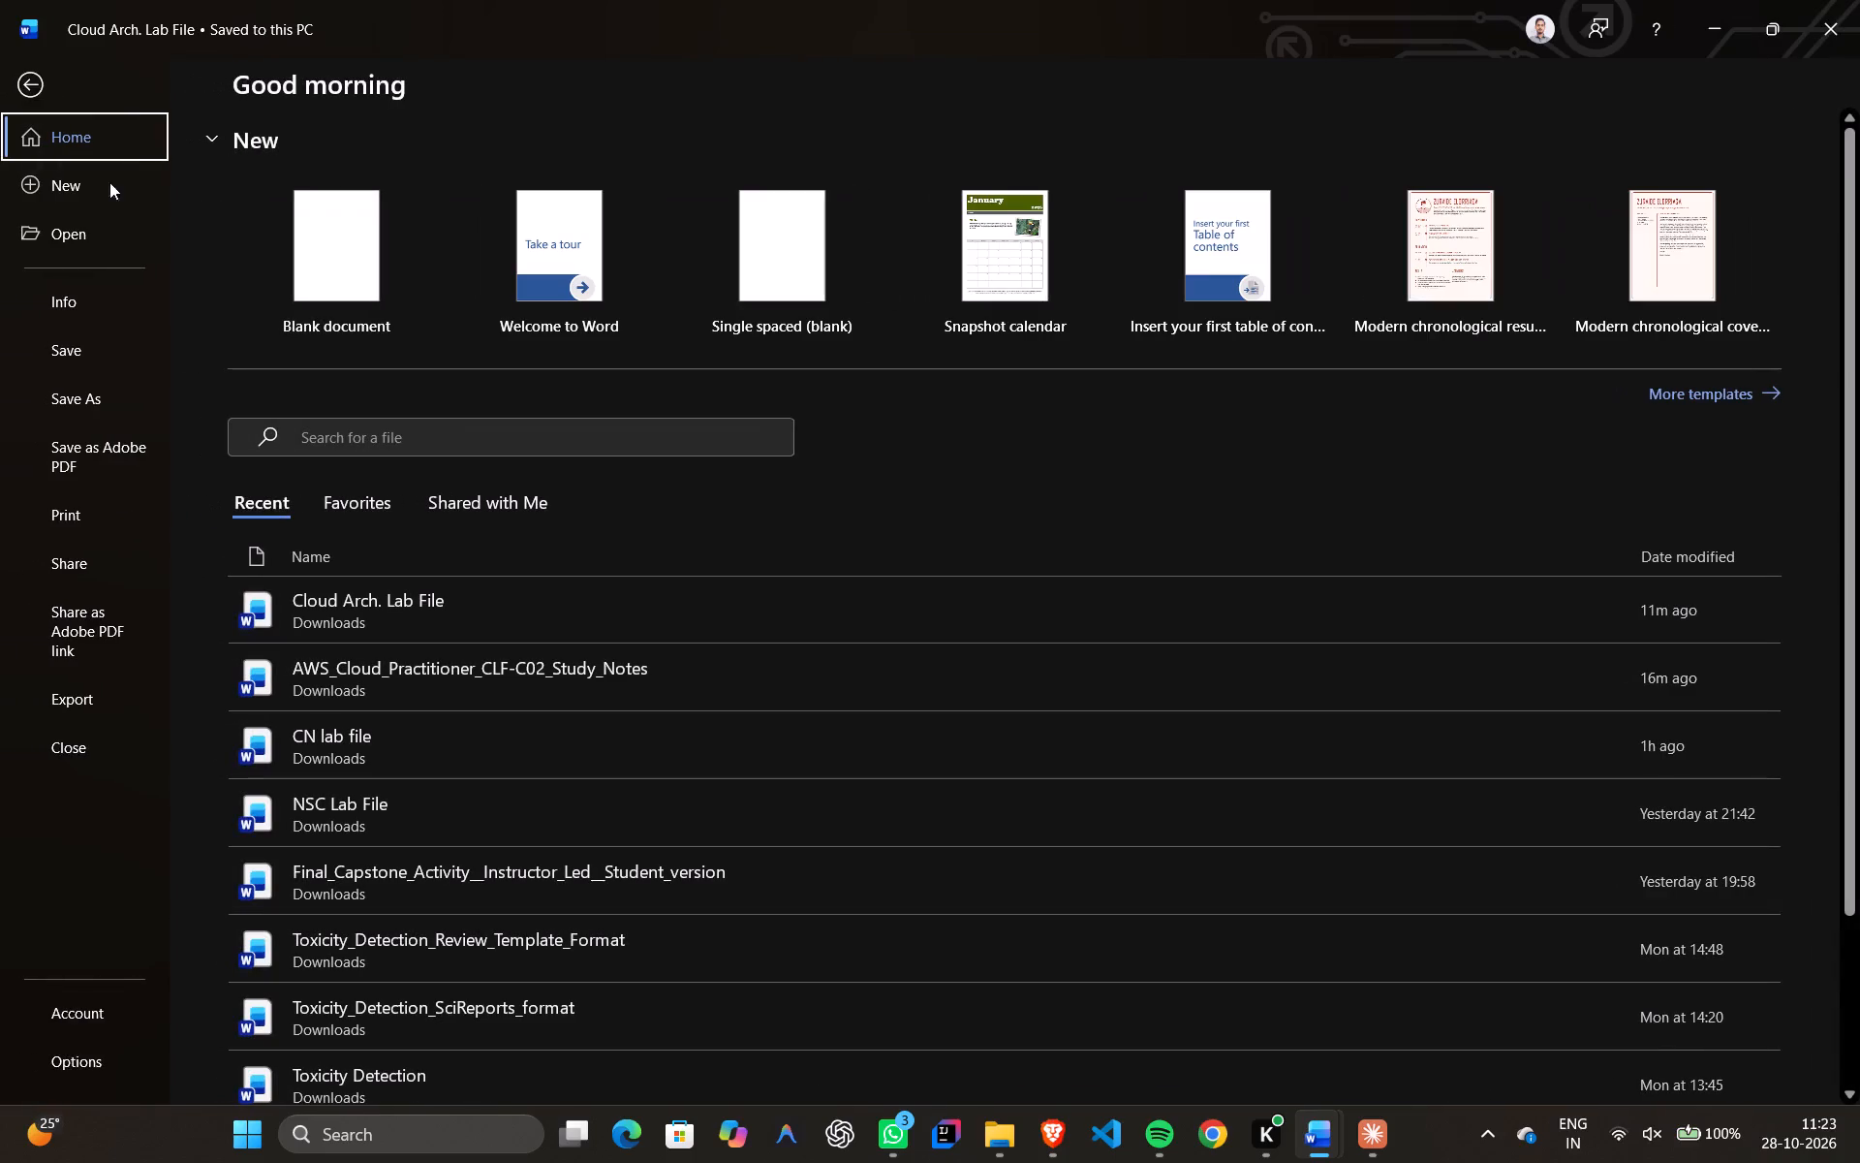
left_click(93, 395)
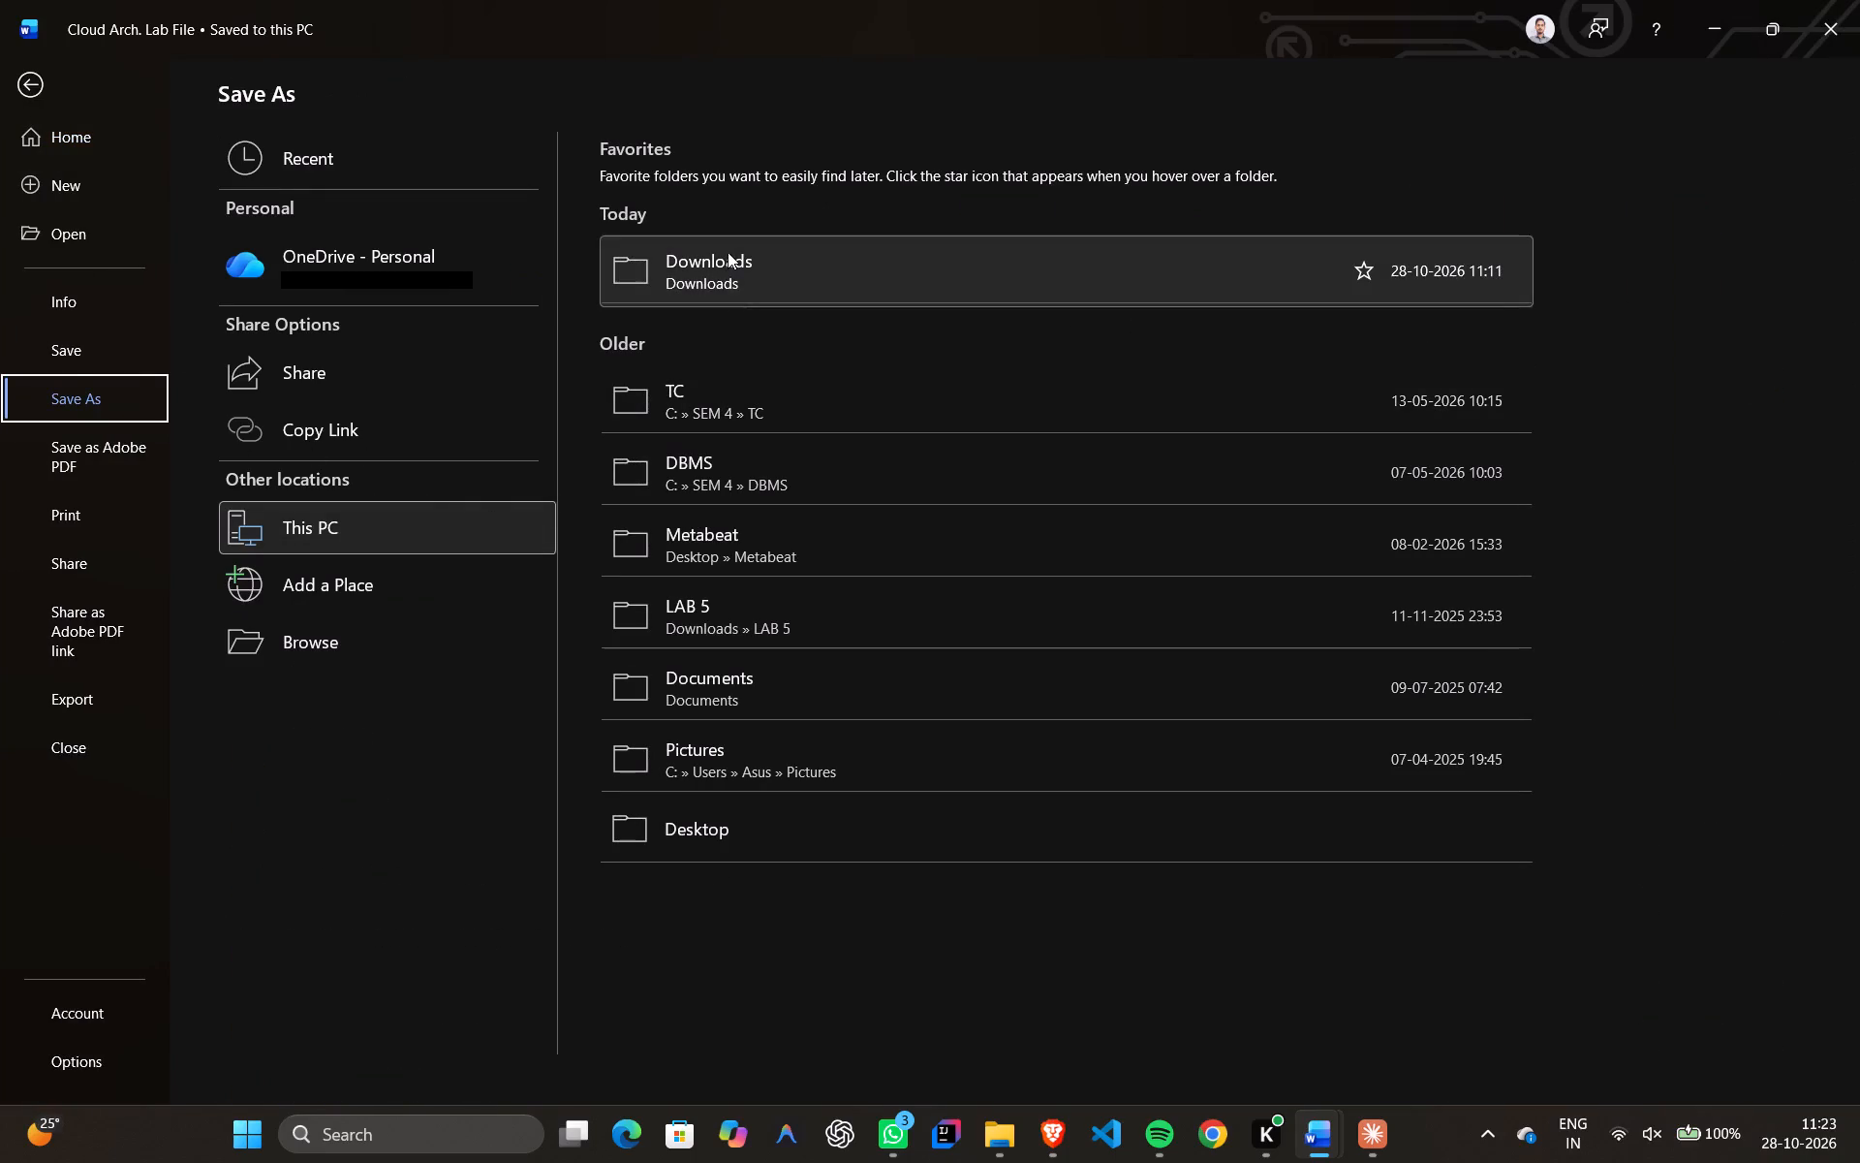
left_click(728, 252)
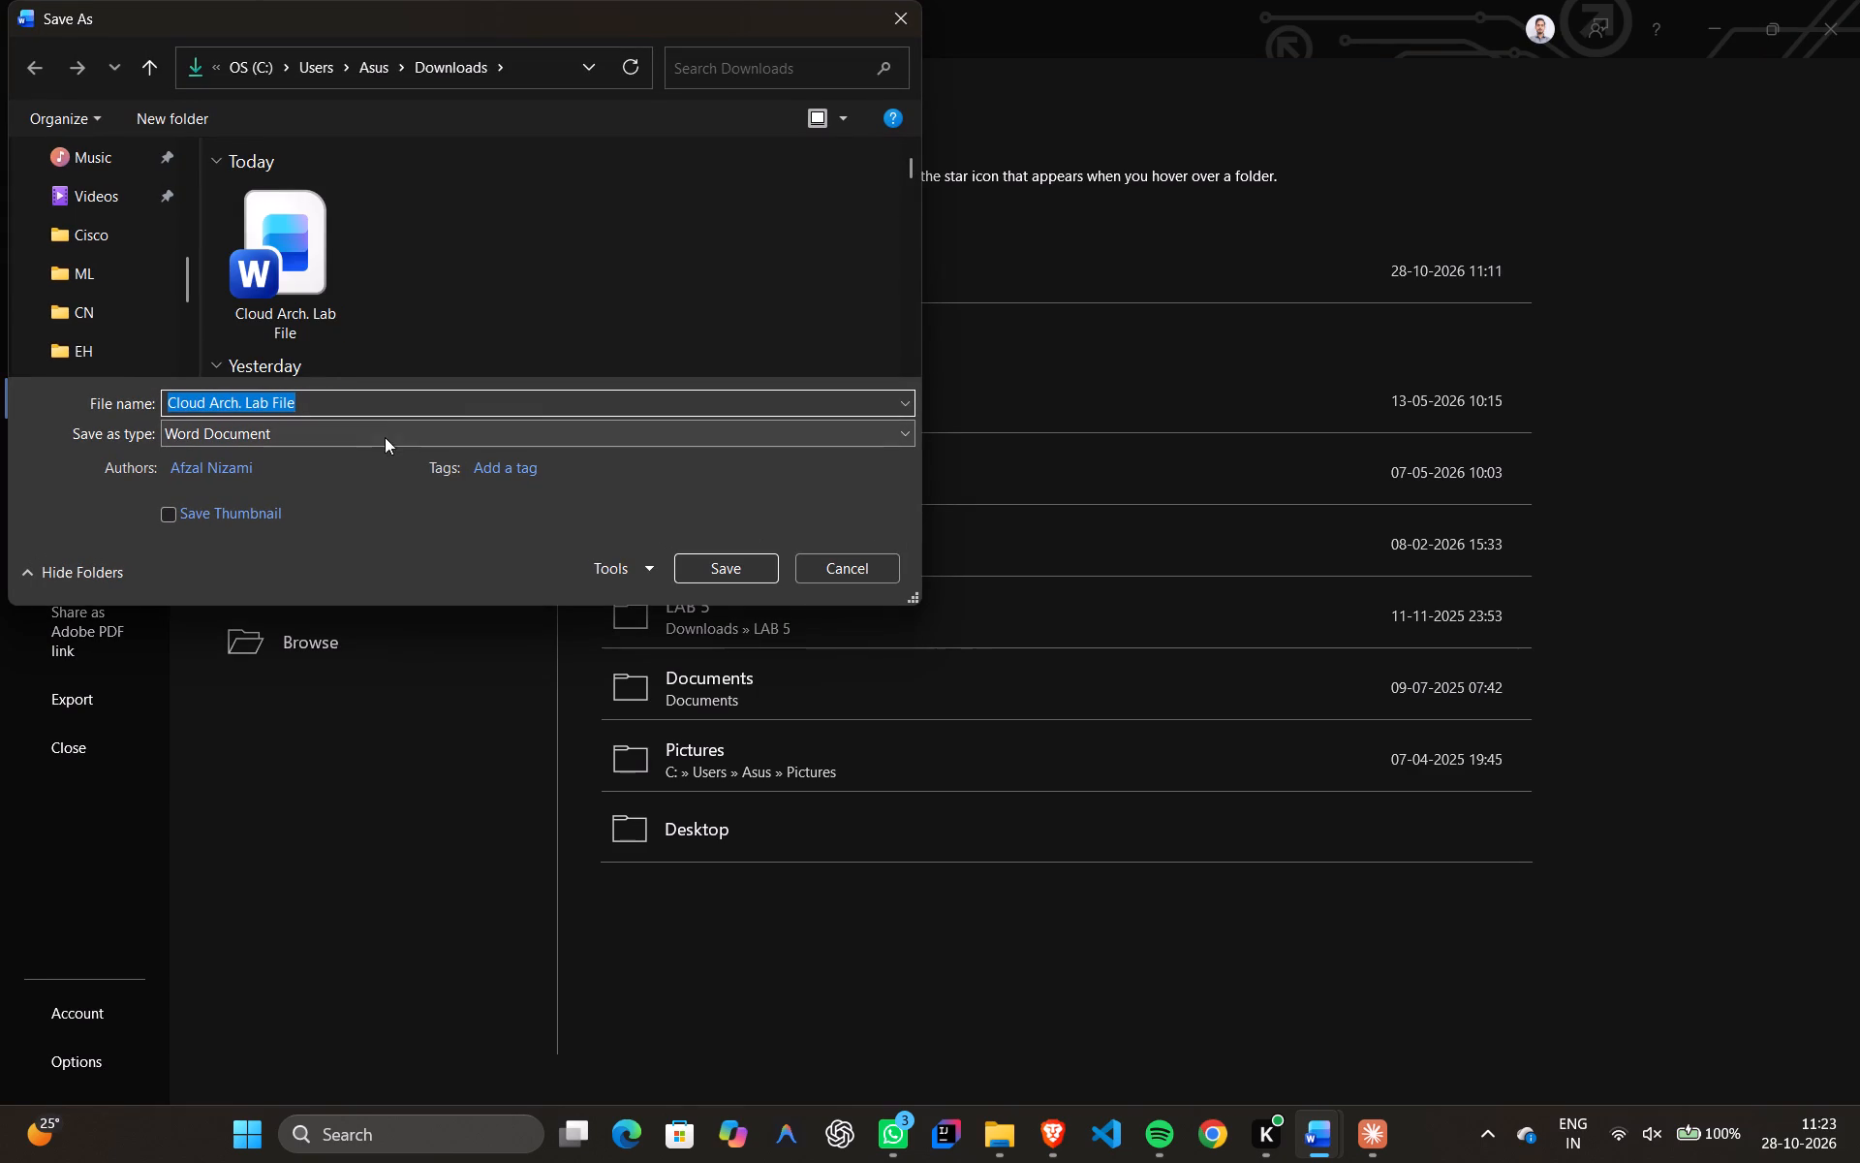
left_click(338, 430)
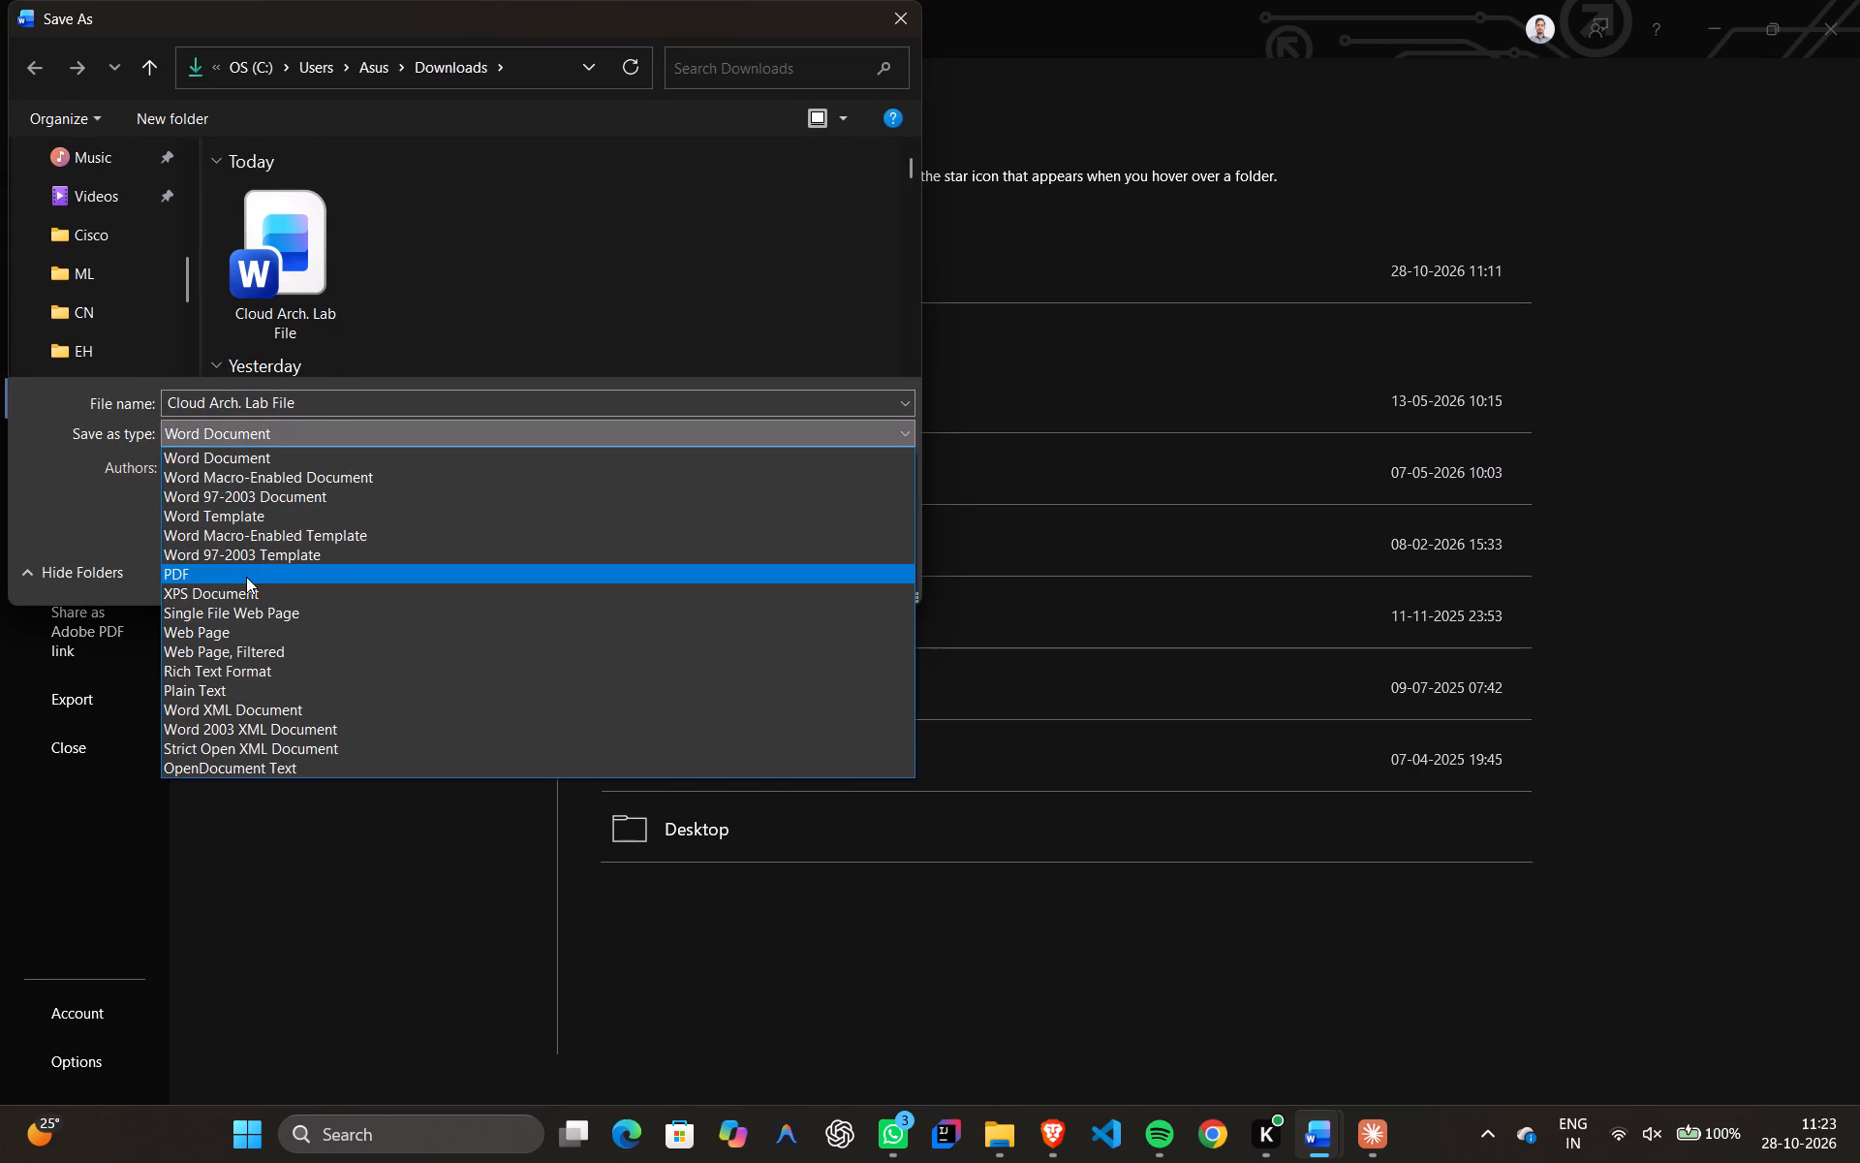
left_click(246, 577)
scroll(111, 264, "down", 1)
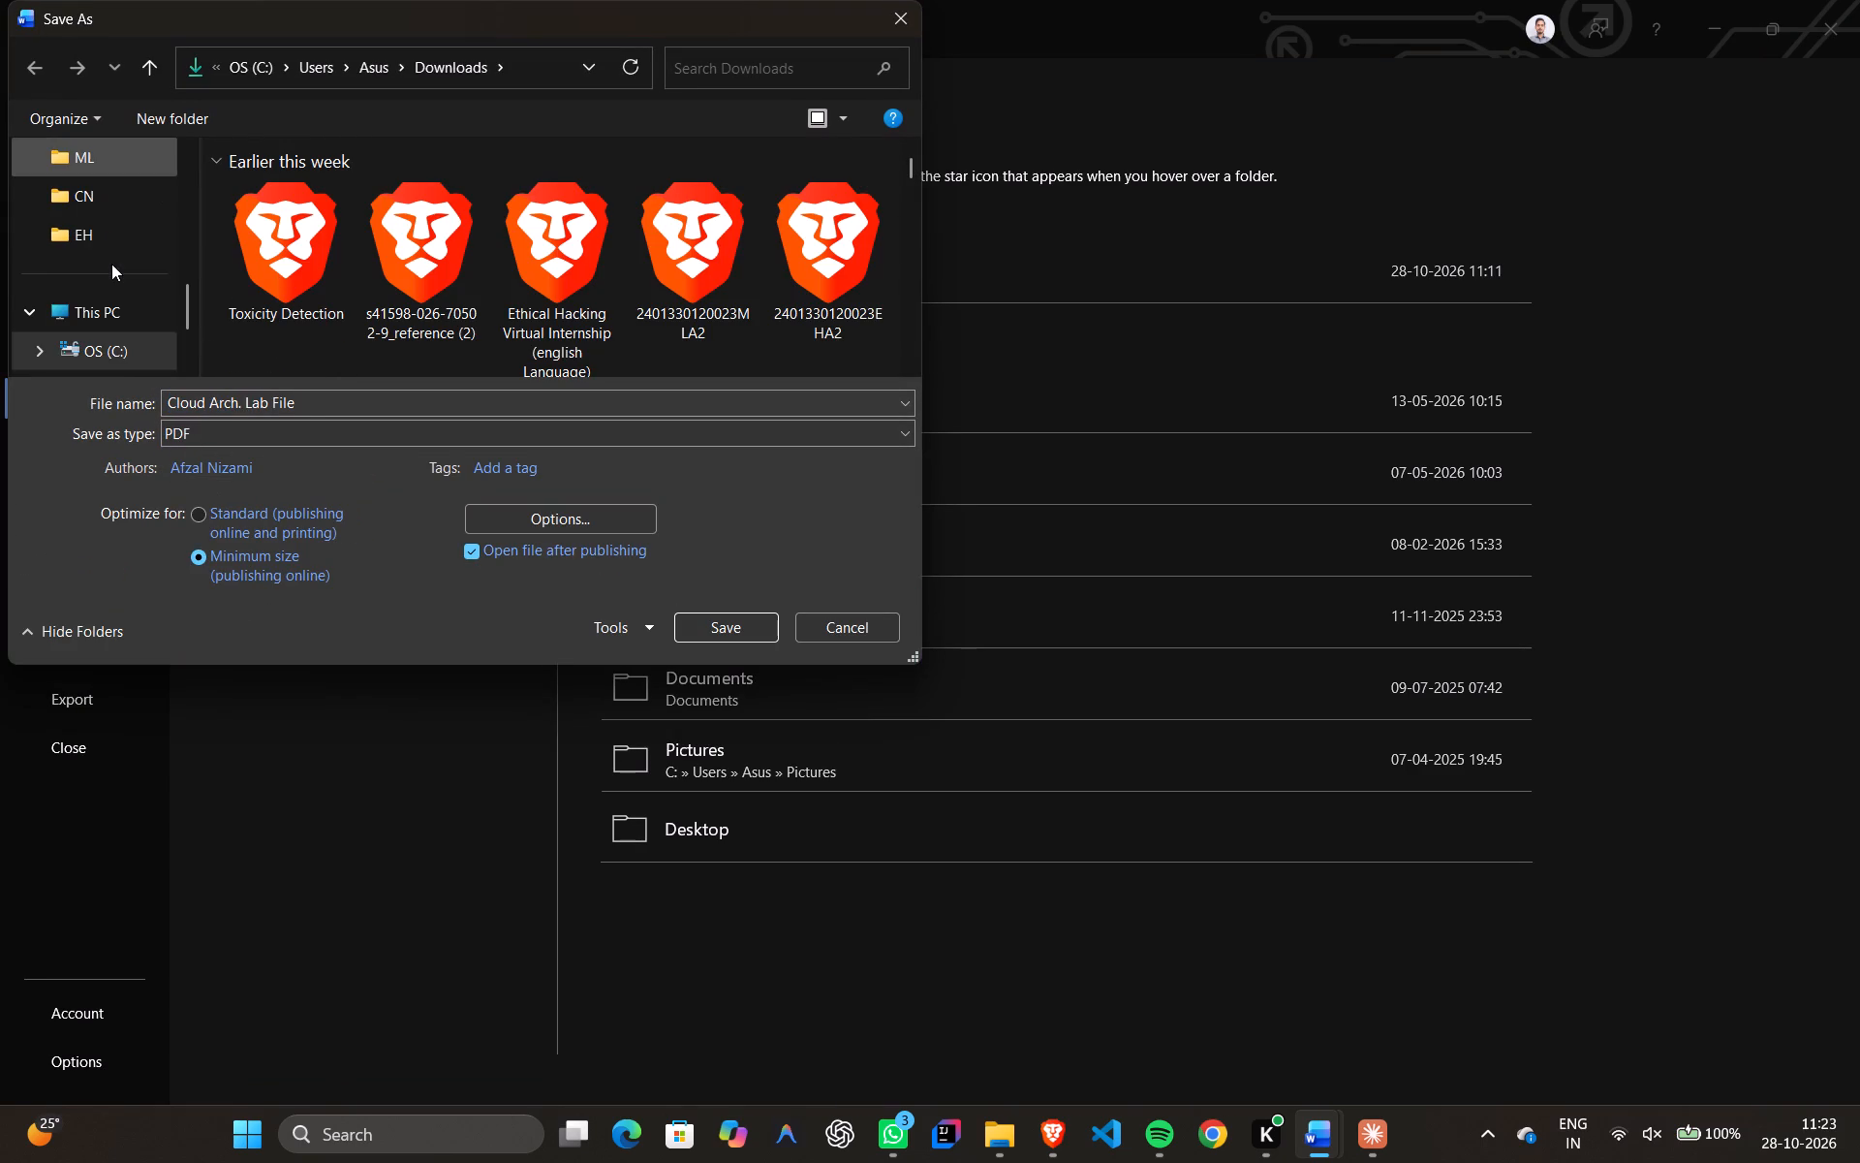
scroll(111, 264, "down", 1)
scroll(100, 259, "up", 1)
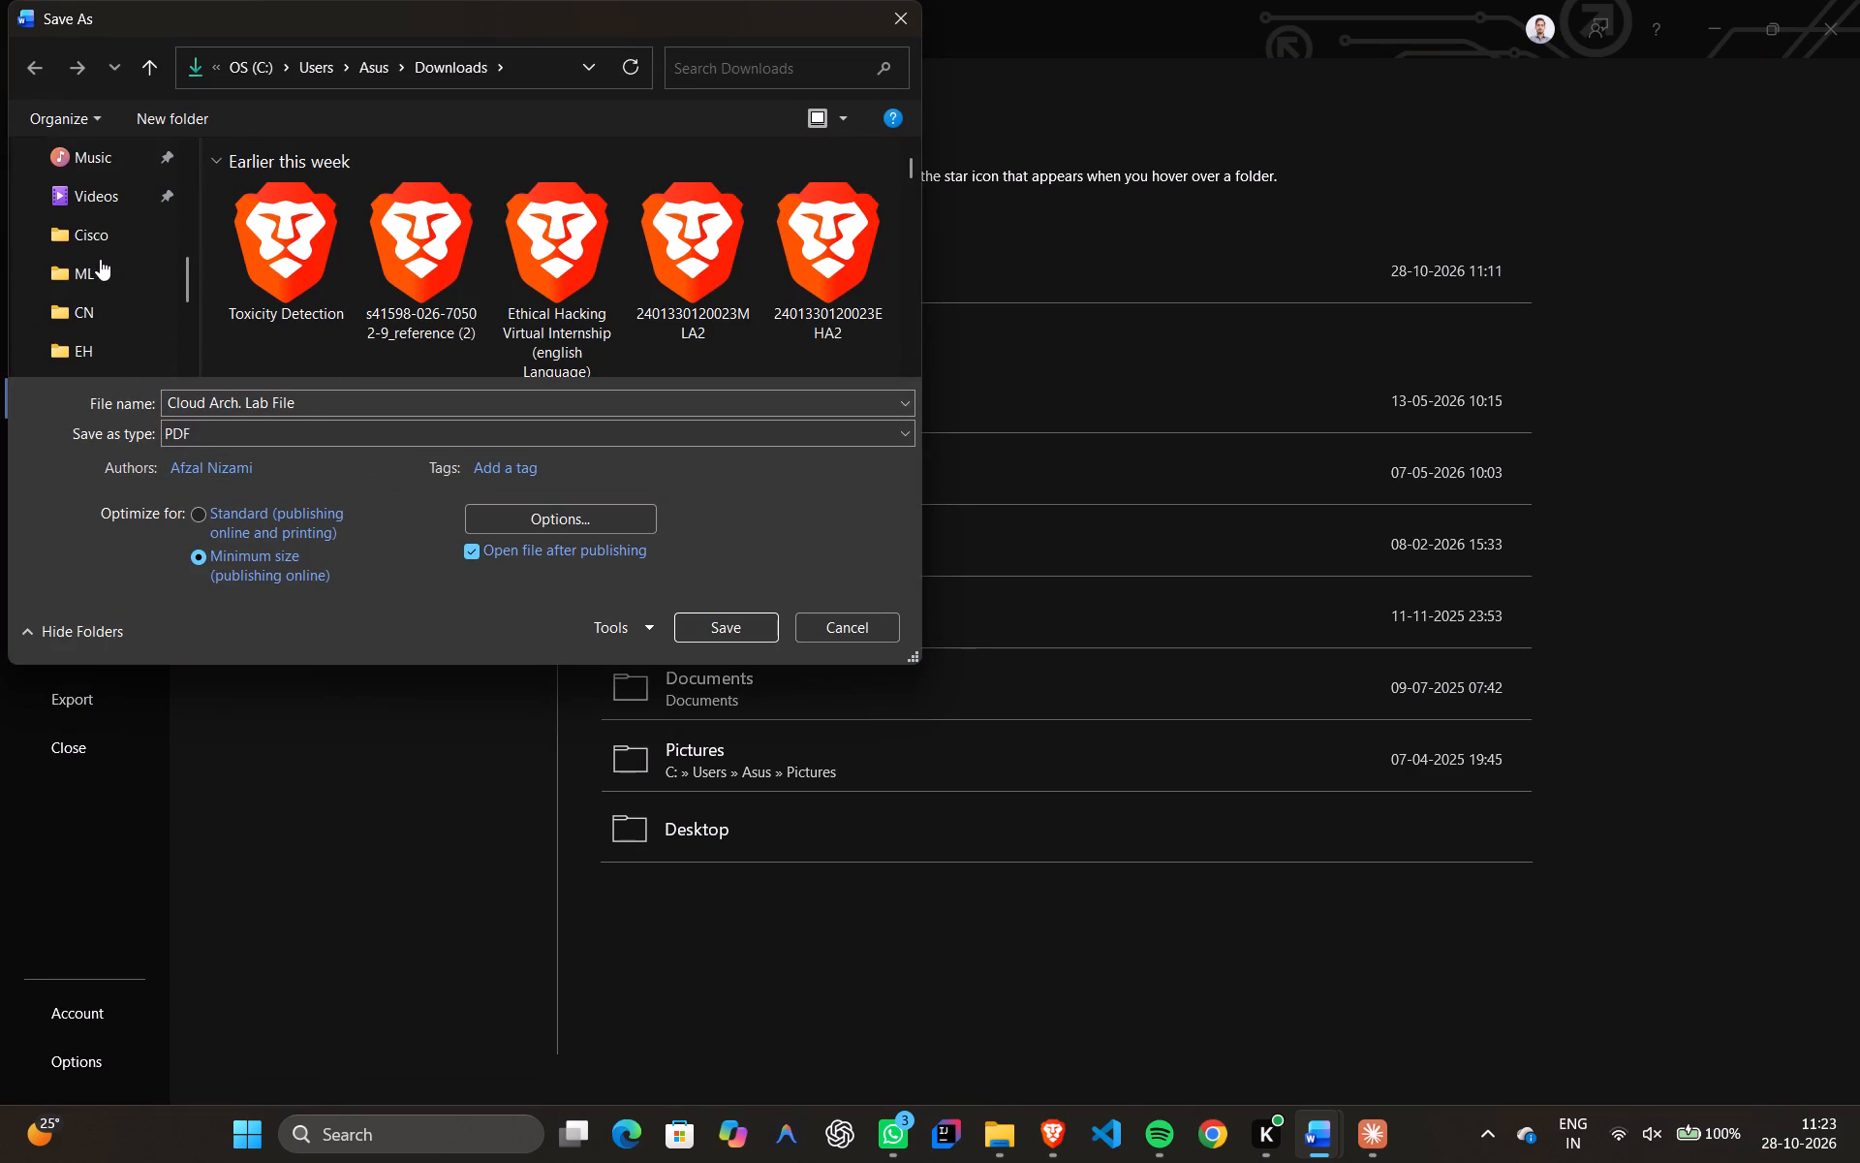
scroll(100, 259, "up", 1)
left_click(96, 189)
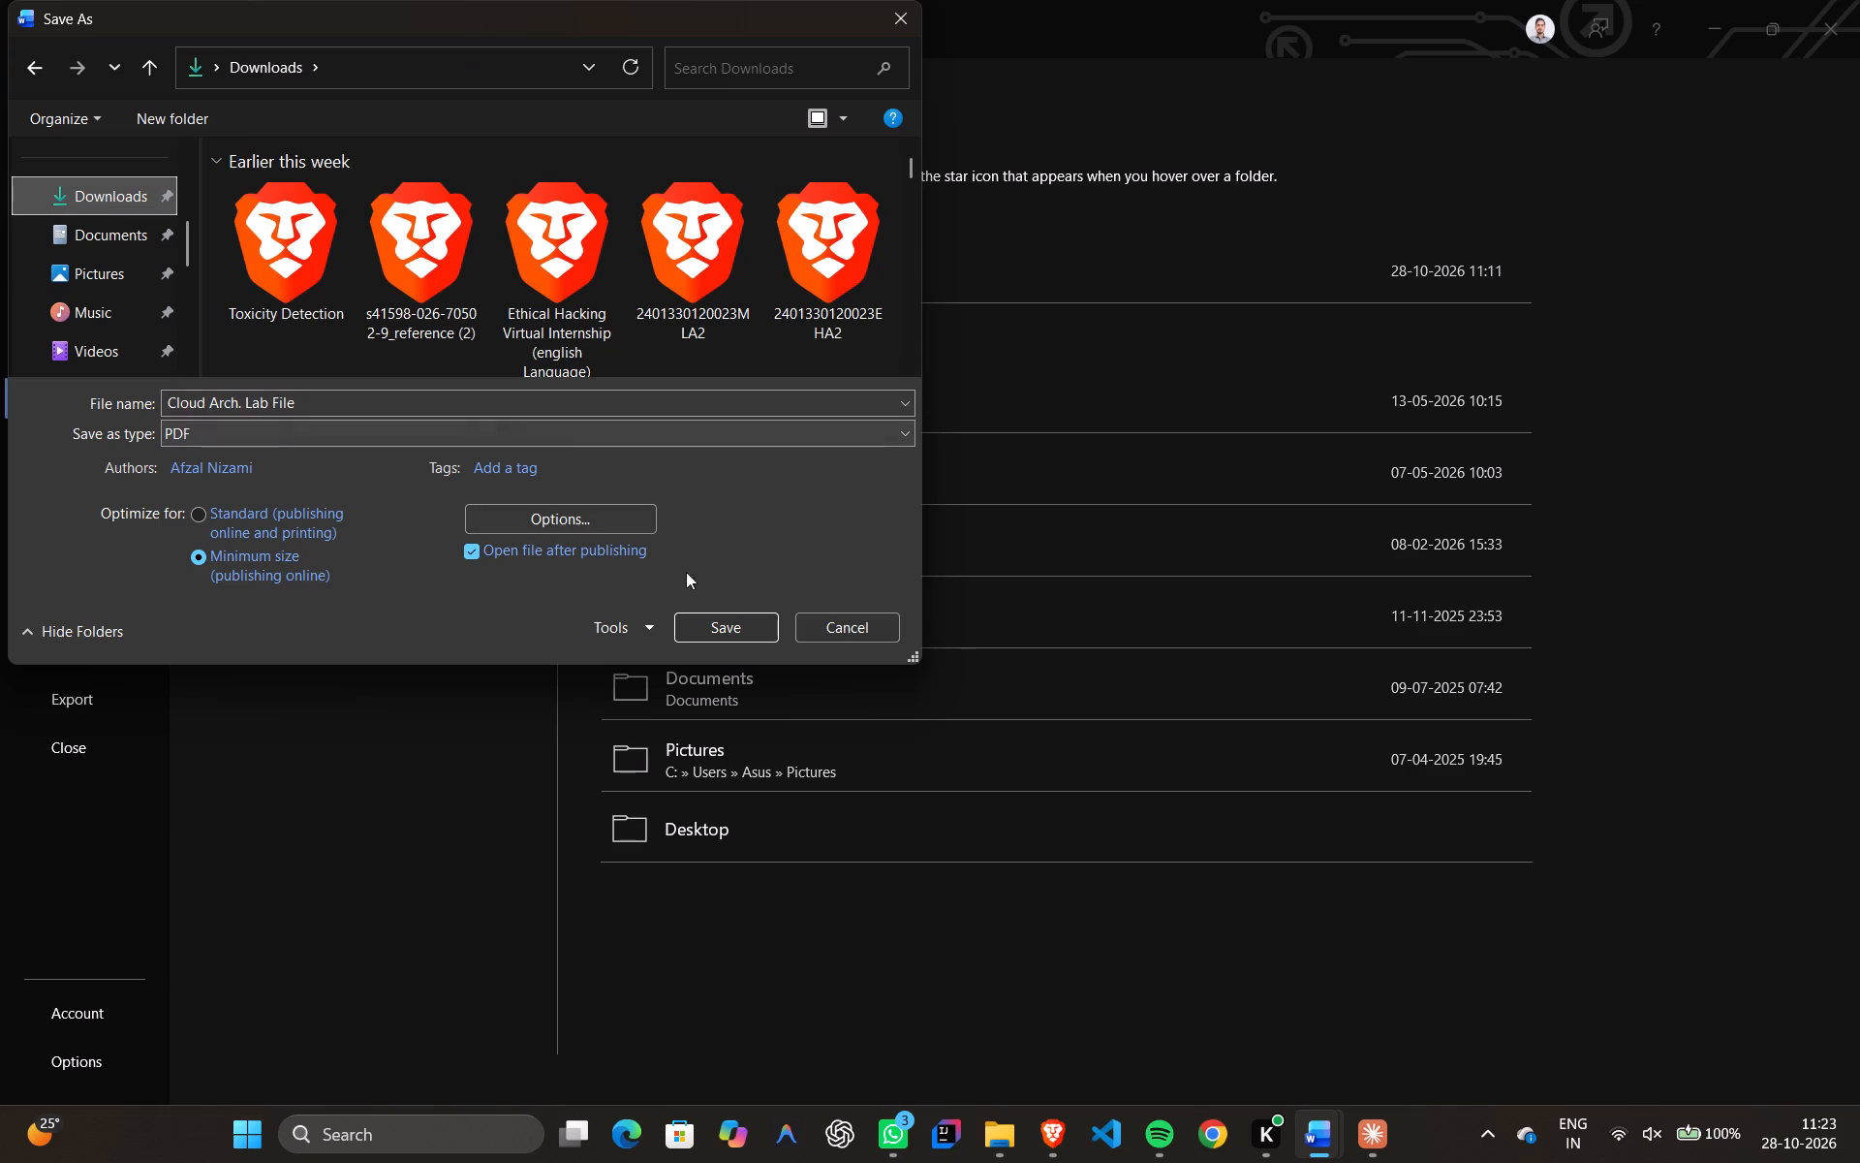
Replace the author with the student named in the document's footer and save Cloud Arch. Lab File as a PDF in Downloads.
left_click(245, 471)
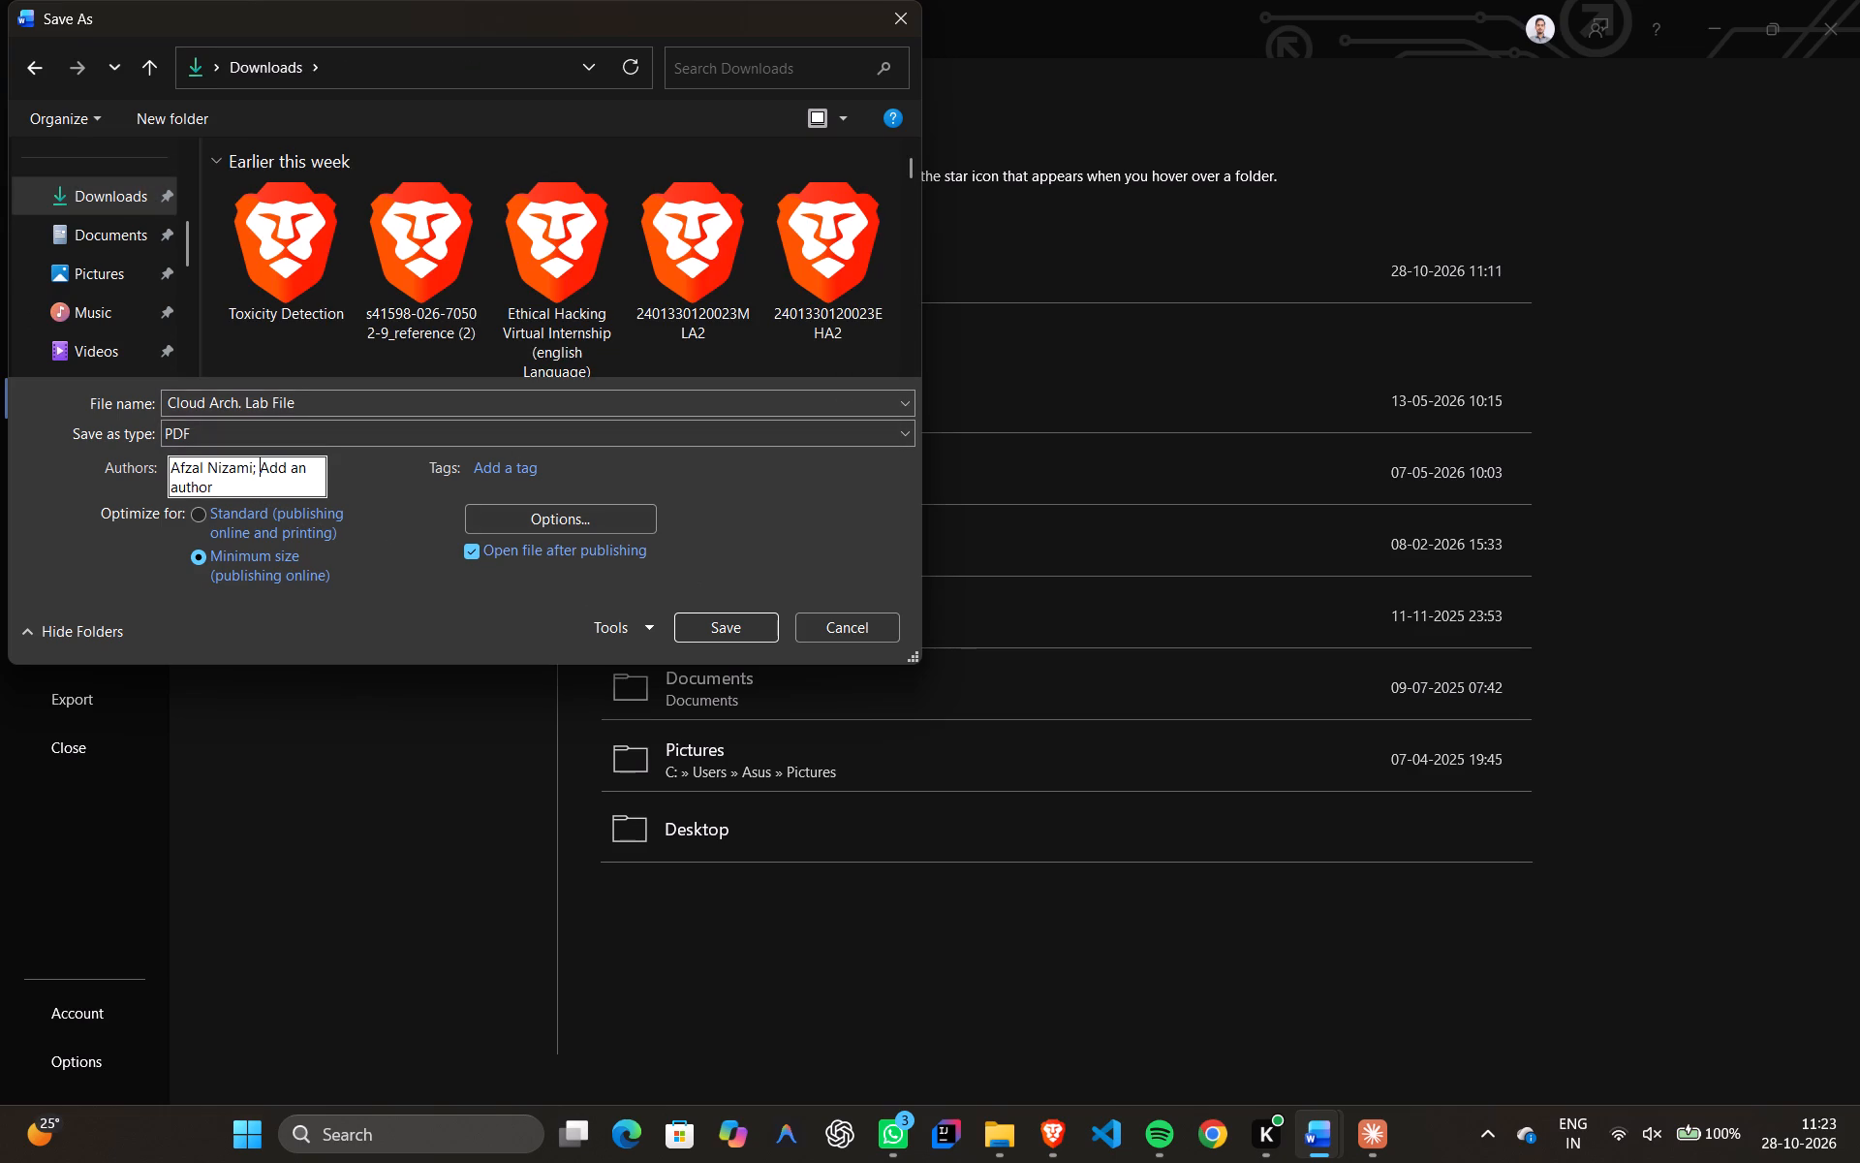
key("Left")
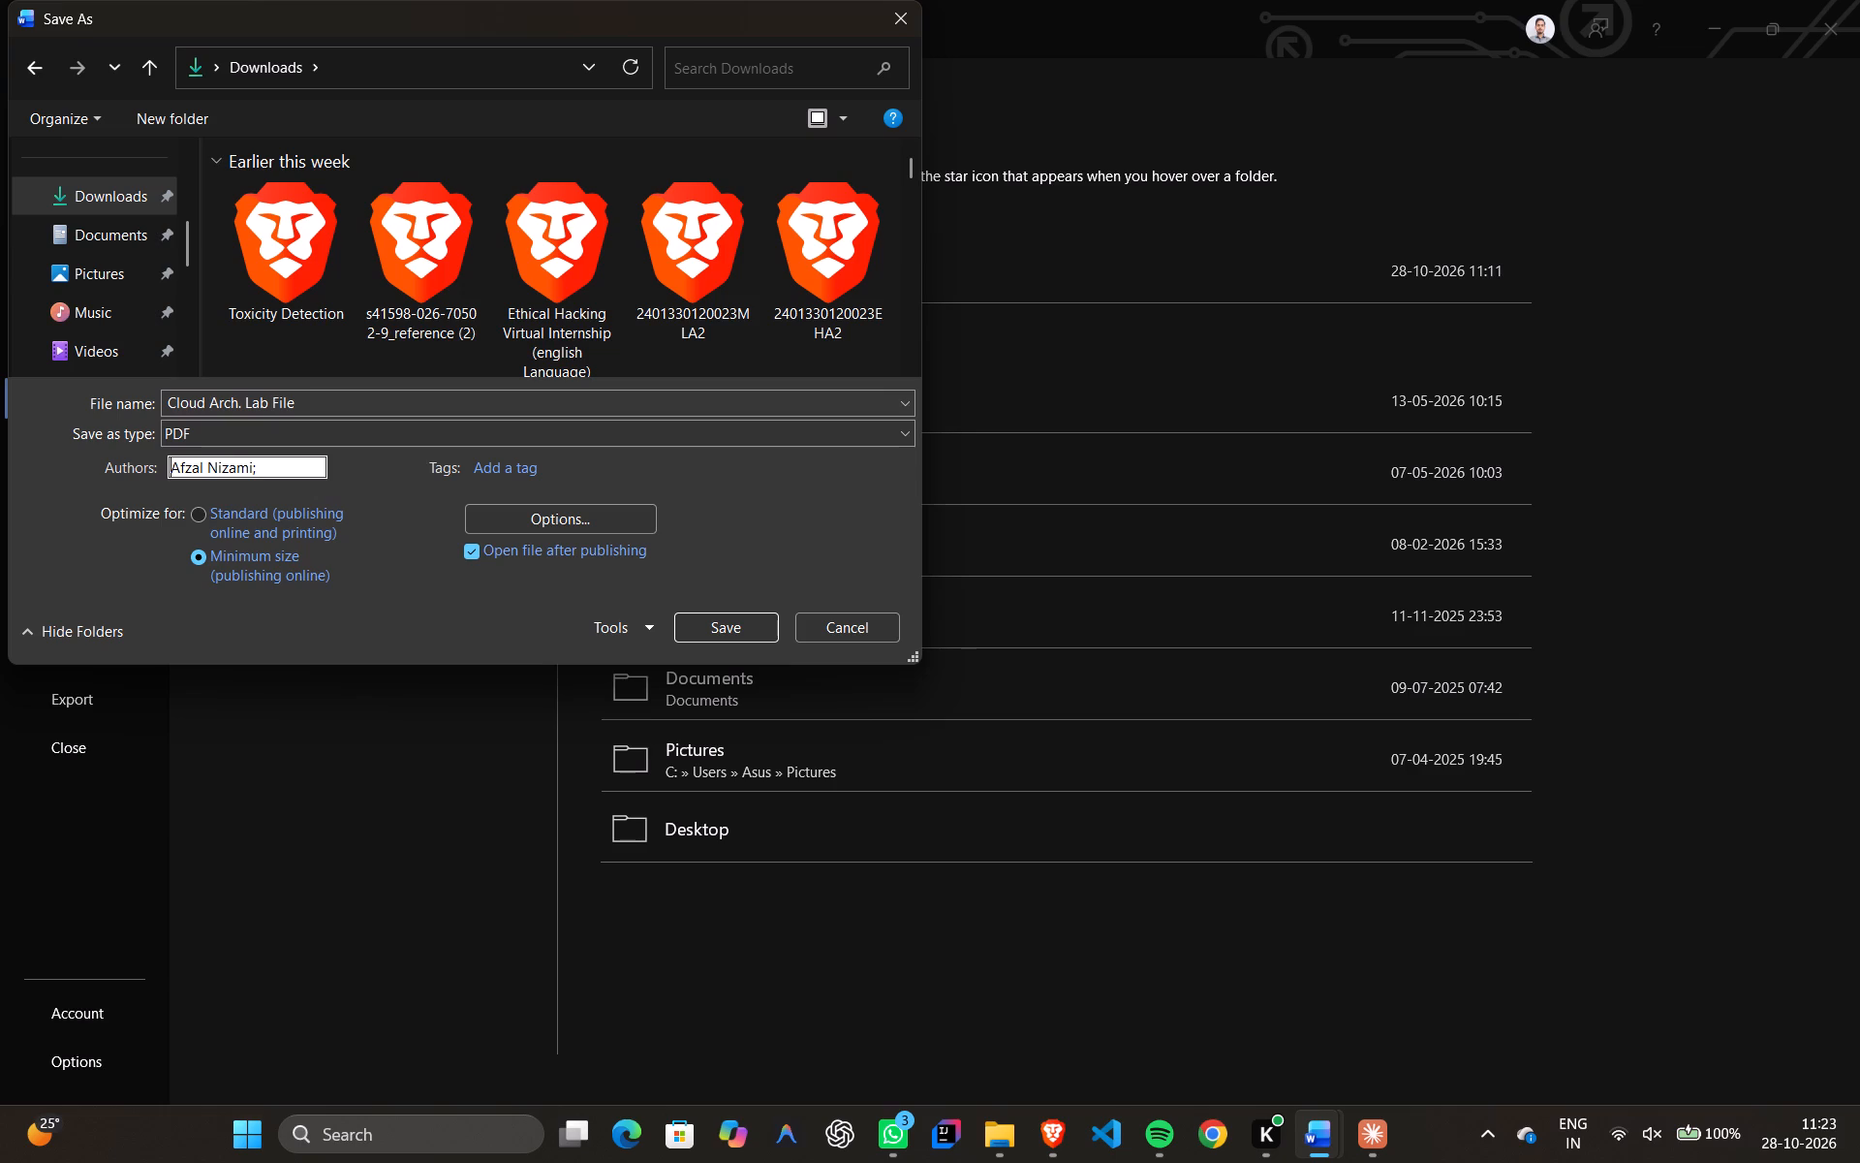
key("Left")
key("Right")
key("BackSpace")
left_click(713, 627)
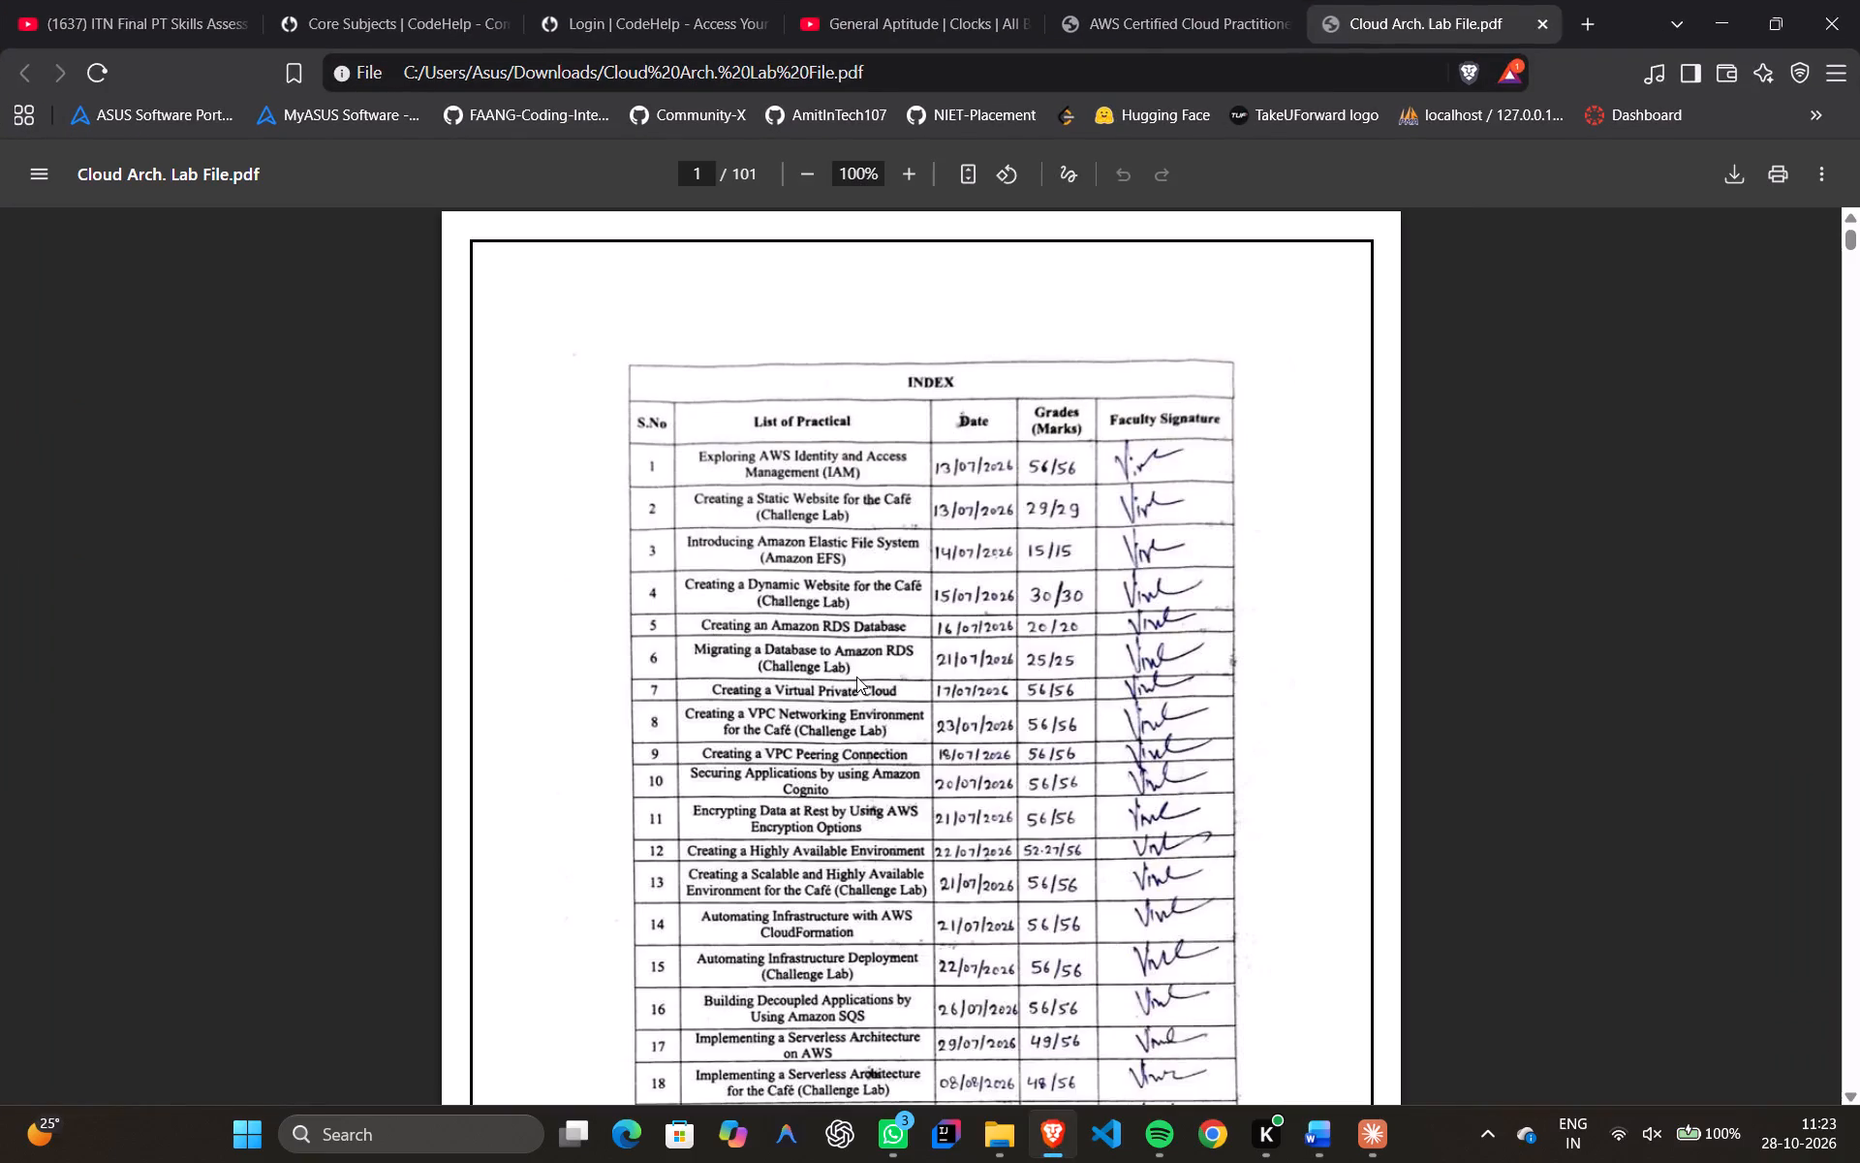
Check the published PDF's index page, its footer and the start of Lab 1 in the browser.
scroll(856, 676, "down", 3)
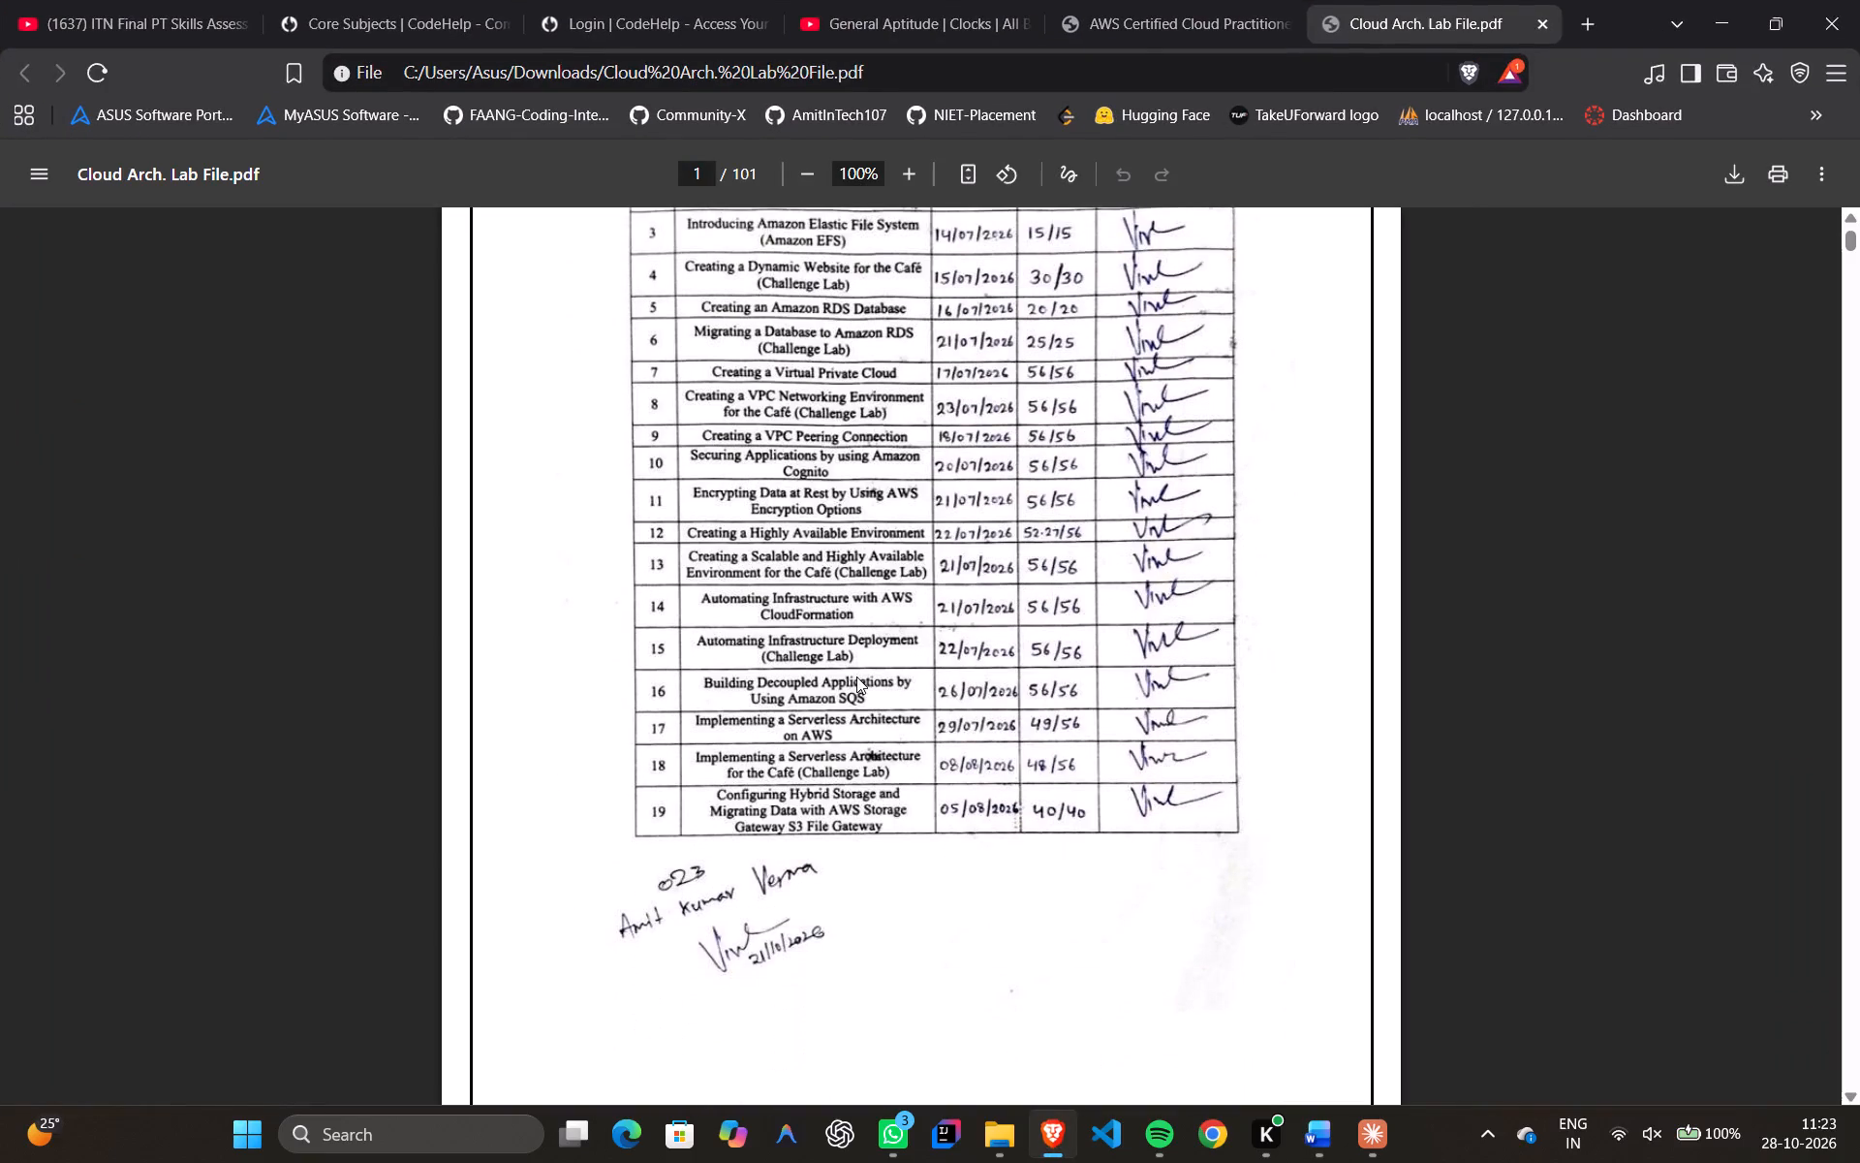
scroll(963, 513, "down", 3)
scroll(963, 513, "up", 1)
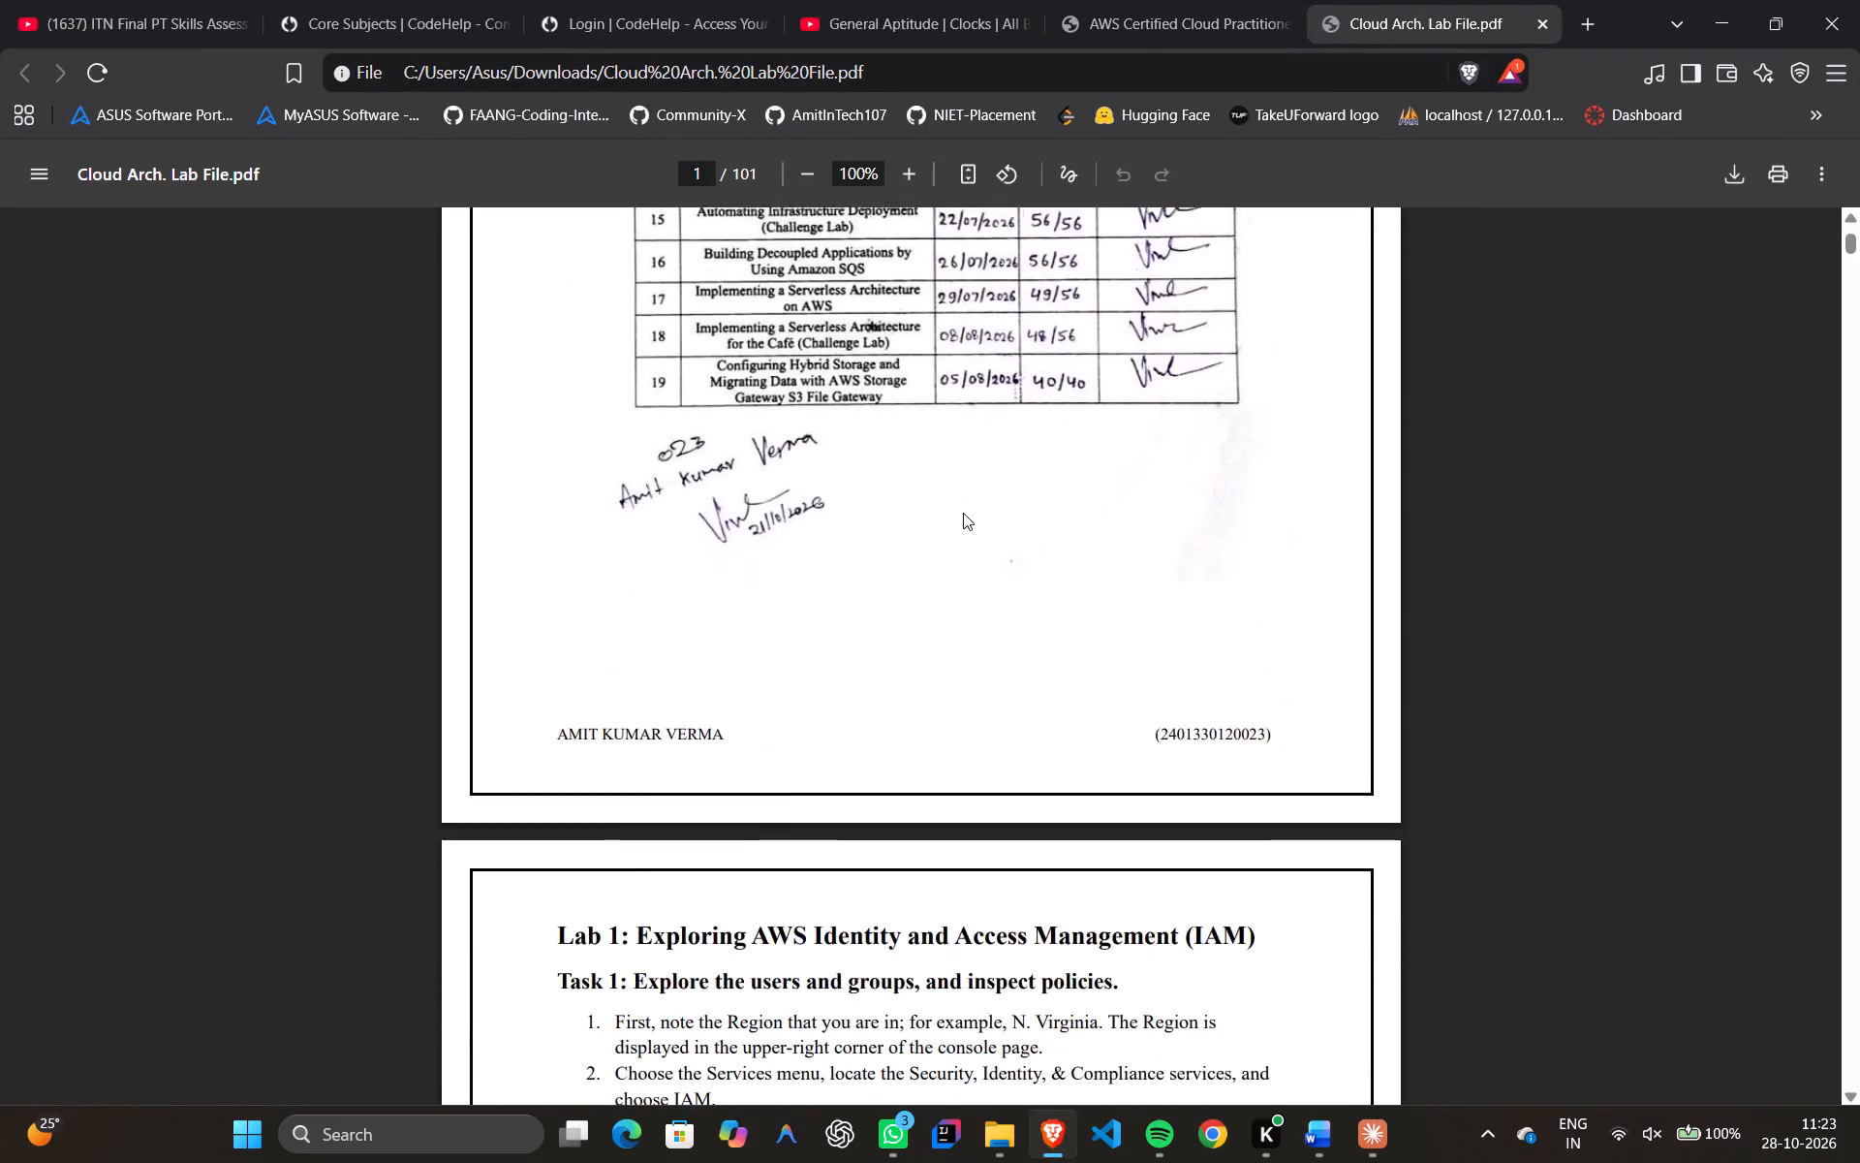
scroll(963, 513, "up", 4)
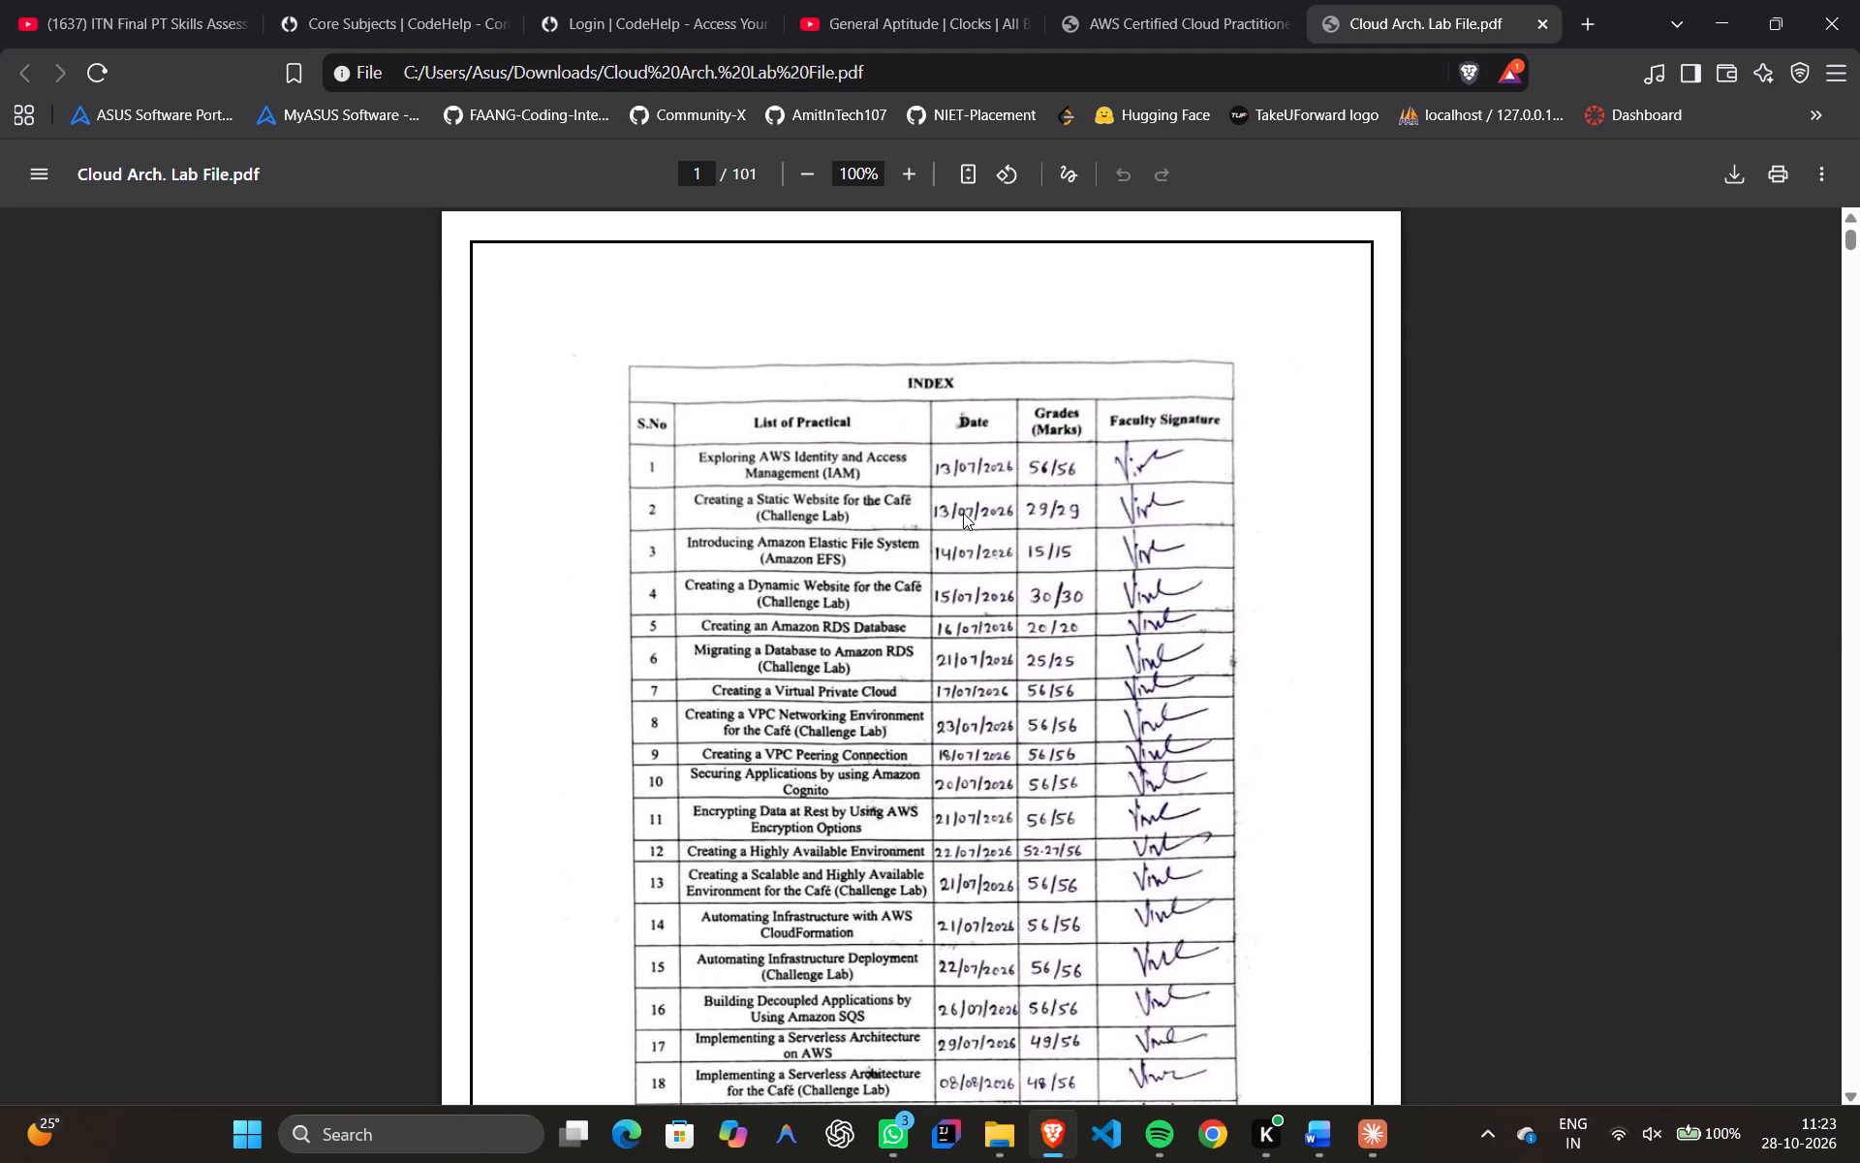
scroll(963, 513, "up", 2)
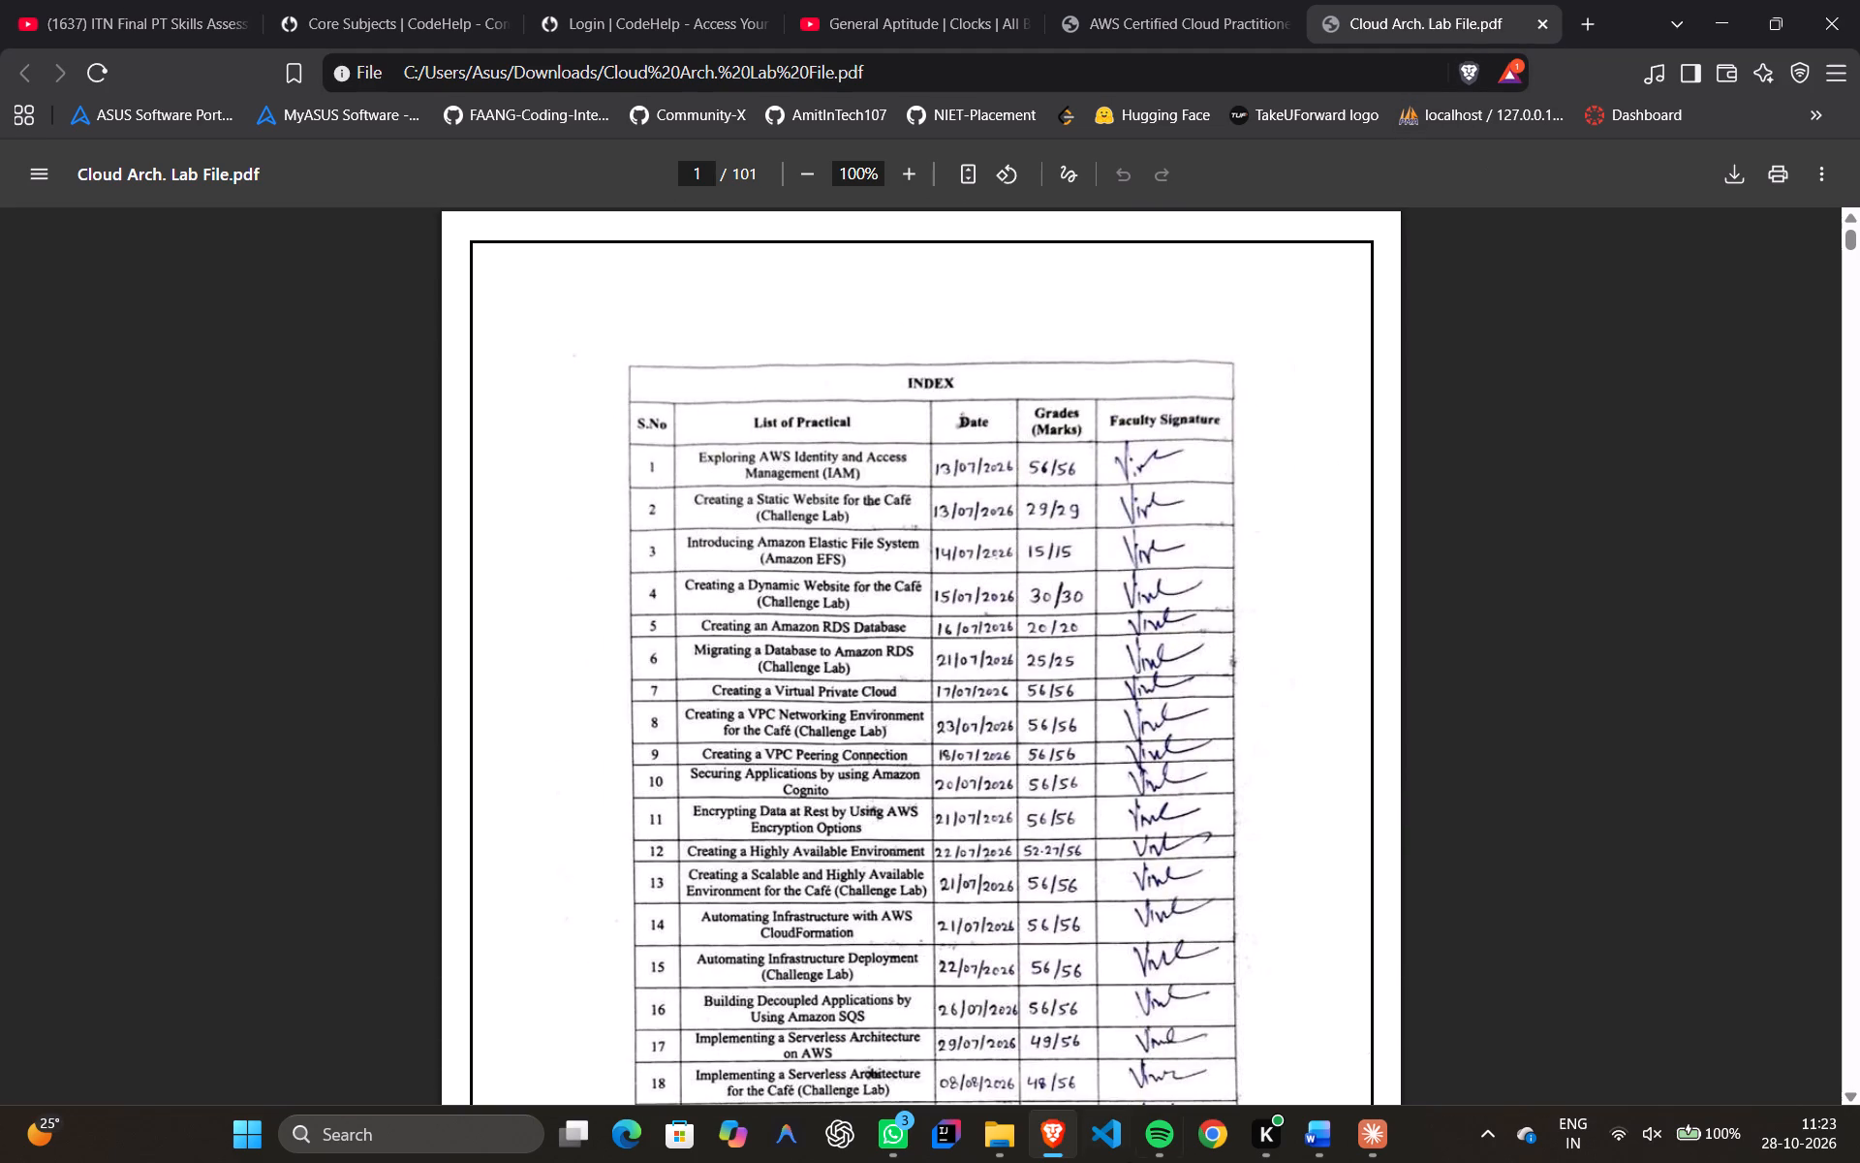
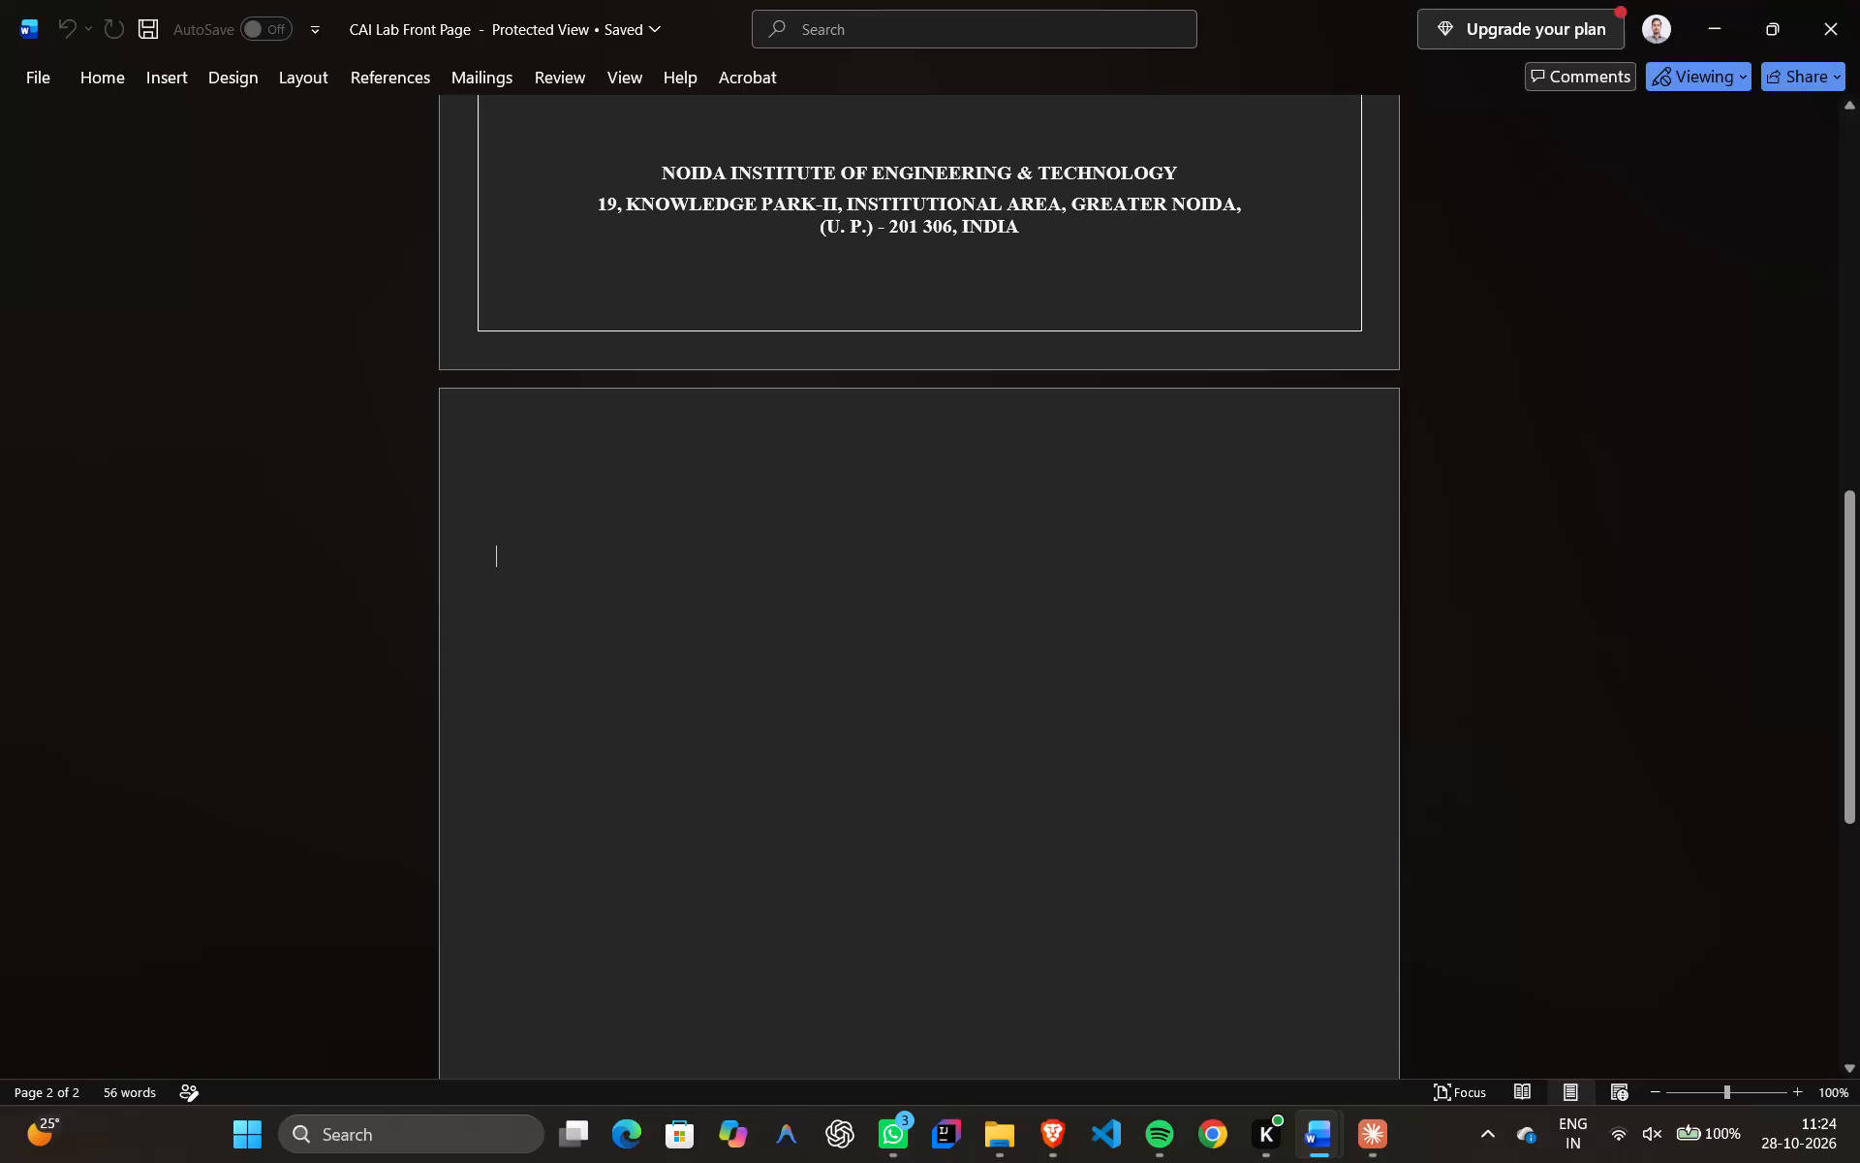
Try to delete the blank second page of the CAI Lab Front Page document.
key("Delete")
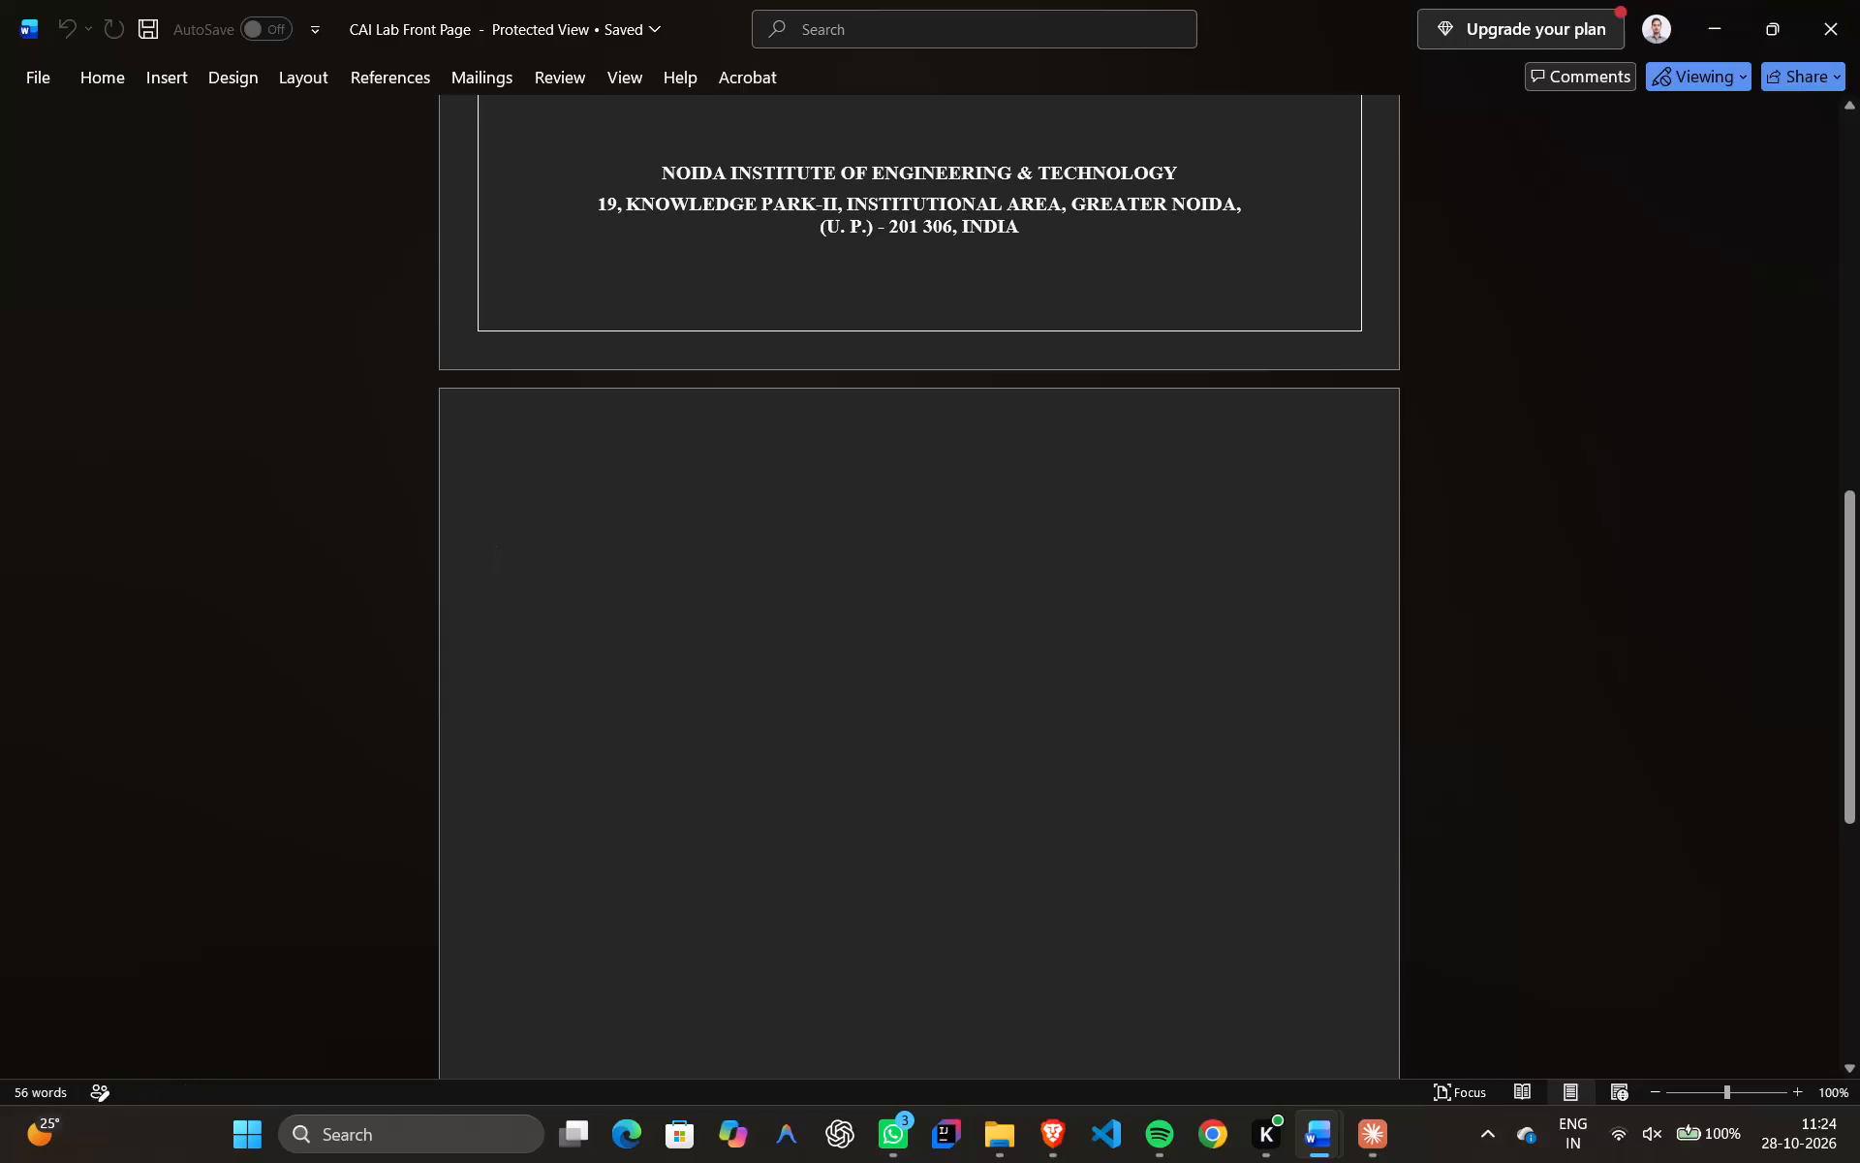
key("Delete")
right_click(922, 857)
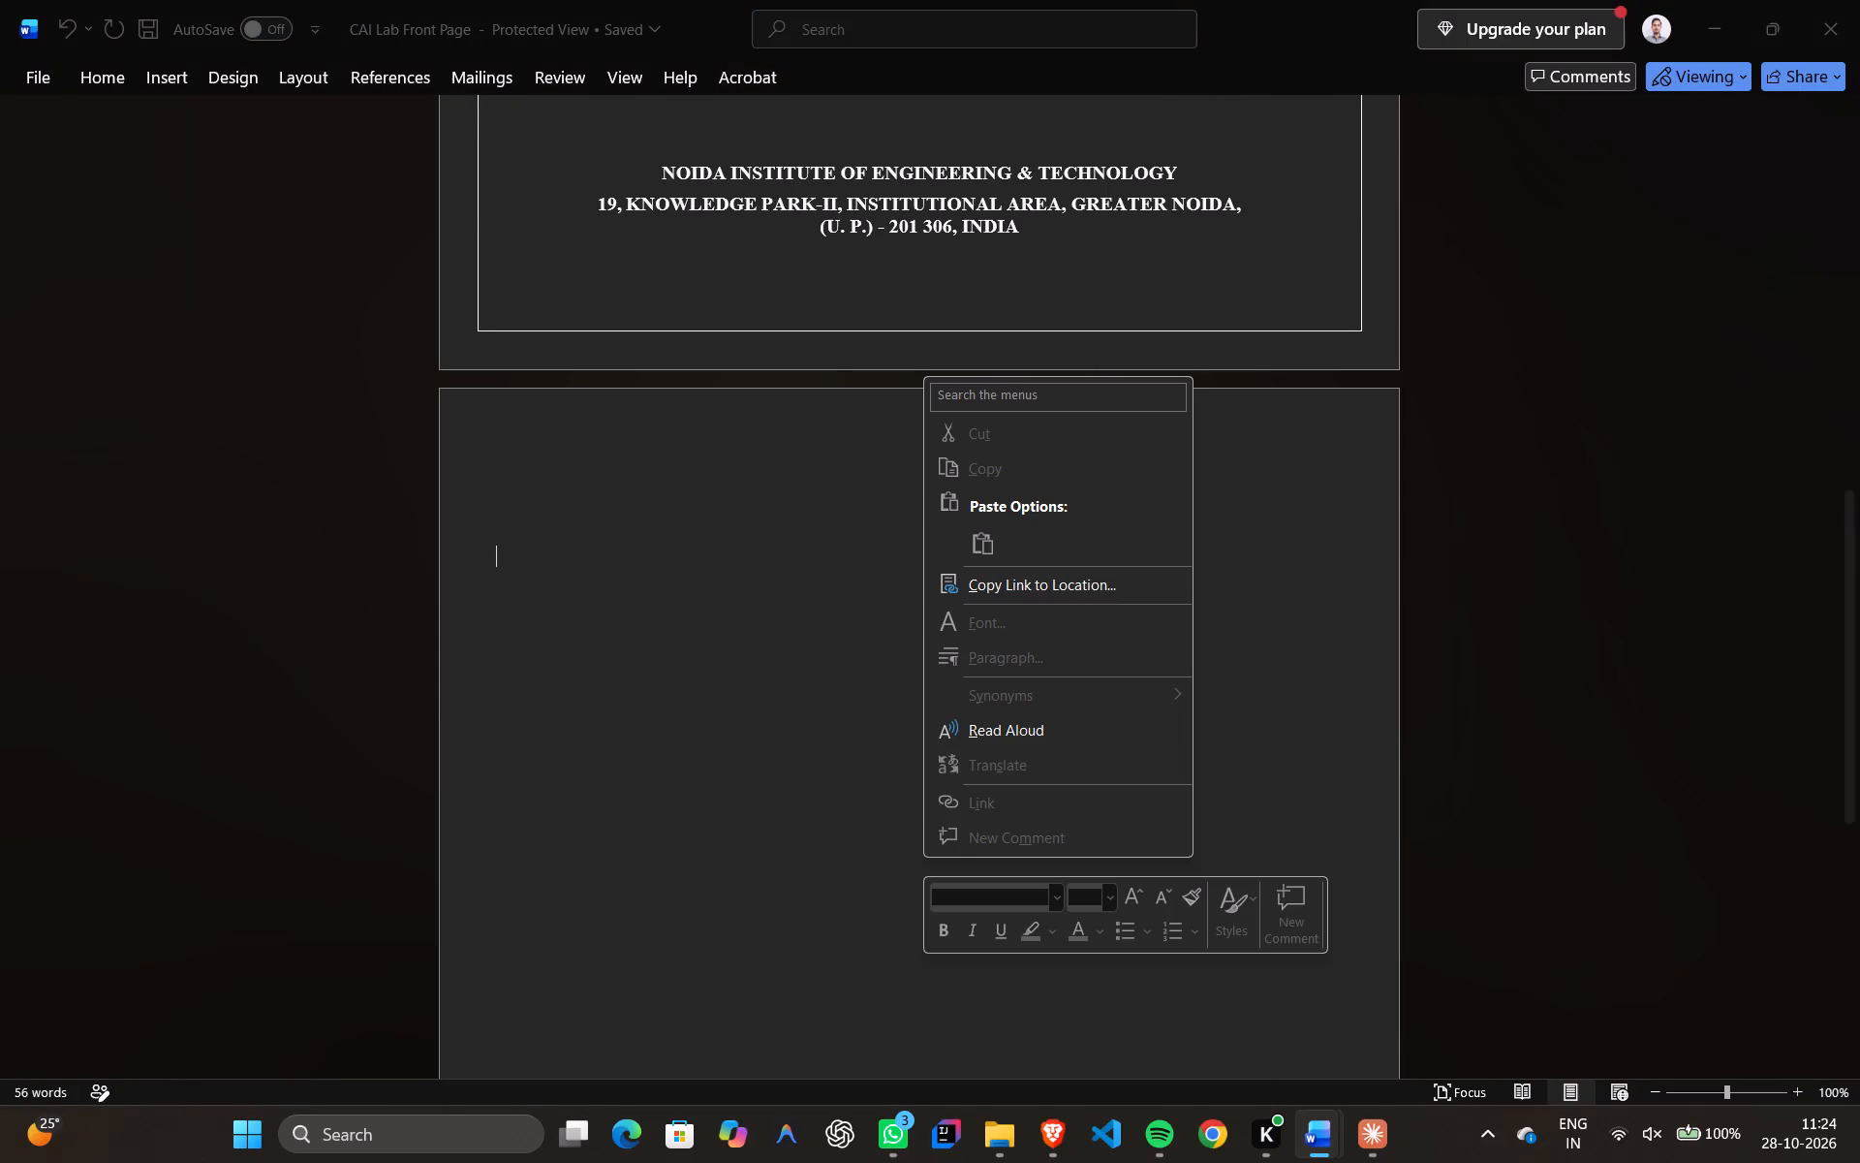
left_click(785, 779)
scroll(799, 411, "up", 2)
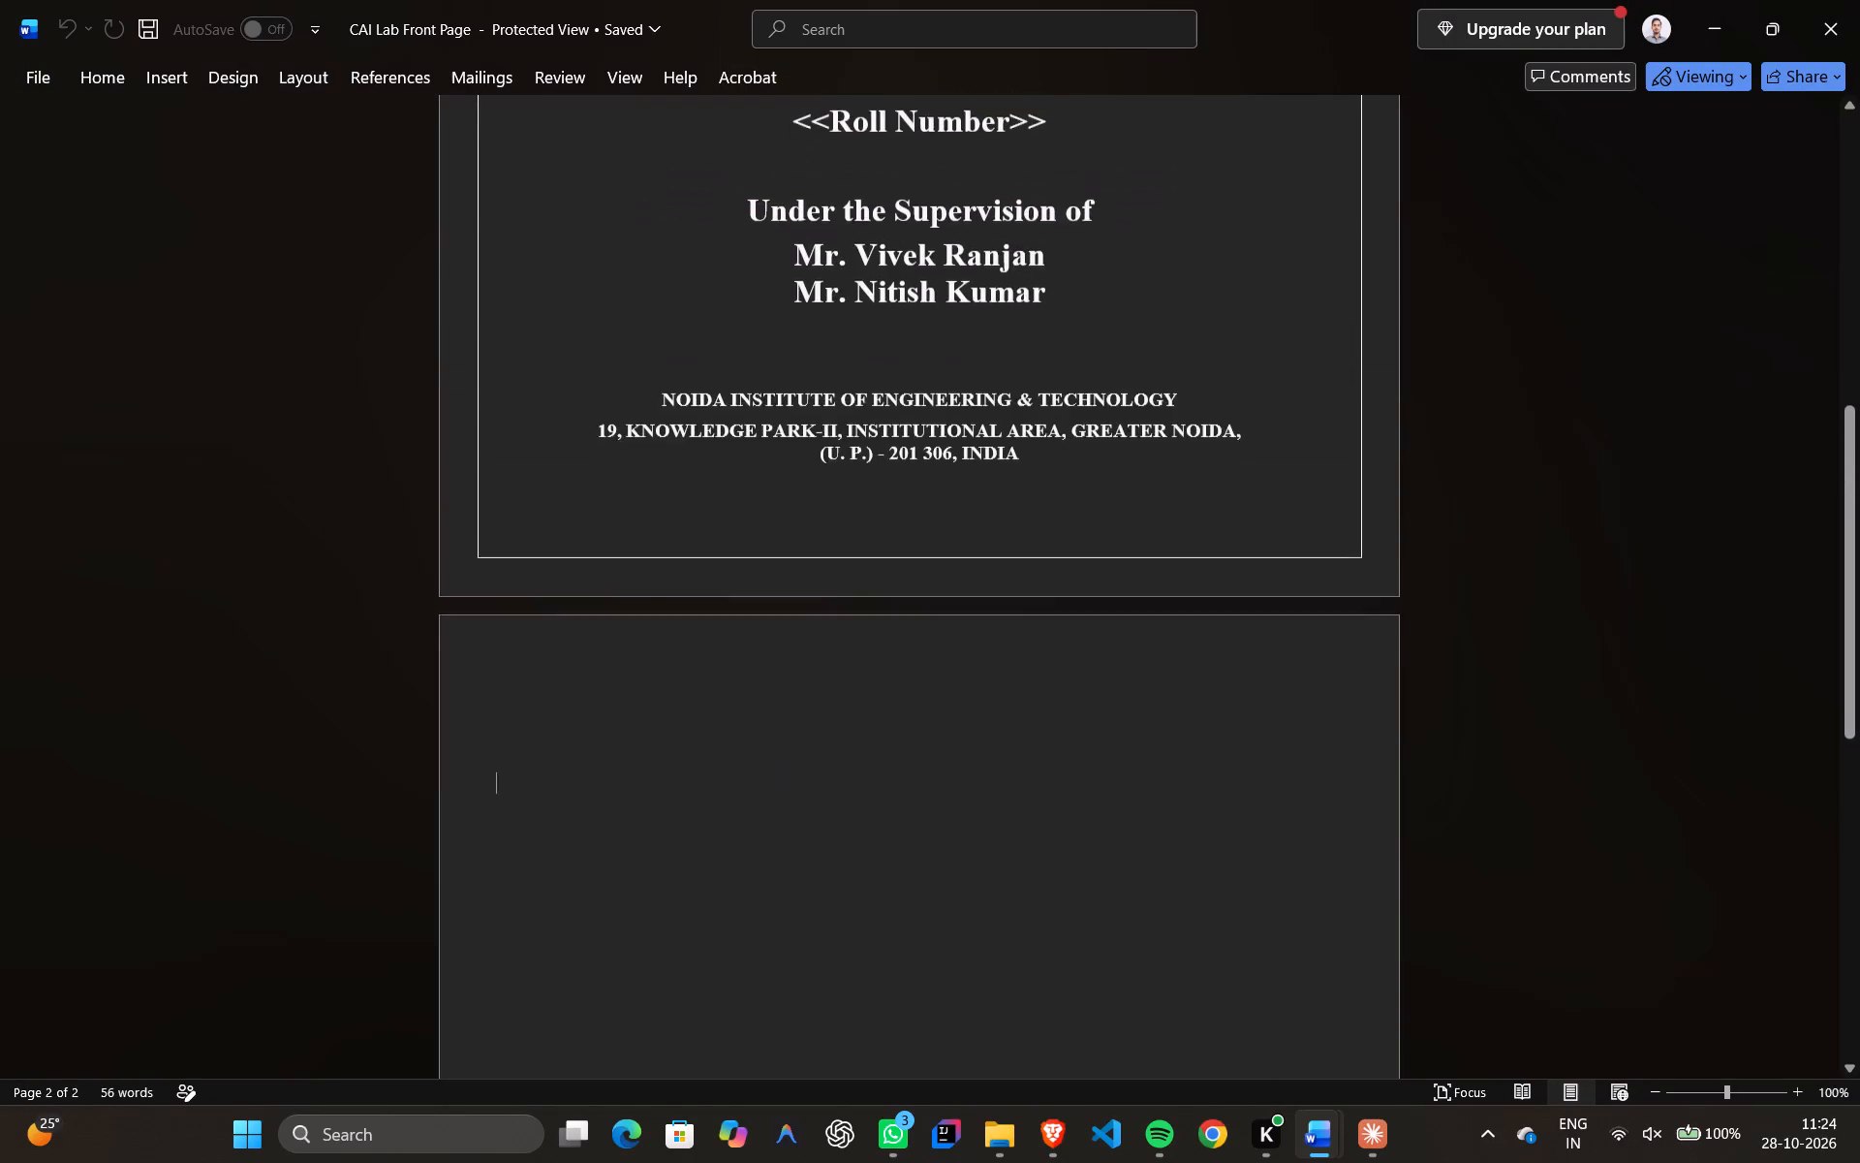
Enable printing for the protected CAI Lab Front Page document and limit the print range to page 1.
left_click(46, 79)
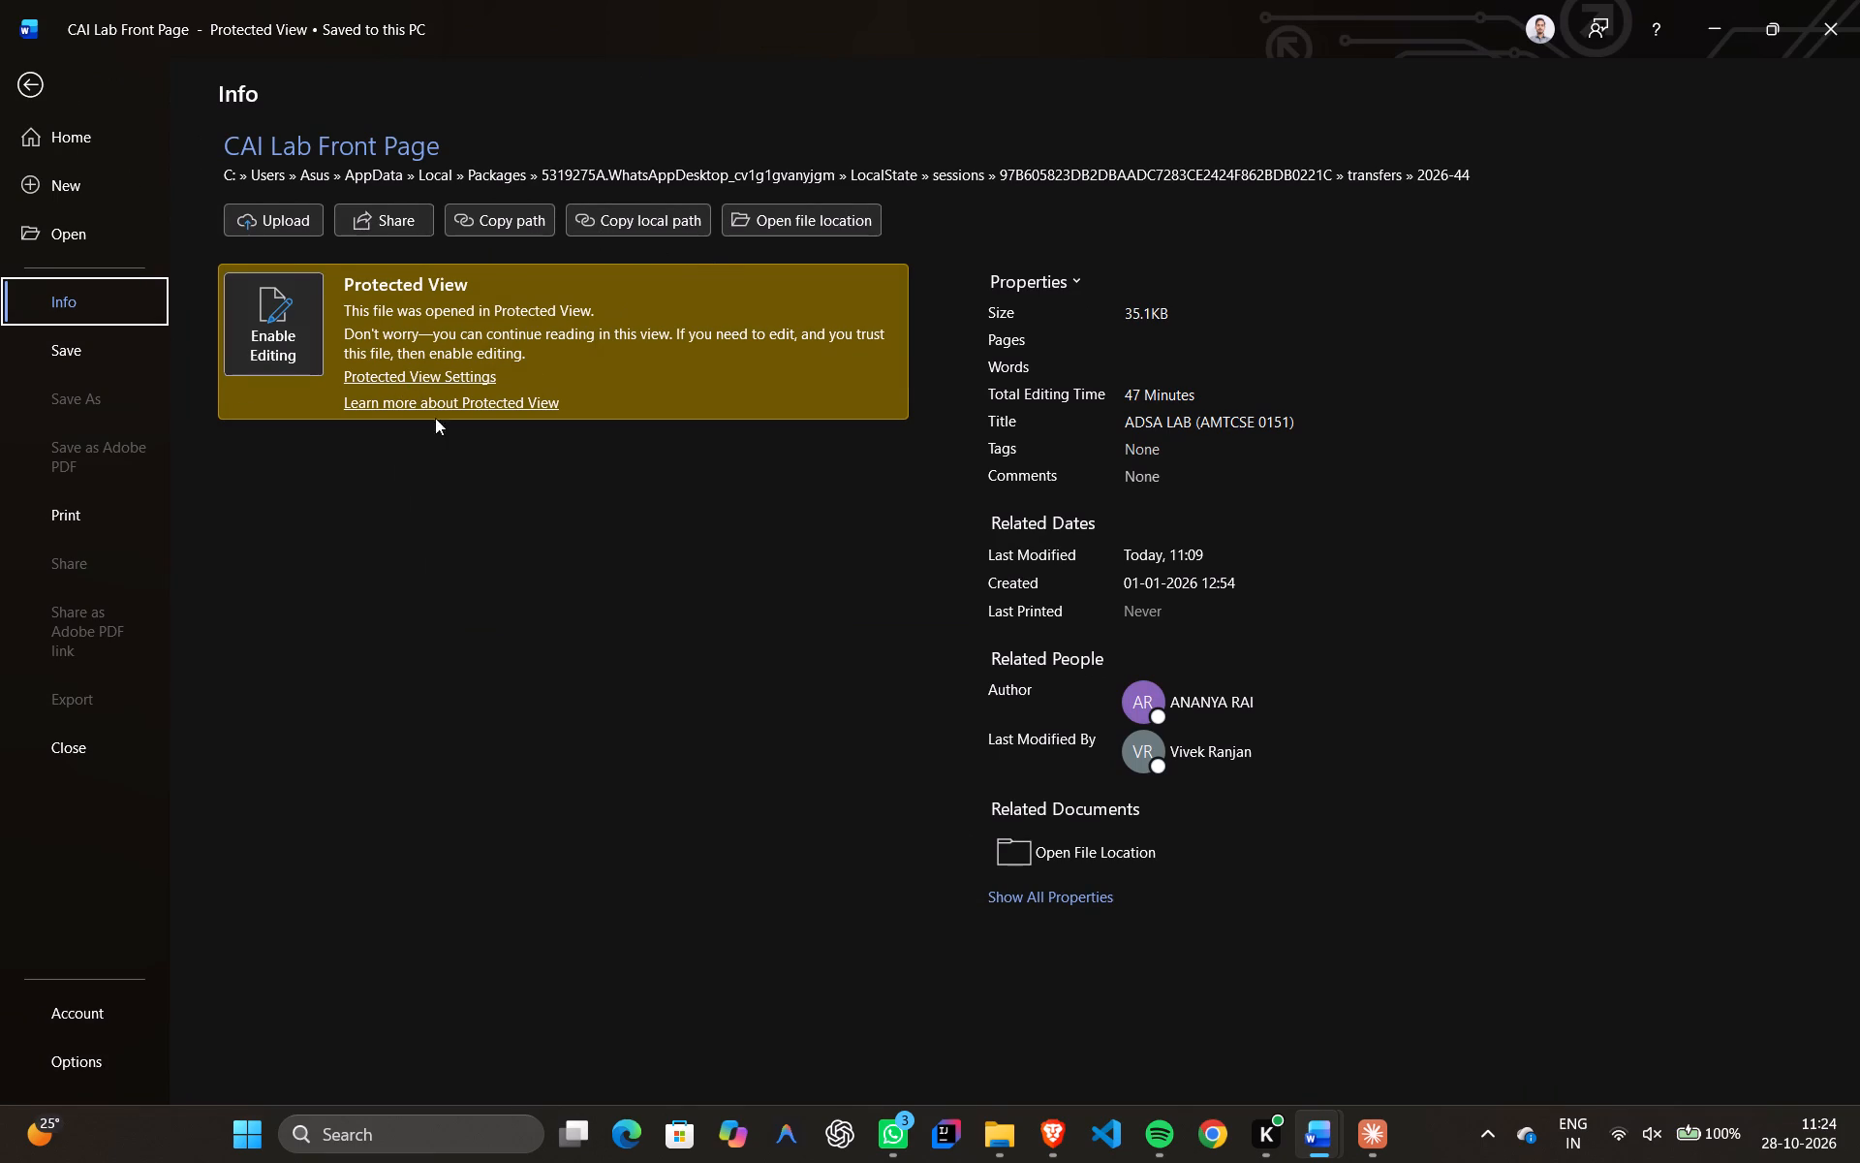
left_click(68, 522)
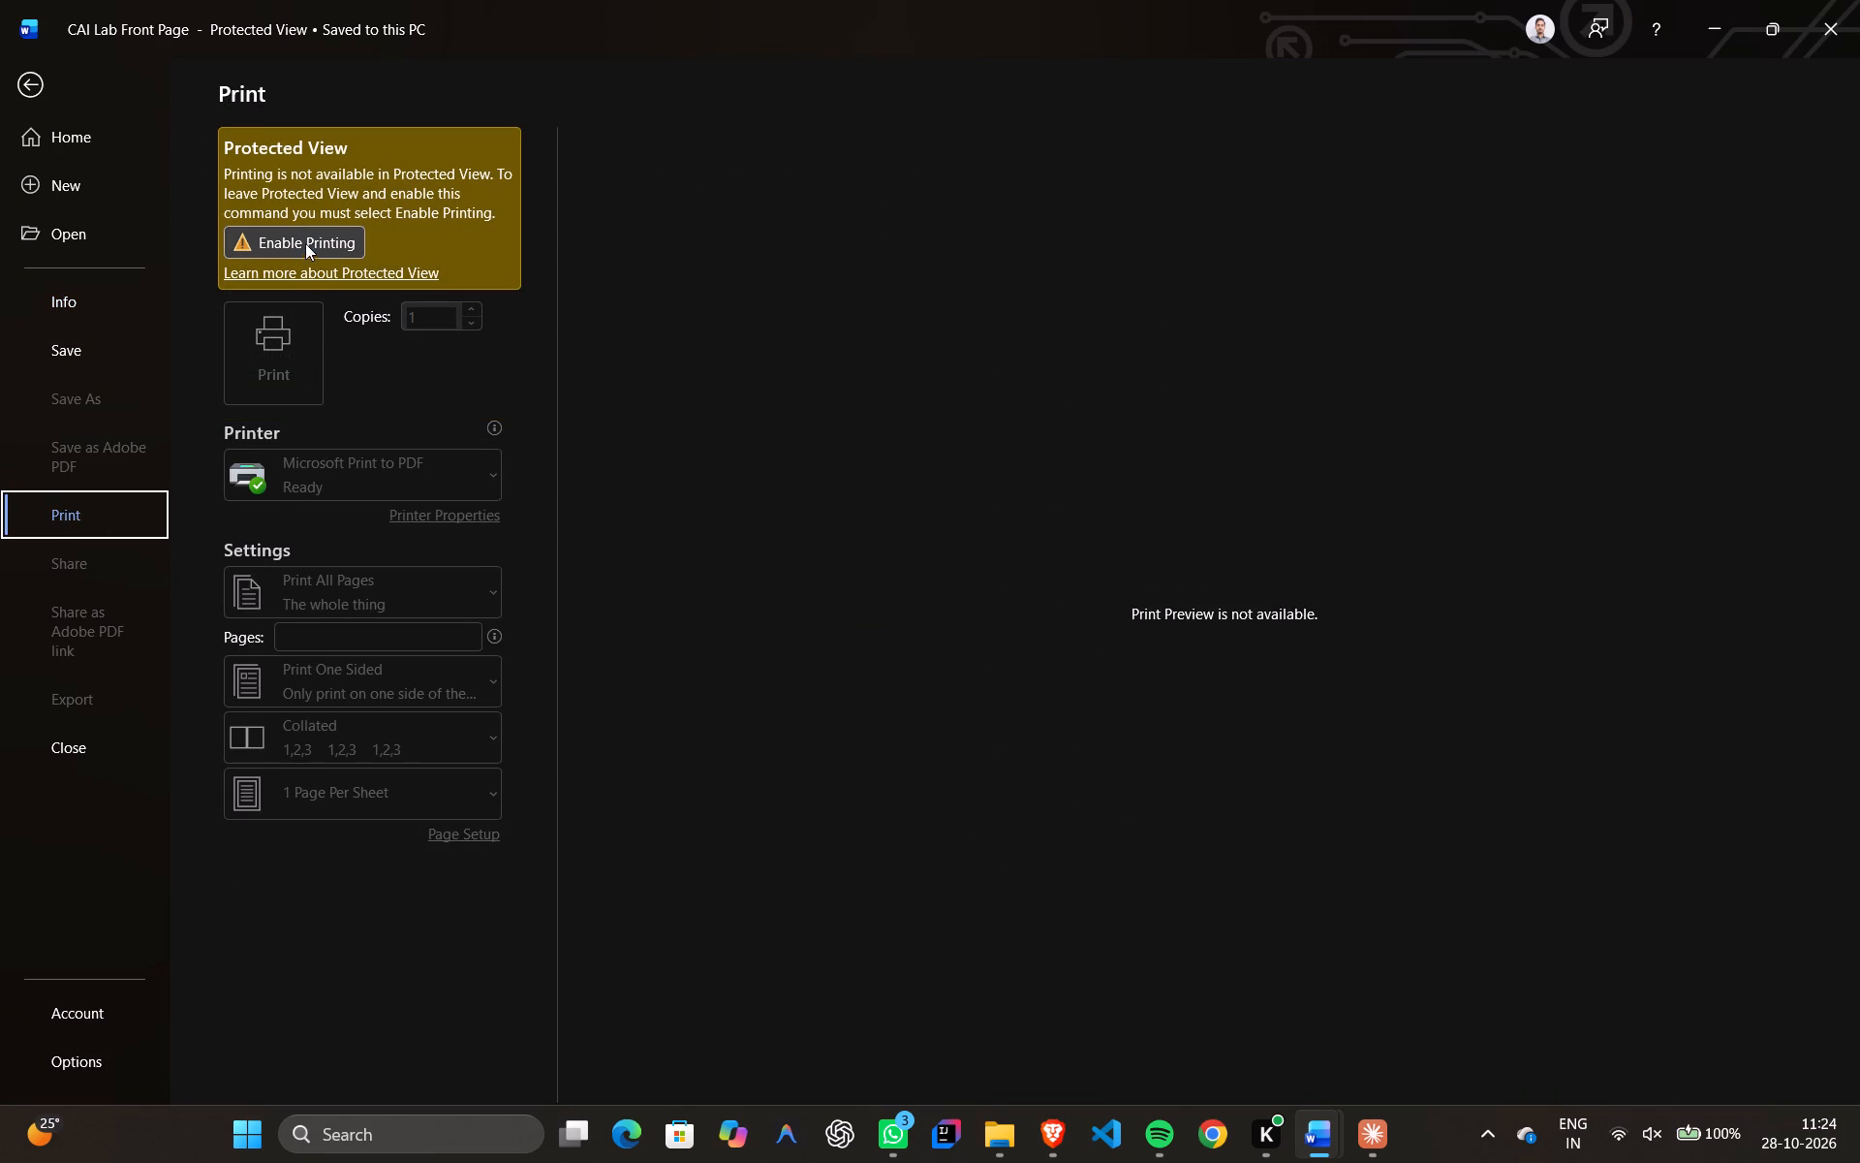
left_click(305, 238)
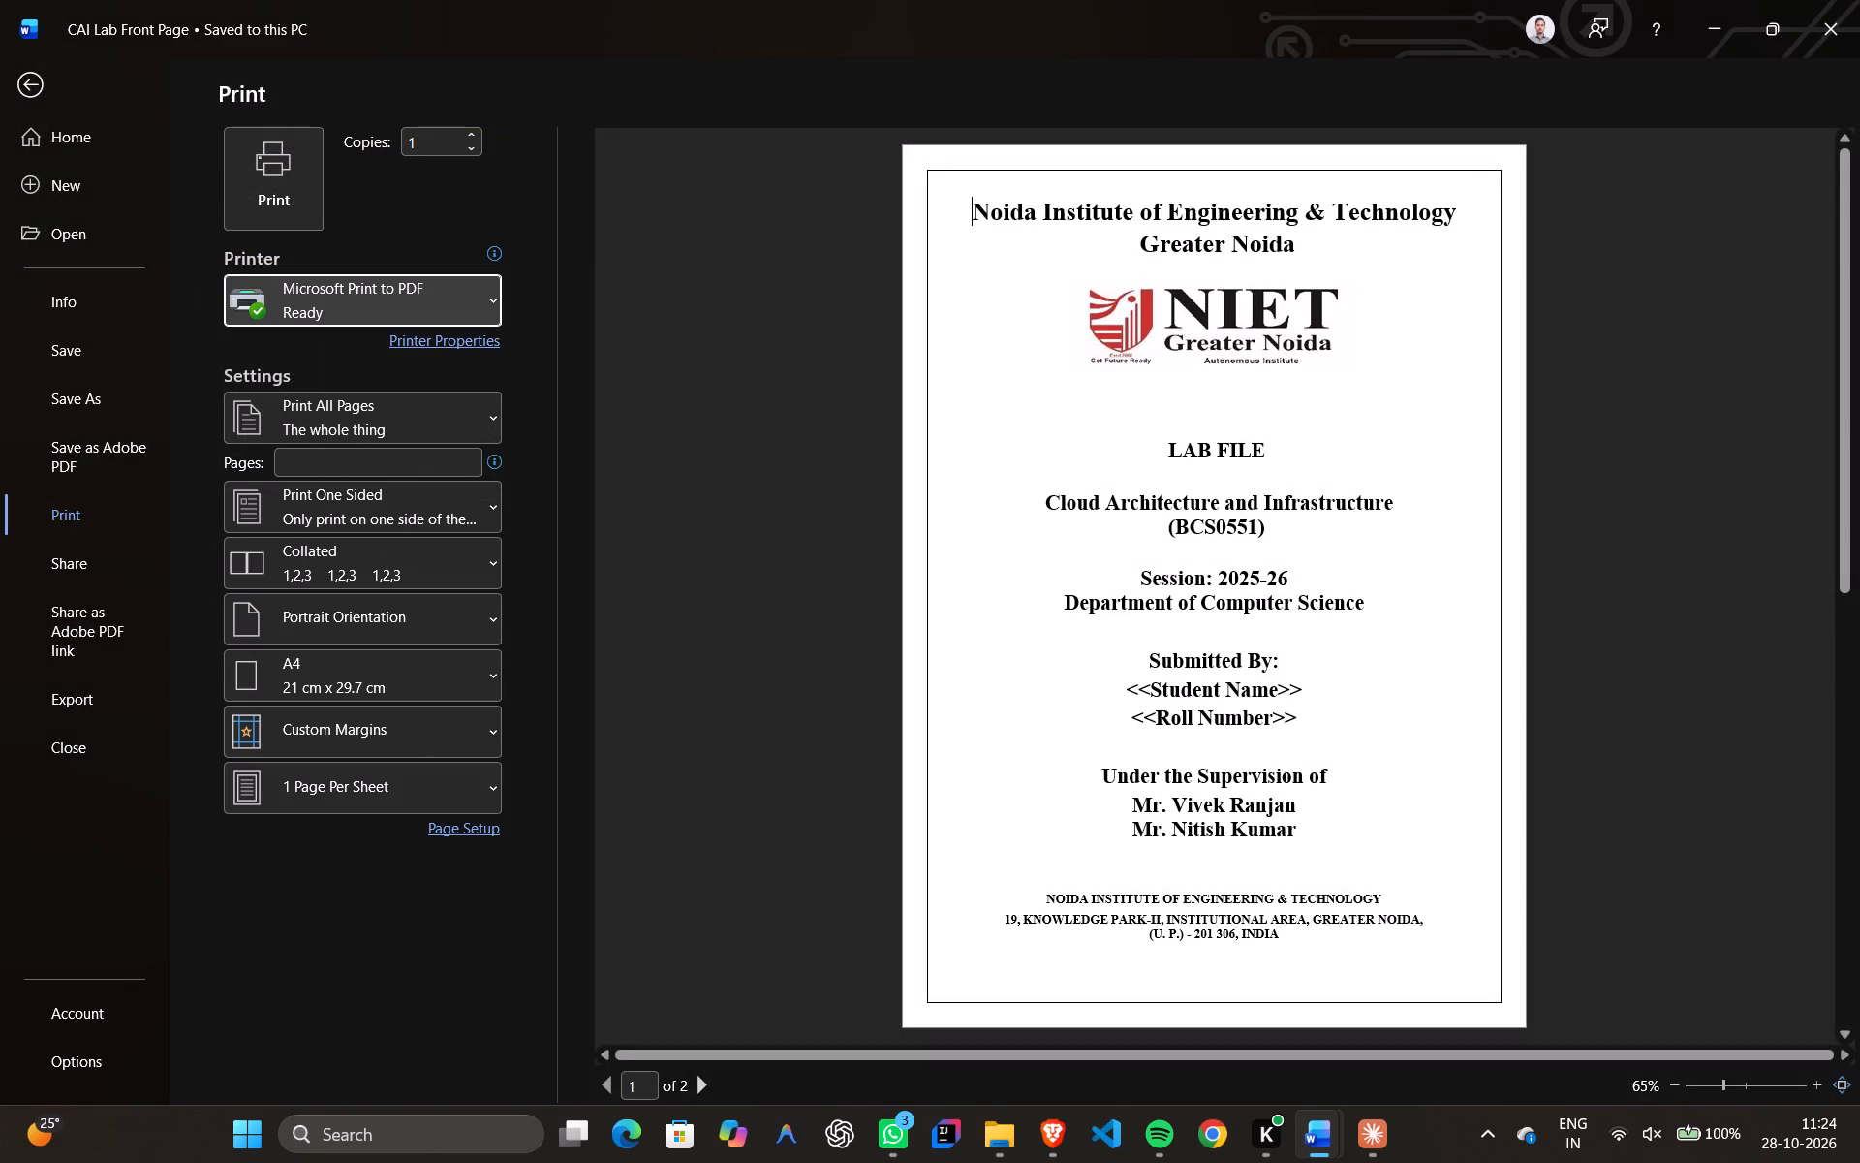
left_click(419, 463)
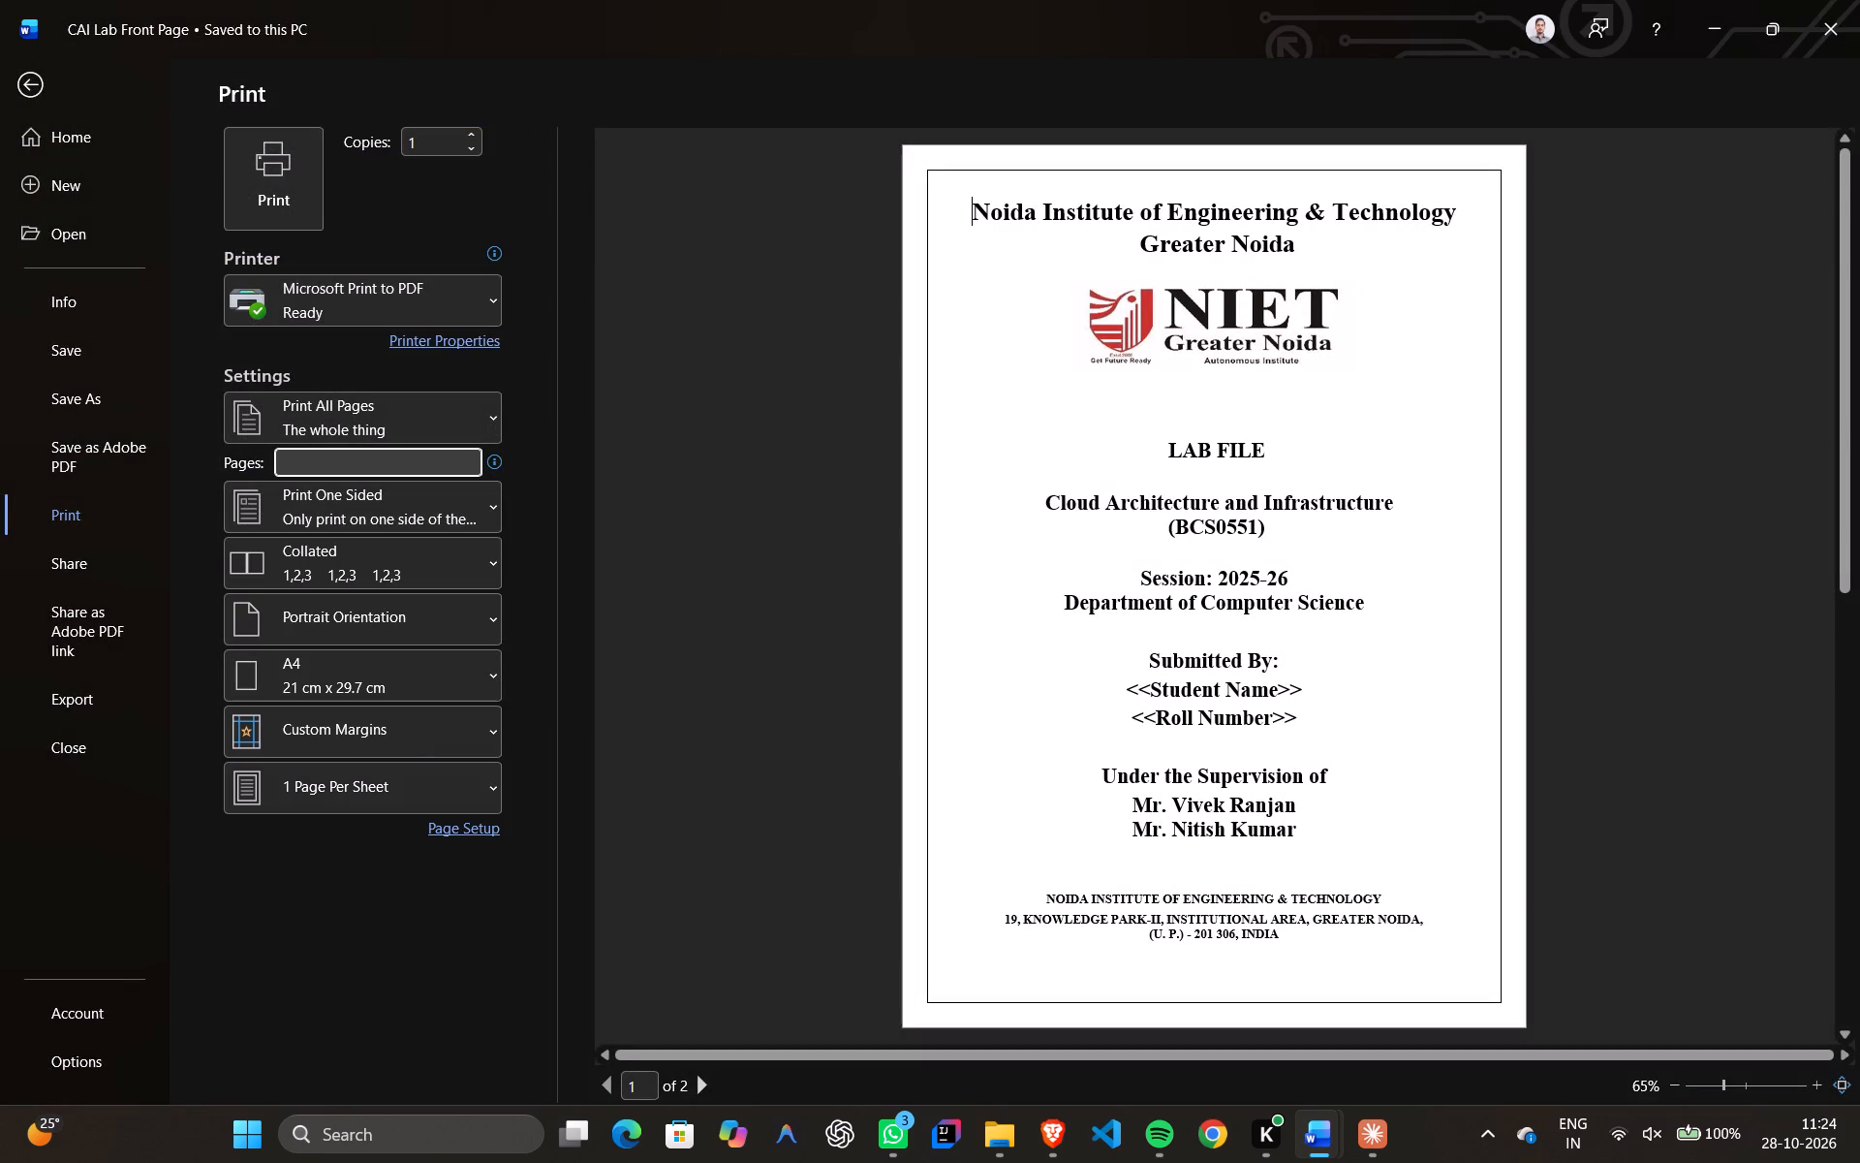
key("1")
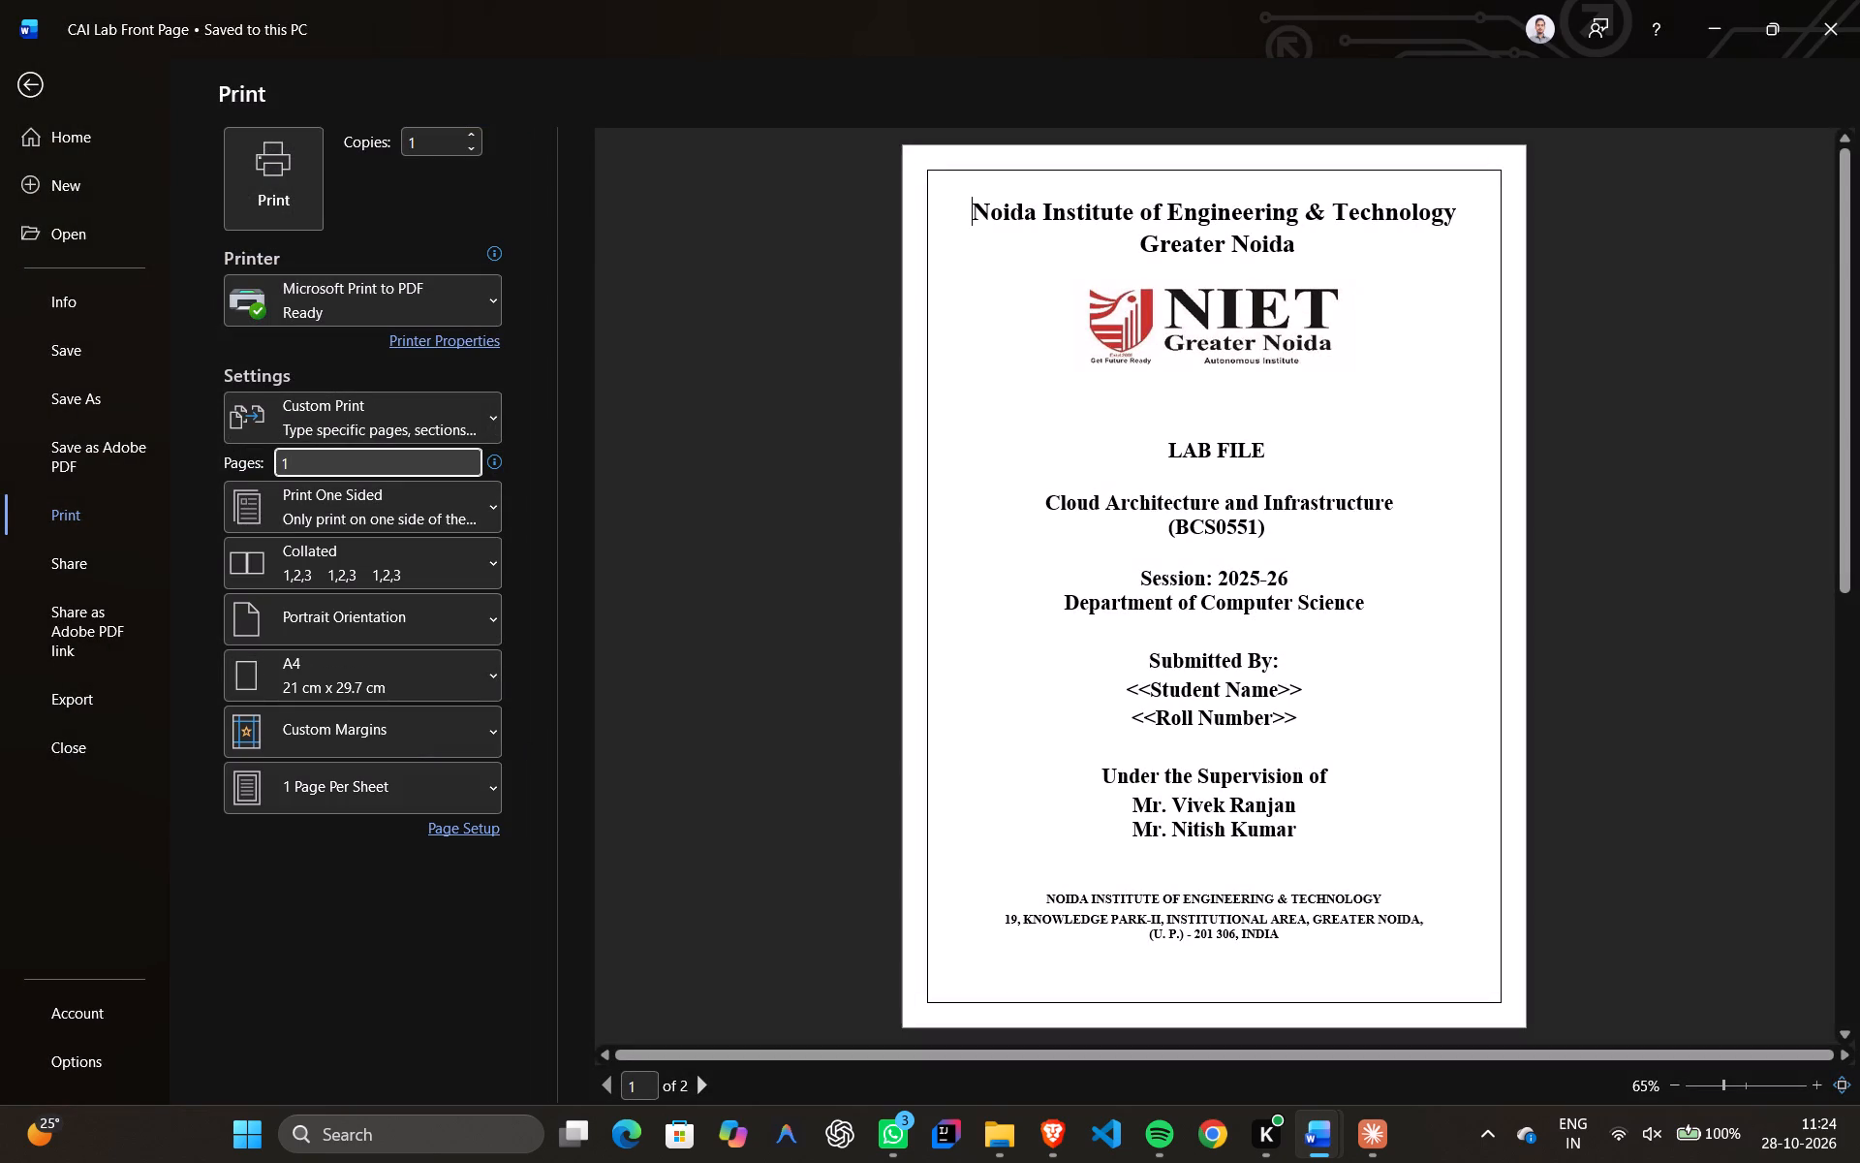
Return to the CAI Lab Front Page document and replace the <<Student Name>> placeholder under Submitted By with the student's name.
scroll(883, 740, "down", 3)
scroll(883, 740, "up", 4)
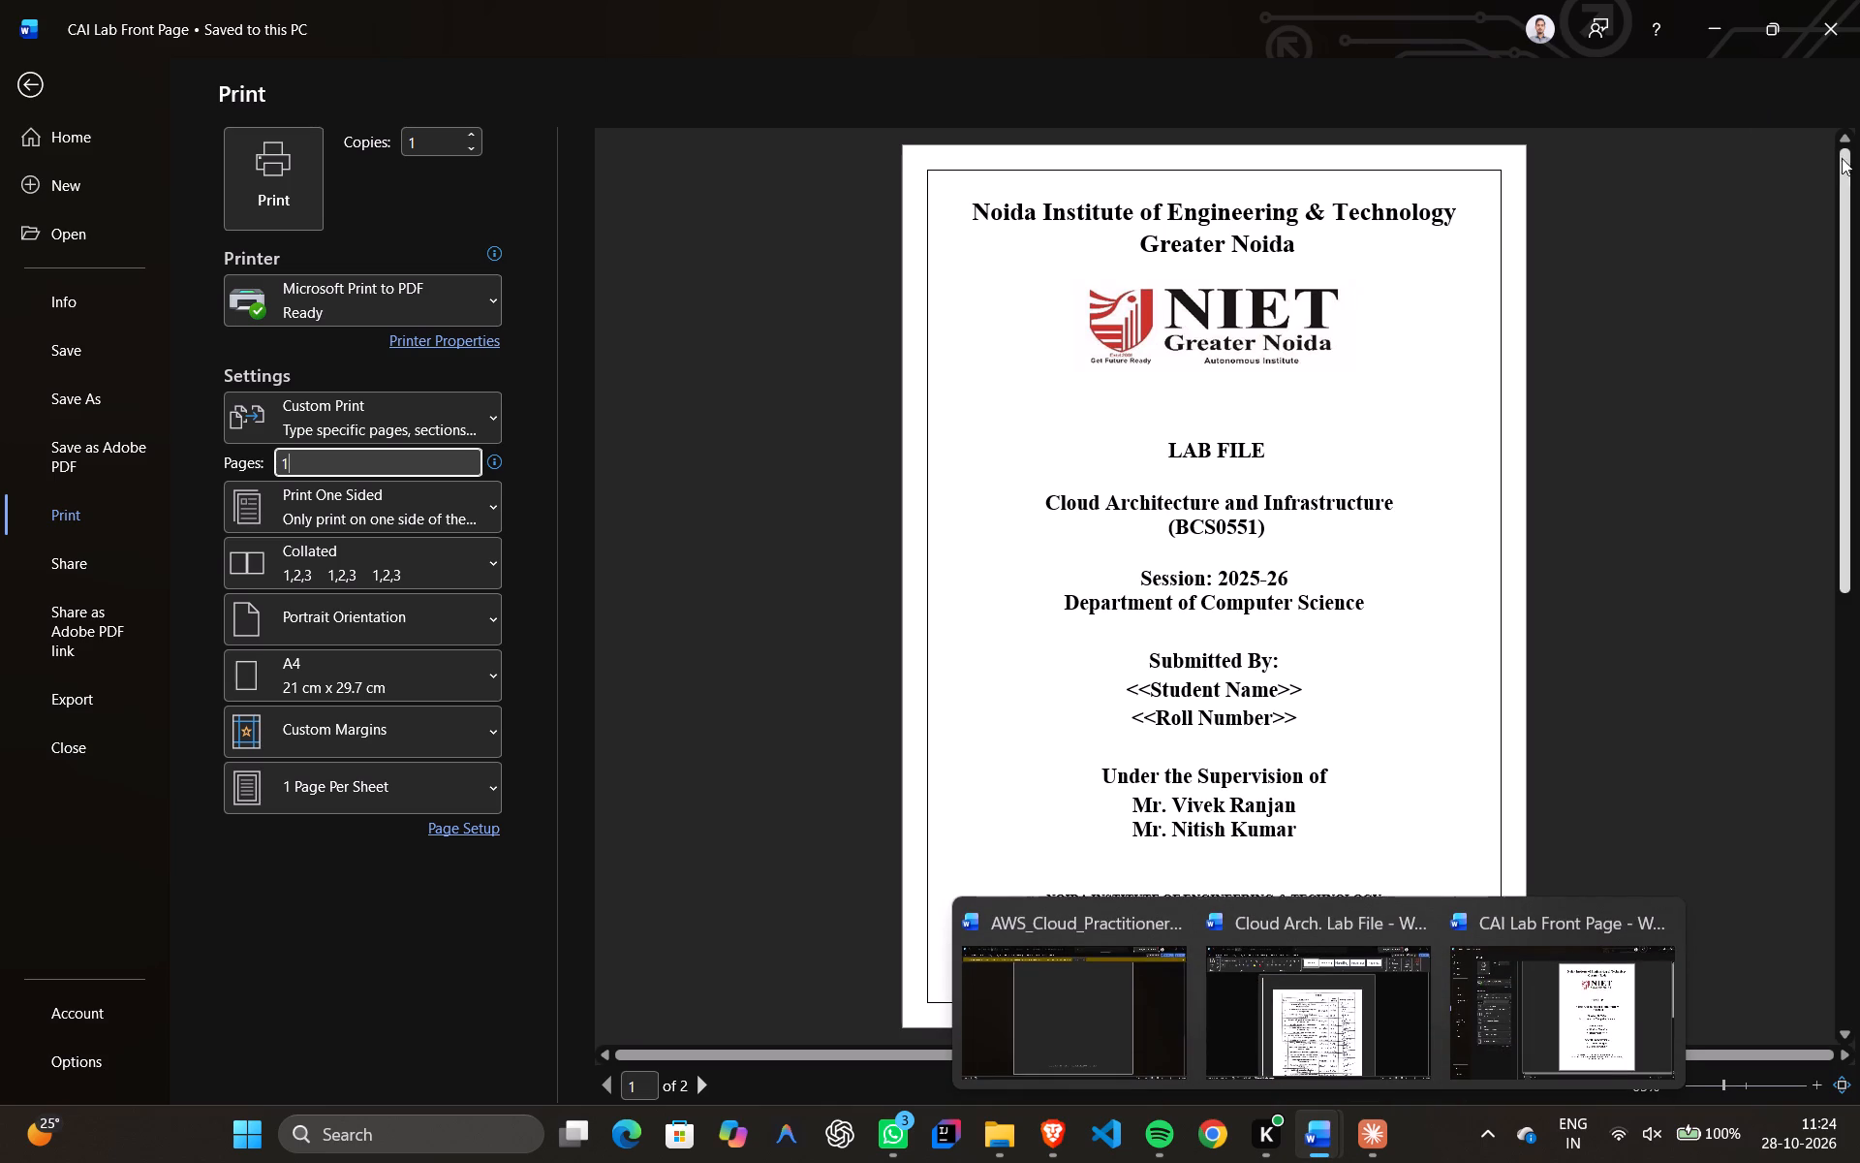
left_click(33, 93)
scroll(762, 642, "down", 1)
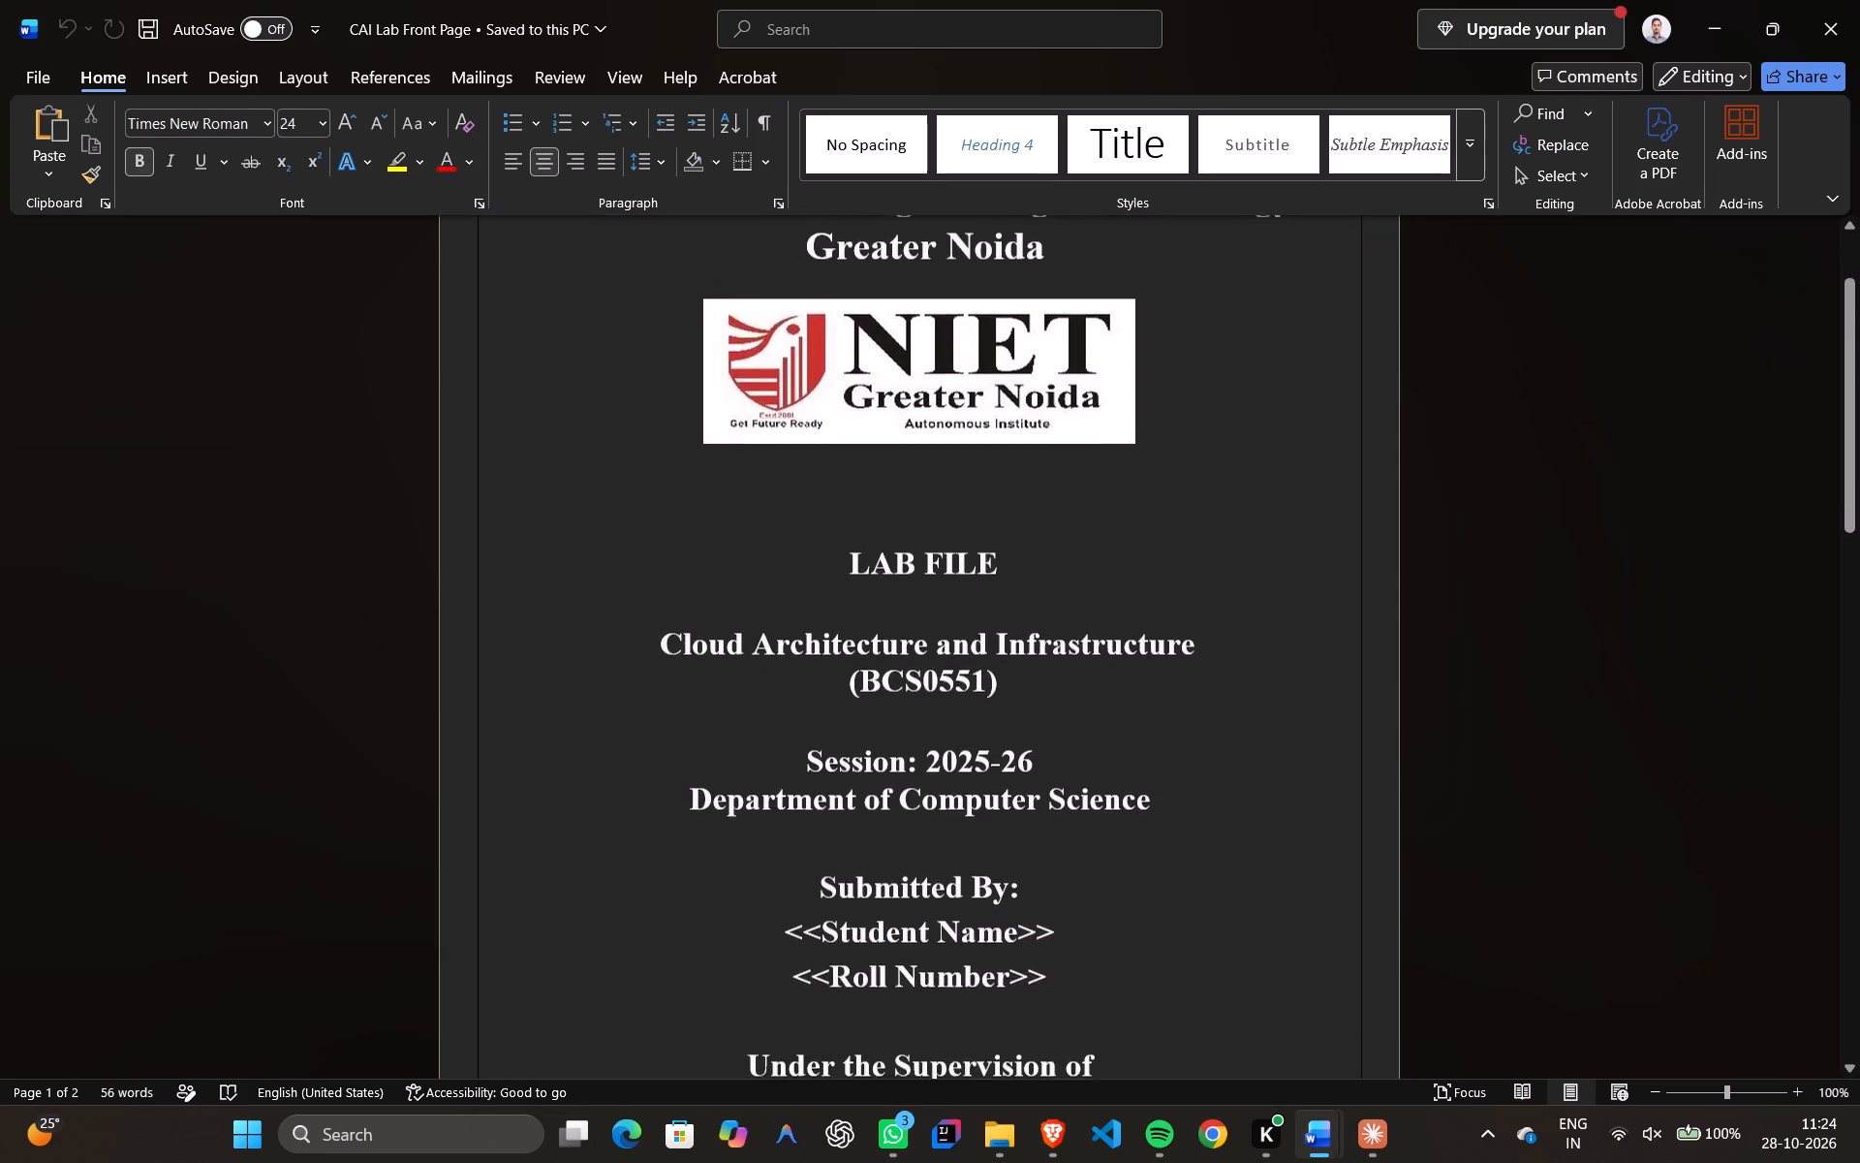
scroll(762, 642, "down", 2)
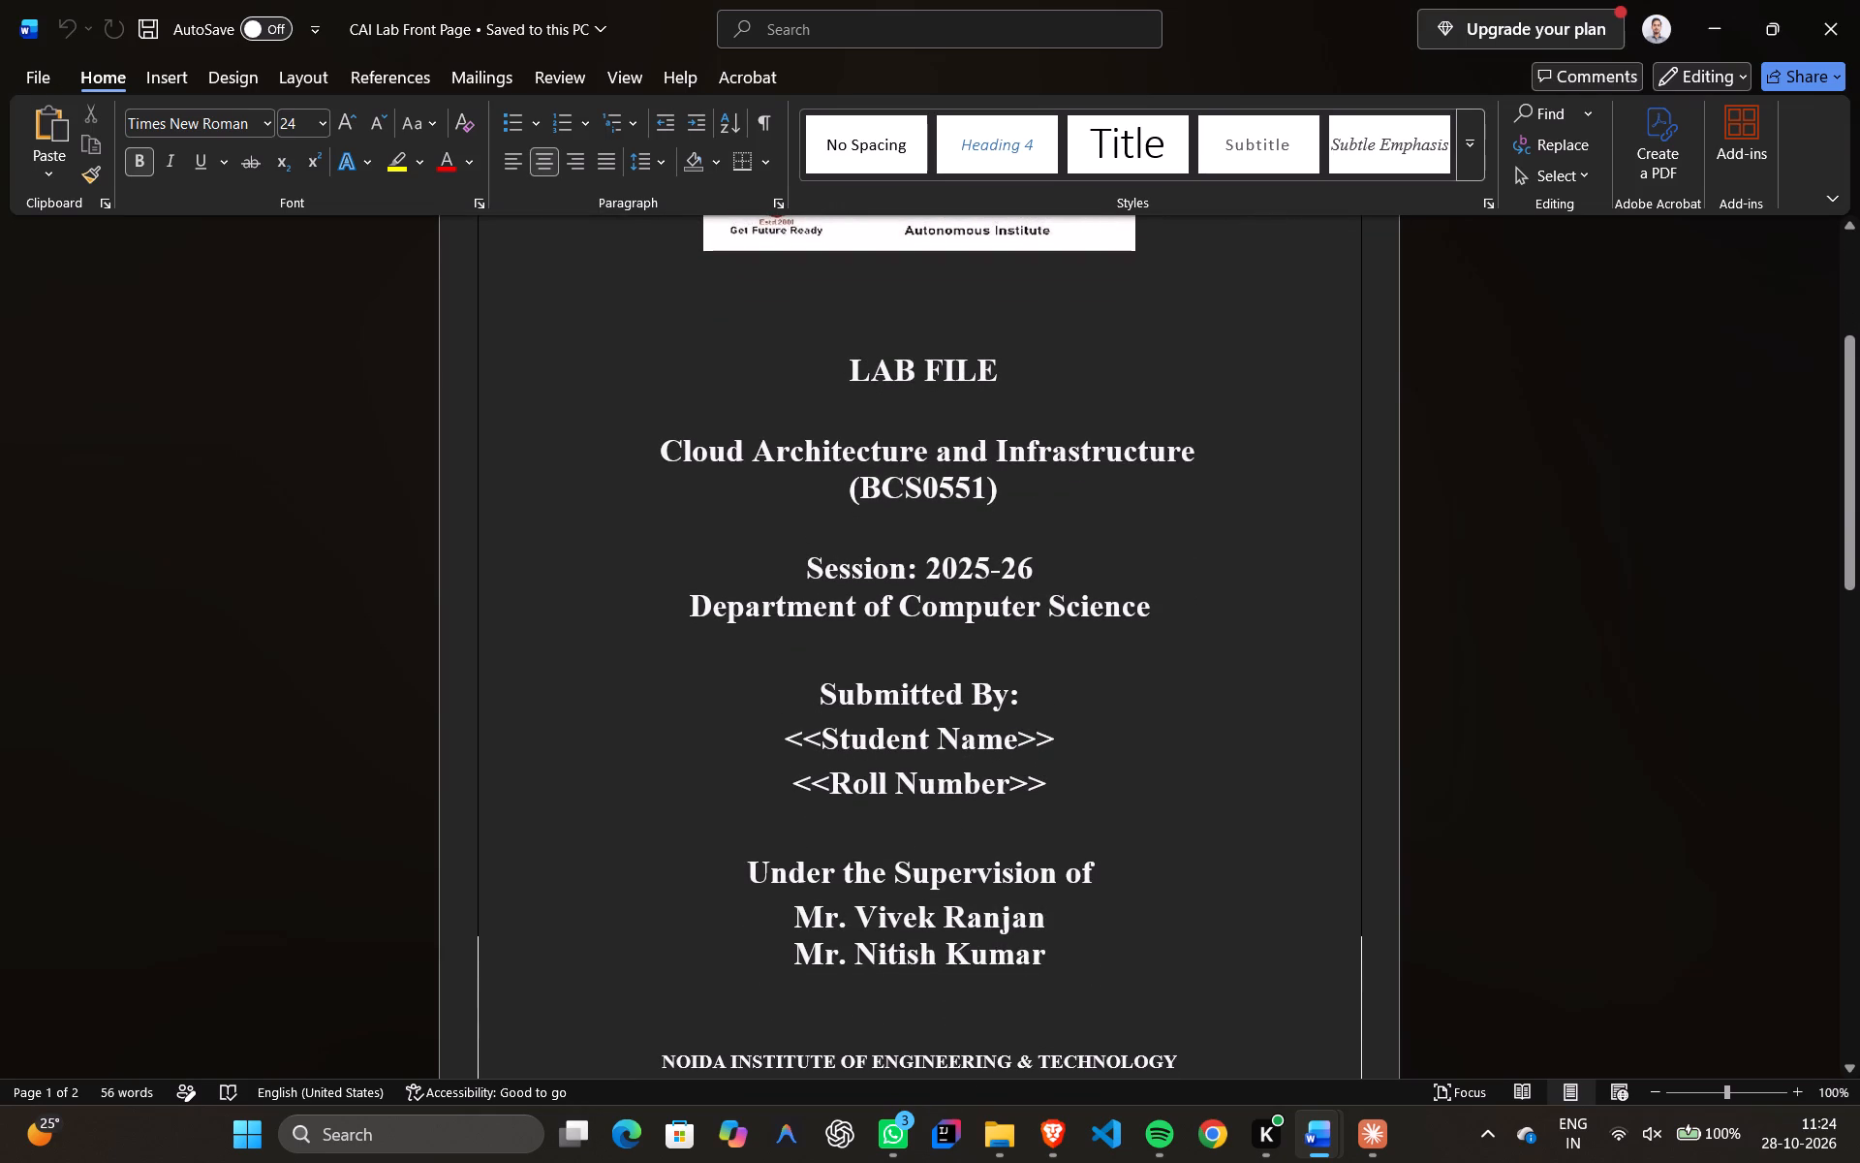
left_click(1055, 735)
left_click_drag(1055, 735, 964, 722)
left_click_drag(964, 722, 800, 737)
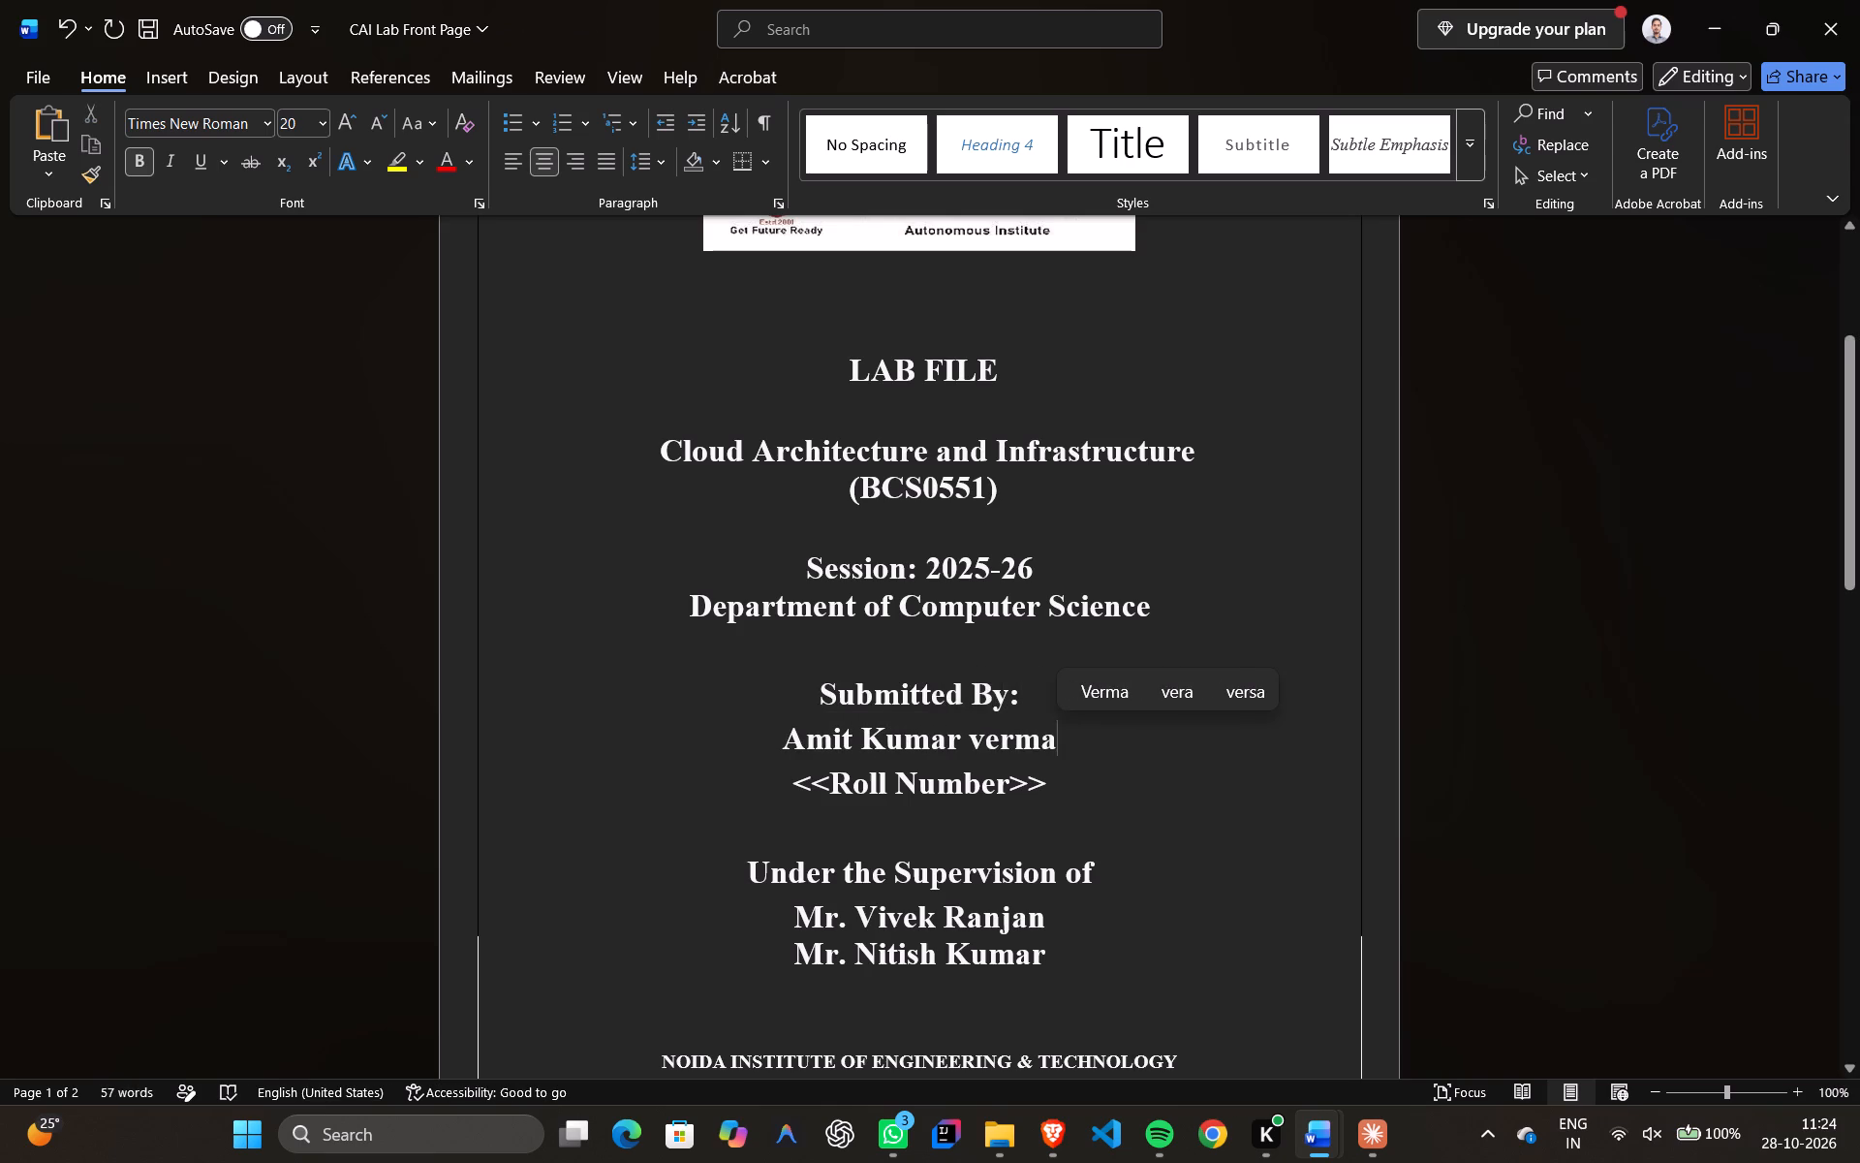
Replace the <<Roll Number>> placeholder under Submitted By with the student's roll number.
left_click_drag(1039, 793, 803, 784)
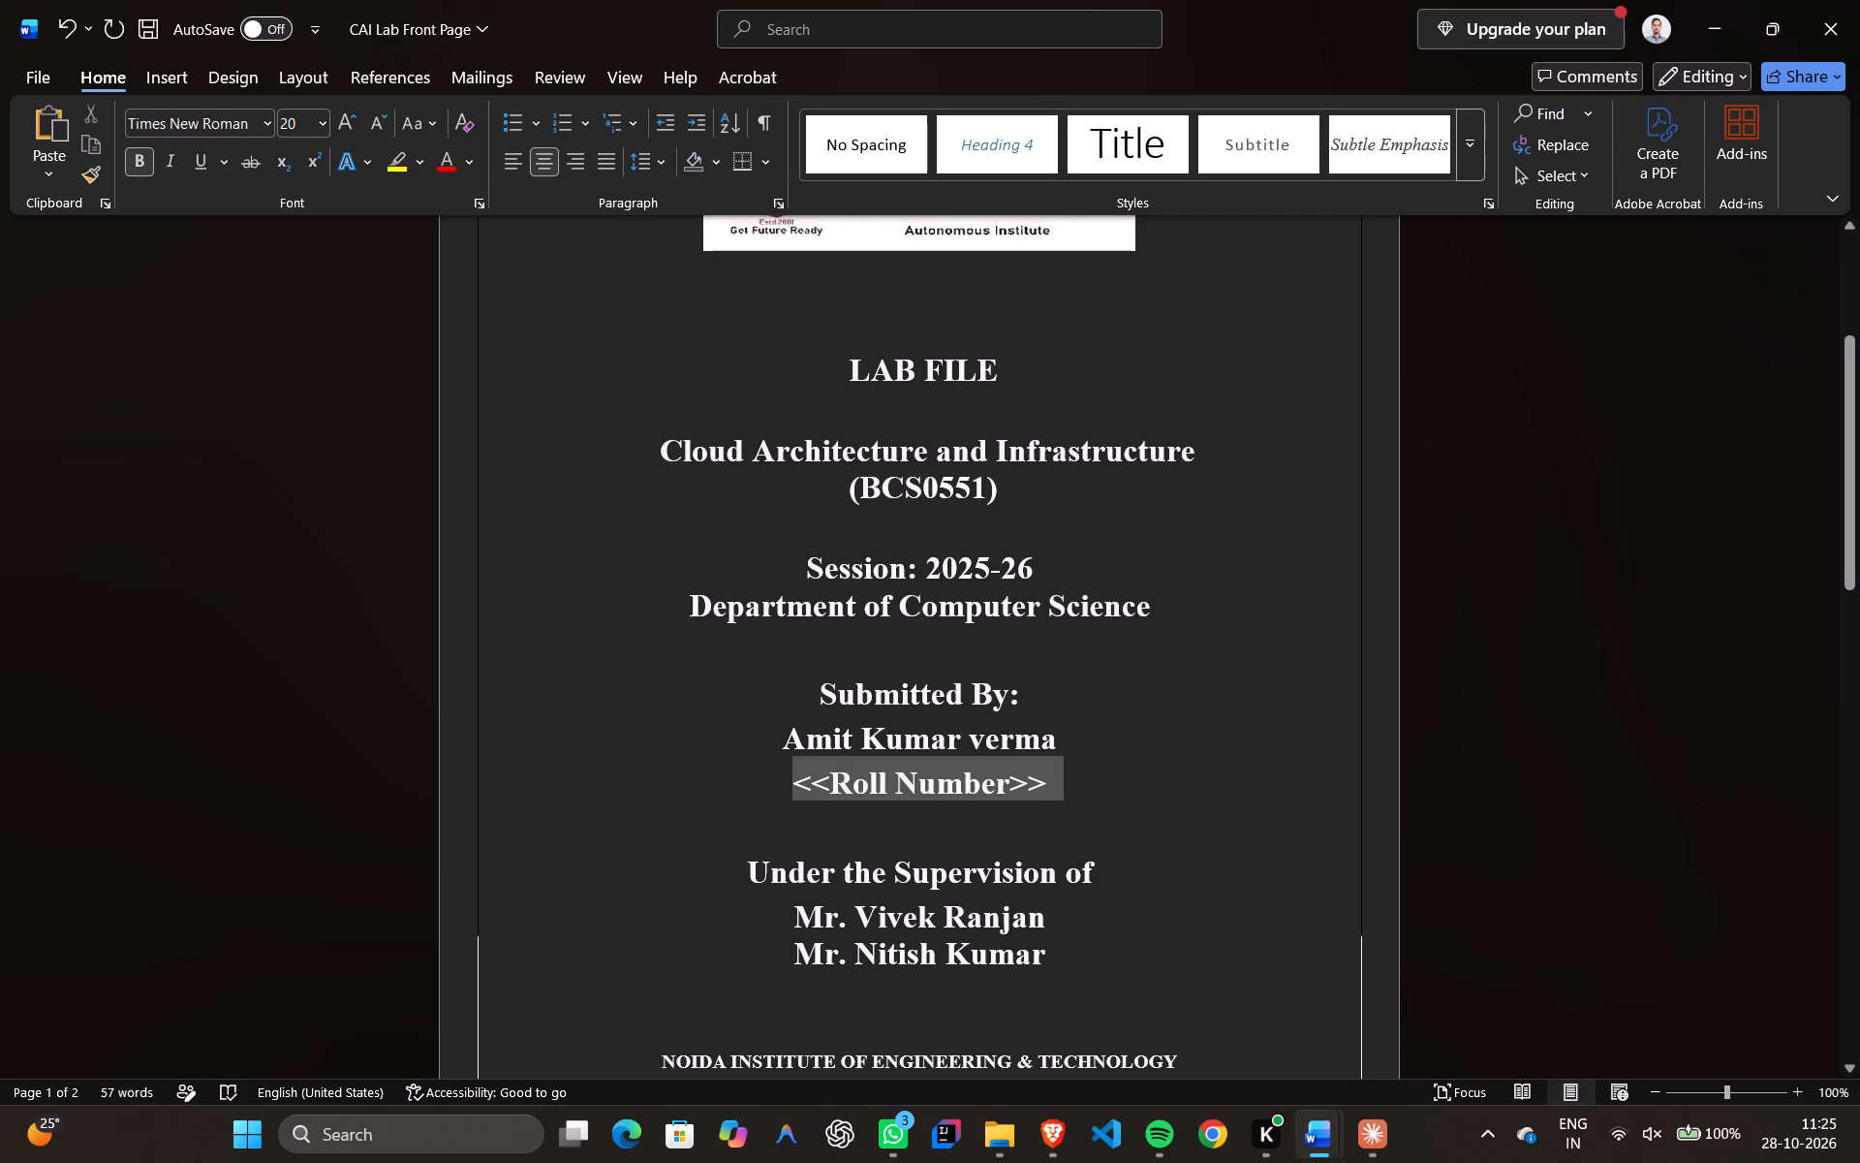
left_click_drag(803, 784, 801, 784)
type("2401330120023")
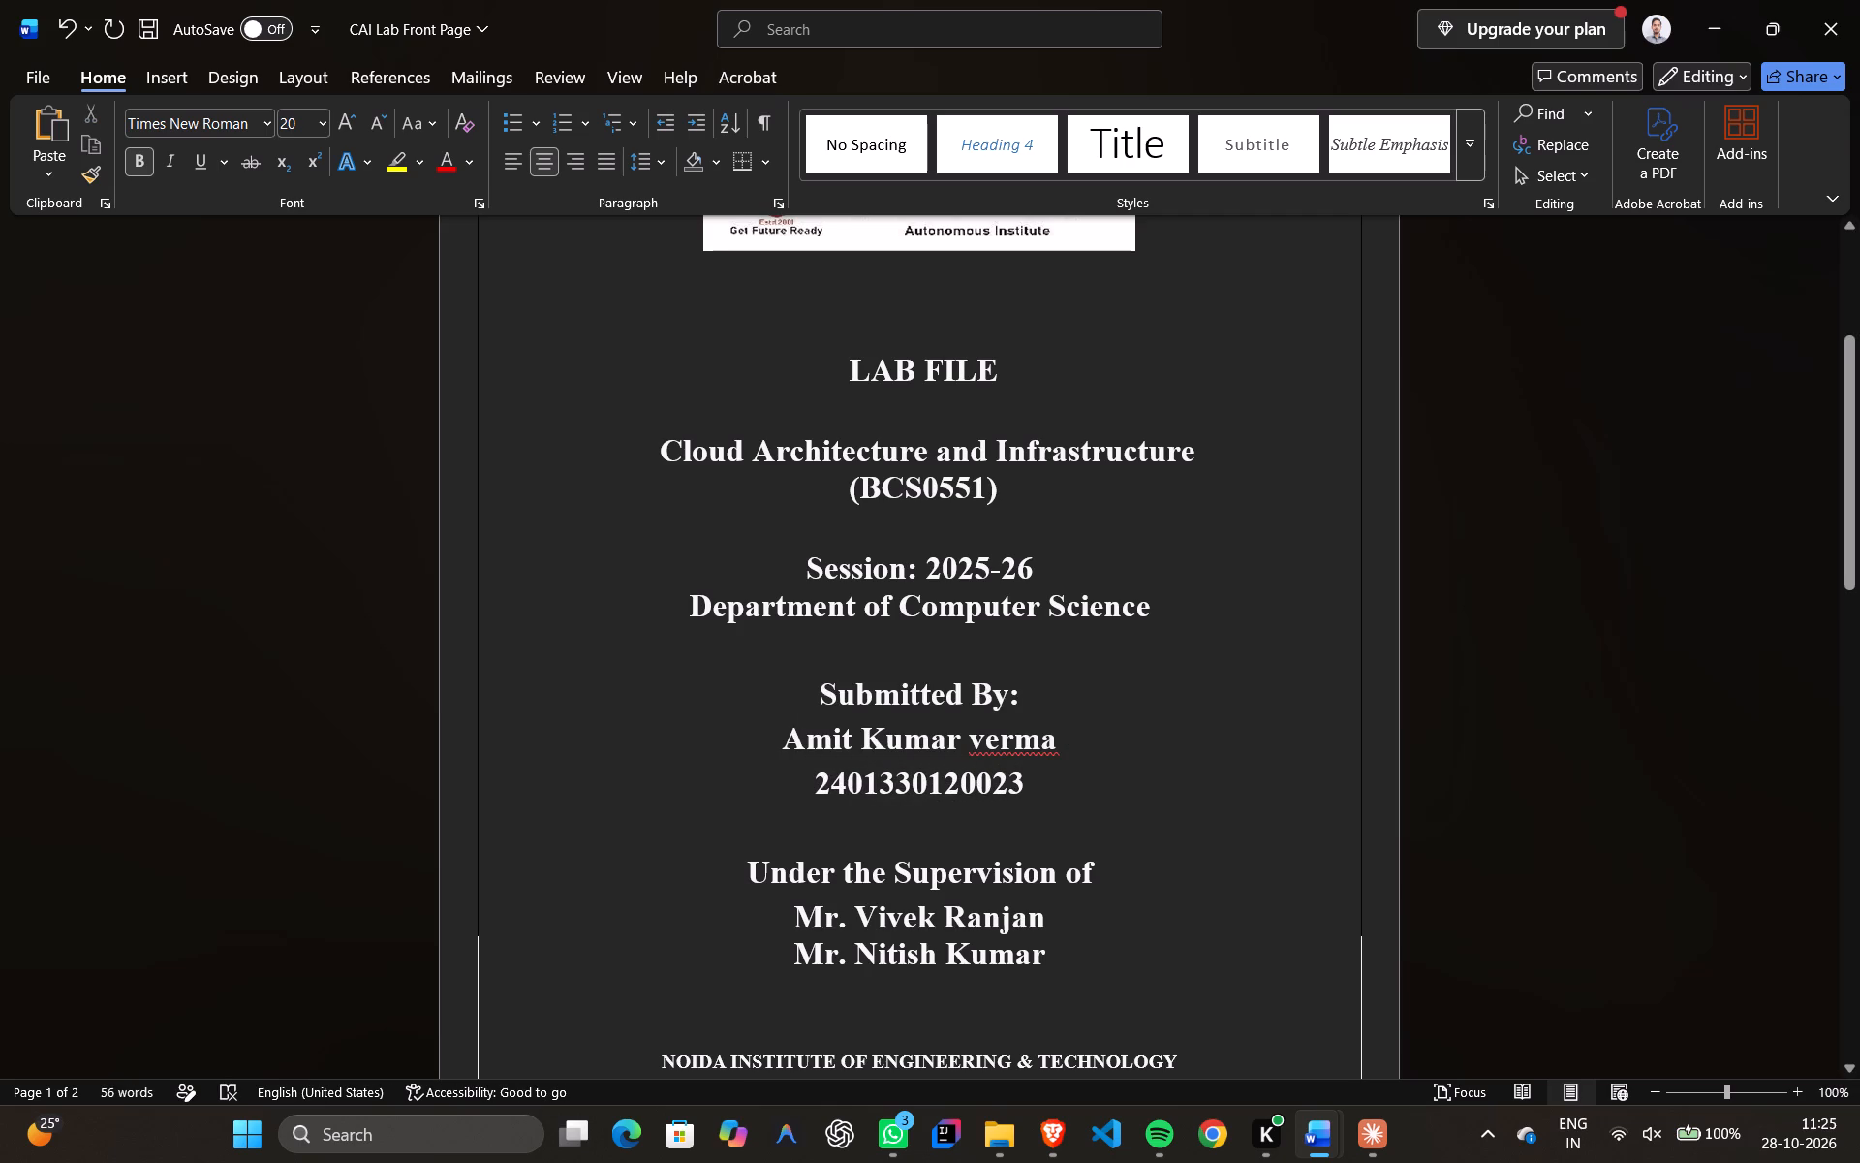
Capitalise the surname in the student's name under Submitted By.
left_click(981, 750)
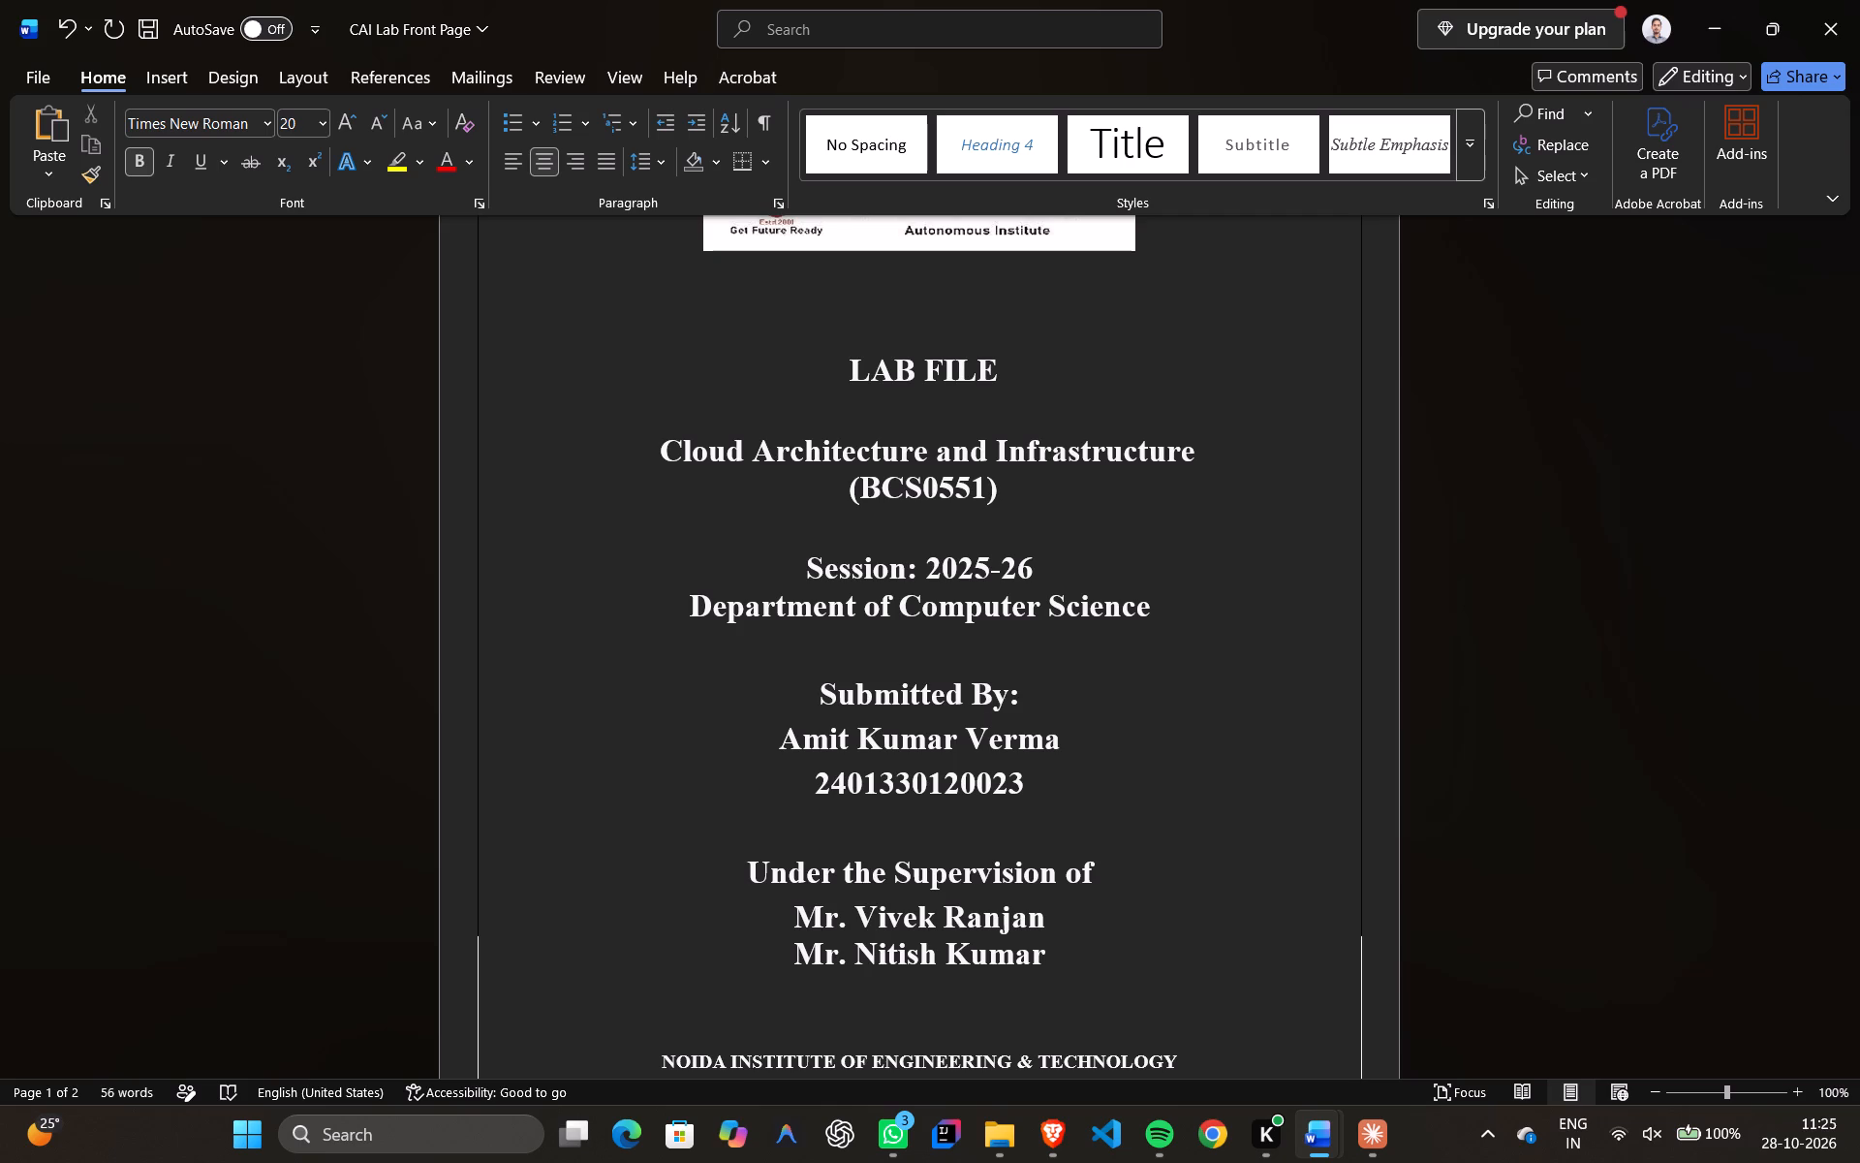
Look over the completed front page and return to the print setup for CAI Lab Front Page.
scroll(1121, 864, "down", 1)
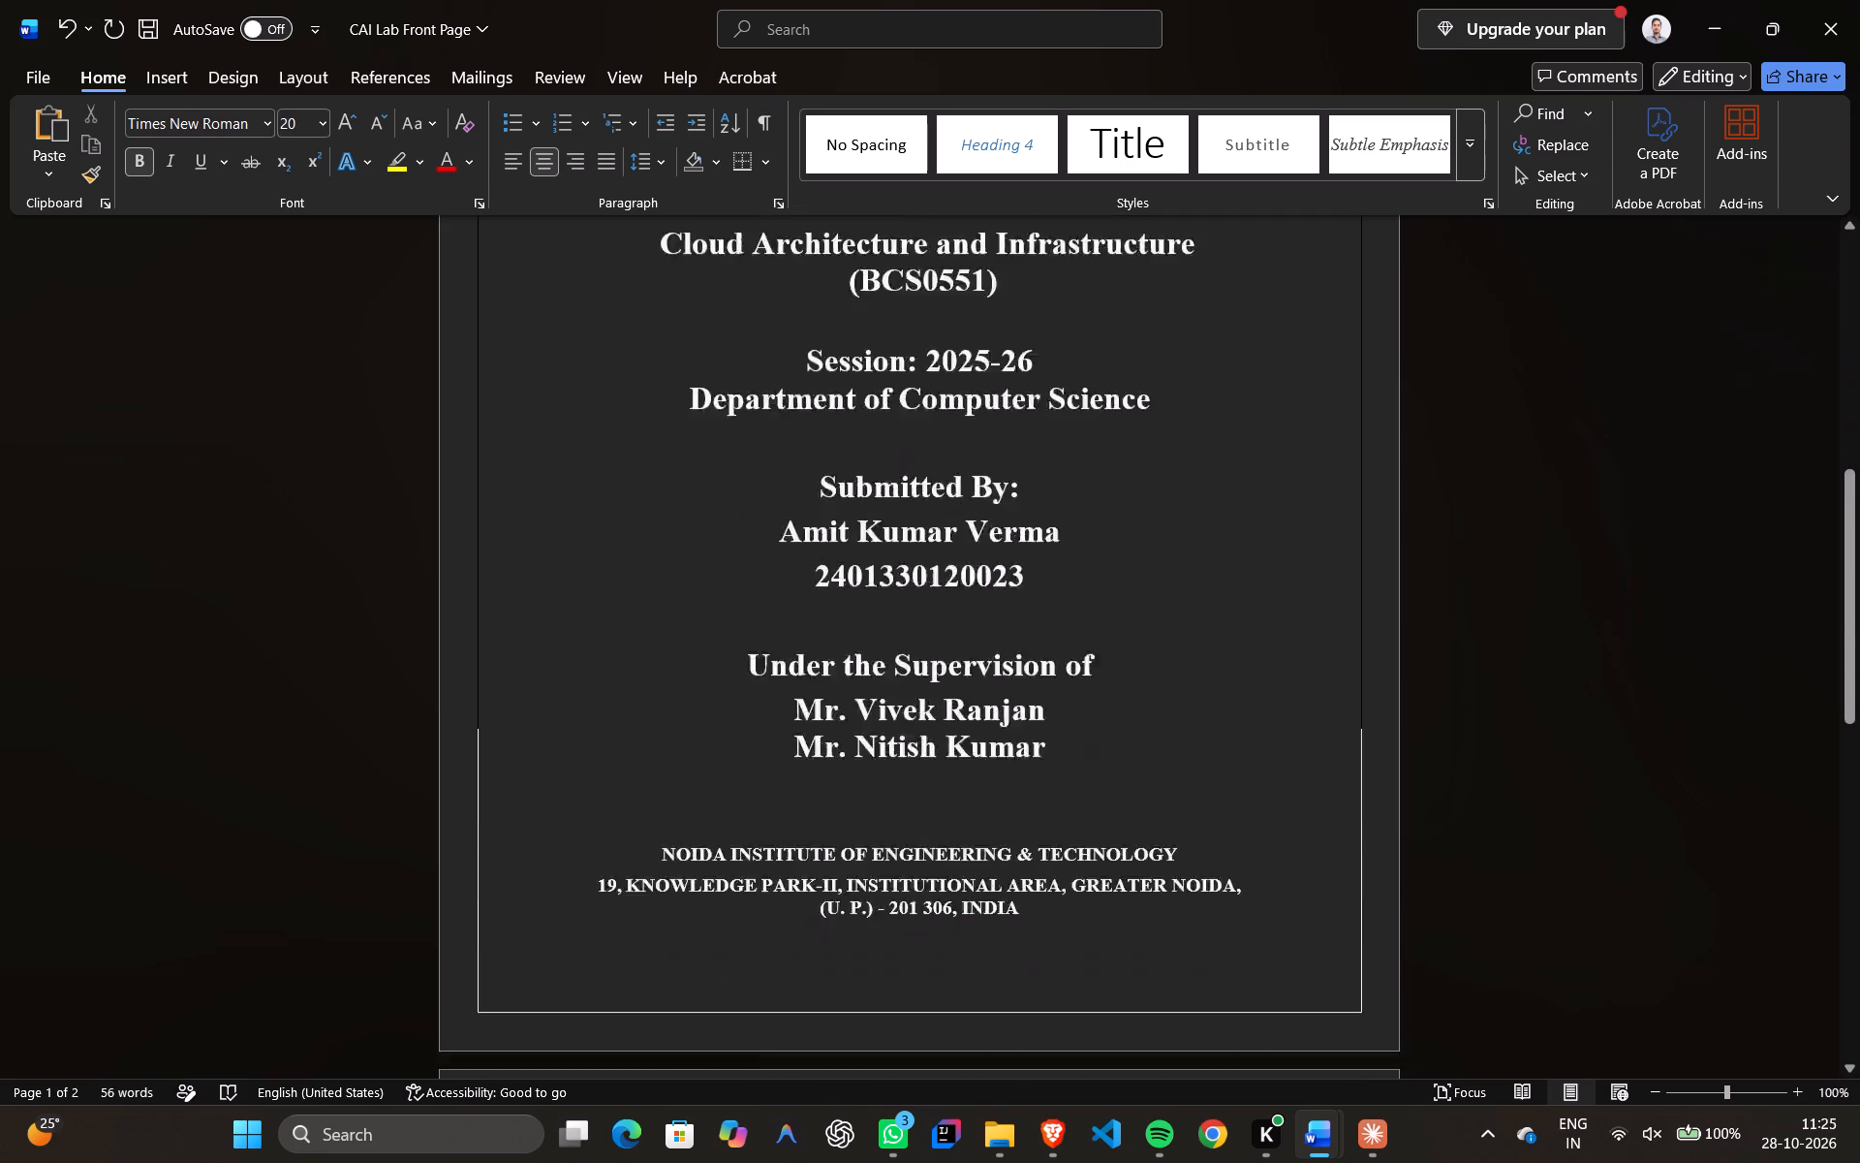
scroll(1121, 864, "down", 1)
scroll(1121, 864, "up", 1)
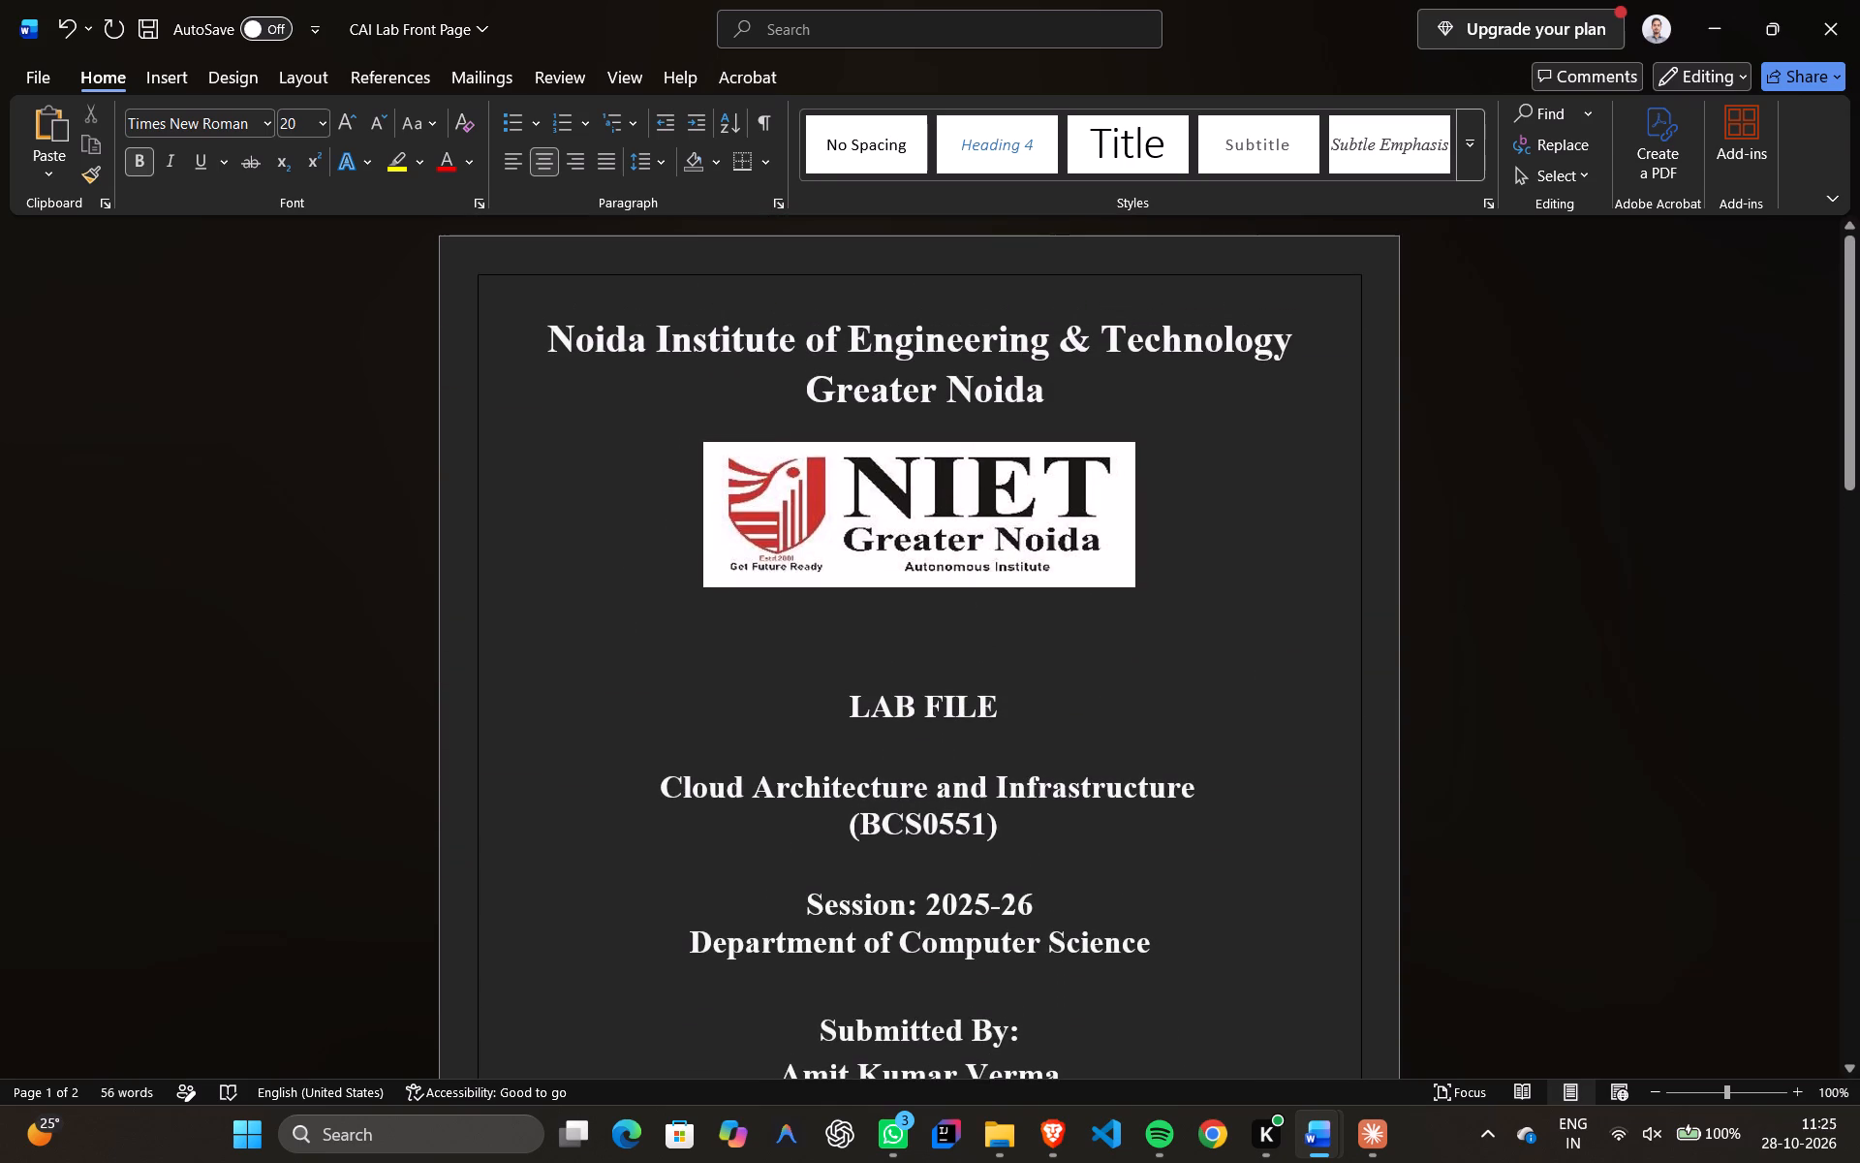
scroll(1121, 864, "up", 1)
Print only page 1 of the cover page document with Microsoft Print to PDF, saving it as CIA Front in Downloads.
left_click(36, 79)
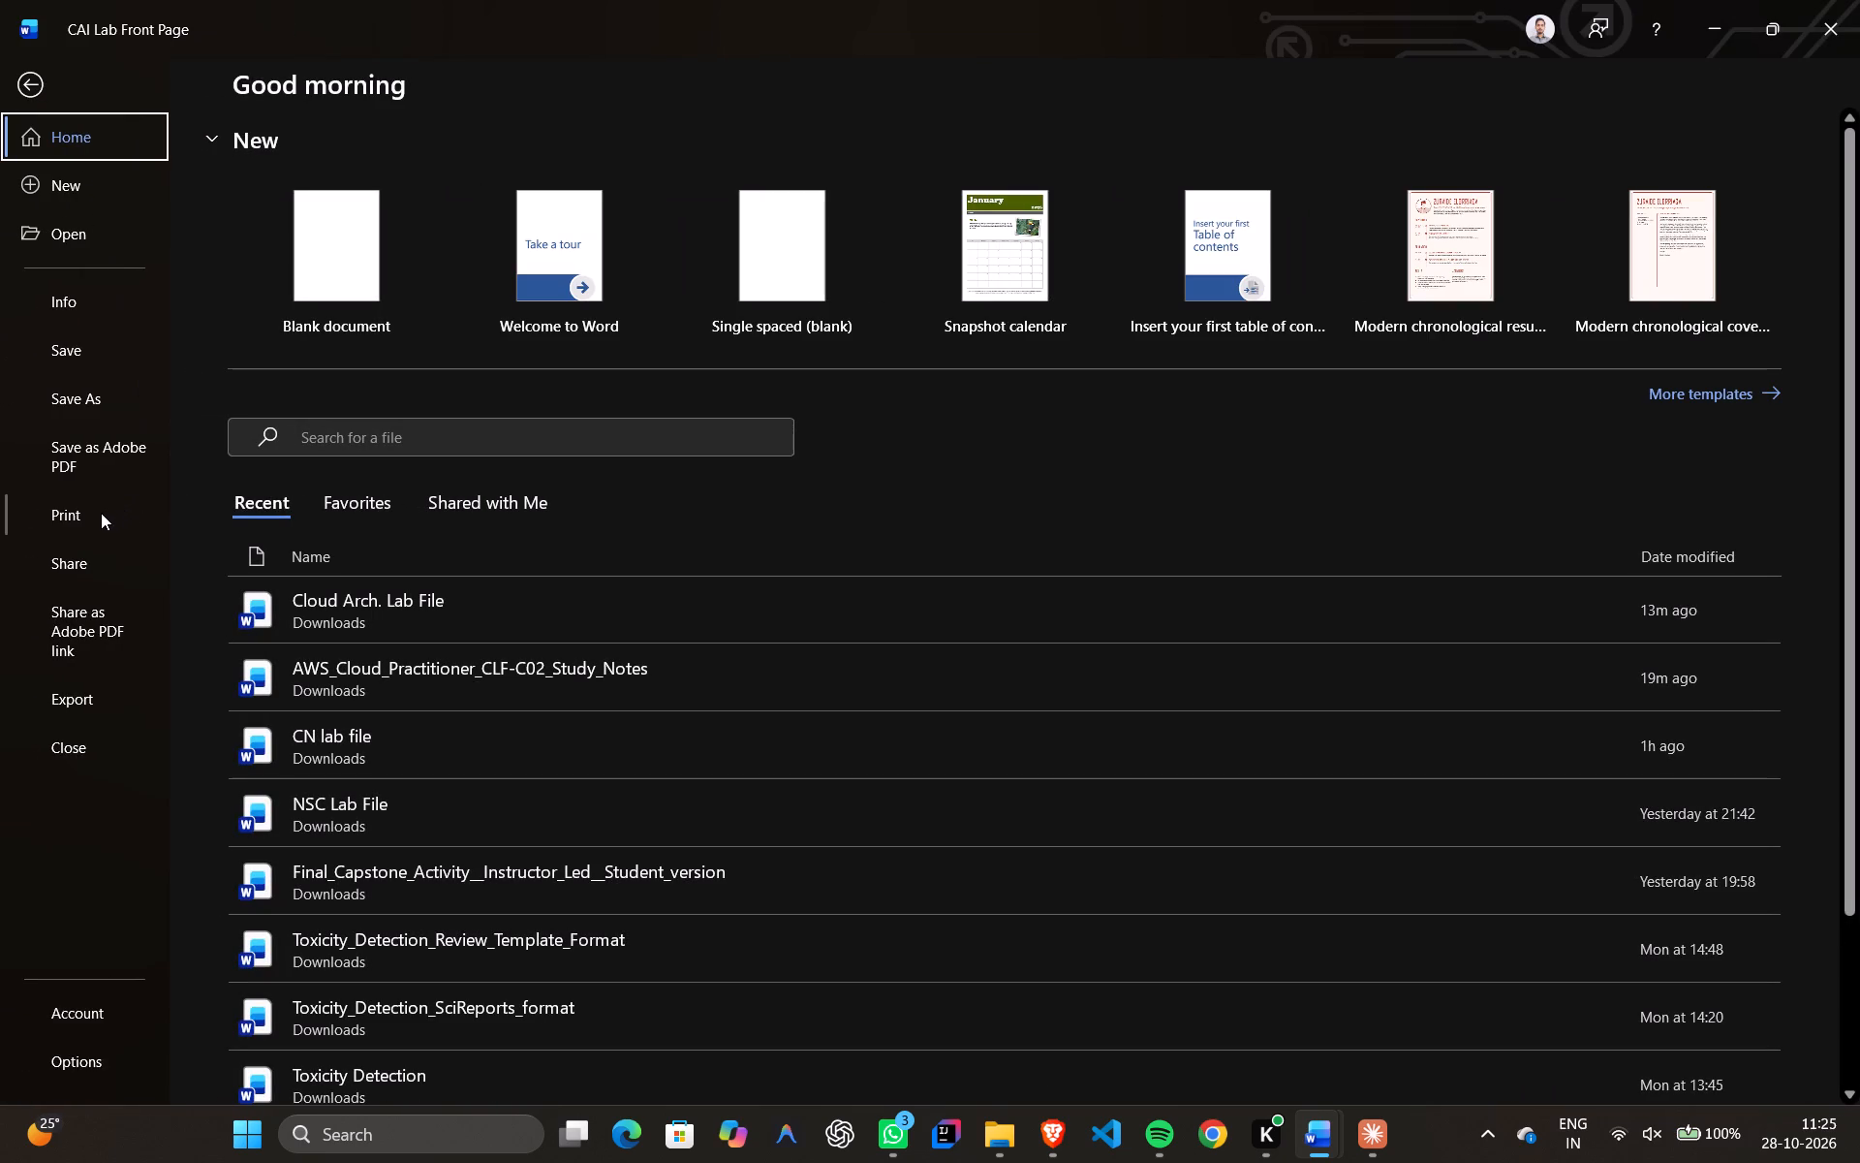
left_click(91, 515)
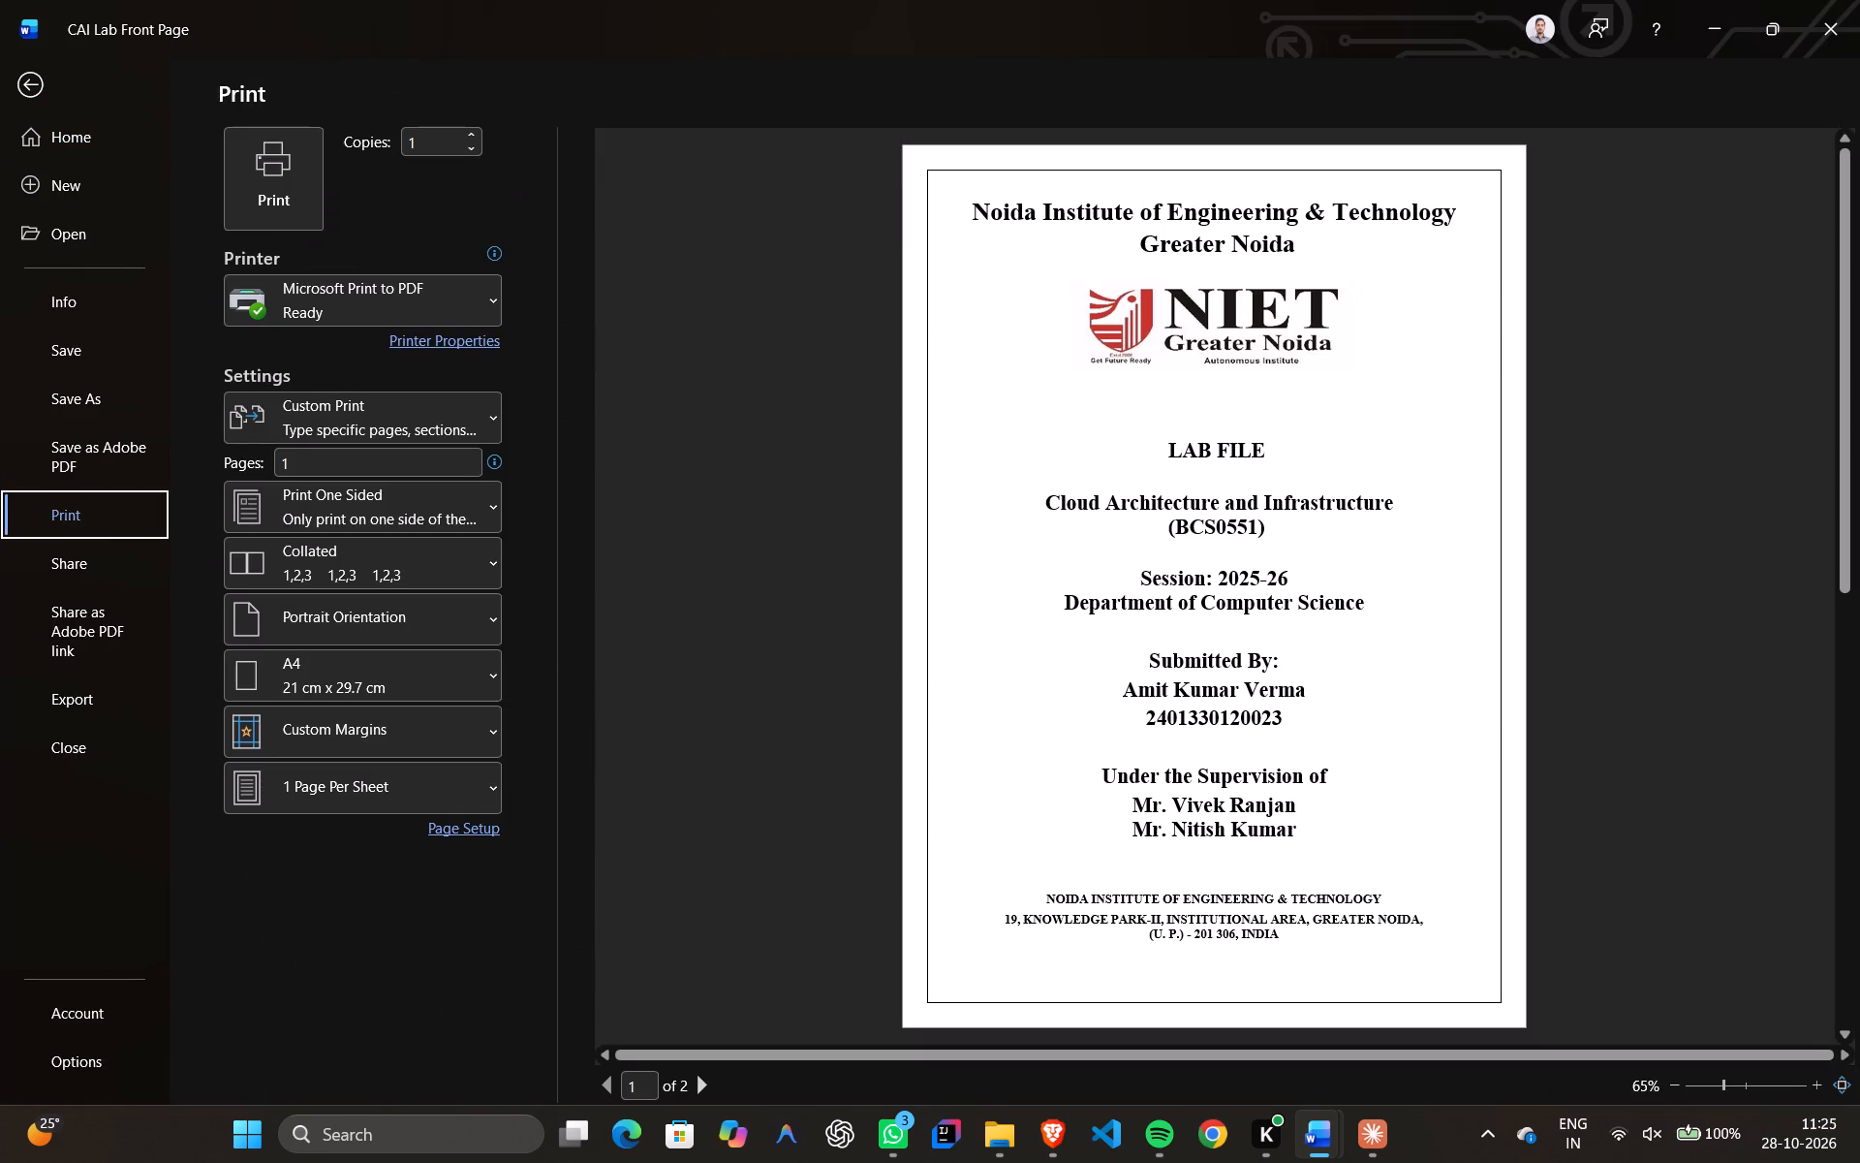
left_click(419, 465)
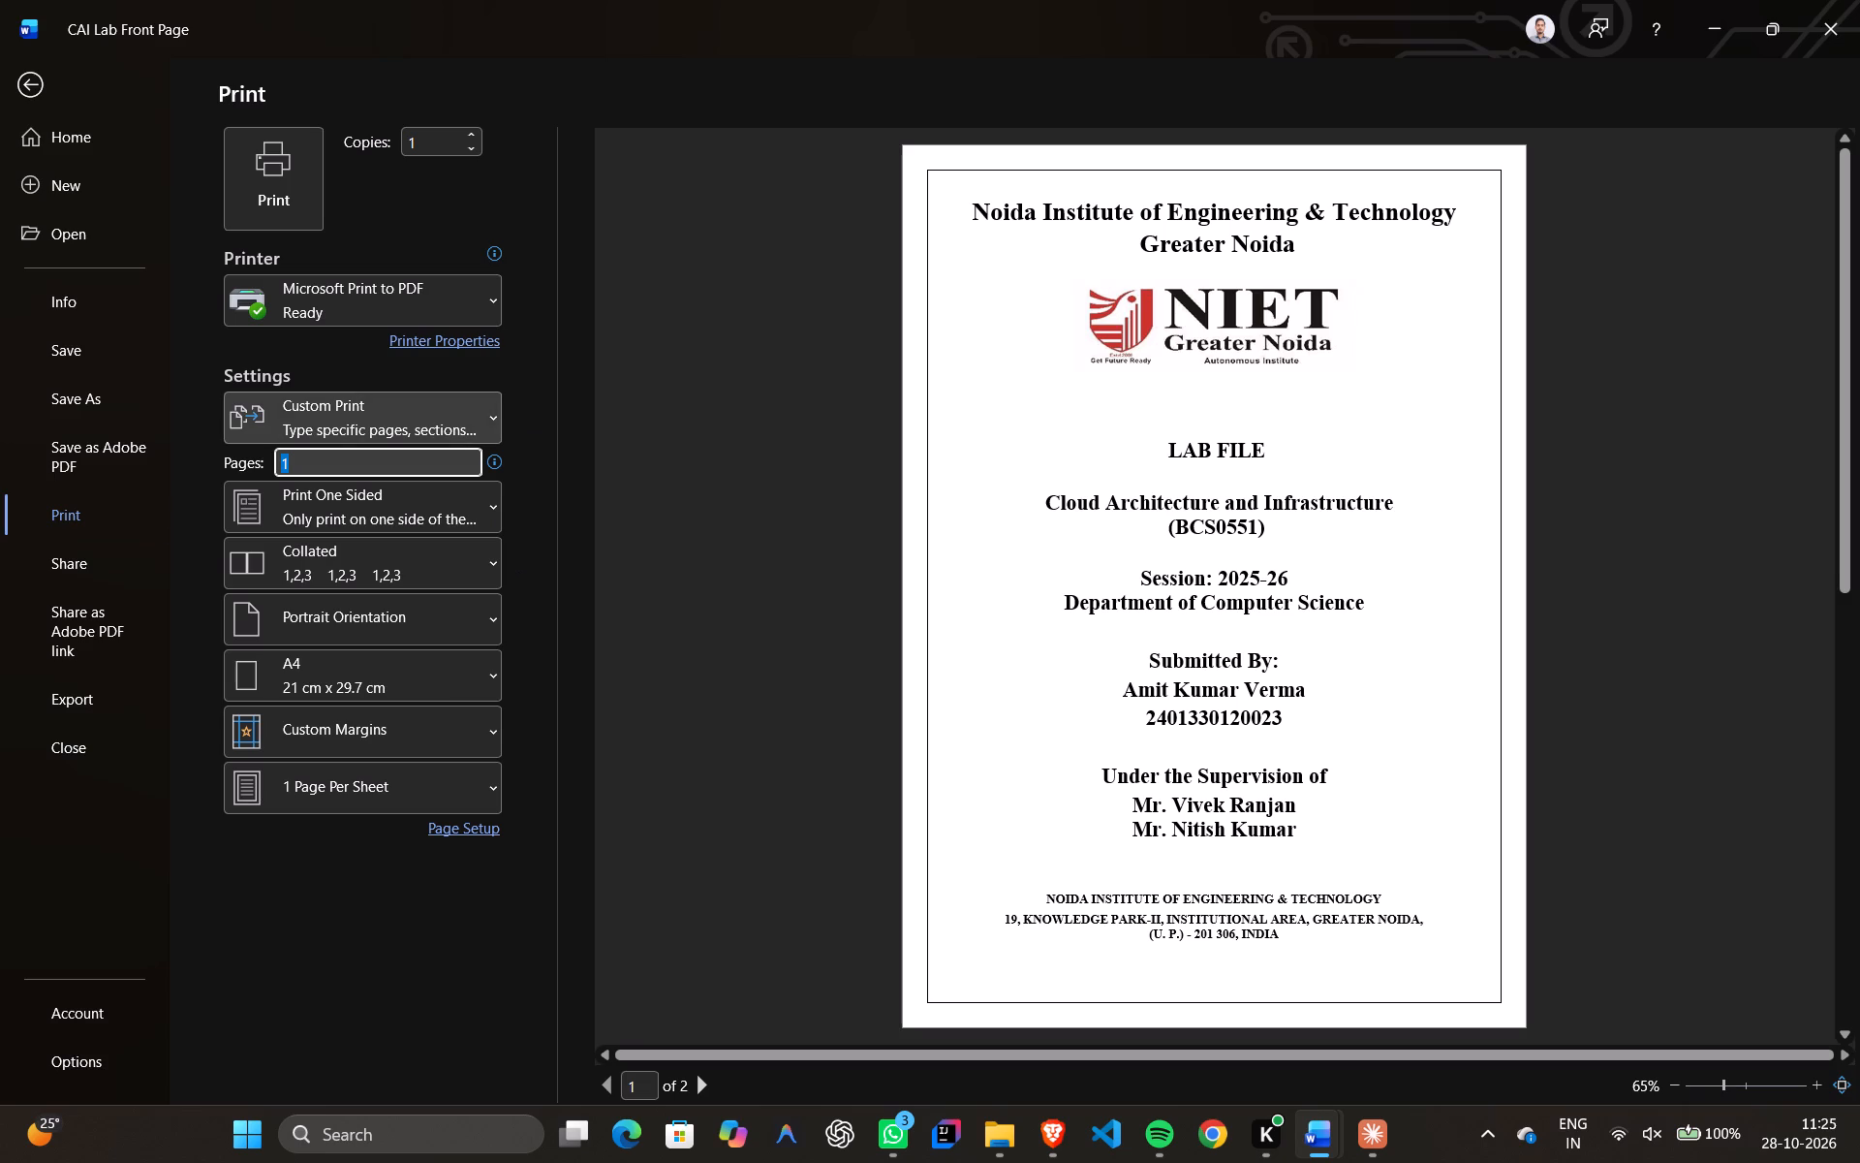
key("Return")
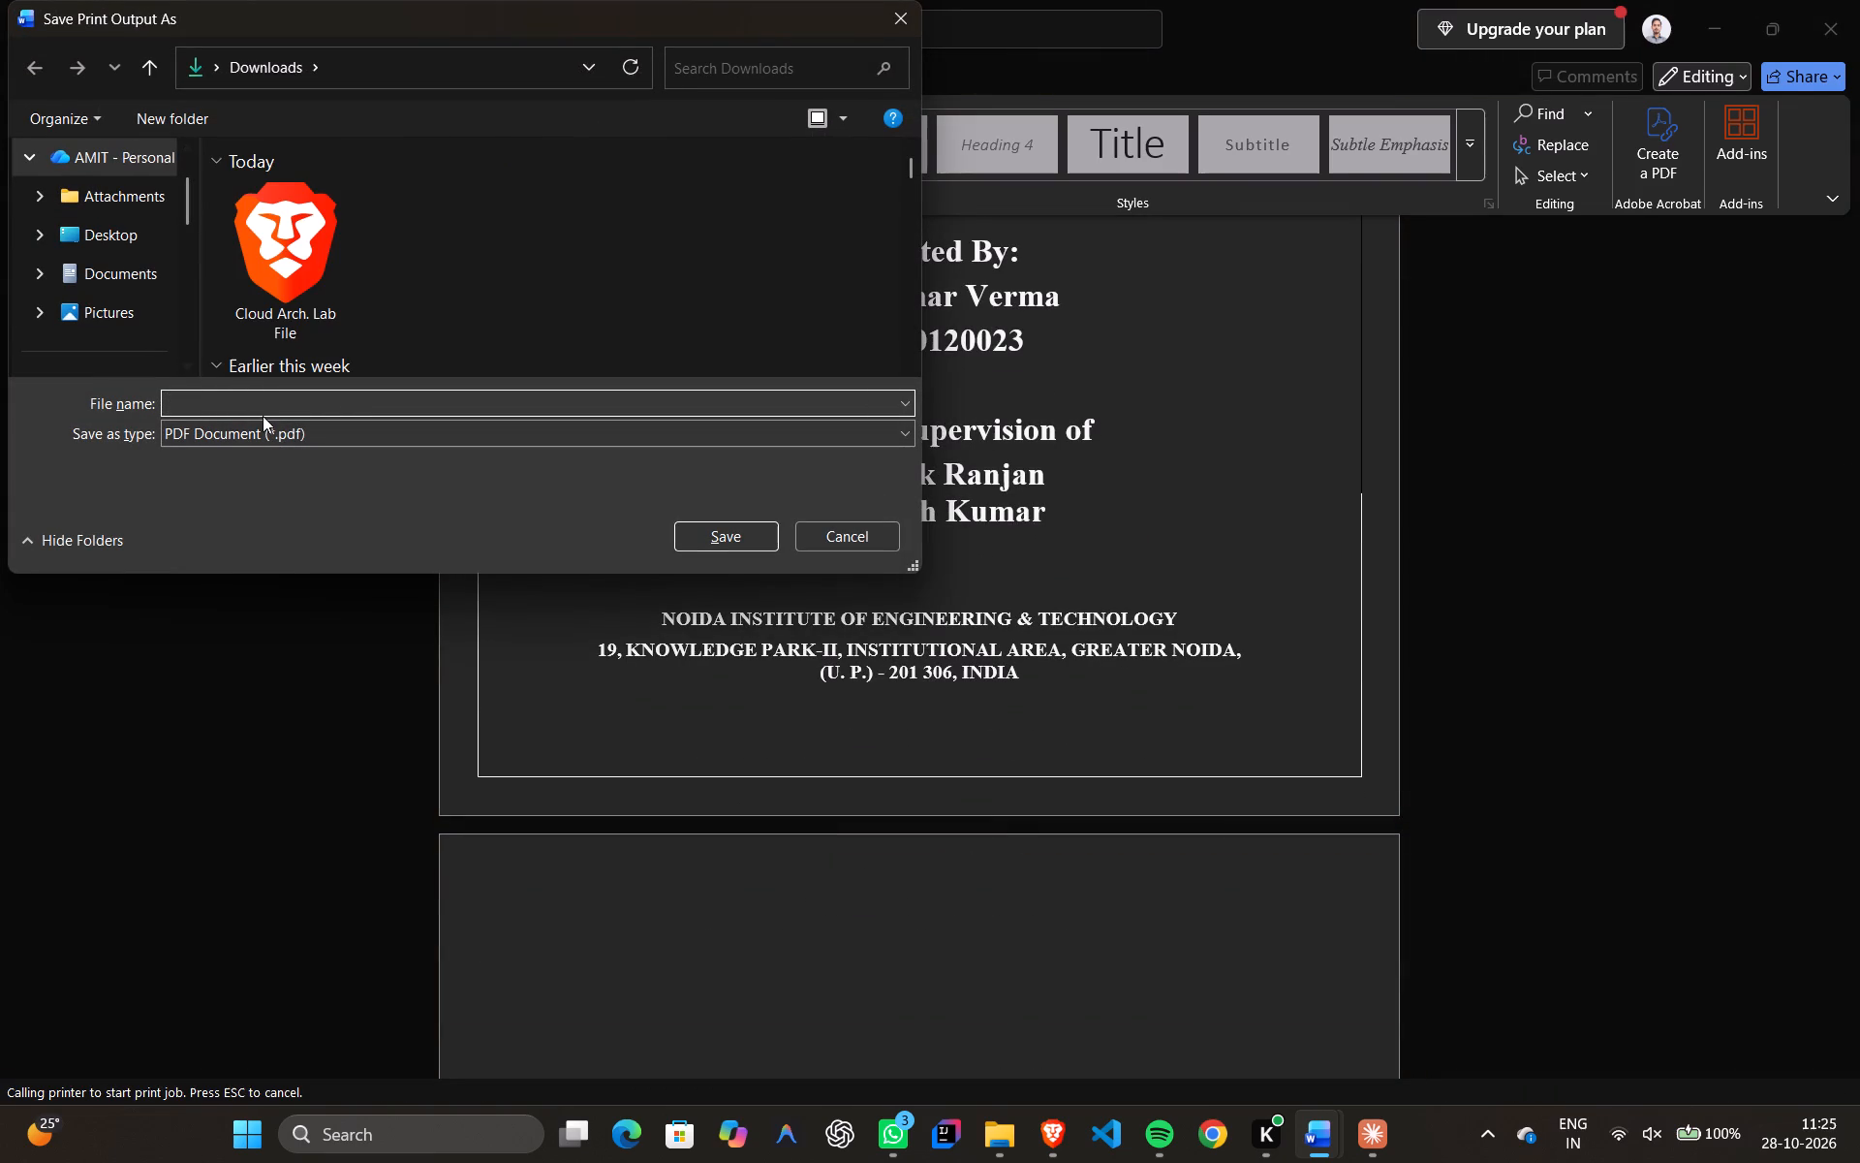
type("CIA")
key("space")
key("f")
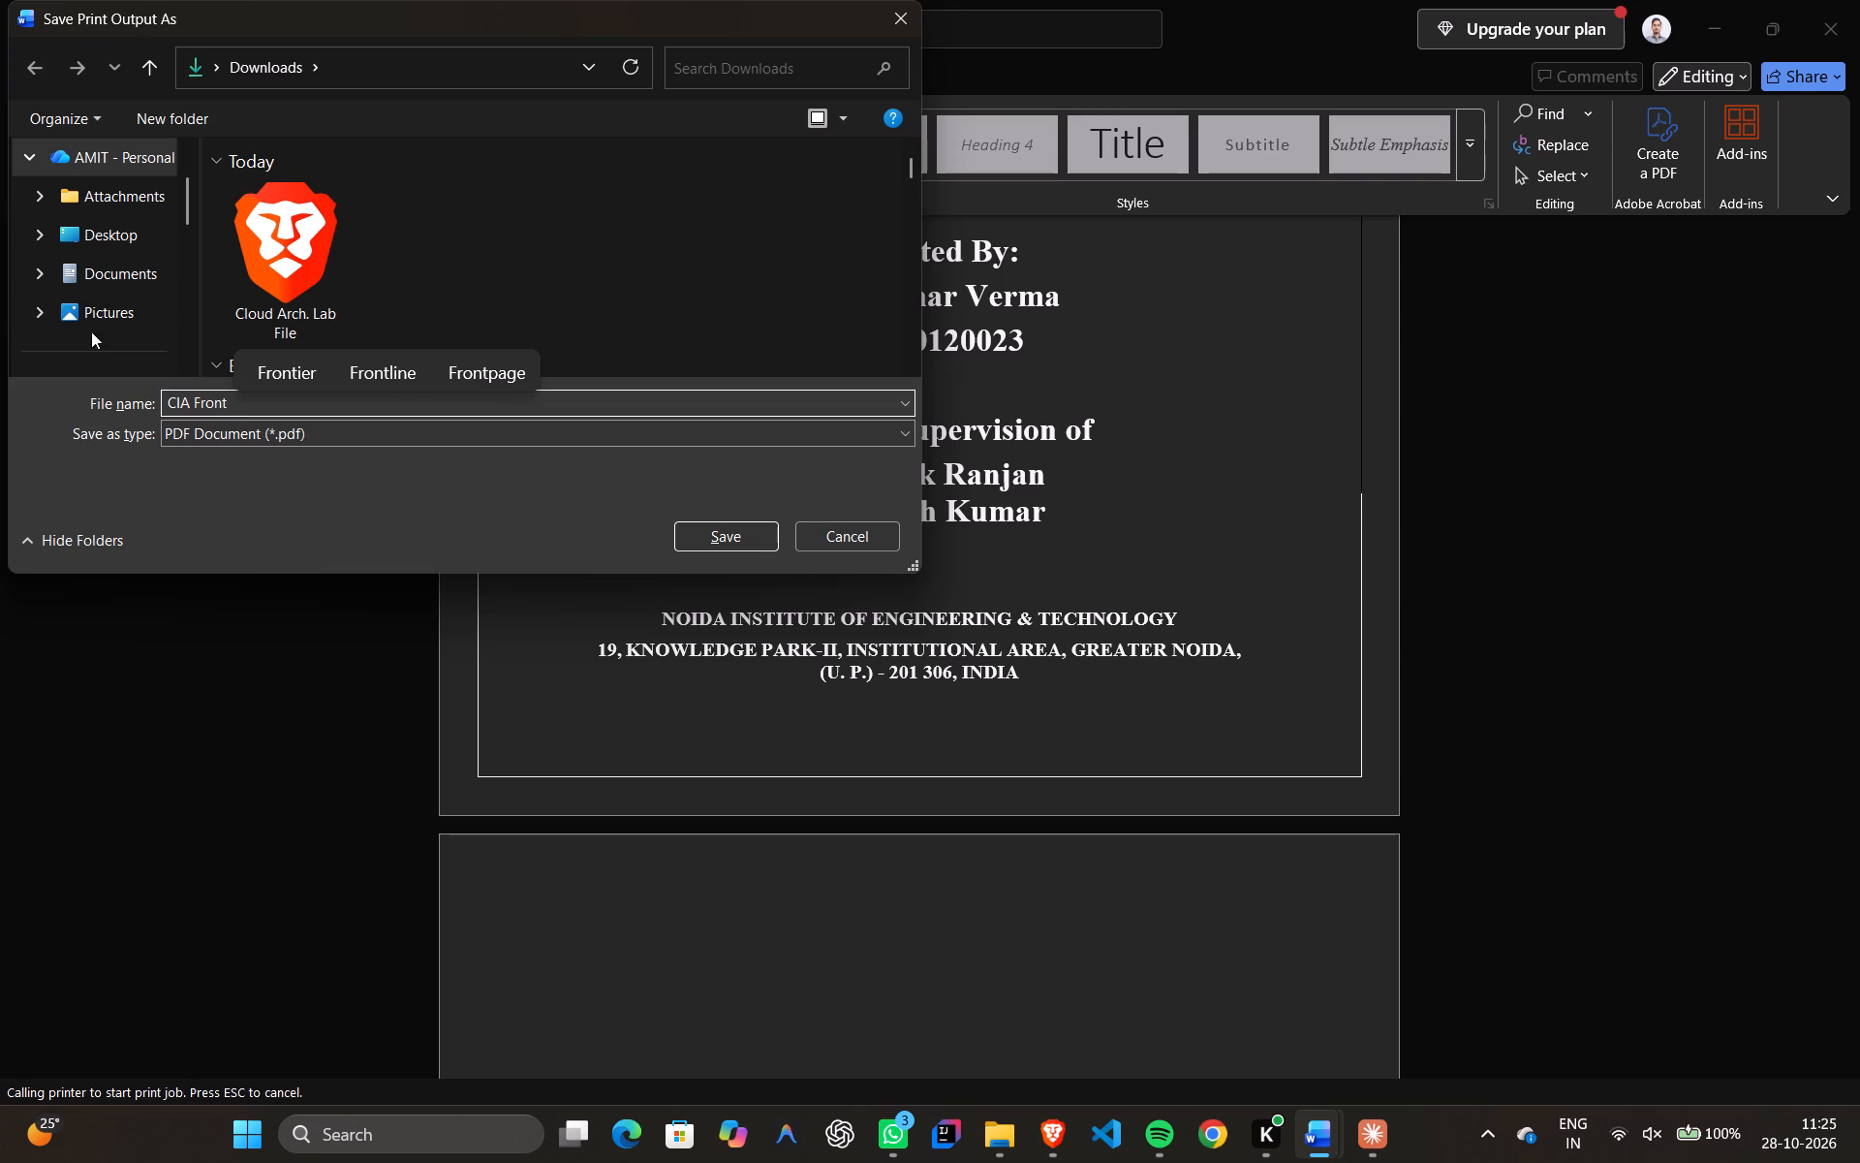
scroll(60, 294, "down", 1)
left_click(84, 278)
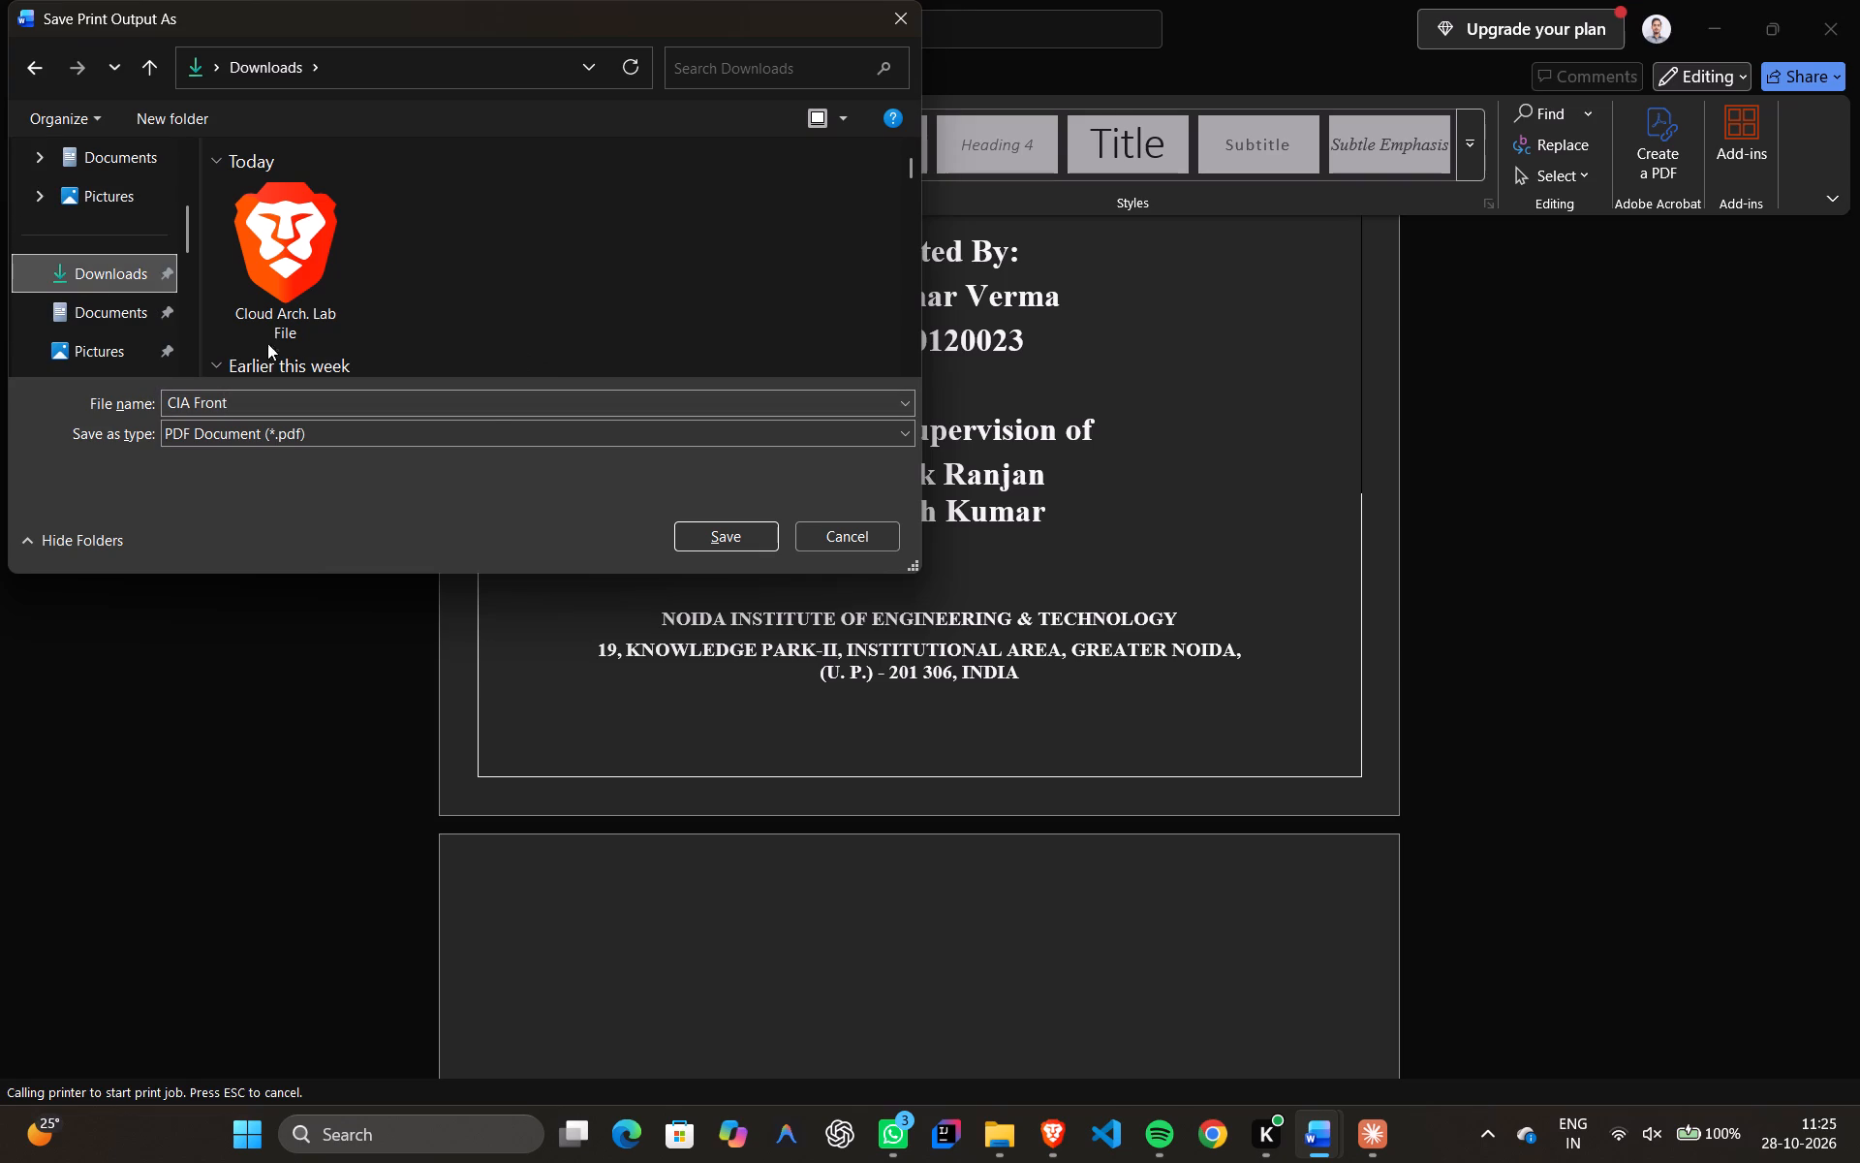
left_click(714, 523)
right_click(714, 523)
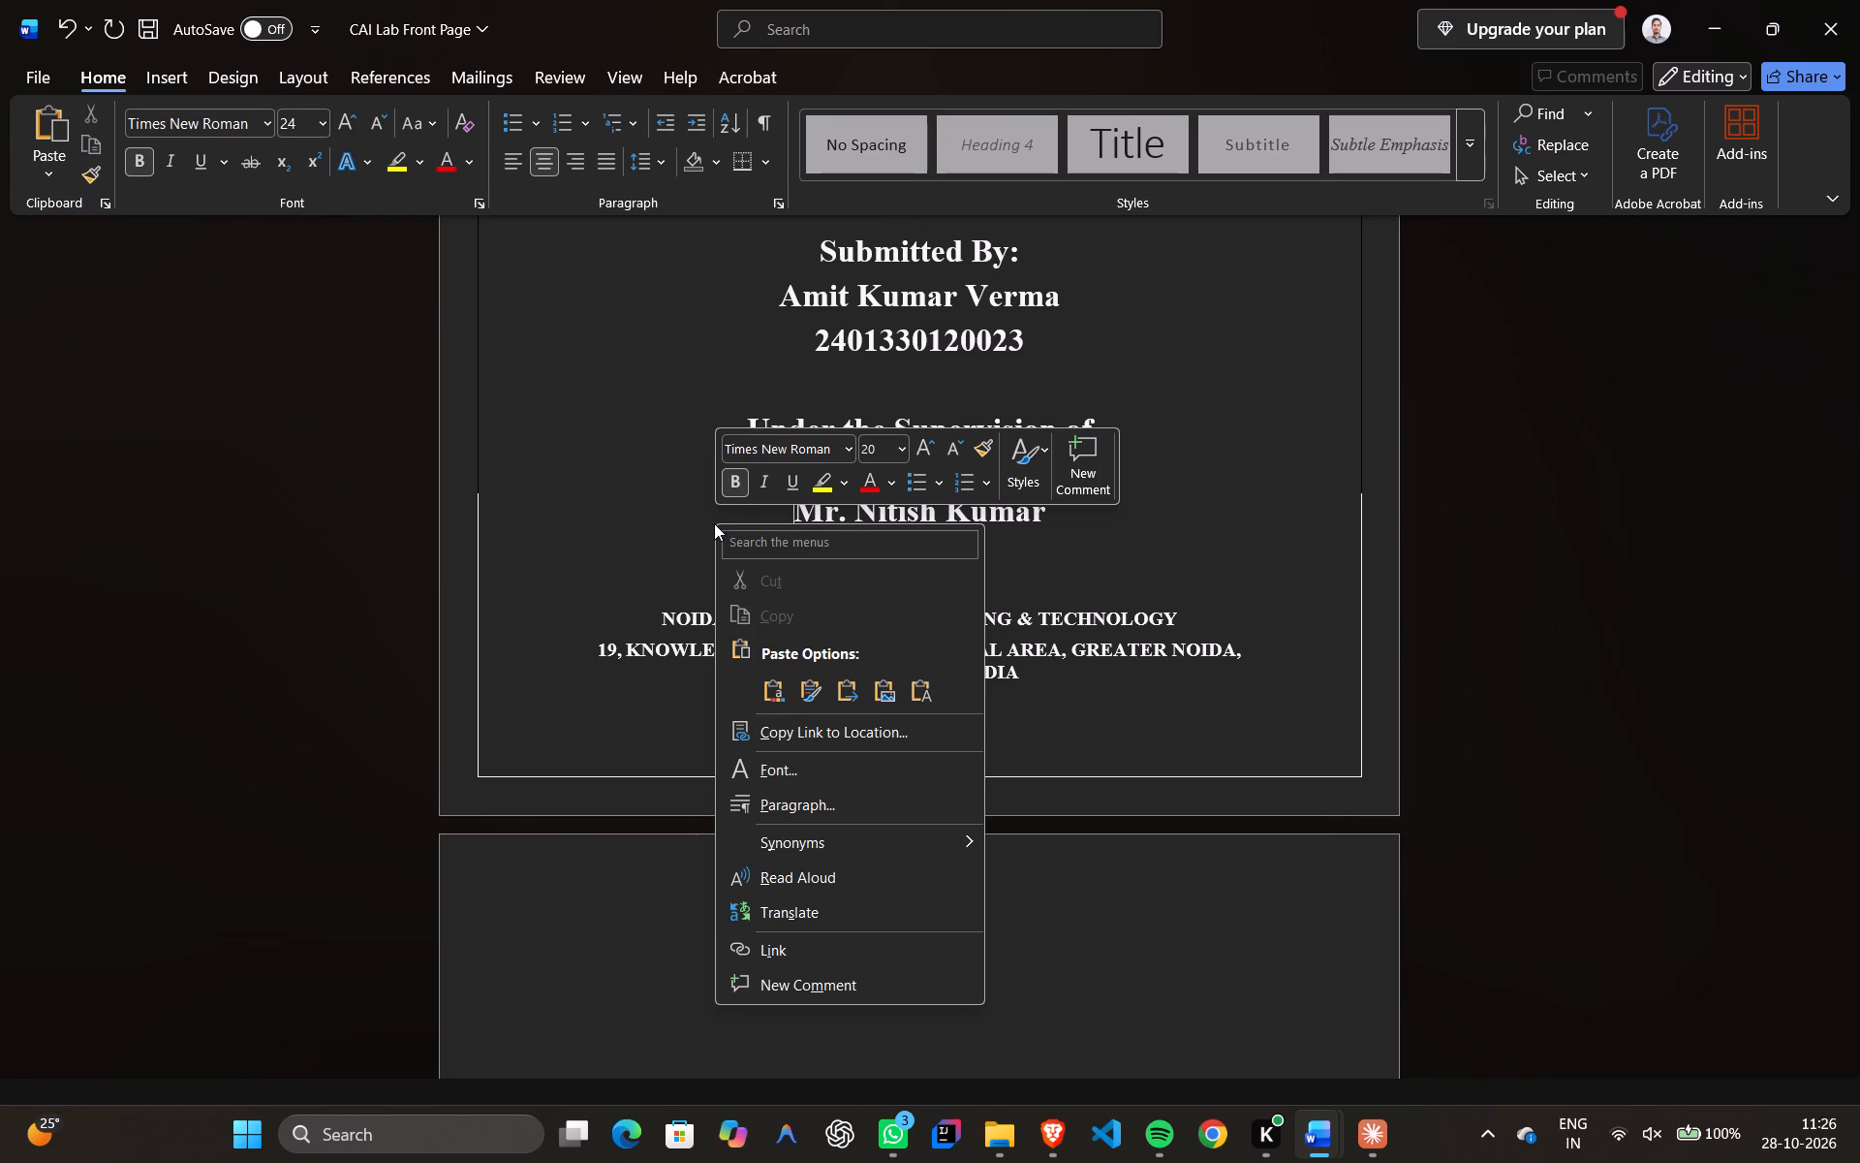
left_click(1522, 543)
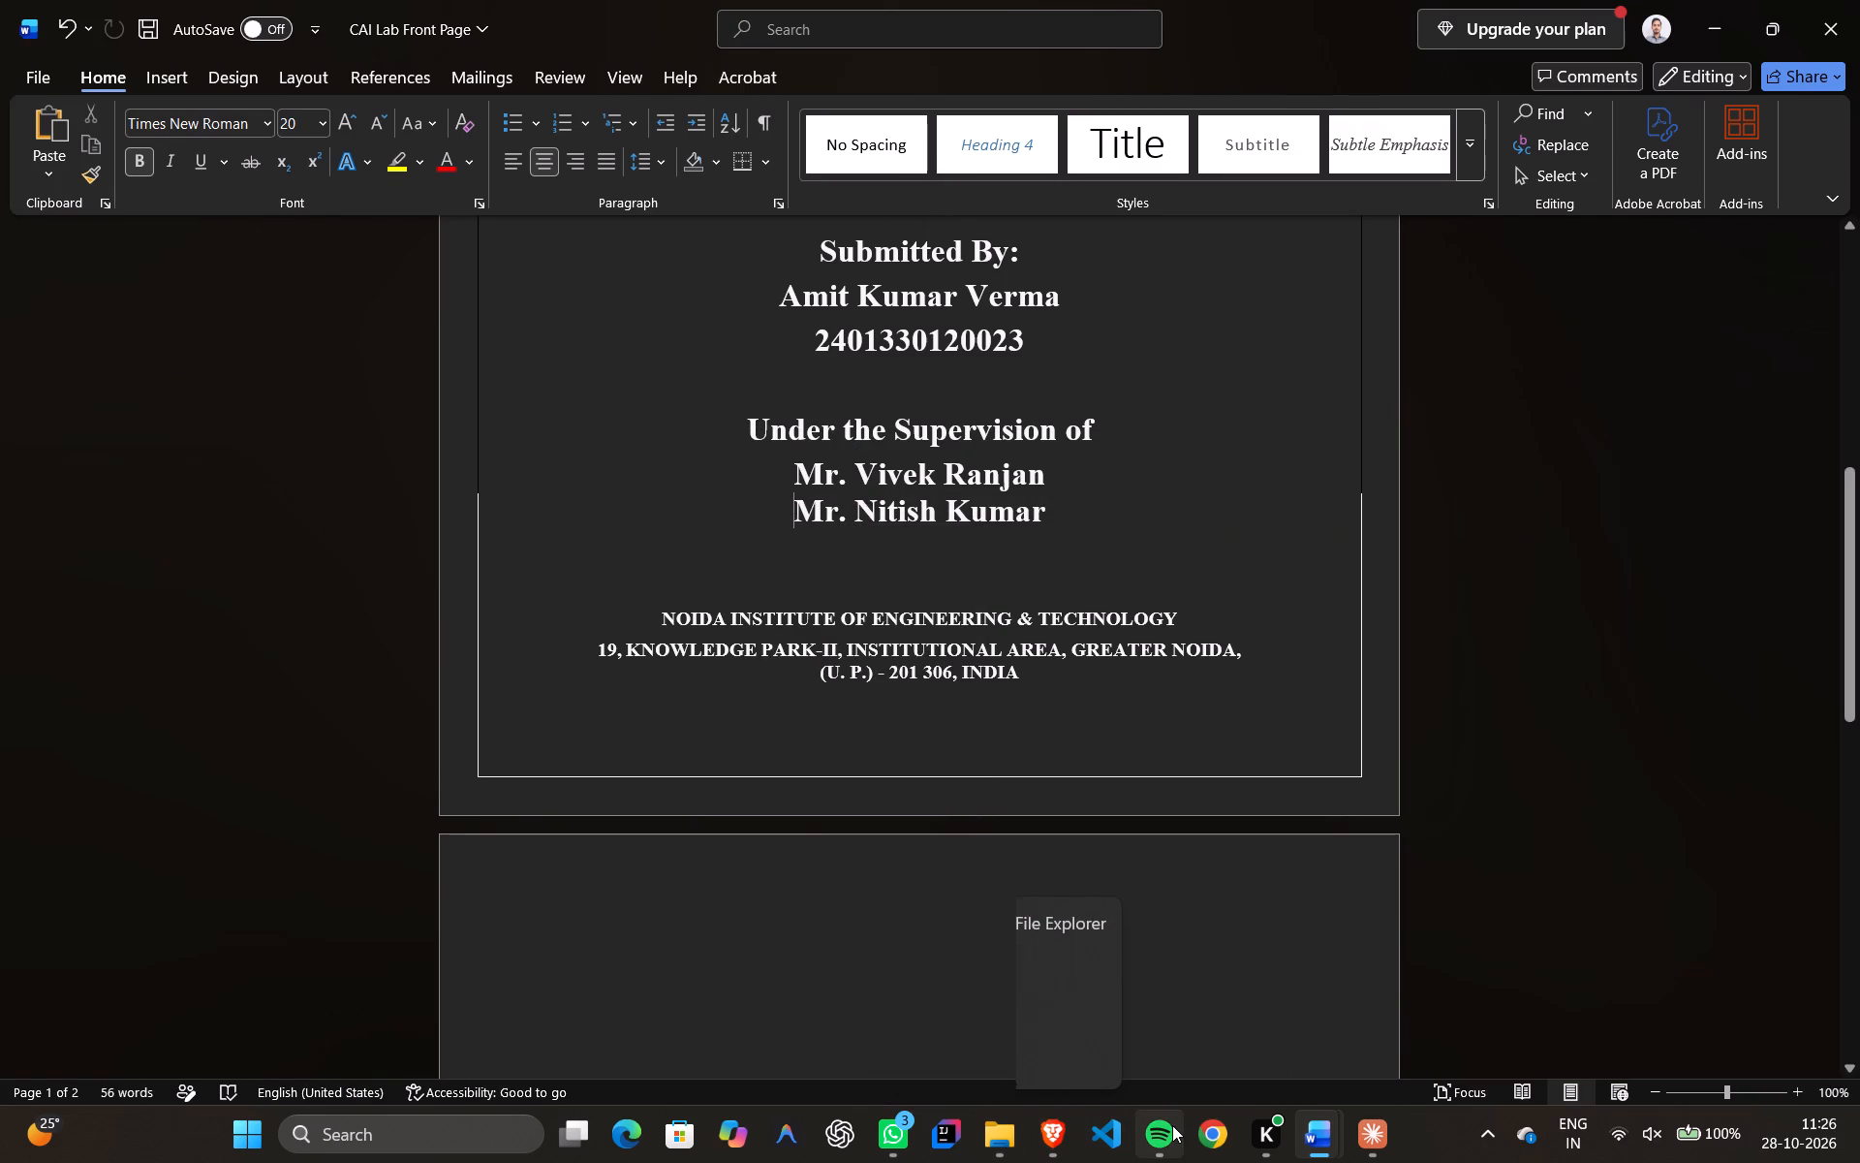
Check the CIA Front PDF from top to bottom in Adobe Acrobat, close it and return to the Brave browser.
left_click(1059, 1138)
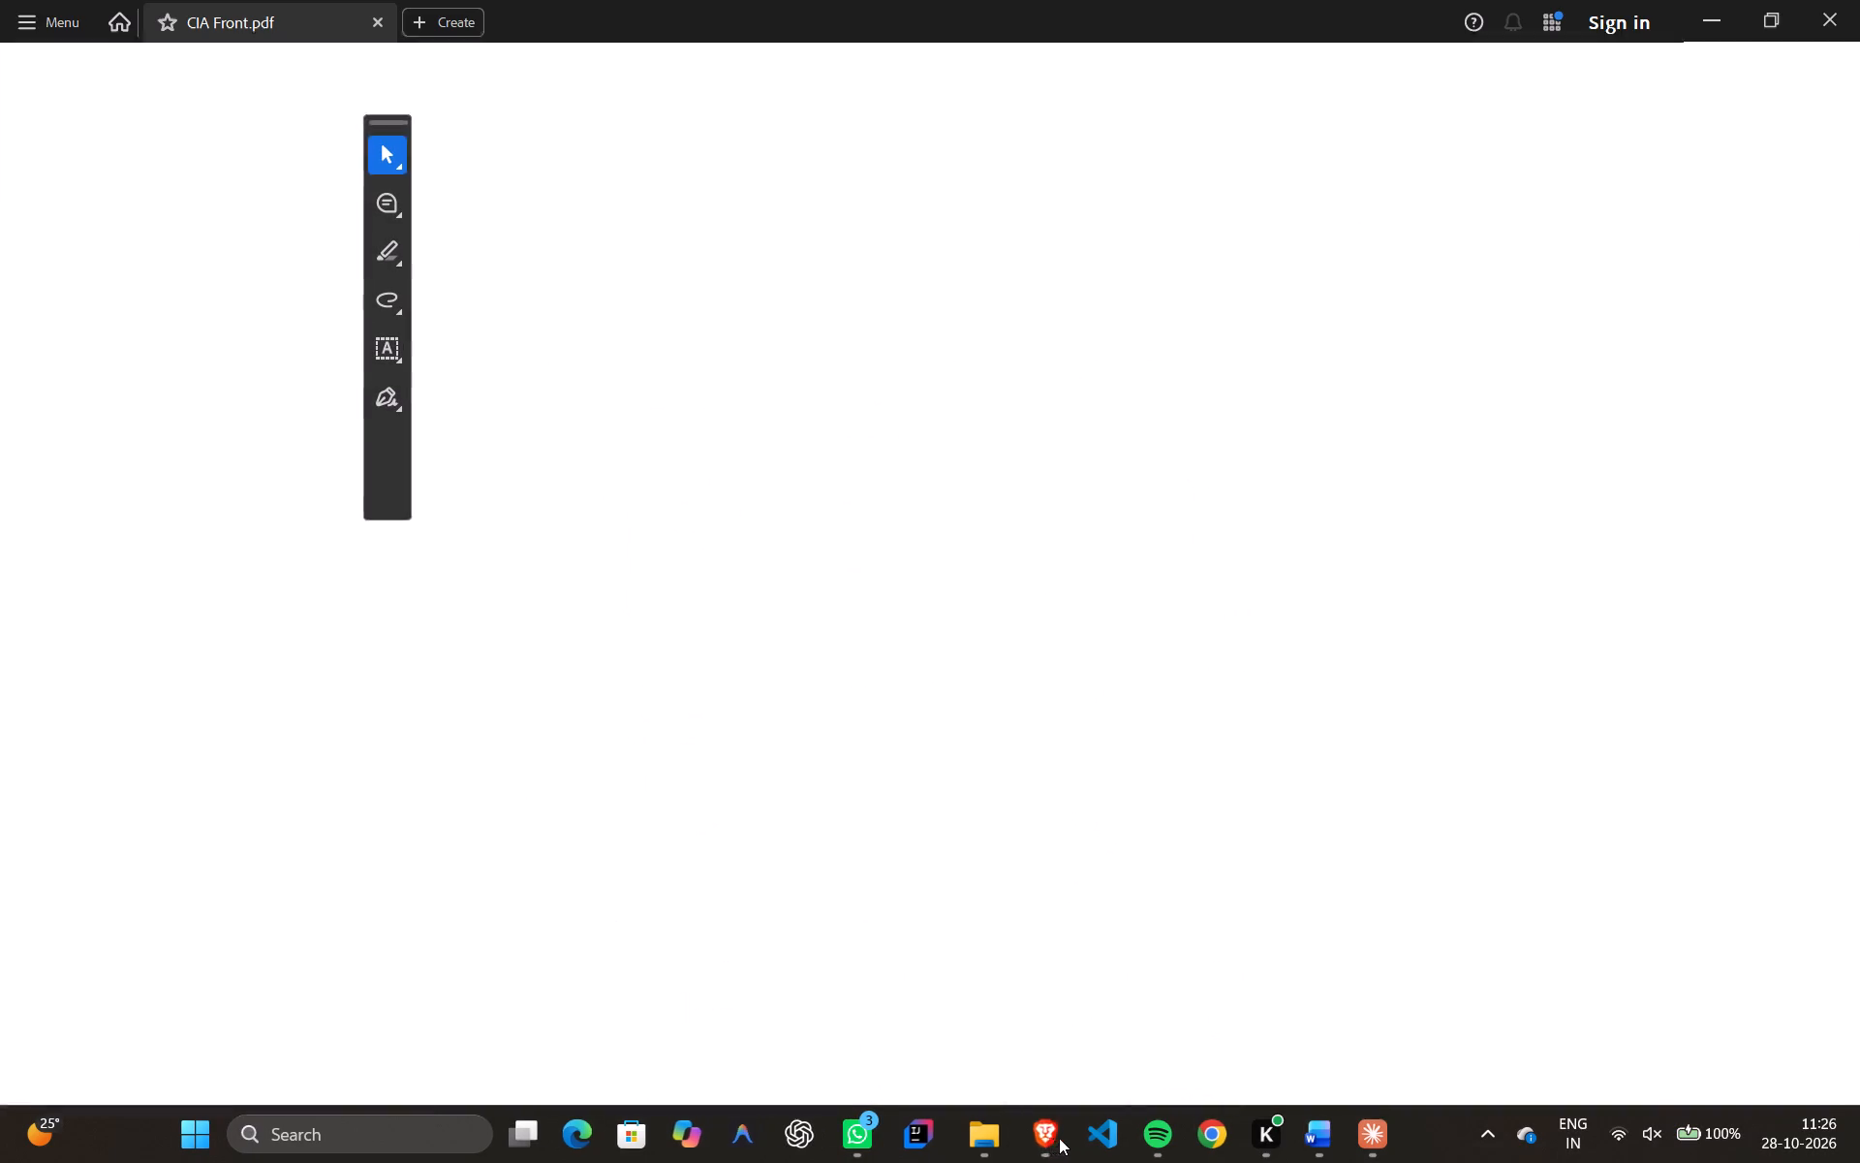
scroll(1317, 576, "down", 2)
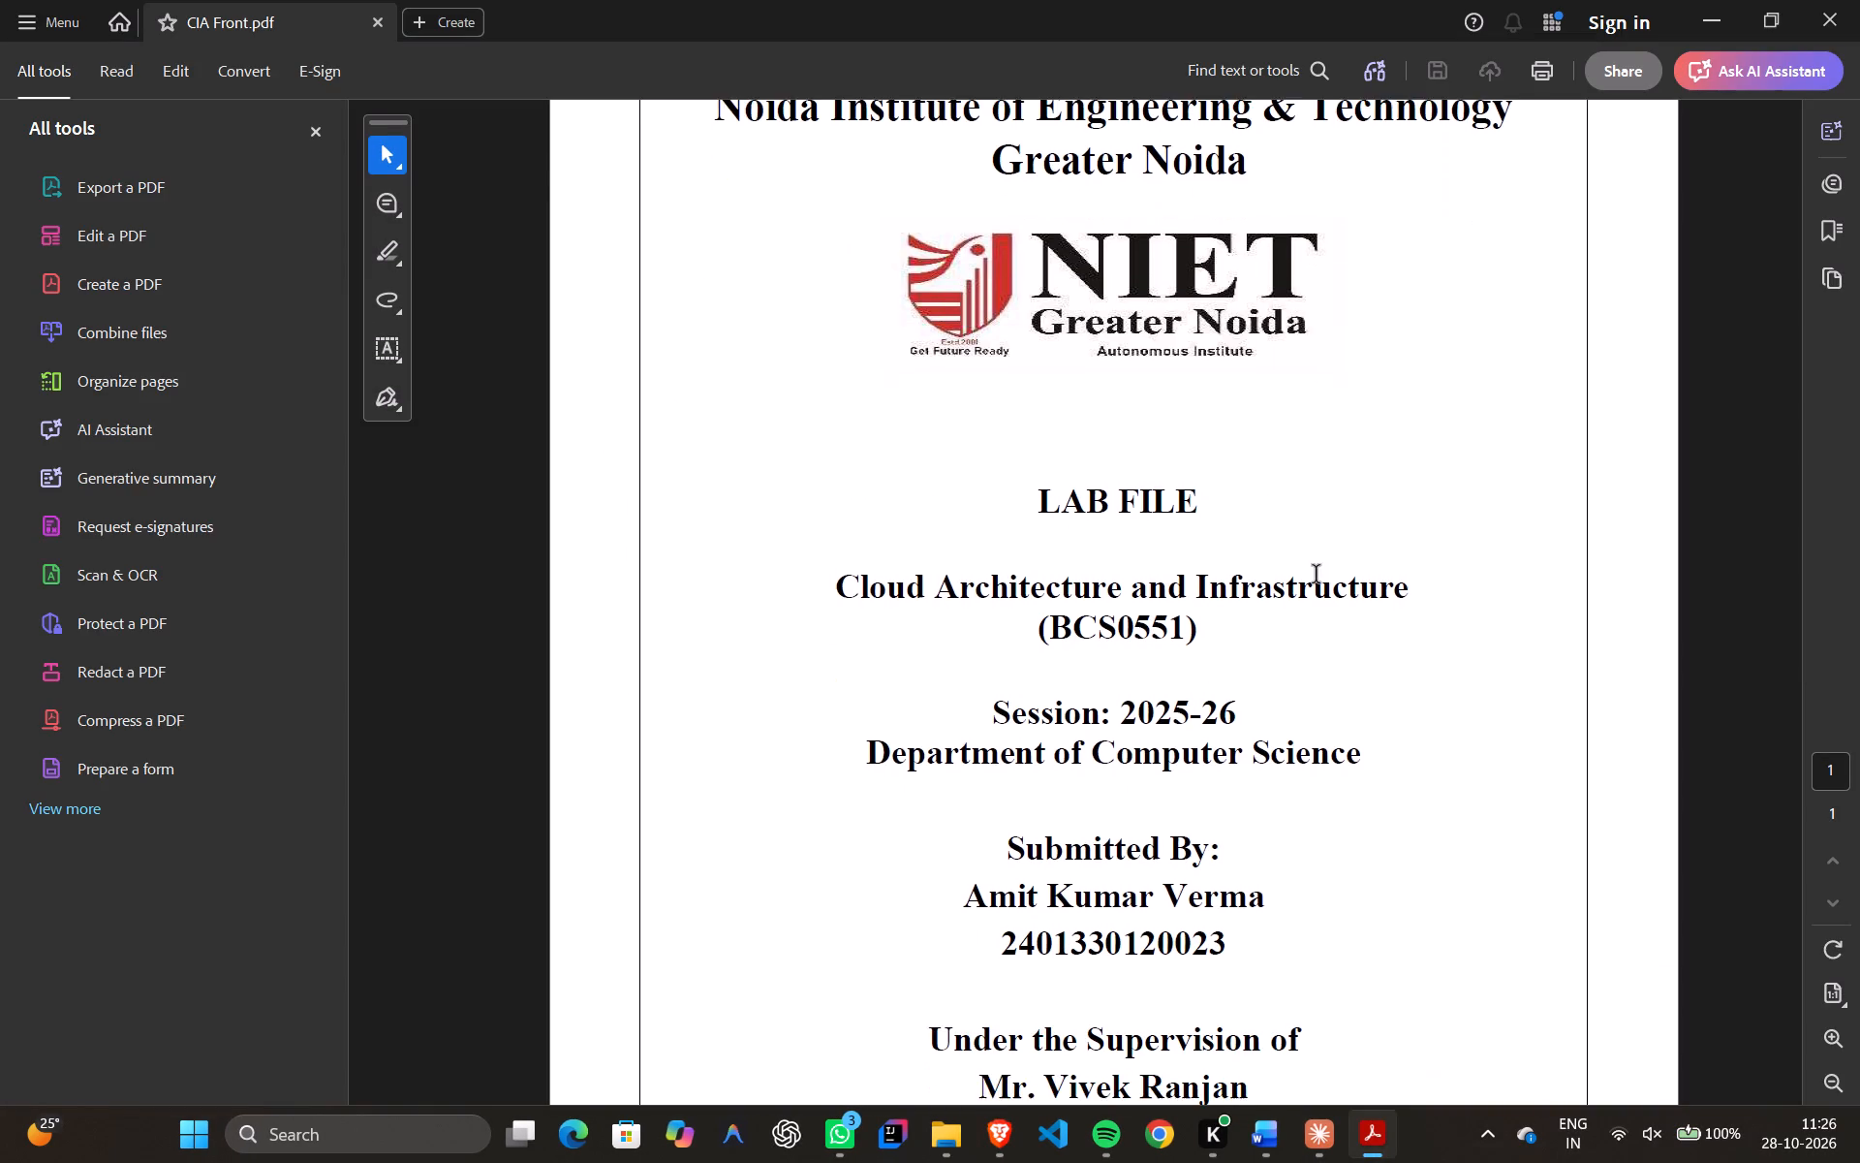
scroll(1317, 576, "down", 4)
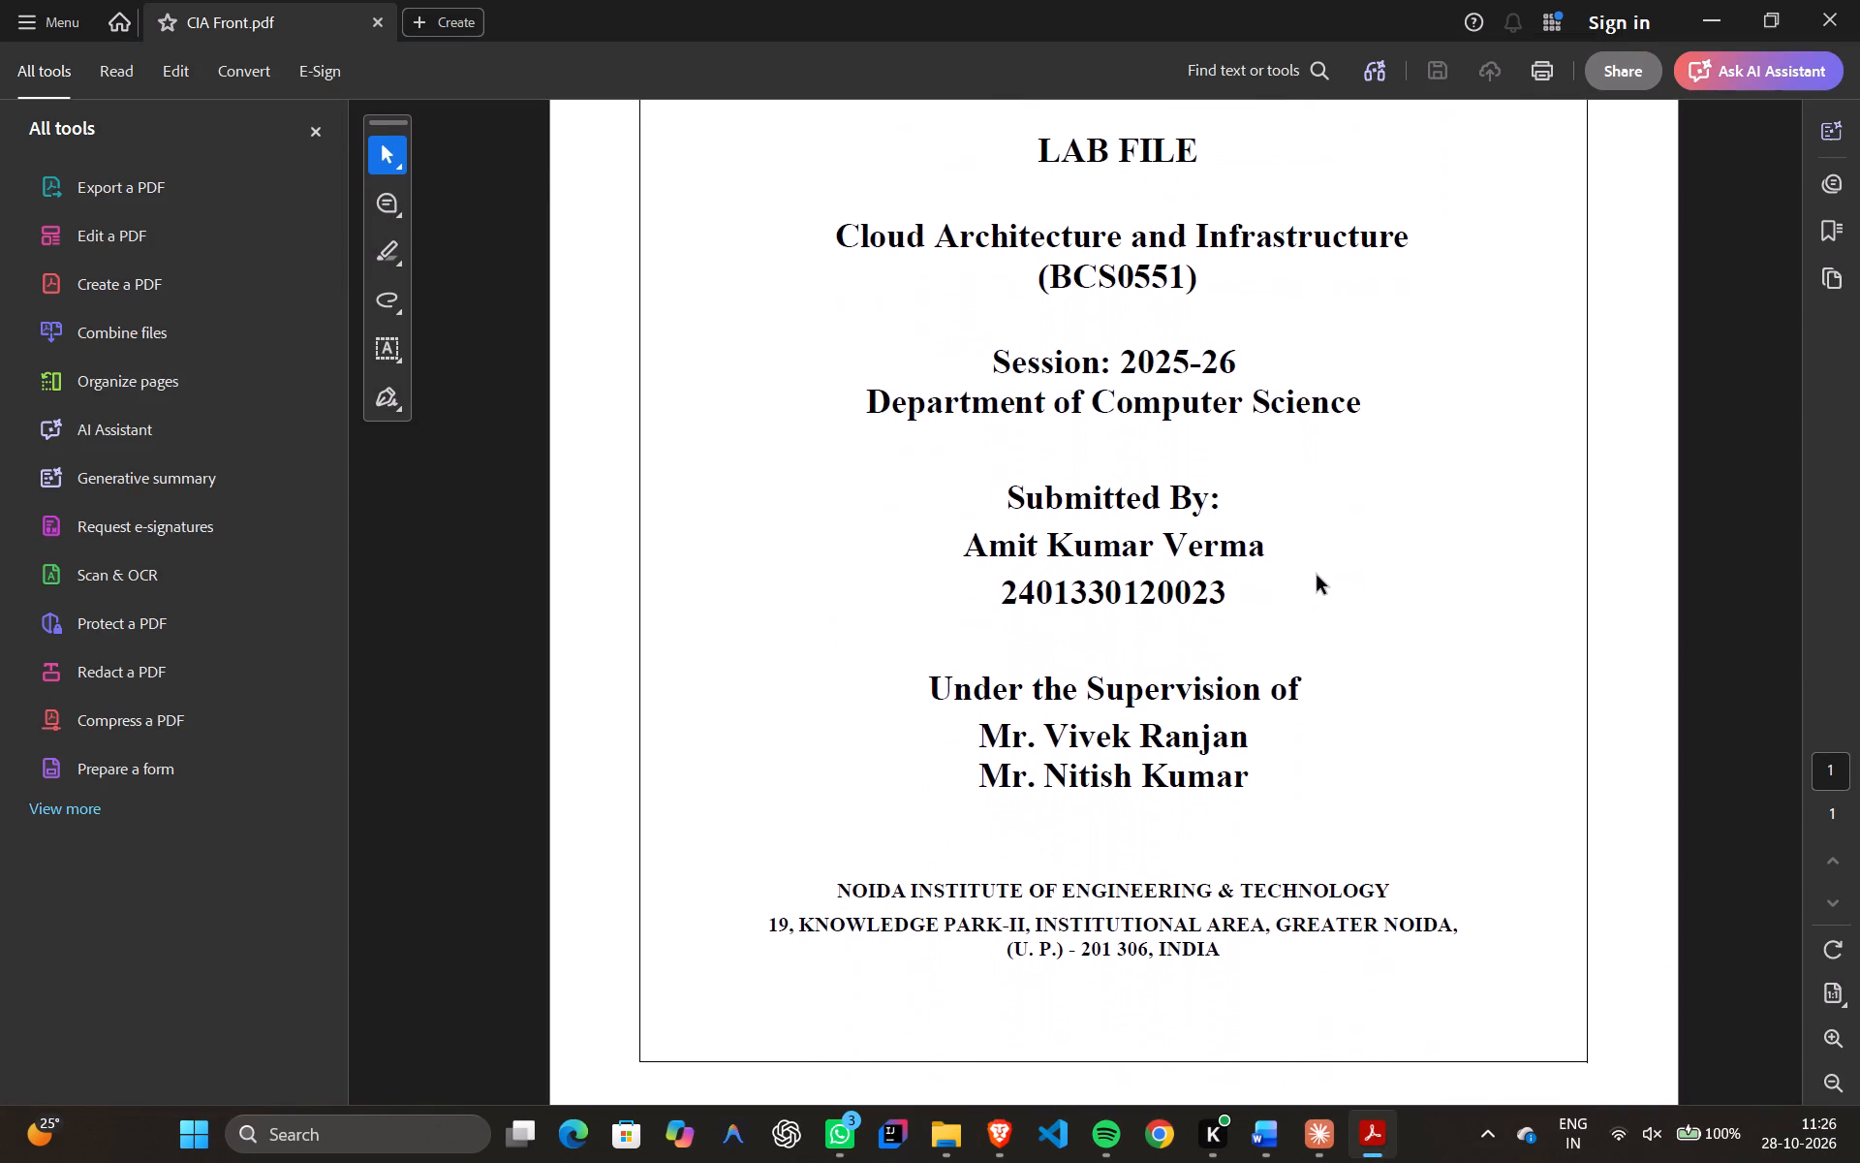
scroll(1317, 576, "down", 1)
scroll(1205, 648, "up", 3)
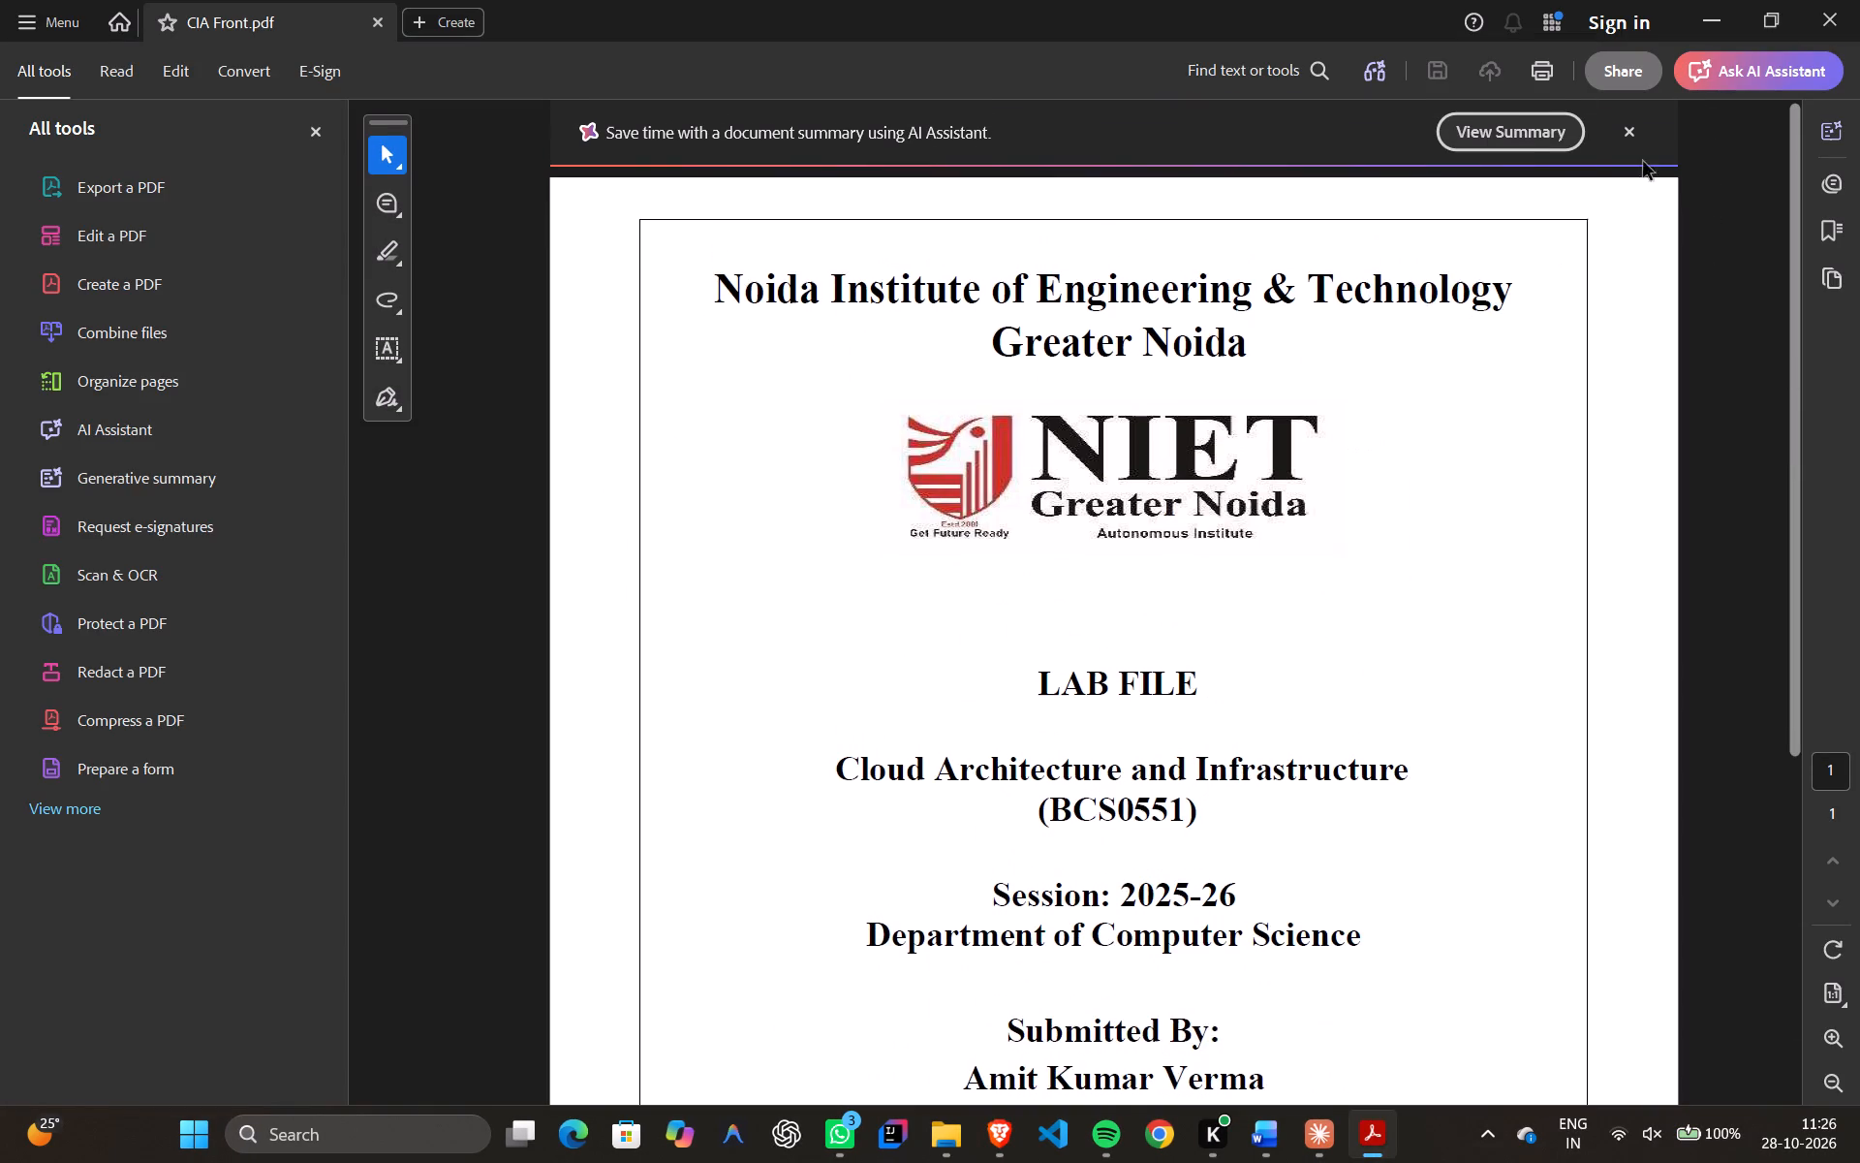
left_click(1856, 0)
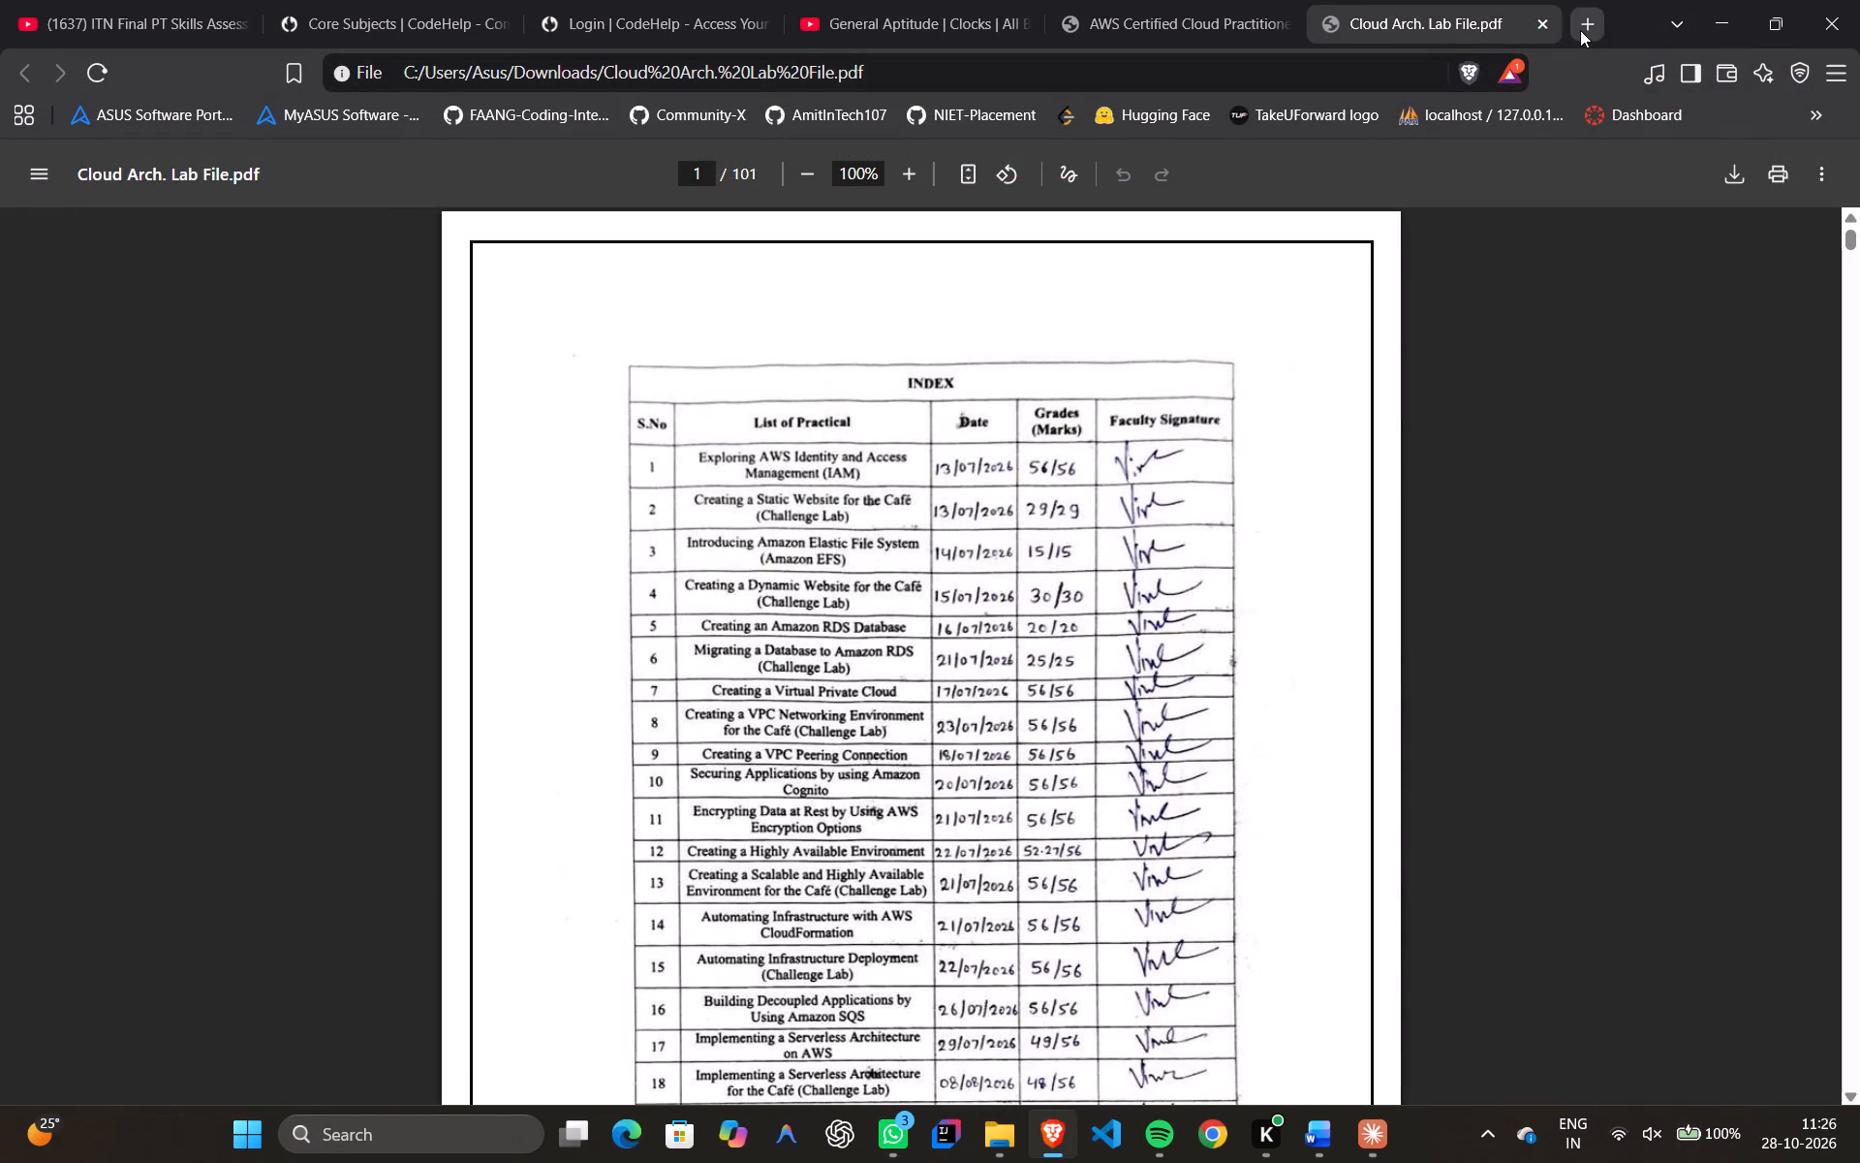
Open a new browser tab.
left_click(1580, 30)
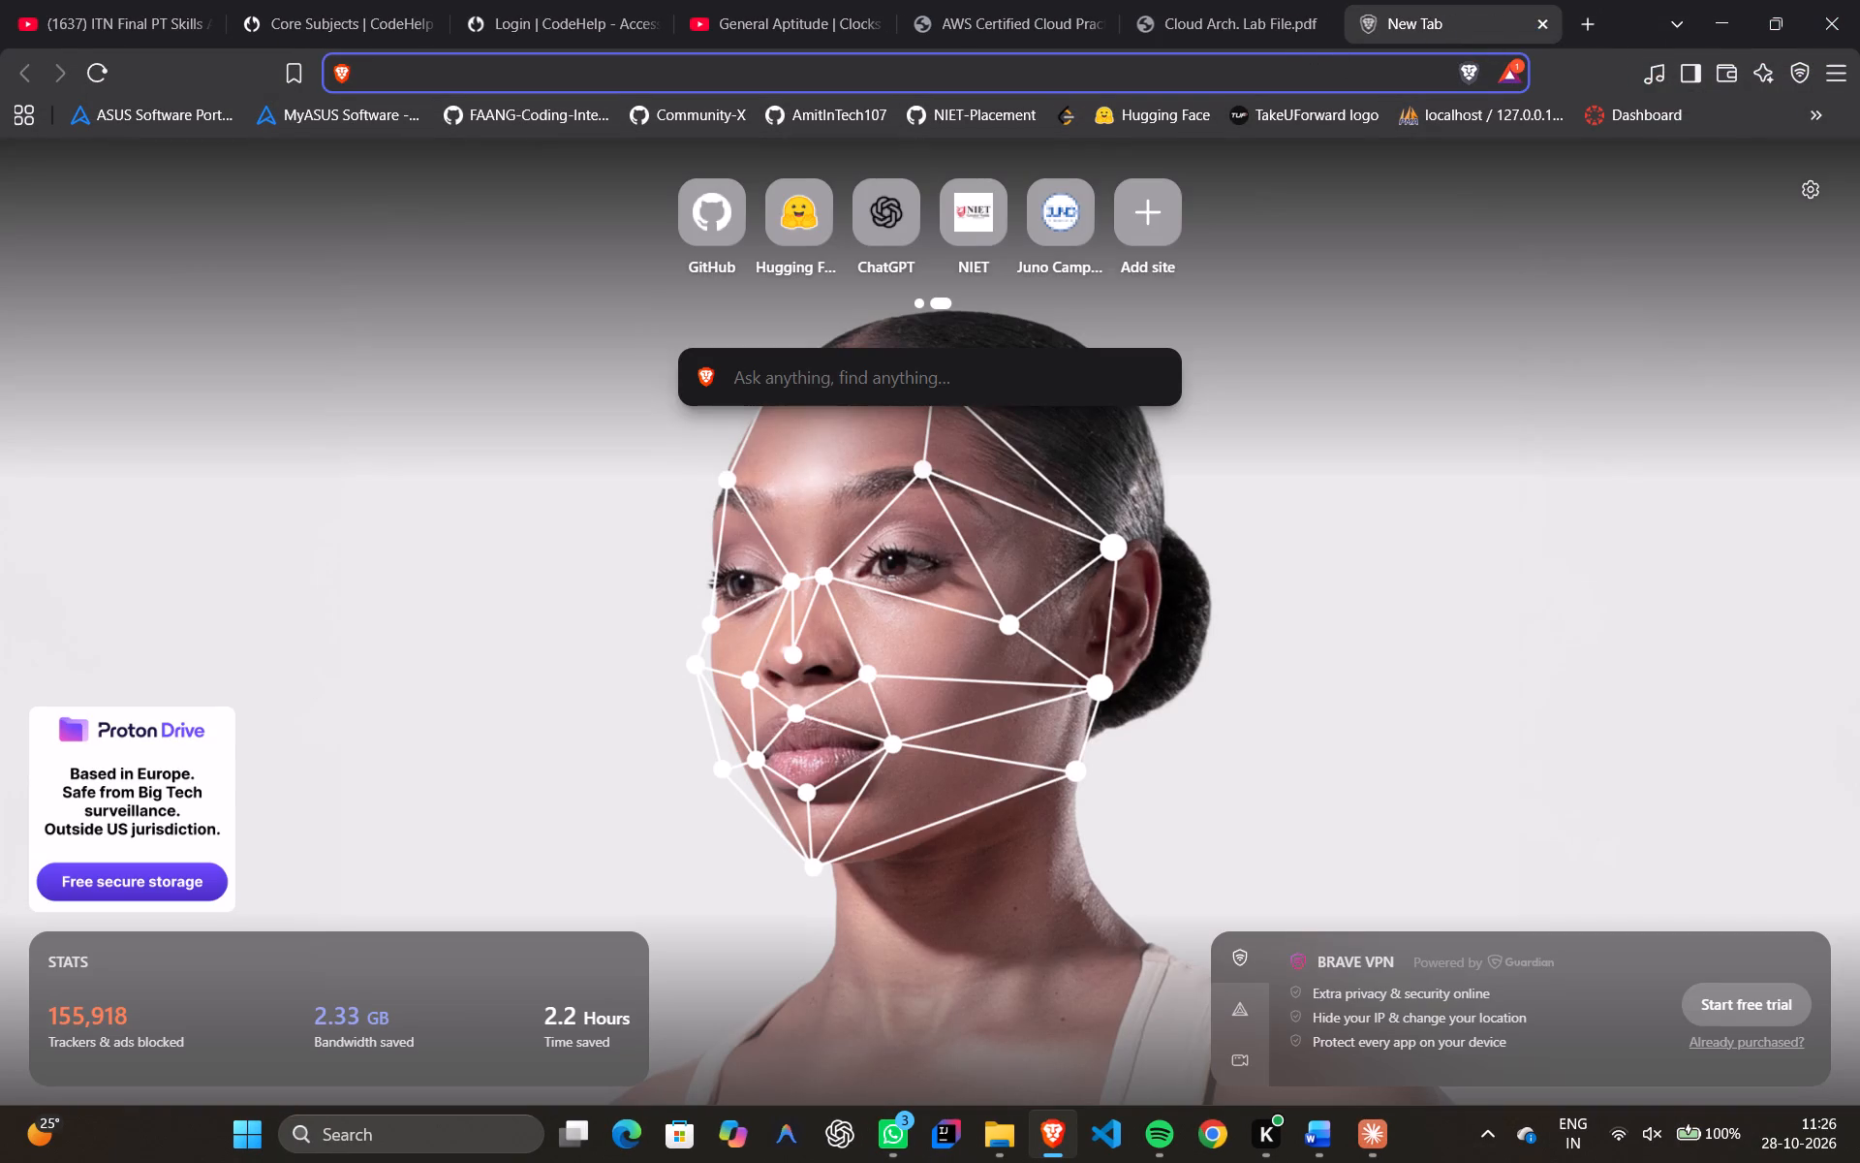
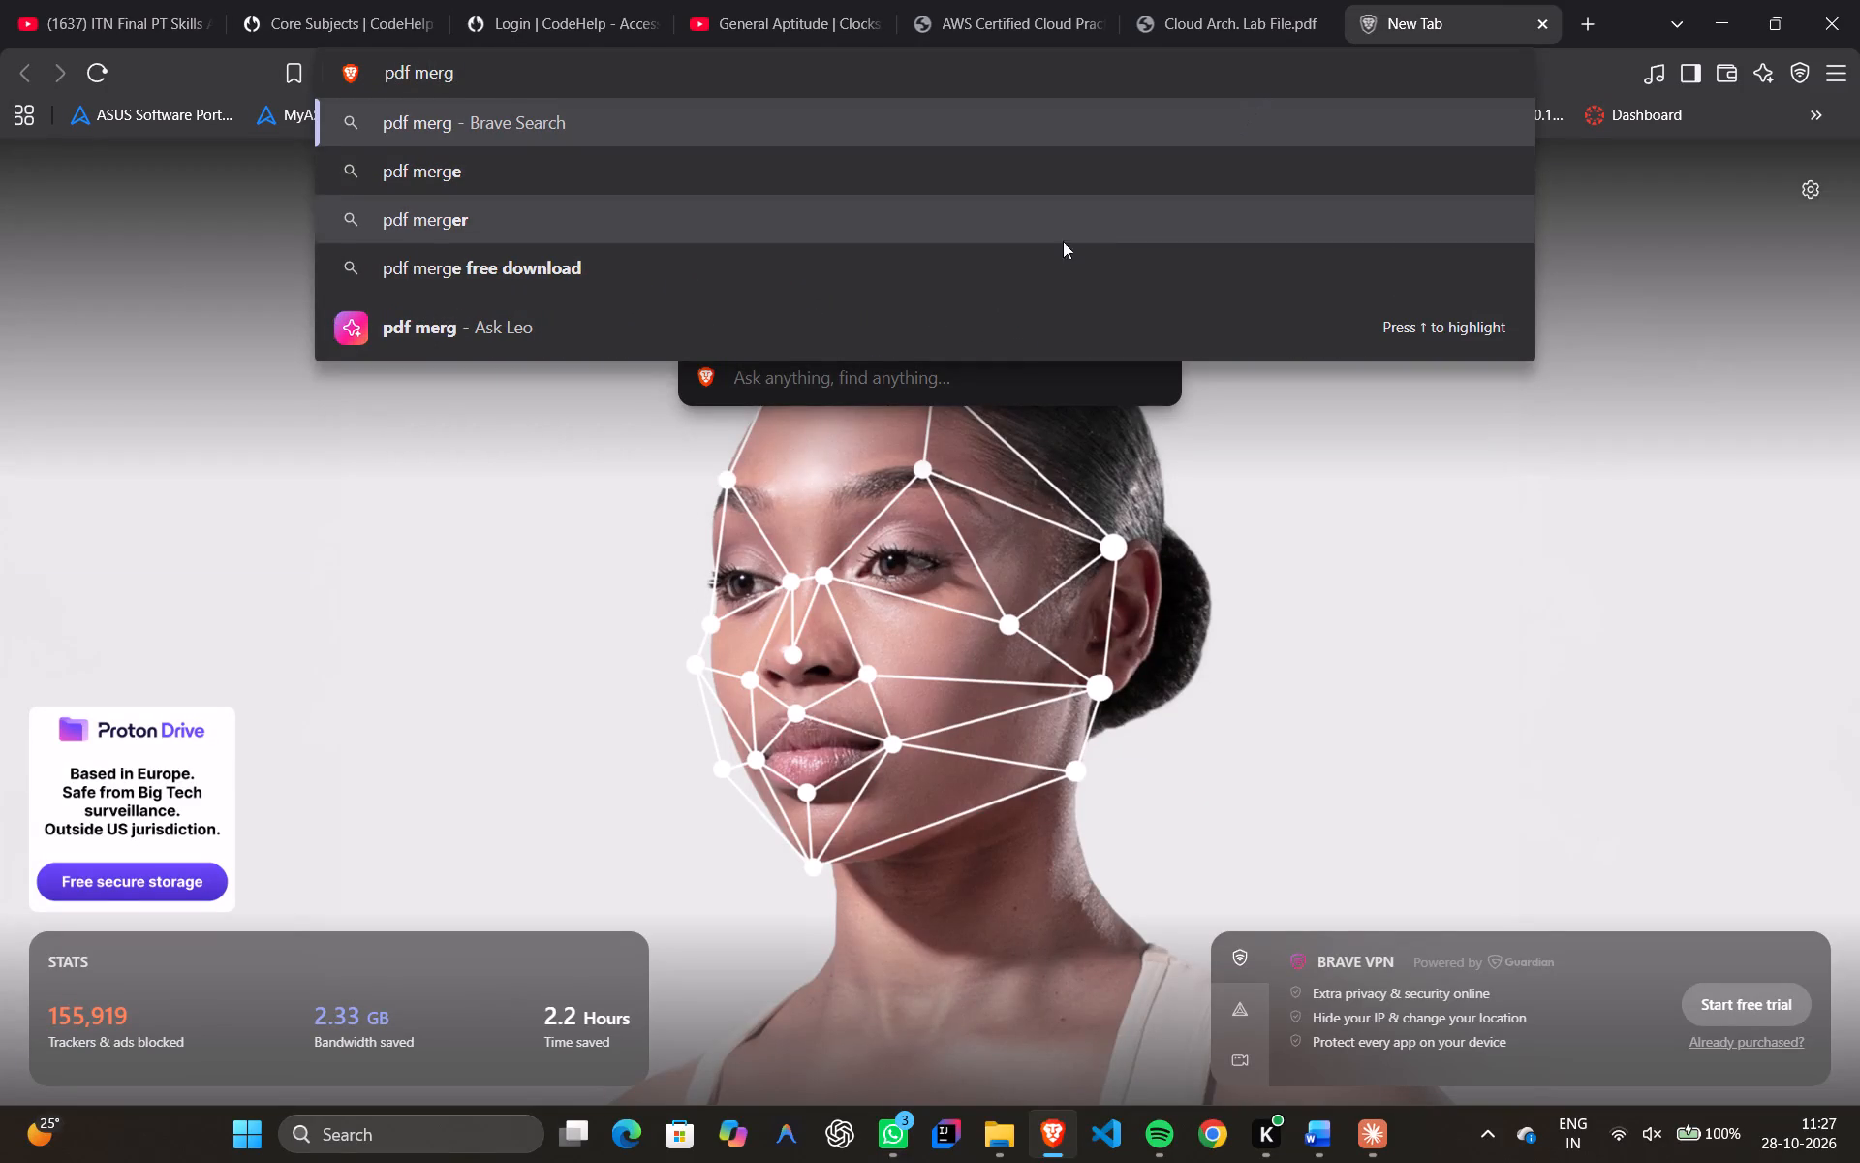
Search the web for pdf merger and open iLovePDF's Merge PDF tool.
left_click(1001, 222)
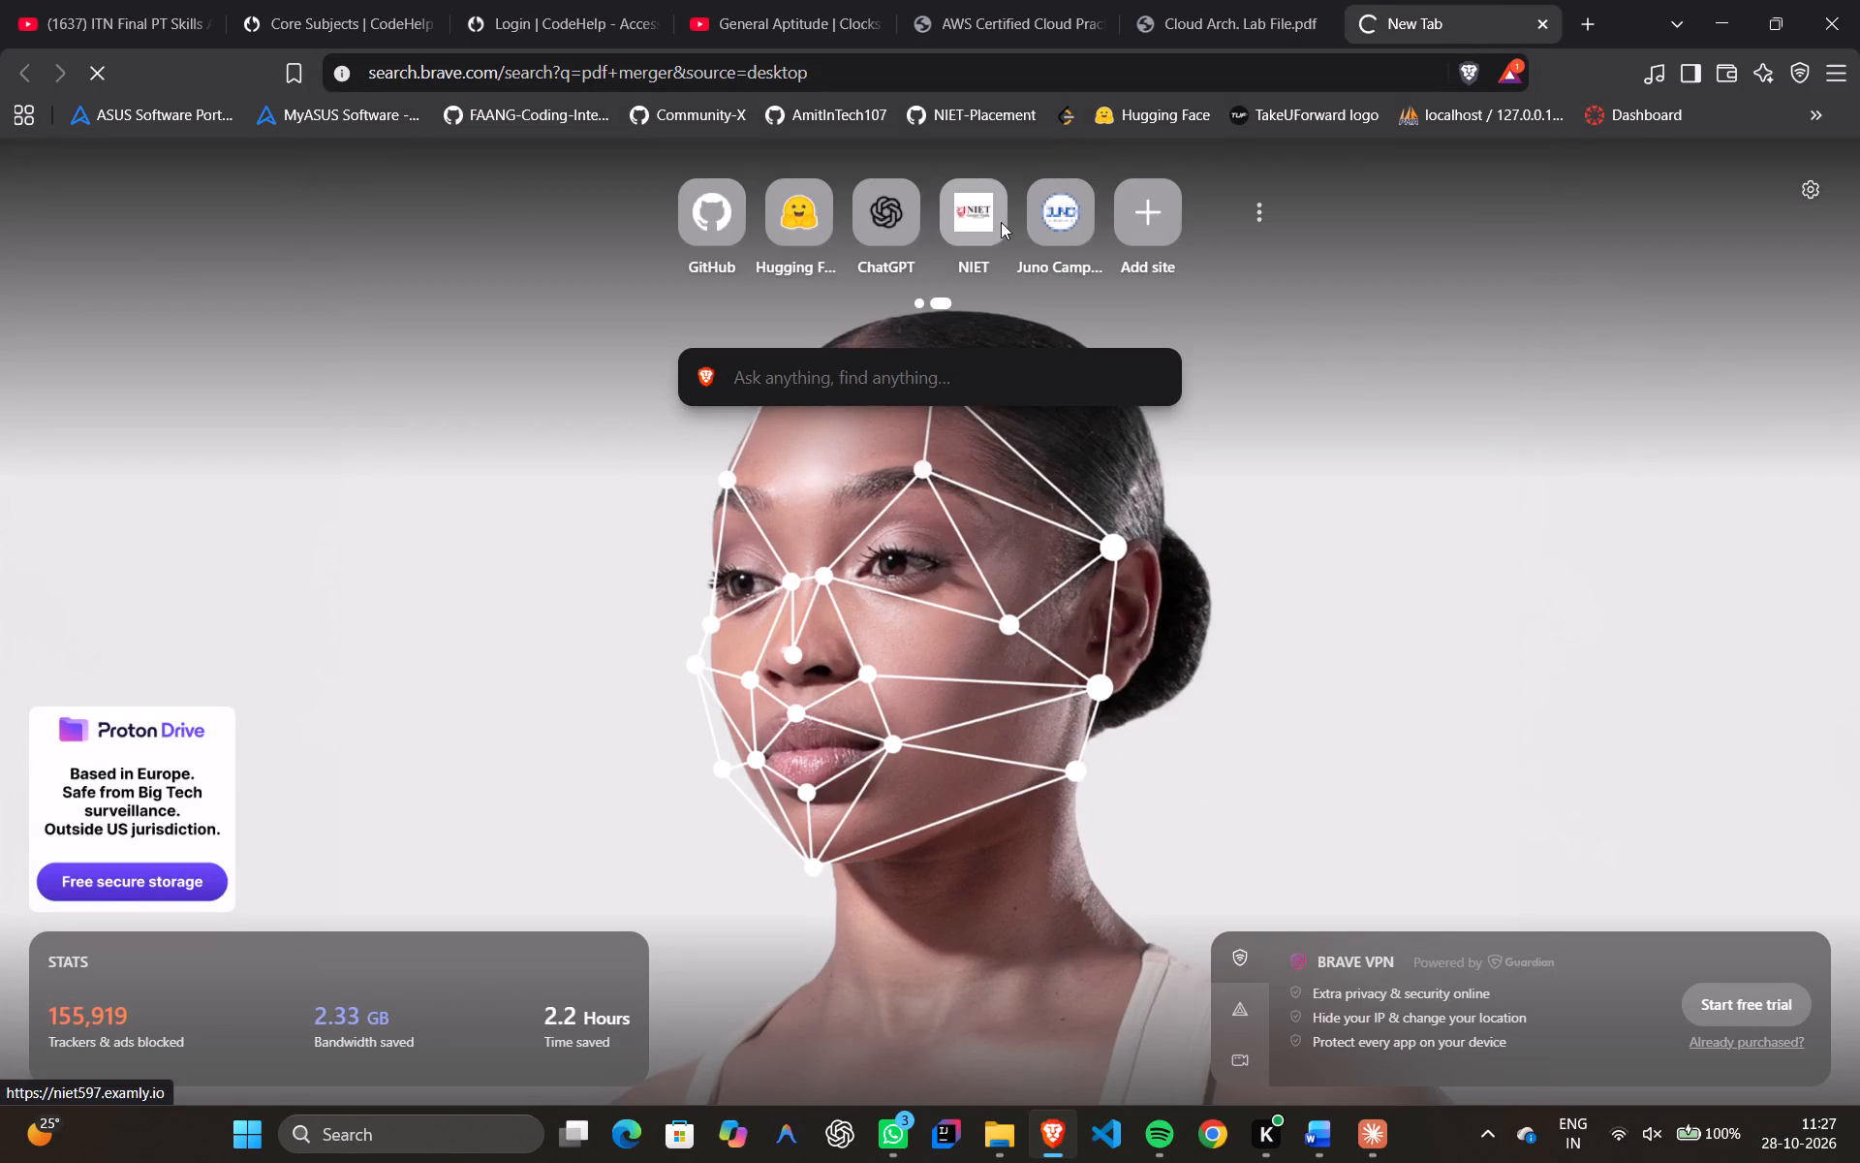
left_click(457, 394)
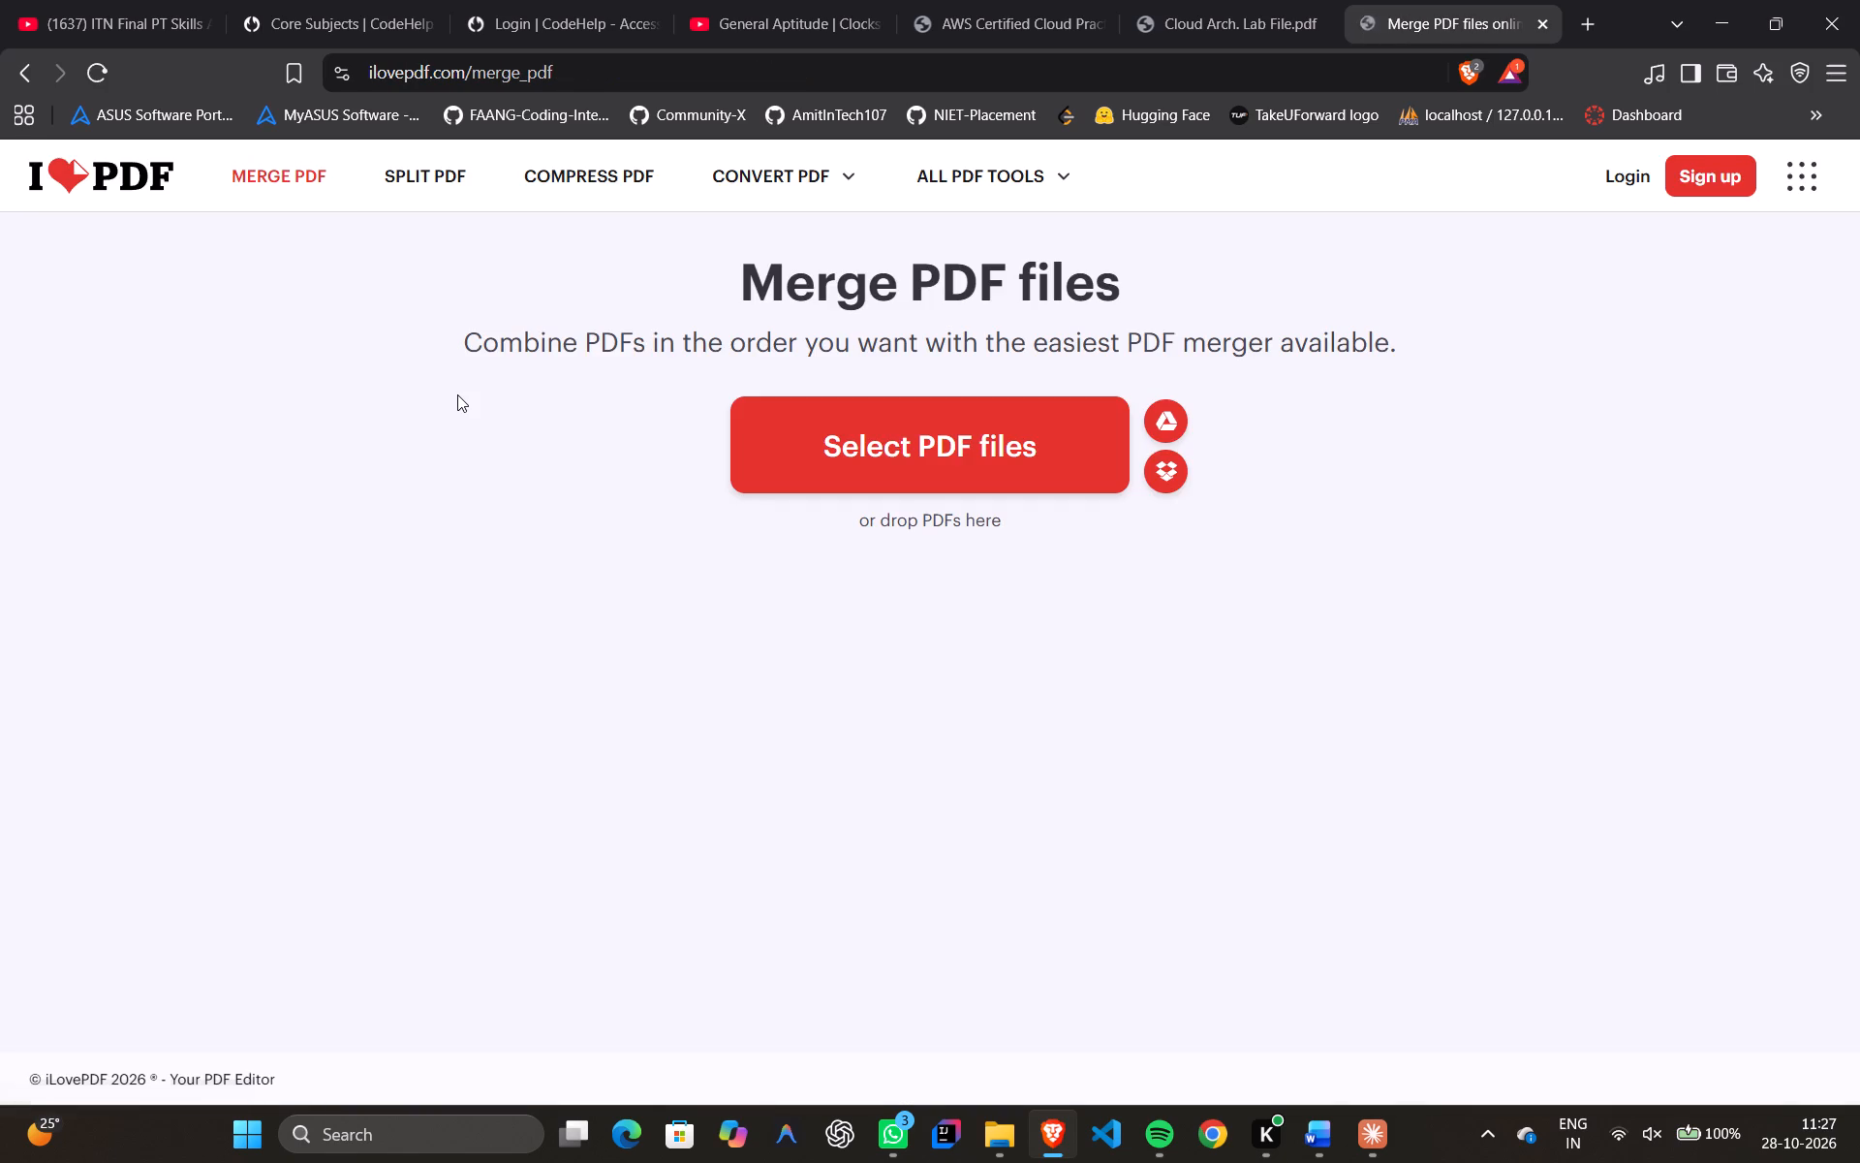
Merge CIA Front.pdf and Cloud Arch. Lab File.pdf from Downloads into one PDF, with the front page first.
left_click(878, 437)
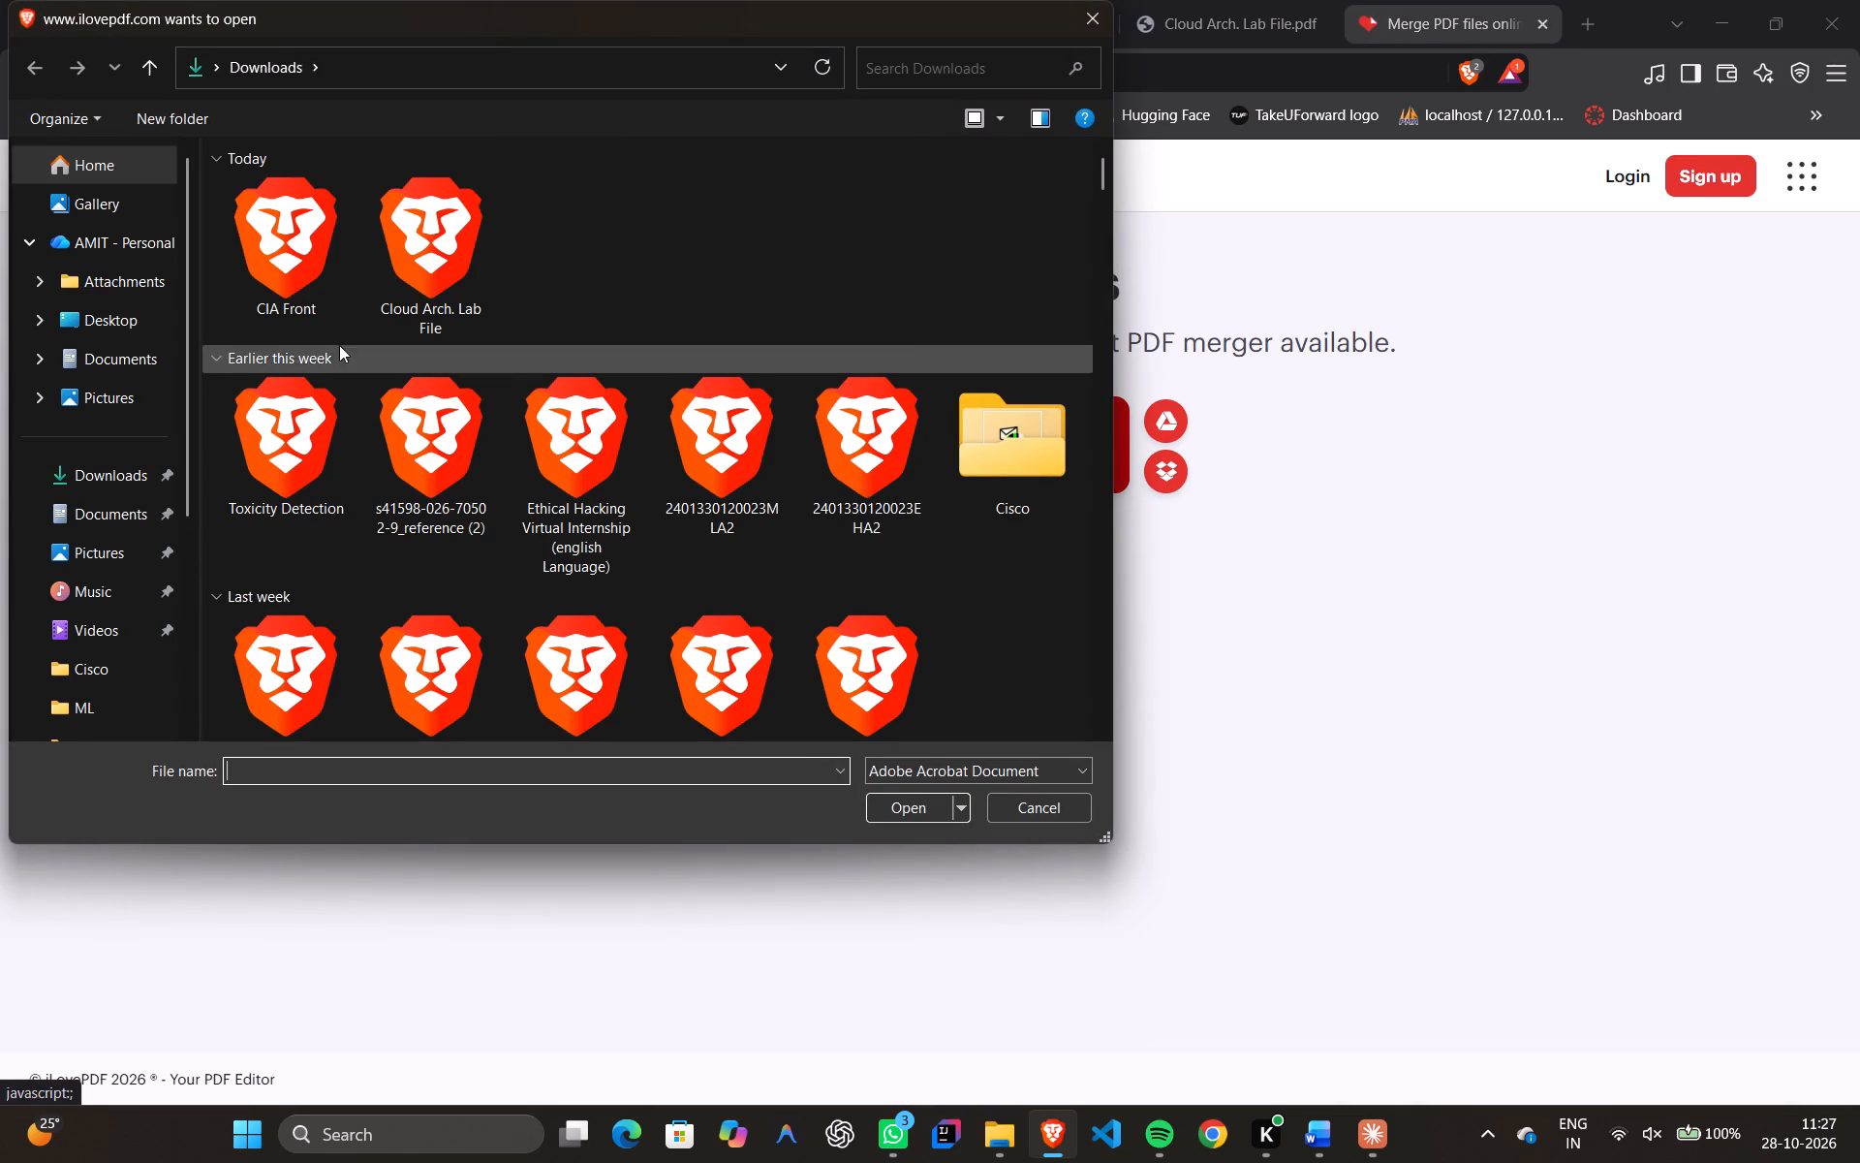
double_click(312, 255)
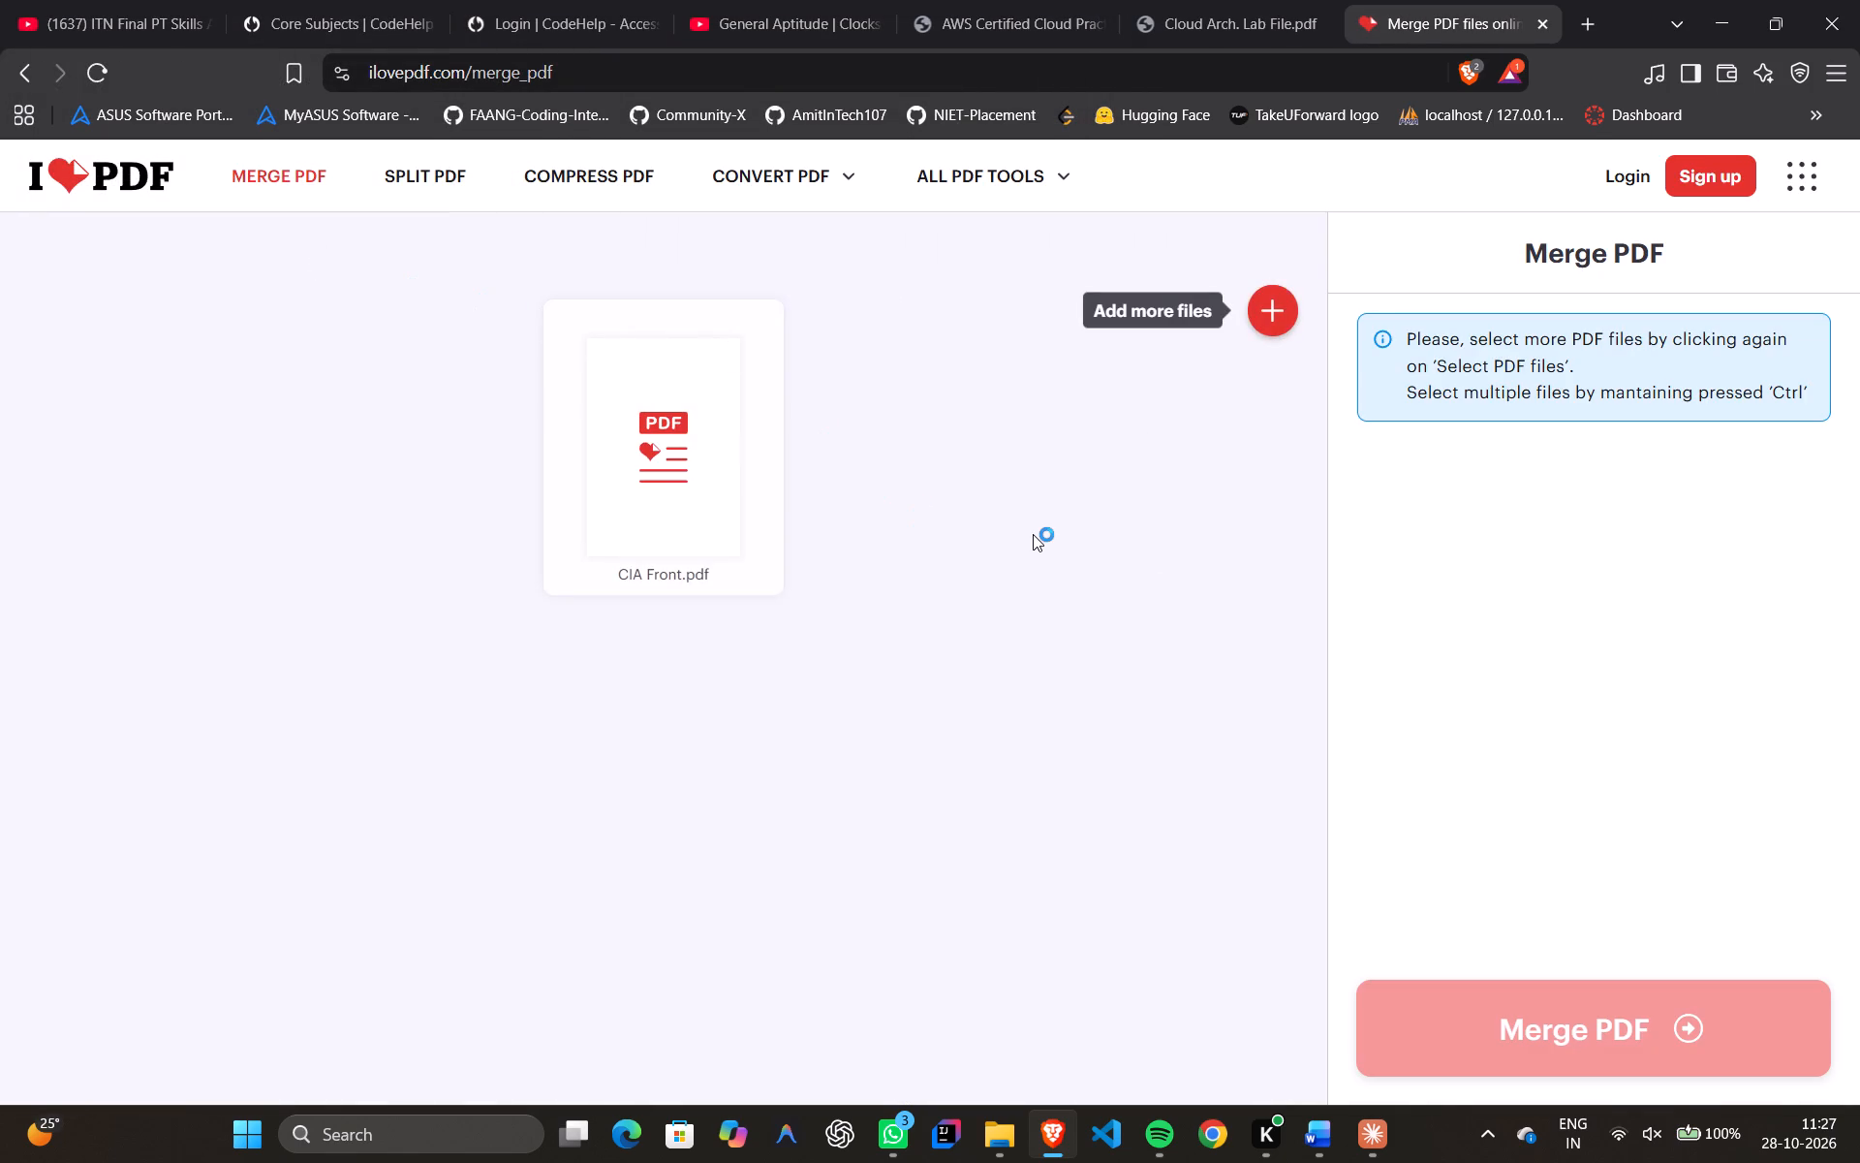
left_click(1262, 312)
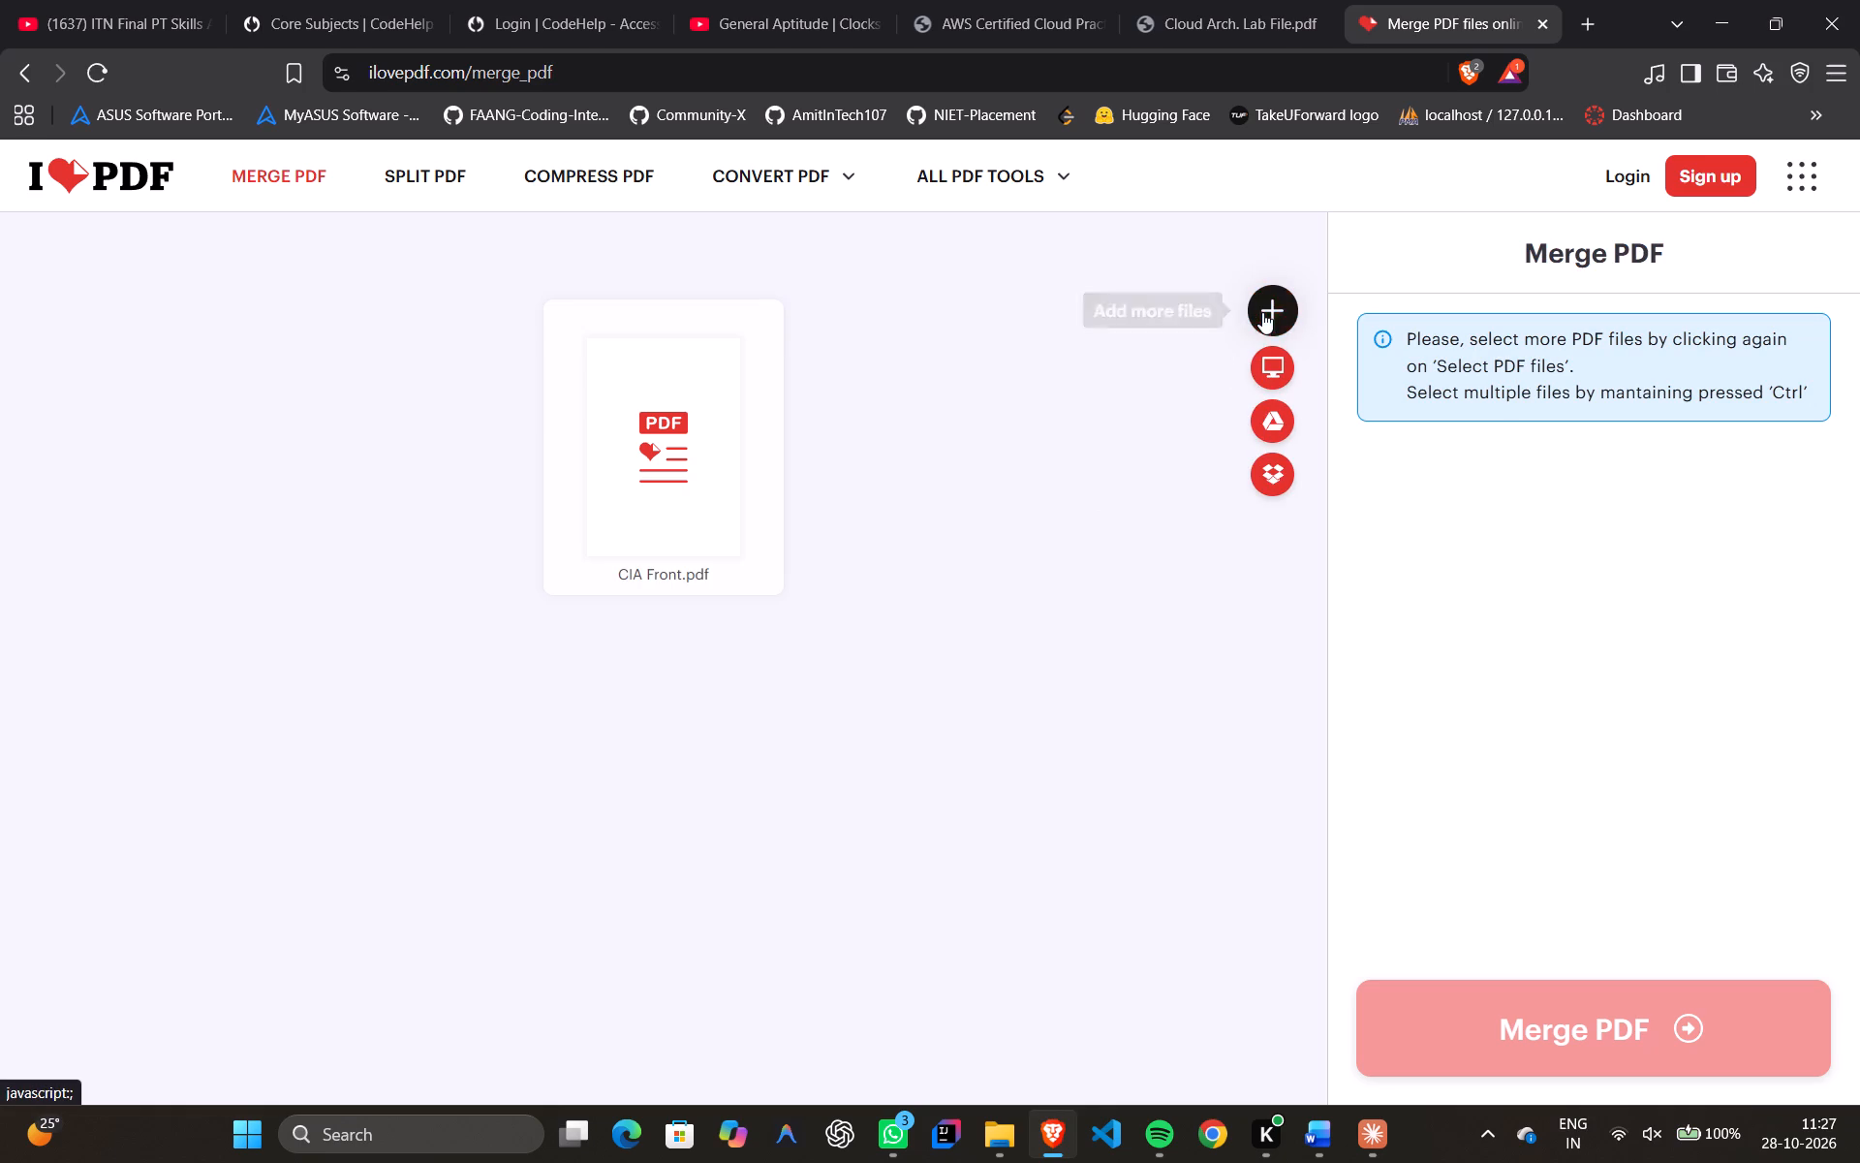
double_click(477, 282)
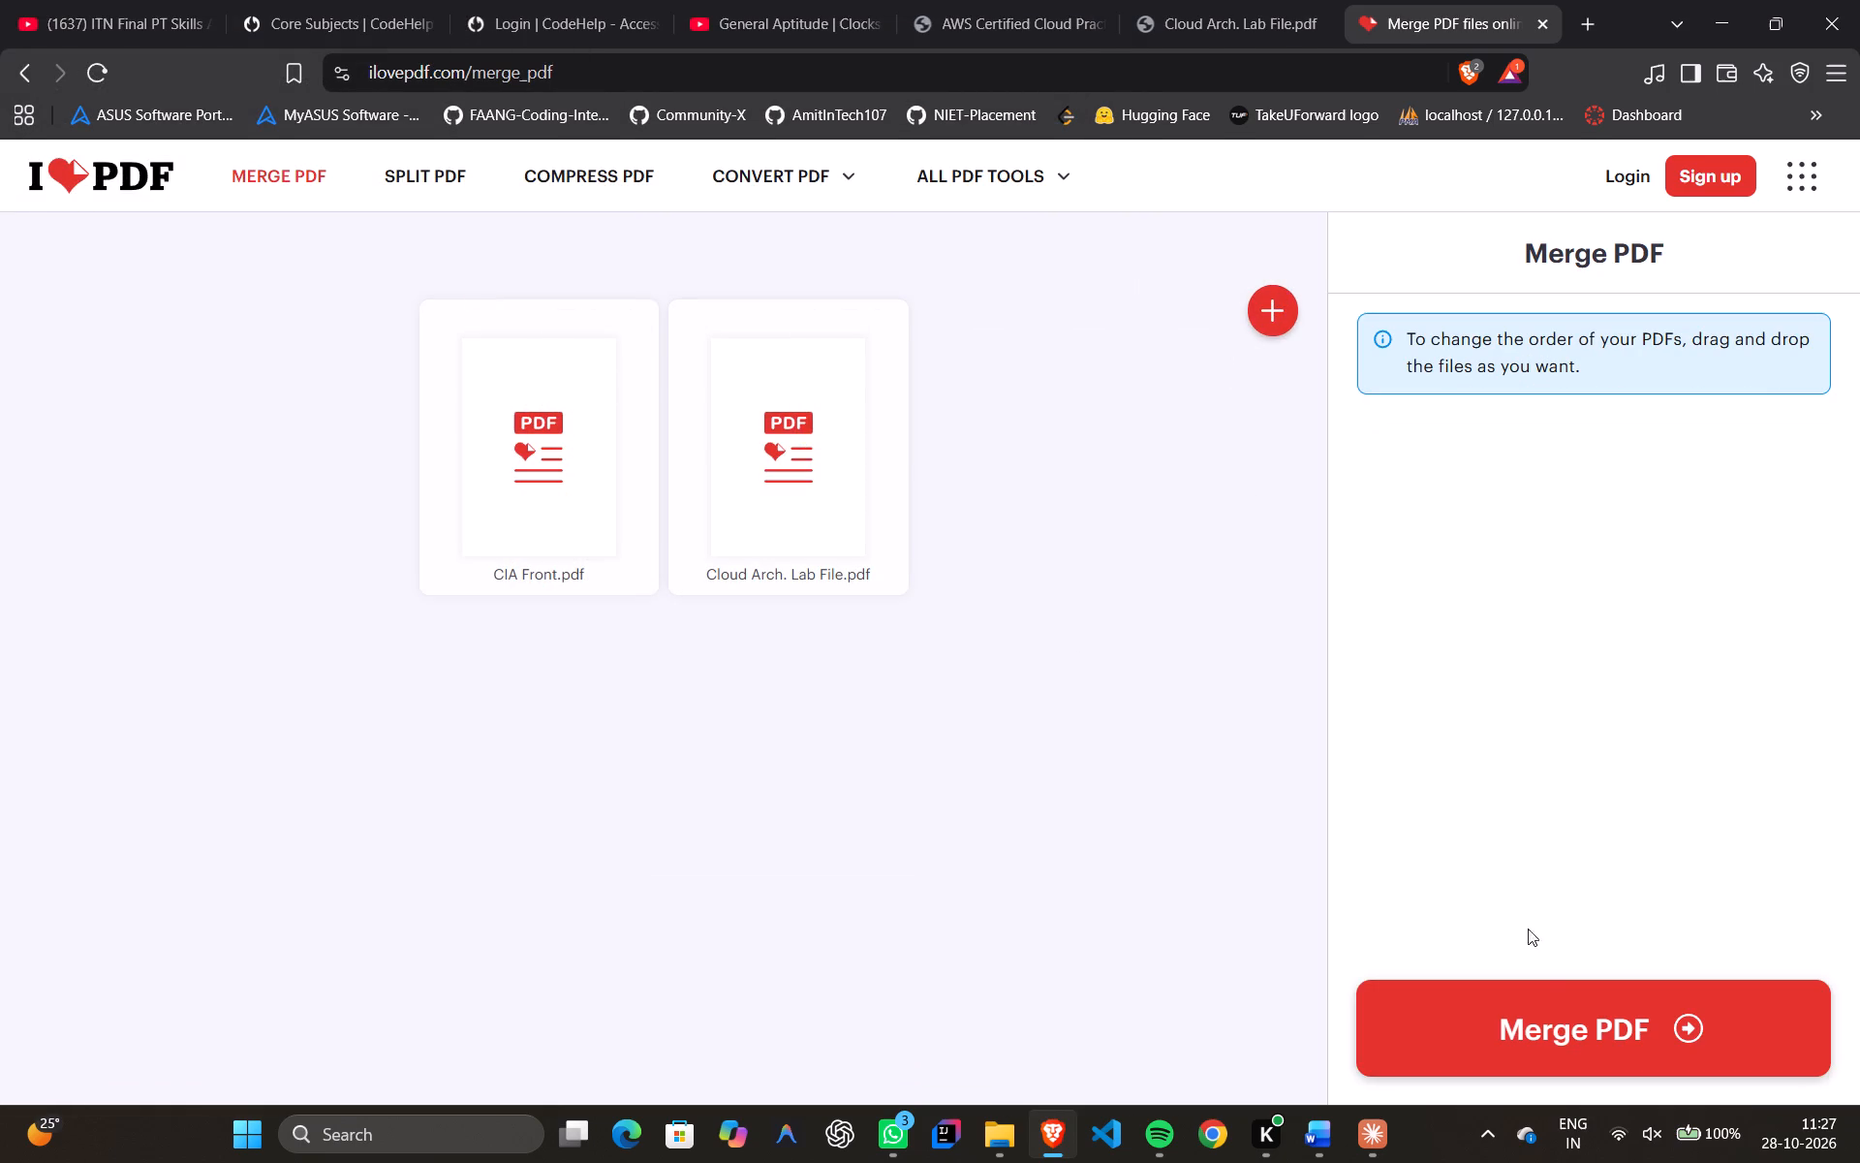
left_click(1513, 1007)
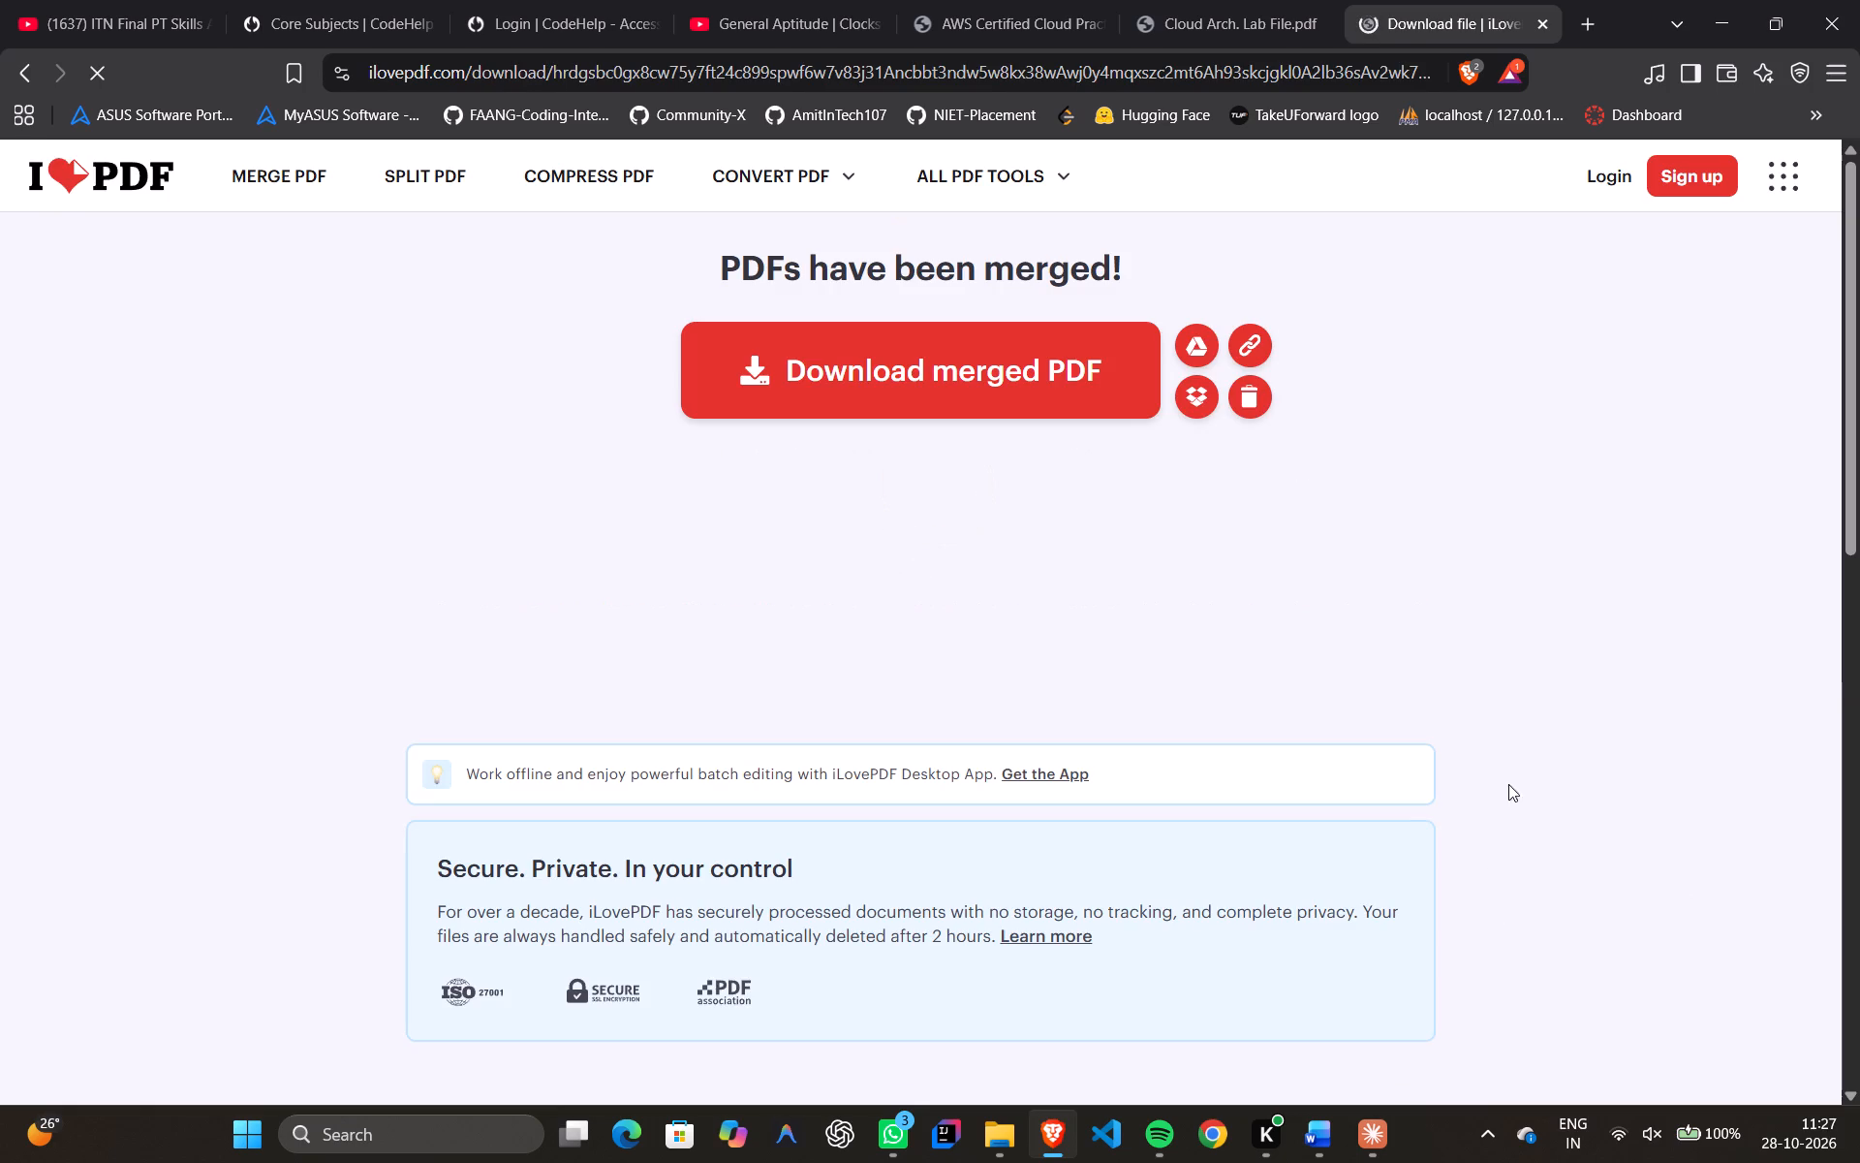
Download the merged PDF, saving it as CIA Lab File in Downloads.
left_click(866, 373)
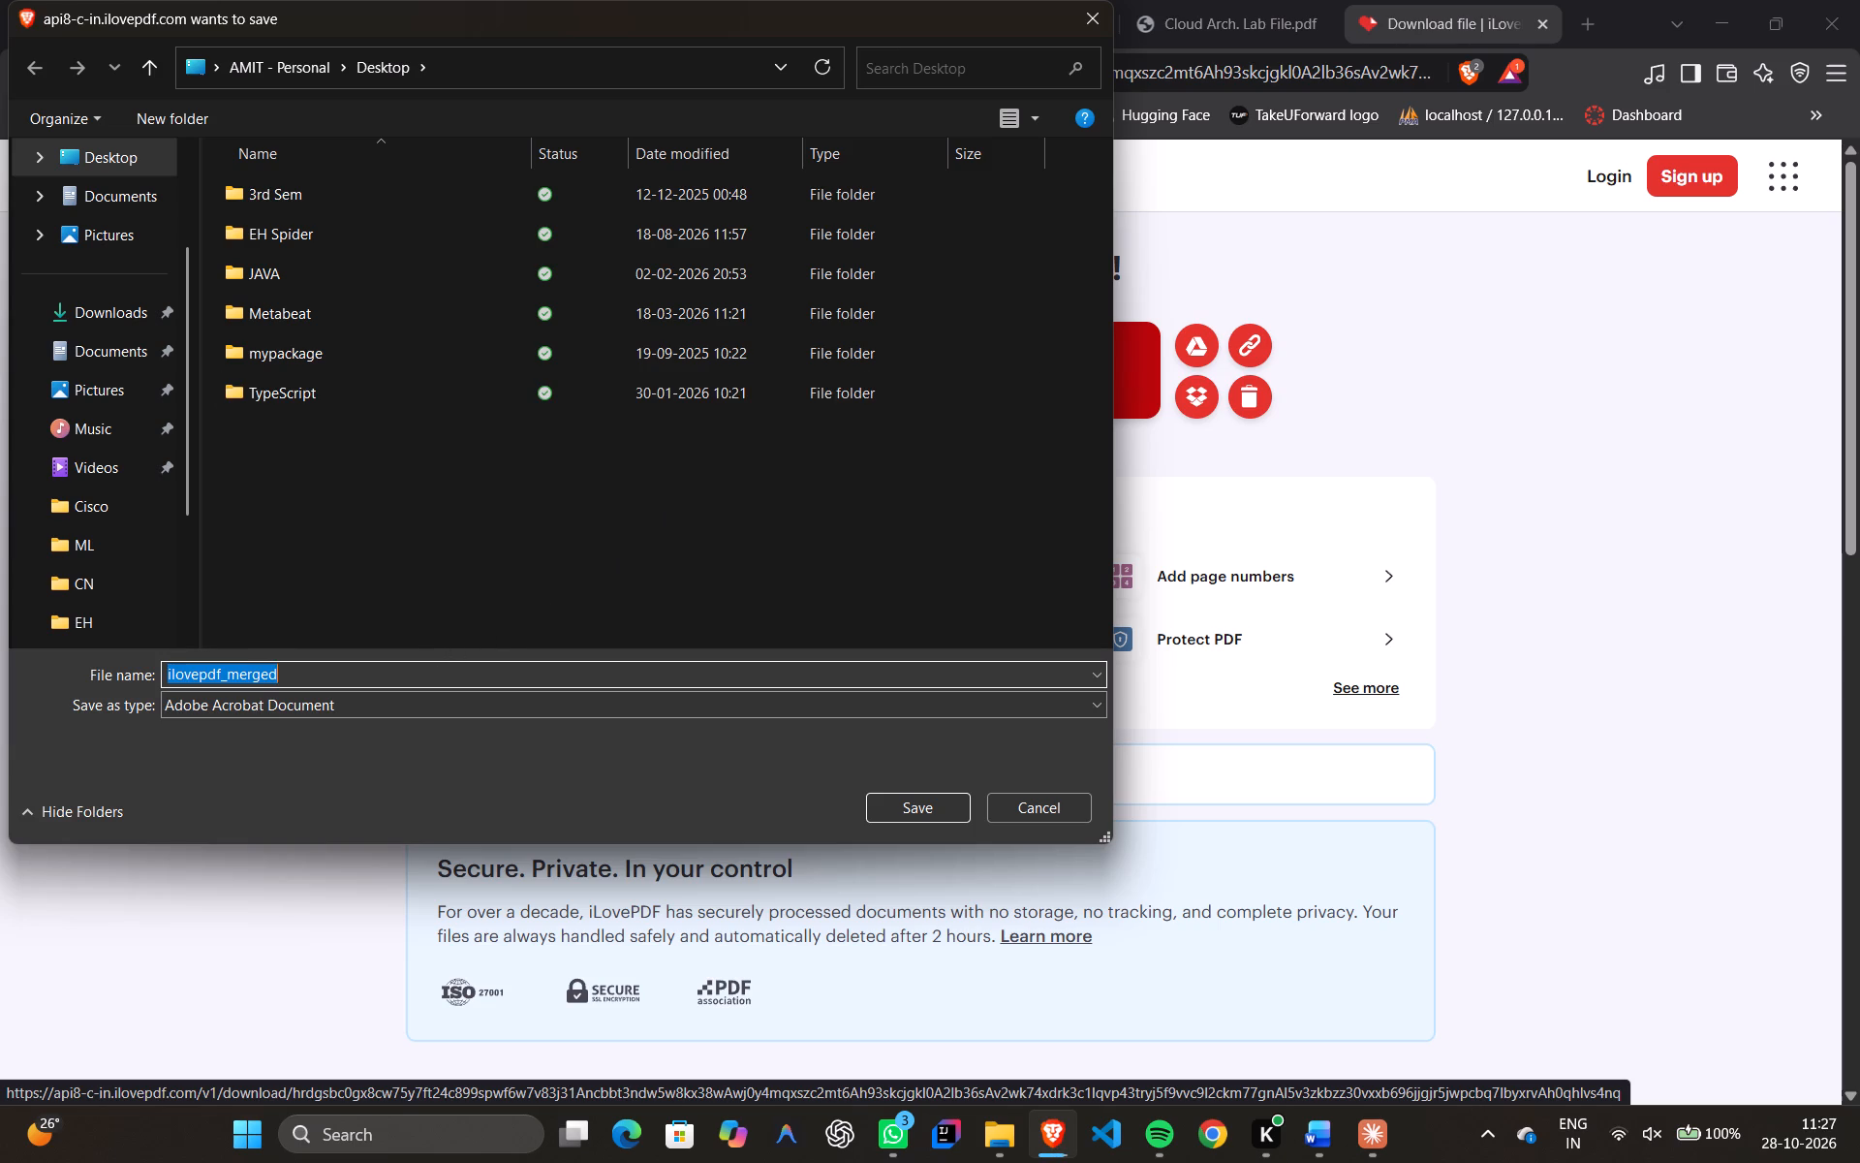
left_click_drag(420, 666, 127, 674)
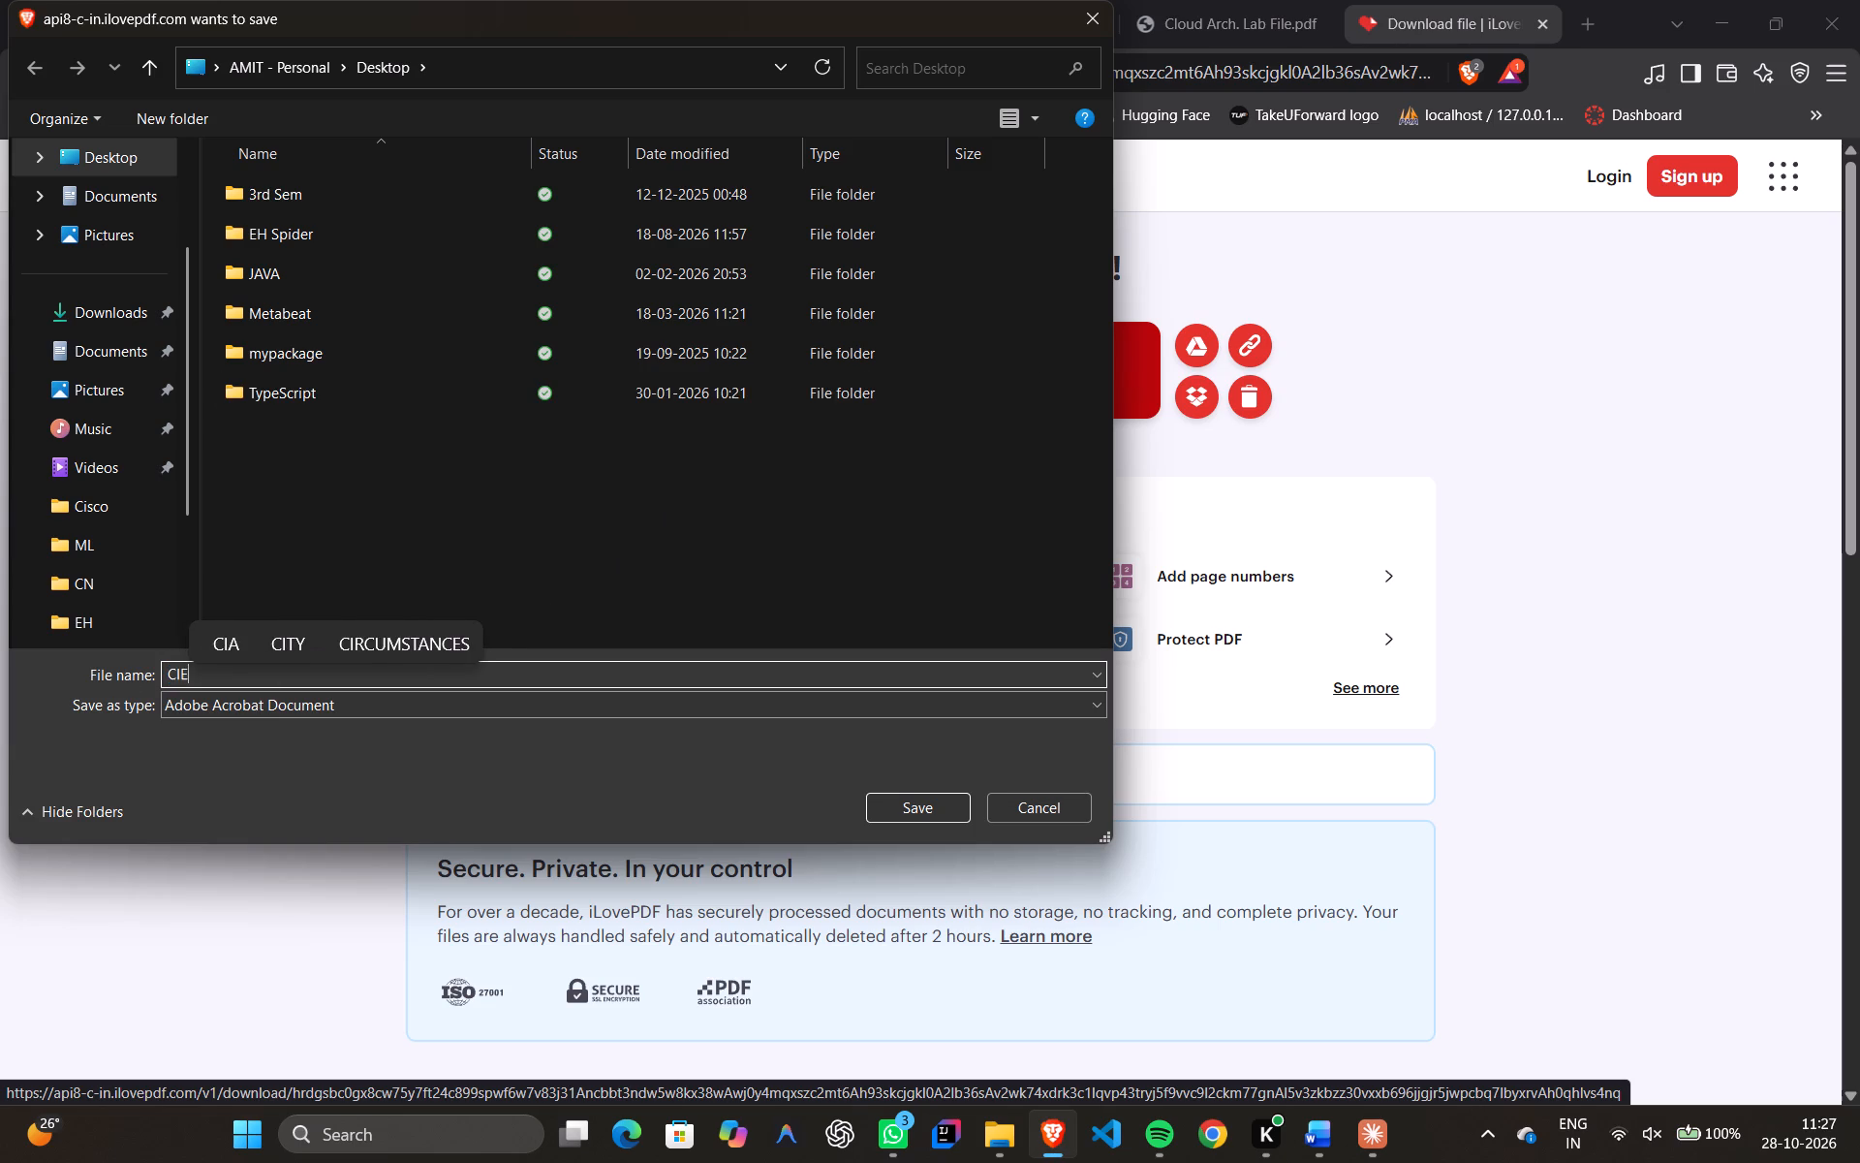
key("BackSpace")
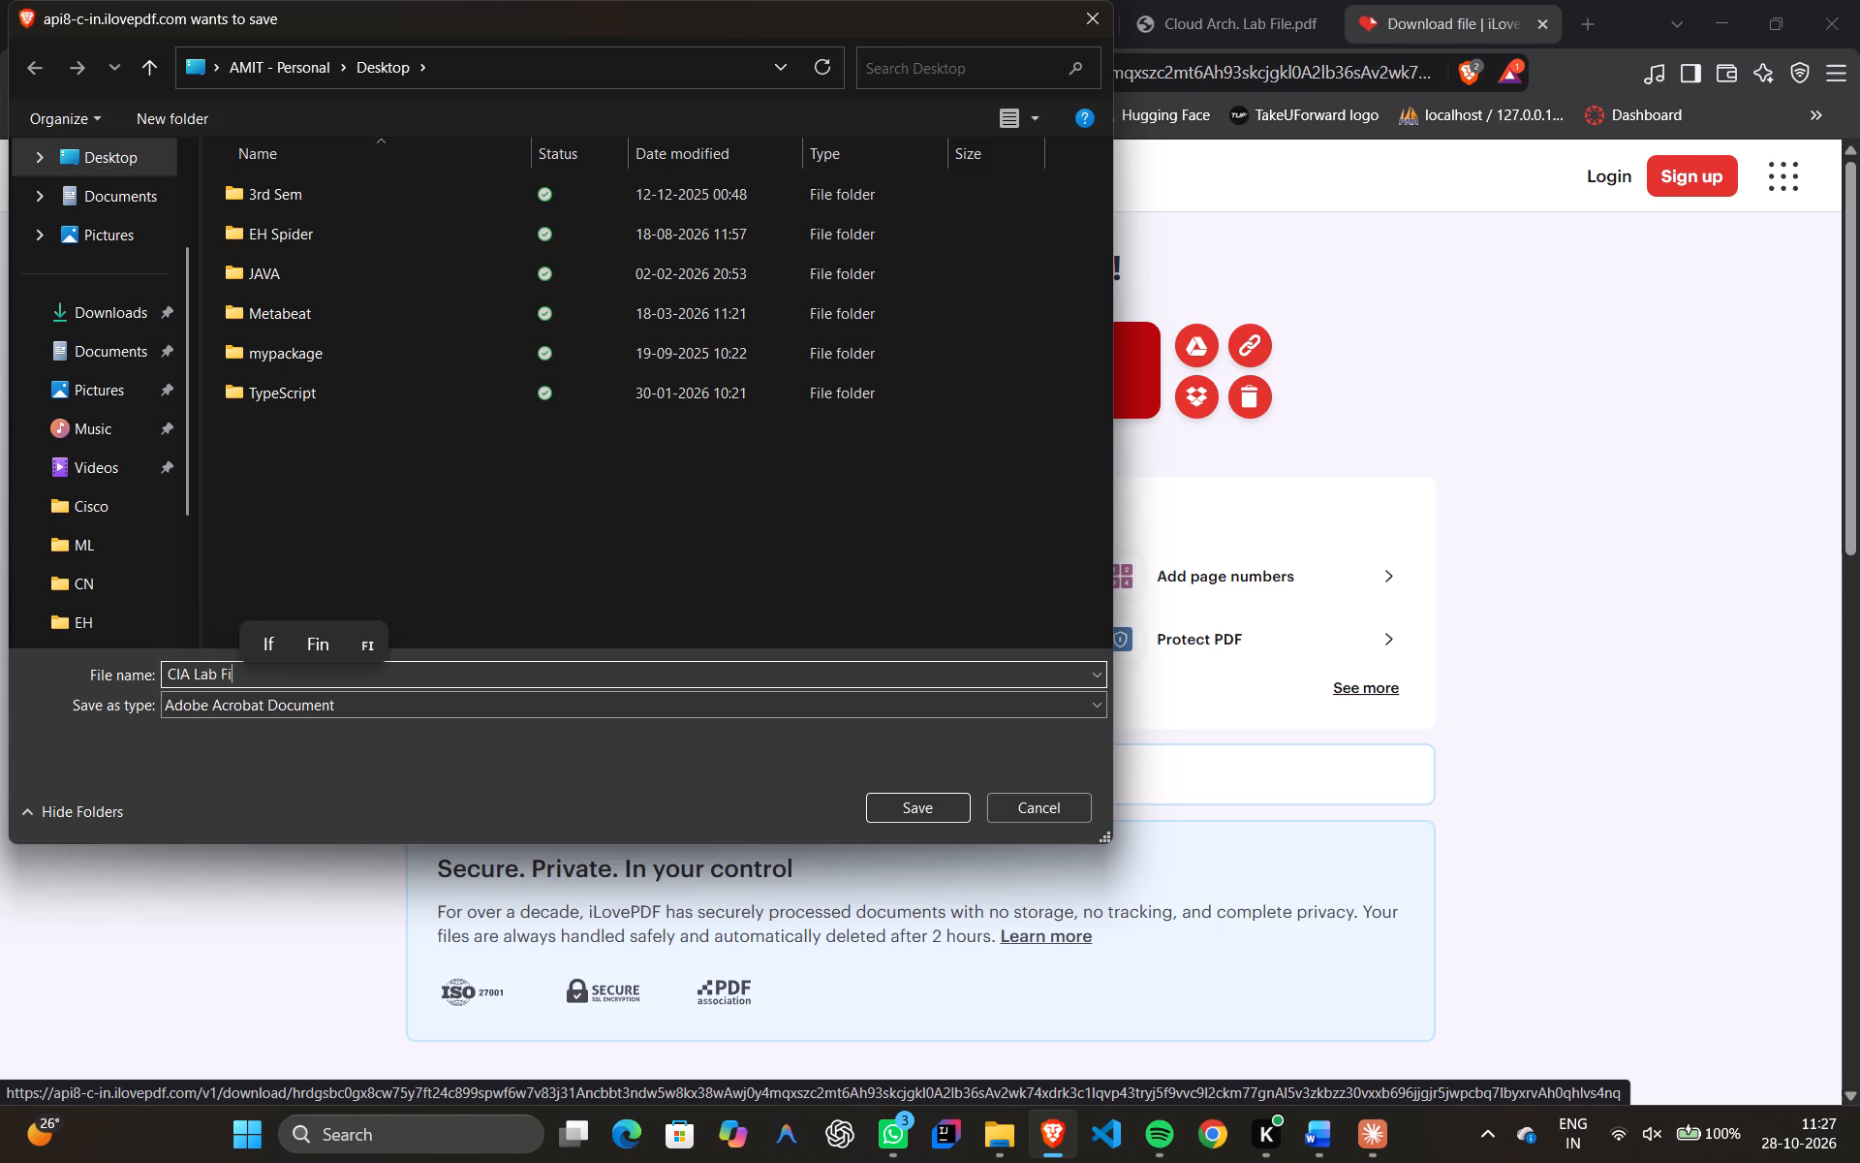
left_click(128, 324)
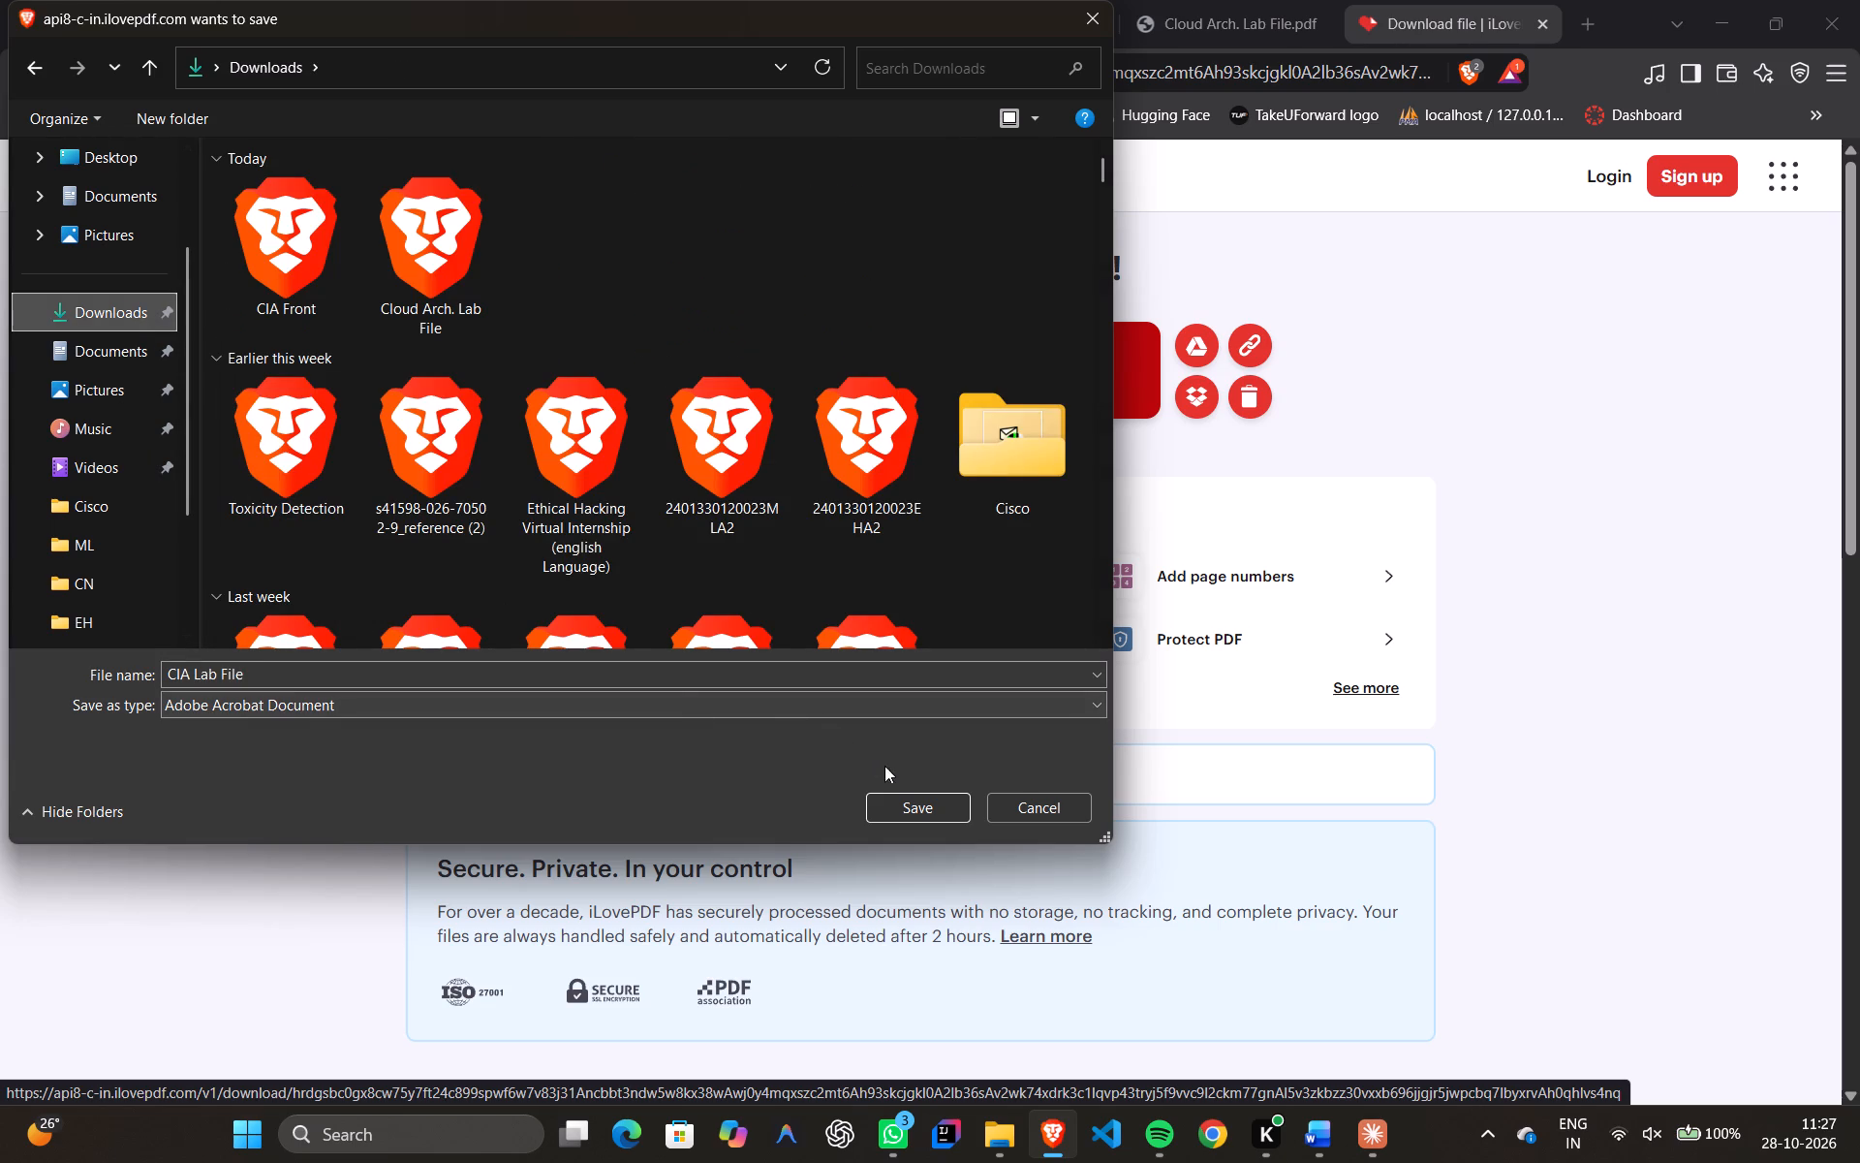
left_click(900, 797)
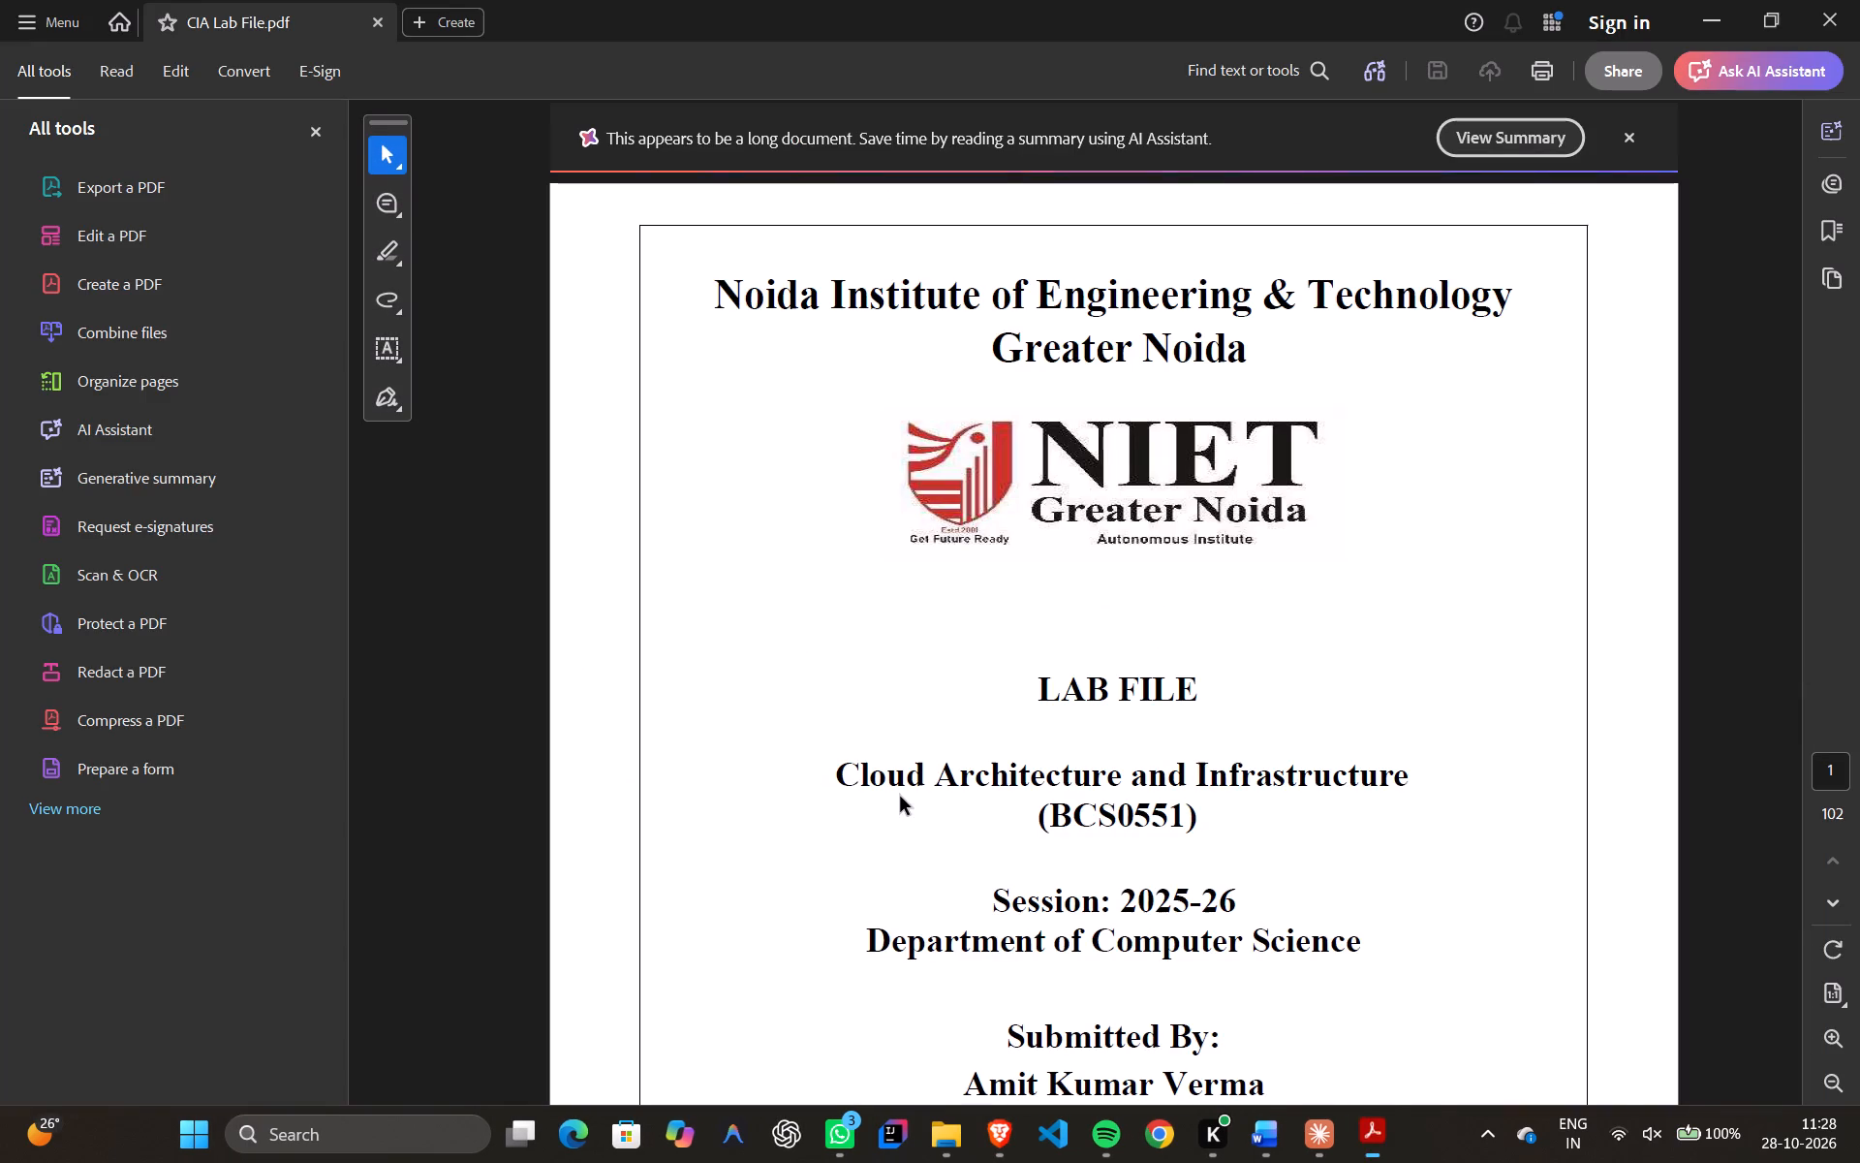
Examine the merged CIA Lab File PDF in Adobe Acrobat, from the front page through the index and into the lab pages.
scroll(902, 788, "down", 7)
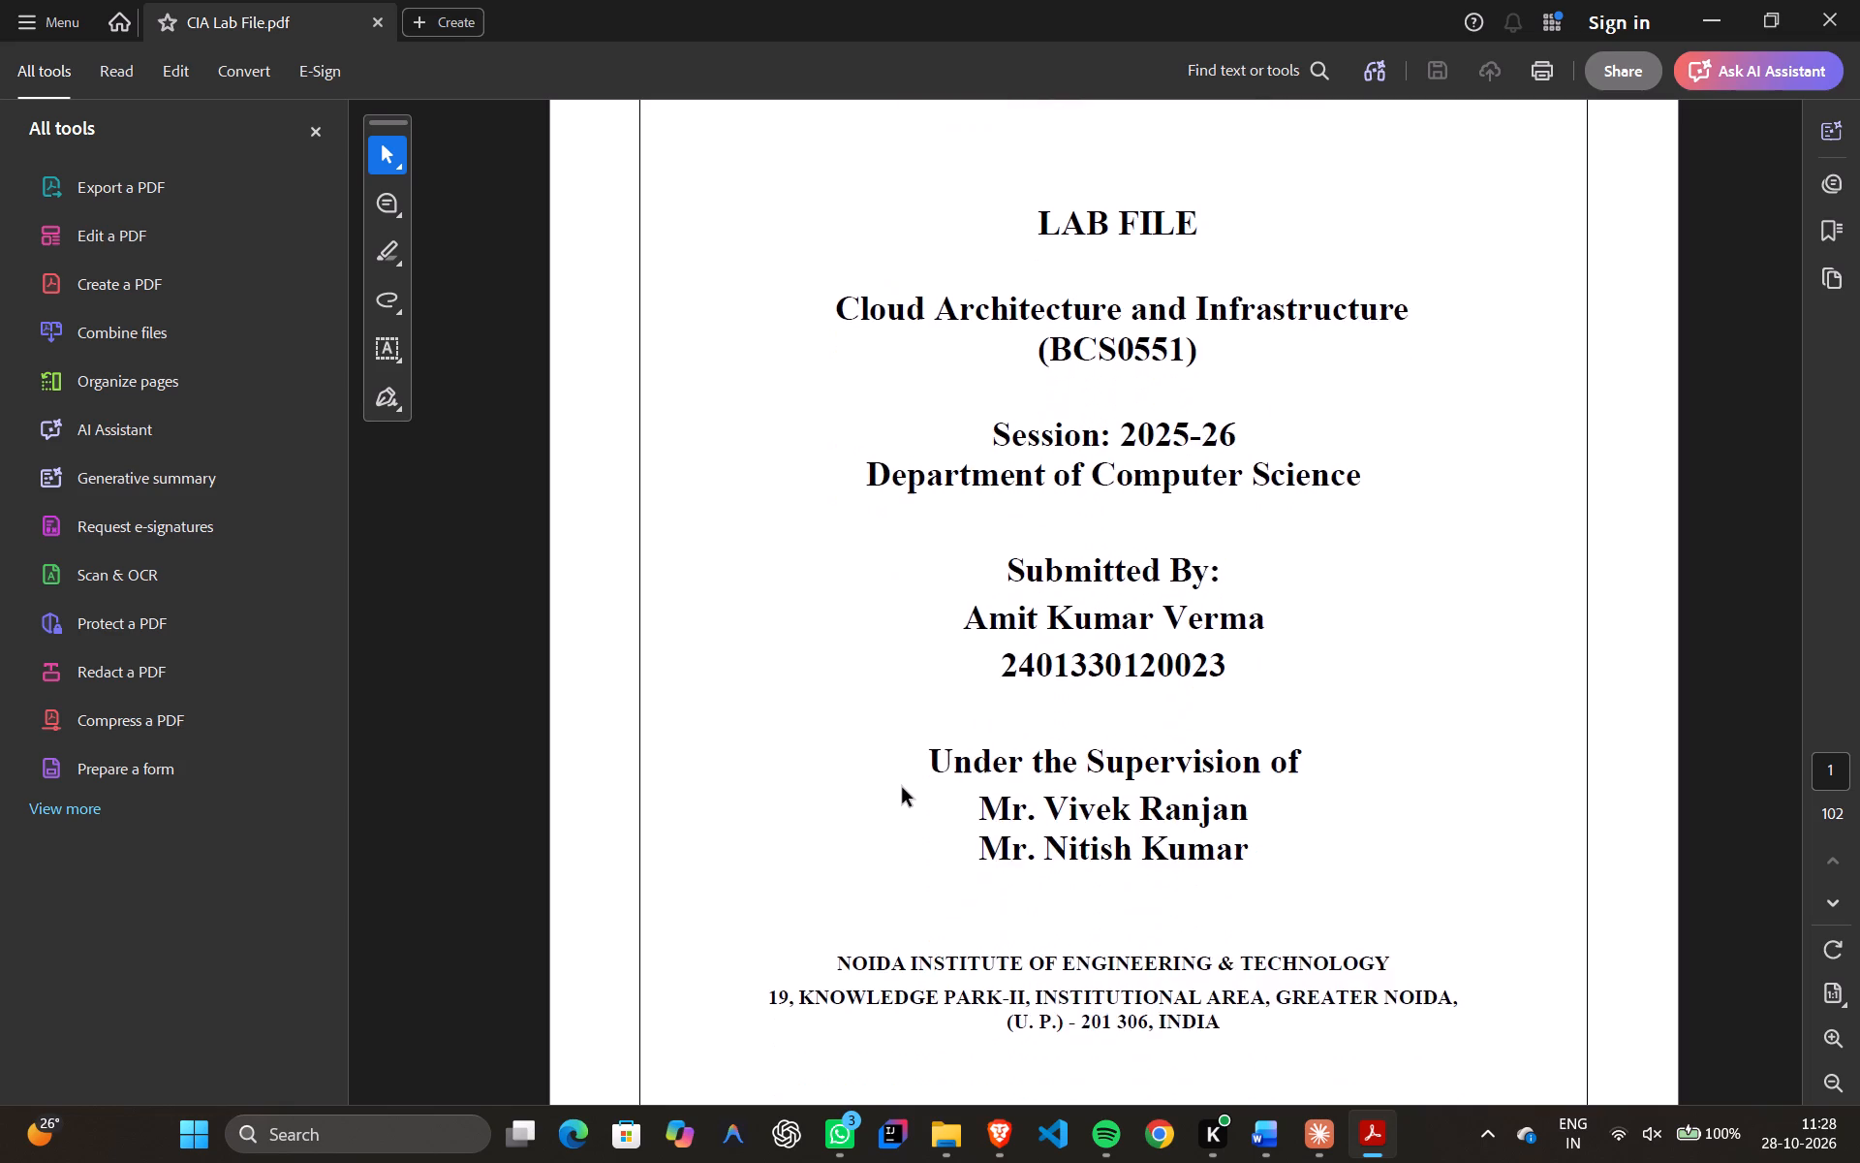
scroll(902, 788, "down", 6)
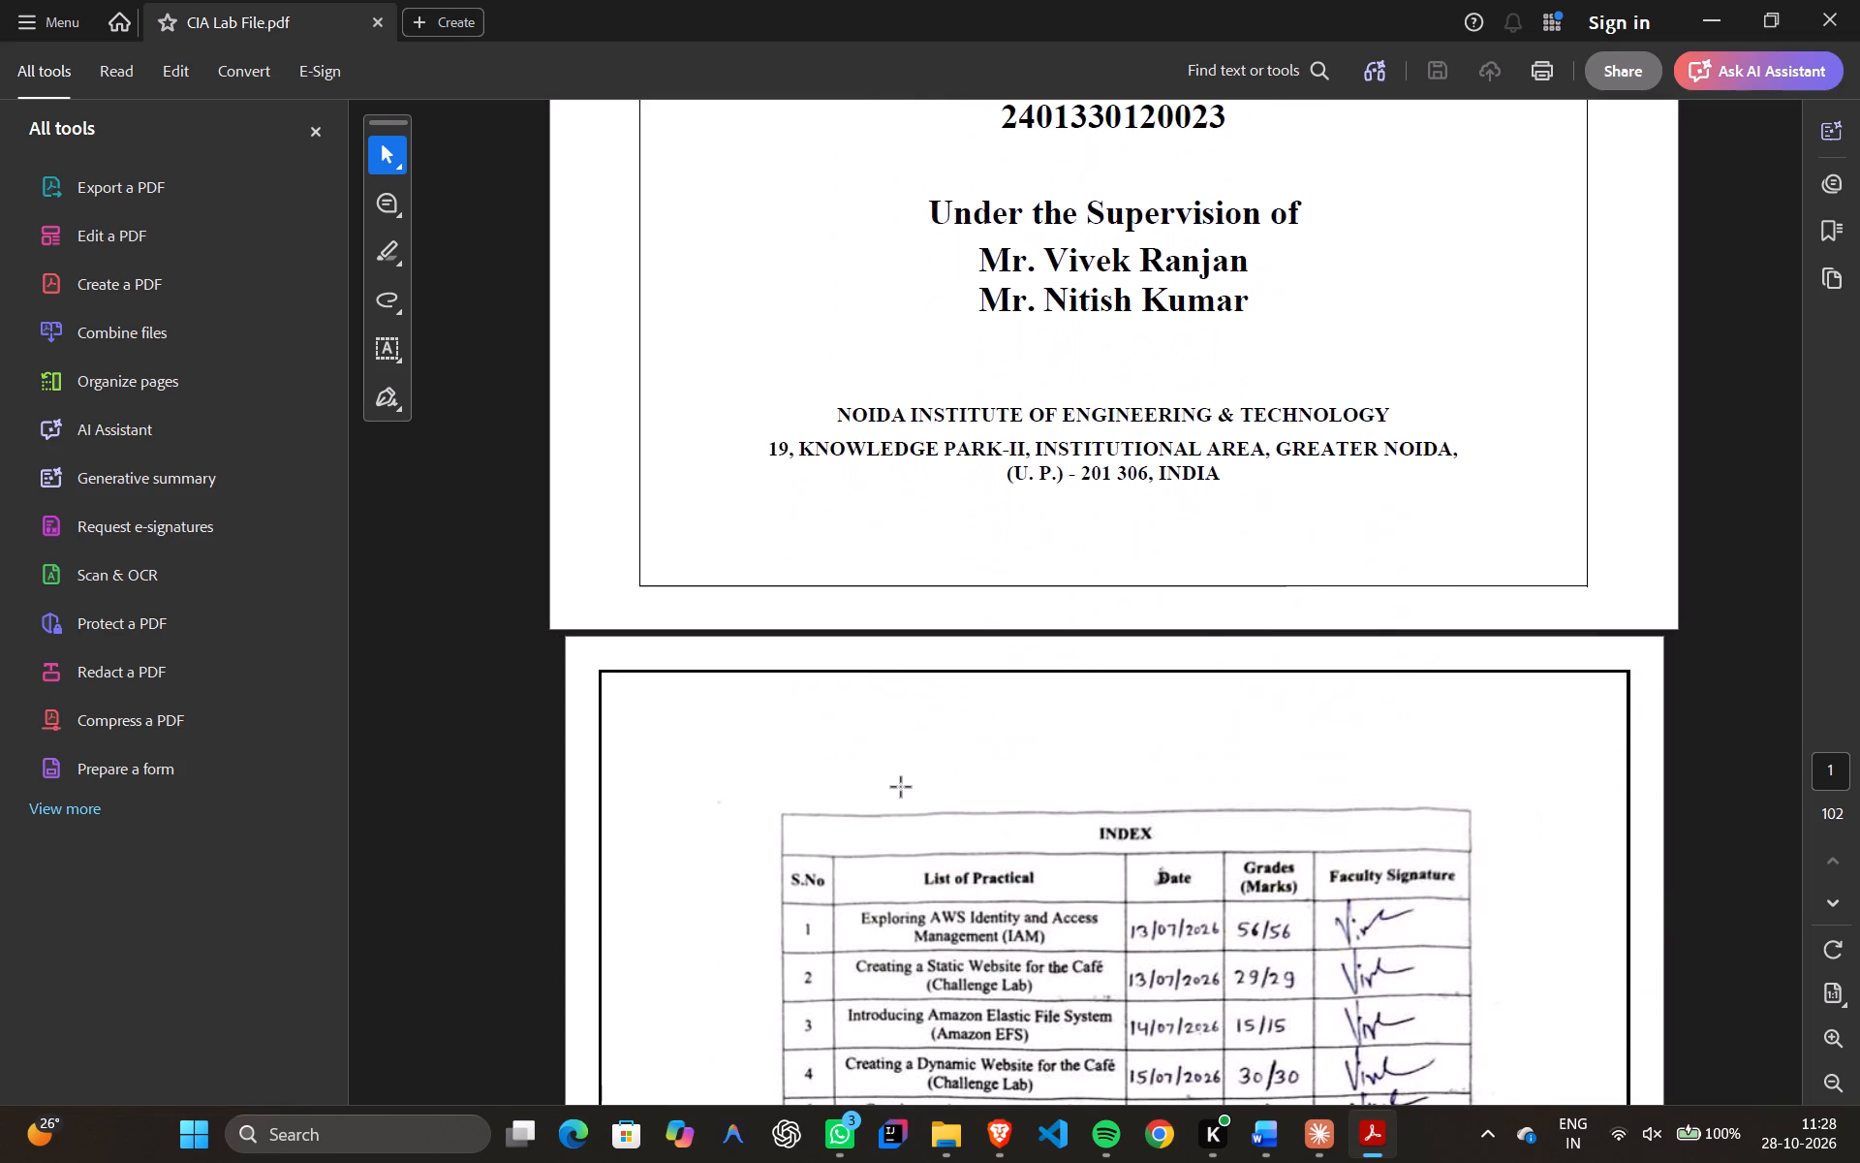
scroll(902, 788, "down", 1)
scroll(902, 788, "up", 8)
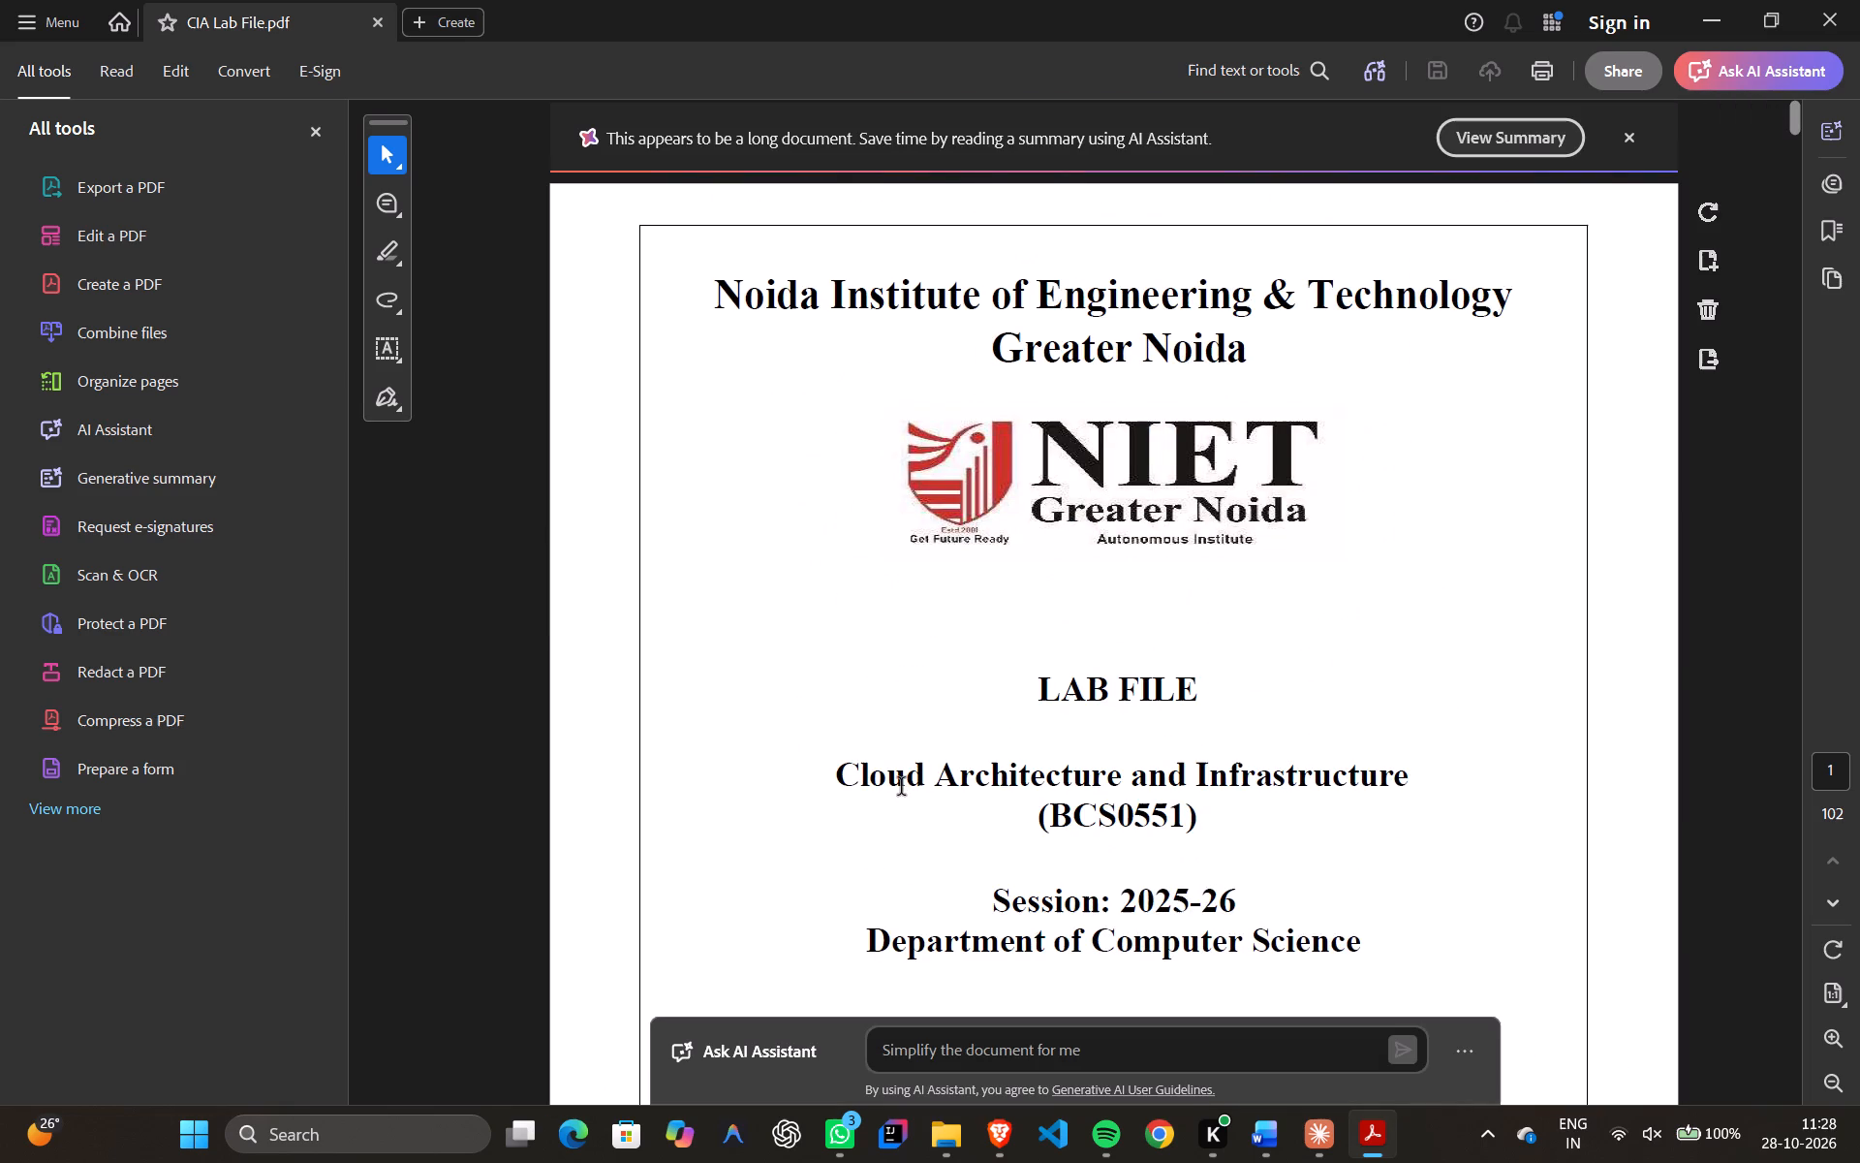
scroll(902, 788, "down", 5)
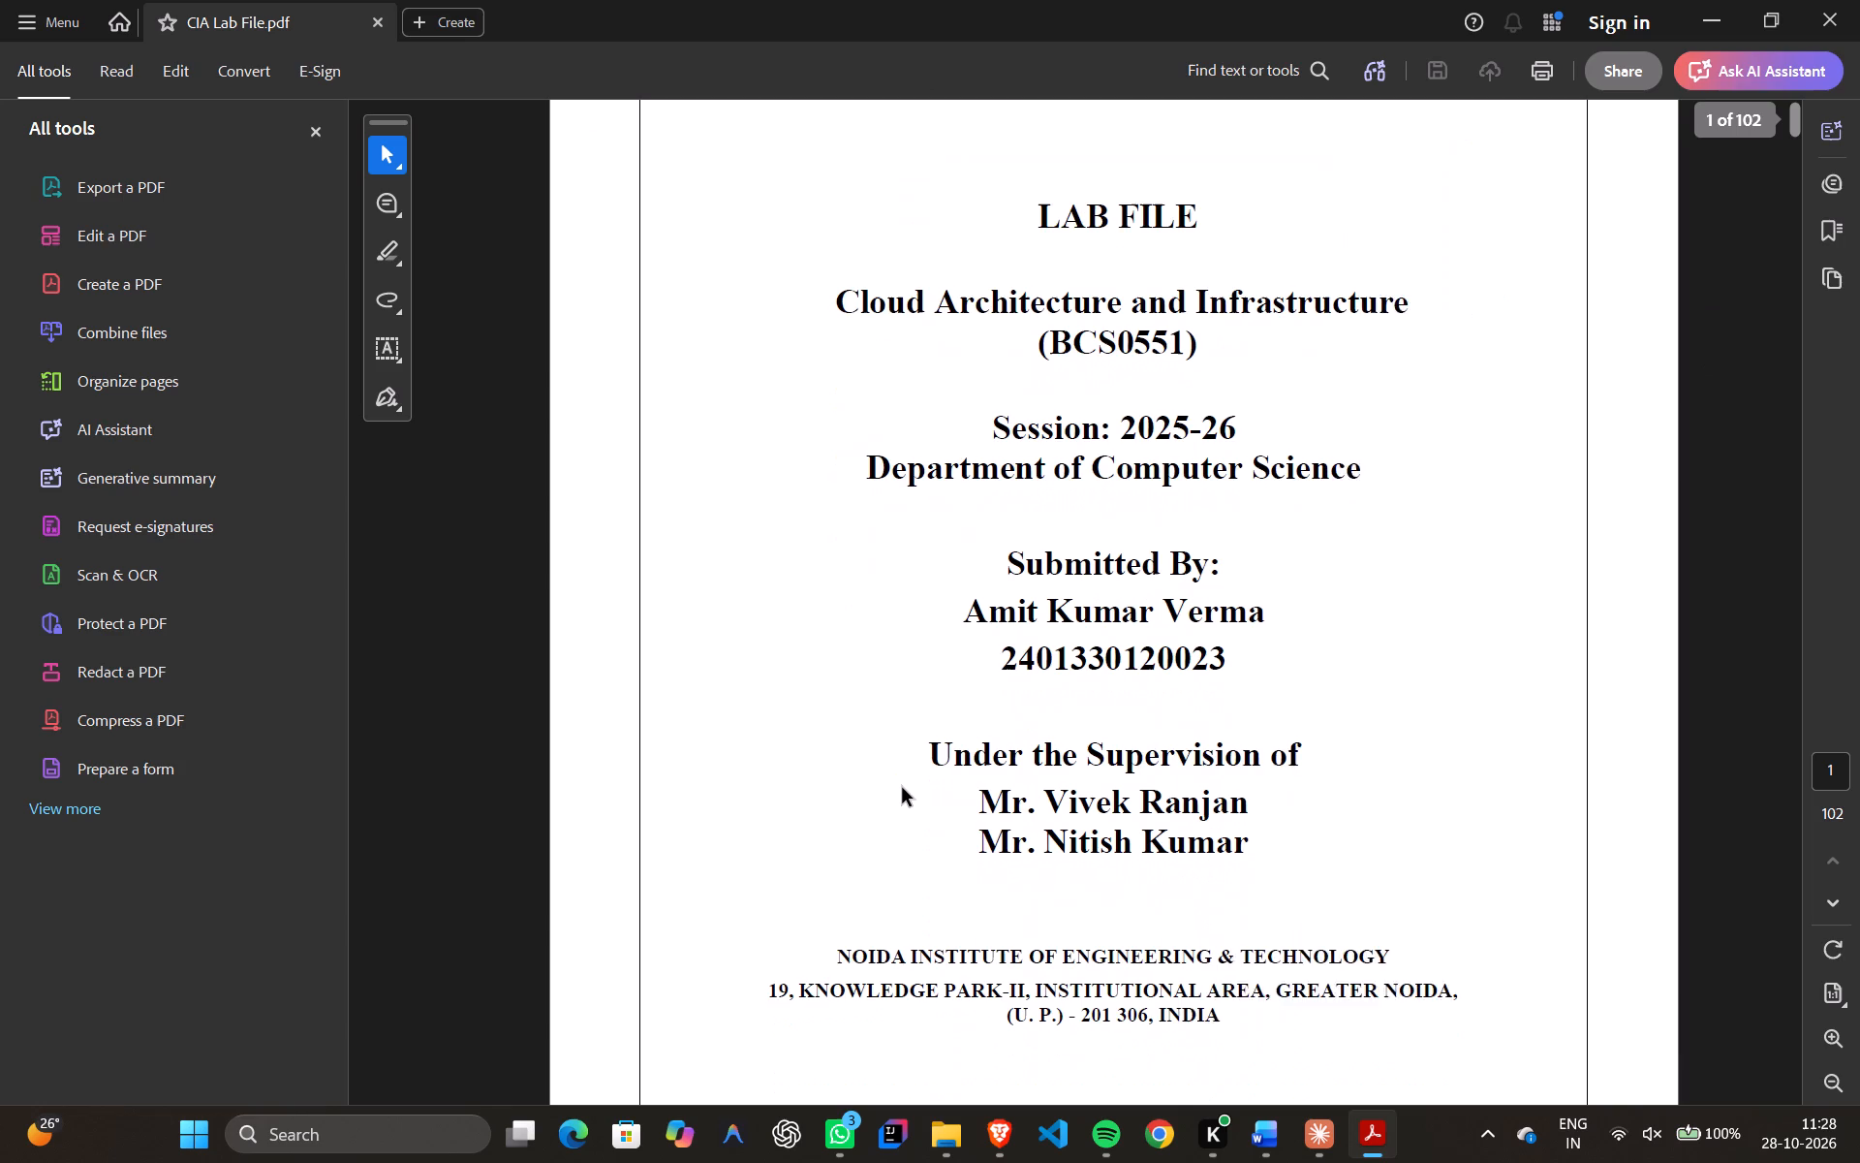
scroll(902, 788, "down", 9)
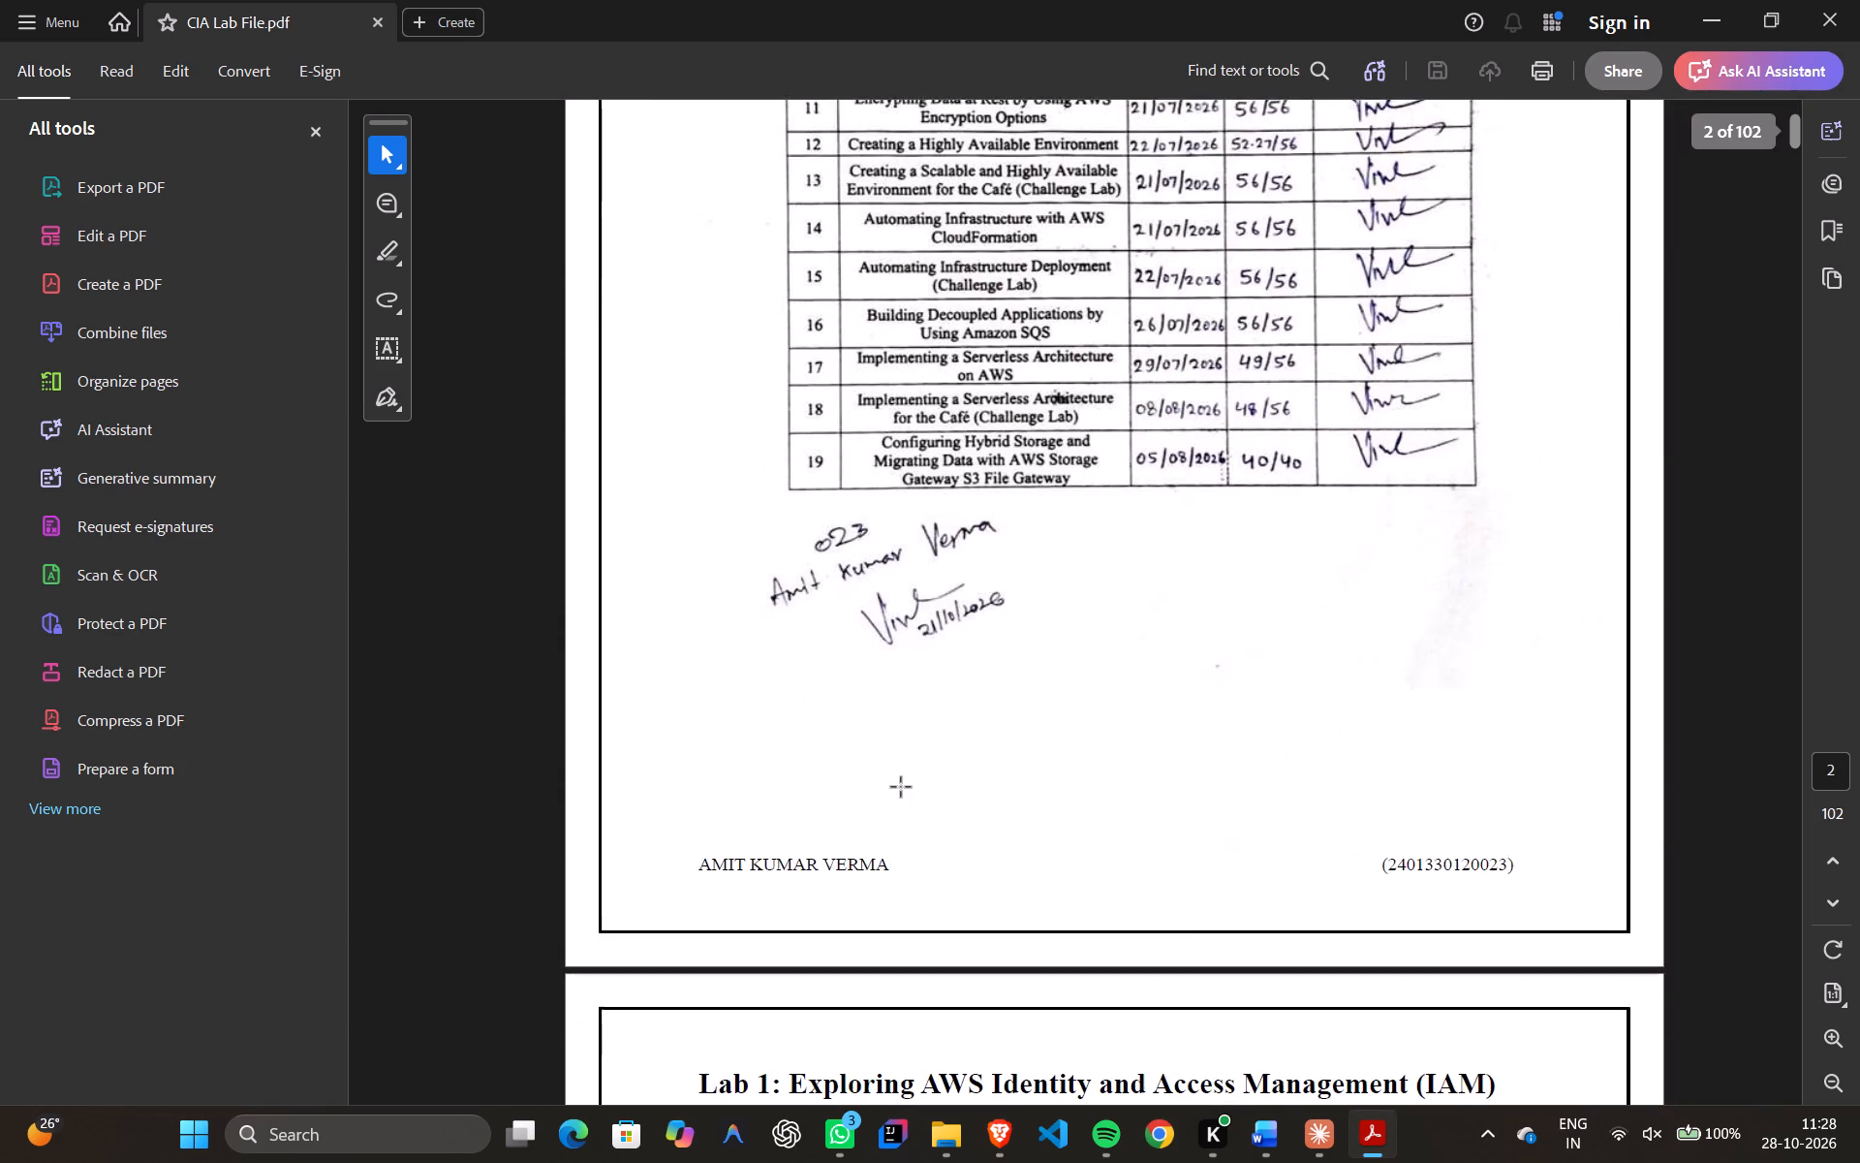
scroll(902, 788, "down", 8)
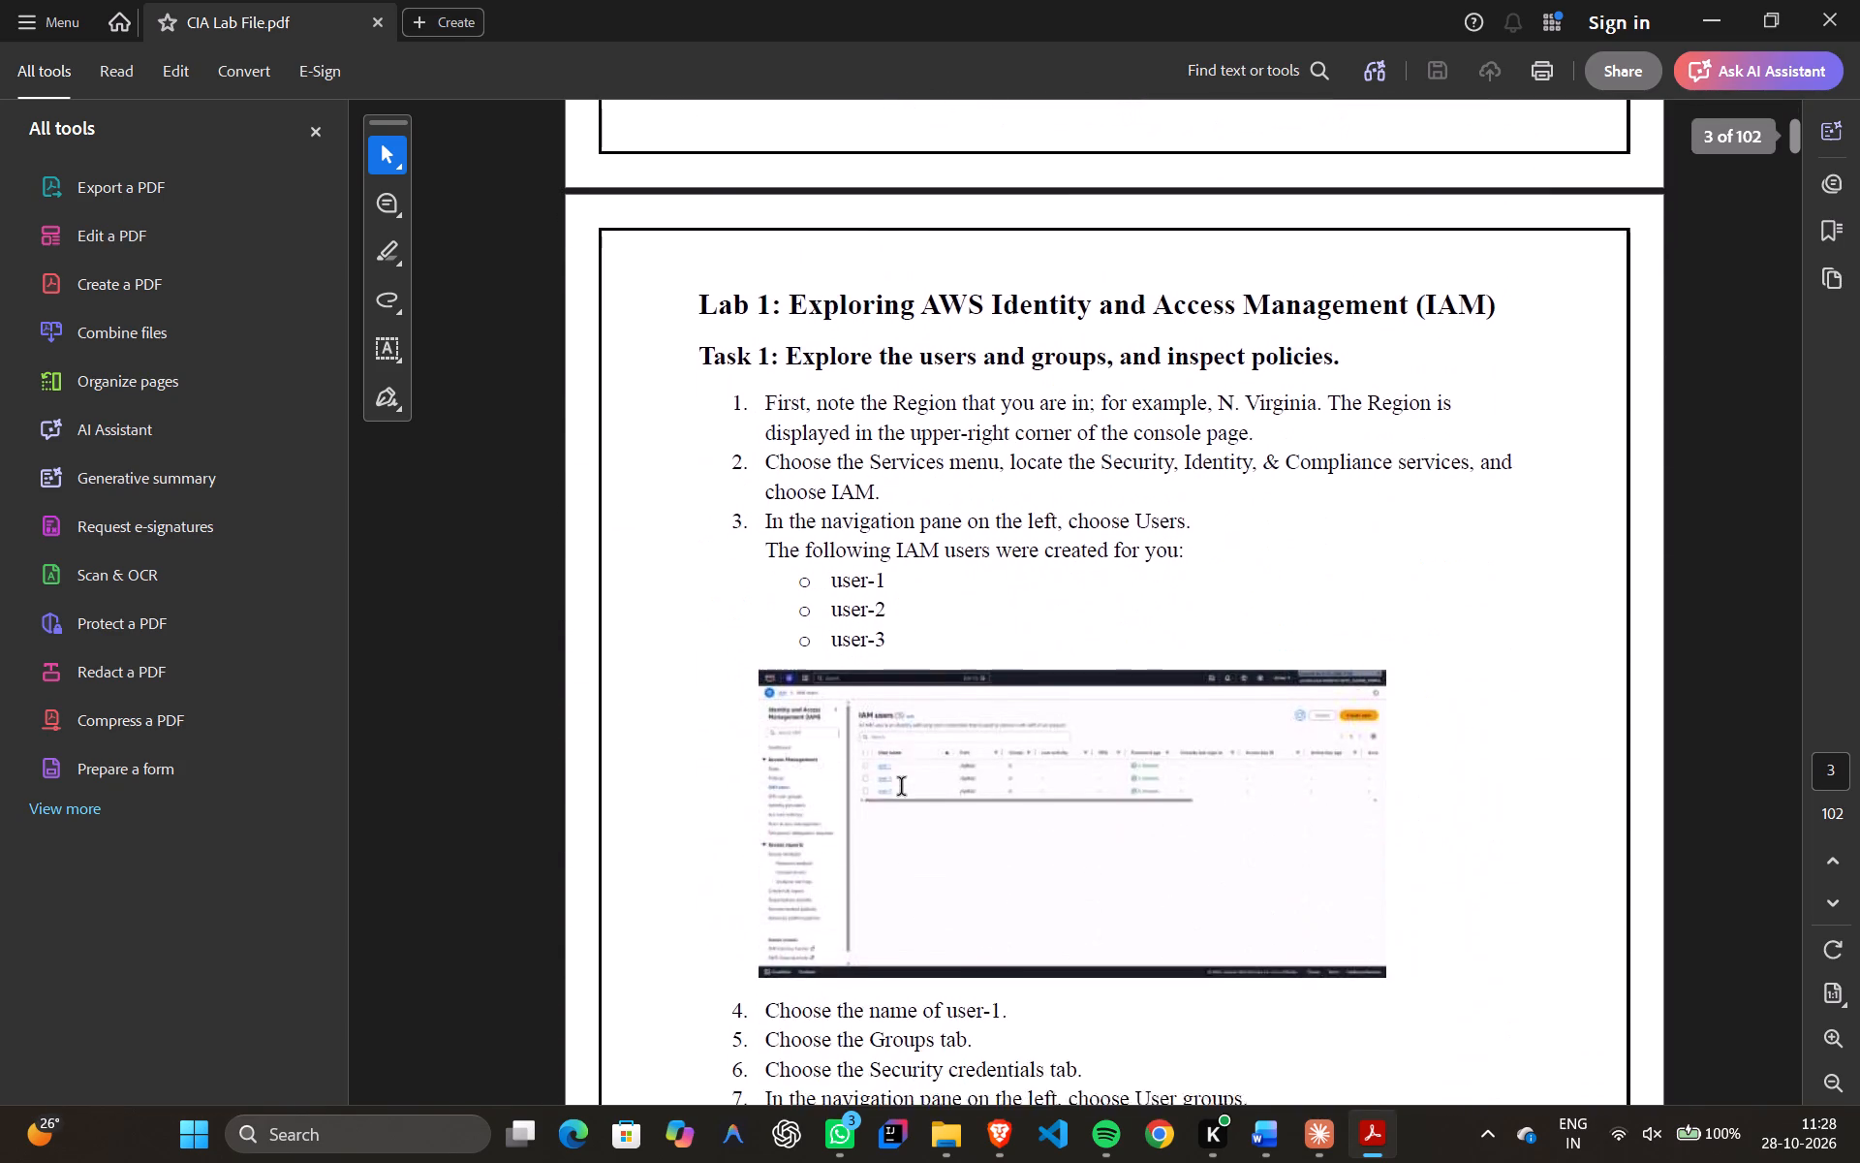
scroll(902, 788, "down", 14)
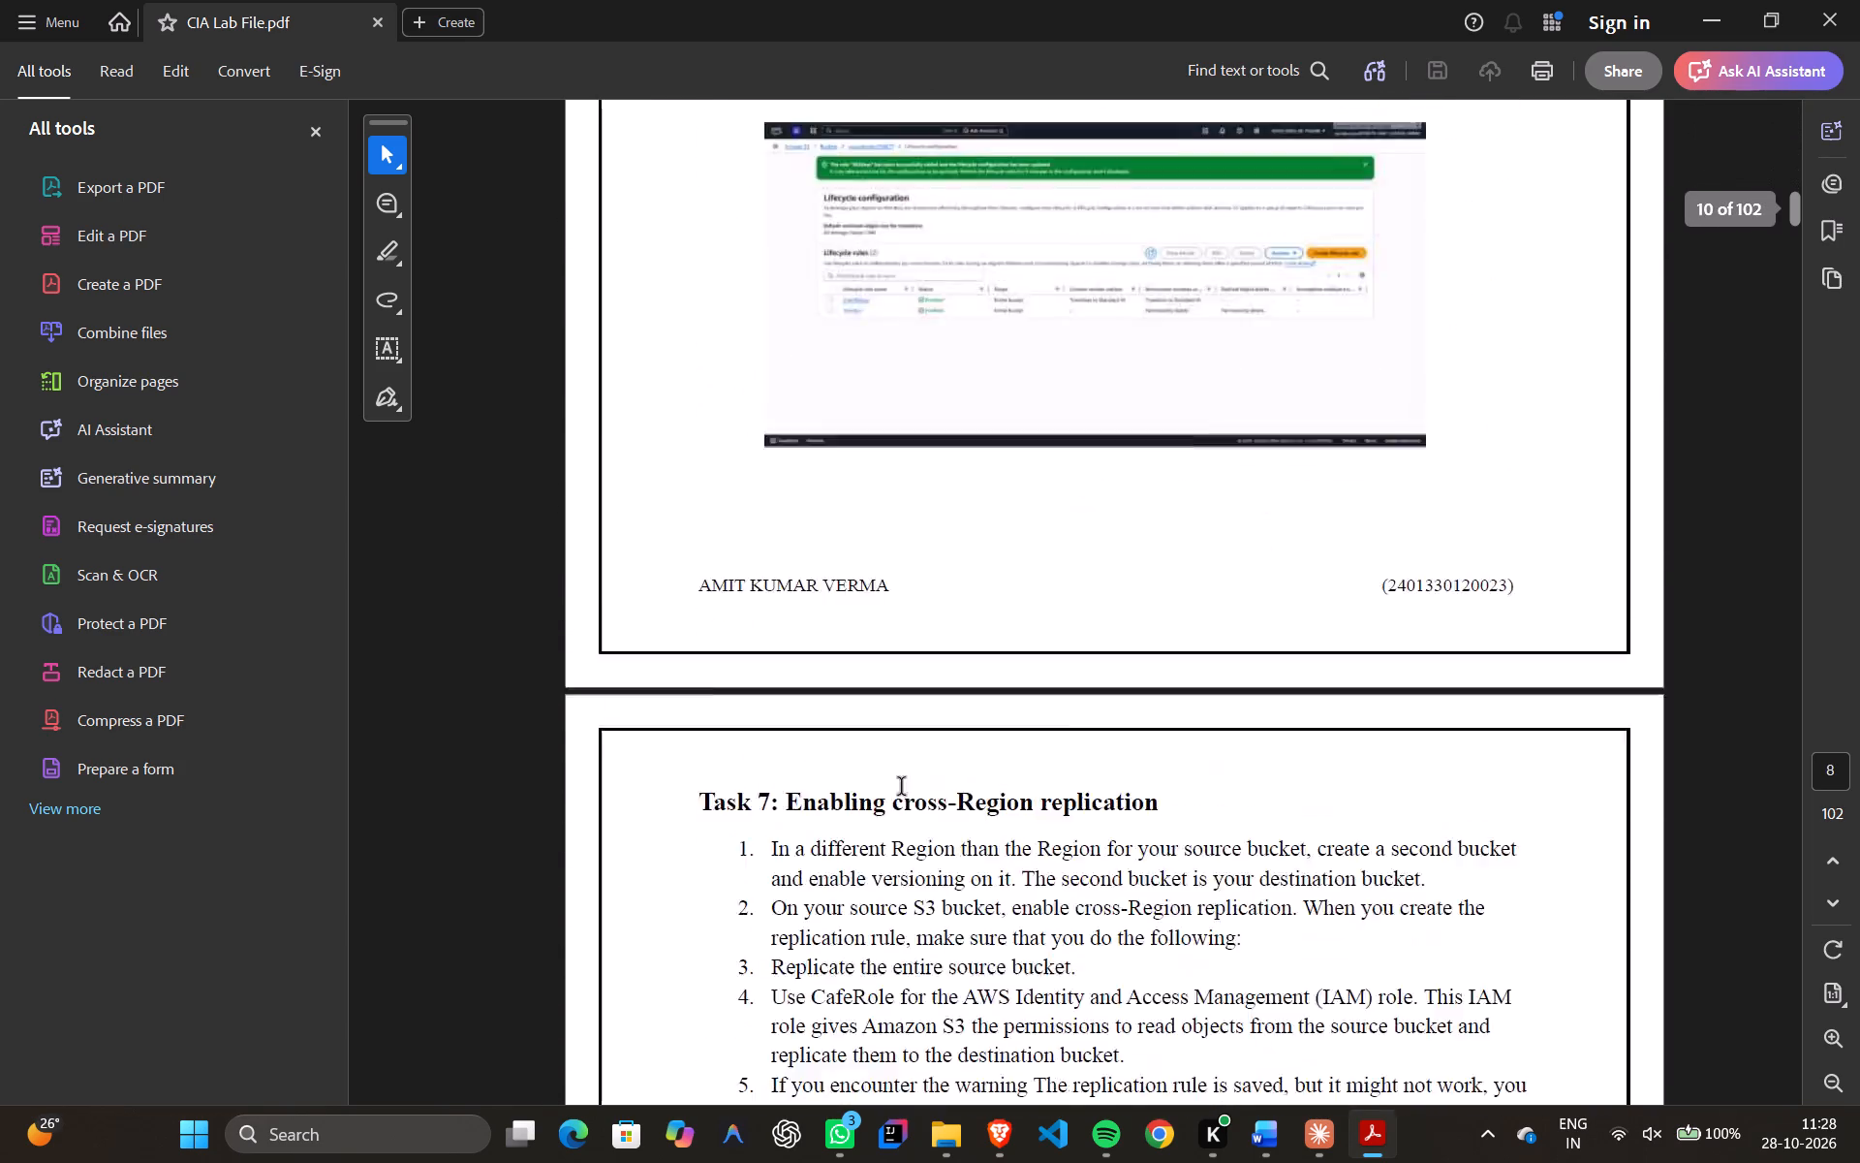
scroll(902, 788, "down", 9)
scroll(593, 581, "down", 1)
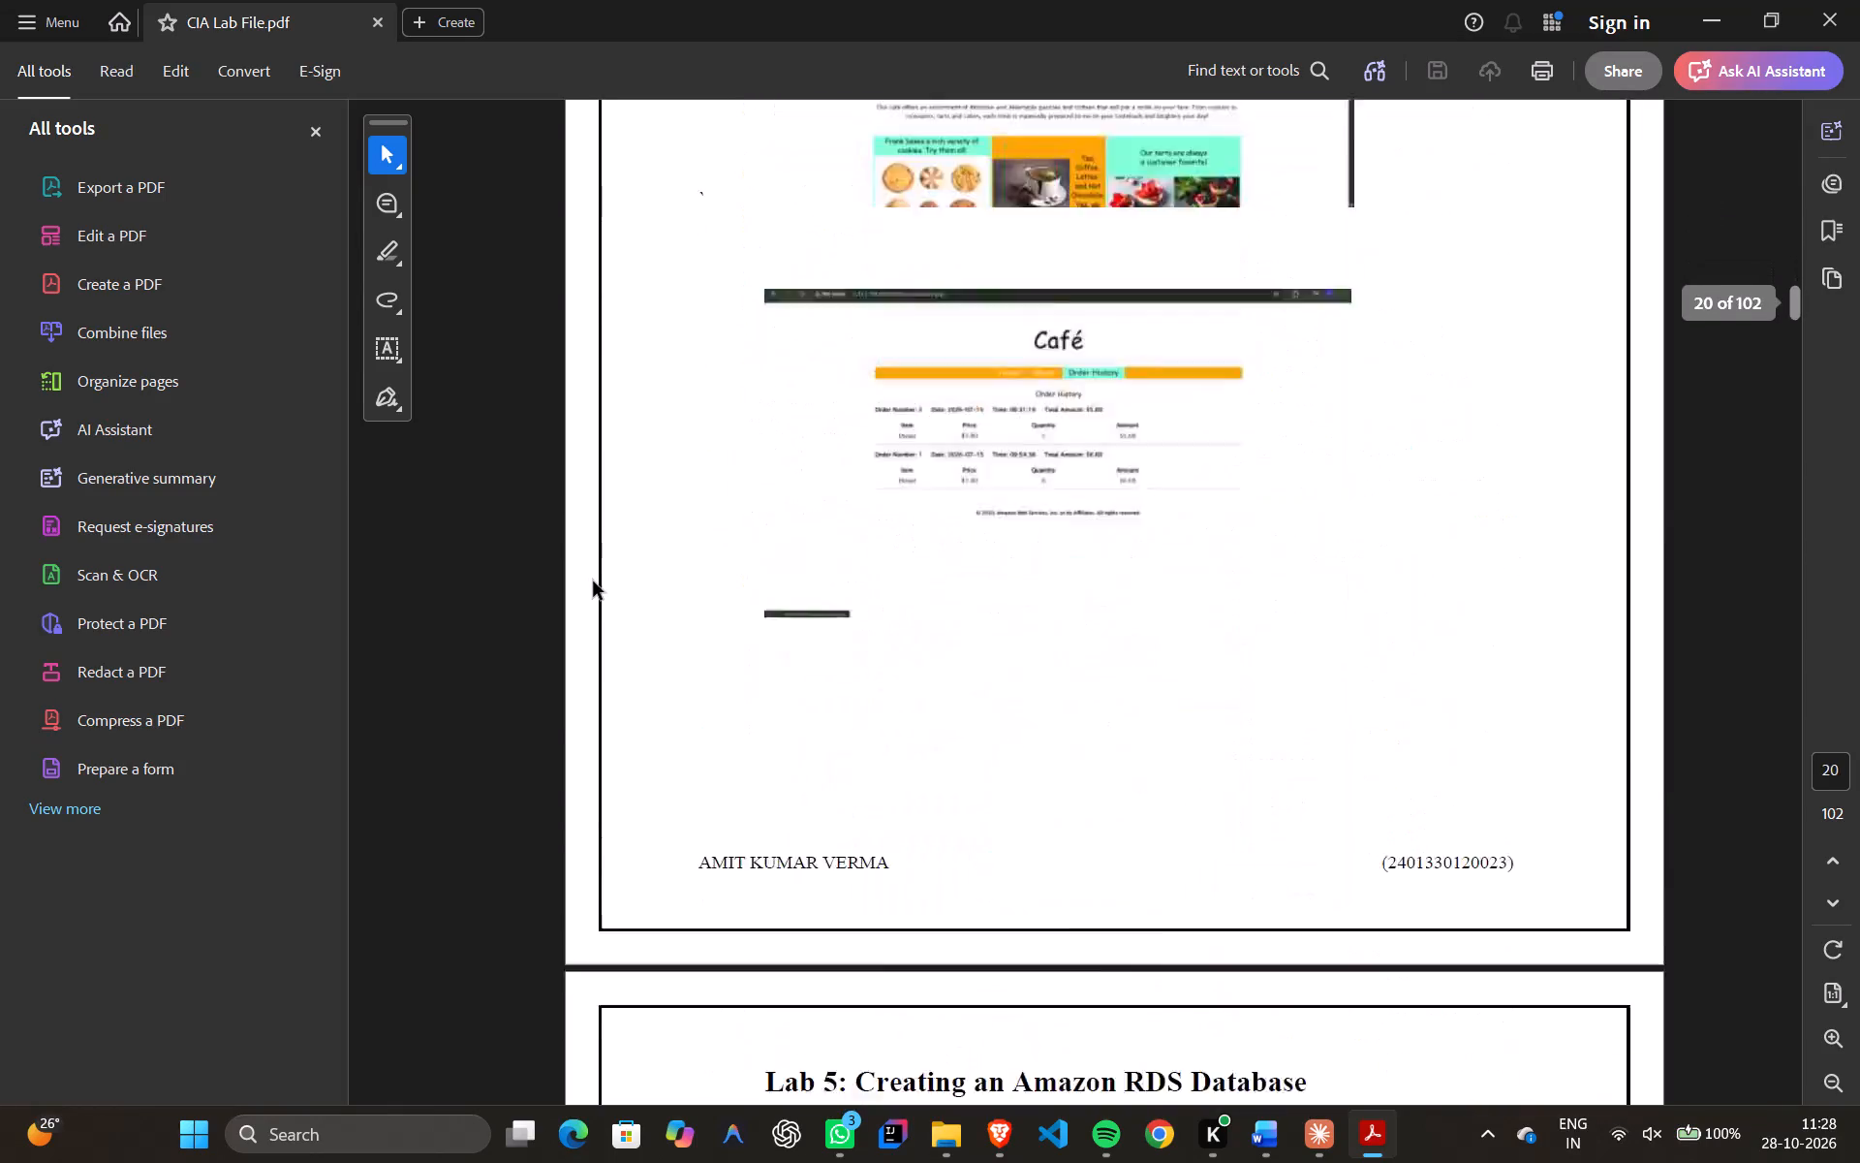
scroll(593, 581, "down", 4)
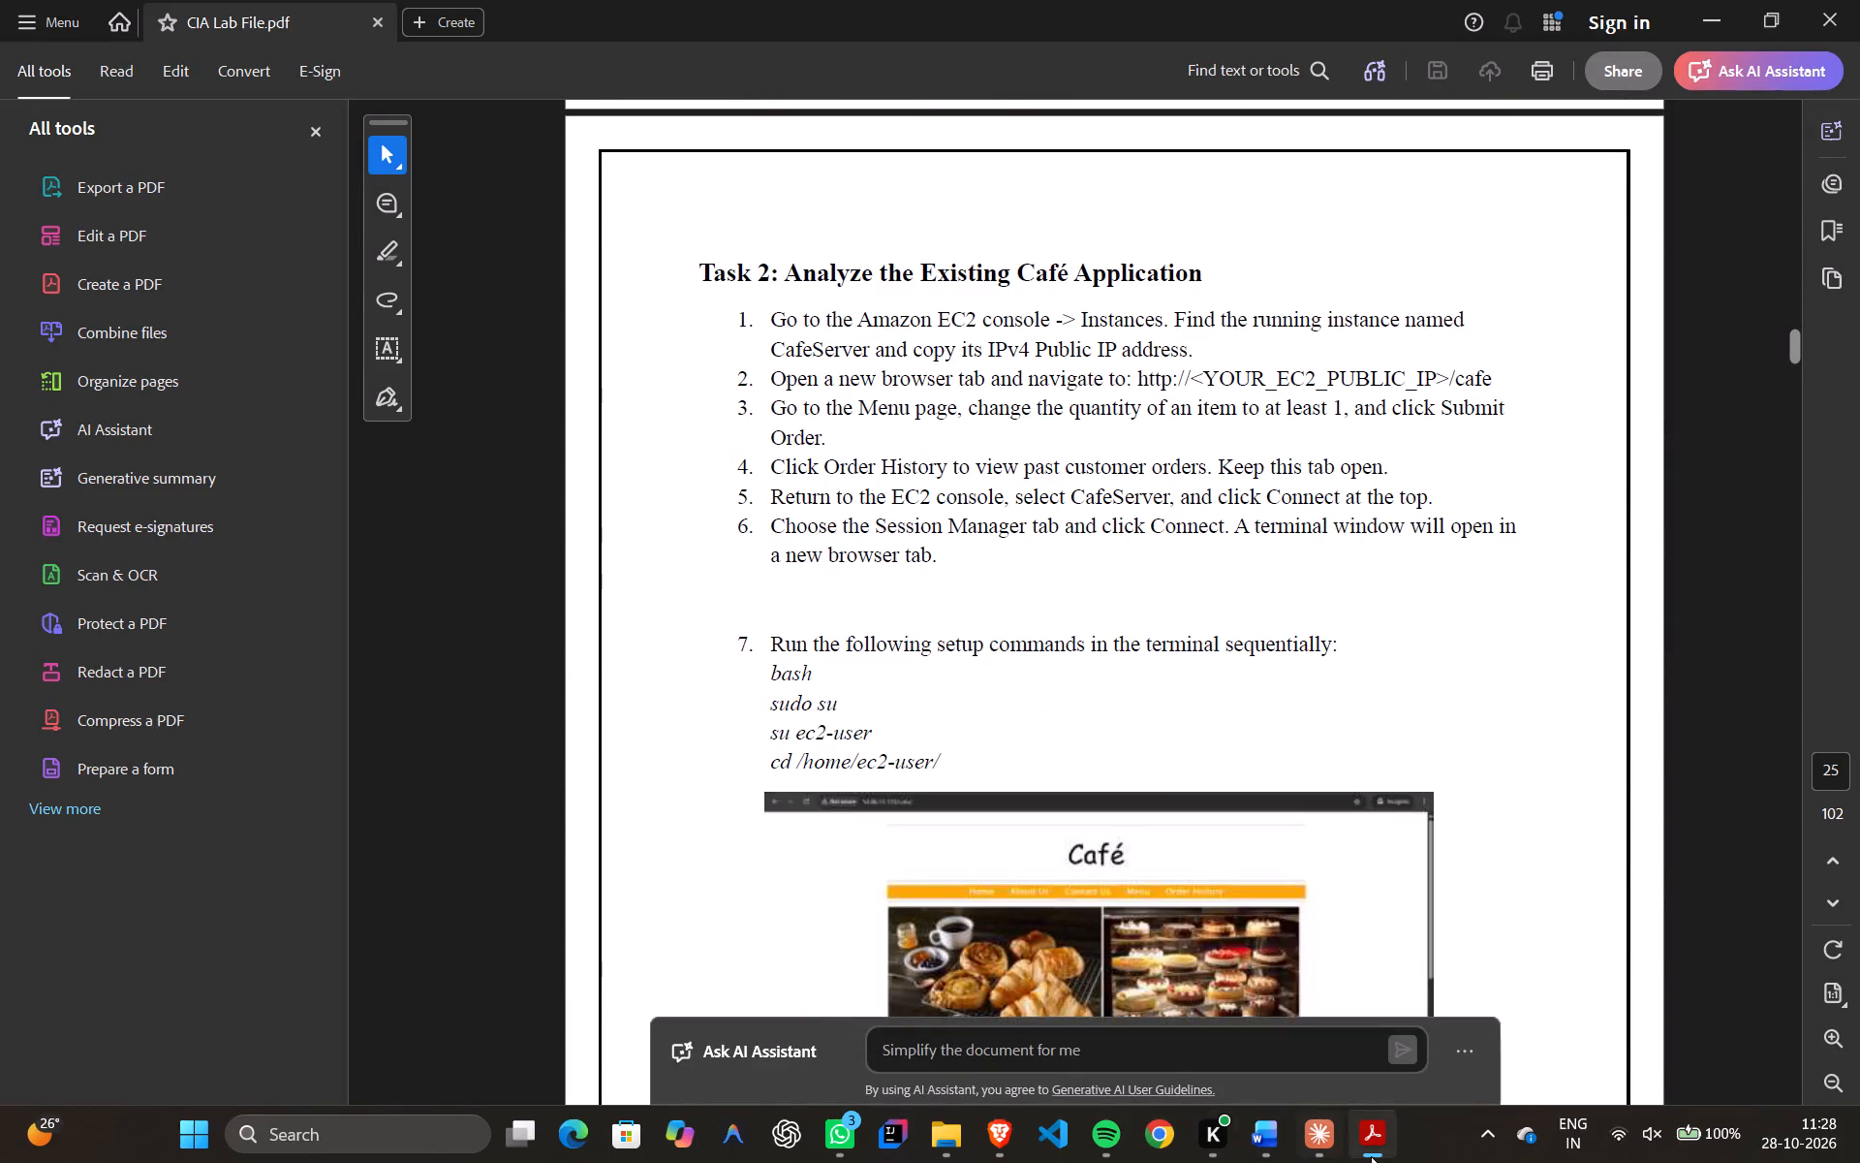
Switch to the CAI Lab Front Page document in Word and replace the submitting student's name and roll number with another student's details.
left_click(1263, 1134)
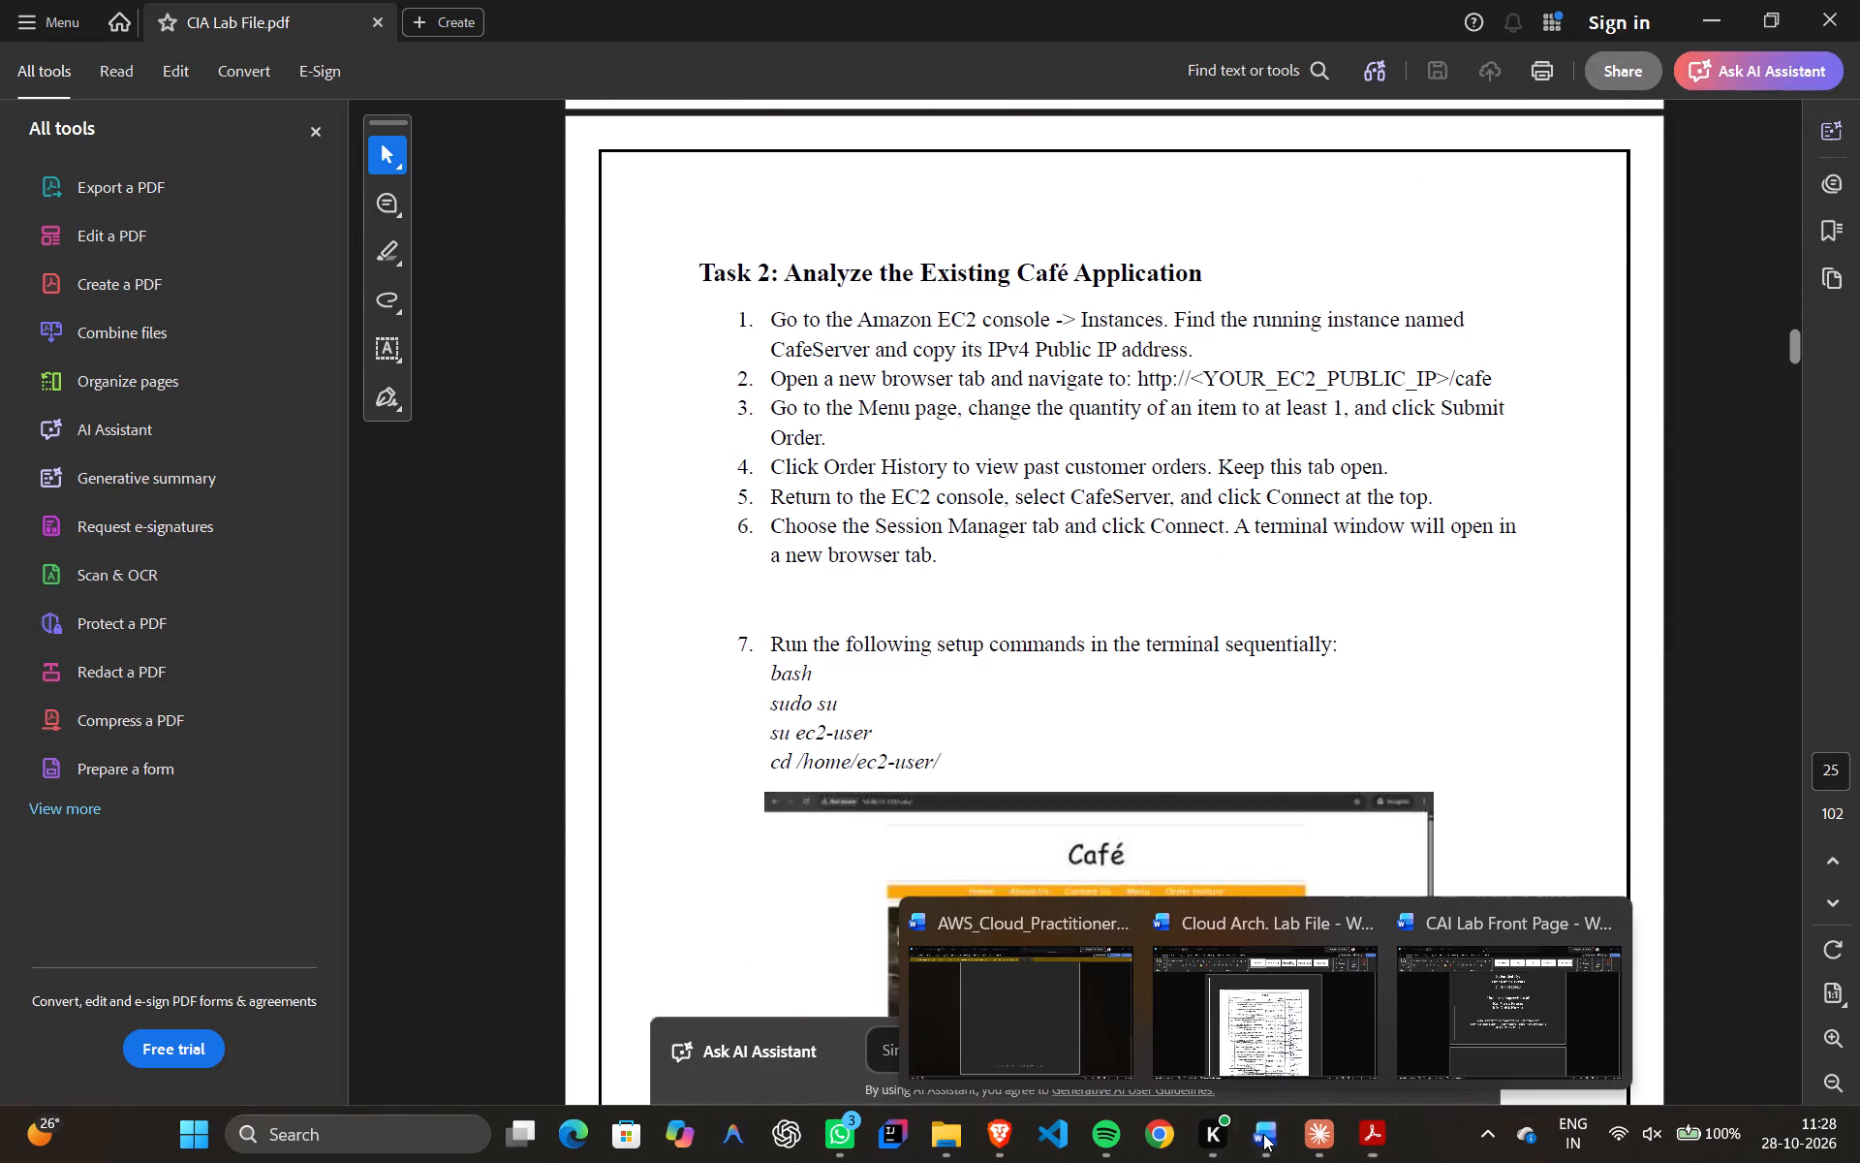
left_click(1422, 994)
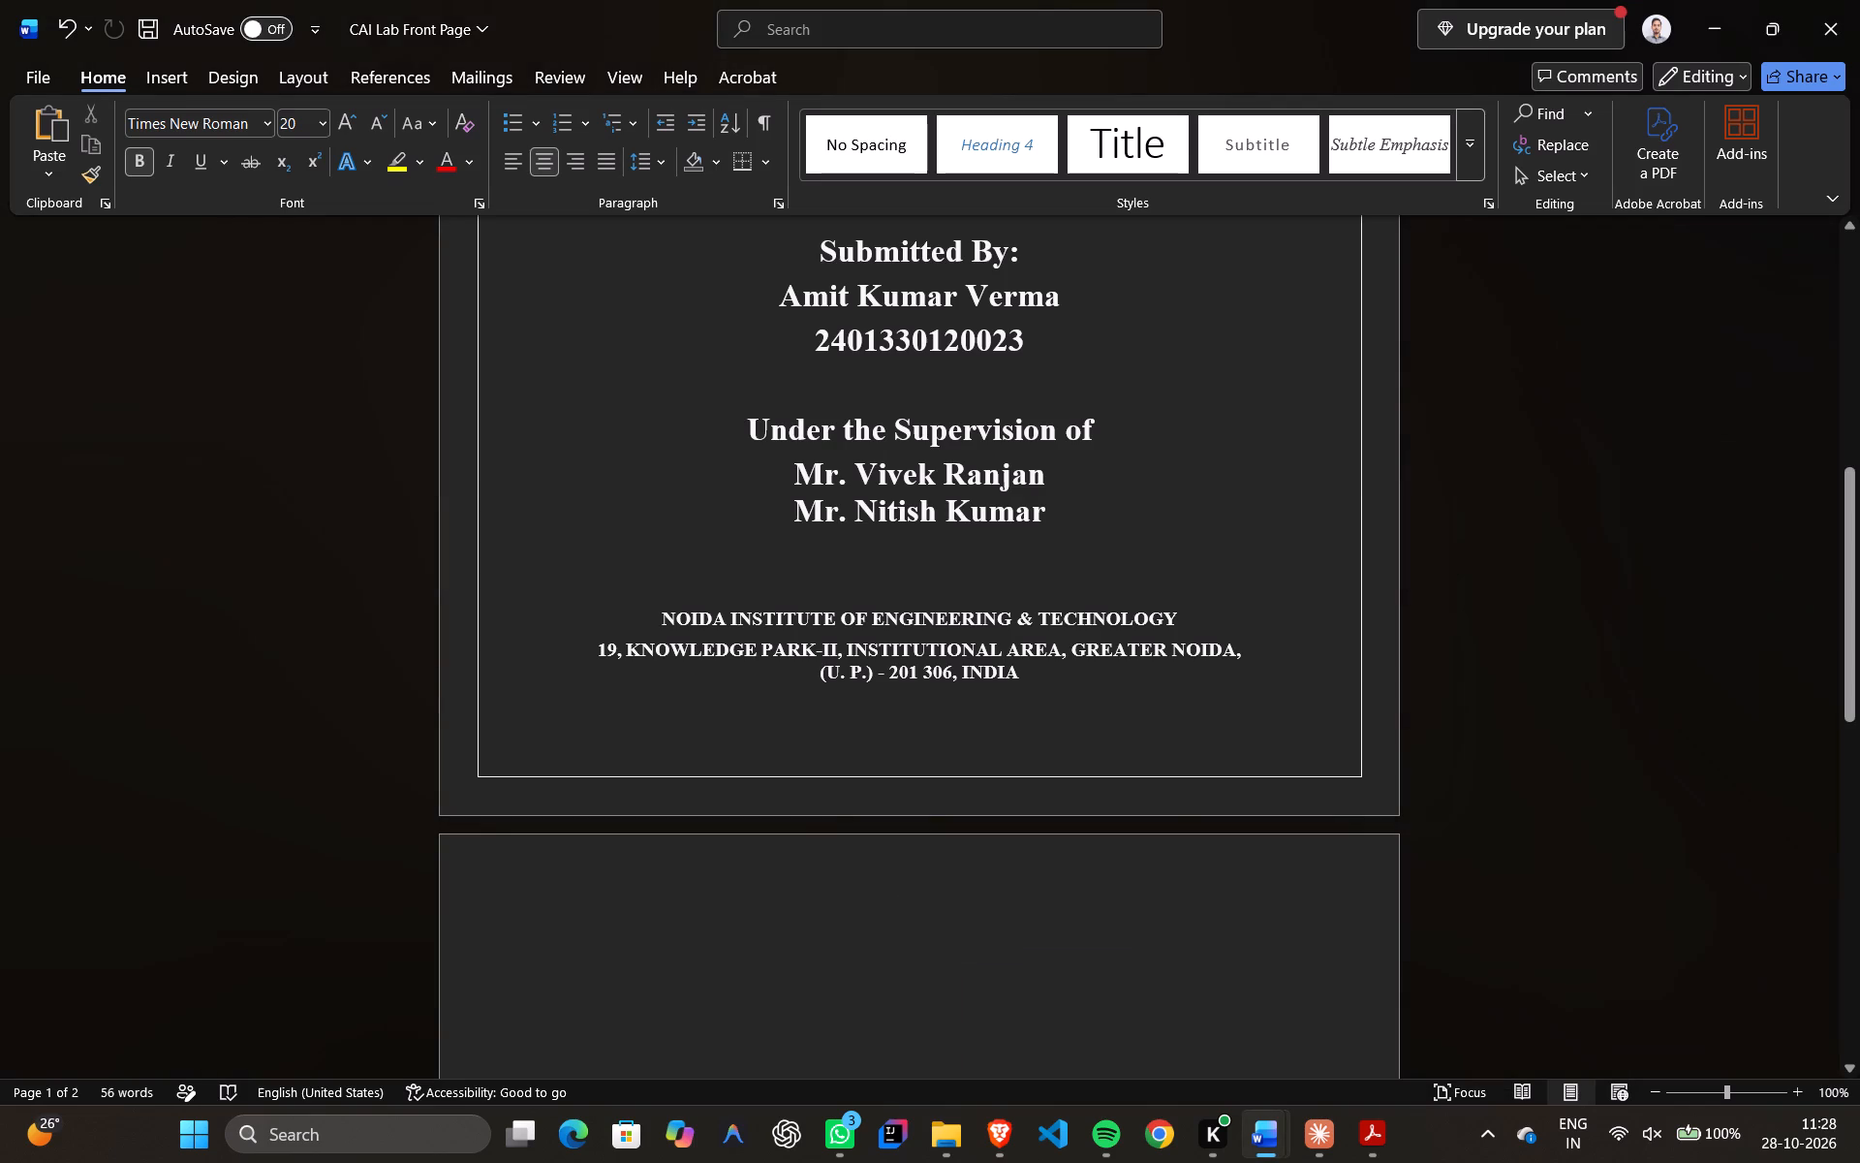
left_click_drag(1068, 300, 797, 289)
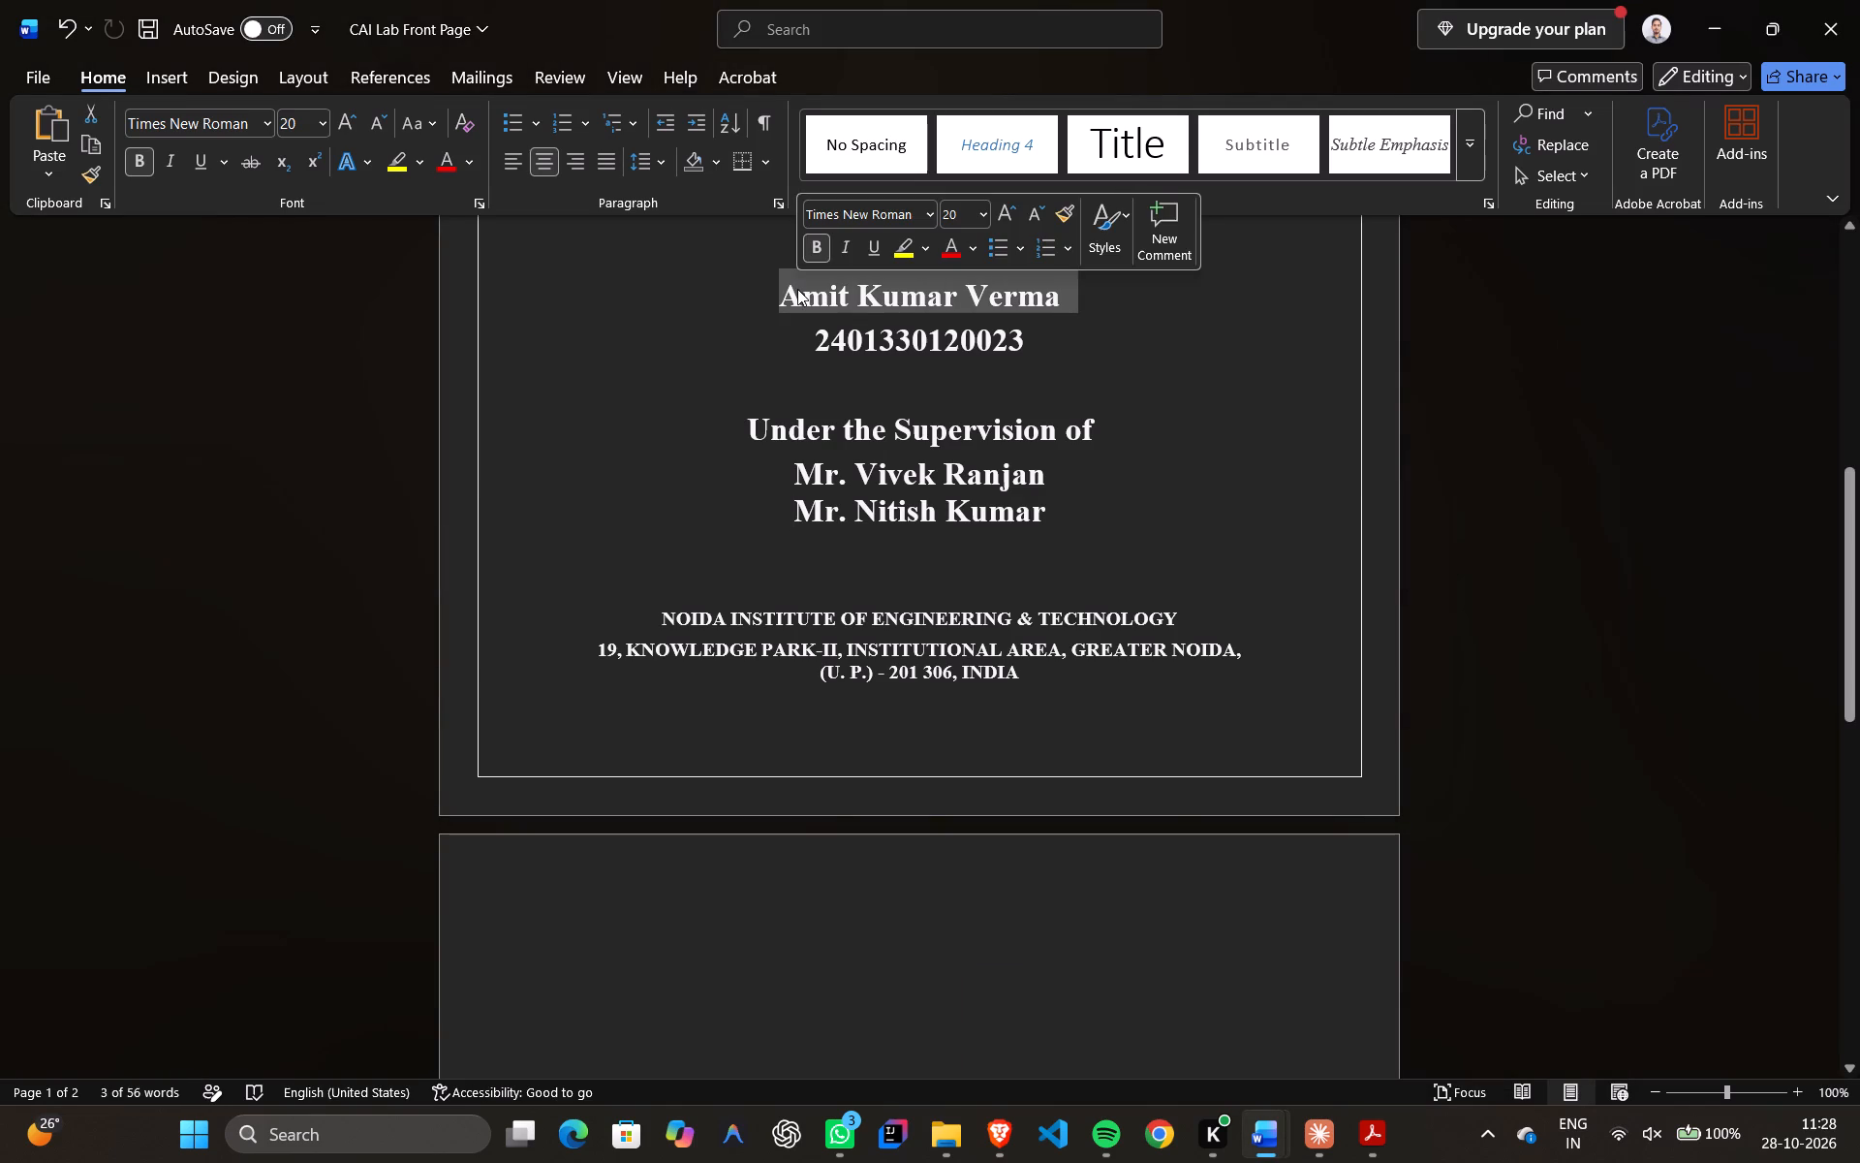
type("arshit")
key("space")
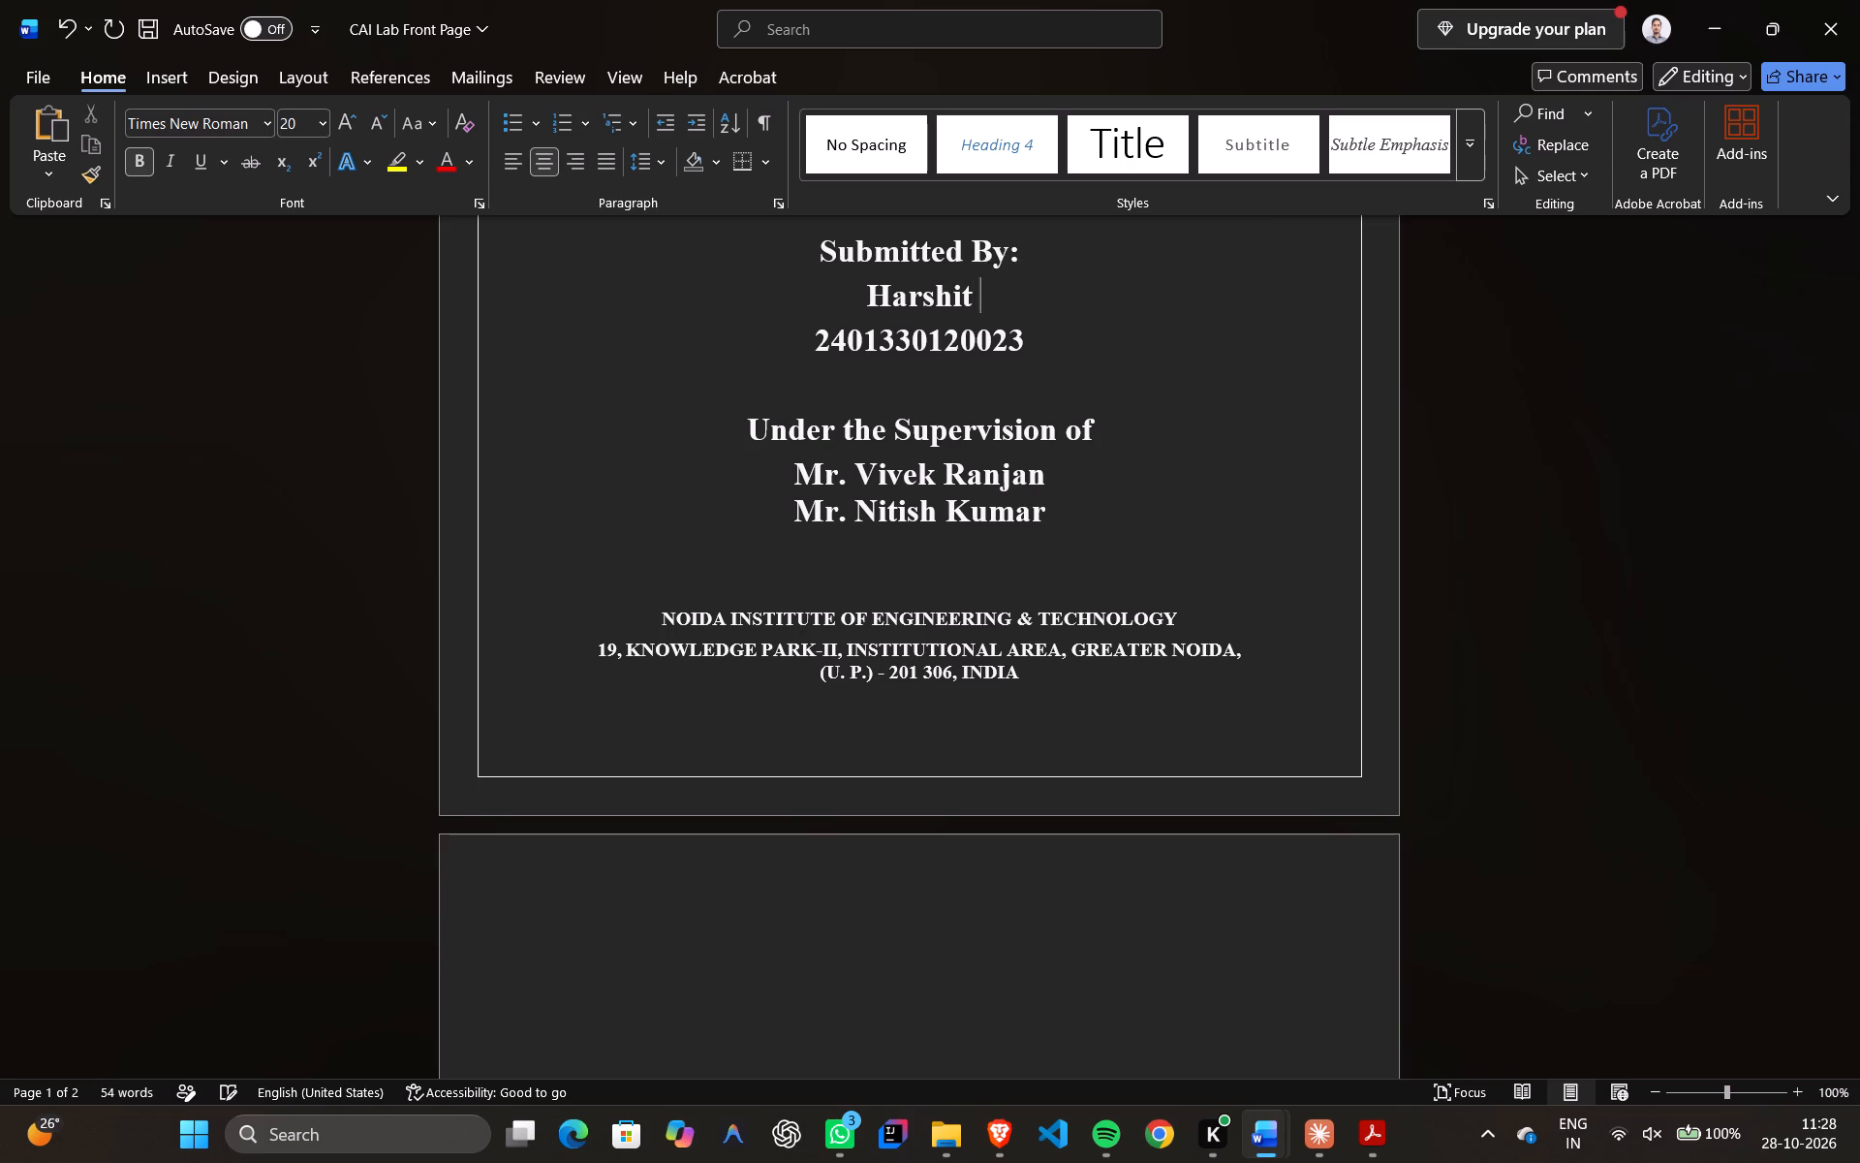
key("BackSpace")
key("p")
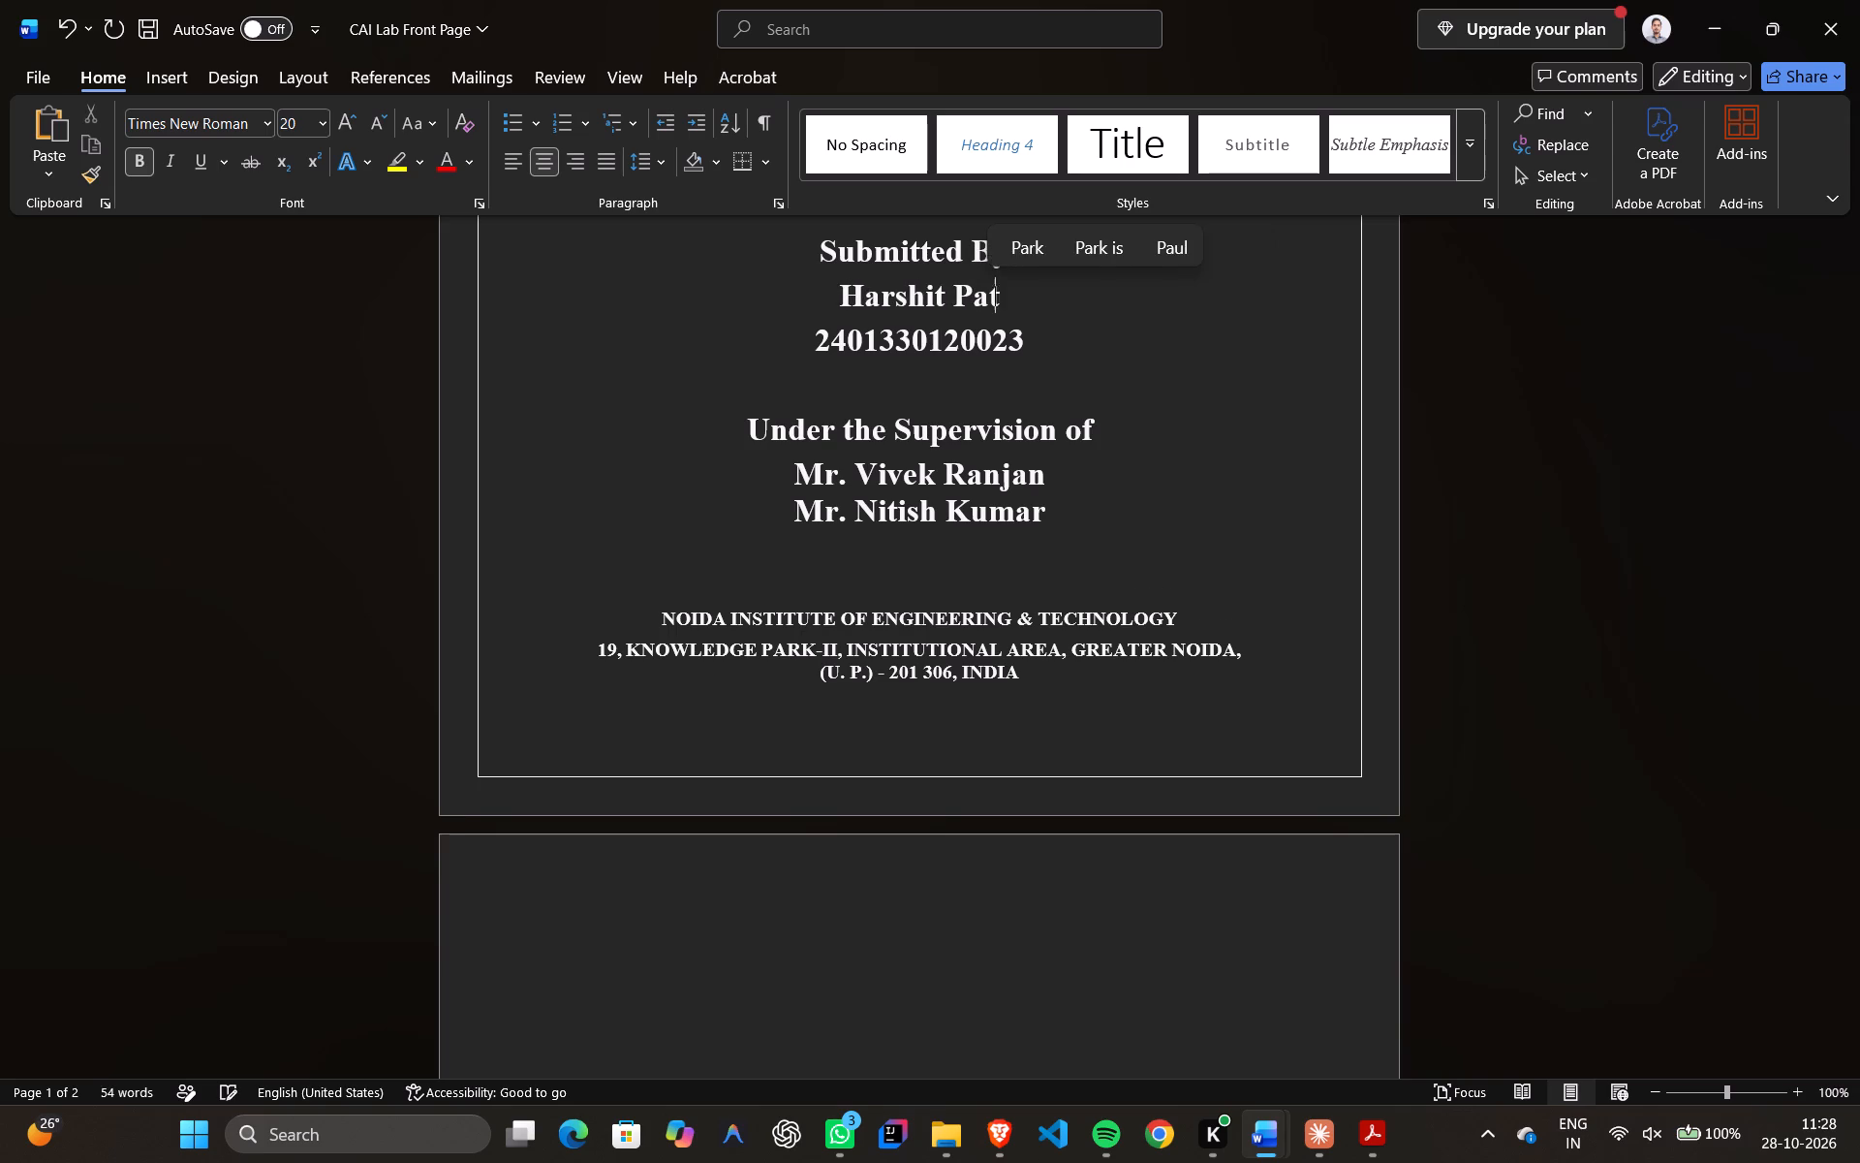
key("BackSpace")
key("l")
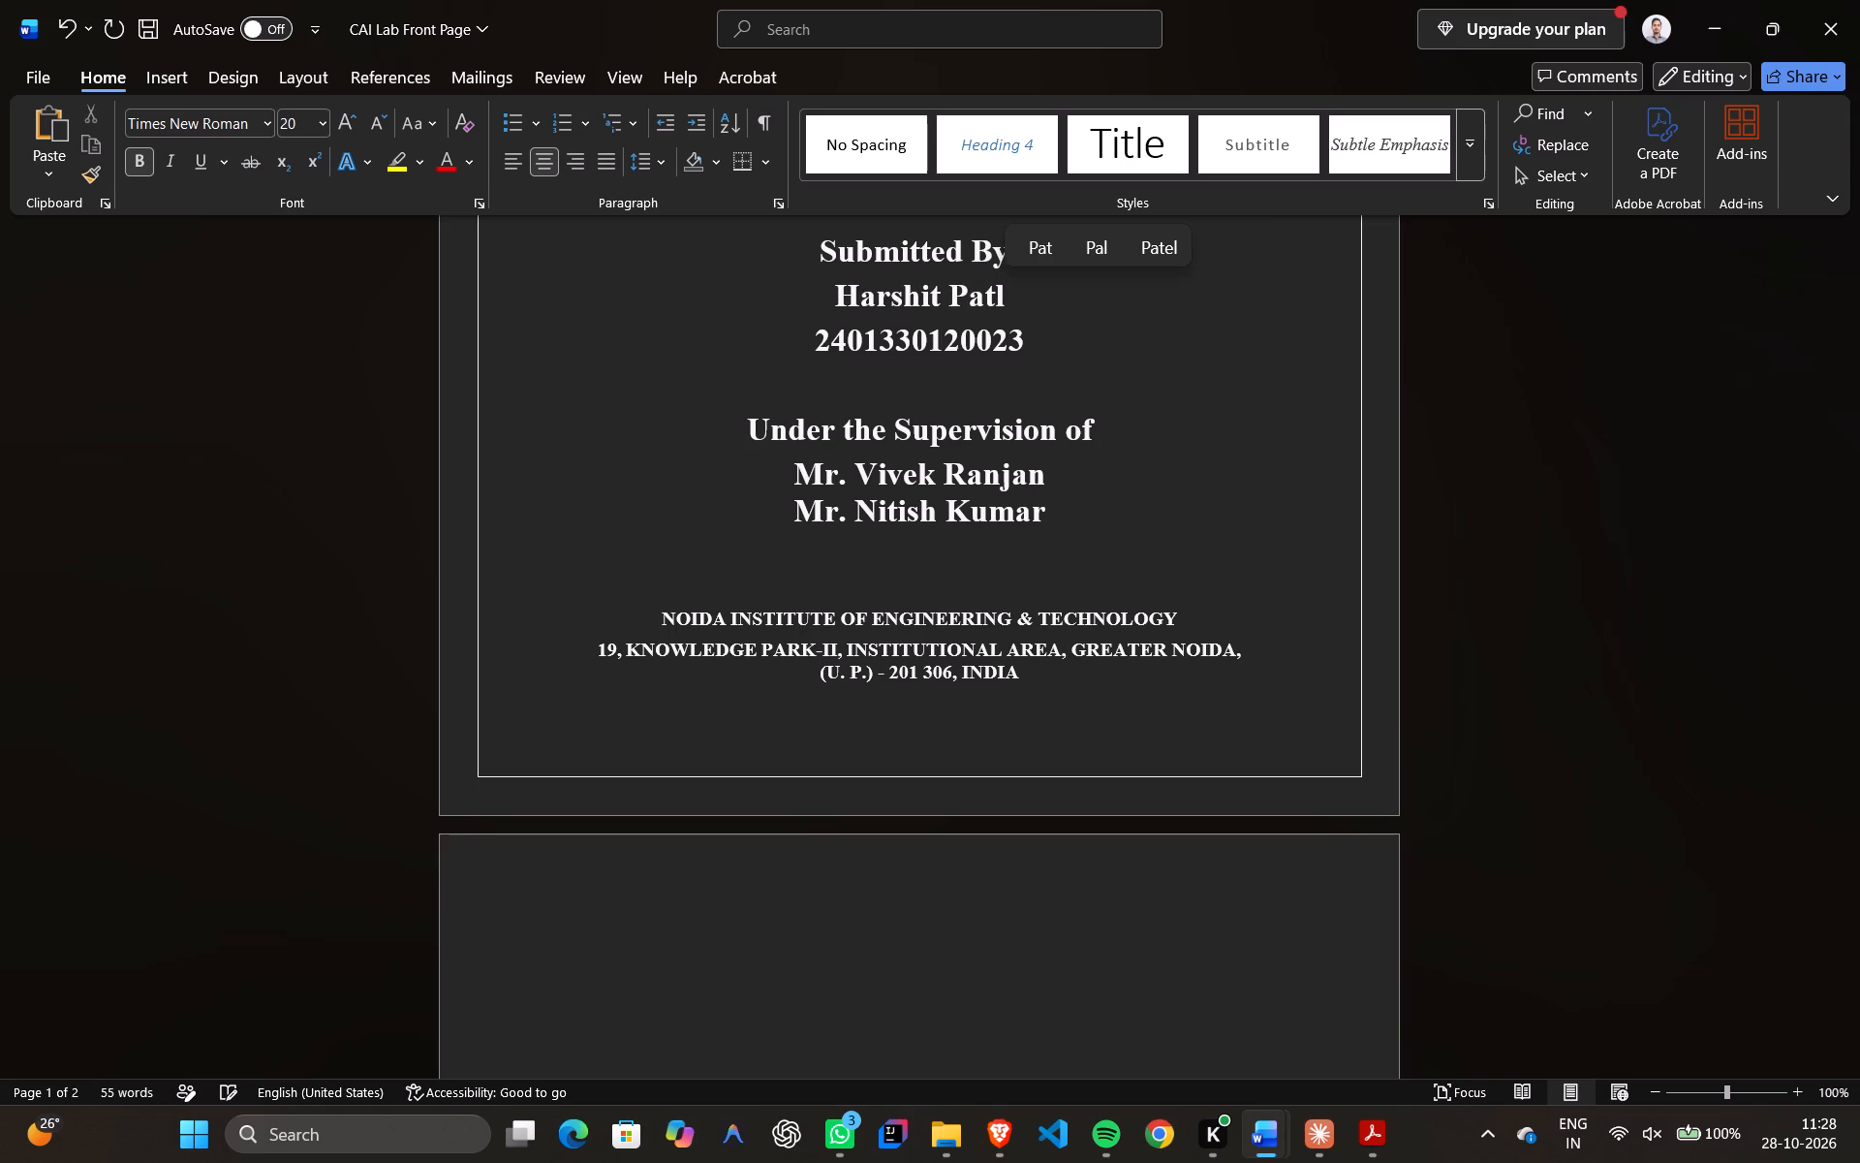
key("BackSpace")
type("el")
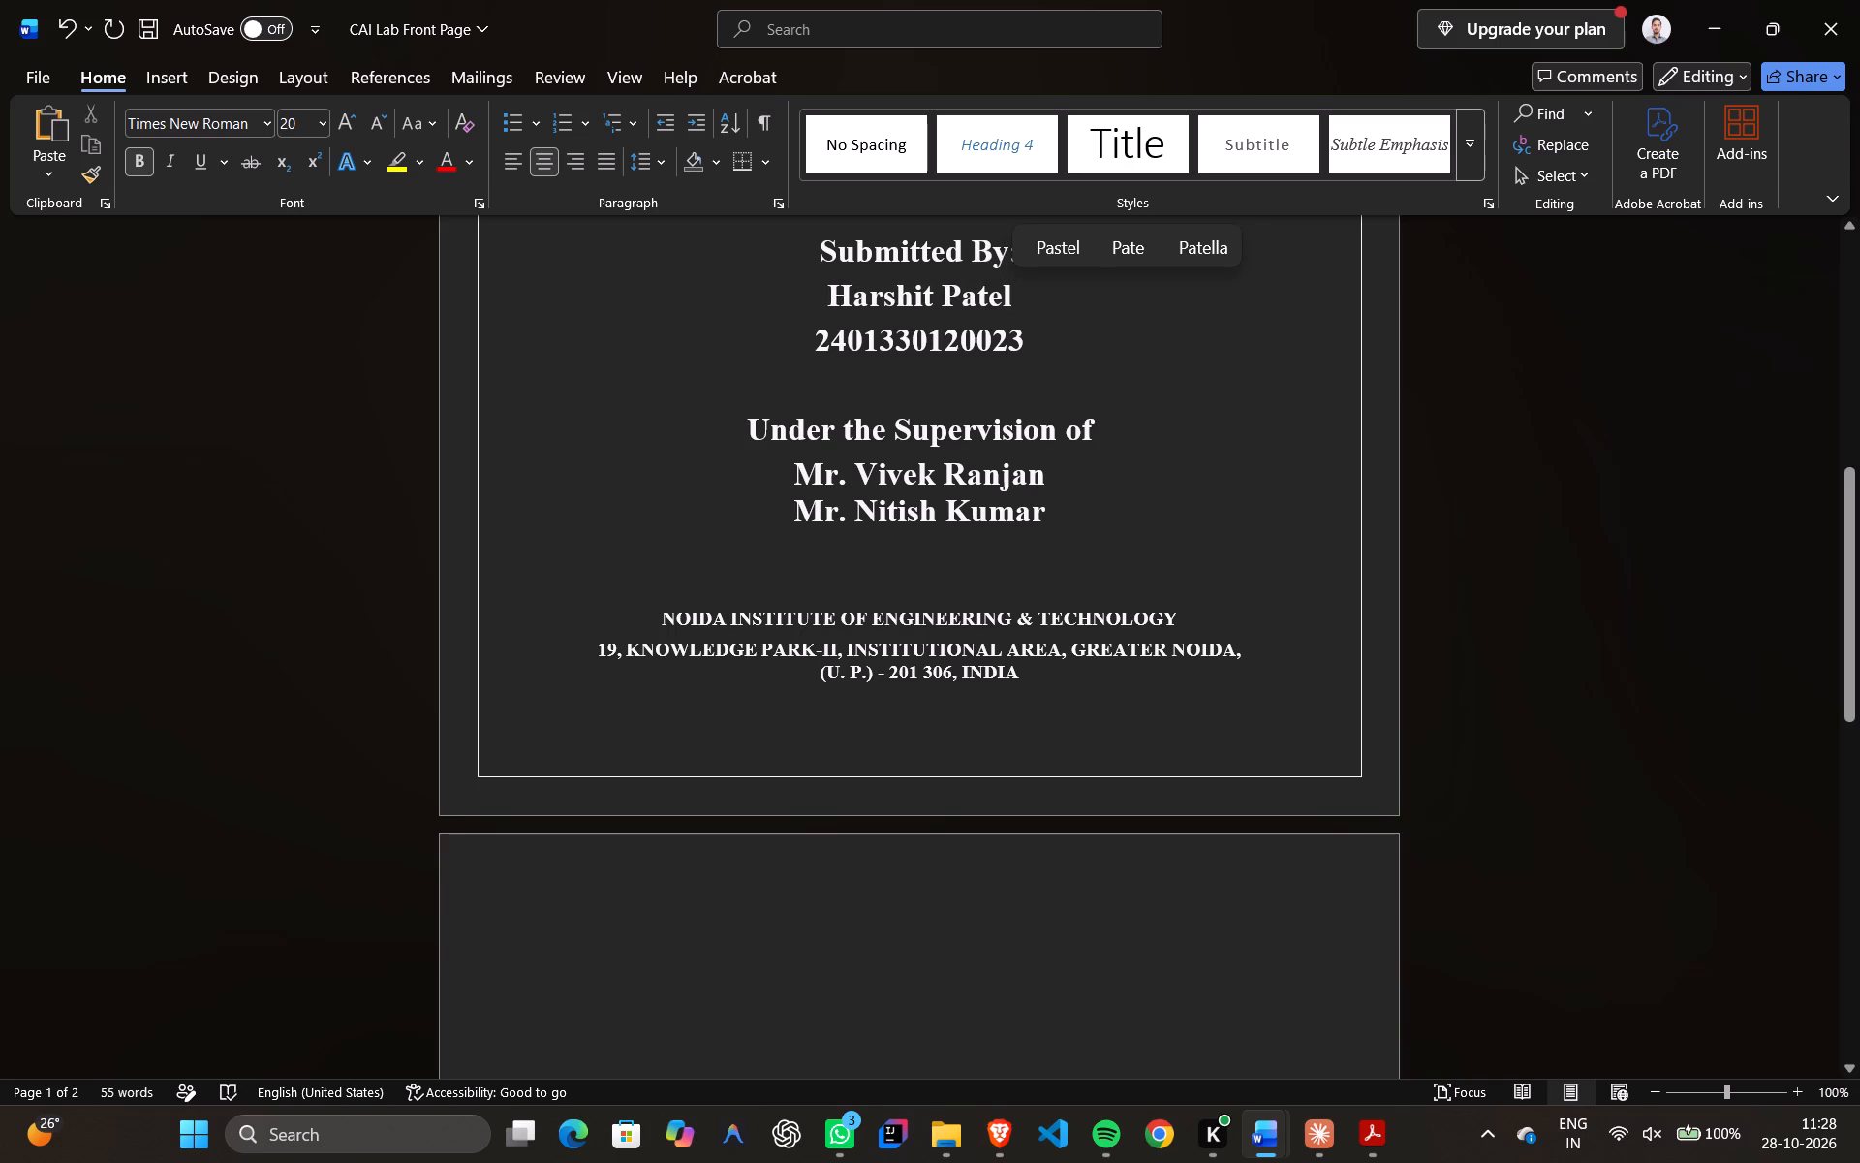
left_click(1030, 345)
key("BackSpace")
key("BackSpace")
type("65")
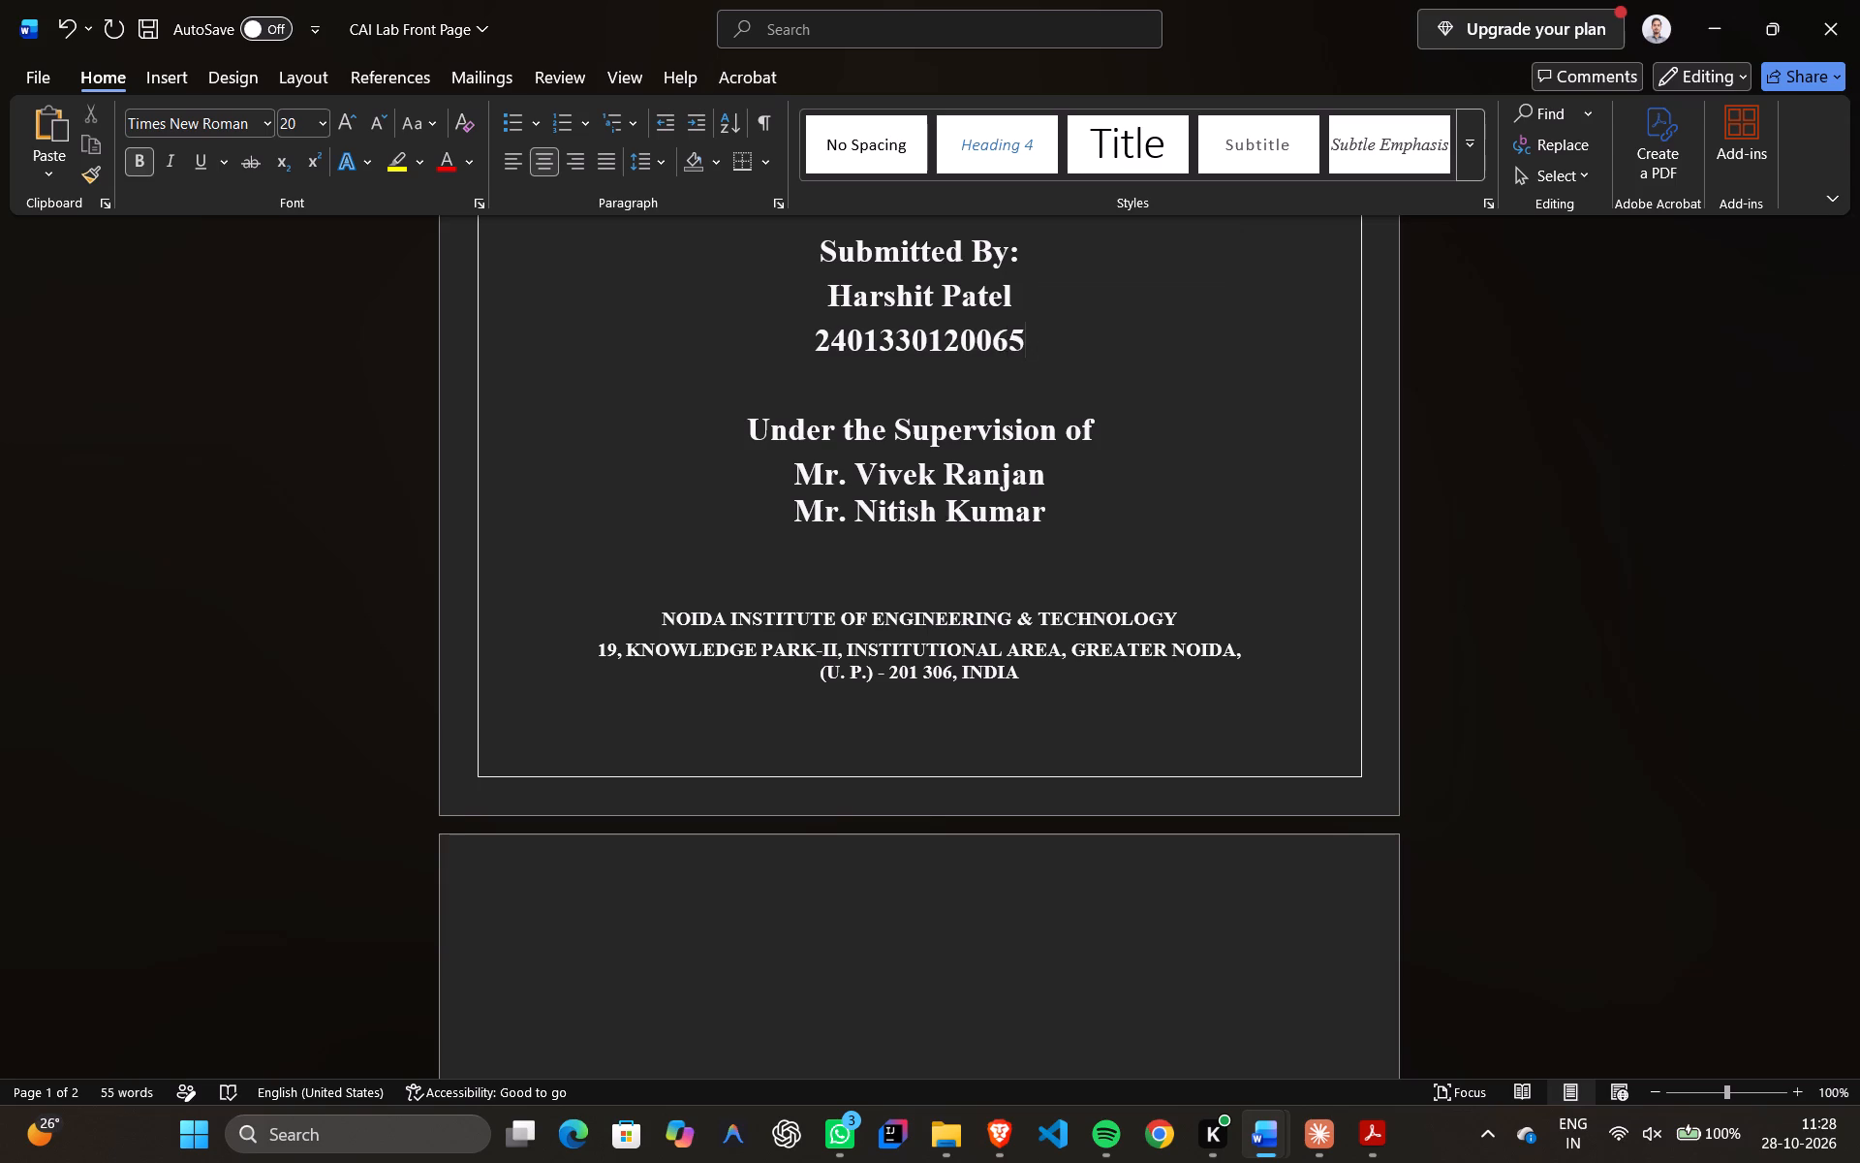
Print page 1 of the front page document with Microsoft Print to PDF, saving it as CAI Front Patel in Downloads.
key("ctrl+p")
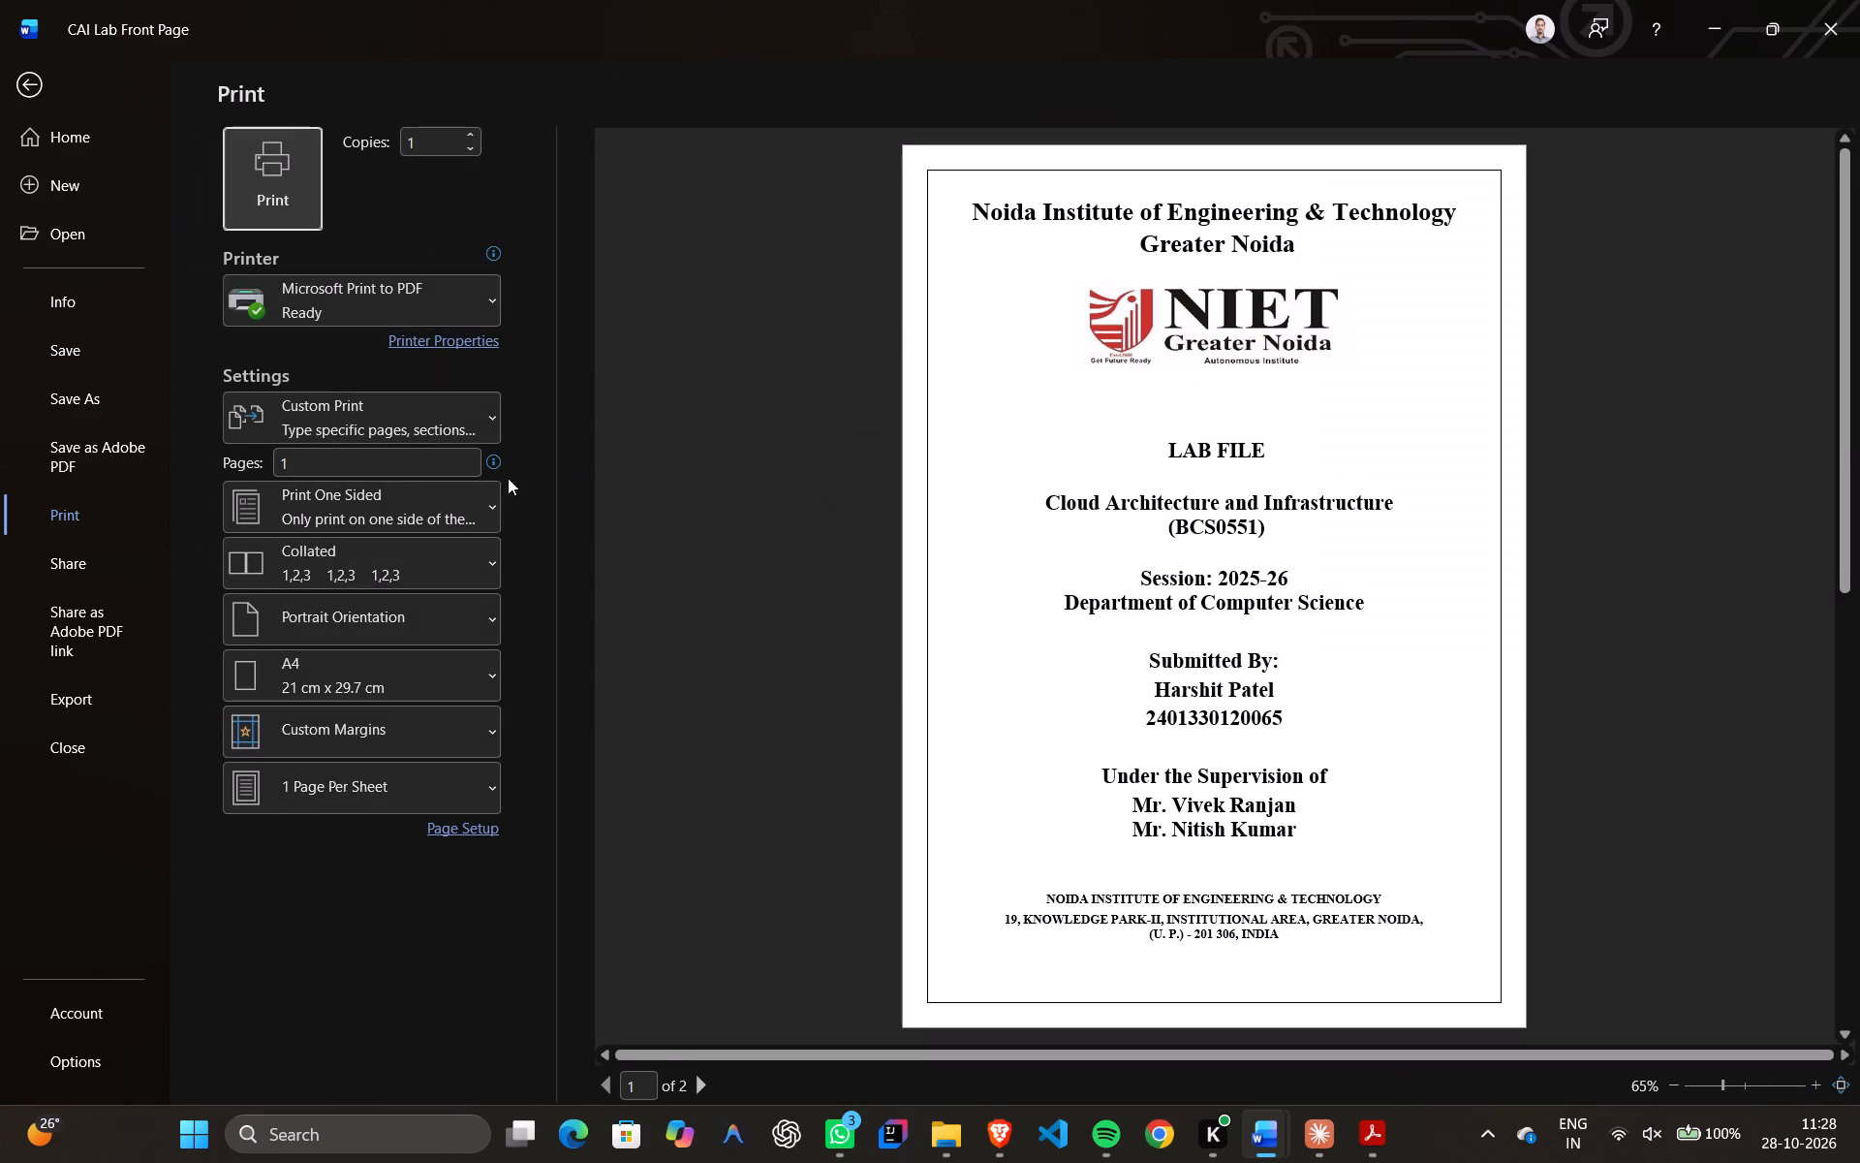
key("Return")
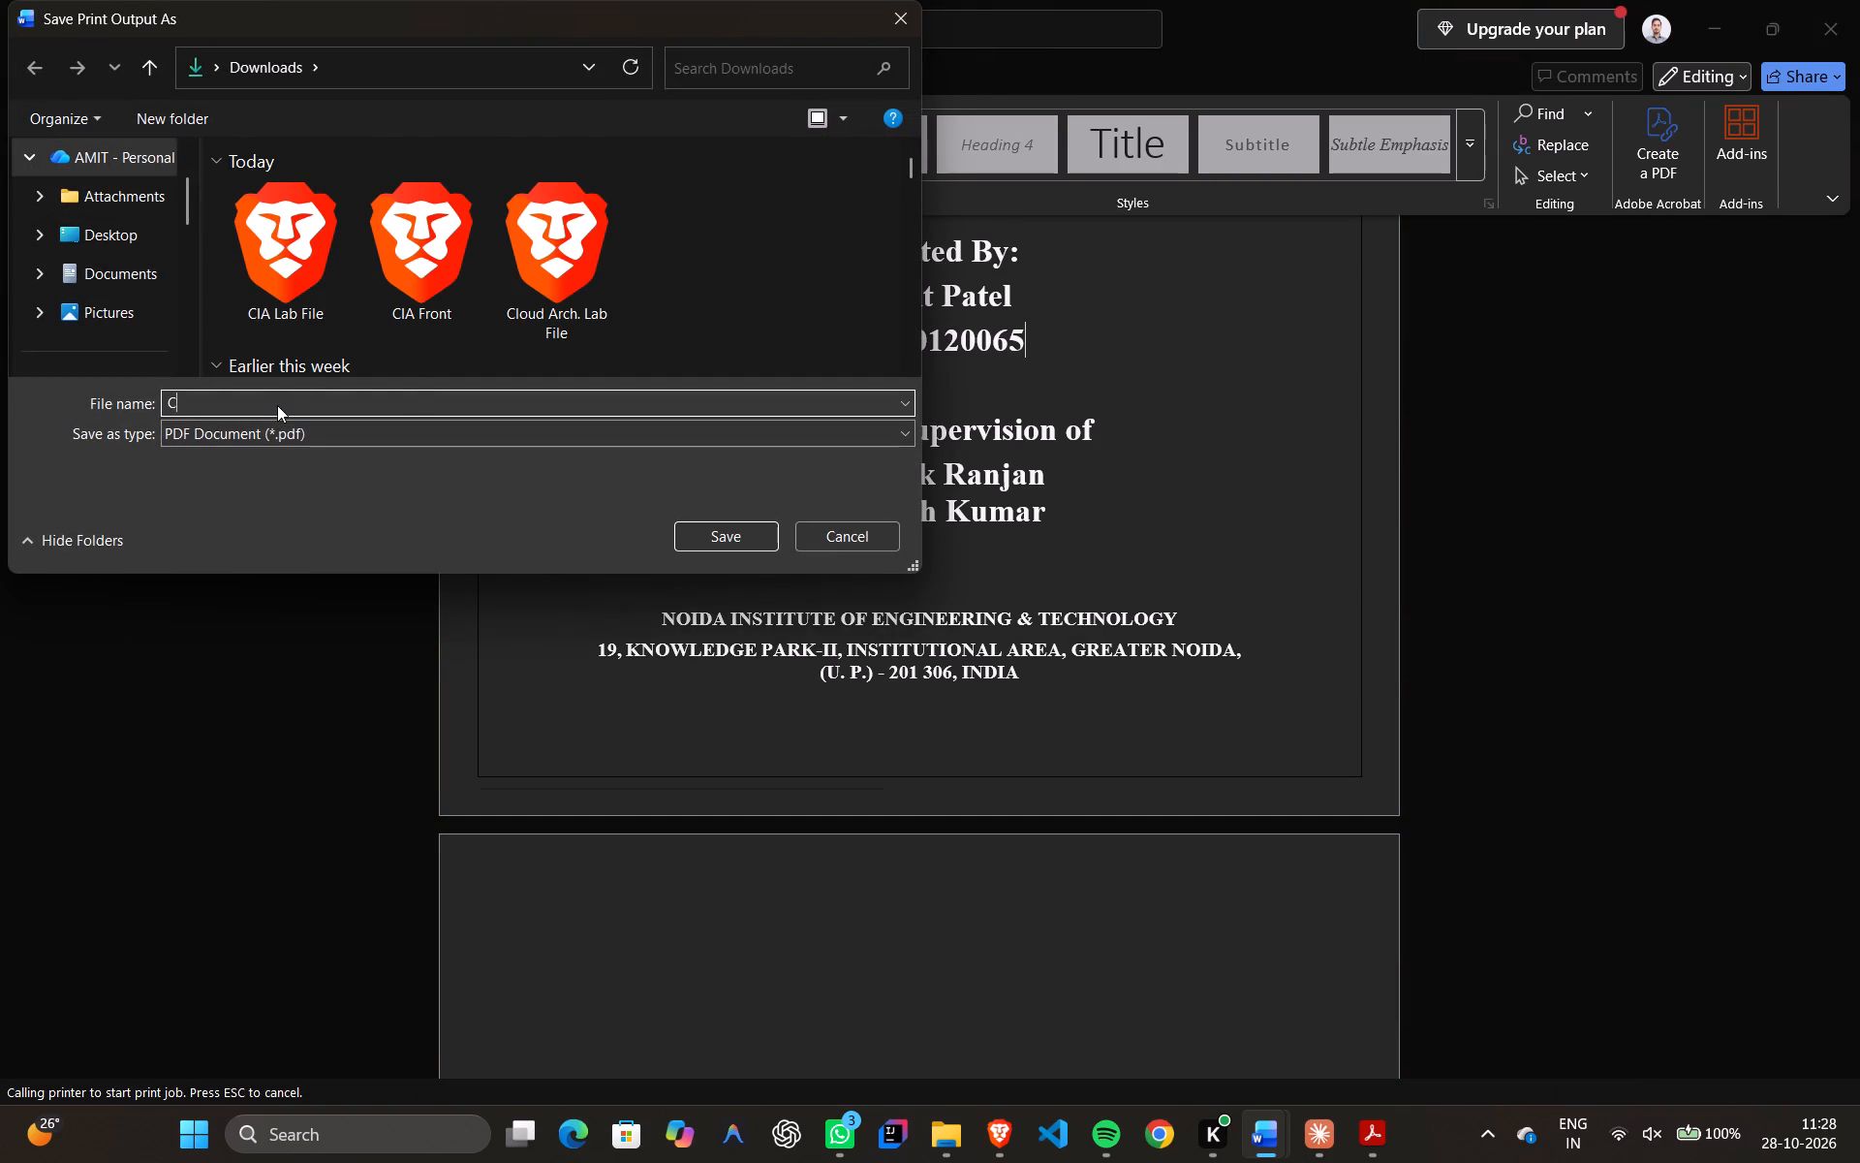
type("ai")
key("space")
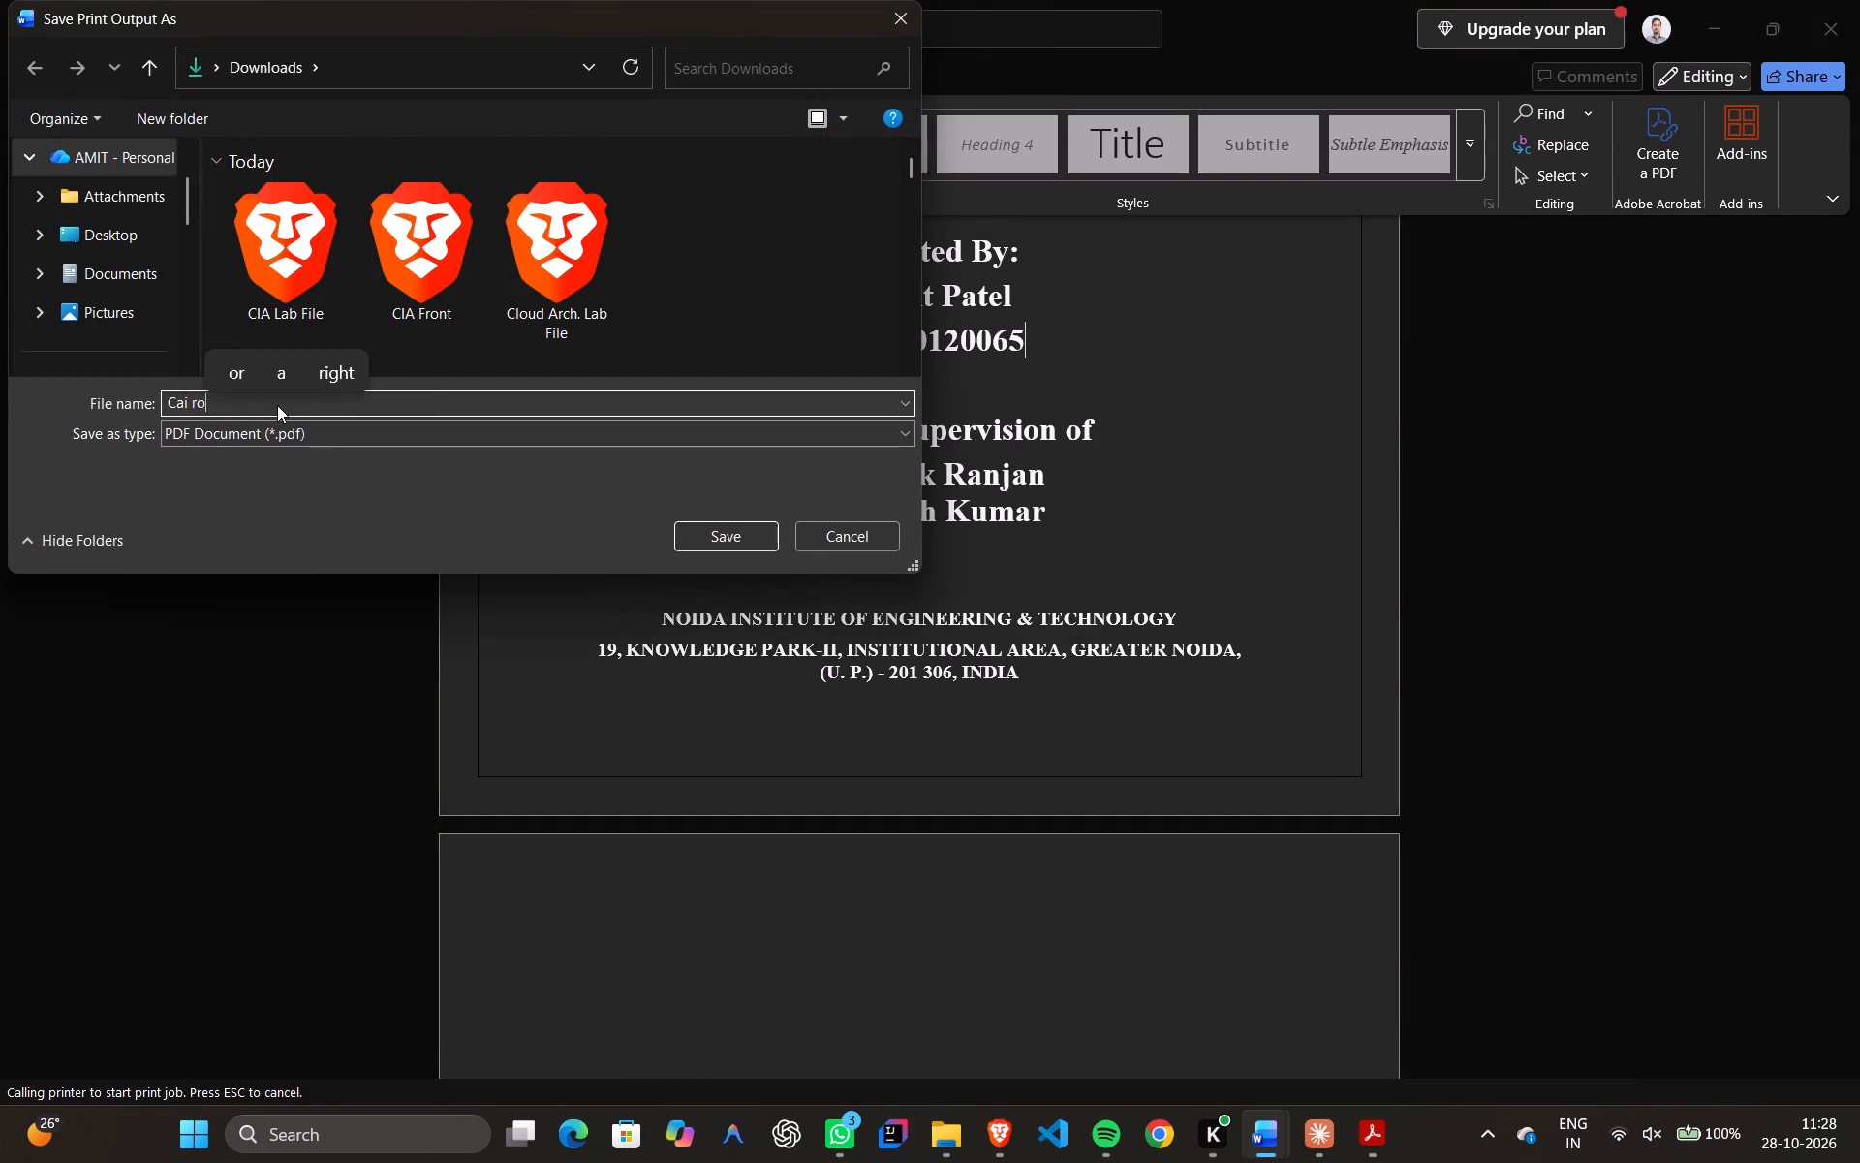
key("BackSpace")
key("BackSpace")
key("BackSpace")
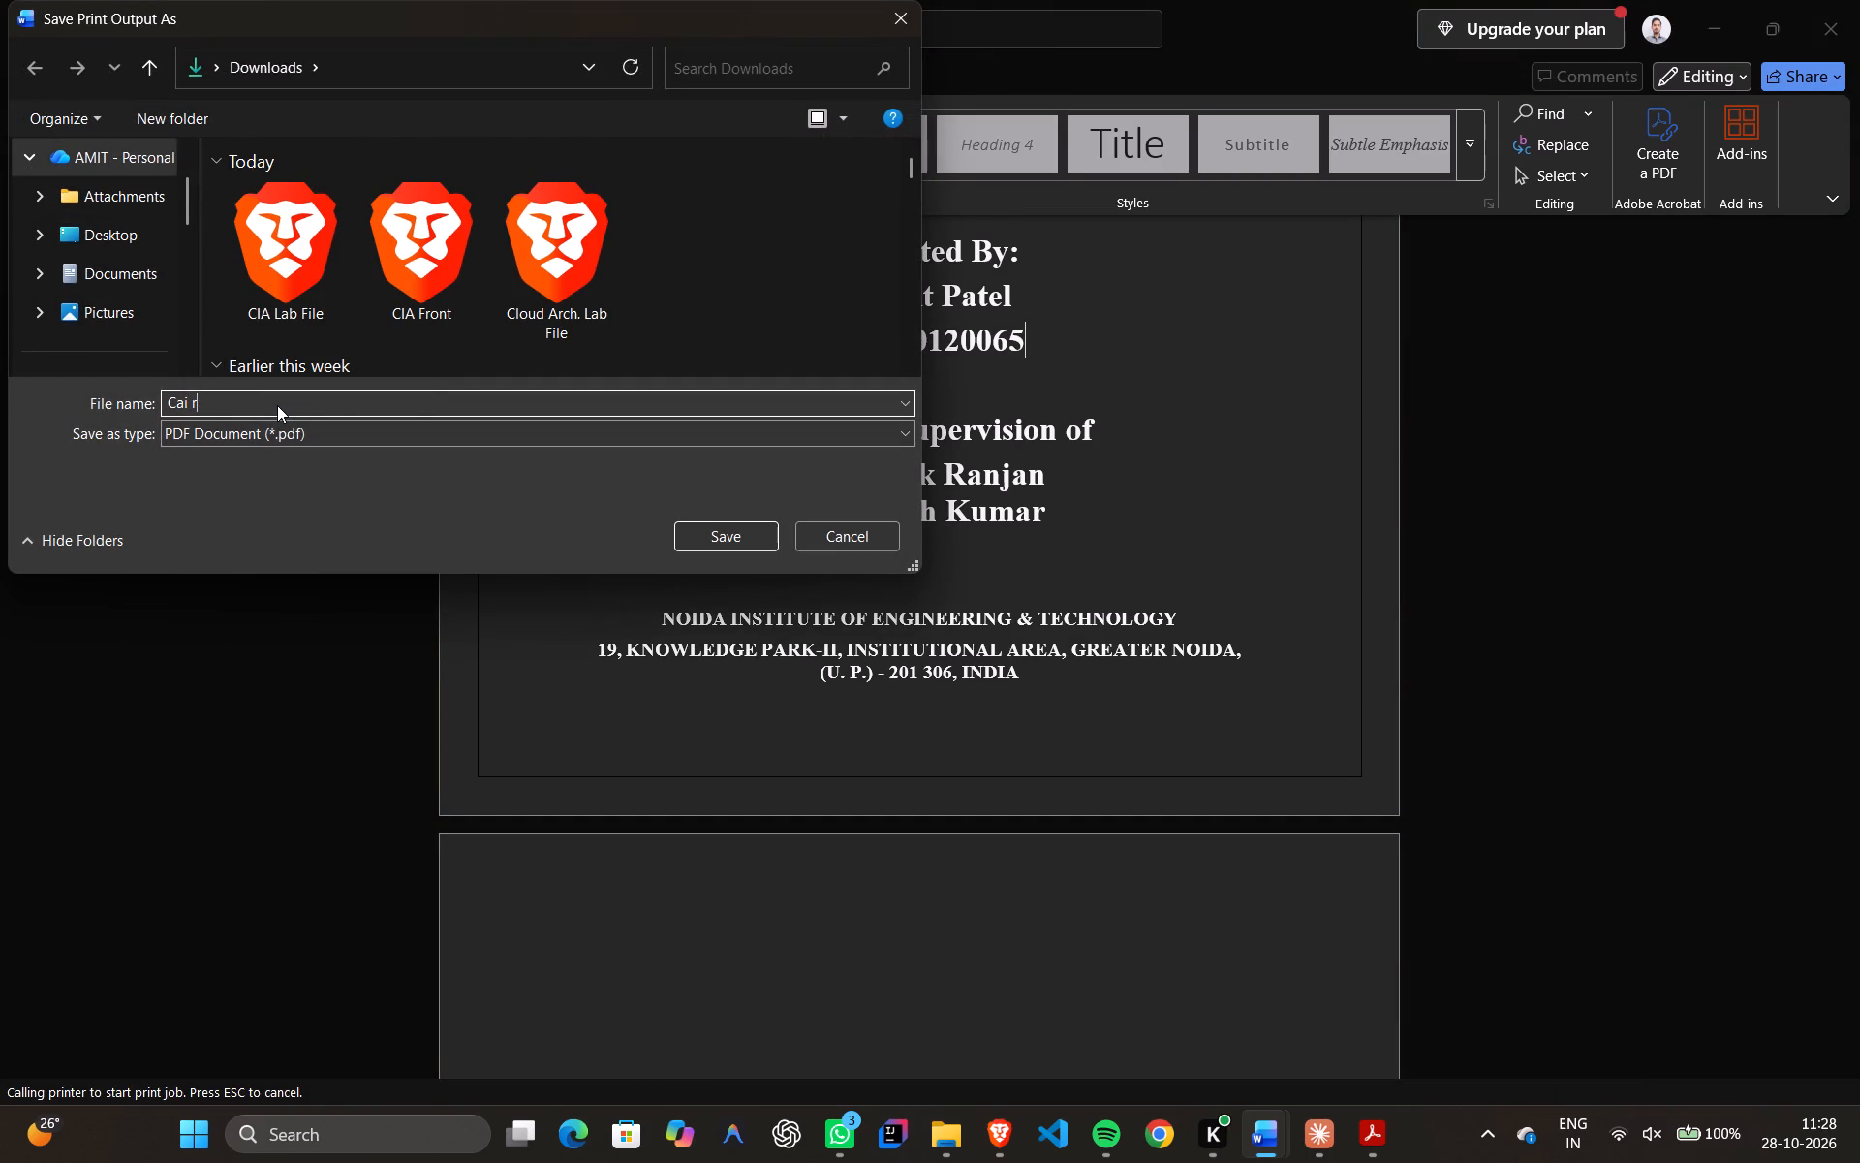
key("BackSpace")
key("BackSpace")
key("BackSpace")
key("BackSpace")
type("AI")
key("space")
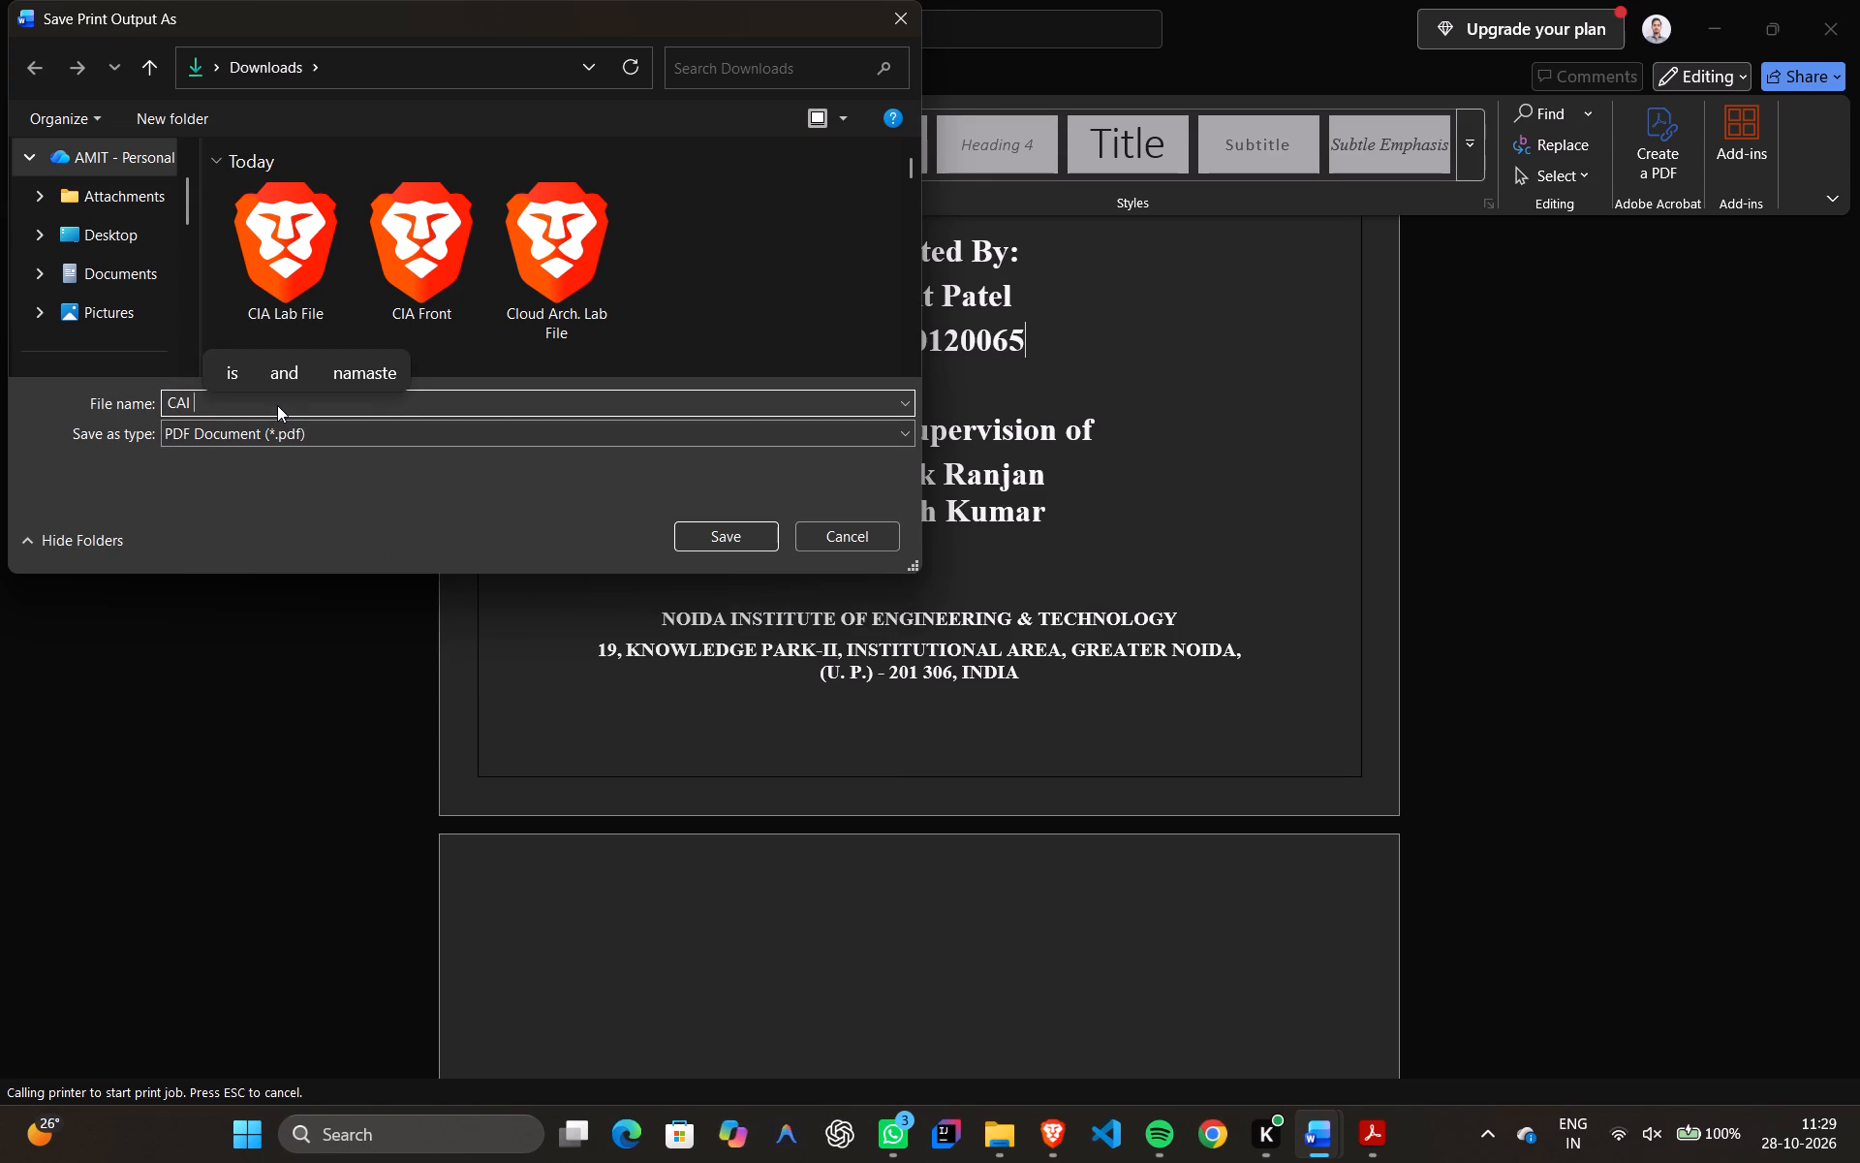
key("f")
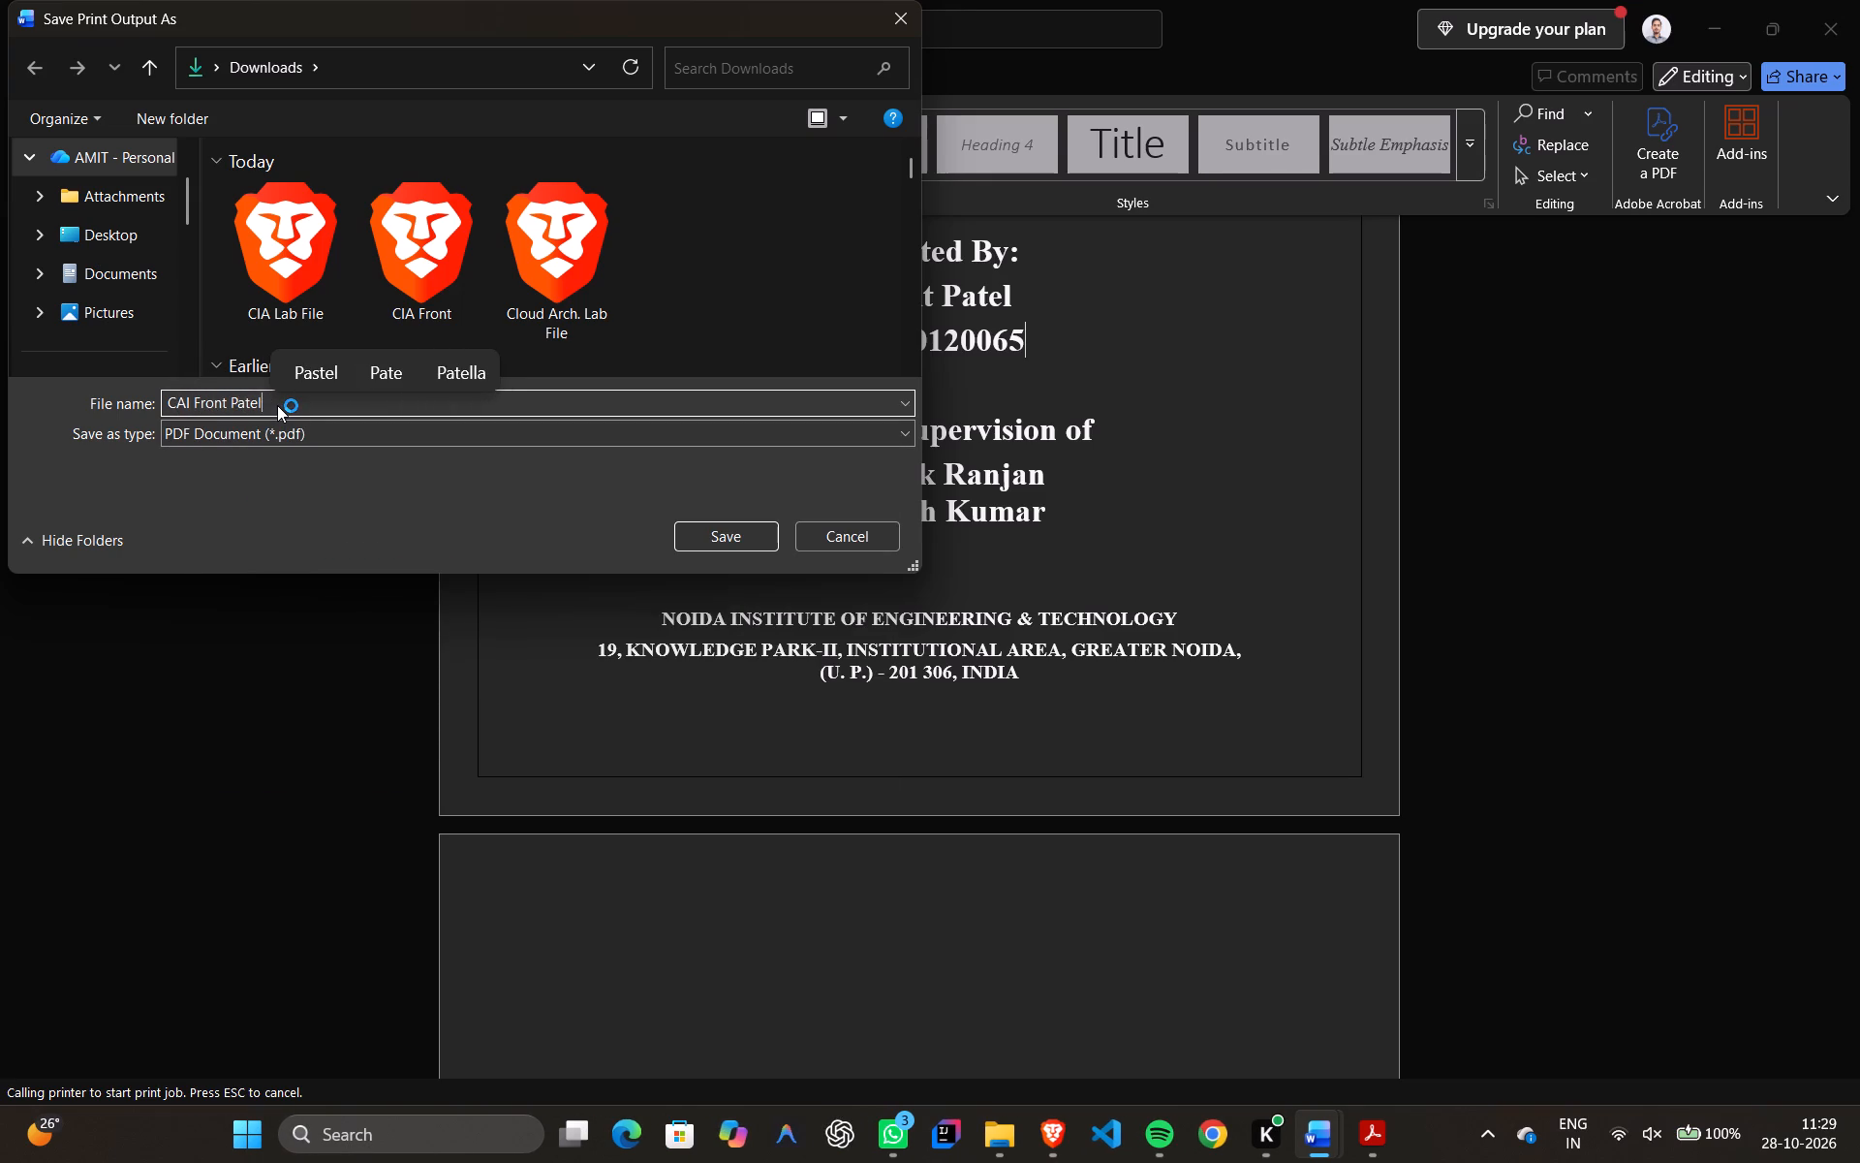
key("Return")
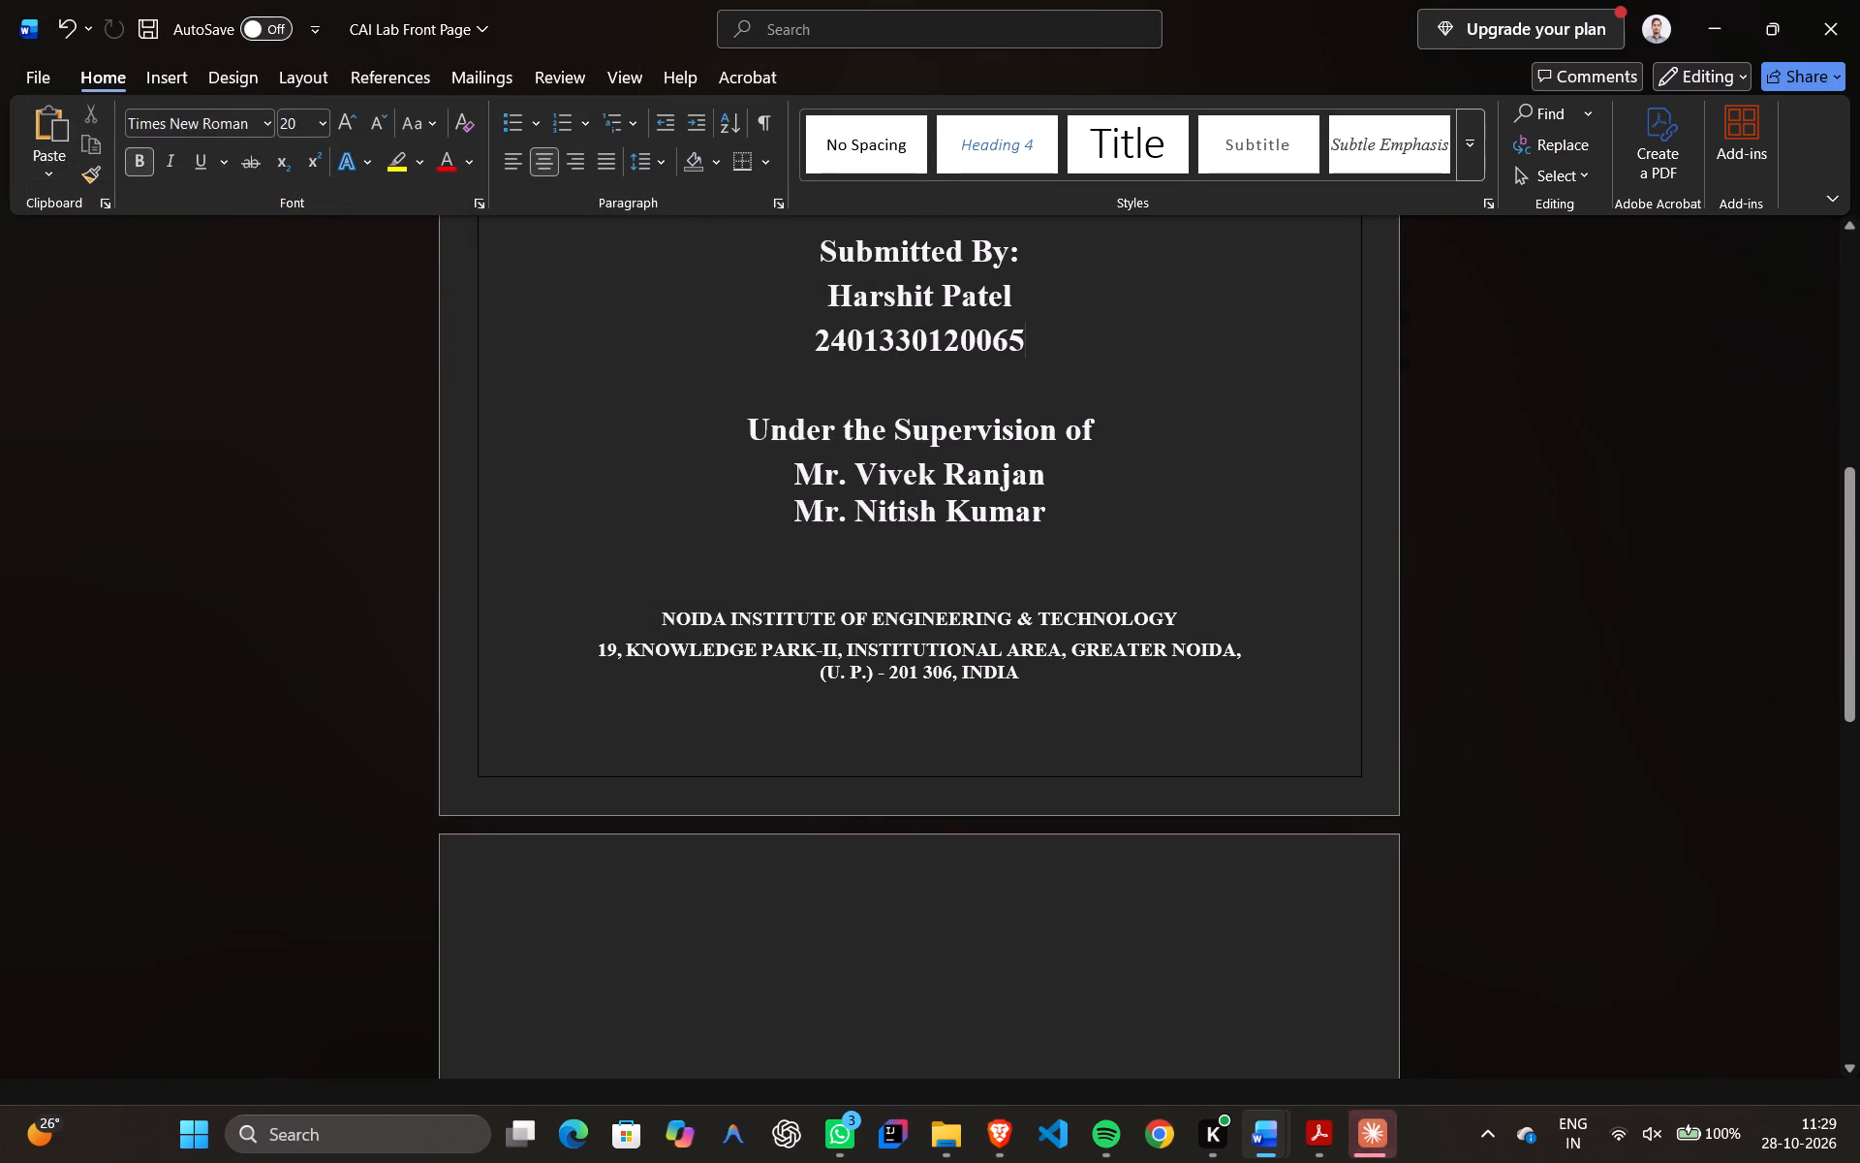
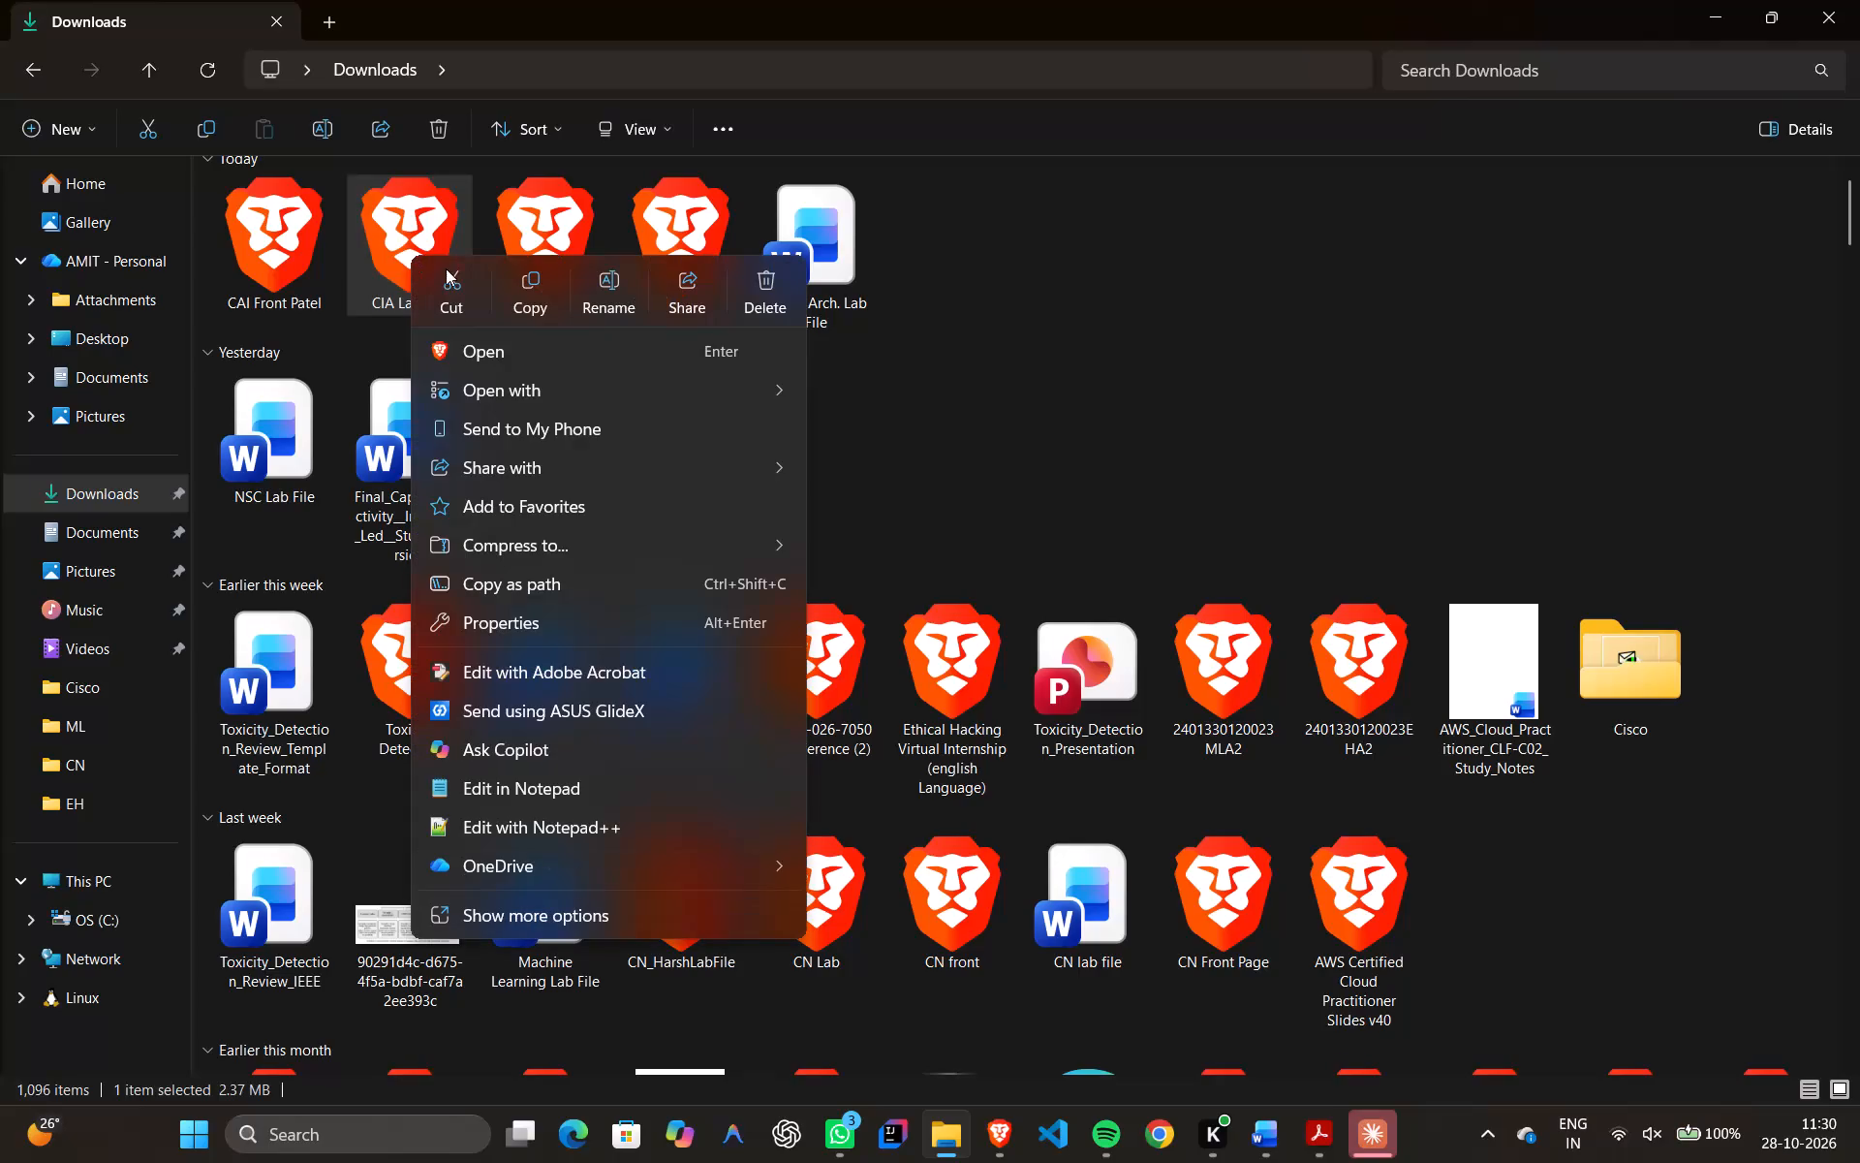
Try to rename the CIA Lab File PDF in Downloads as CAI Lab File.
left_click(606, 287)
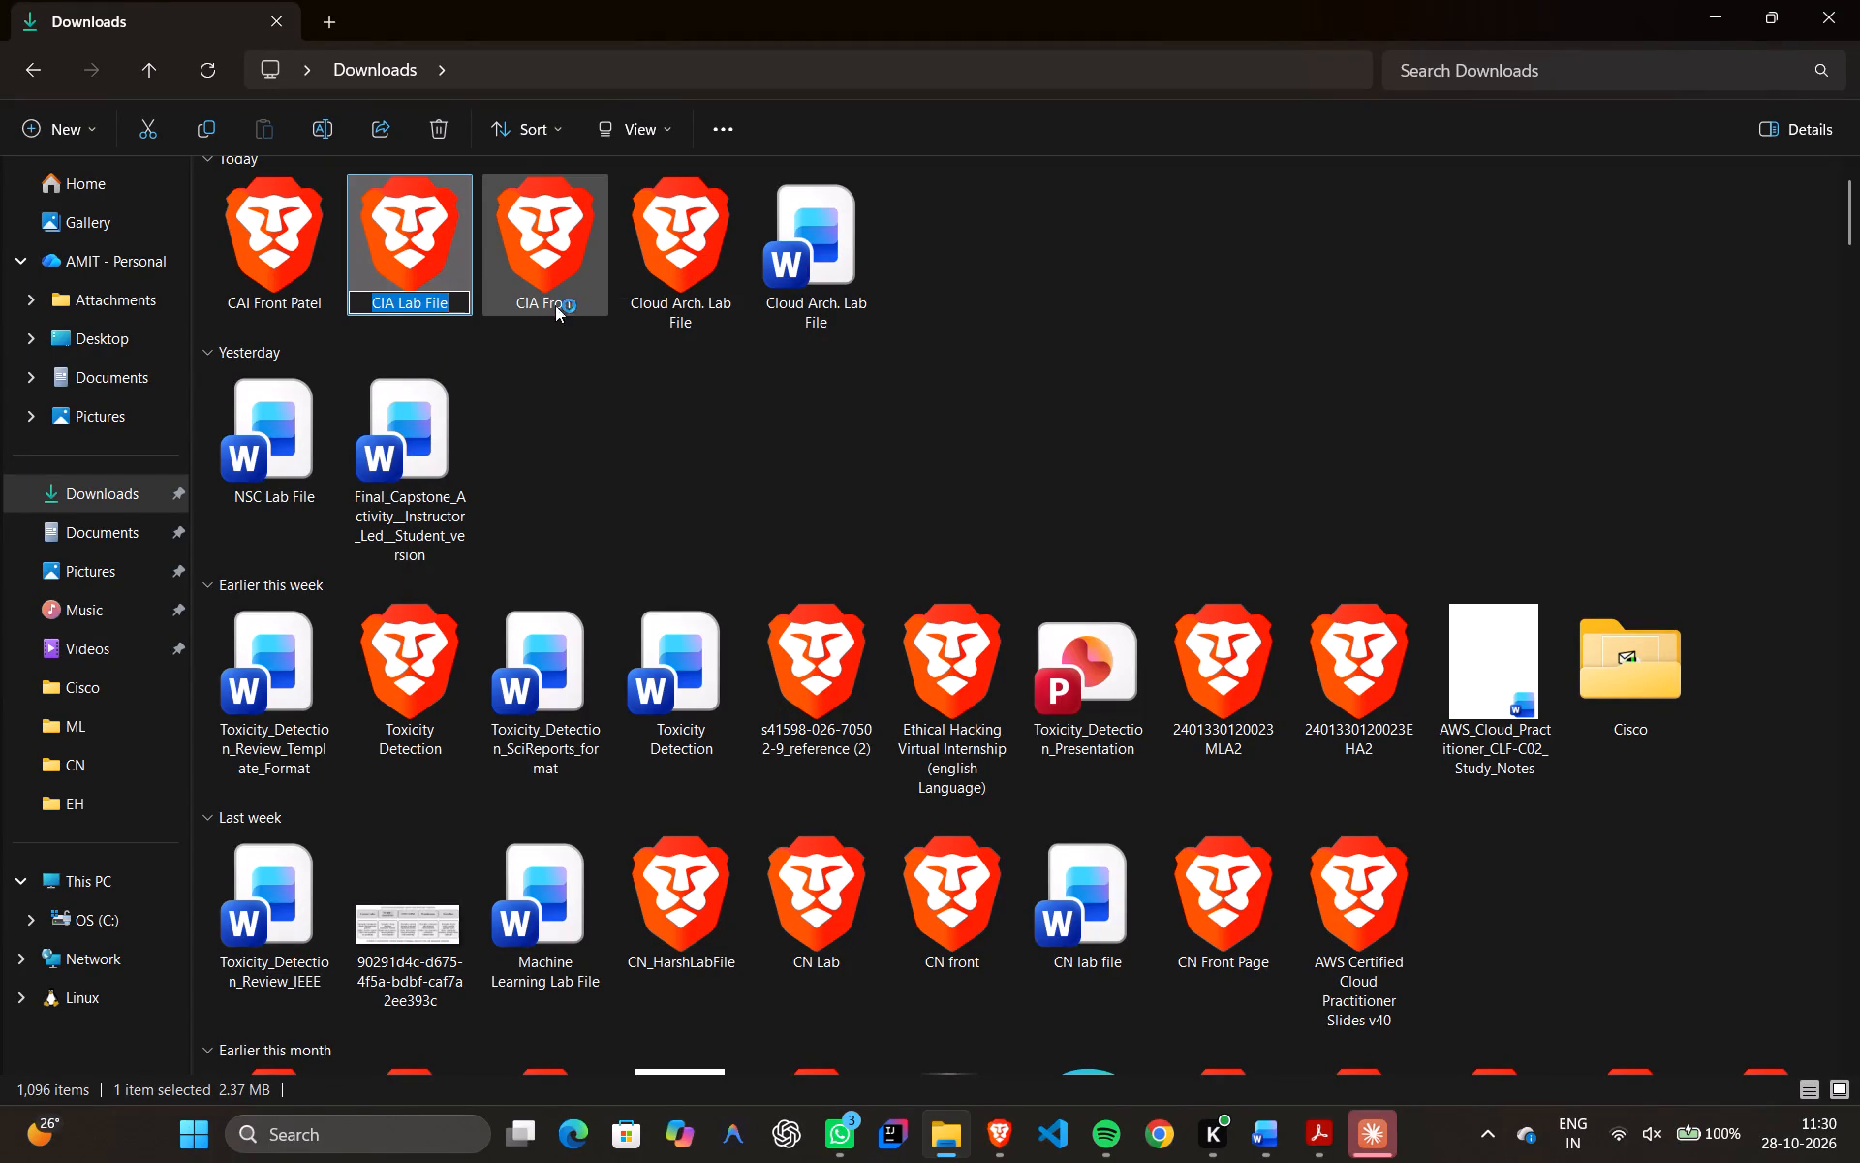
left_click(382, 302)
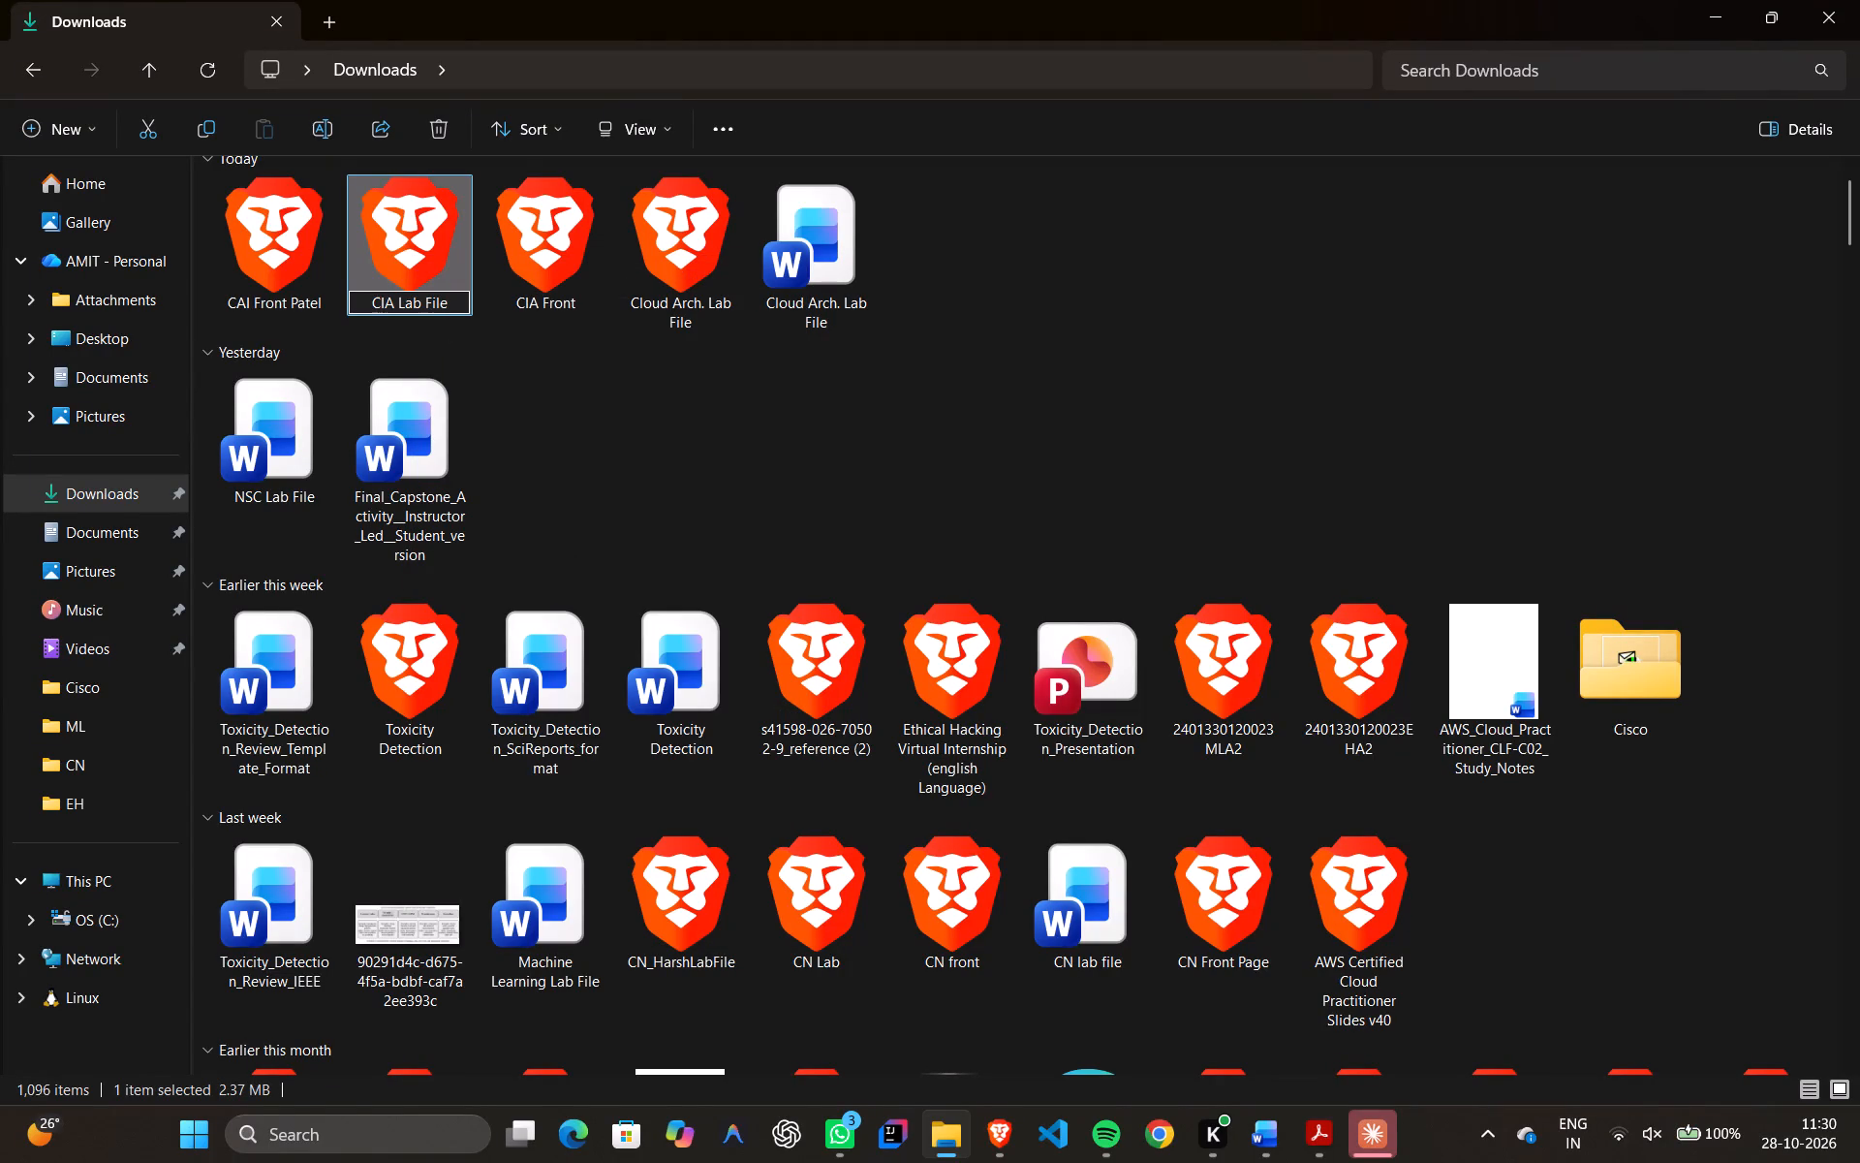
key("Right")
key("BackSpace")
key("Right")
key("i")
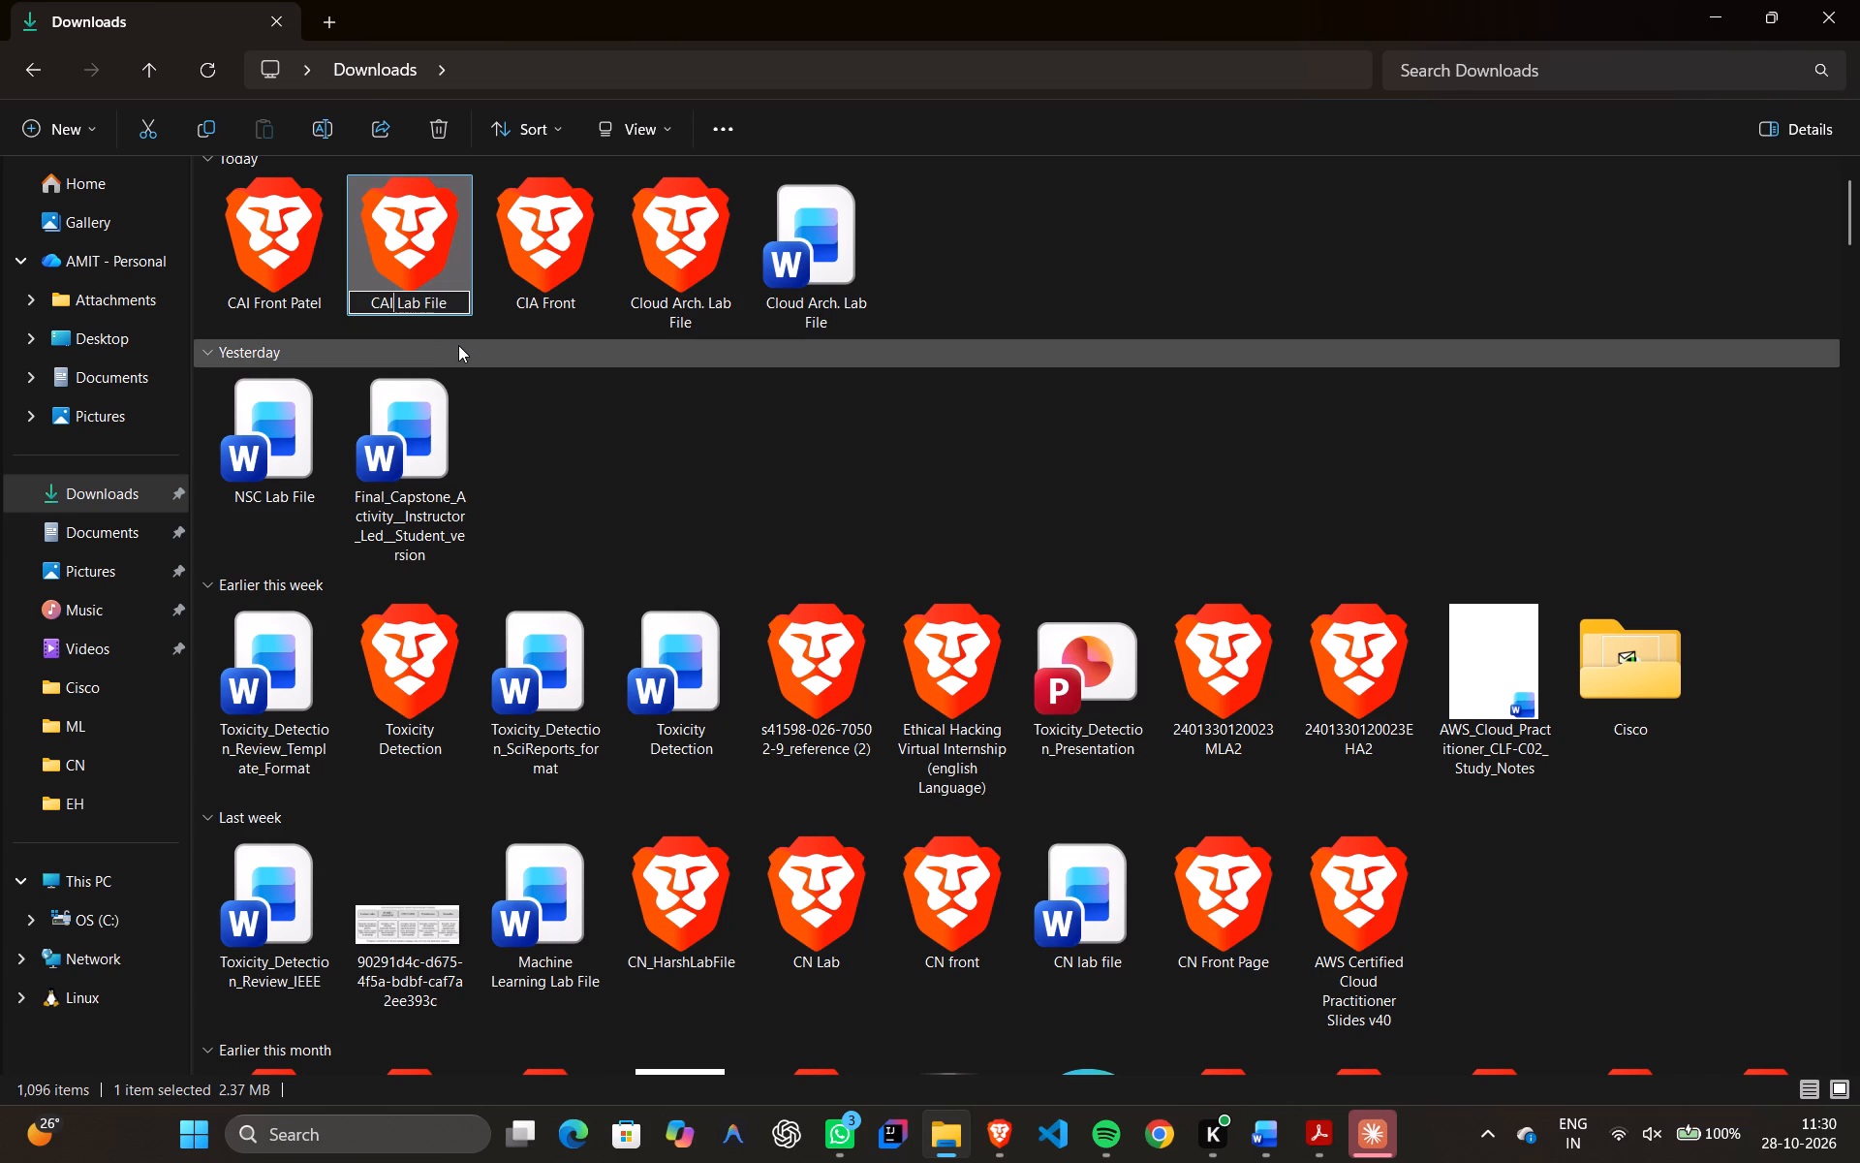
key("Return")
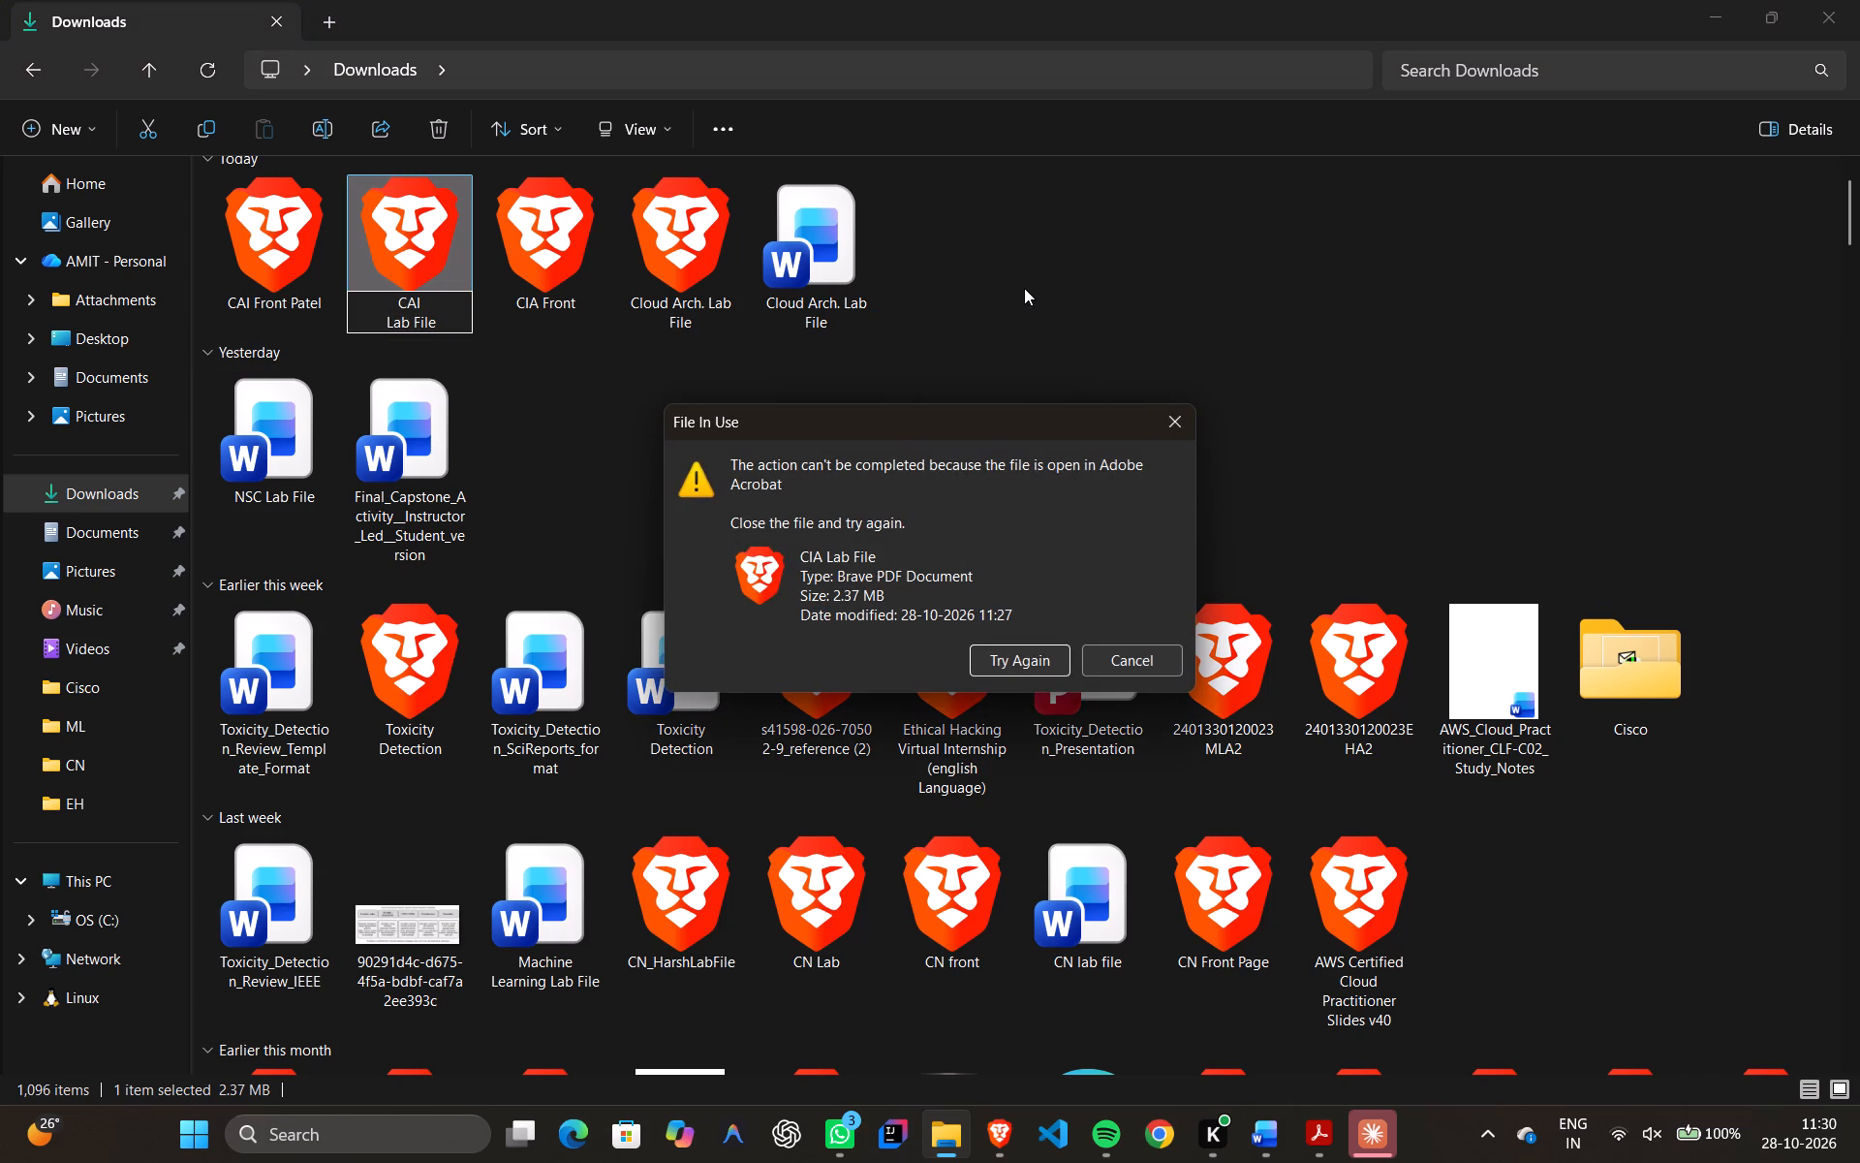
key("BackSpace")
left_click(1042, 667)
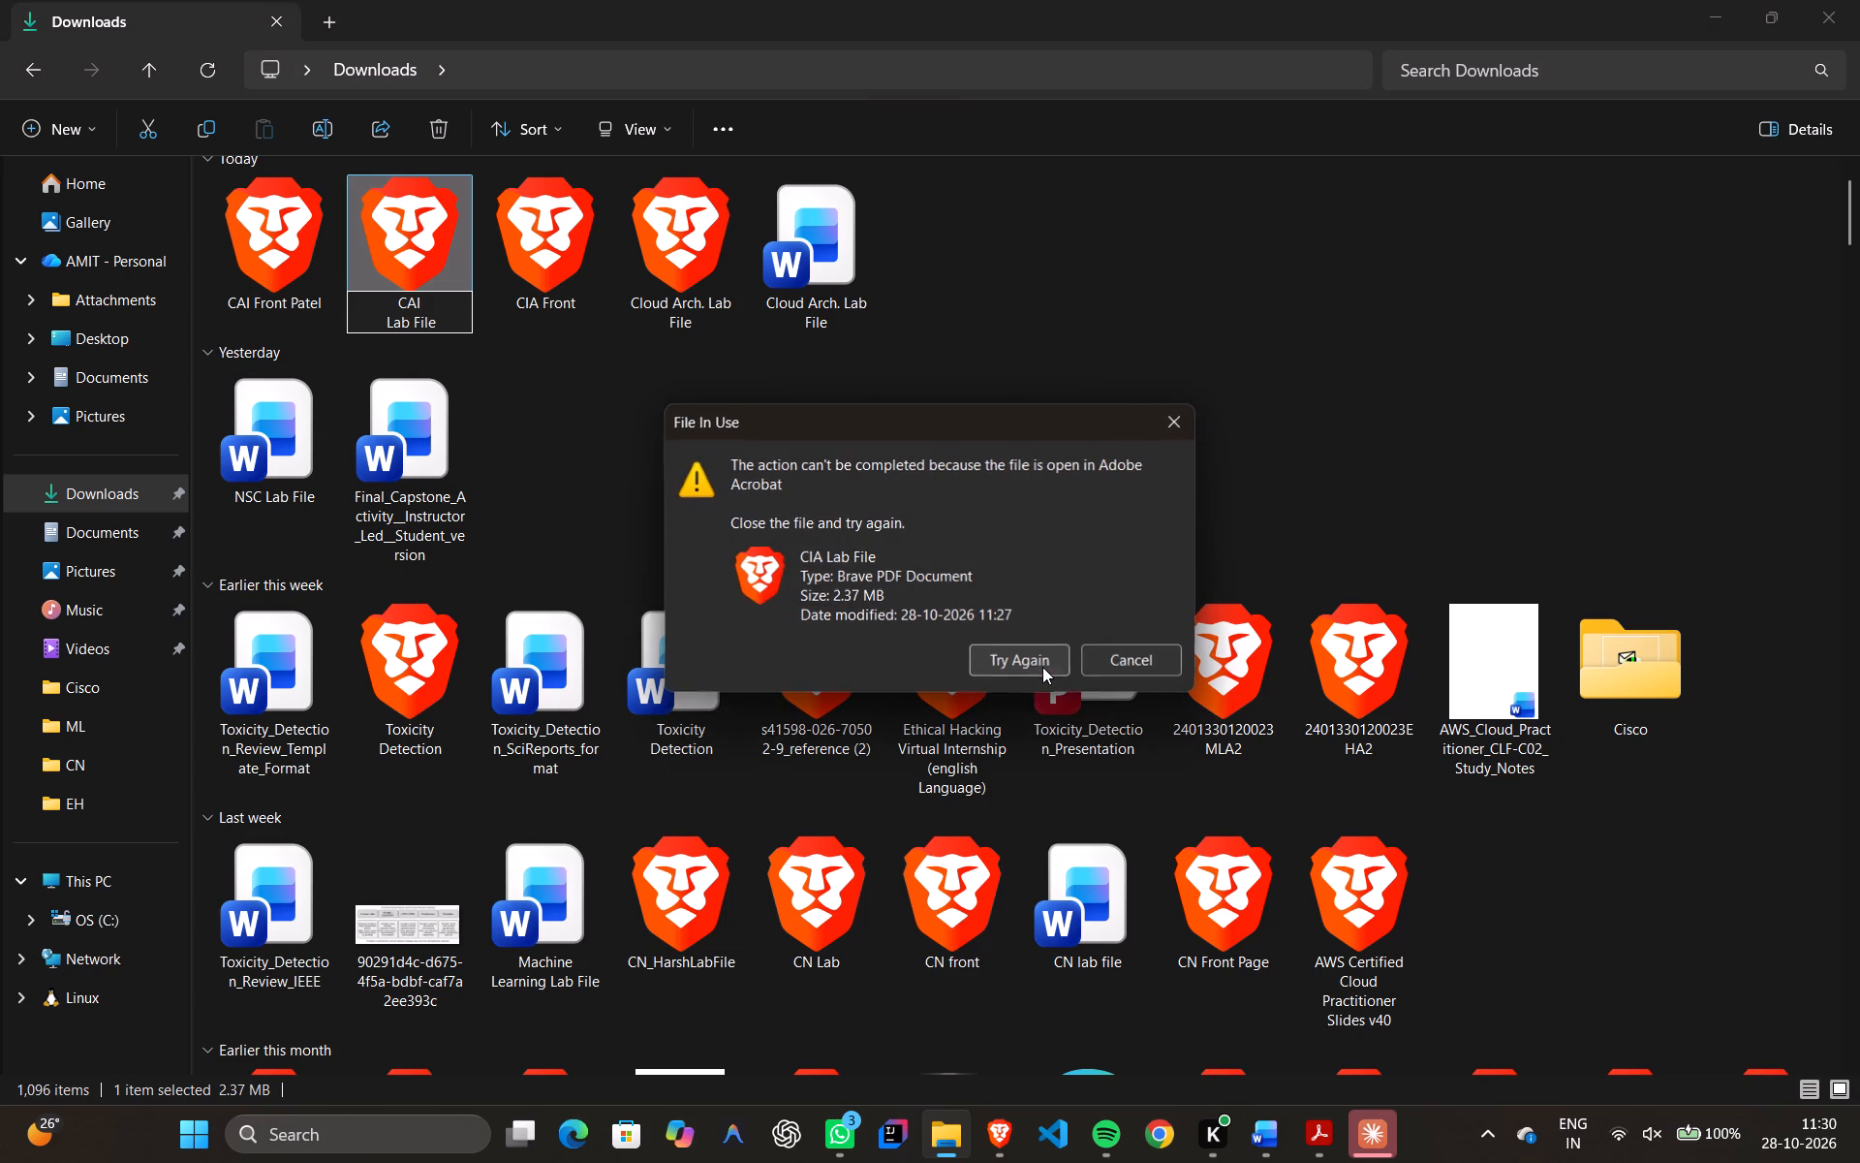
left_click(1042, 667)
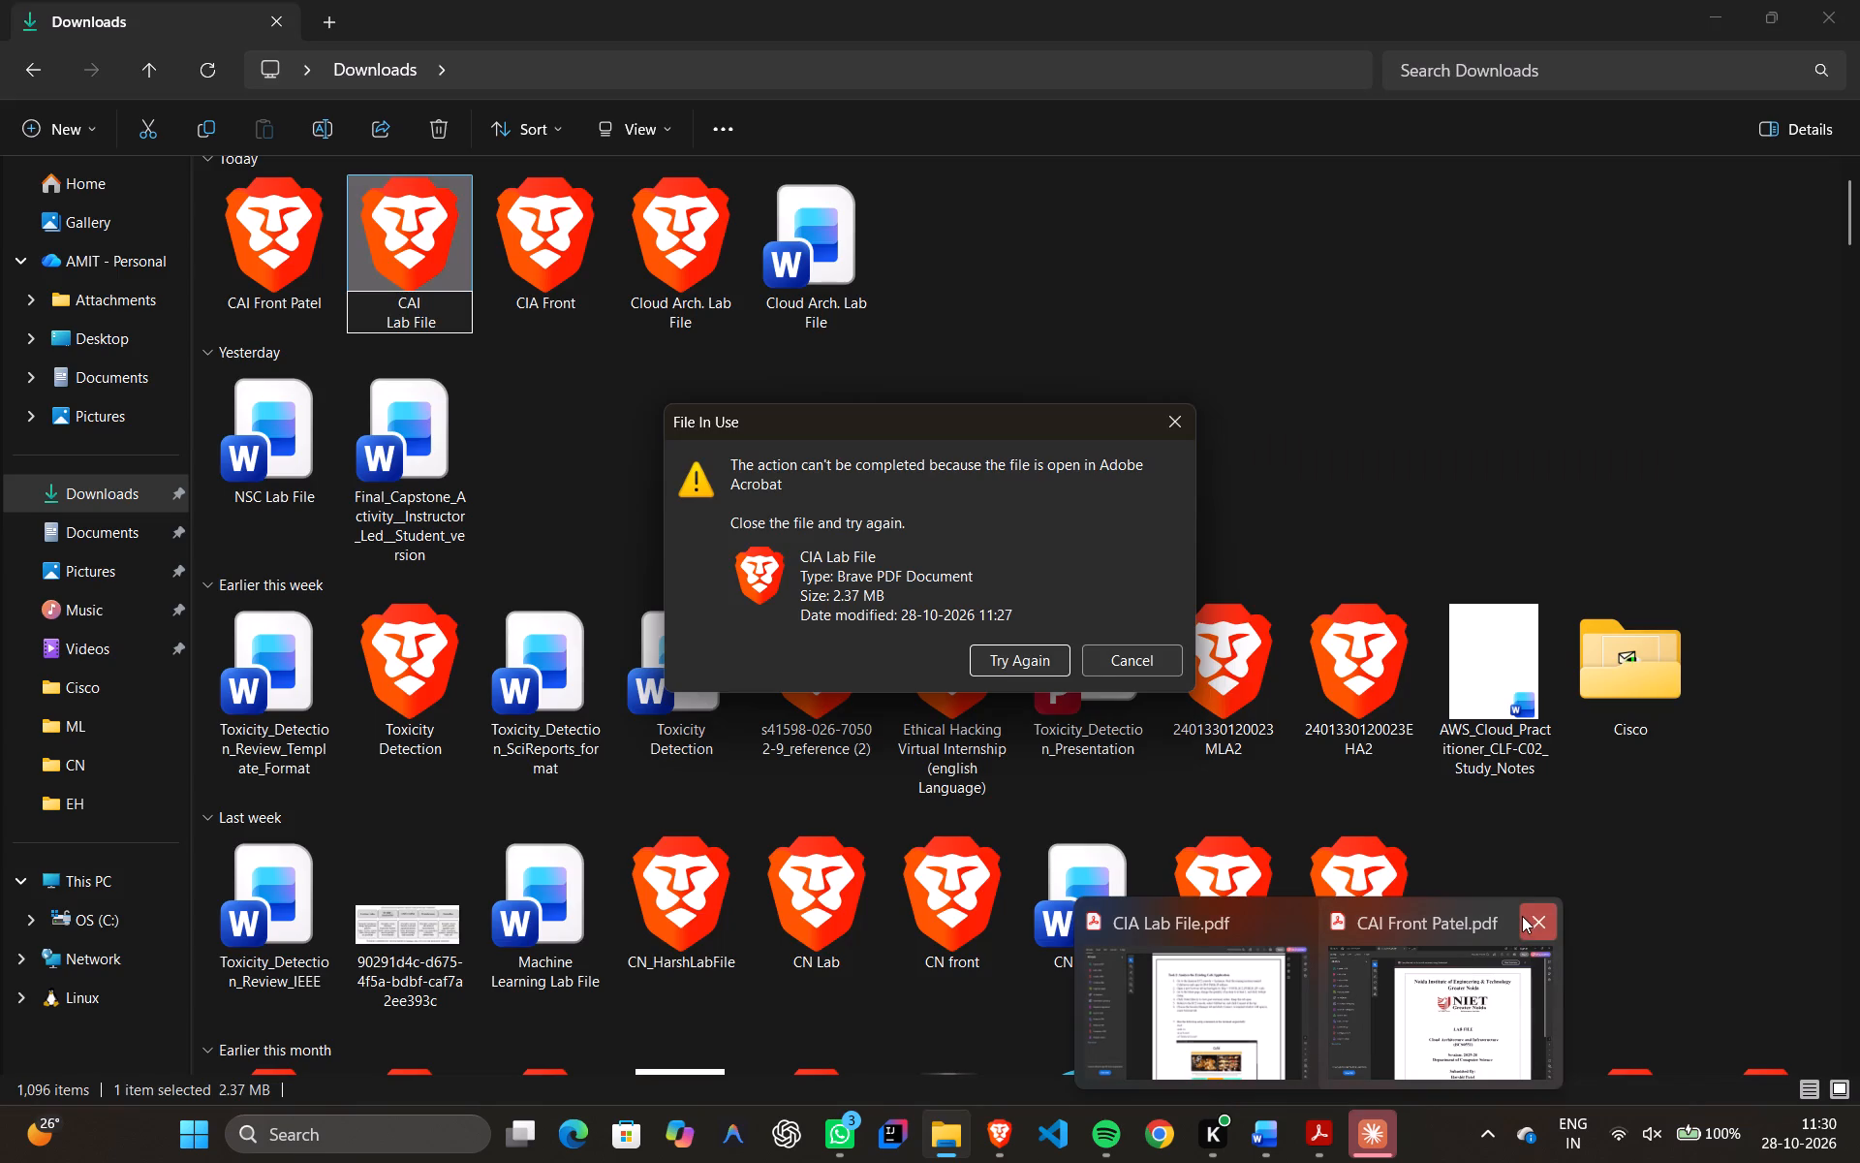
Close the CAI Front Patel and CIA Lab File PDFs open in Adobe Acrobat, and dismiss the pending rename.
left_click(1522, 914)
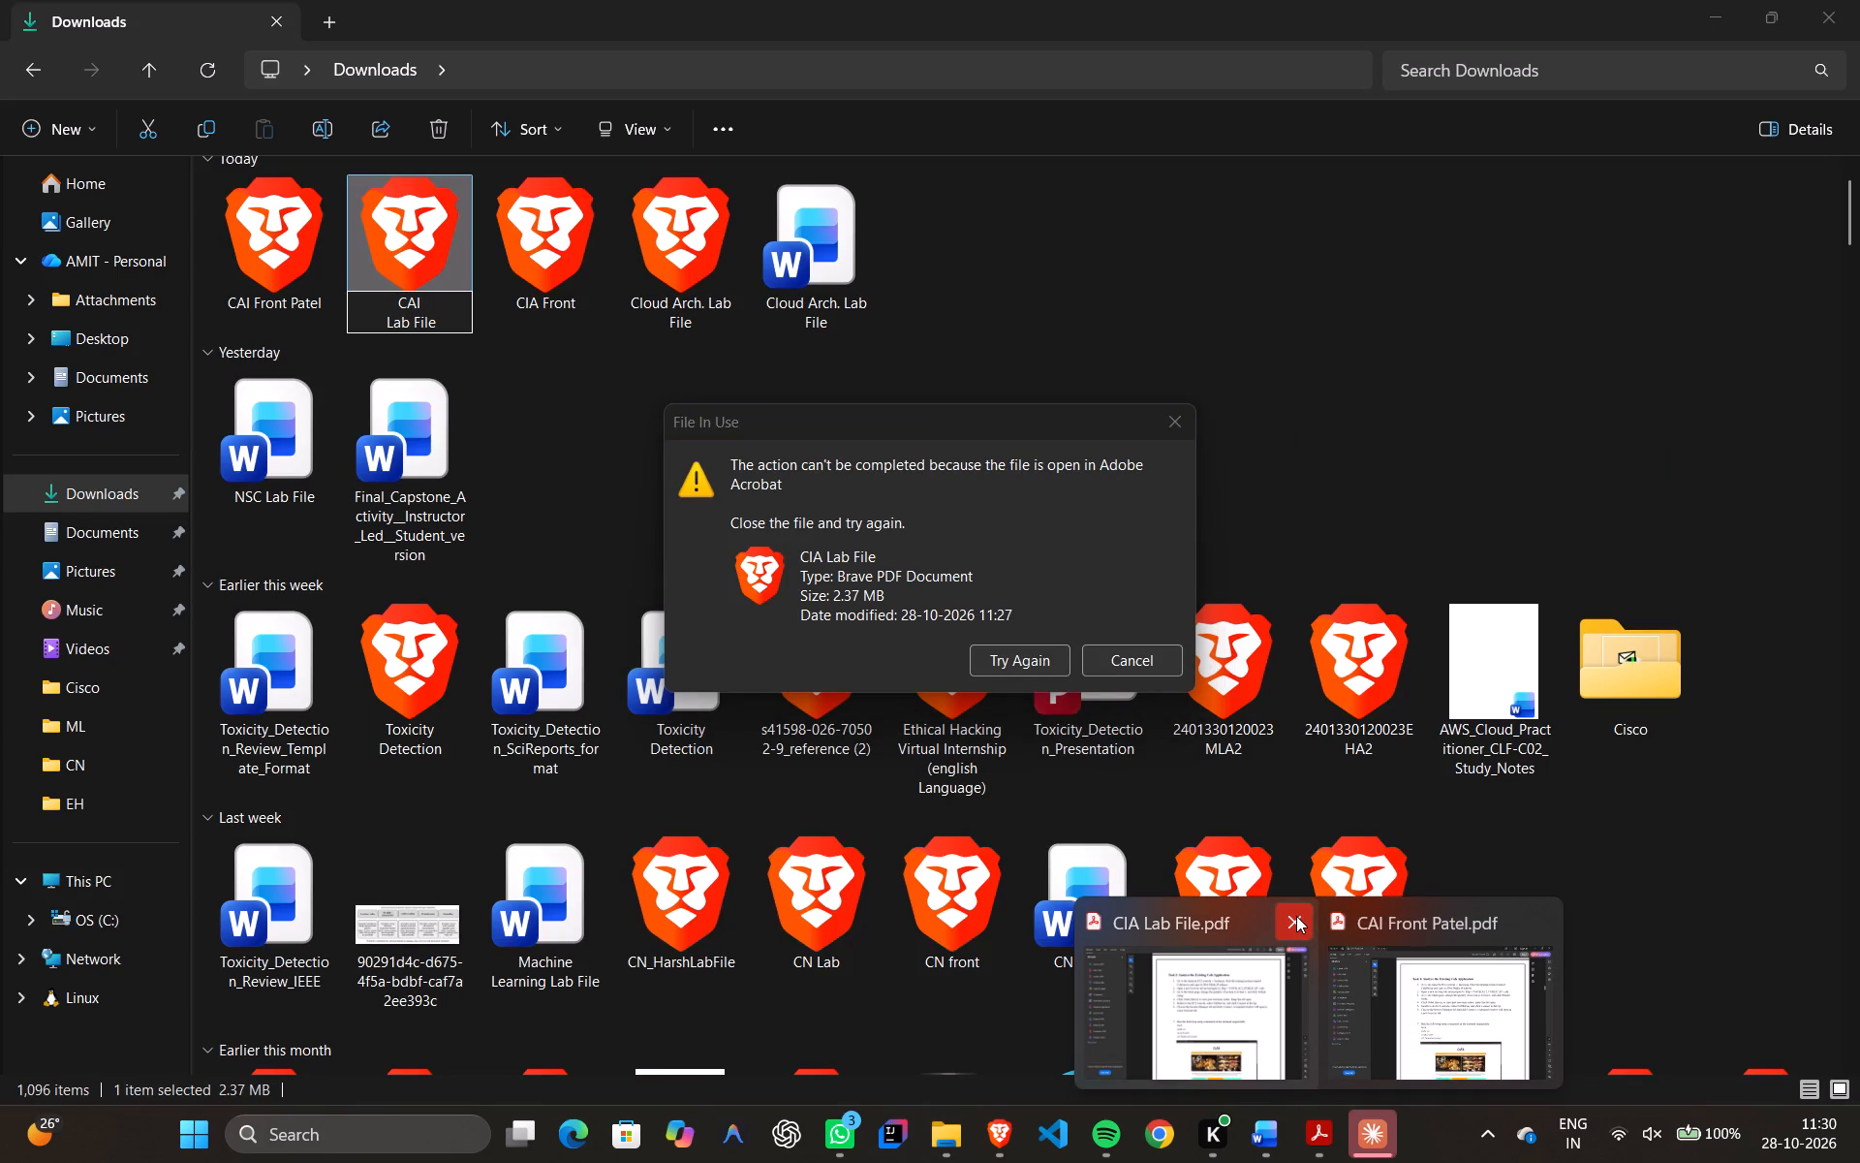
left_click(1296, 916)
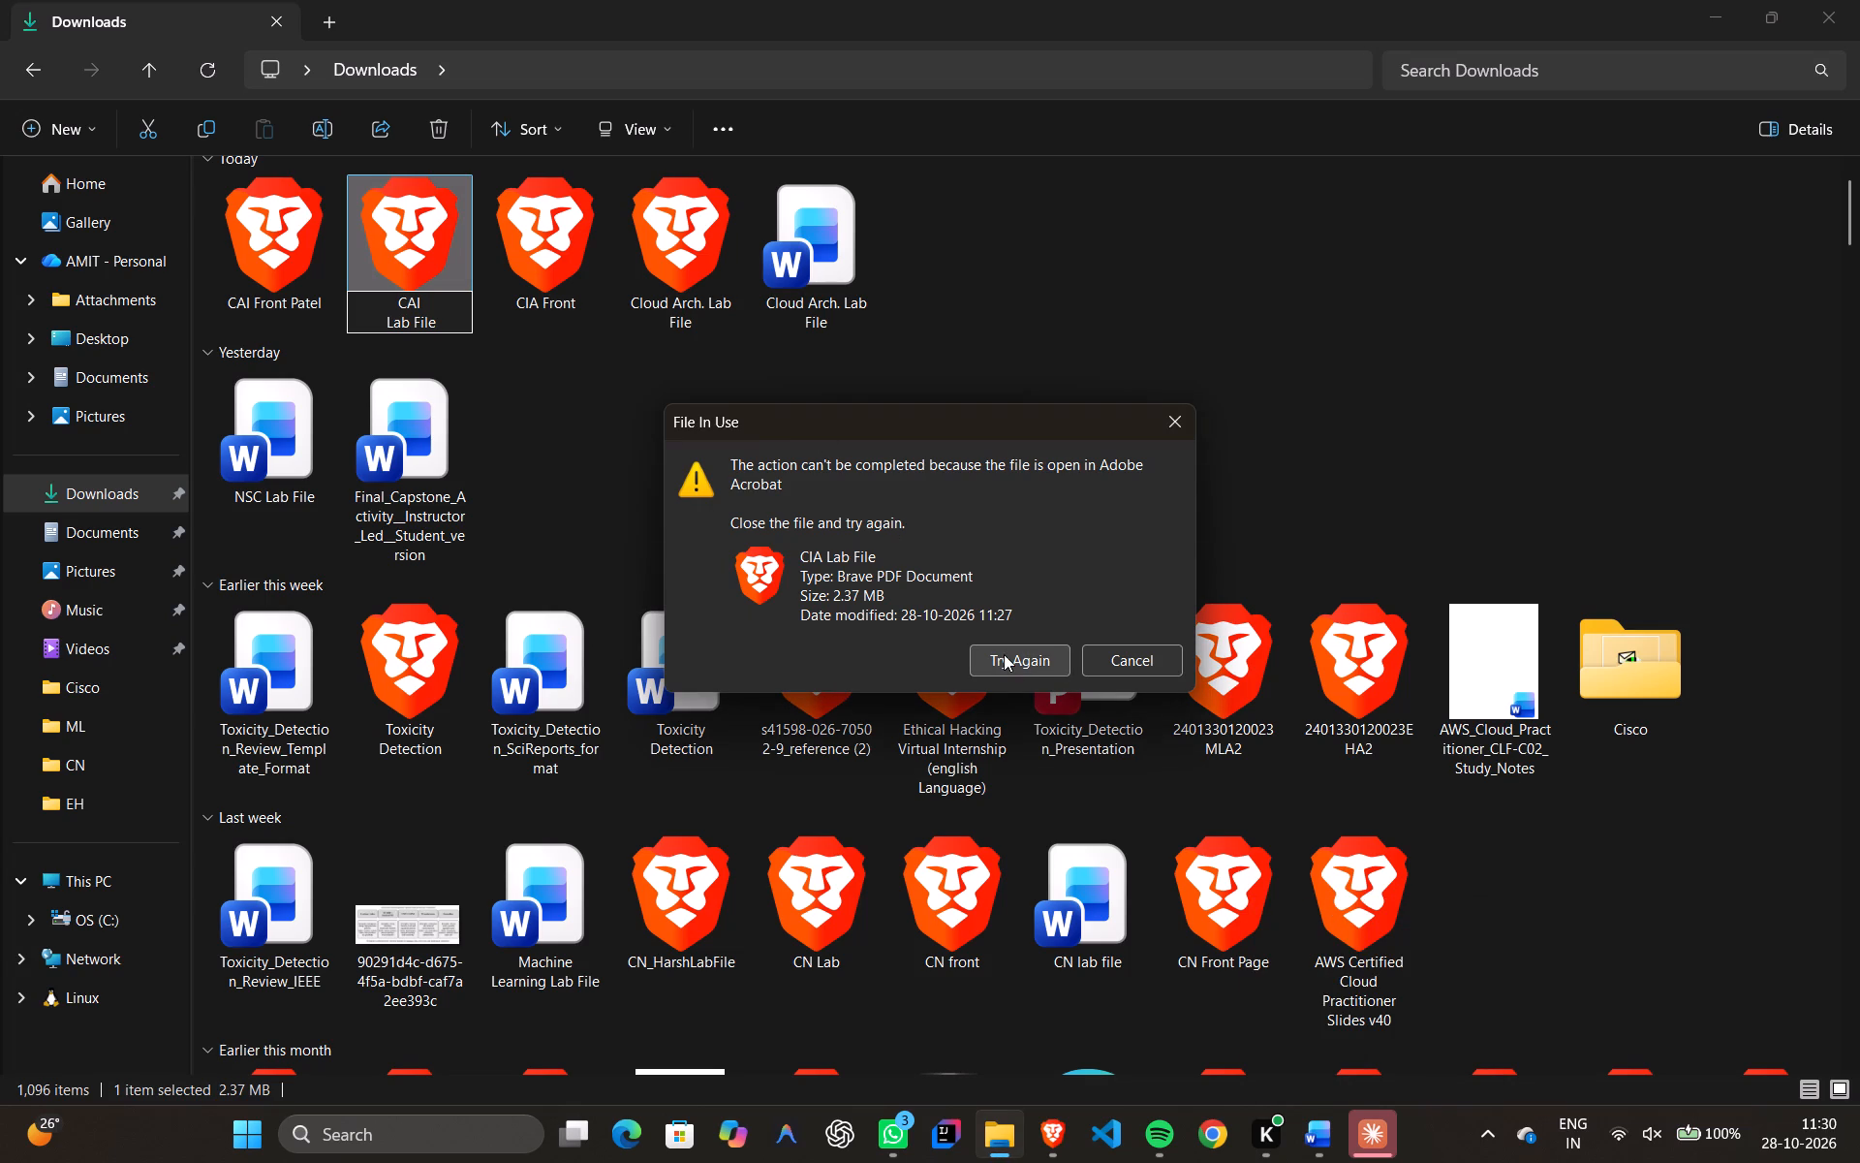
left_click(1100, 650)
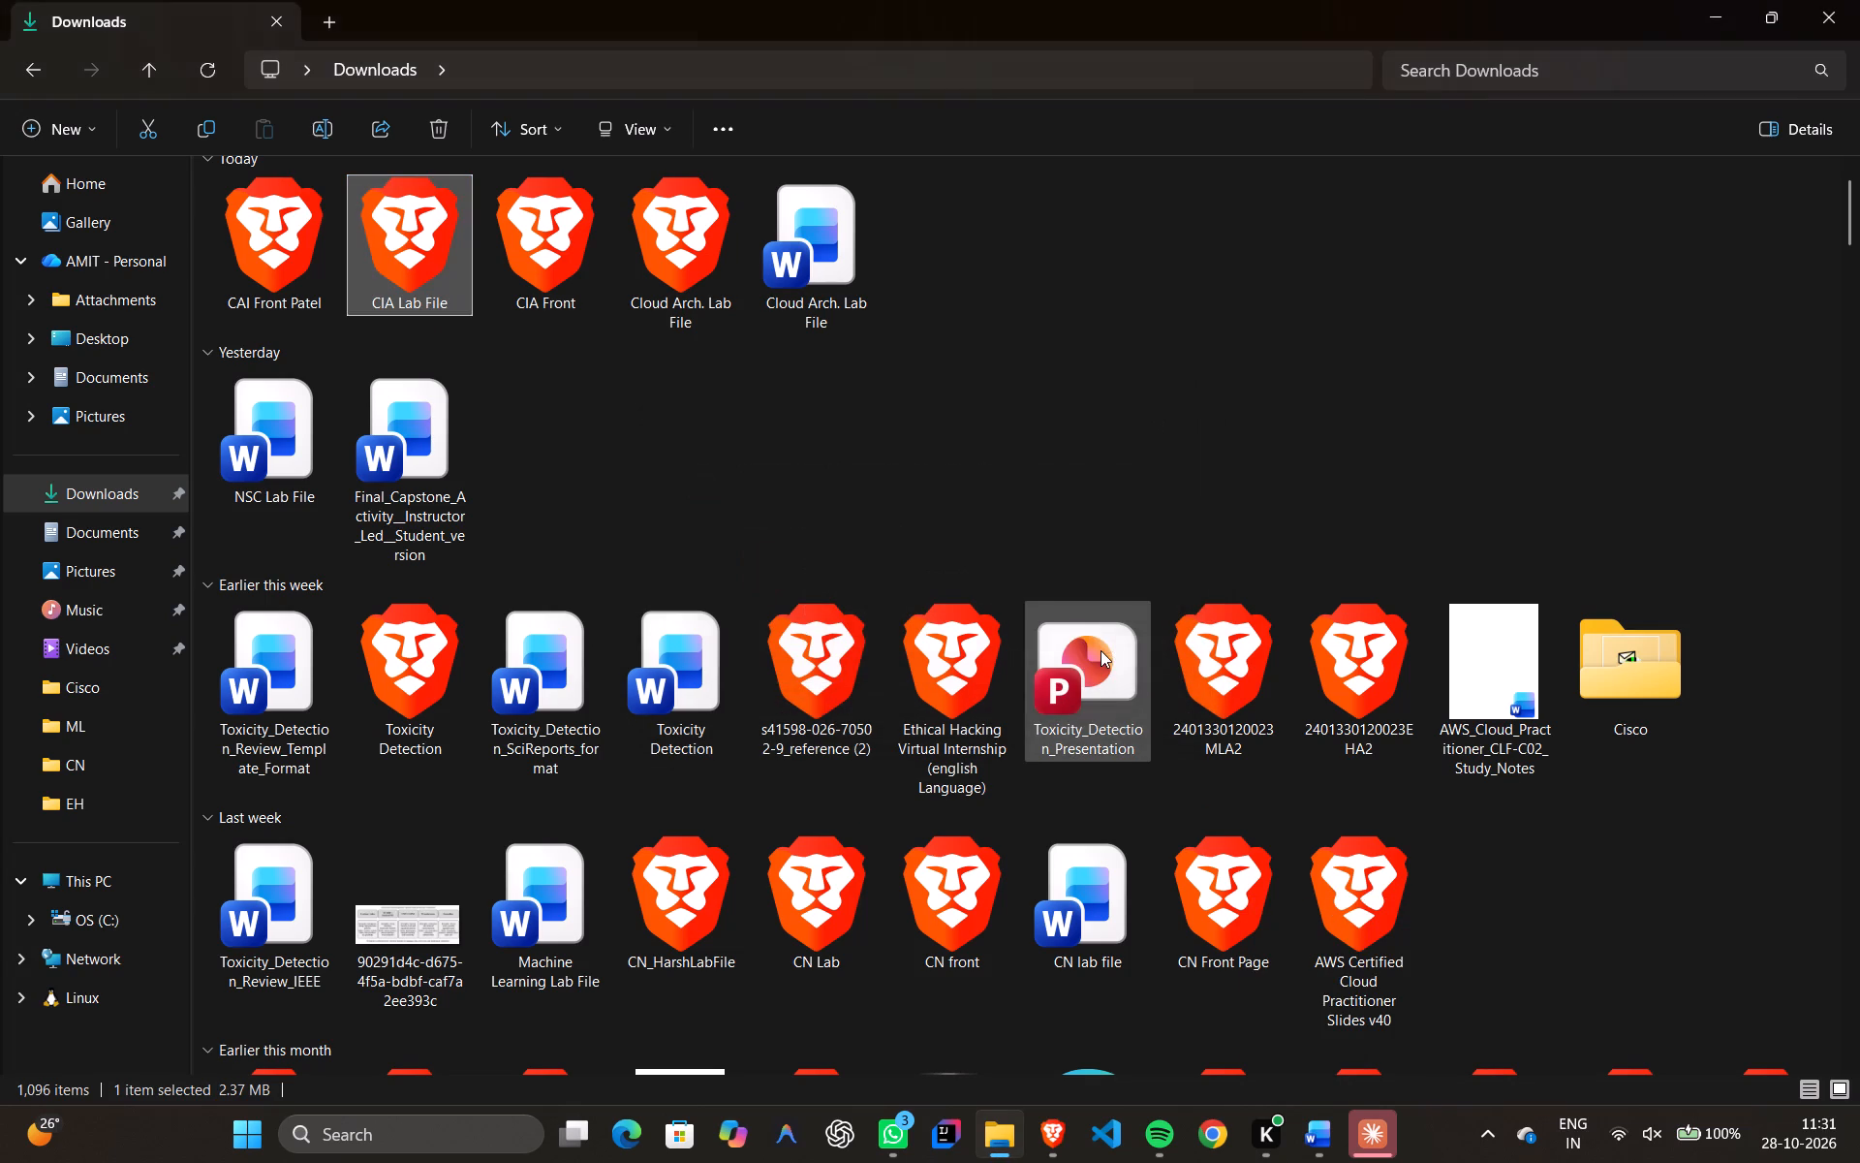
Rename the CIA Lab File PDF in Downloads as CAI Lab File.
right_click(428, 304)
left_click(614, 312)
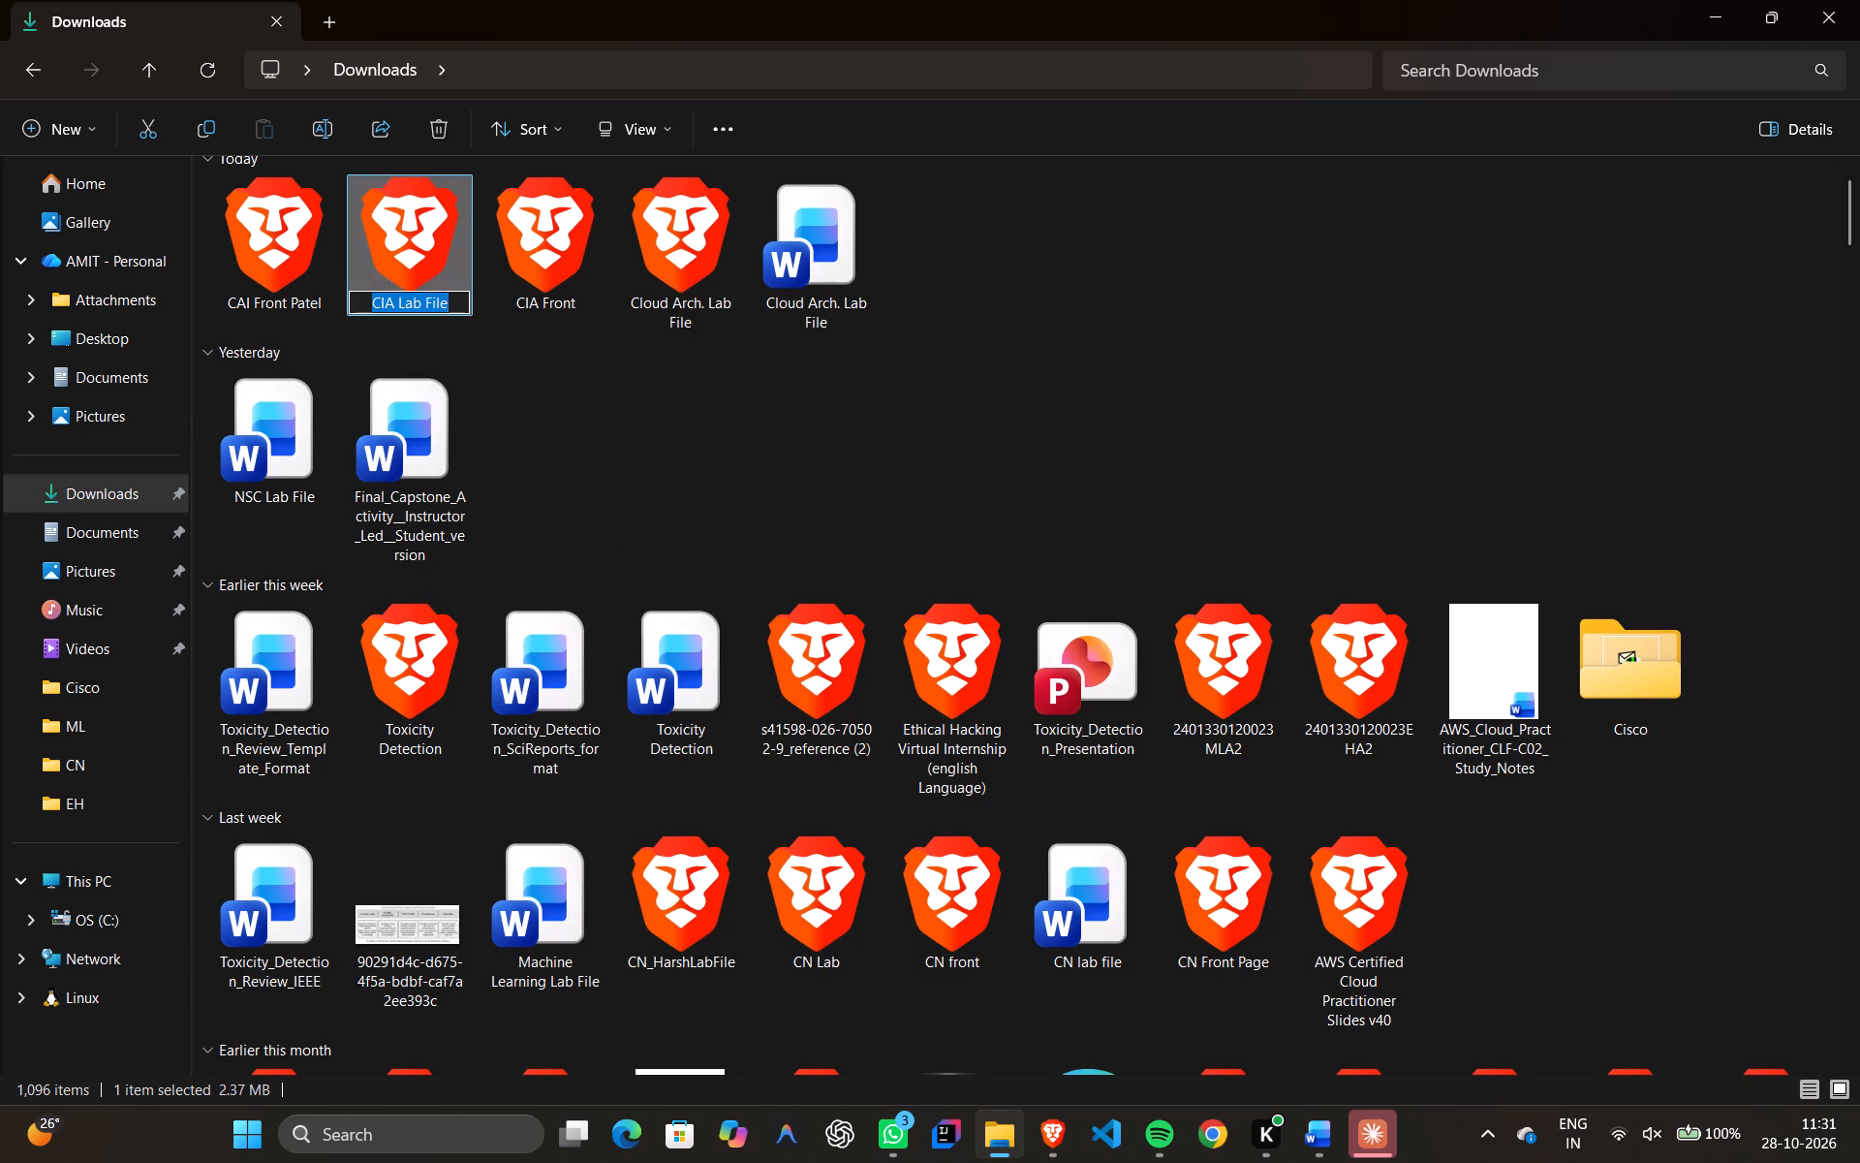
left_click(389, 303)
key("BackSpace")
key("BackSpace")
type("AI")
key("Return")
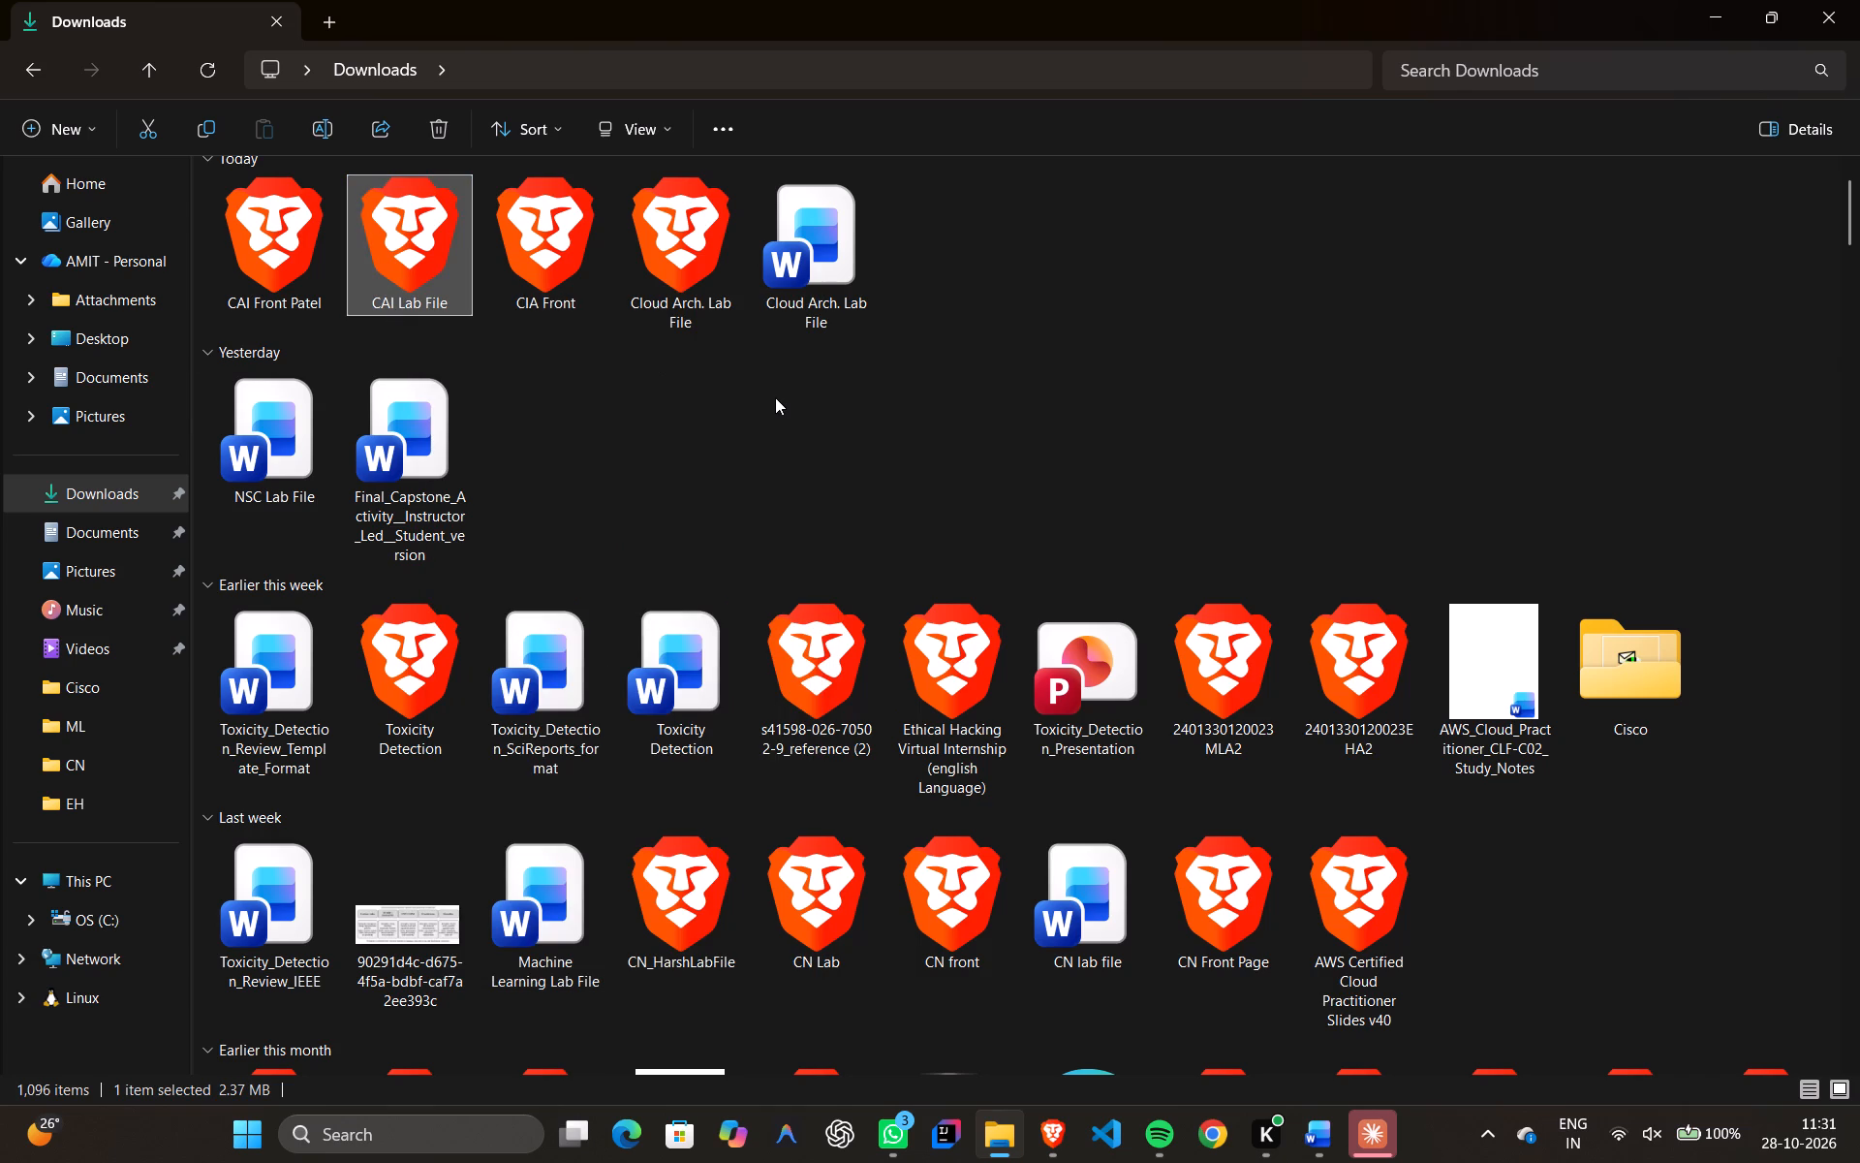
left_click(775, 397)
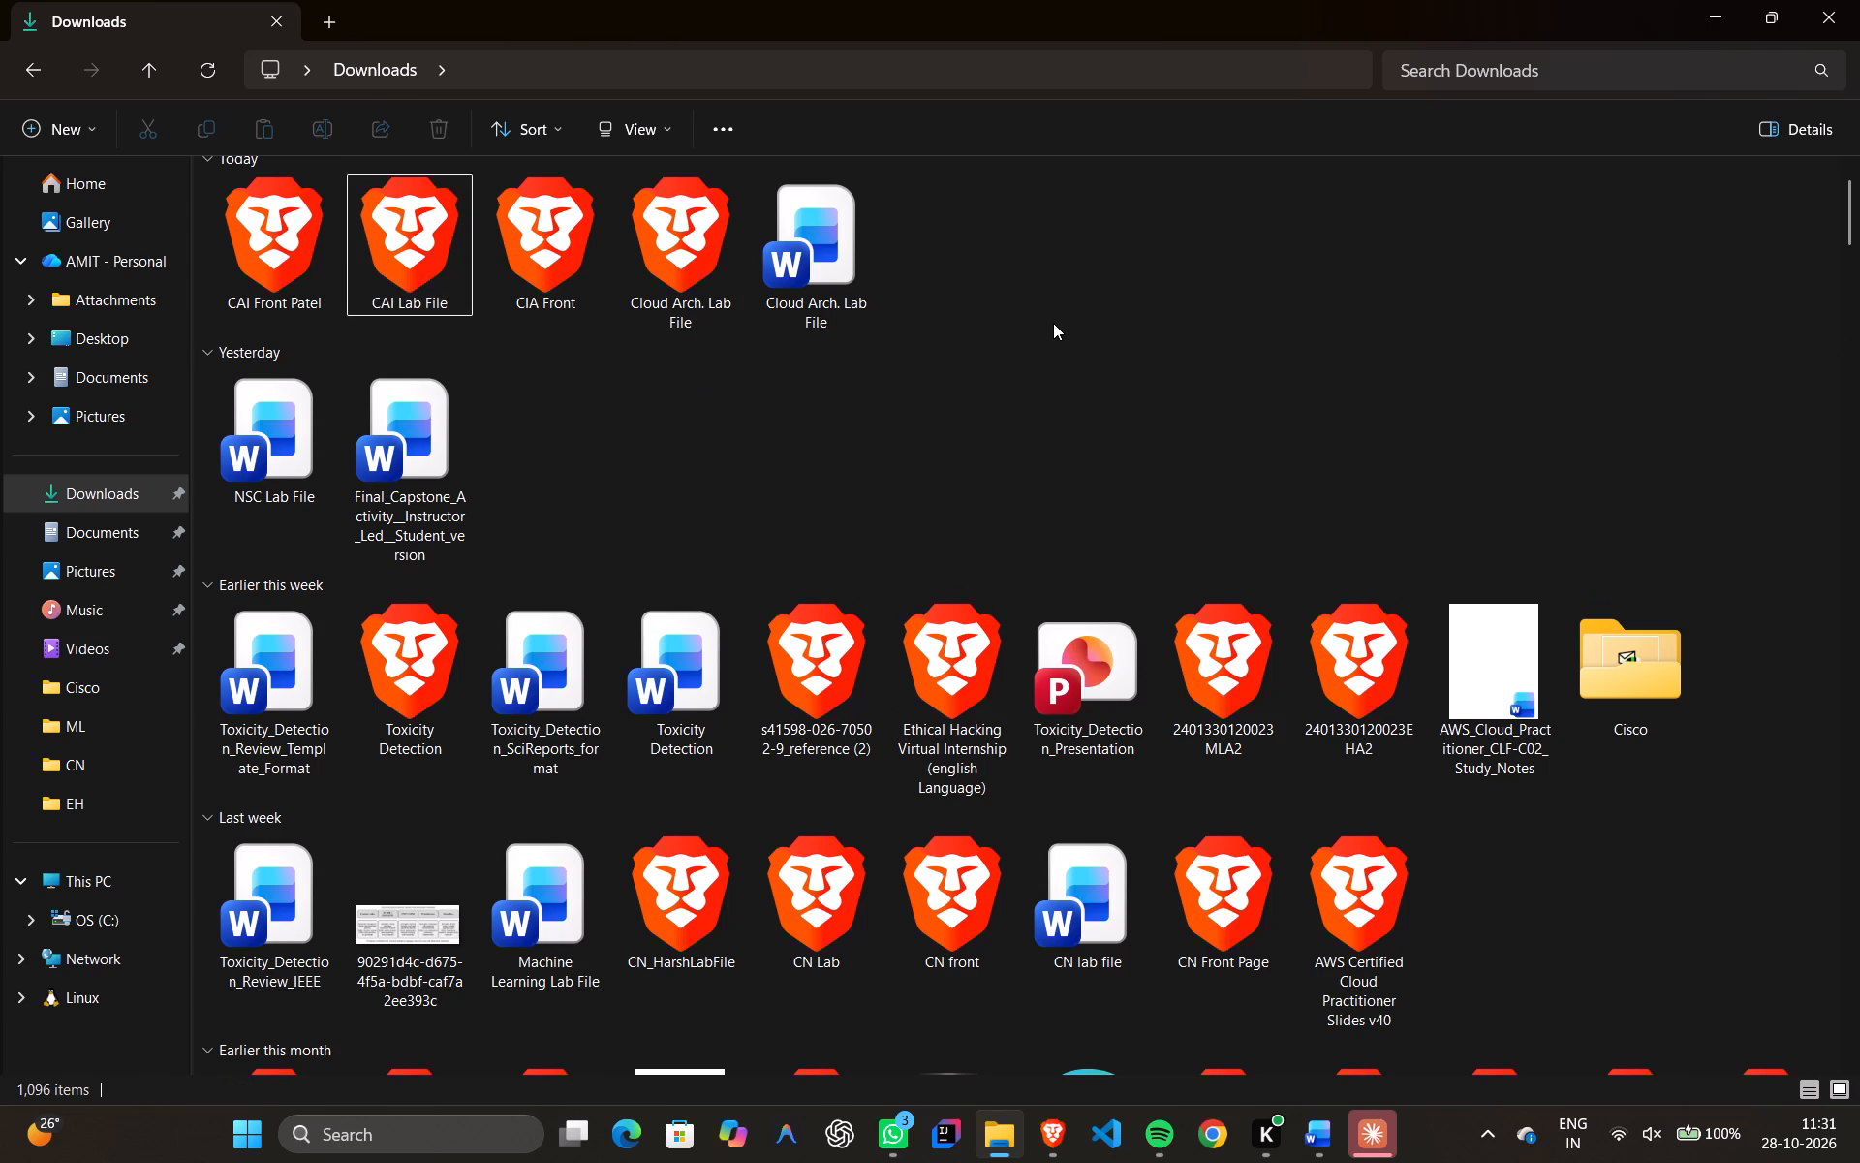
Rename the CIA Front PDF in Downloads as CAI Front.
right_click(541, 239)
left_click(743, 264)
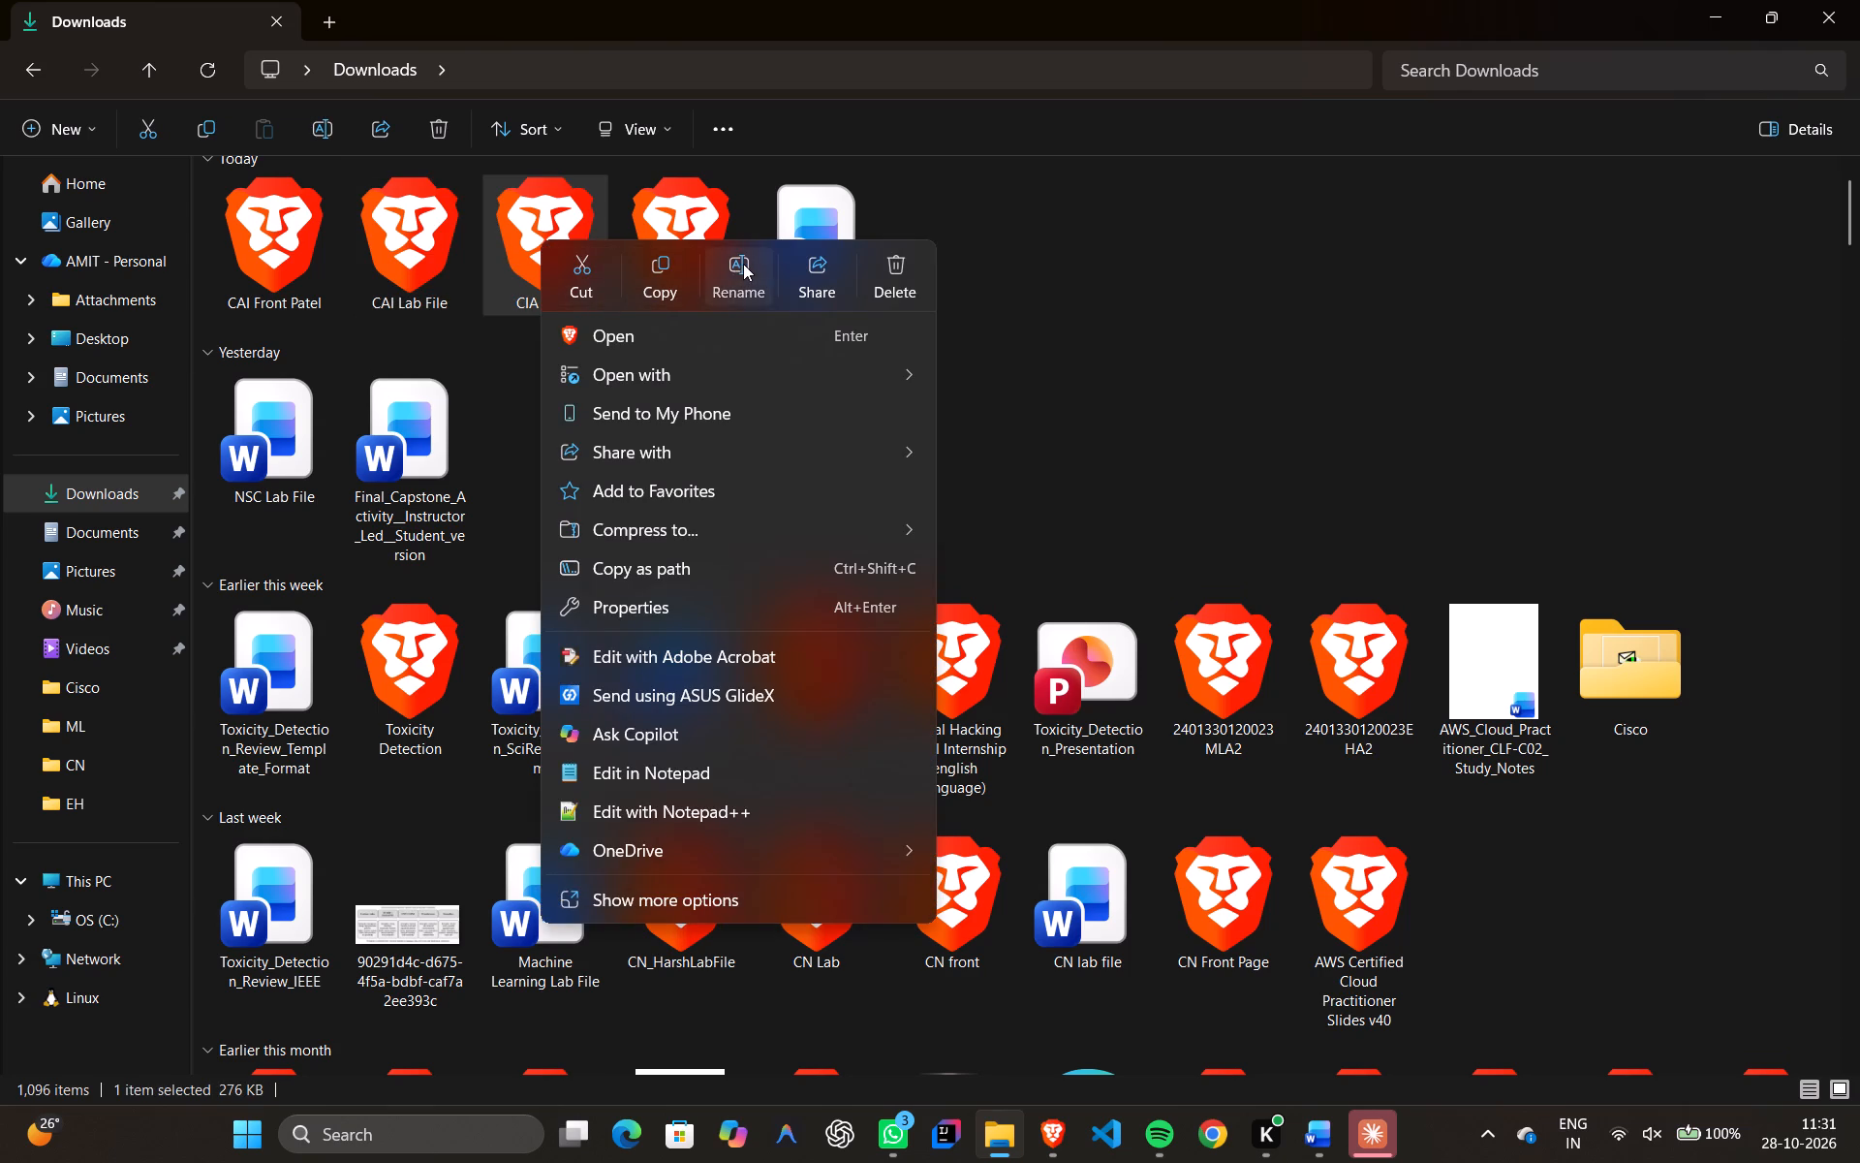
key("Left")
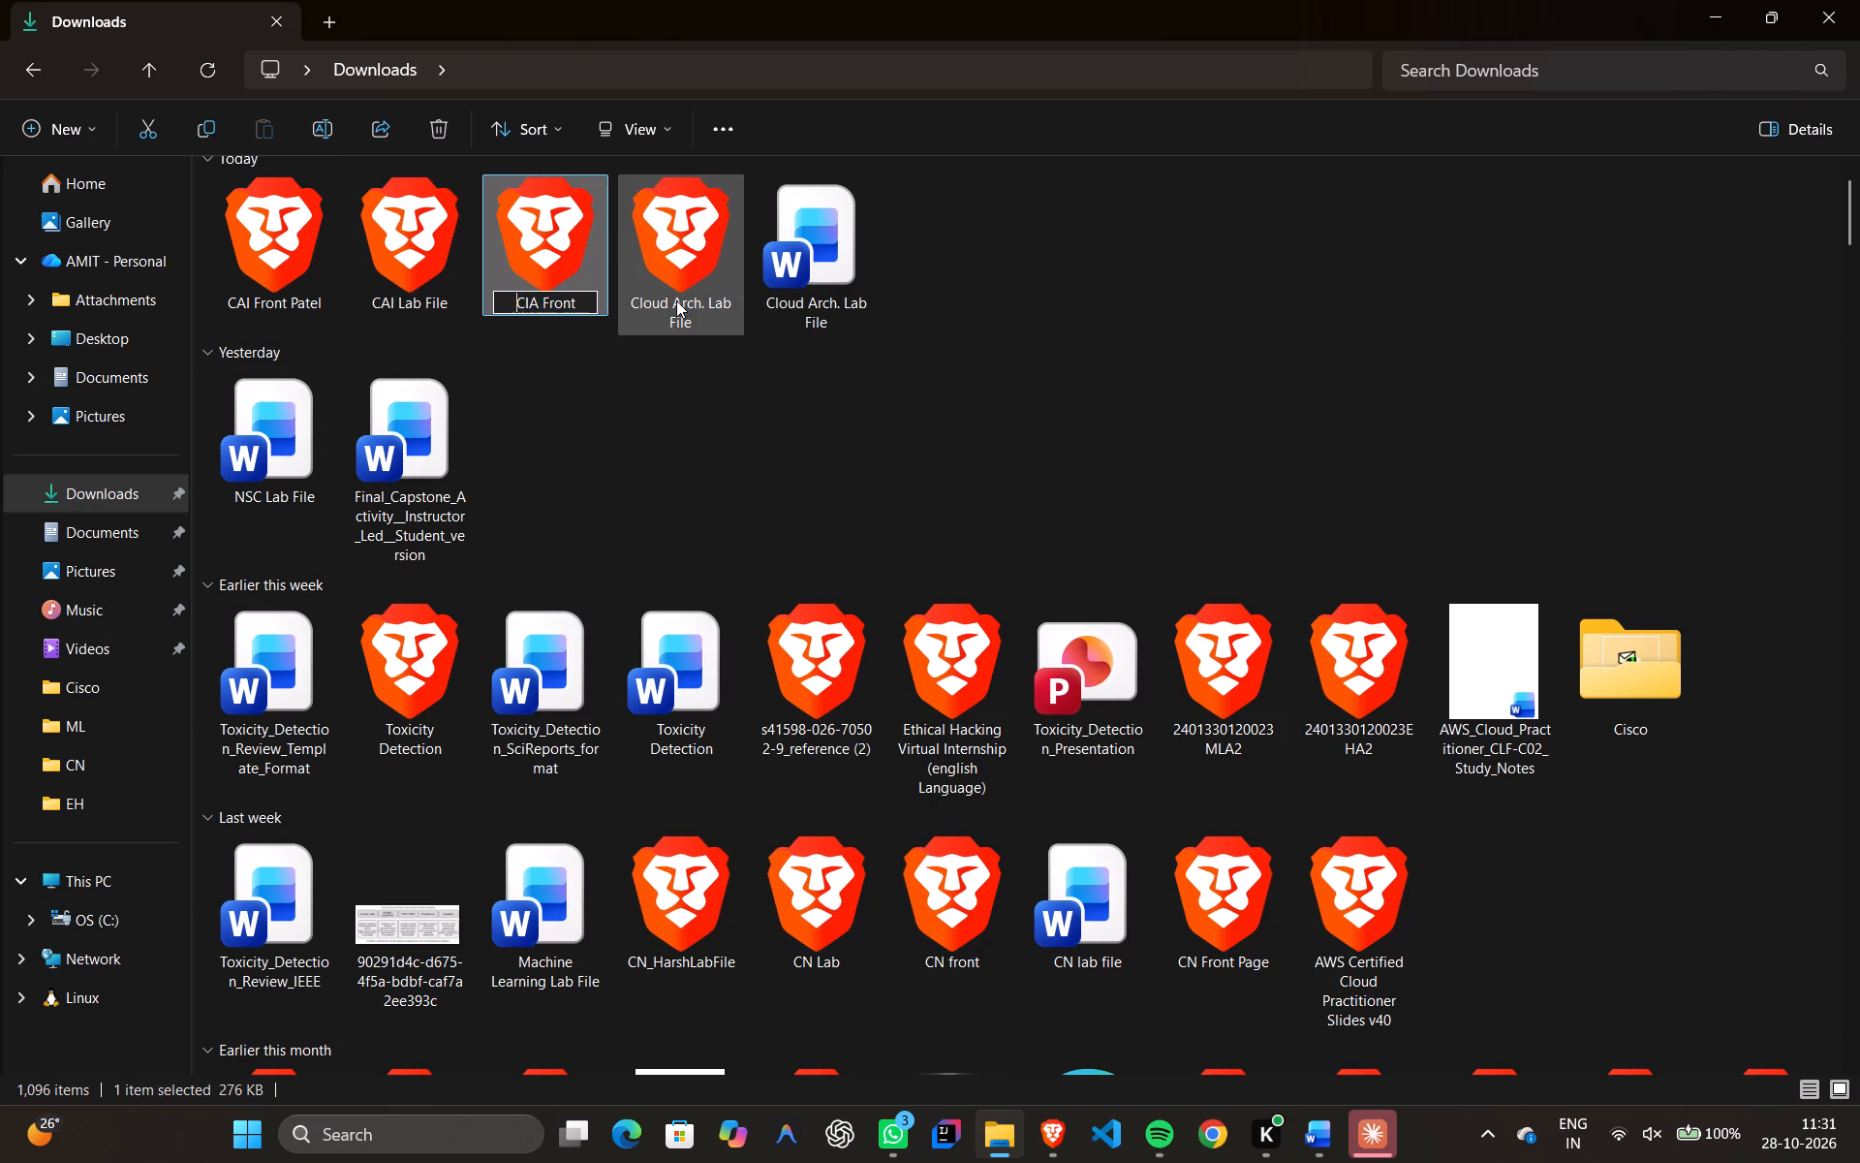
key("Right")
key("Right")
key("BackSpace")
key("Right")
key("i")
key("Return")
left_click(1168, 275)
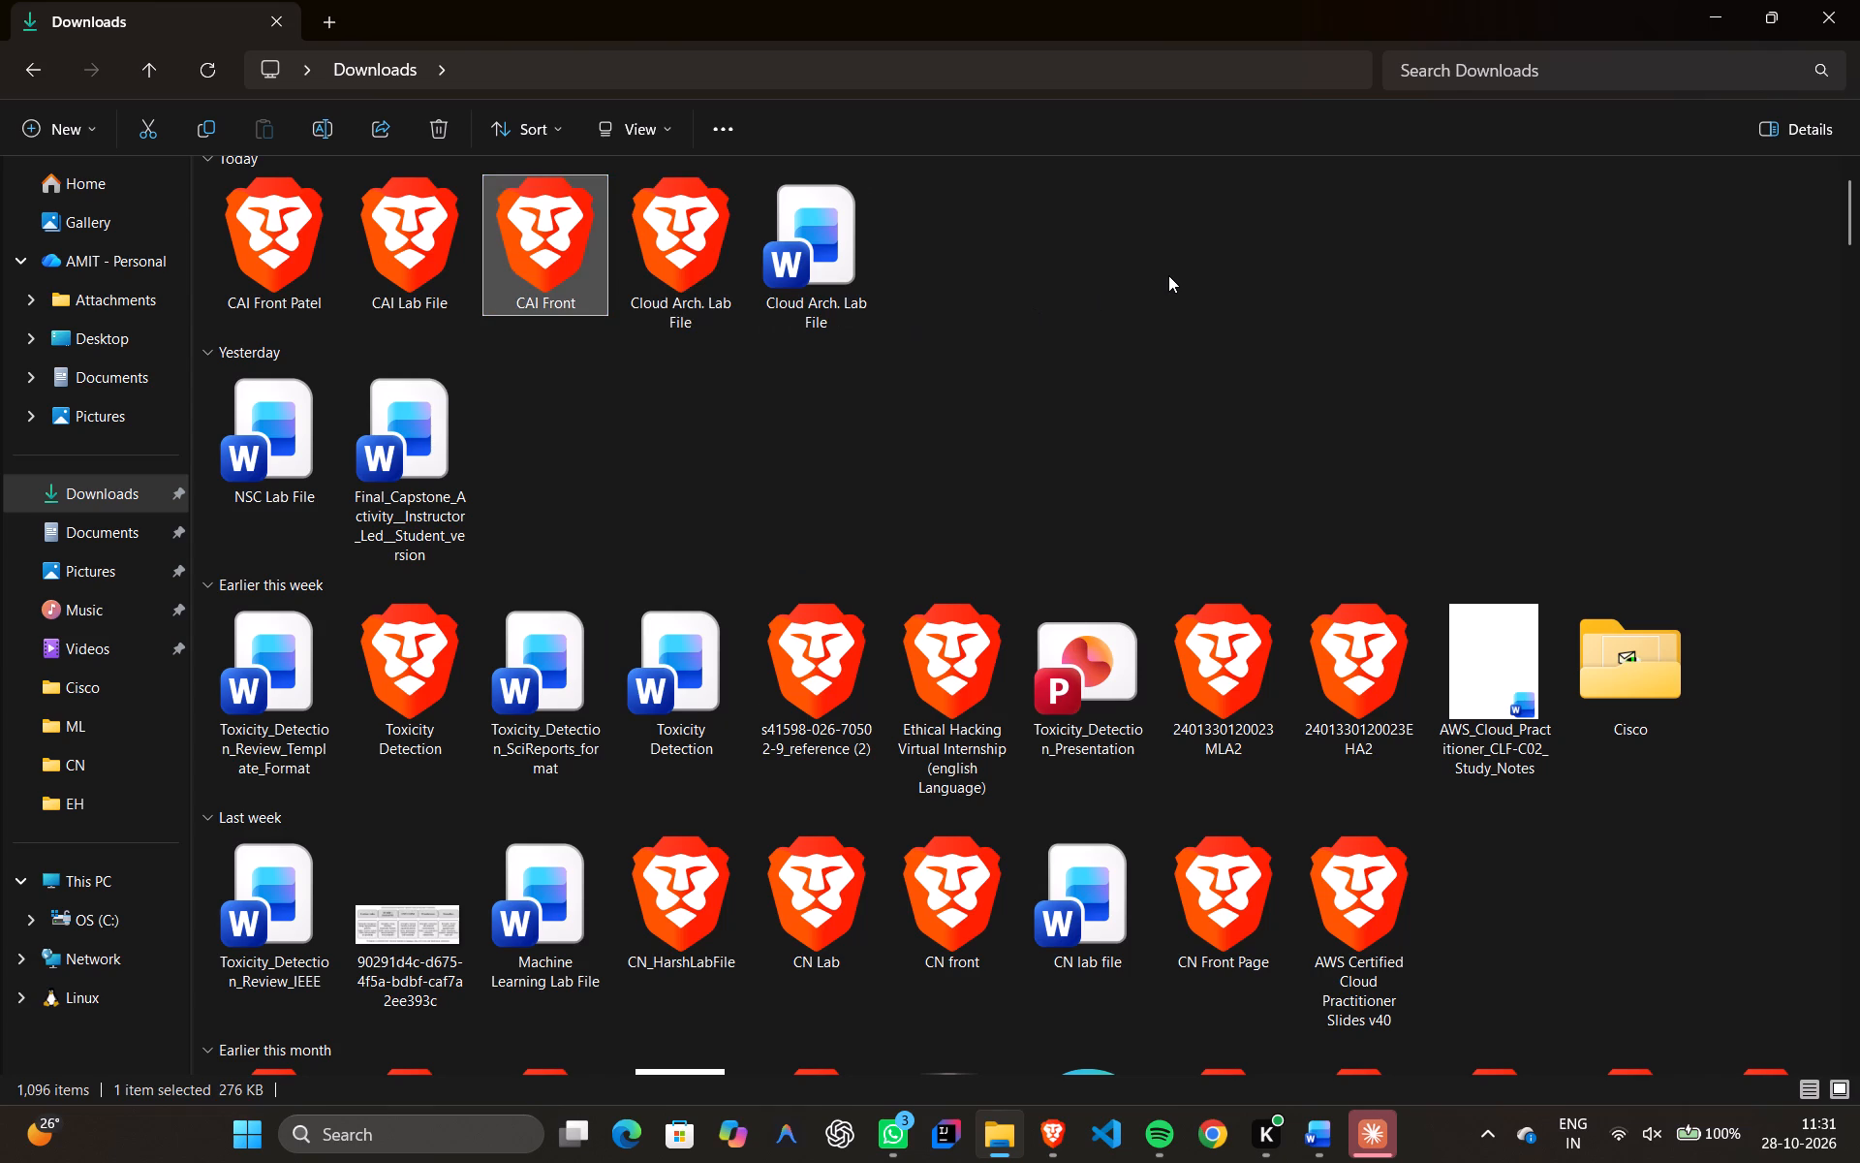
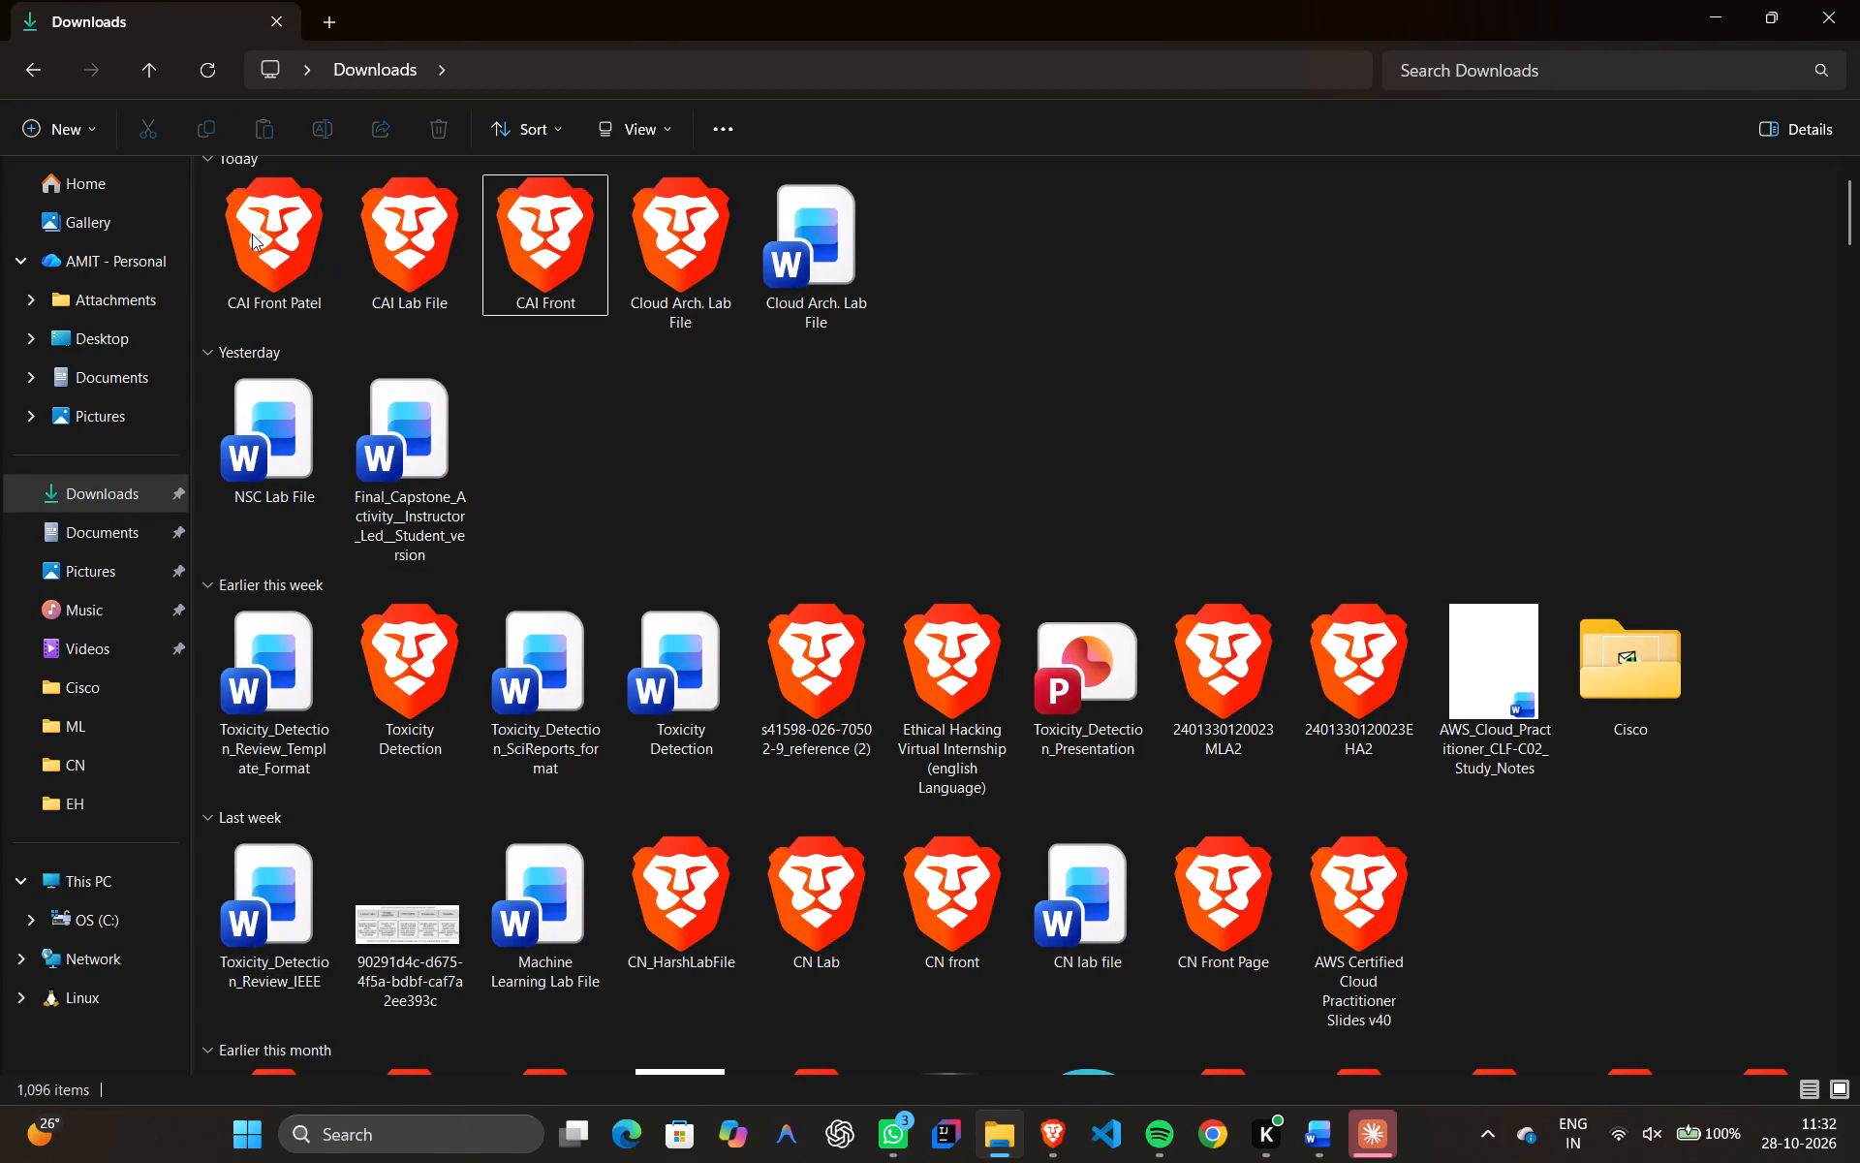
Open the CAI Lab File PDF from Downloads and review its front page and the signed index of practicals.
double_click(441, 217)
scroll(993, 446, "down", 4)
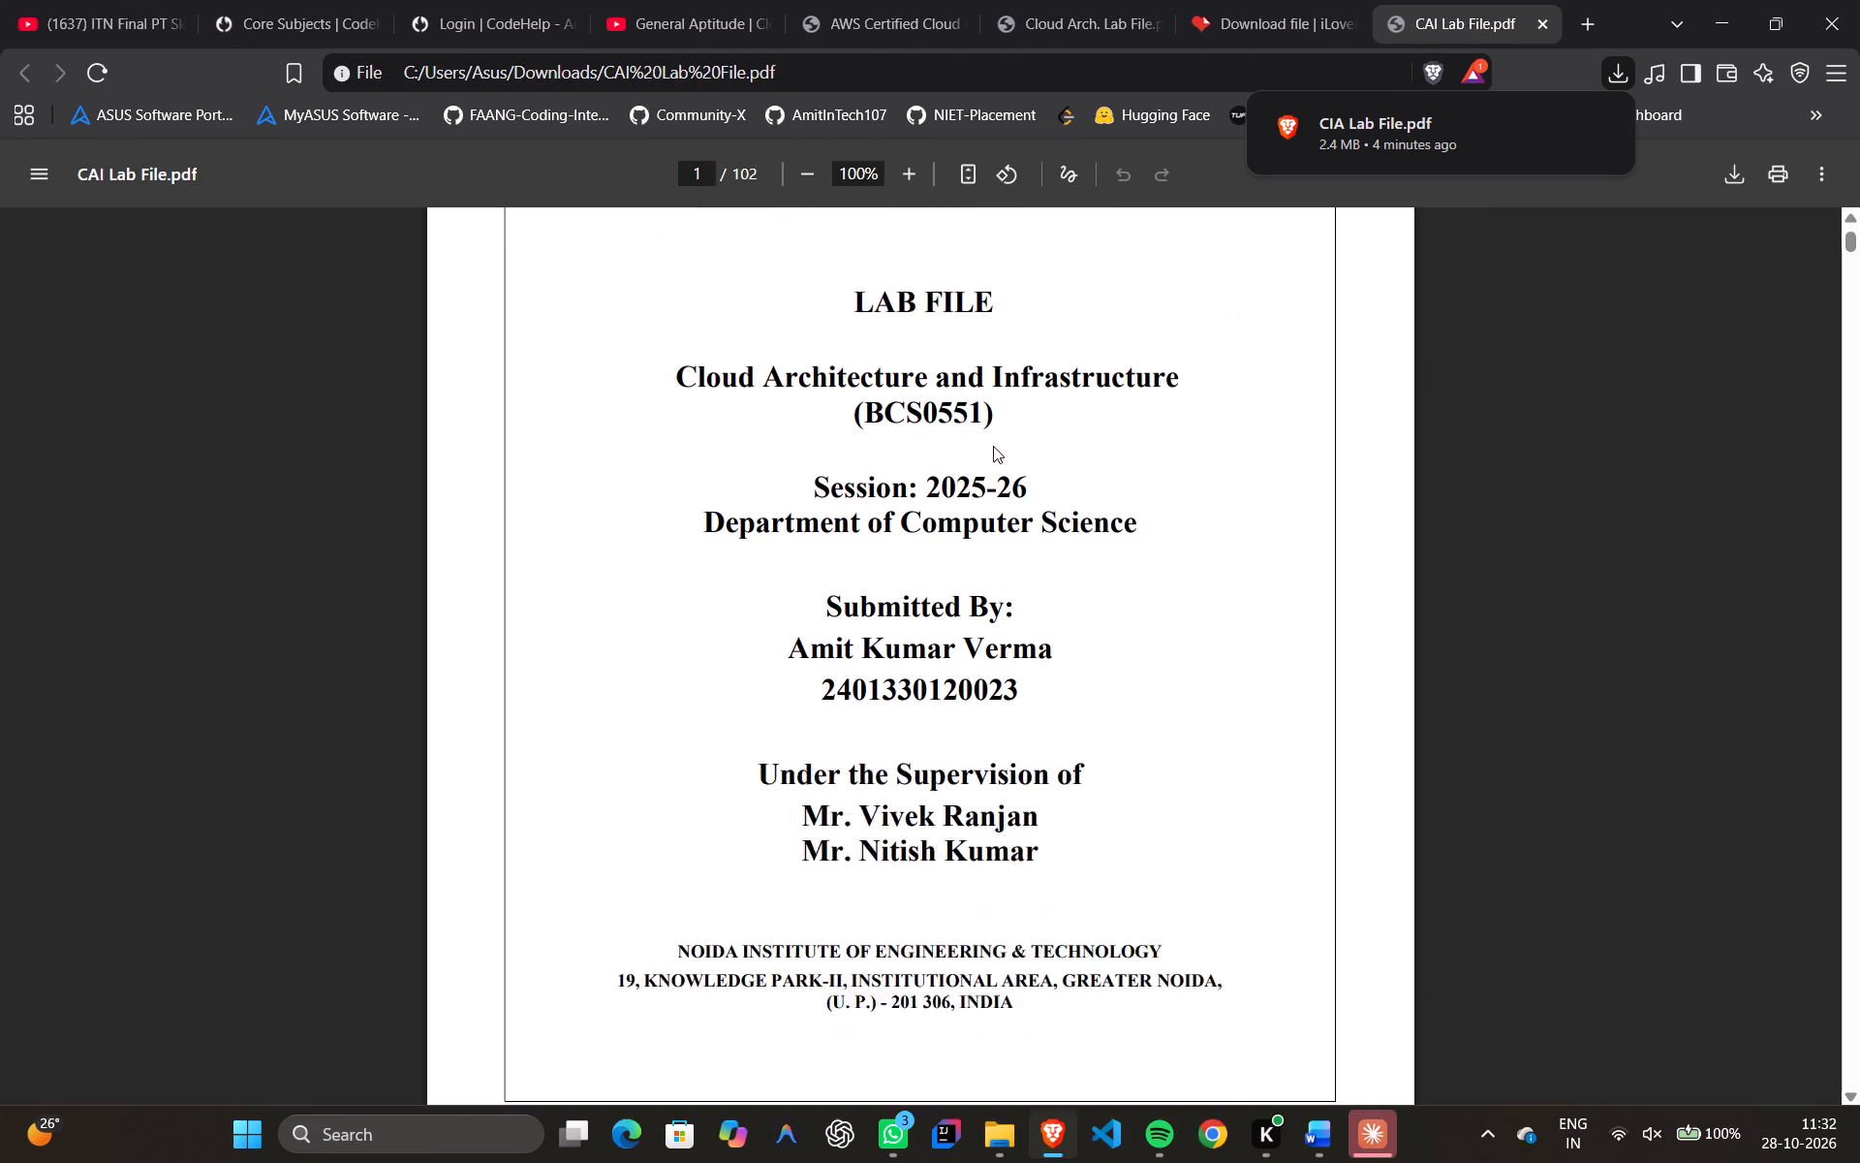
scroll(993, 446, "down", 4)
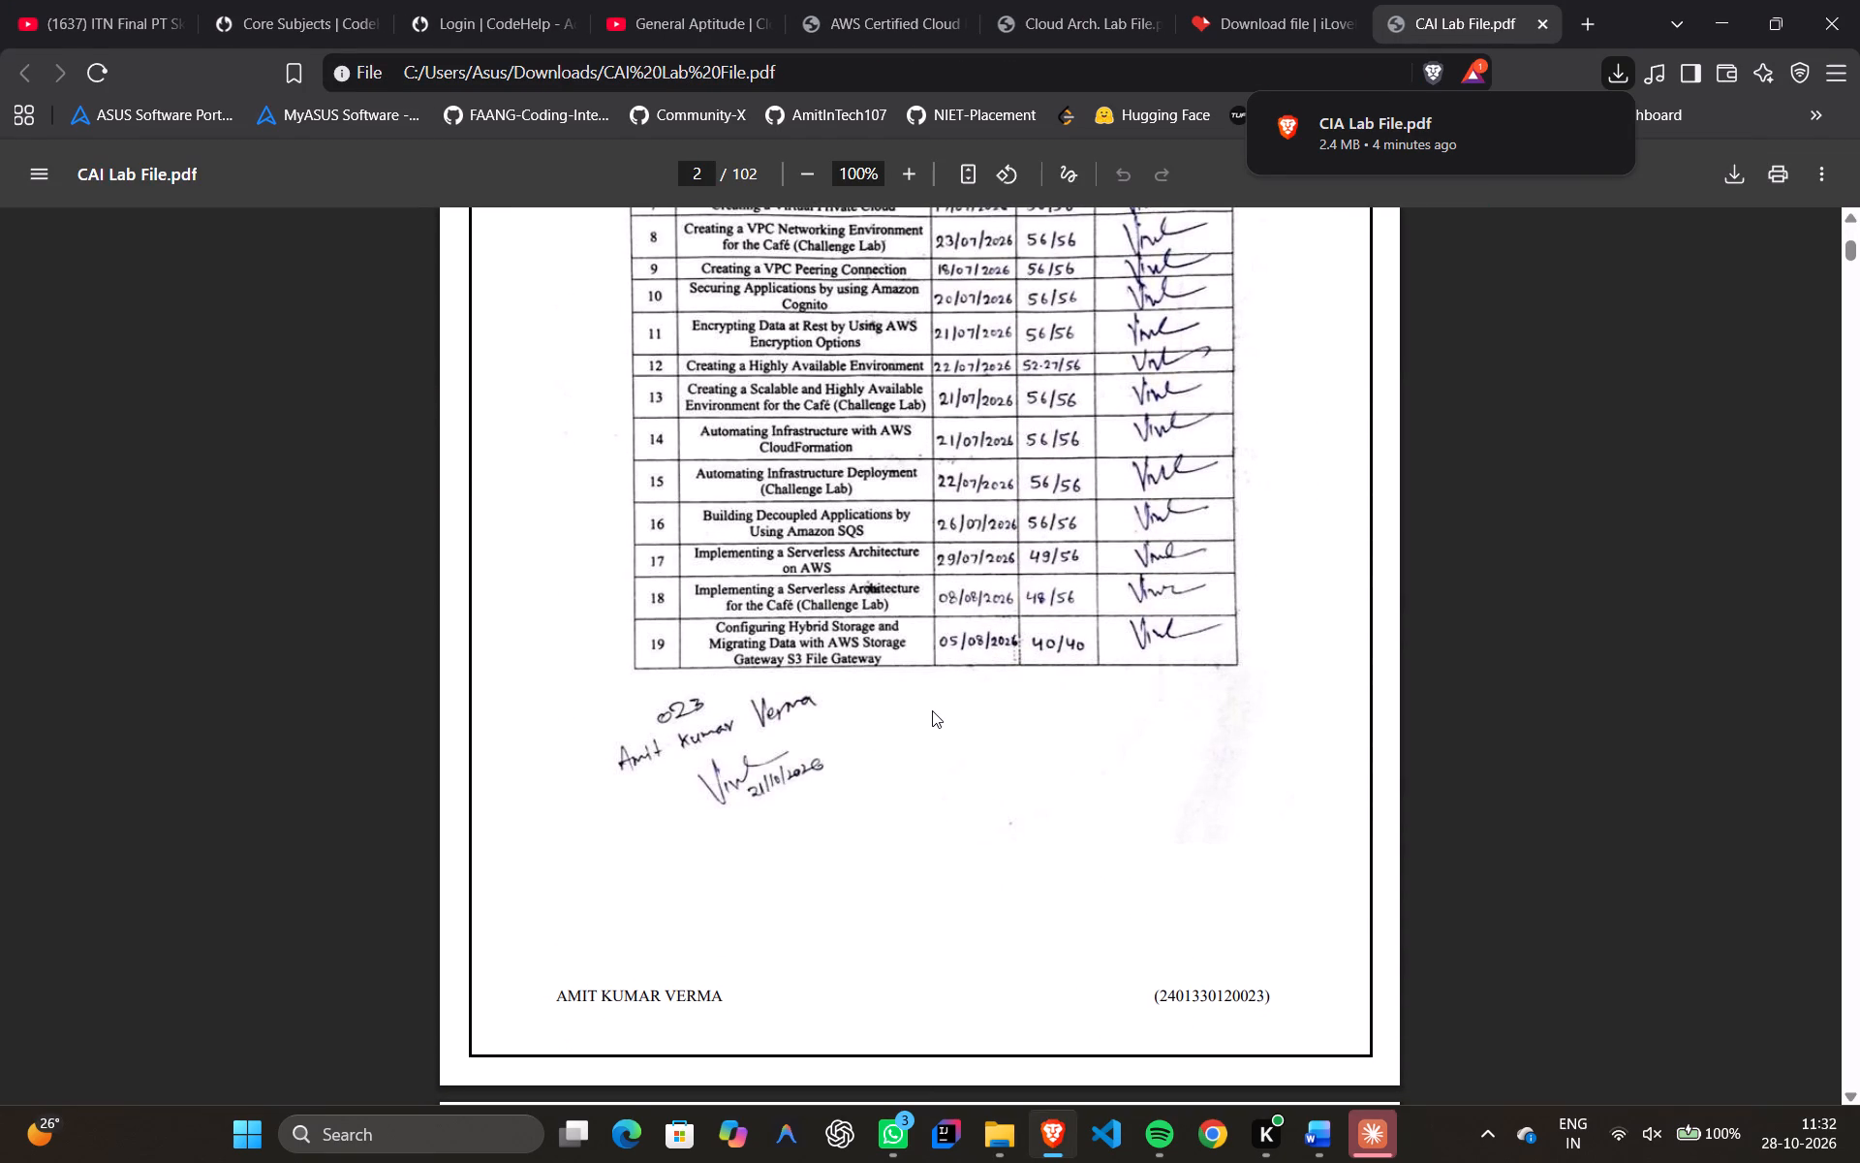
scroll(932, 710, "up", 4)
scroll(932, 710, "down", 1)
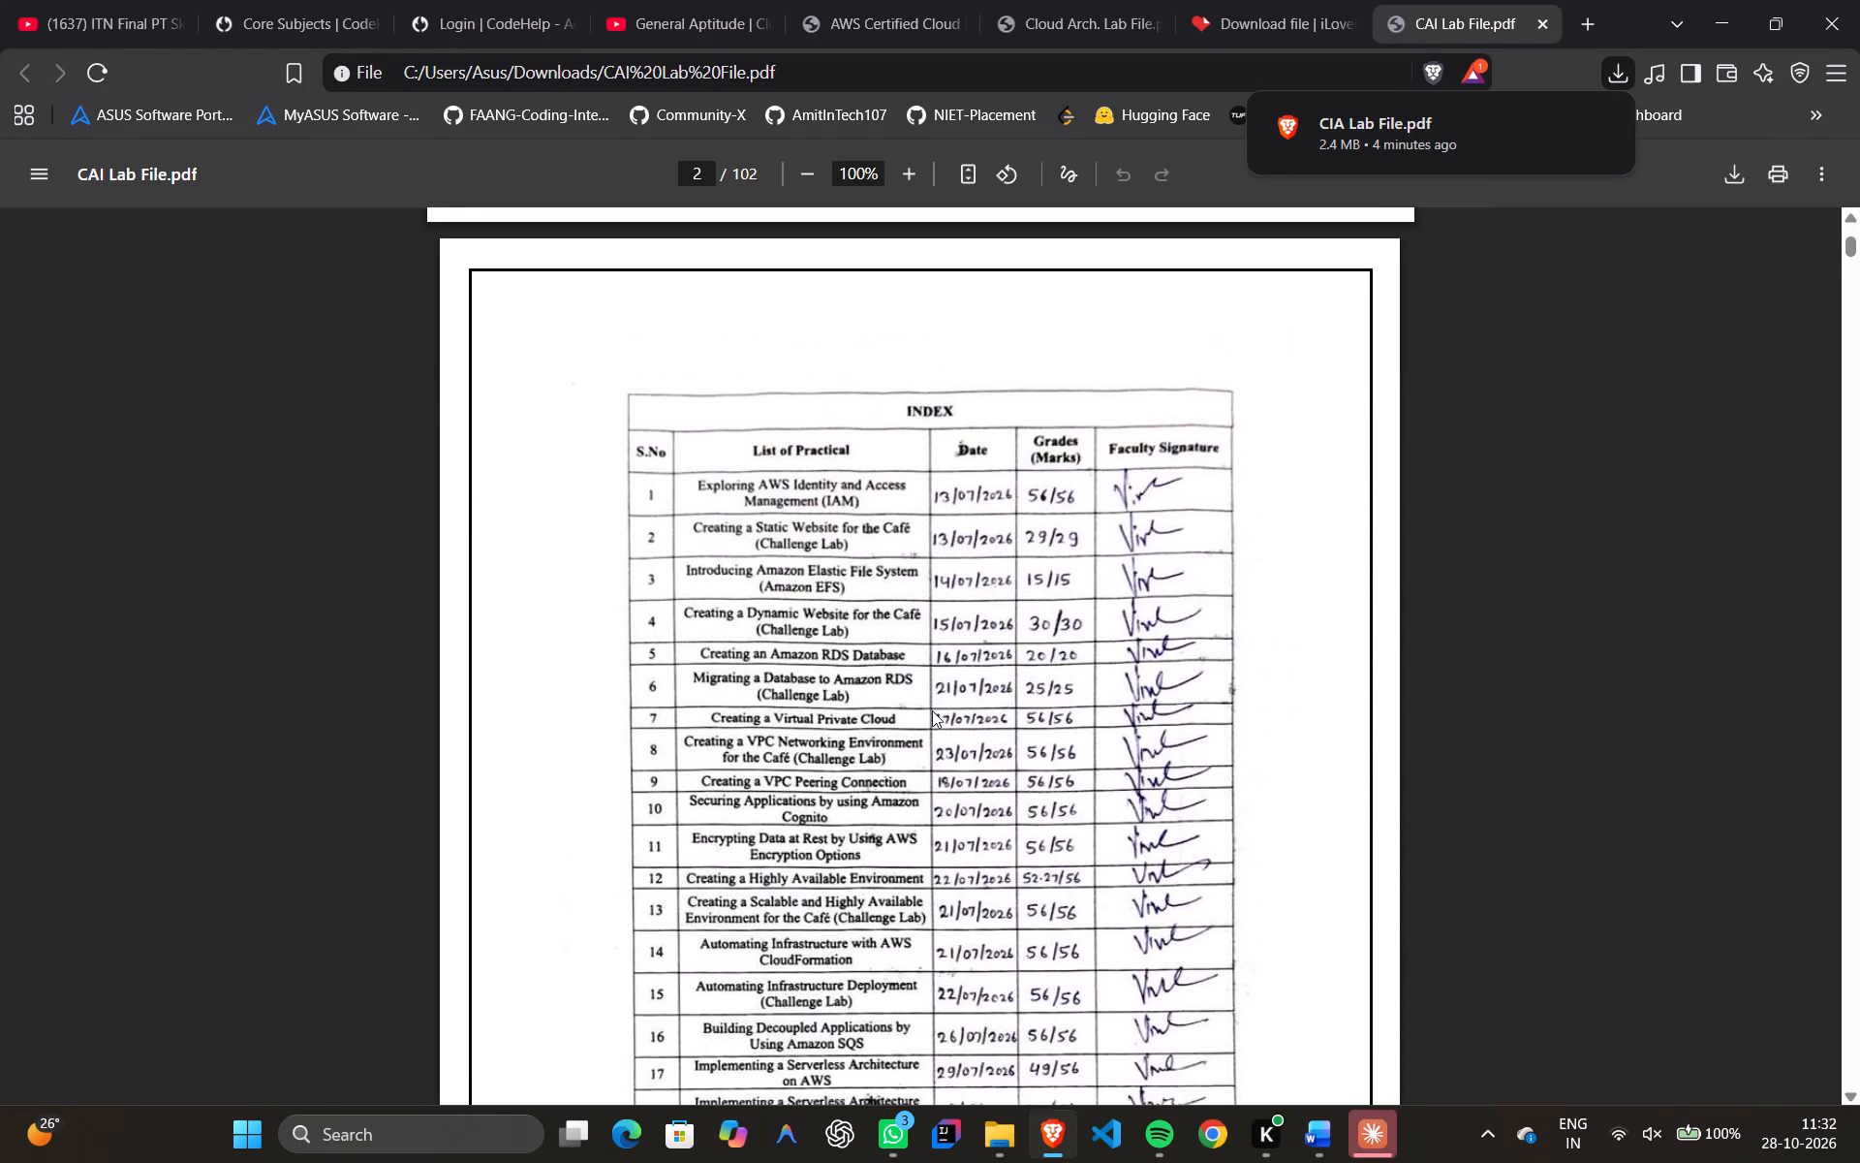
scroll(932, 710, "down", 1)
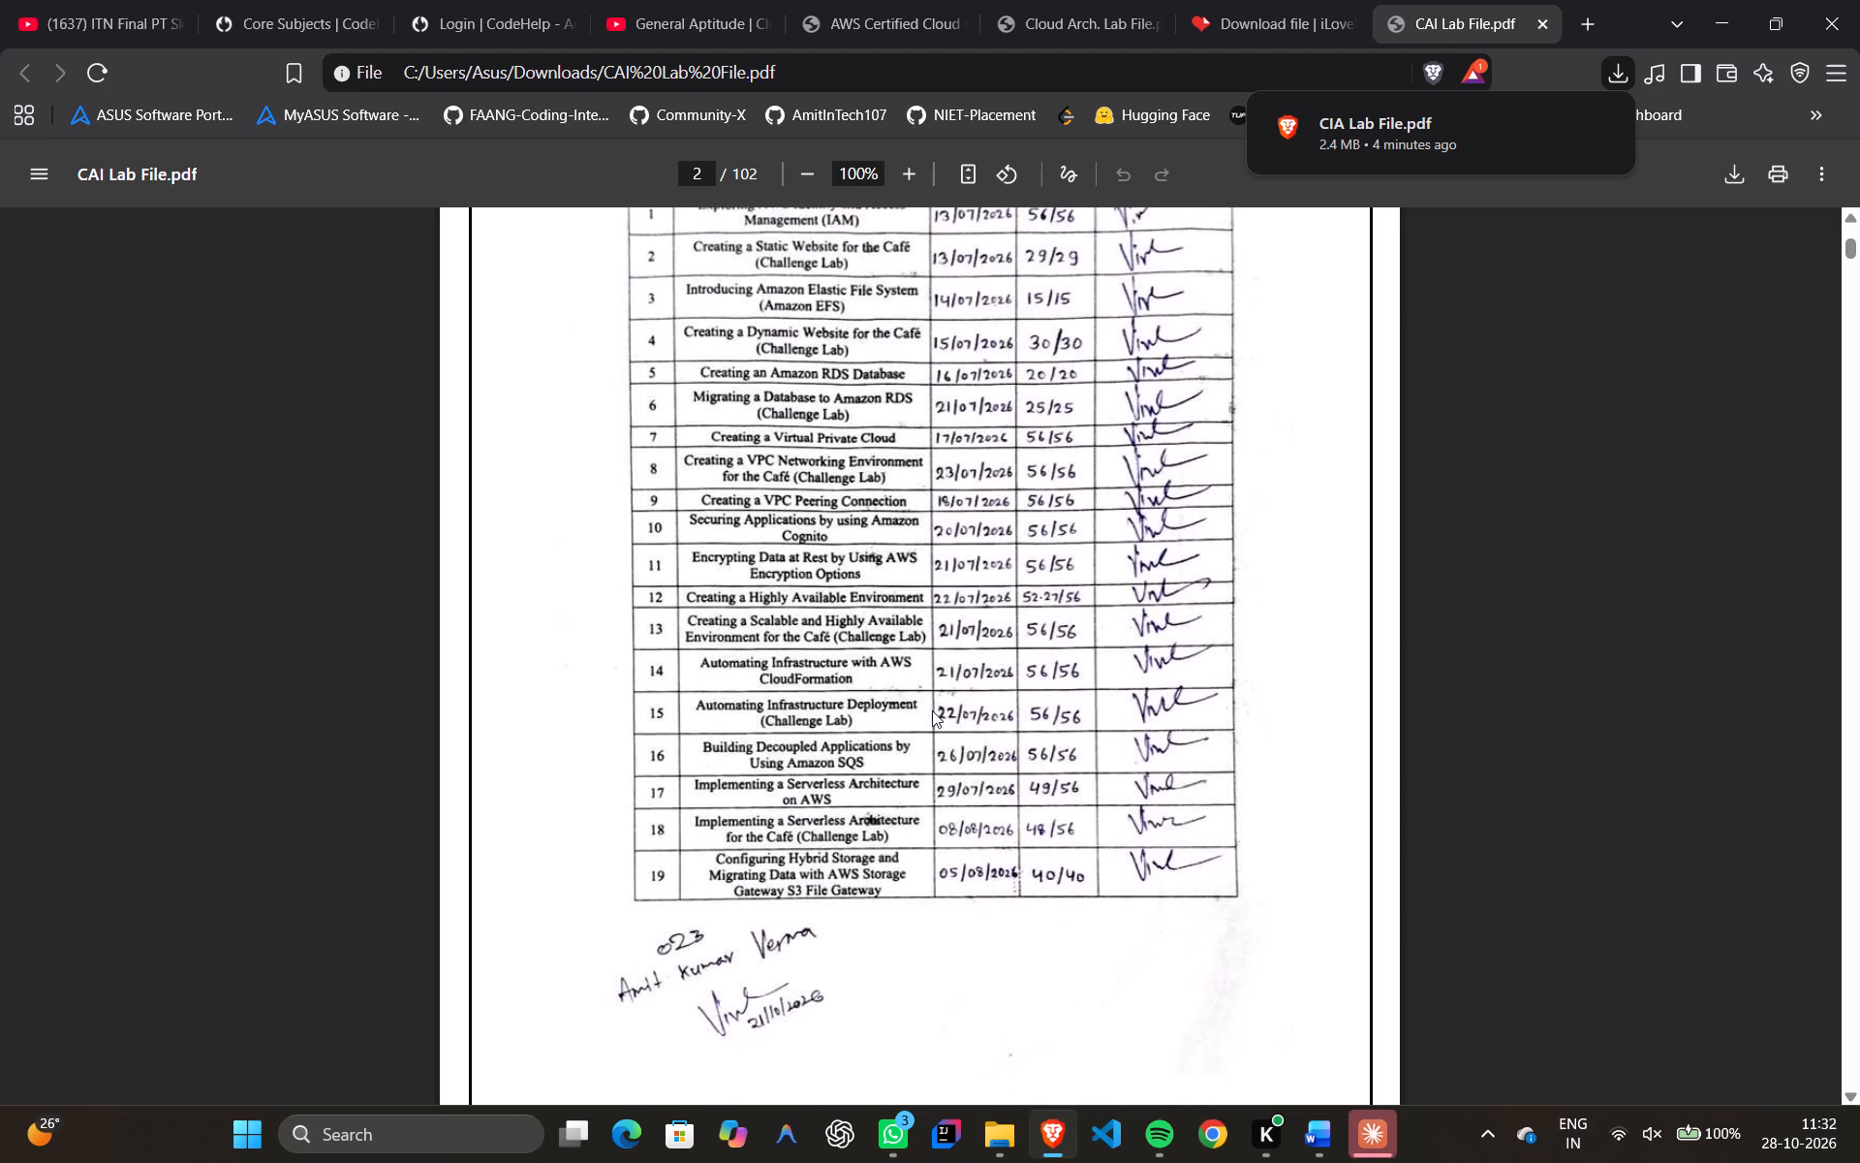
scroll(932, 710, "down", 1)
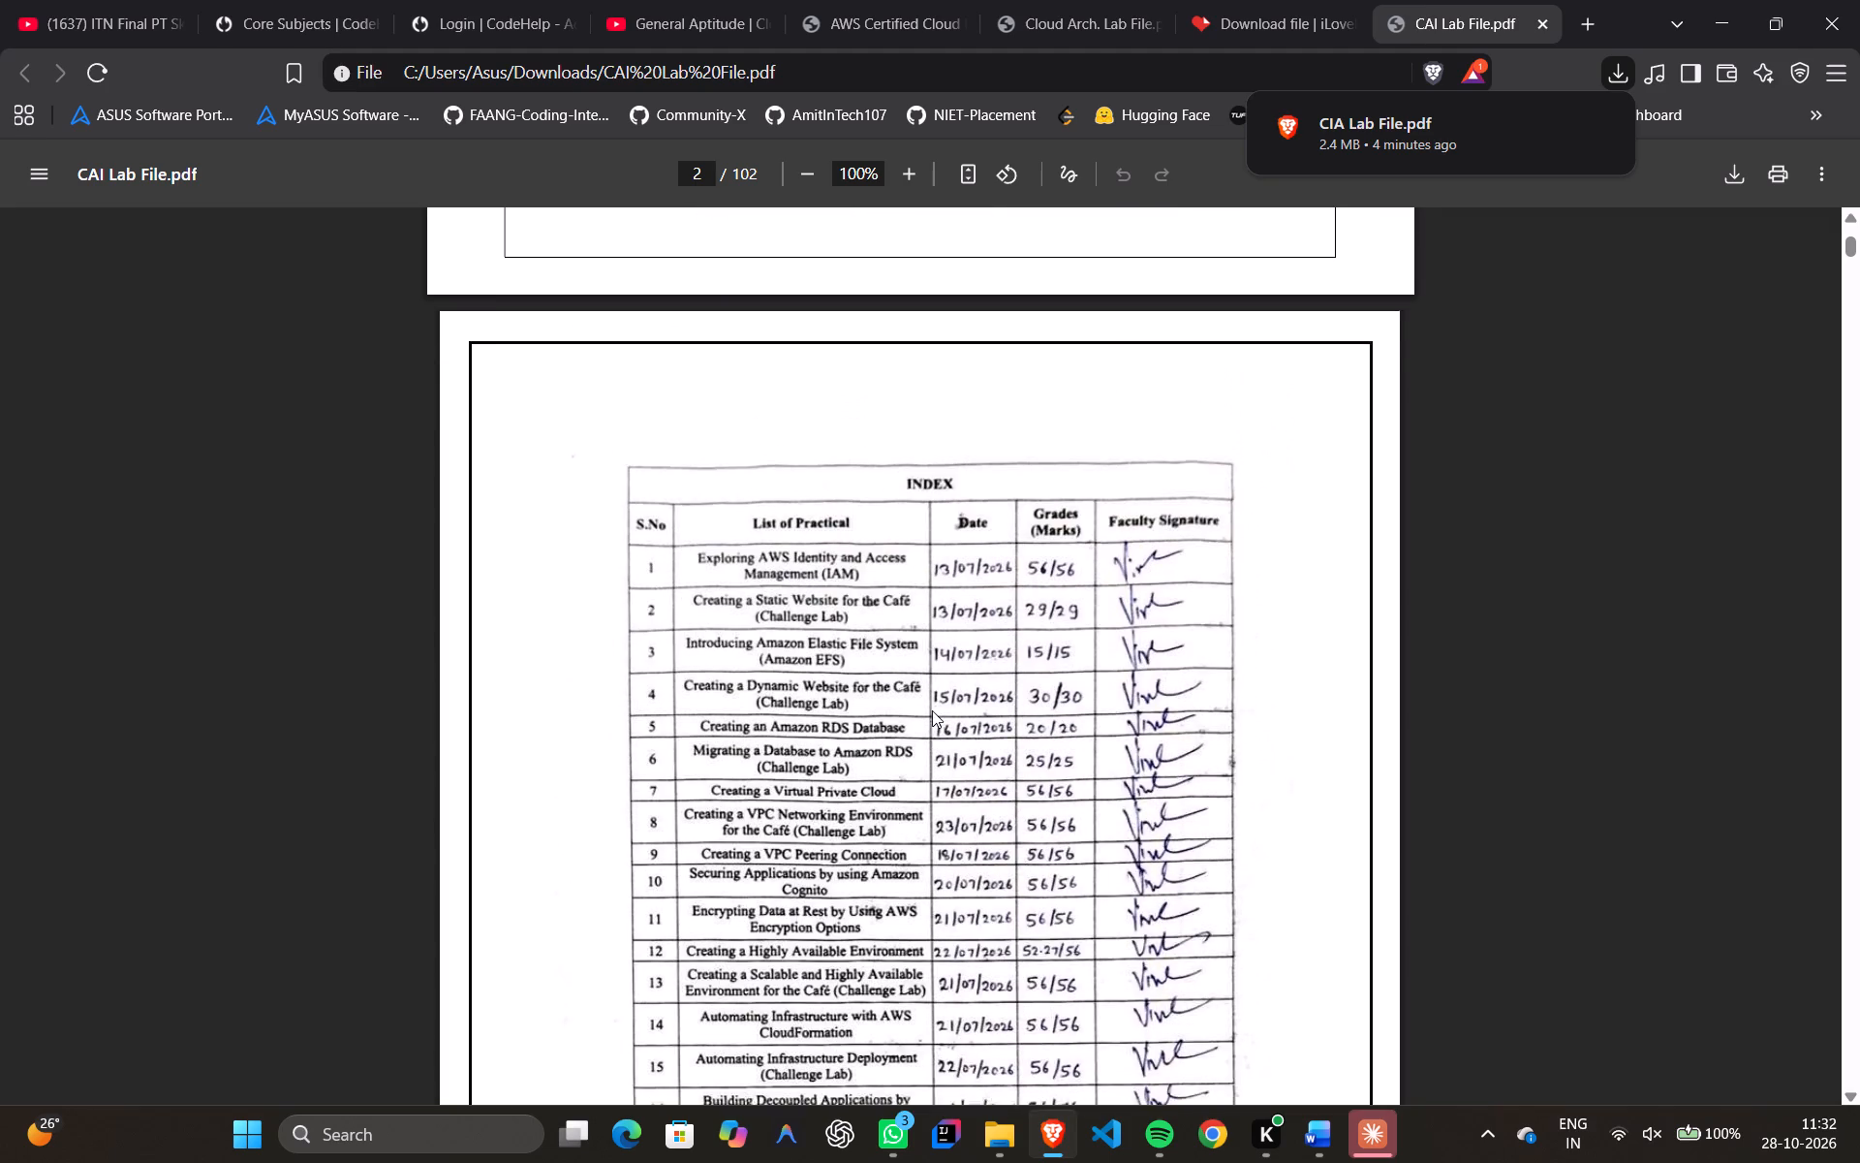
scroll(932, 710, "down", 1)
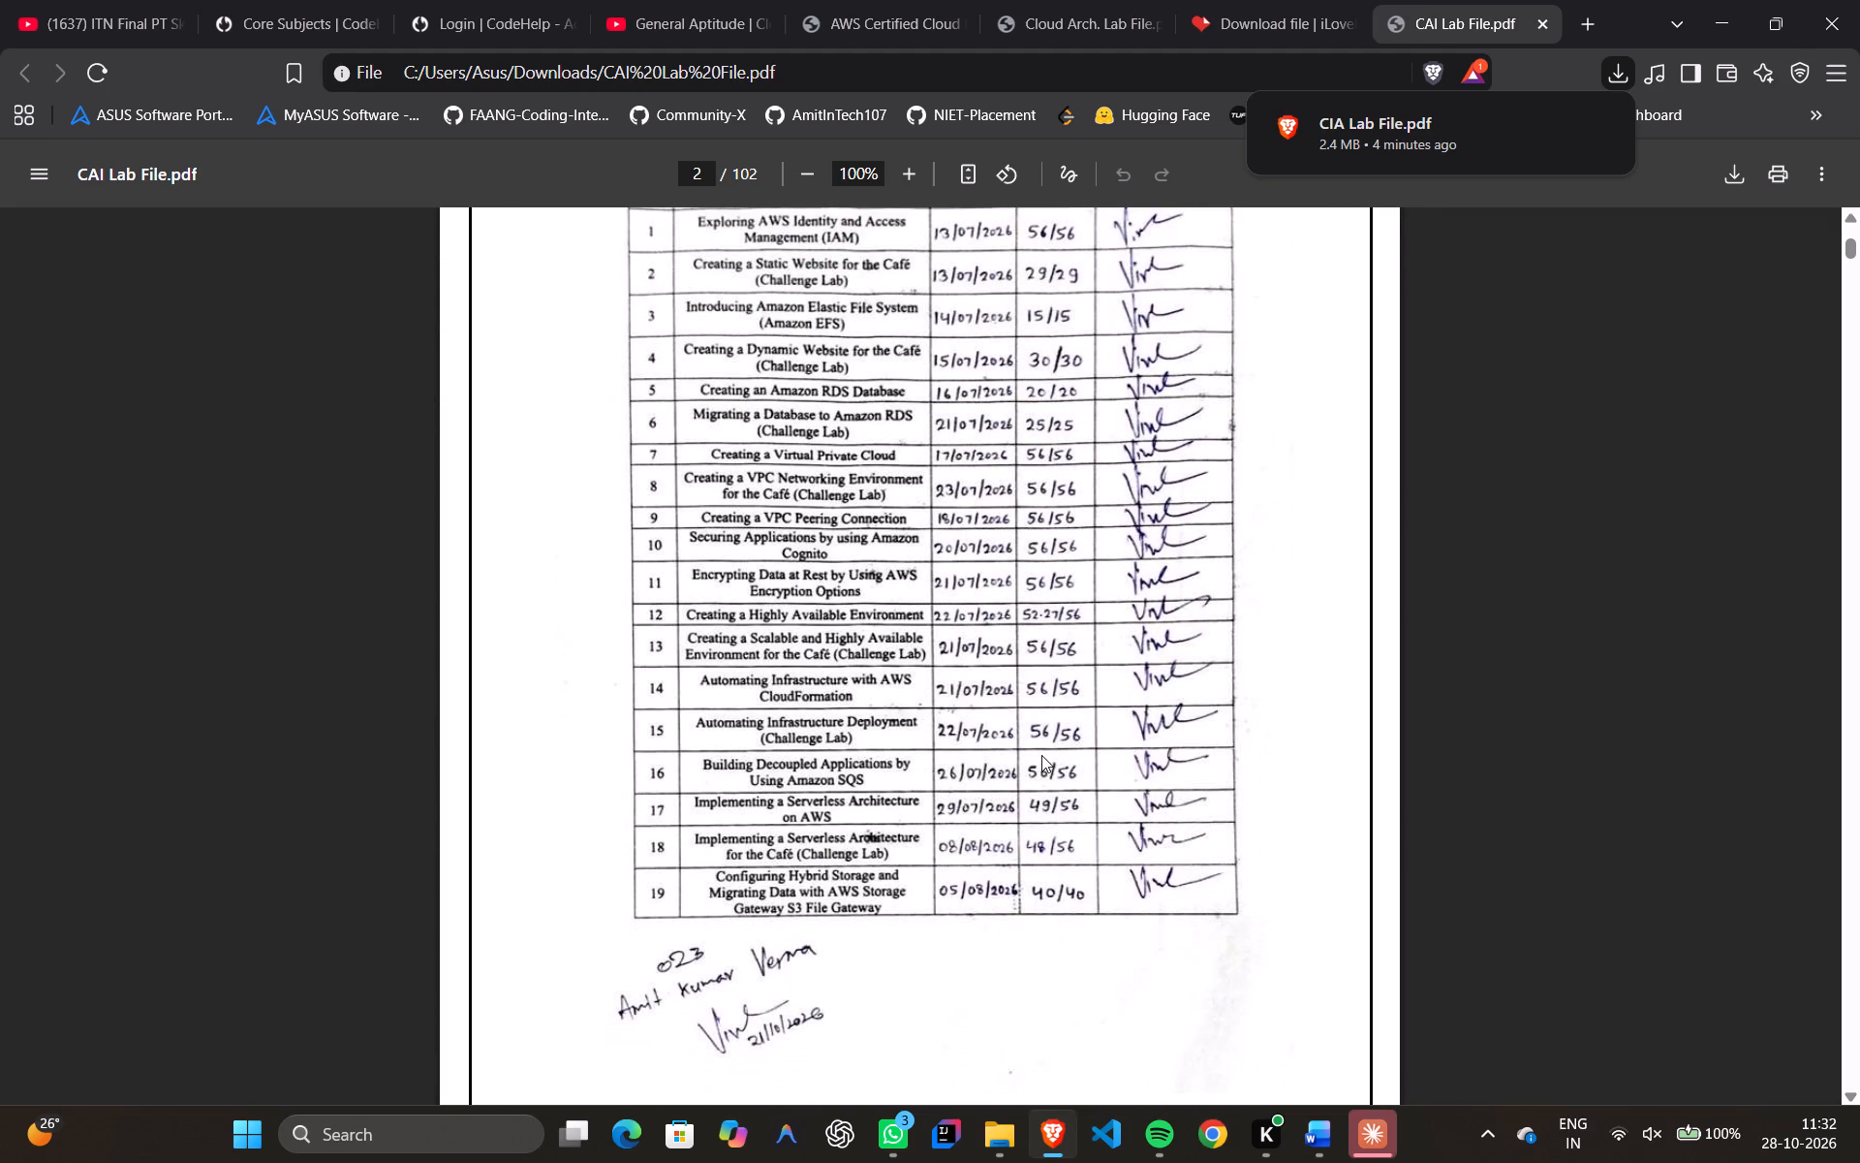
scroll(1041, 755, "down", 3)
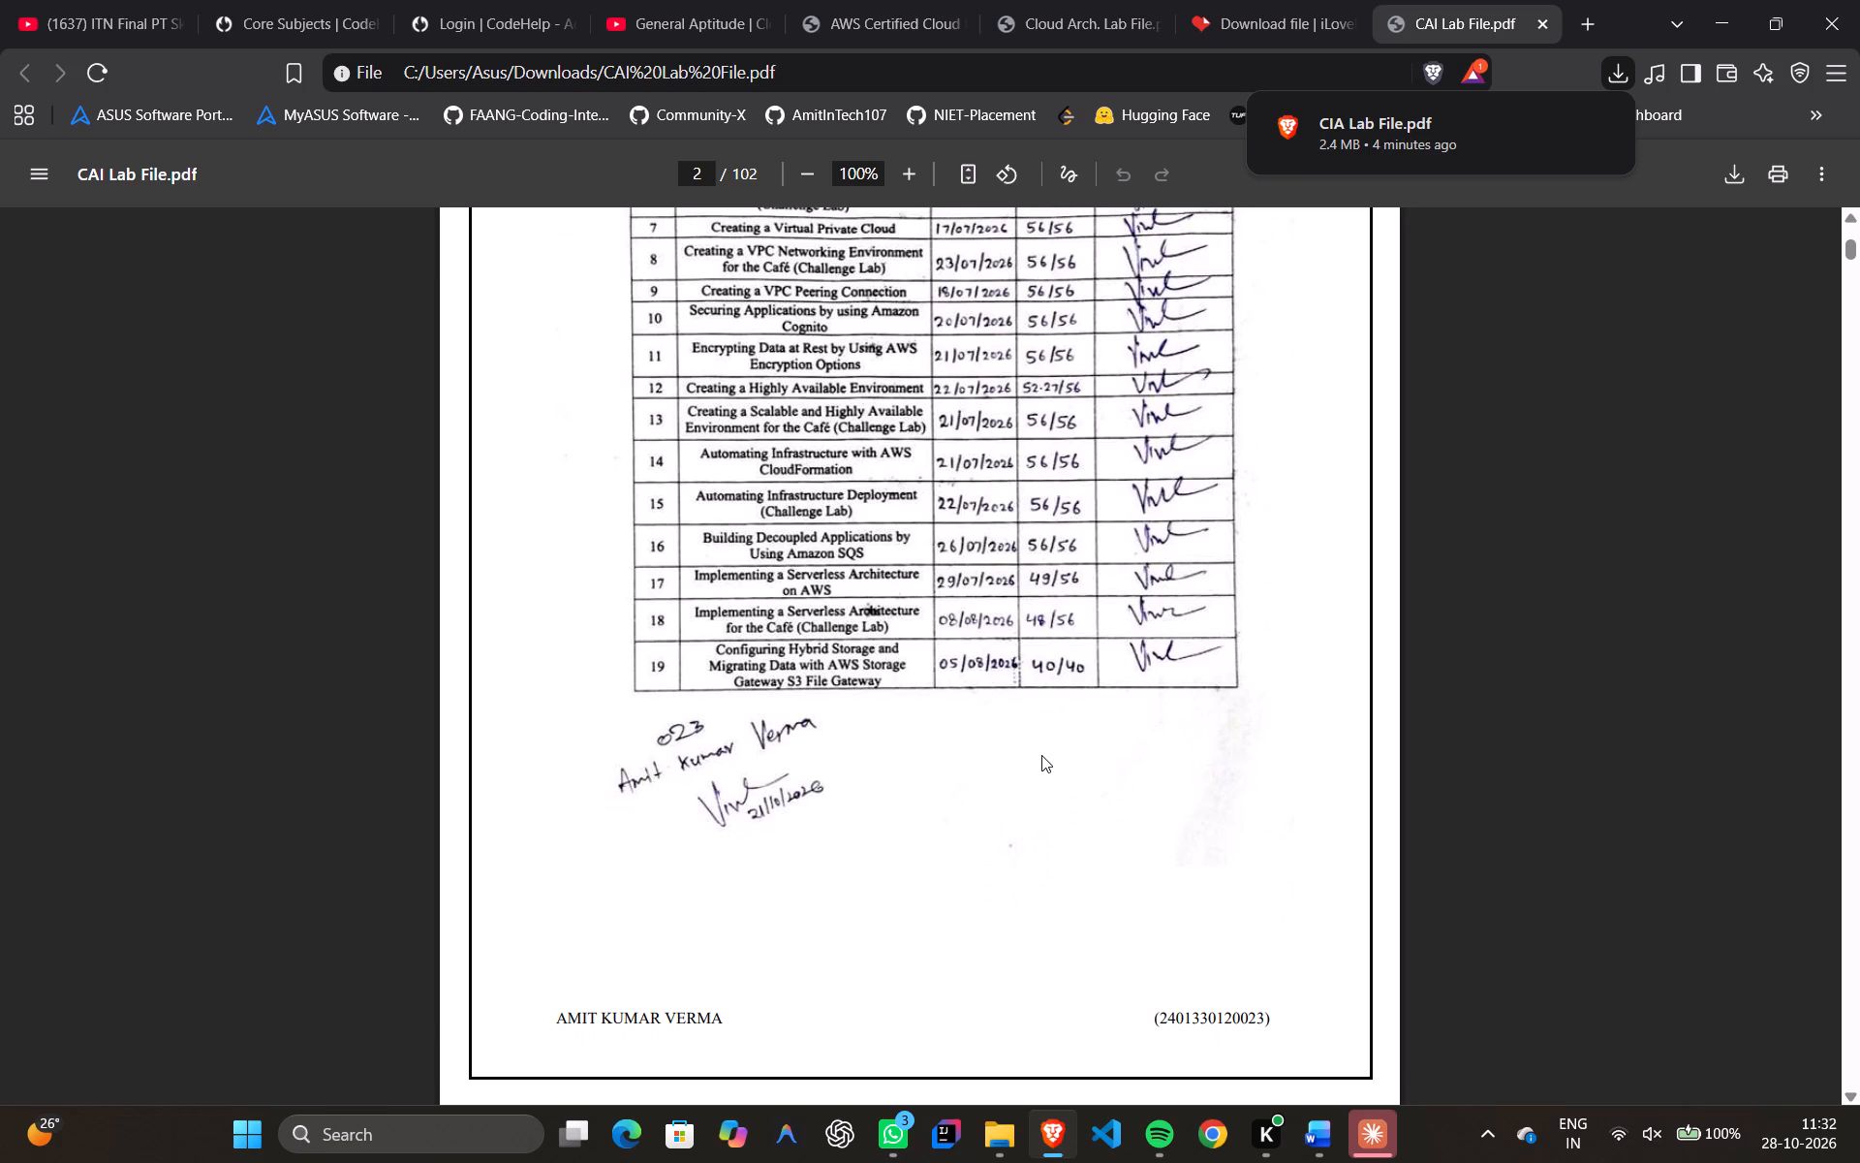
scroll(1041, 755, "up", 3)
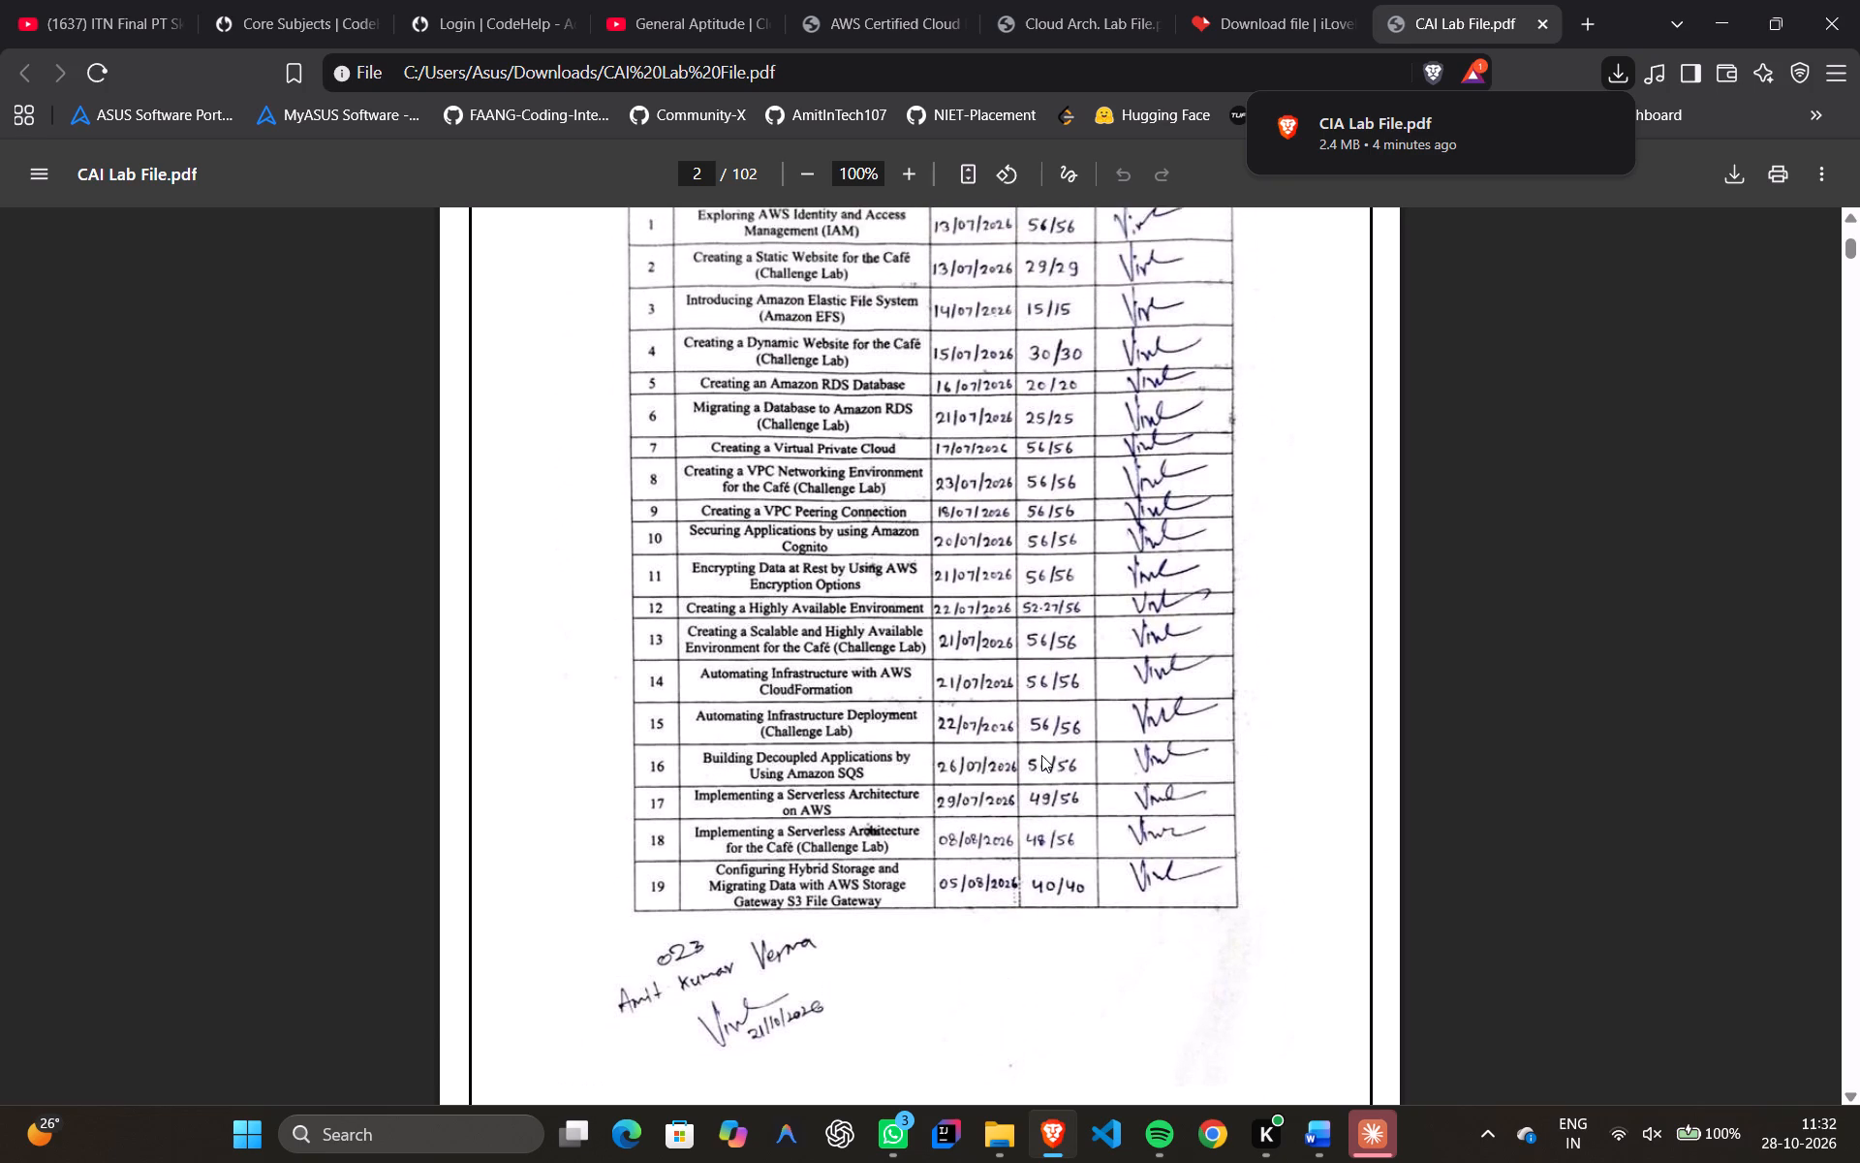
scroll(1041, 755, "up", 2)
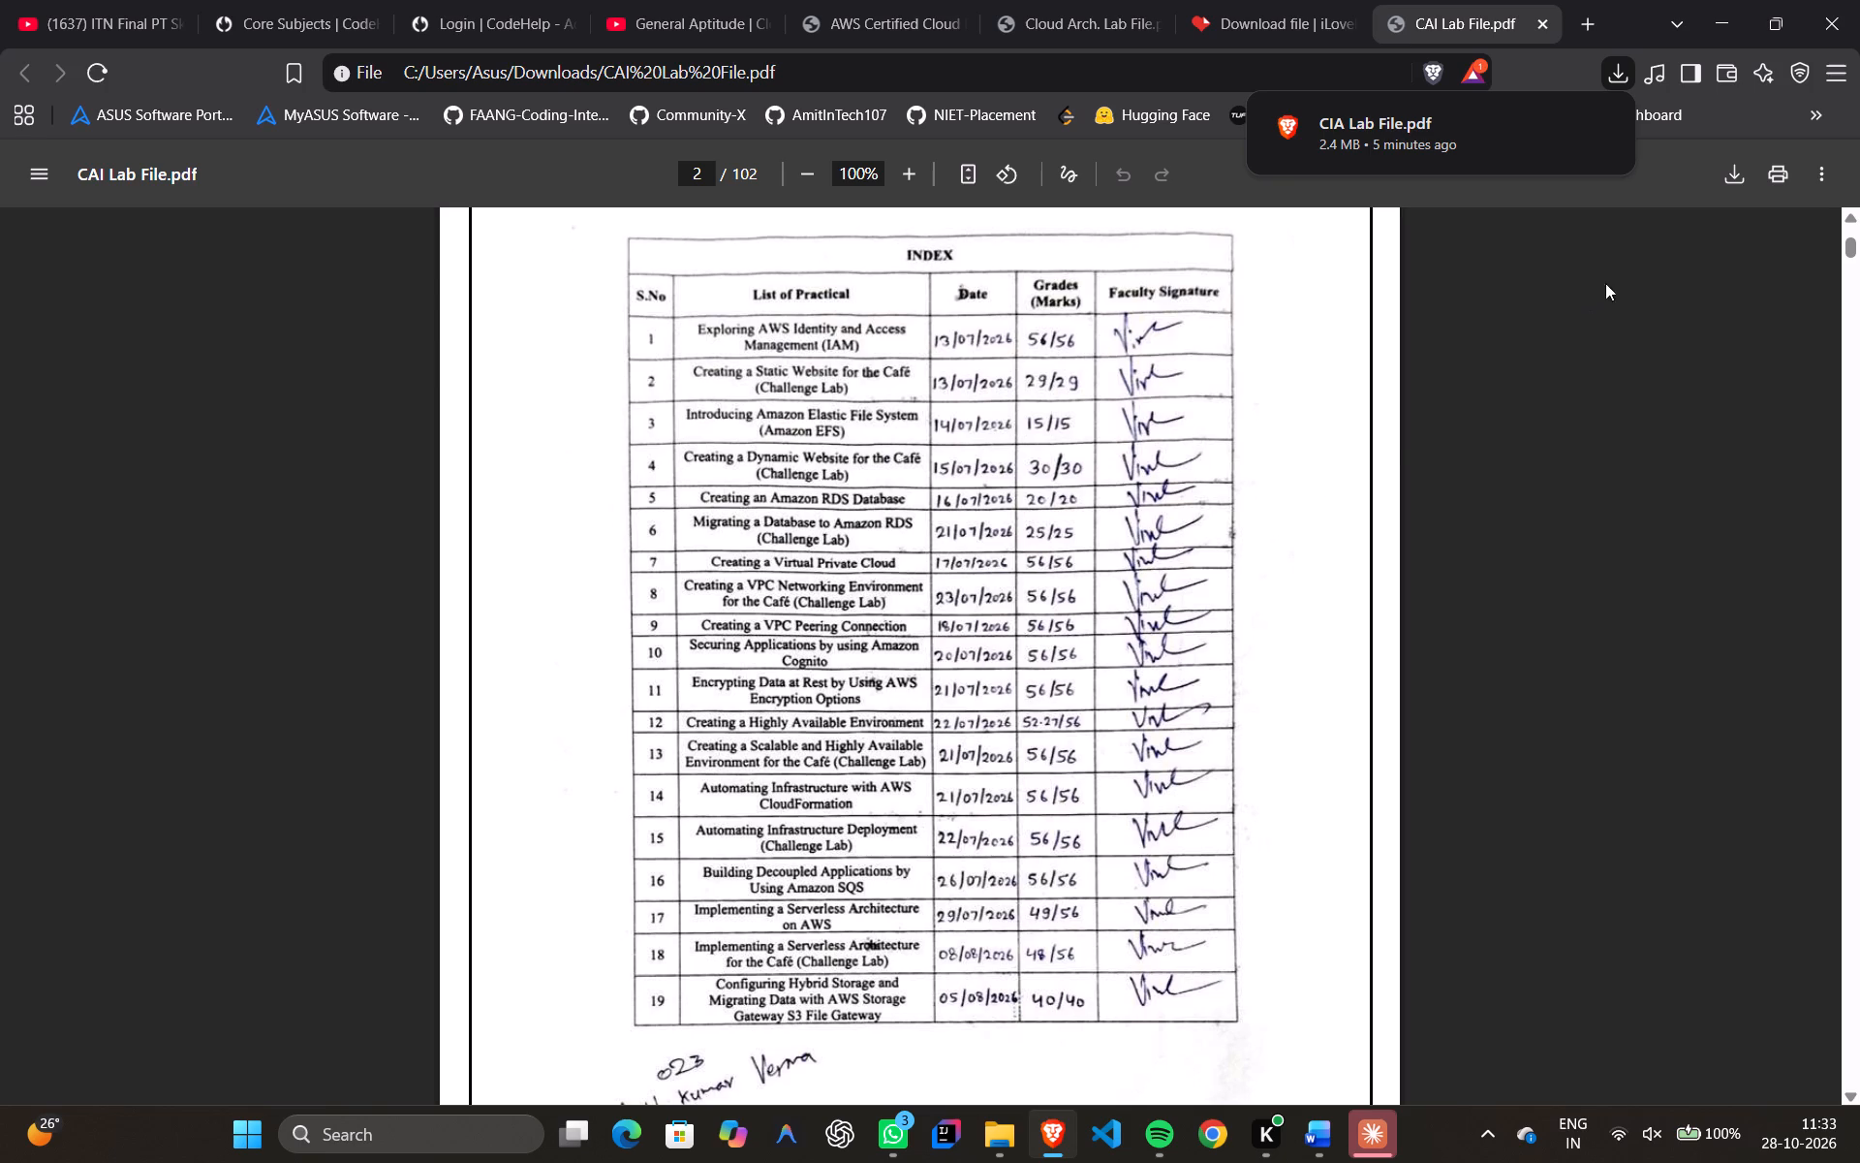
Dismiss the download notice and close the iLovePDF download page, CAI Lab File and Cloud Arch. Lab File tabs.
left_click(1651, 371)
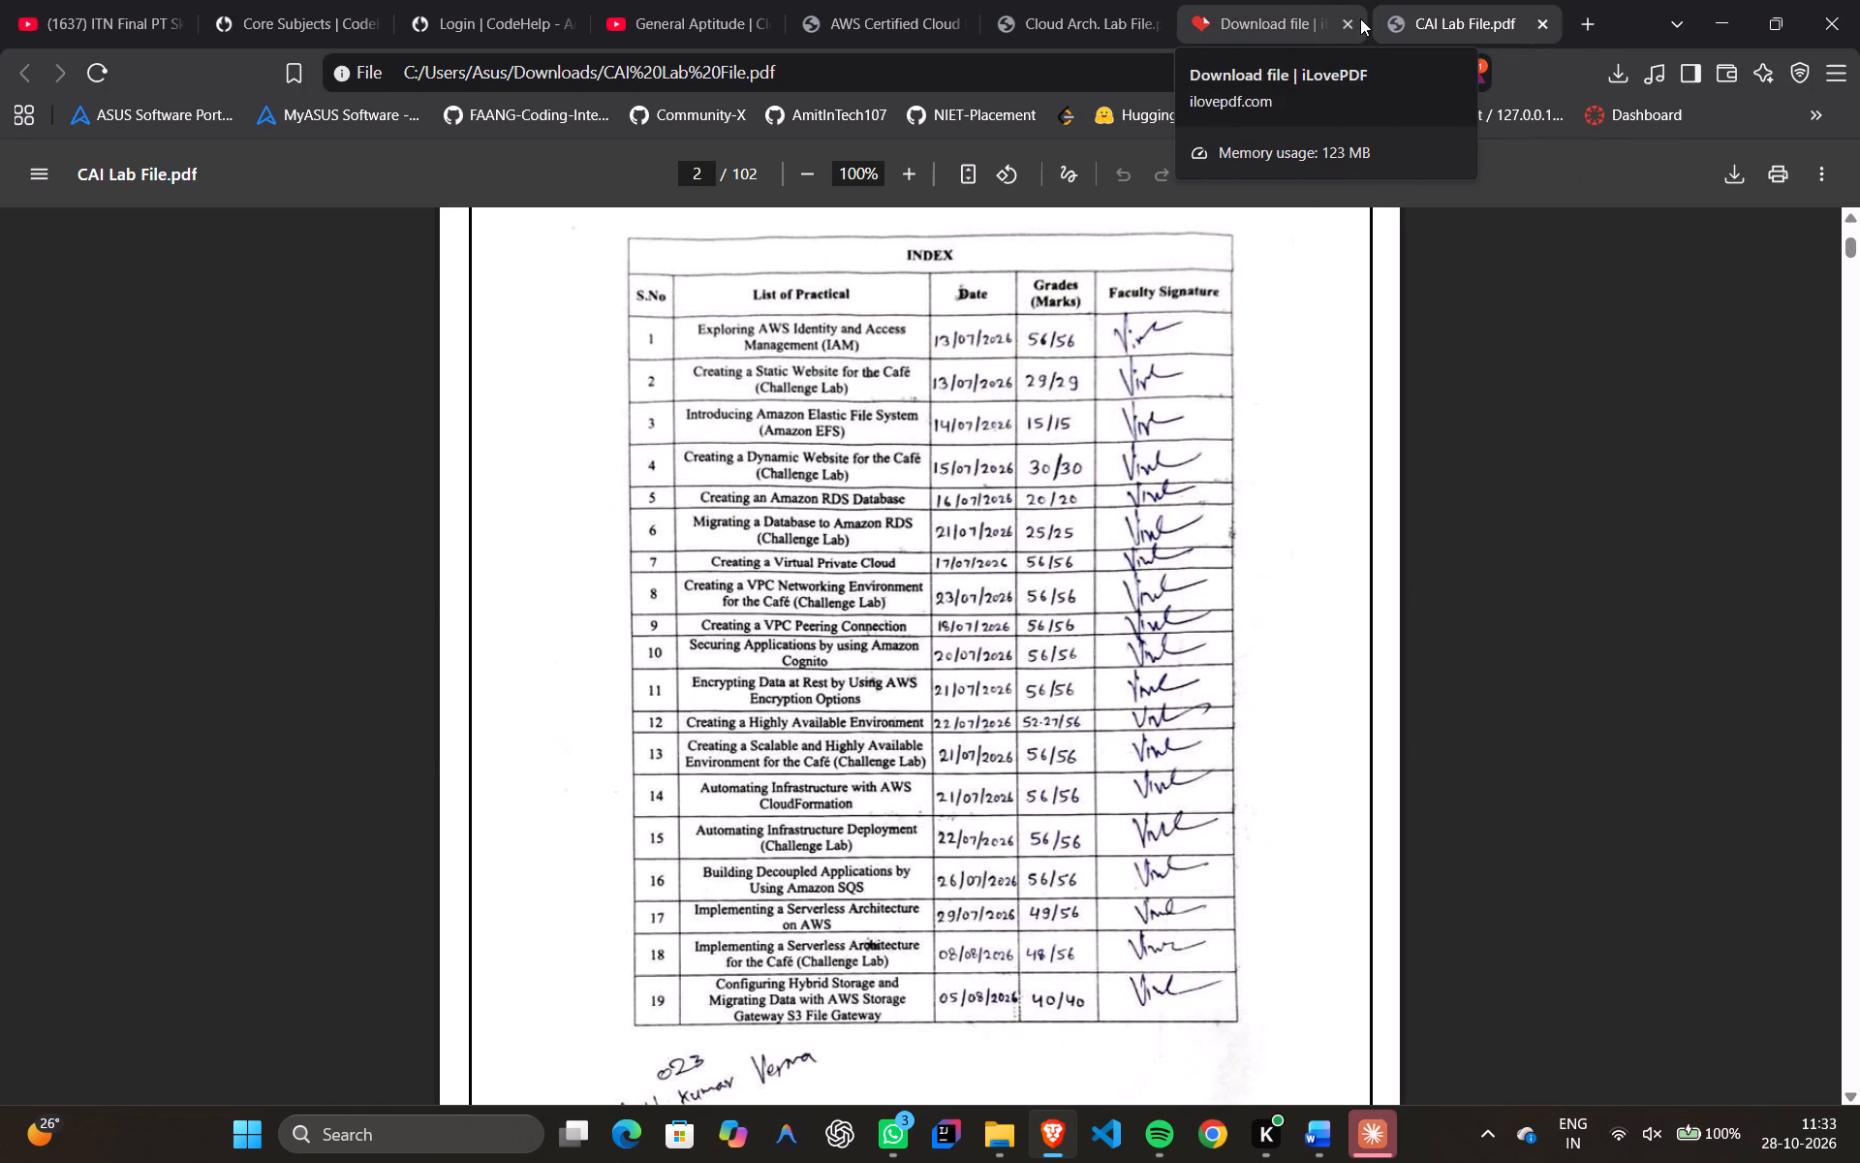
left_click(1348, 18)
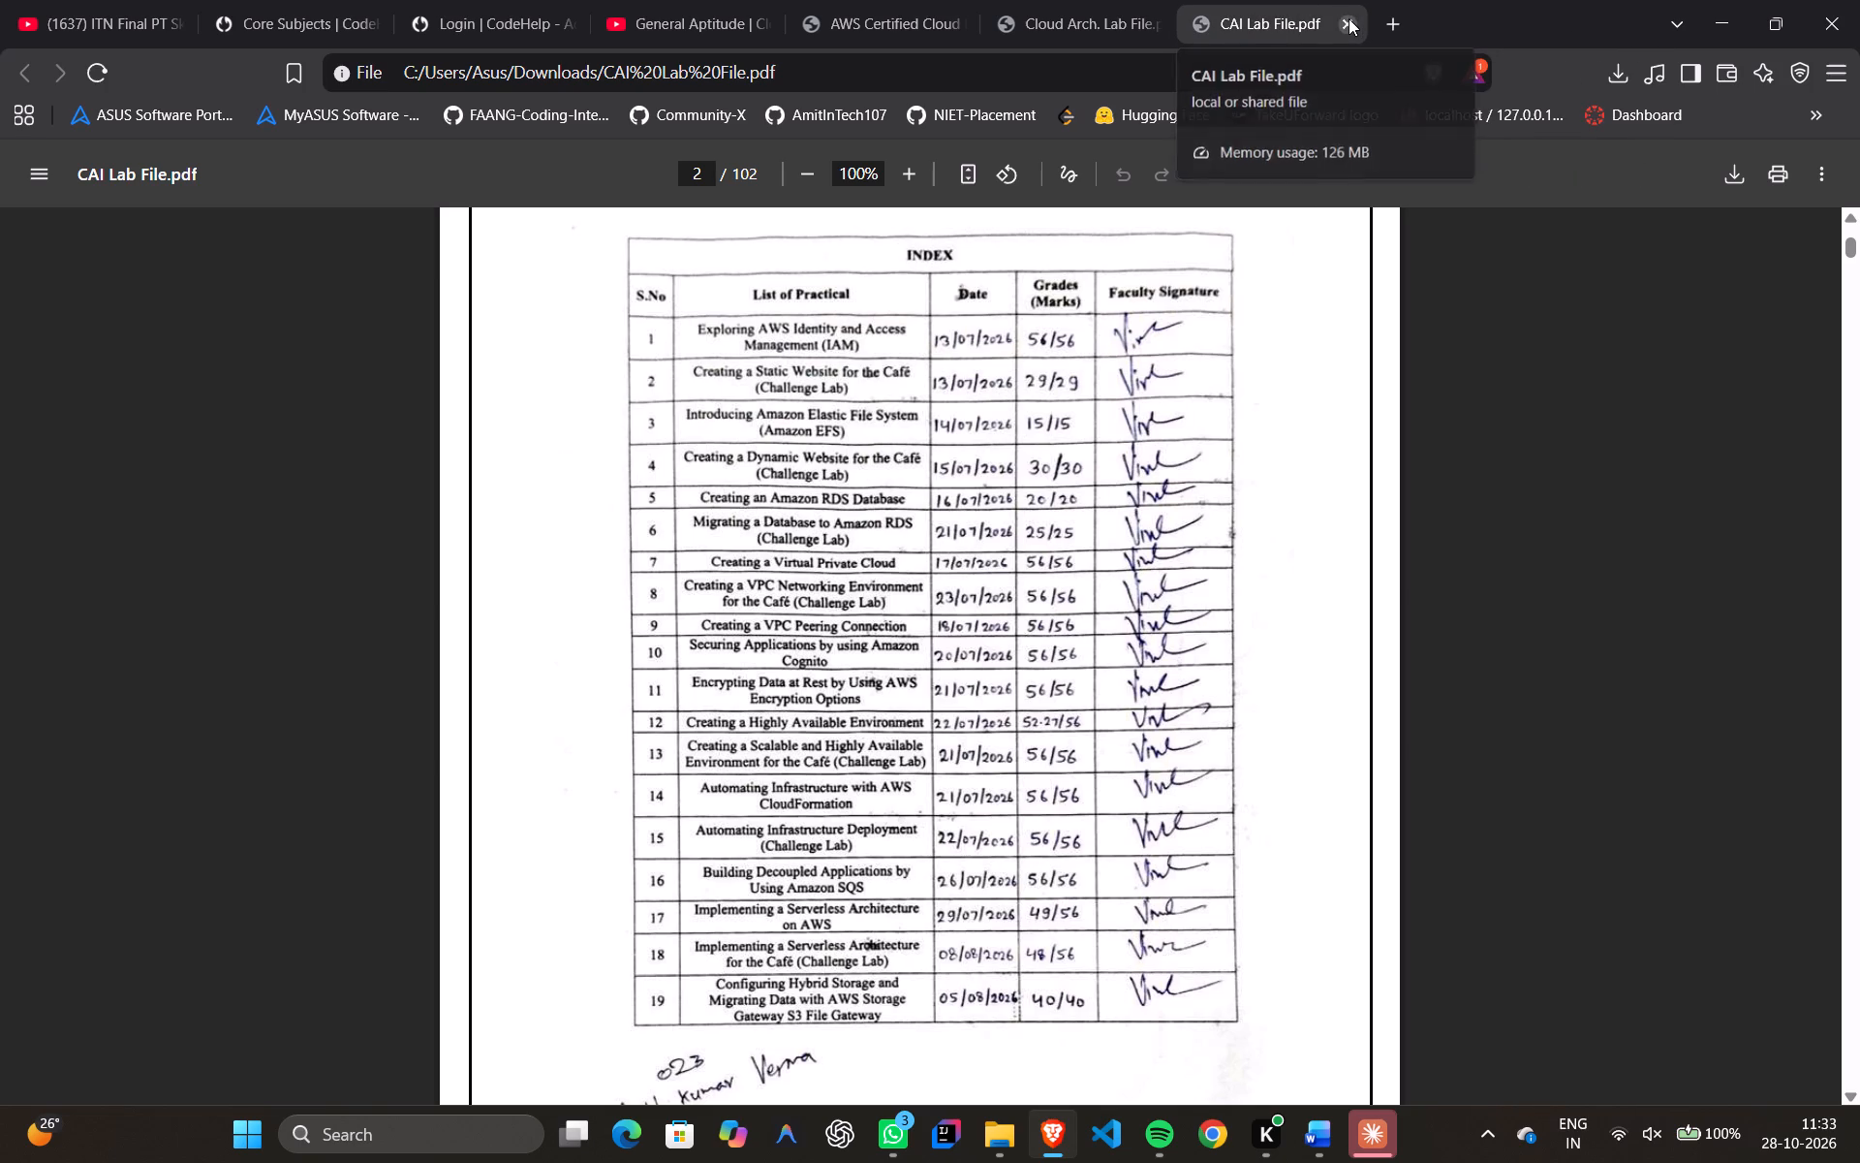
left_click(1348, 18)
left_click(1348, 18)
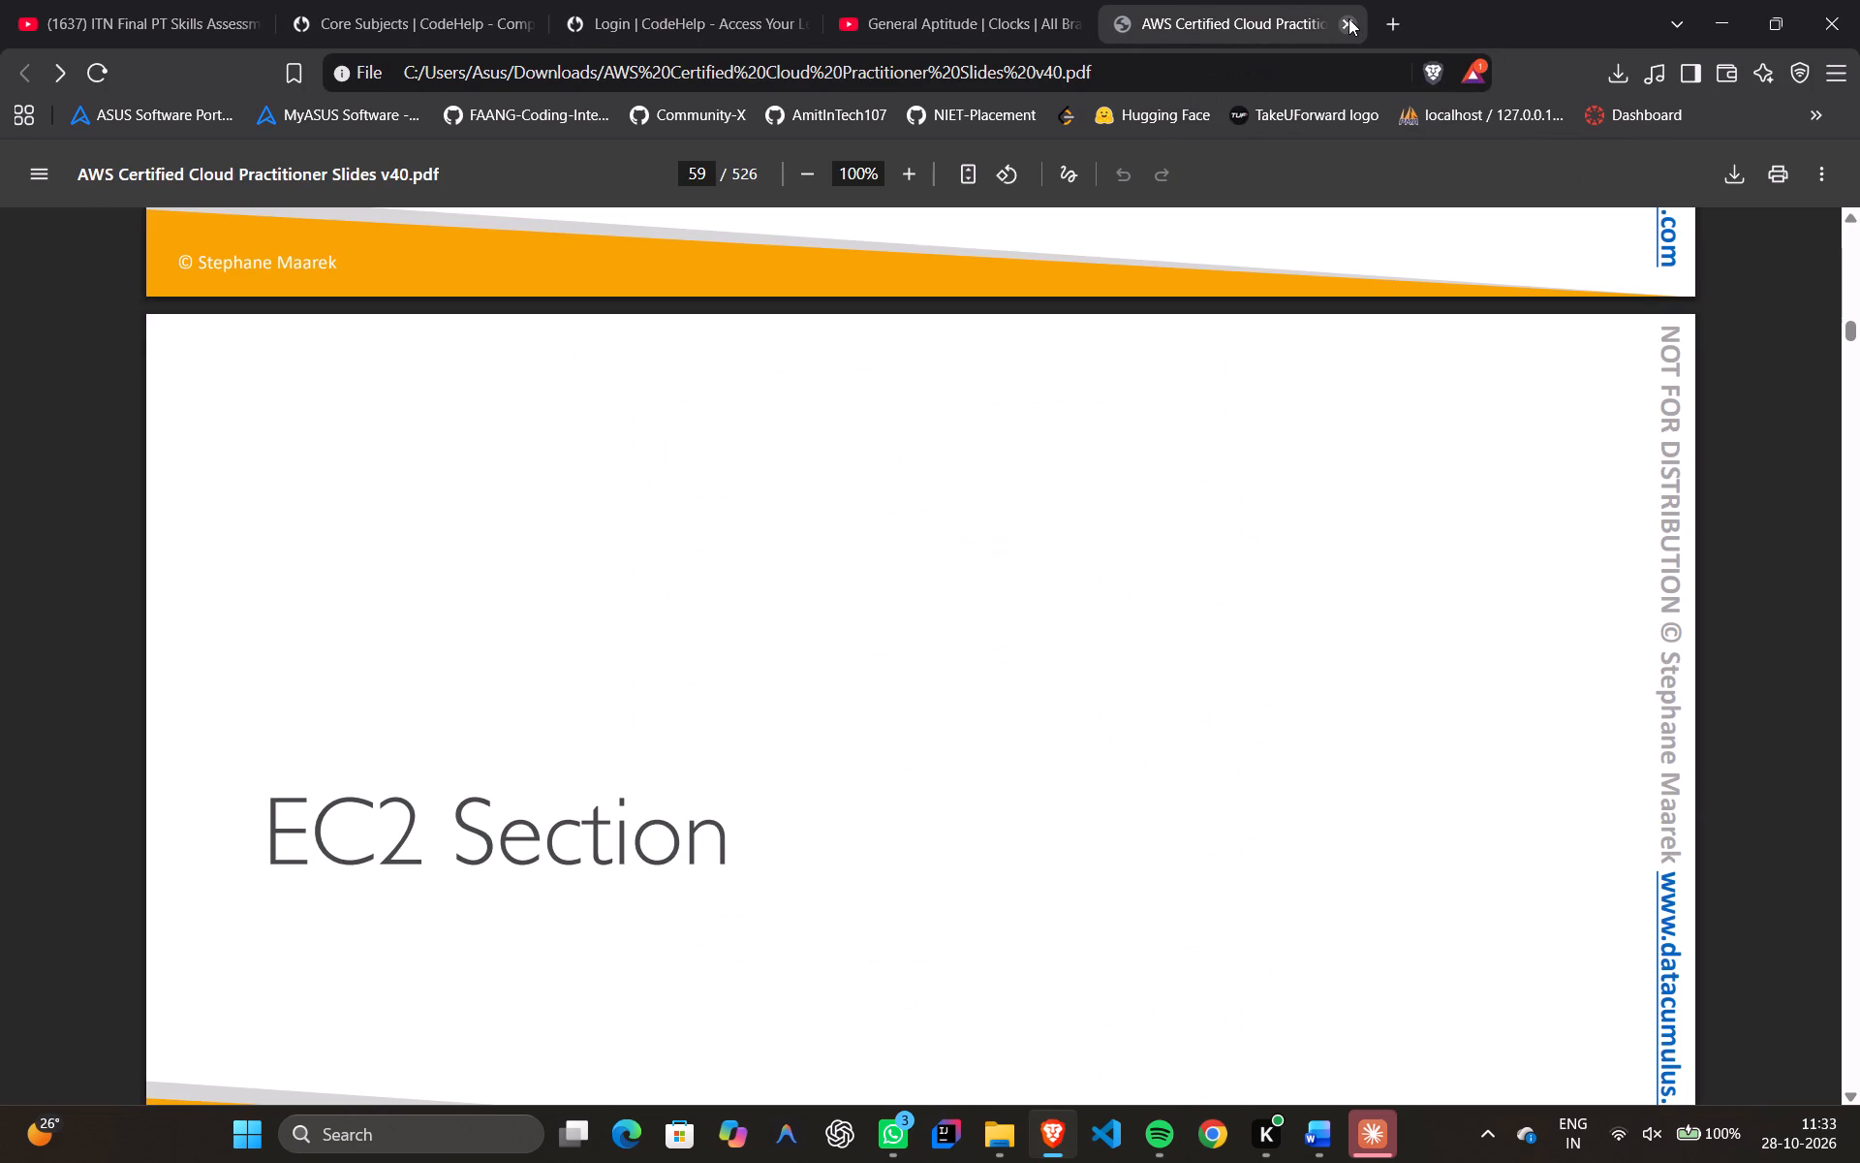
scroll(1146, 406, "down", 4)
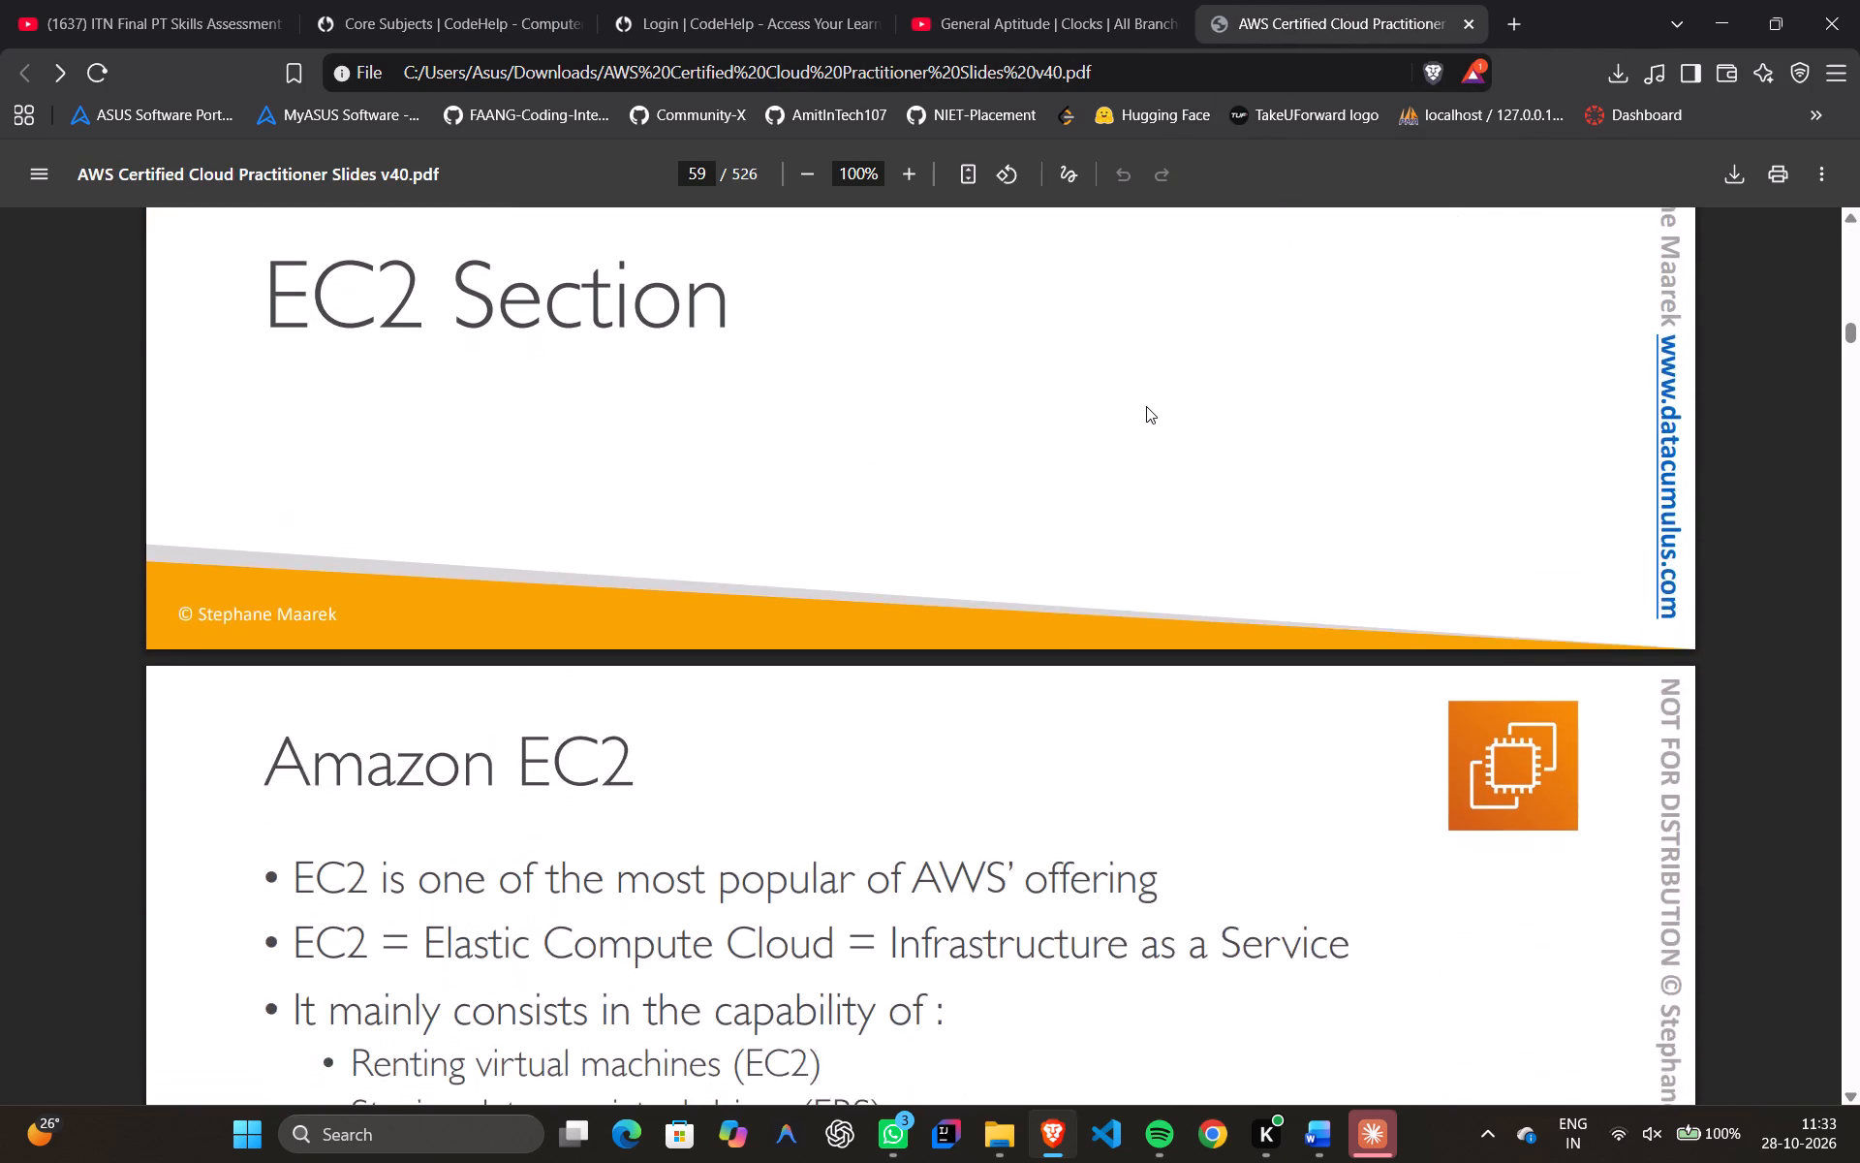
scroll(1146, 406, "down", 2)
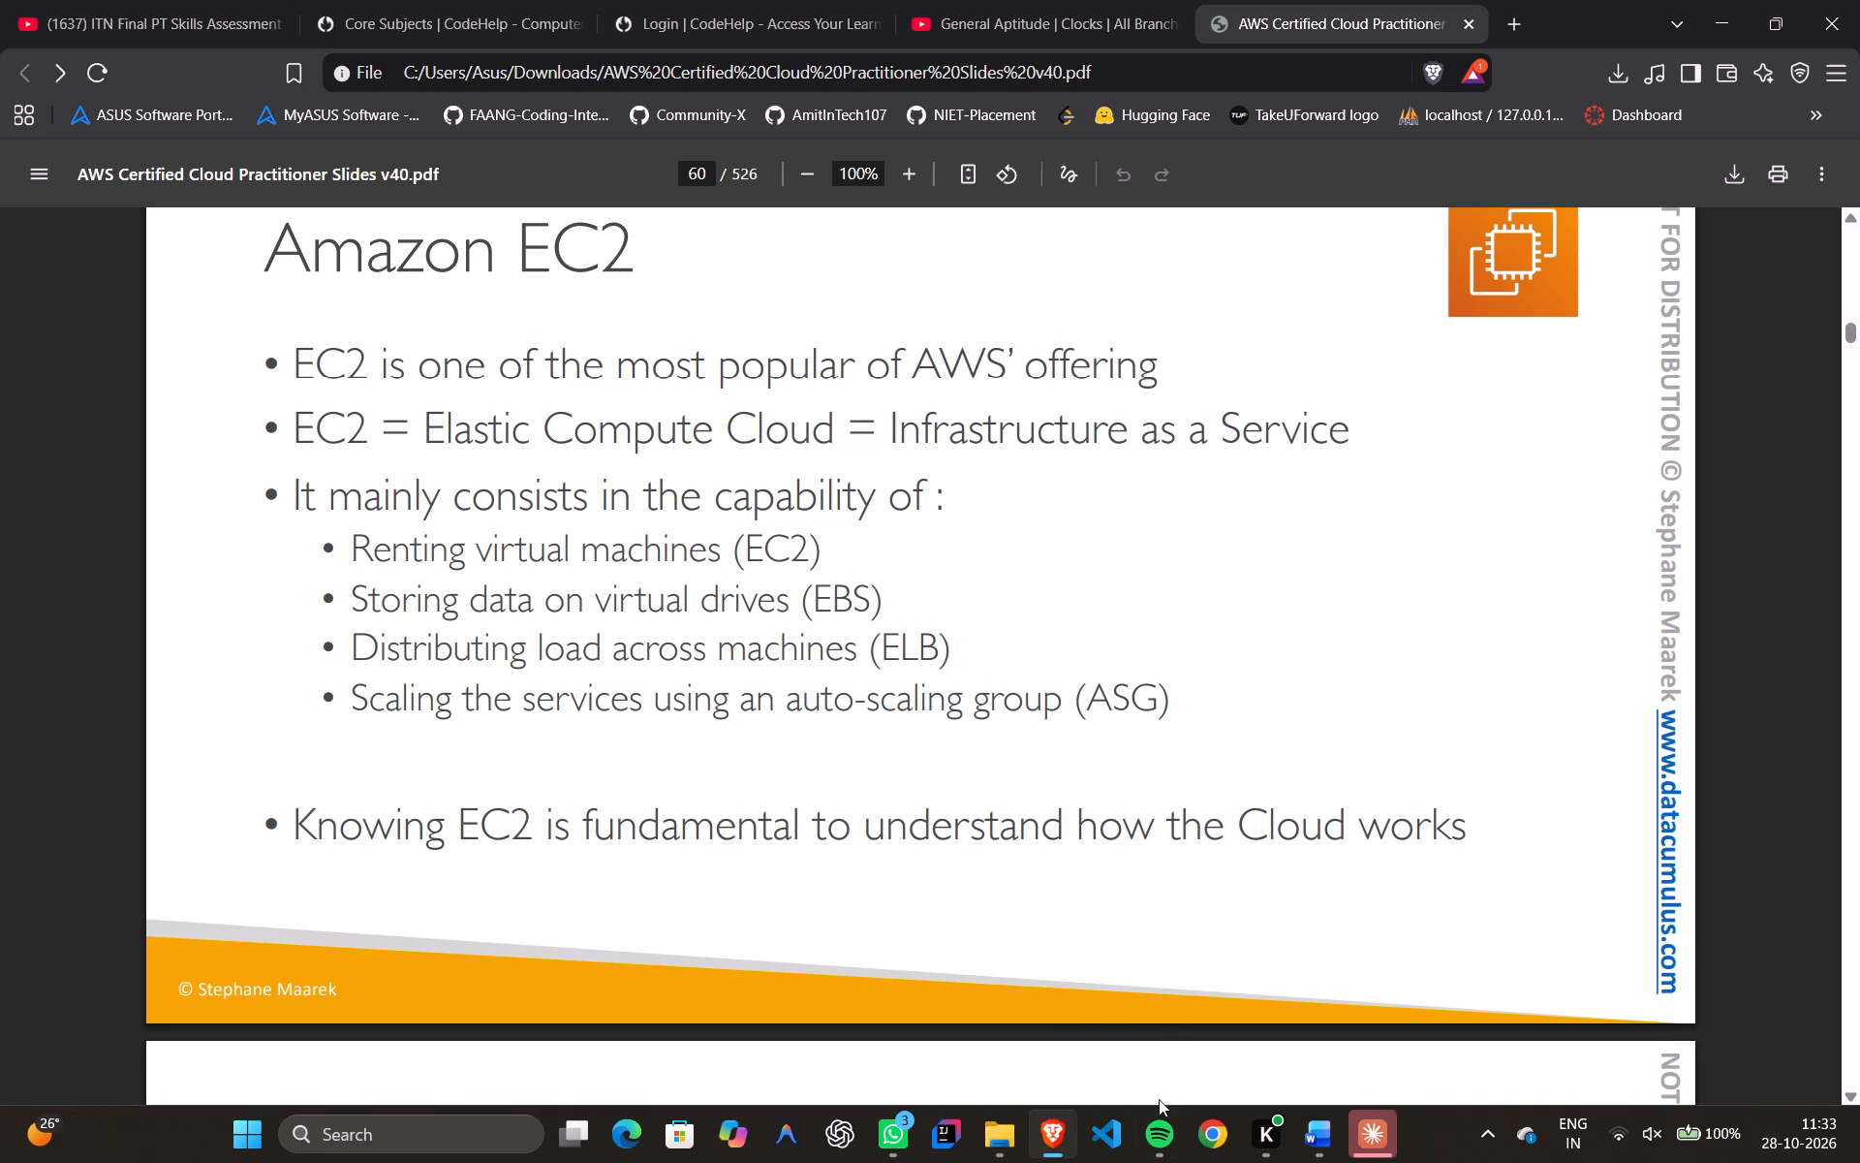
Reopen the CAI Lab File PDF from Downloads and examine the details on its front page.
left_click(993, 1124)
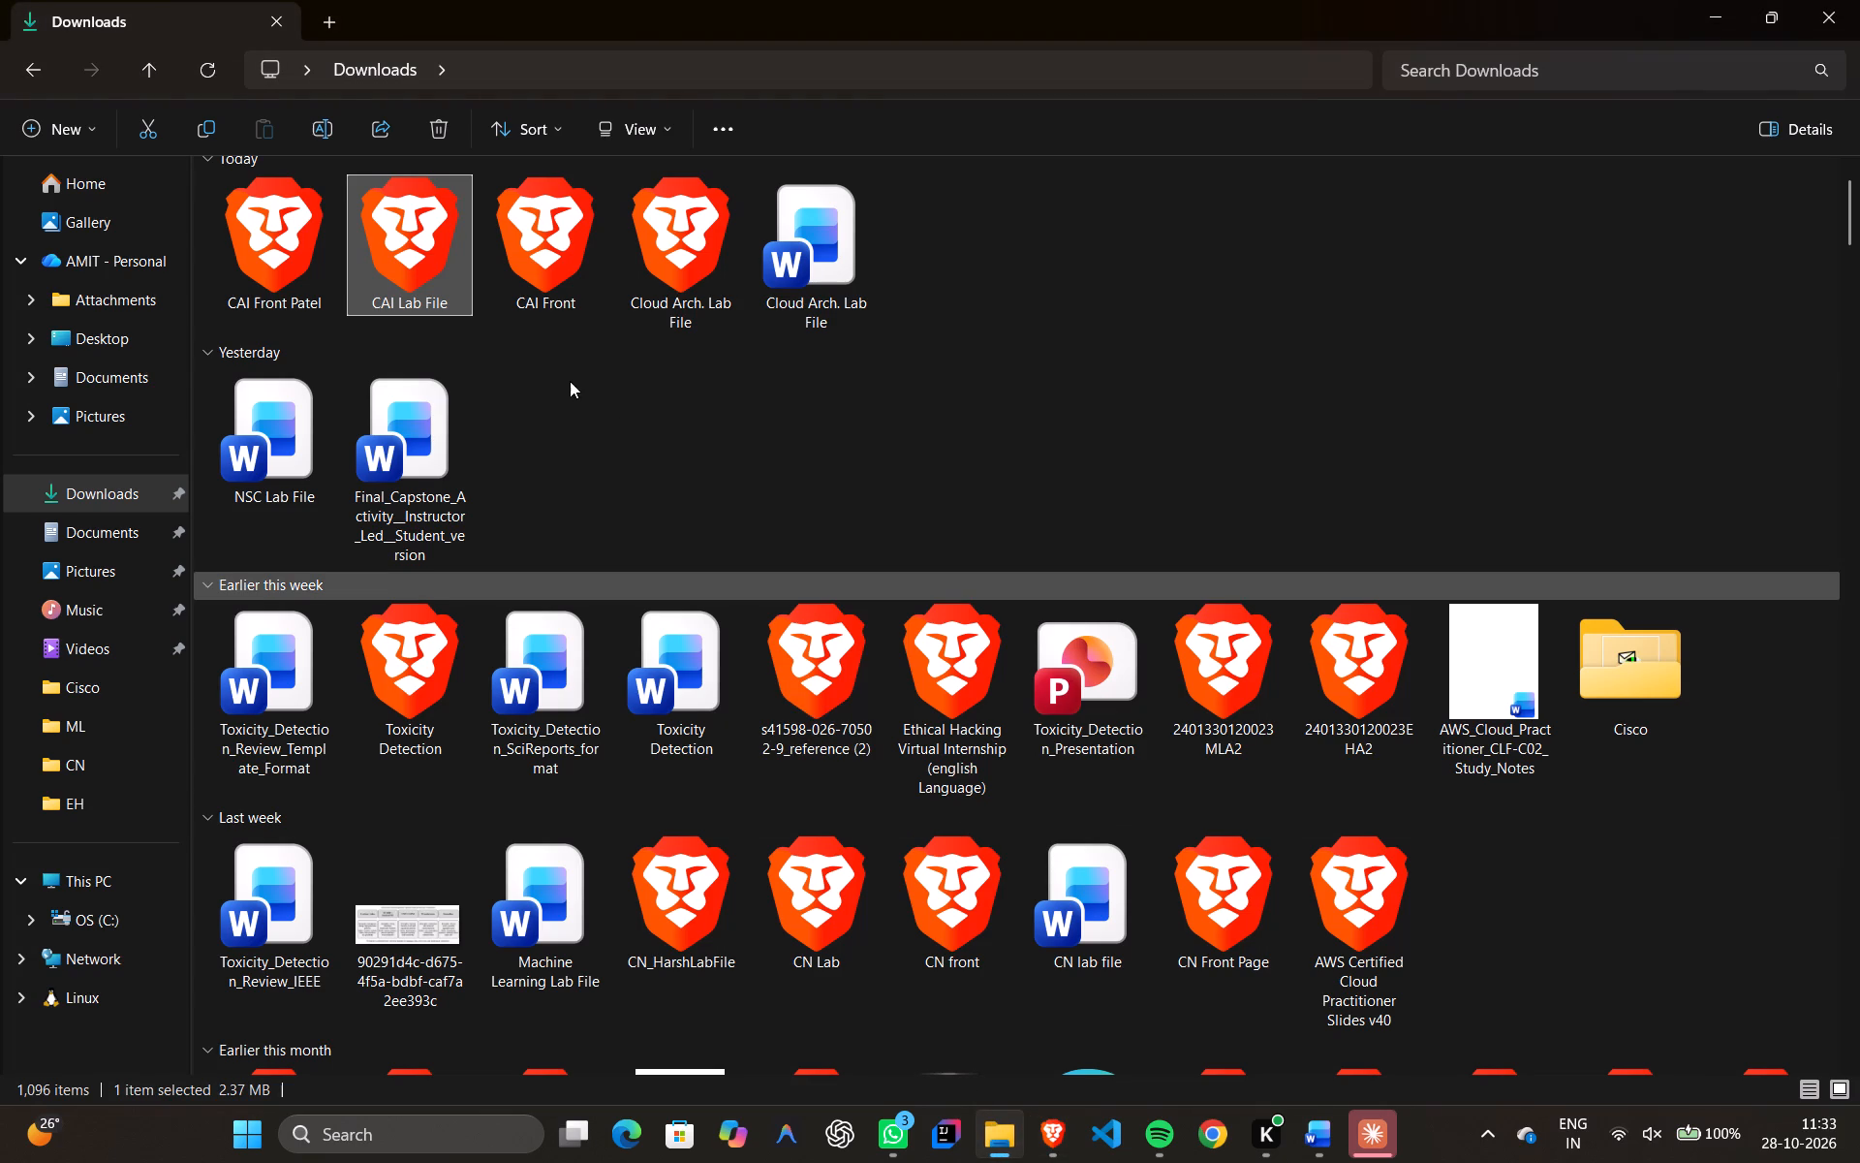
double_click(431, 253)
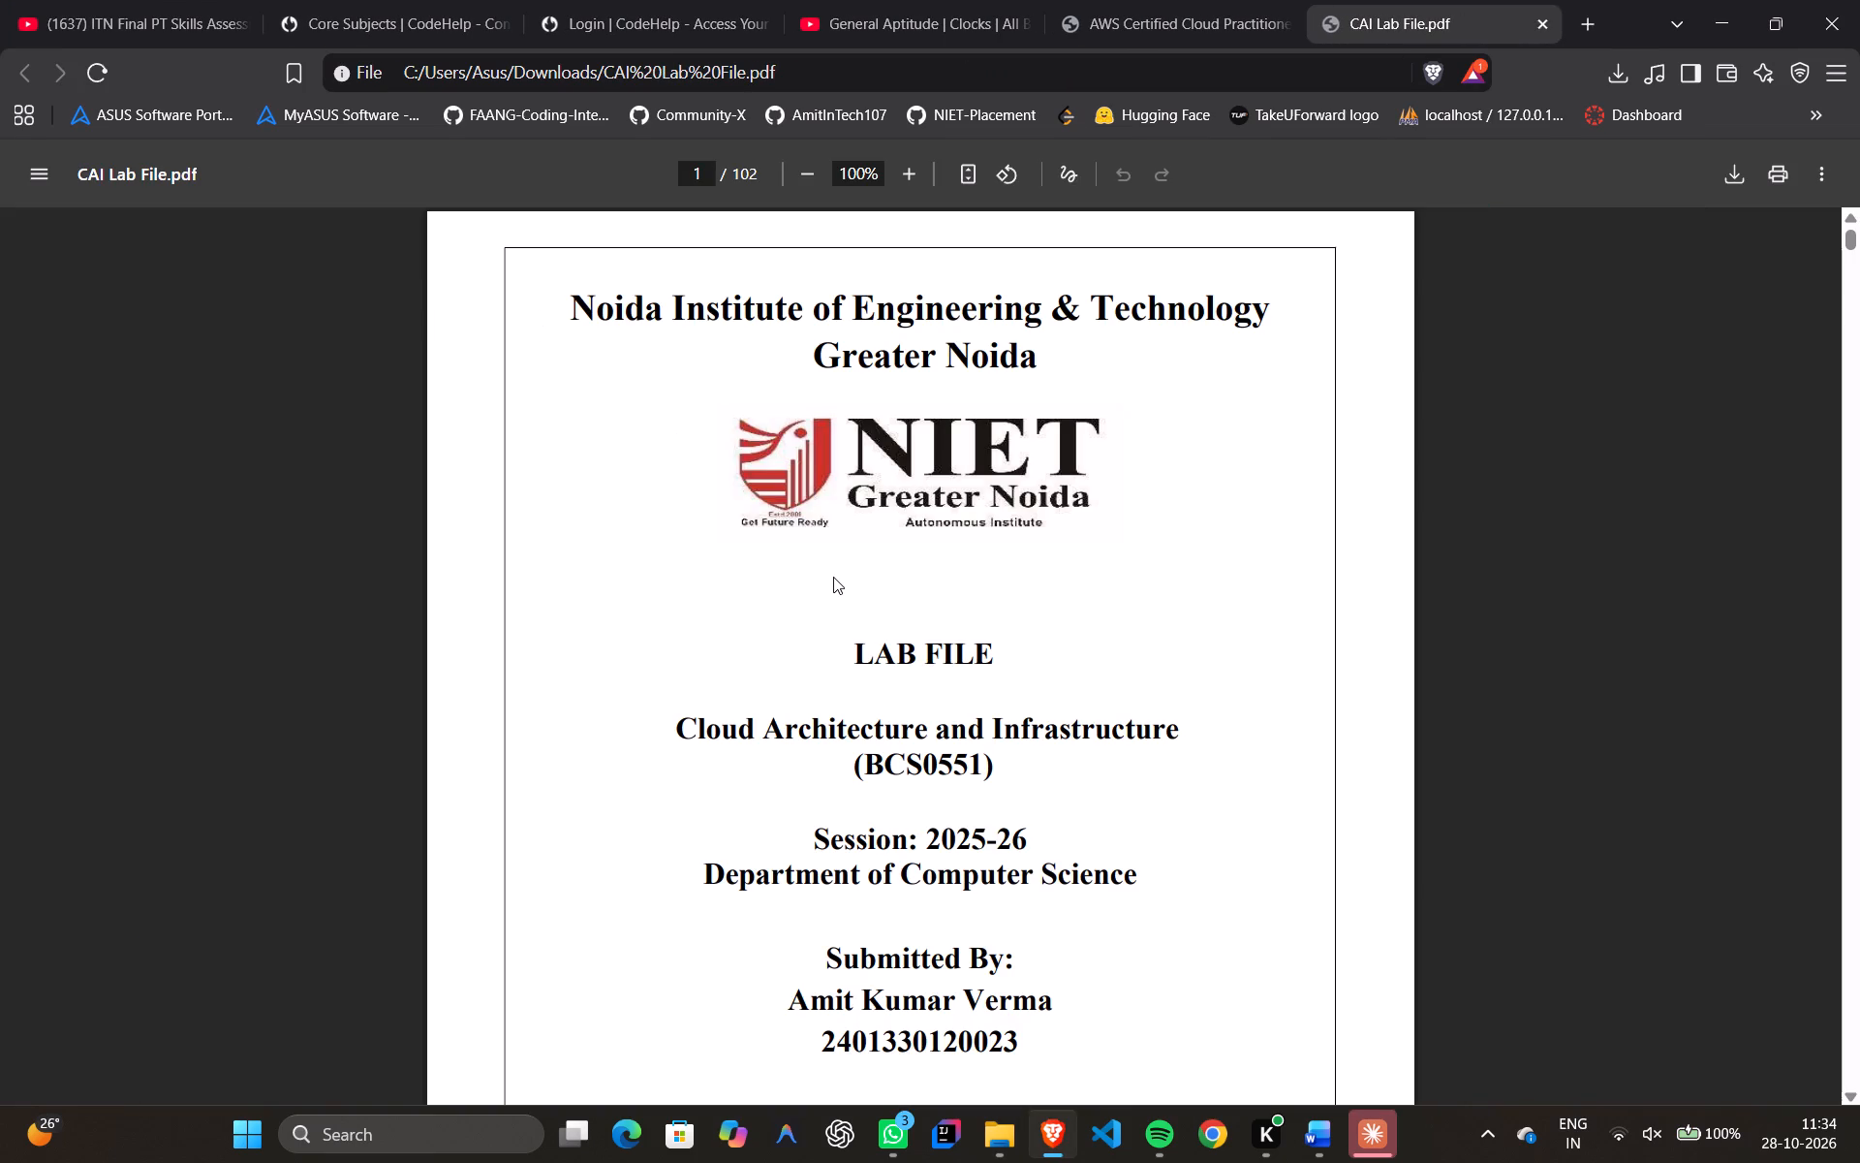
scroll(833, 577, "down", 4)
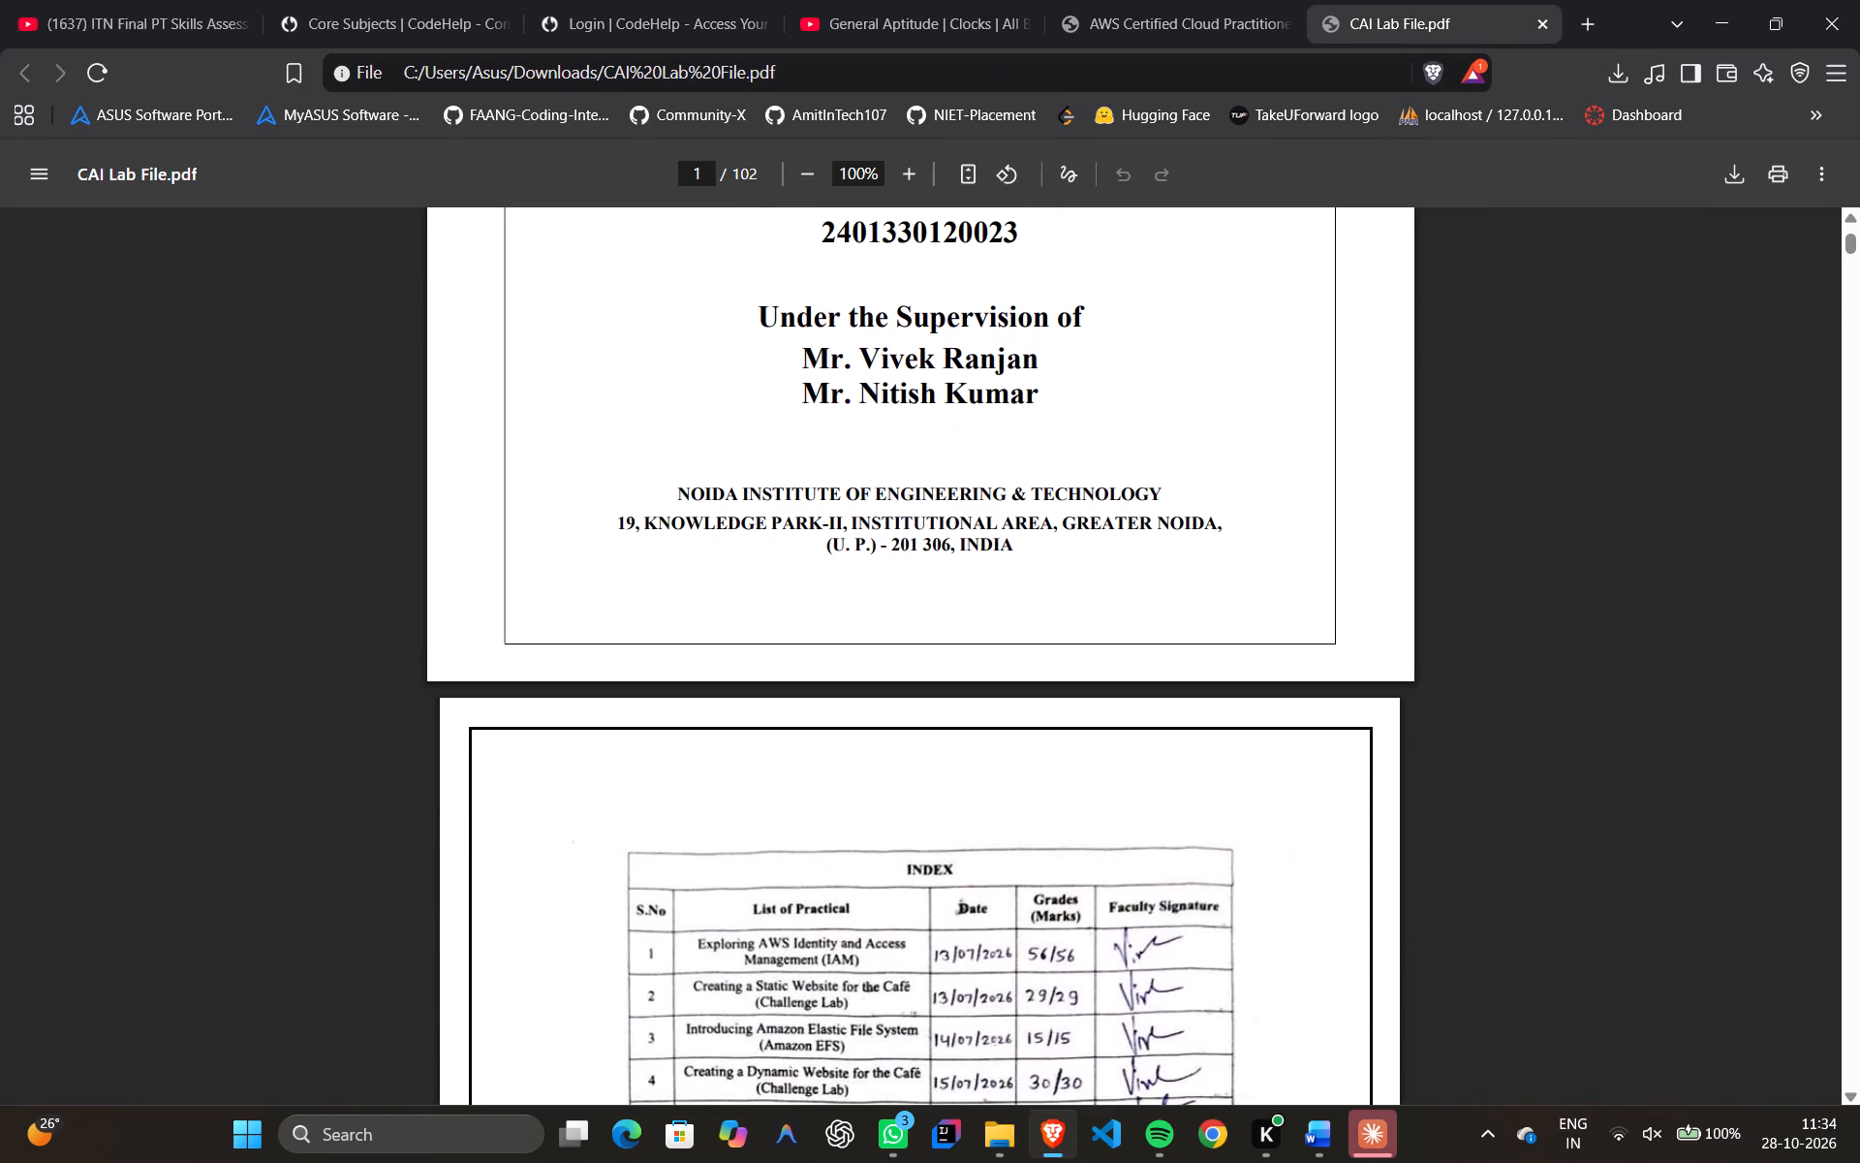
scroll(1093, 519, "up", 5)
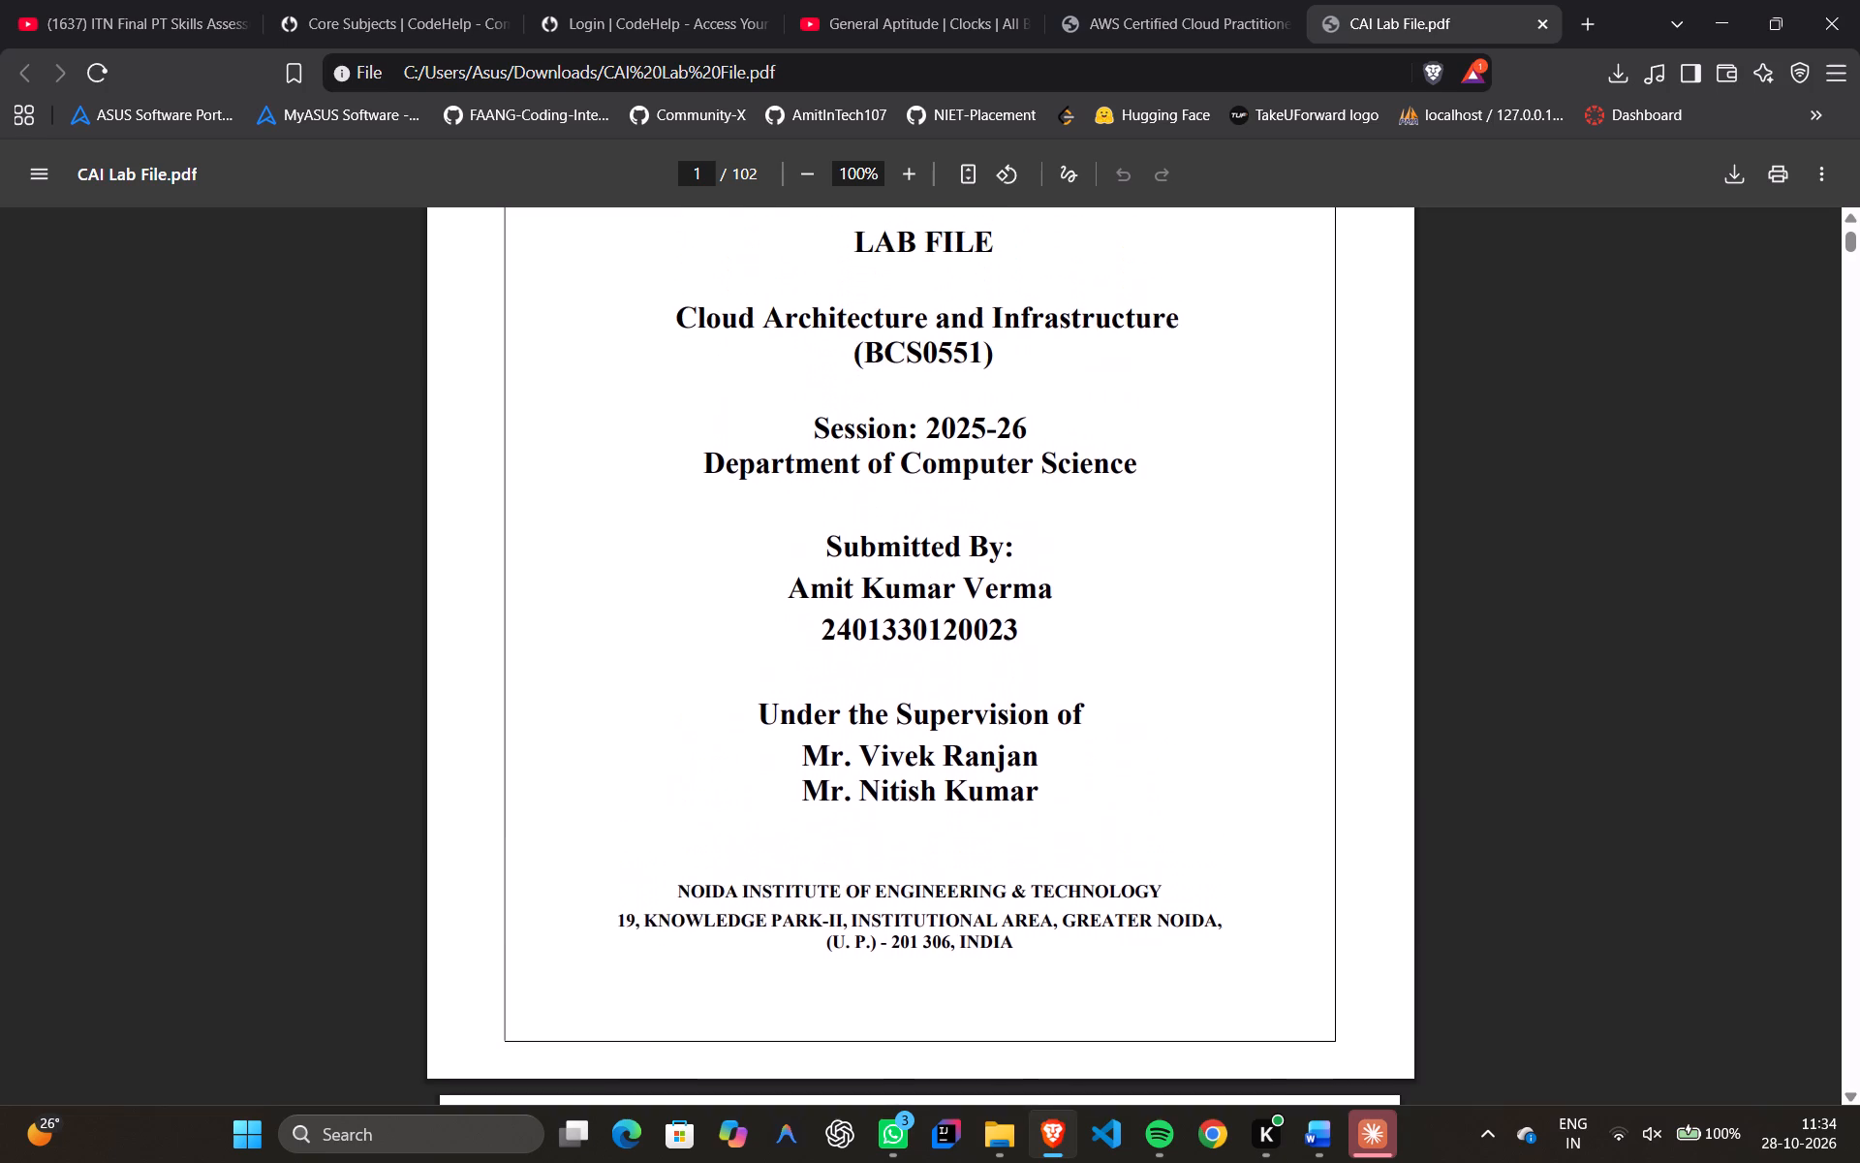
scroll(1093, 519, "up", 4)
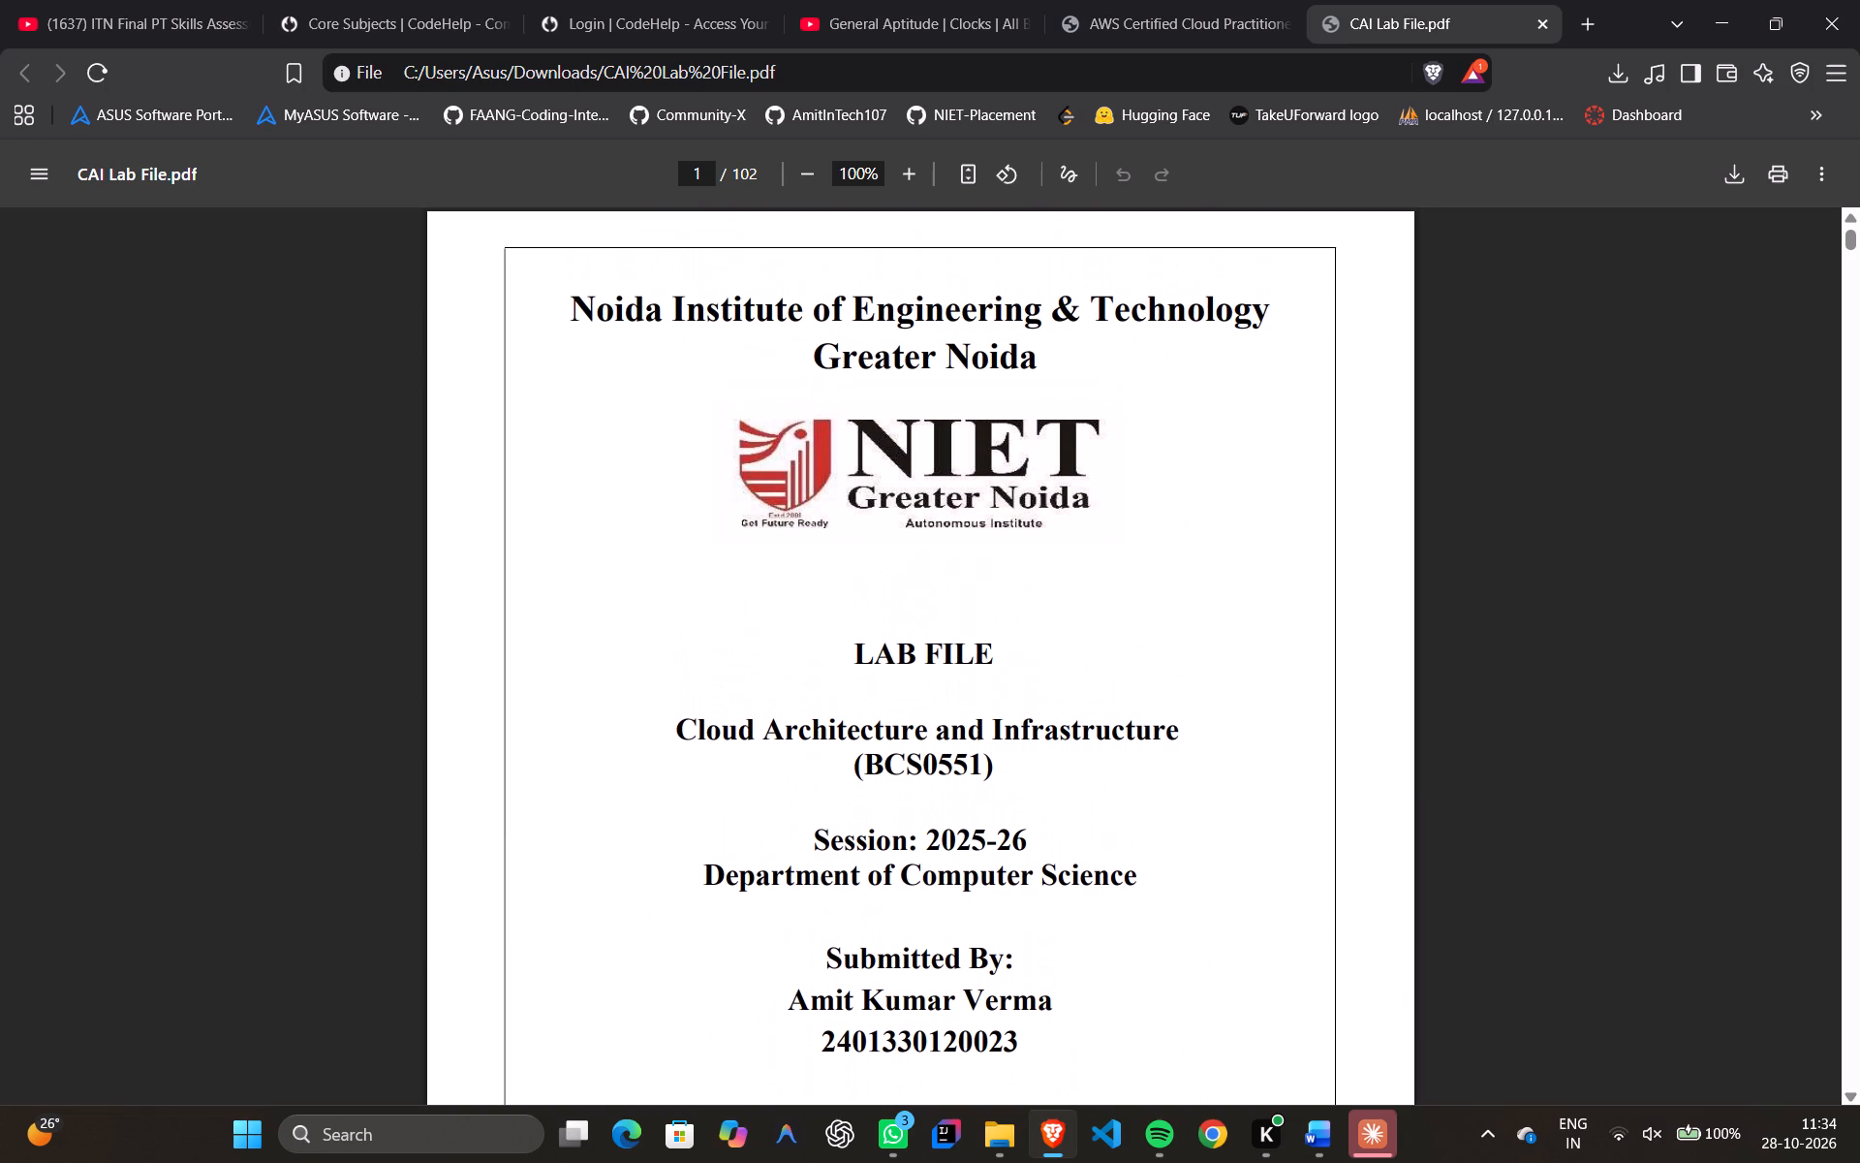
scroll(1110, 551, "up", 3)
scroll(1117, 600, "down", 3)
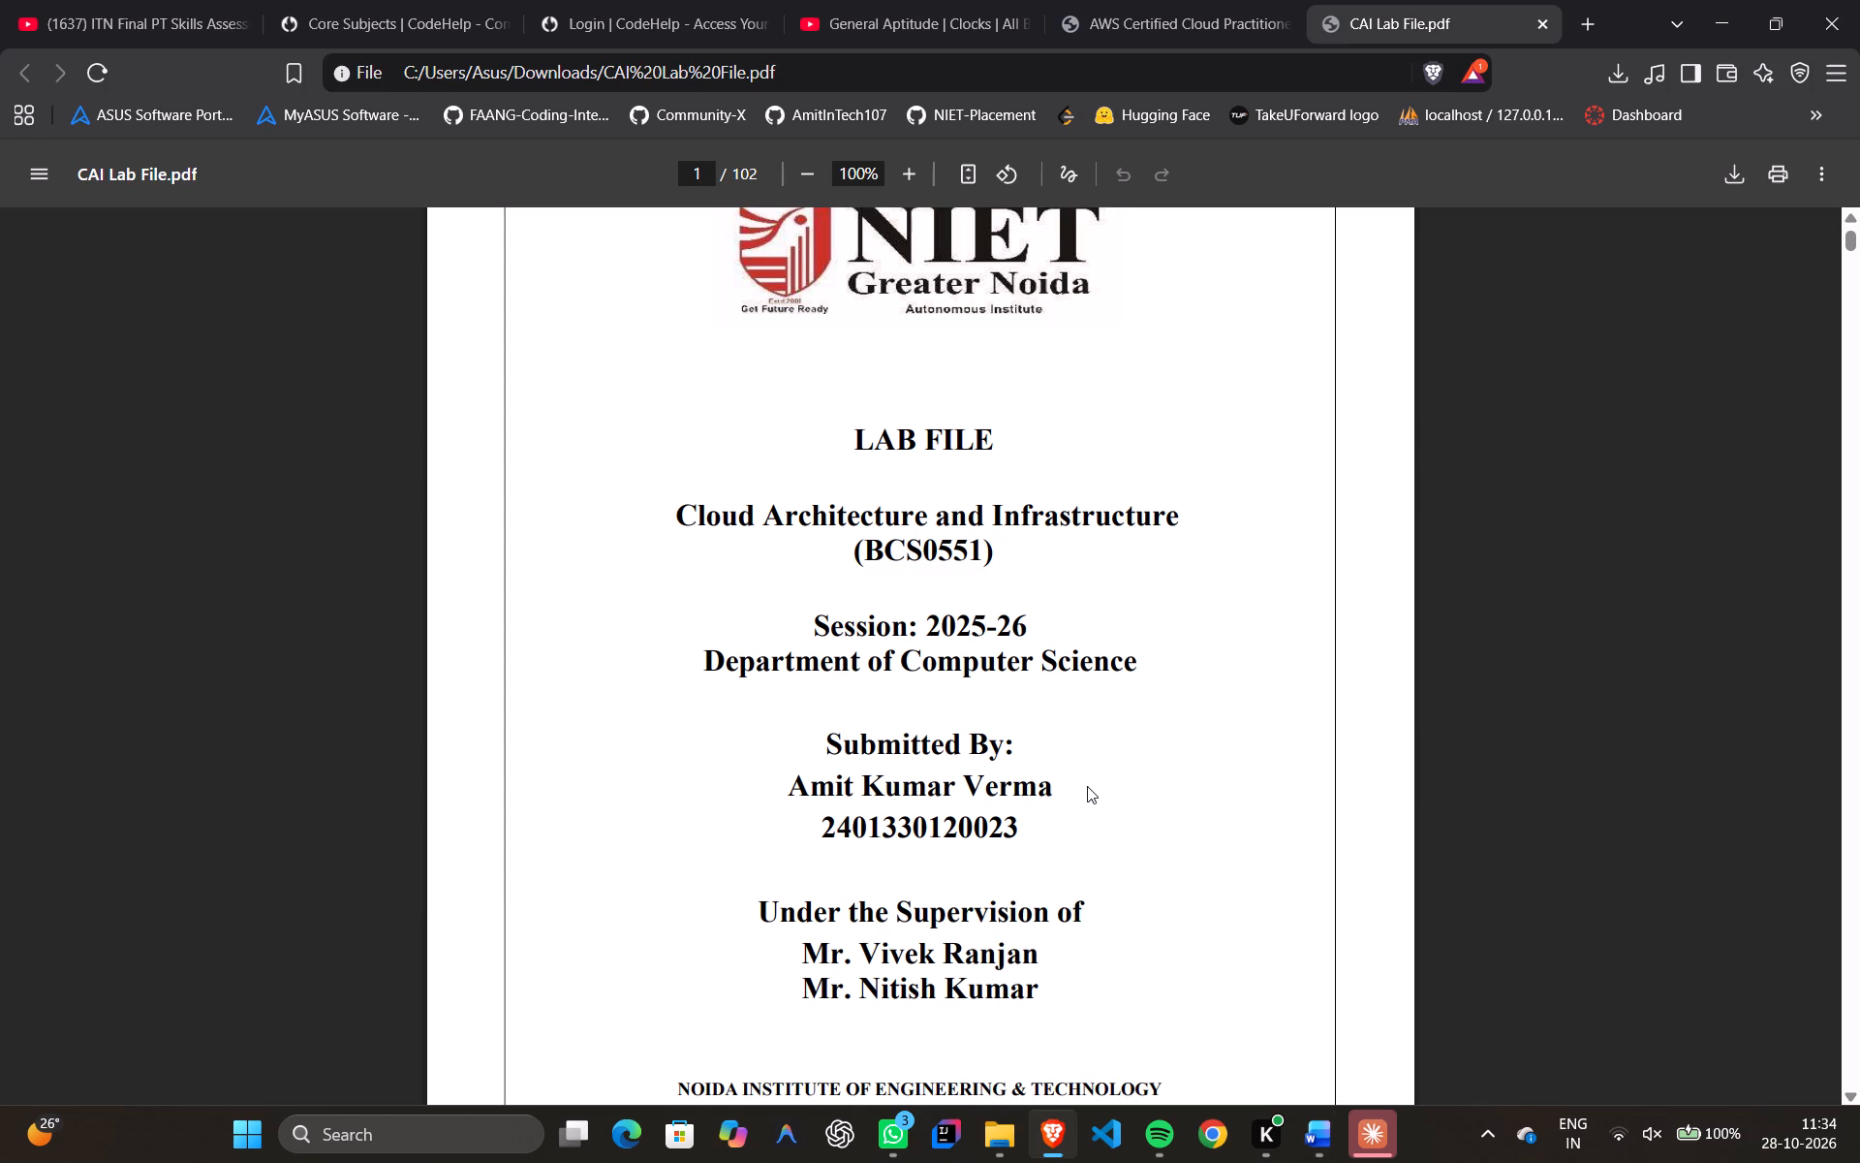
scroll(1070, 769, "up", 2)
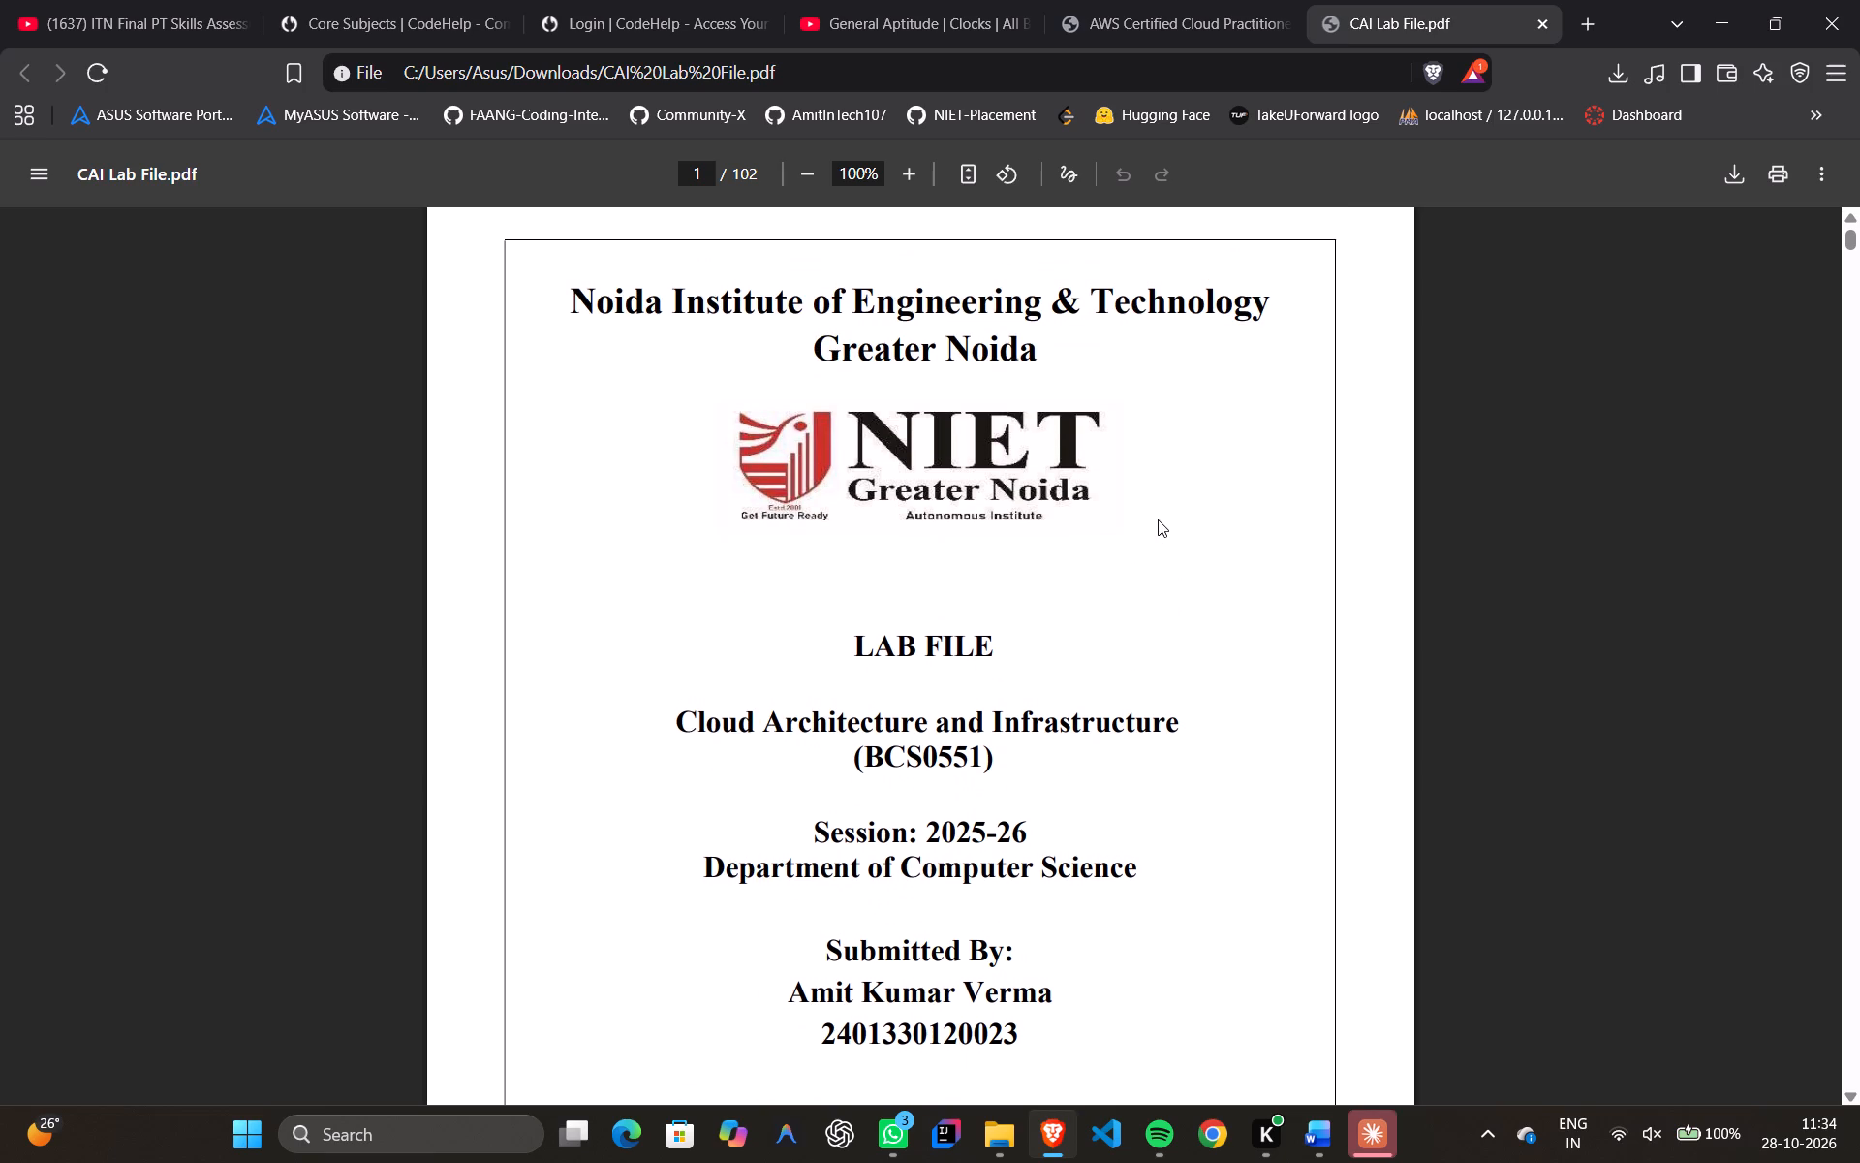
scroll(1158, 519, "up", 2)
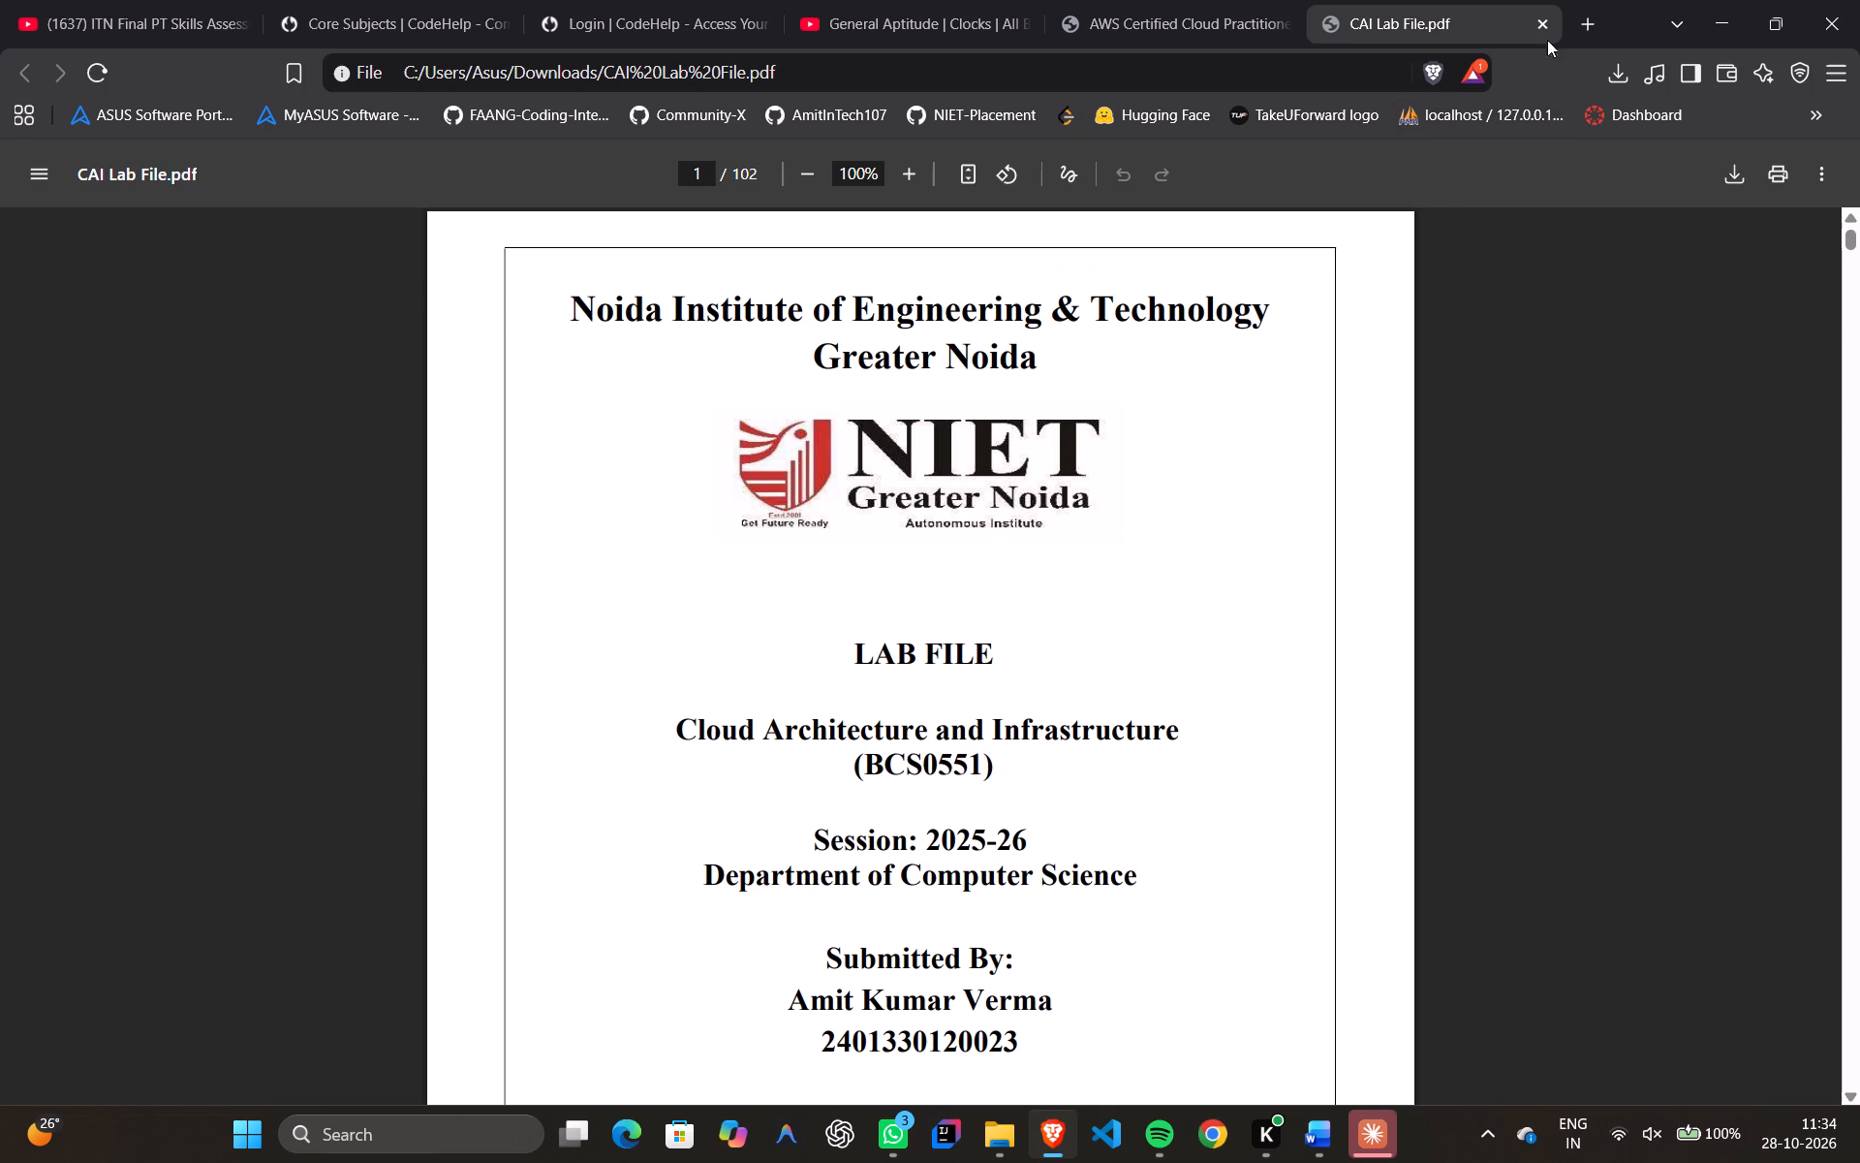
Search the web for "pdf editor" in a new tab and open iLovePDF's Edit PDF tool.
left_click(1577, 27)
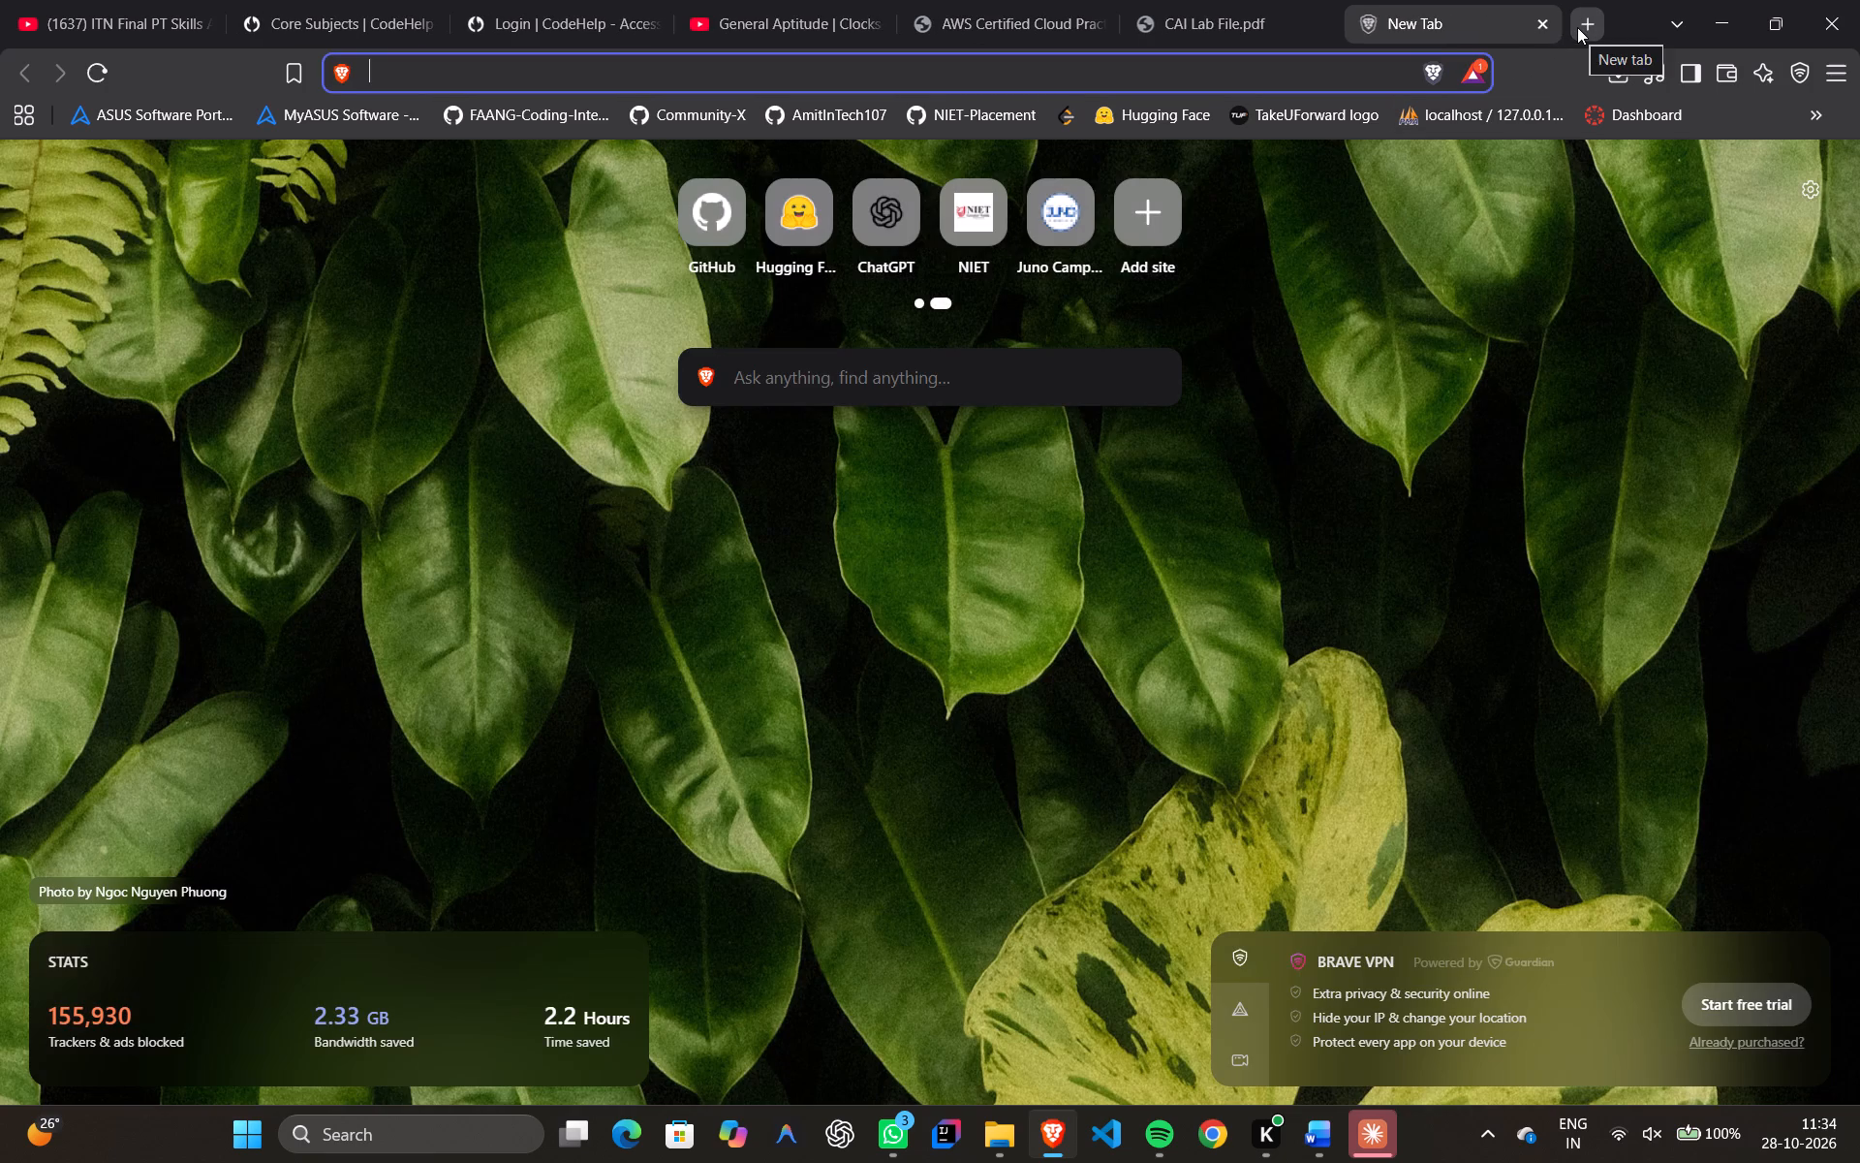
type("PDF")
key("space")
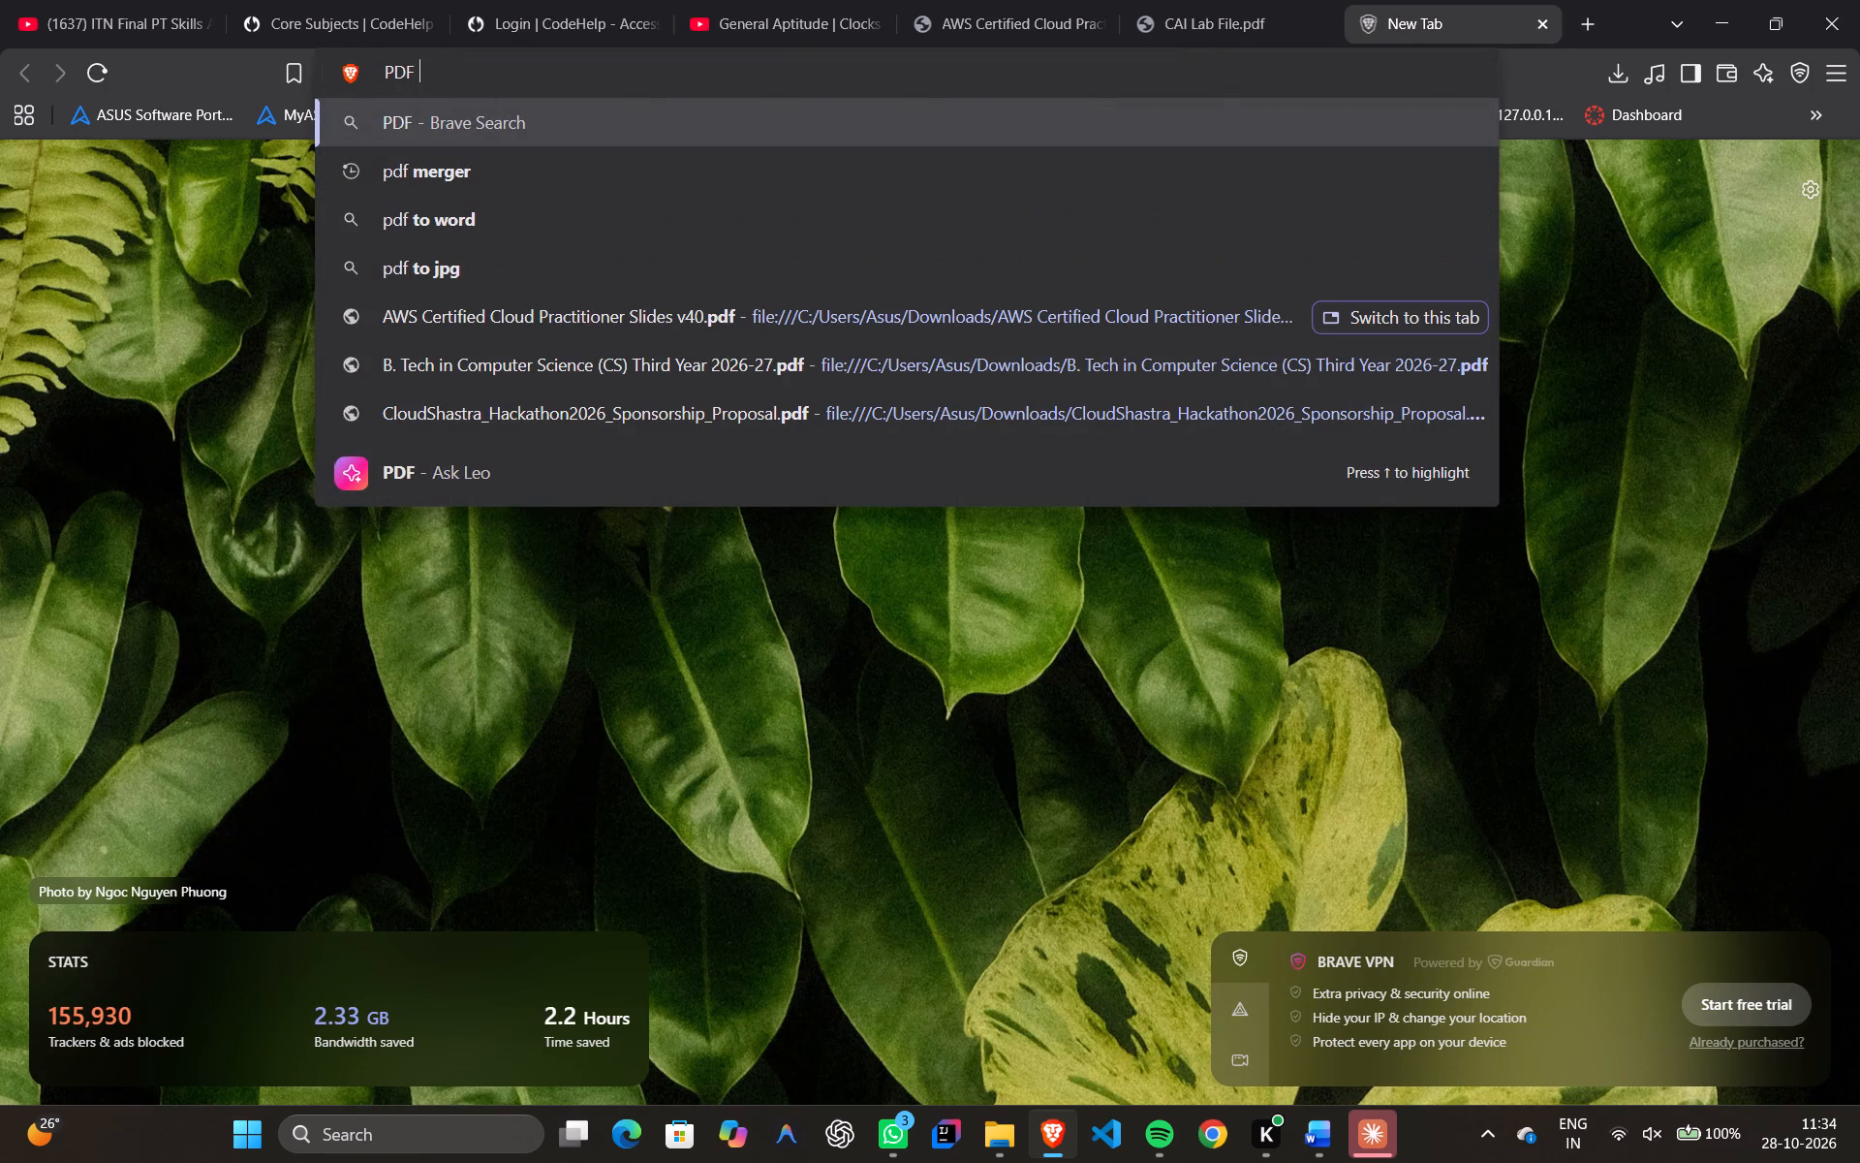
type("EDI")
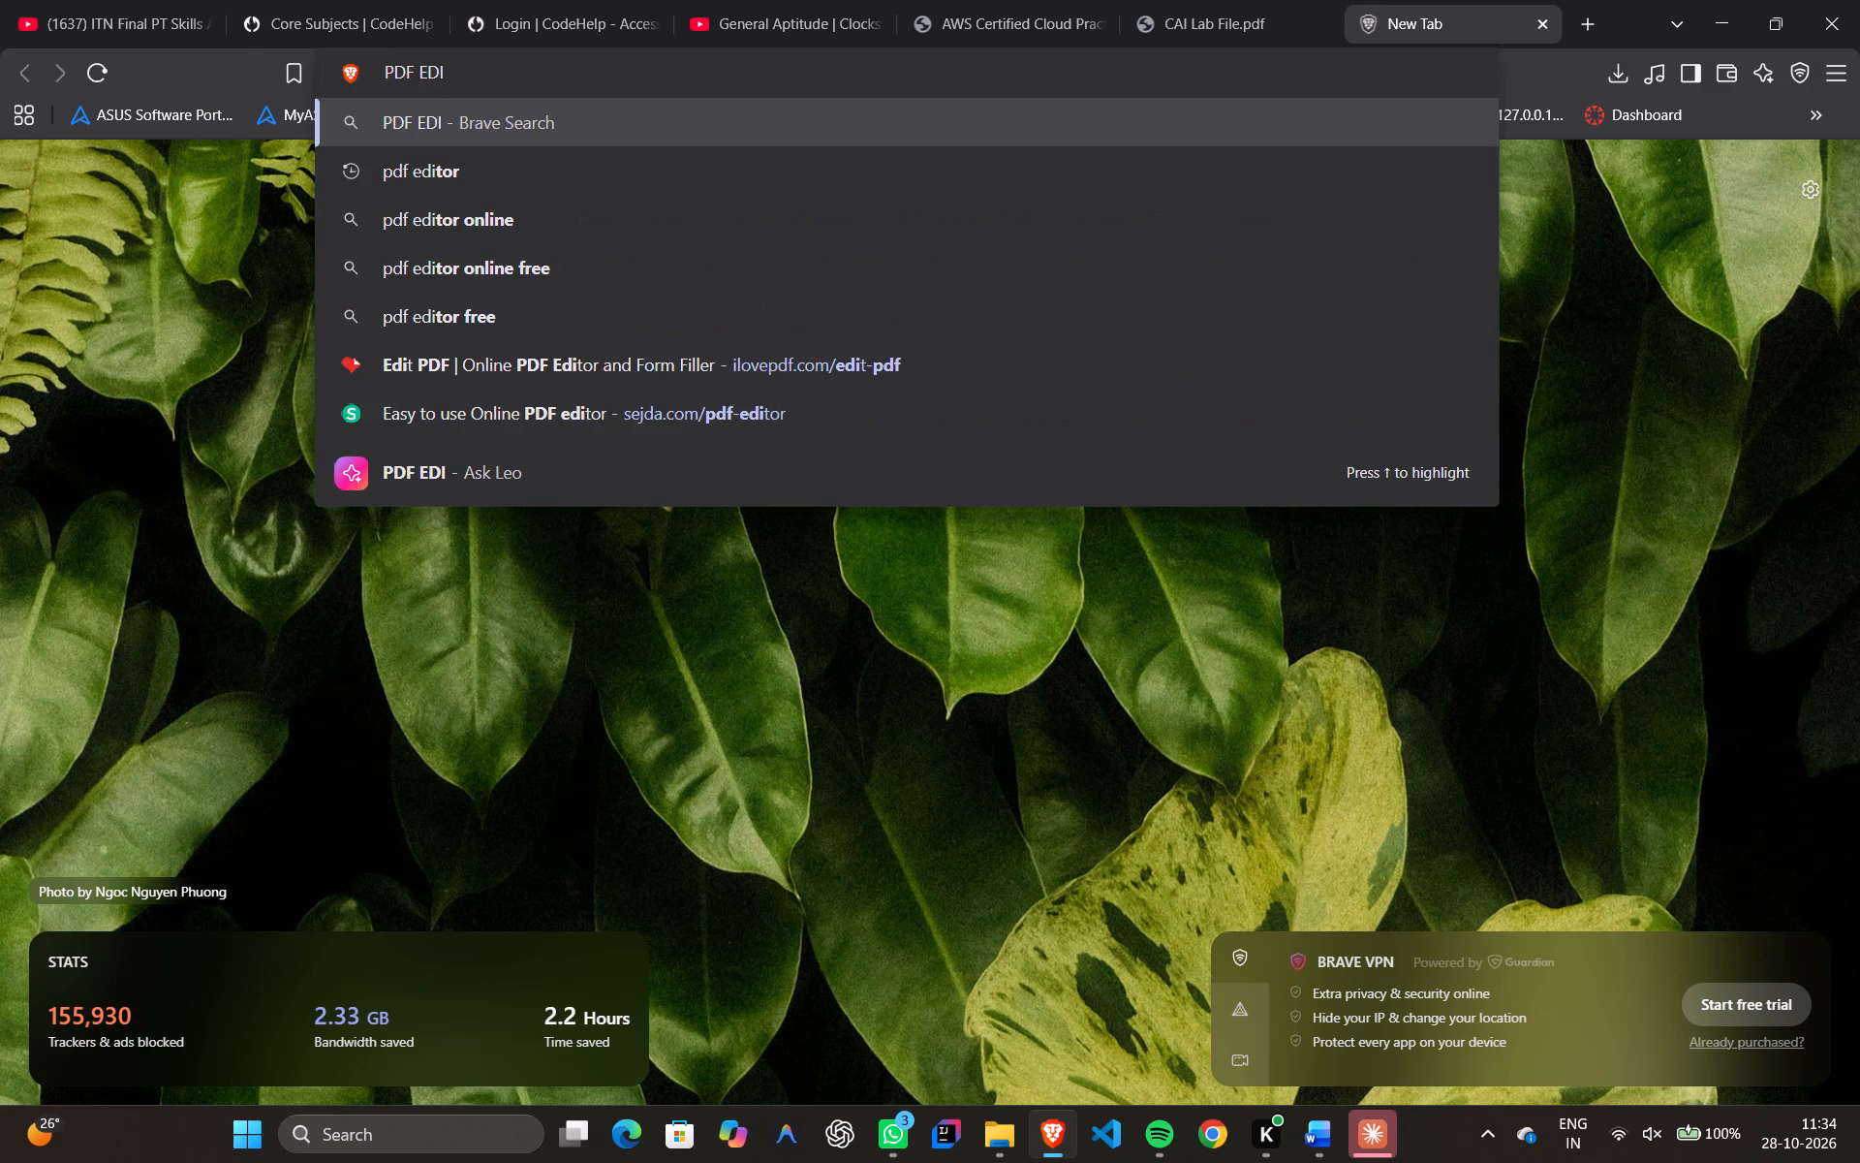
key("Down")
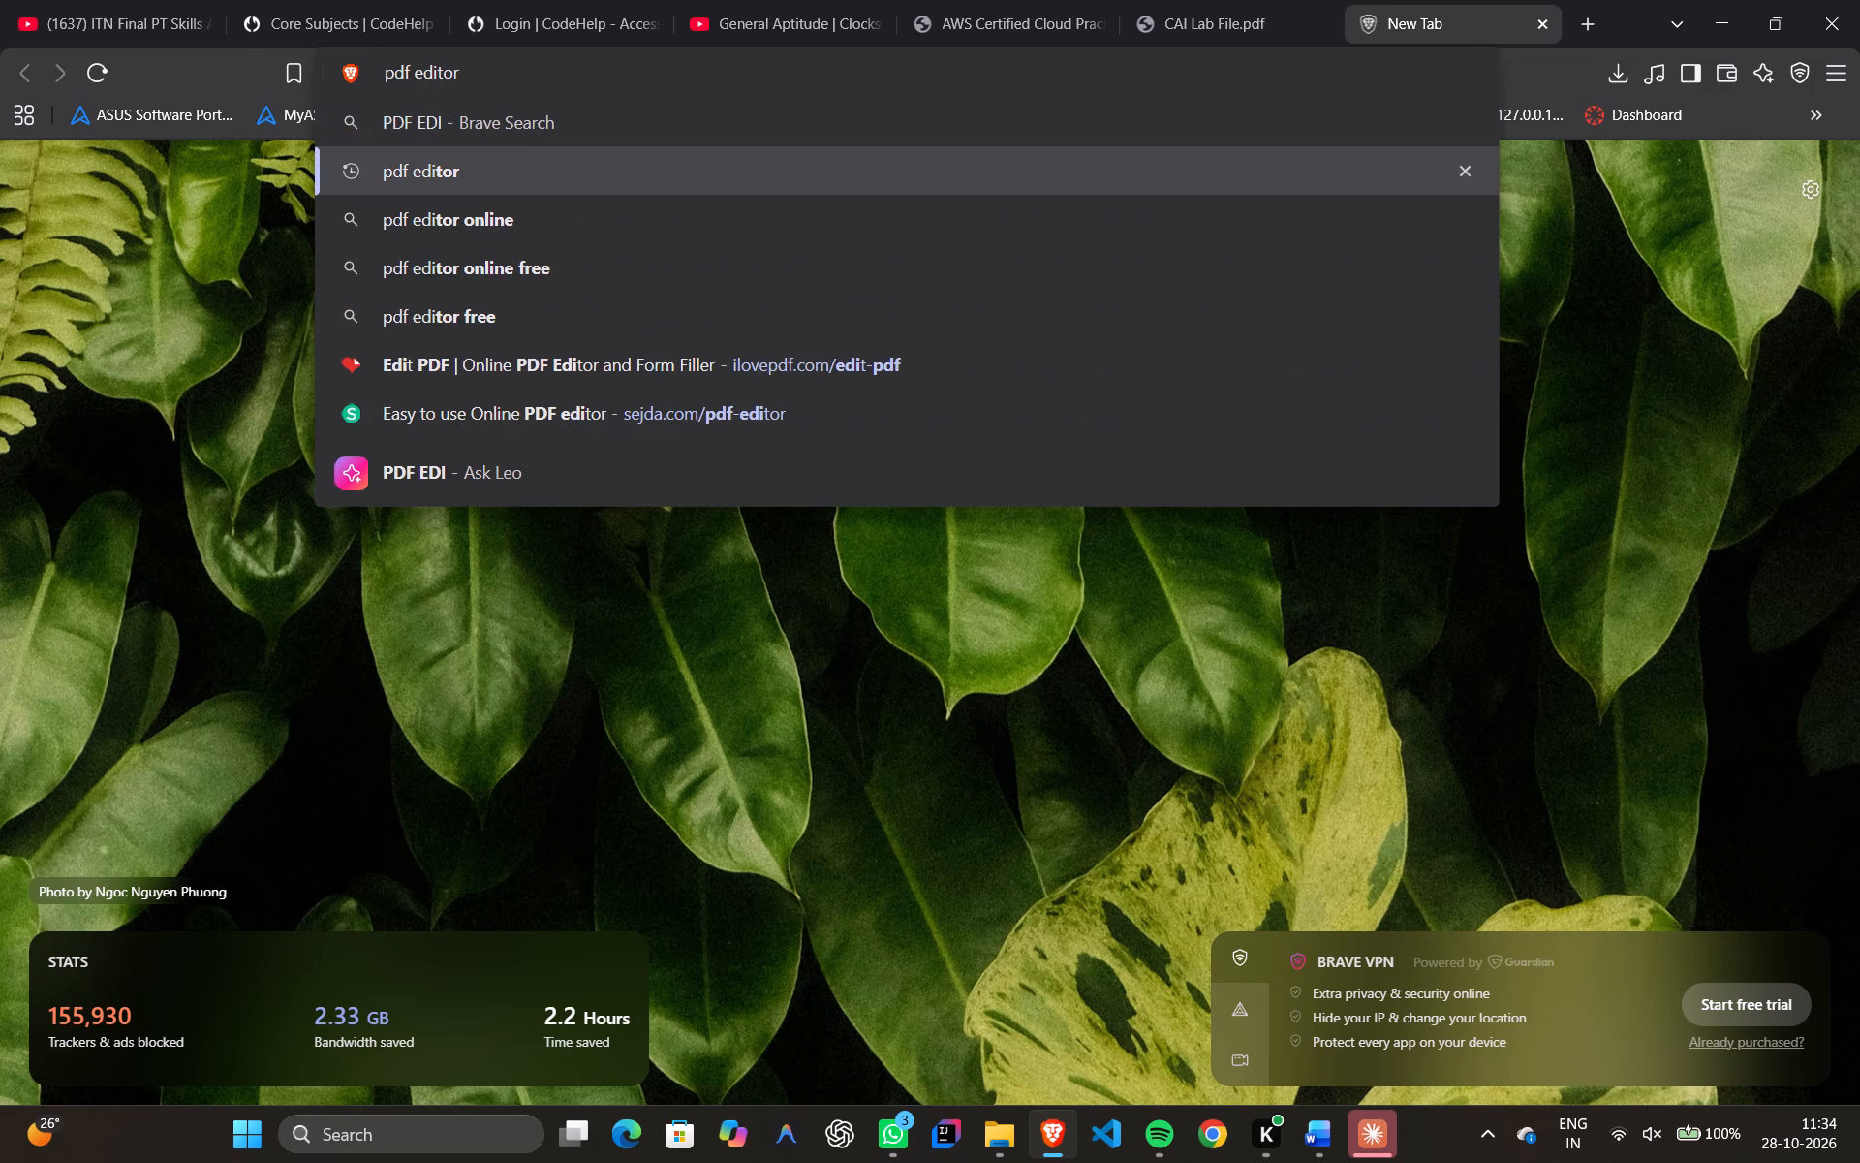
key("Return")
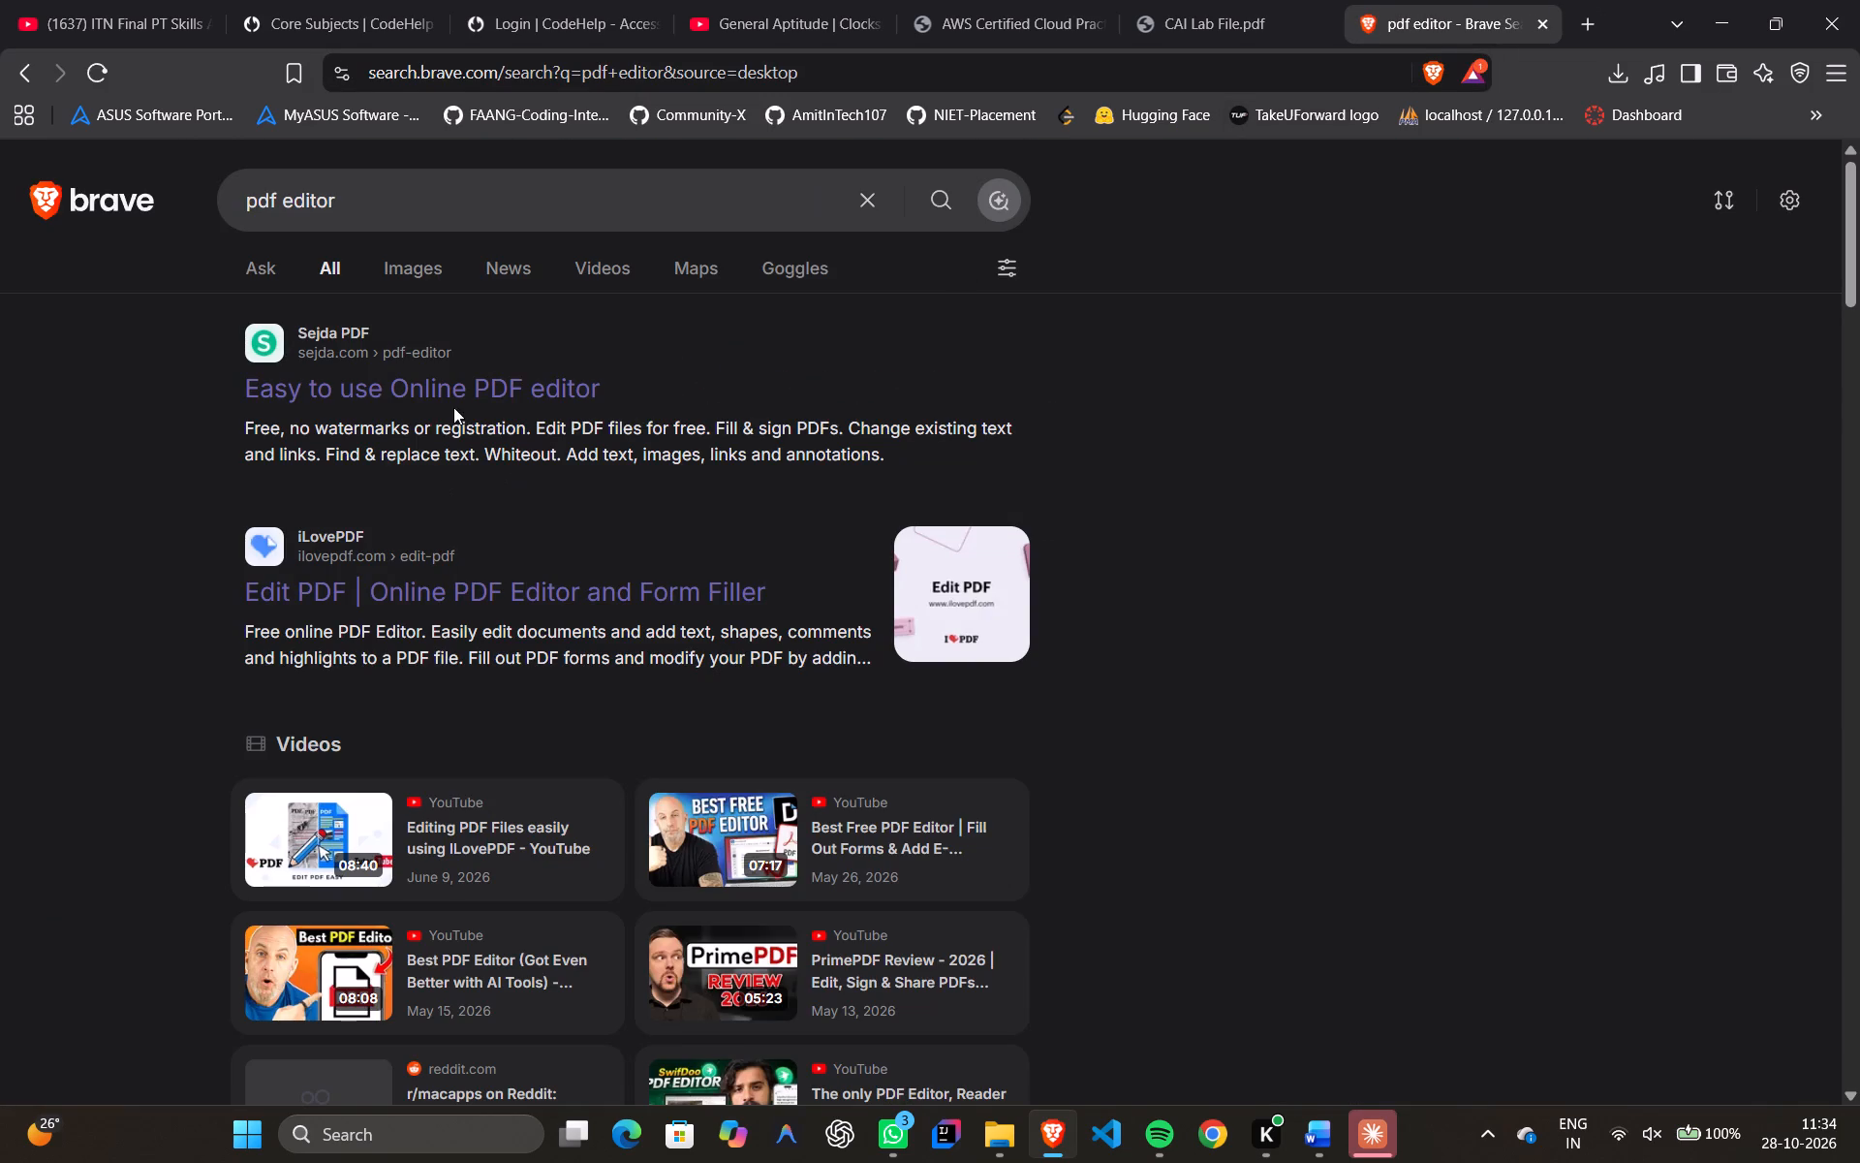
left_click(402, 593)
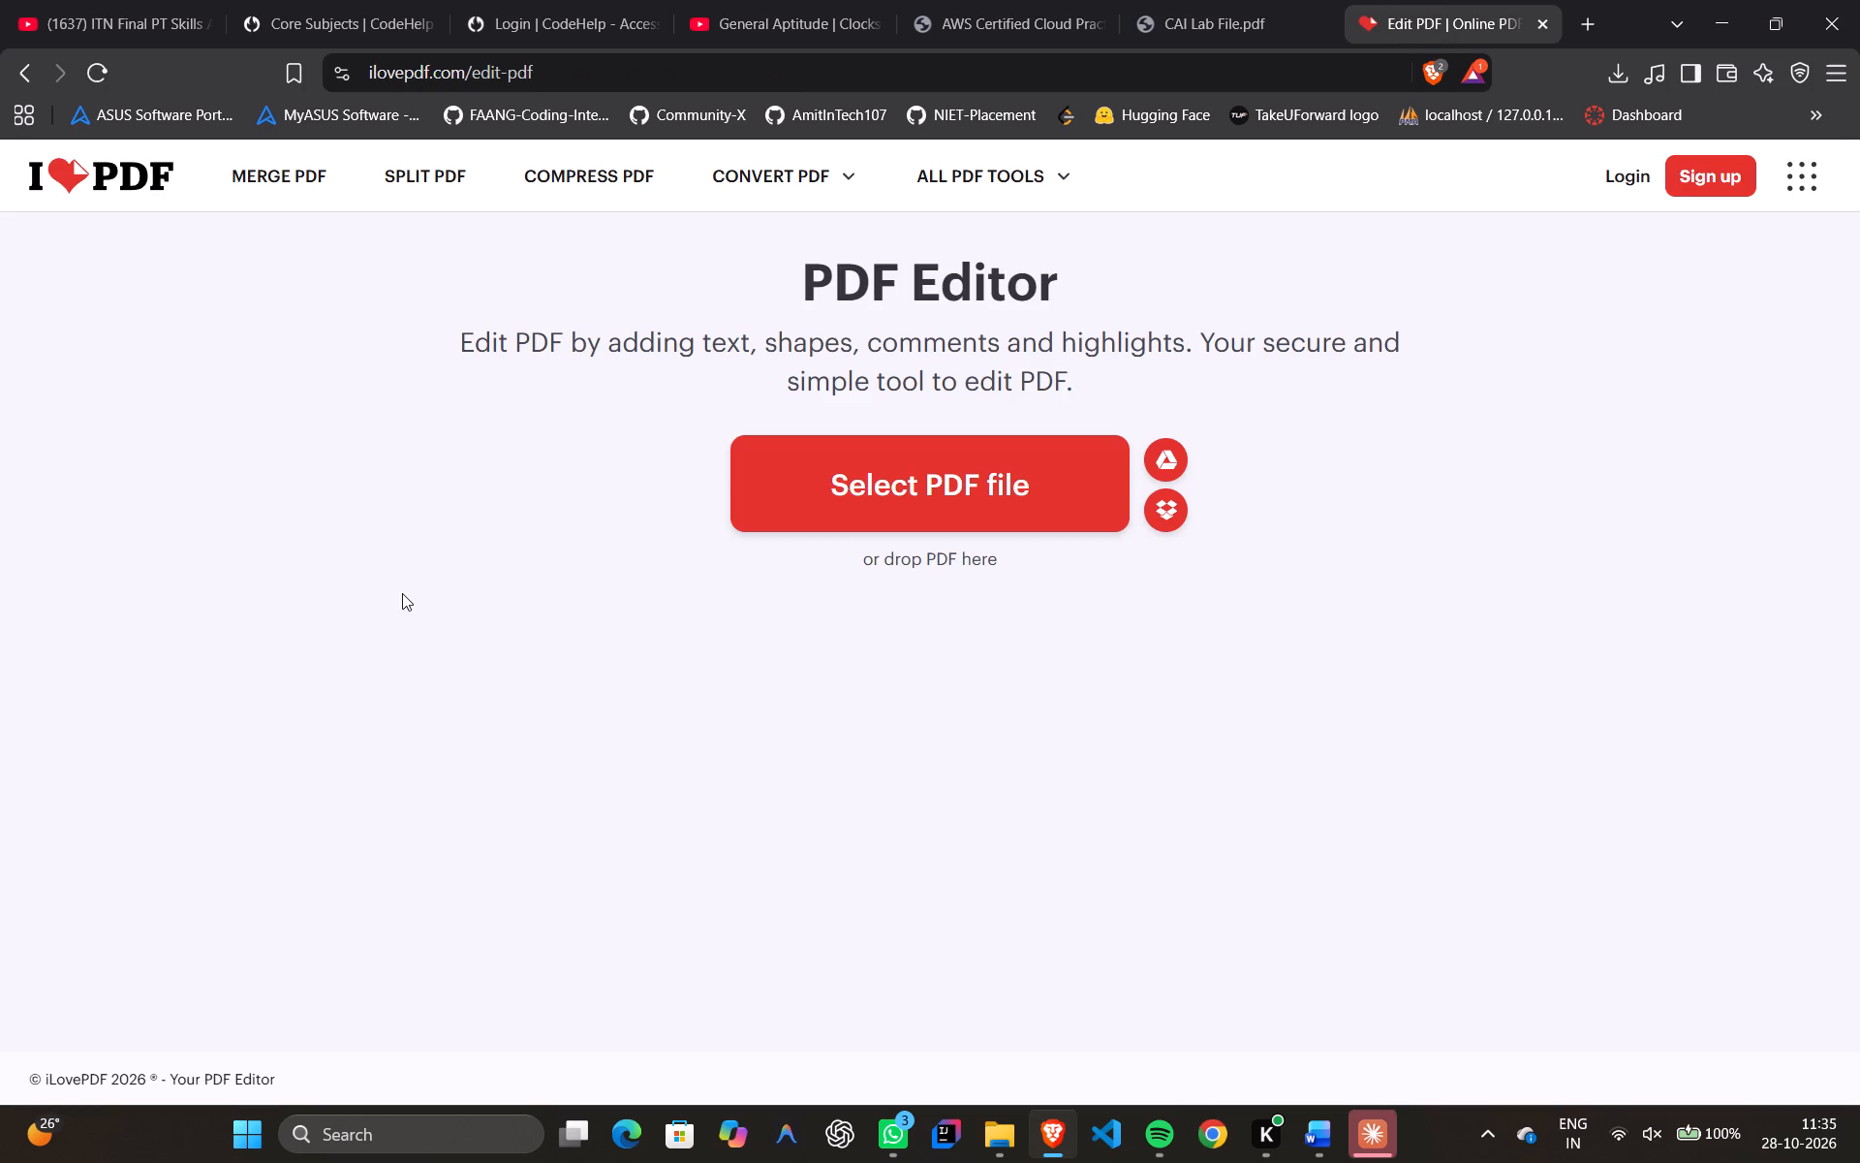
Load the CAI Lab File PDF from Downloads into the iLovePDF editor.
left_click(898, 453)
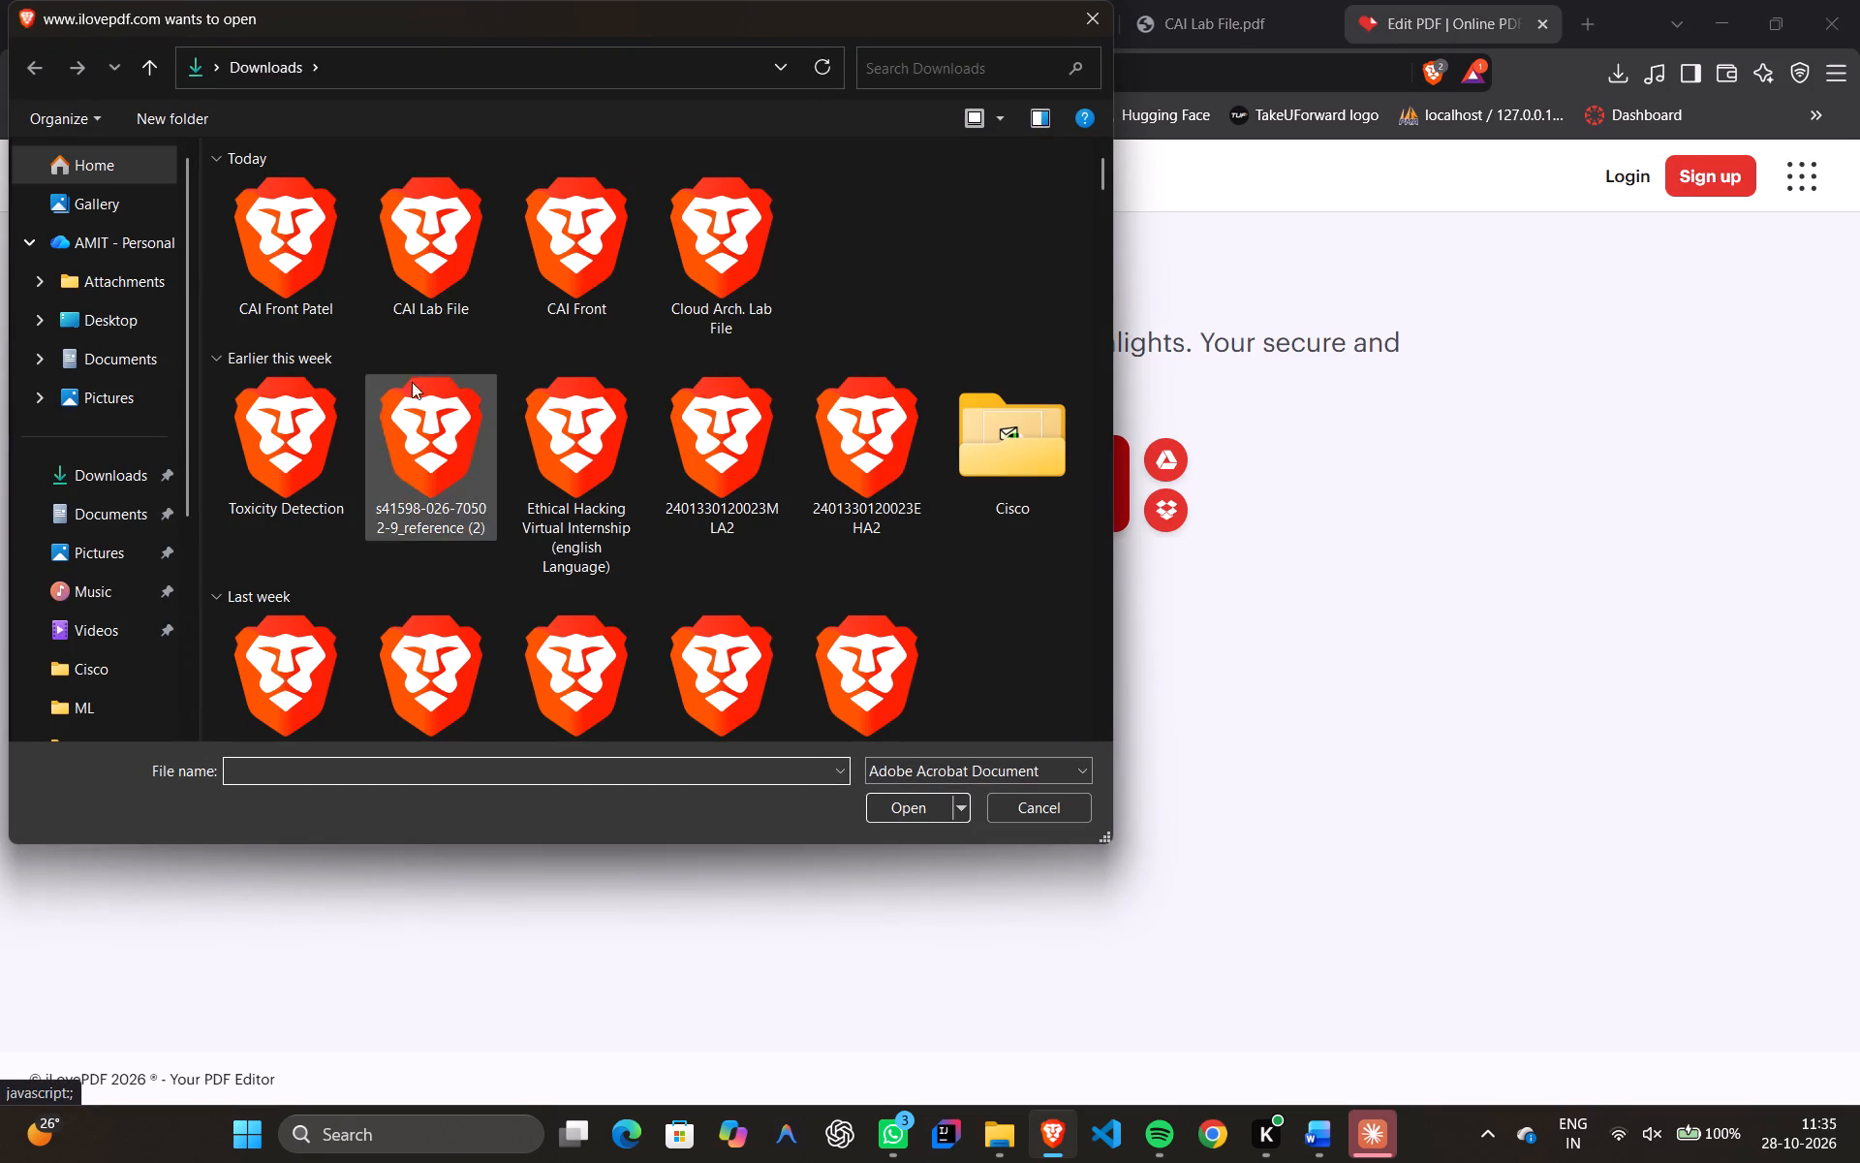
double_click(420, 282)
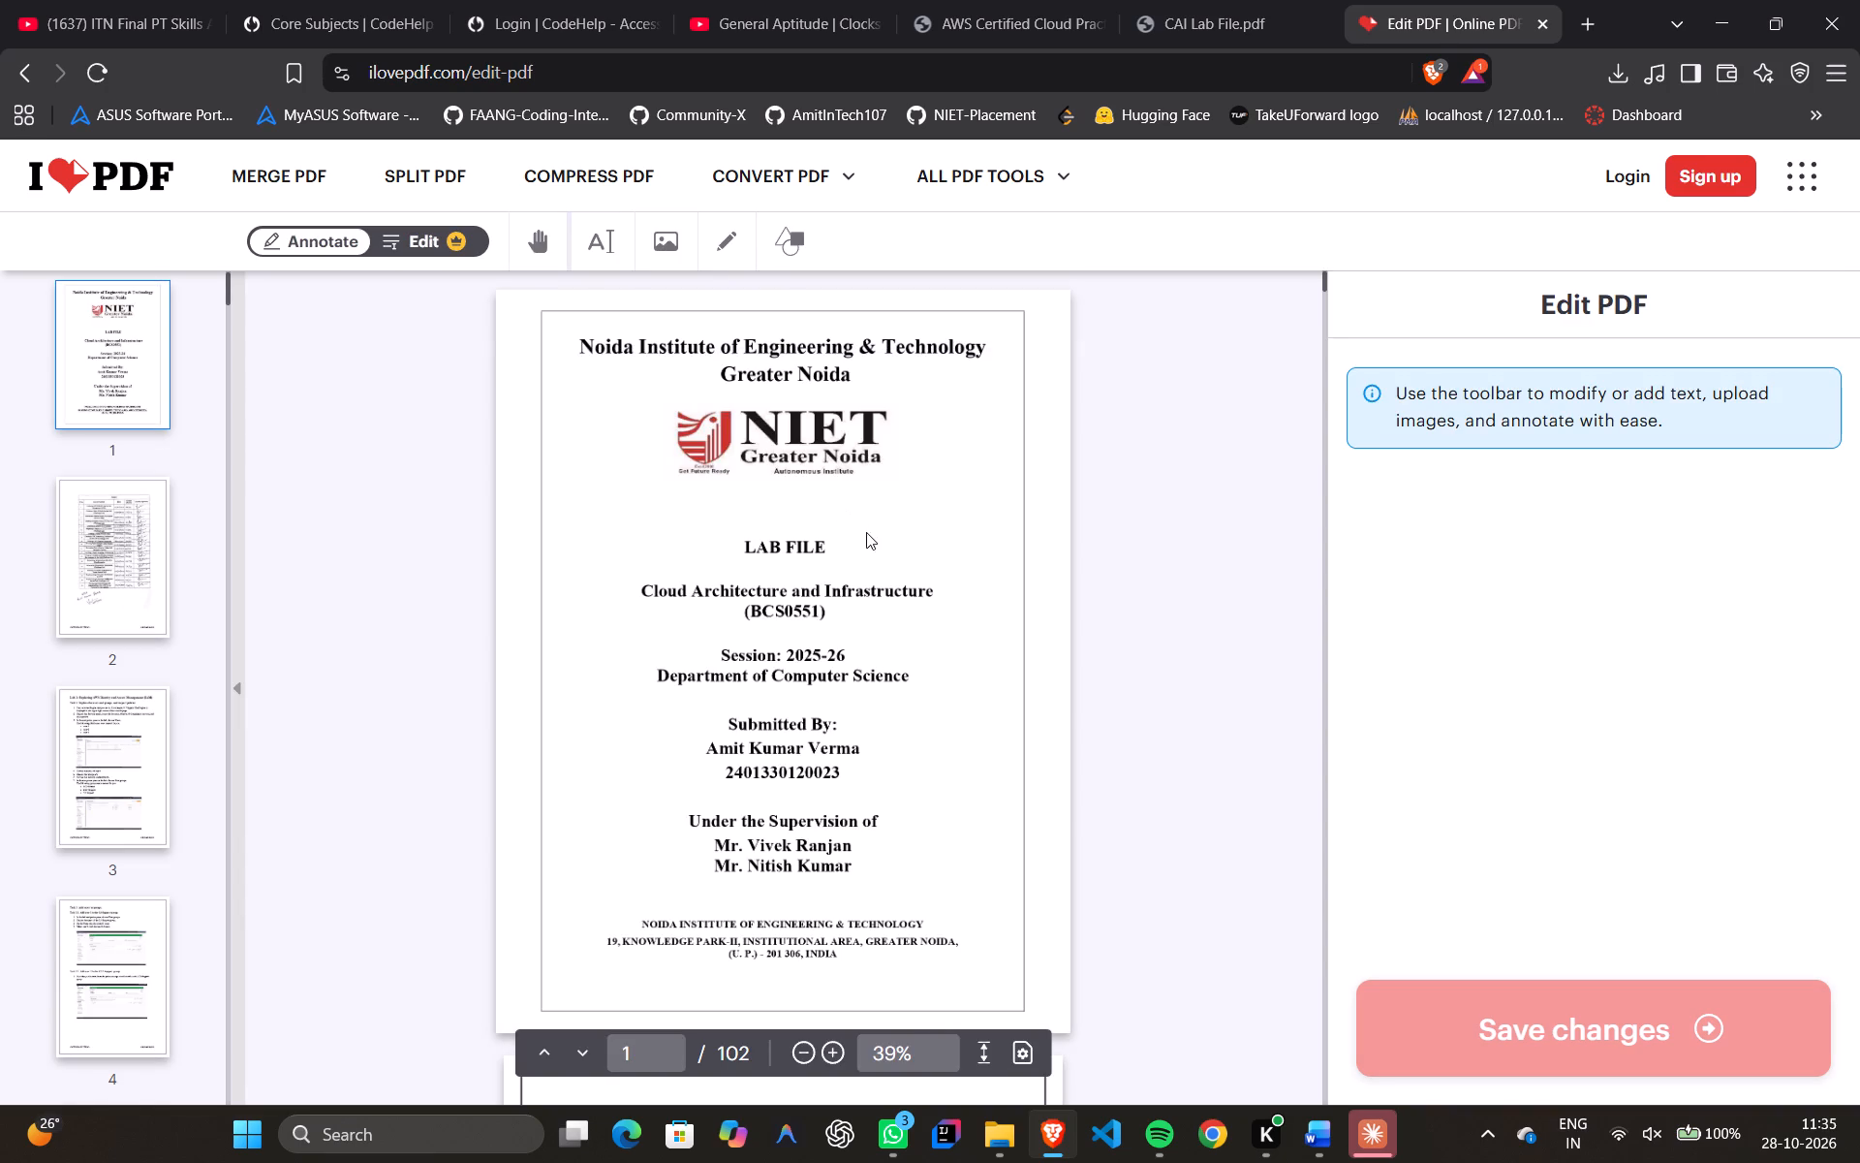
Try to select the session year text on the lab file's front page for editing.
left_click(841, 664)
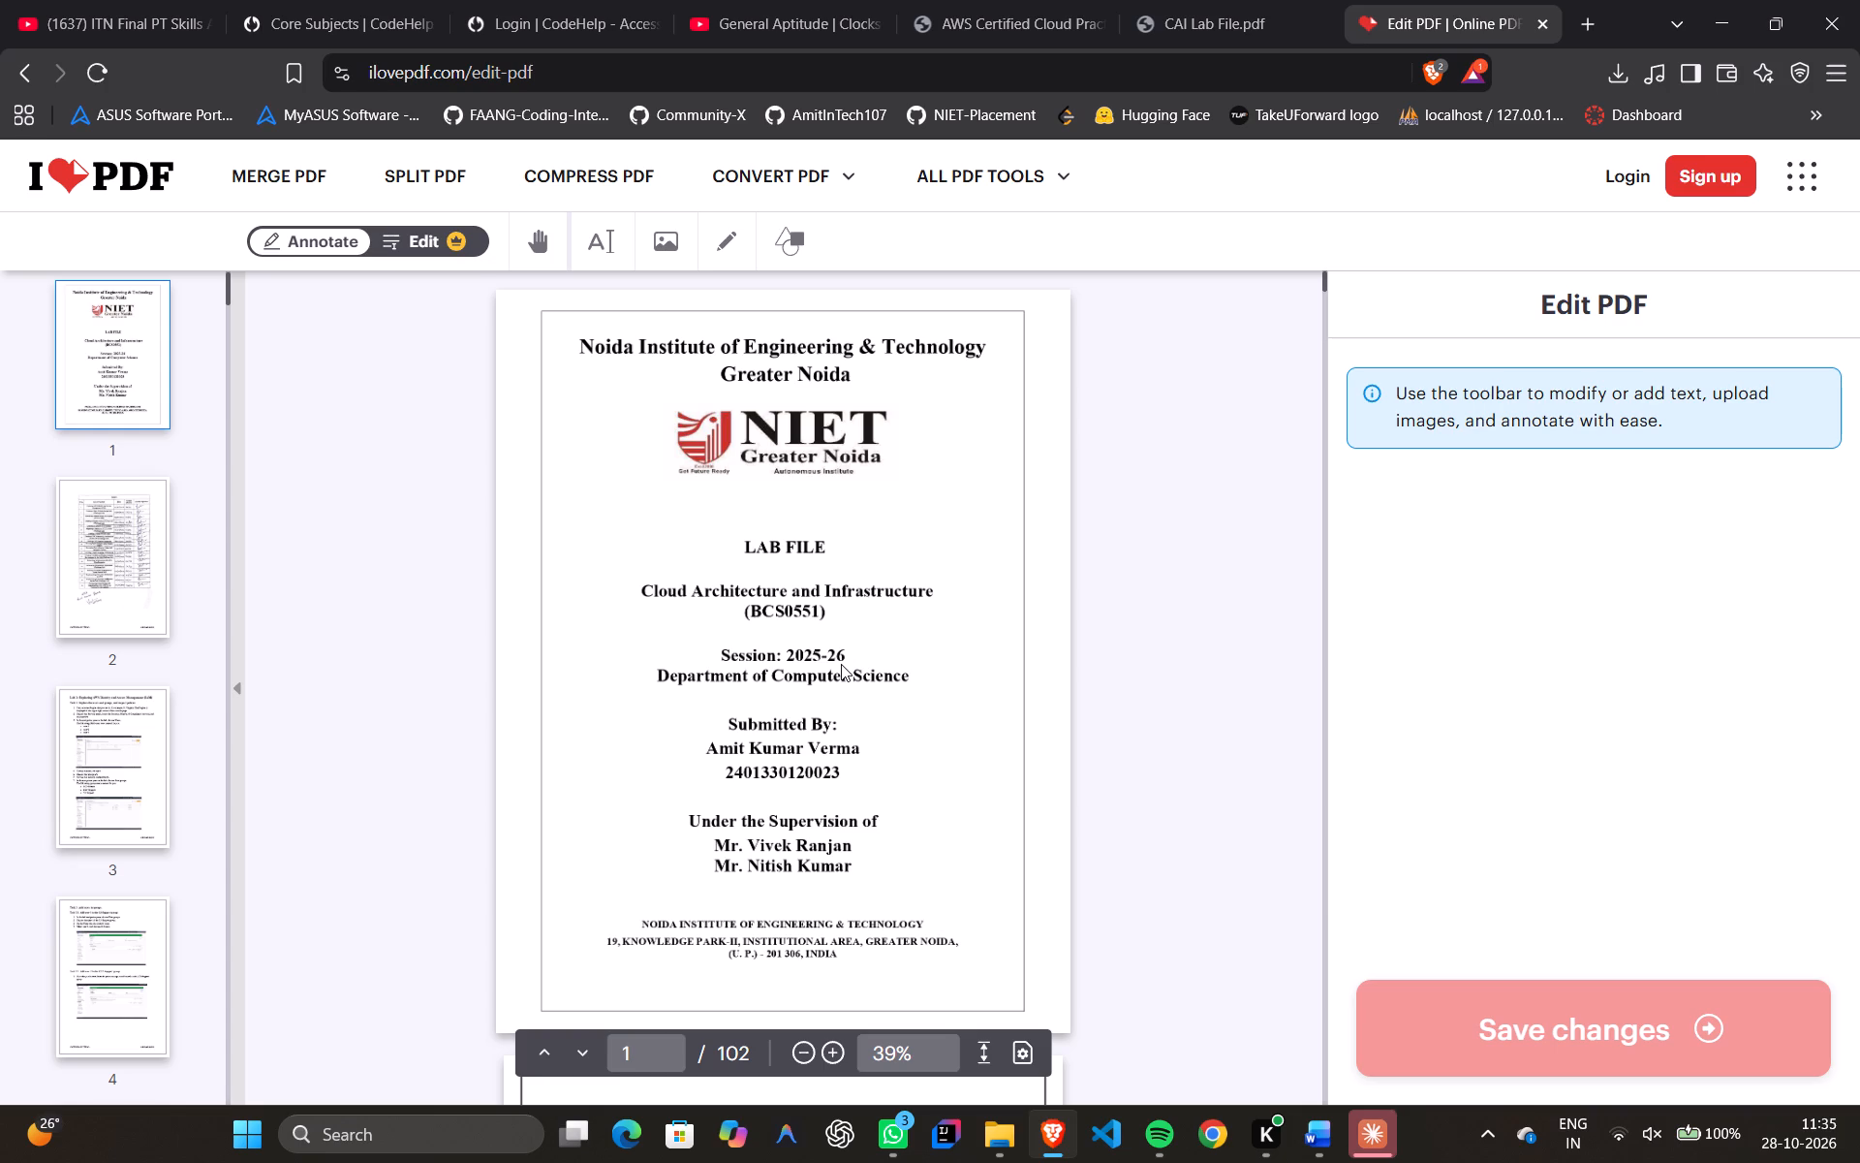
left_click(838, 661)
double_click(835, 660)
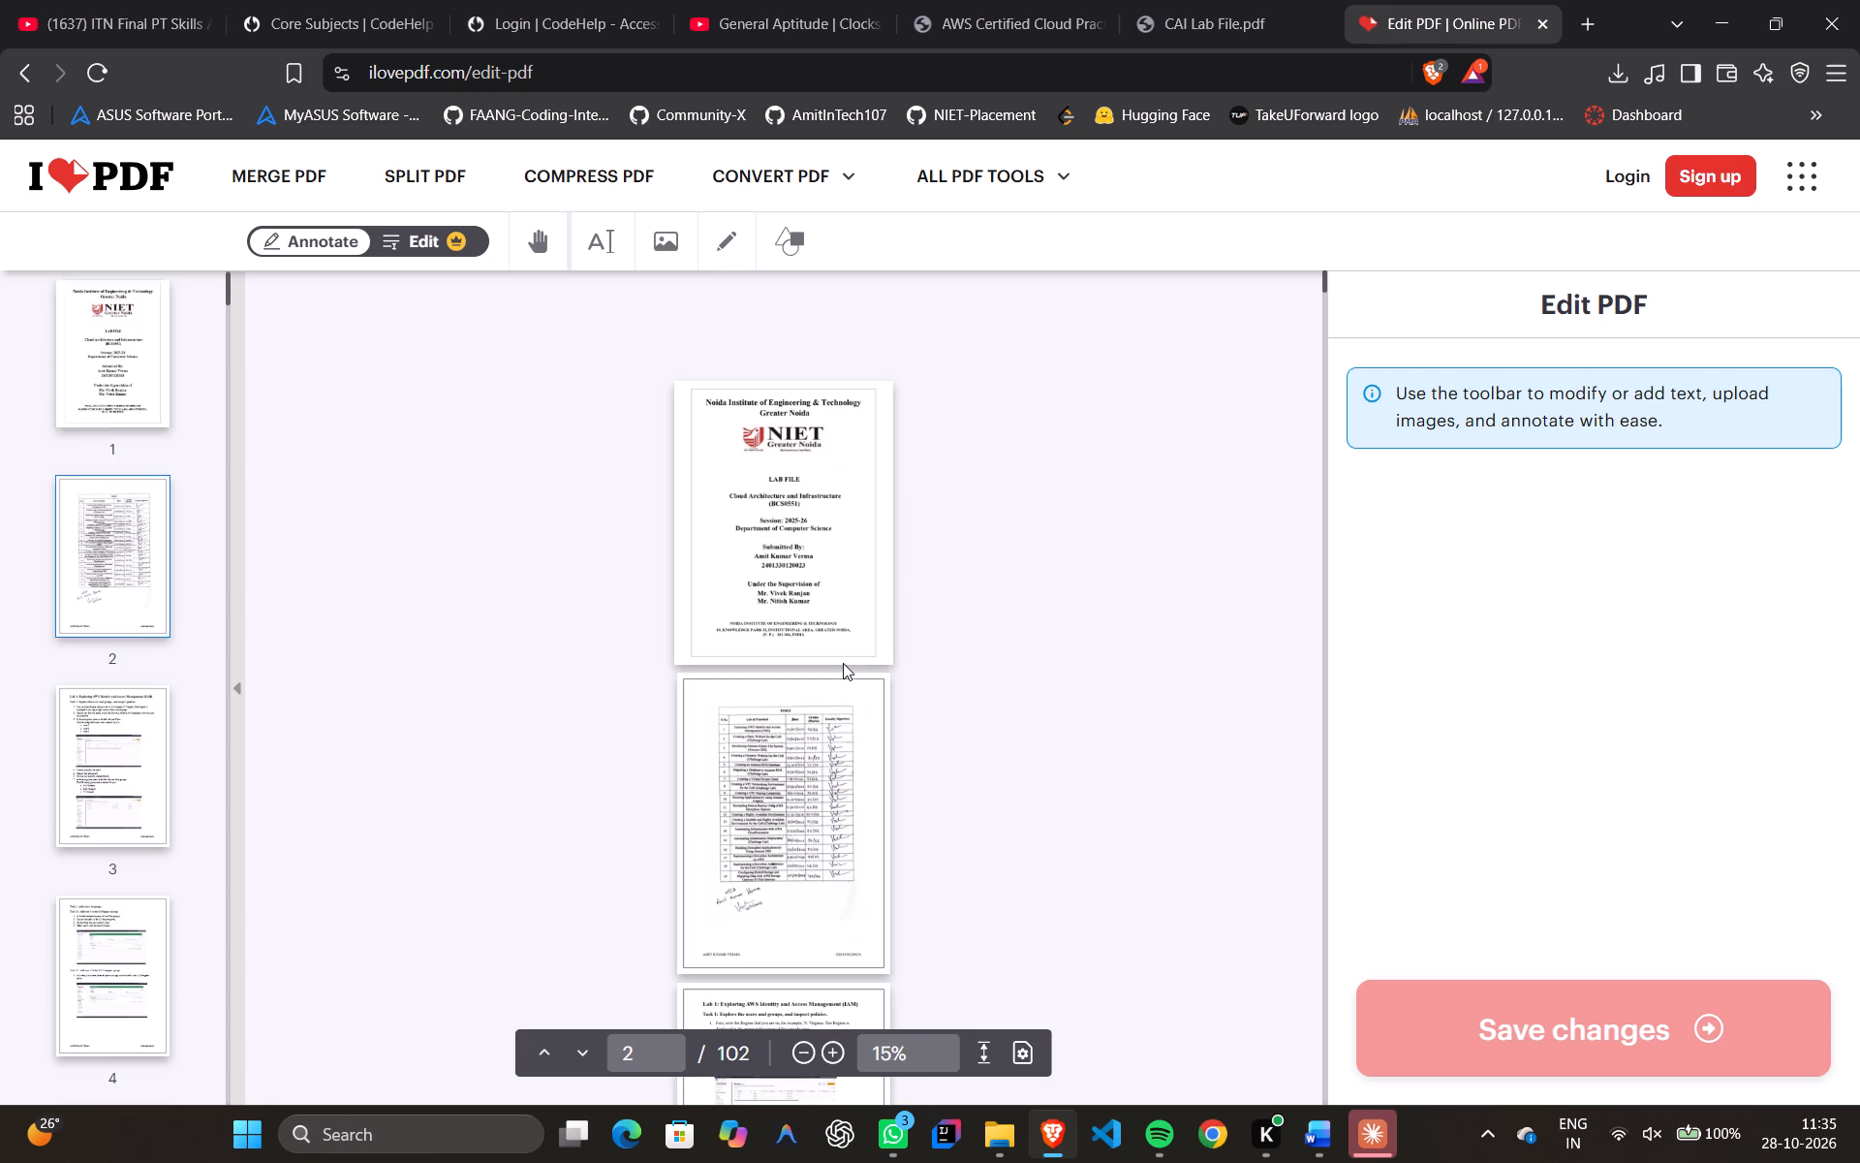
Close the iLovePDF editor tab without saving any changes to the lab file.
left_click(713, 262)
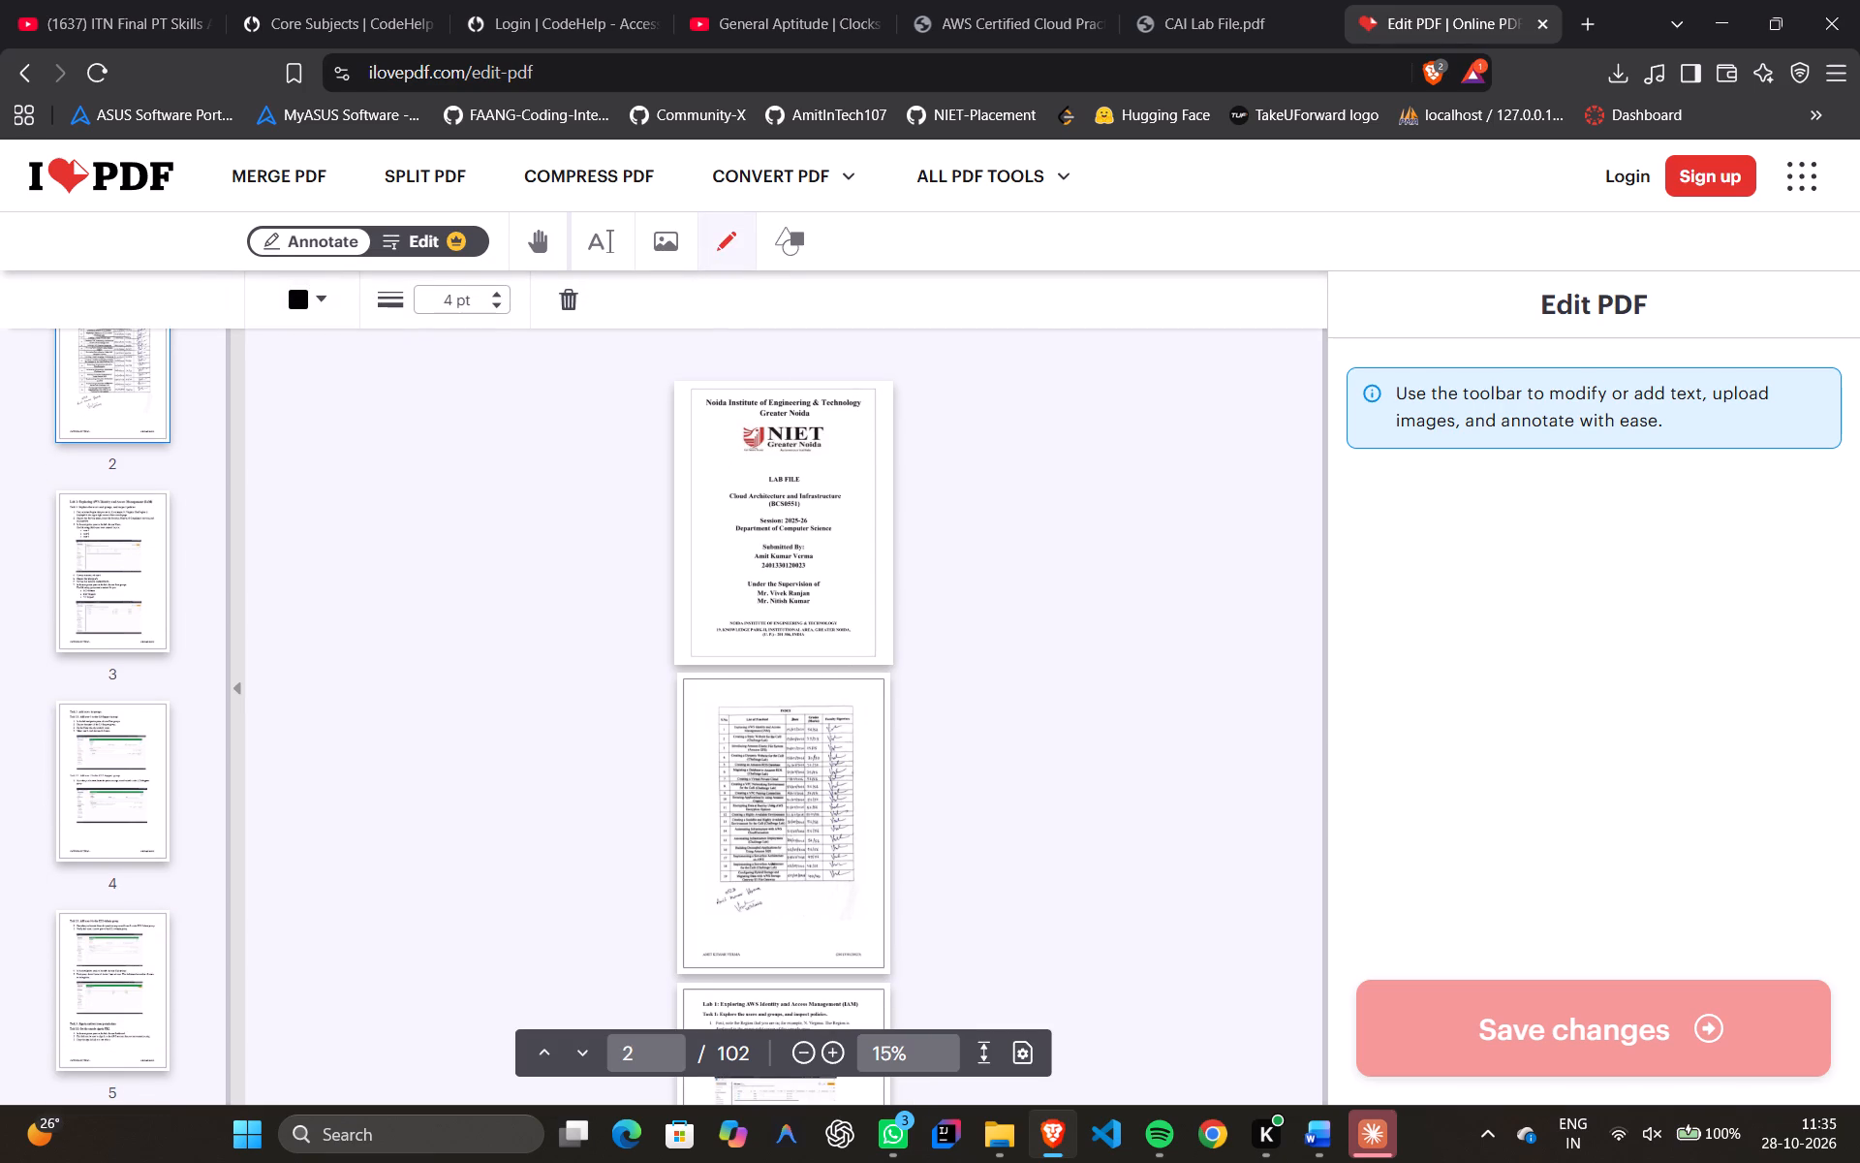
left_click(1539, 25)
Search the web for "pdf editor" in a new tab and open Sejda's online PDF editor.
left_click(1590, 25)
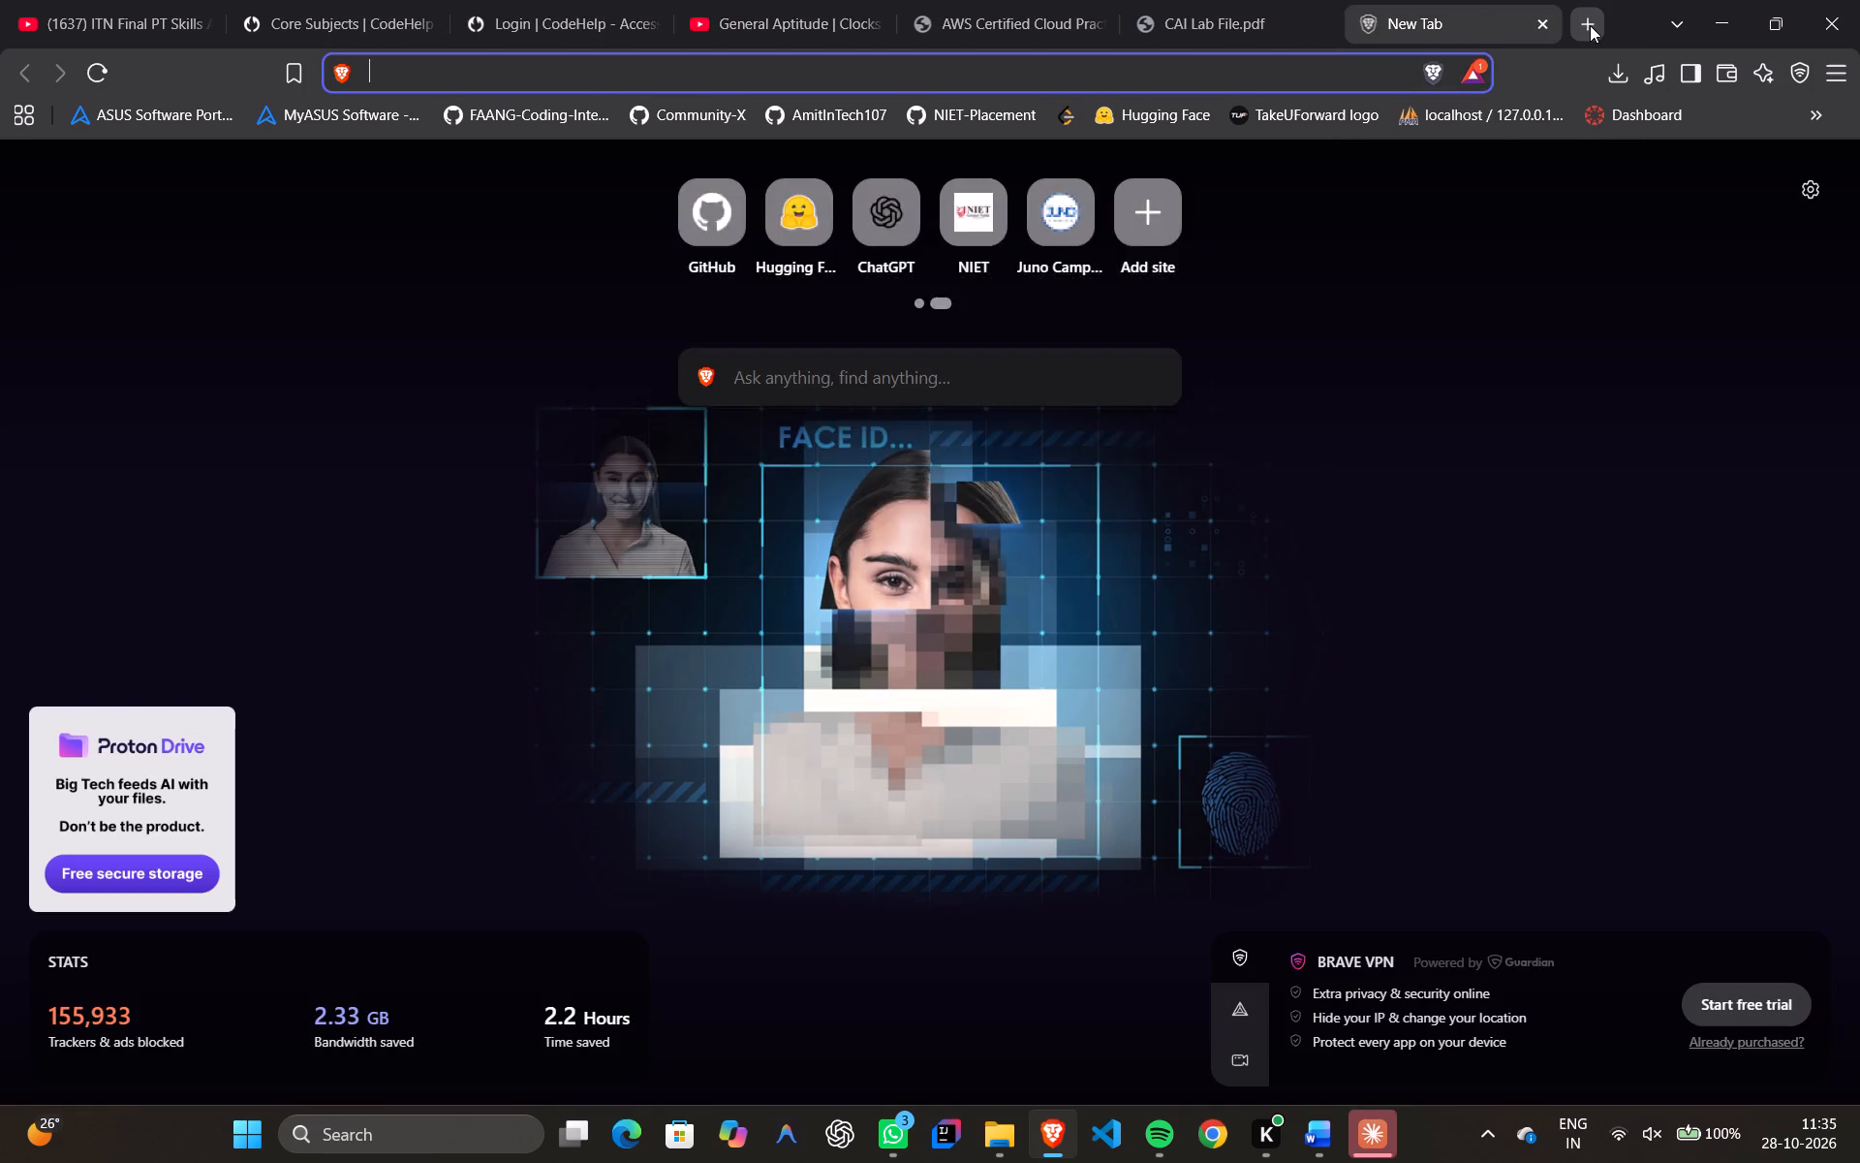
type("PDF")
key("Return")
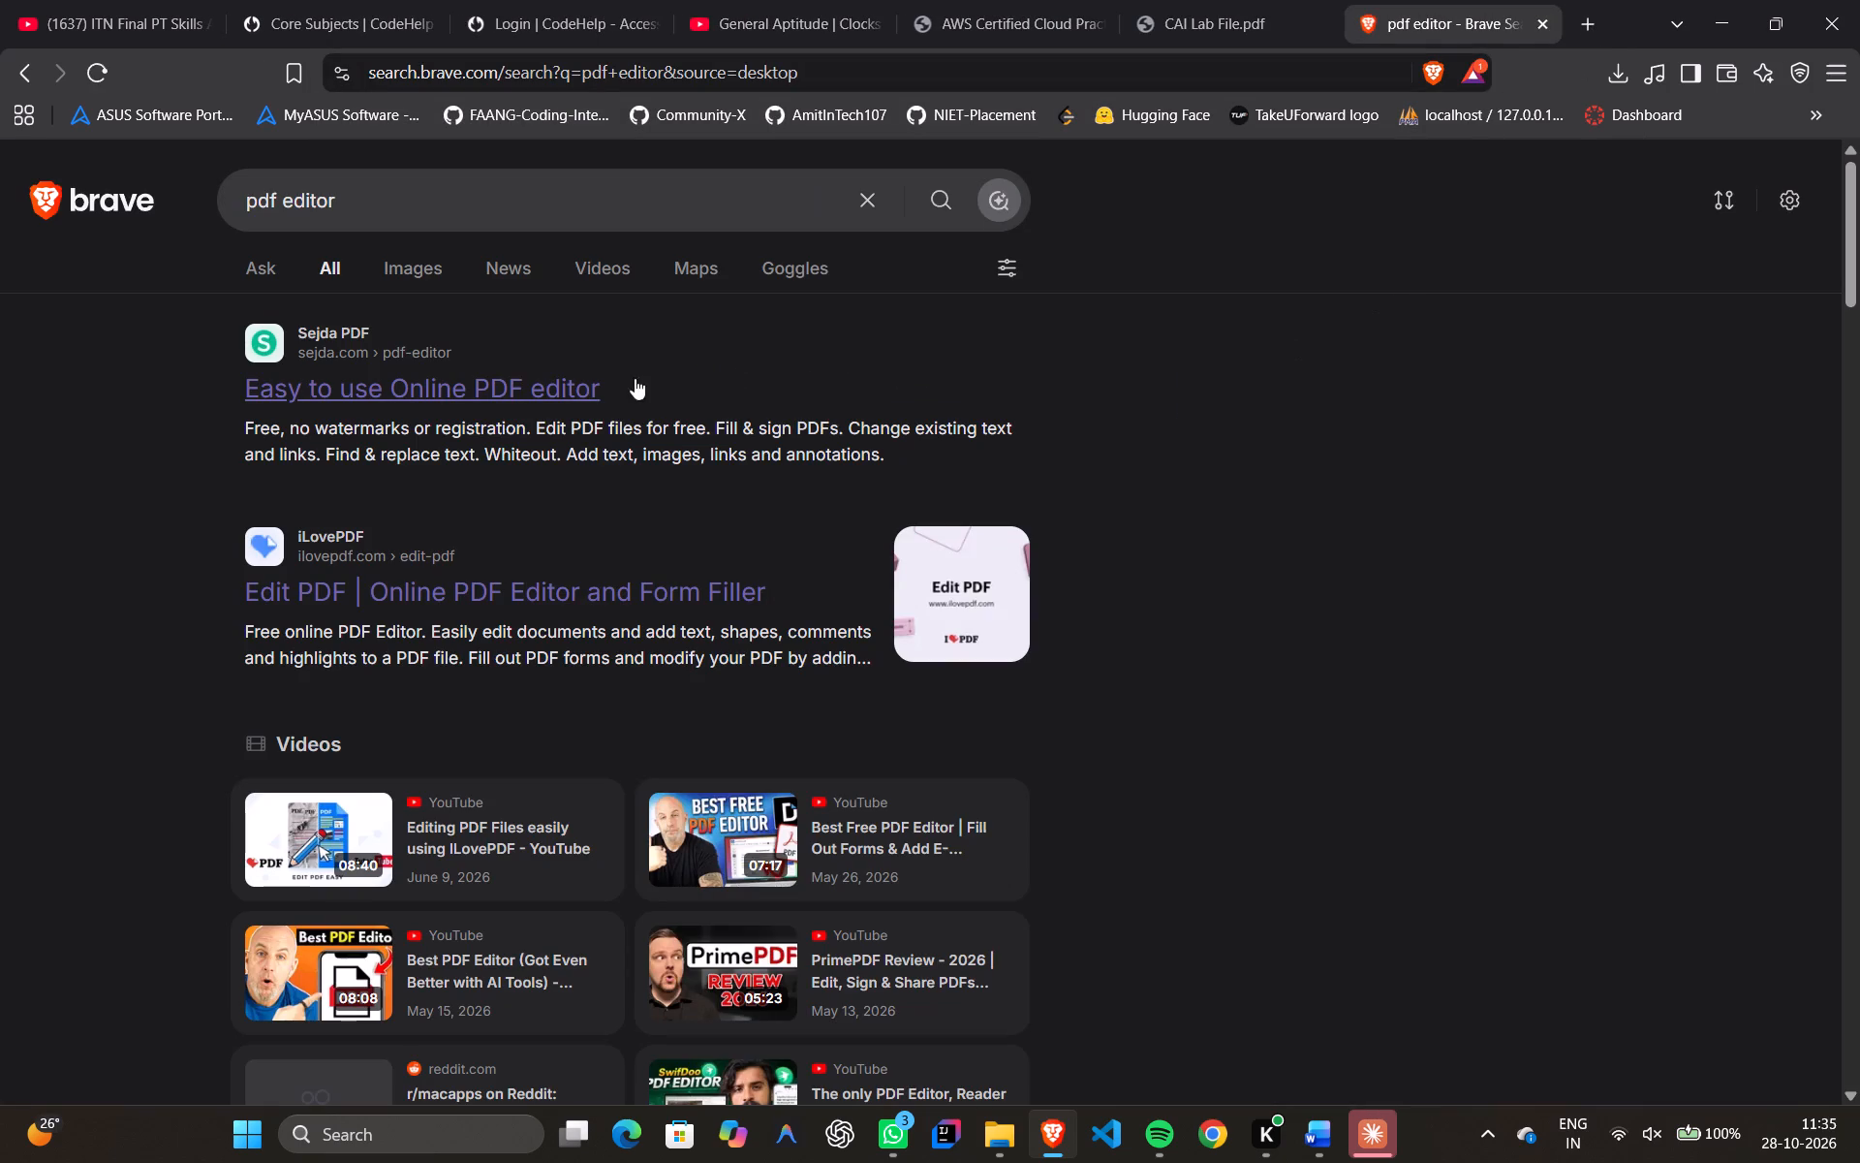
left_click(581, 392)
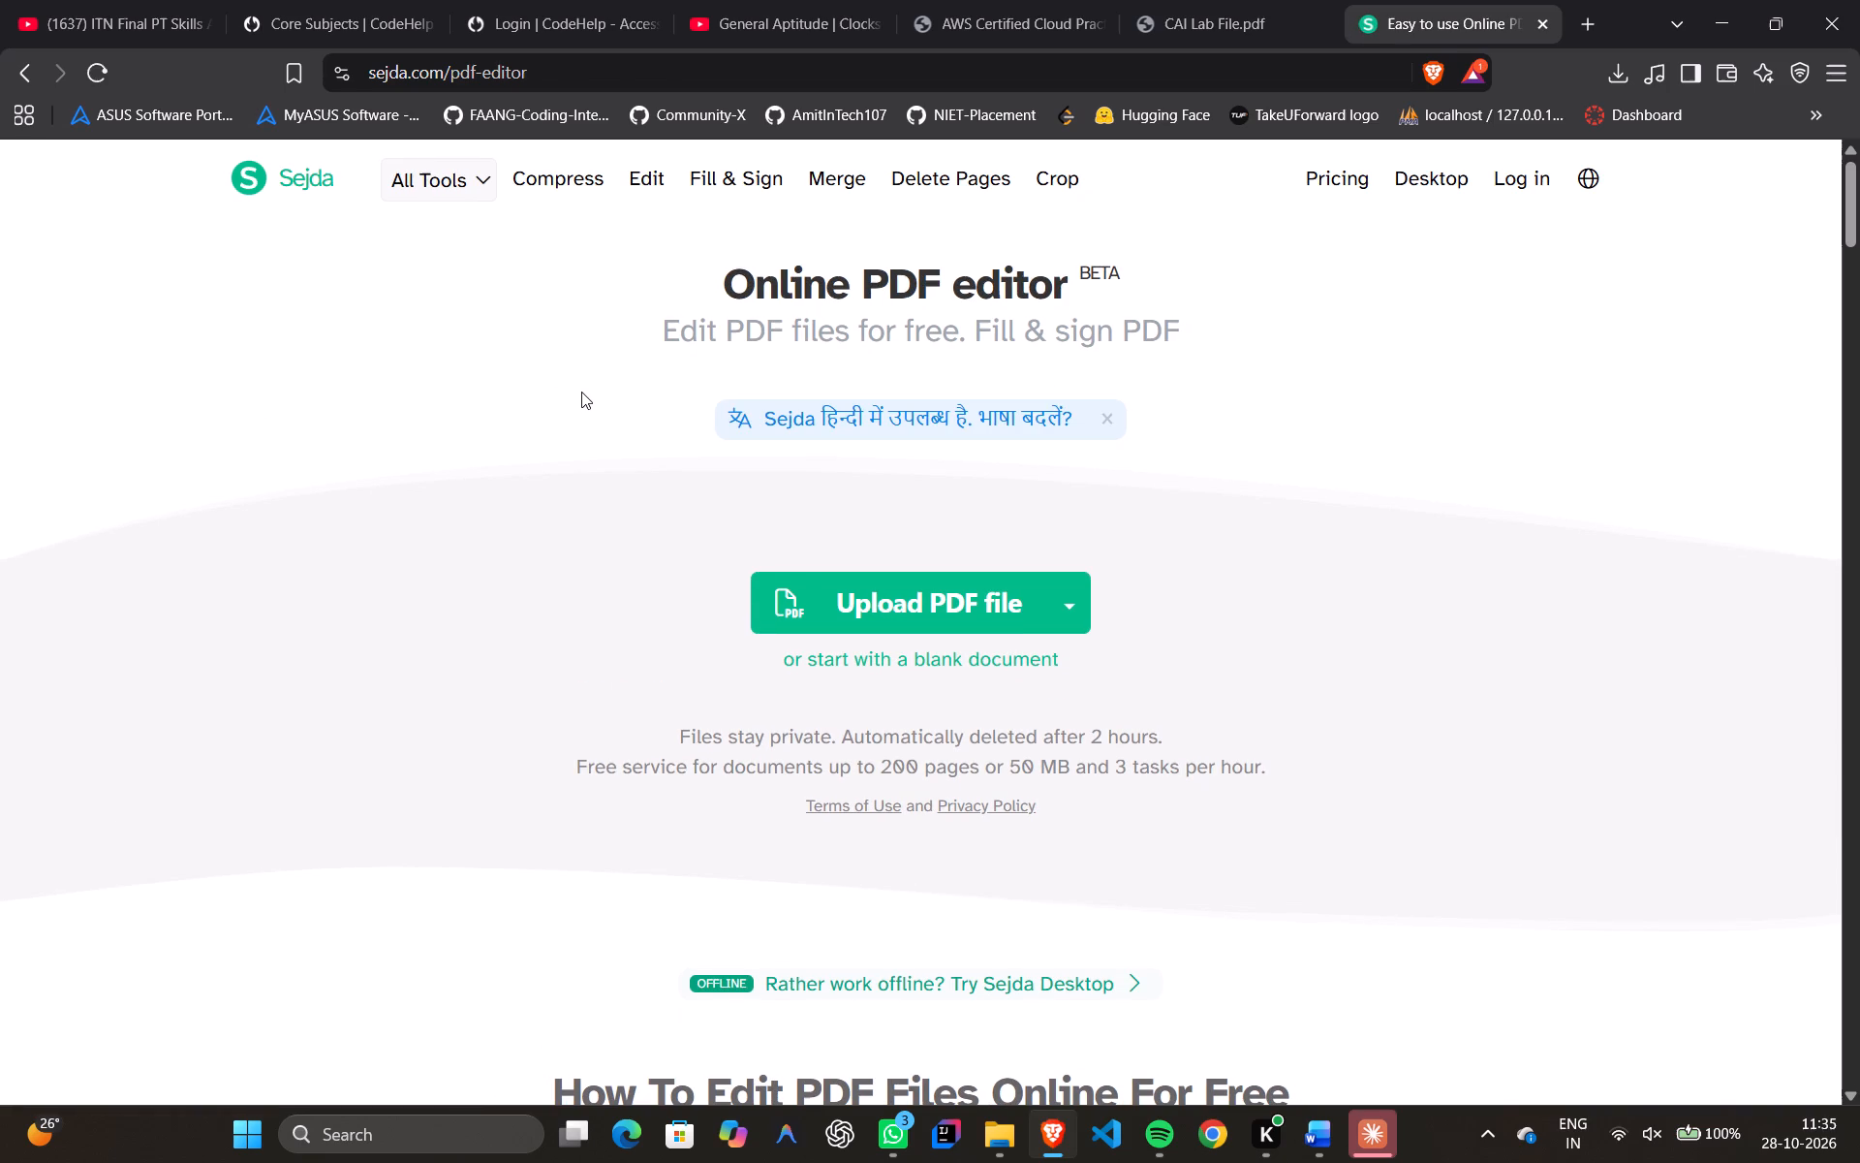
Load the CAI Lab File PDF from Downloads into the Sejda editor.
left_click(900, 612)
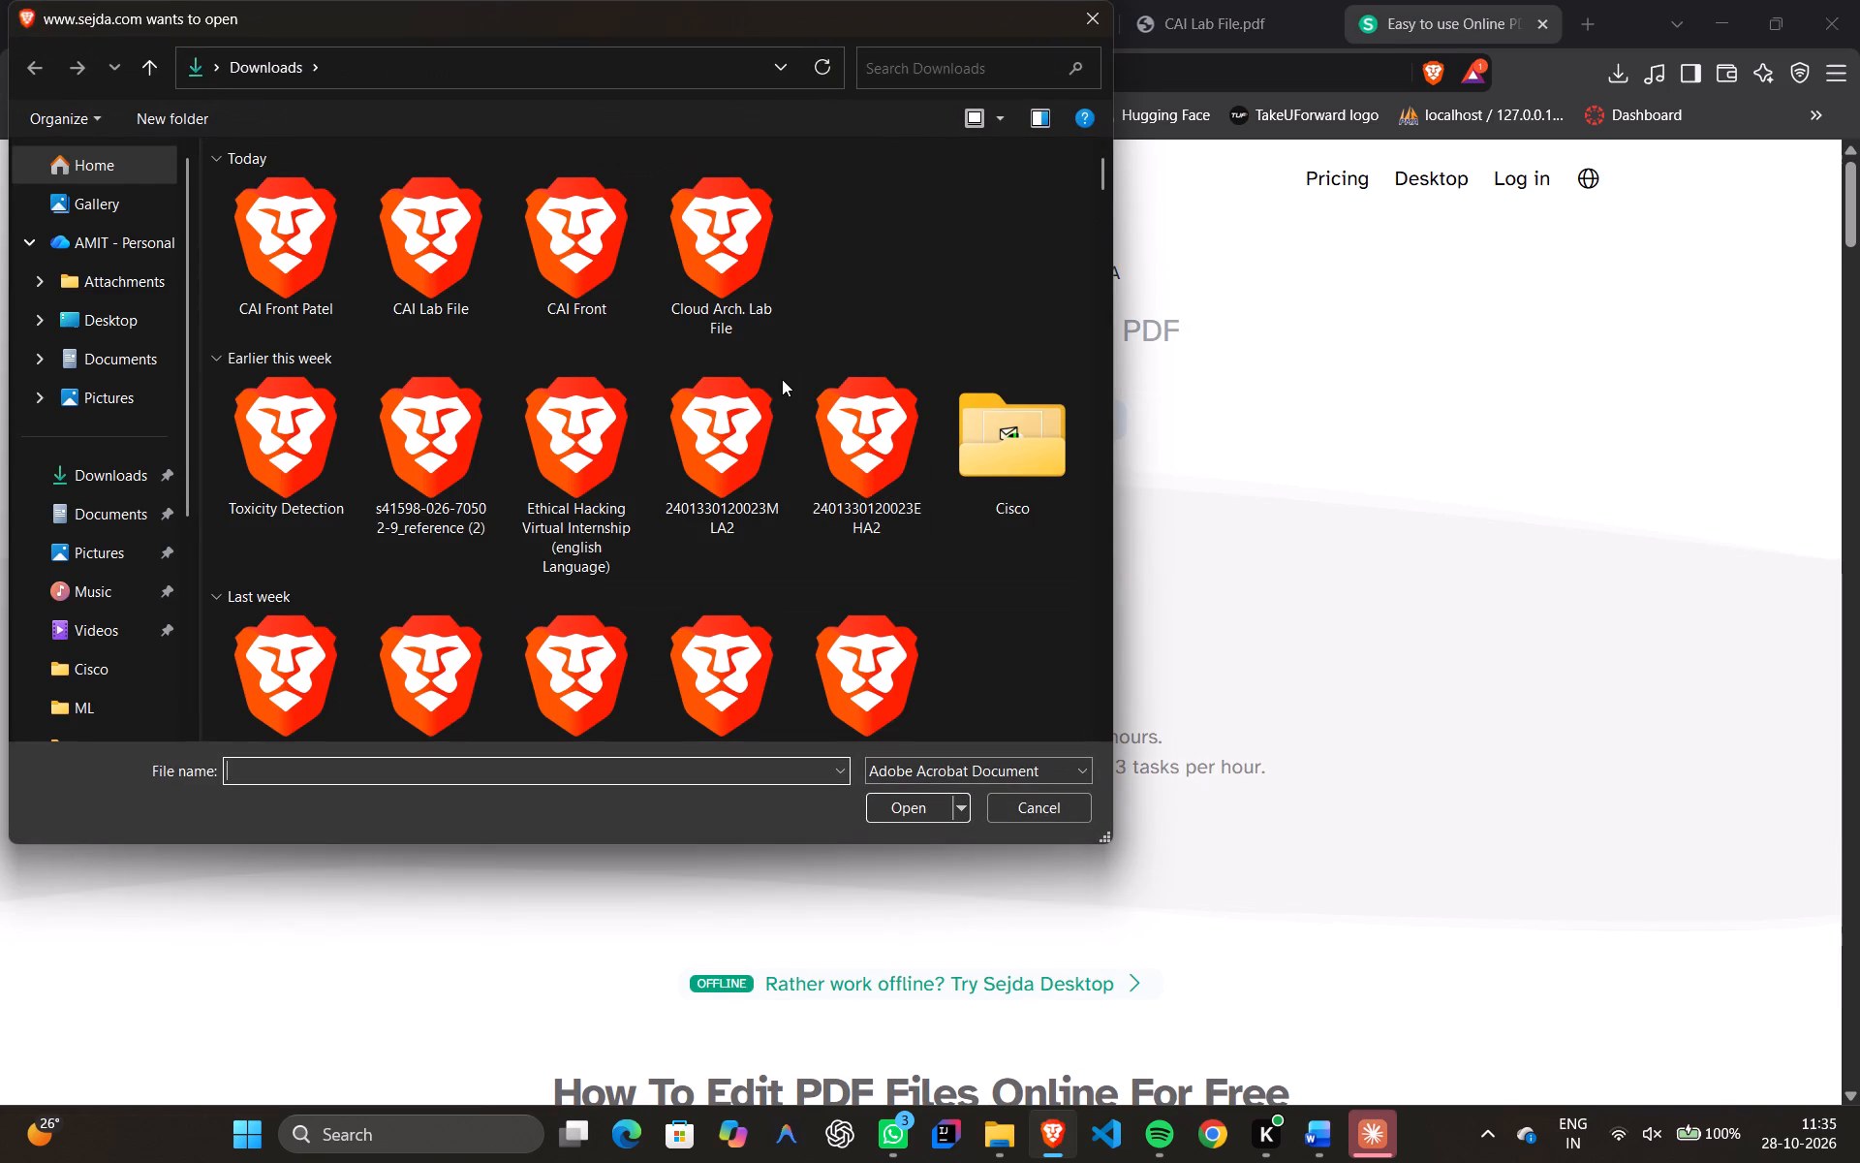
double_click(404, 245)
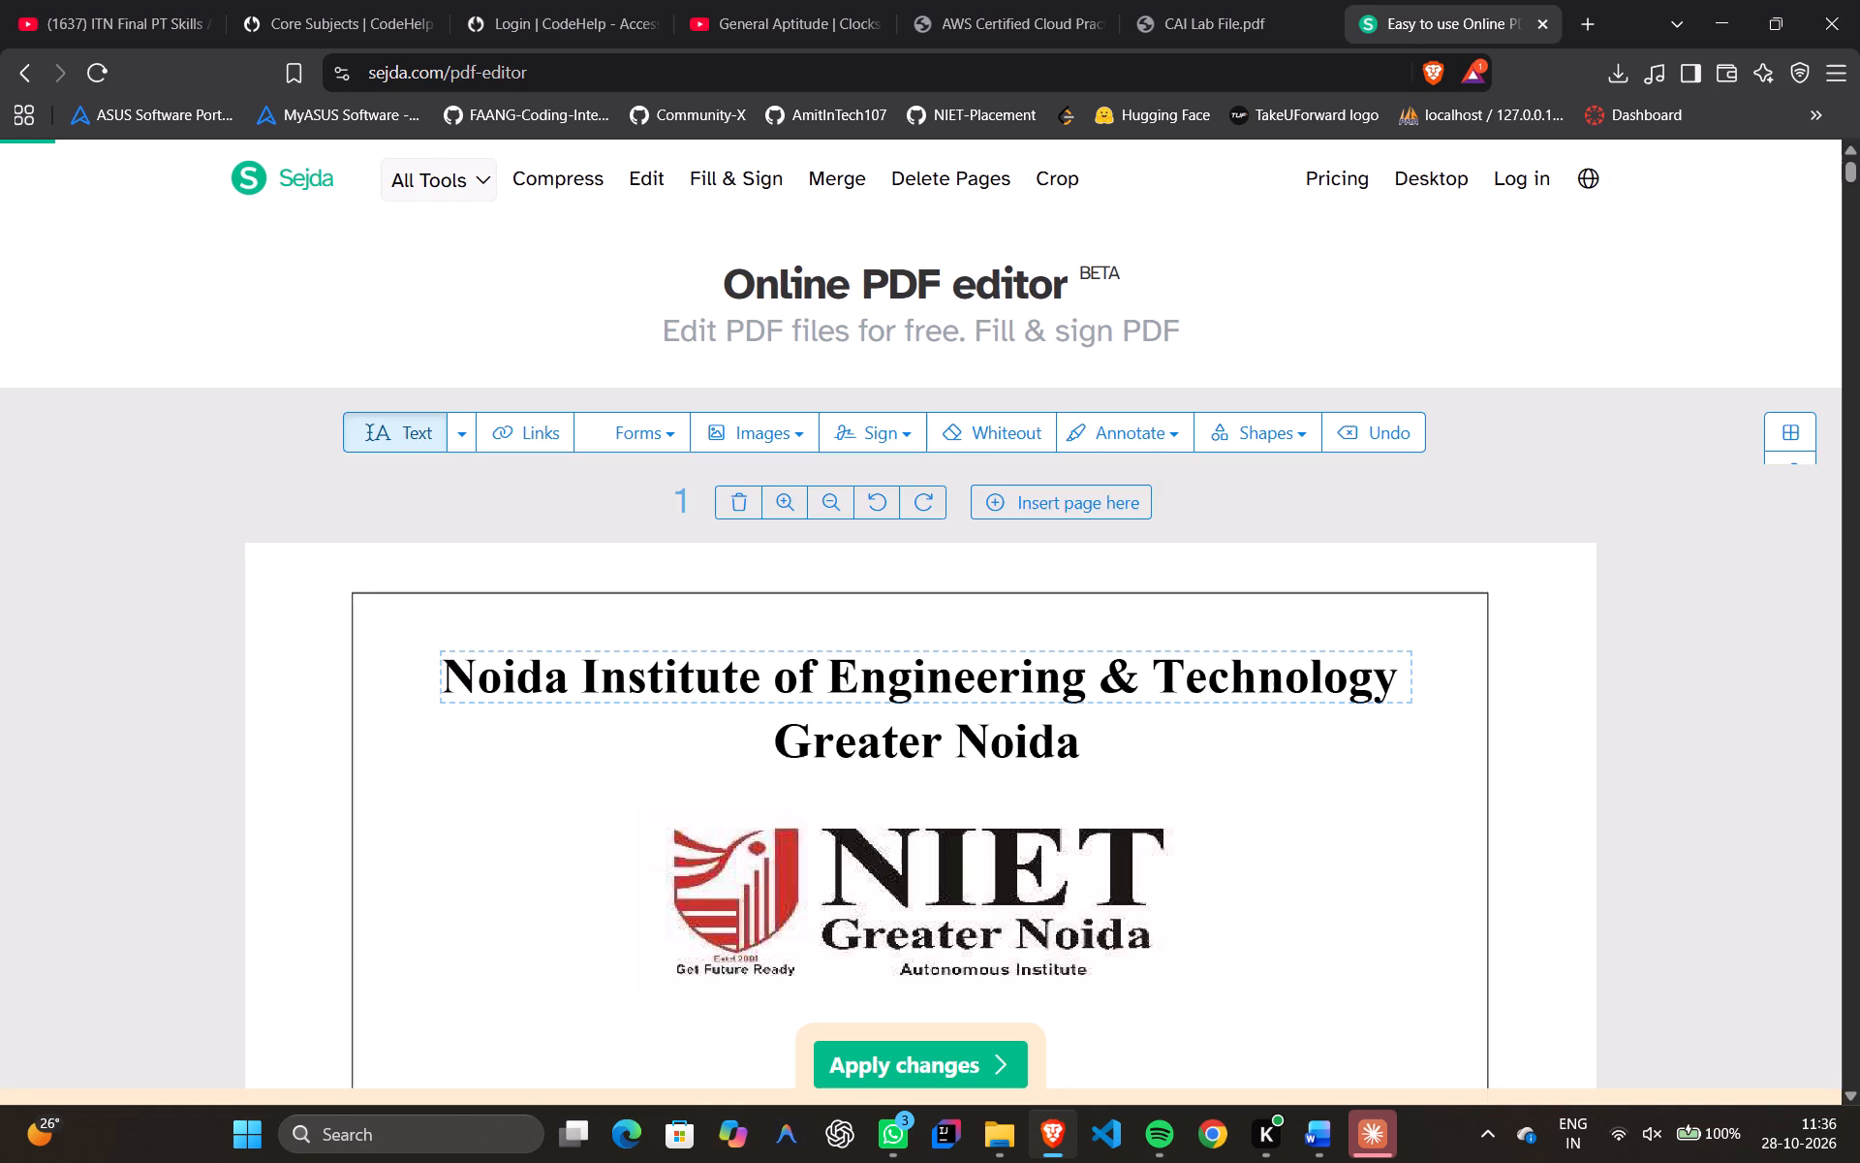
Change the session line on the lab file's front page to "Session: 2026-27", keeping the original font.
scroll(988, 723, "down", 4)
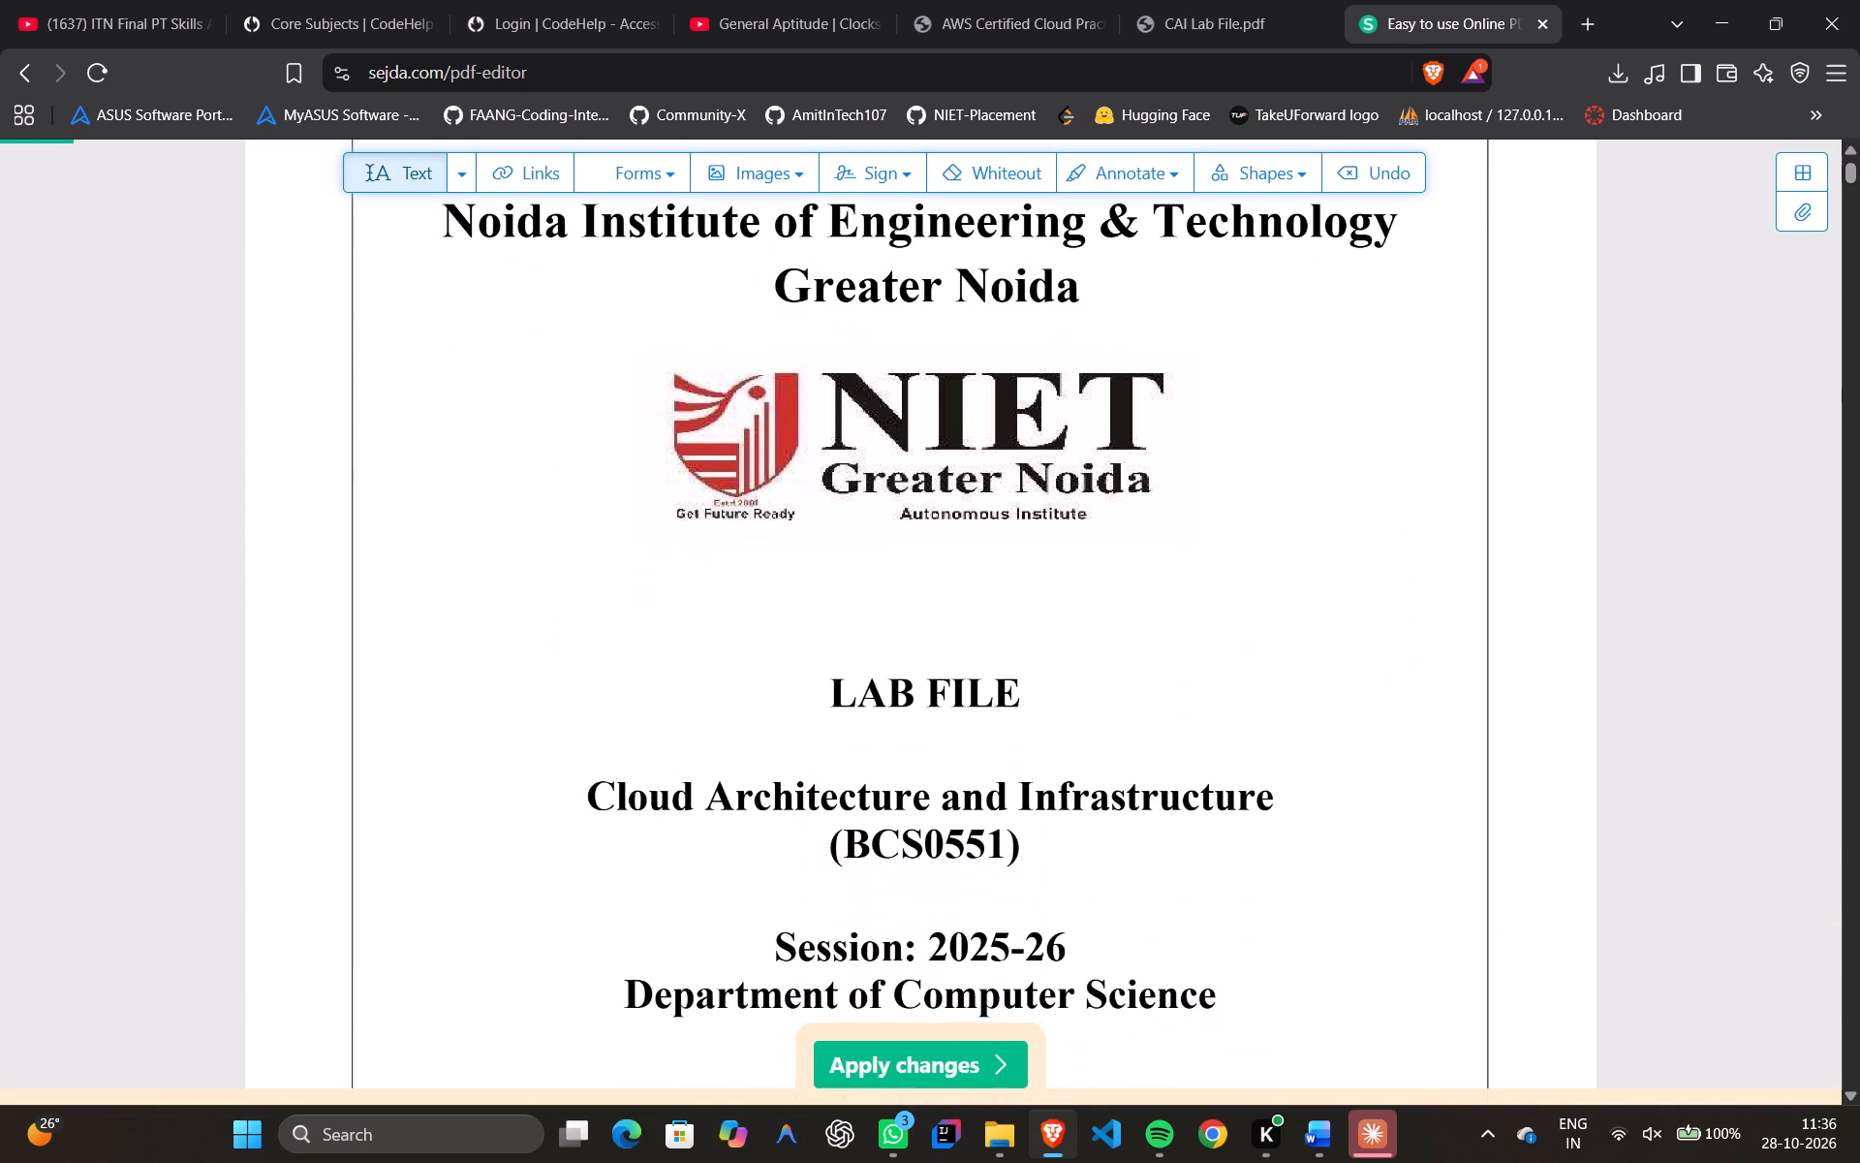
left_click(1005, 952)
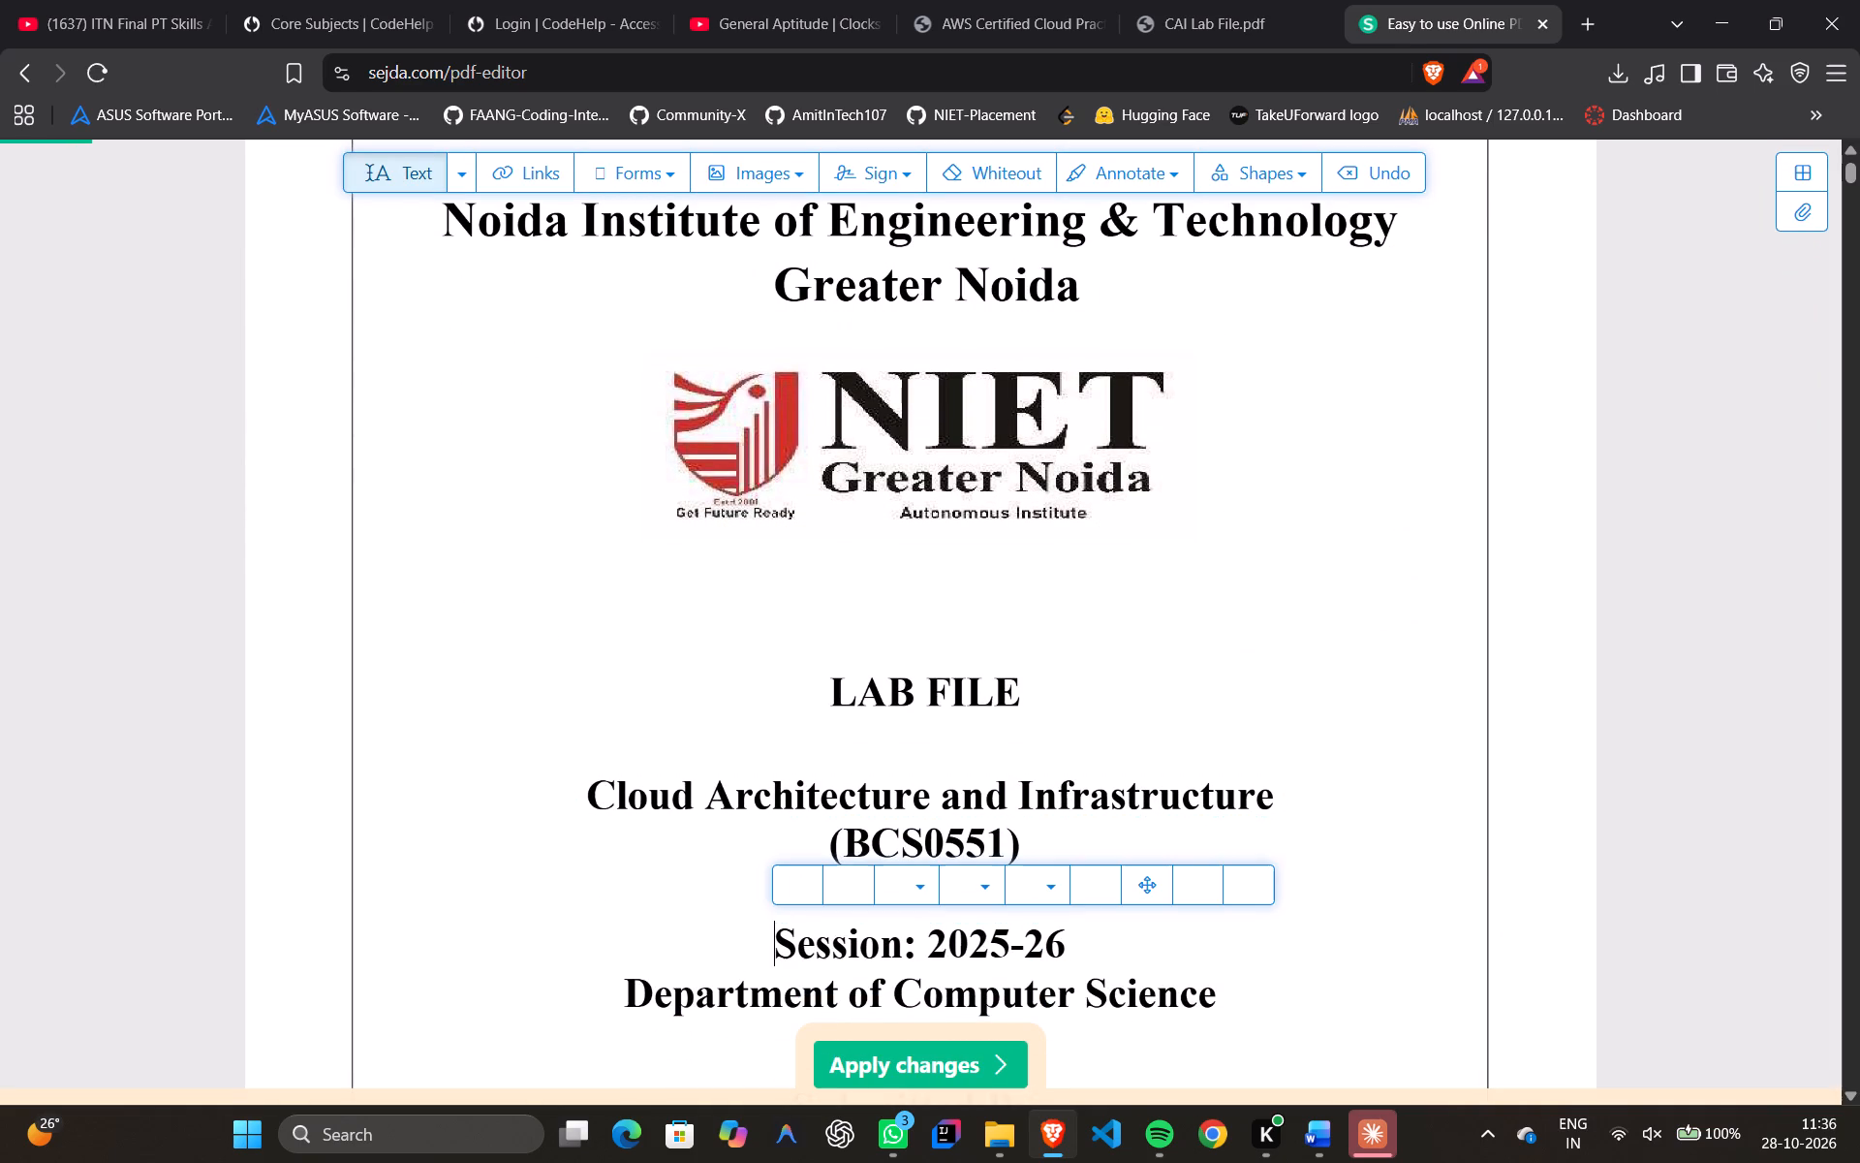
left_click(1005, 952)
key("BackSpace")
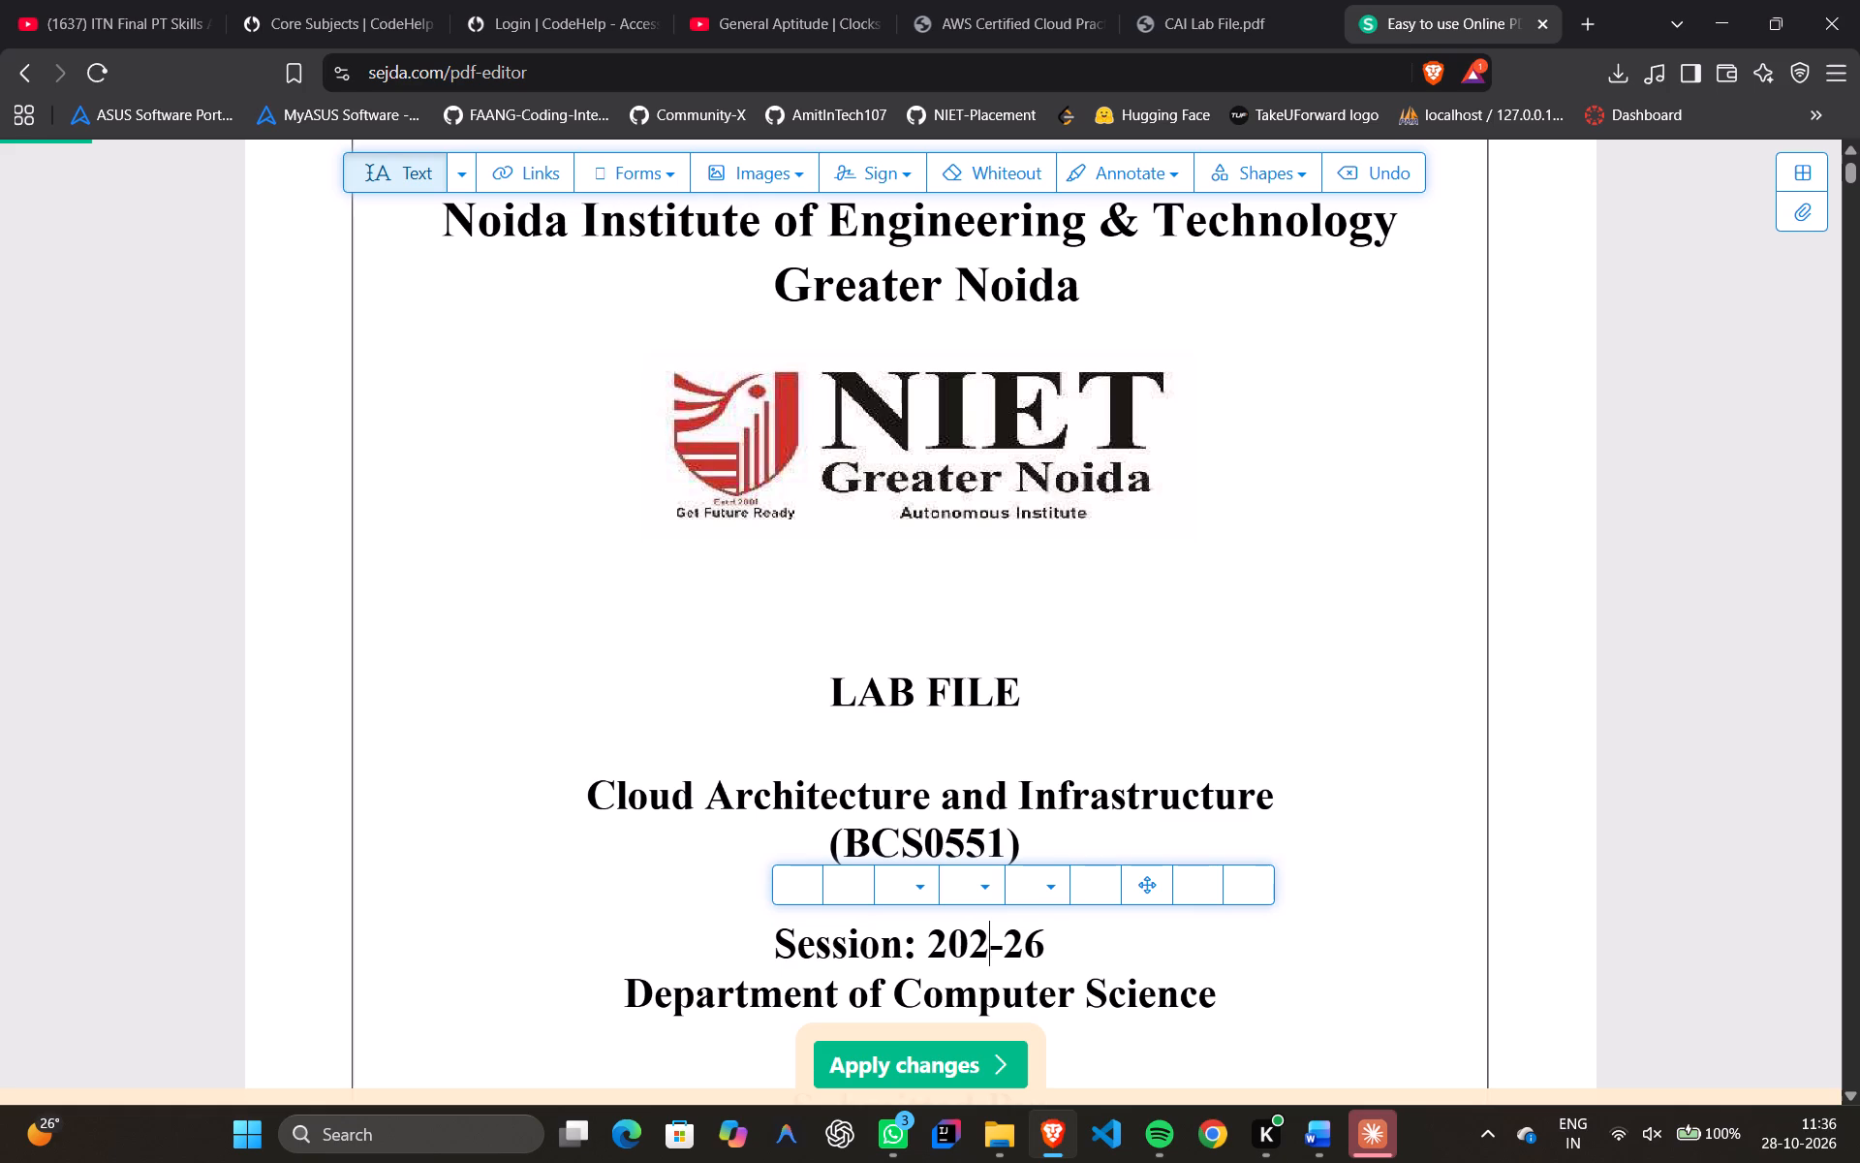
key("6")
key("Right")
key("Right")
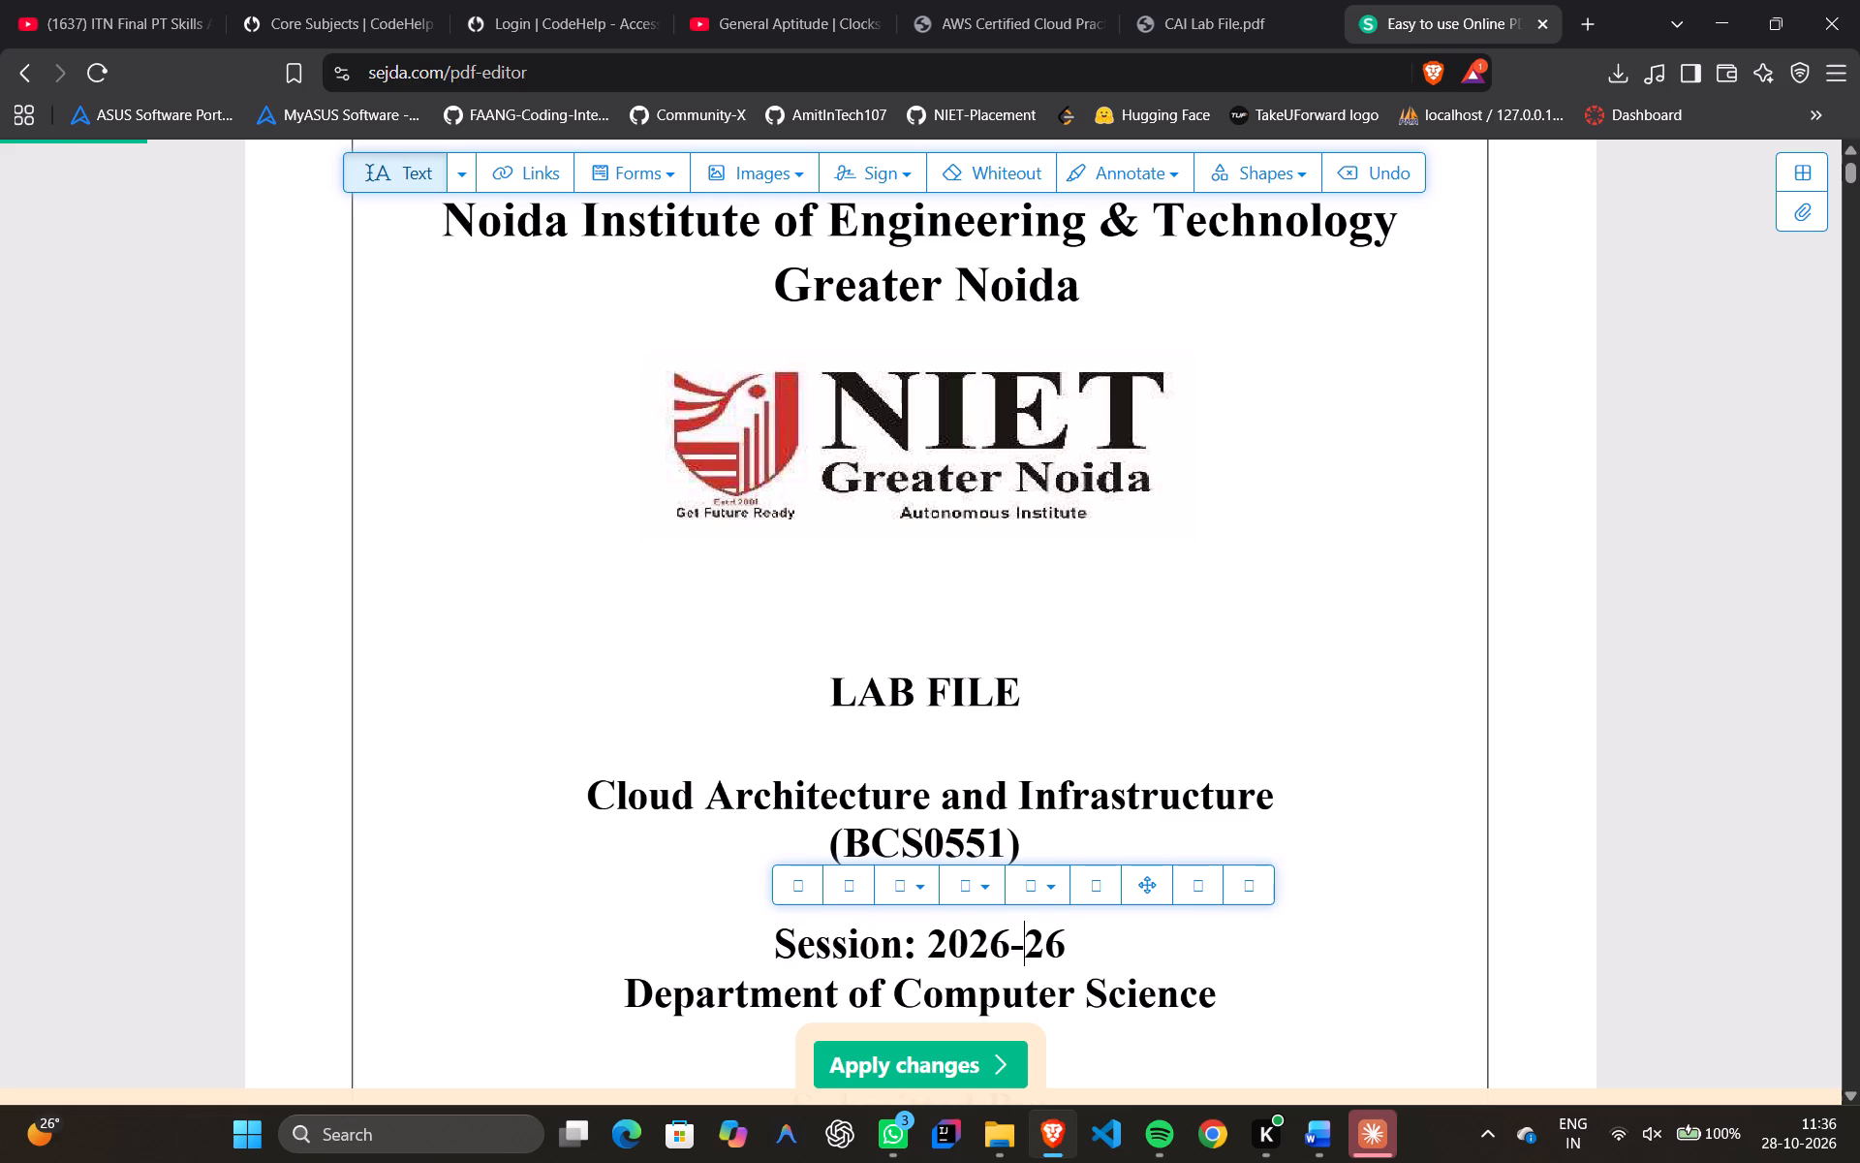
key("Right")
key("BackSpace")
key("7")
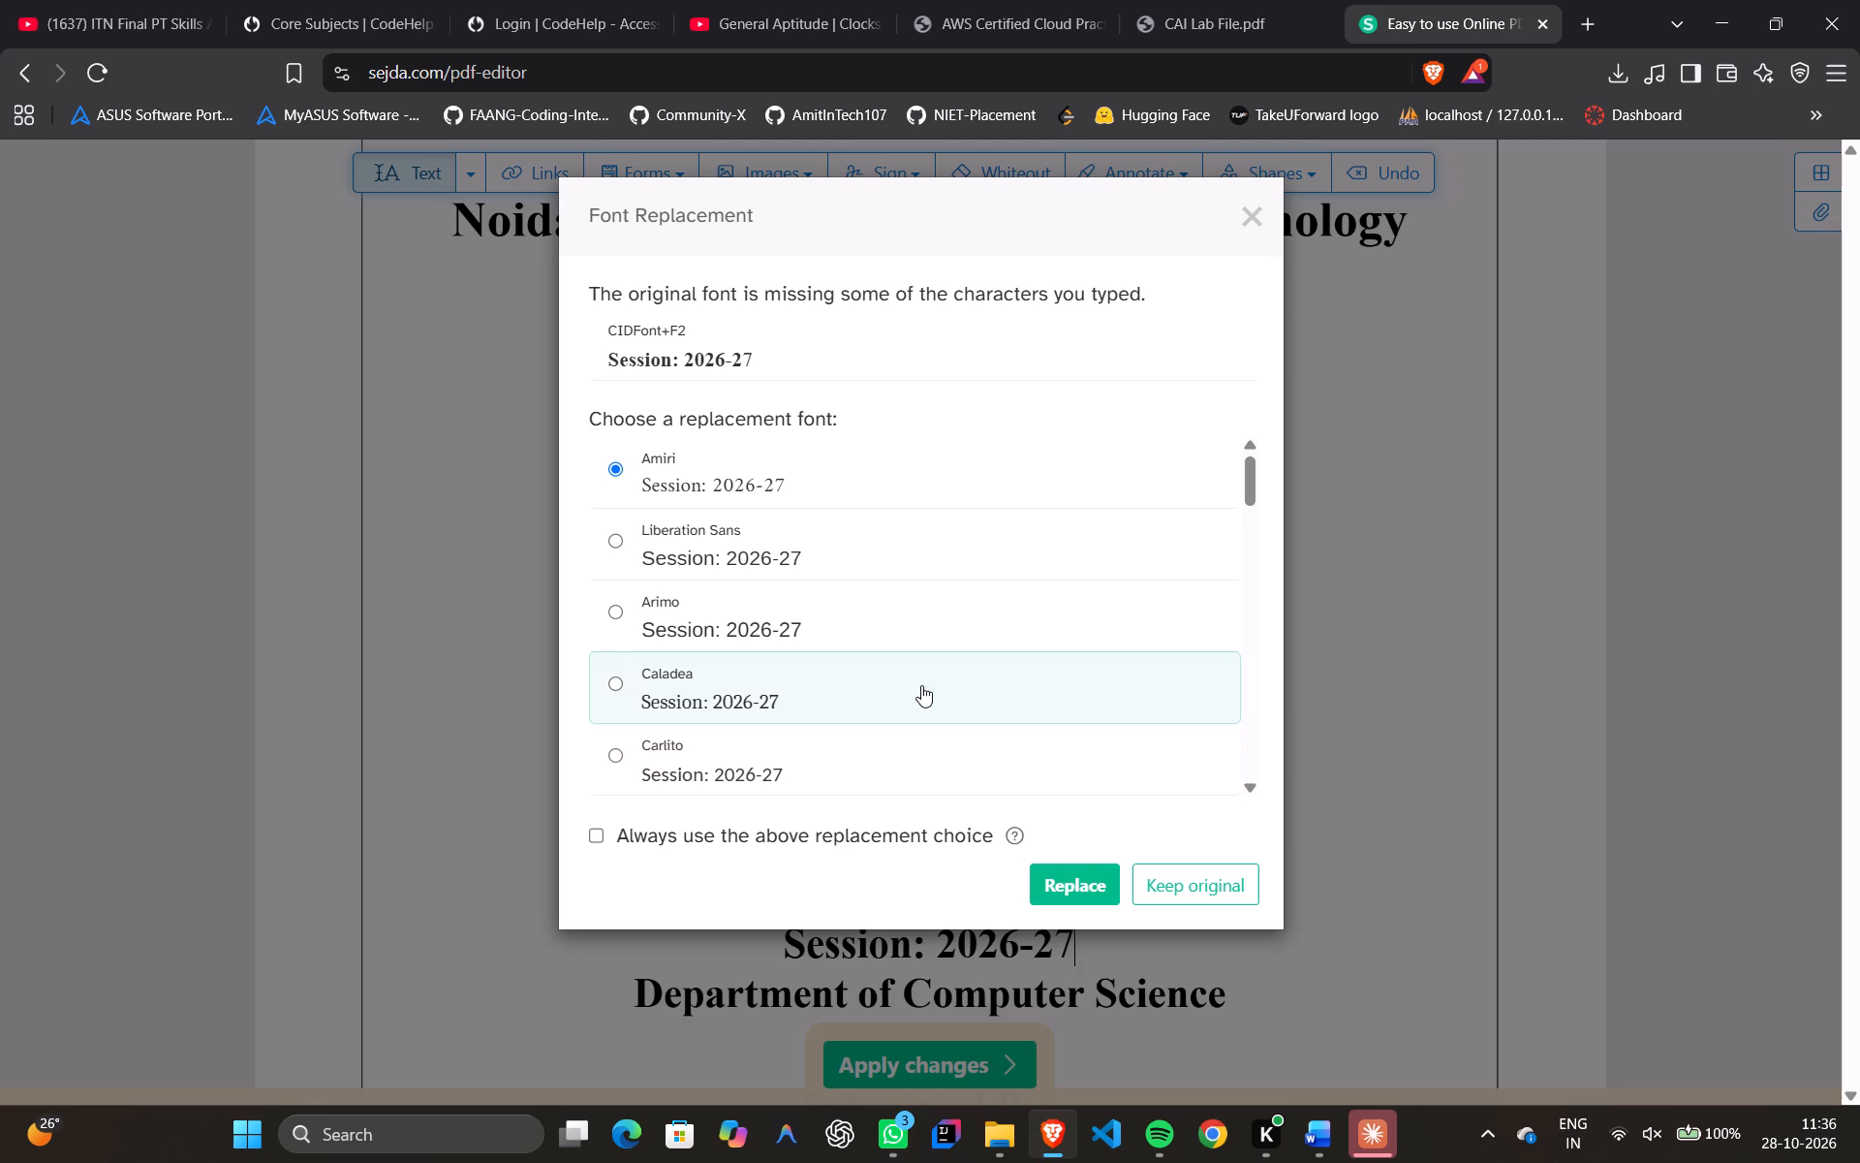
left_click(1182, 880)
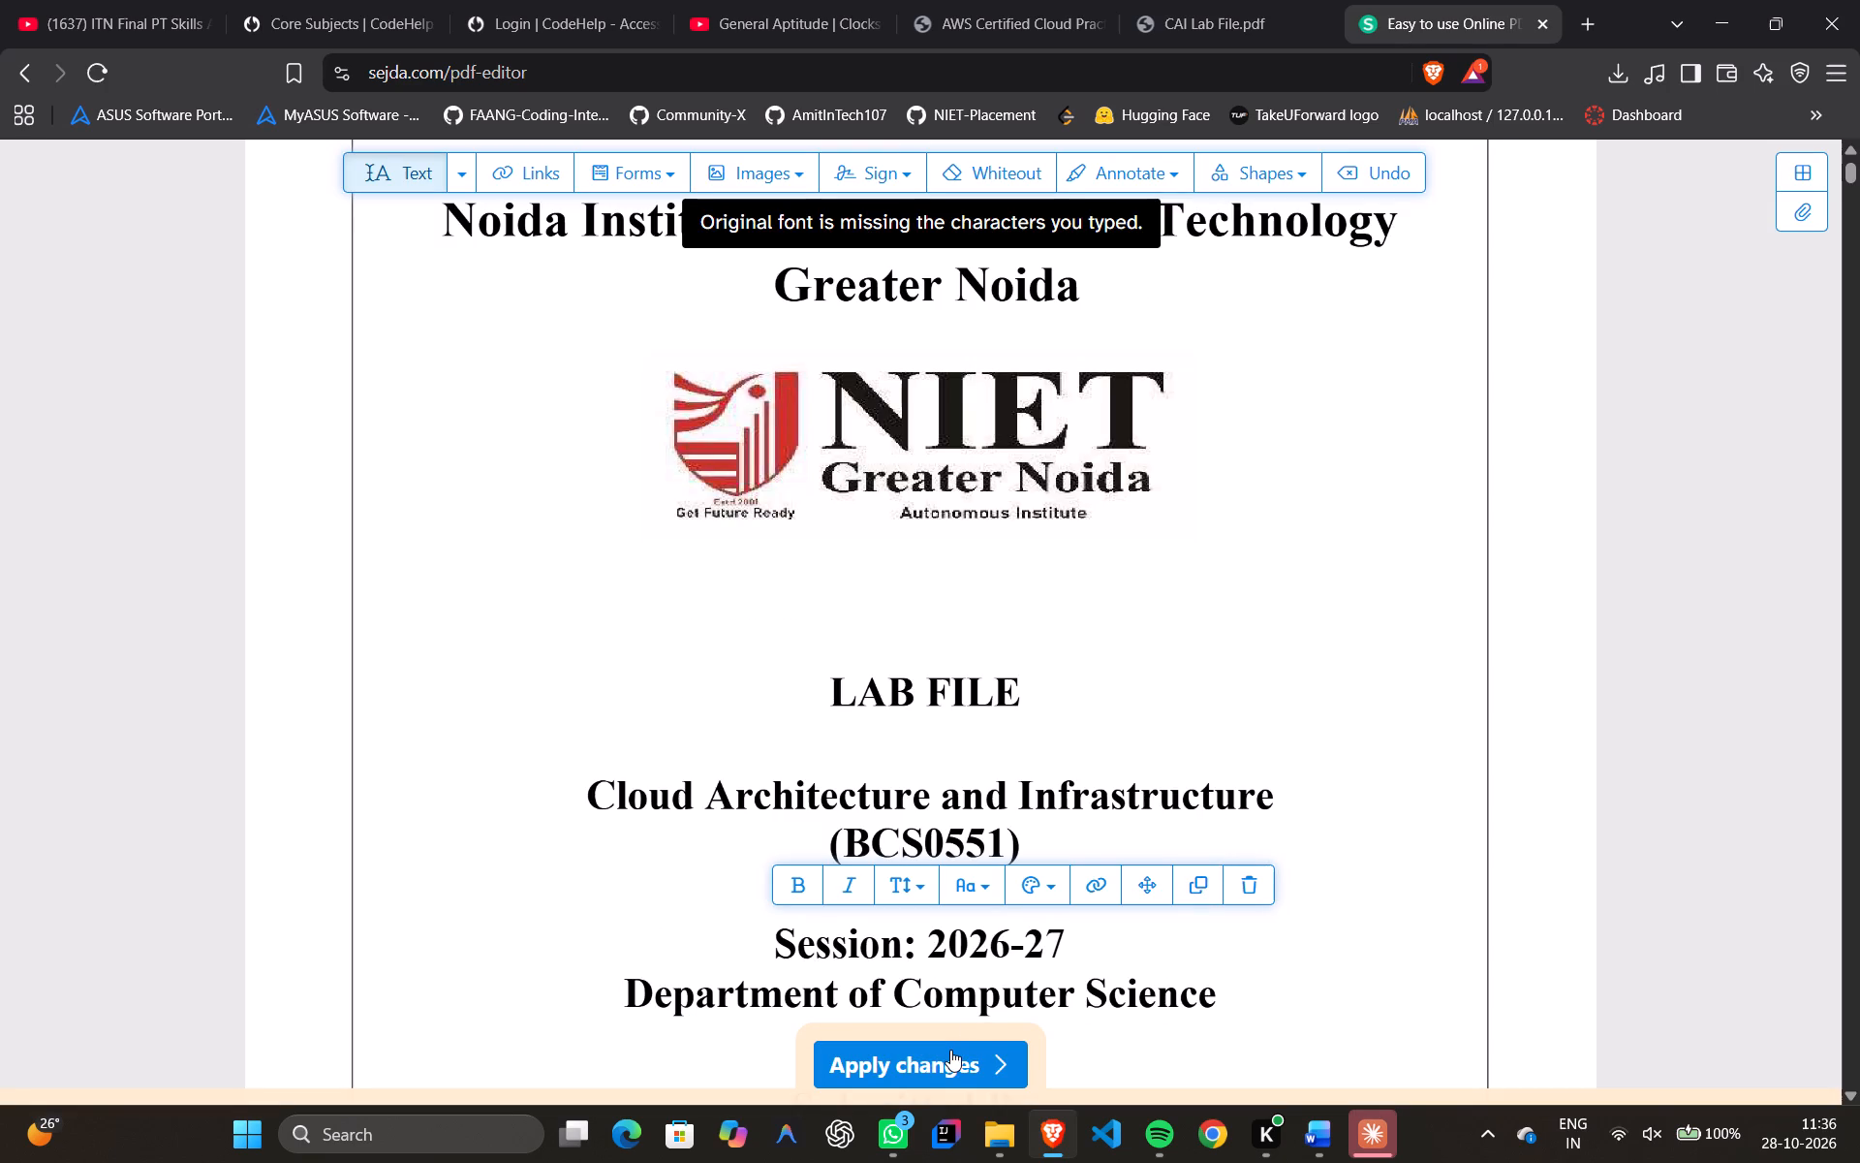
key("Escape")
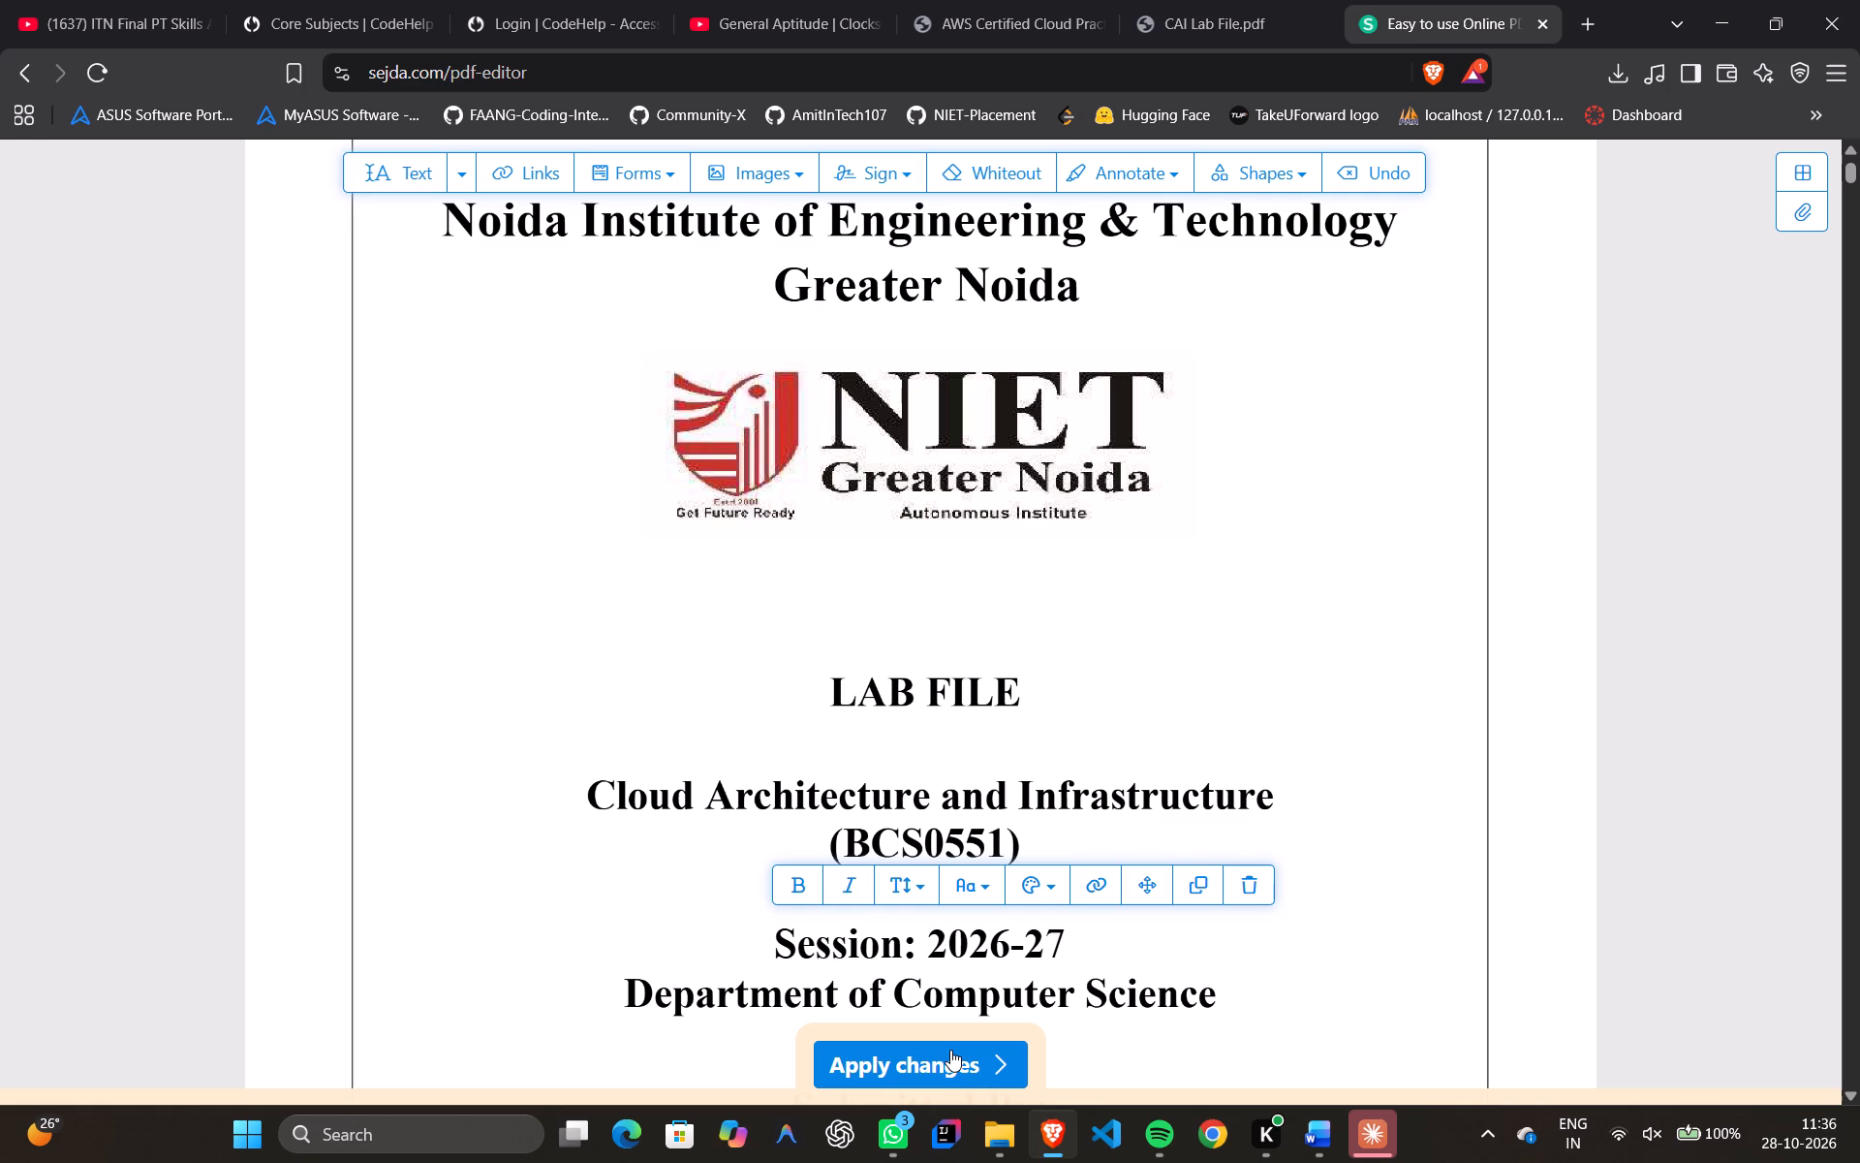
Apply the changes to the lab file and check the front page in the result preview.
left_click(950, 1050)
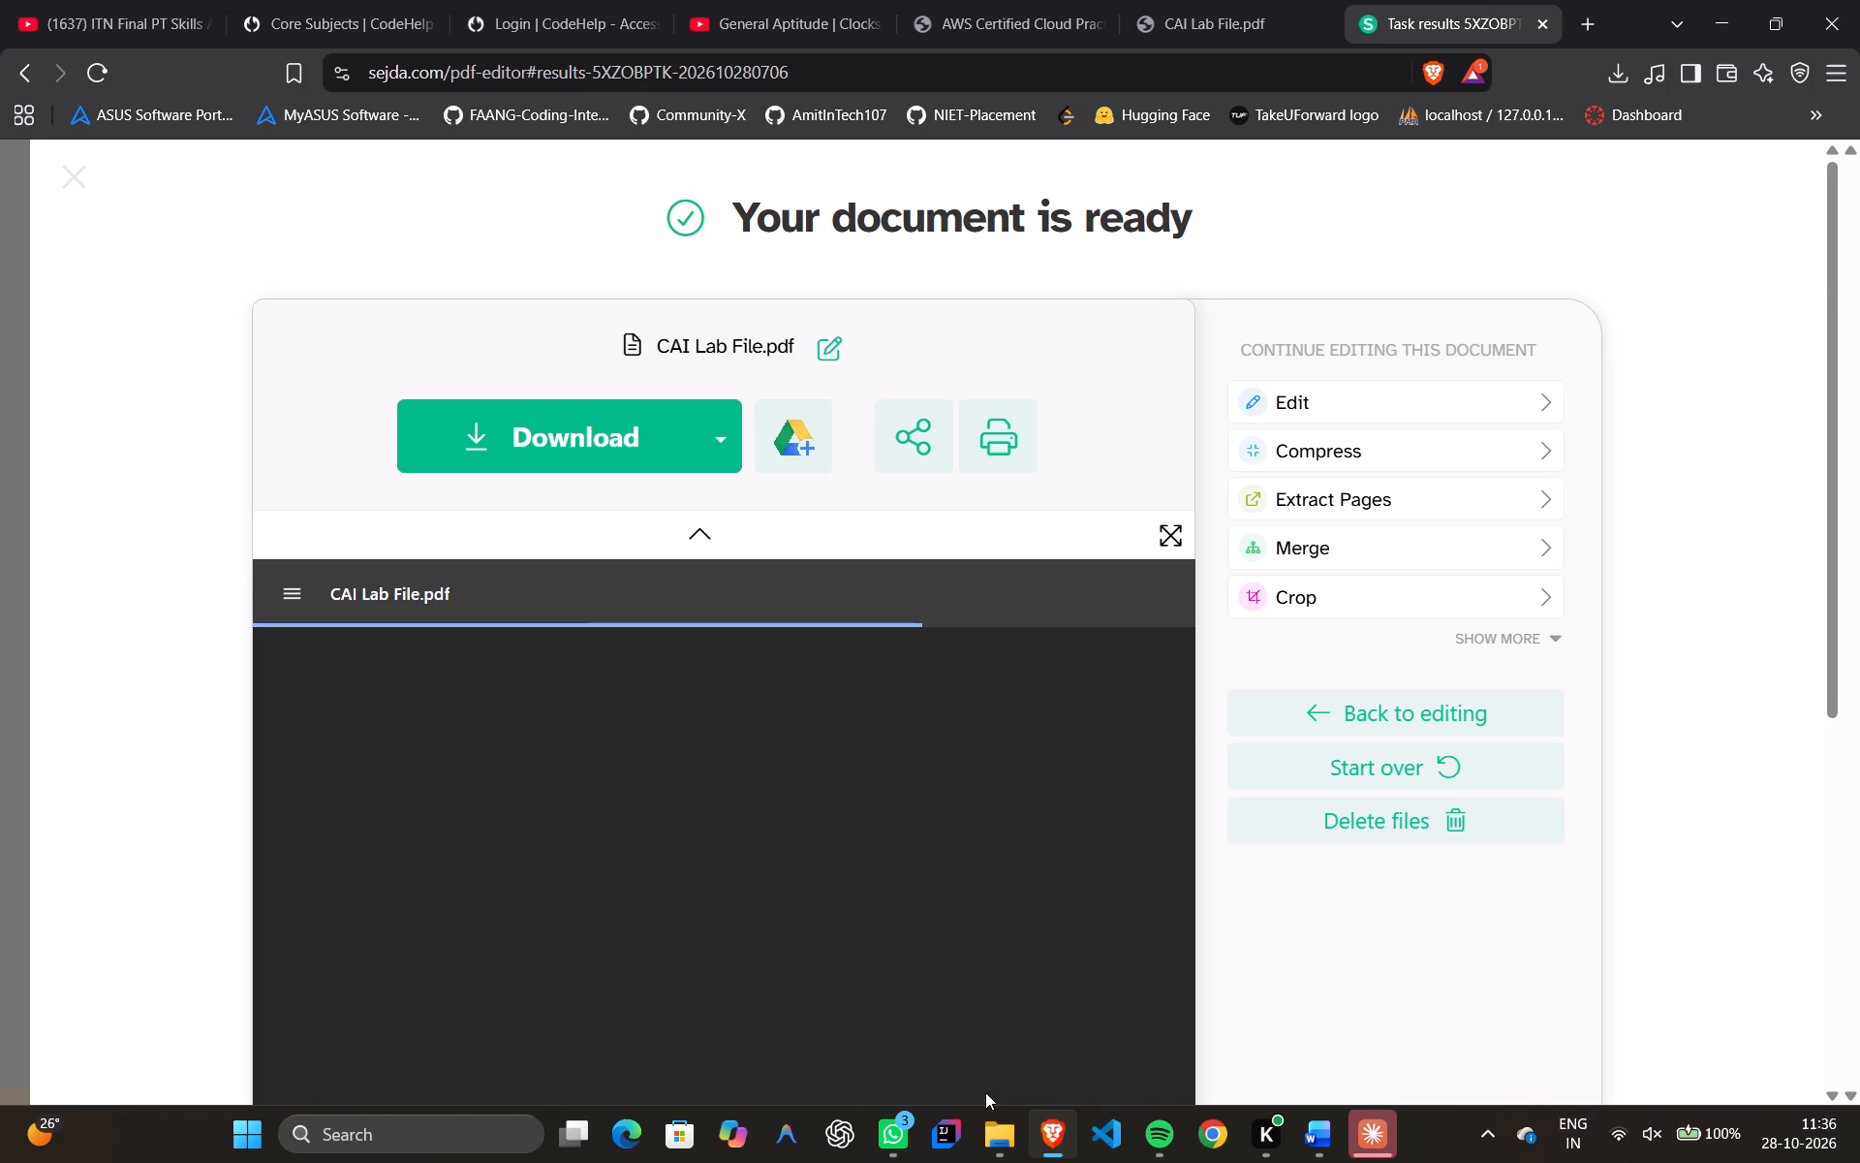
scroll(927, 857, "down", 1)
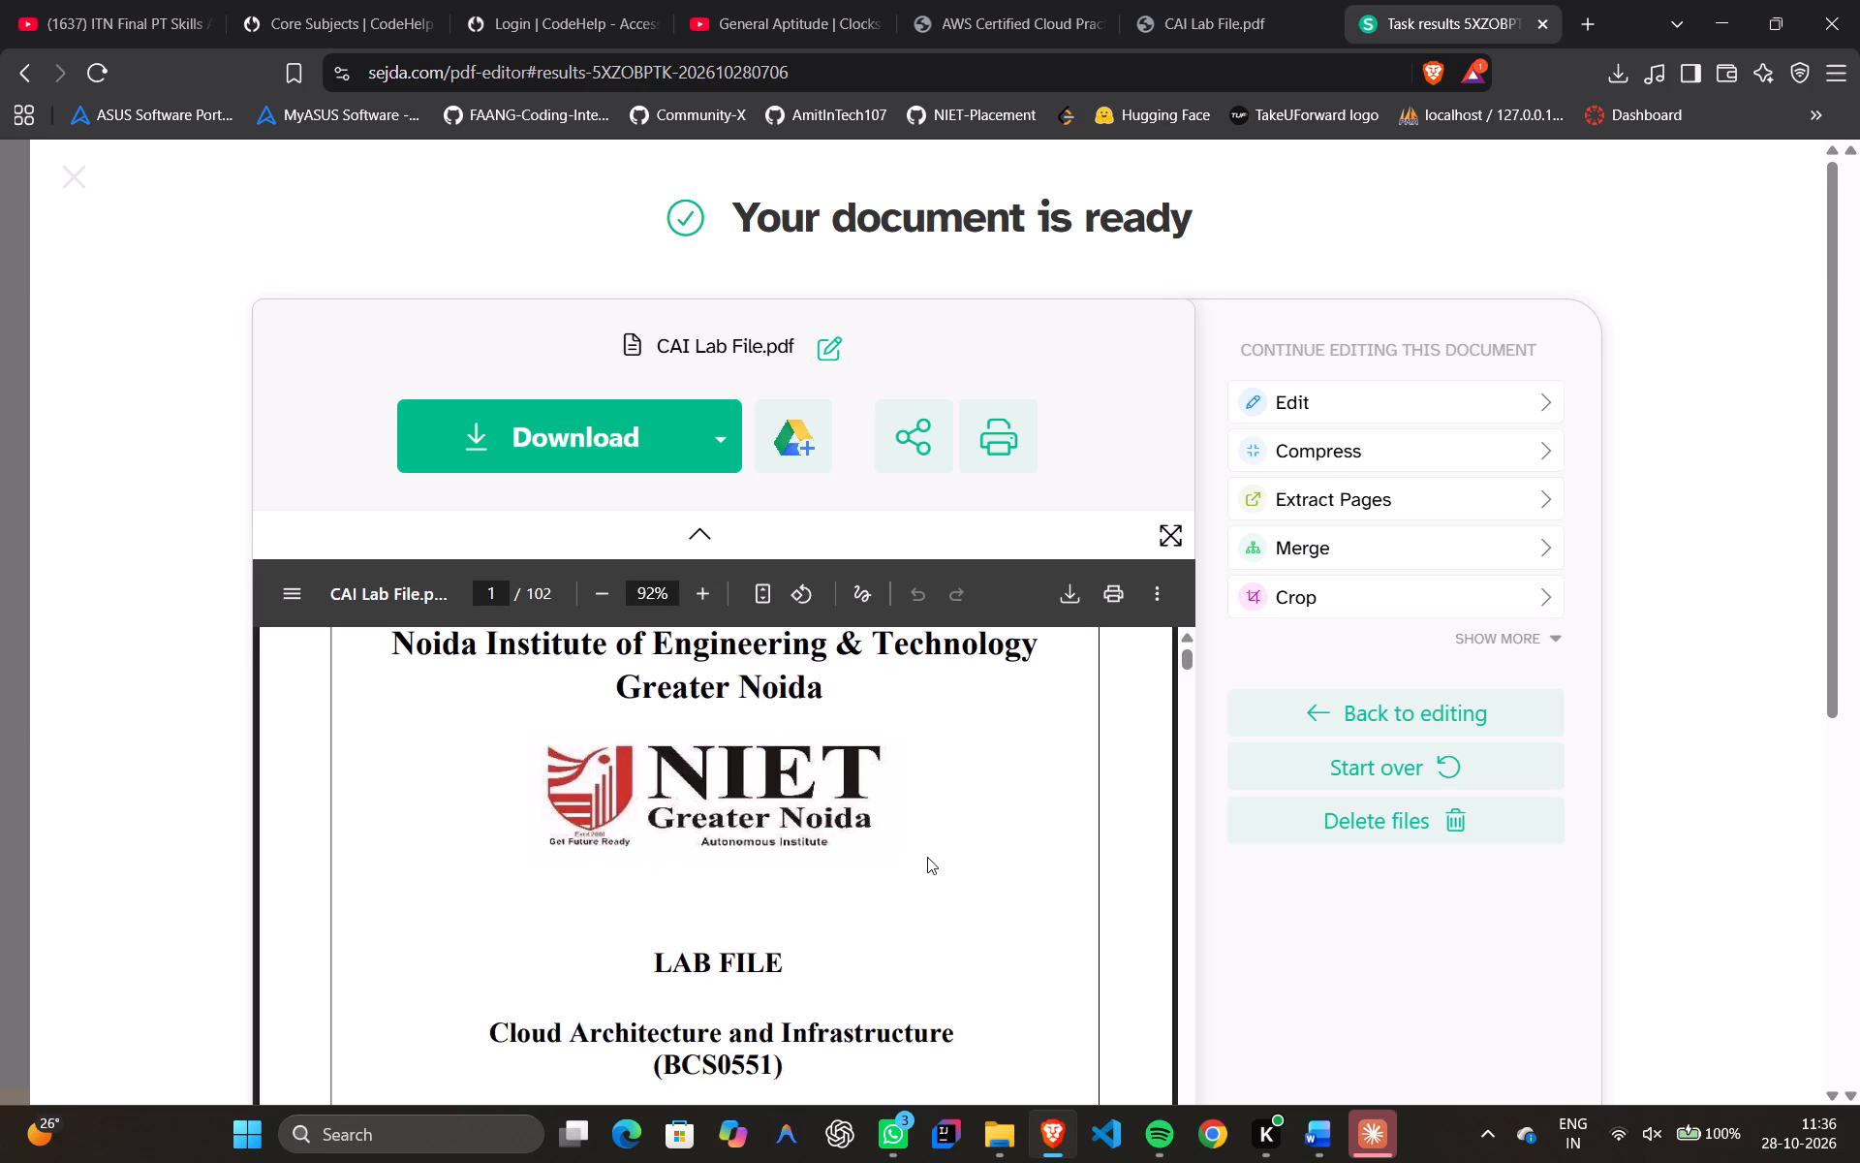
scroll(927, 857, "down", 3)
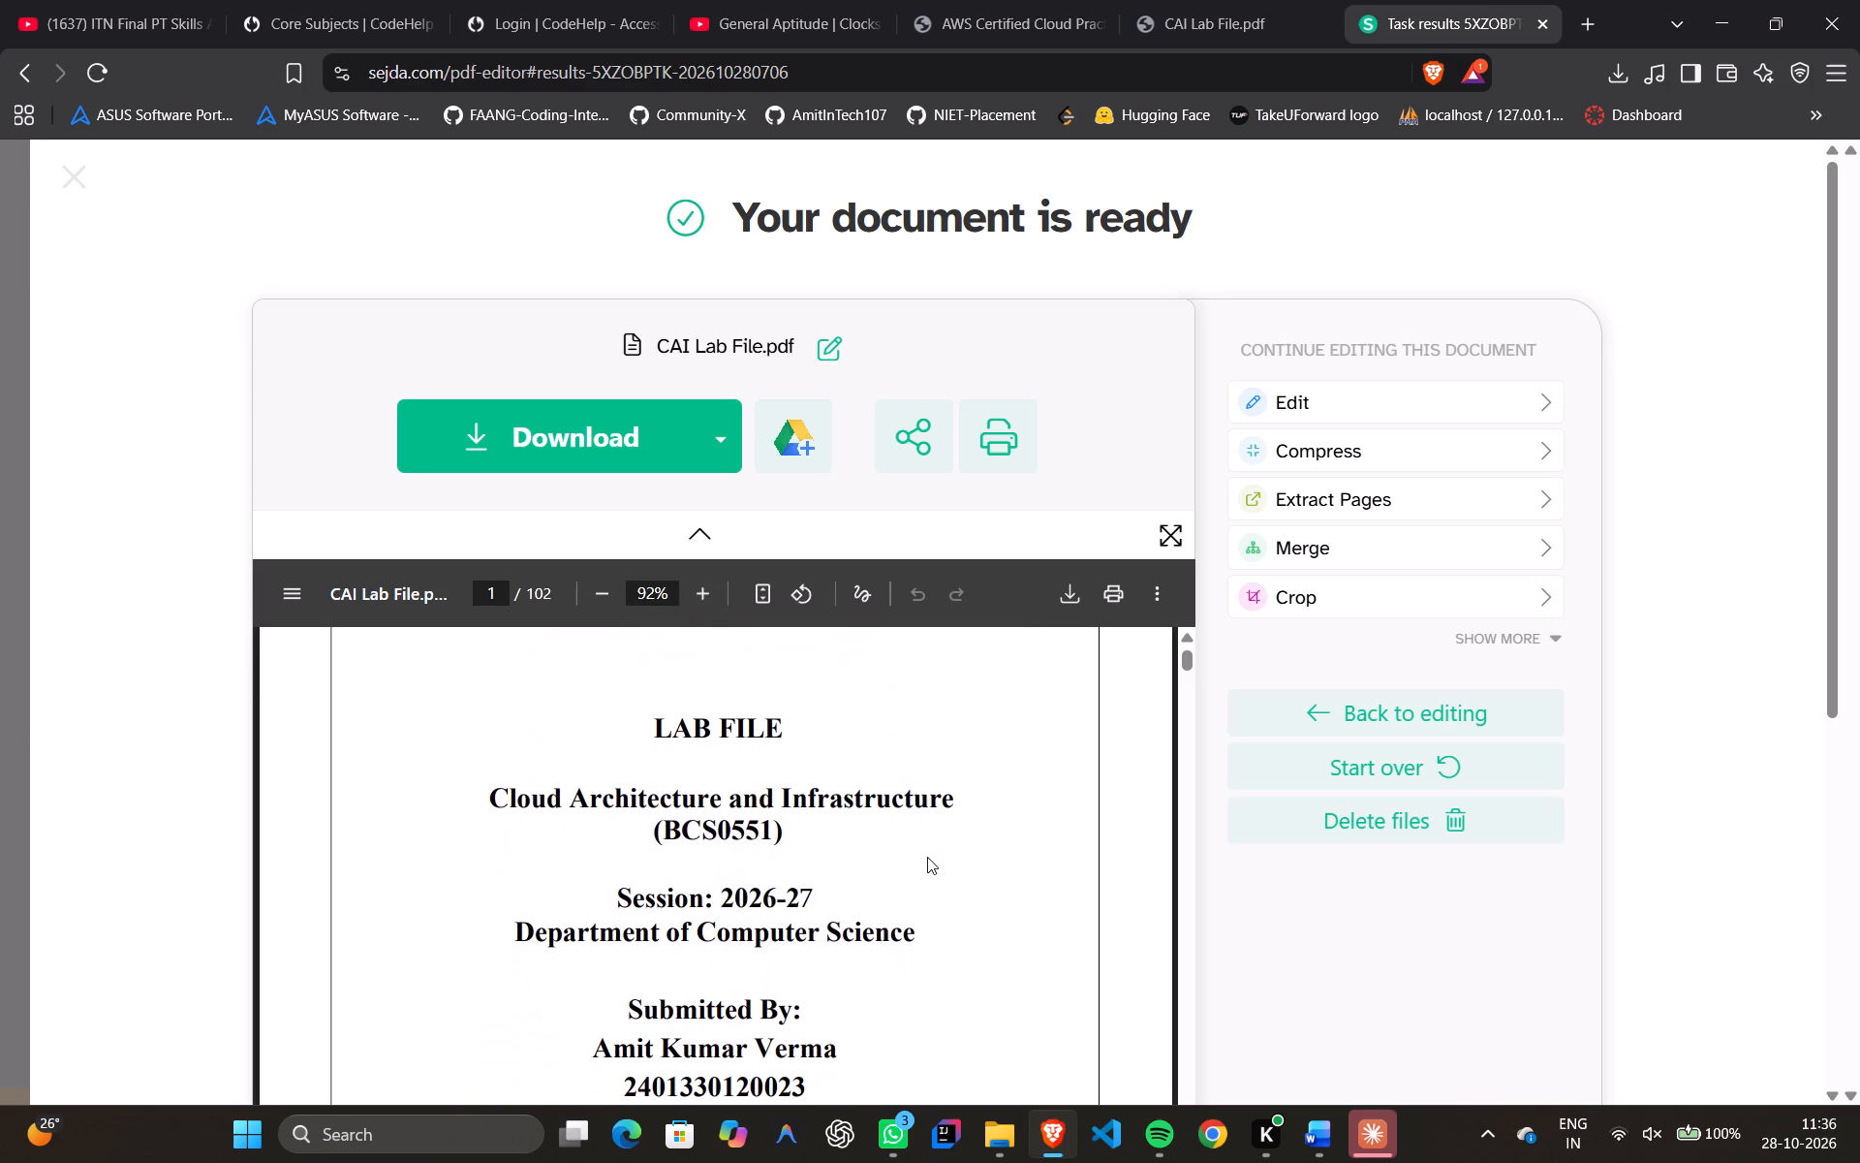
scroll(927, 857, "down", 1)
scroll(927, 857, "up", 2)
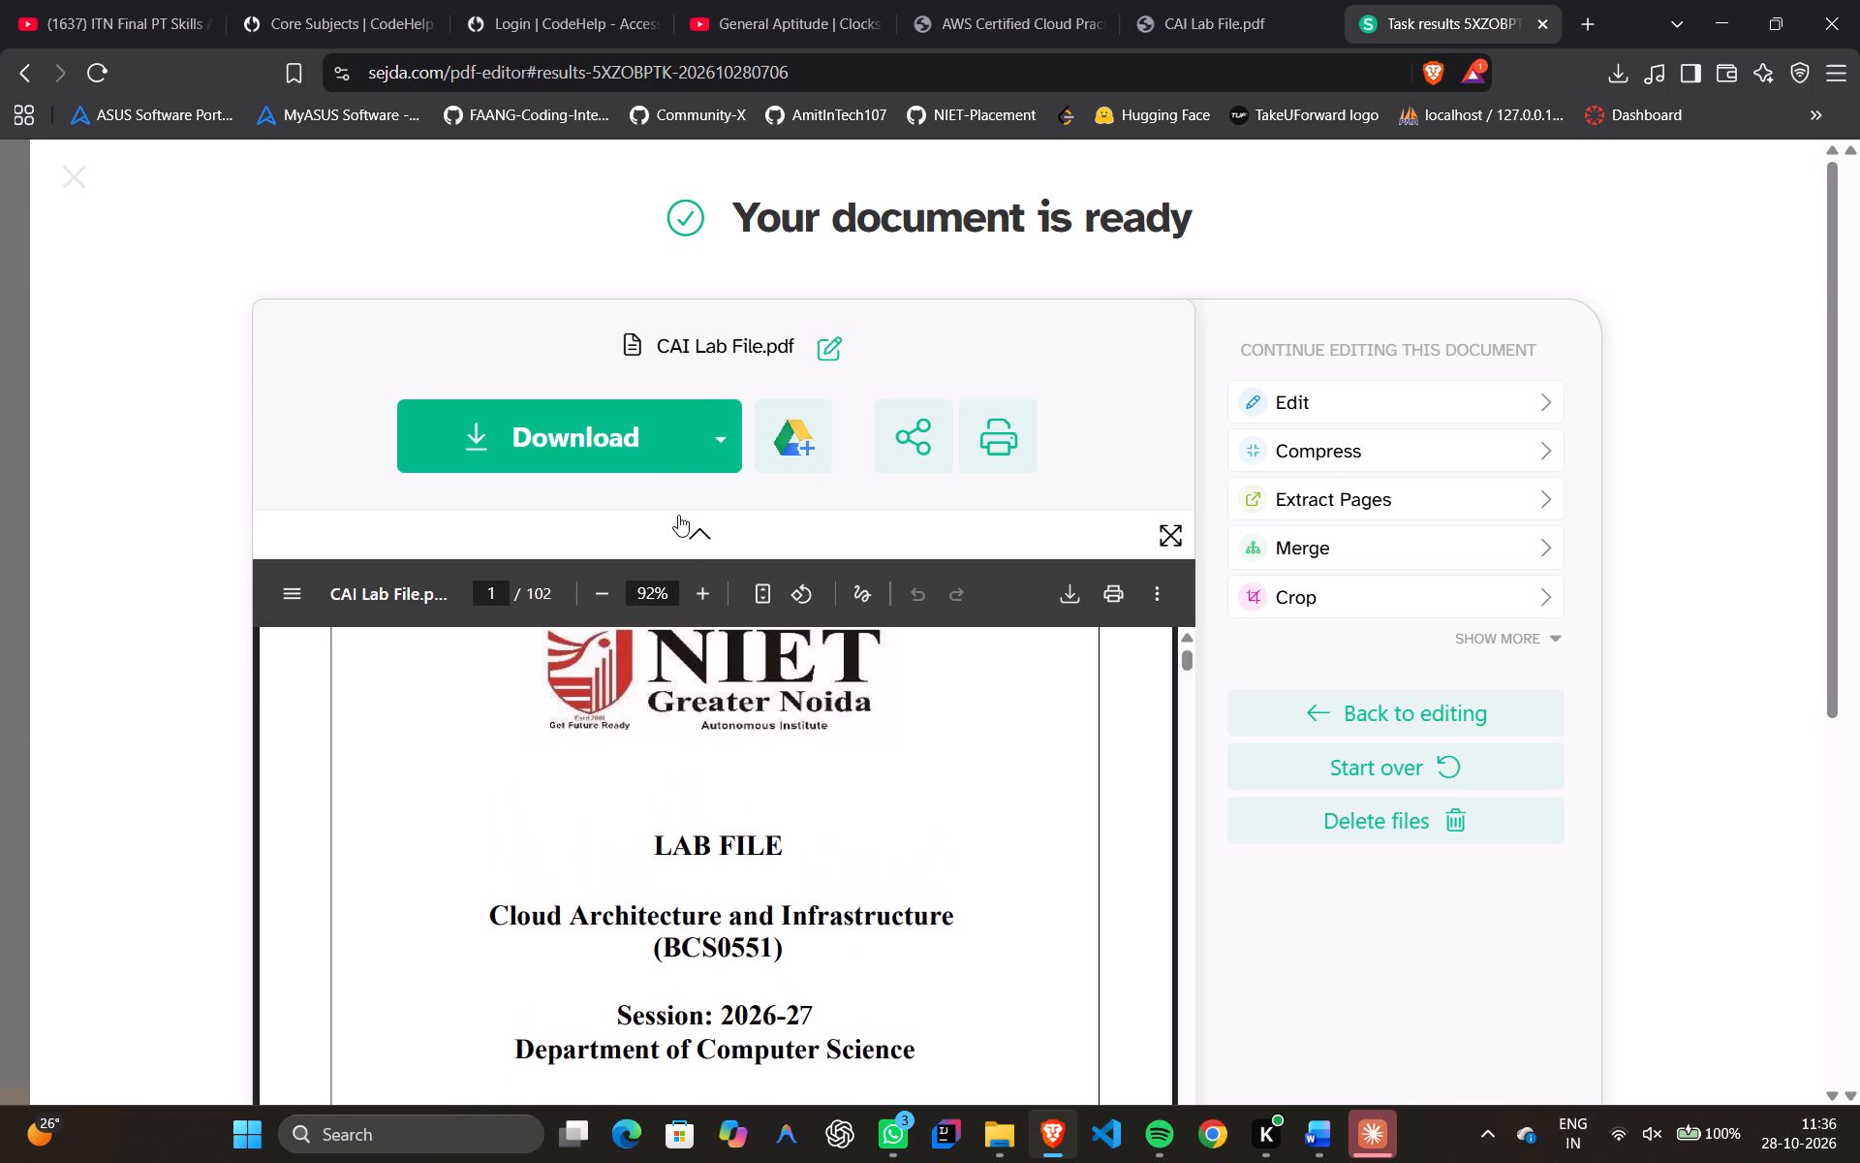
left_click(634, 410)
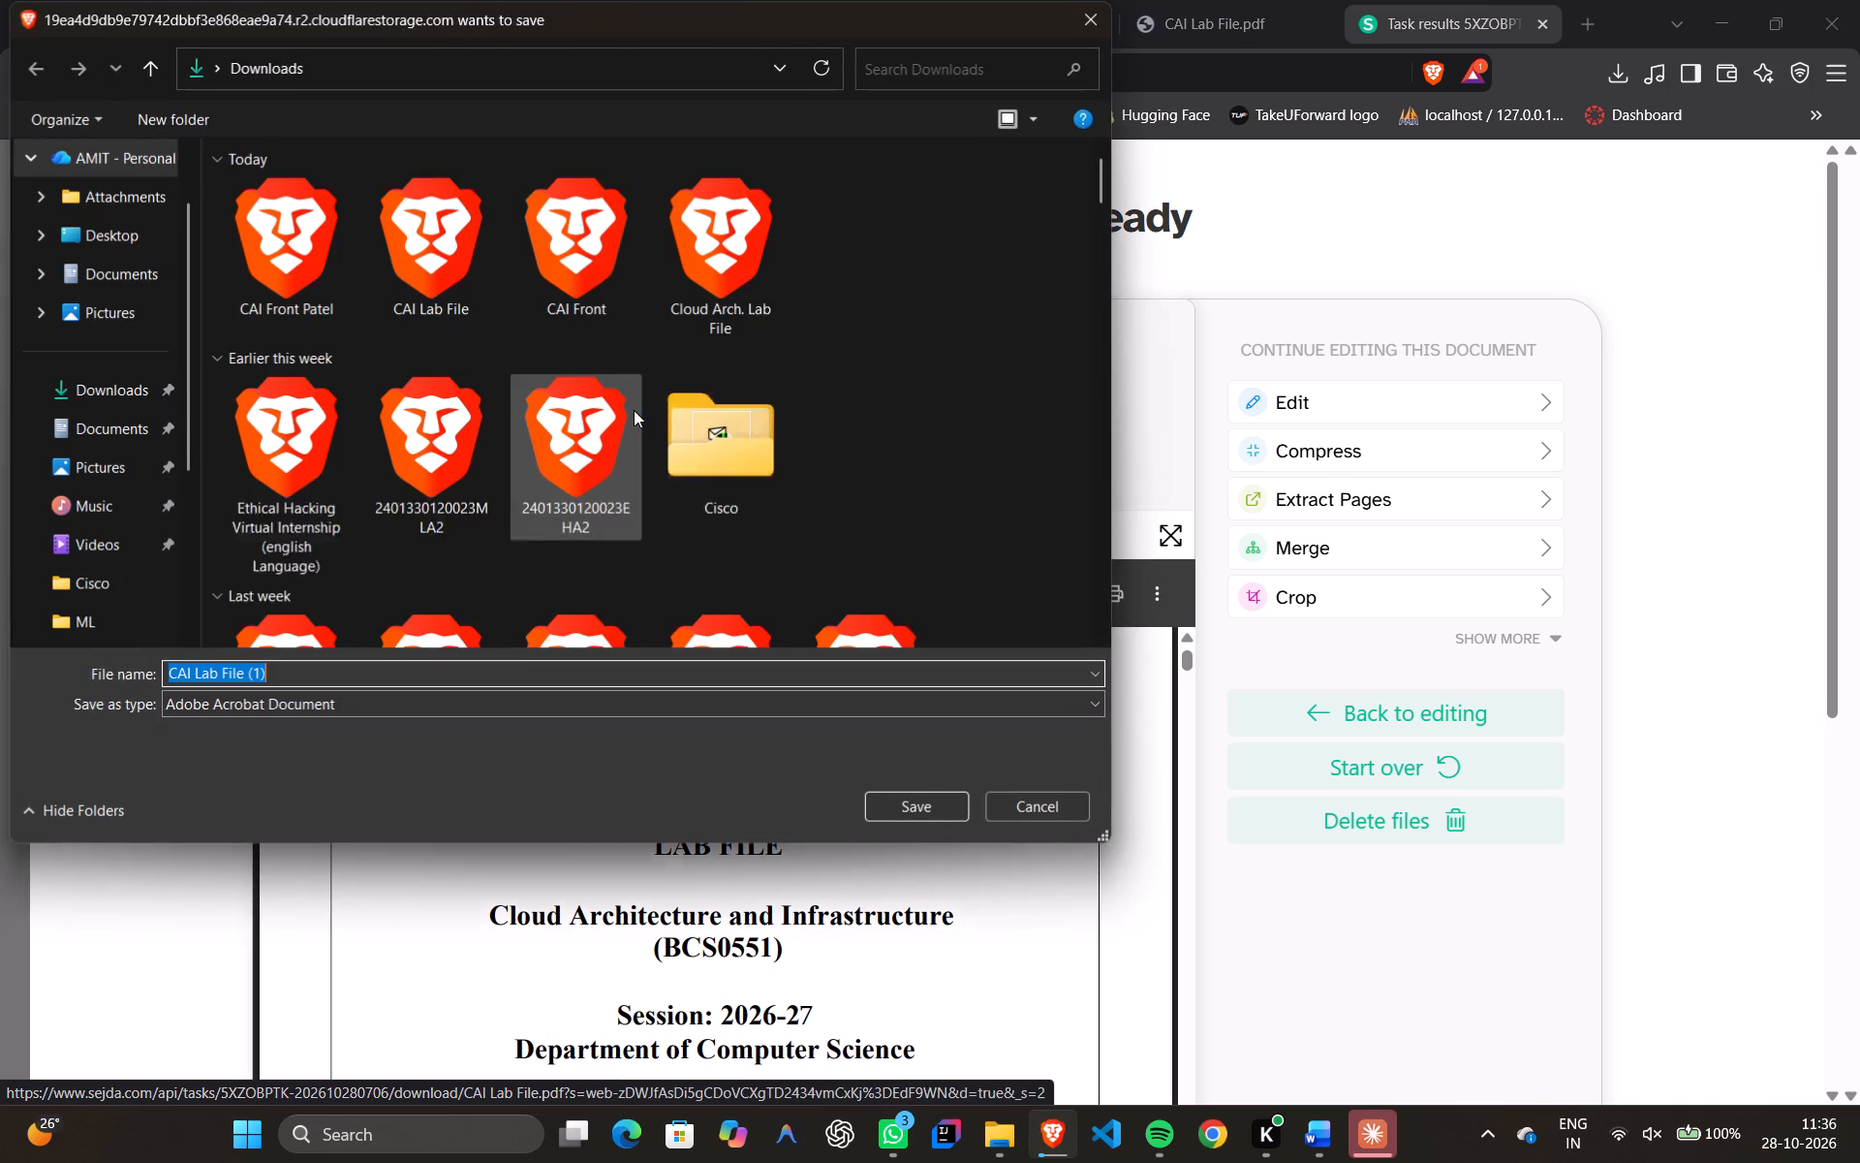
left_click(334, 667)
key("BackSpace")
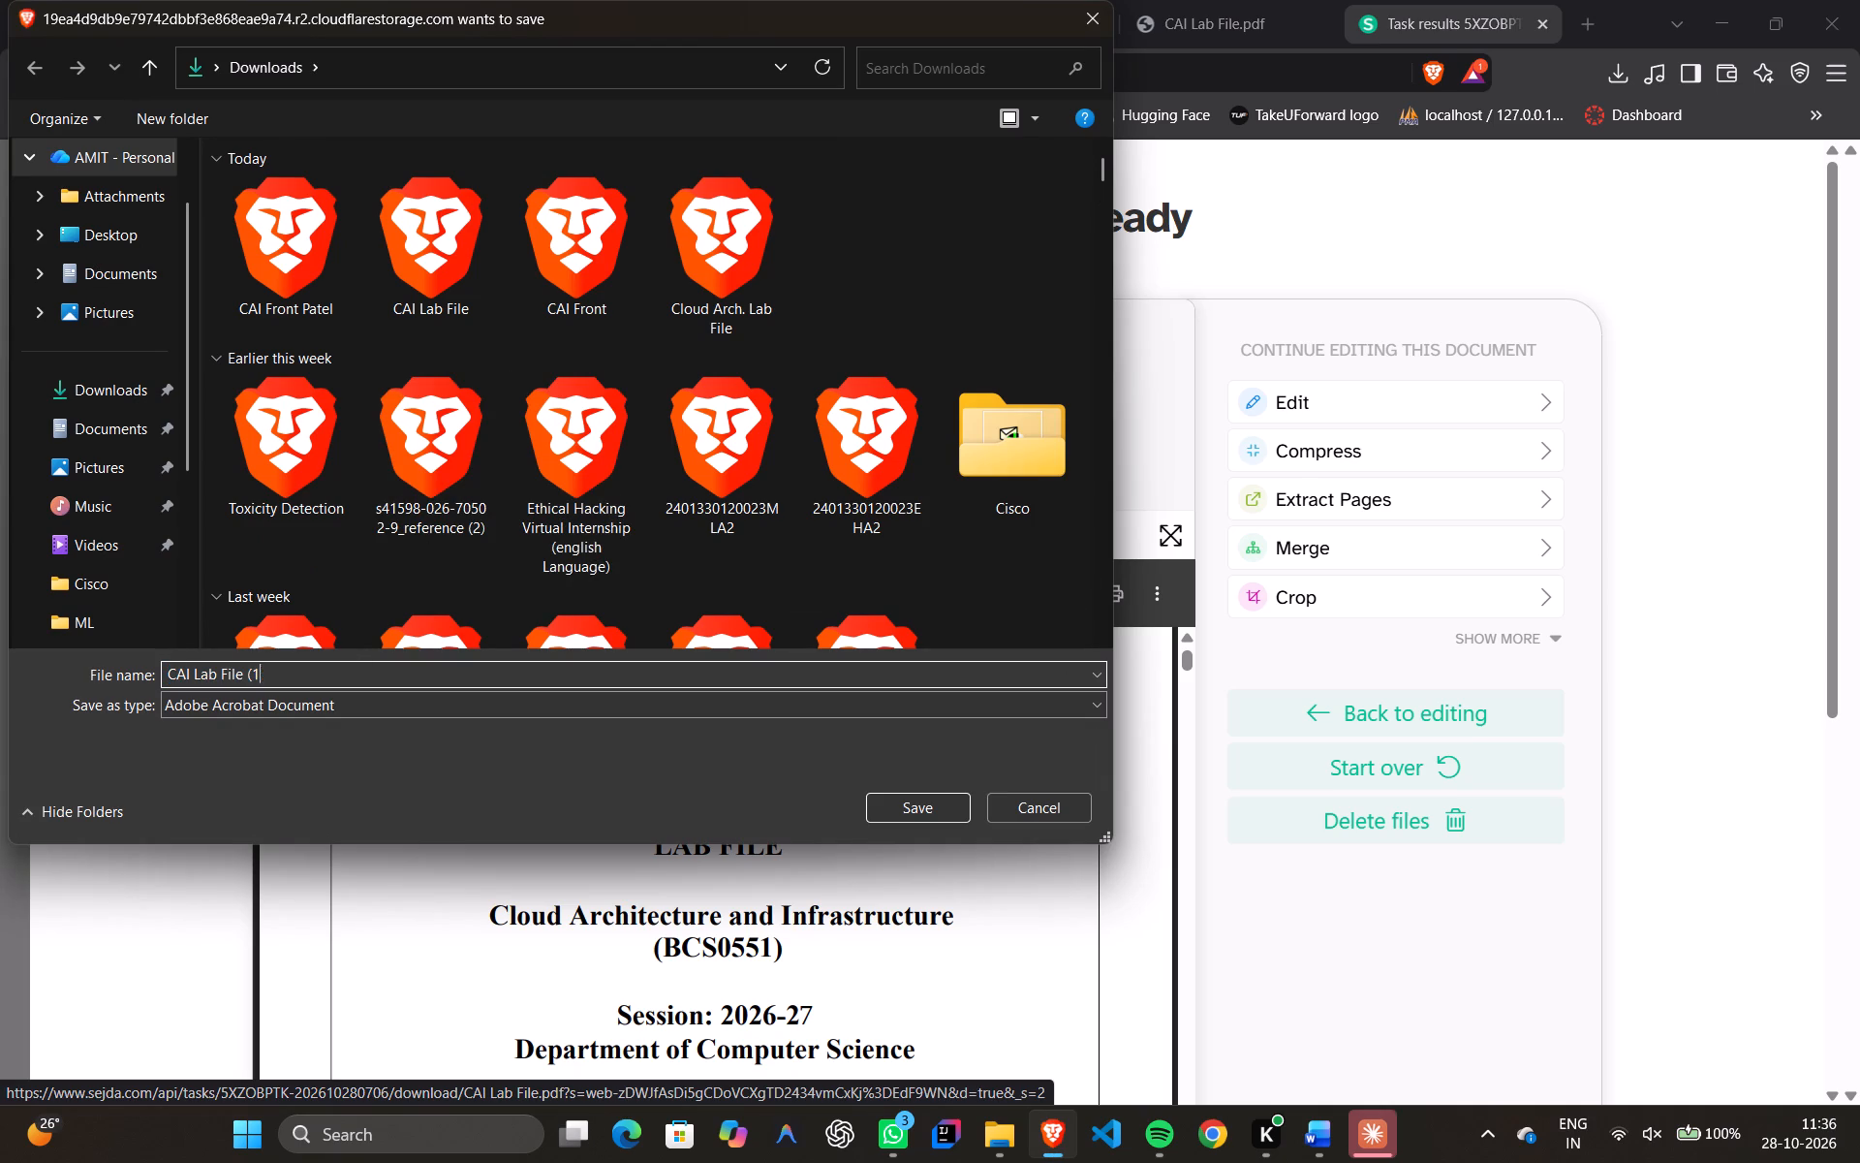
key("BackSpace")
key("BackSpace")
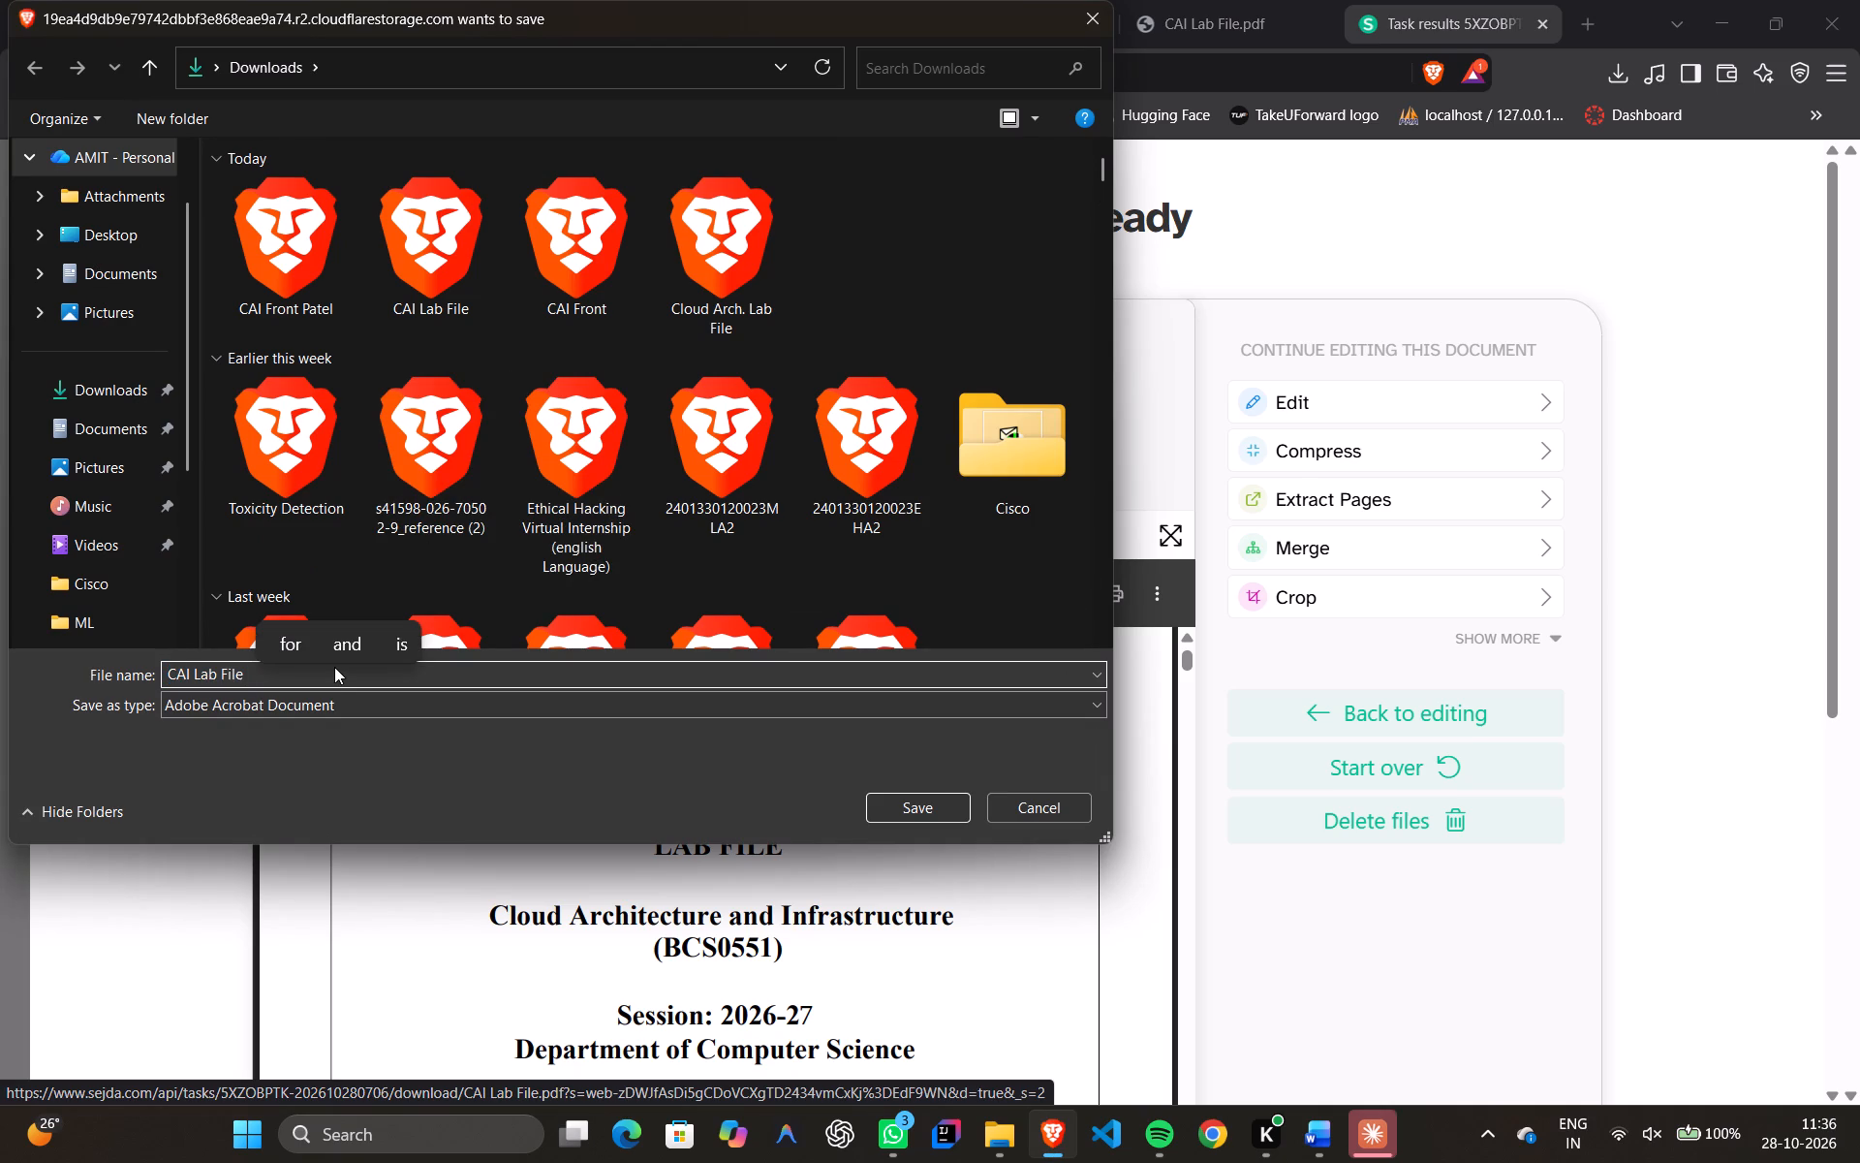
key("BackSpace")
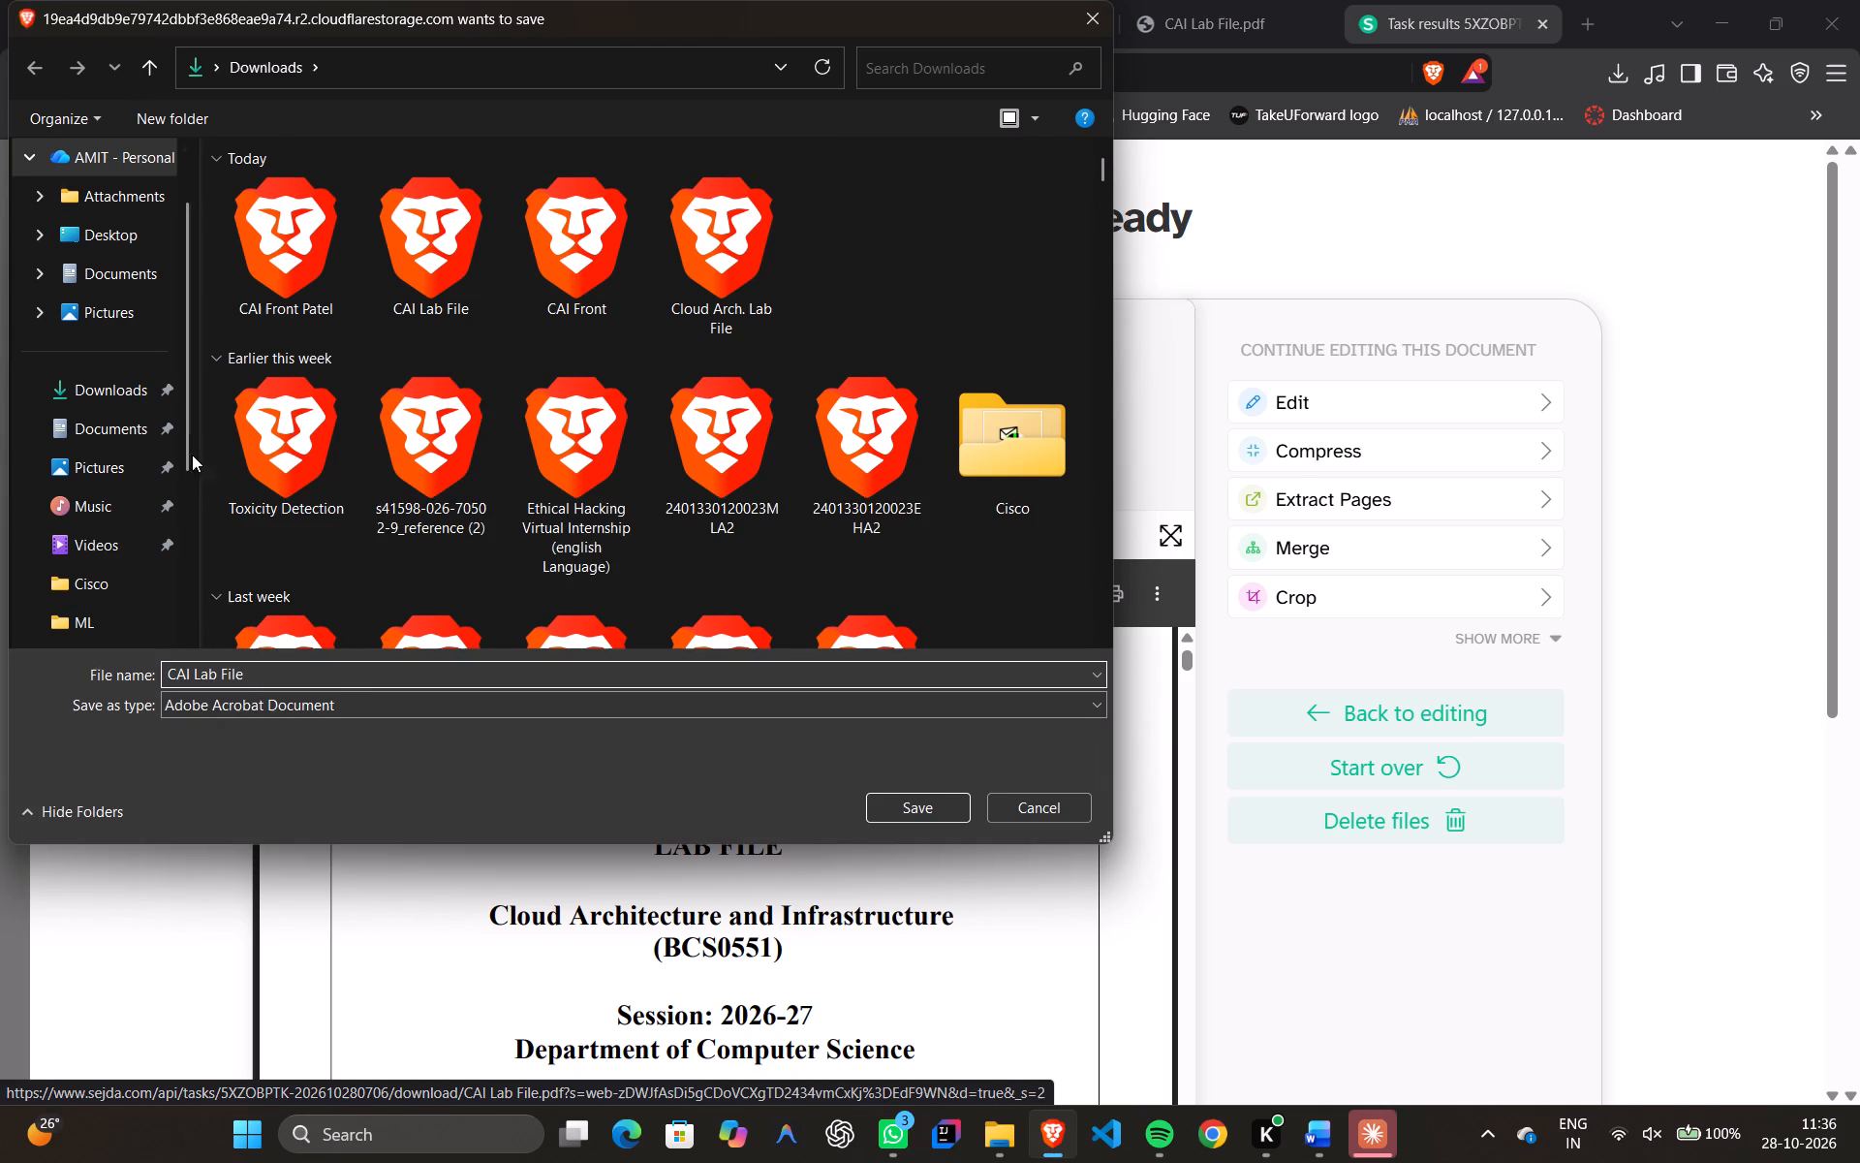
left_click(102, 392)
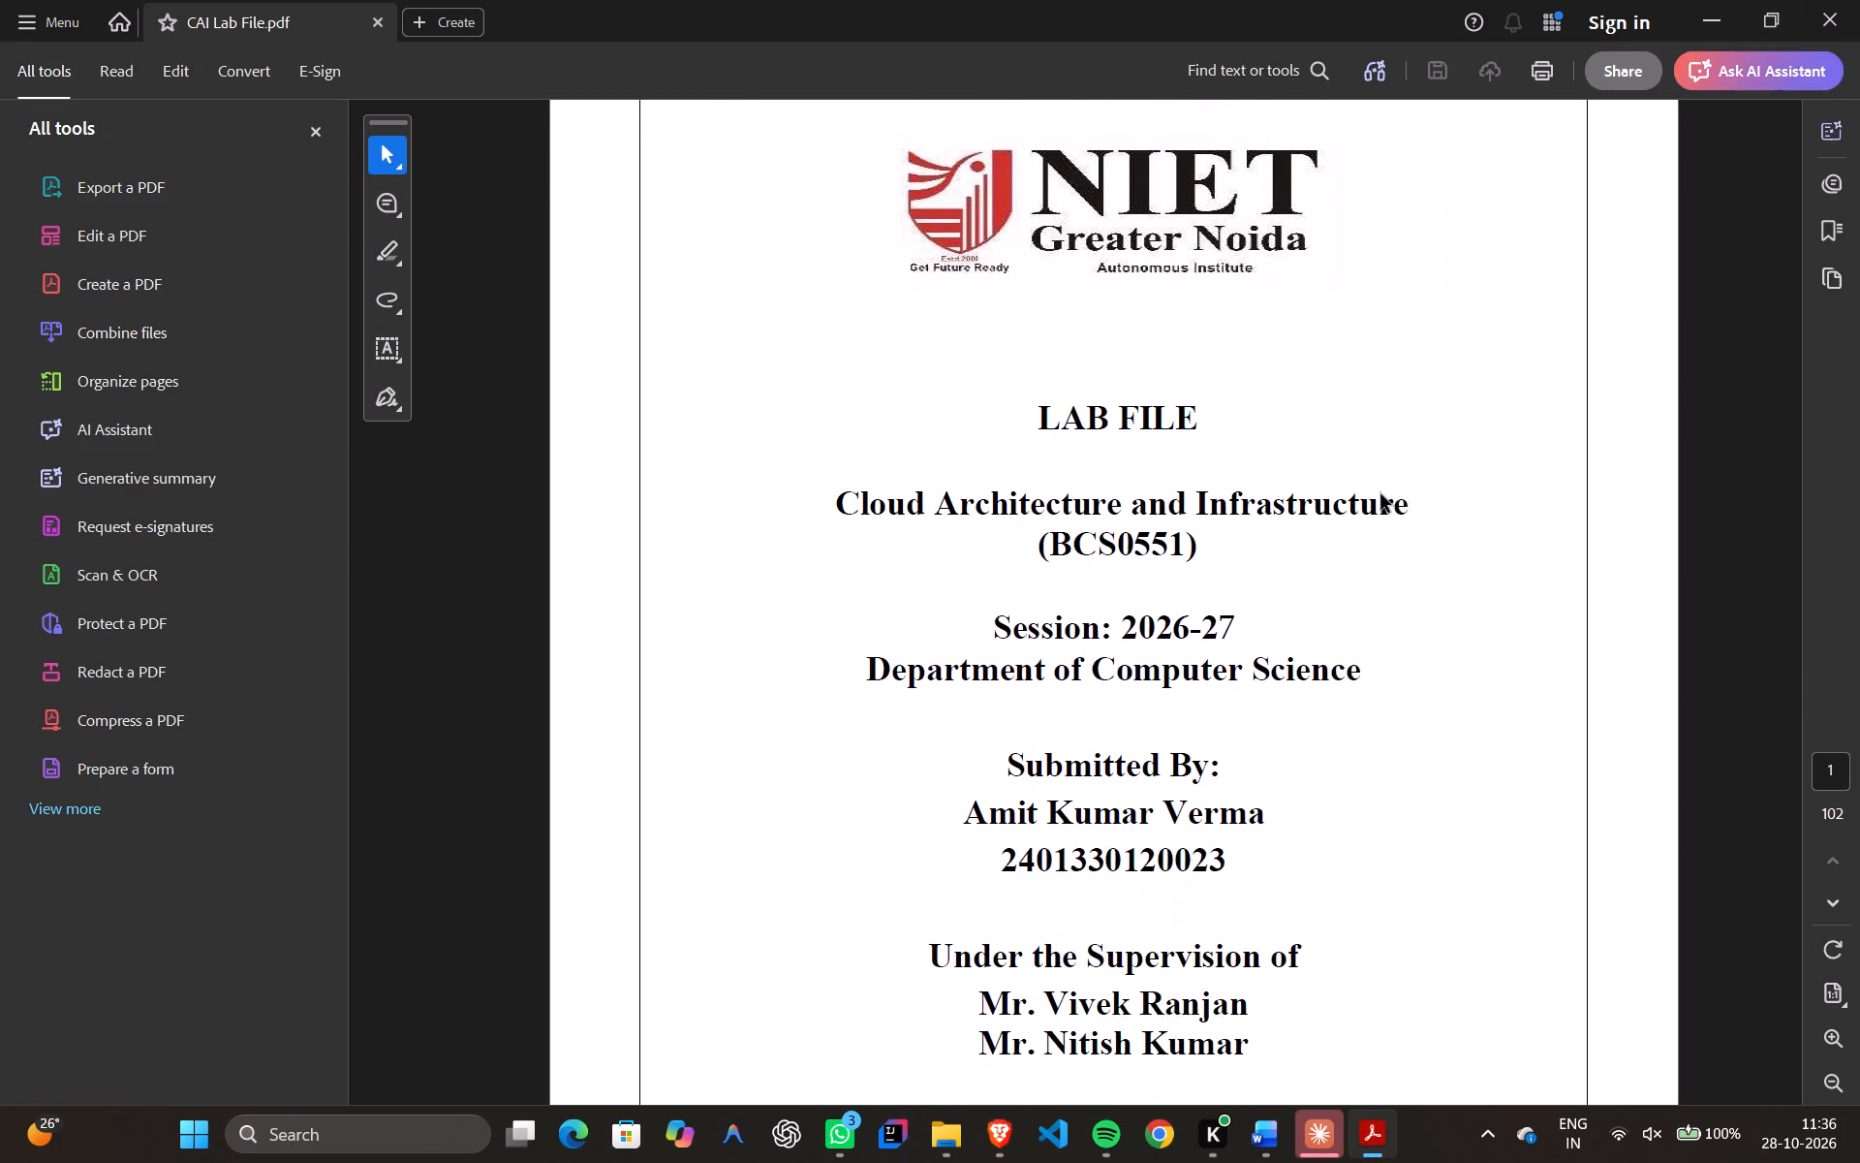
scroll(1380, 494, "down", 4)
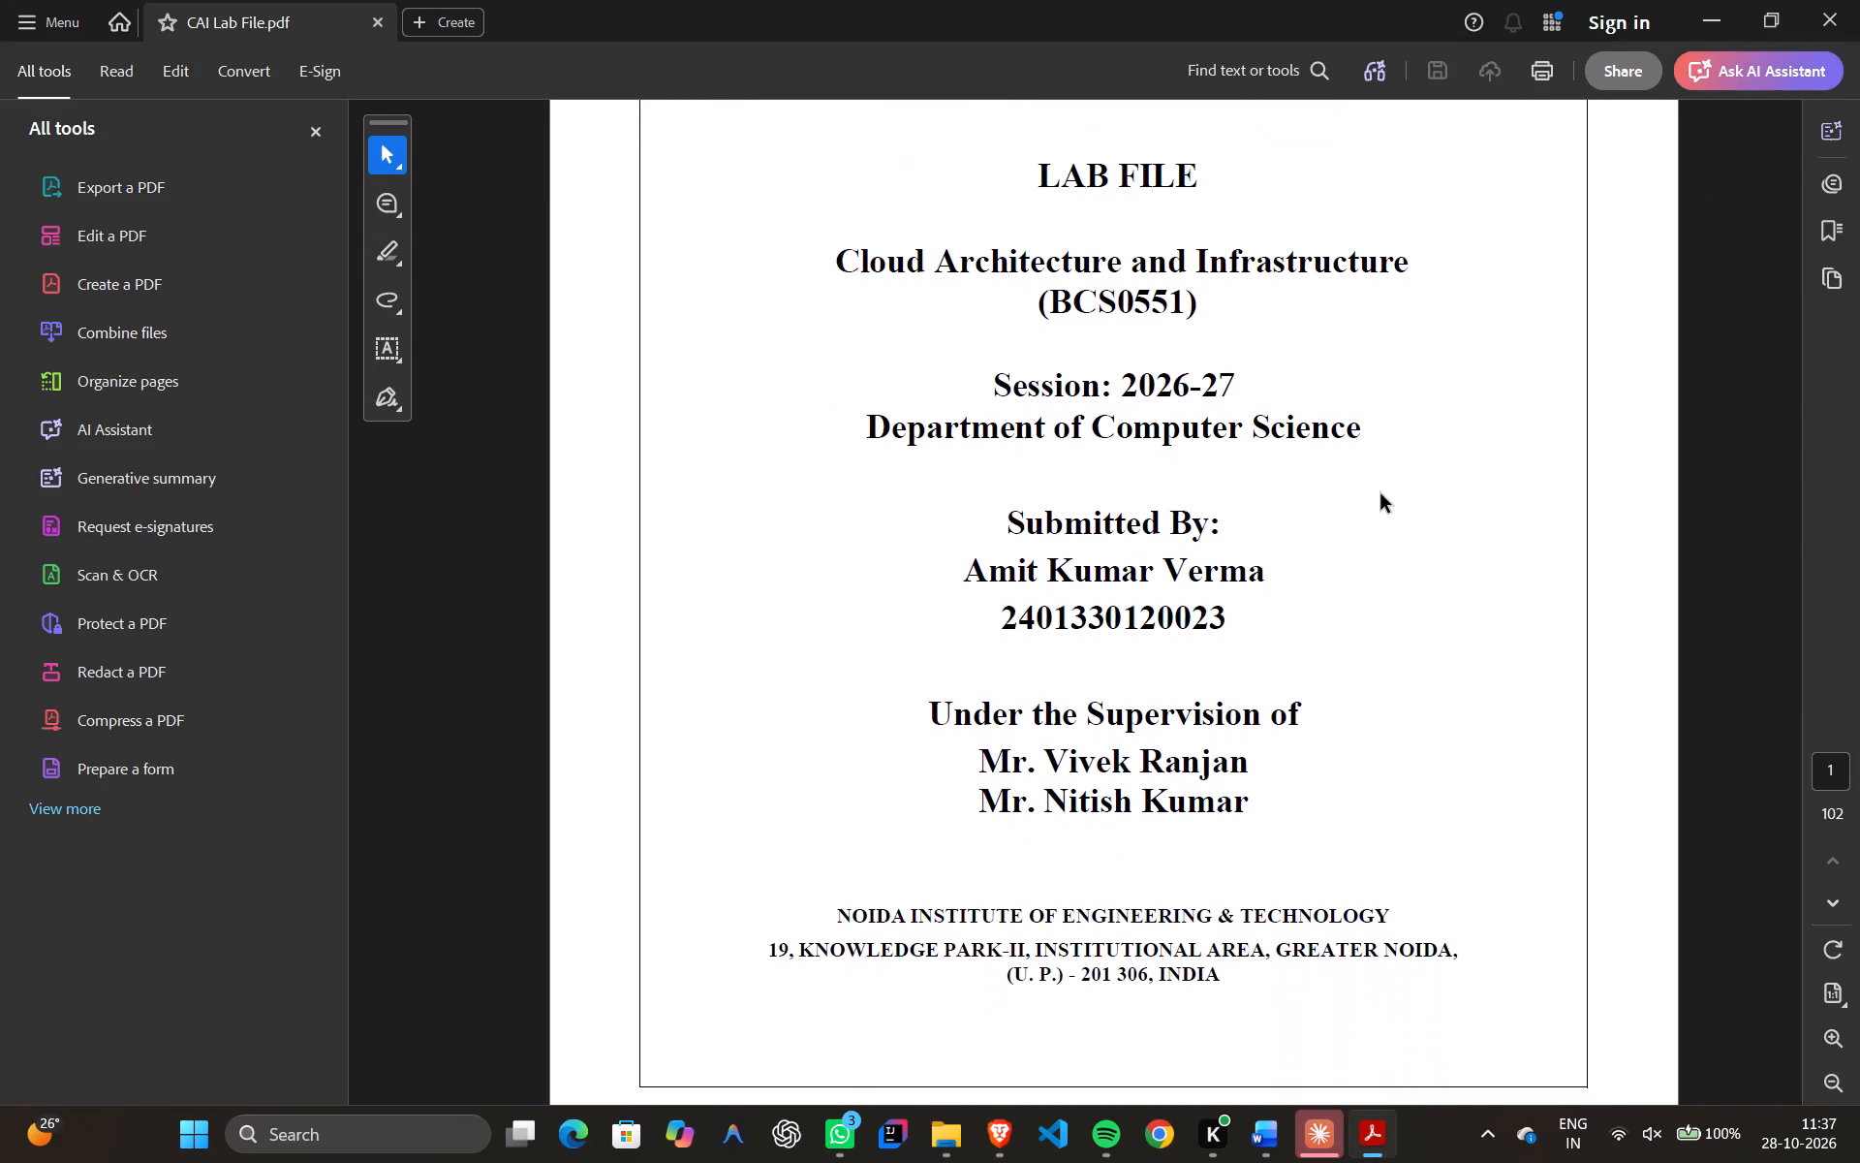
scroll(1380, 494, "down", 3)
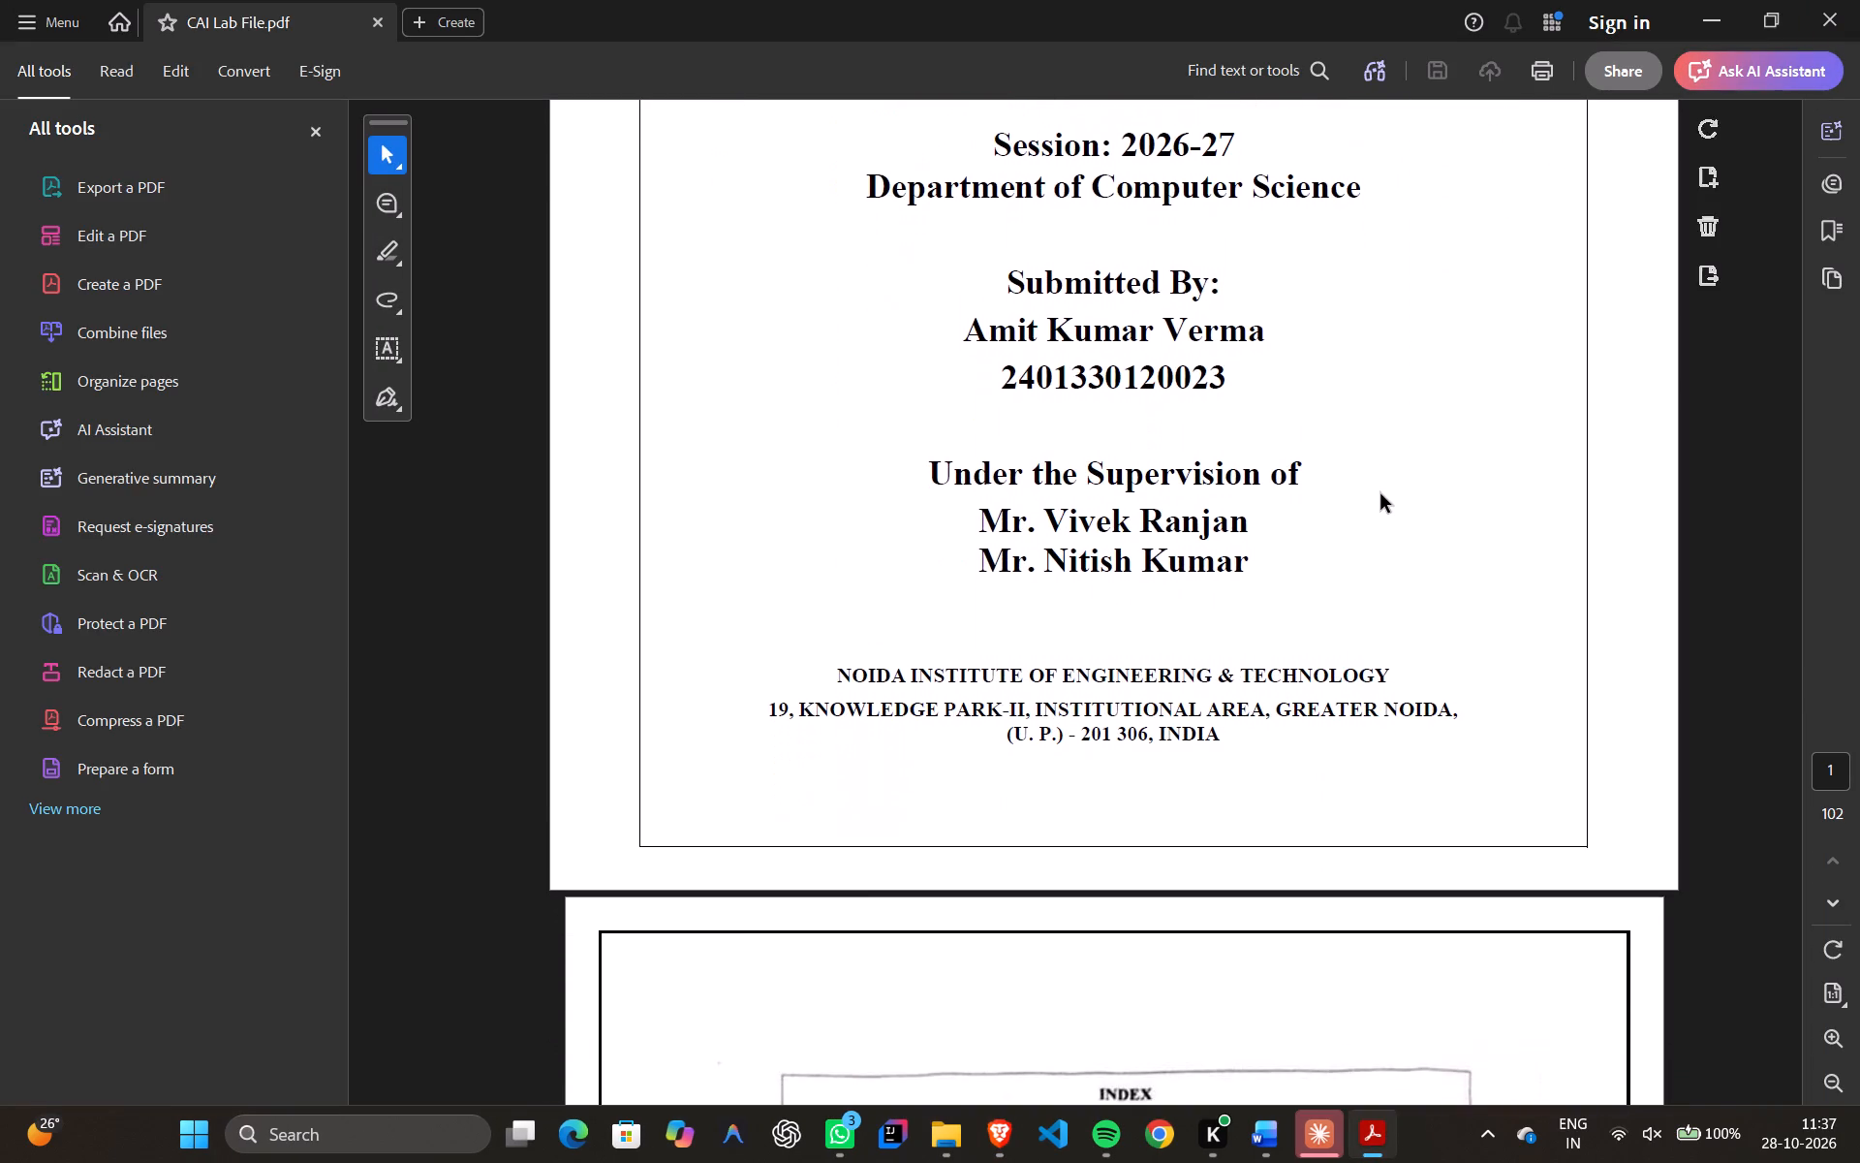
scroll(1380, 494, "down", 1)
scroll(1380, 494, "up", 1)
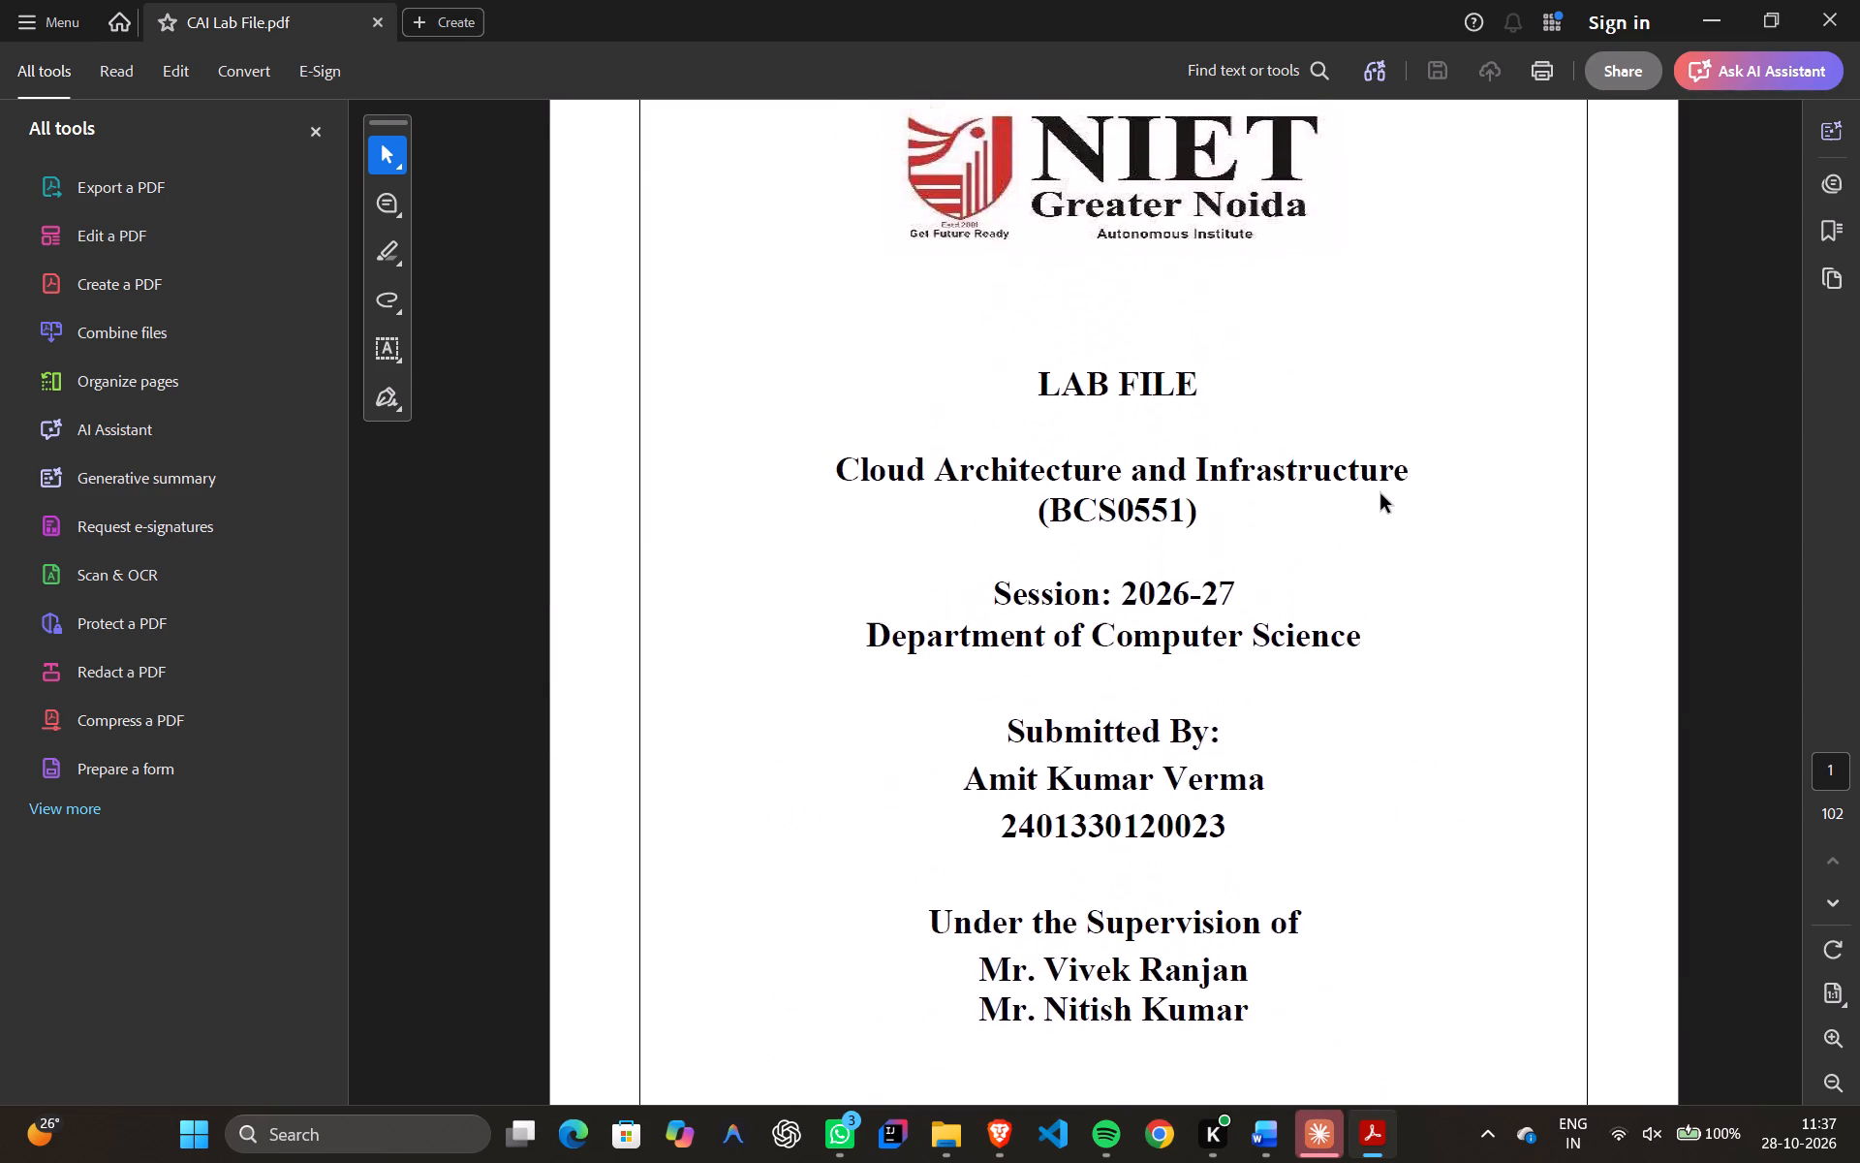
scroll(1380, 494, "up", 3)
left_click(1859, 0)
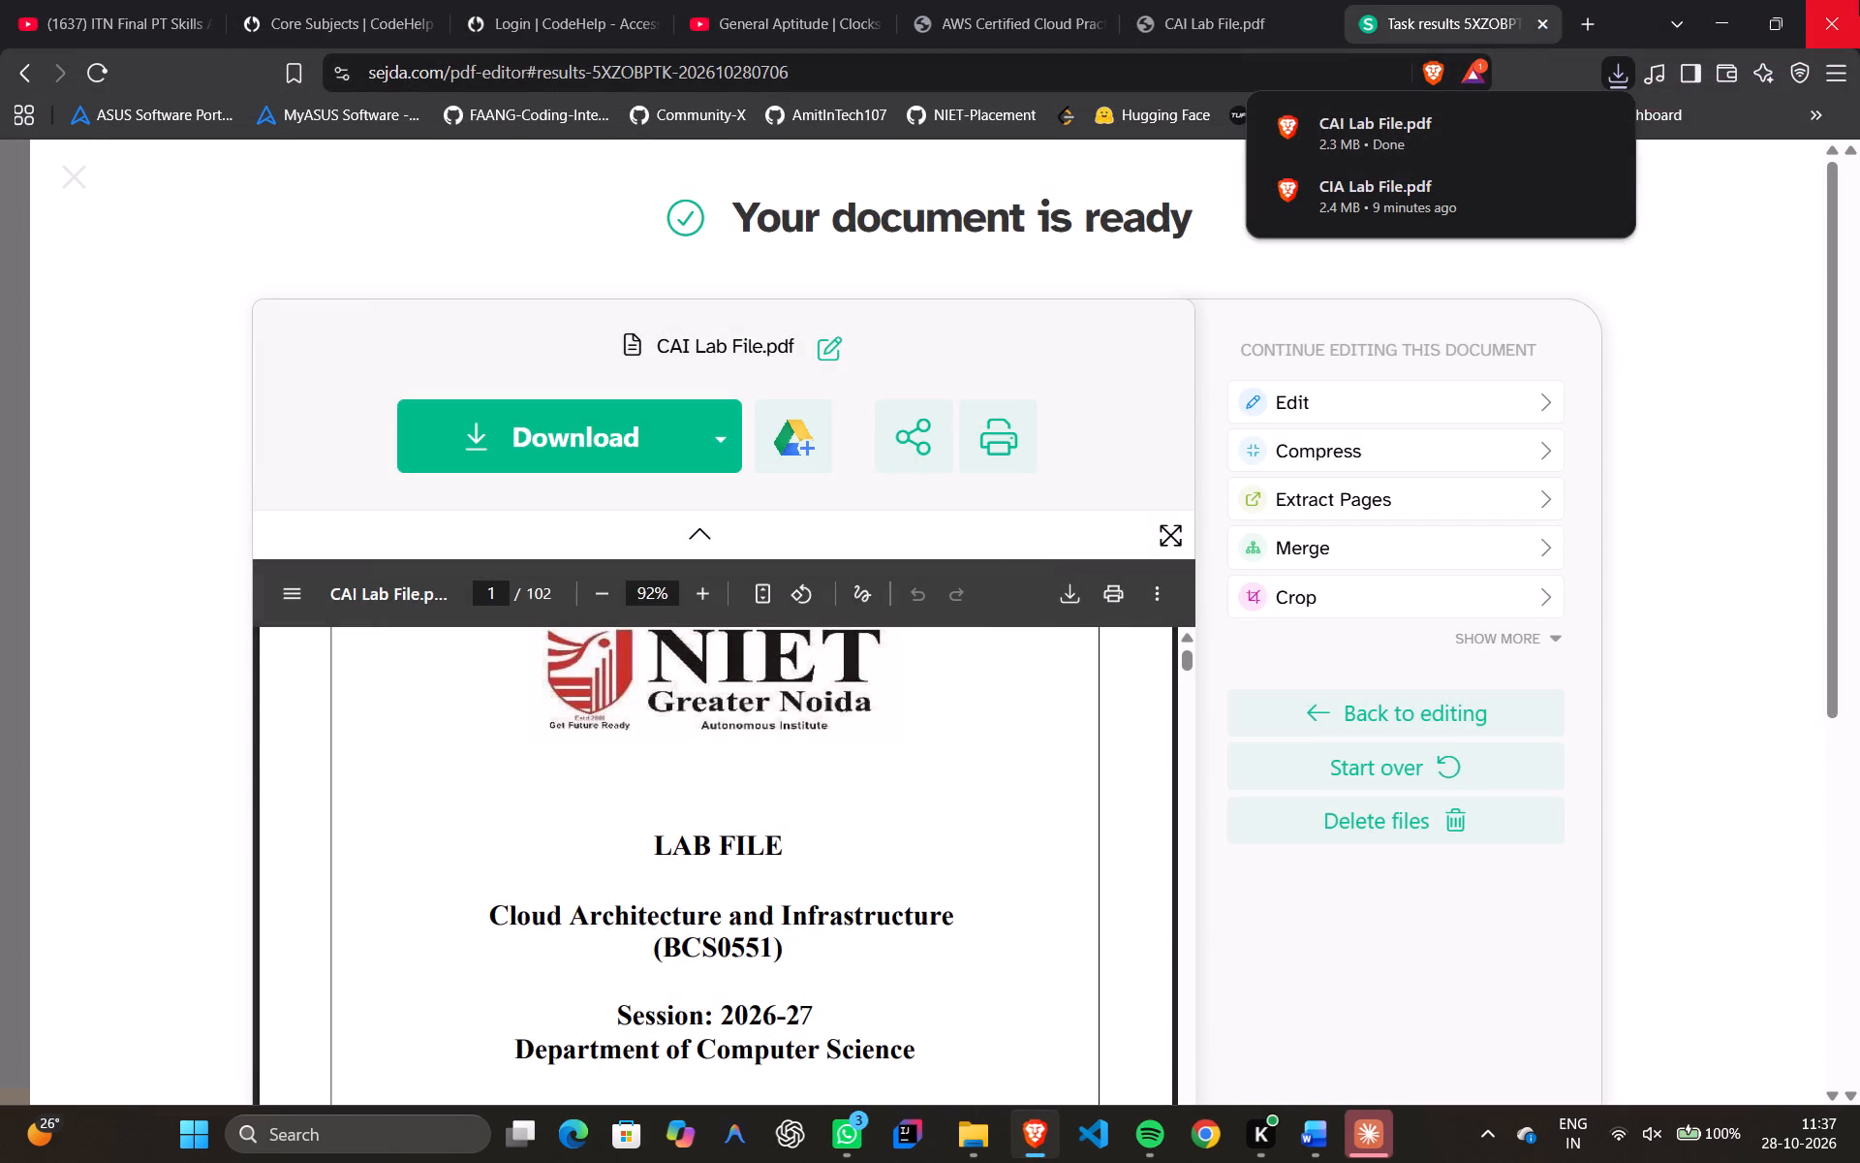
Close the Sejda results tab and the outdated CAI Lab File tab in the Brave browser.
left_click(1543, 15)
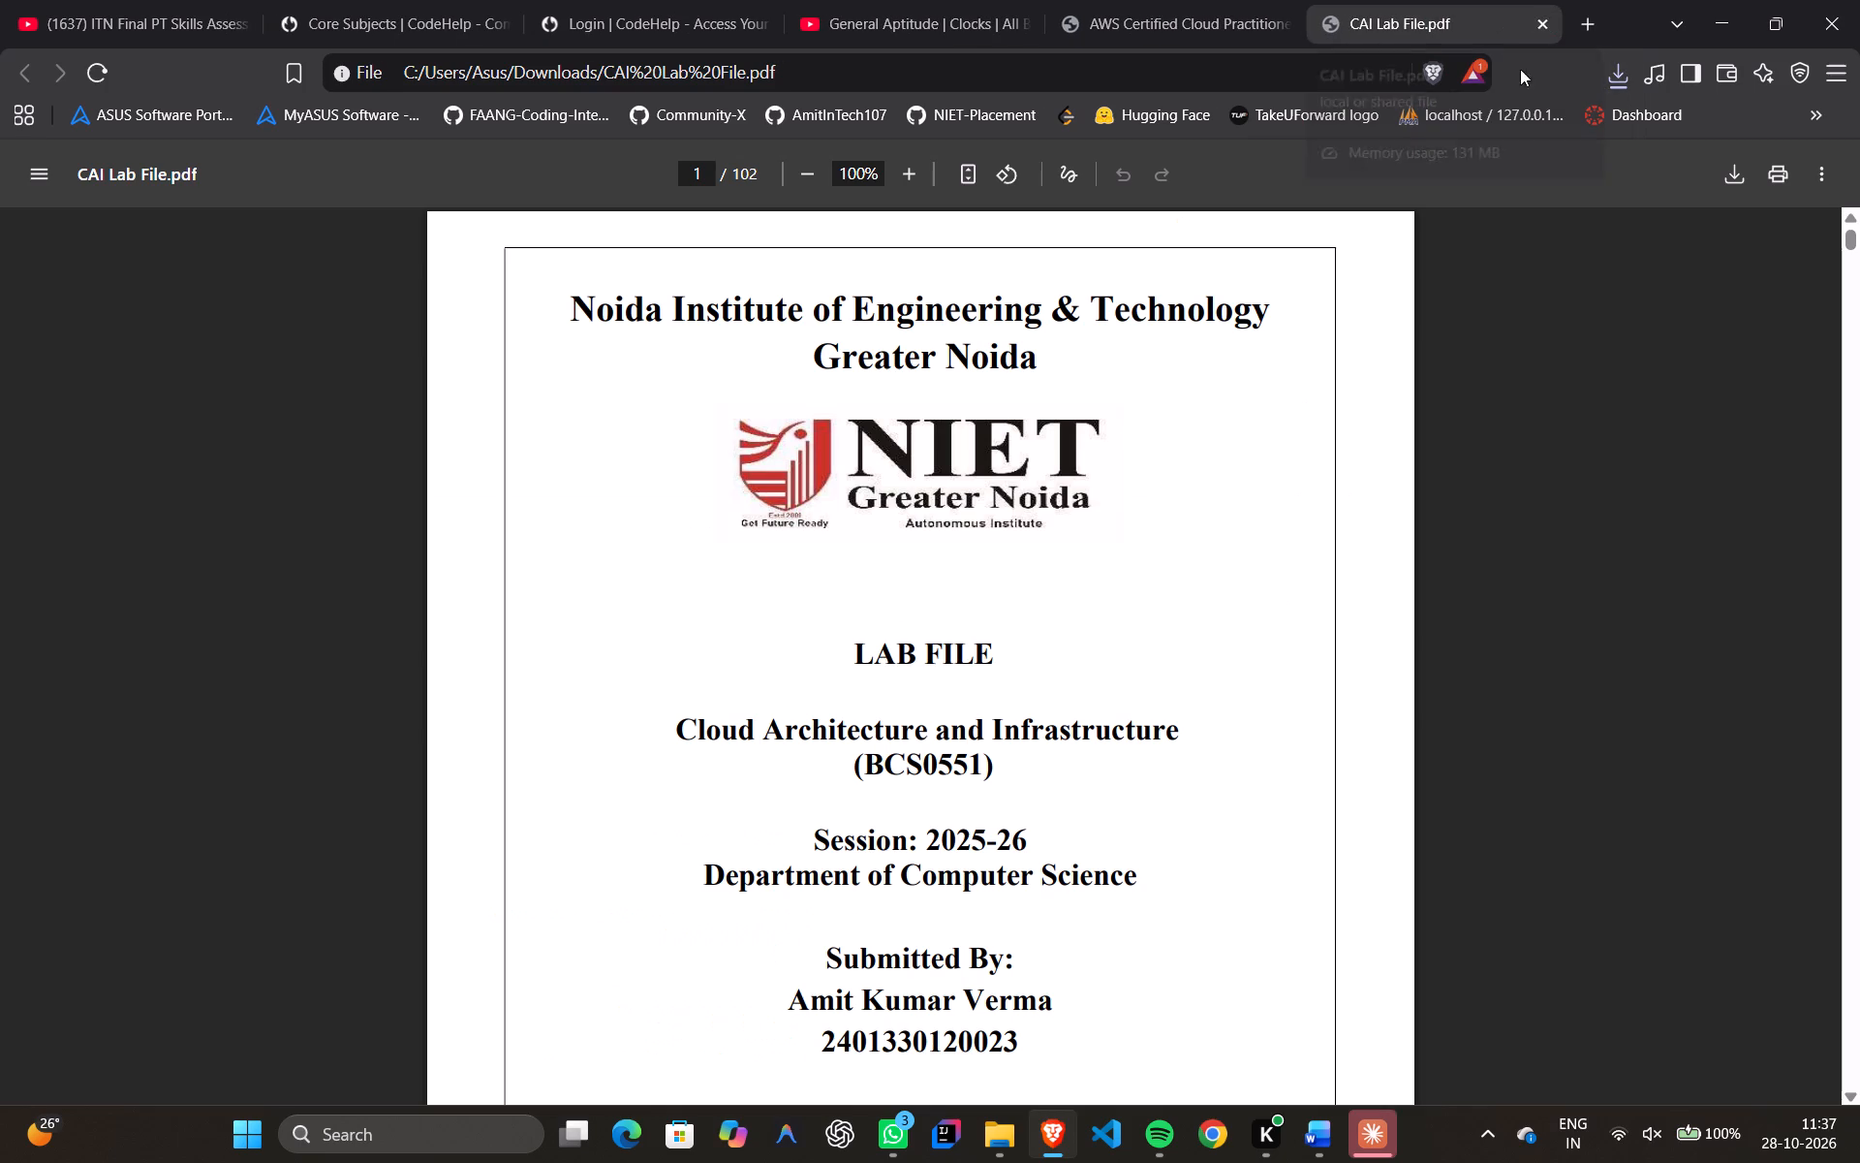
left_click(1545, 29)
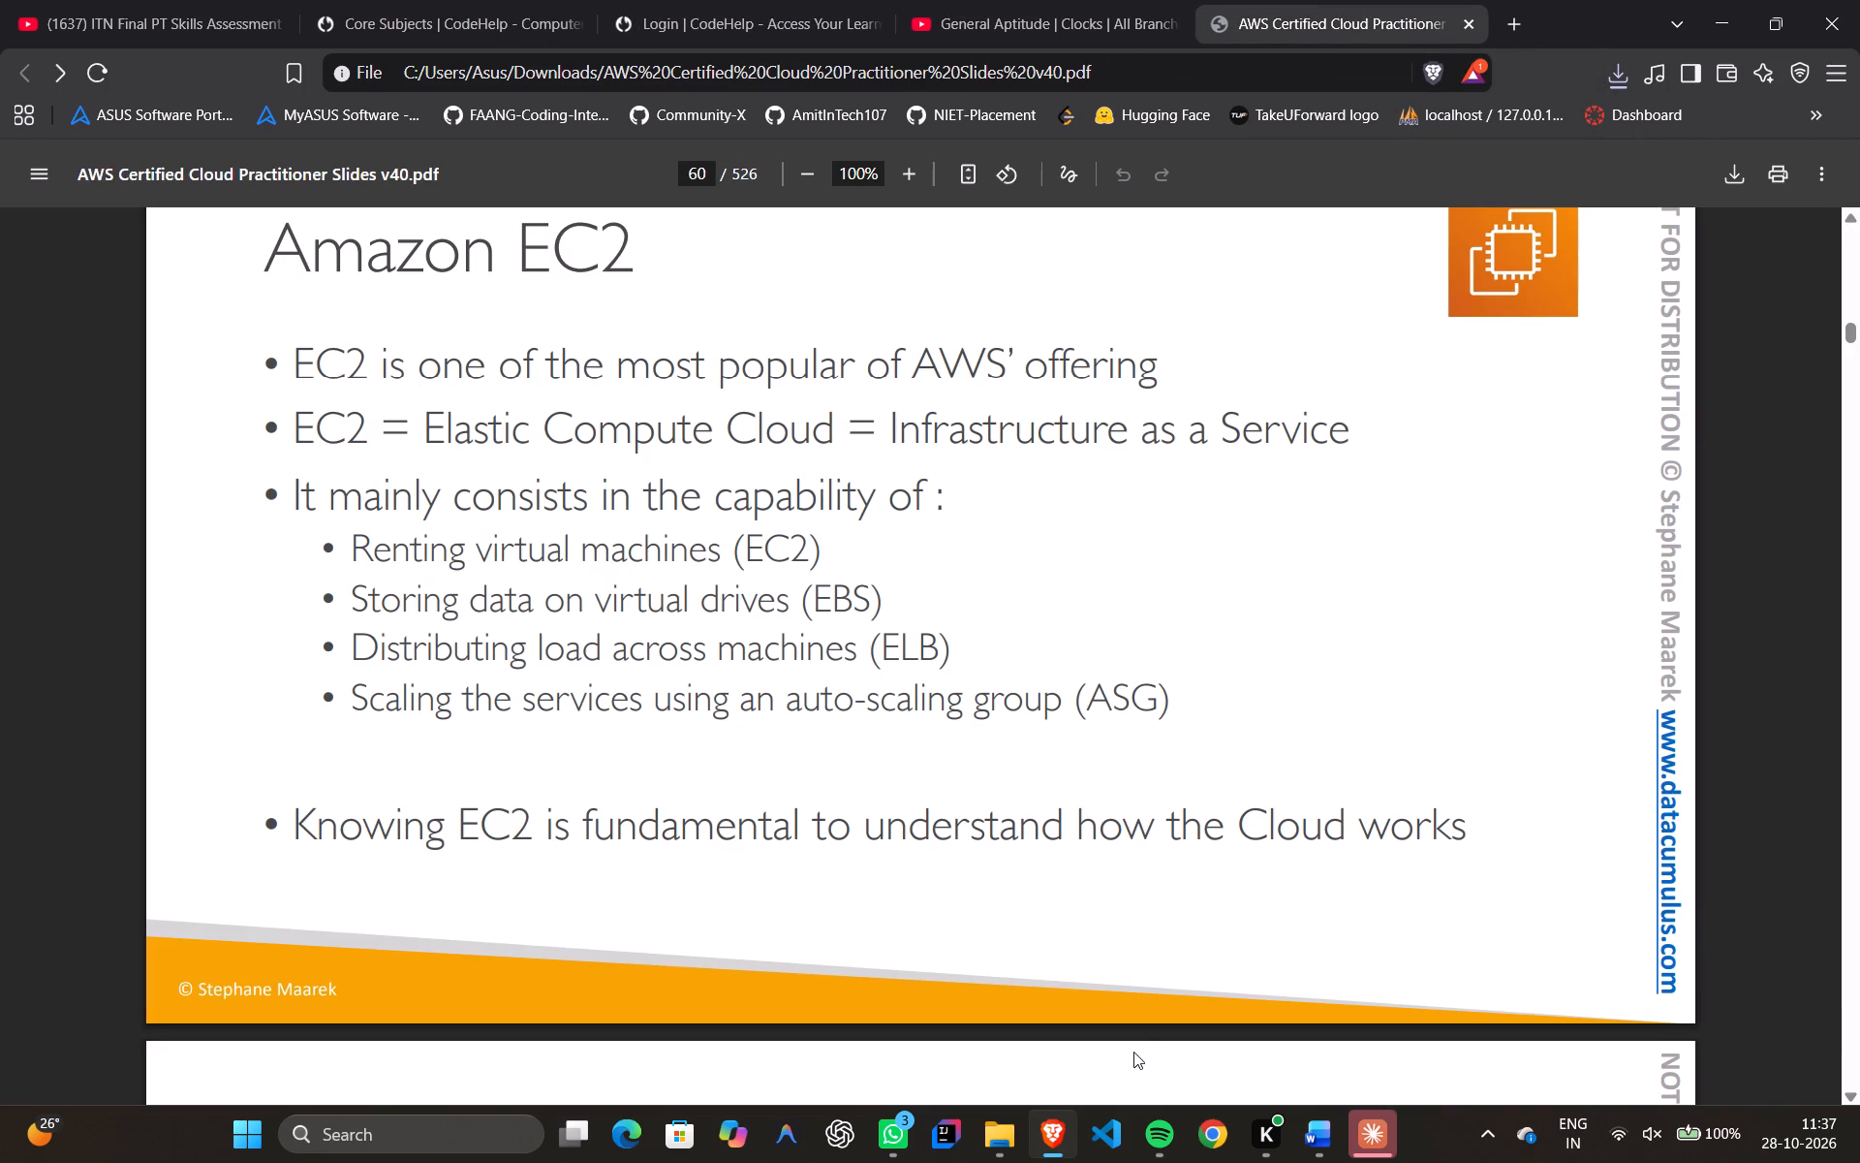
Reopen the CAI Lab File PDF from Downloads and check the session year on its front page.
left_click(994, 1141)
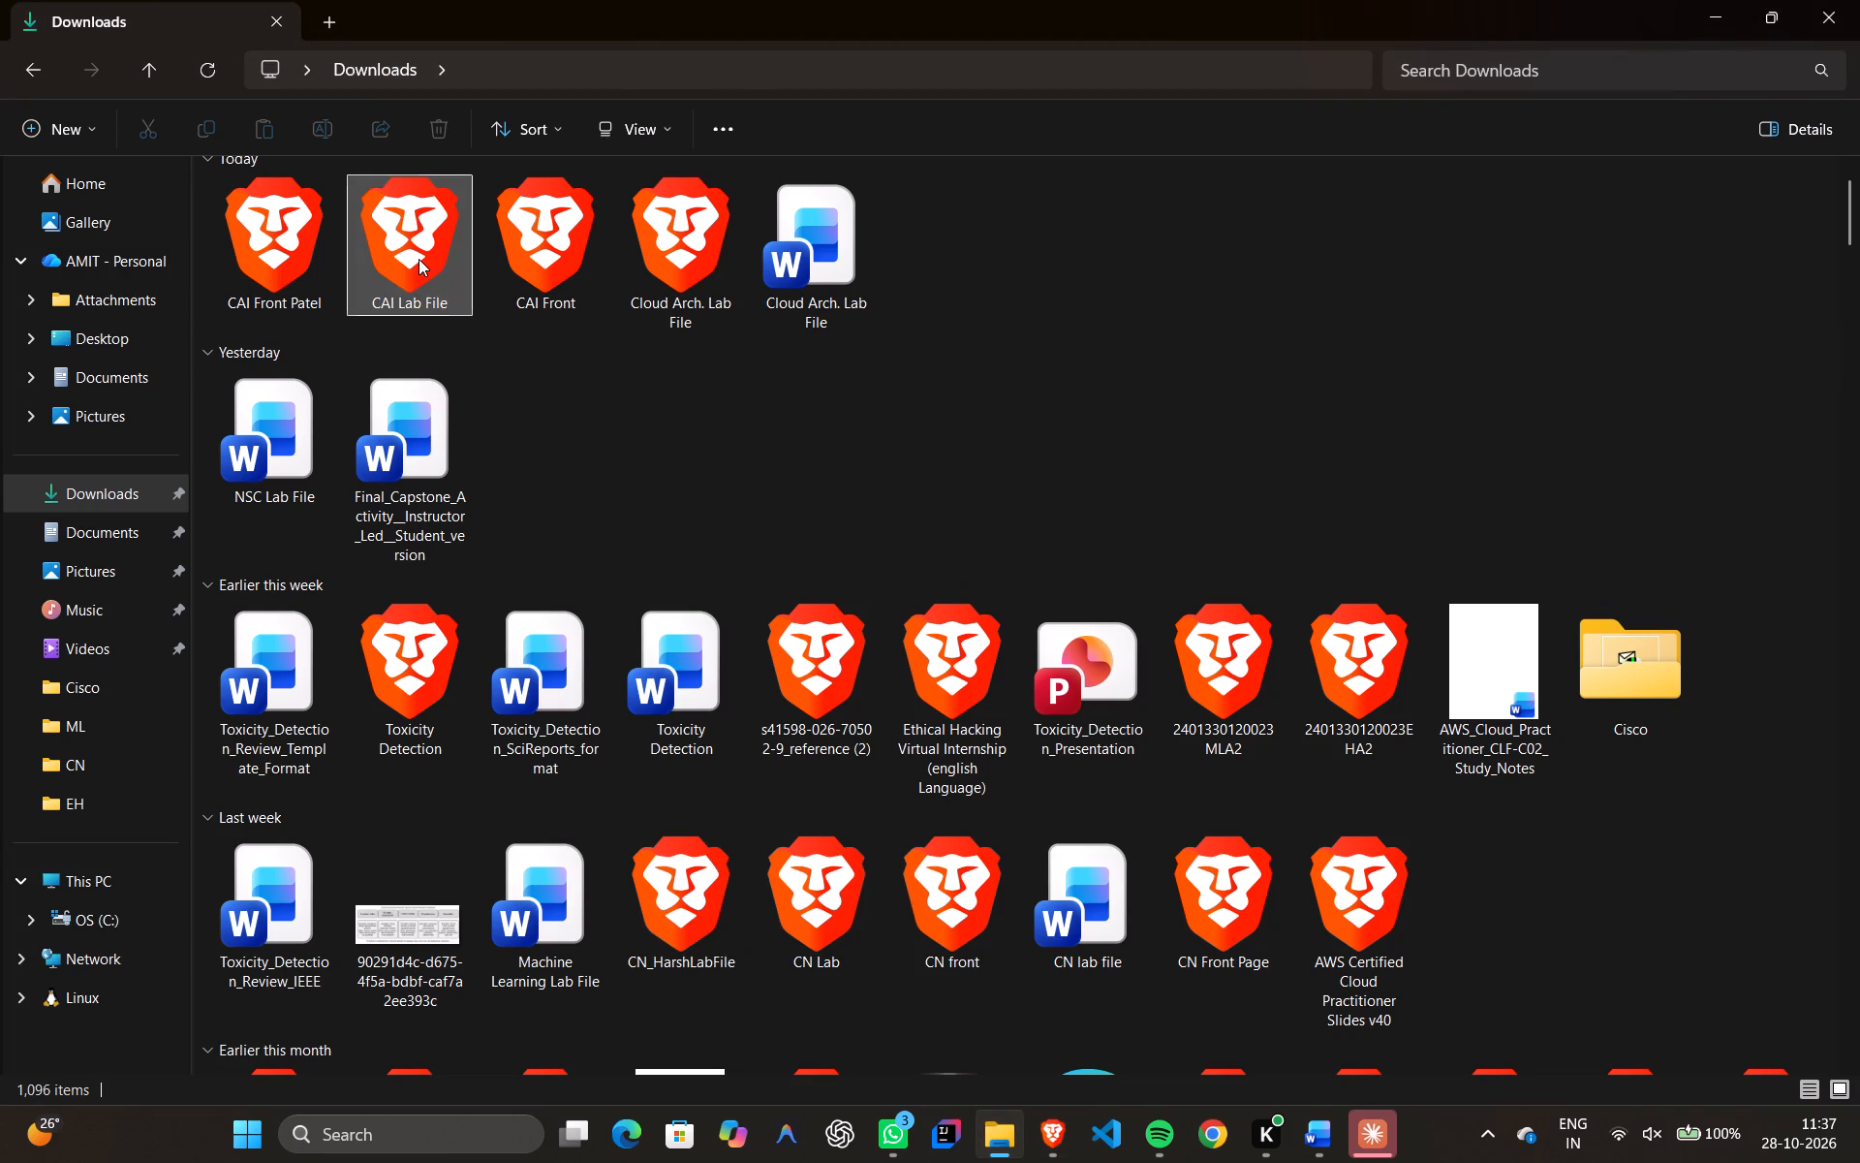
double_click(418, 259)
scroll(921, 564, "right", 1)
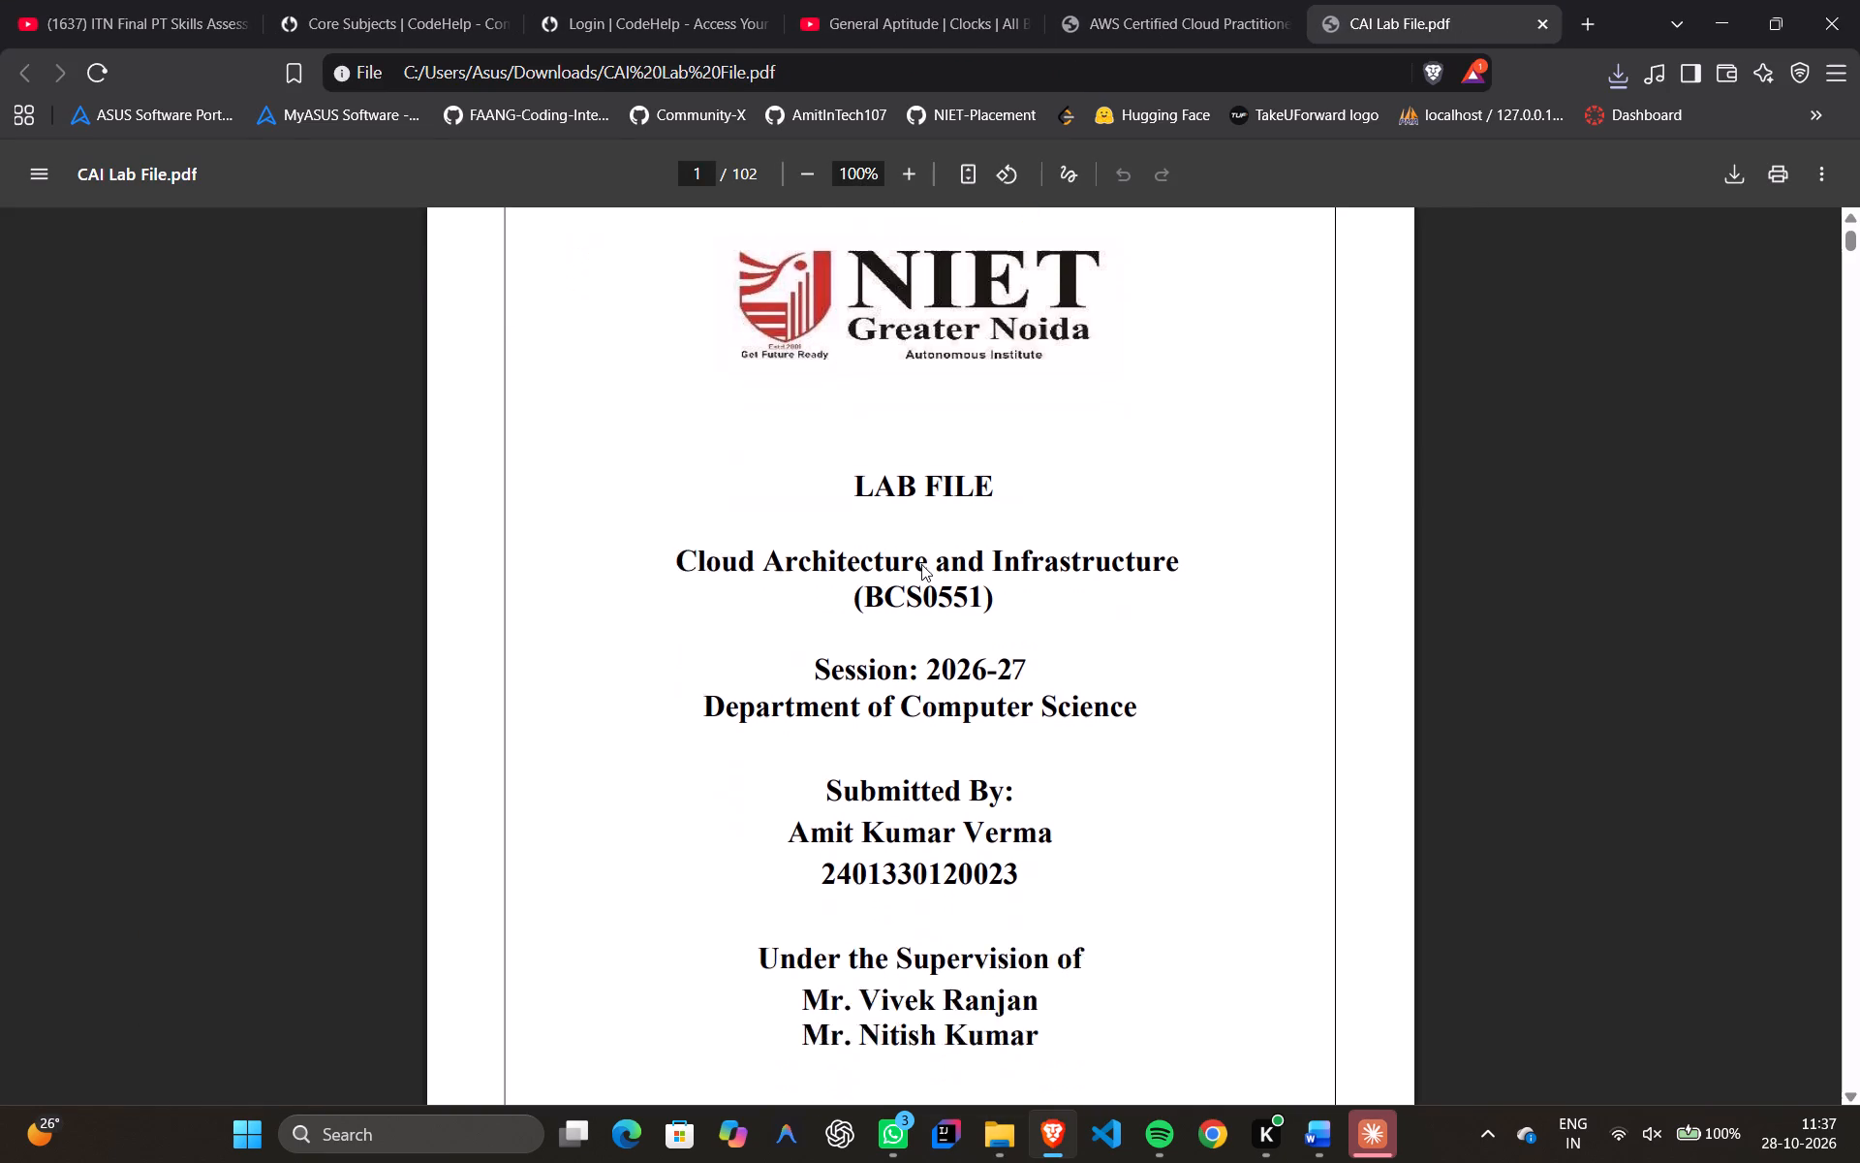
scroll(921, 564, "right", 1)
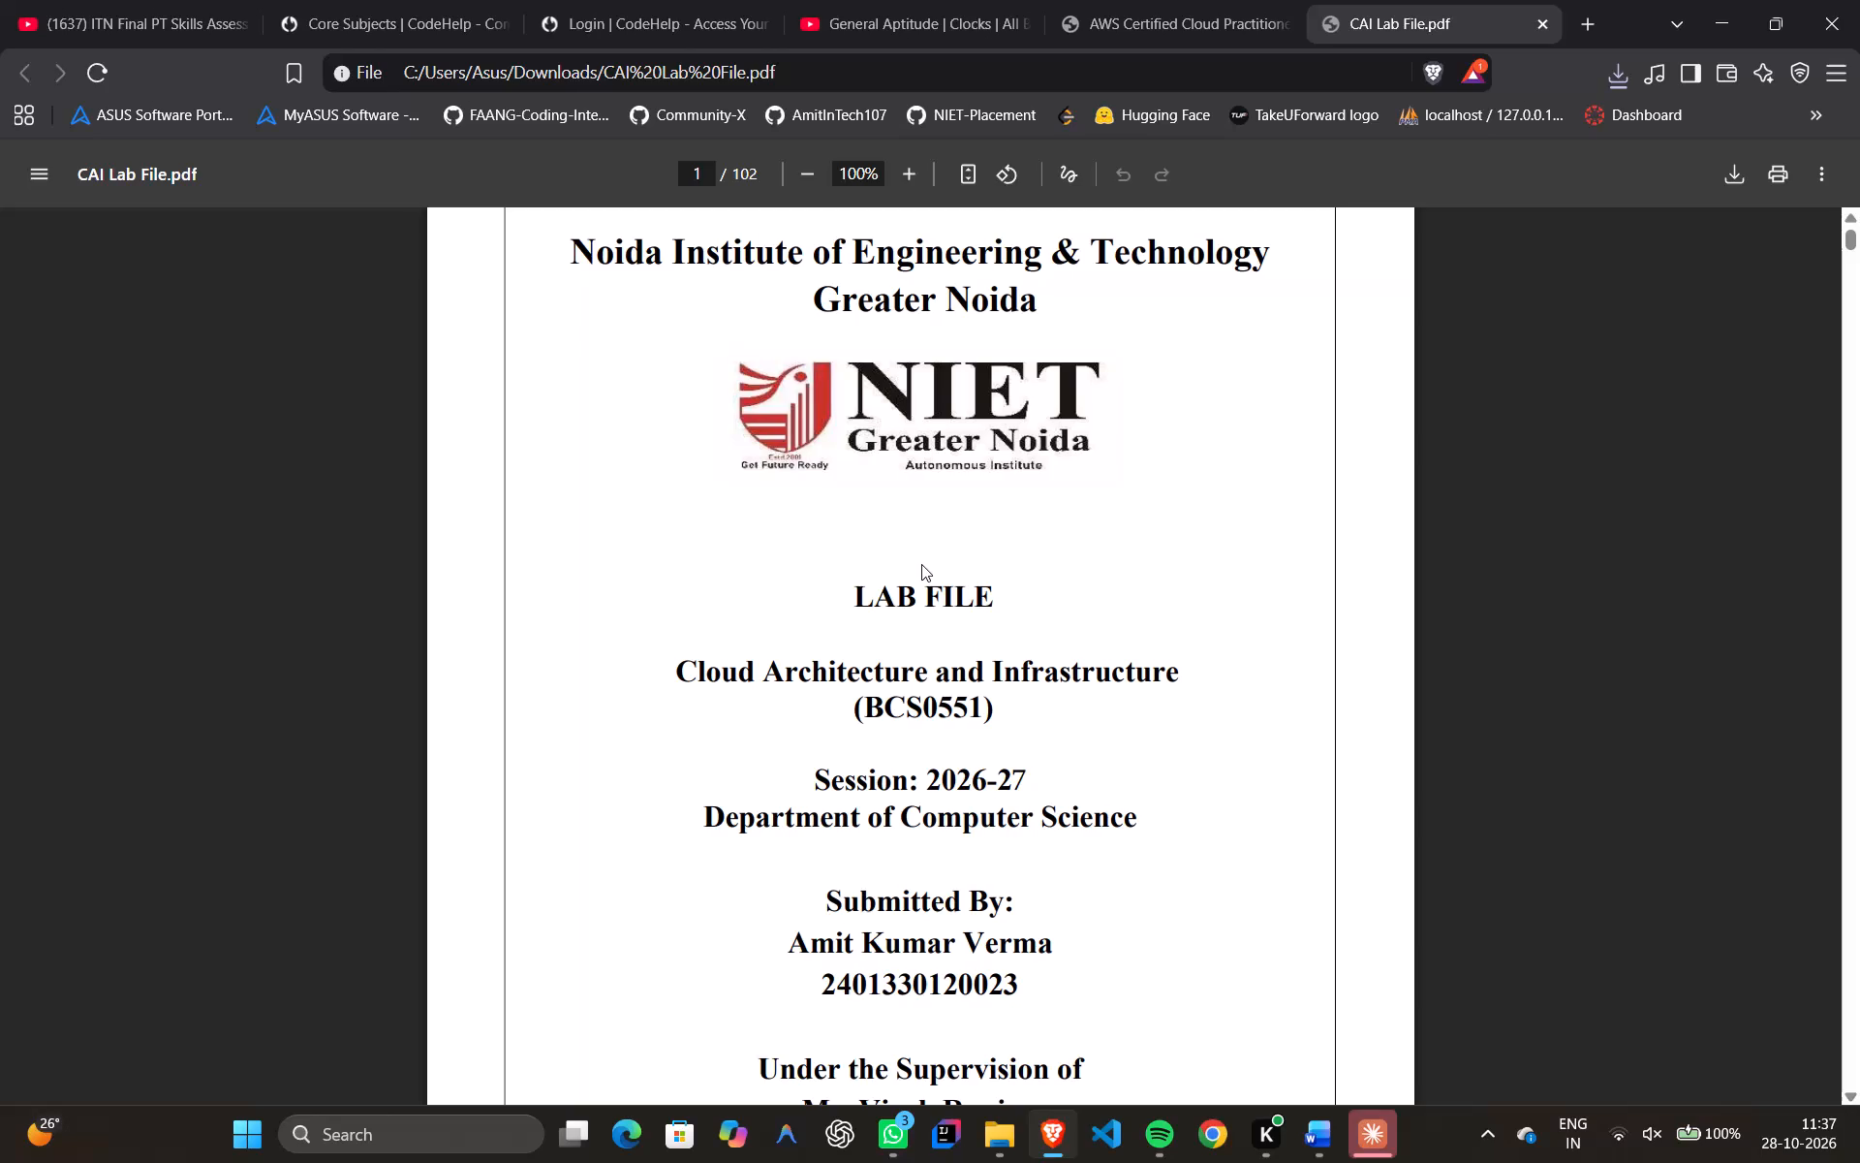
Examine the whole front page of the CAI Lab File PDF, from the institute heading down to the supervisor details.
scroll(921, 564, "up", 1)
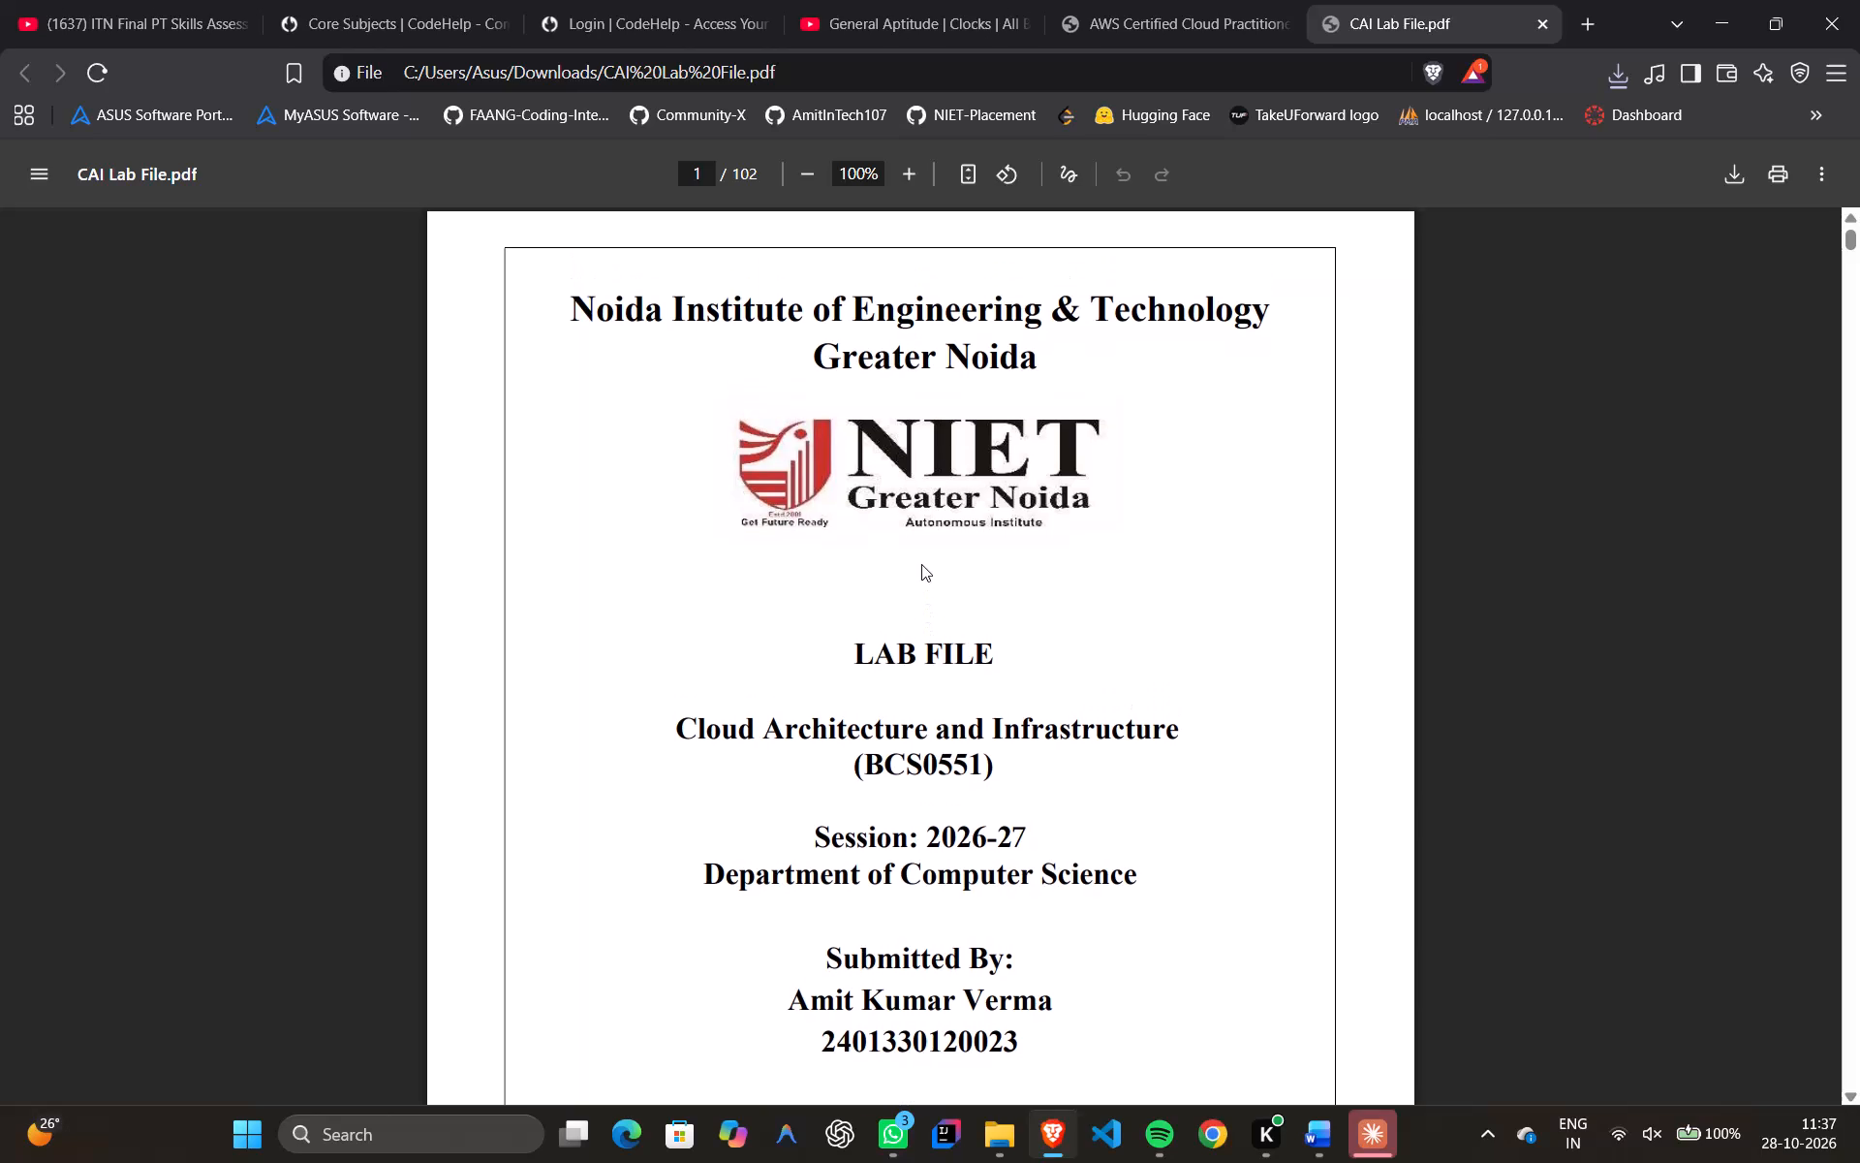
scroll(921, 564, "up", 1)
scroll(921, 564, "down", 4)
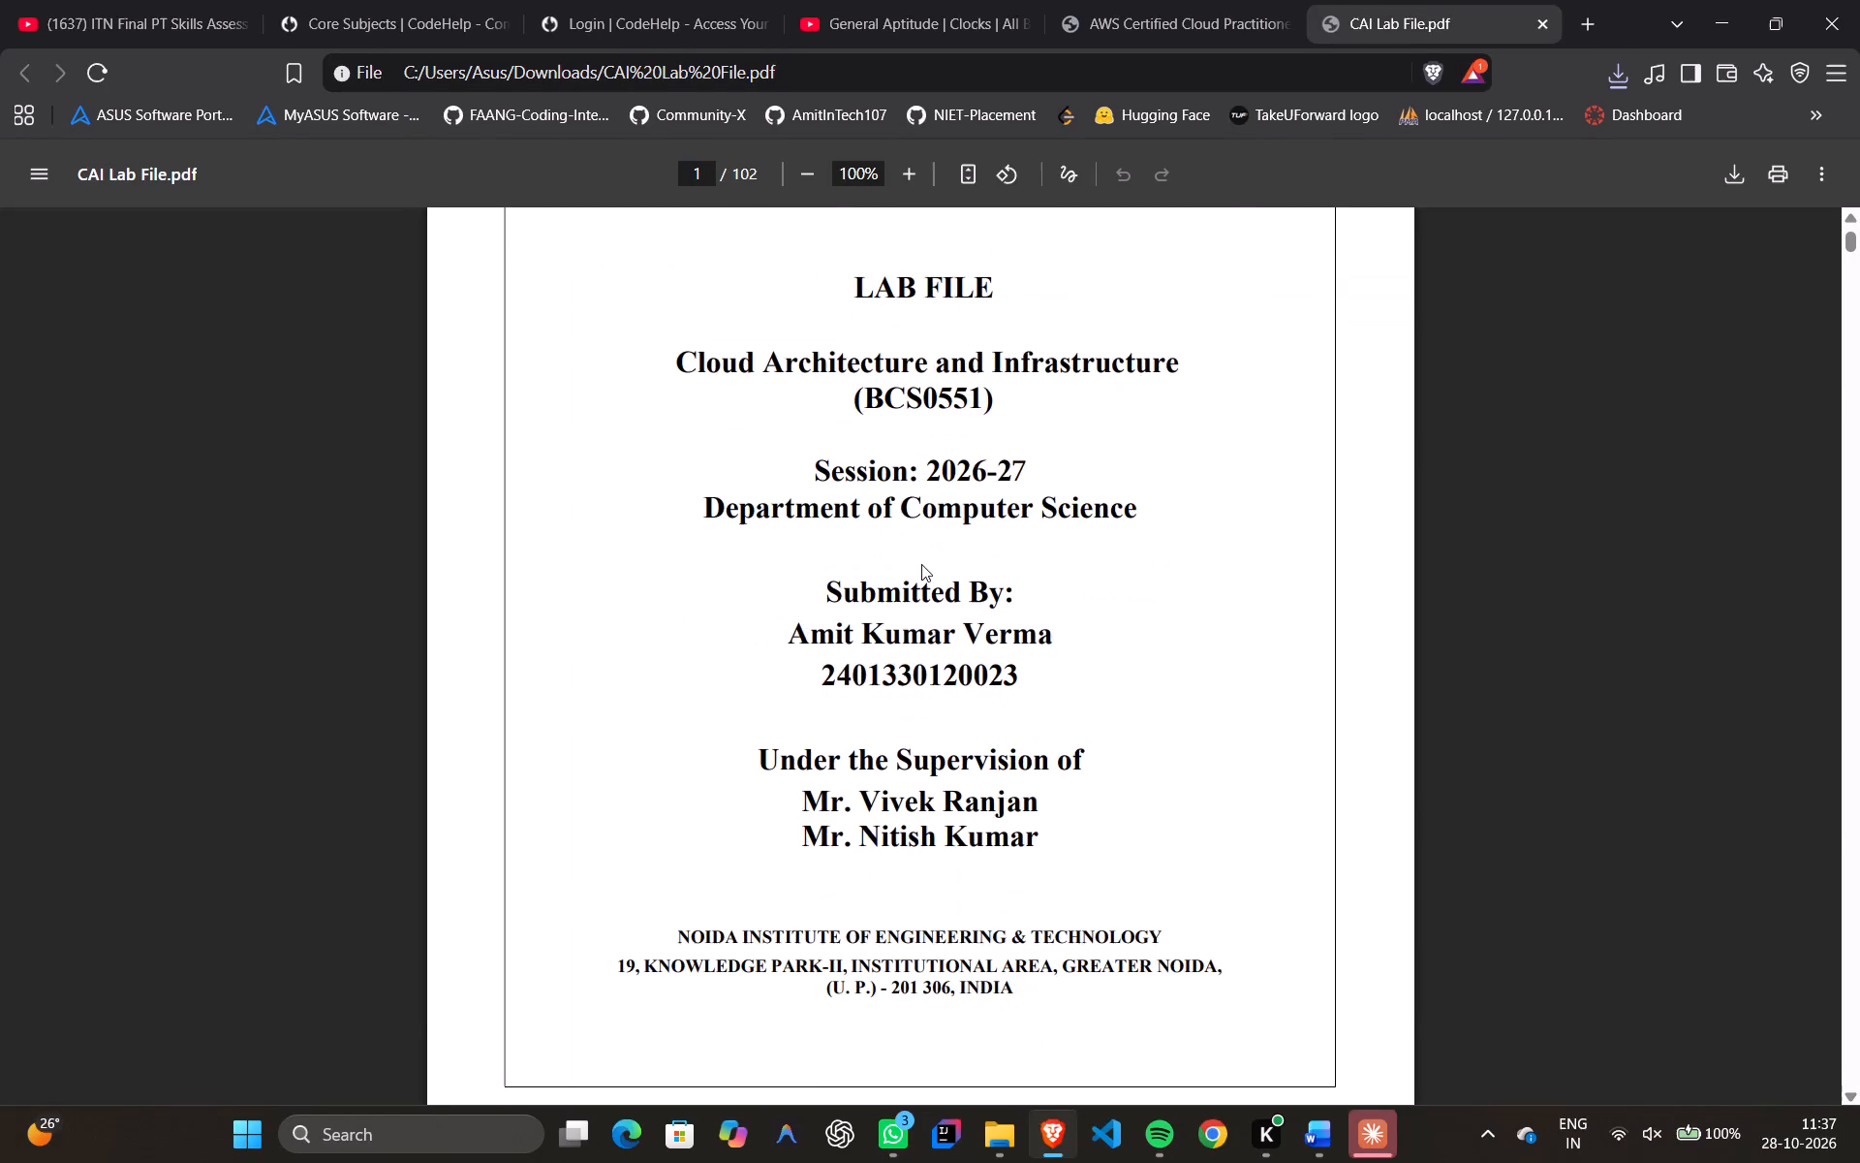
scroll(921, 564, "down", 3)
Inspect the Lab 1 console screenshots in the CAI Lab File PDF at high magnification to judge their sharpness.
scroll(921, 564, "down", 5)
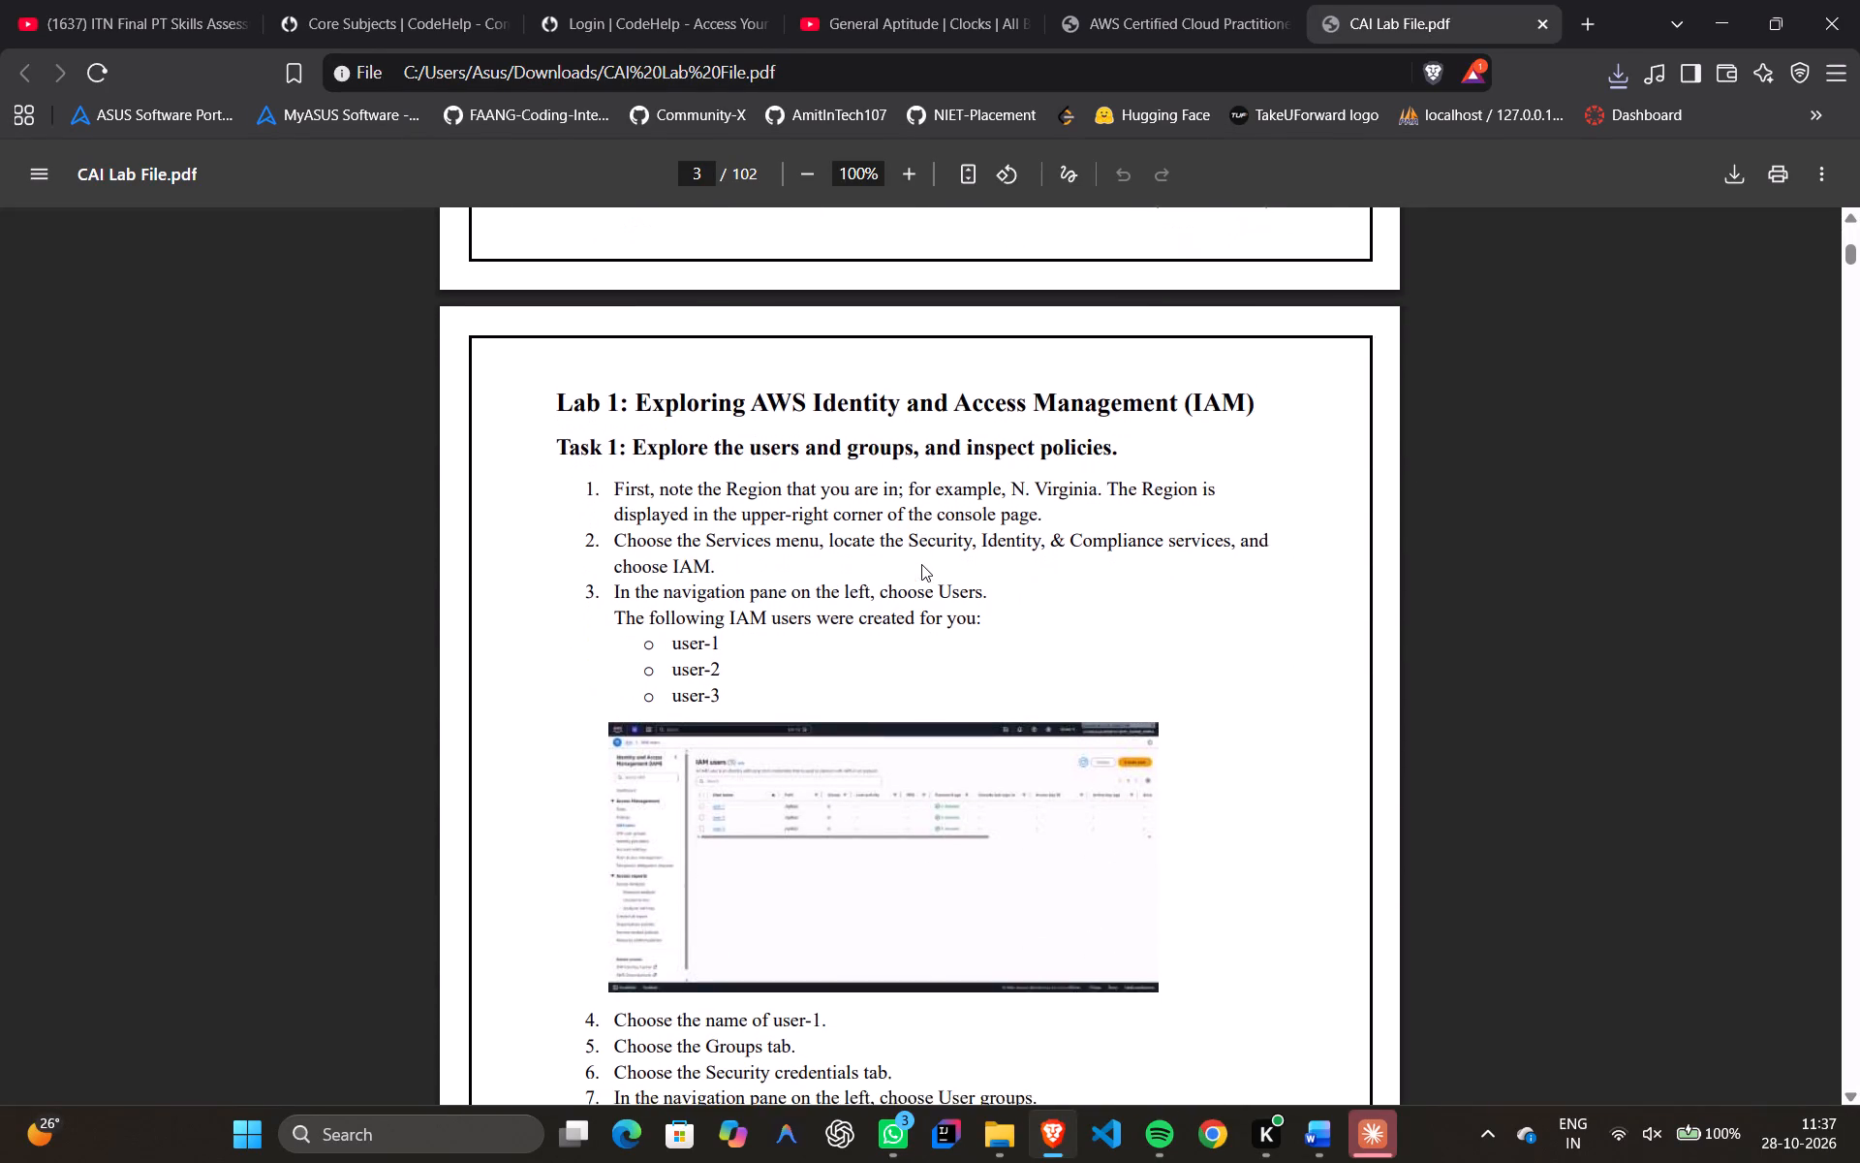
scroll(921, 564, "down", 1)
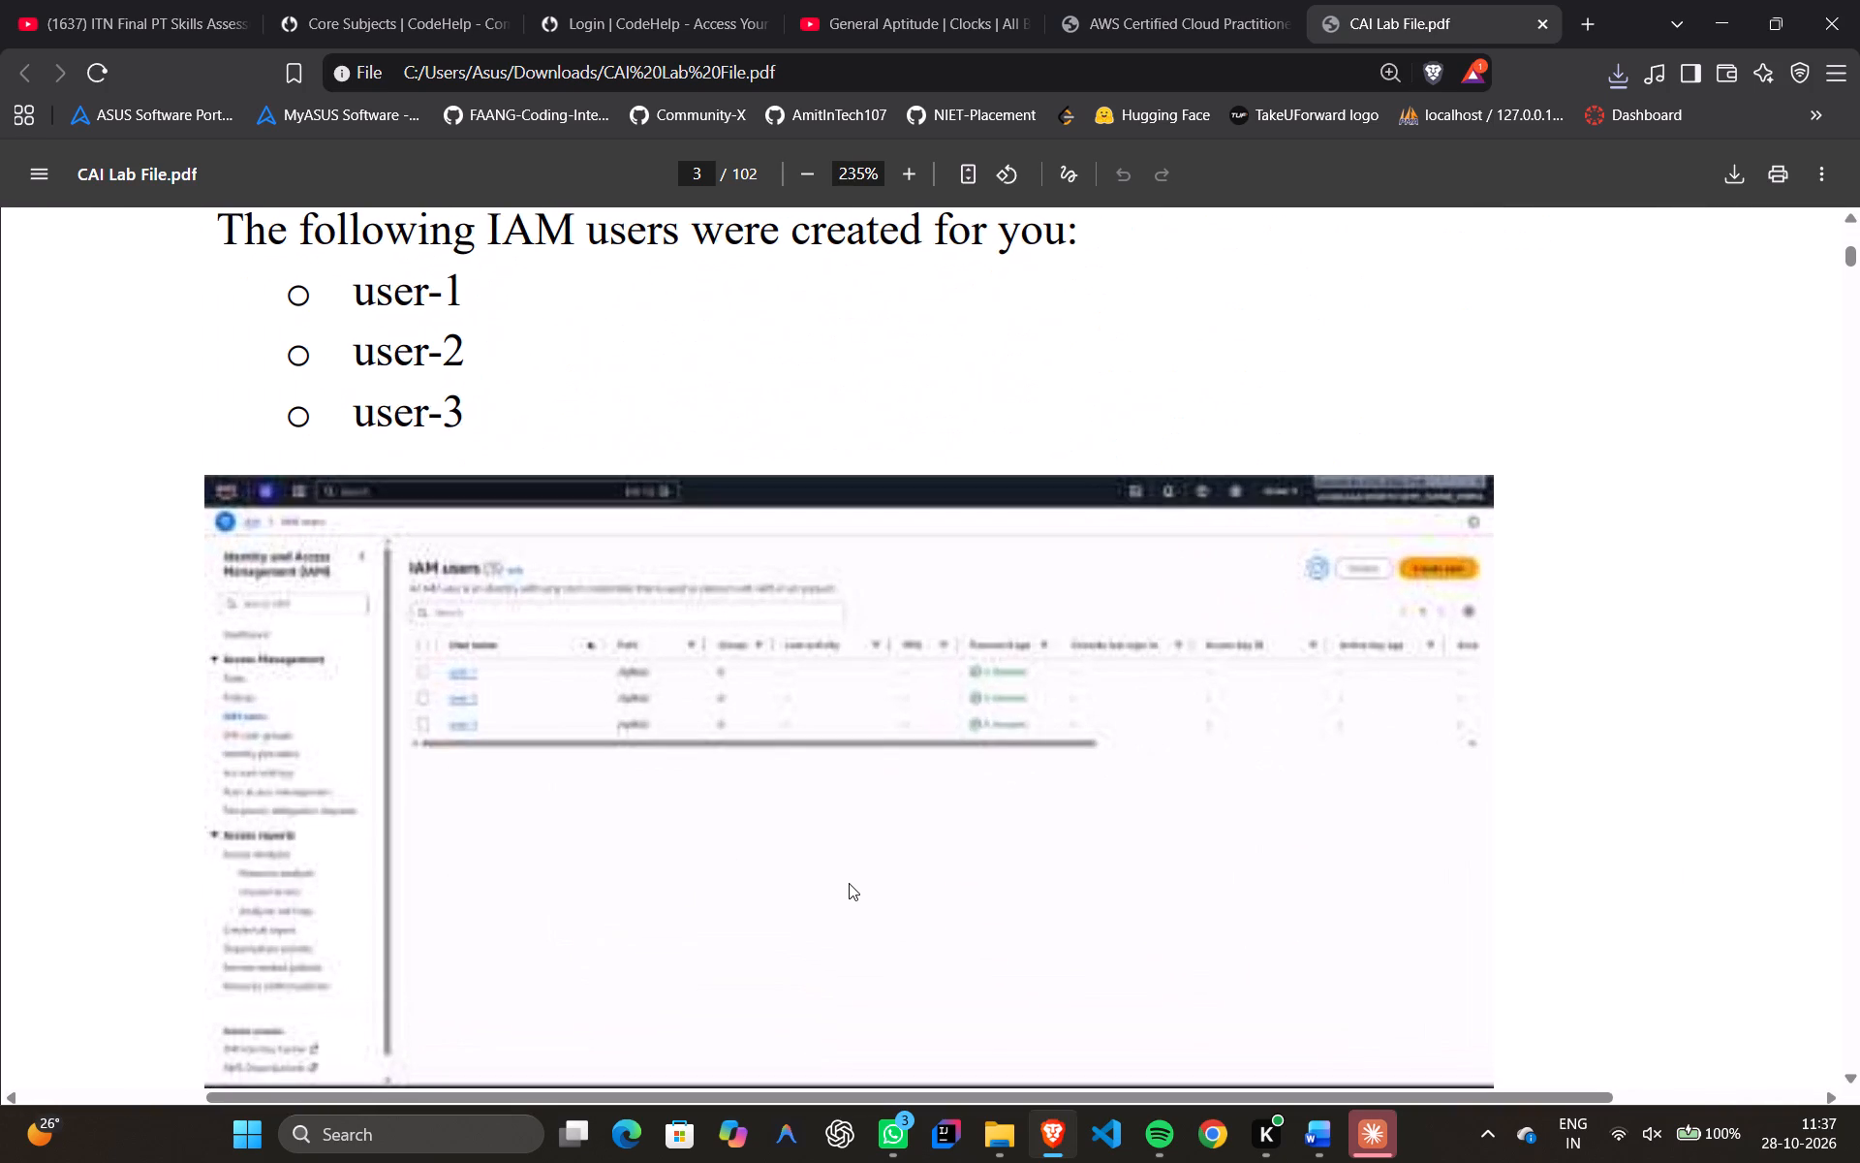
scroll(849, 883, "down", 2)
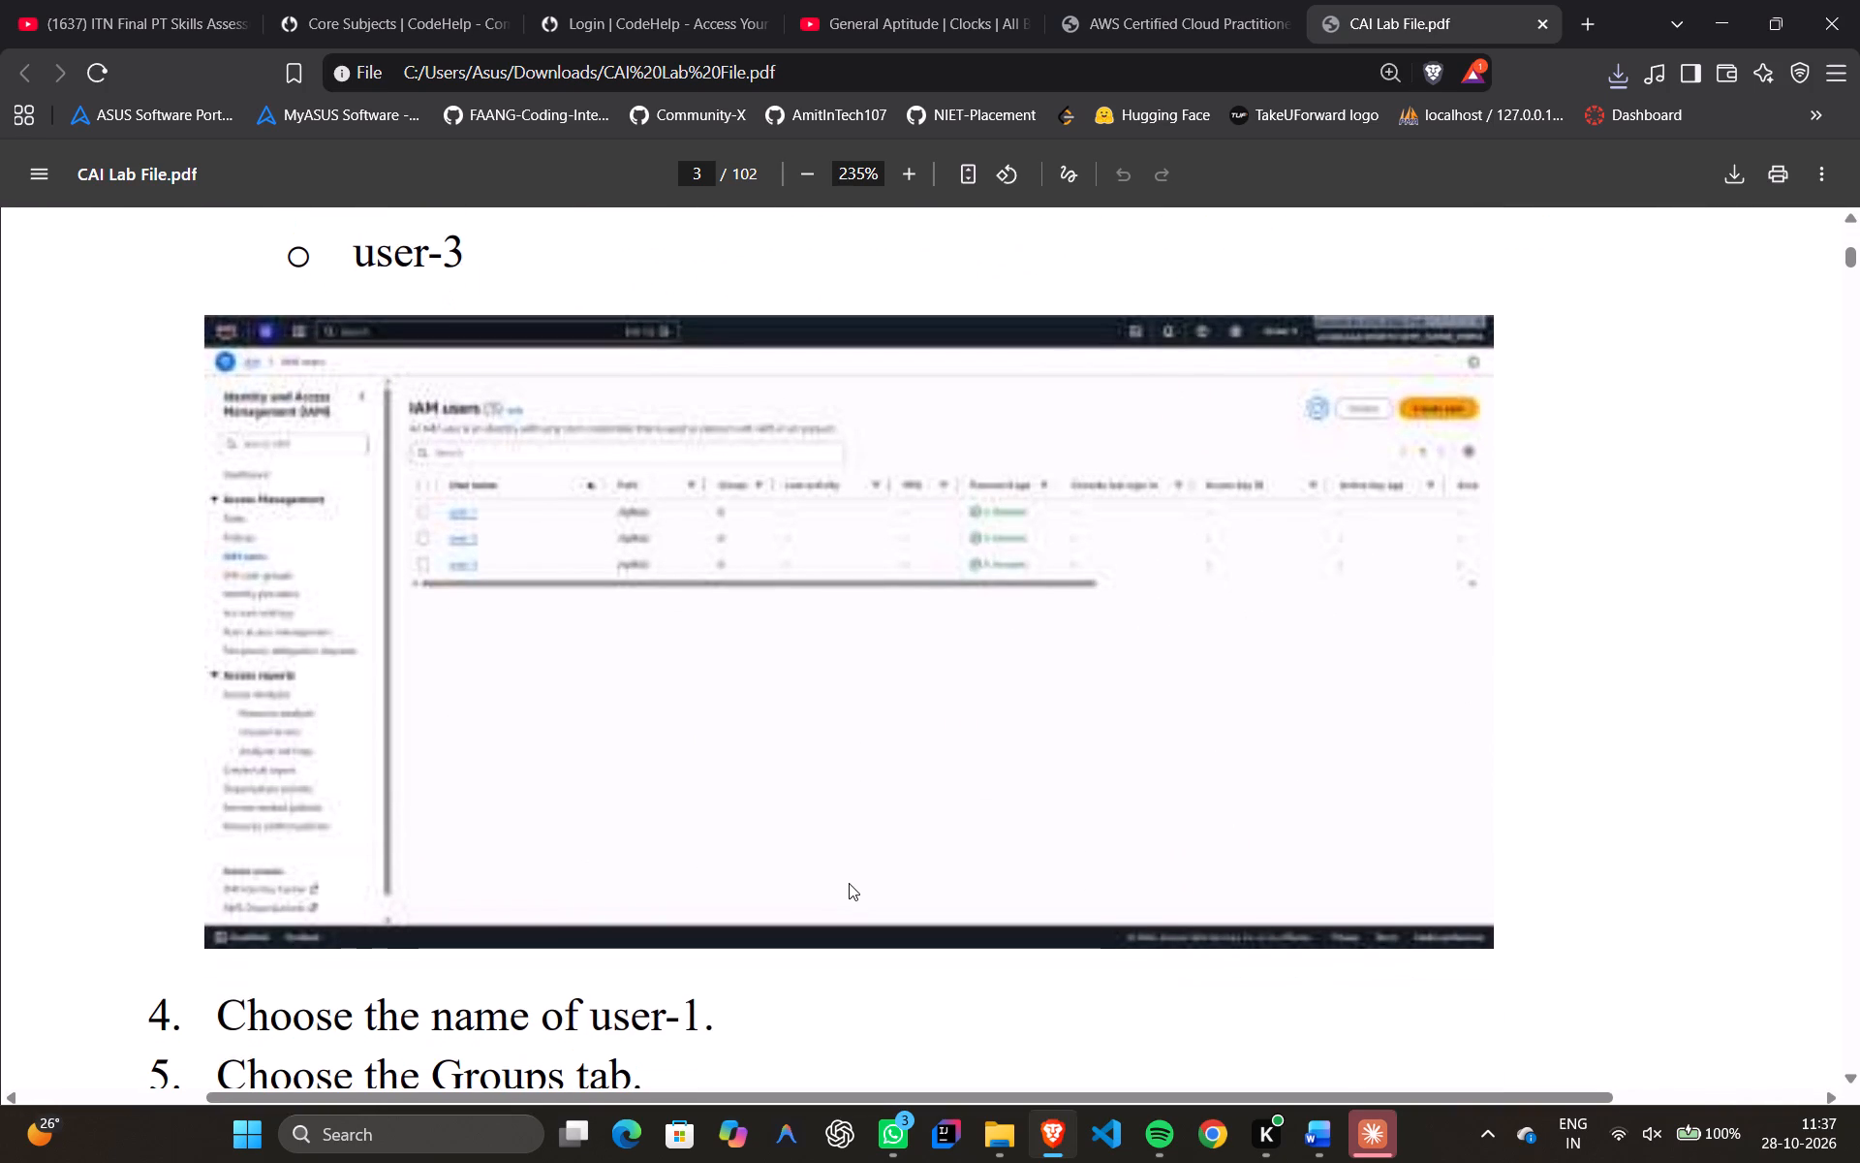
left_click(697, 761)
scroll(697, 761, "down", 6)
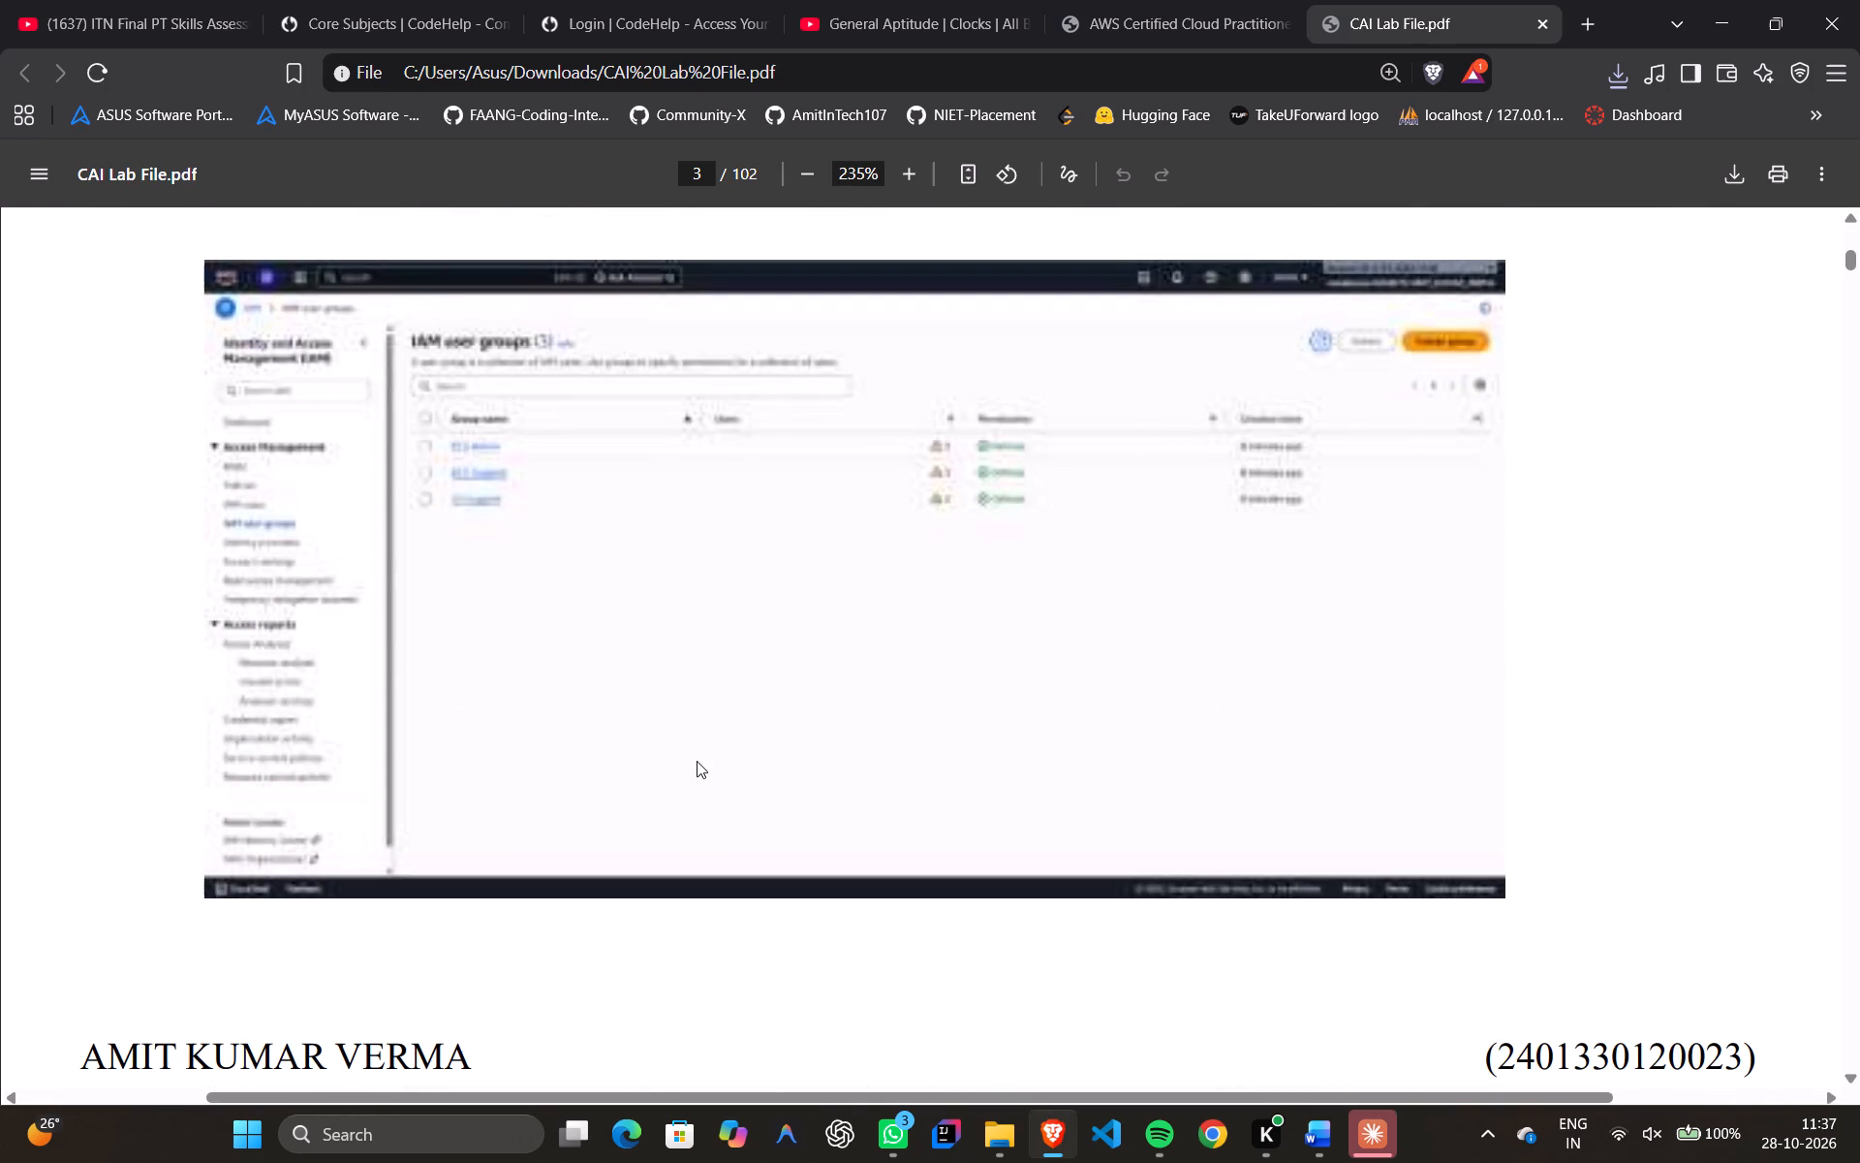
scroll(697, 761, "down", 9)
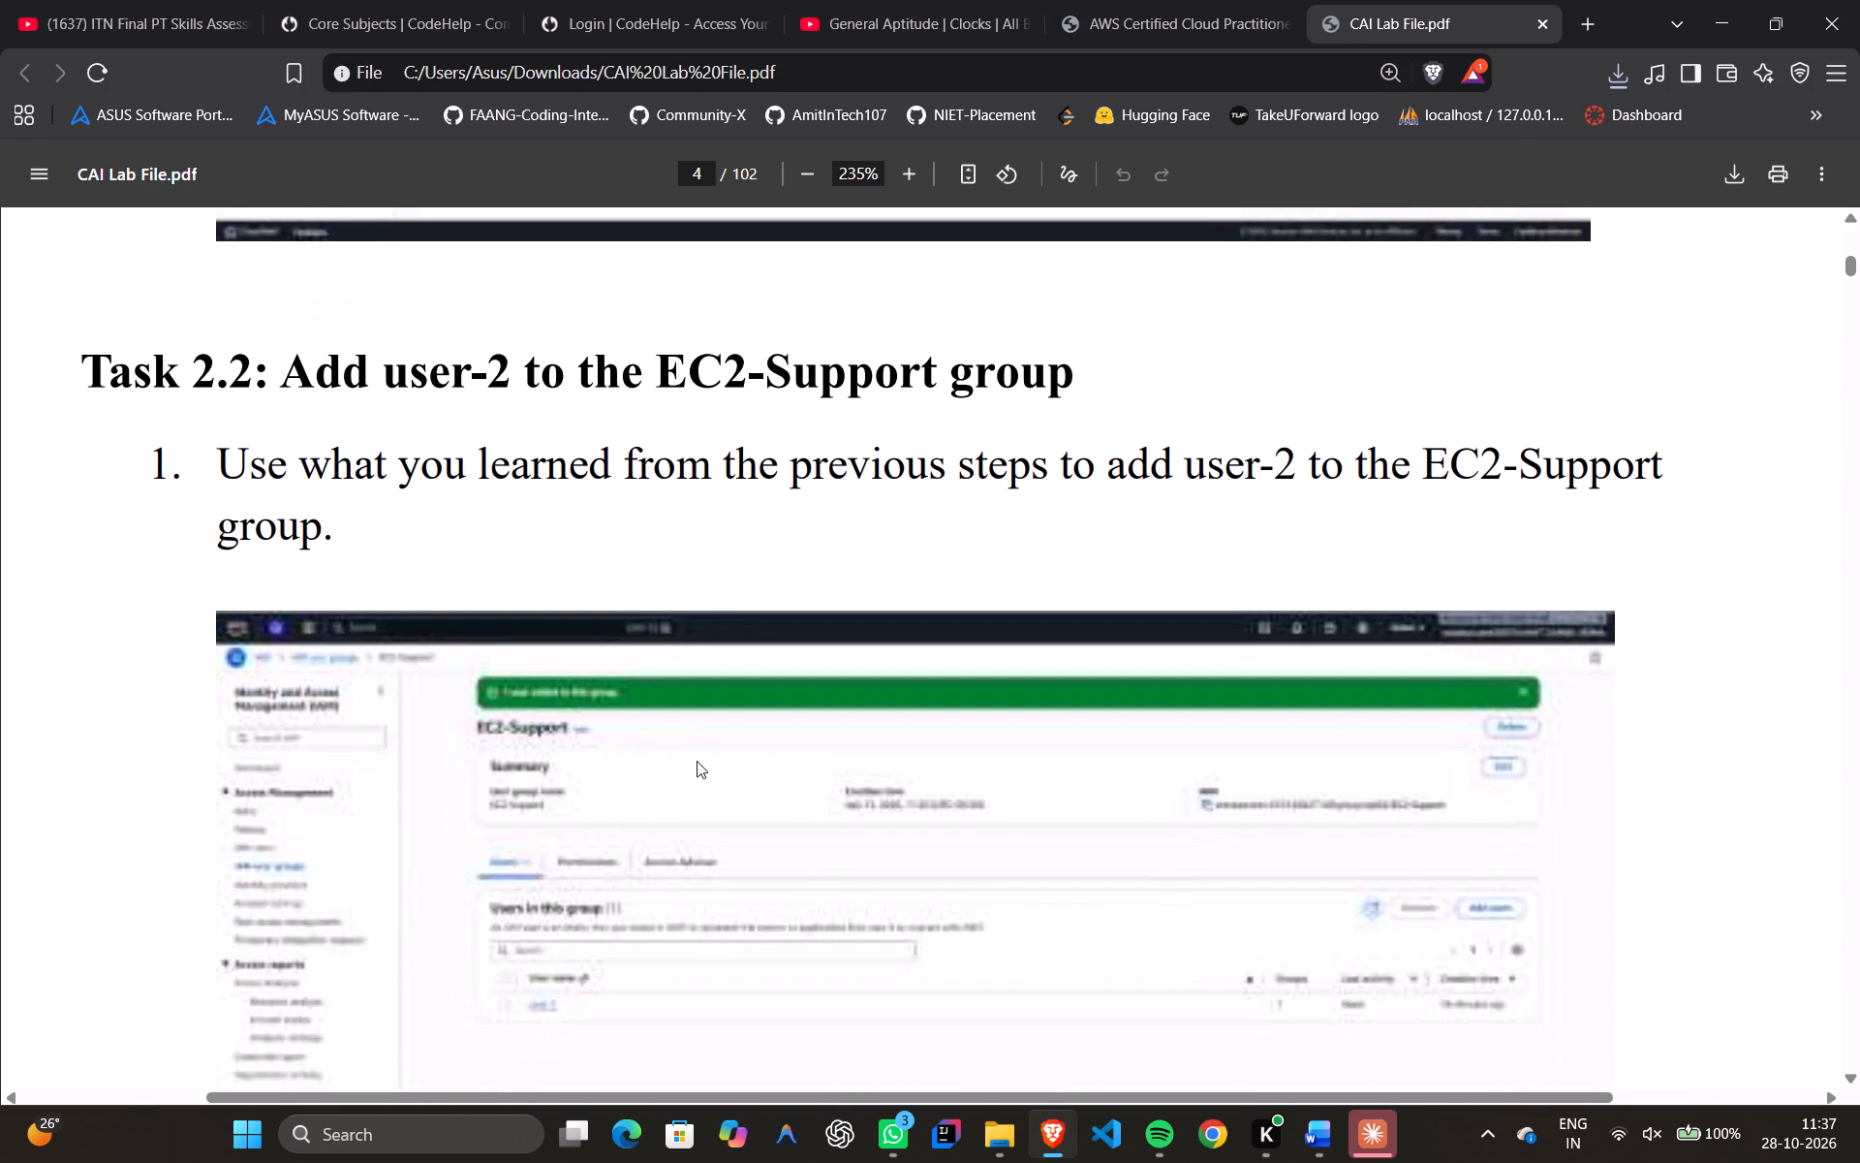
scroll(697, 761, "down", 1)
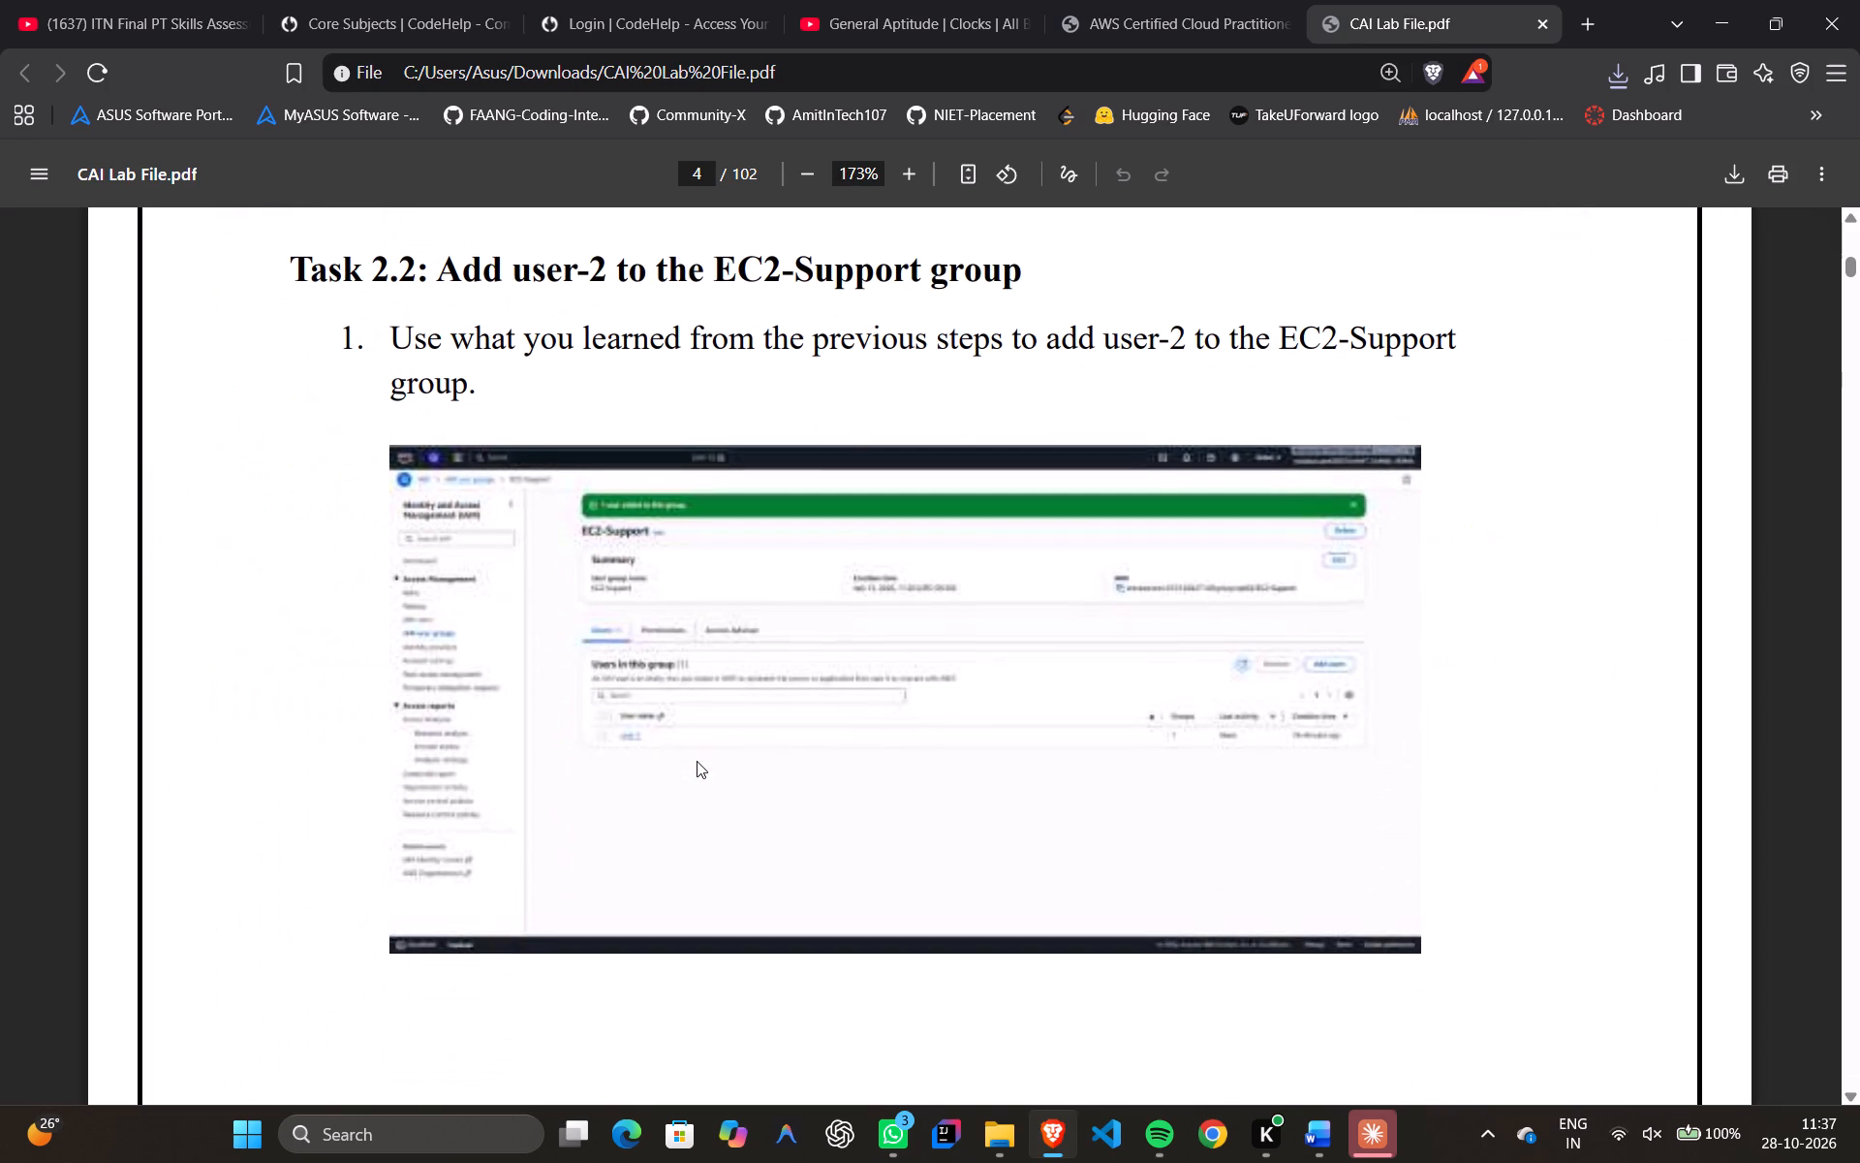
scroll(697, 761, "down", 1)
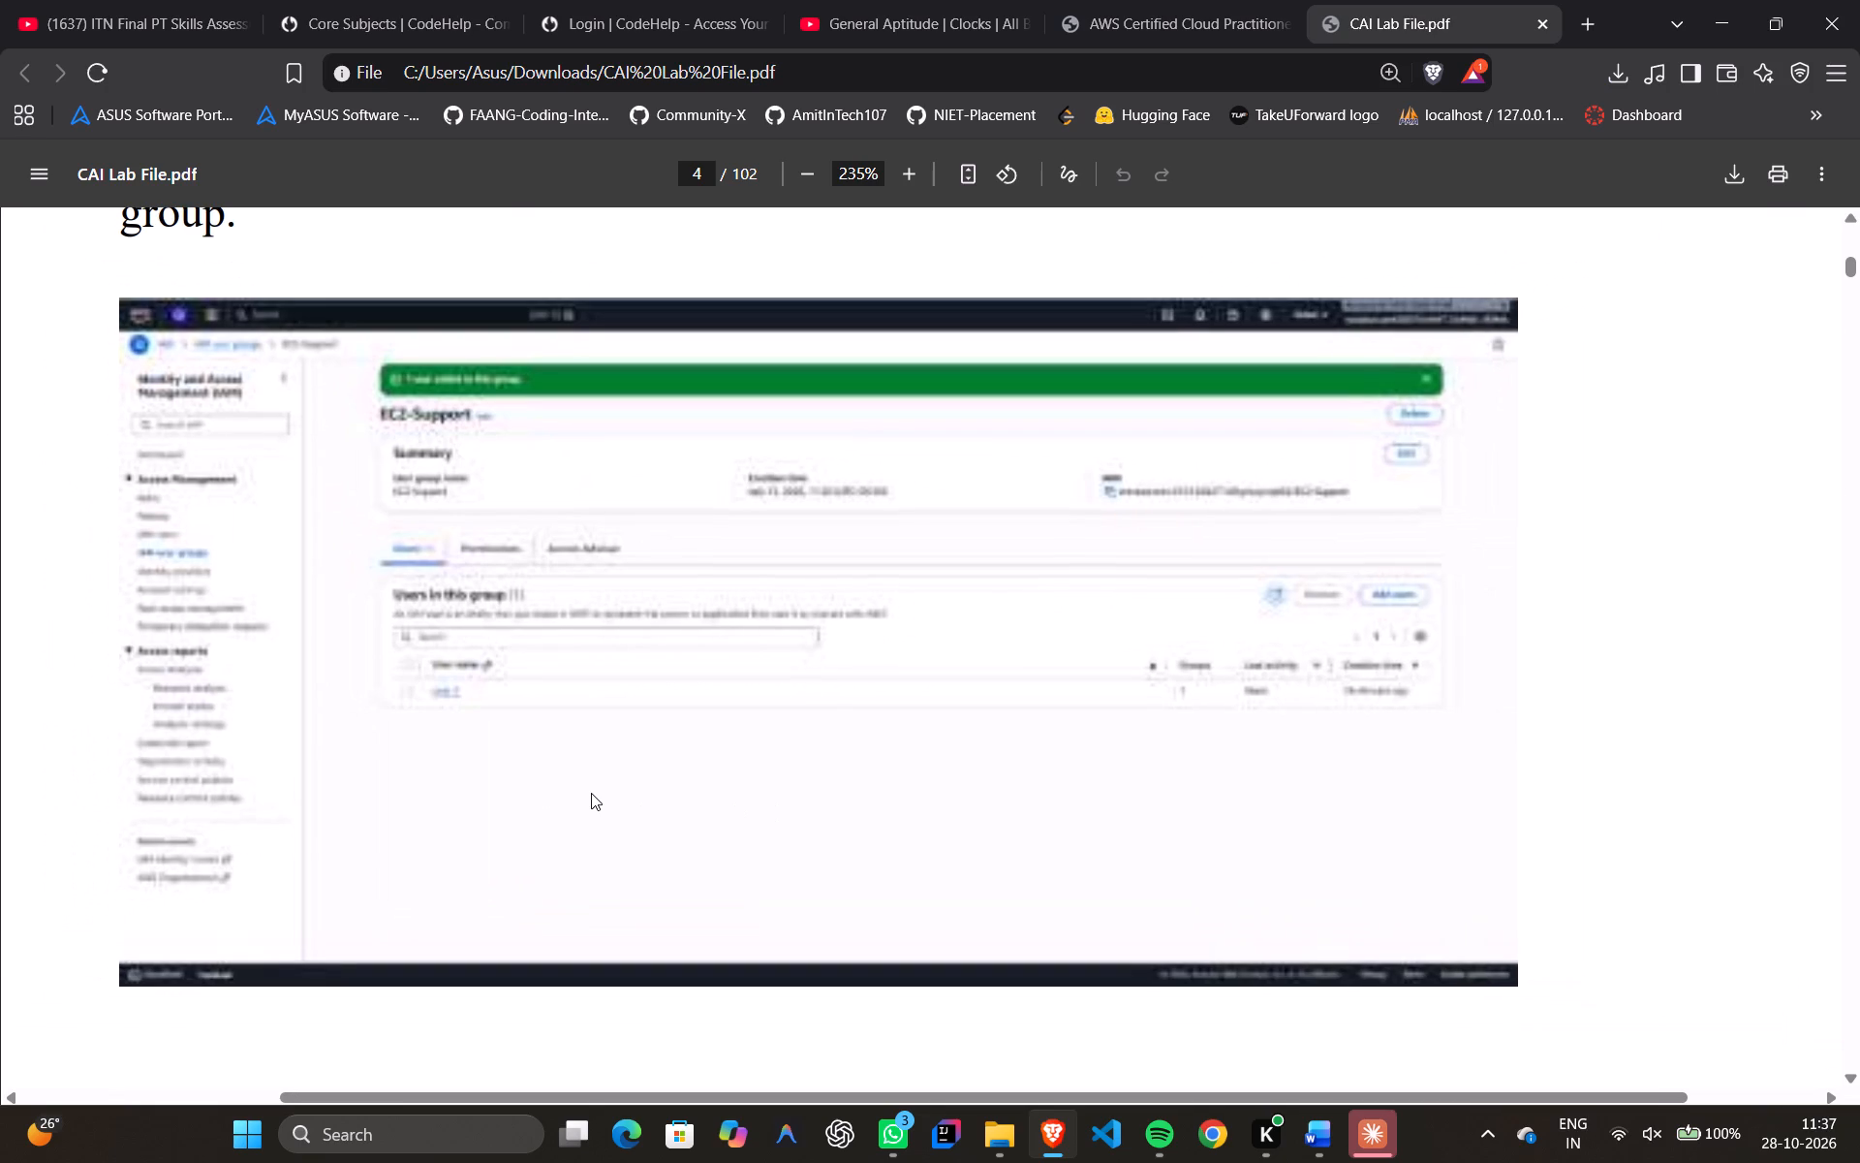
left_click(517, 781)
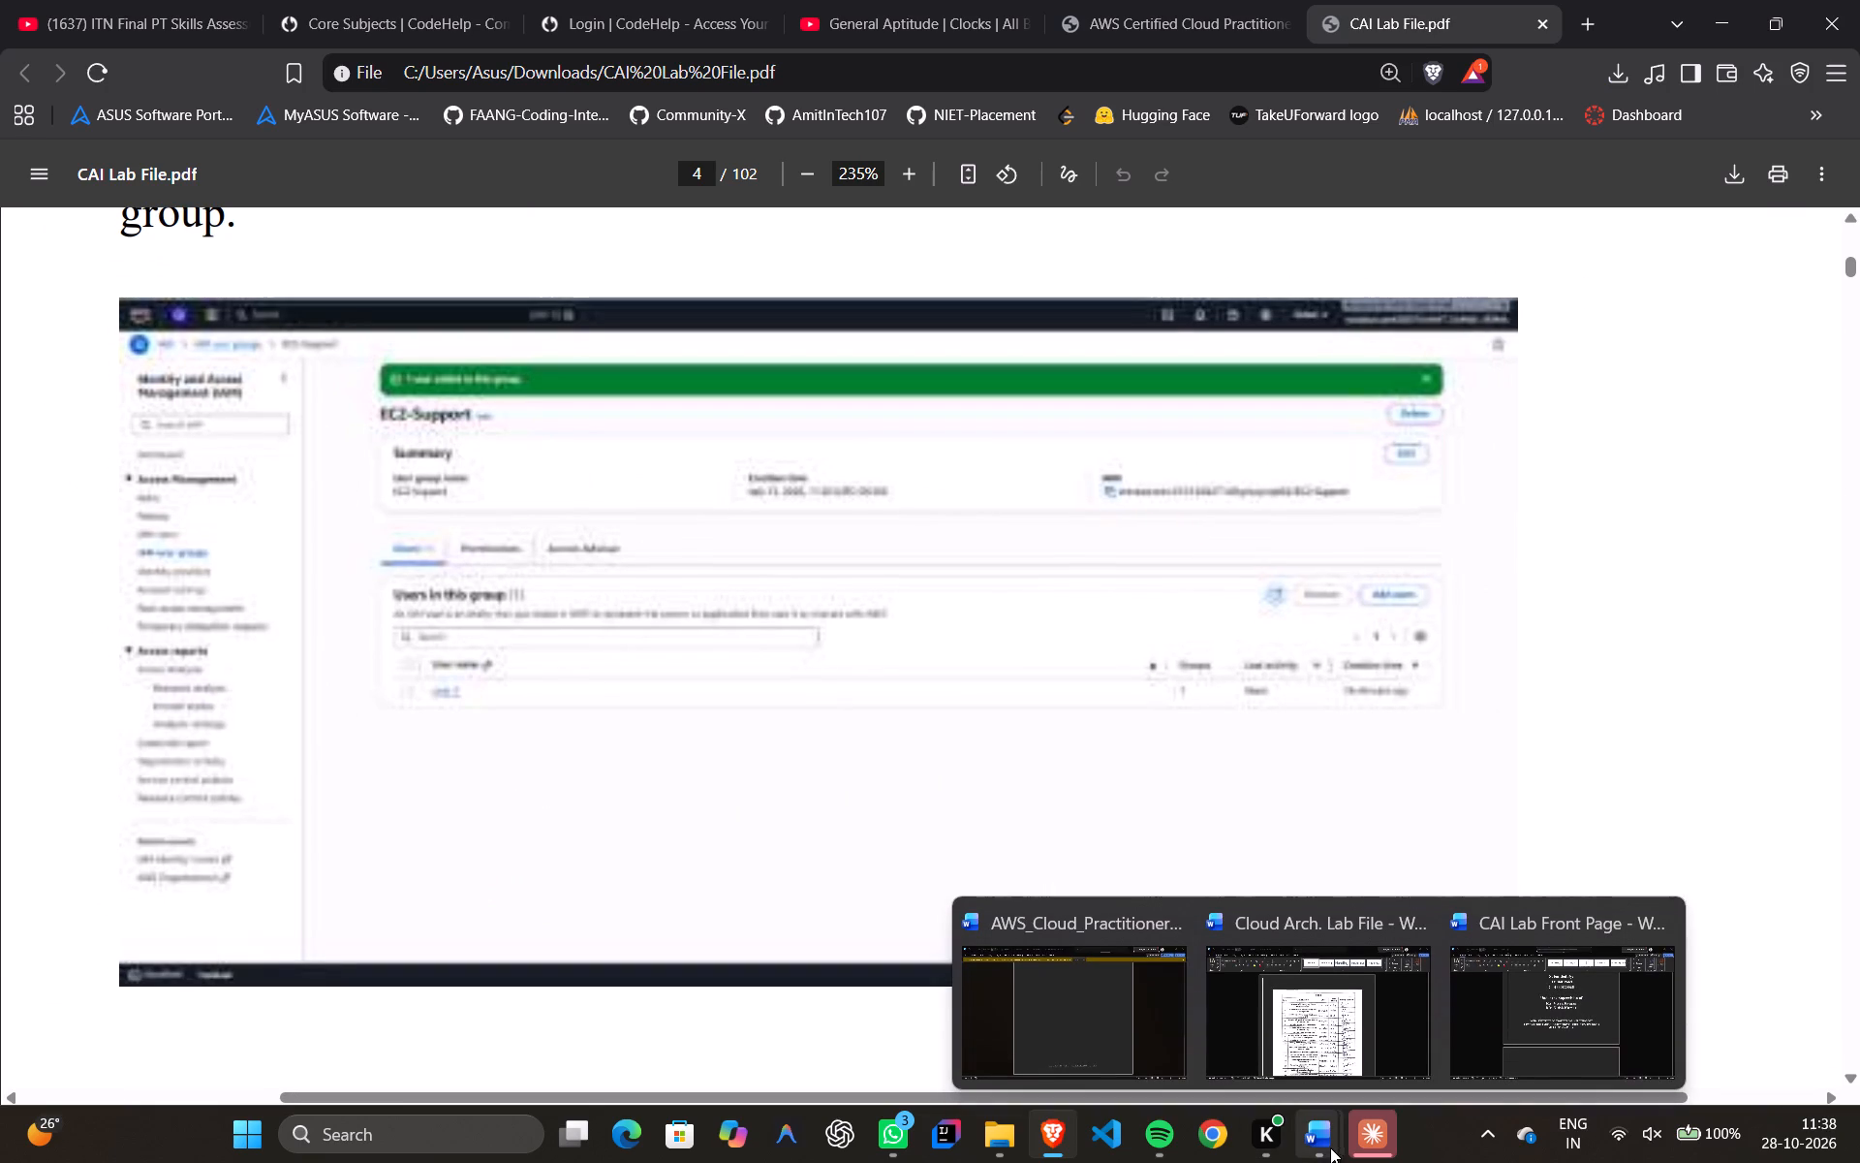
Switch to the Cloud Arch. Lab File document in Word and look through the index page and Lab 1 screenshots.
left_click(1299, 1024)
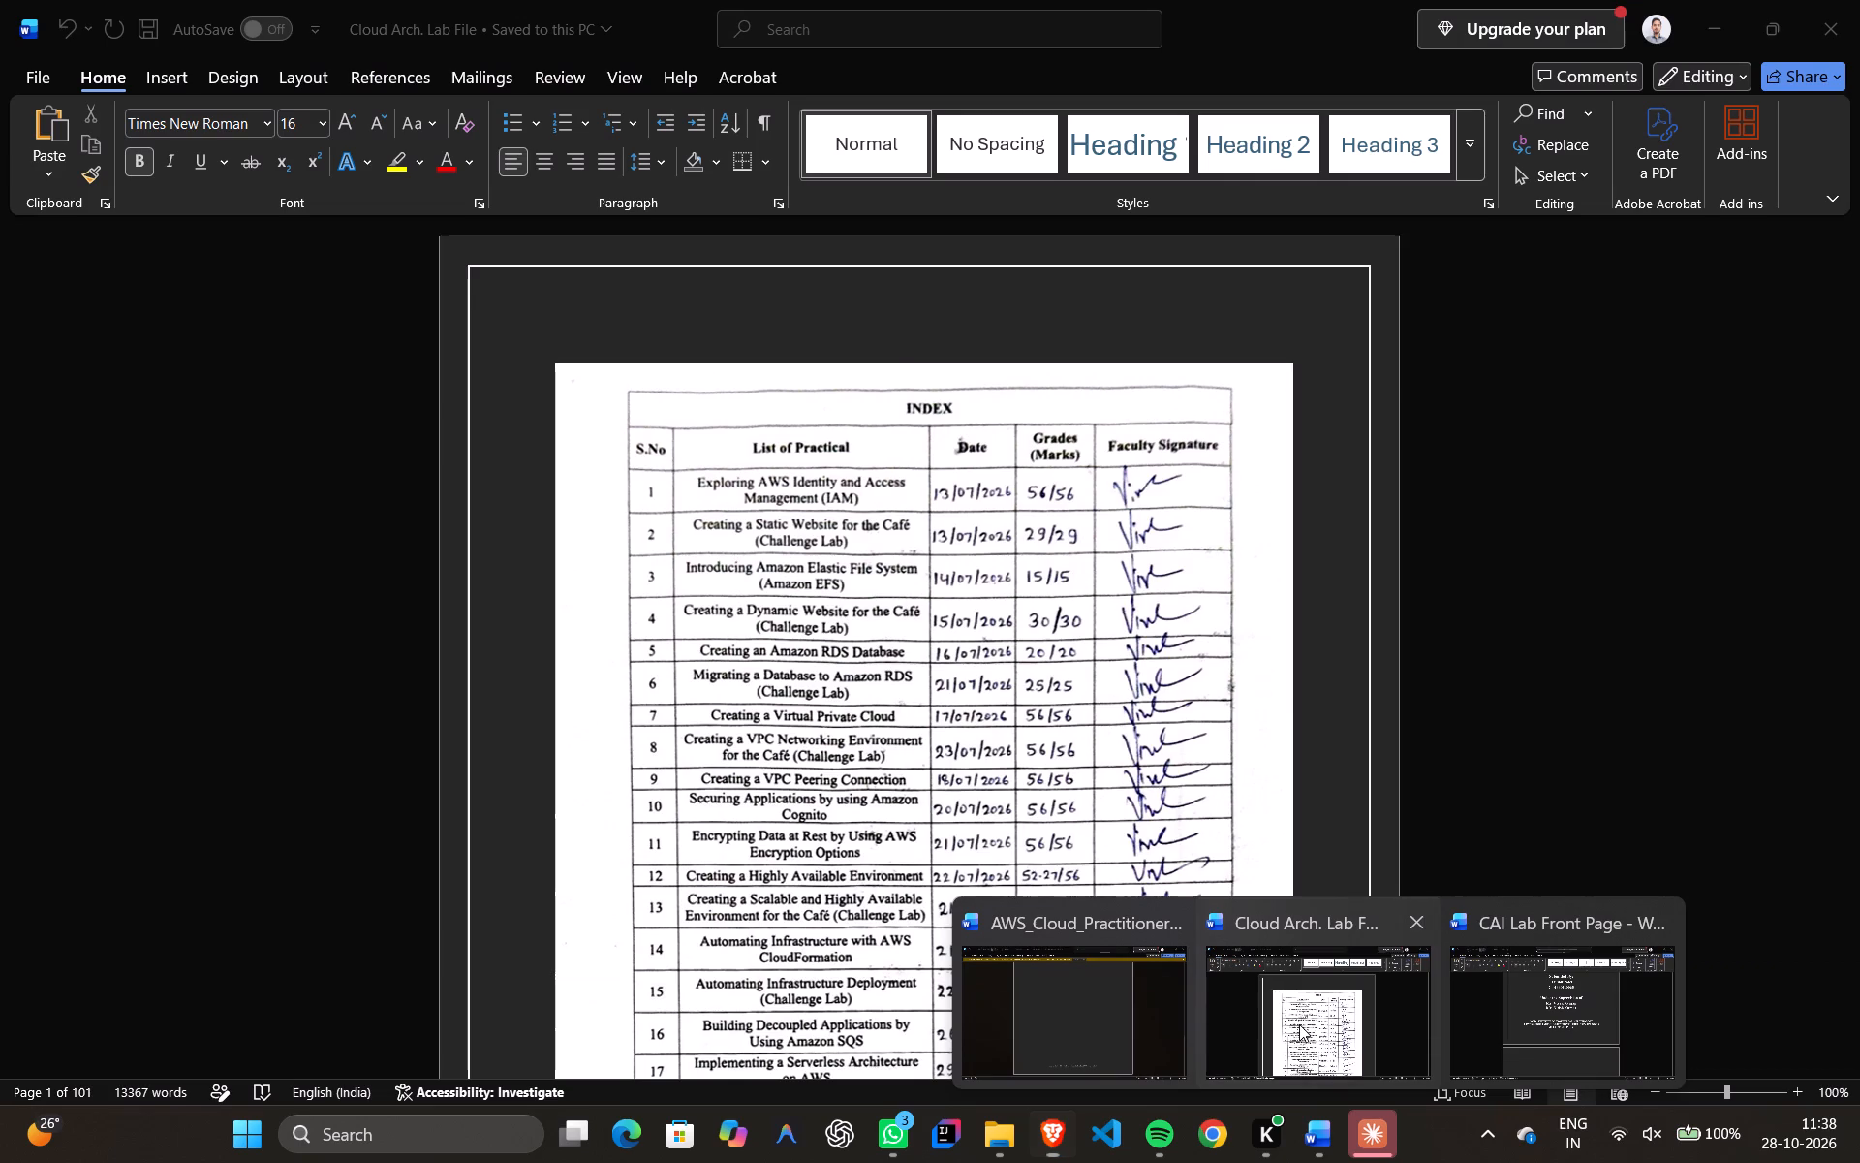
scroll(1061, 876, "down", 4)
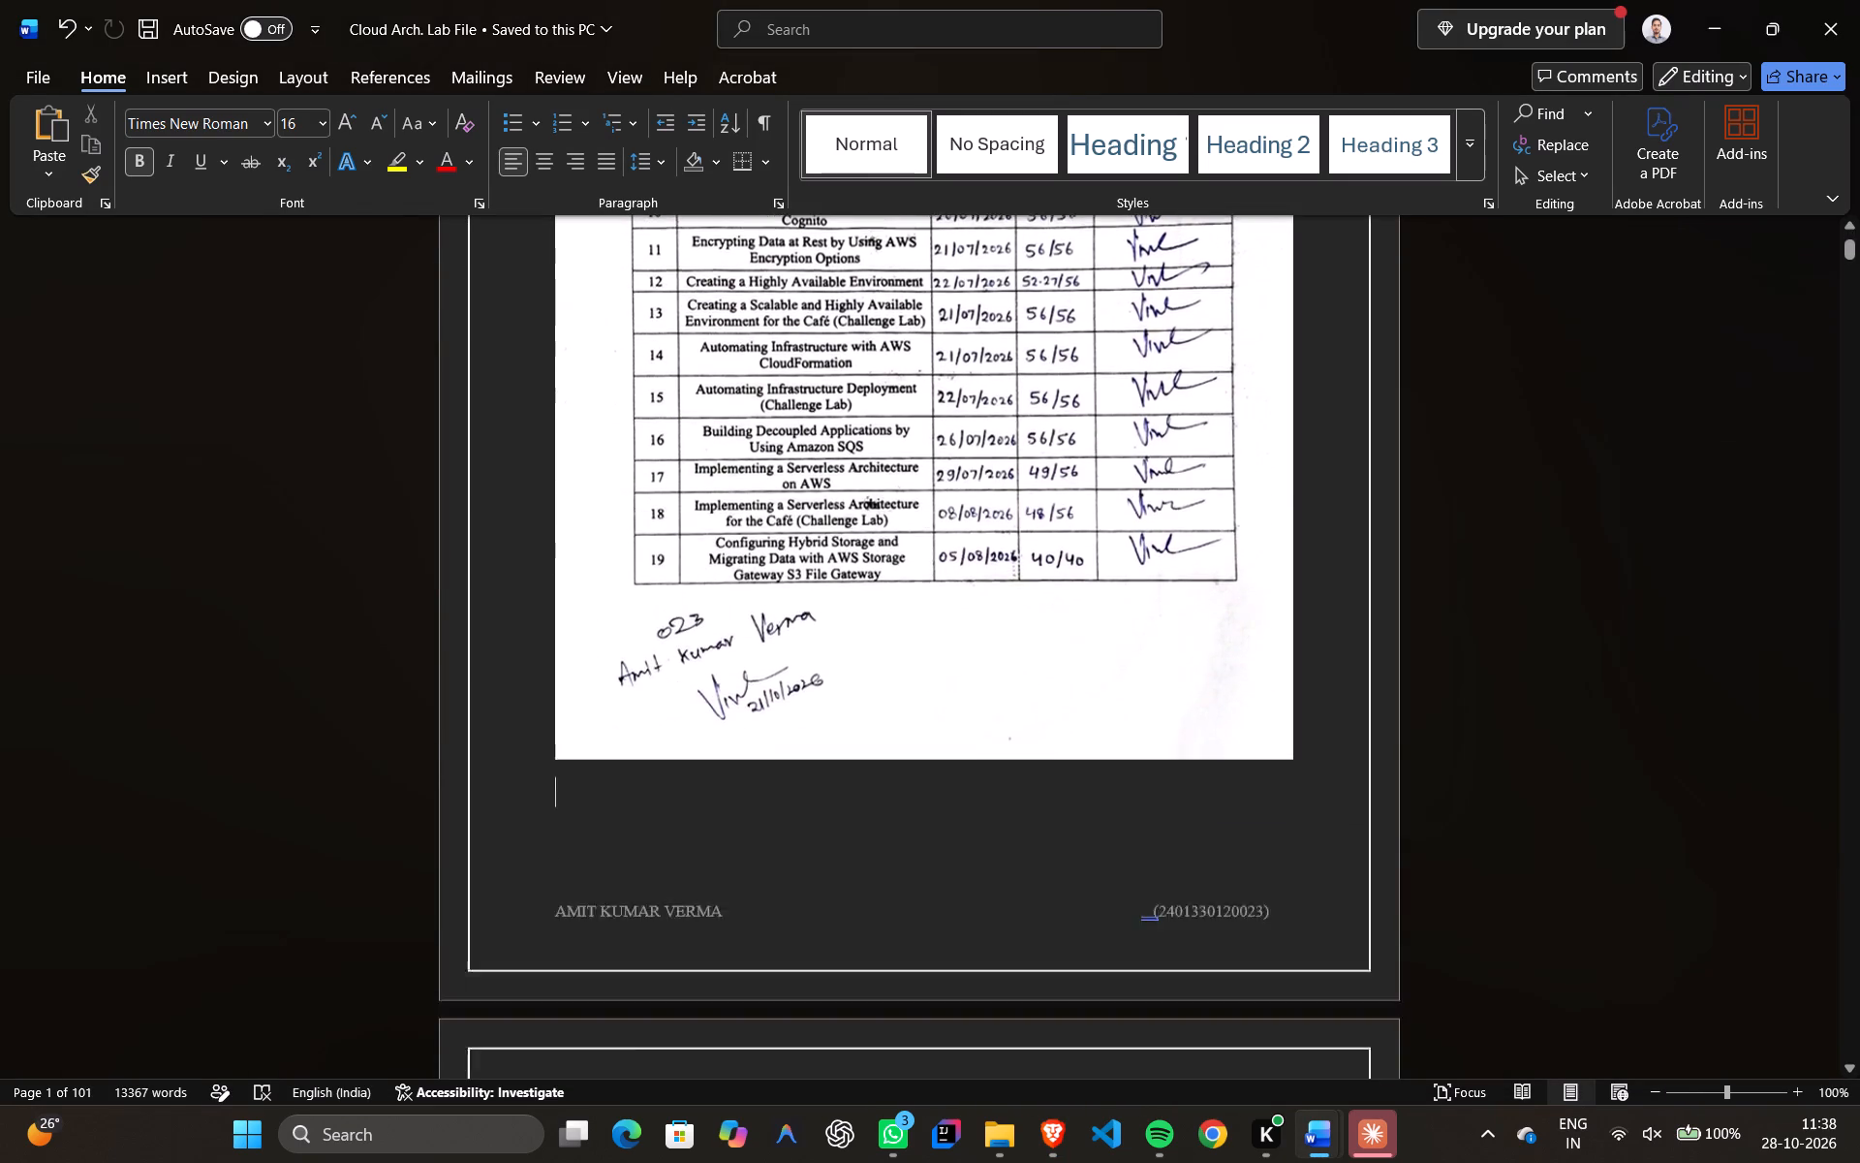
scroll(1061, 876, "down", 5)
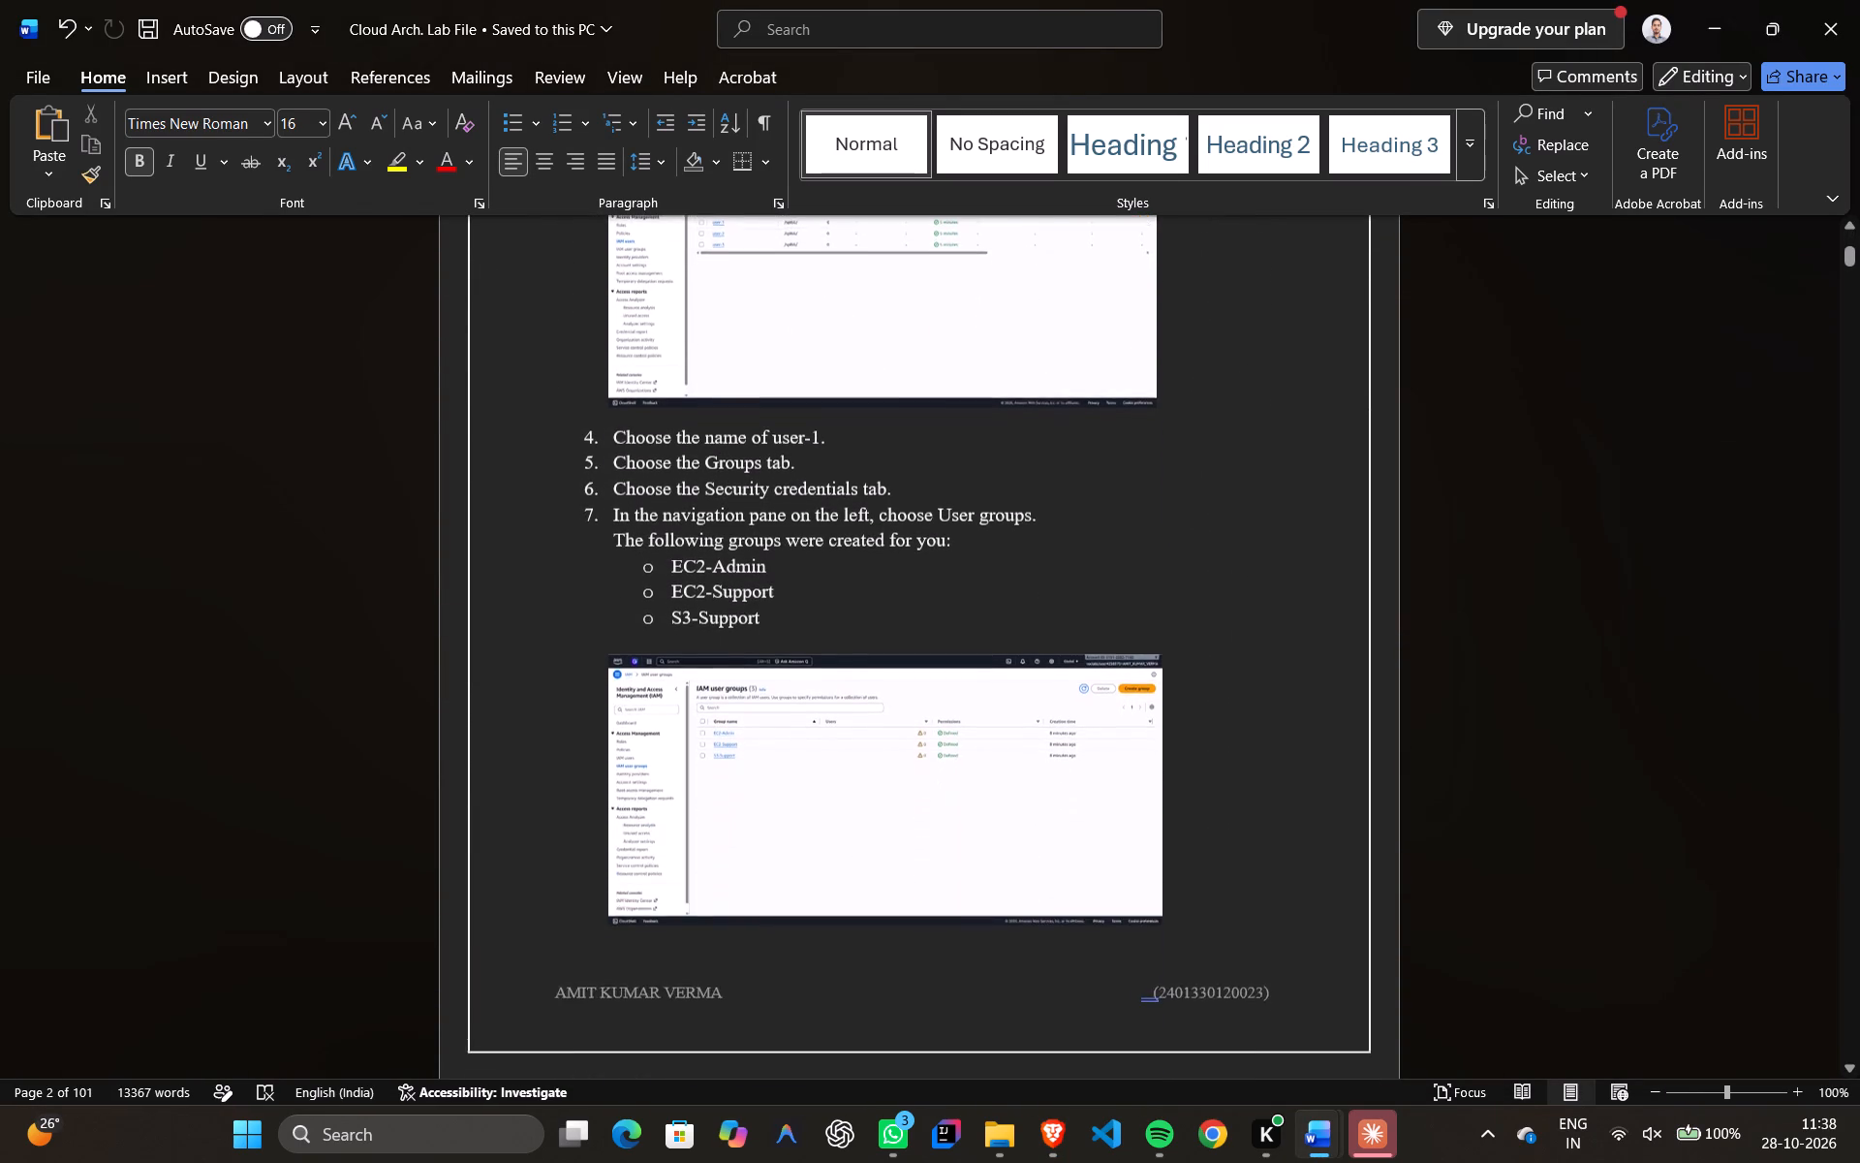
Open the Cloud Arch. Lab File PDF from Downloads and inspect its Lab 1 IAM screenshots at high magnification.
left_click(980, 1147)
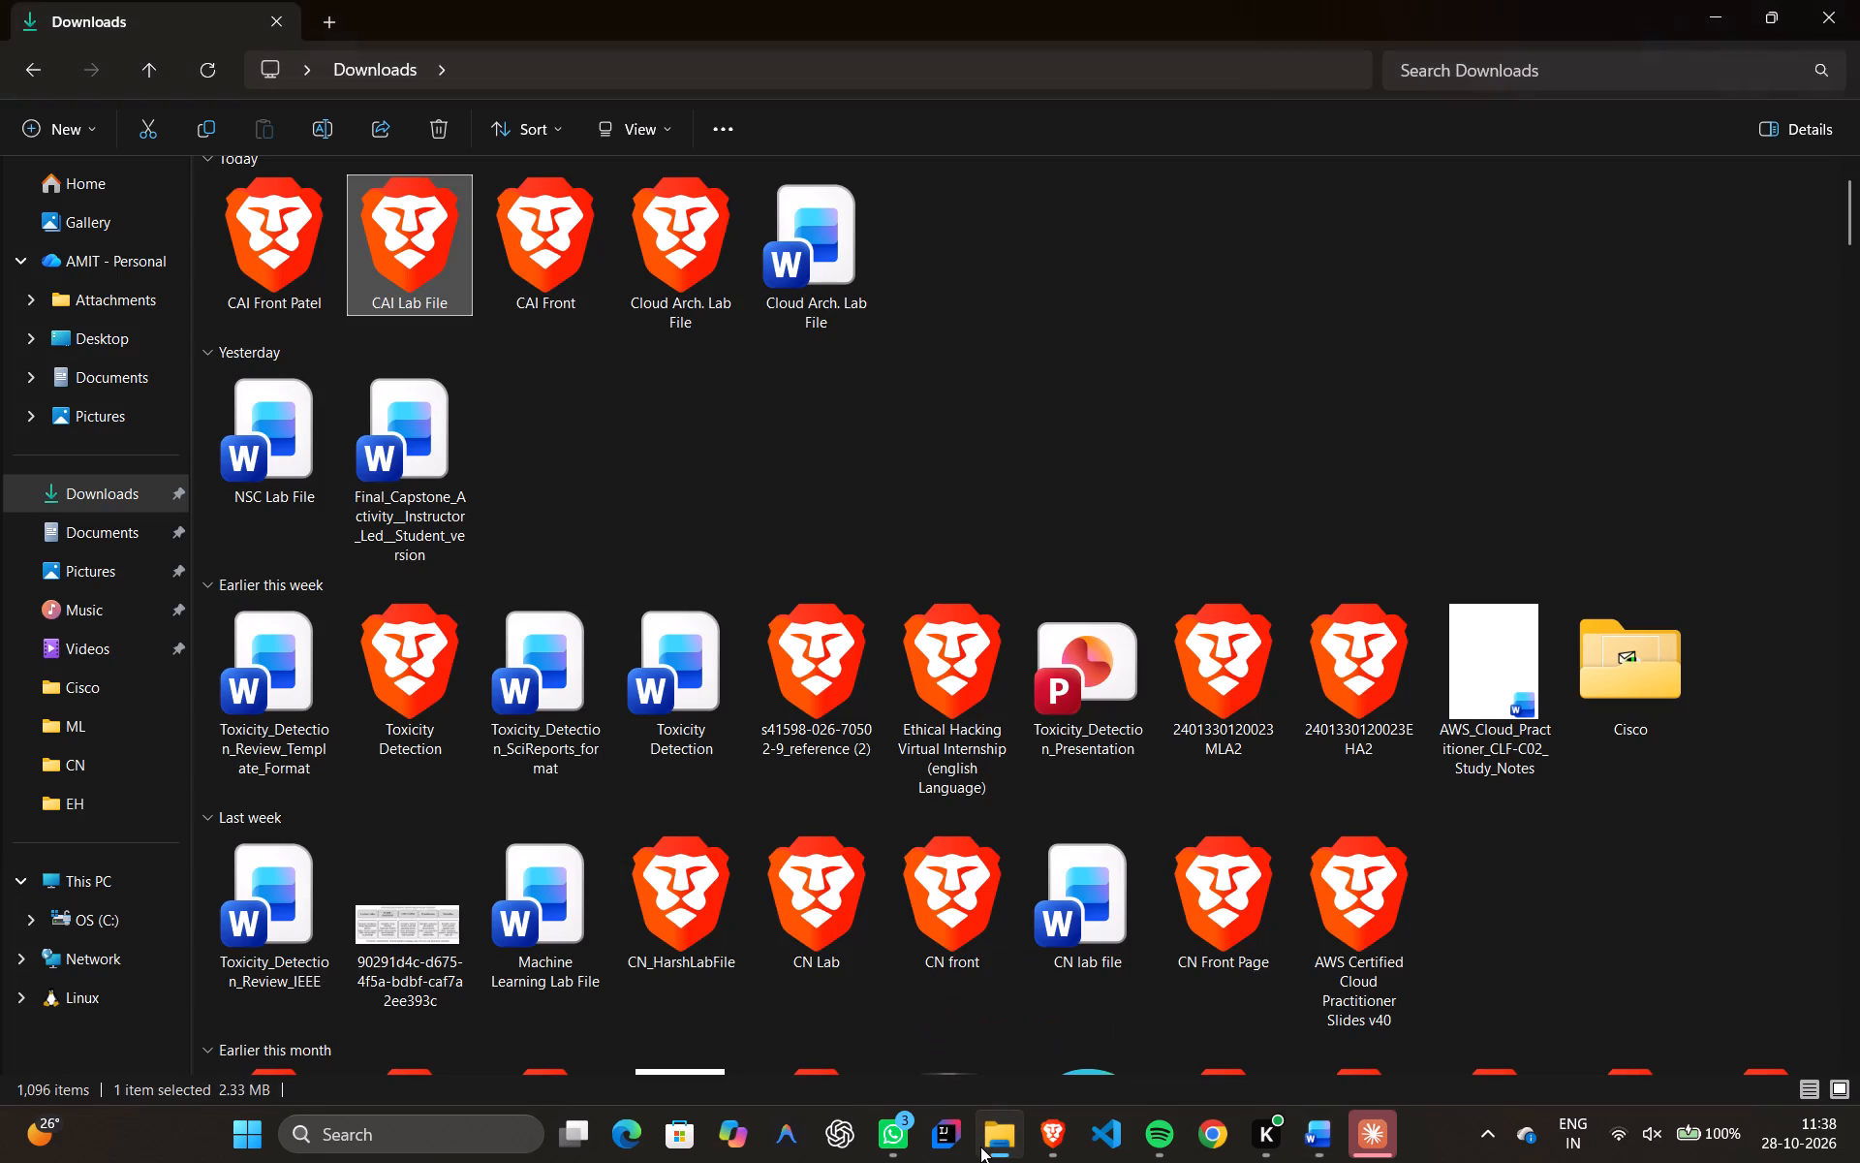
double_click(676, 270)
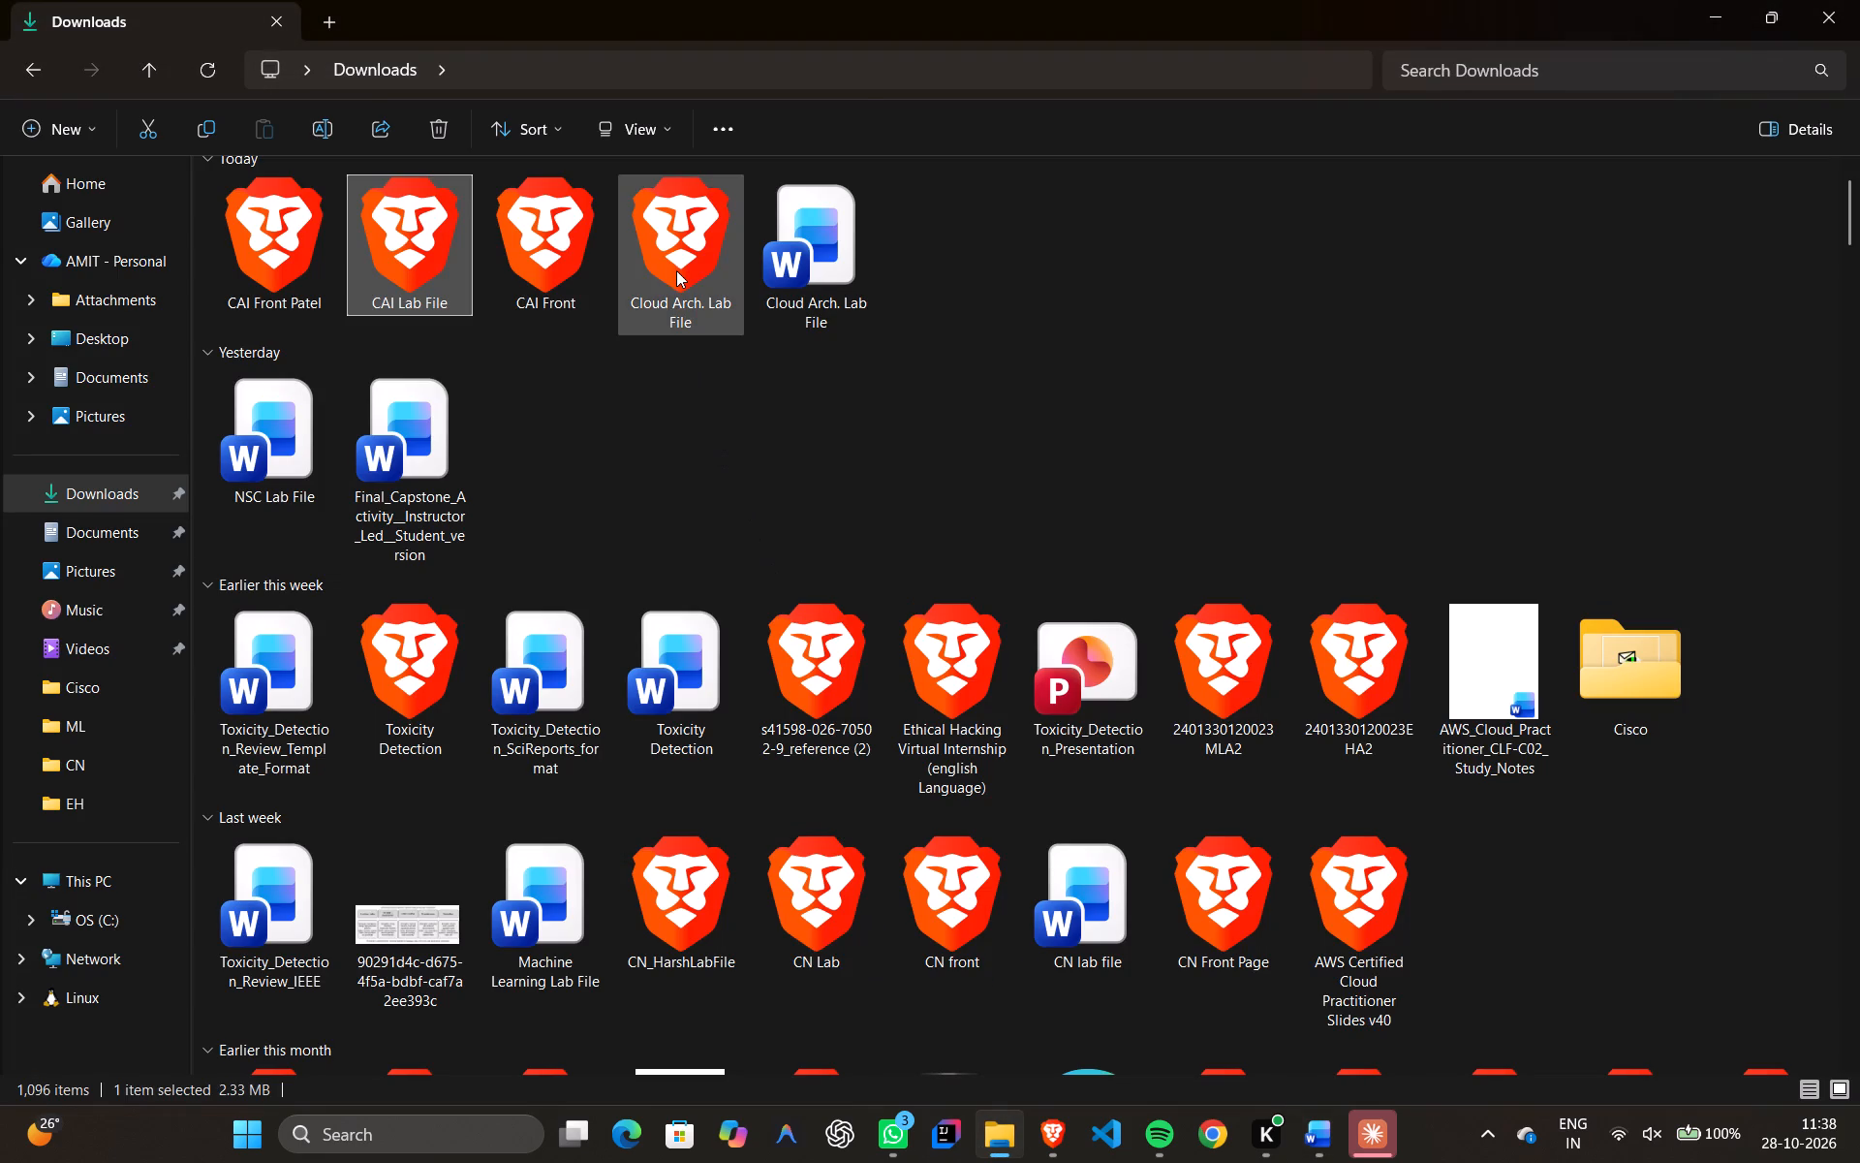
scroll(816, 677, "down", 8)
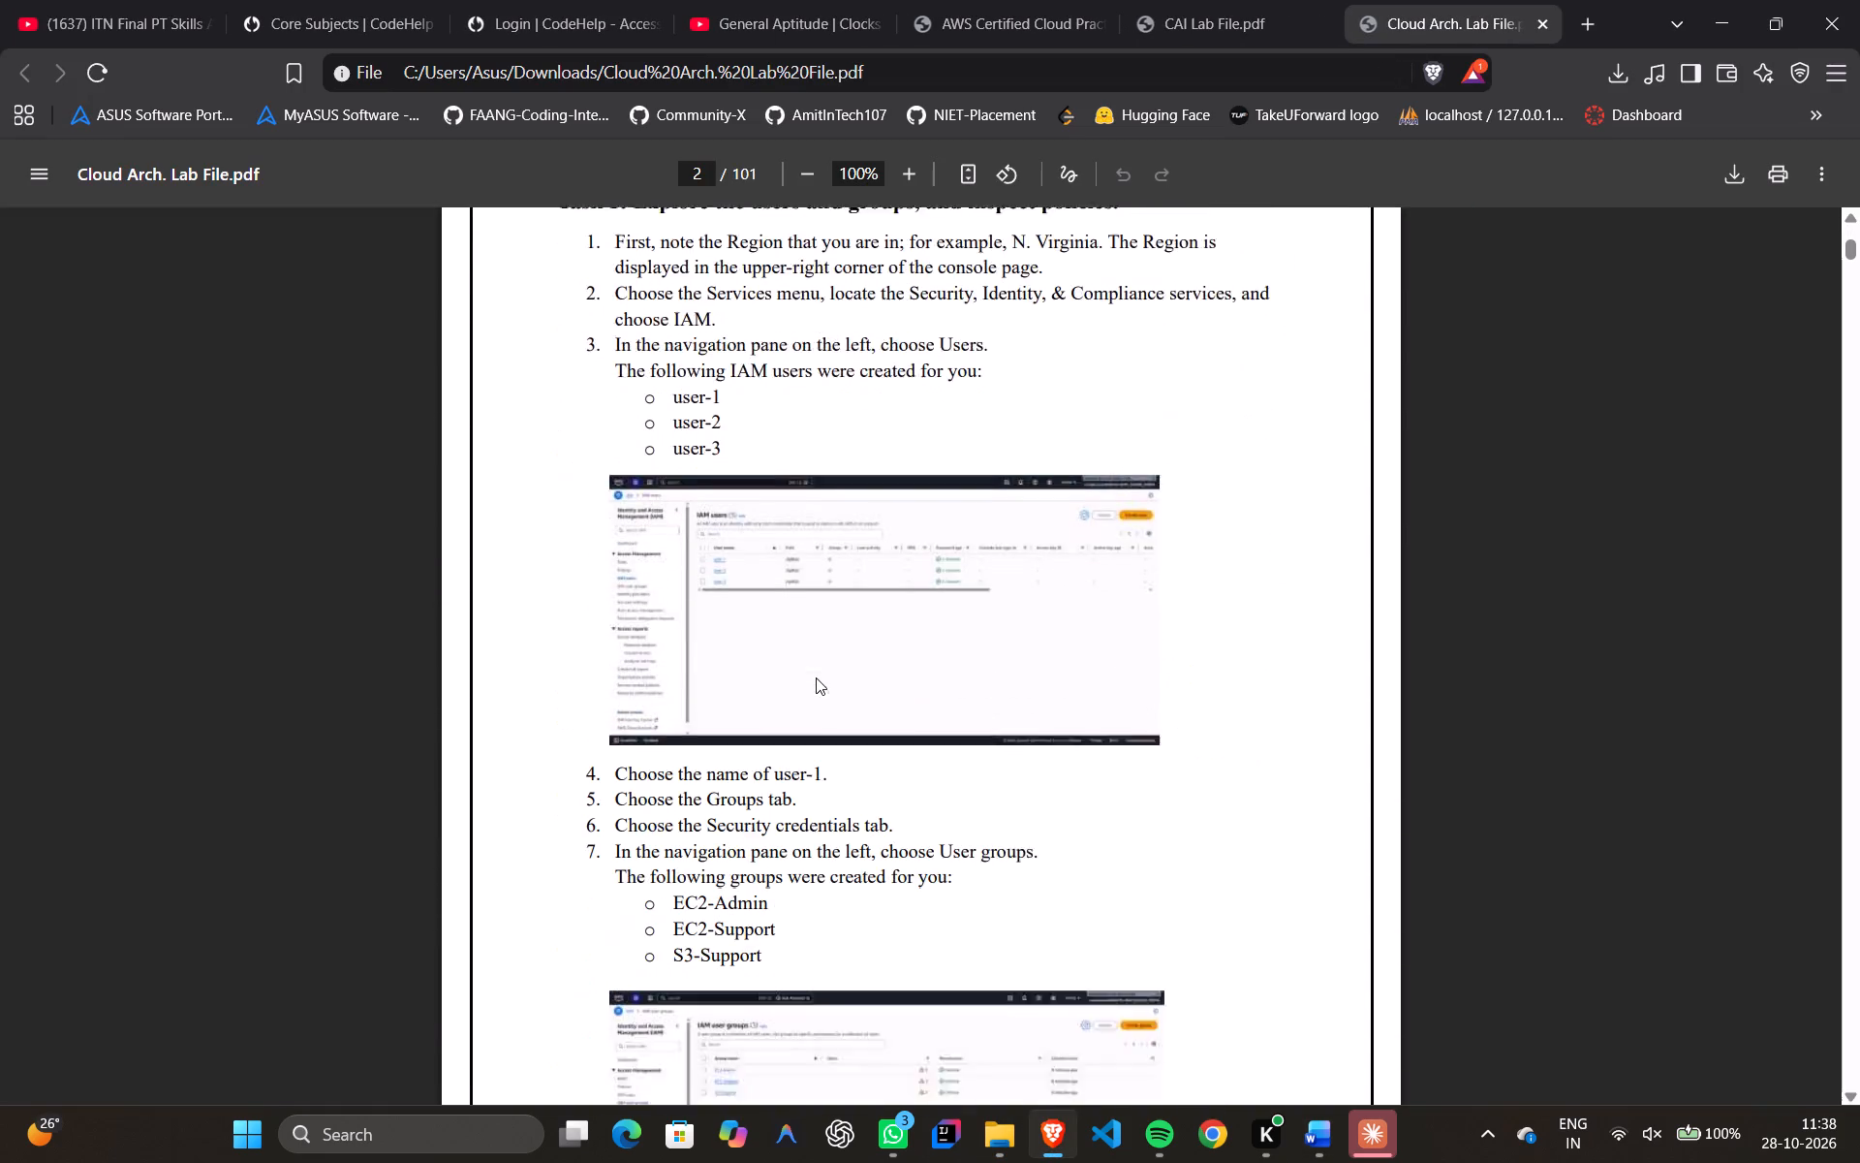
scroll(816, 677, "down", 1)
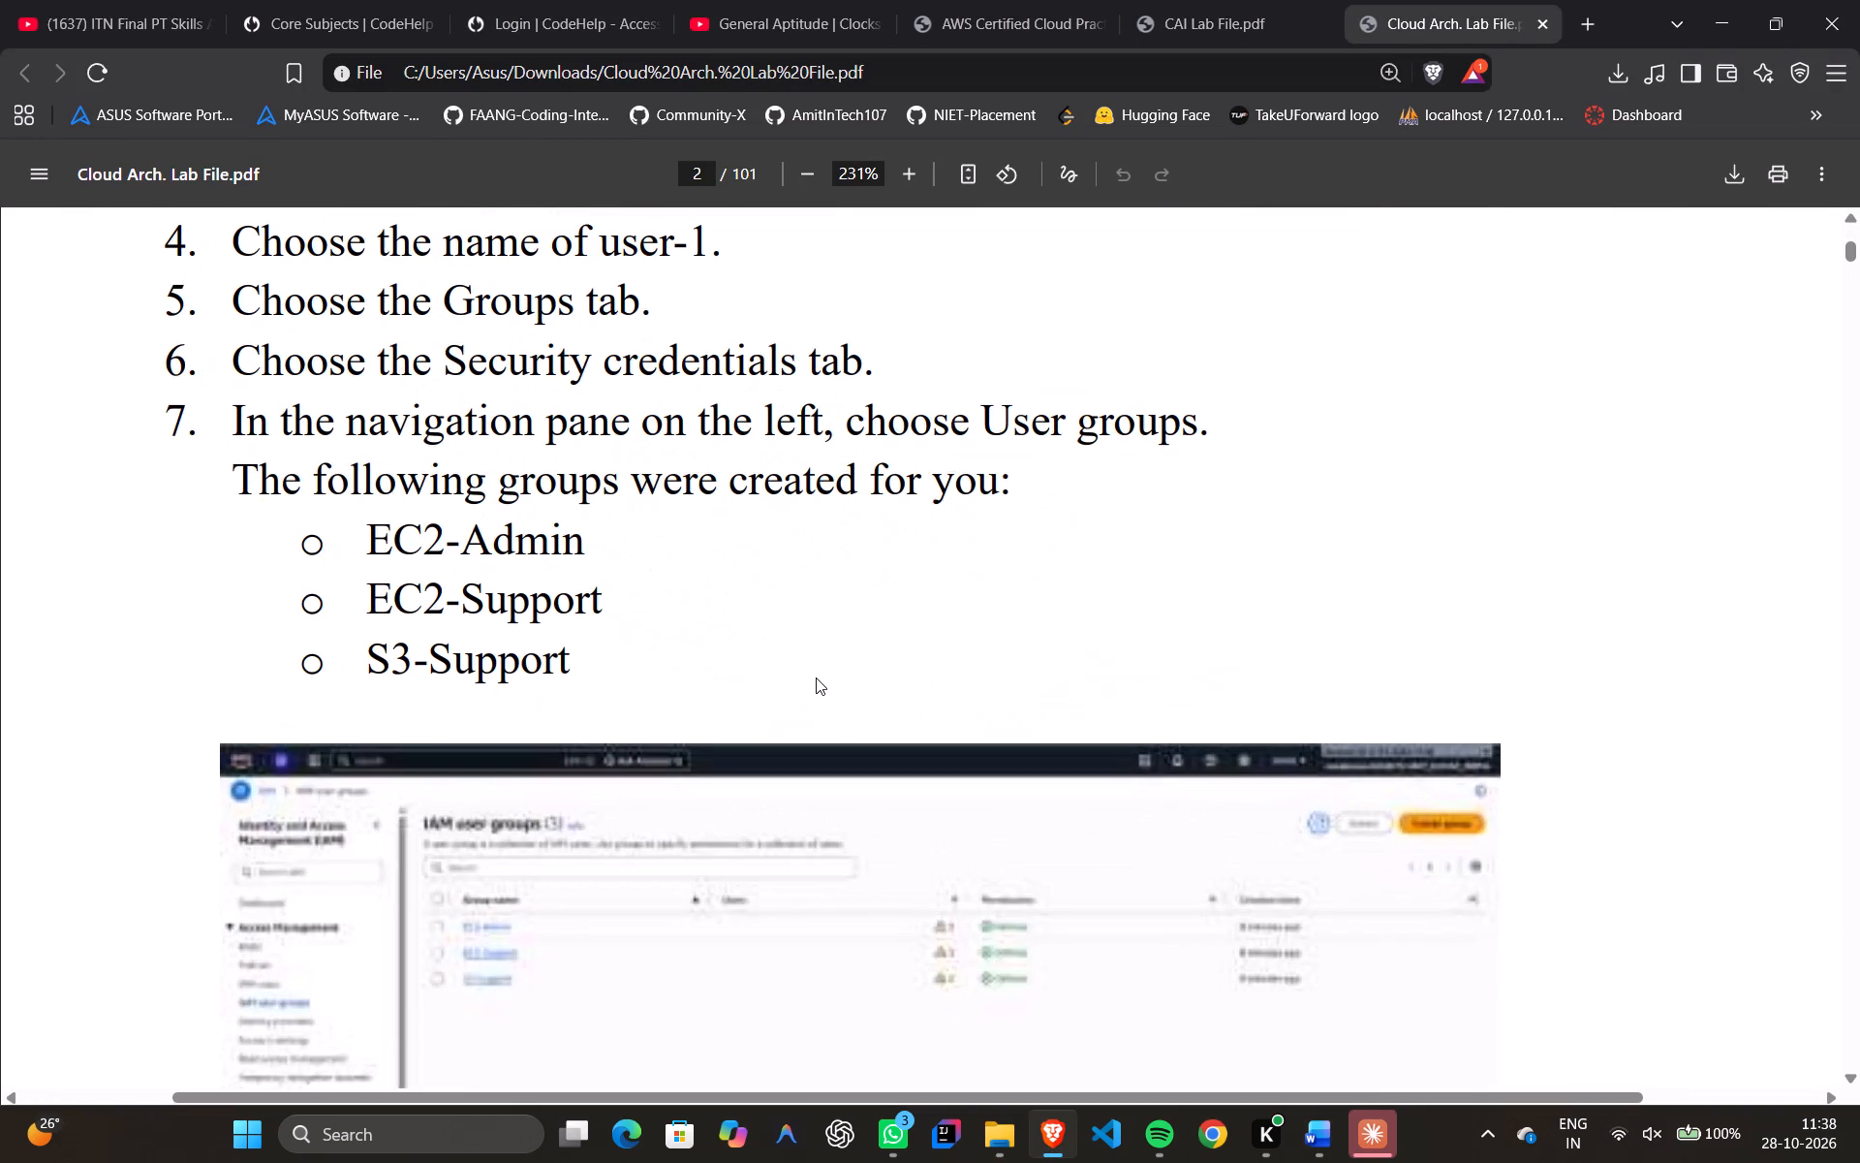
scroll(816, 677, "up", 5)
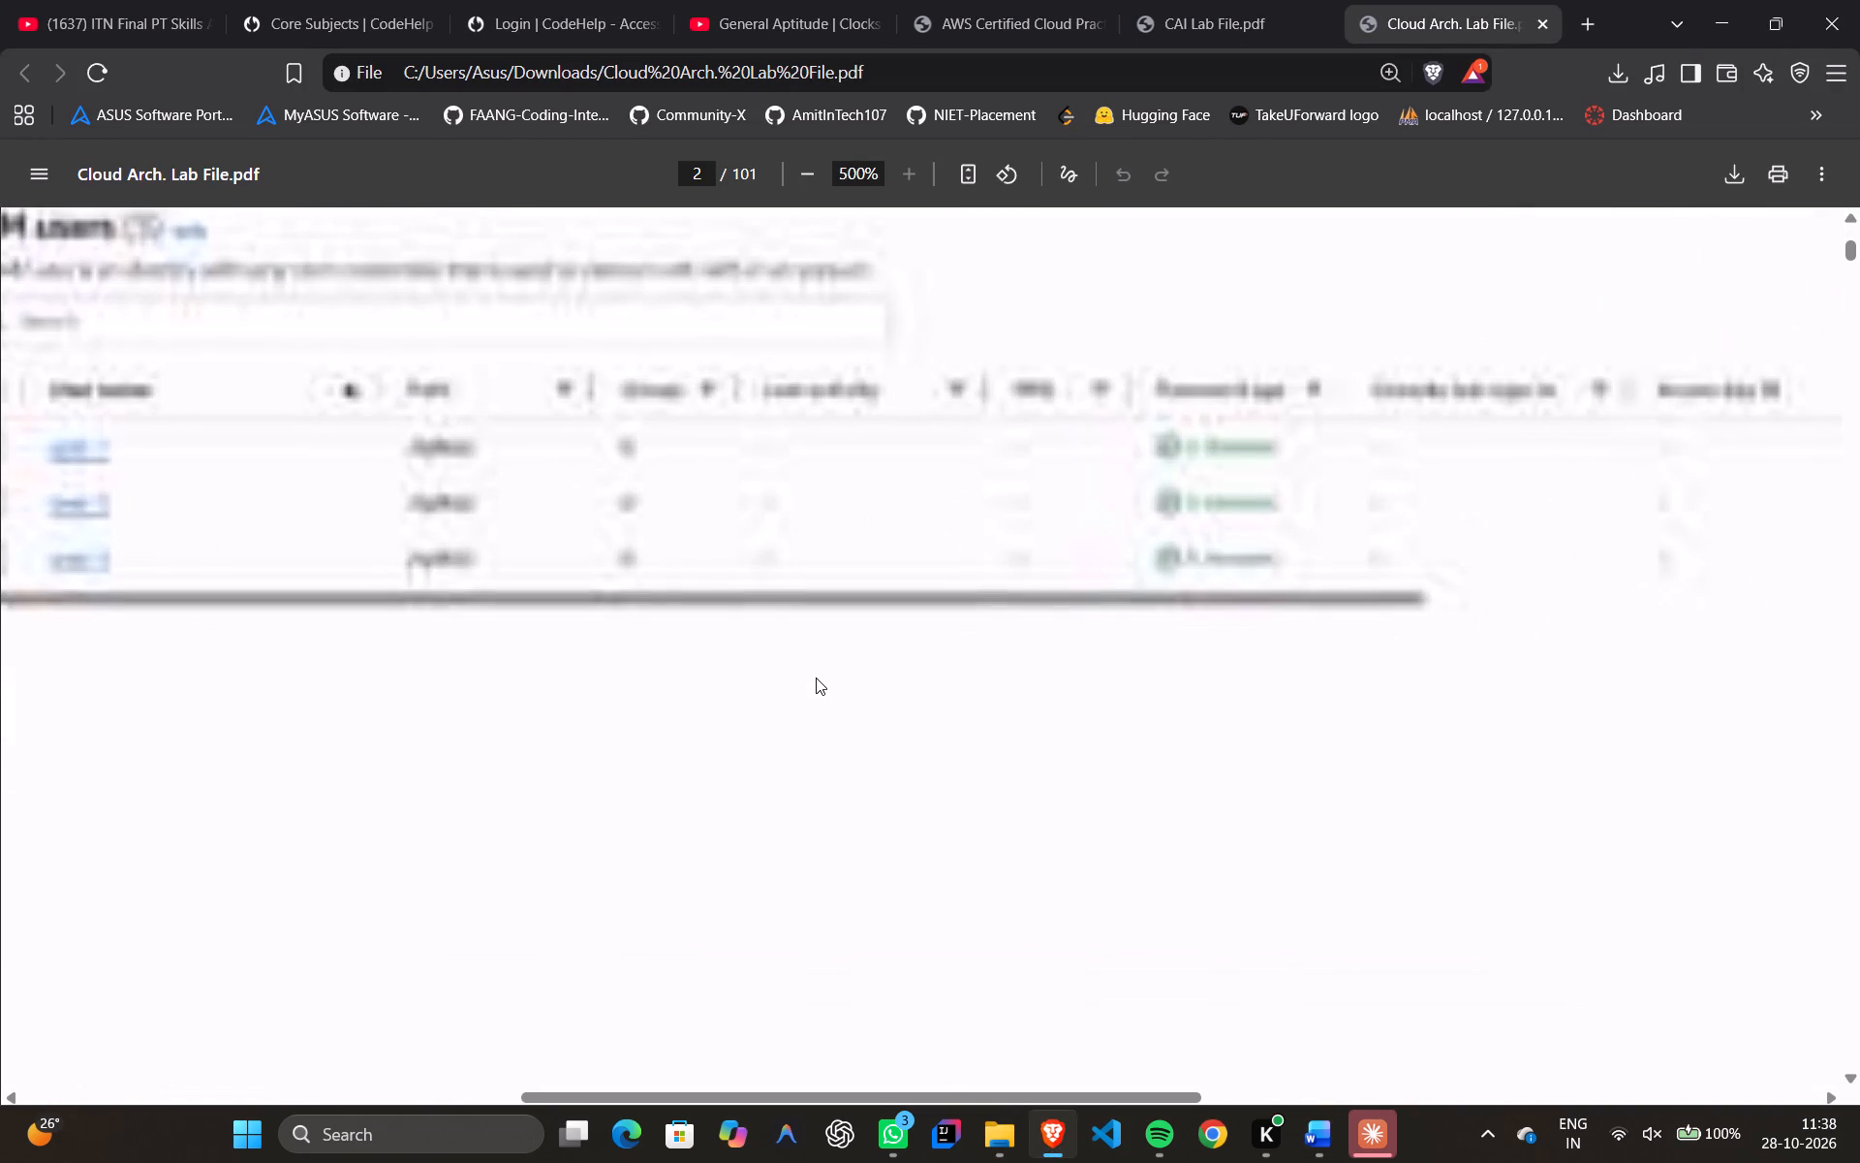
scroll(816, 677, "right", 6)
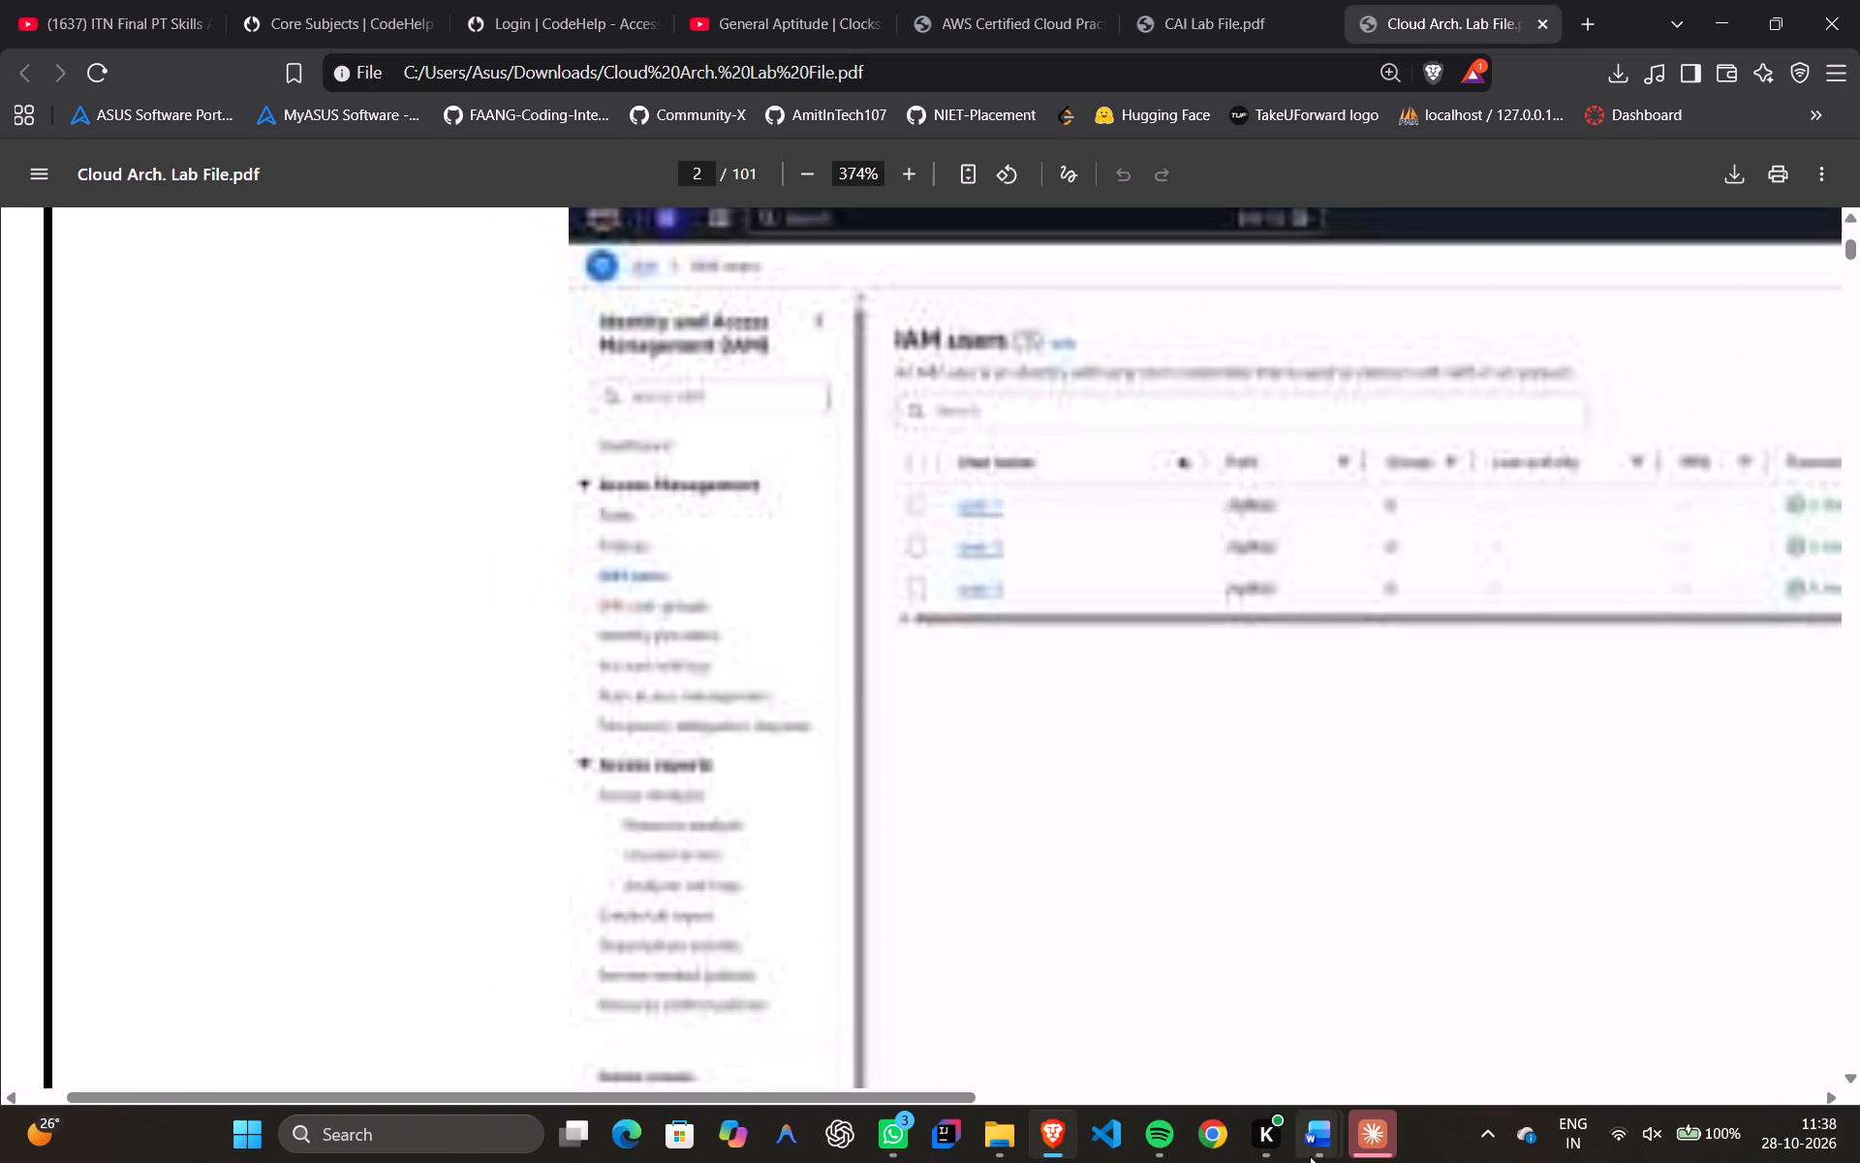
Return to the Cloud Arch. Lab File in Word and examine the Task 1 IAM users and user groups screenshots enlarged.
left_click(1298, 1053)
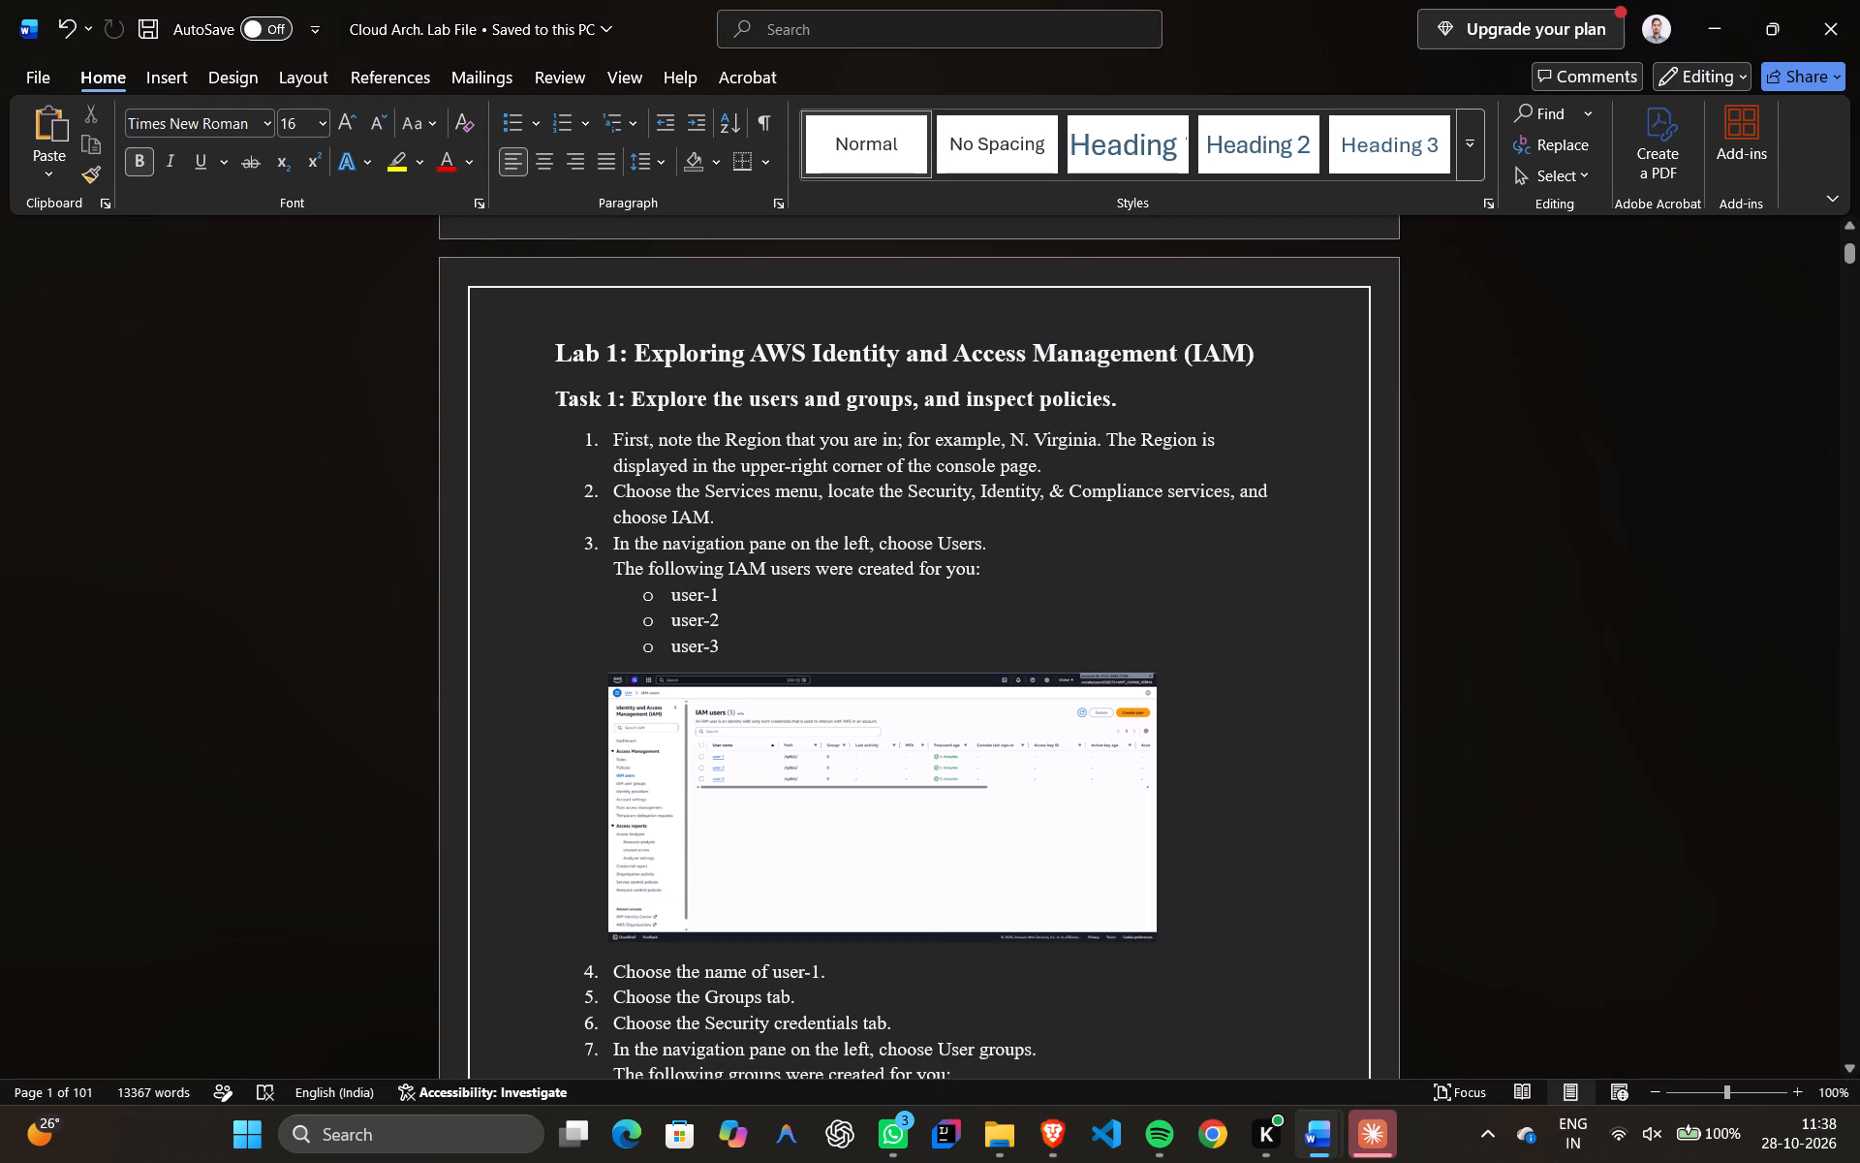
scroll(994, 860, "up", 7, "ctrl")
scroll(994, 860, "down", 4)
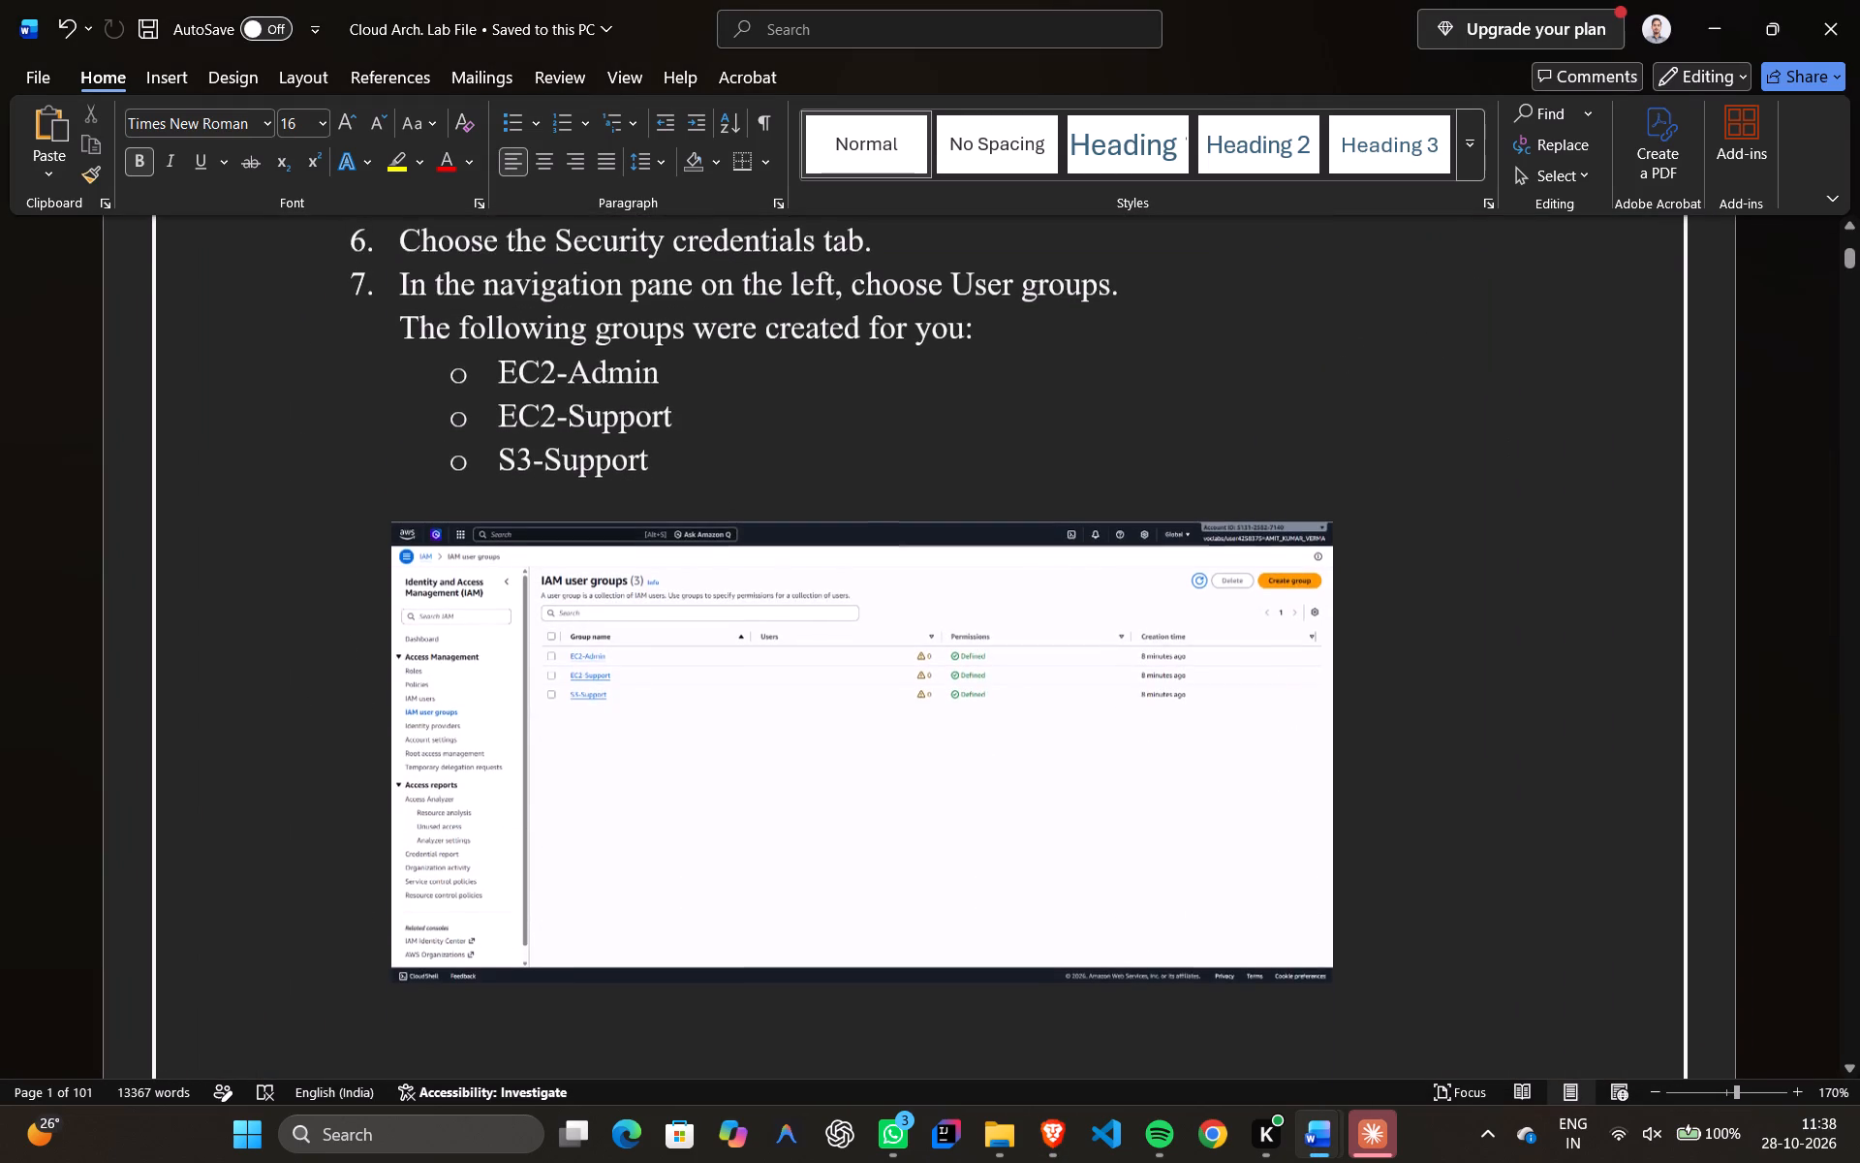
scroll(915, 743, "up", 3)
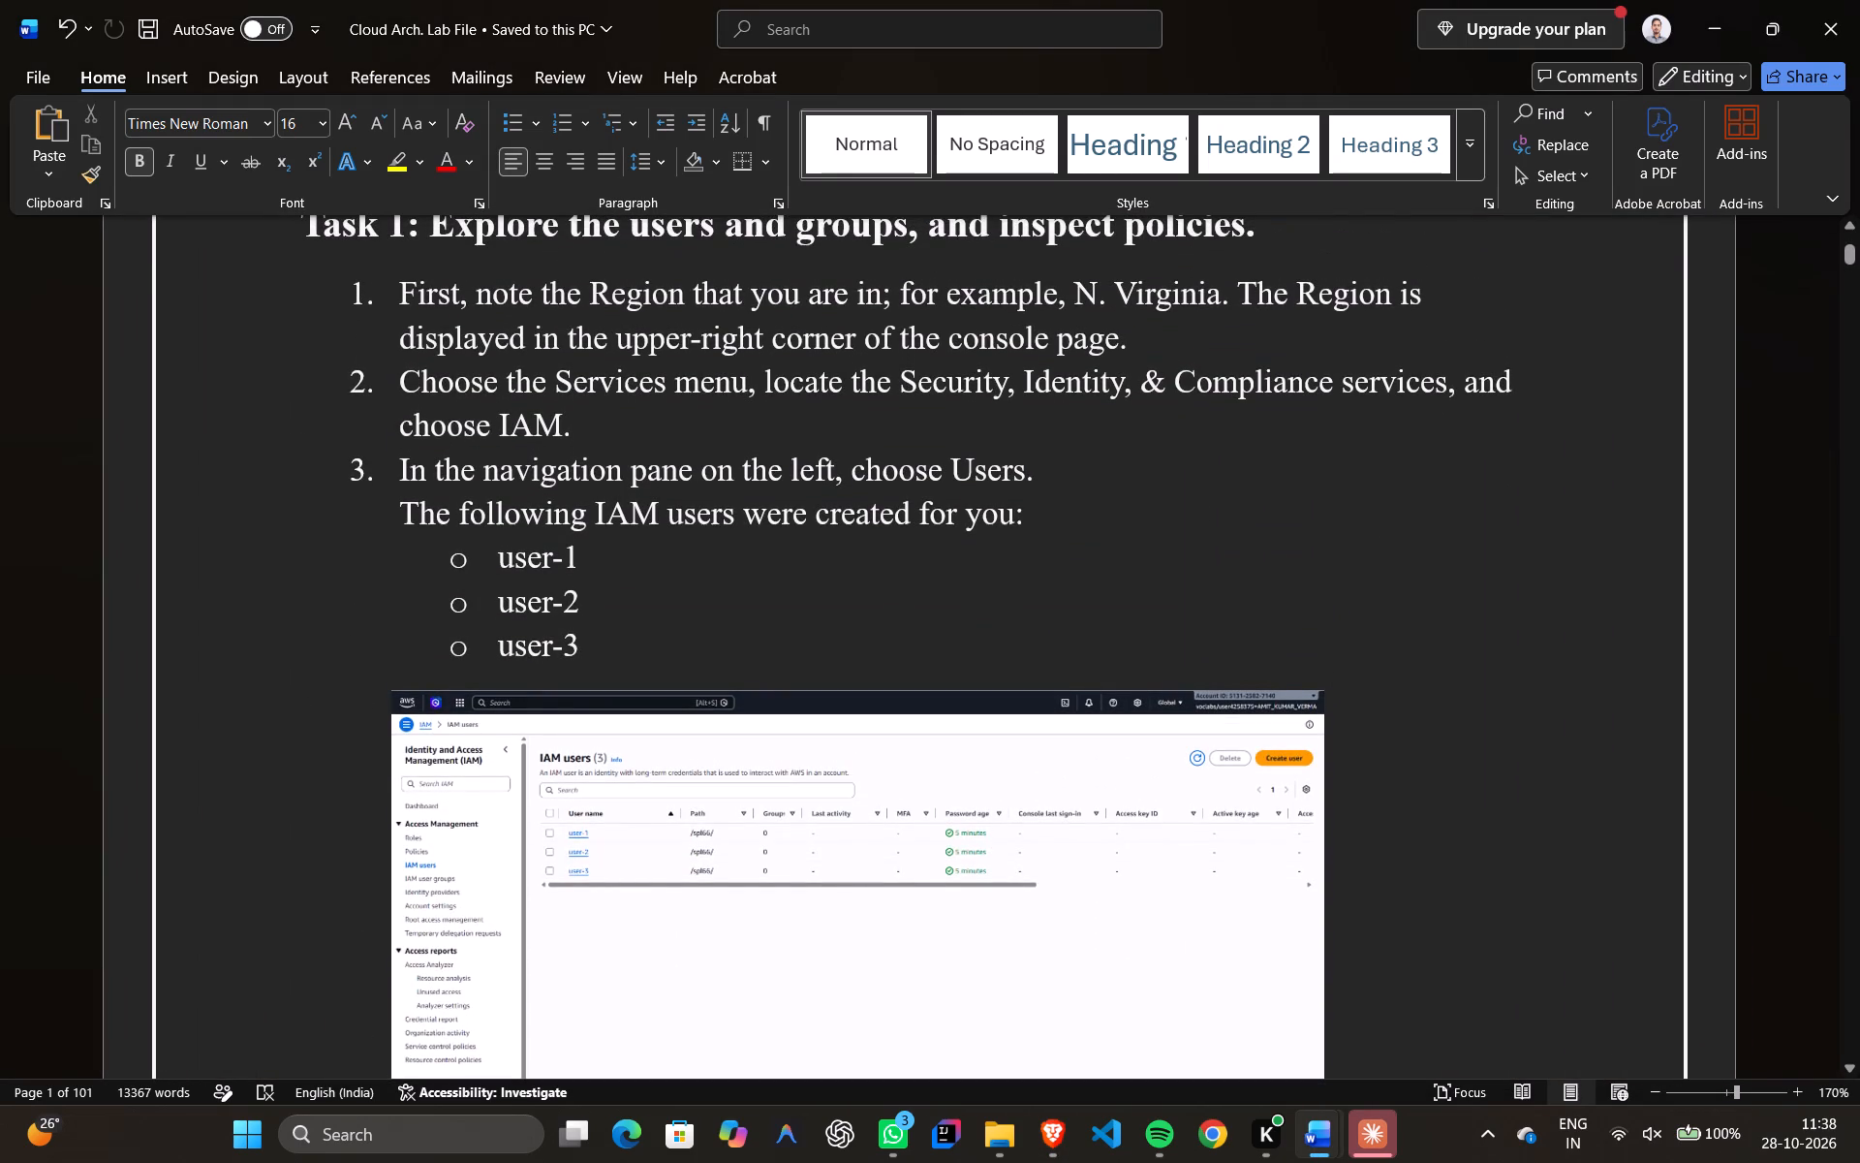
scroll(881, 865, "up", 5, "ctrl")
scroll(881, 865, "down", 2)
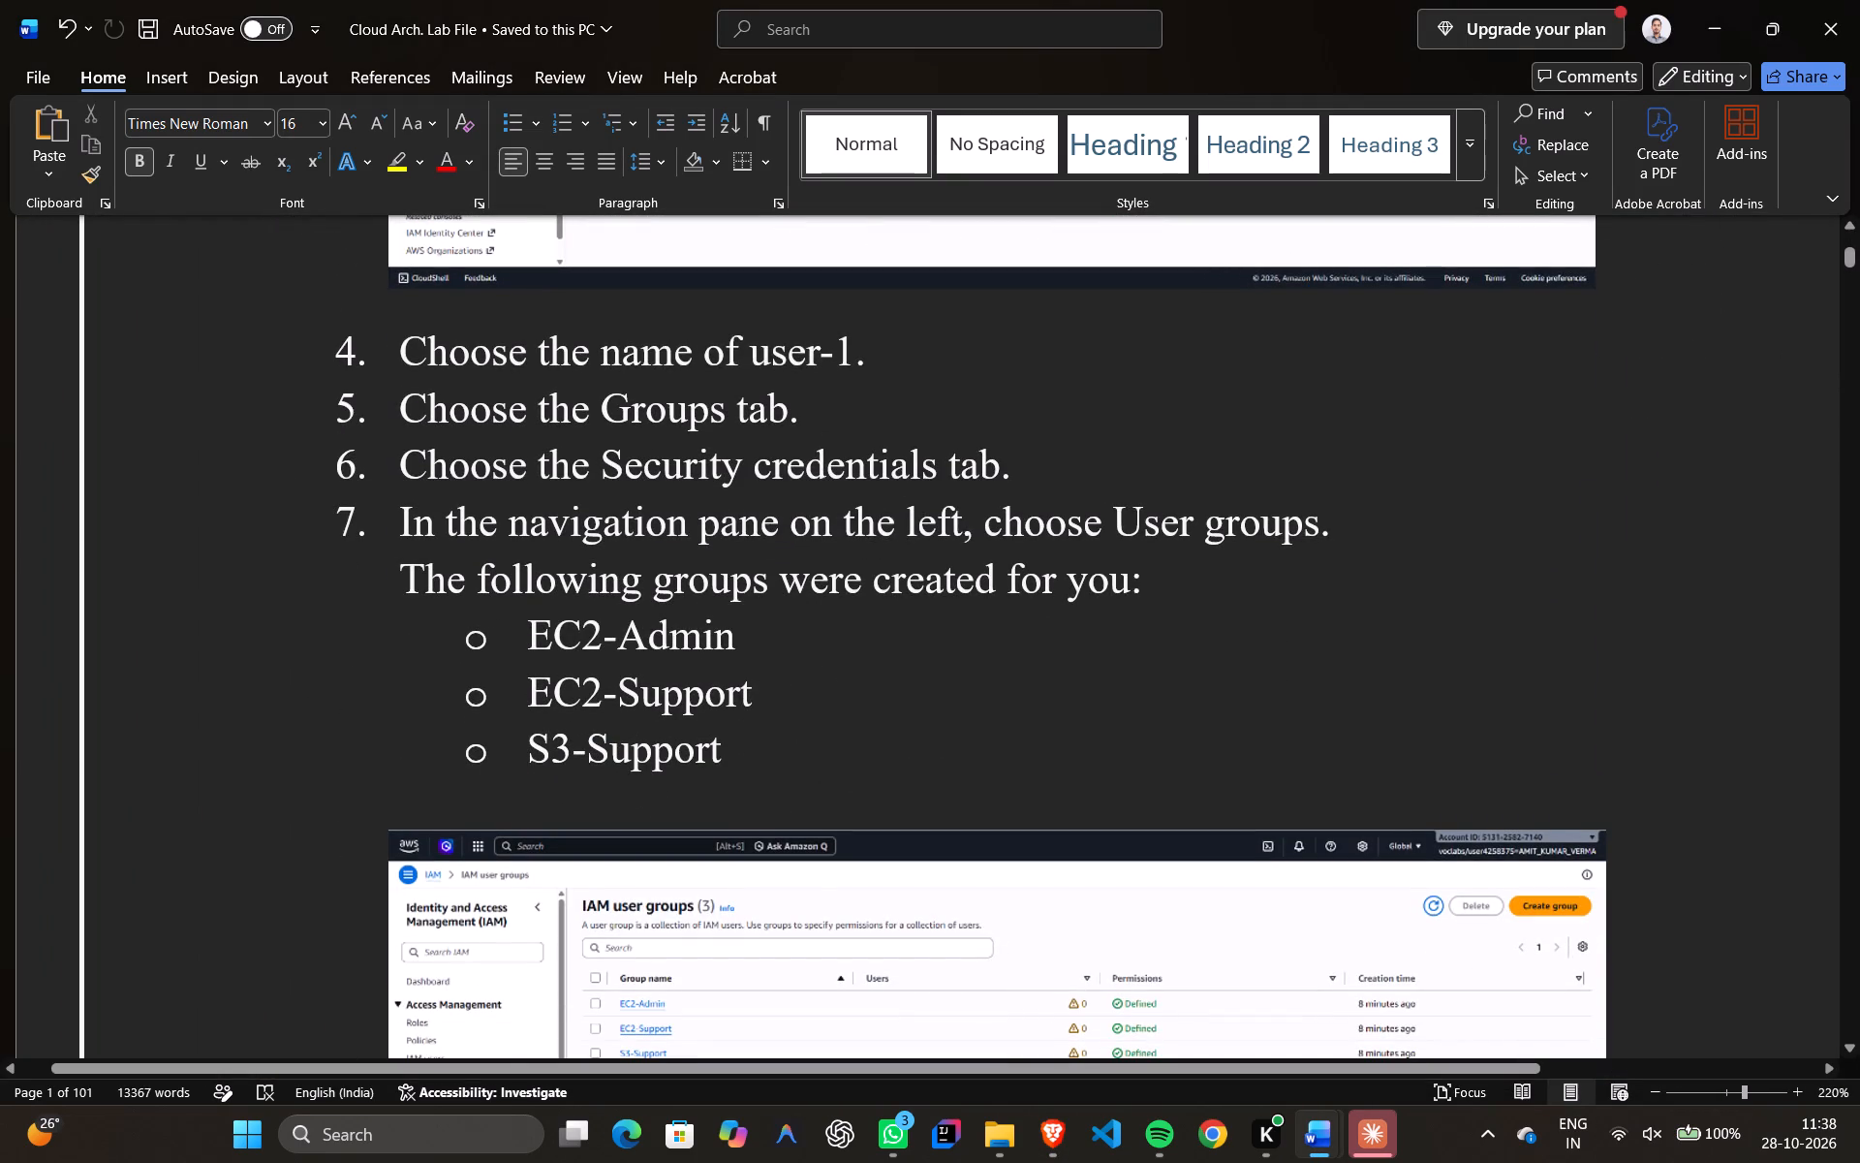
scroll(868, 746, "up", 2)
scroll(868, 746, "up", 7, "ctrl")
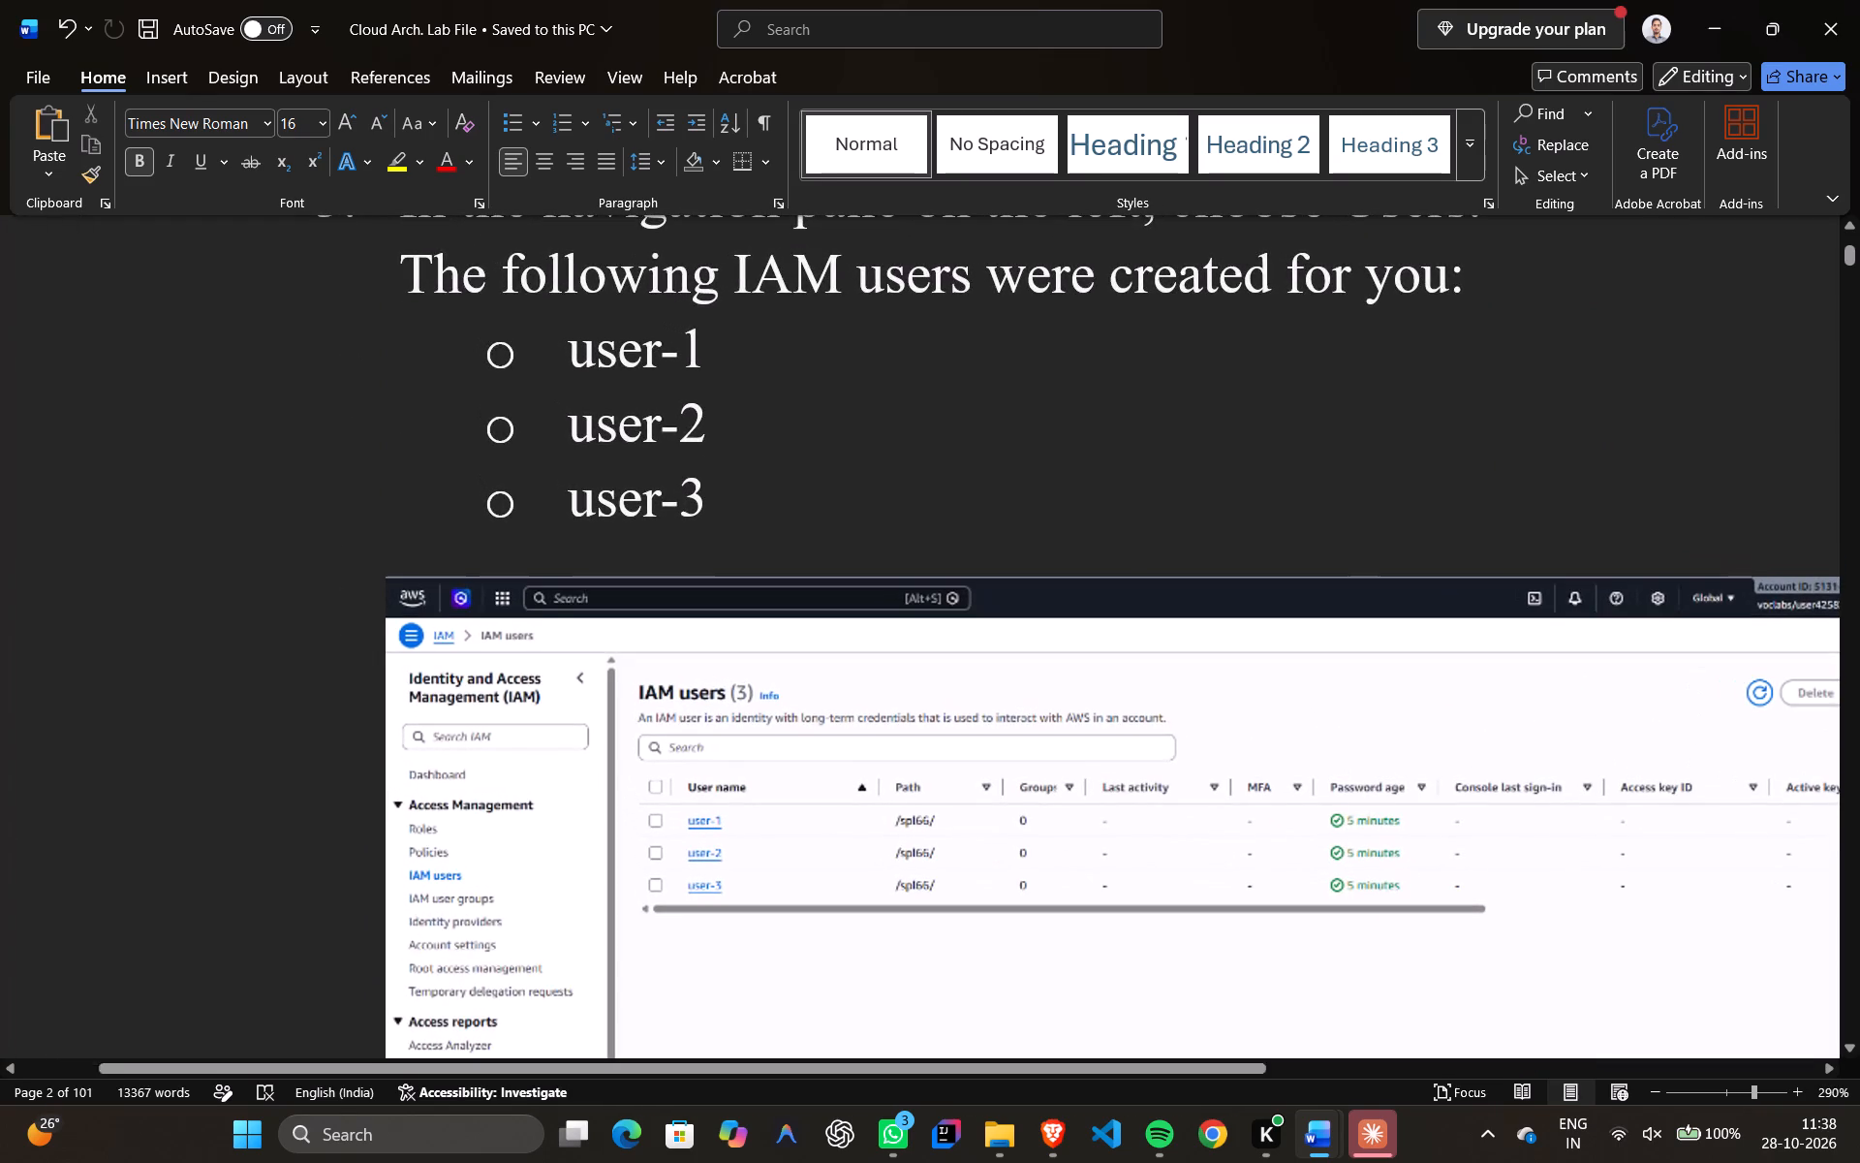
scroll(868, 746, "down", 2)
scroll(864, 652, "up", 1)
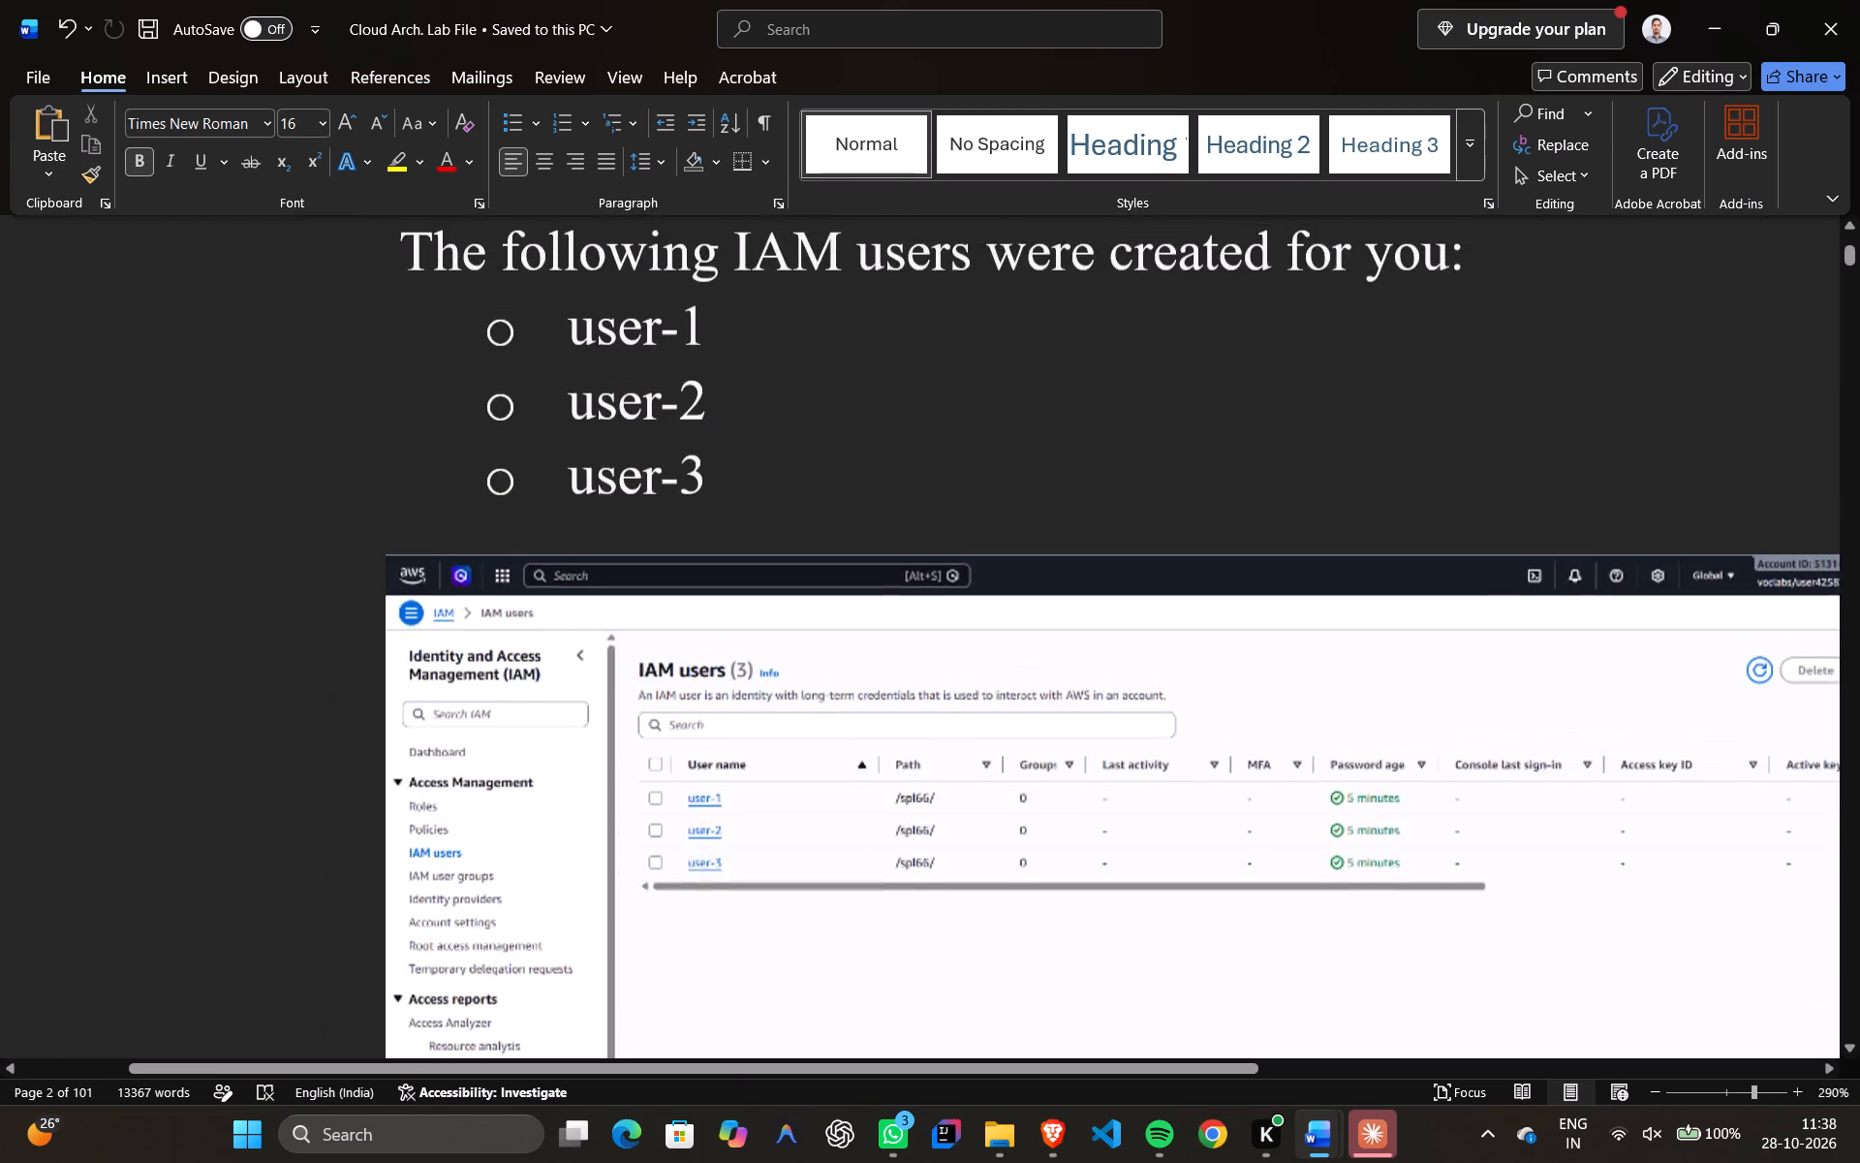
scroll(864, 652, "up", 4, "ctrl")
scroll(864, 652, "down", 2)
scroll(864, 652, "up", 1)
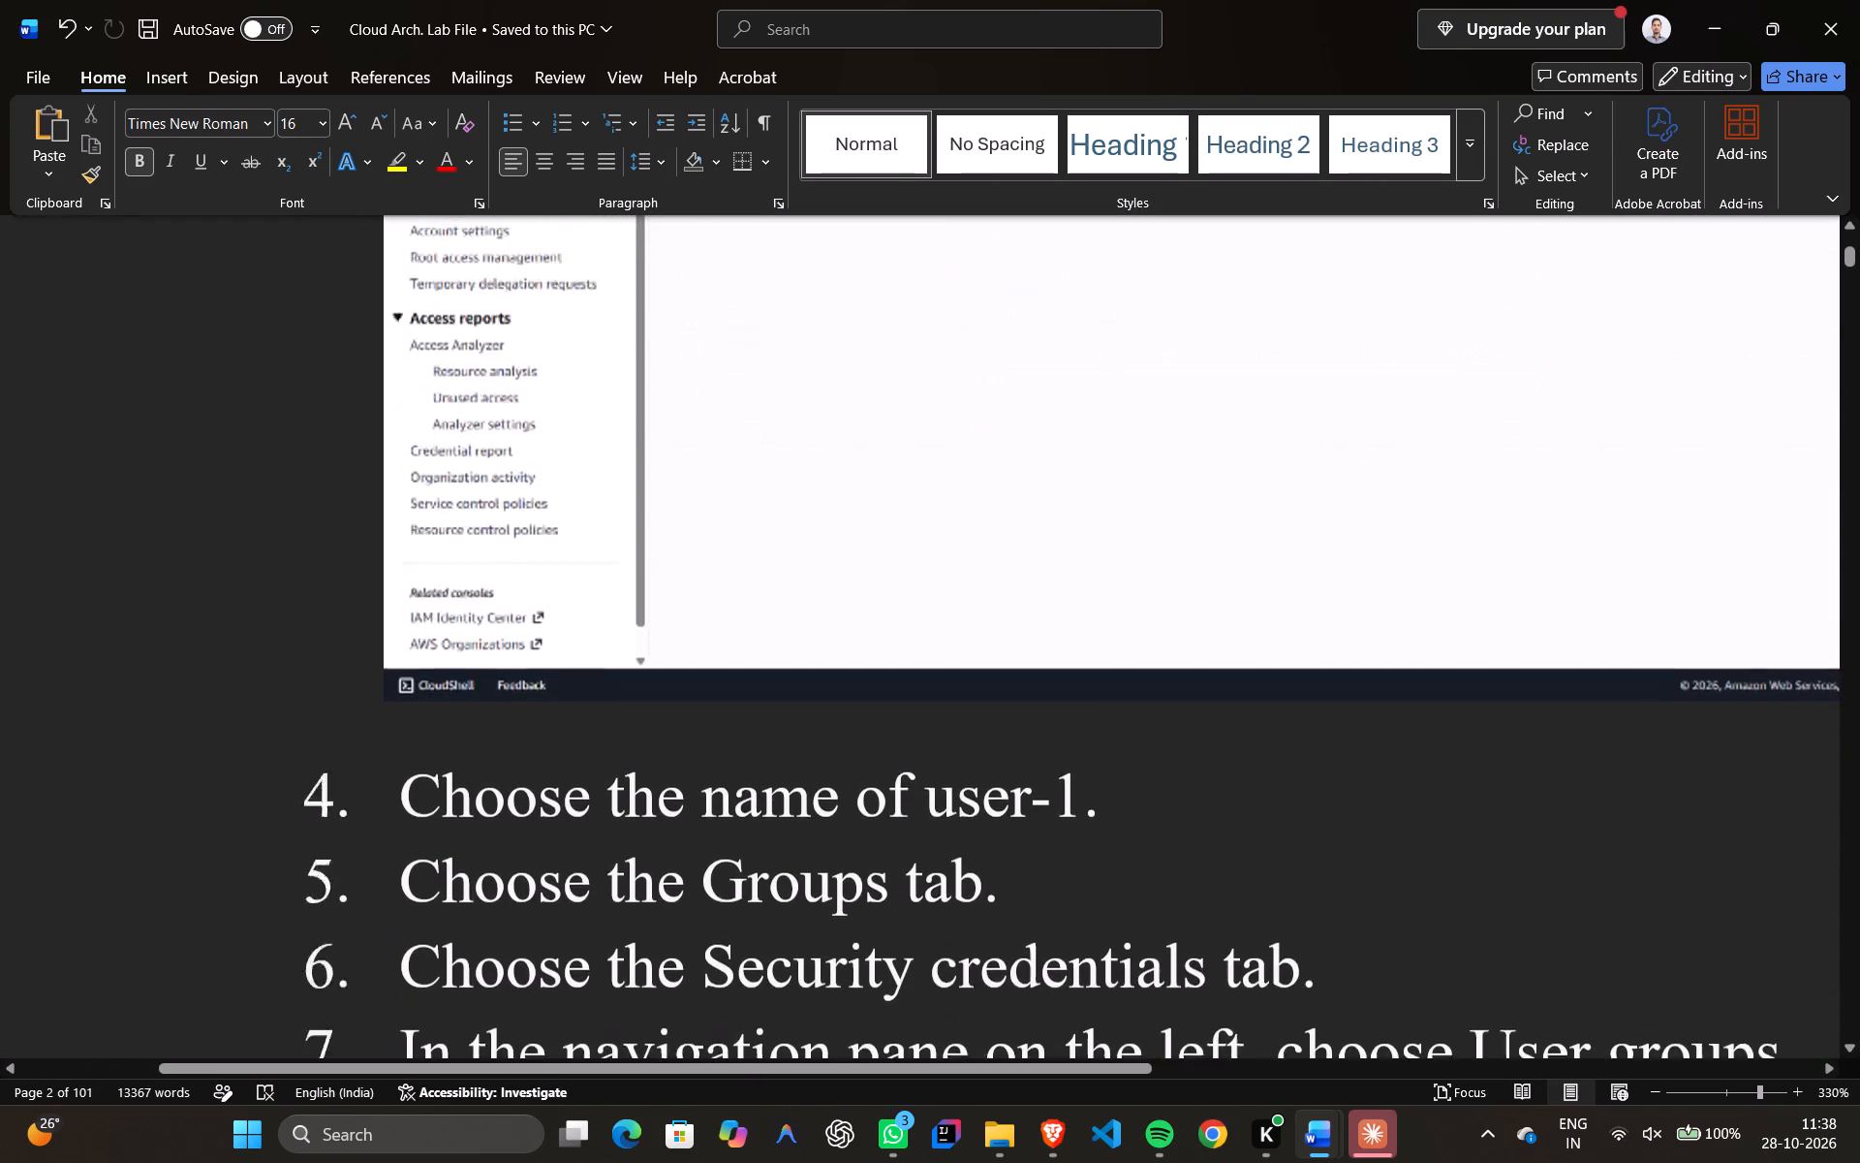
scroll(864, 652, "up", 1)
Examine the Task 2 screenshots for adding users to groups in the Word lab file, down to Task 2.3.
scroll(864, 652, "down", 2)
scroll(883, 306, "down", 1)
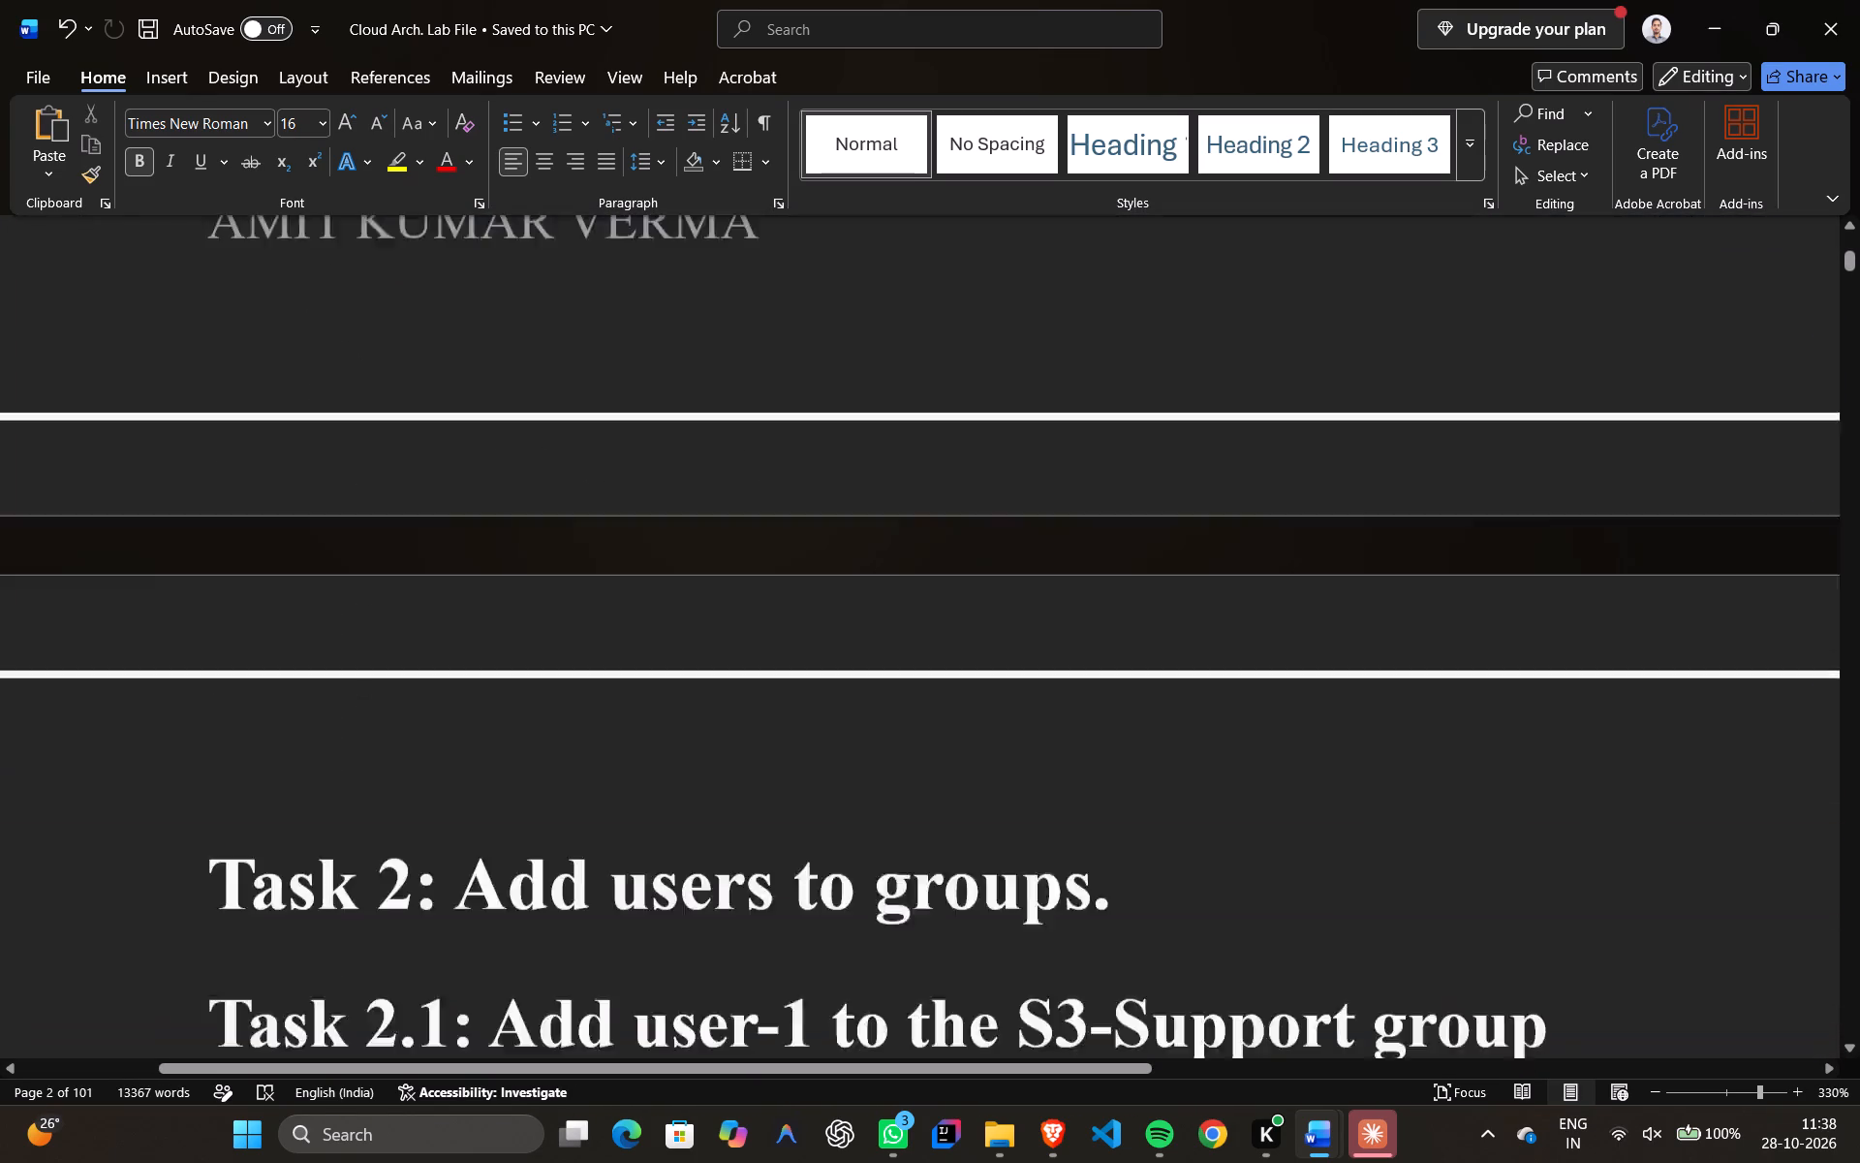
scroll(883, 306, "down", 1)
scroll(883, 306, "up", 1)
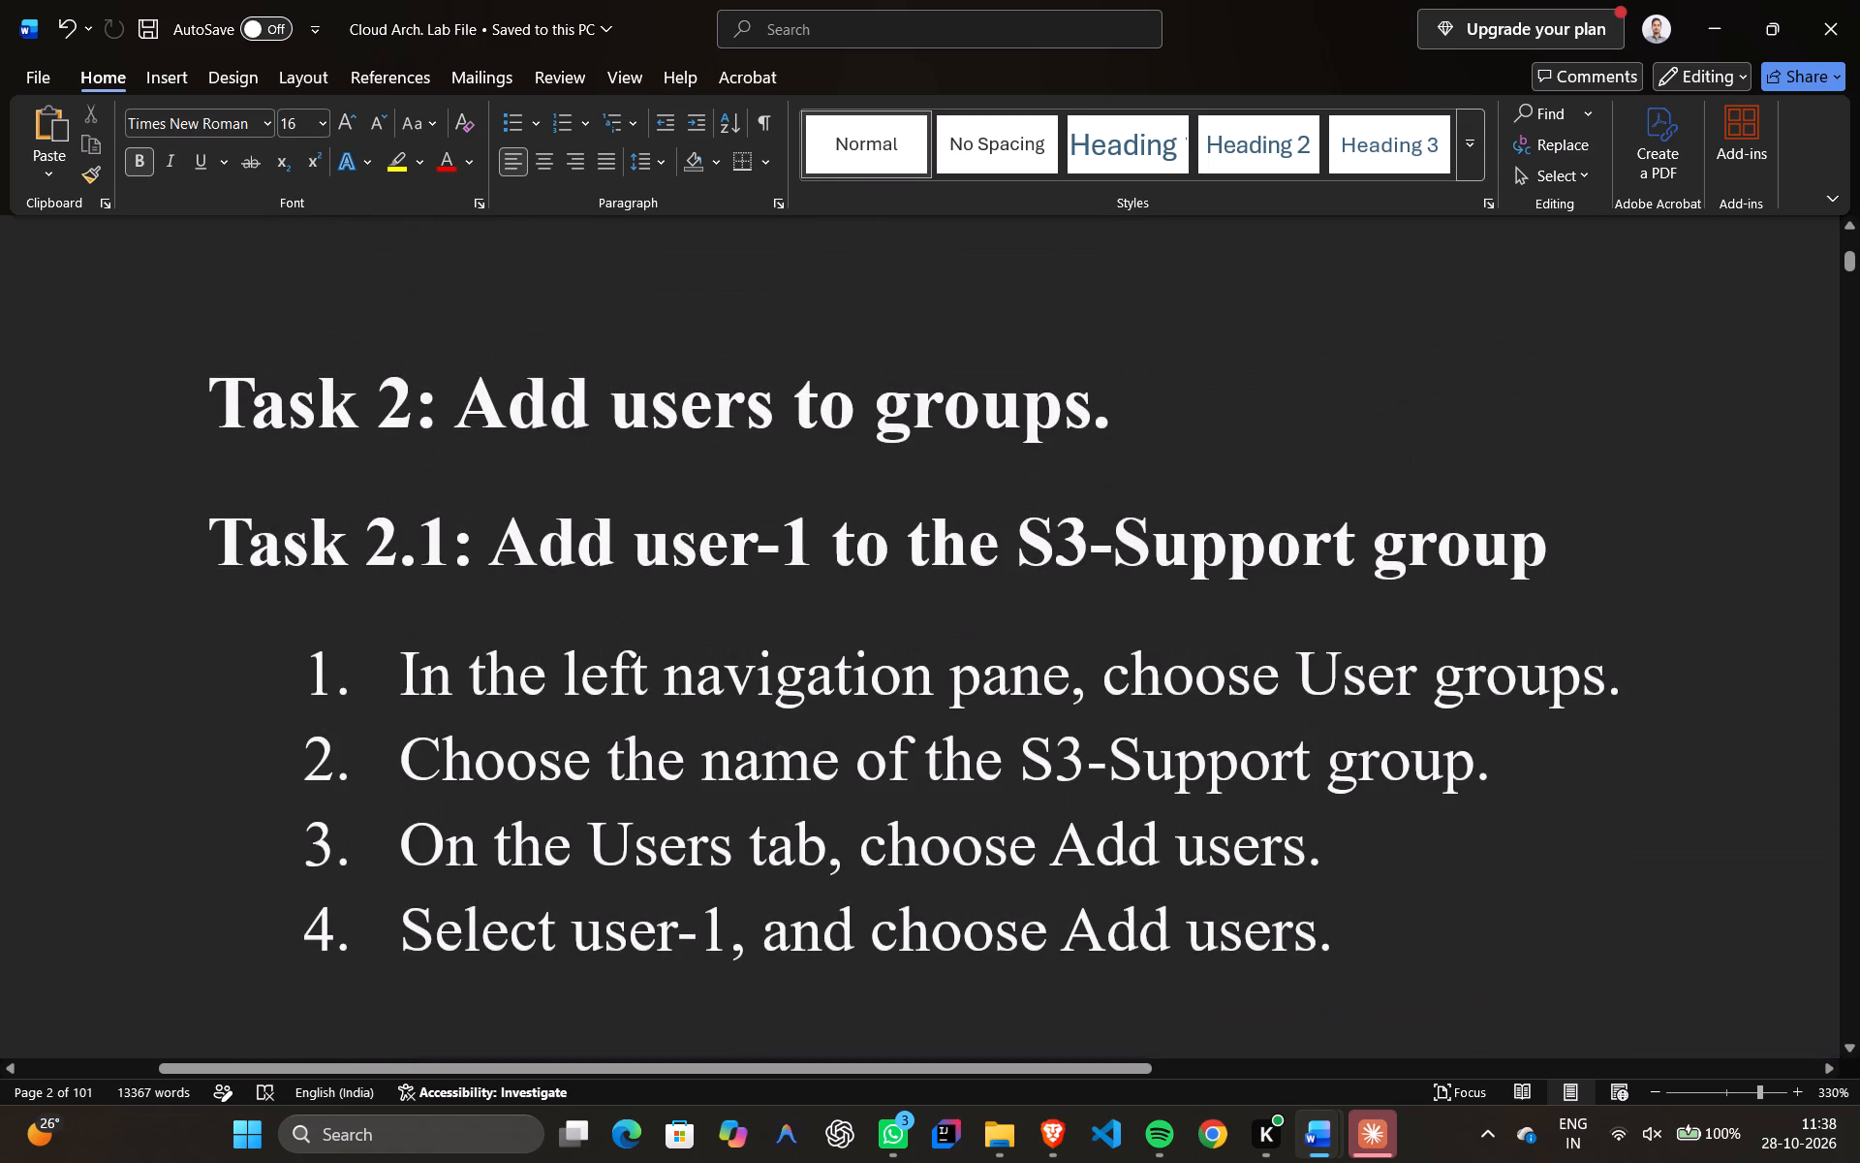
scroll(883, 306, "down", 20, "ctrl")
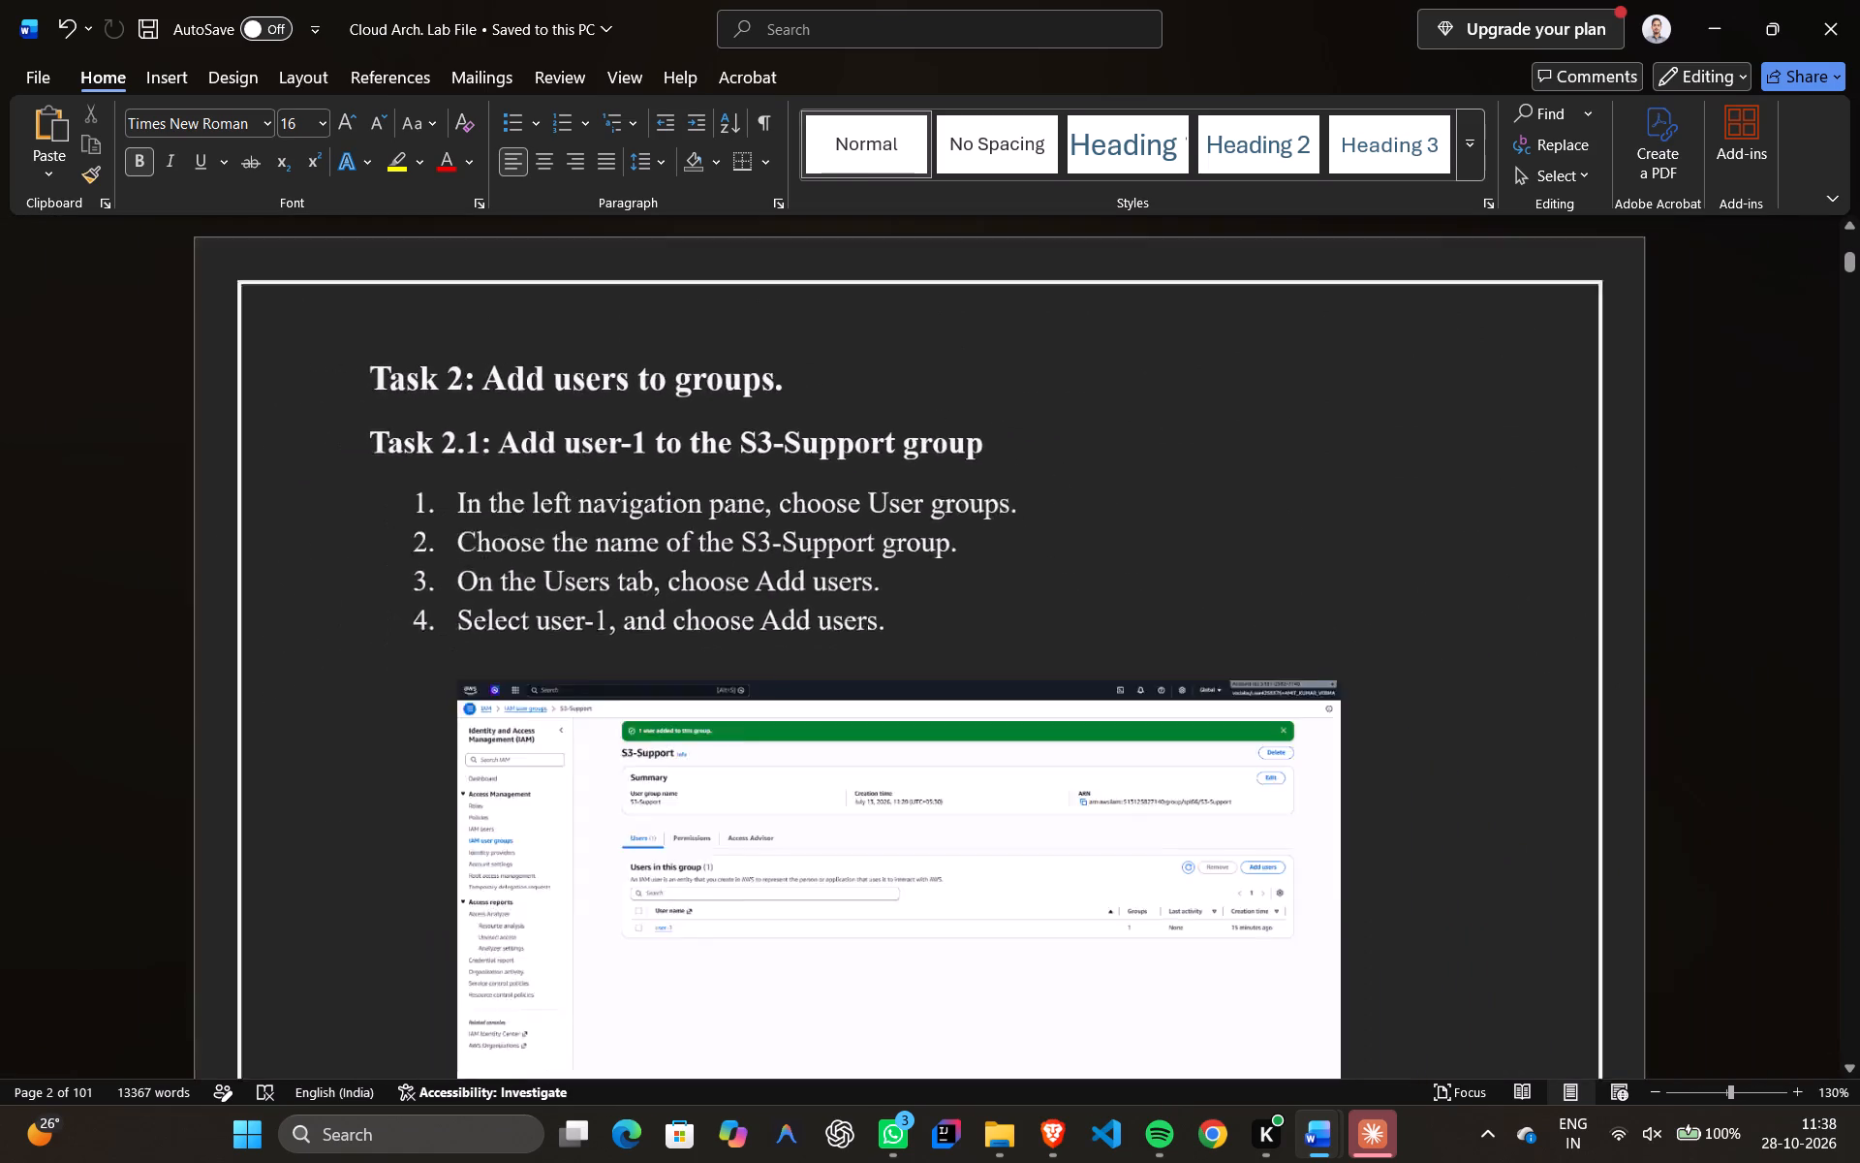
scroll(883, 306, "down", 6)
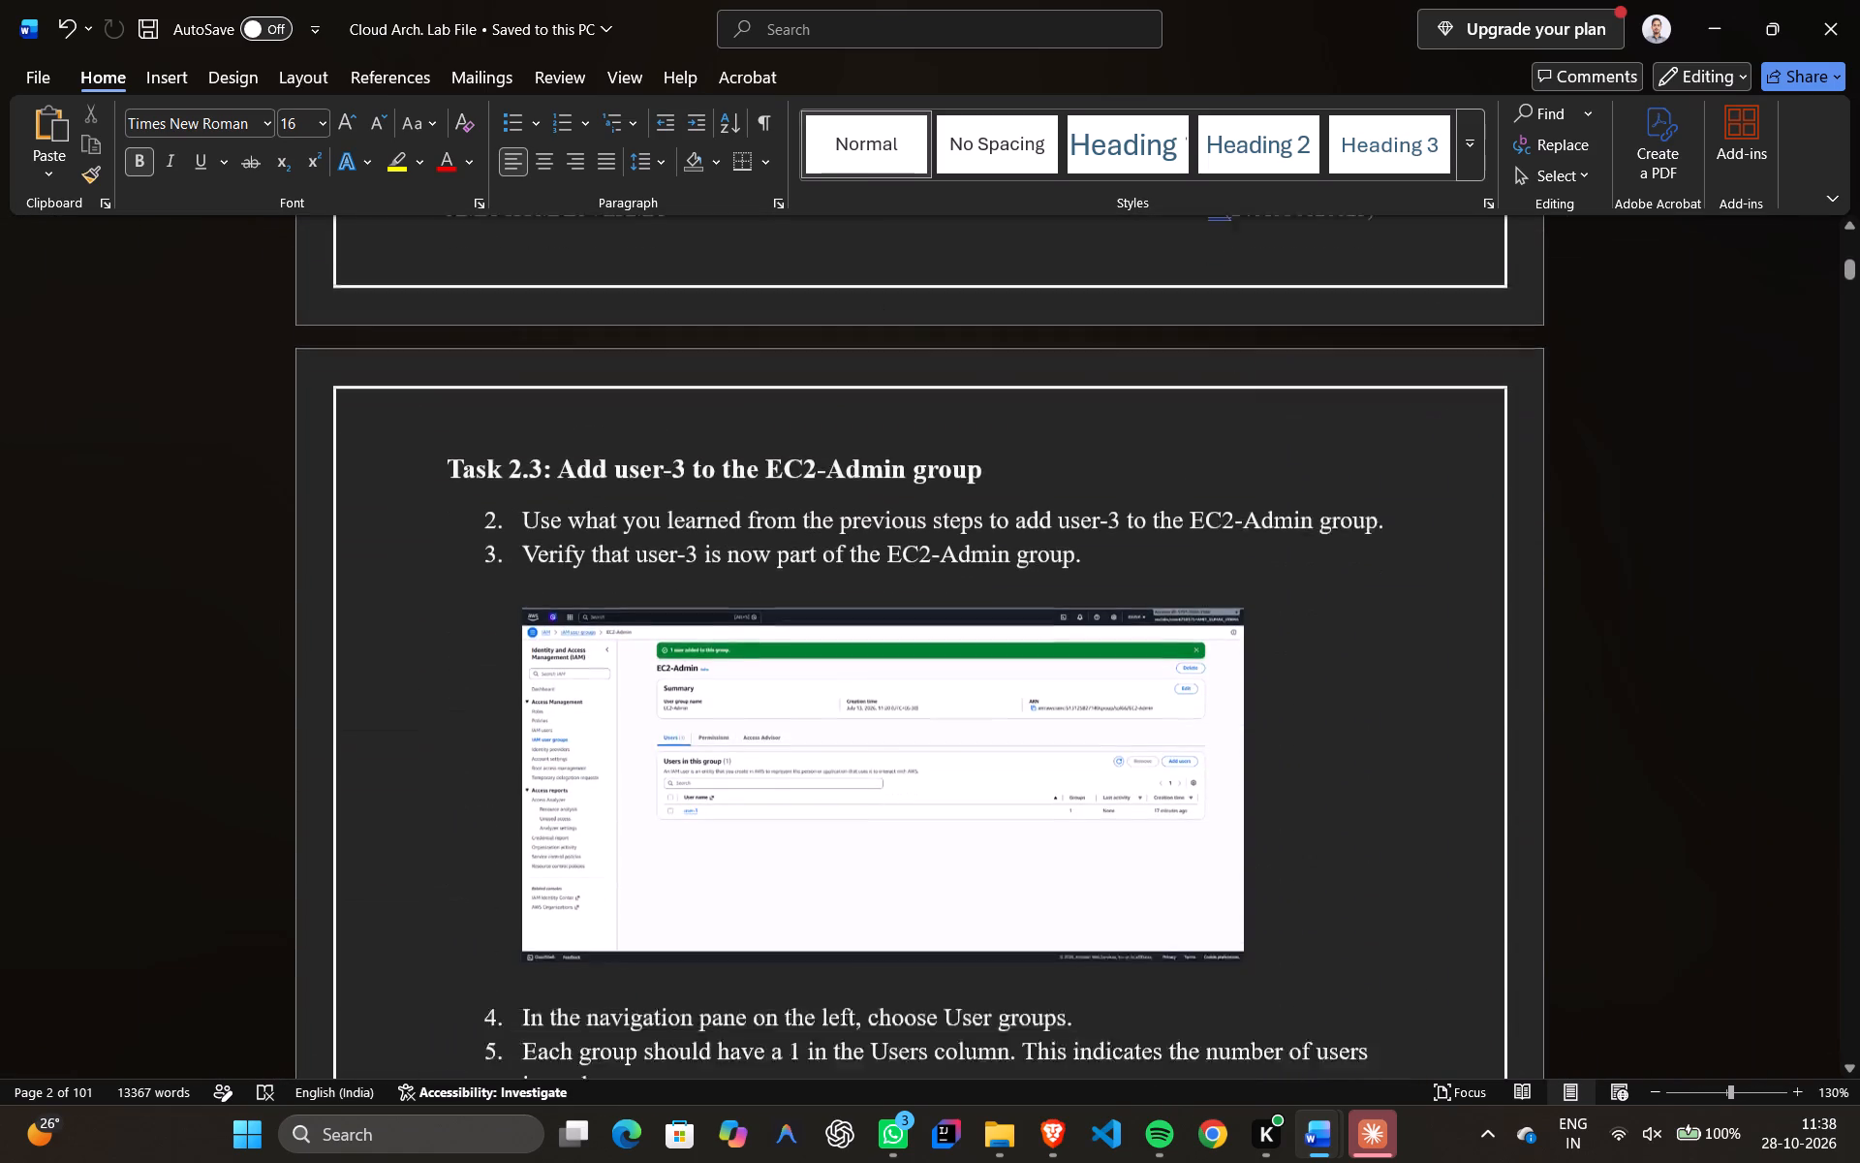
scroll(883, 306, "down", 2)
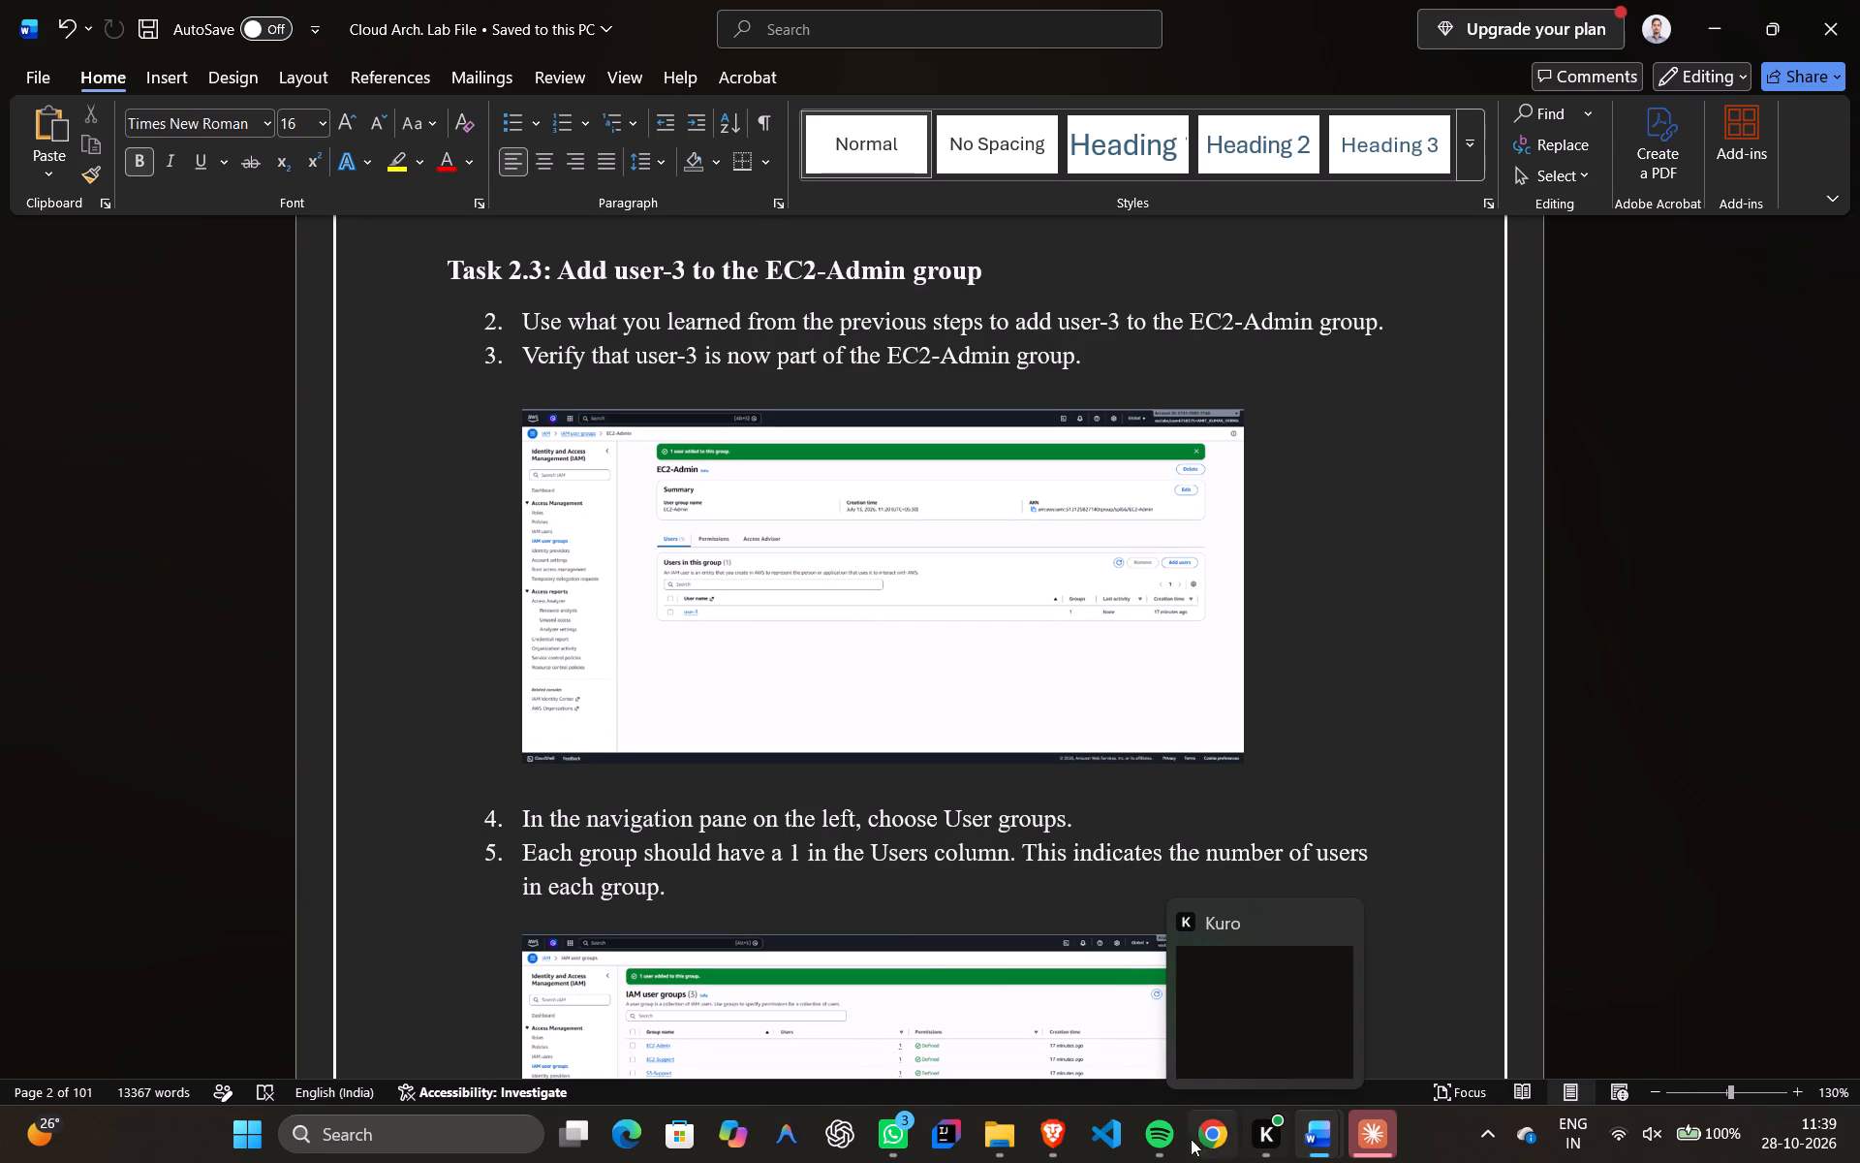
Switch back to the Cloud Arch. Lab File PDF in Brave and compare screenshot clarity through the Task 3 pages.
left_click(1060, 1136)
scroll(1006, 737, "down", 5)
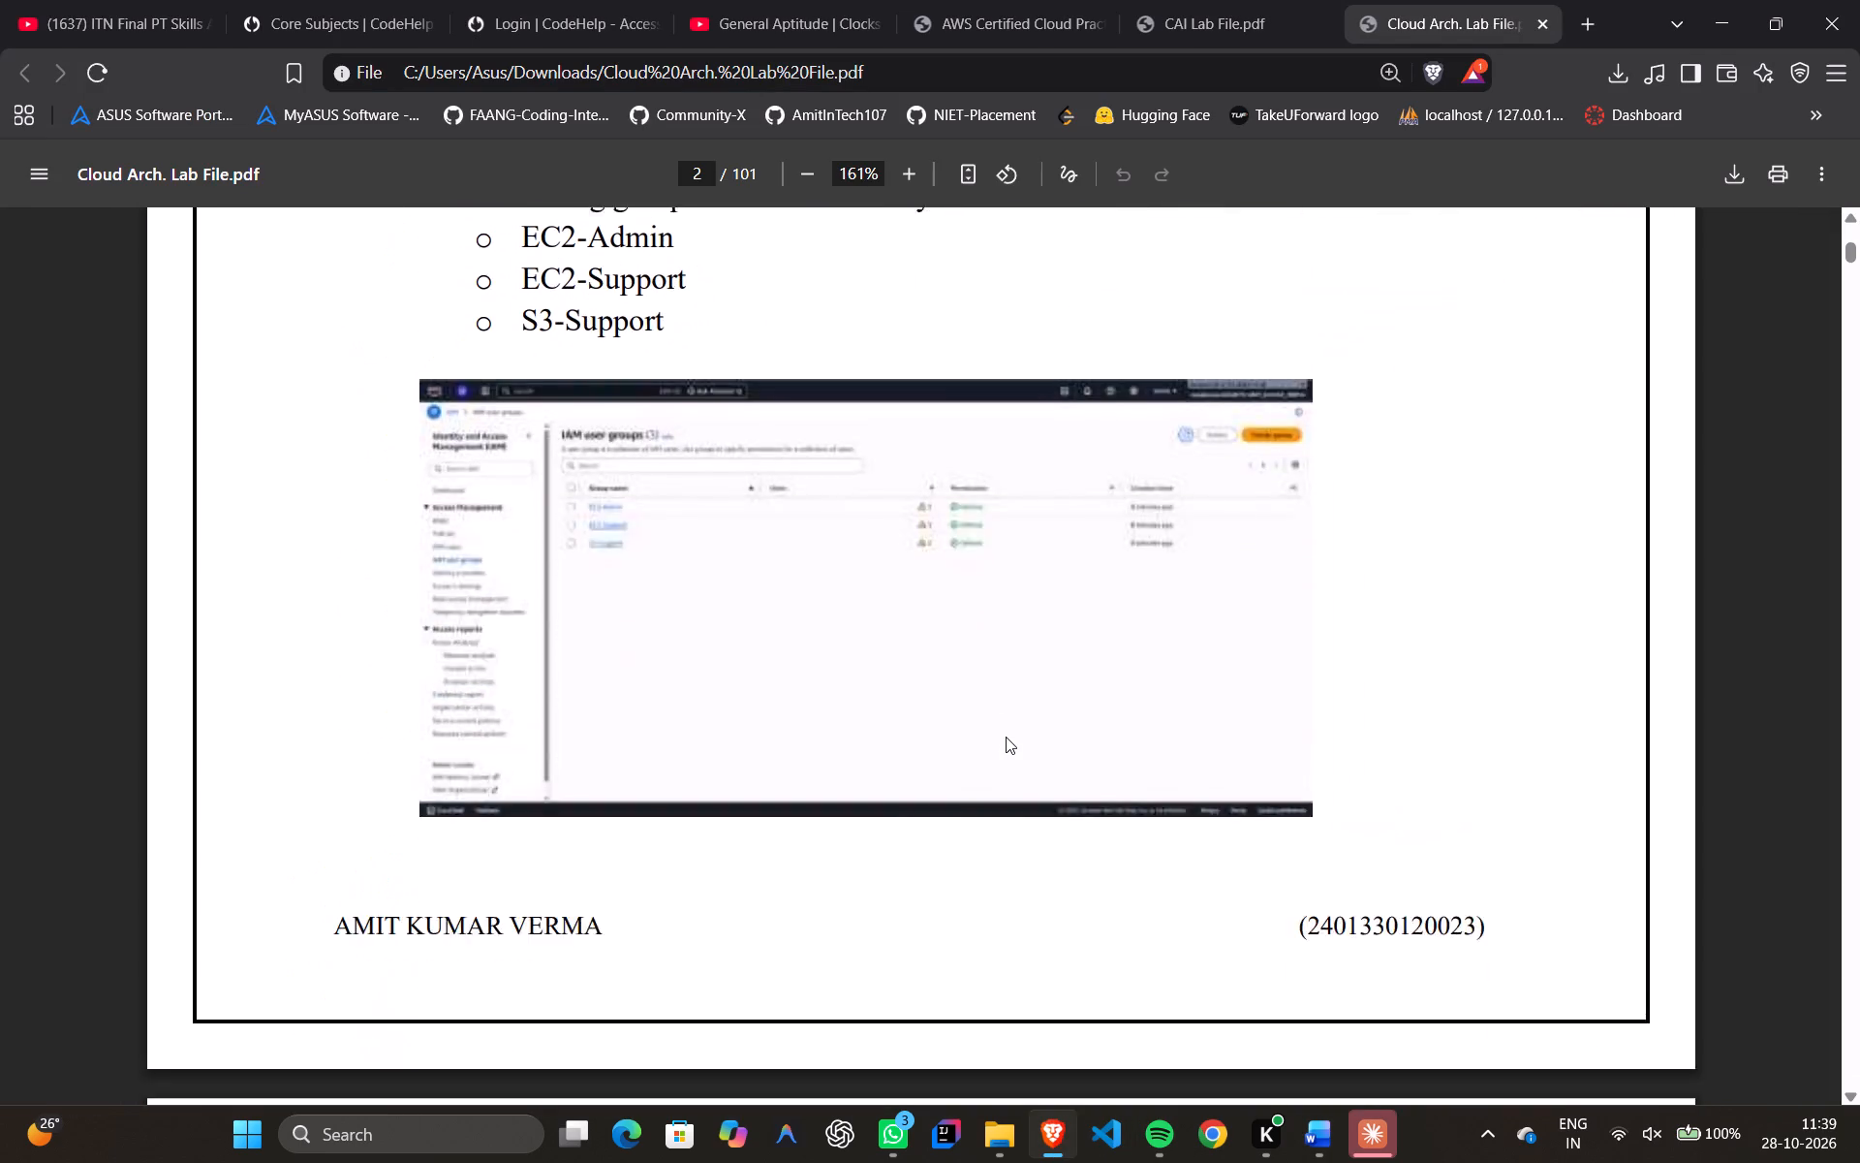
scroll(1006, 737, "down", 10)
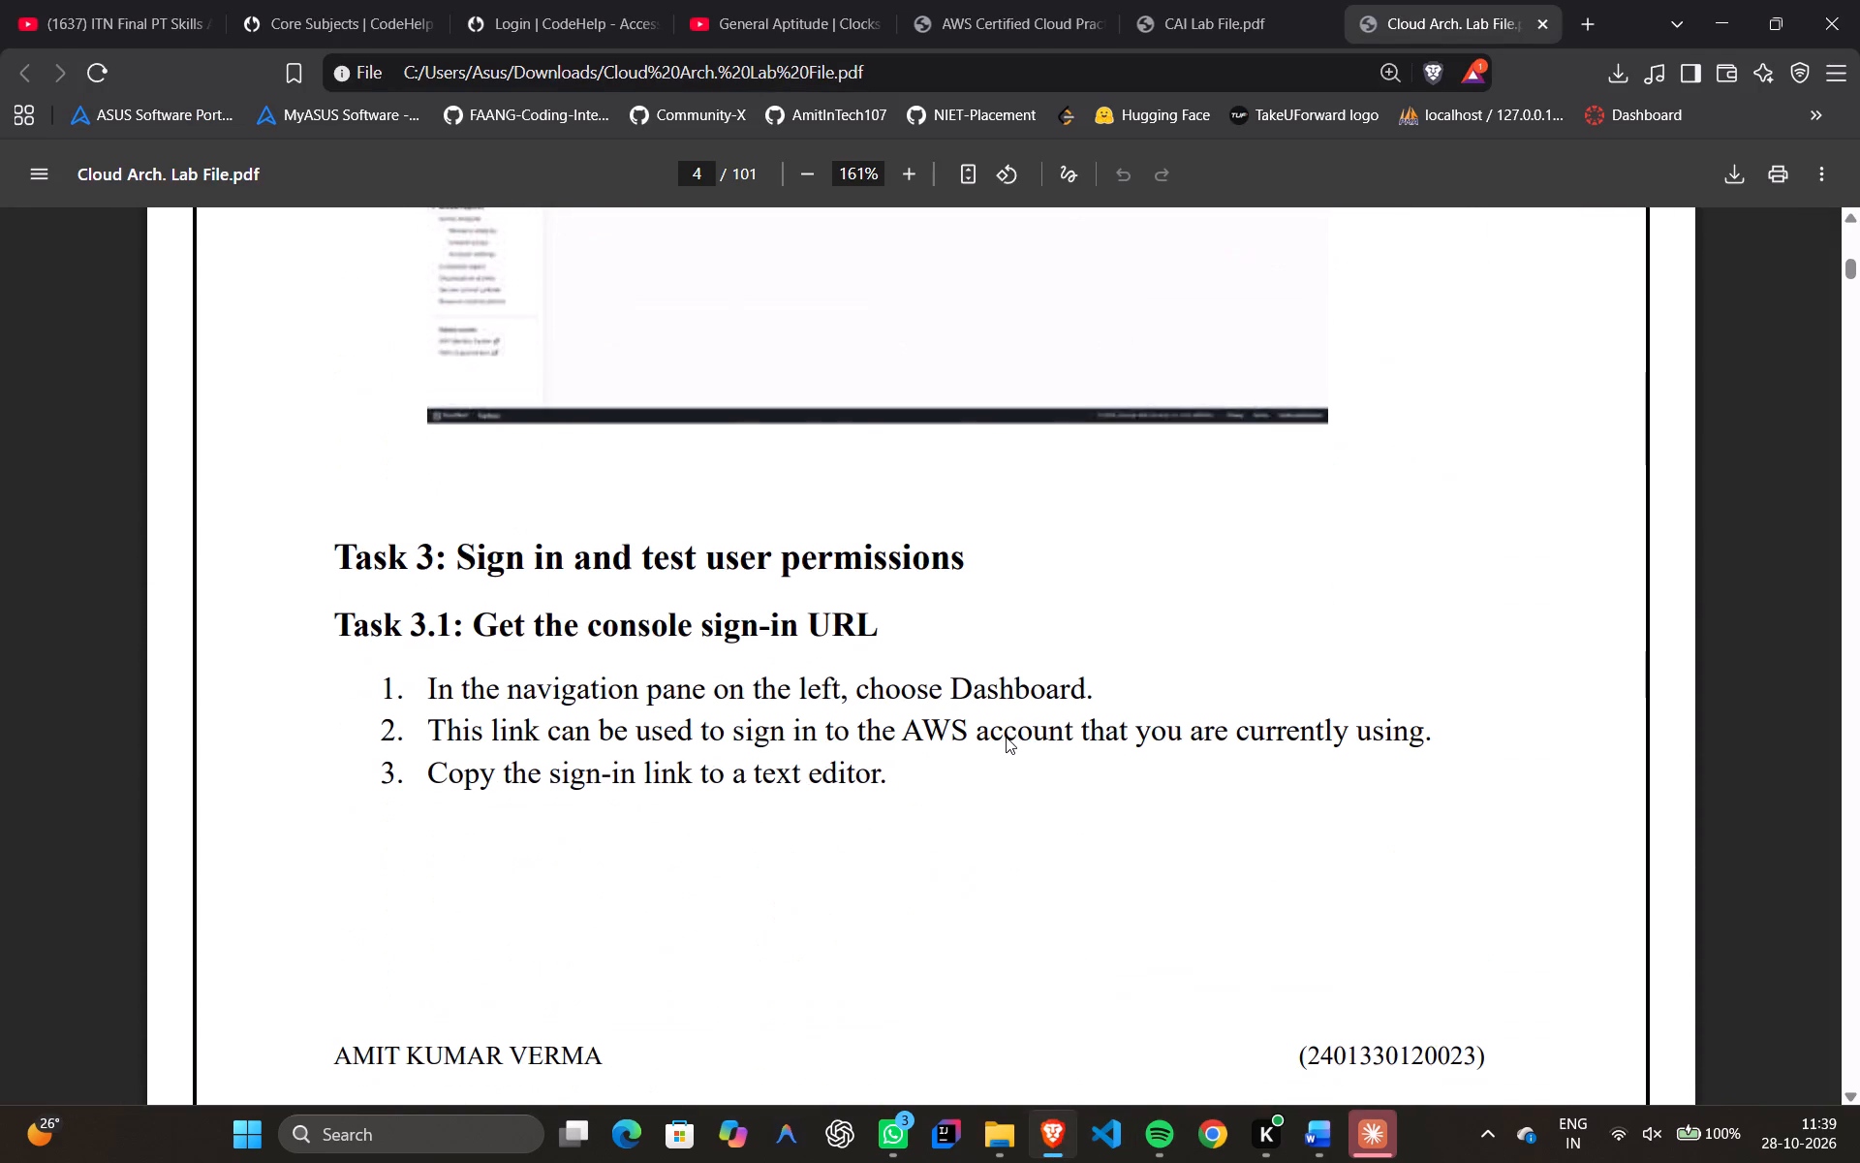
scroll(1006, 737, "down", 7)
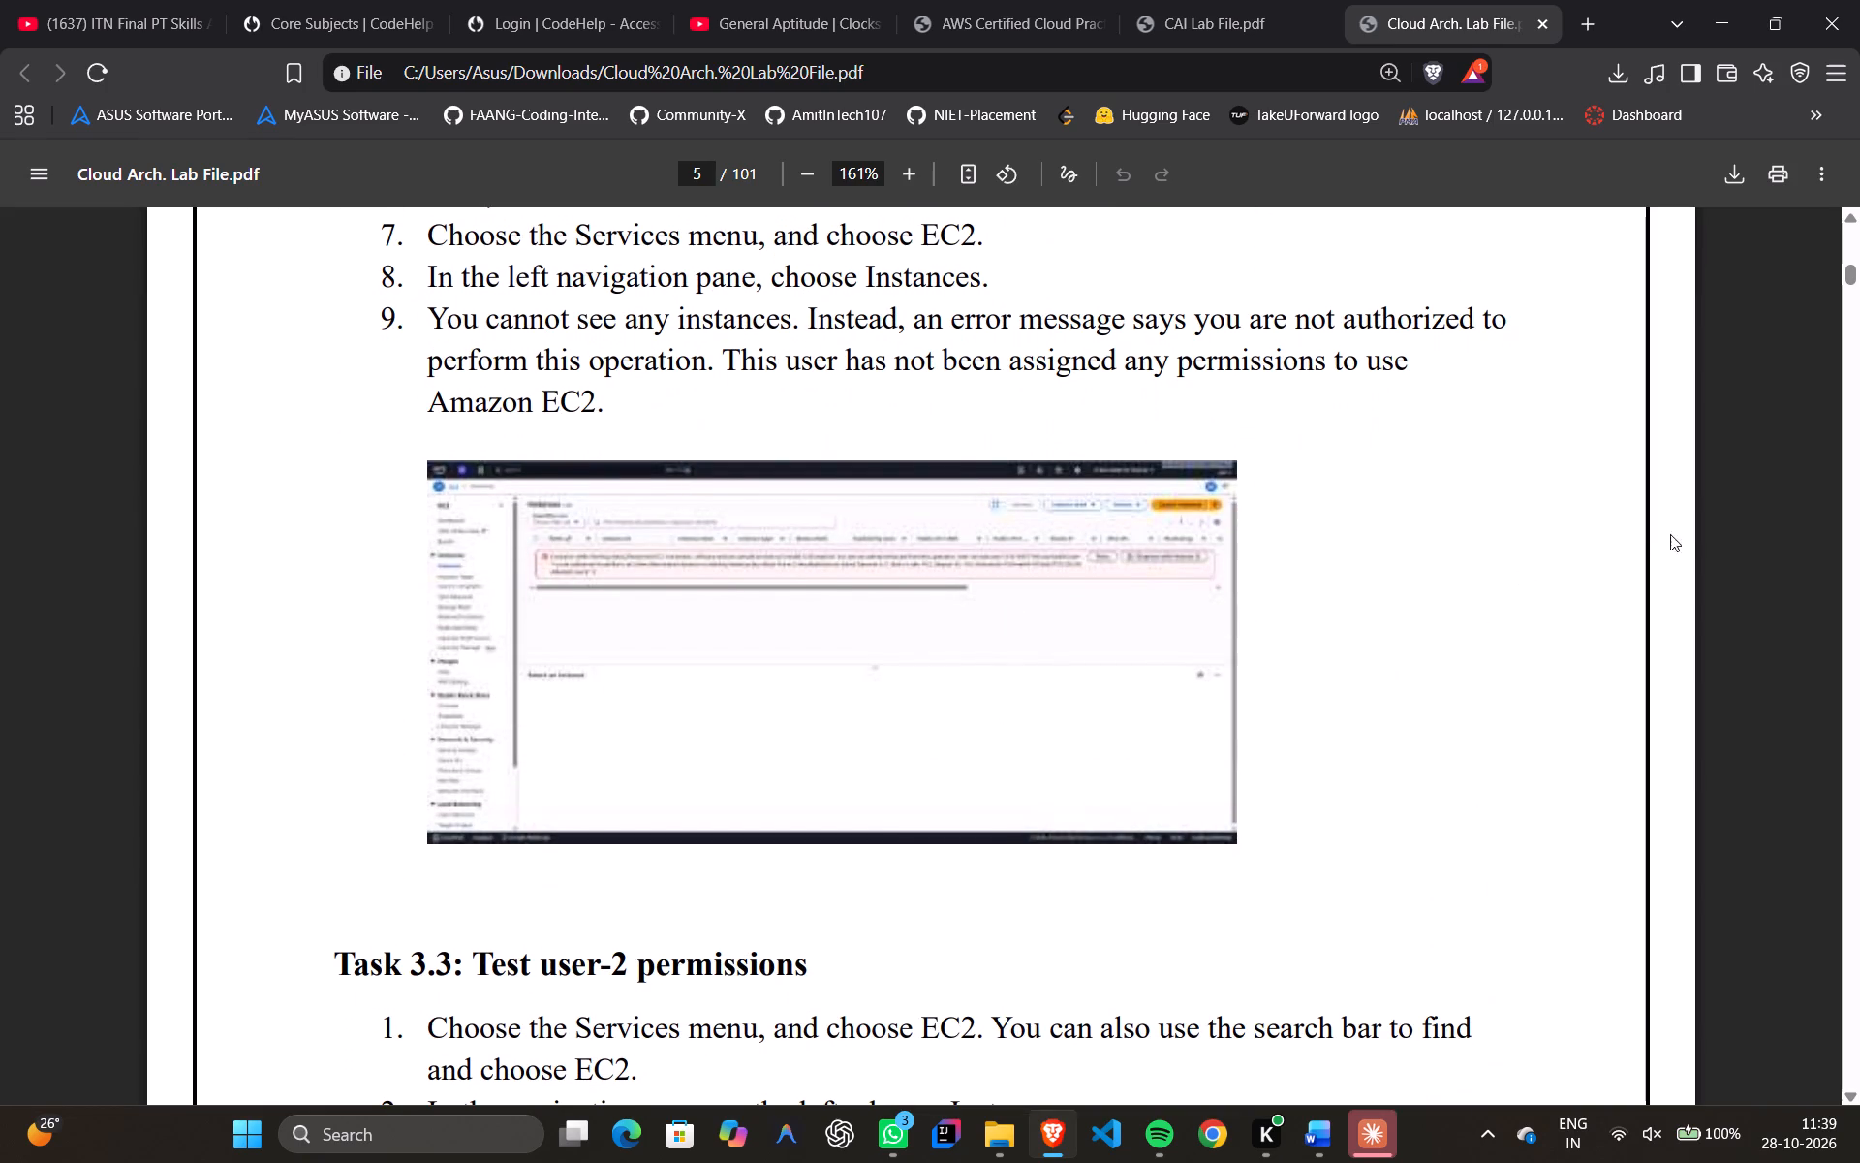
Examine the final pages of the Cloud Arch. Lab File PDF, covering Tasks 5 and 6, the certificate and the badge.
left_click_drag(1846, 288, 1821, 1022)
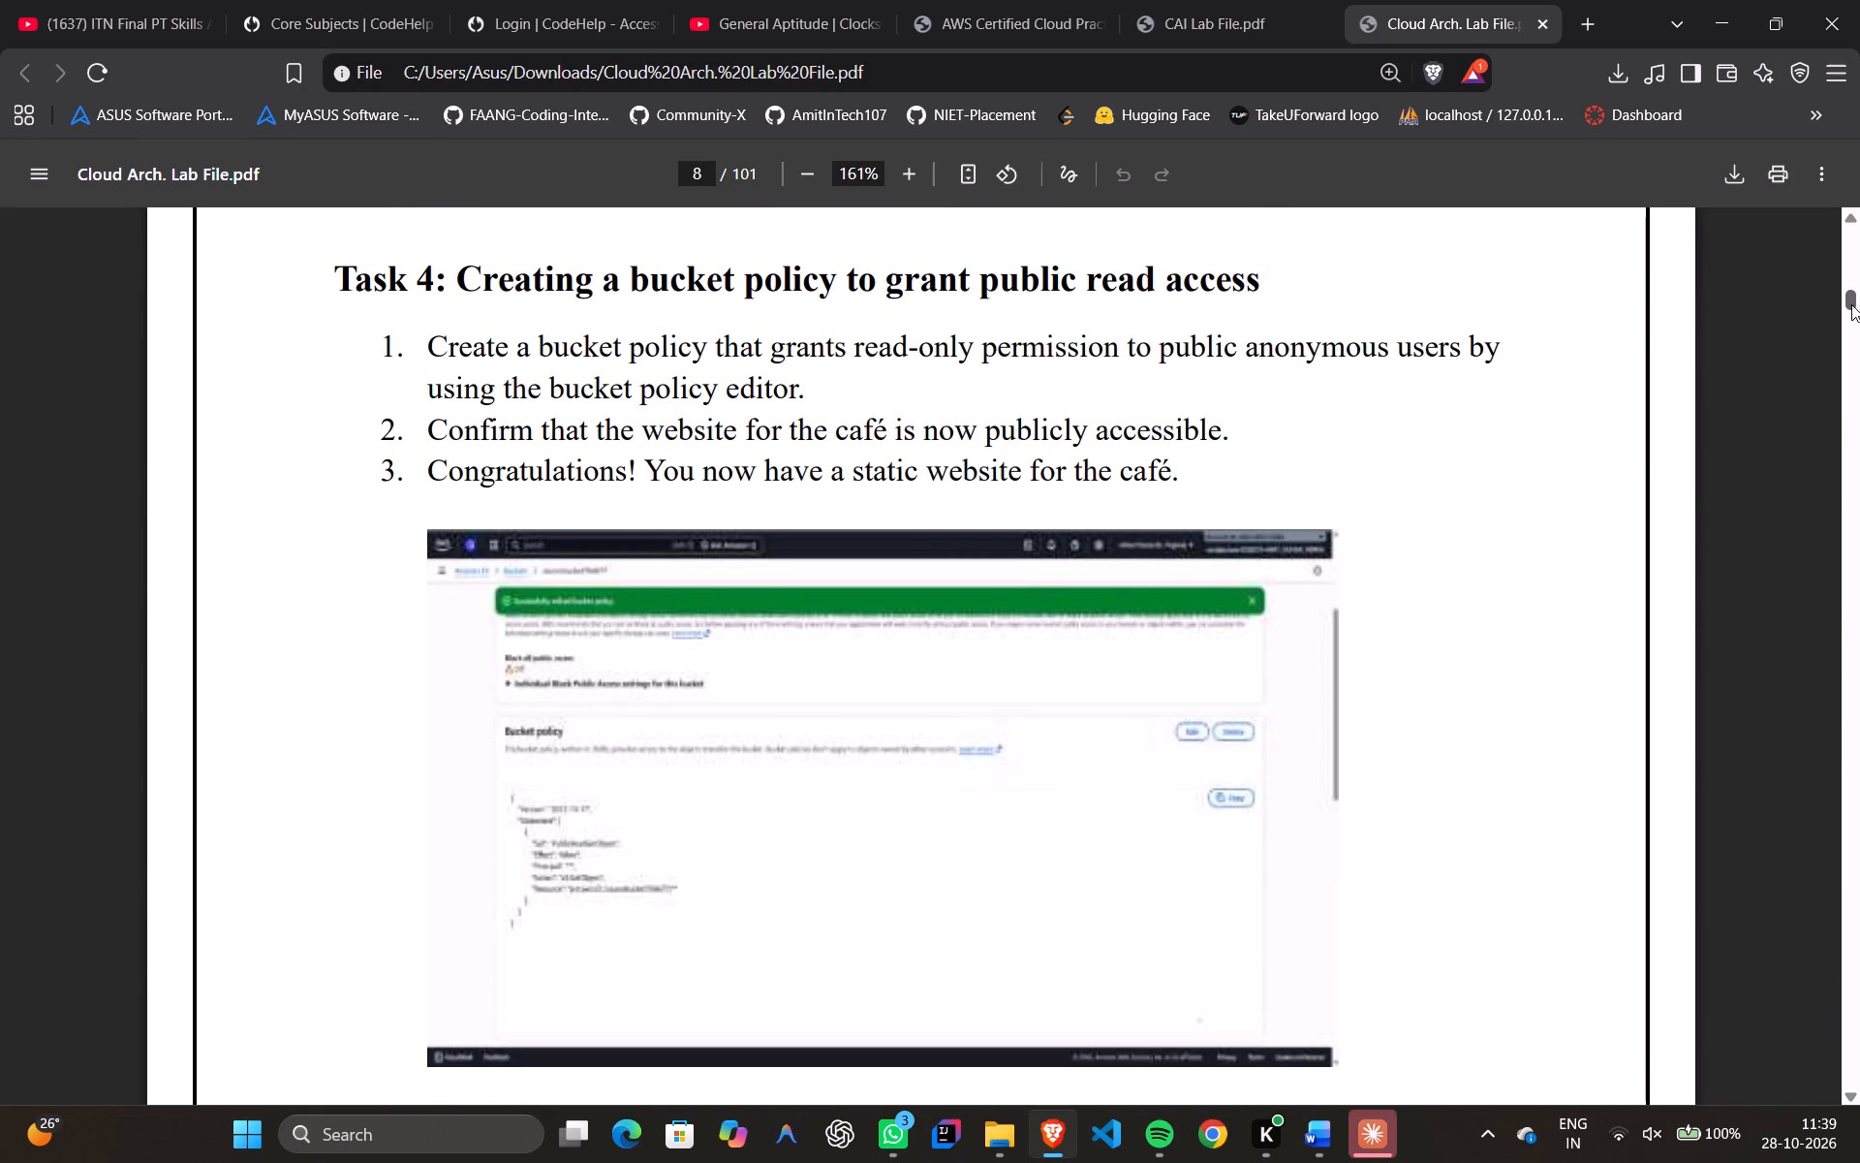
left_click_drag(1851, 304, 1819, 1061)
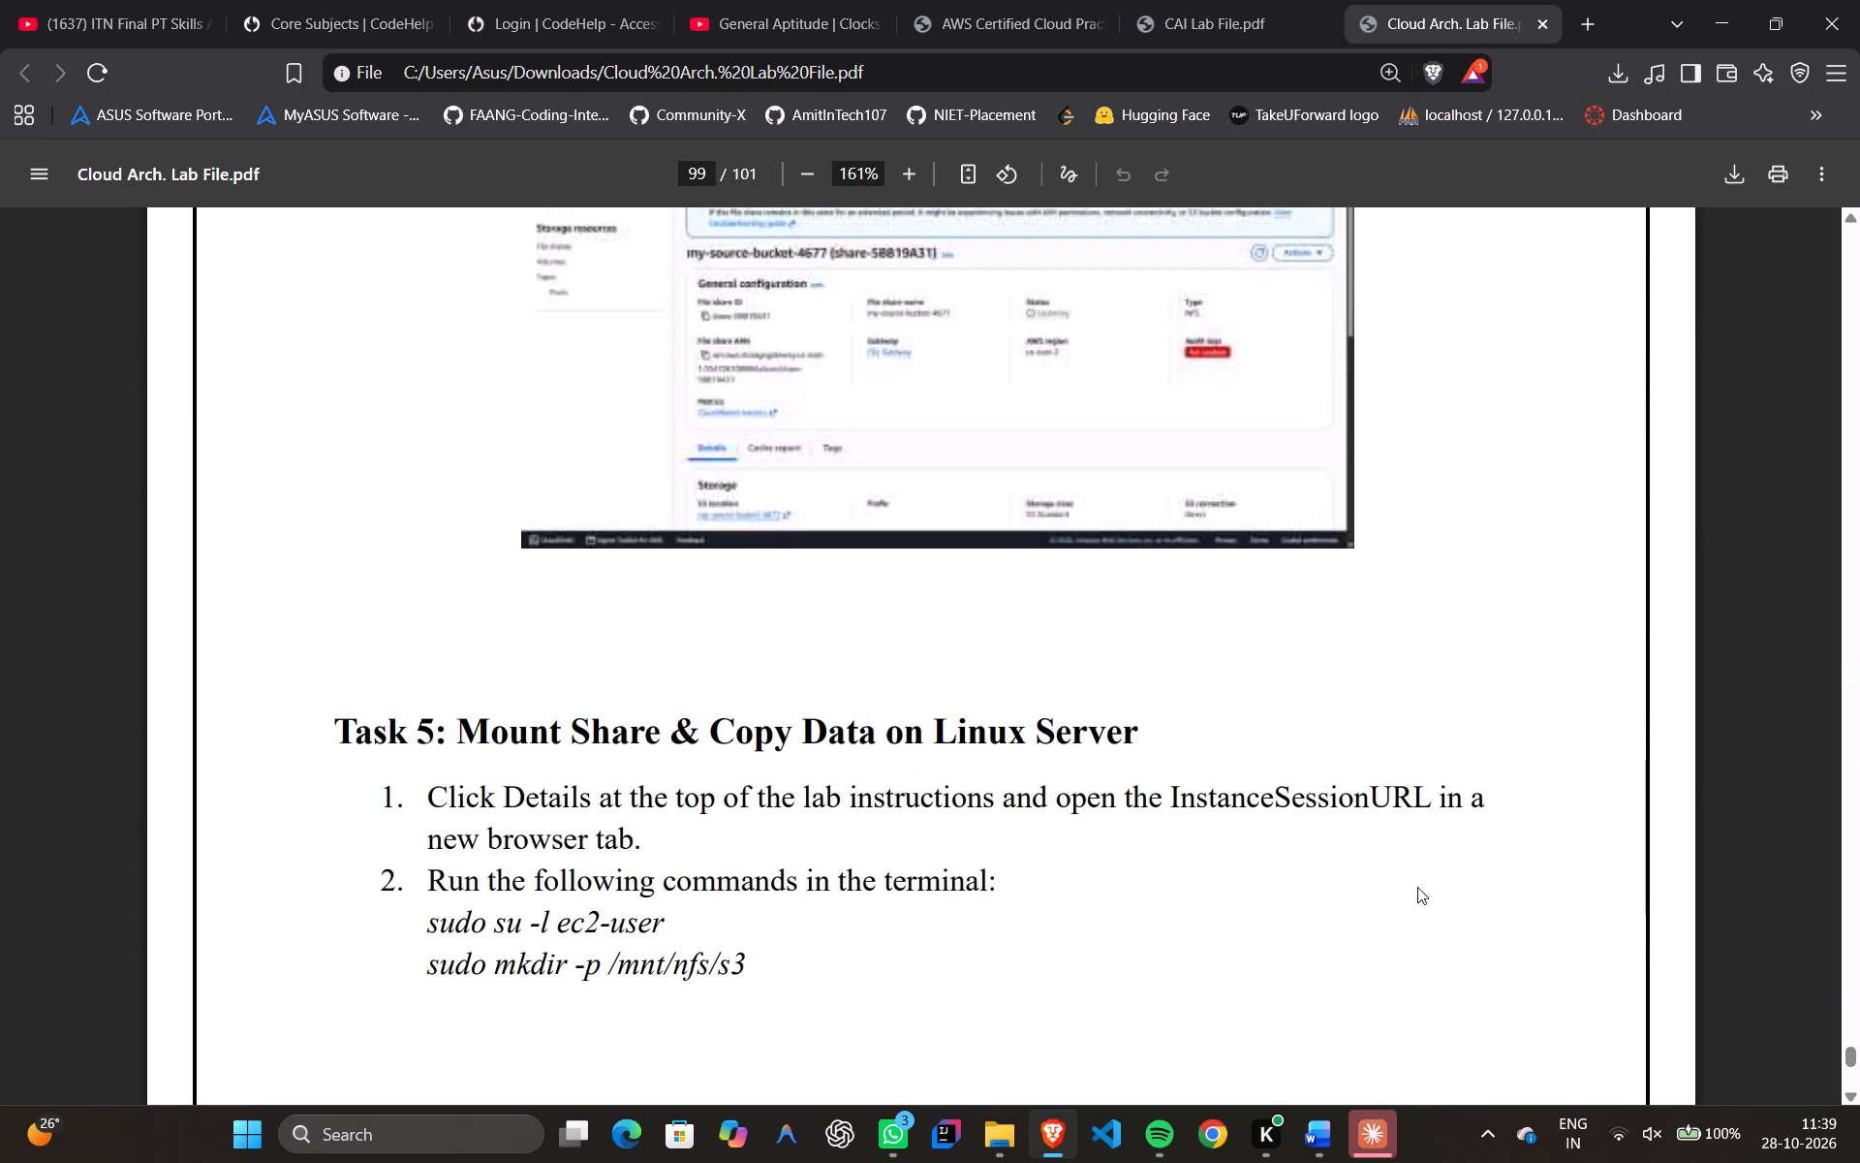
scroll(1318, 823, "down", 4)
scroll(980, 748, "down", 9)
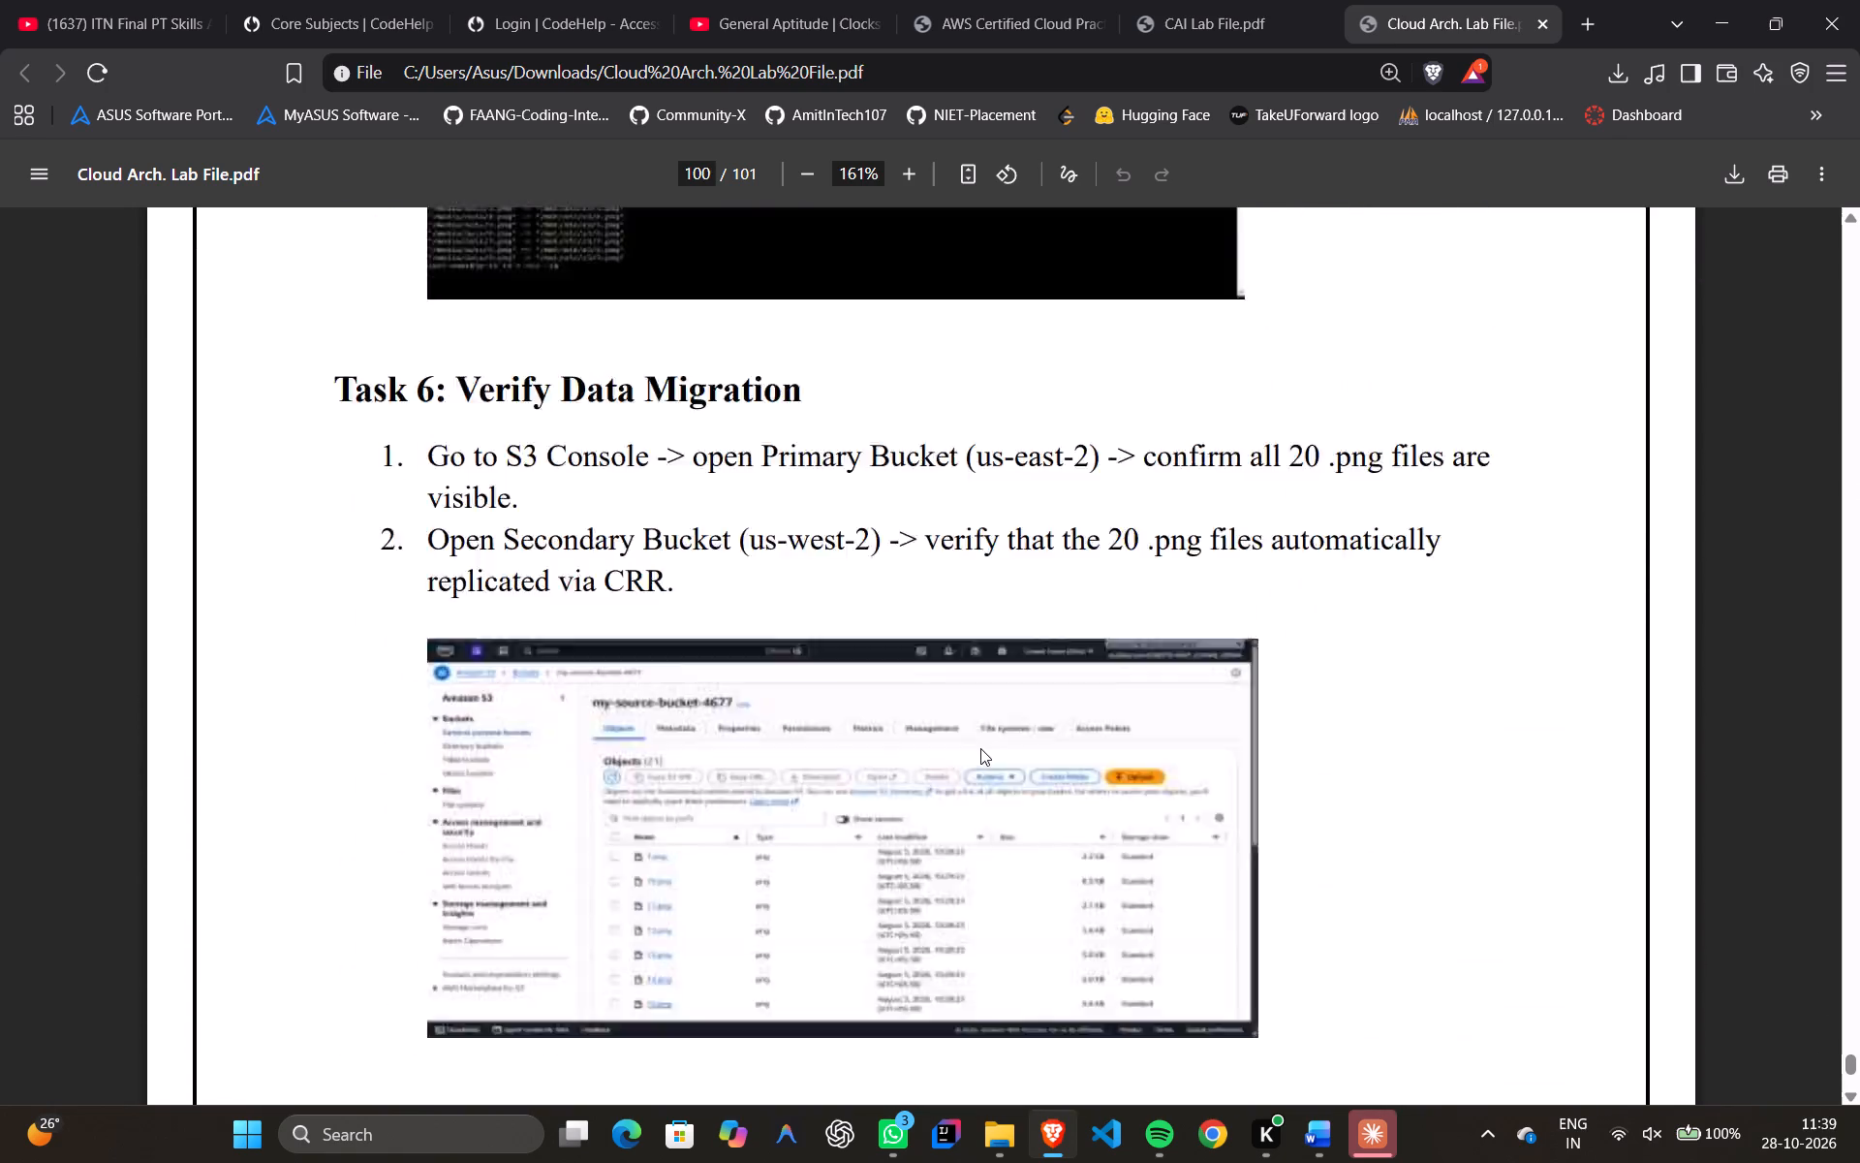
scroll(980, 748, "down", 10)
scroll(914, 597, "up", 3)
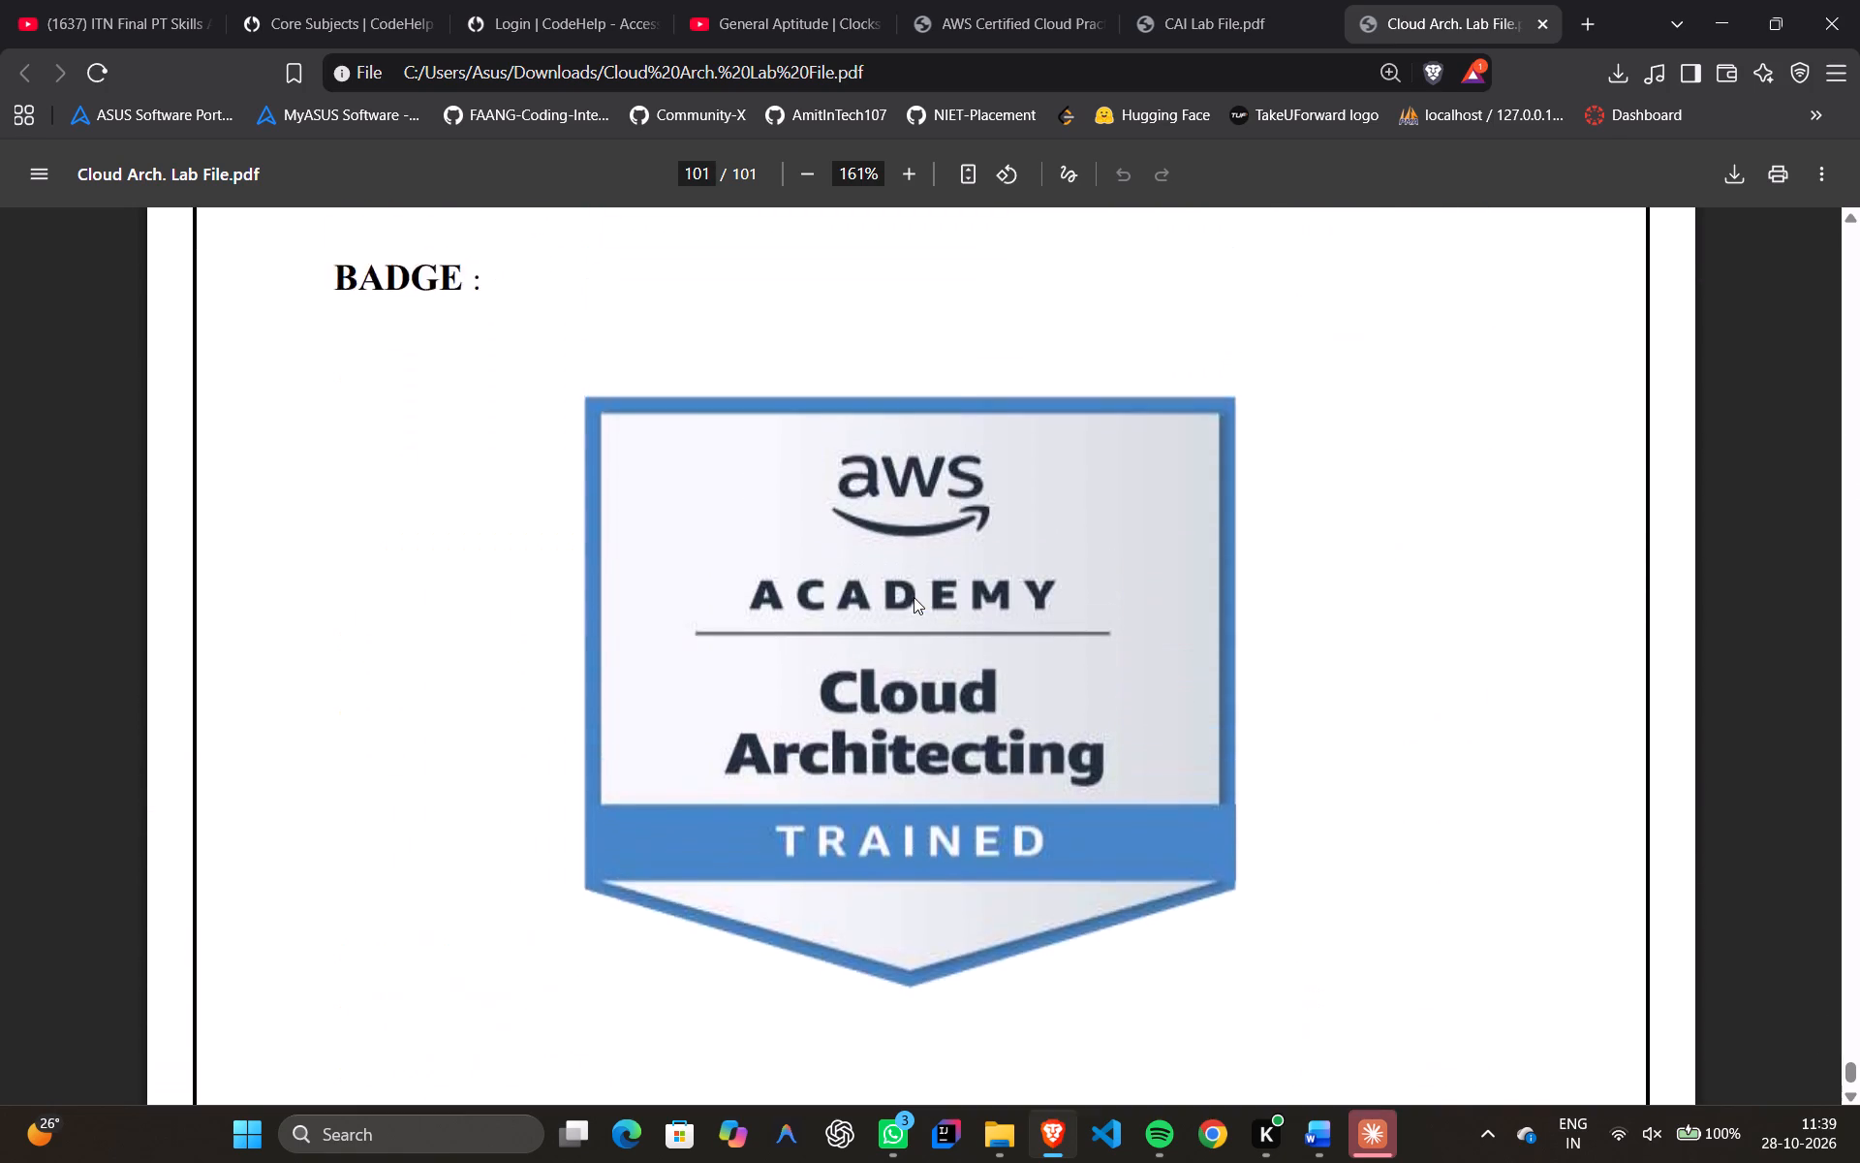
scroll(914, 597, "up", 4)
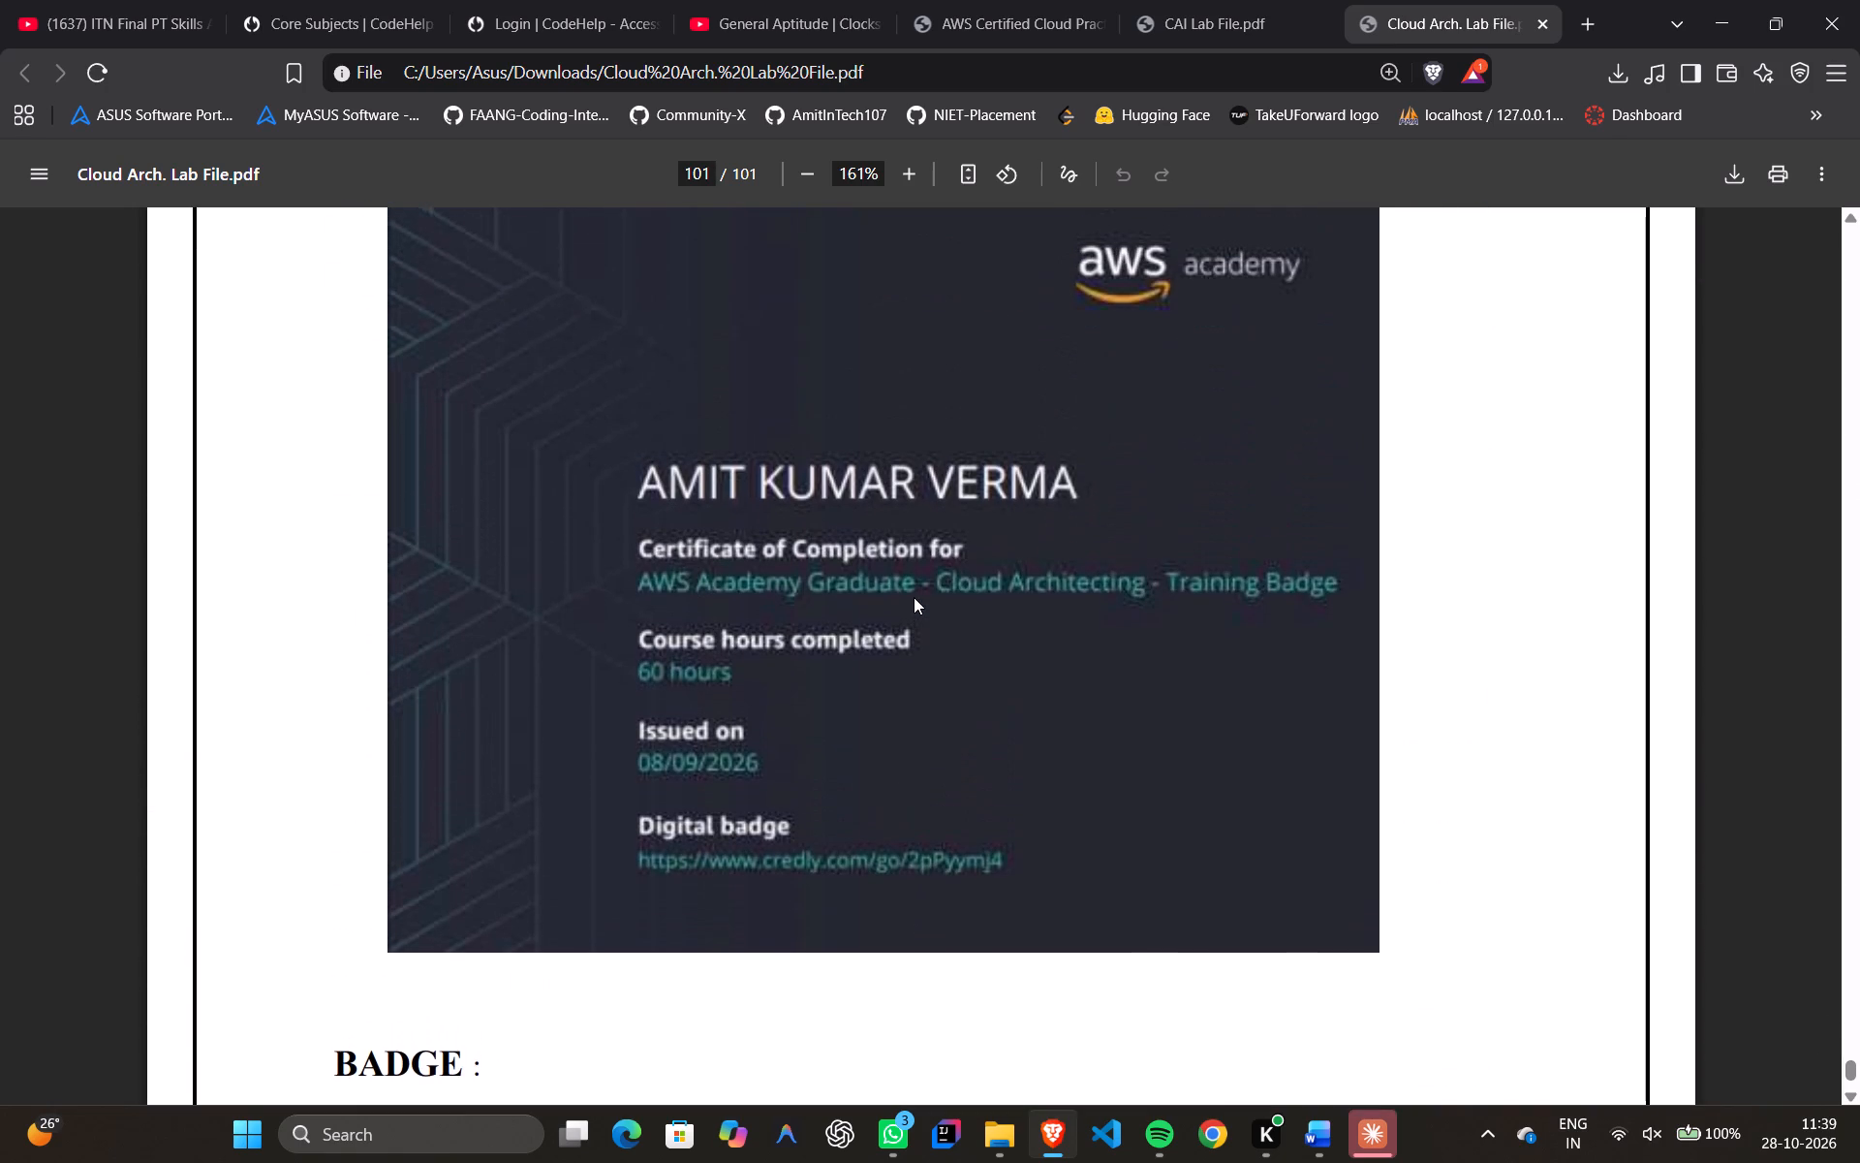
scroll(914, 597, "up", 1)
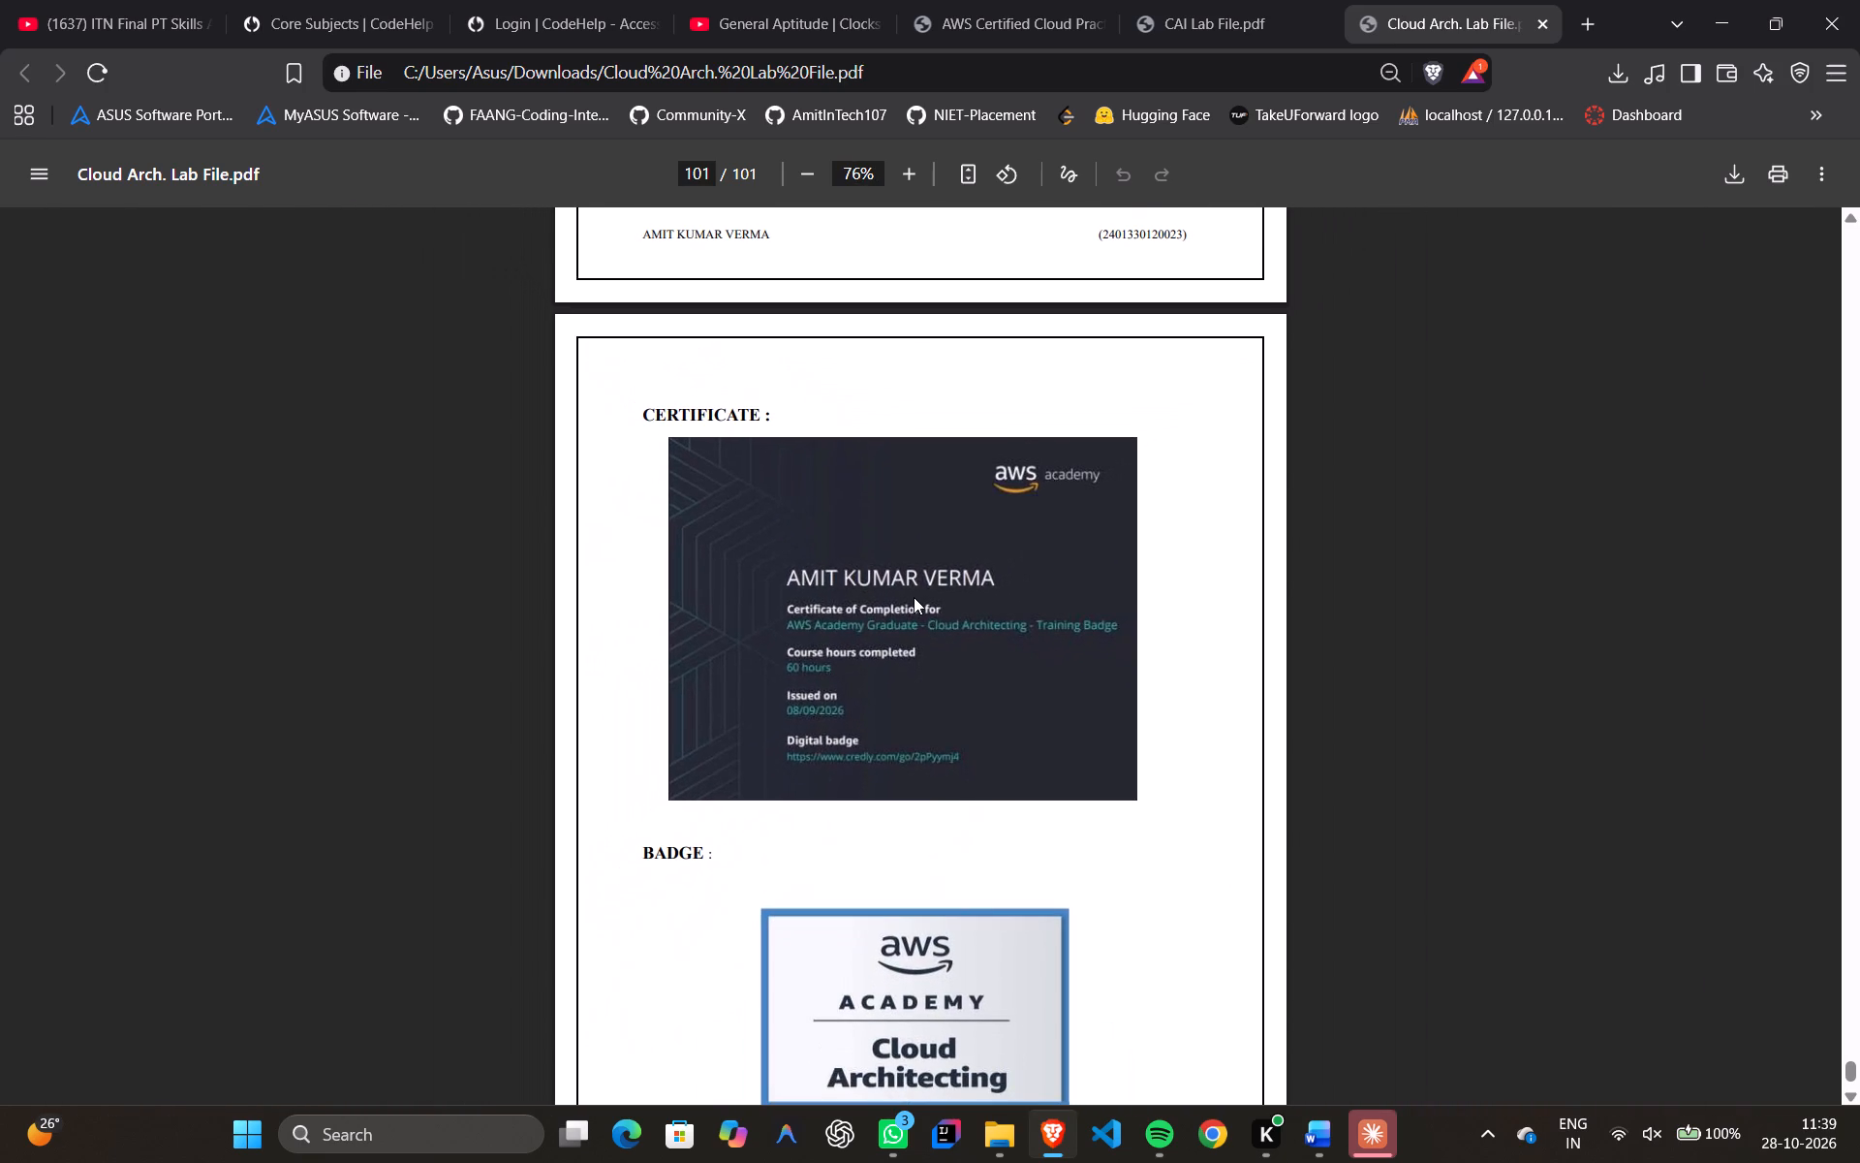
scroll(914, 597, "down", 2)
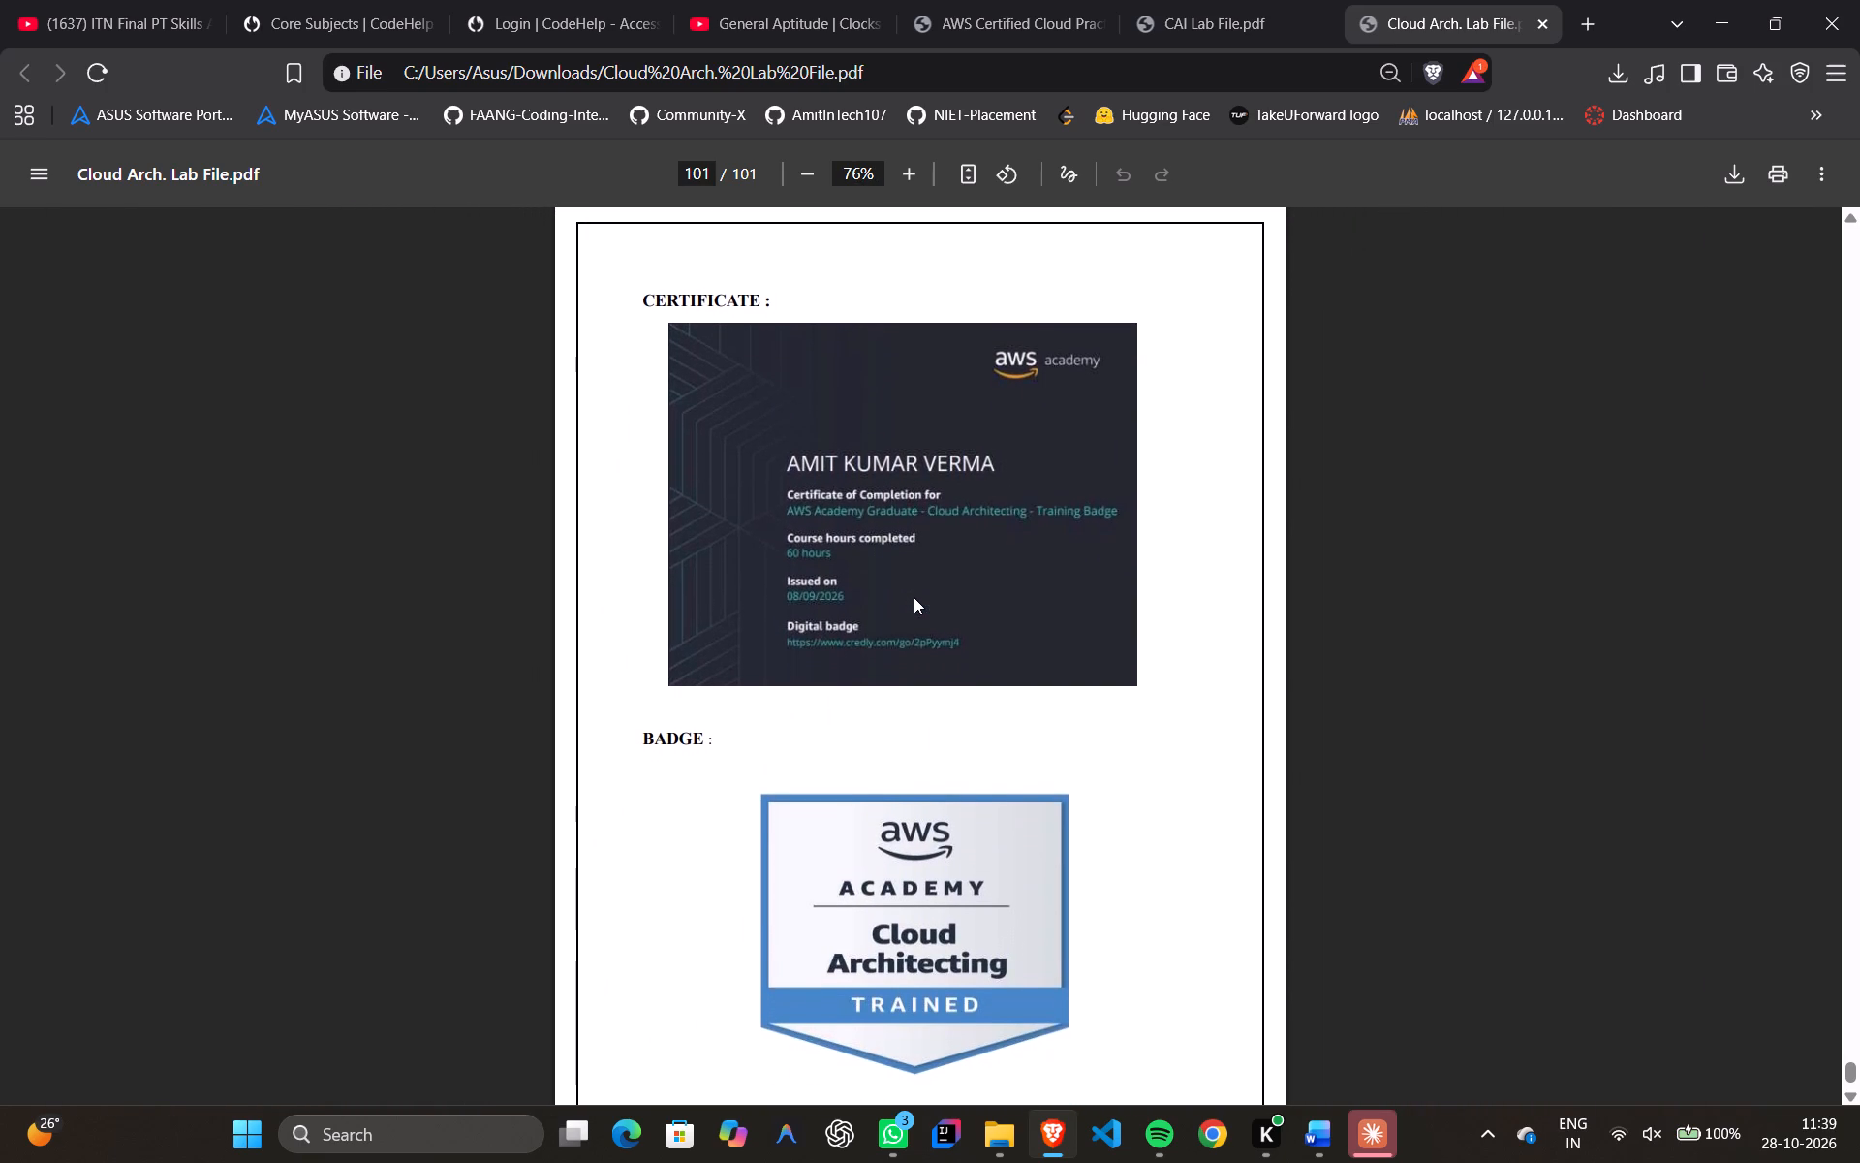
scroll(914, 597, "down", 3)
scroll(914, 597, "up", 3)
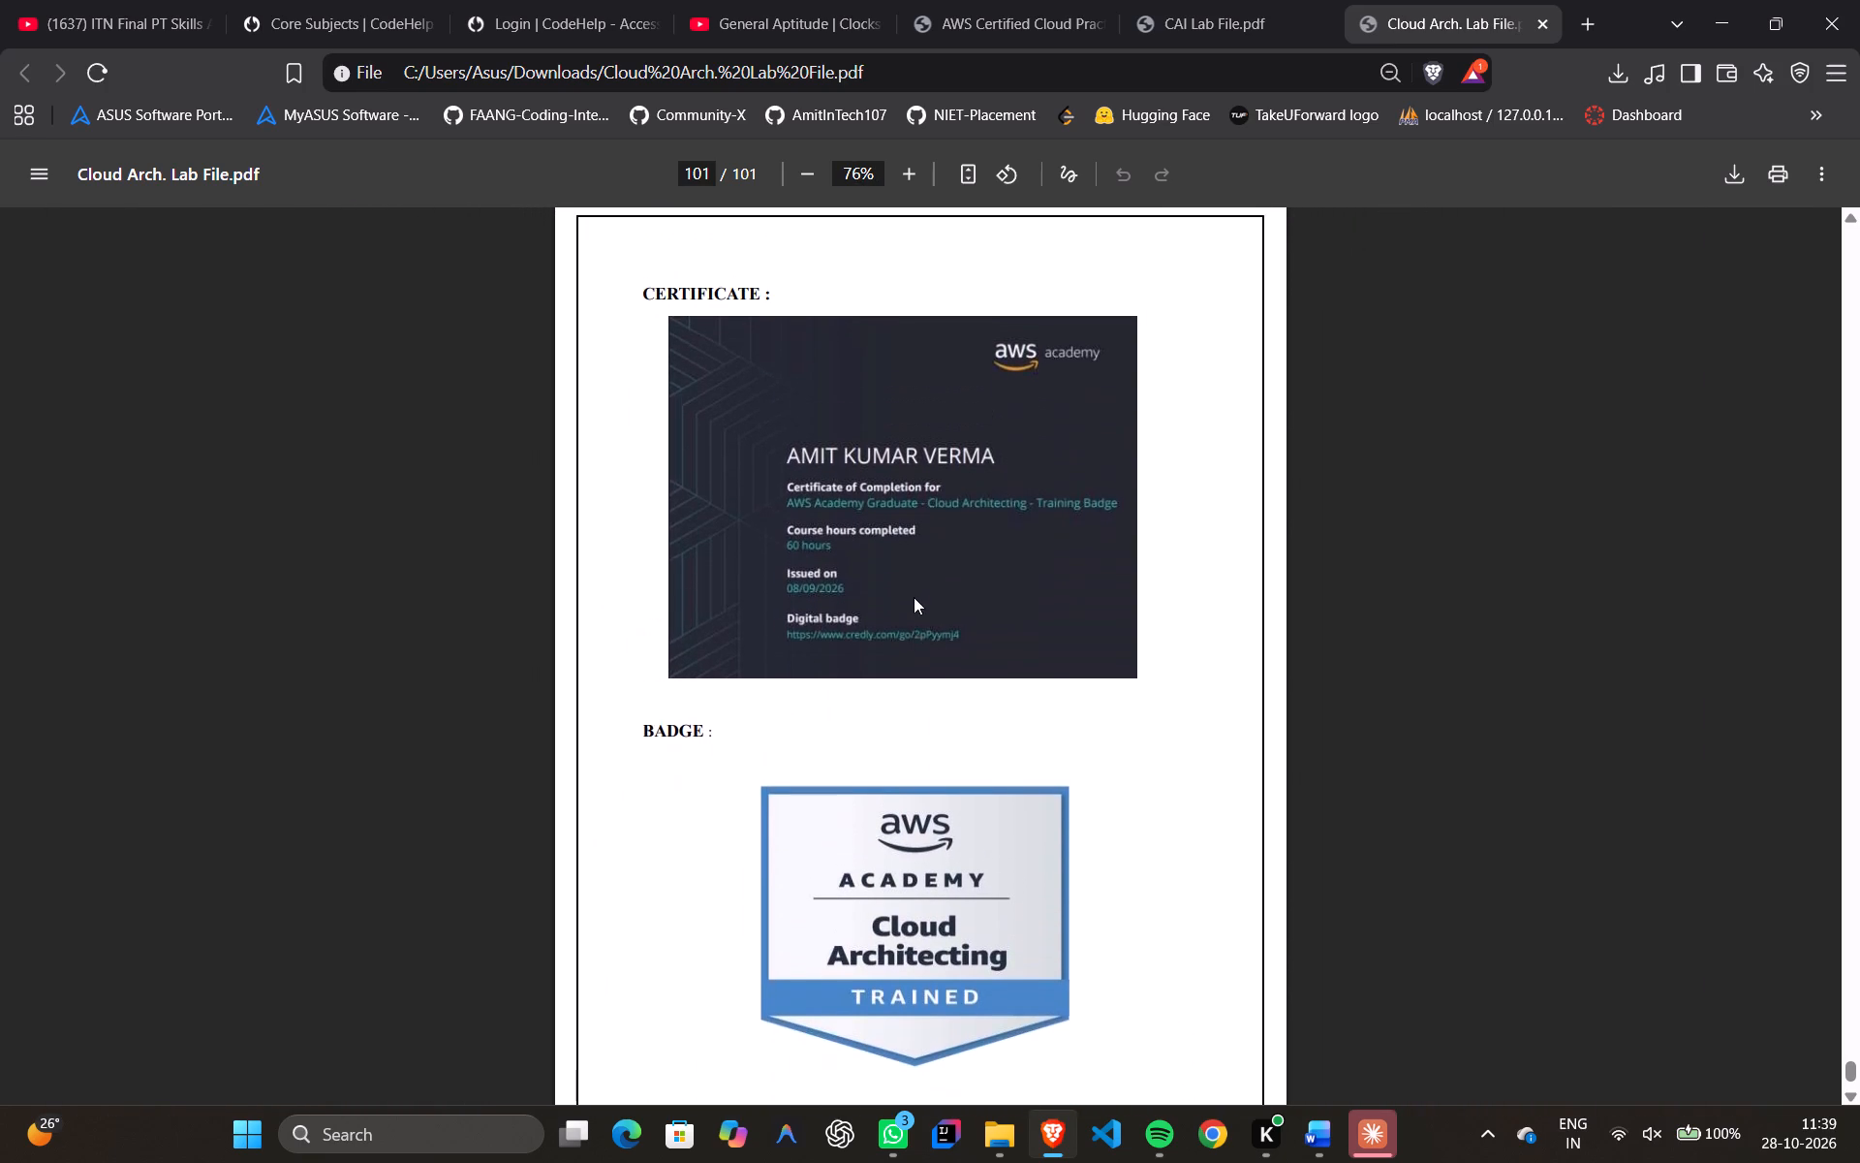
scroll(914, 597, "up", 6)
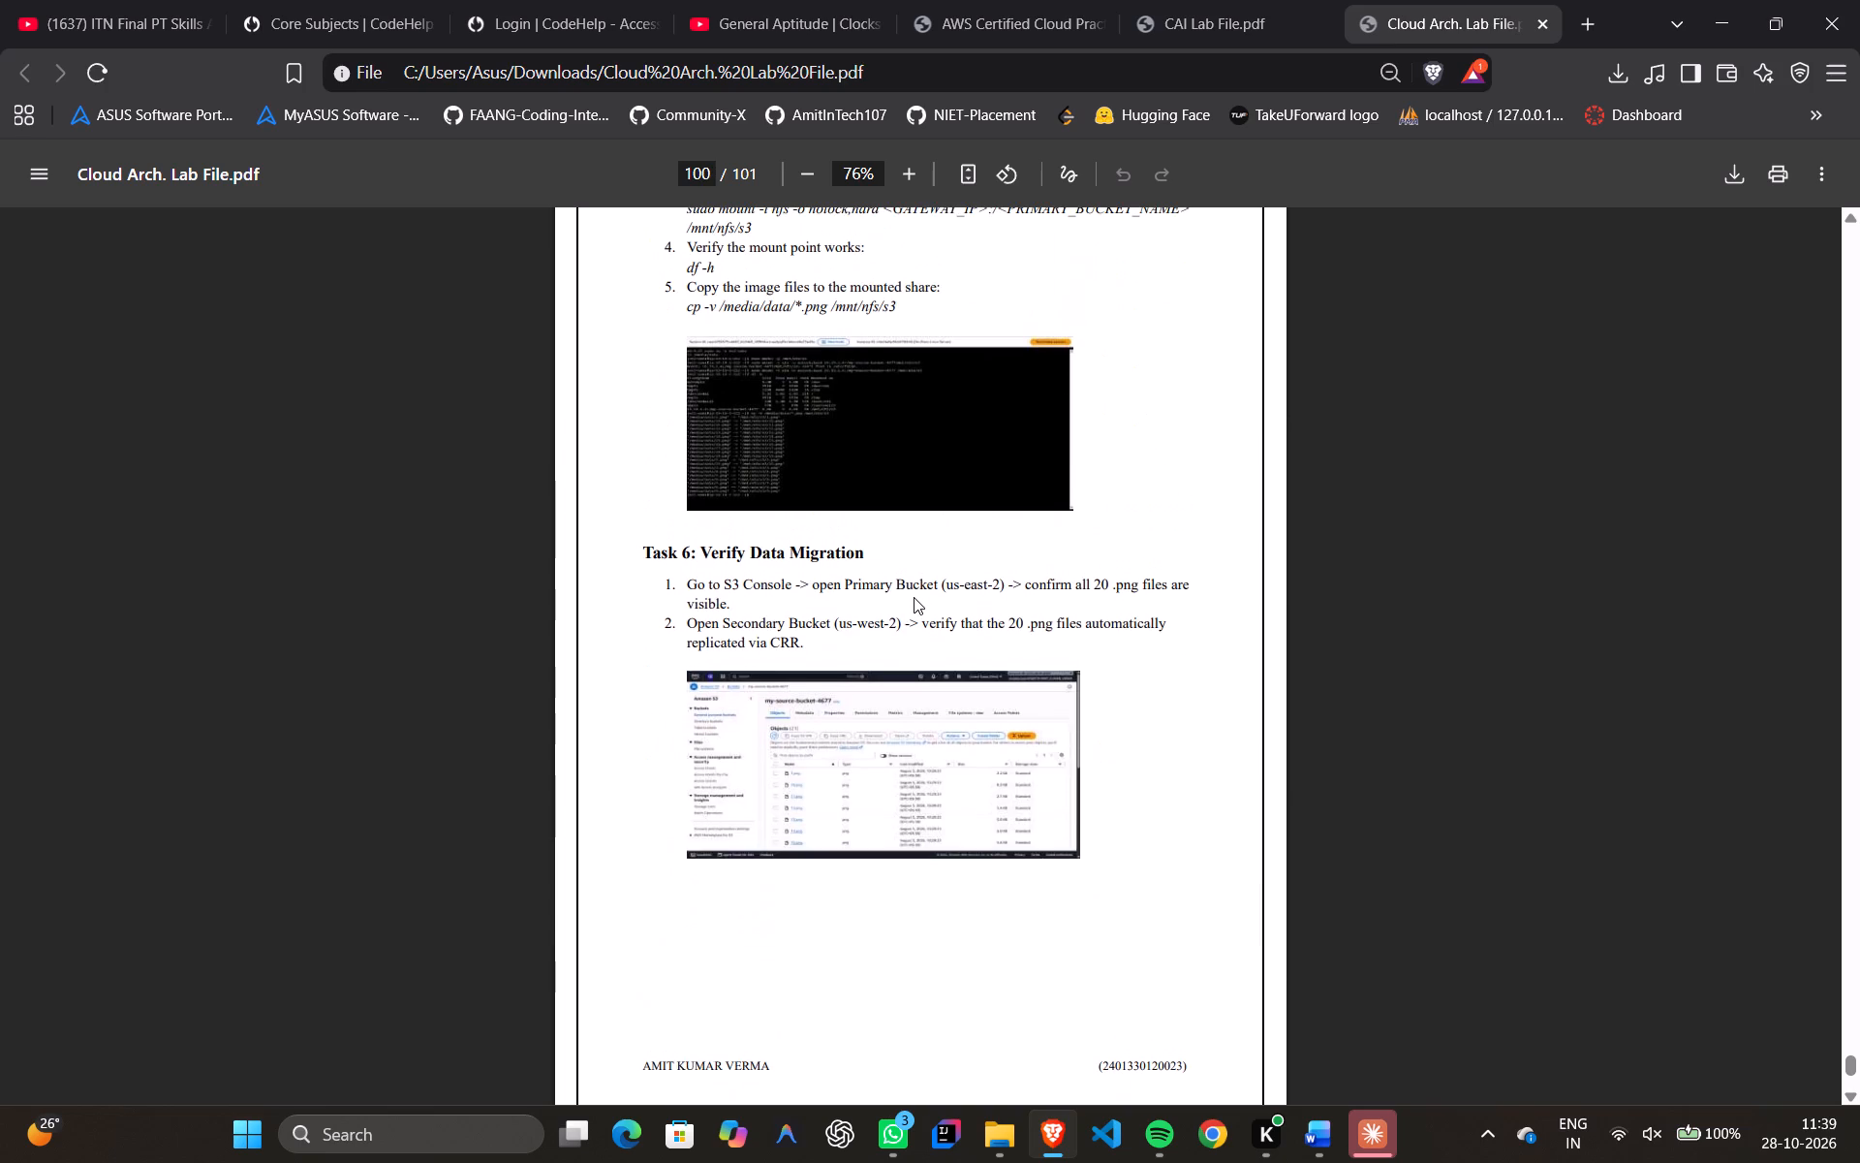
Inspect the file share and Task 2 S3 bucket screenshots enlarged in the Cloud Arch. Lab File PDF, and close that PDF.
scroll(914, 597, "up", 6)
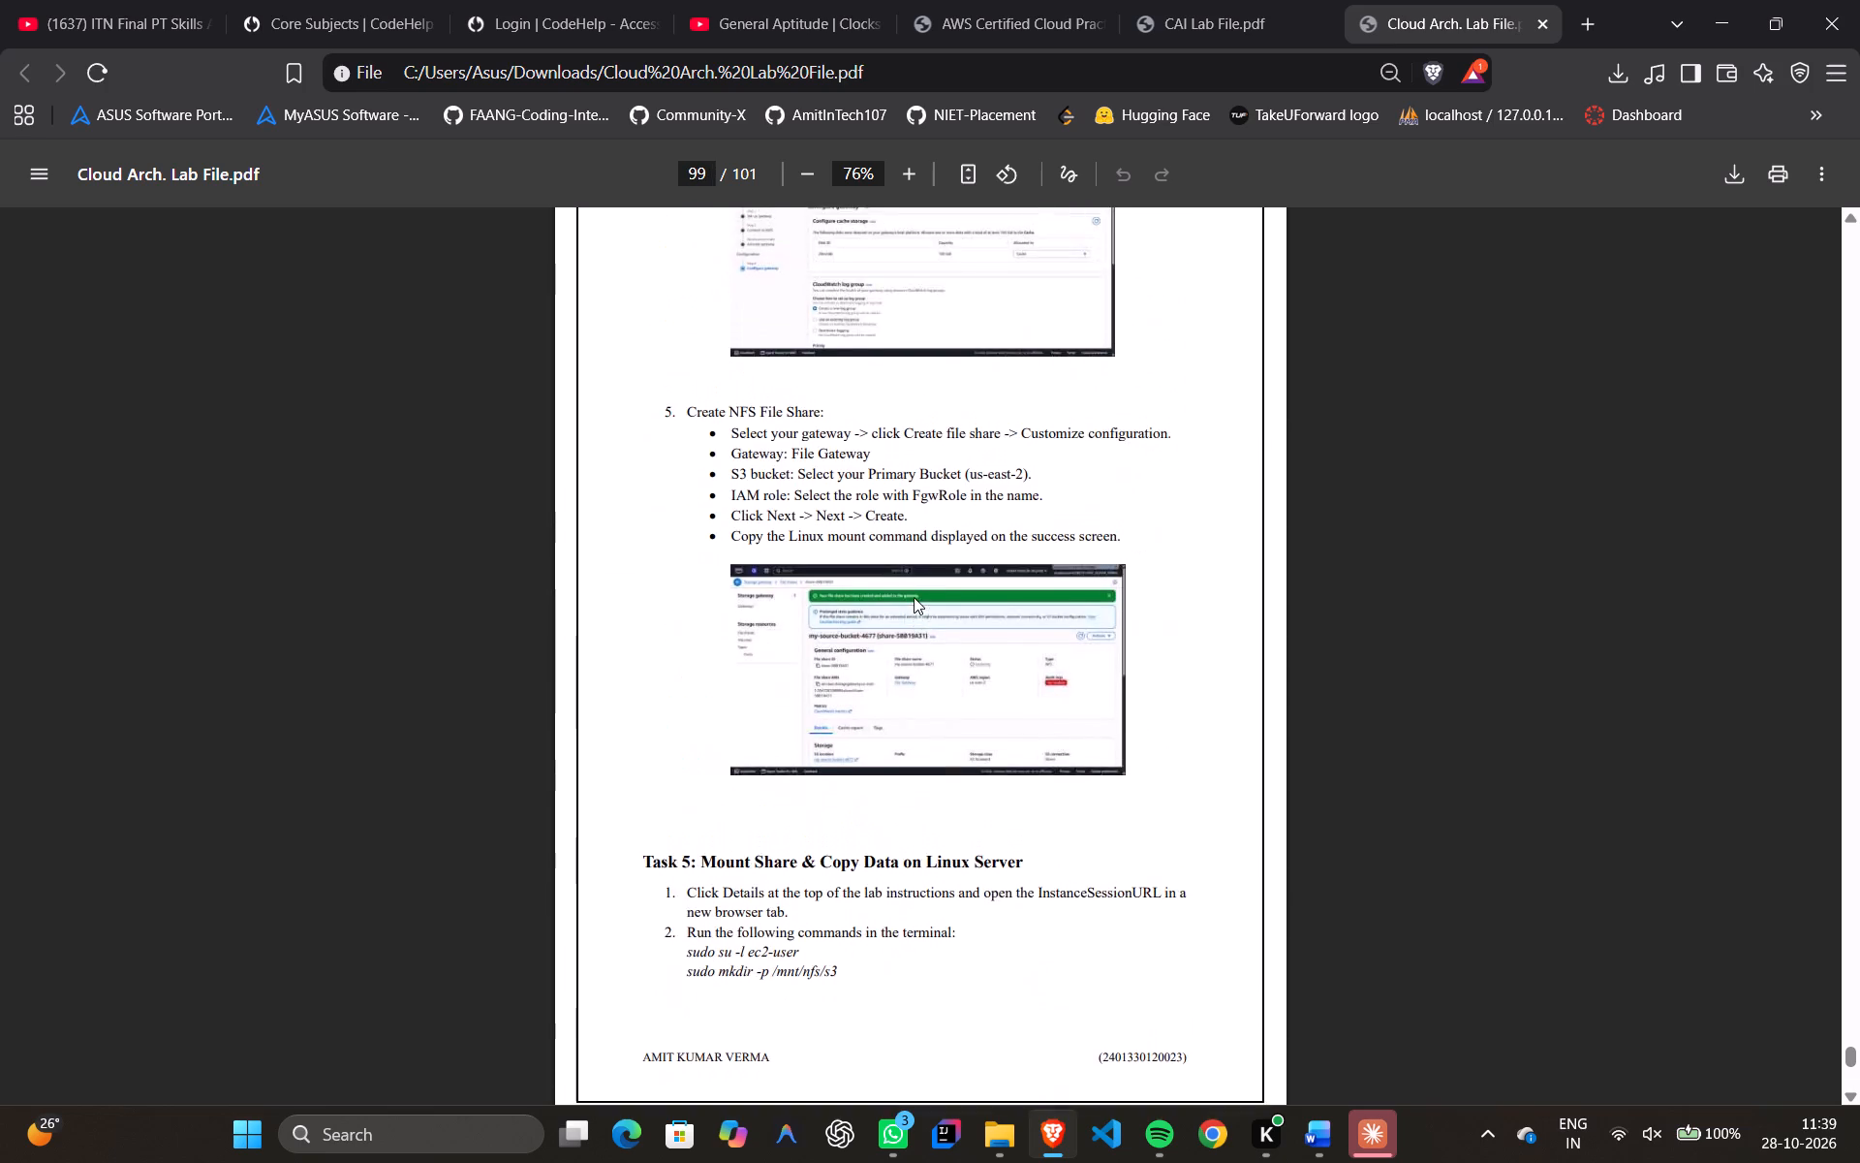
scroll(914, 597, "up", 5)
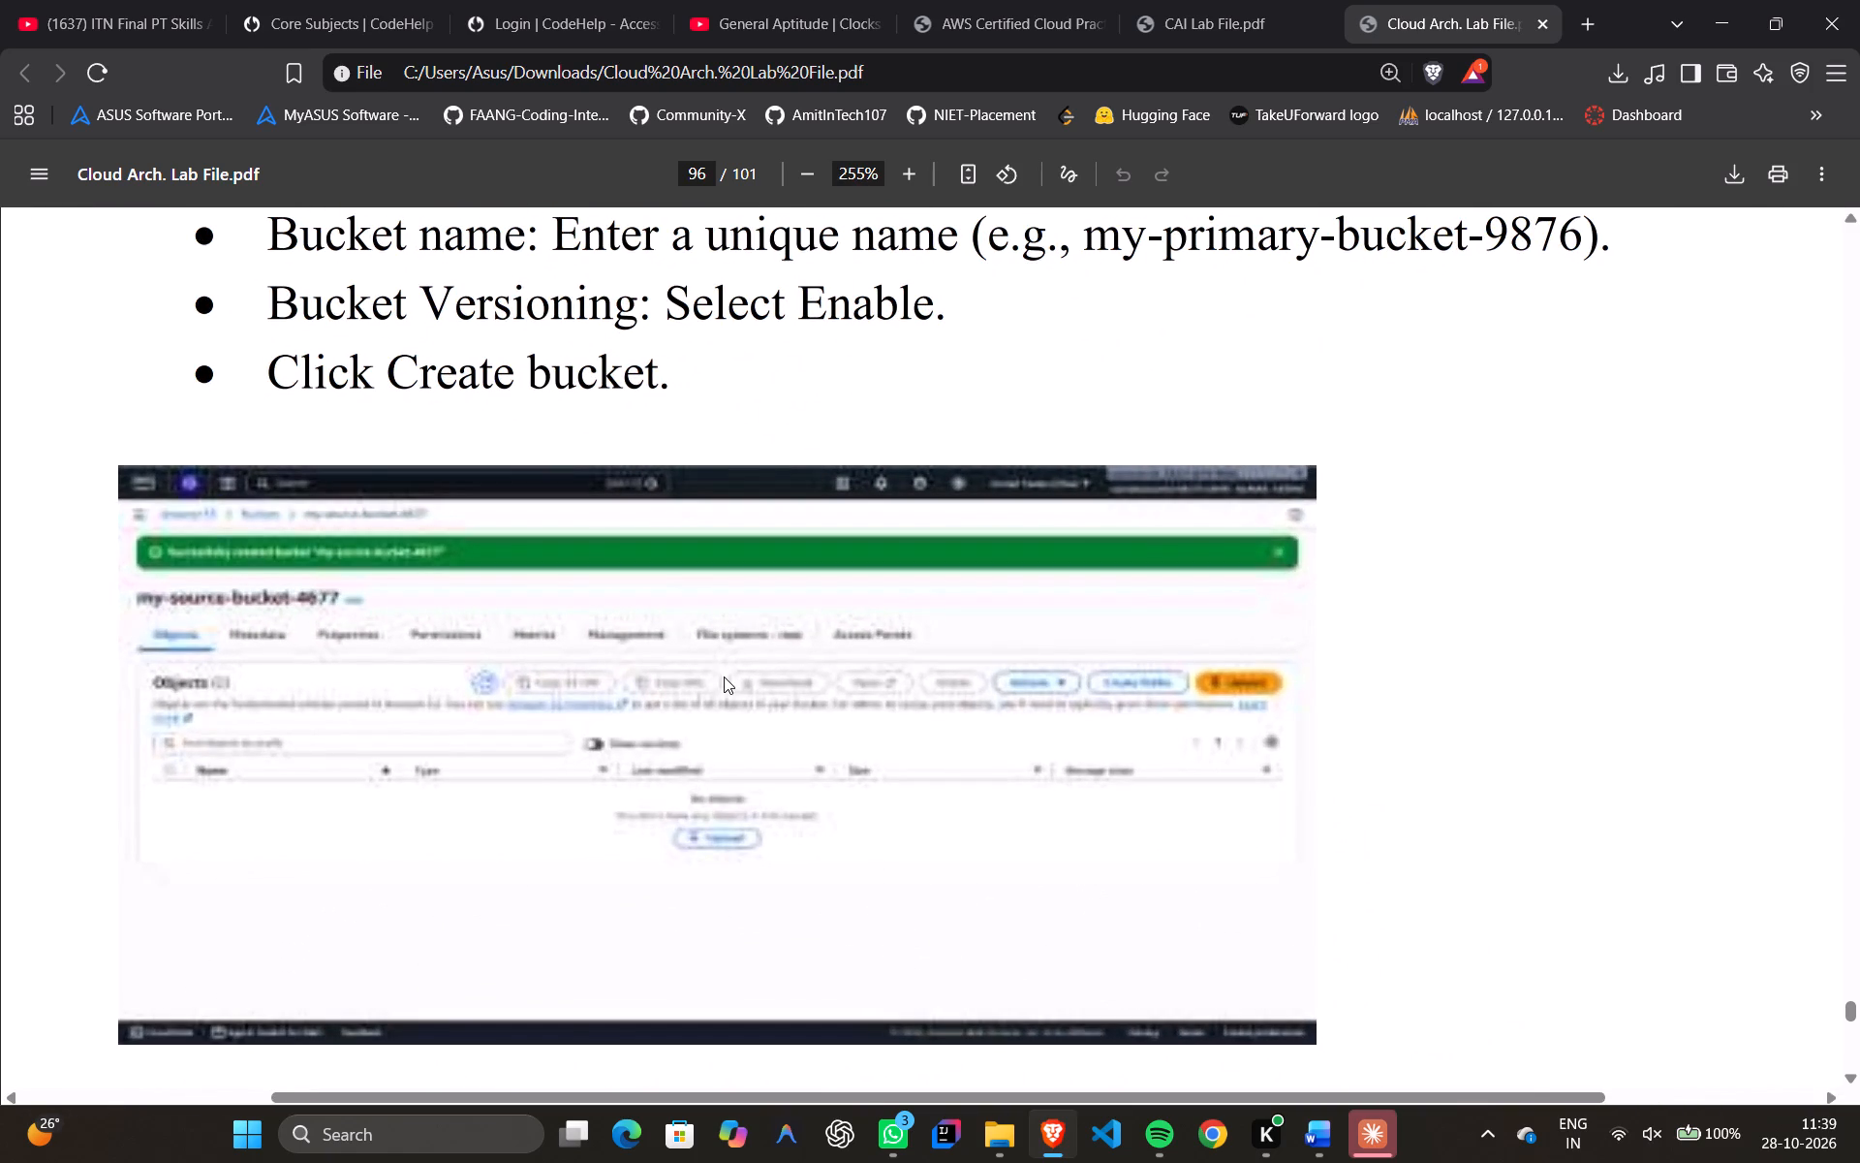
scroll(724, 676, "right", 2)
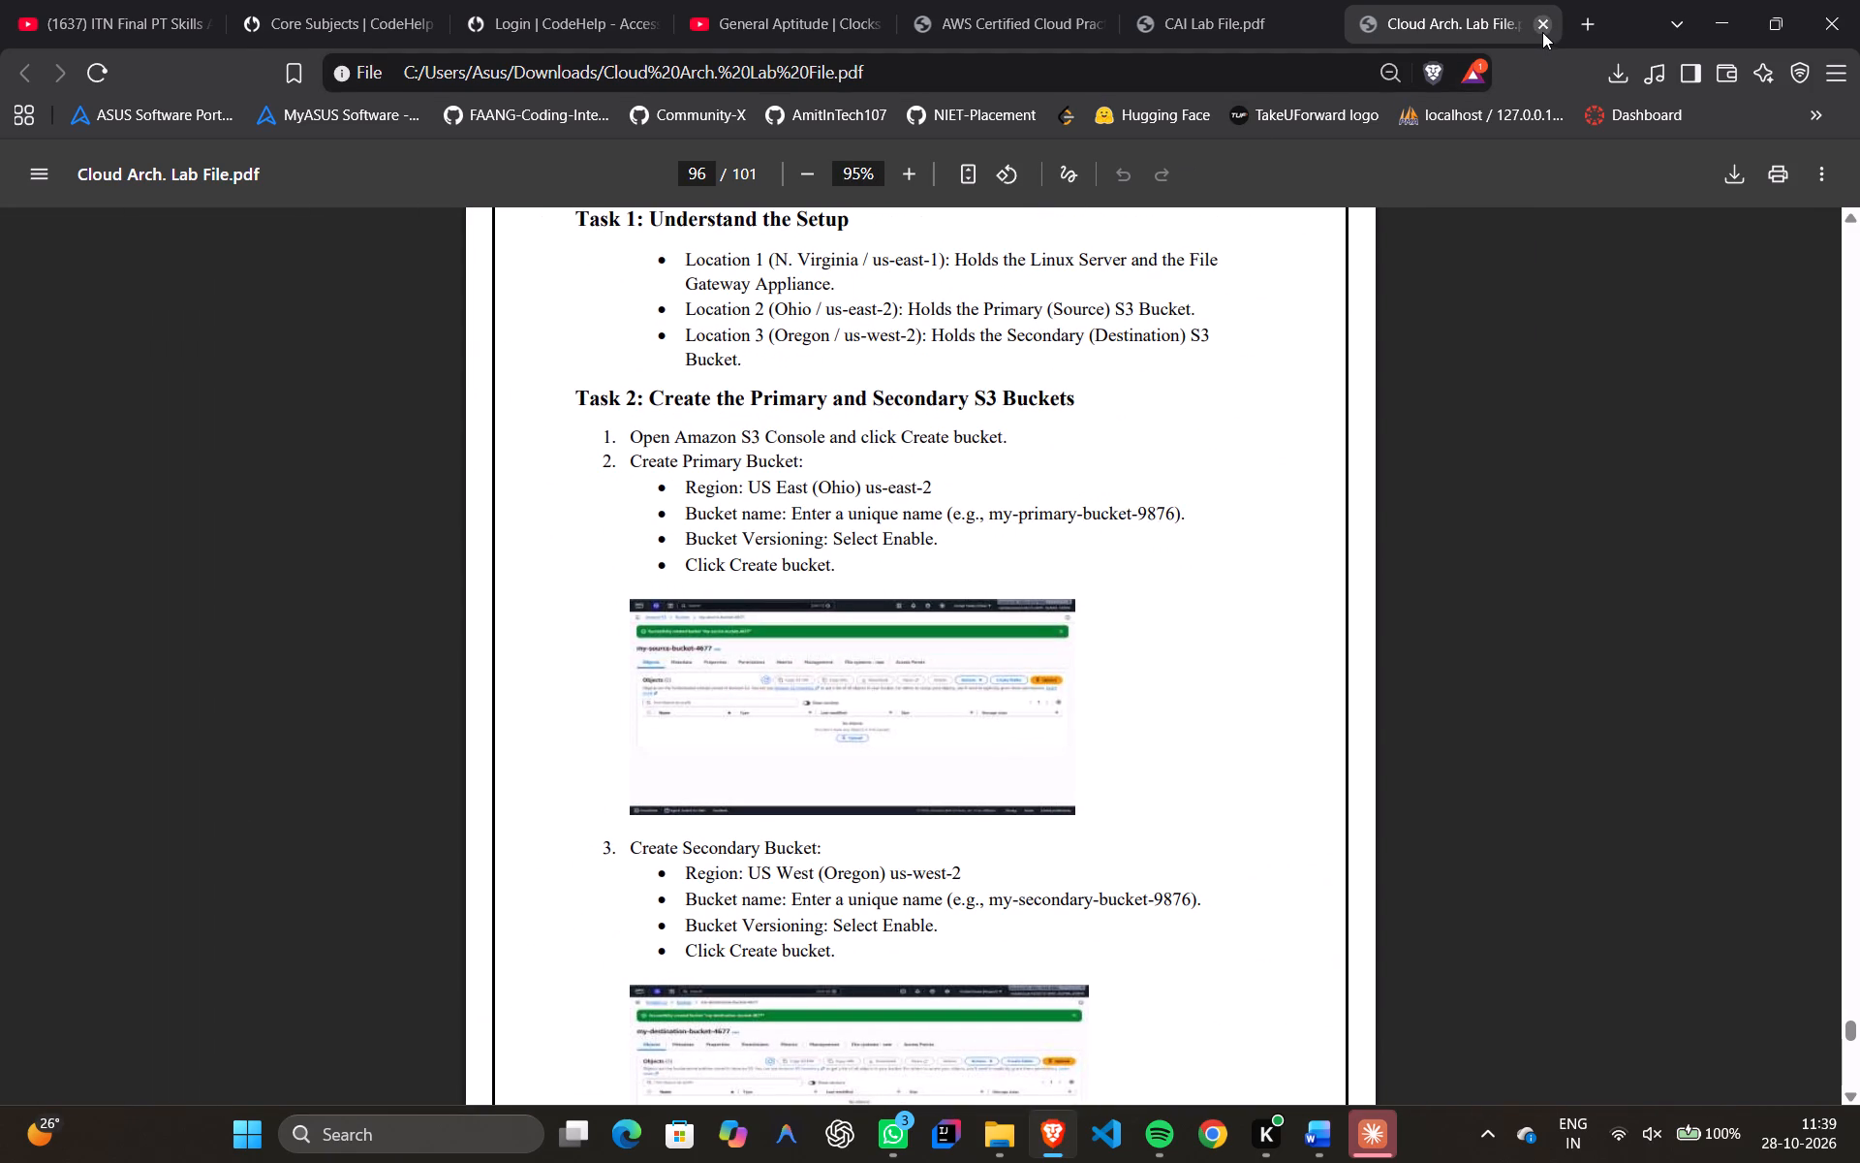
left_click(1540, 29)
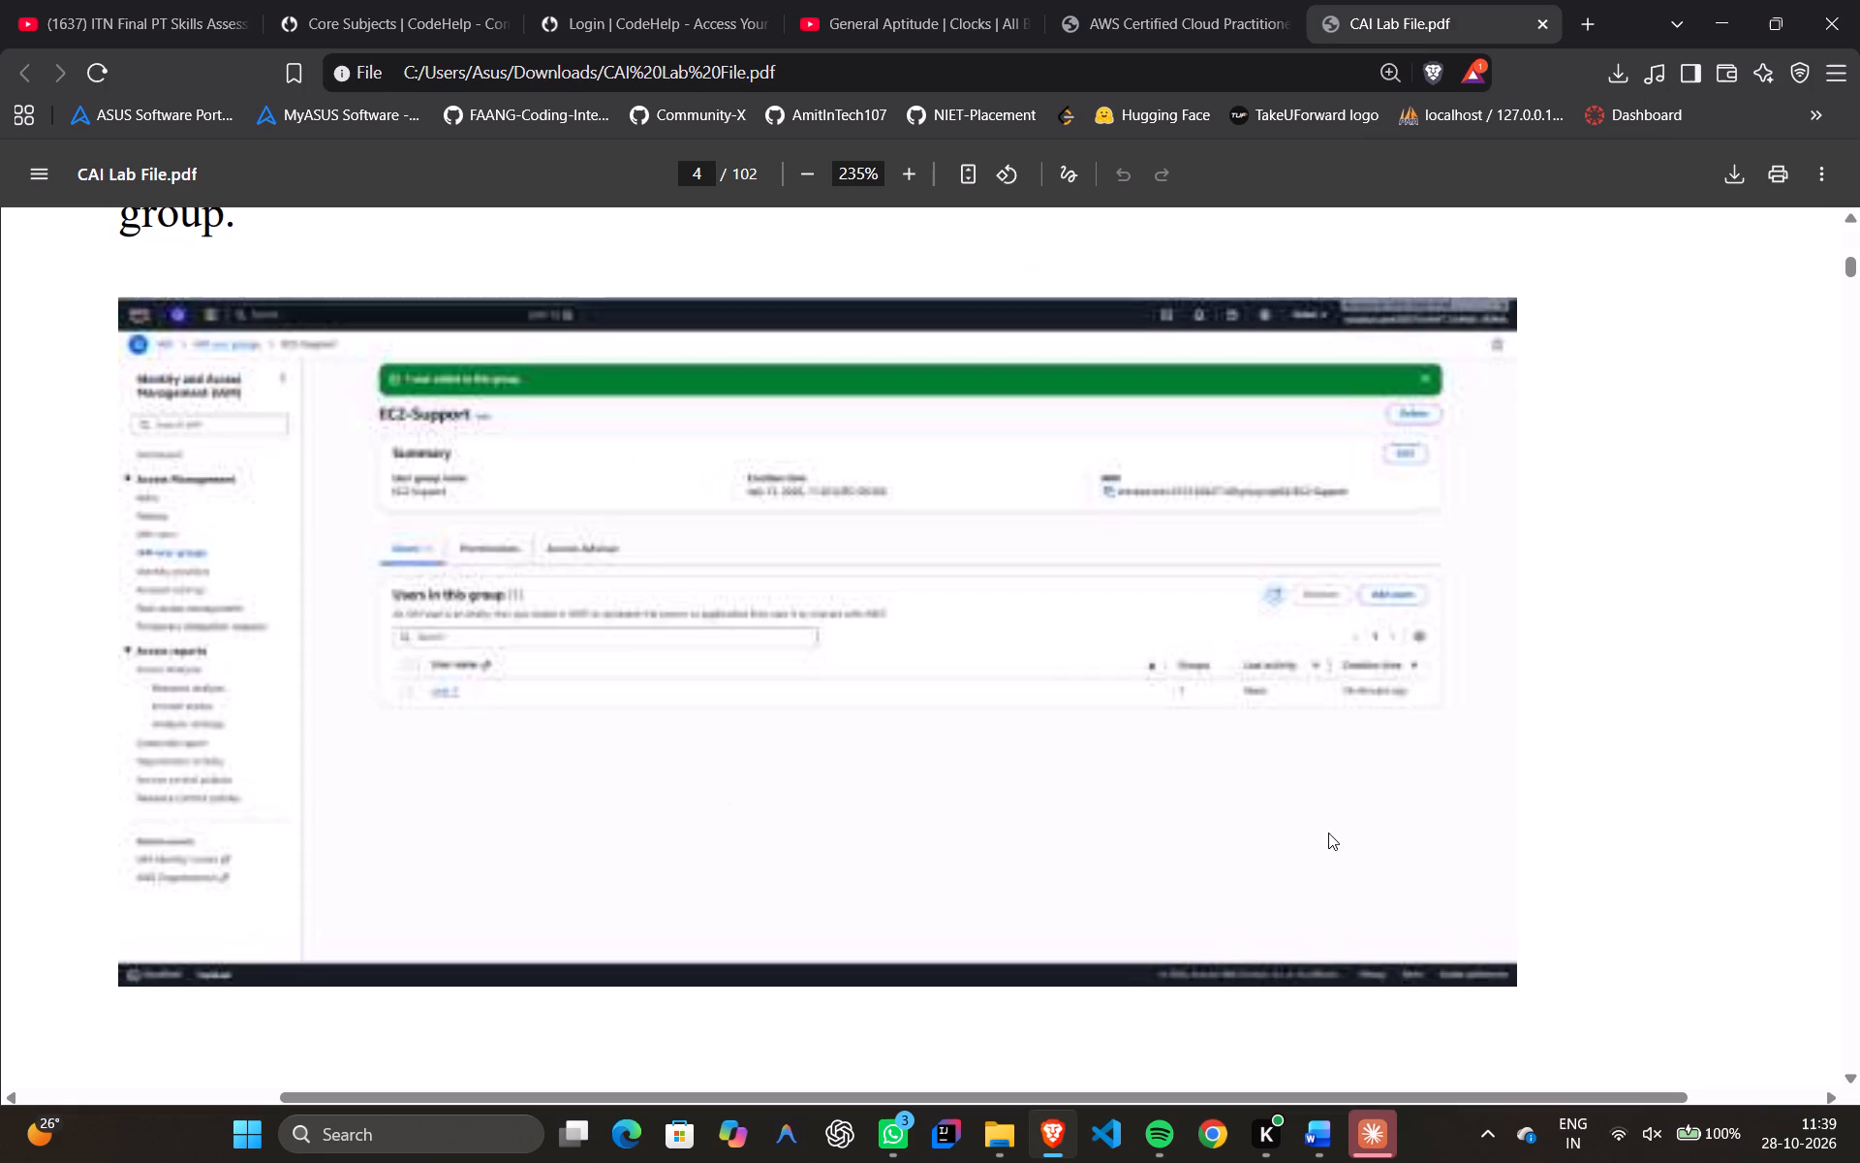
Switch to the CAI Lab Front Page document in Word and set its session to 2026-27.
left_click(1306, 1162)
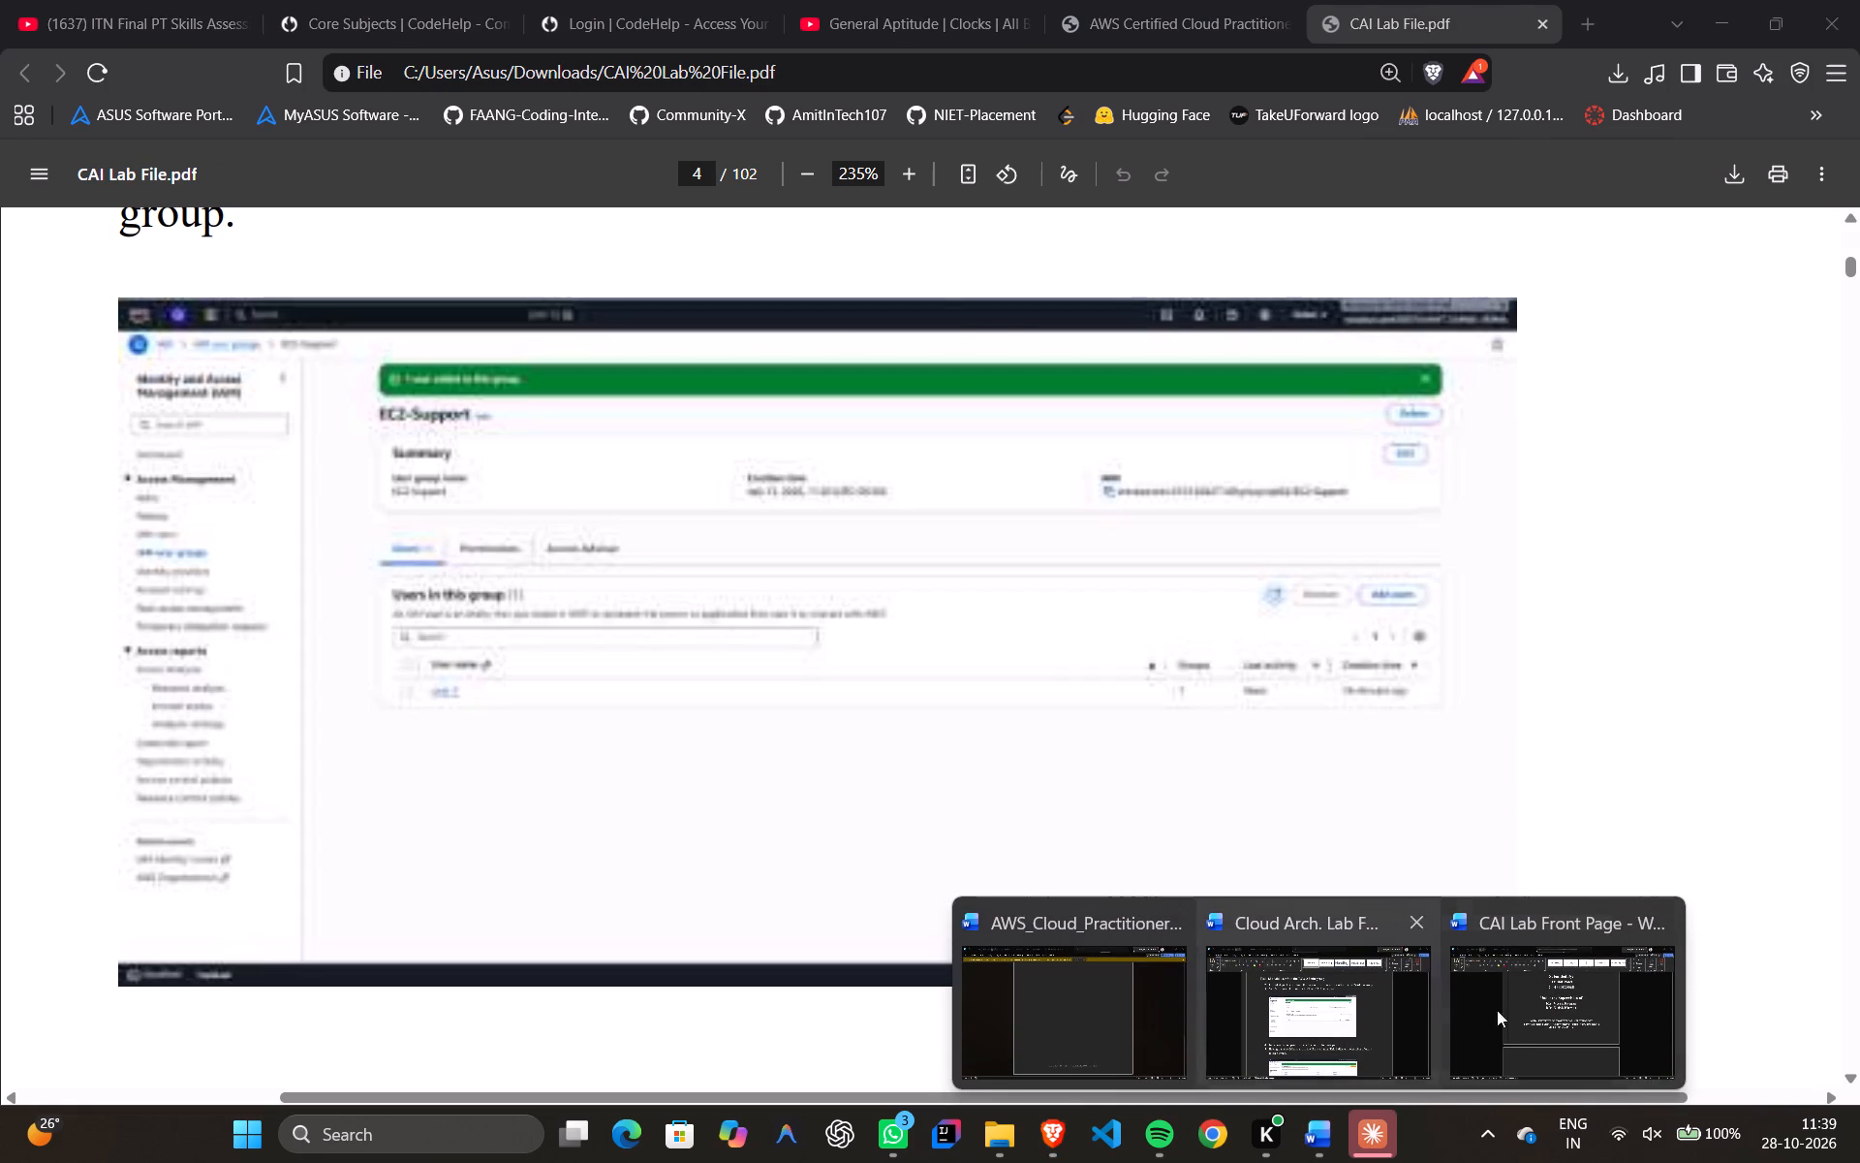
left_click(1577, 978)
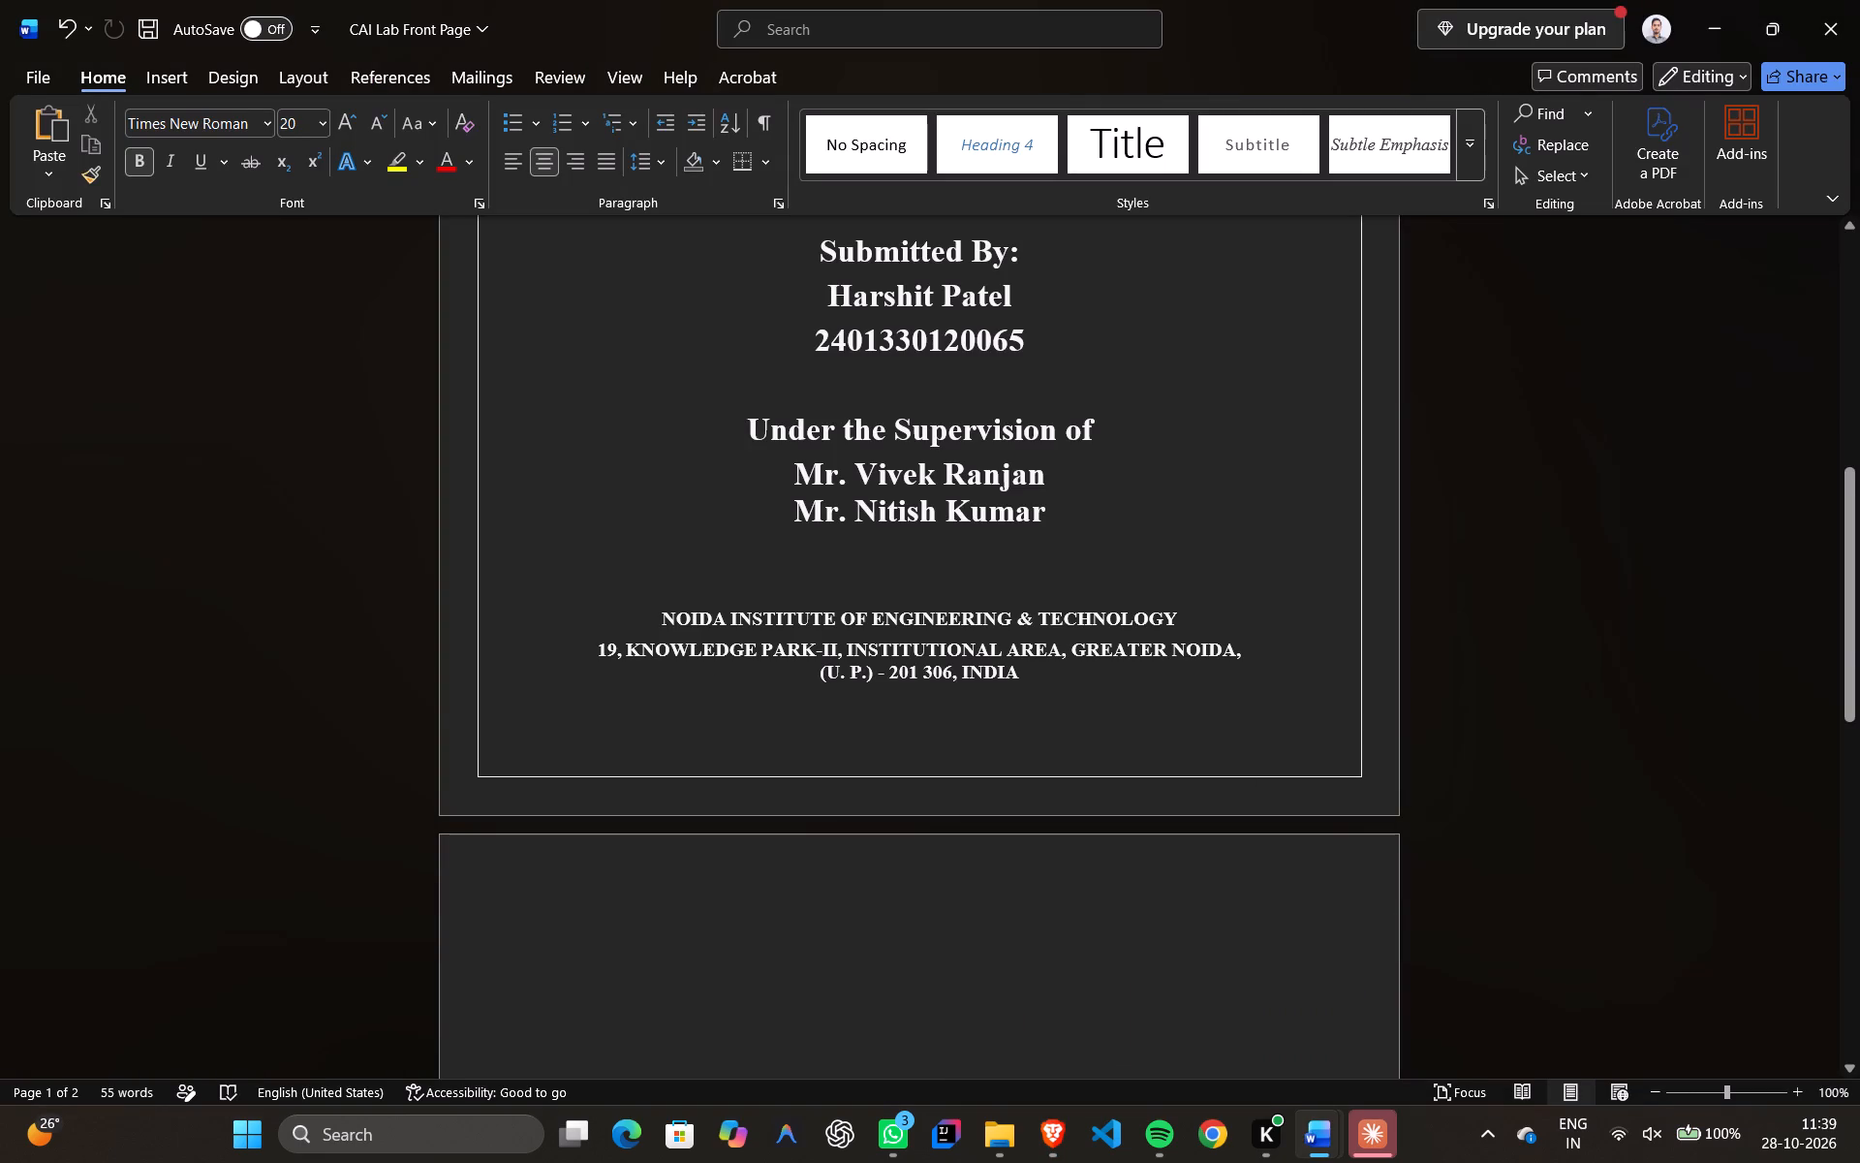
scroll(1184, 692, "up", 2)
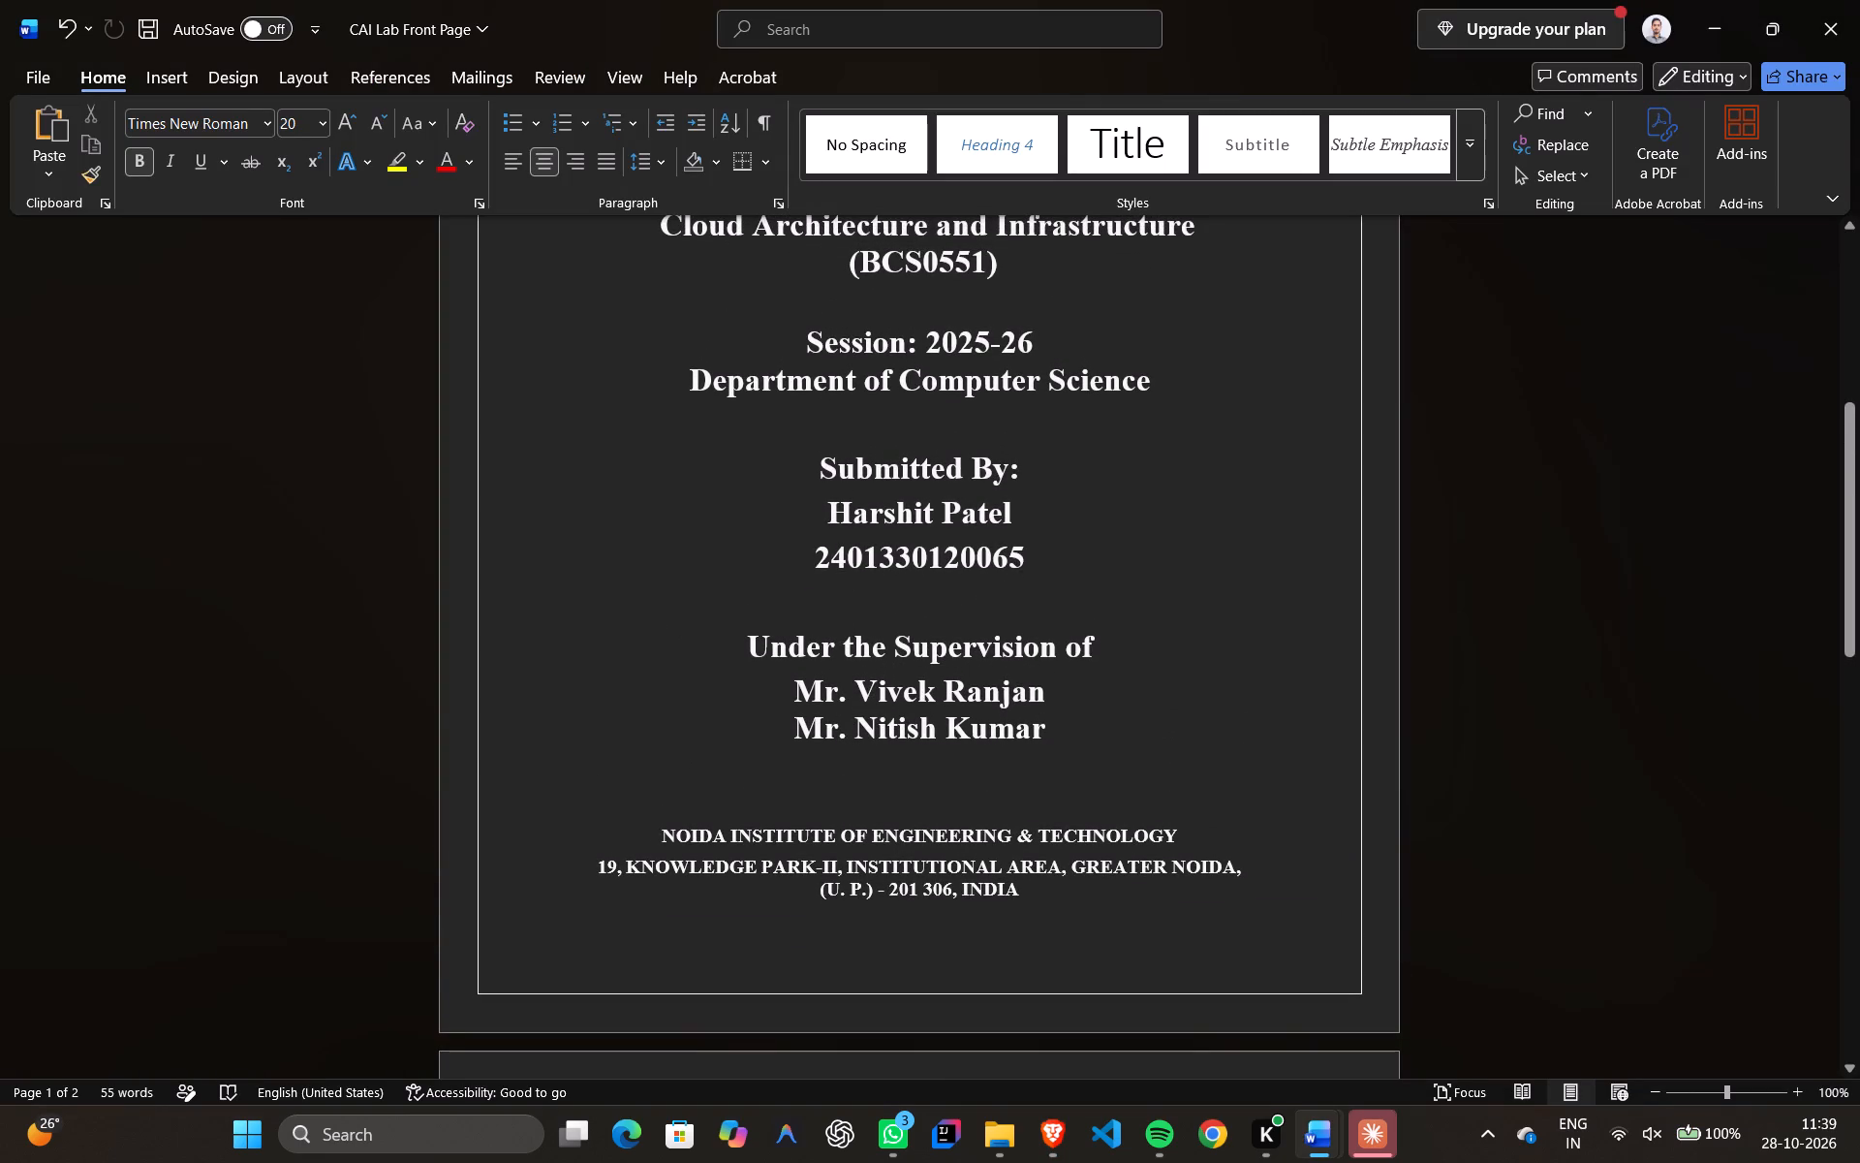
left_click(1040, 350)
key("BackSpace")
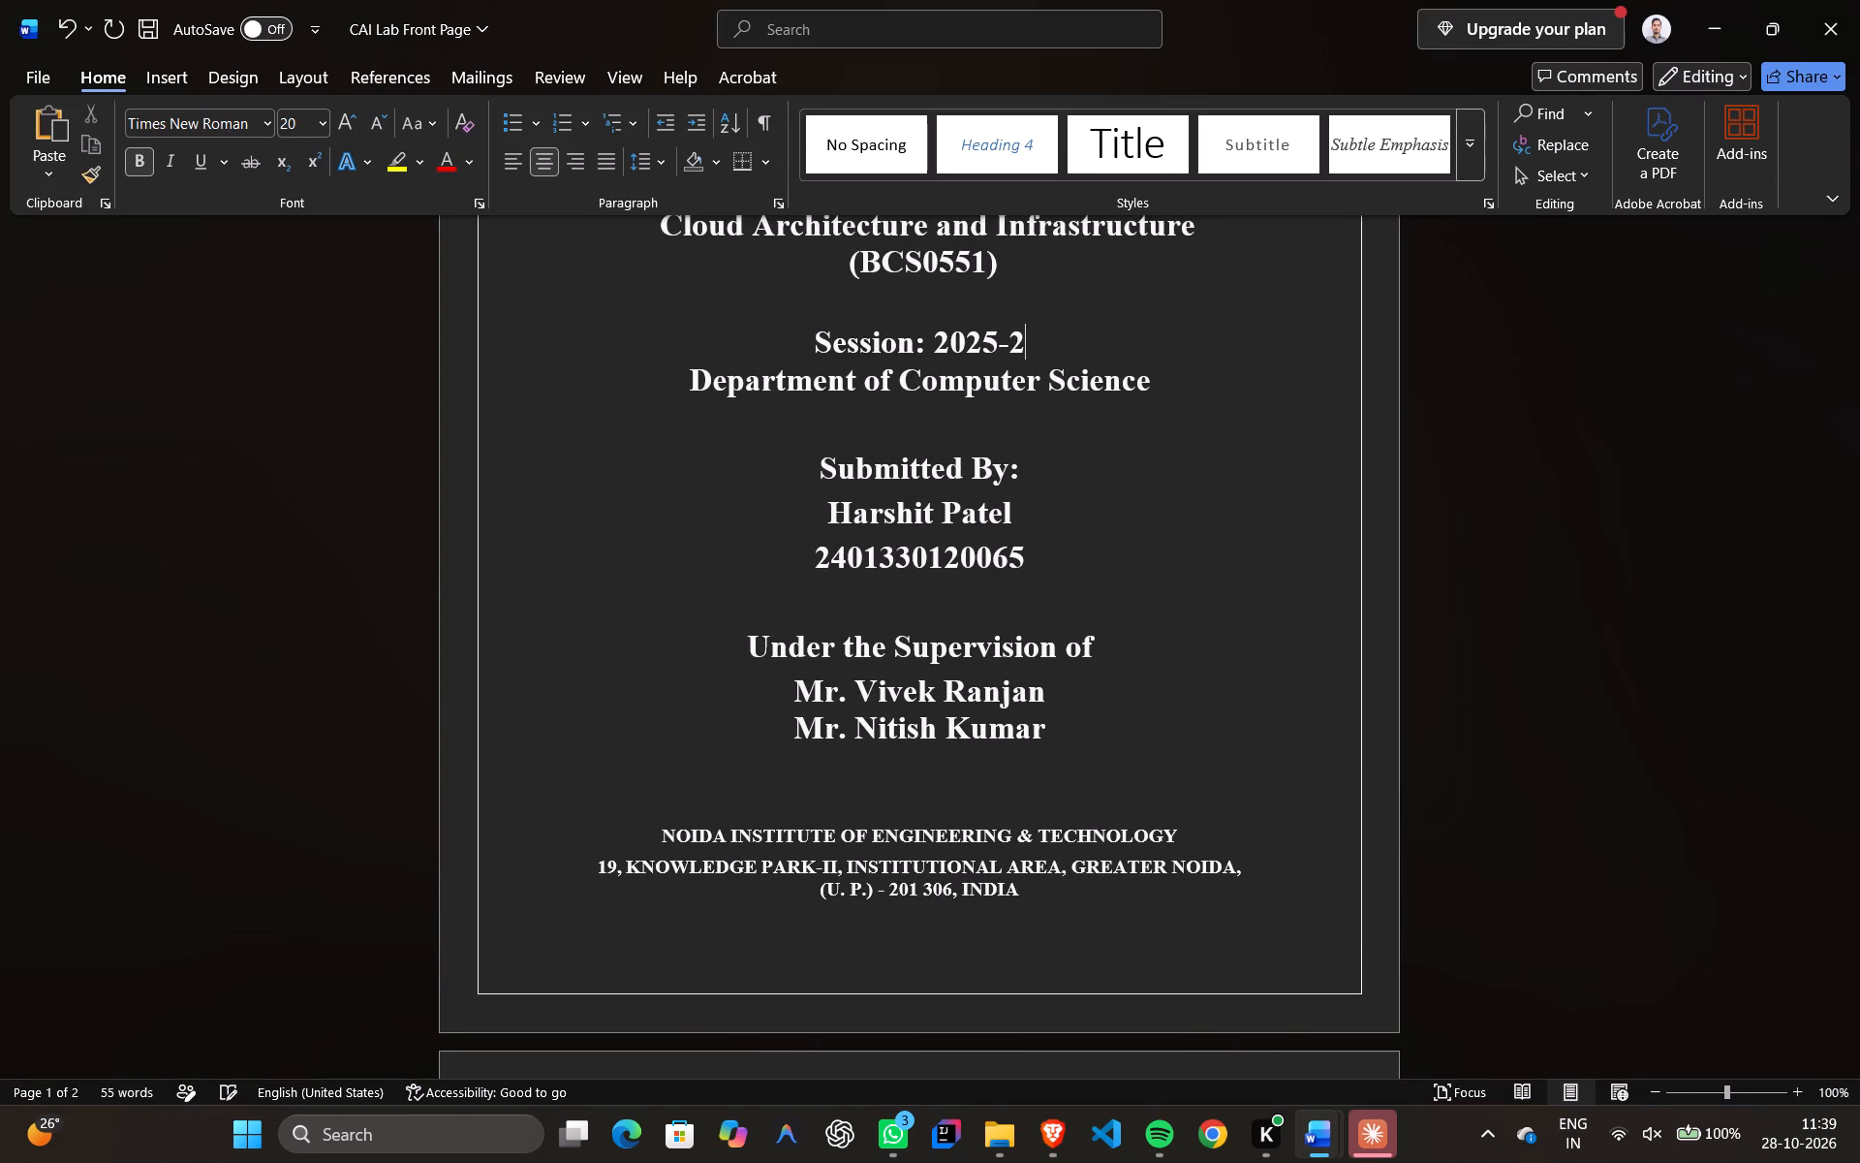
key("7")
key("Left")
key("Left")
key("Left")
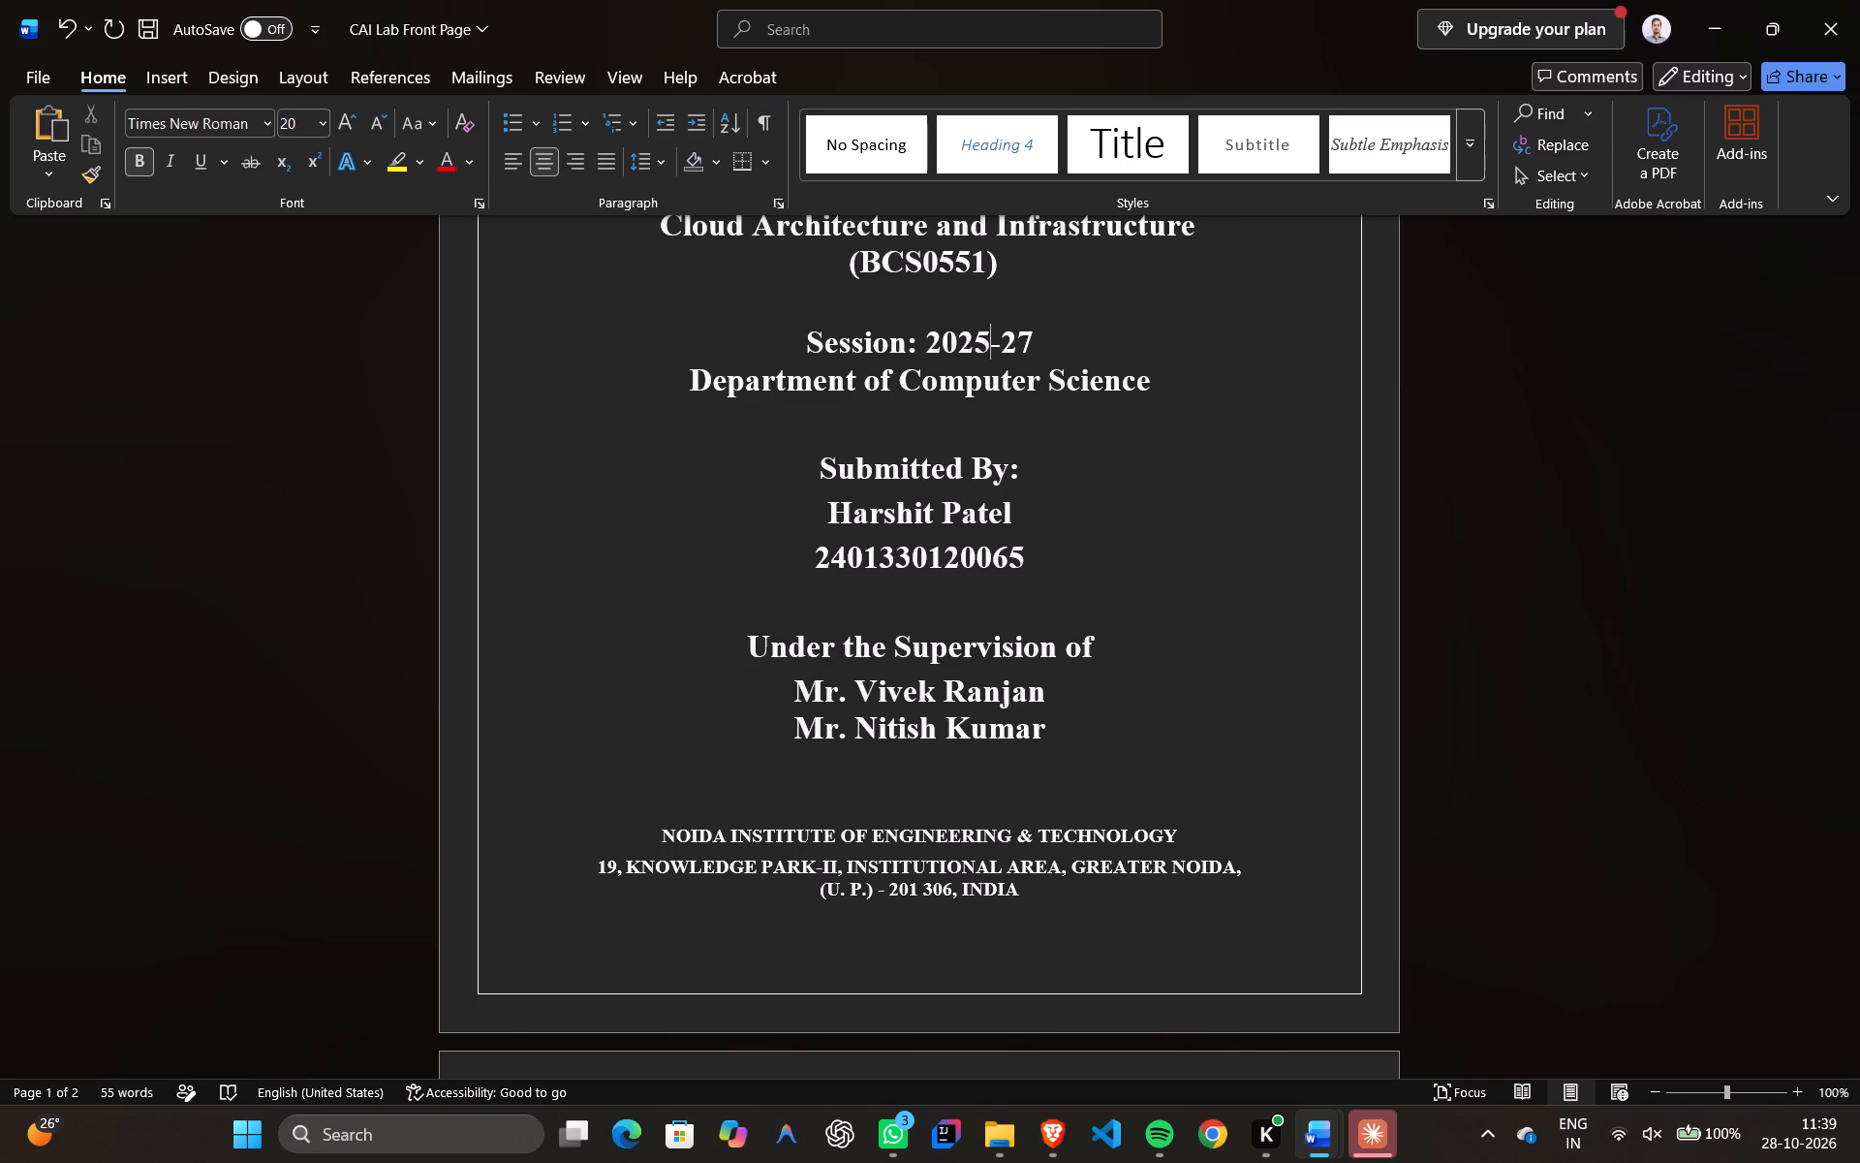
key("BackSpace")
key("6")
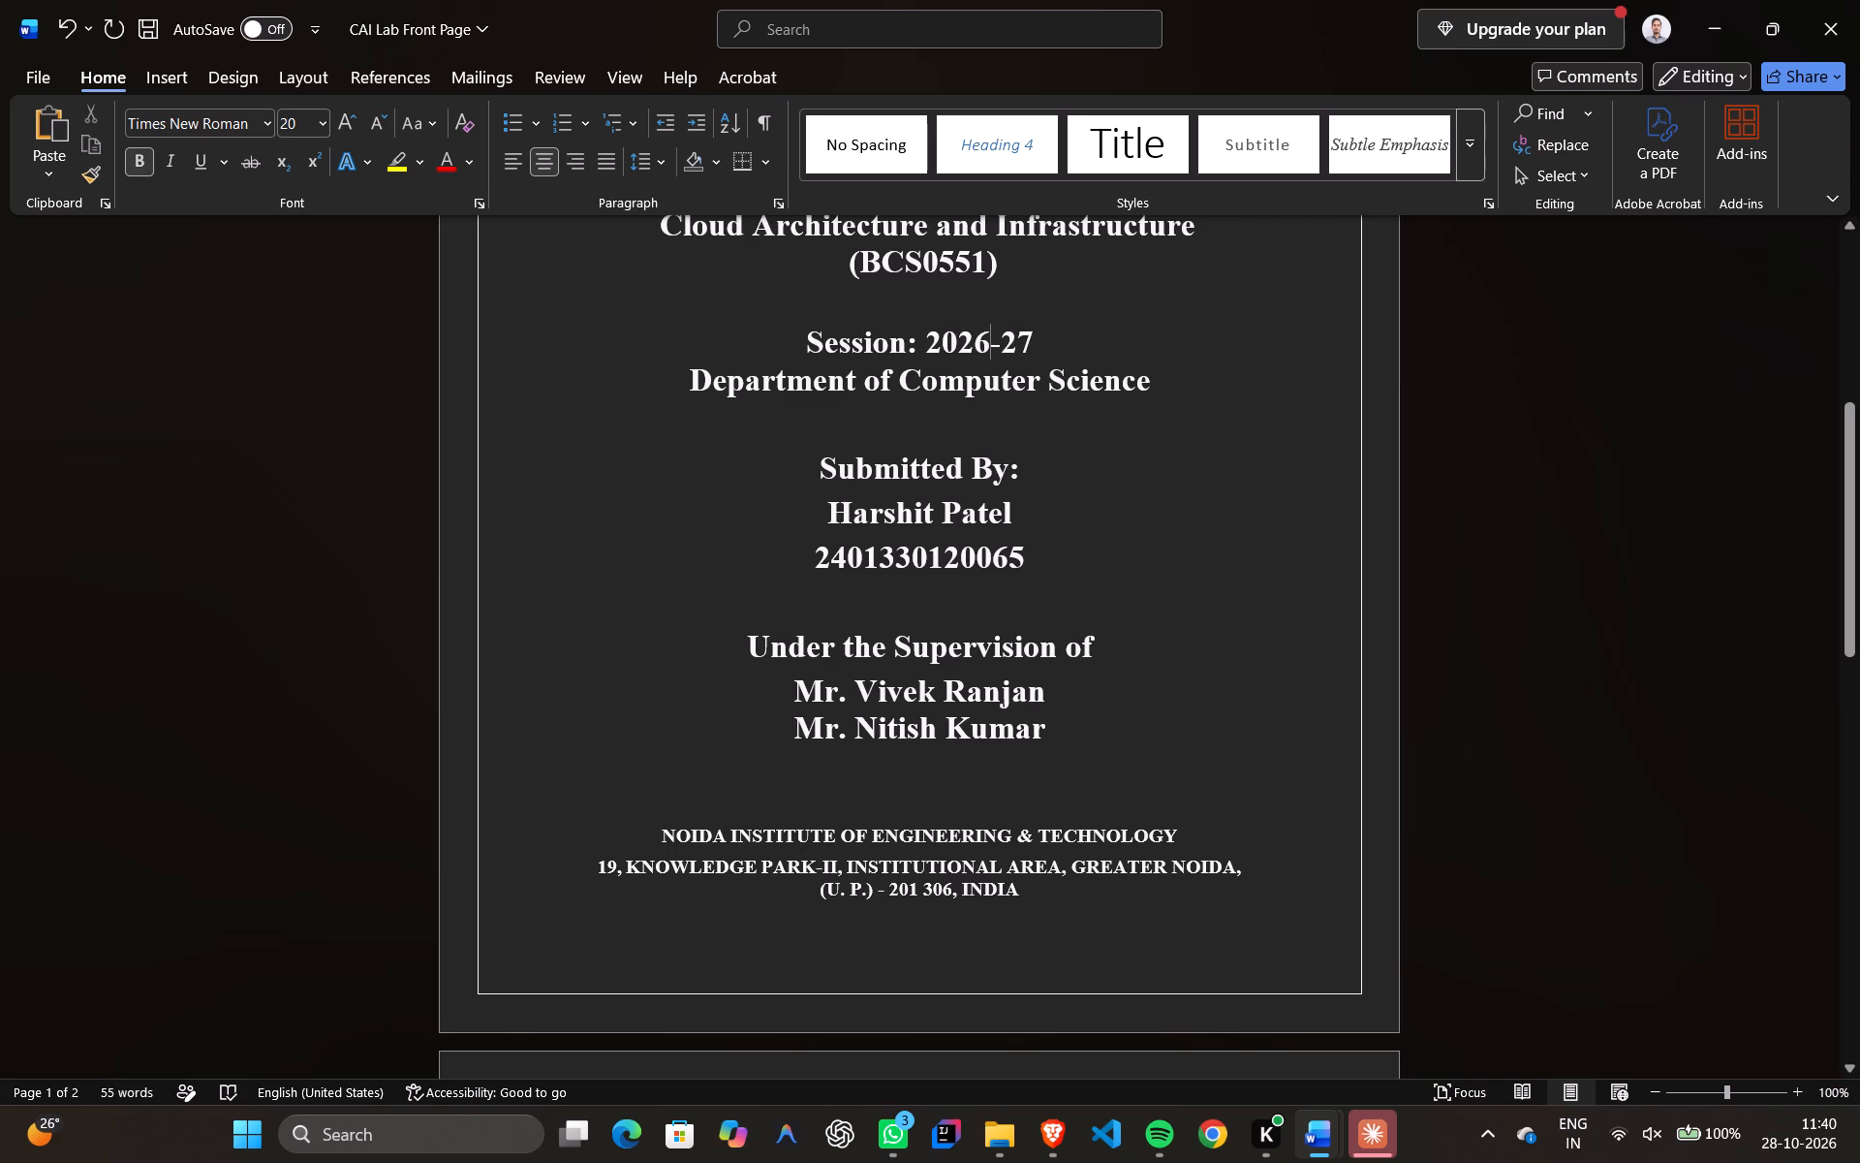
Replace the student name and roll number under Submitted By with the details used in the lab file's footer.
left_click_drag(1027, 520, 922, 518)
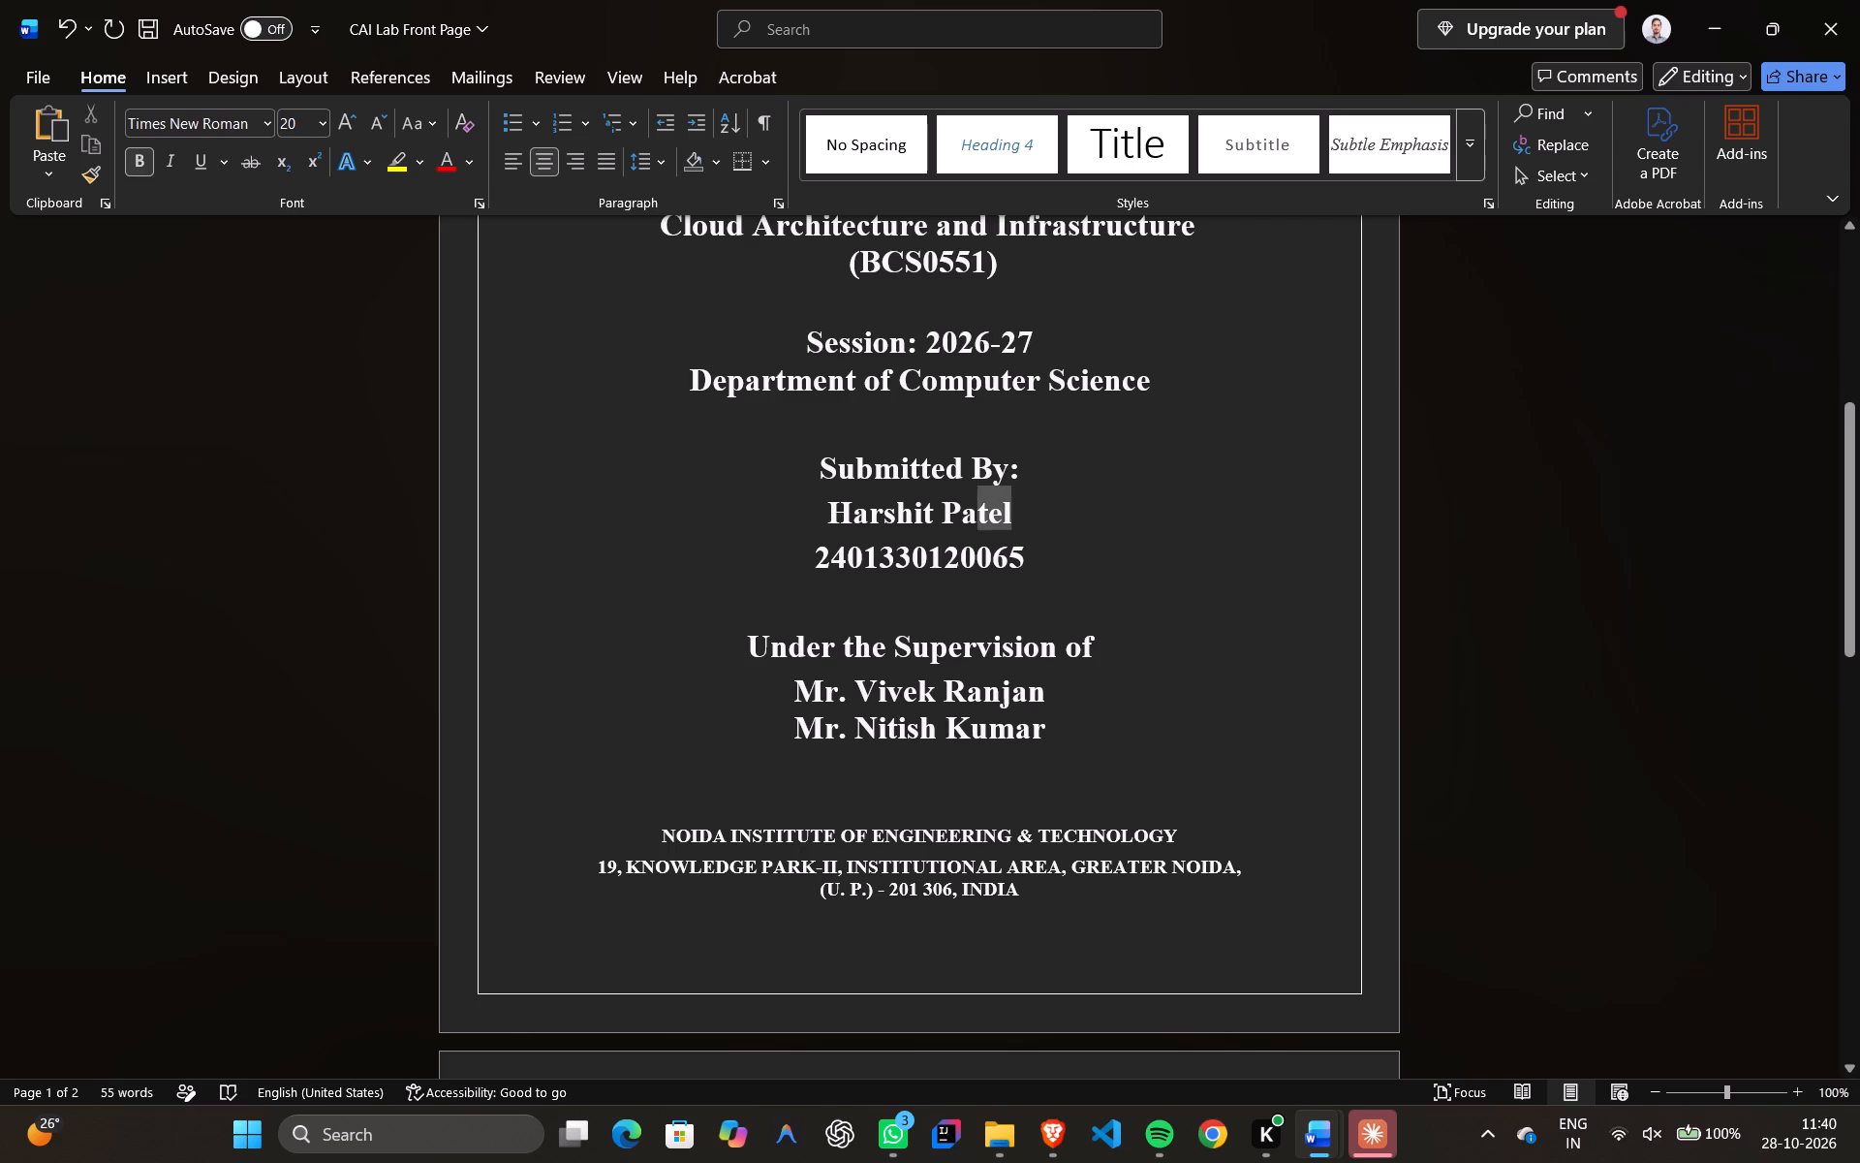
left_click_drag(922, 518, 816, 521)
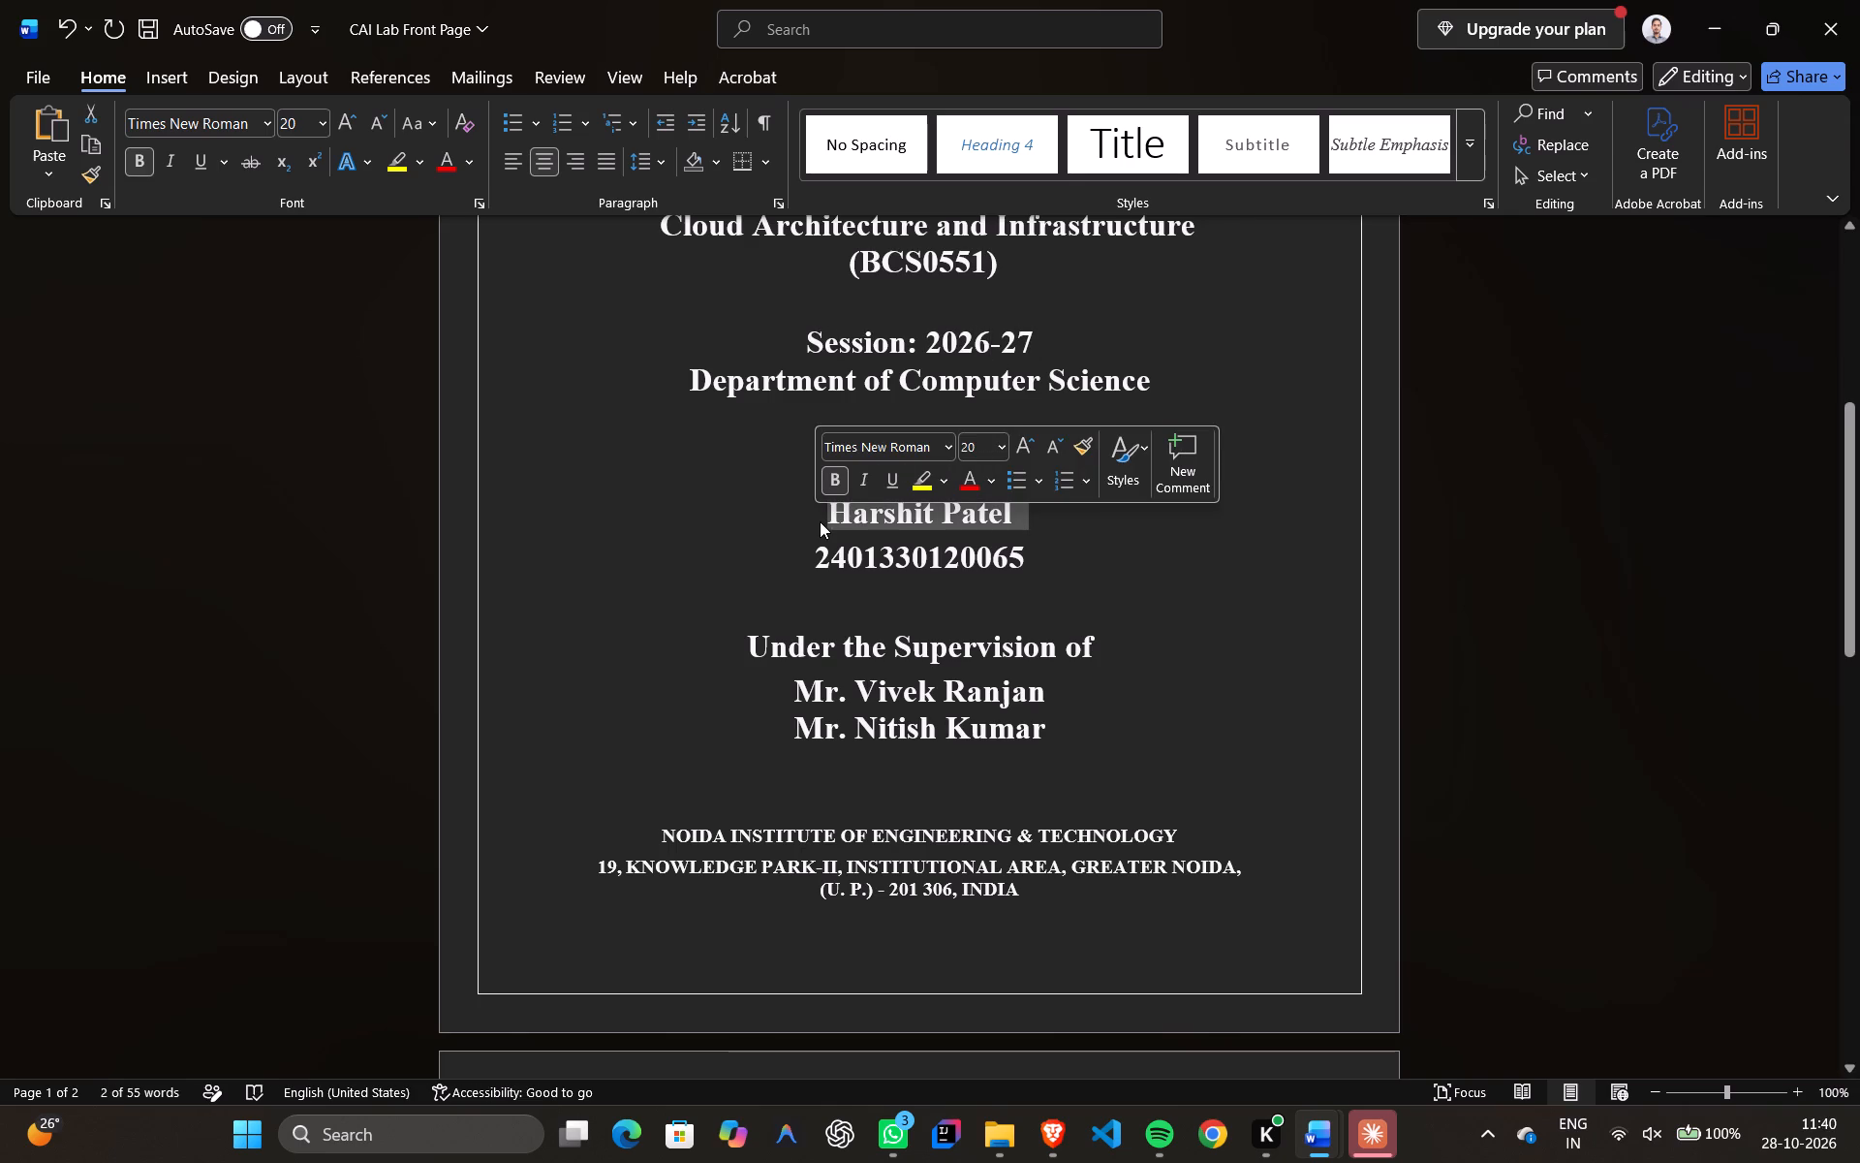
type("mit")
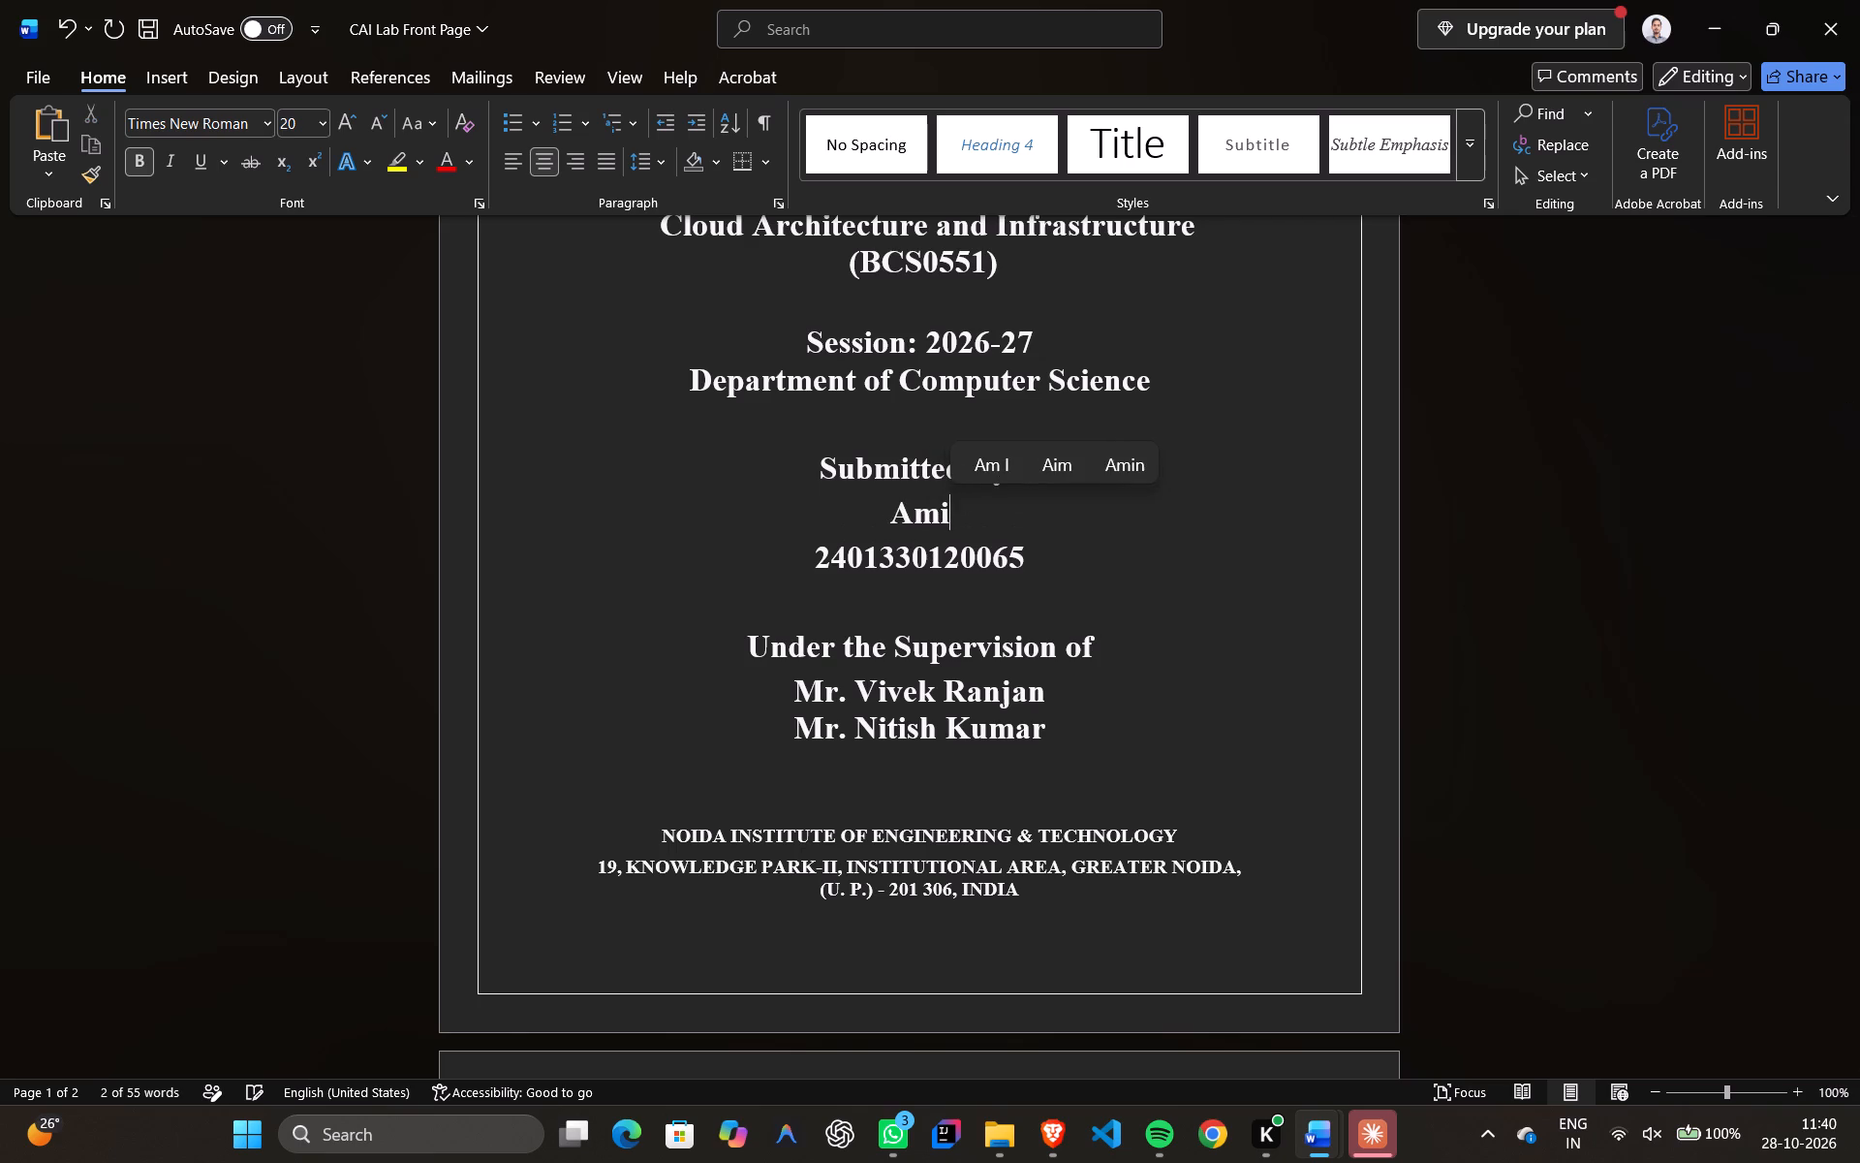
key("space")
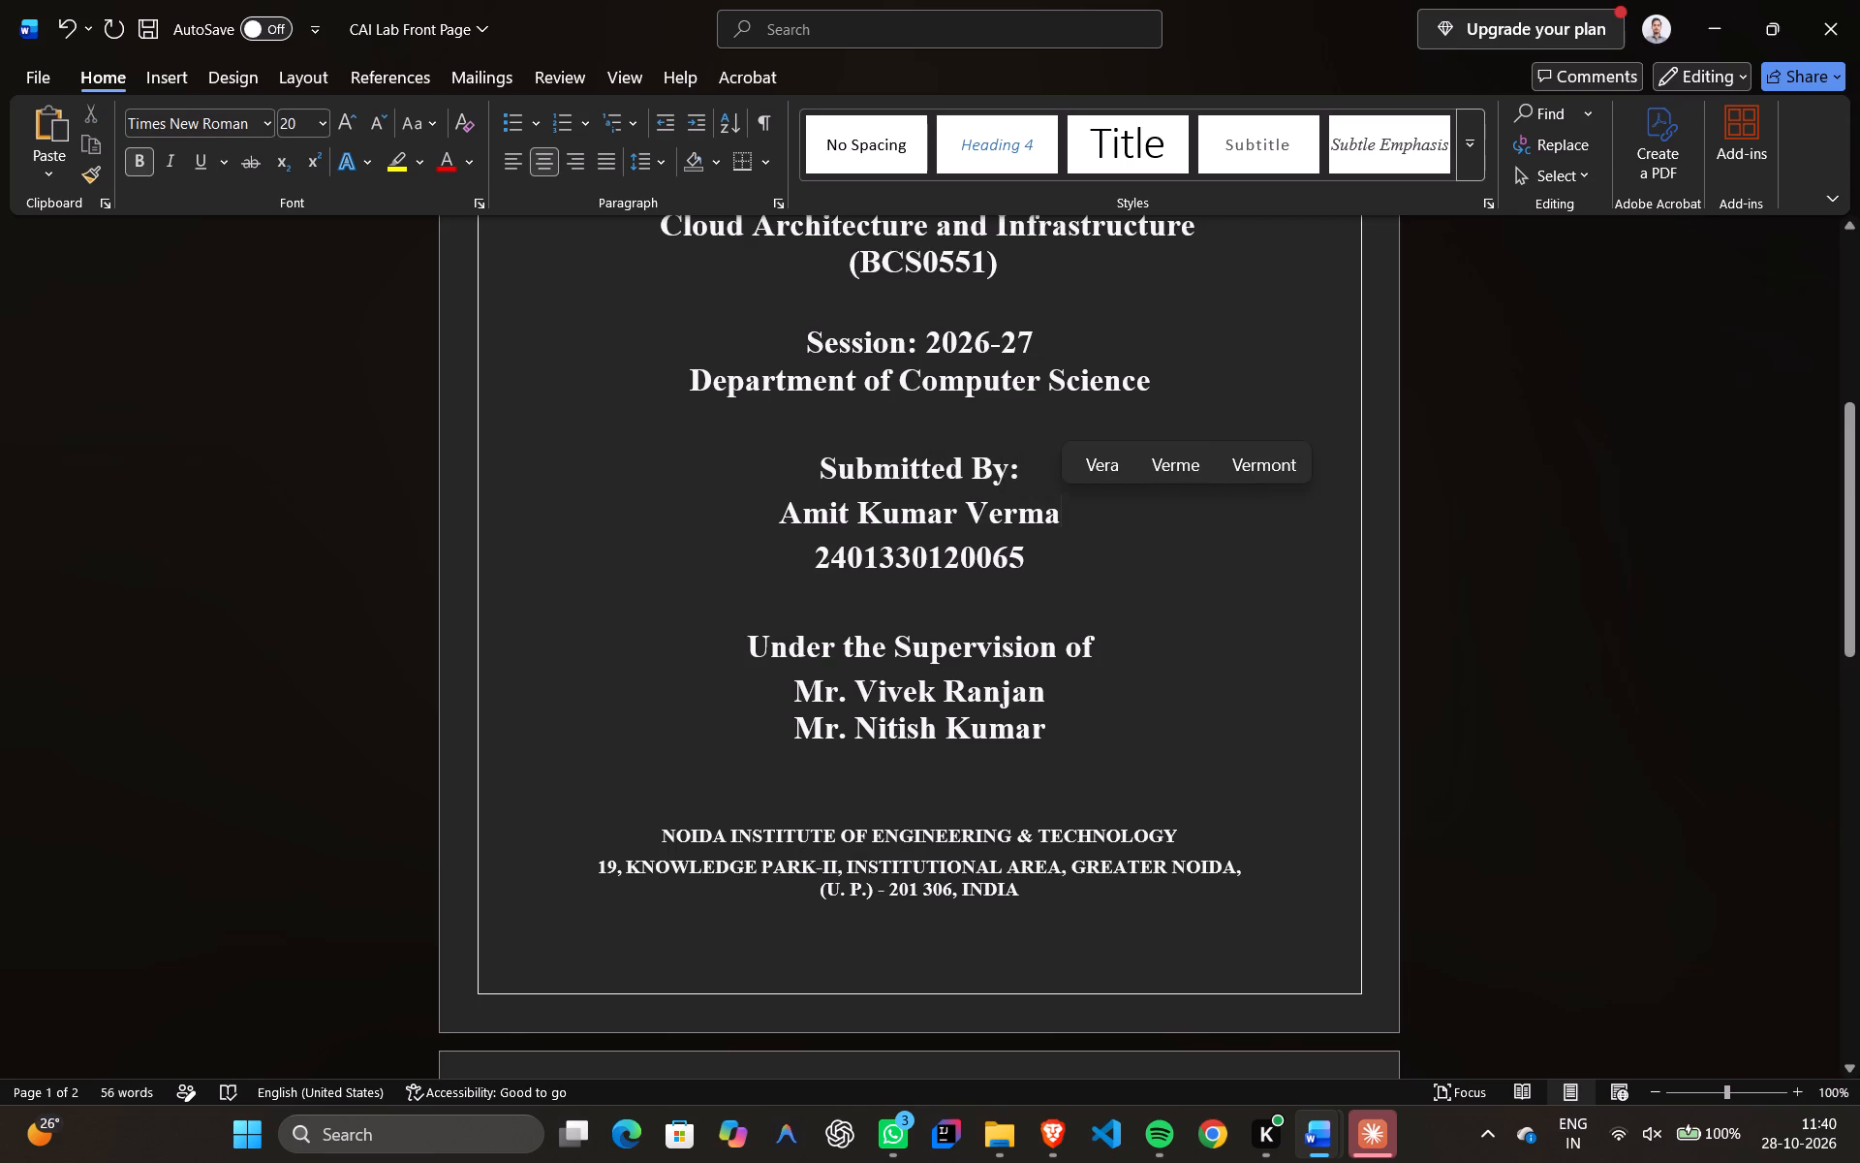
left_click(1030, 552)
key("BackSpace")
key("BackSpace")
type("23")
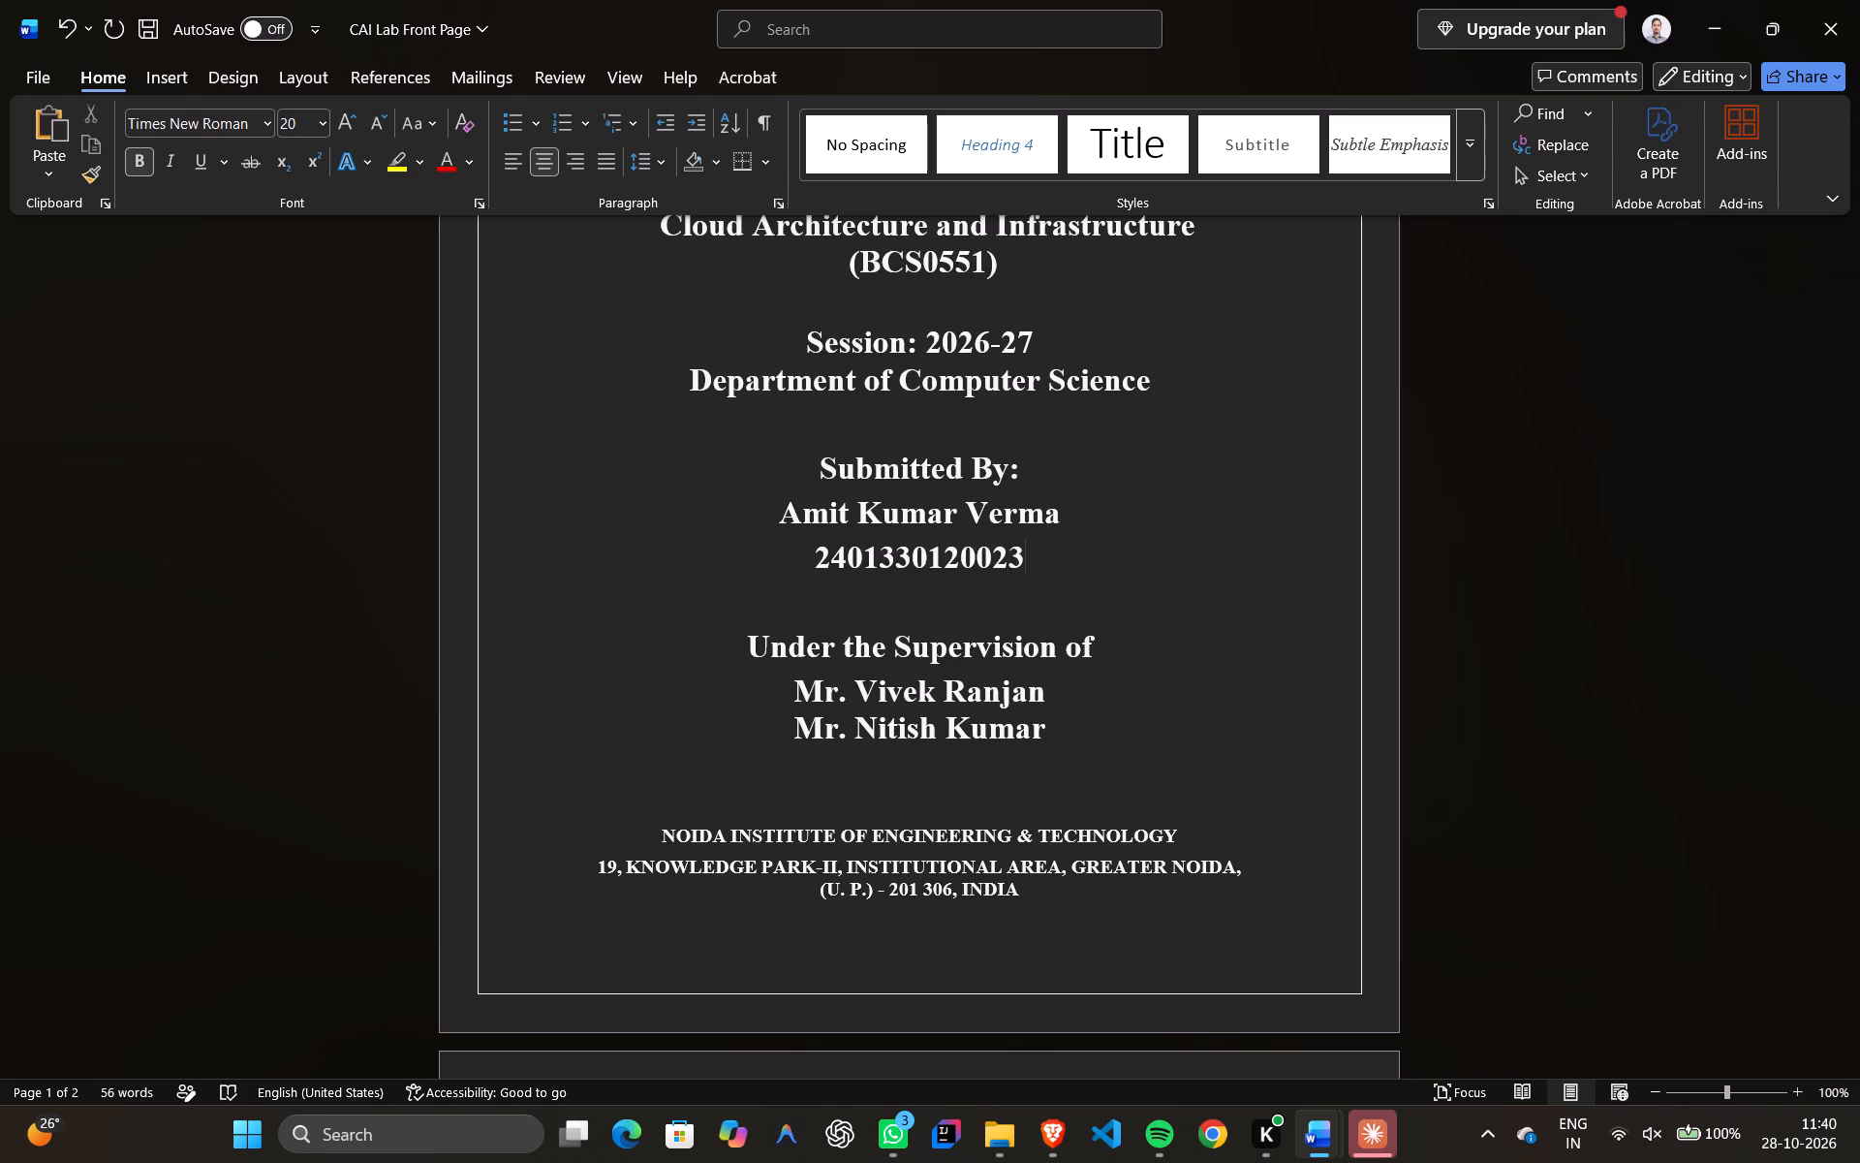
Print page 1 of the front page to PDF as CAI Front in Downloads, replacing the existing file.
key("ctrl+p")
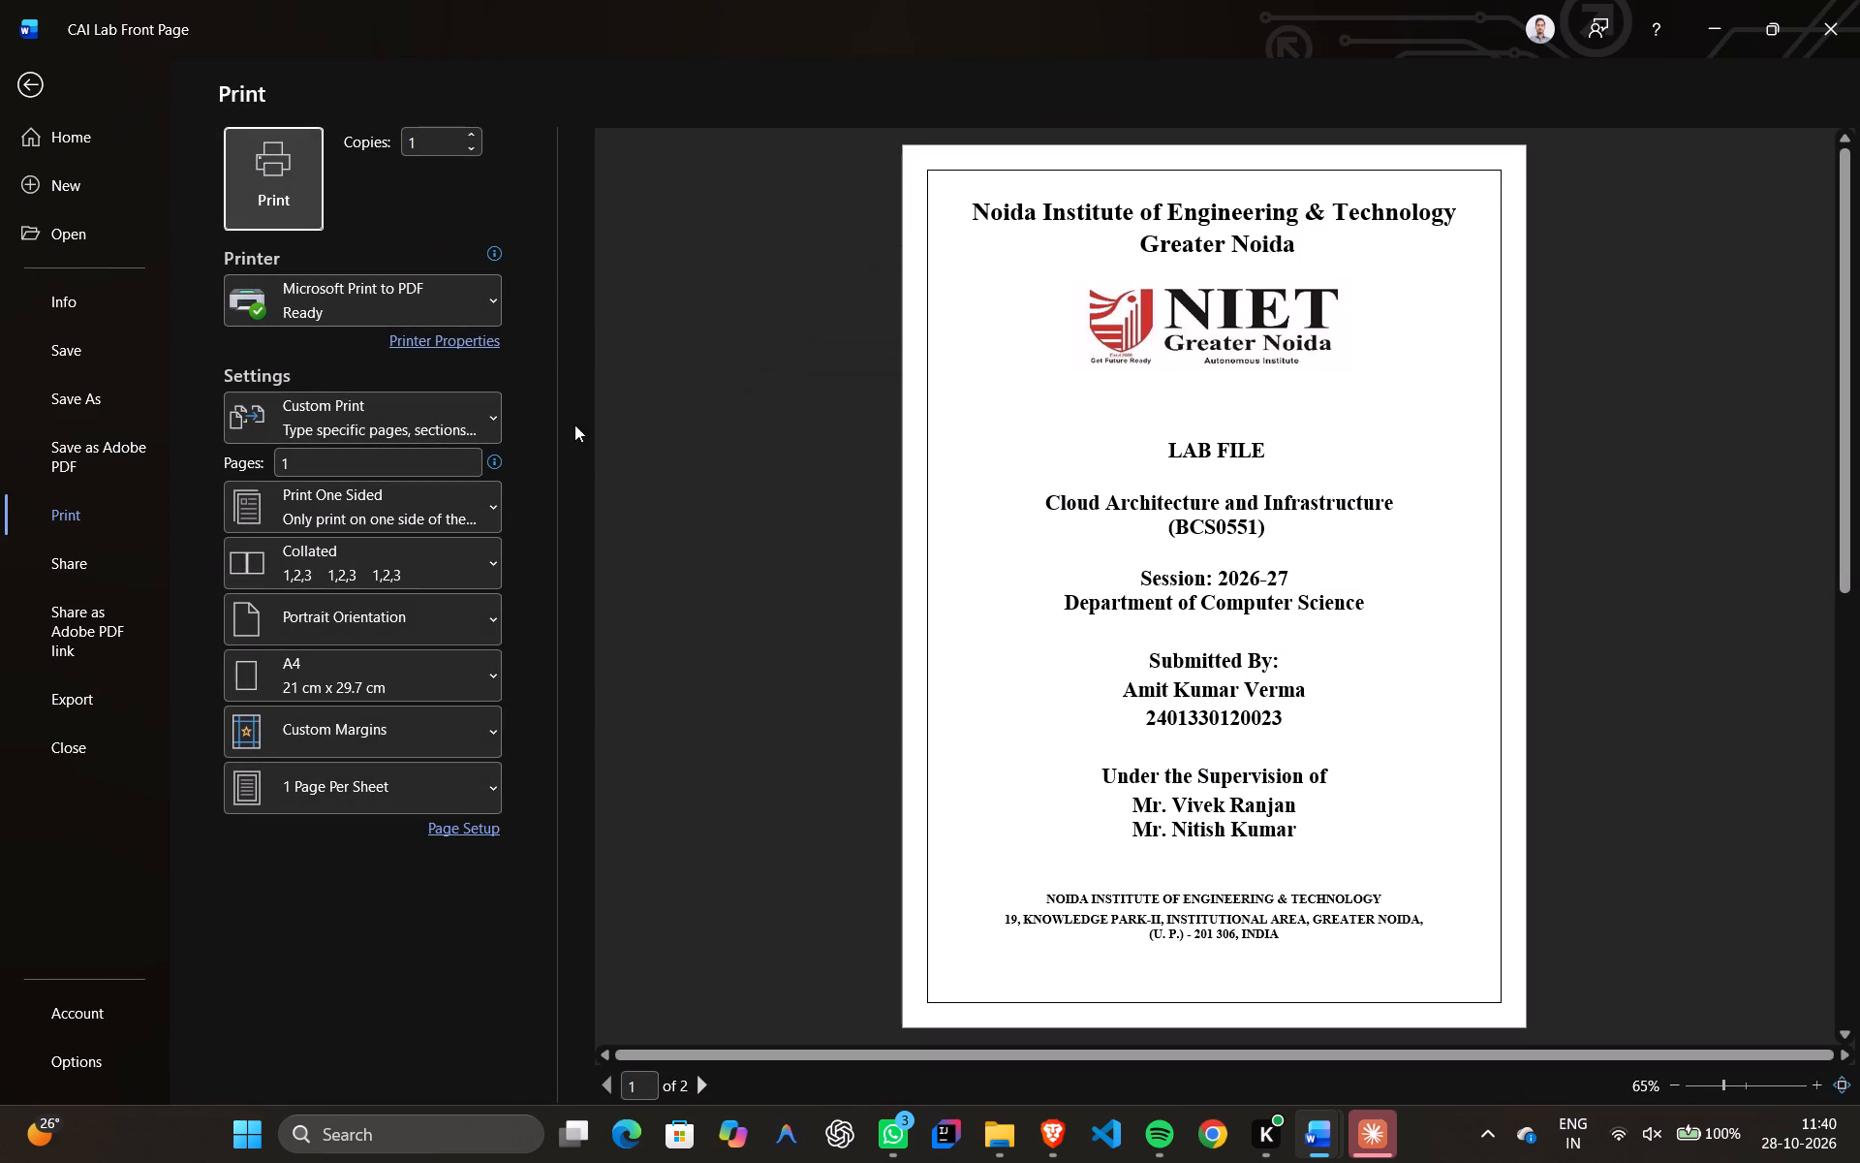
key("Return")
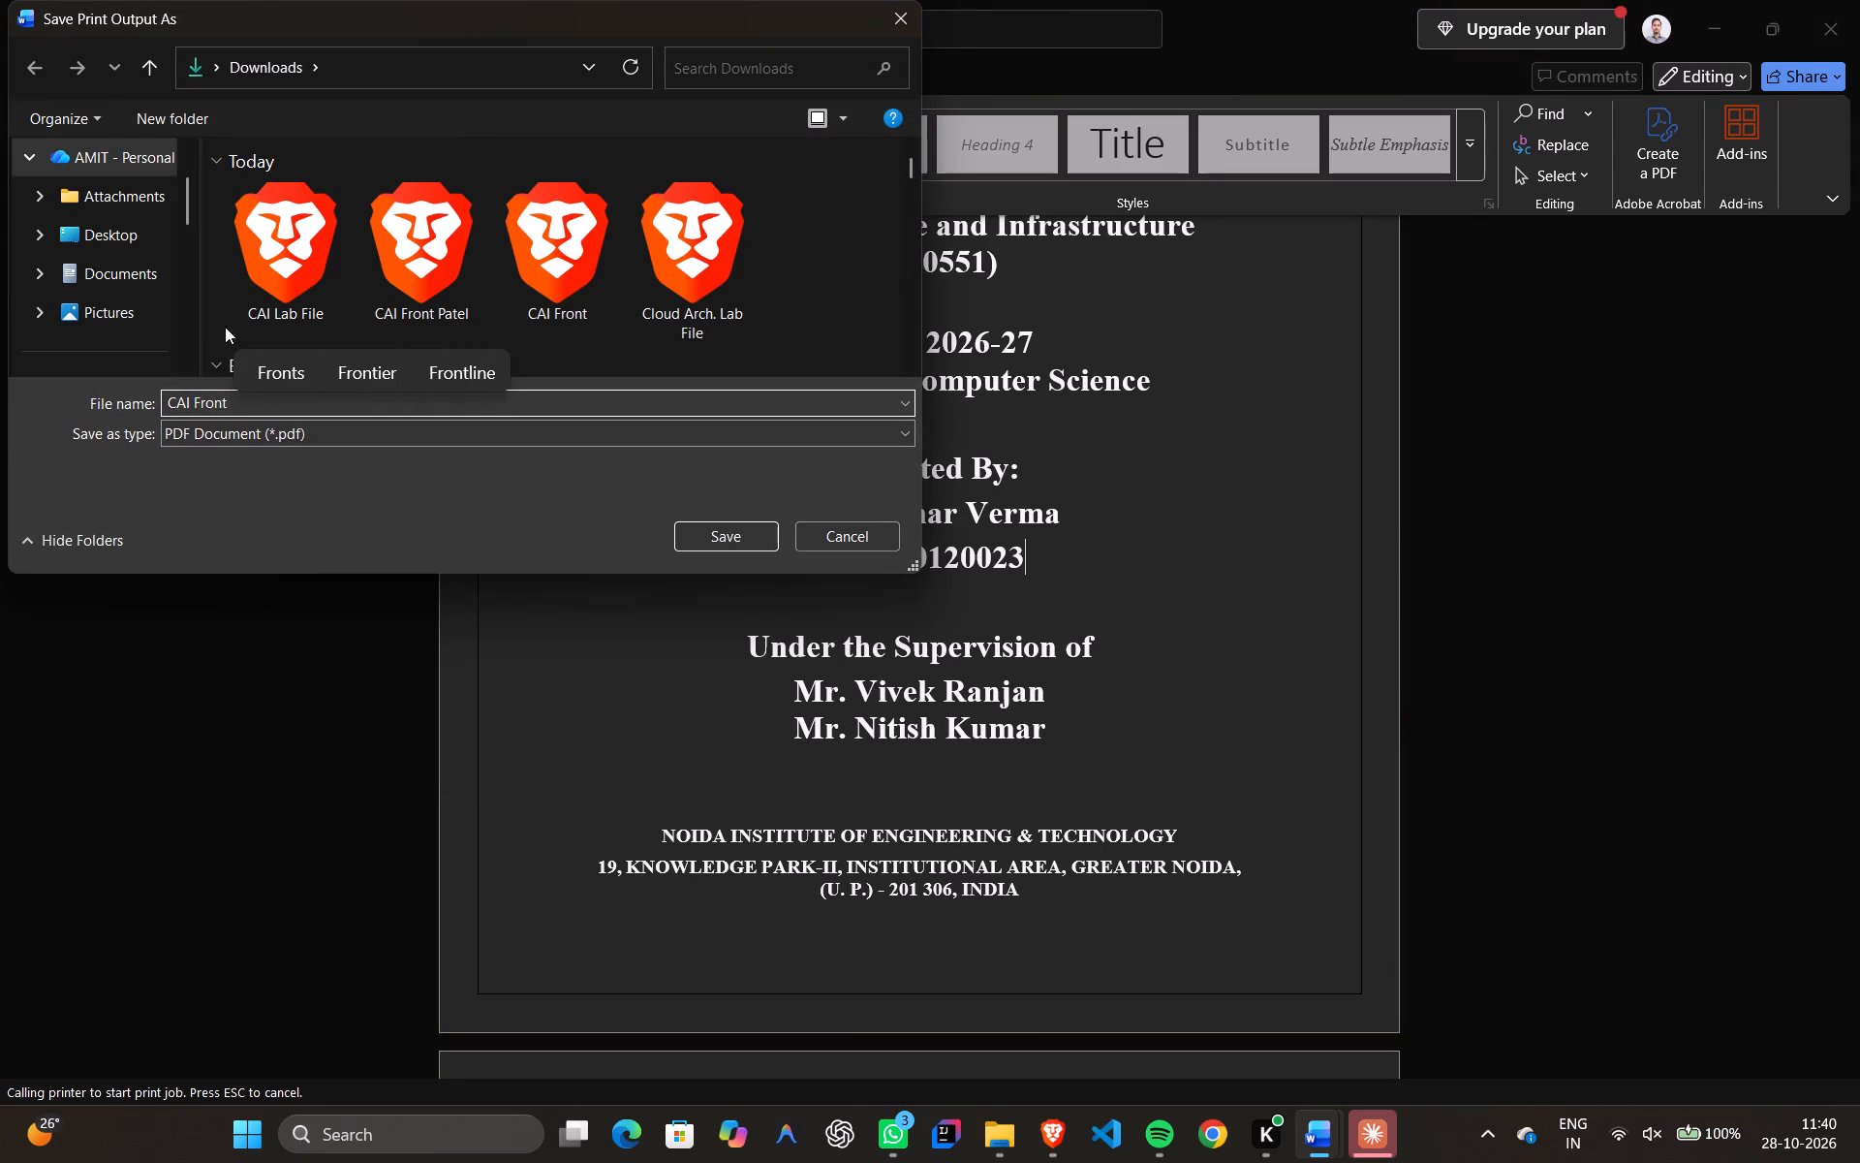
scroll(108, 278, "down", 1)
scroll(79, 205, "up", 1)
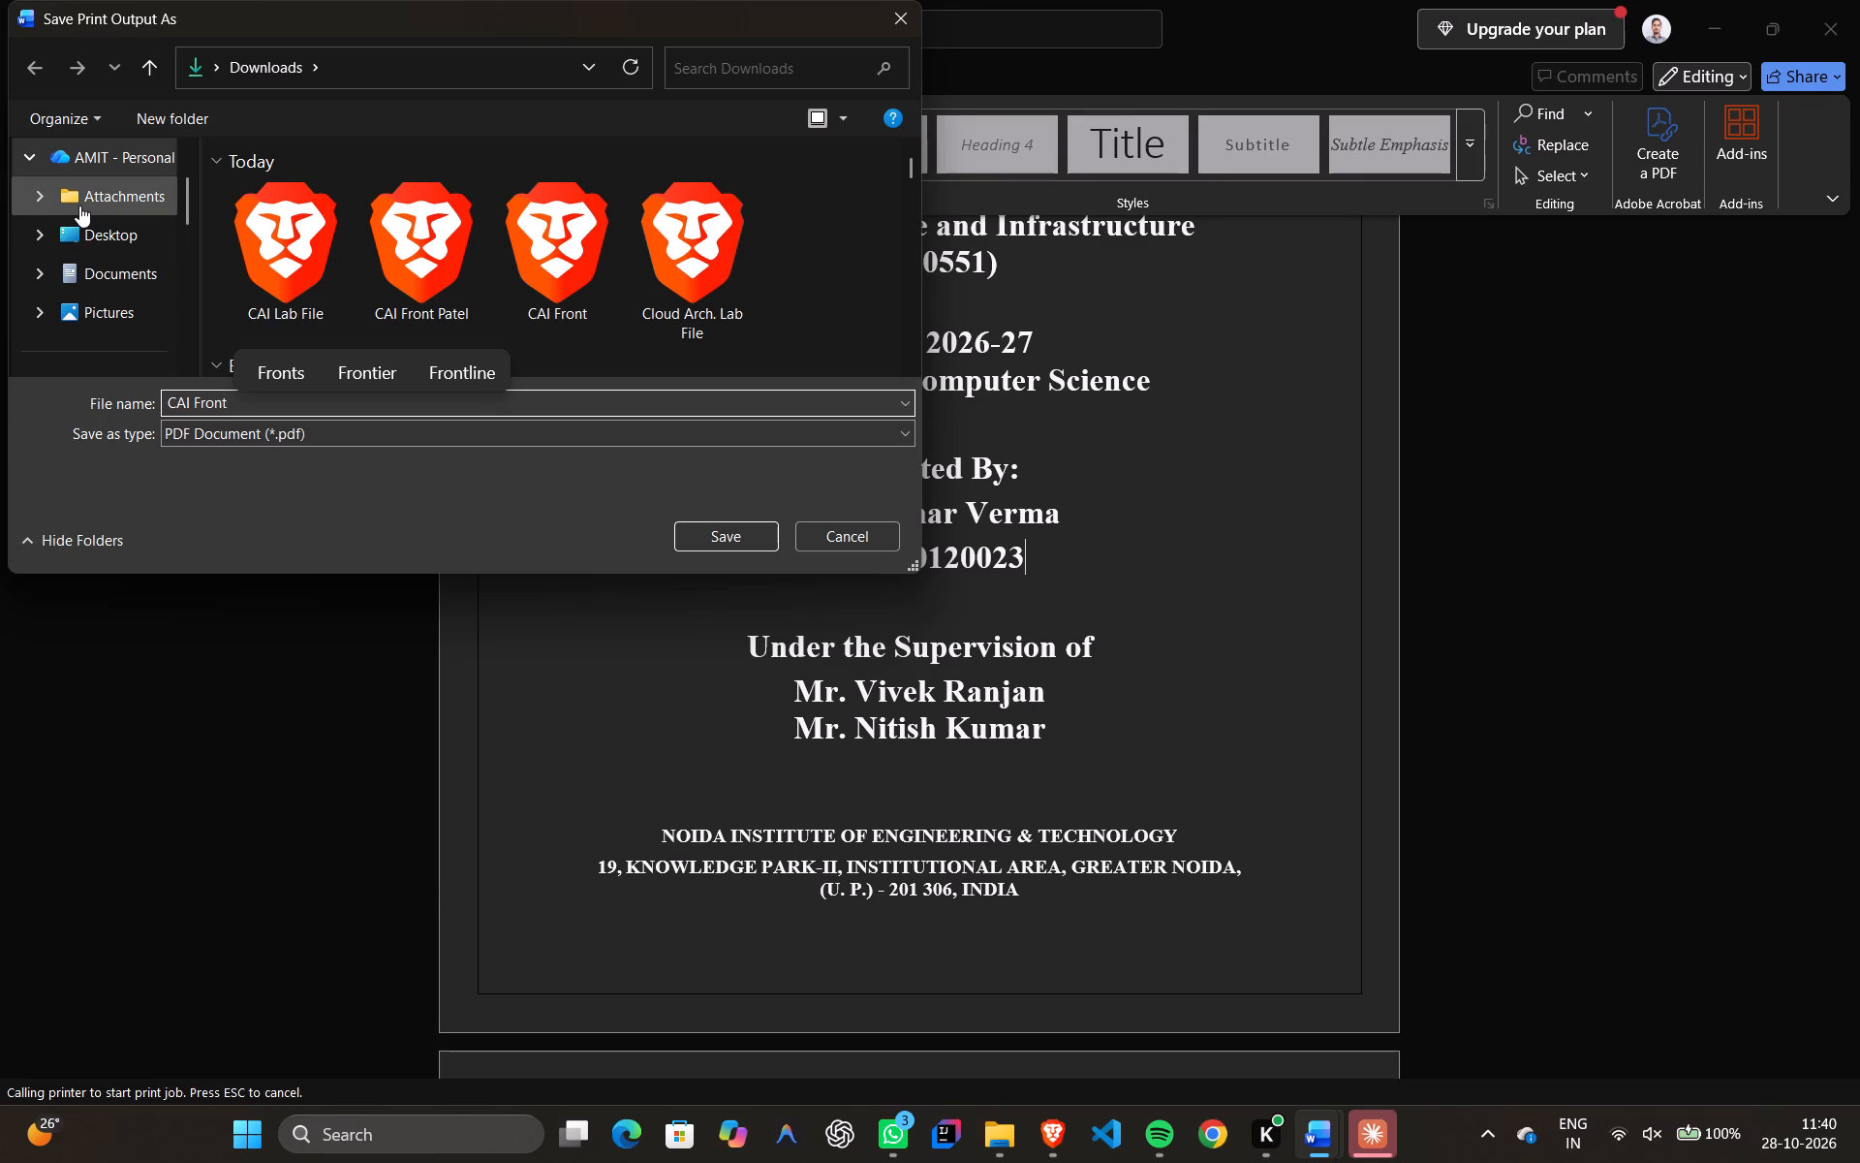
scroll(79, 205, "down", 1)
scroll(79, 204, "up", 2)
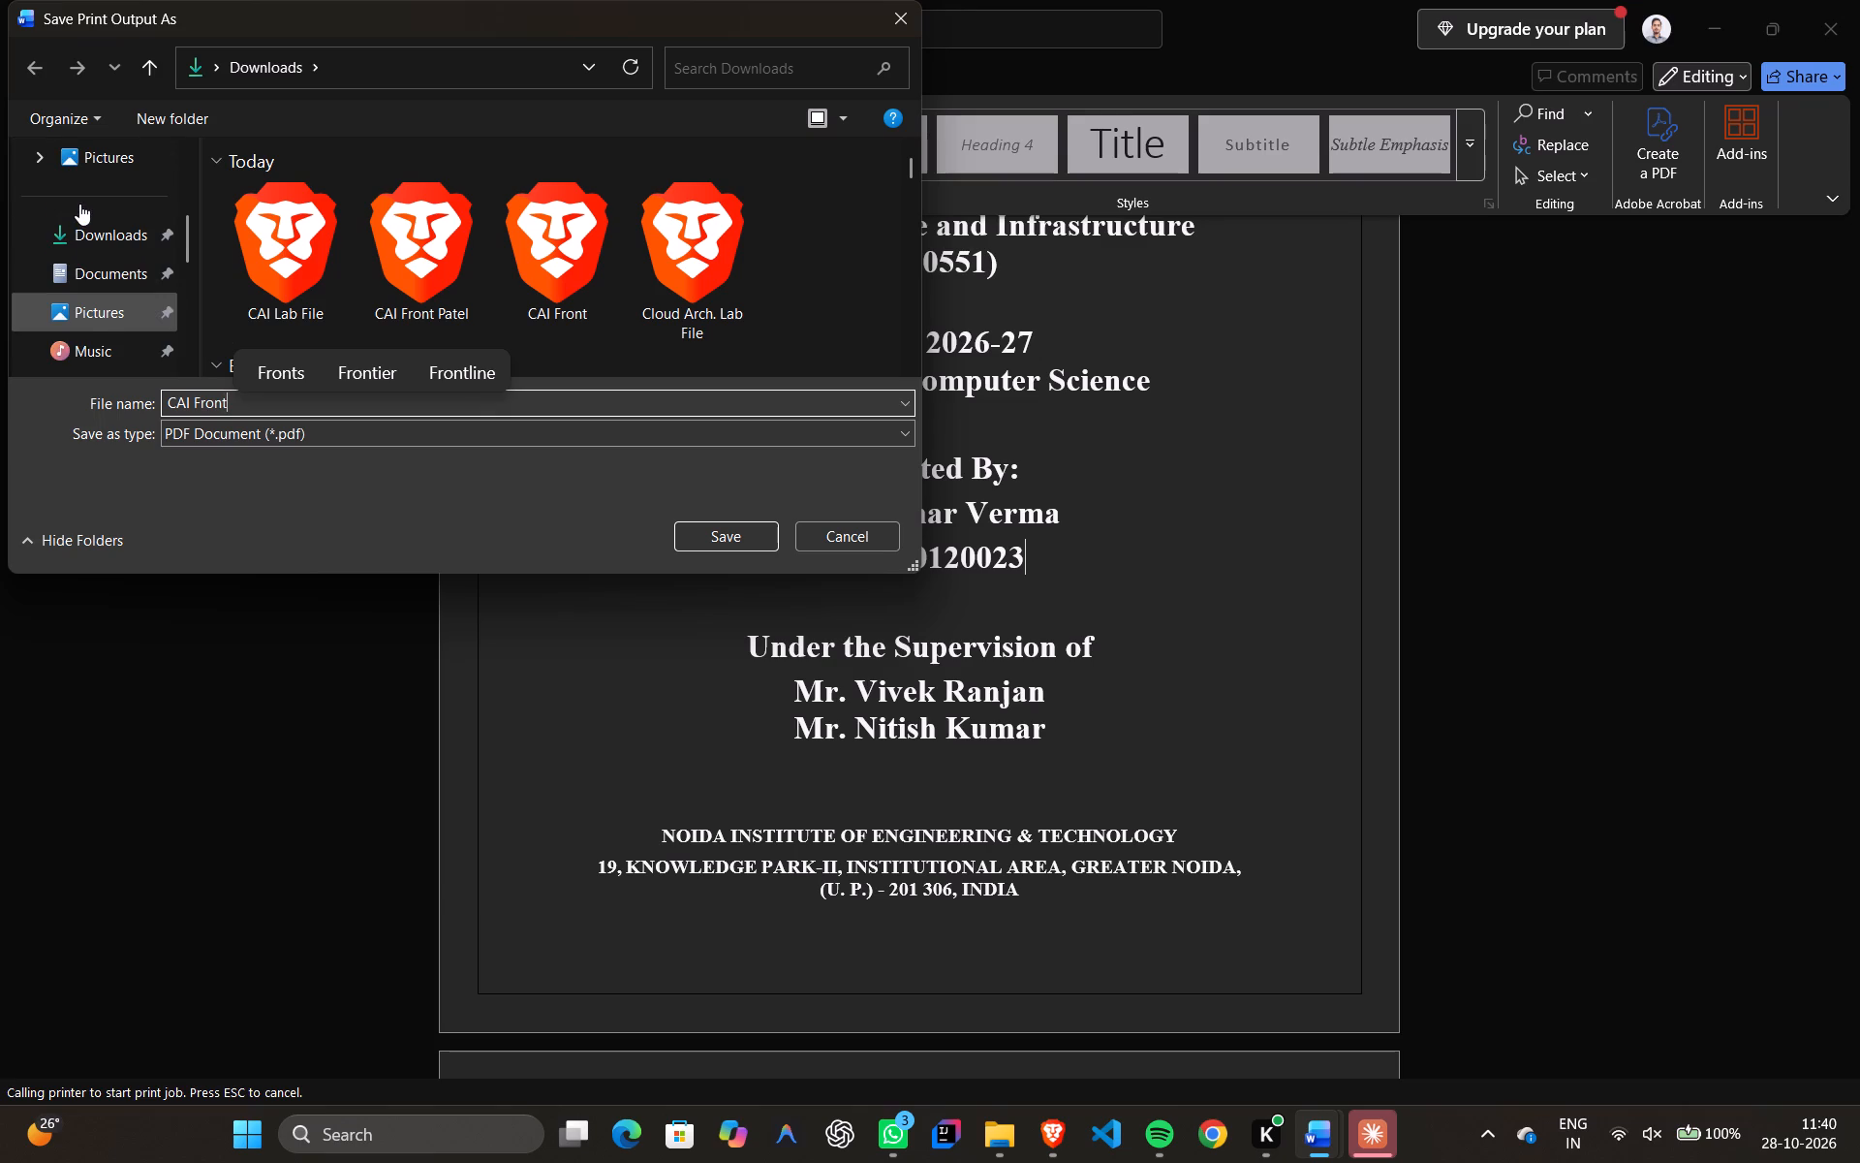
left_click(93, 232)
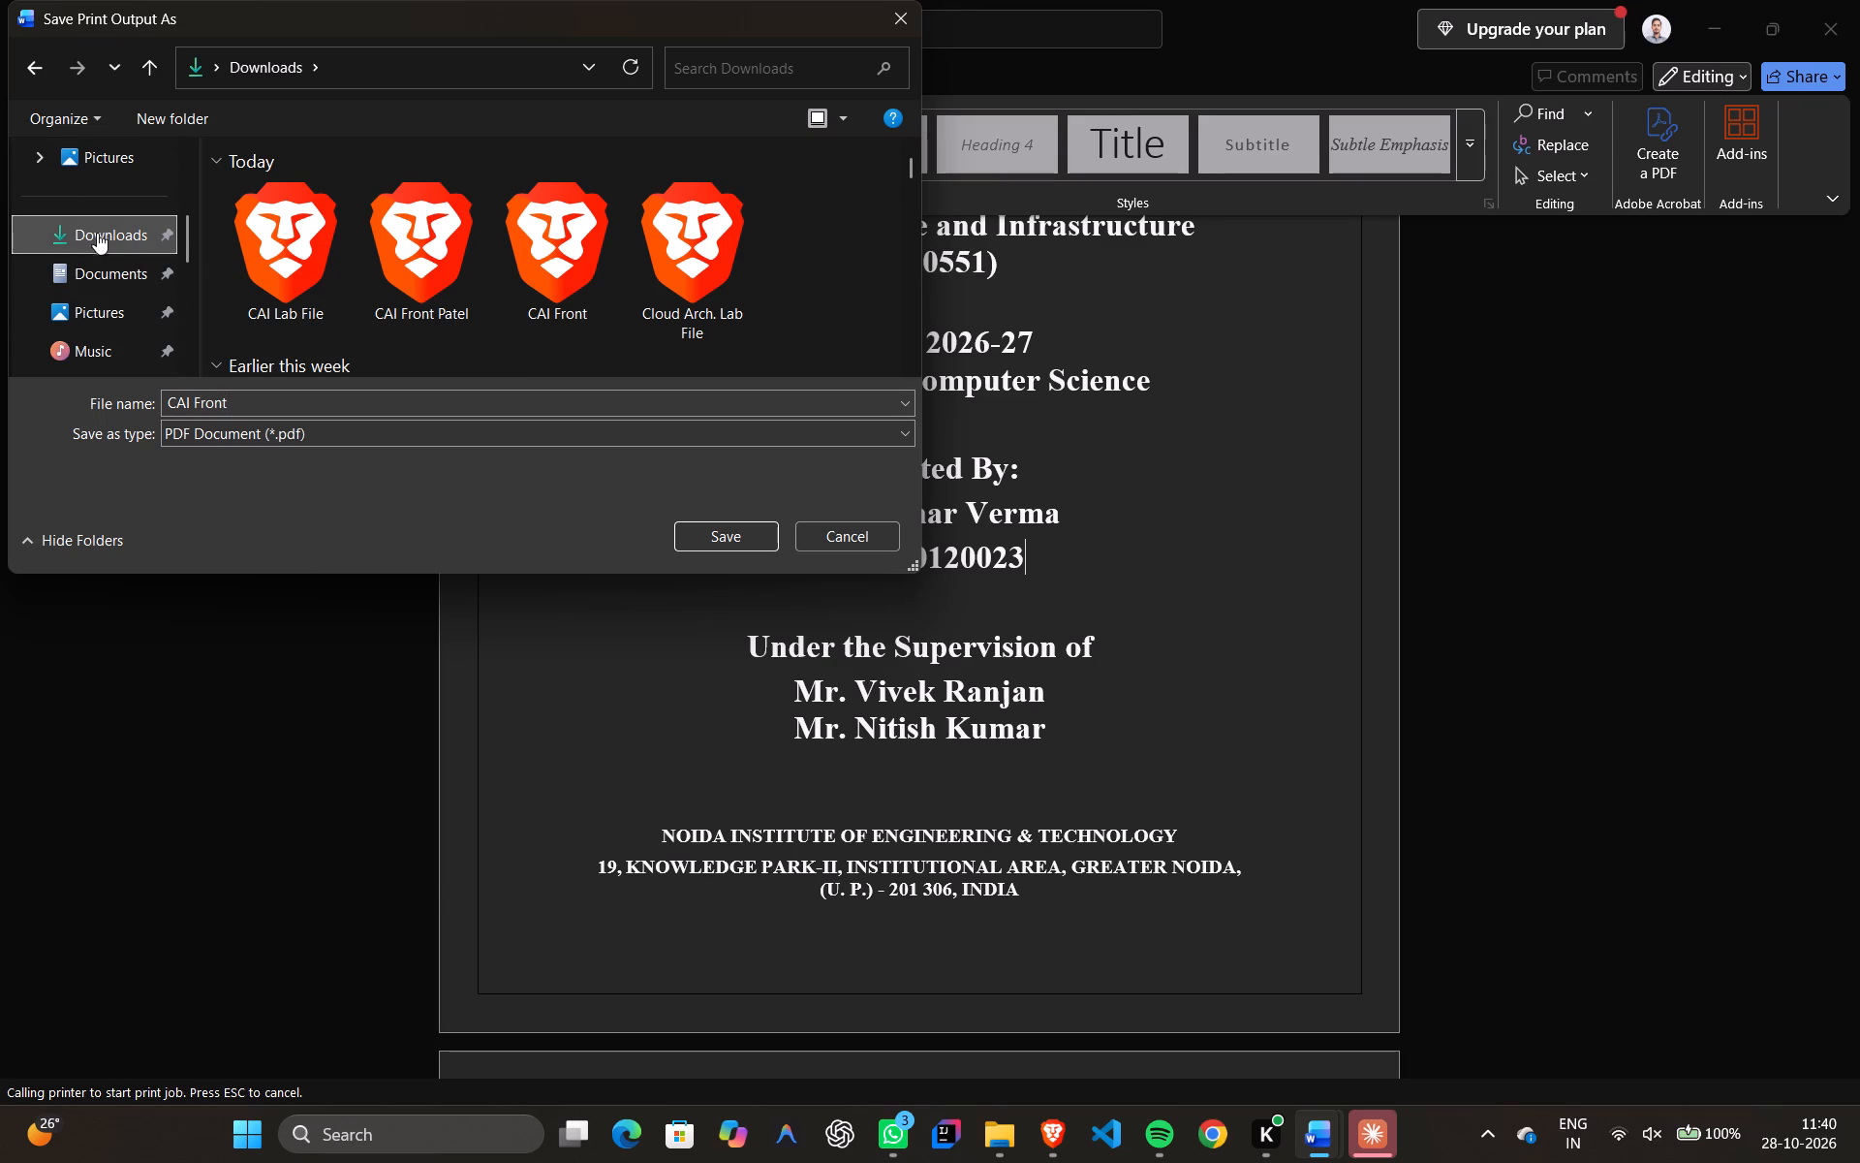
left_click(727, 531)
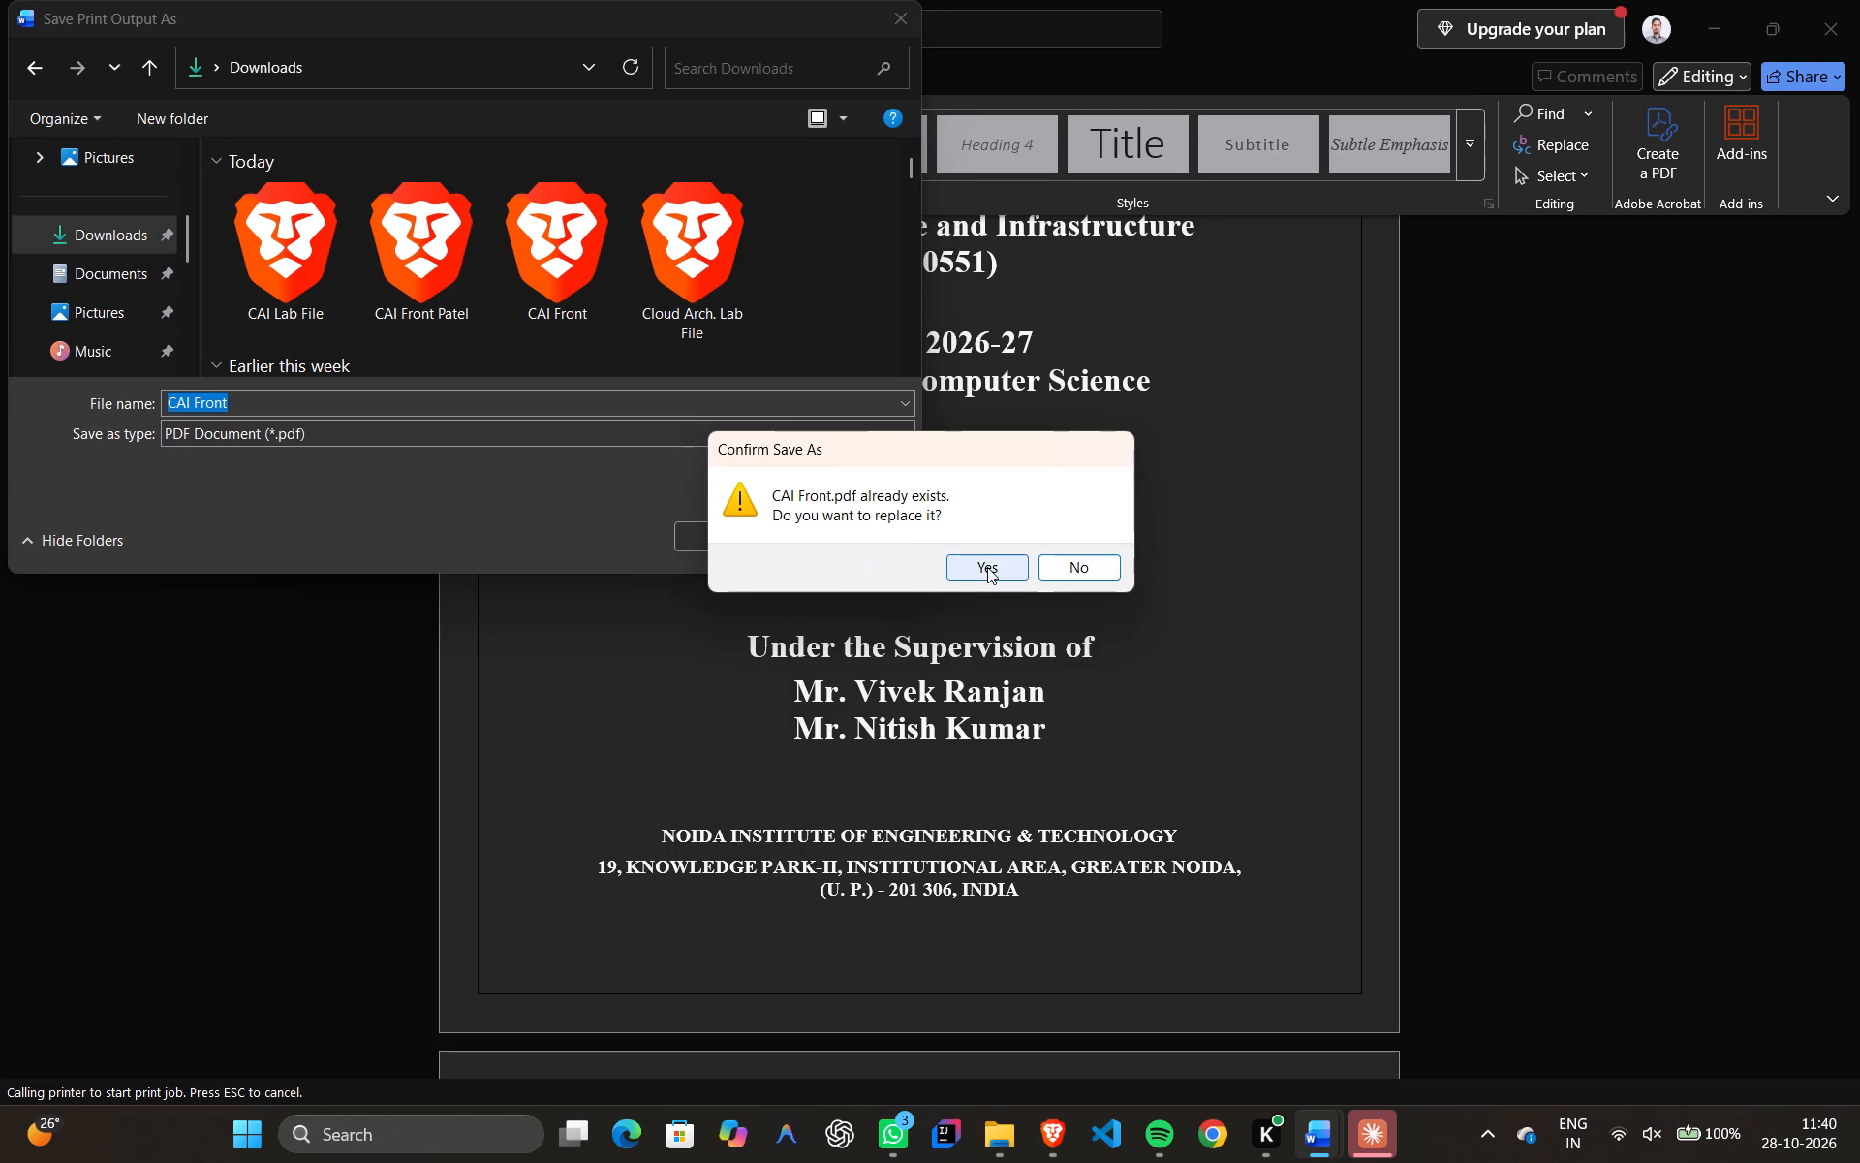
left_click(987, 567)
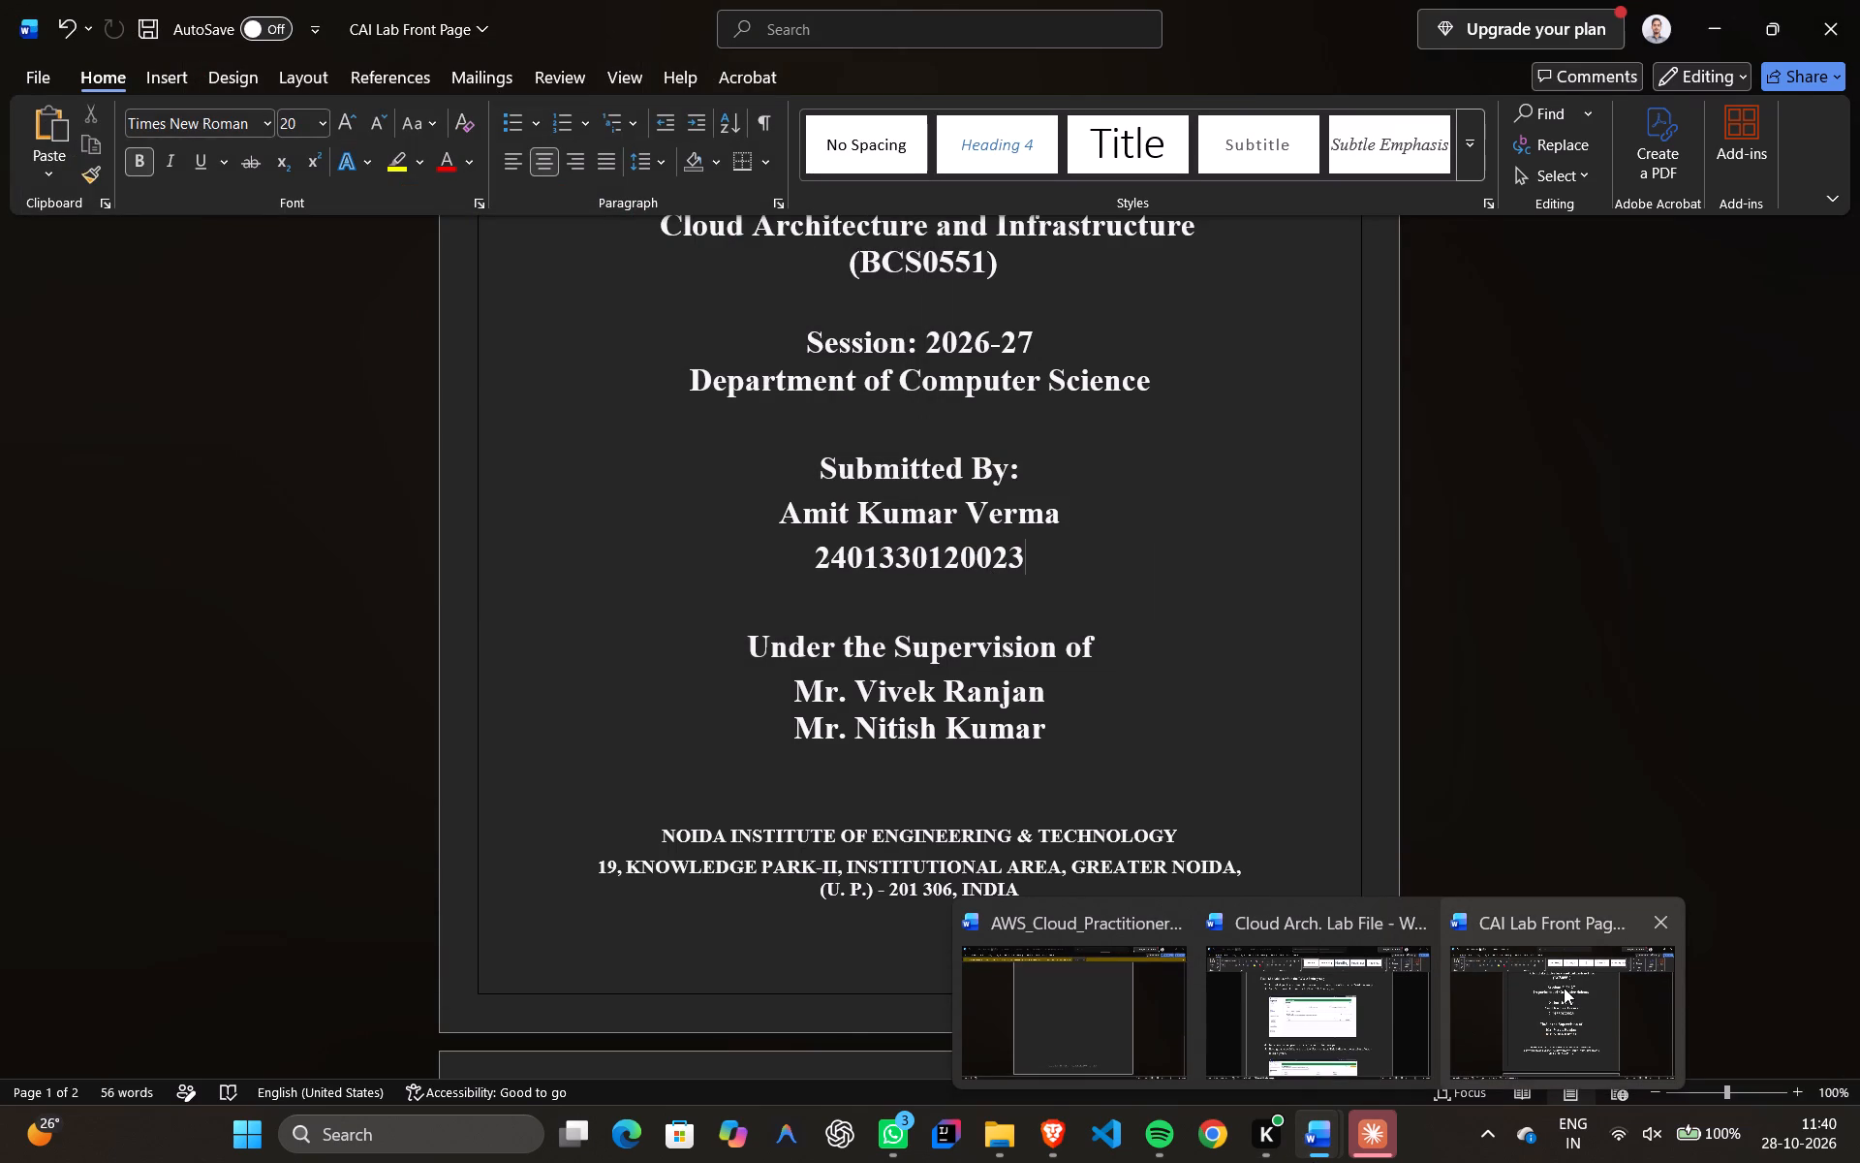
Review the CAI Lab Front Page document through its second page and back to the title heading.
left_click(1564, 988)
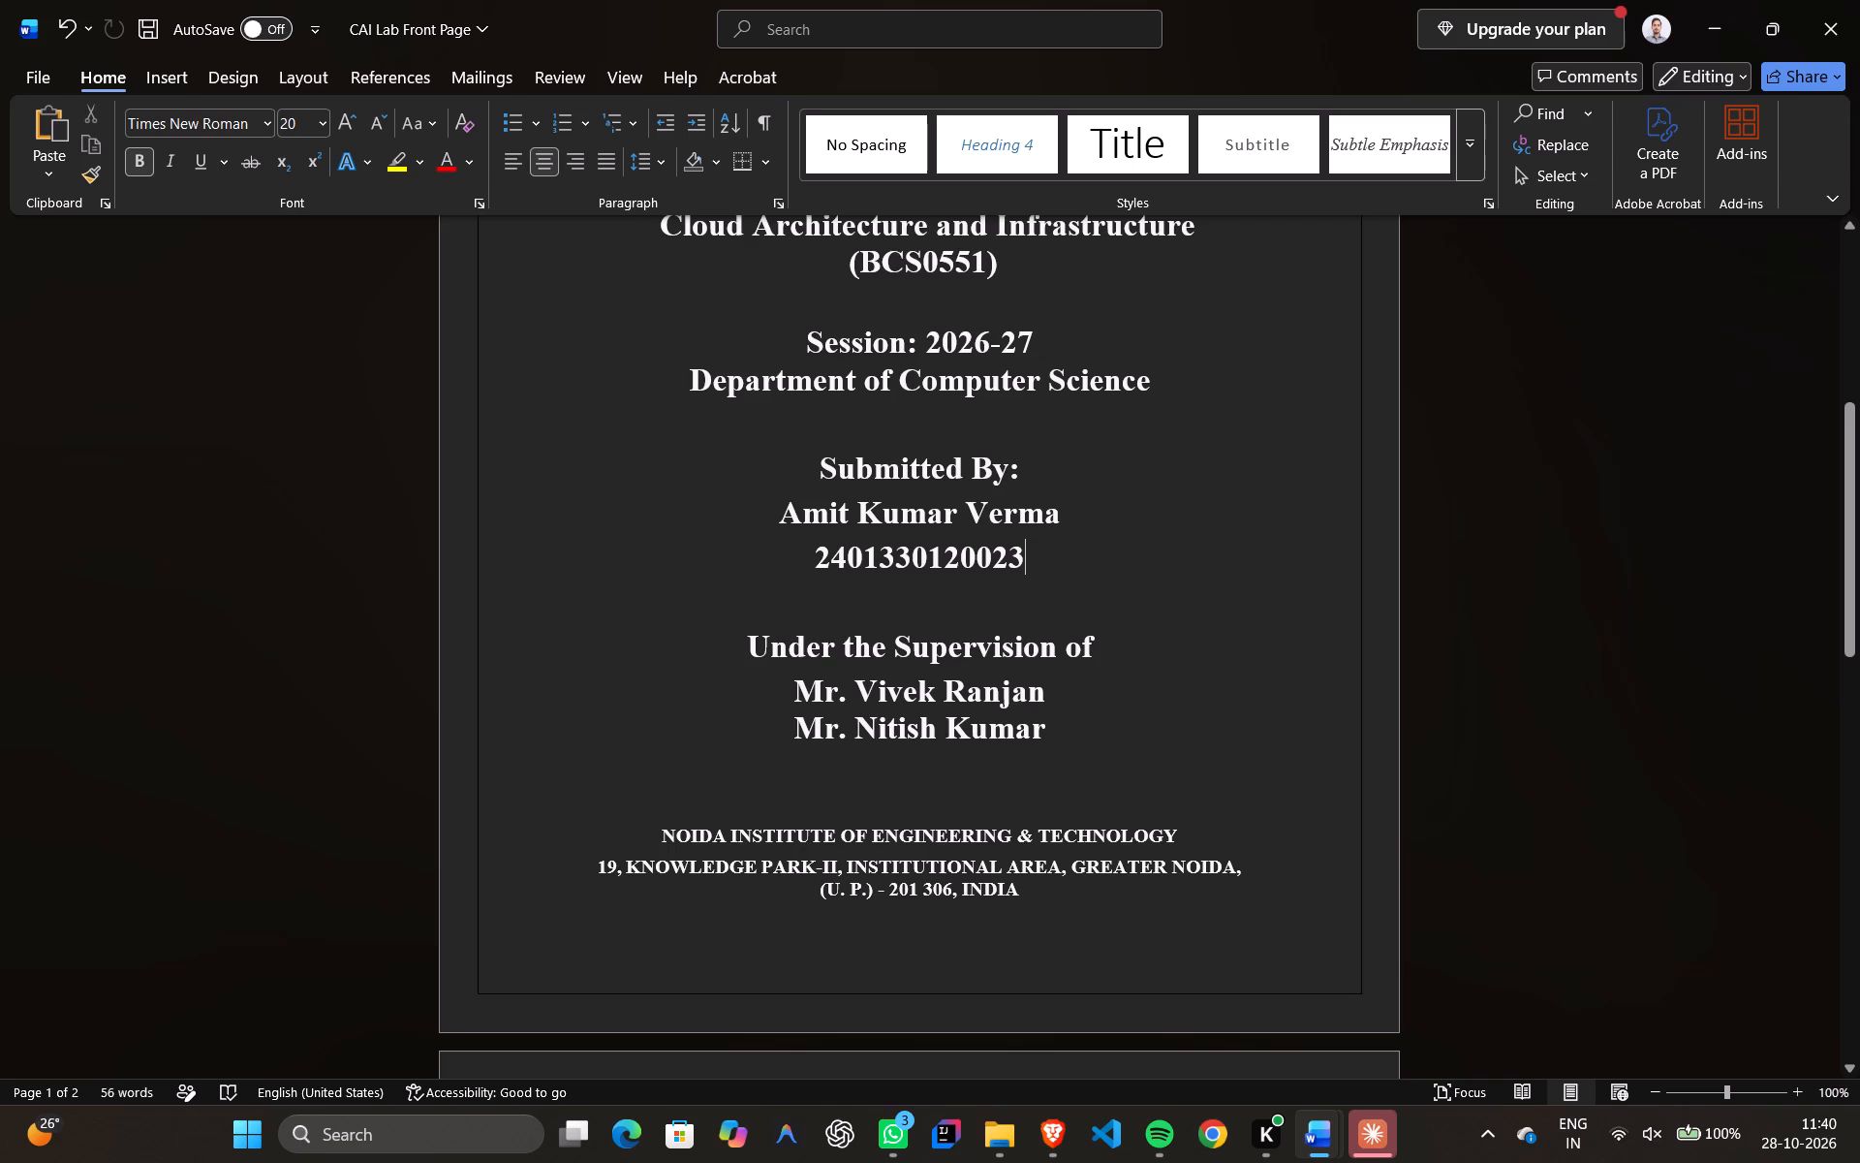
scroll(772, 493, "down", 6)
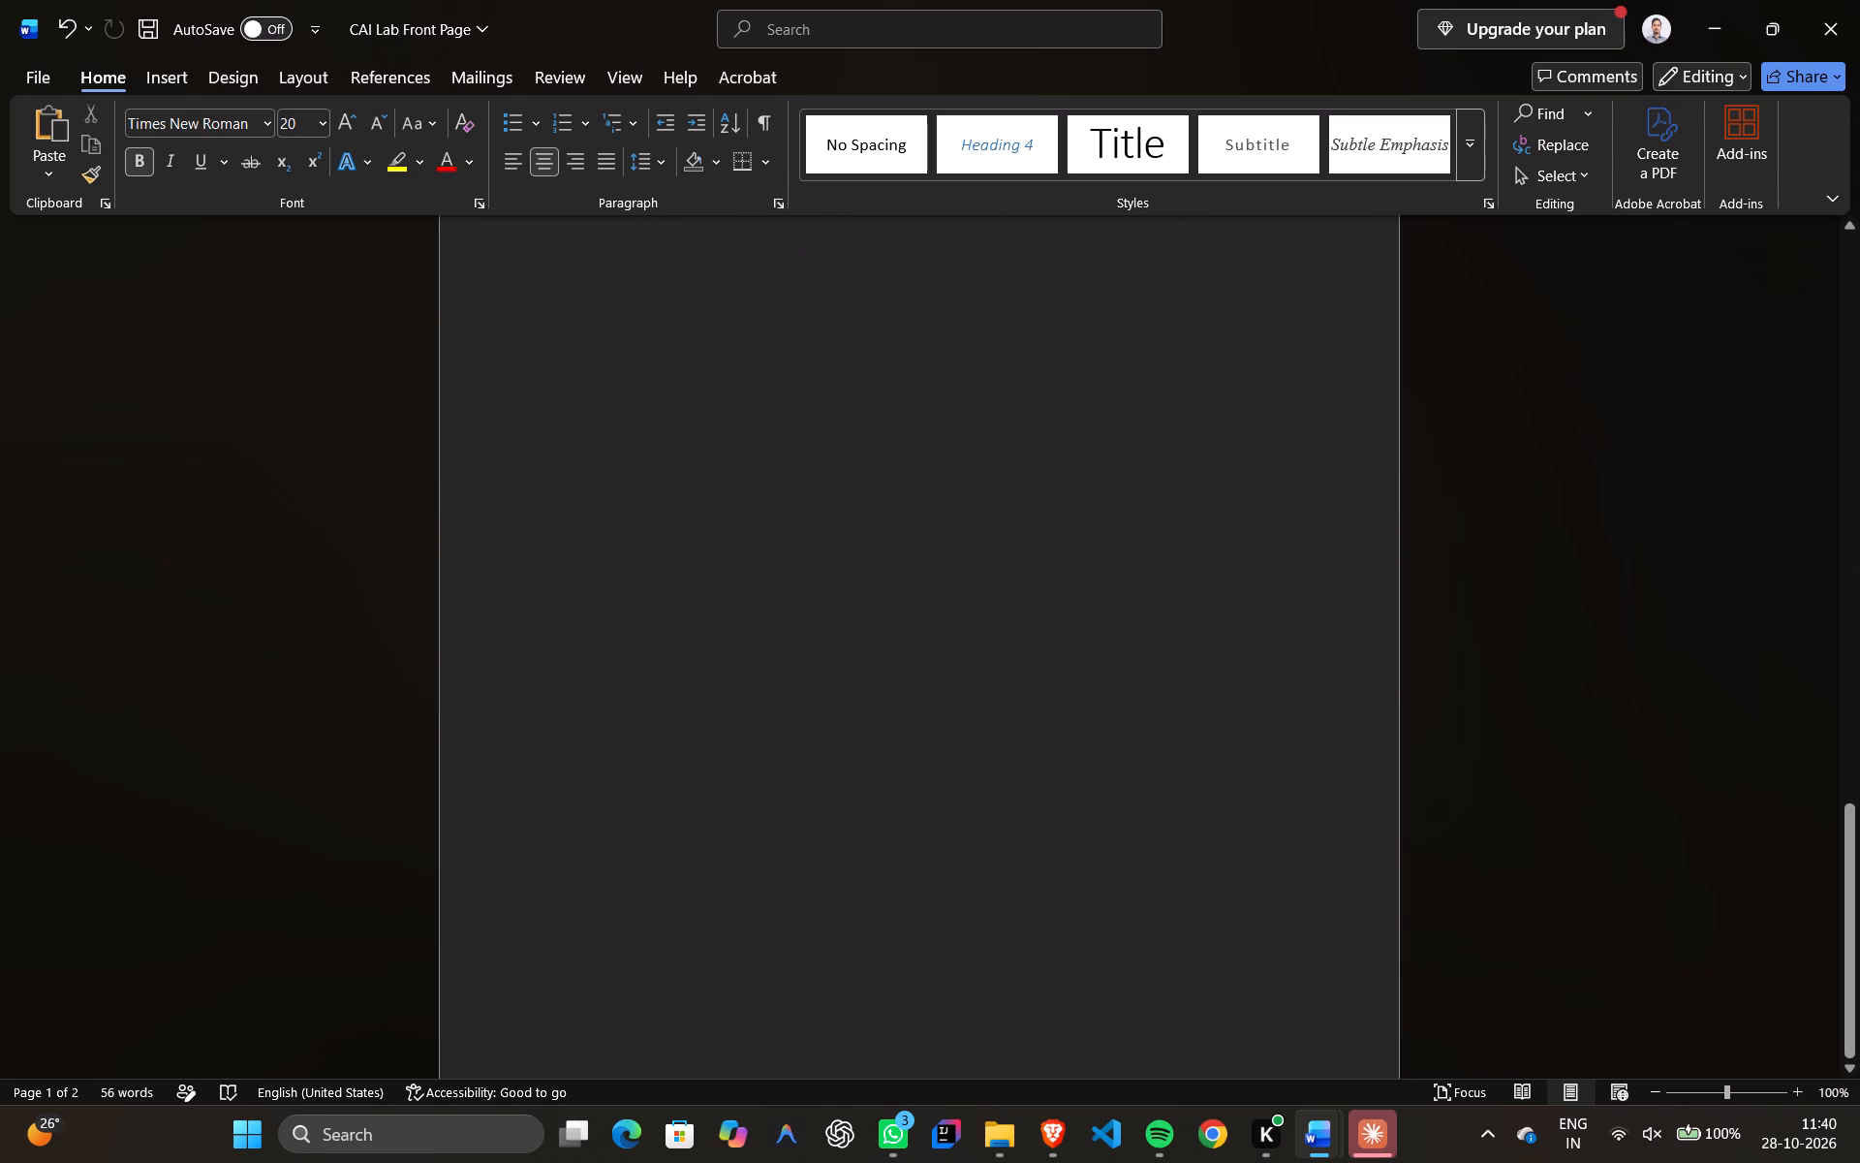
scroll(772, 493, "down", 4)
scroll(772, 493, "up", 10)
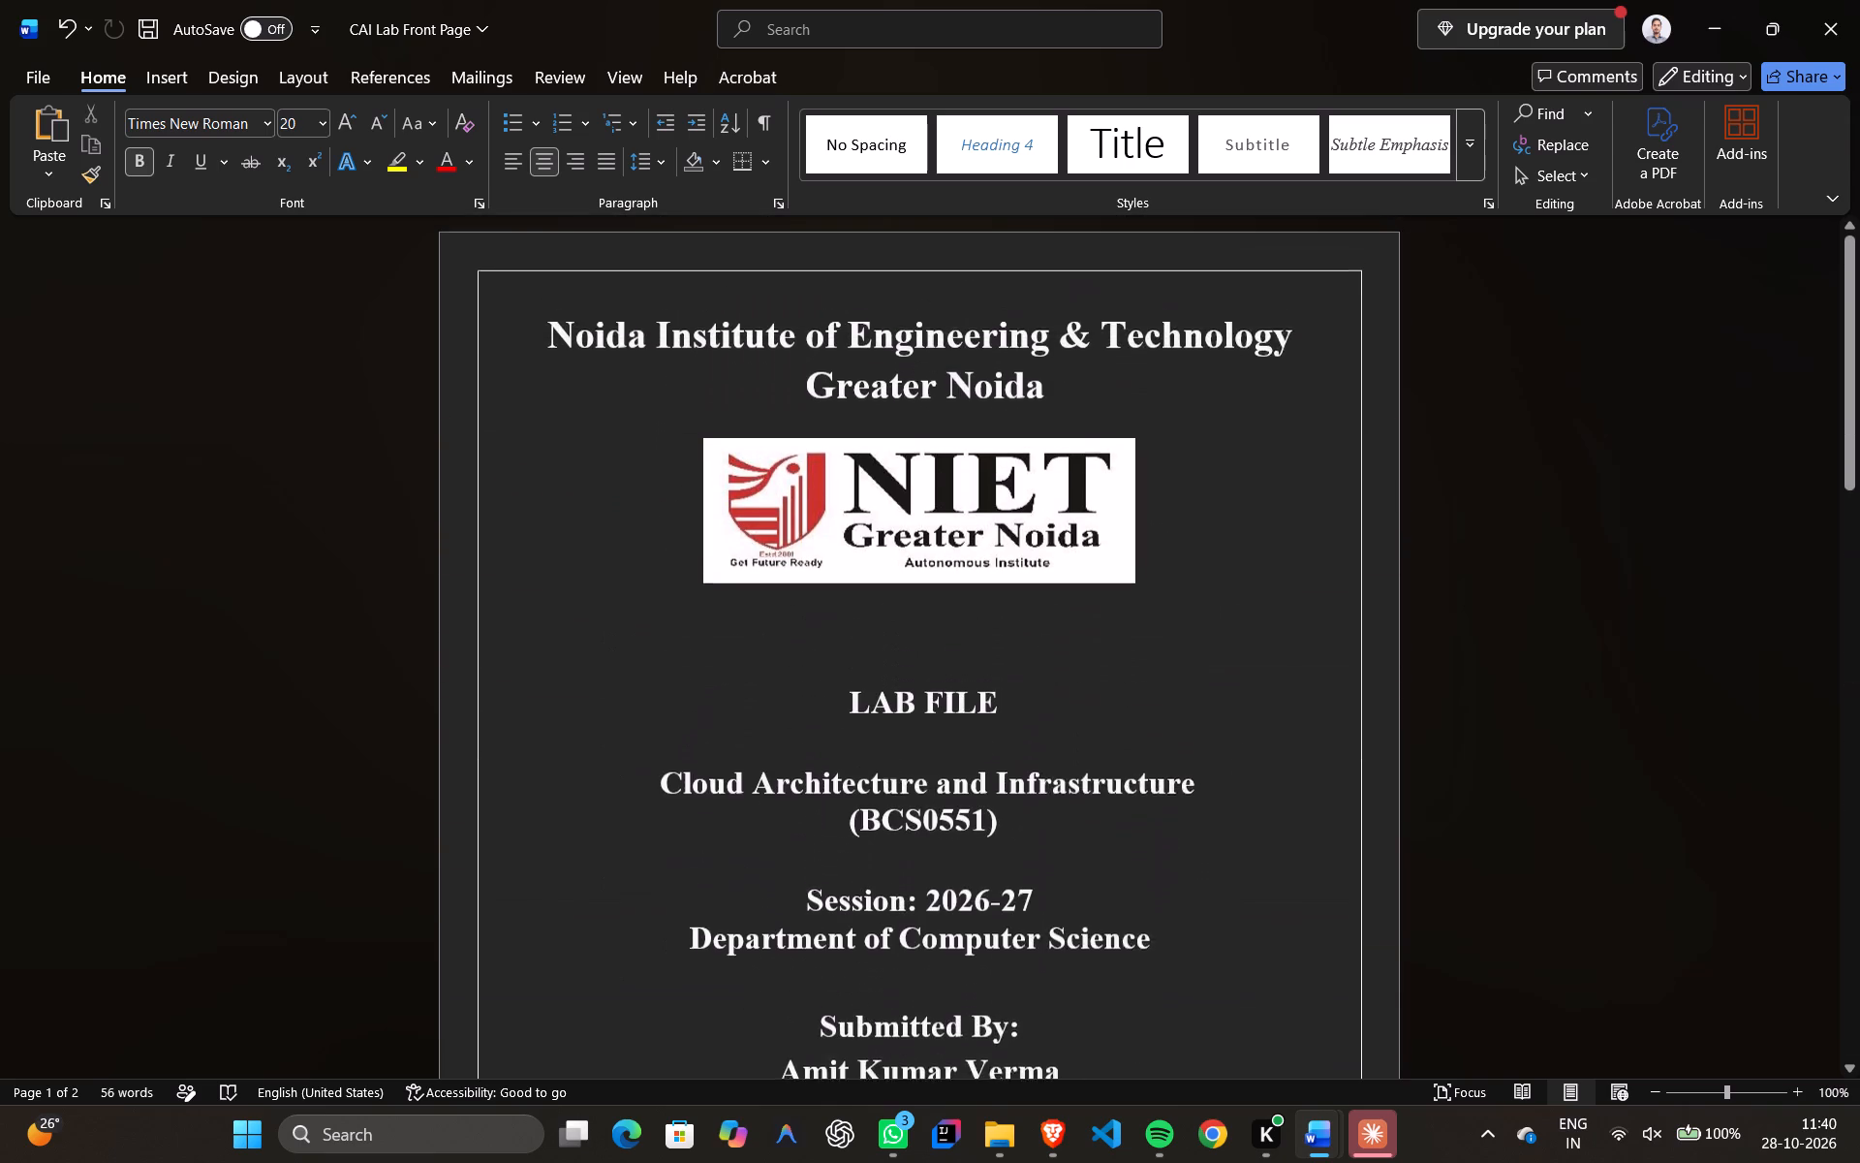
Open the Cloud Arch. Lab File PDF from Downloads, check screenshot legibility on its first three pages up close, and close it.
scroll(772, 493, "up", 4)
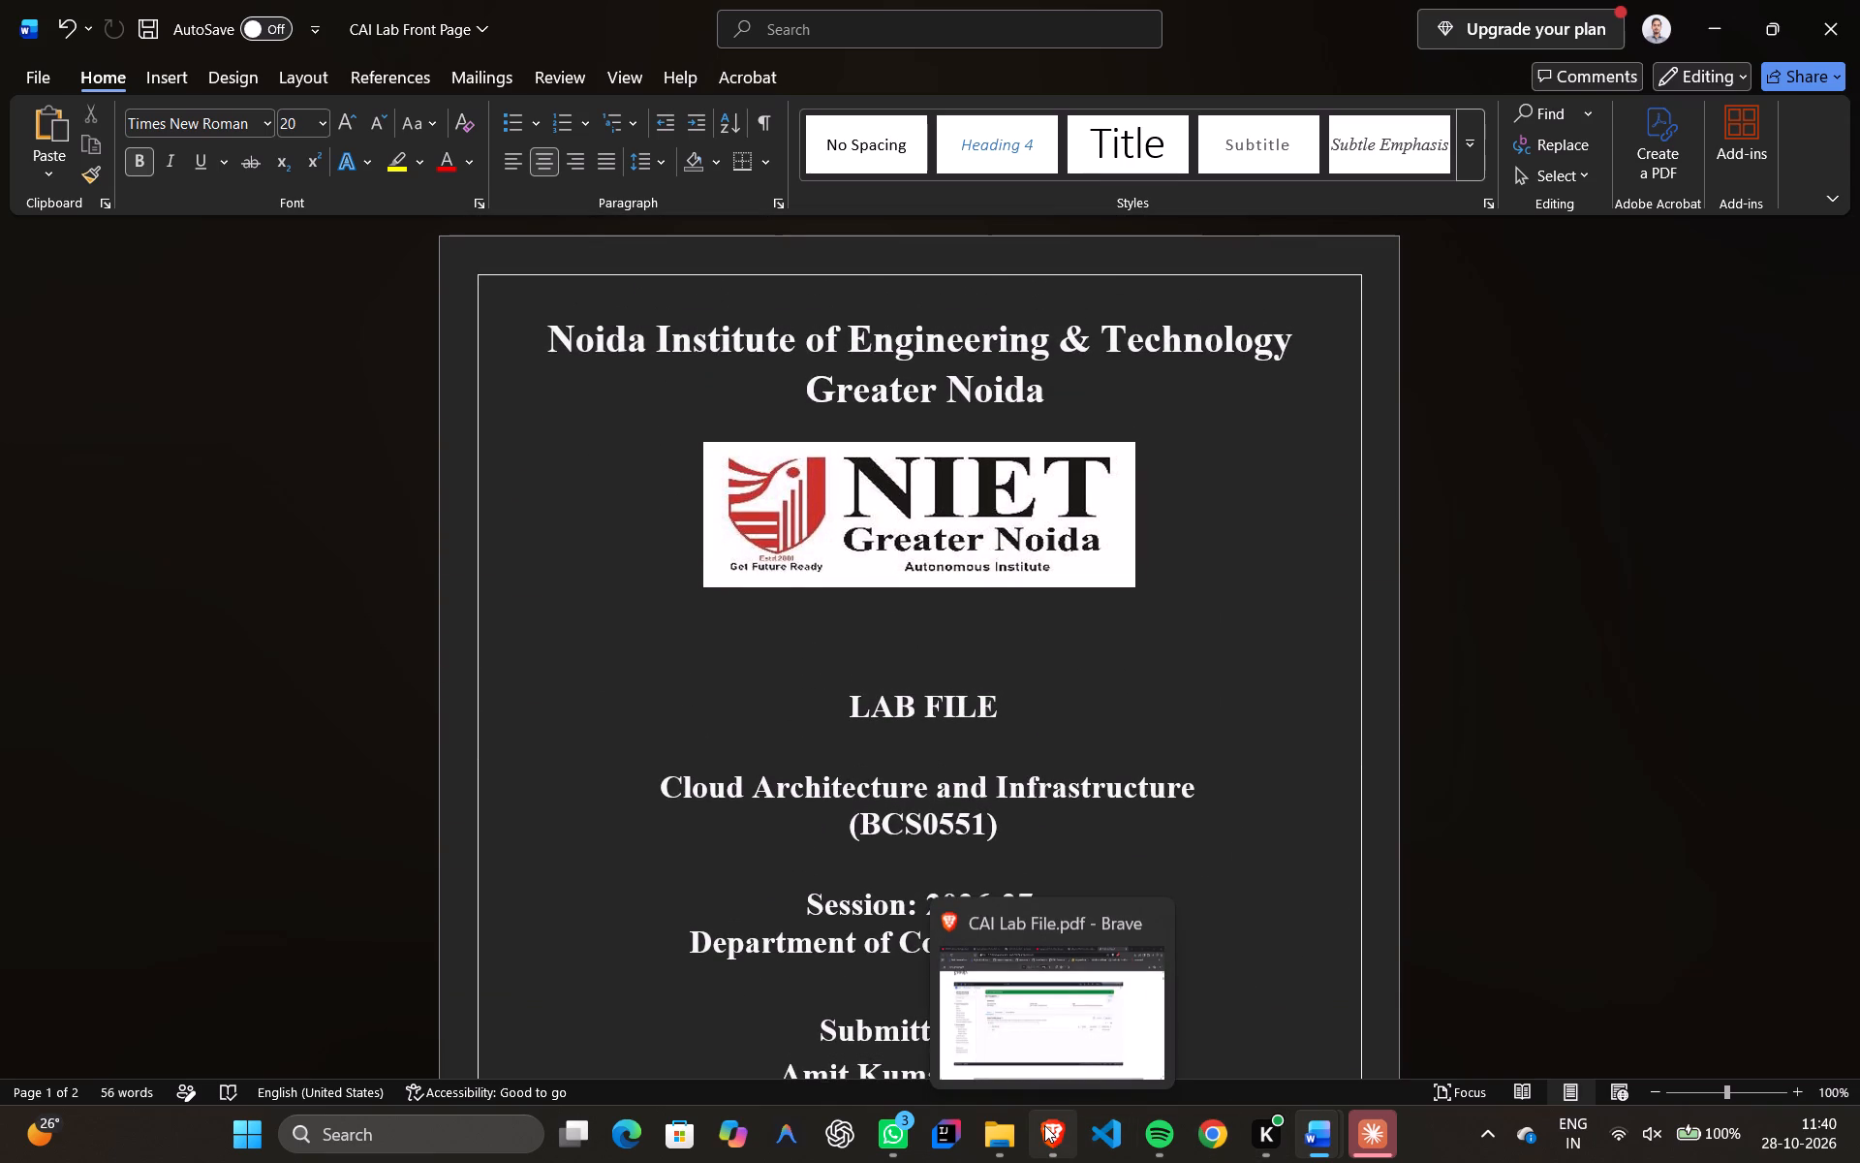
left_click(1016, 1125)
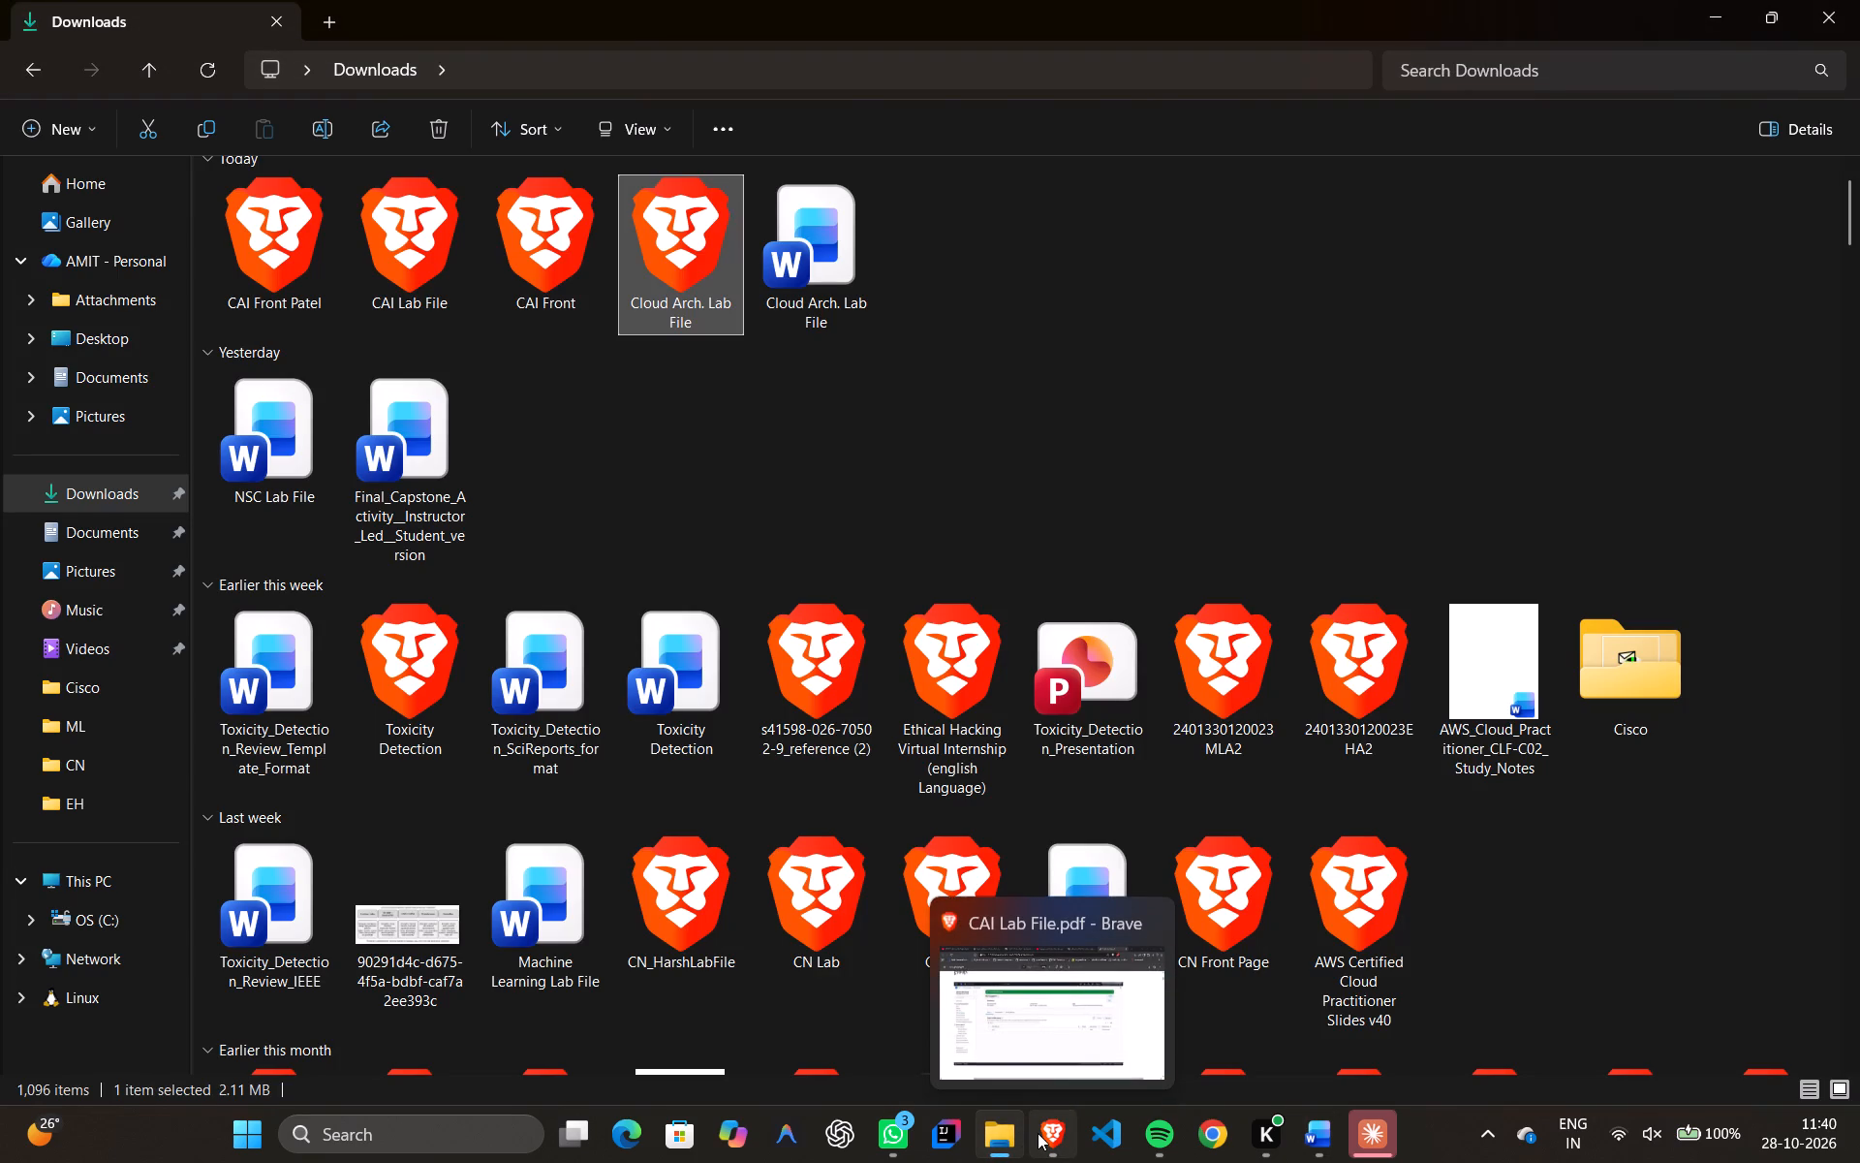
left_click(1038, 1133)
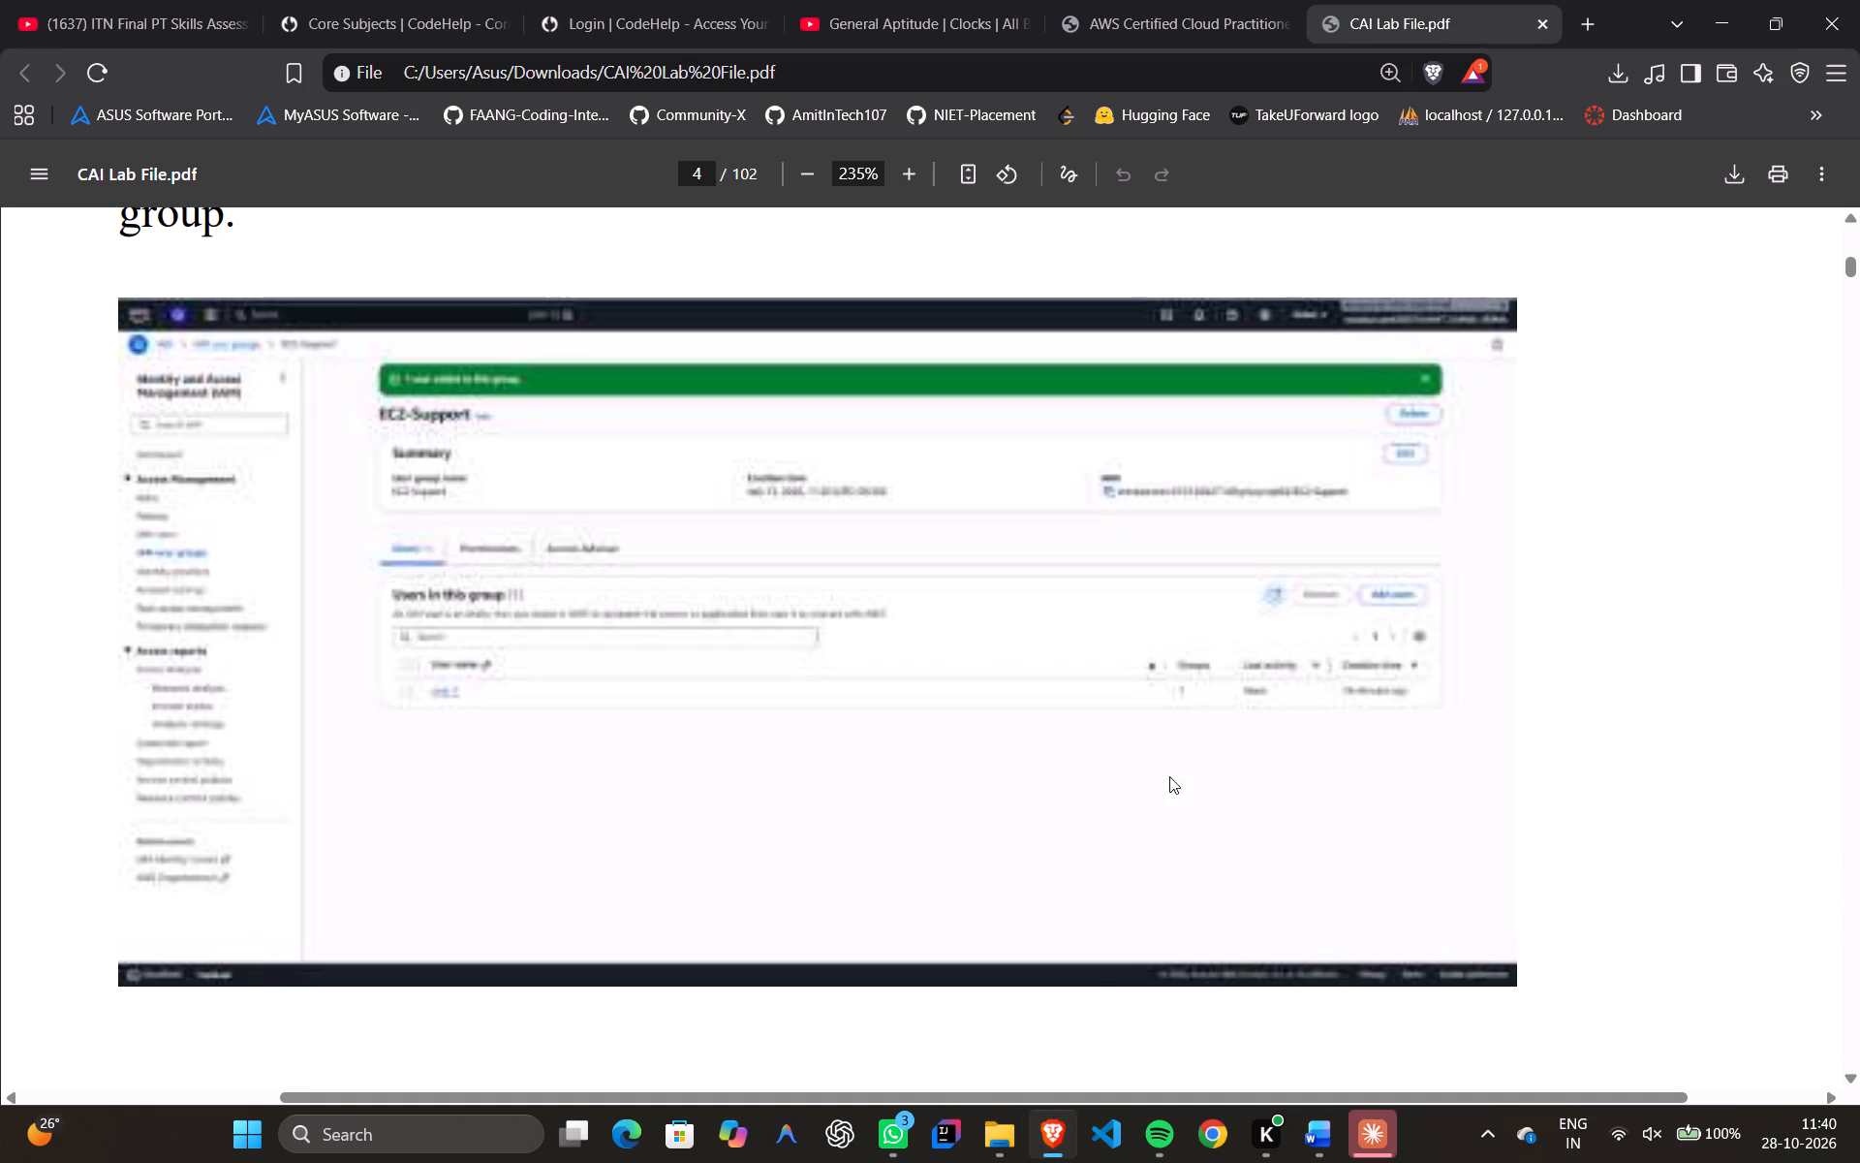
left_click(1000, 1145)
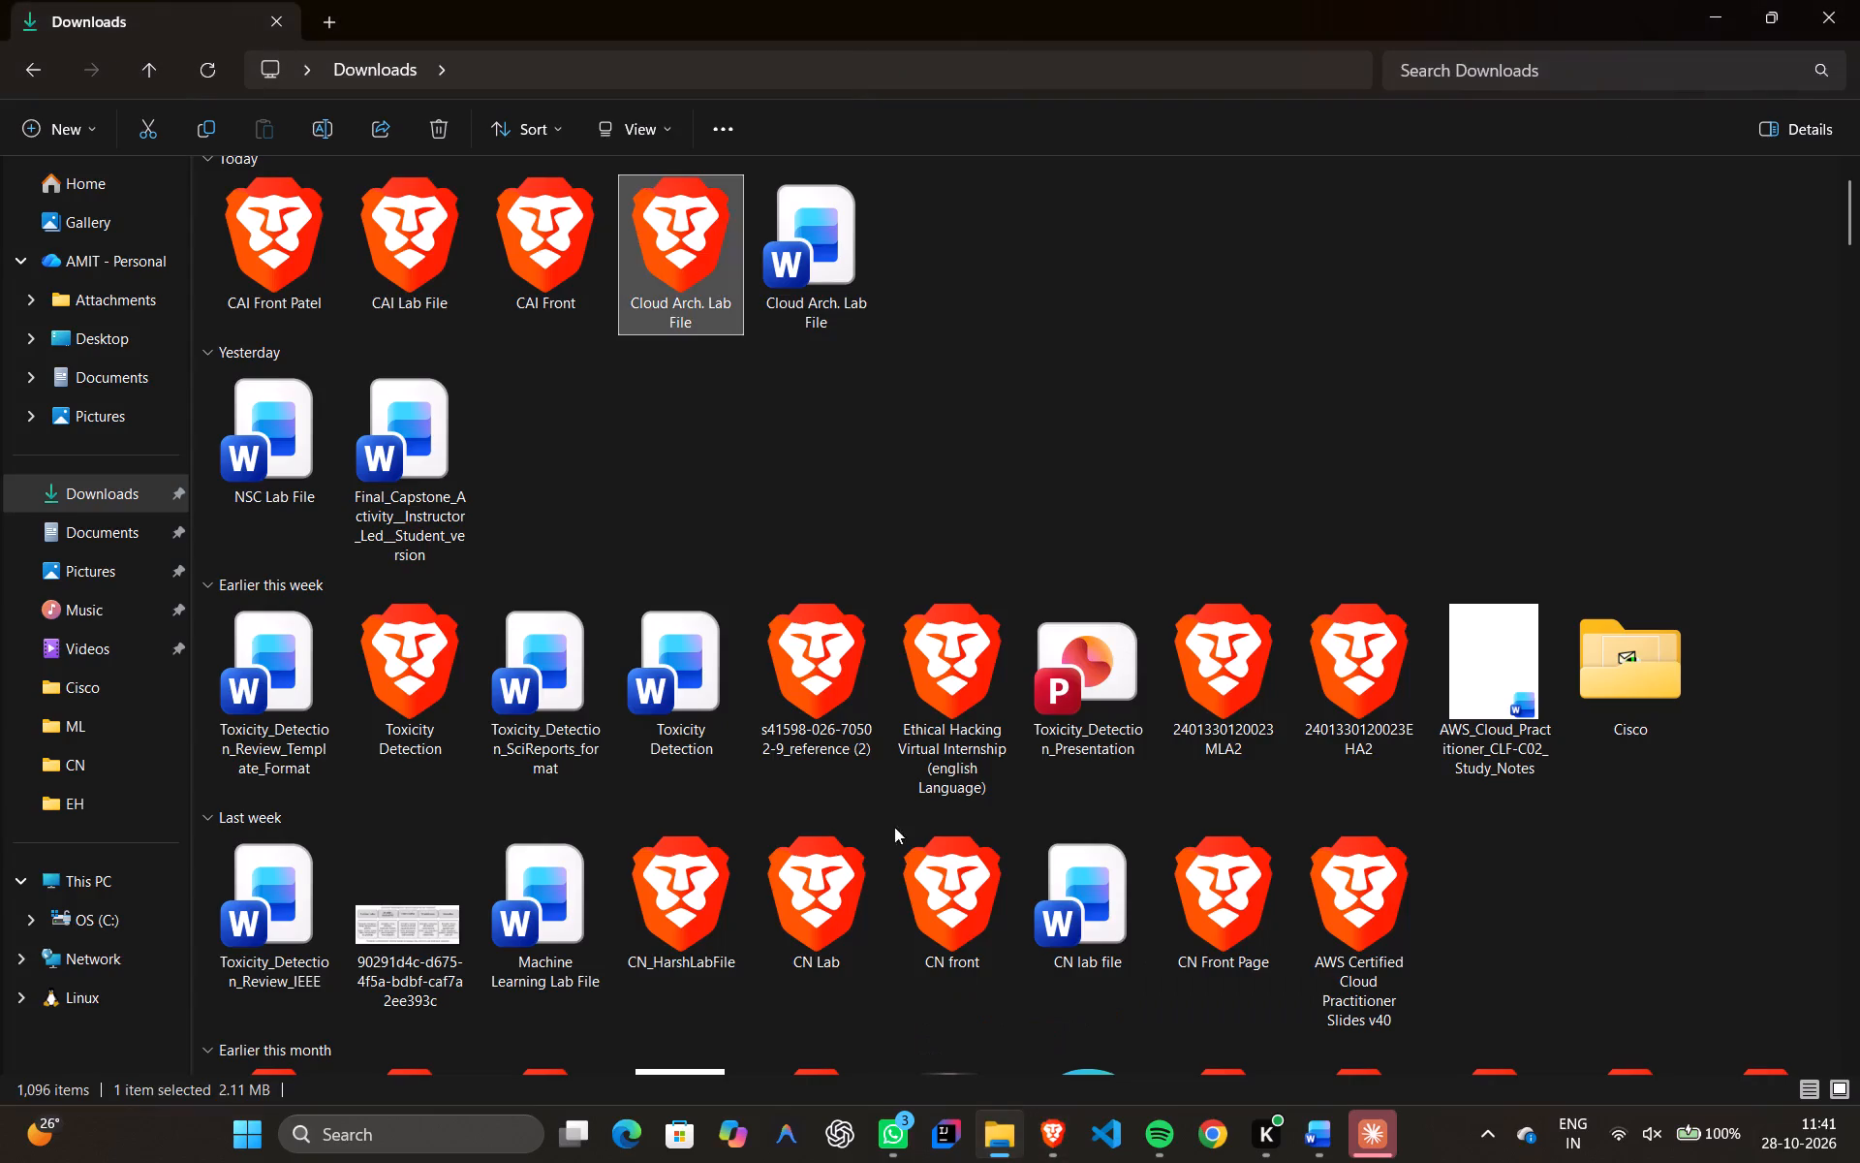
double_click(679, 221)
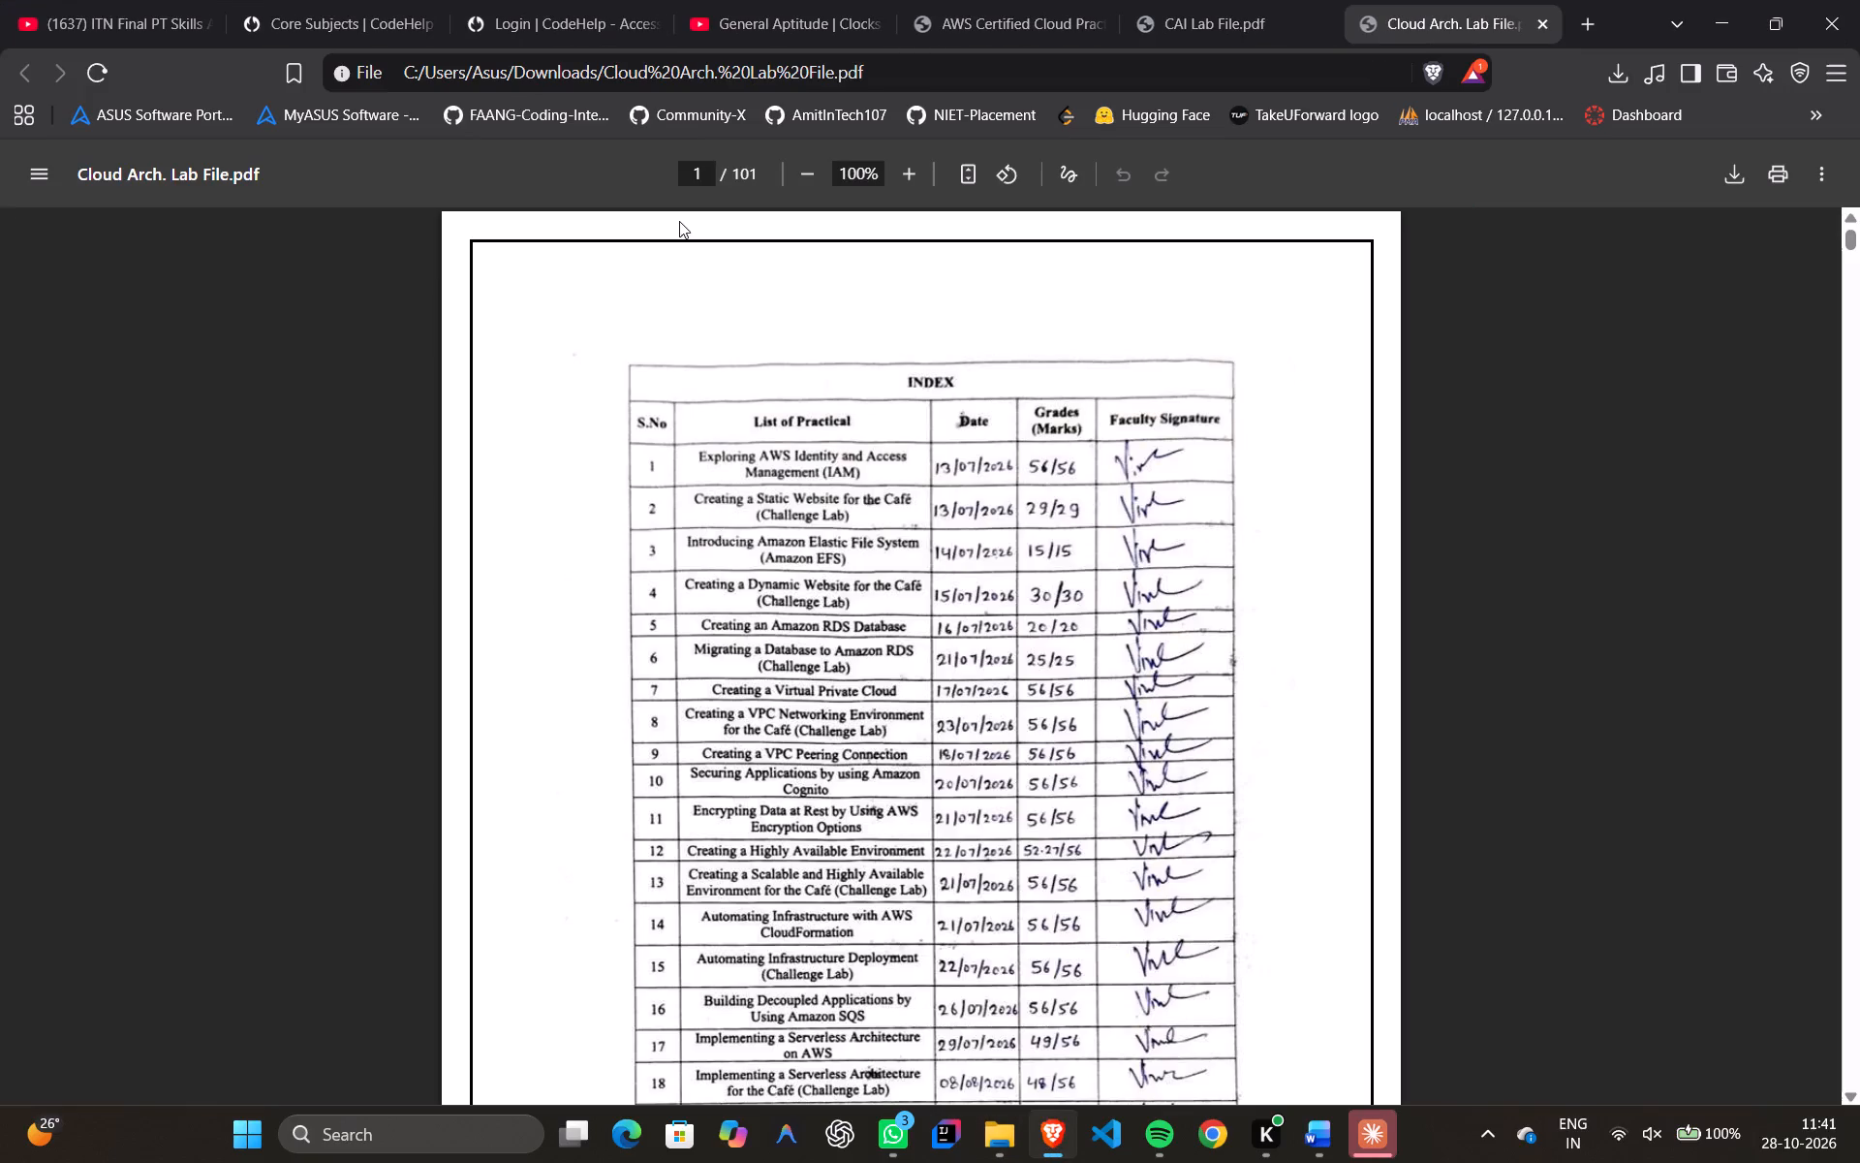
scroll(939, 673, "down", 8)
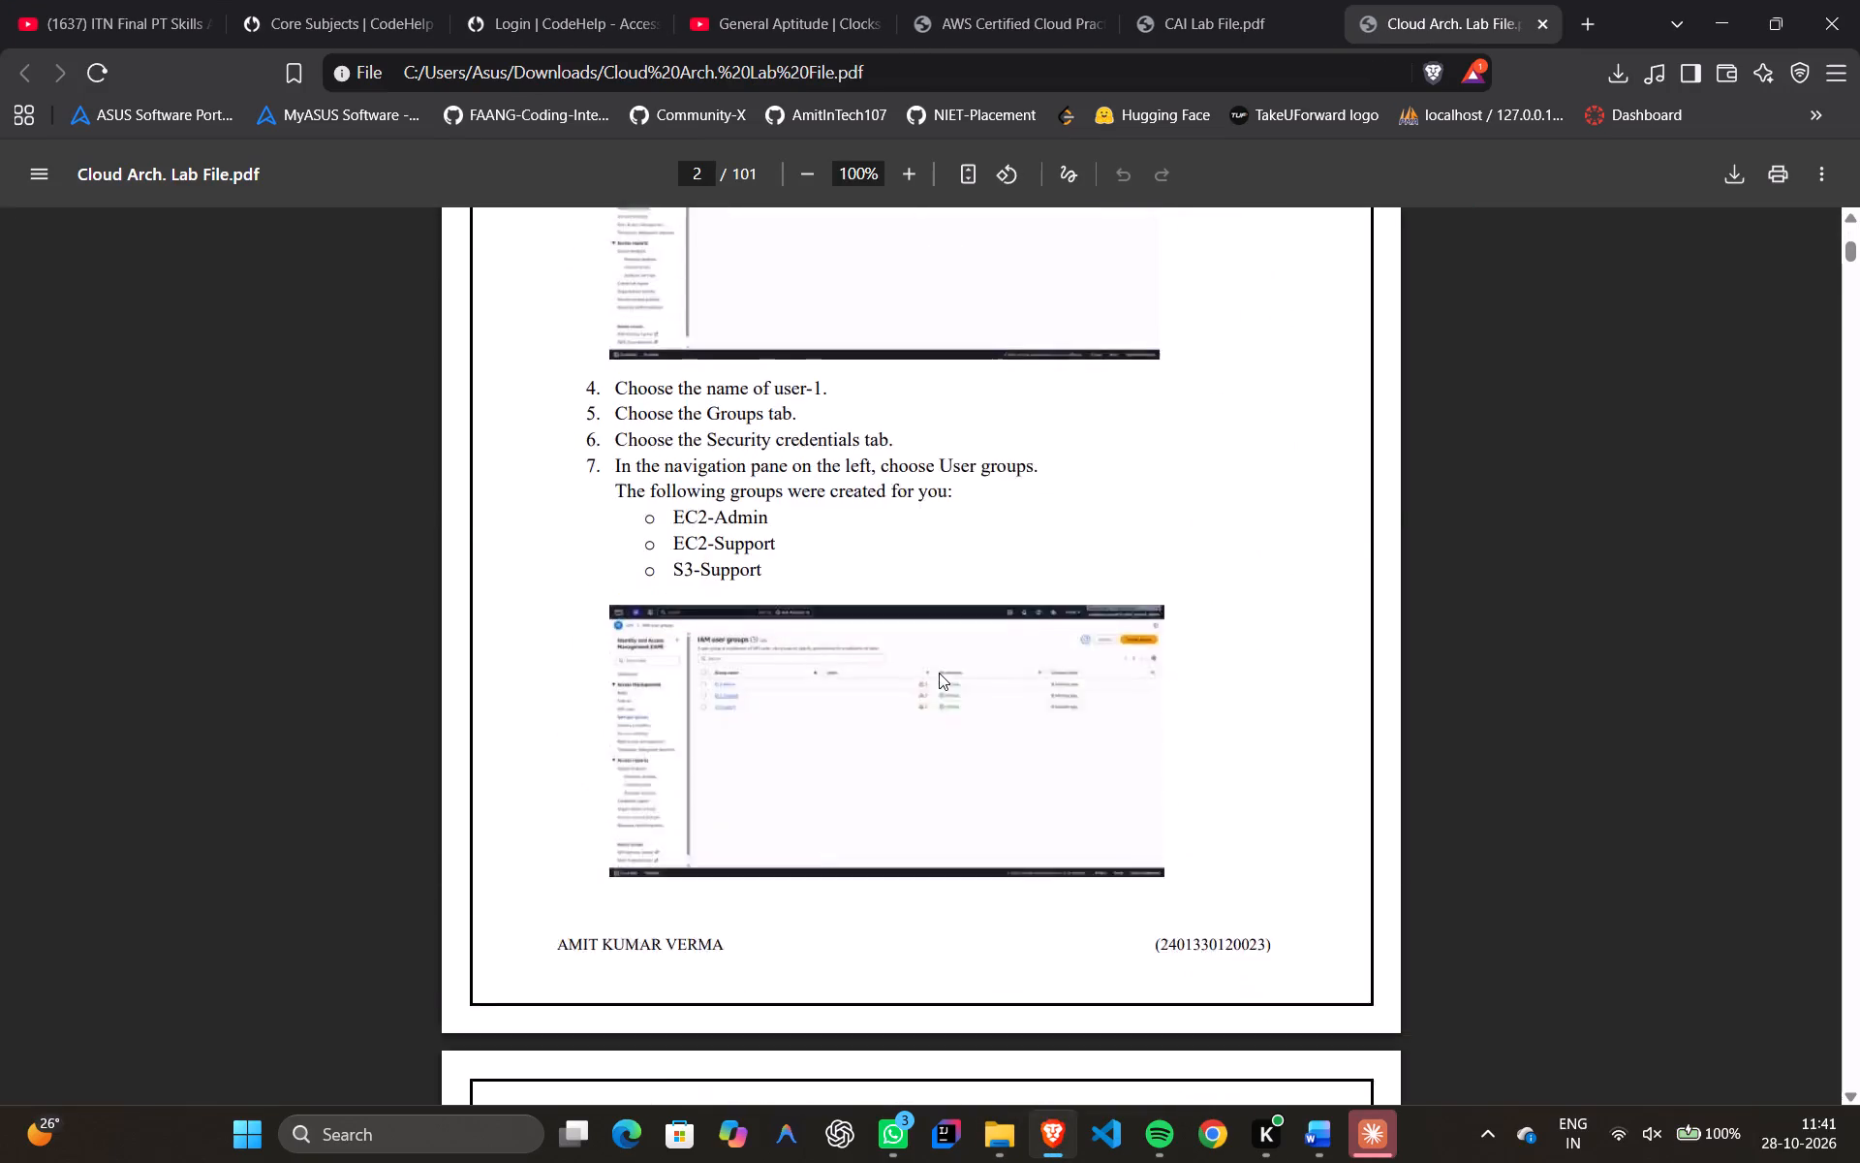
scroll(939, 673, "down", 1)
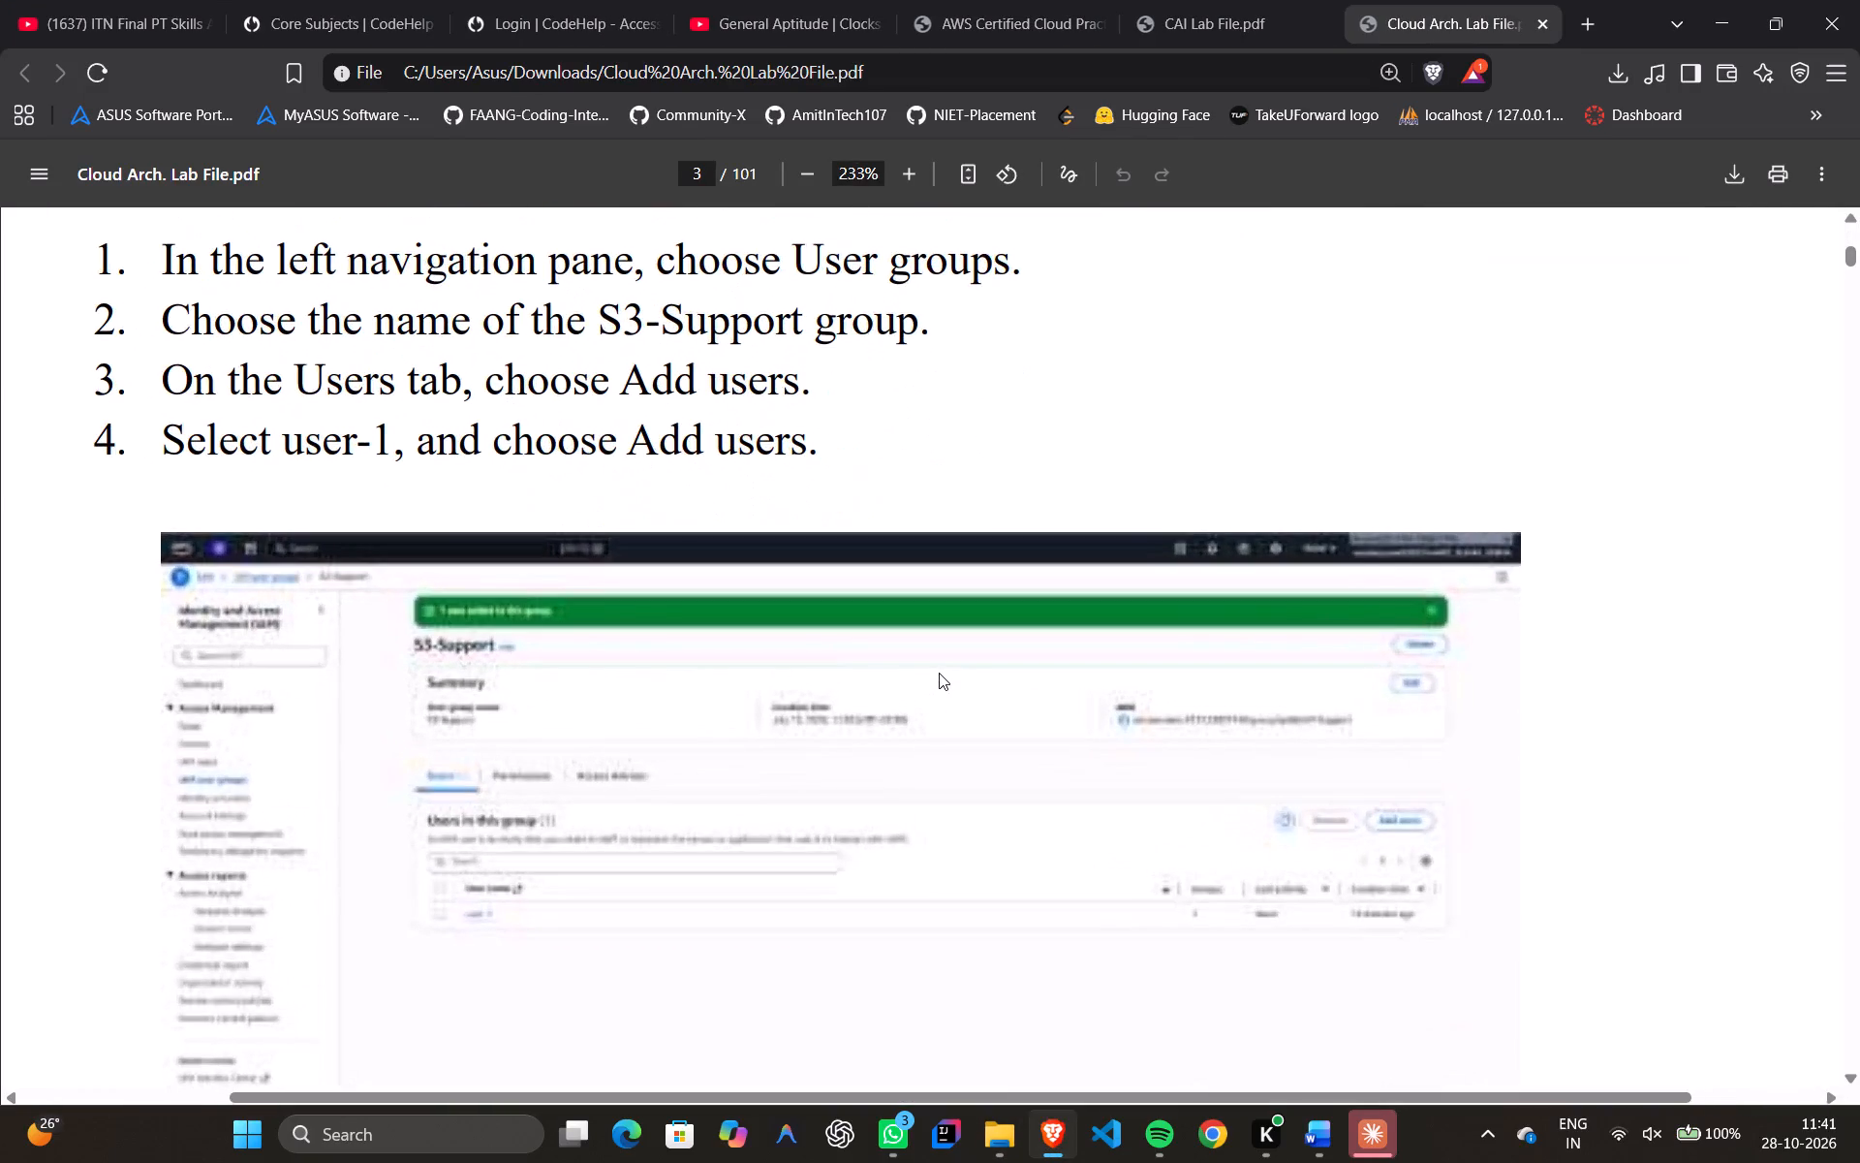
scroll(939, 673, "down", 2)
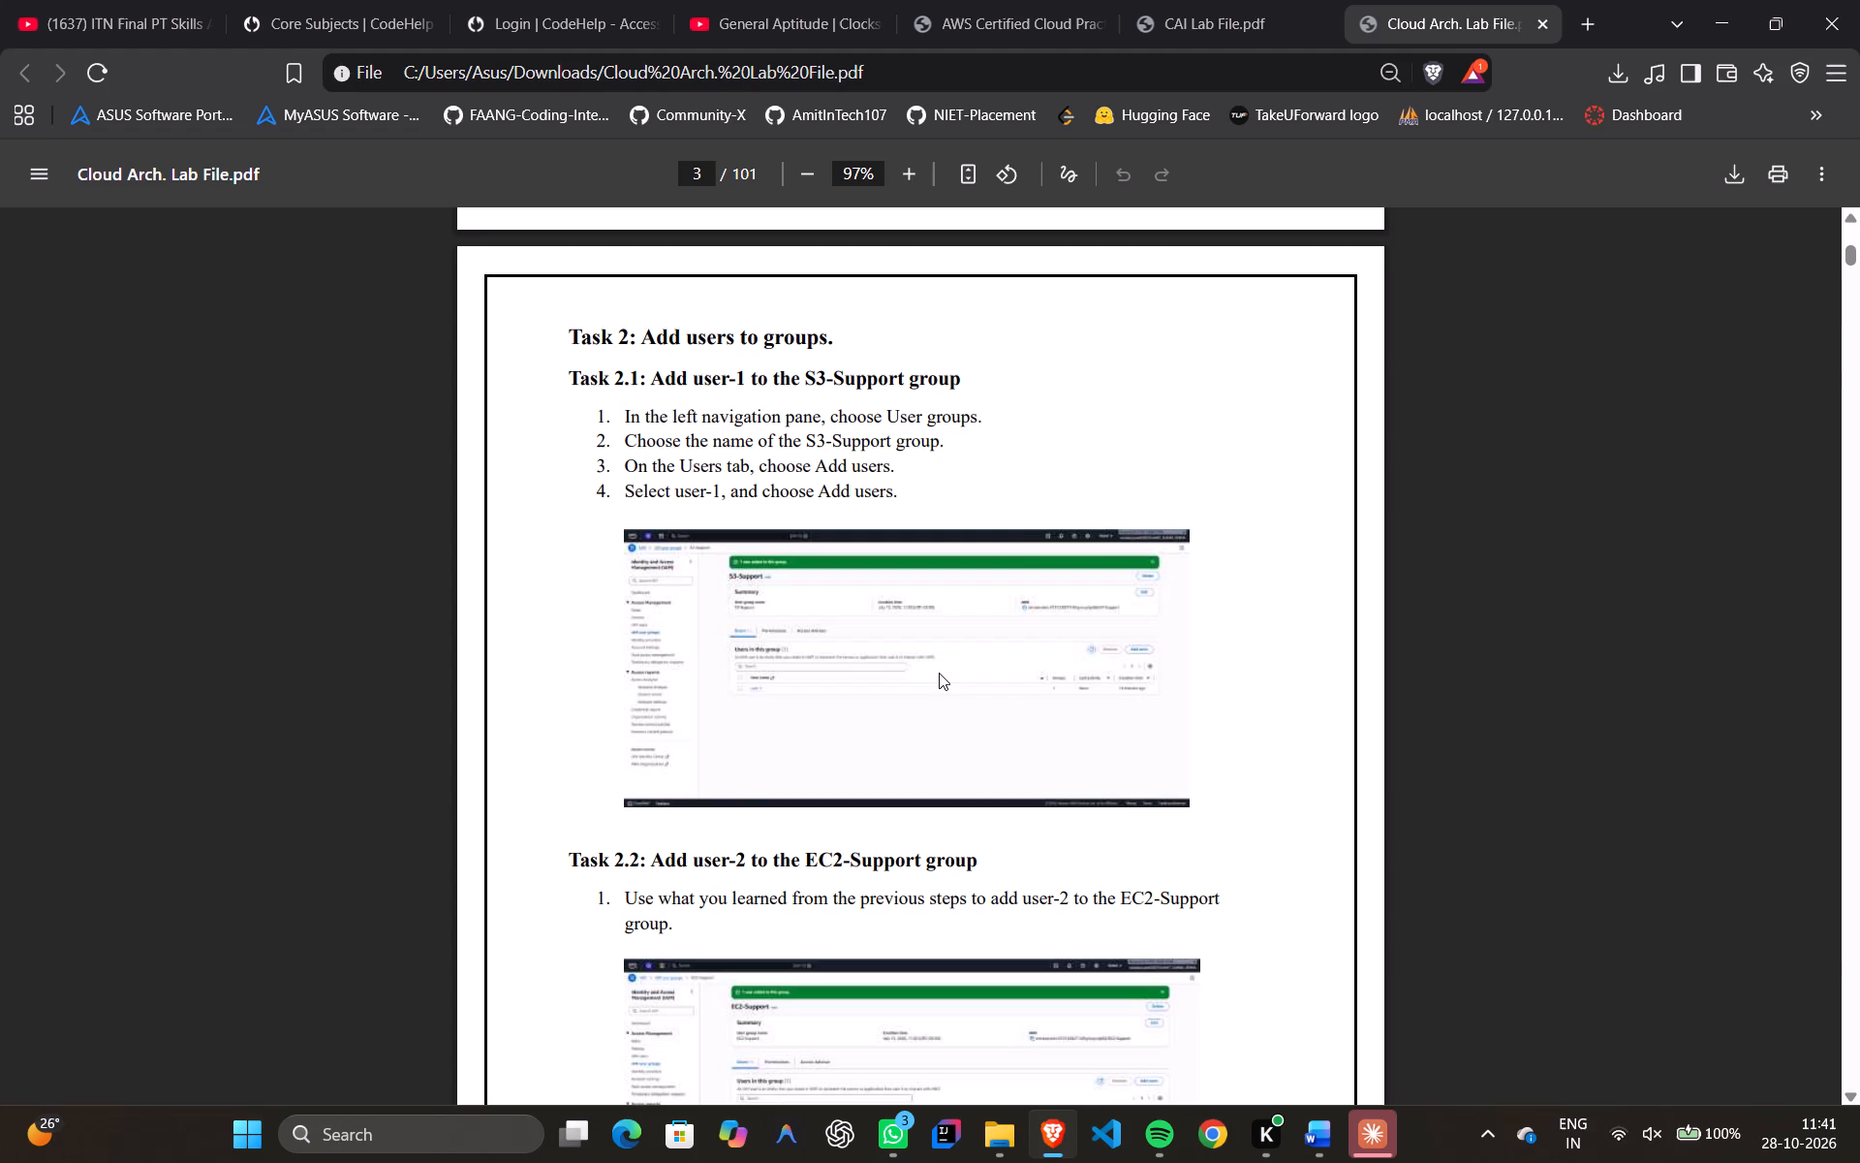
left_click(1540, 24)
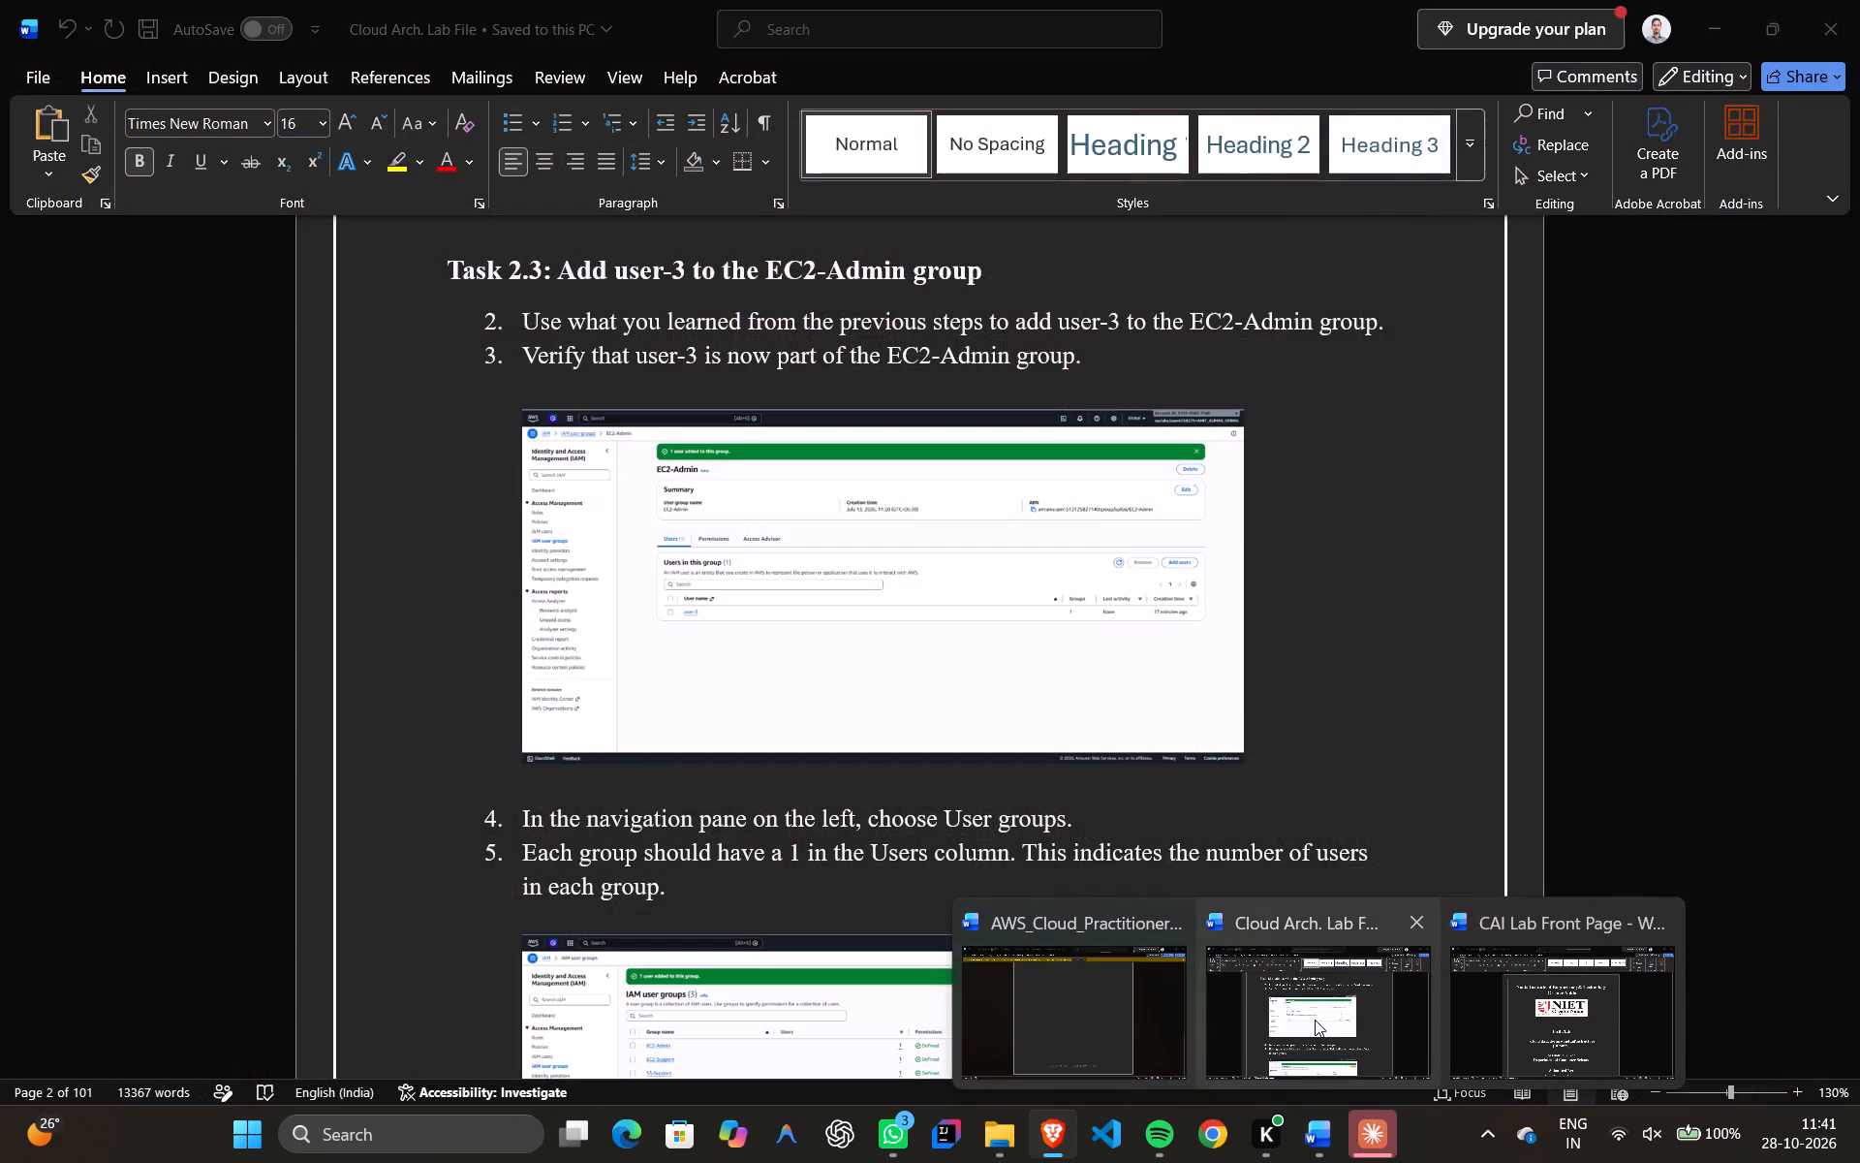
Switch to the Cloud Arch. Lab File document in Word and convert it to PDF with Adobe Acrobat, dismissing the What's new window.
left_click(1315, 1020)
scroll(983, 759, "up", 4)
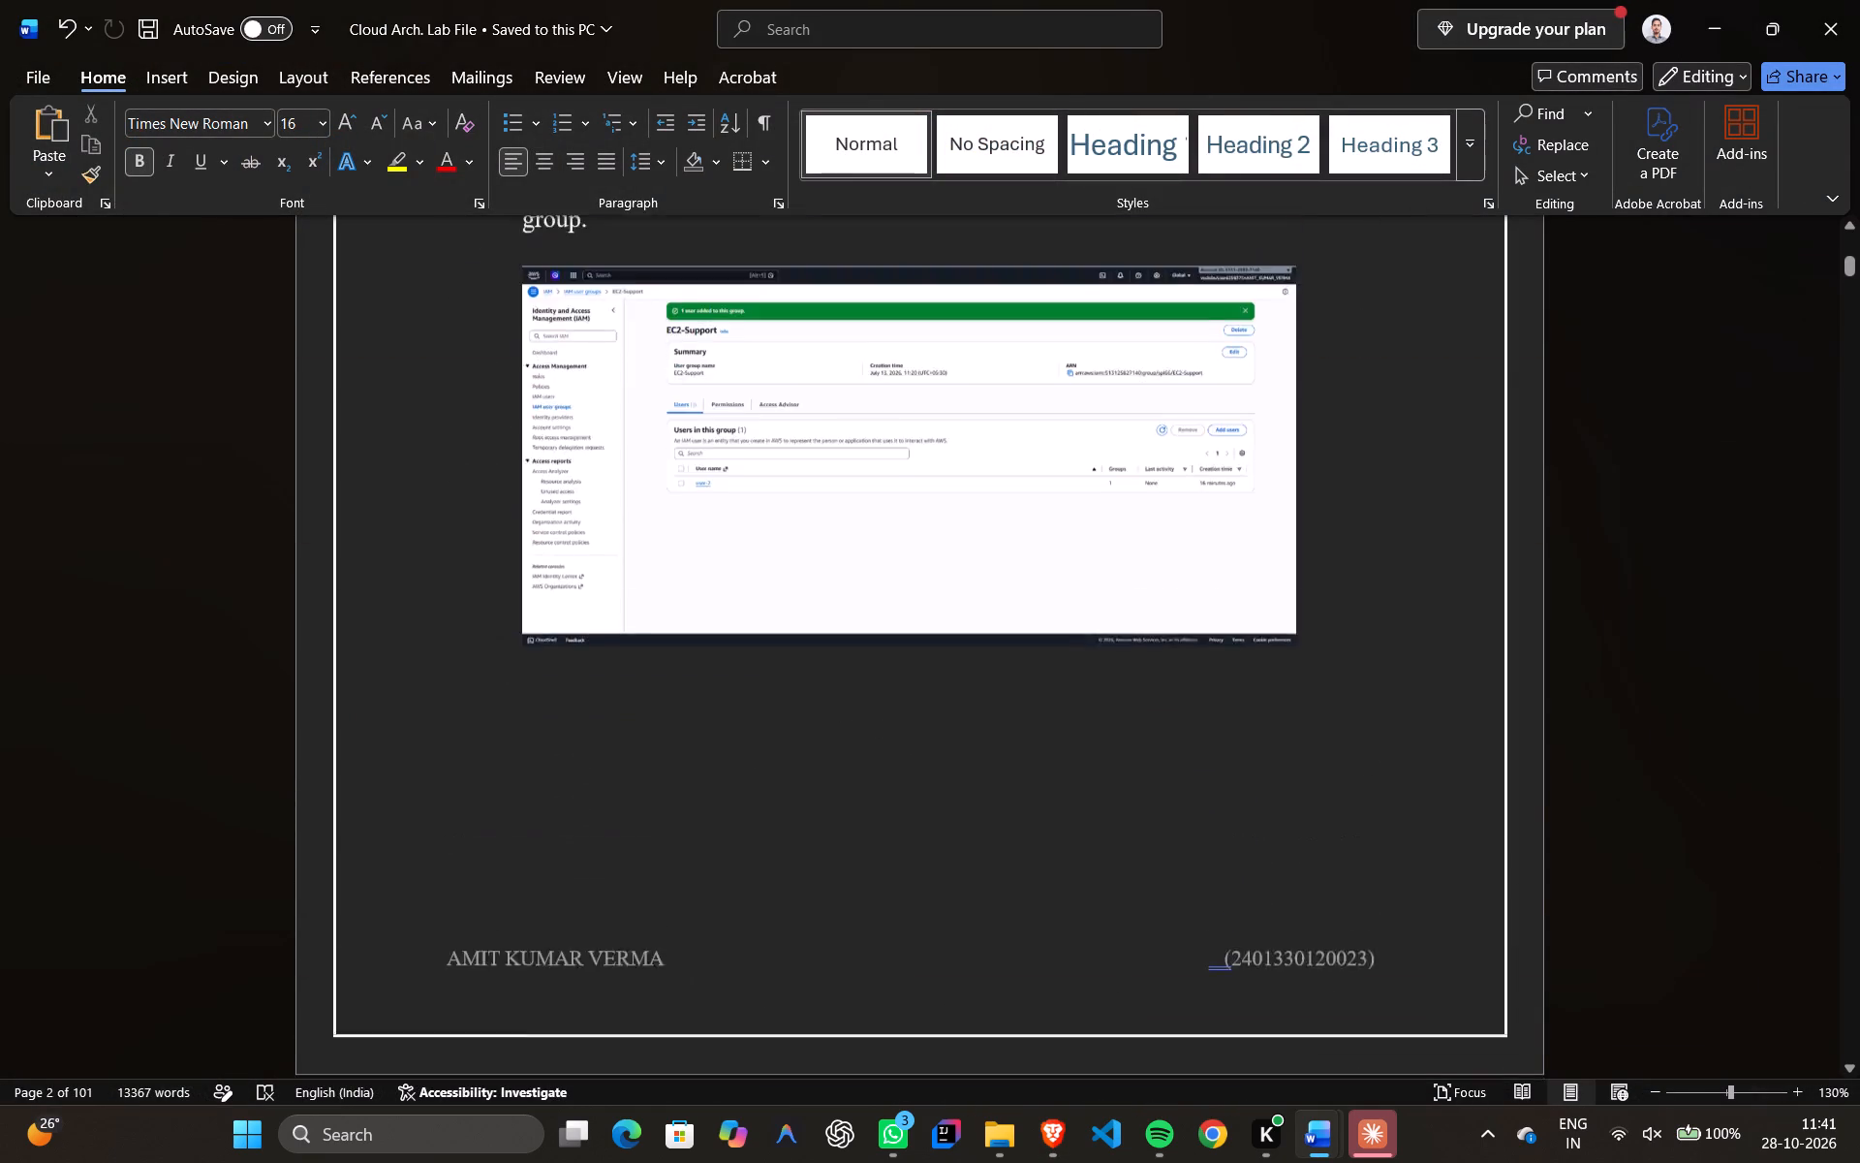
scroll(983, 759, "up", 7)
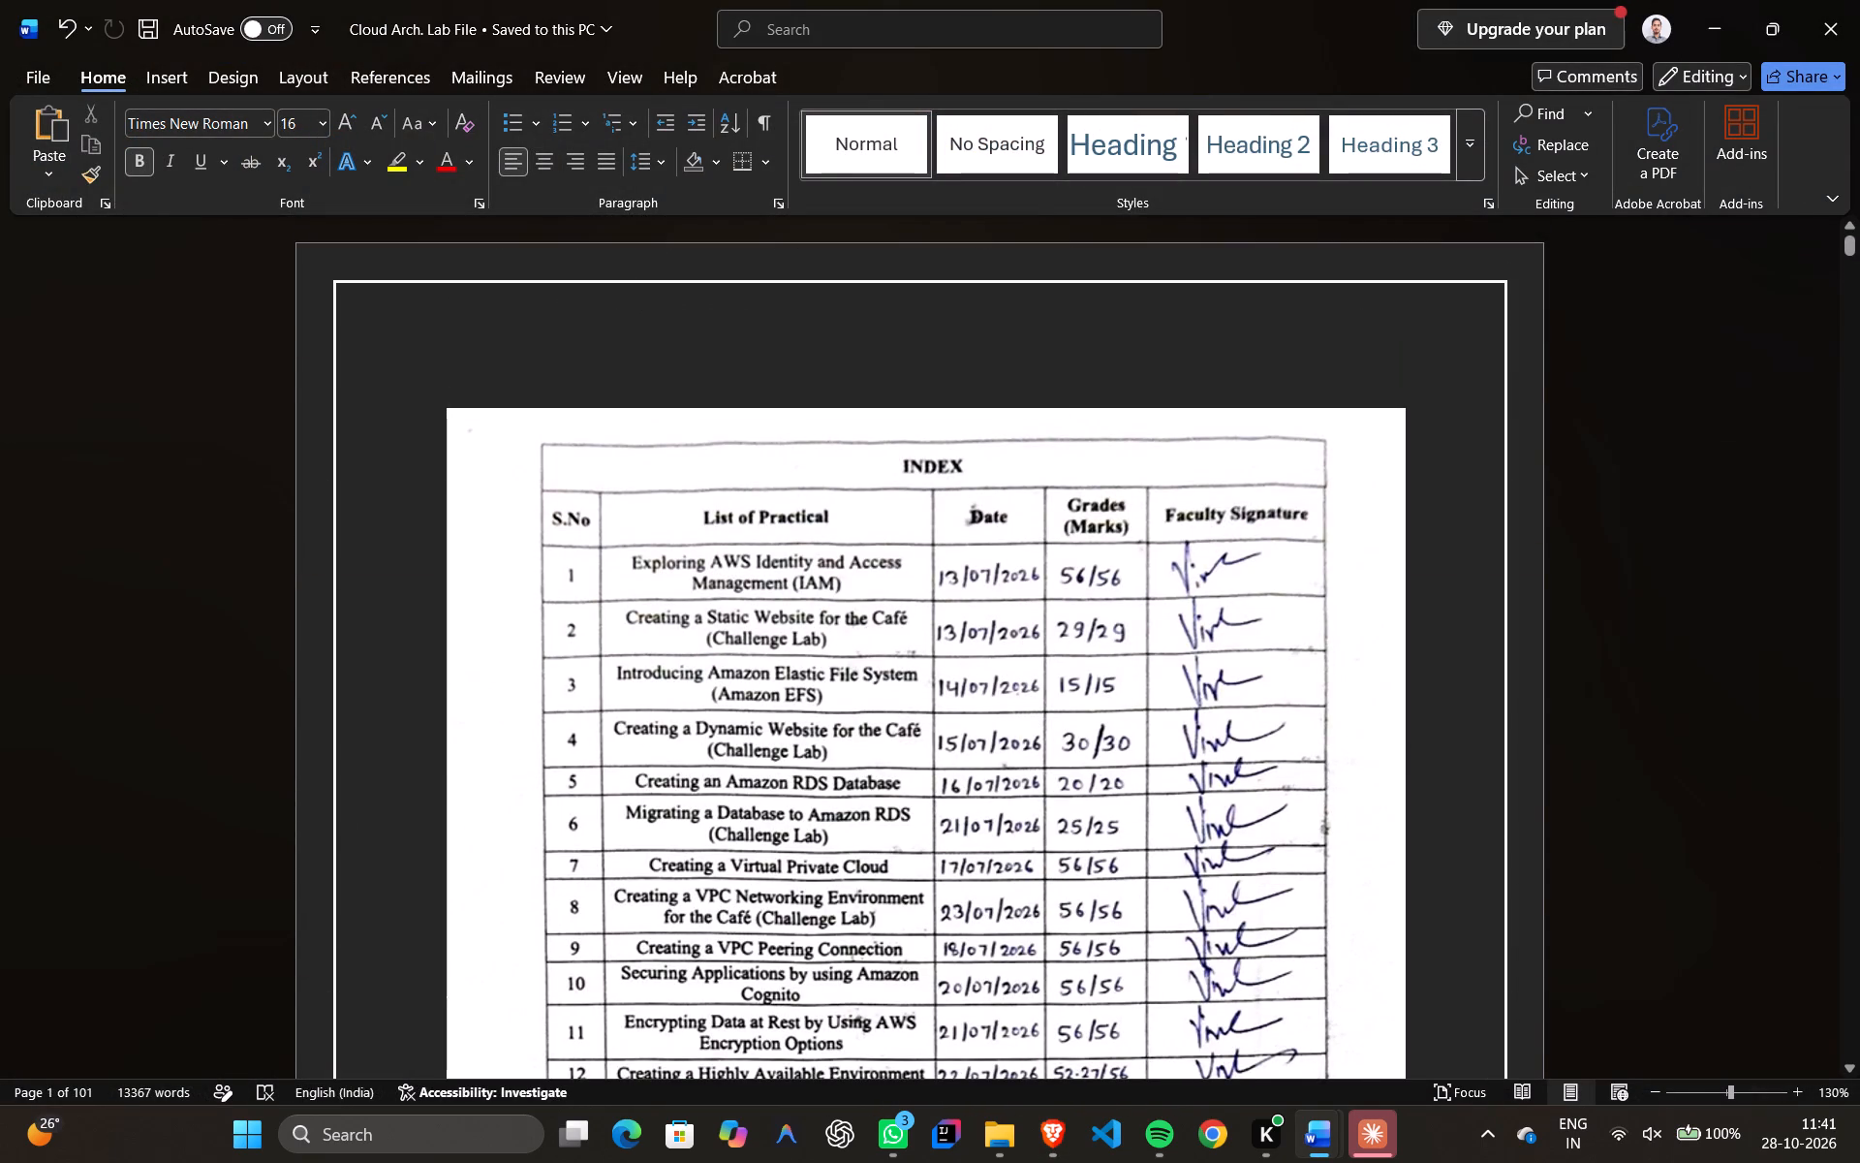
left_click(741, 85)
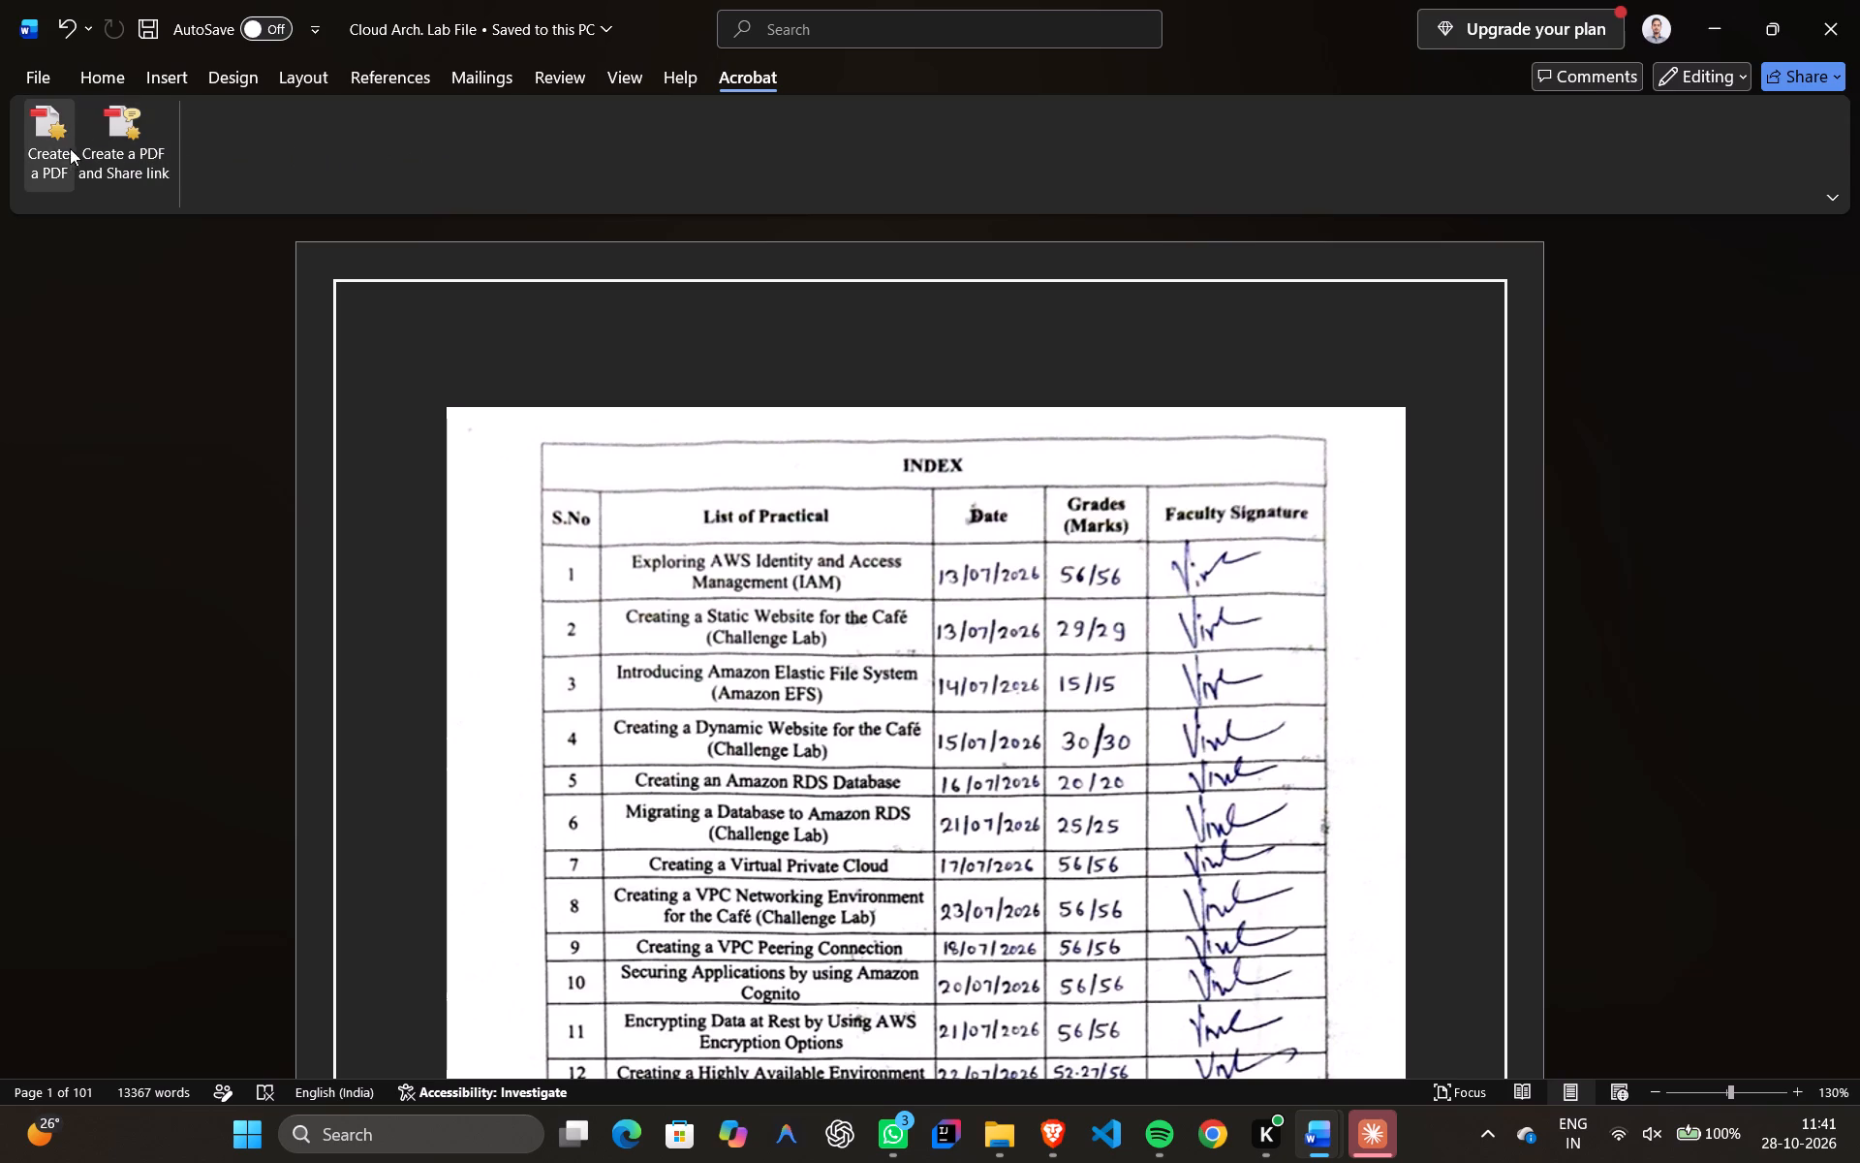
left_click(46, 141)
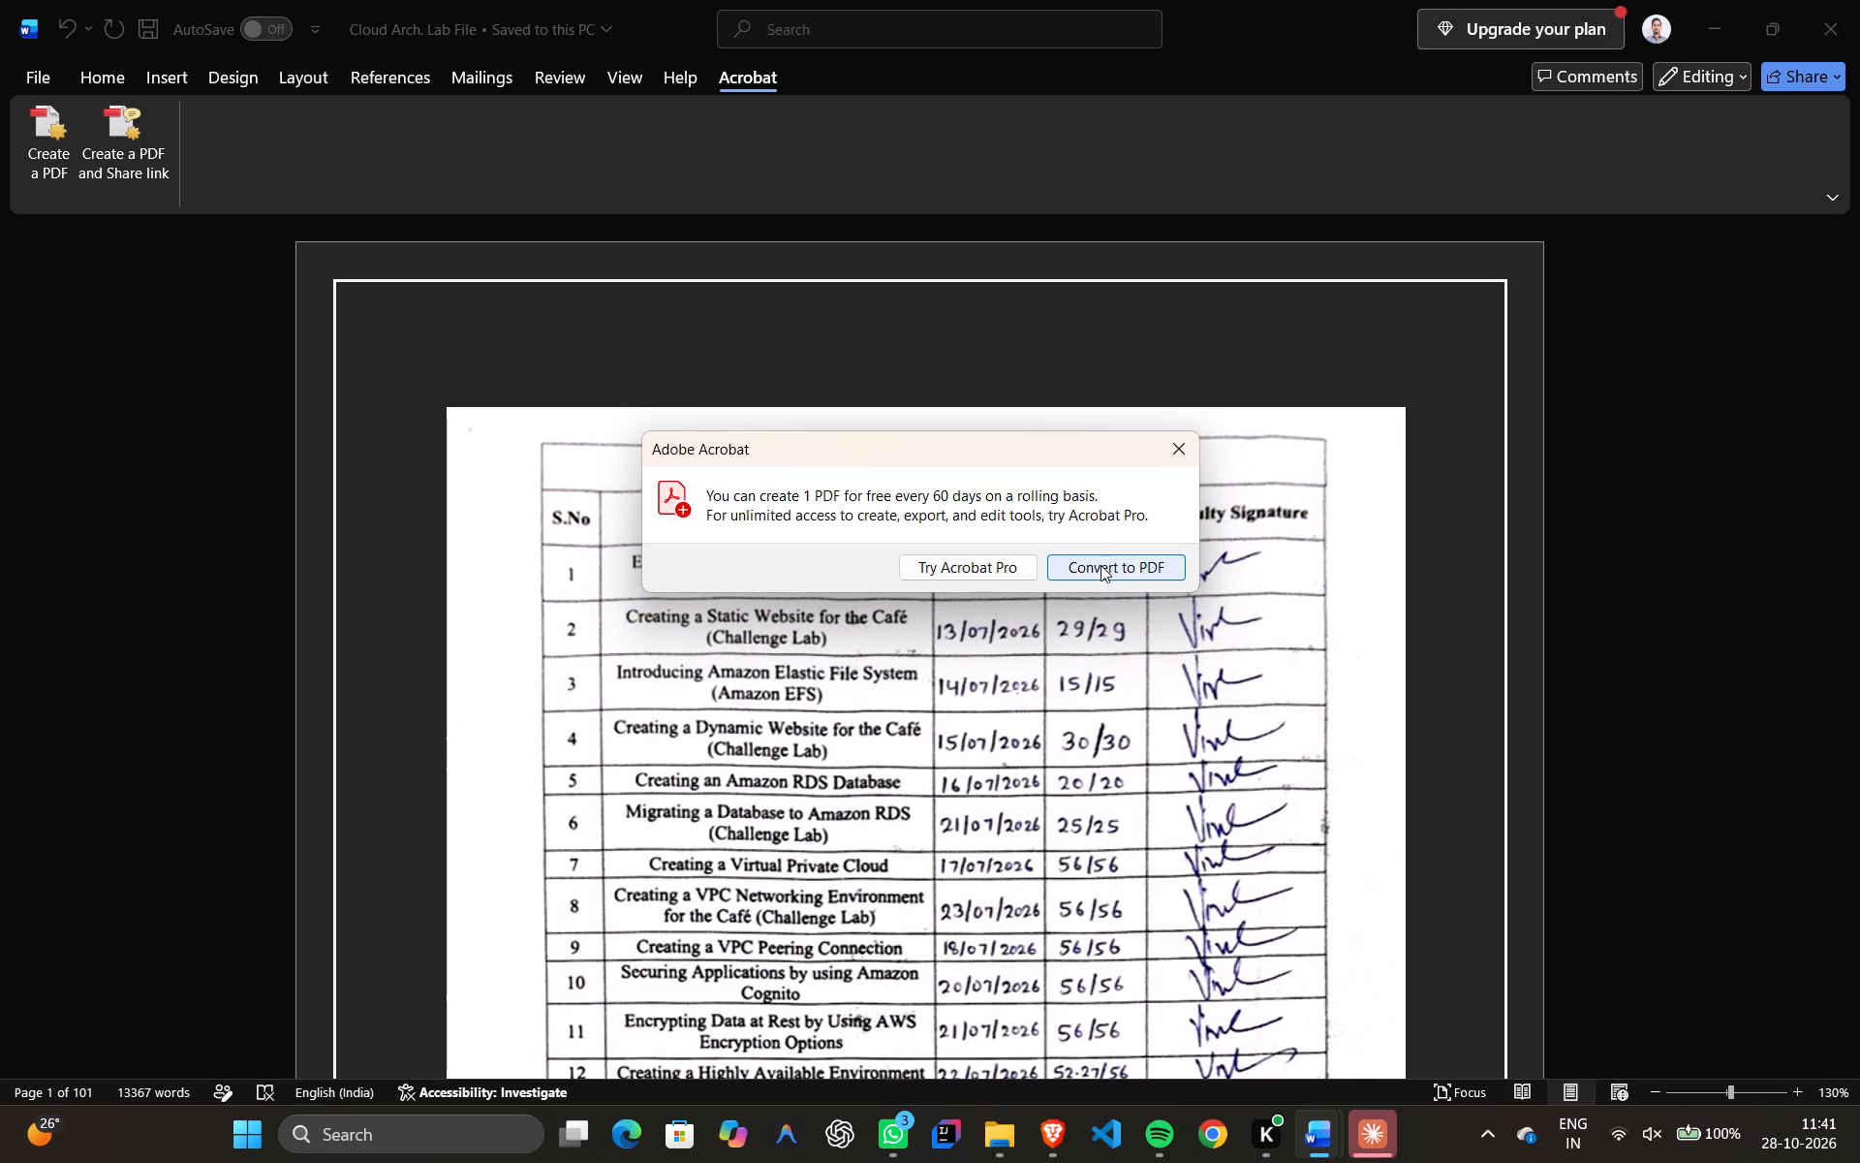
left_click(1100, 565)
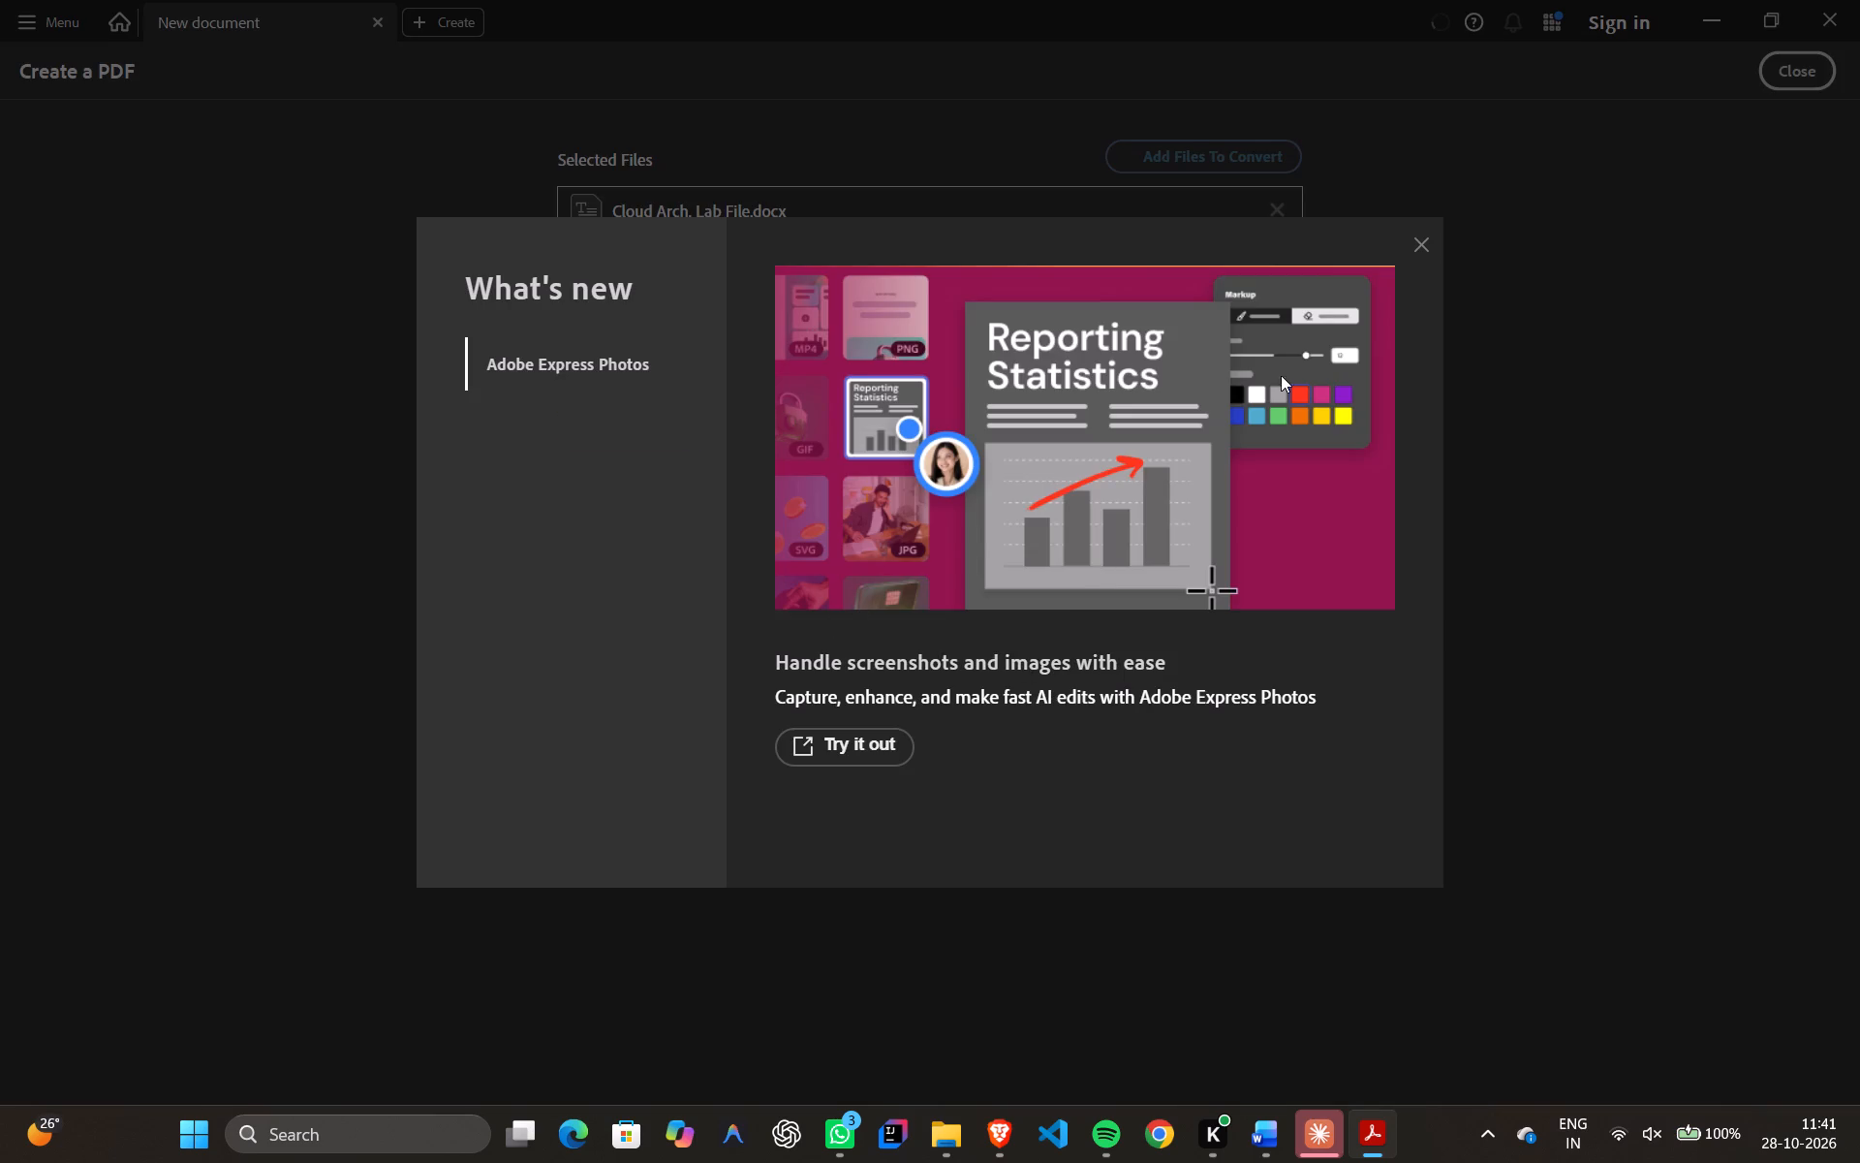
left_click(1418, 248)
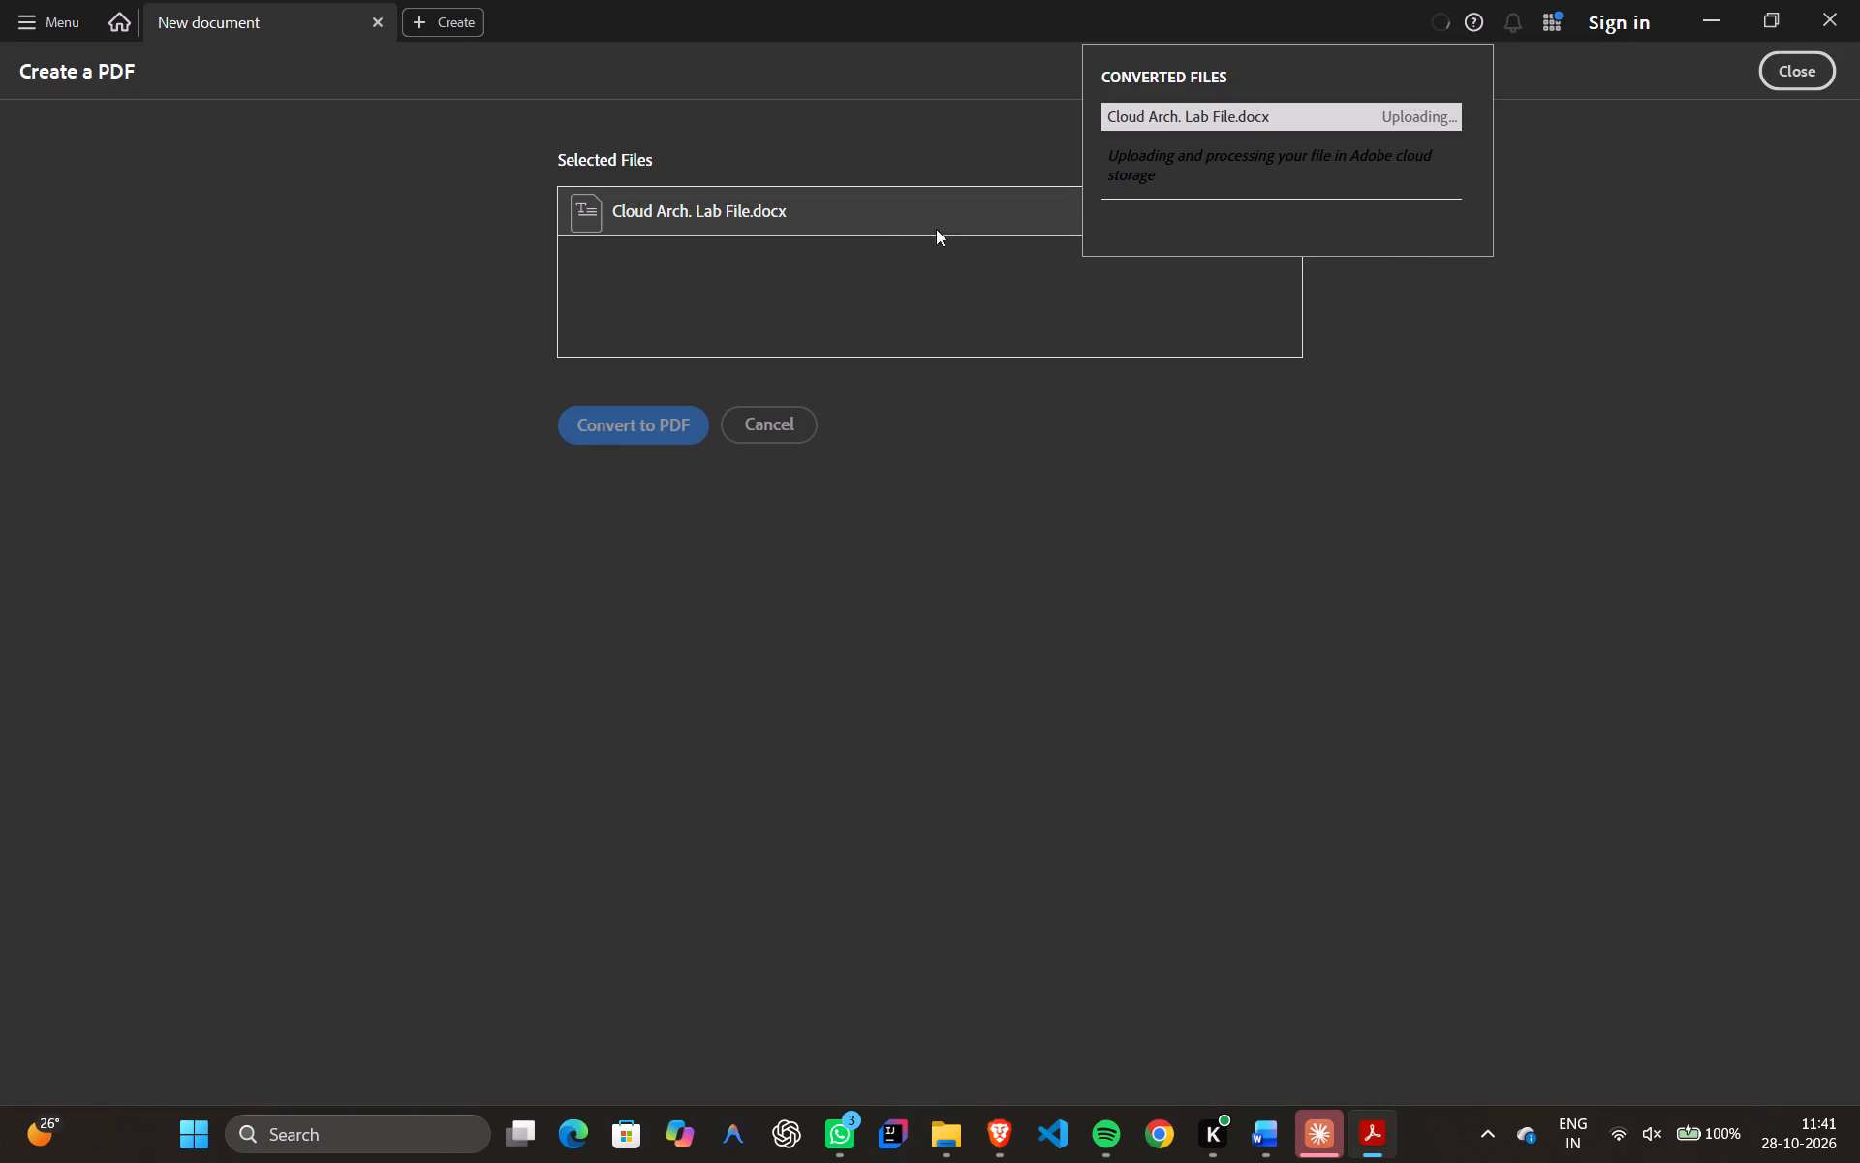
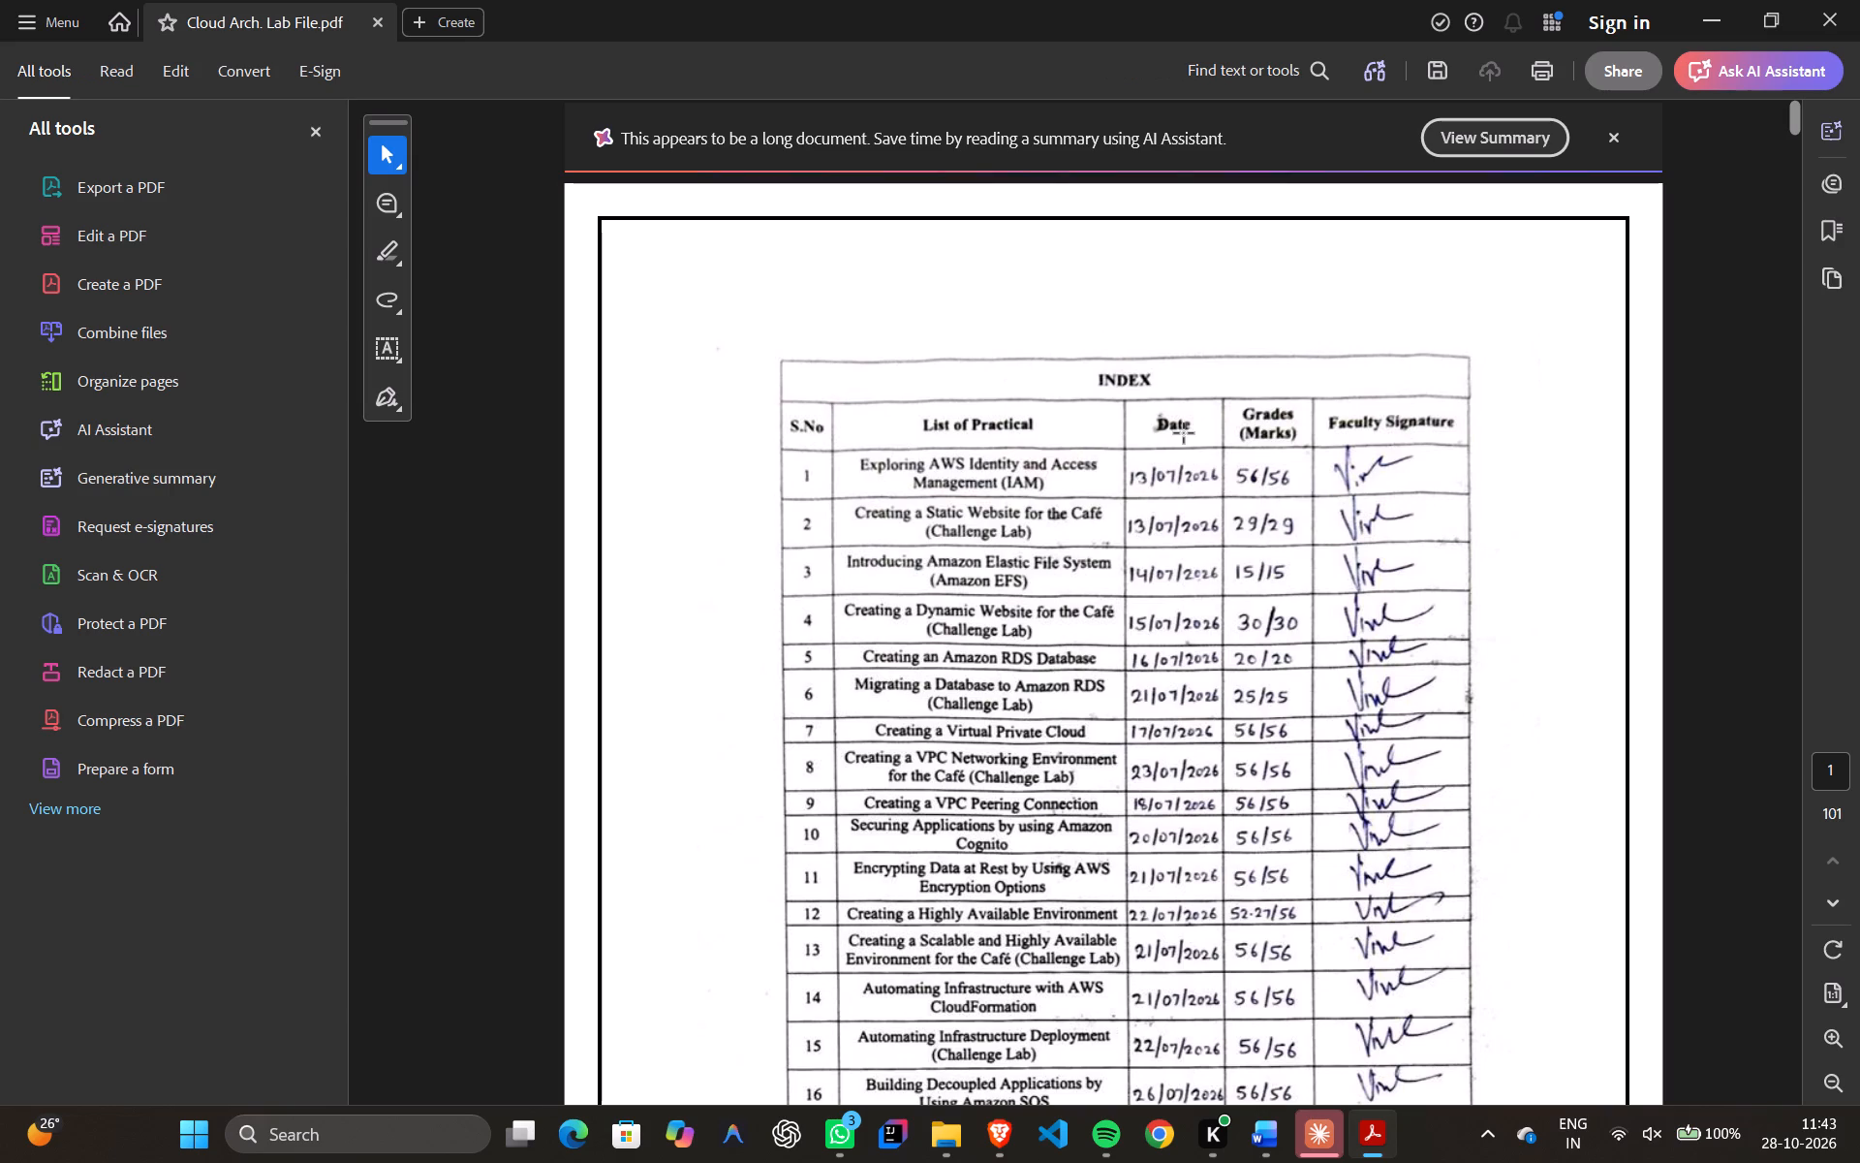
Check the screenshot legibility on the first three pages of the converted Cloud Arch. Lab File PDF, zooming in on the images.
scroll(1185, 434, "down", 2)
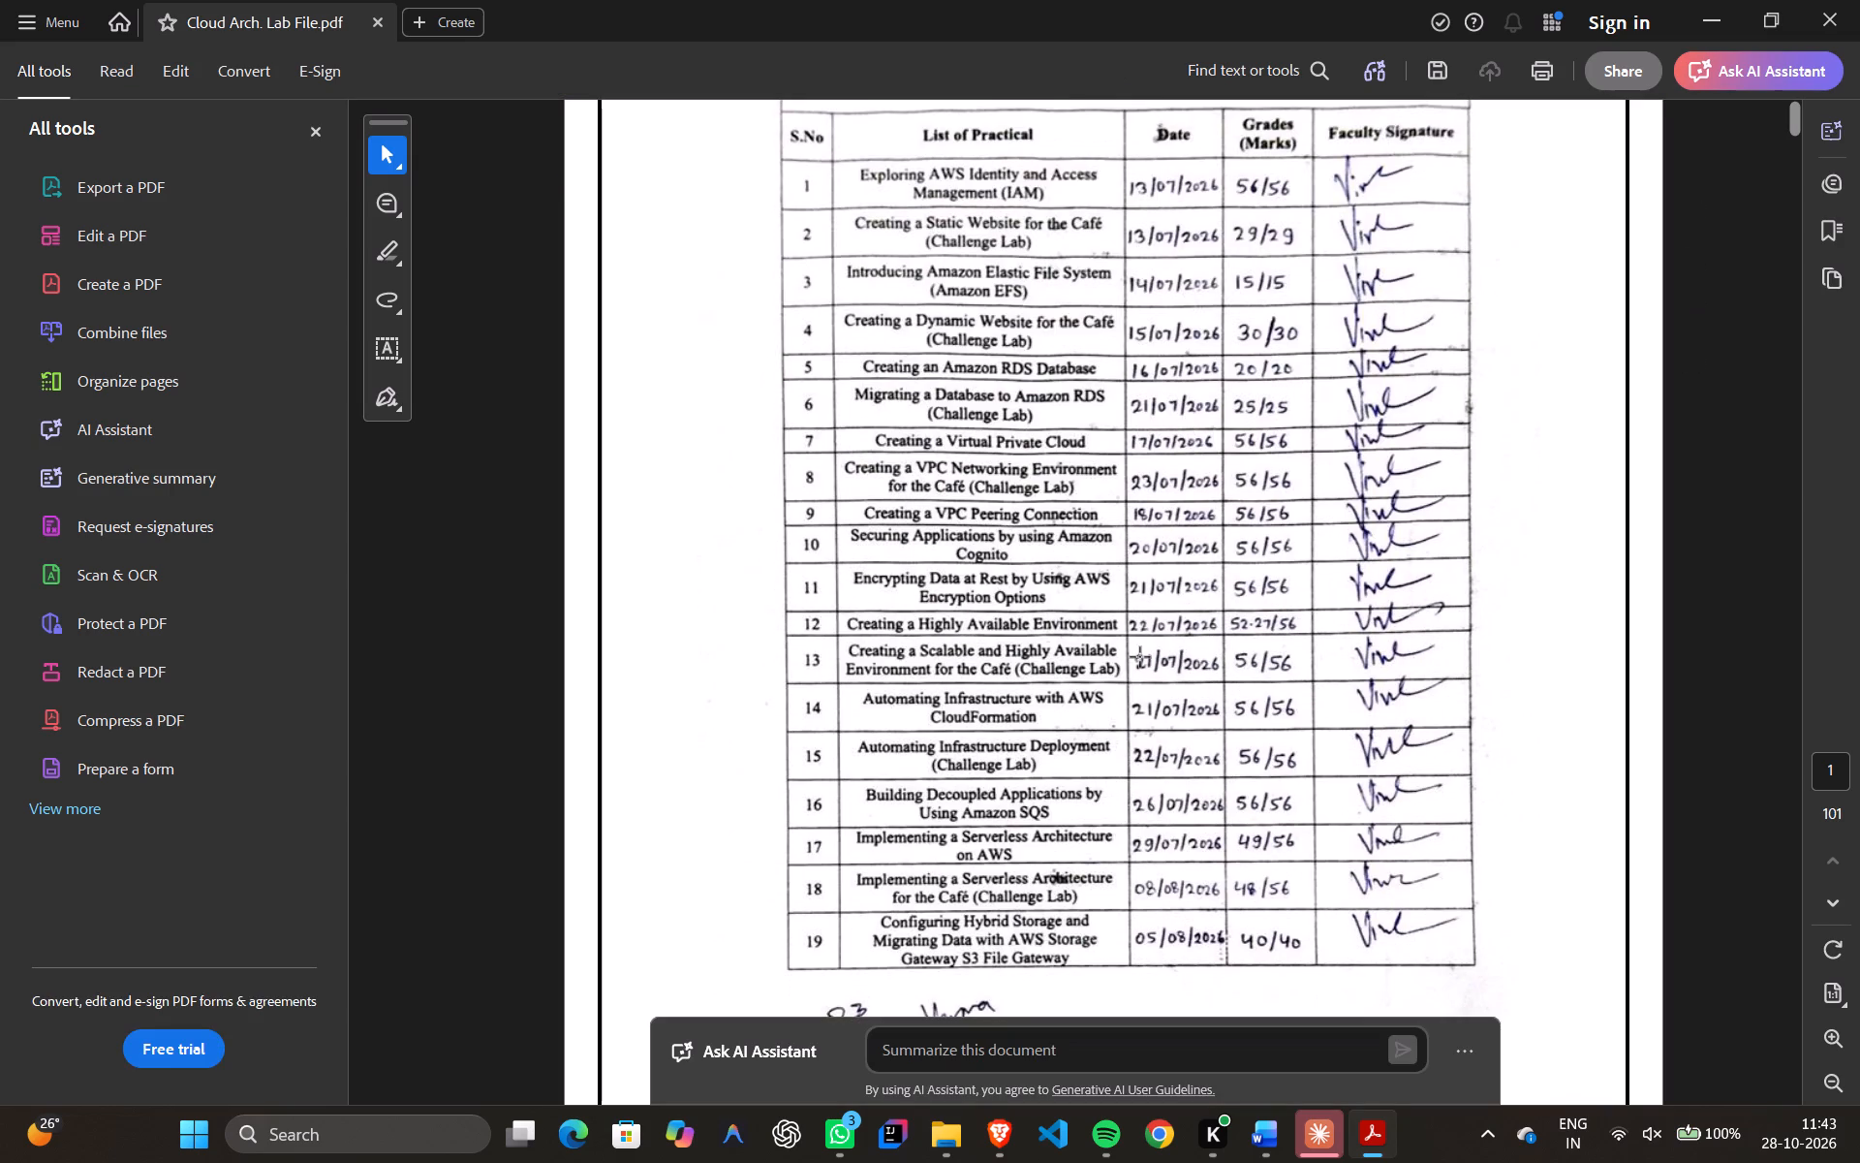
scroll(1114, 631, "down", 7)
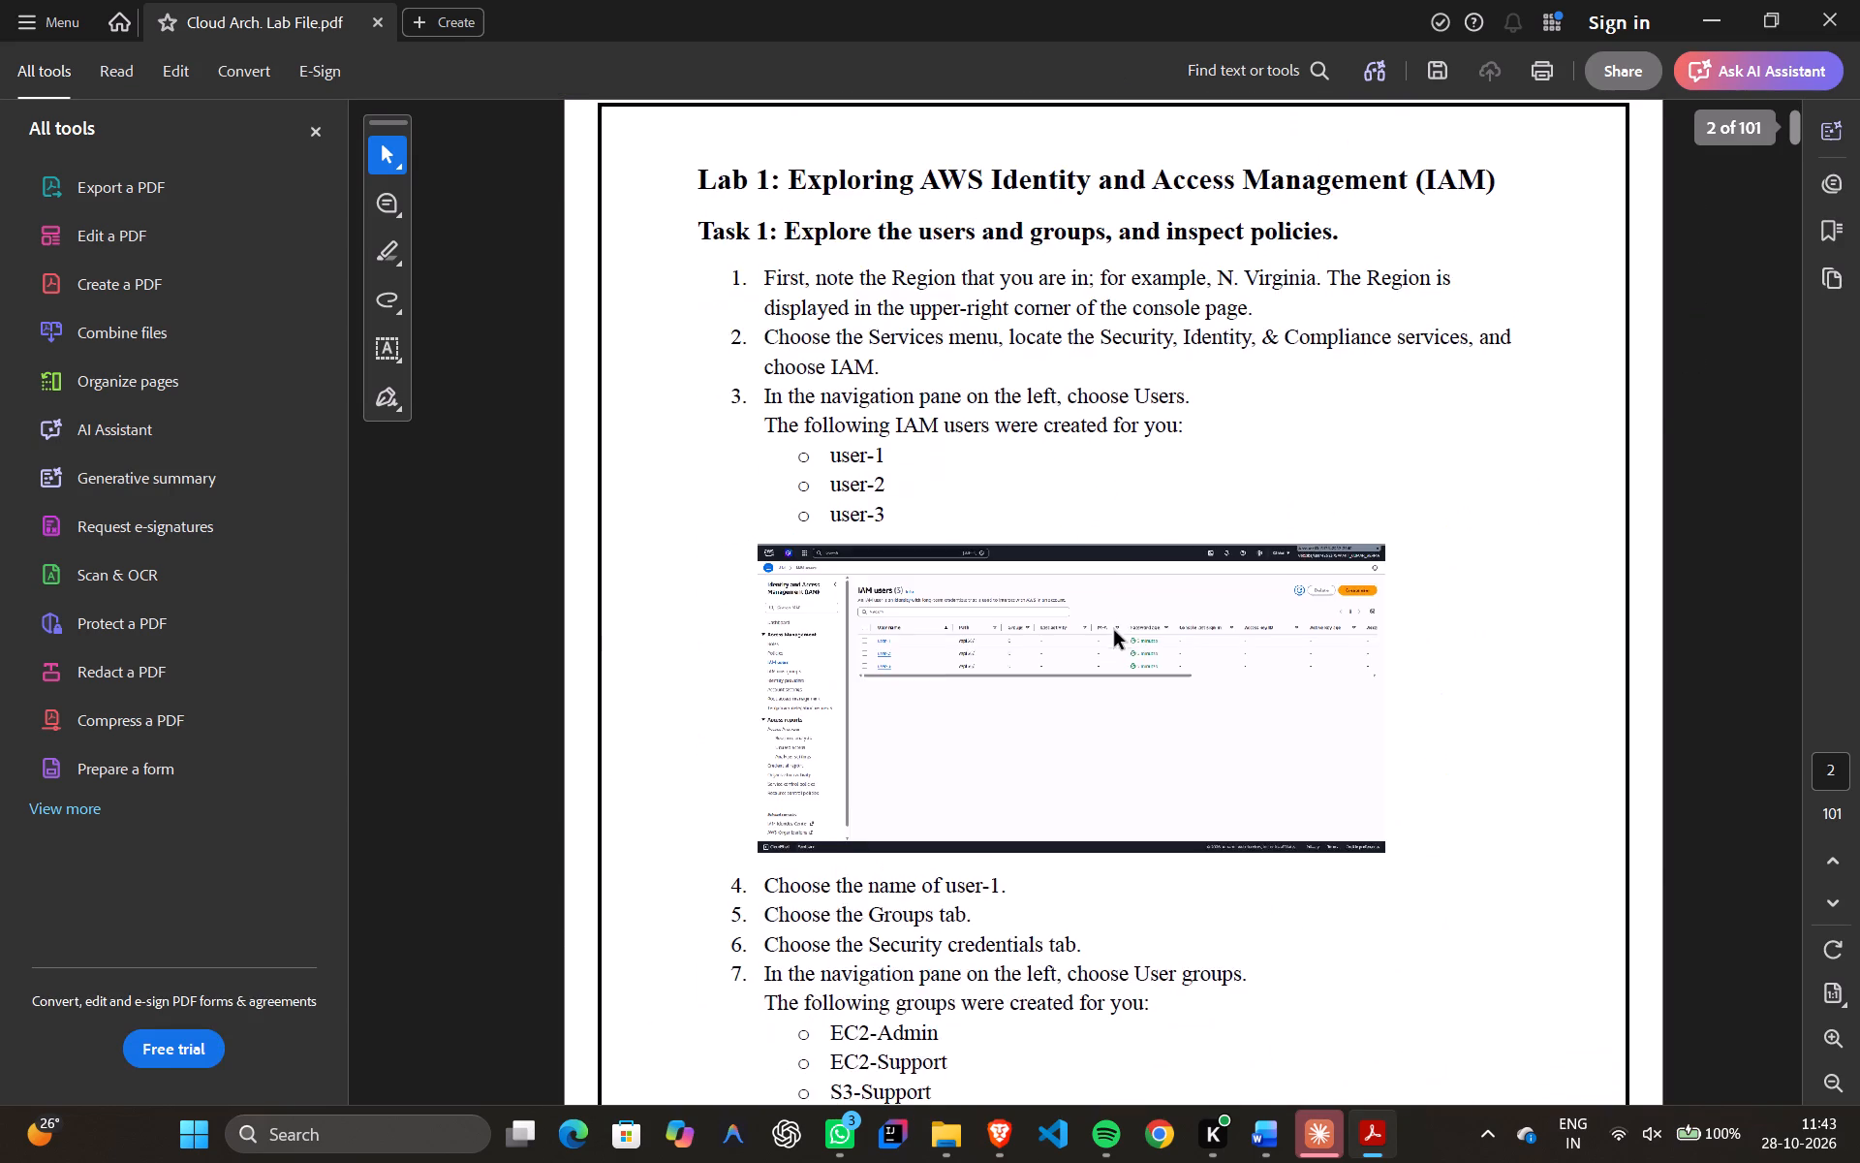
scroll(1114, 631, "down", 1)
scroll(1061, 431, "up", 1)
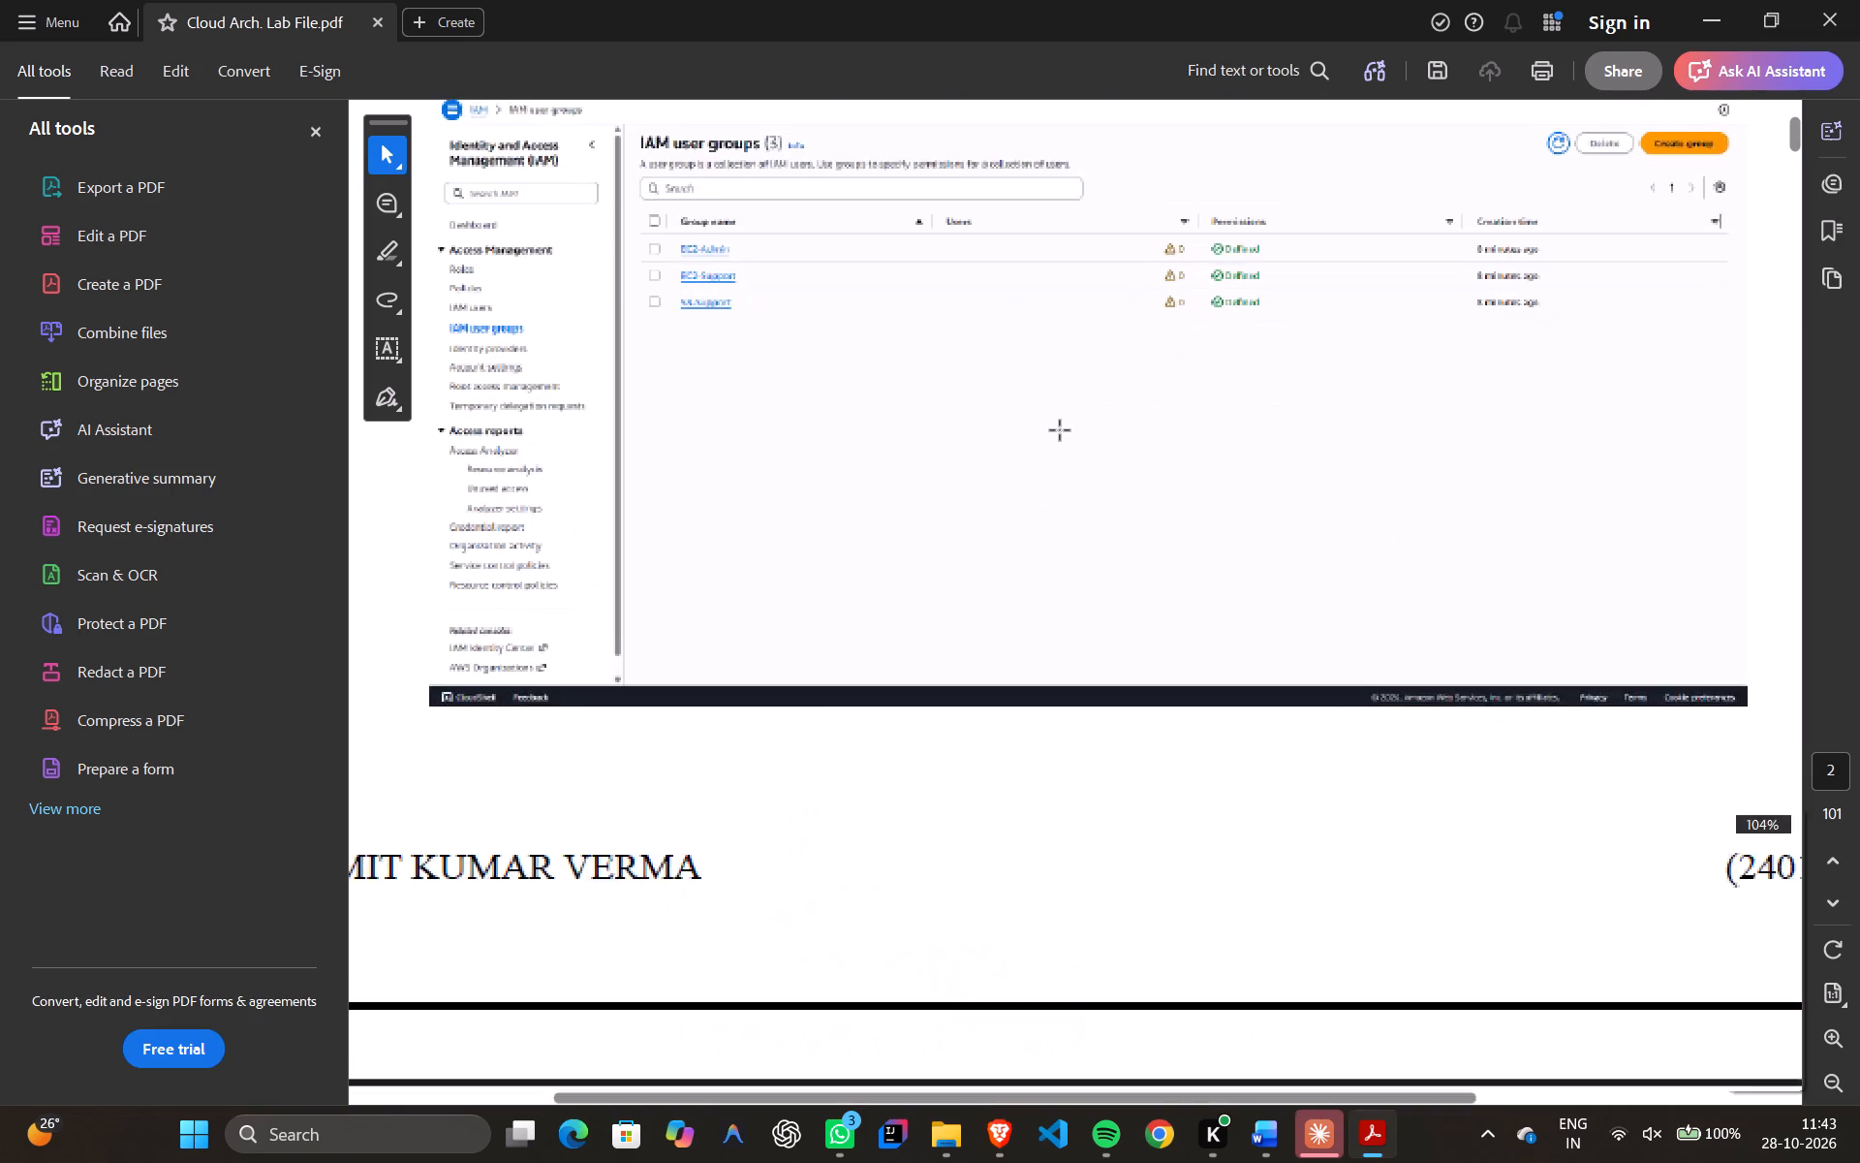
scroll(1061, 431, "down", 7)
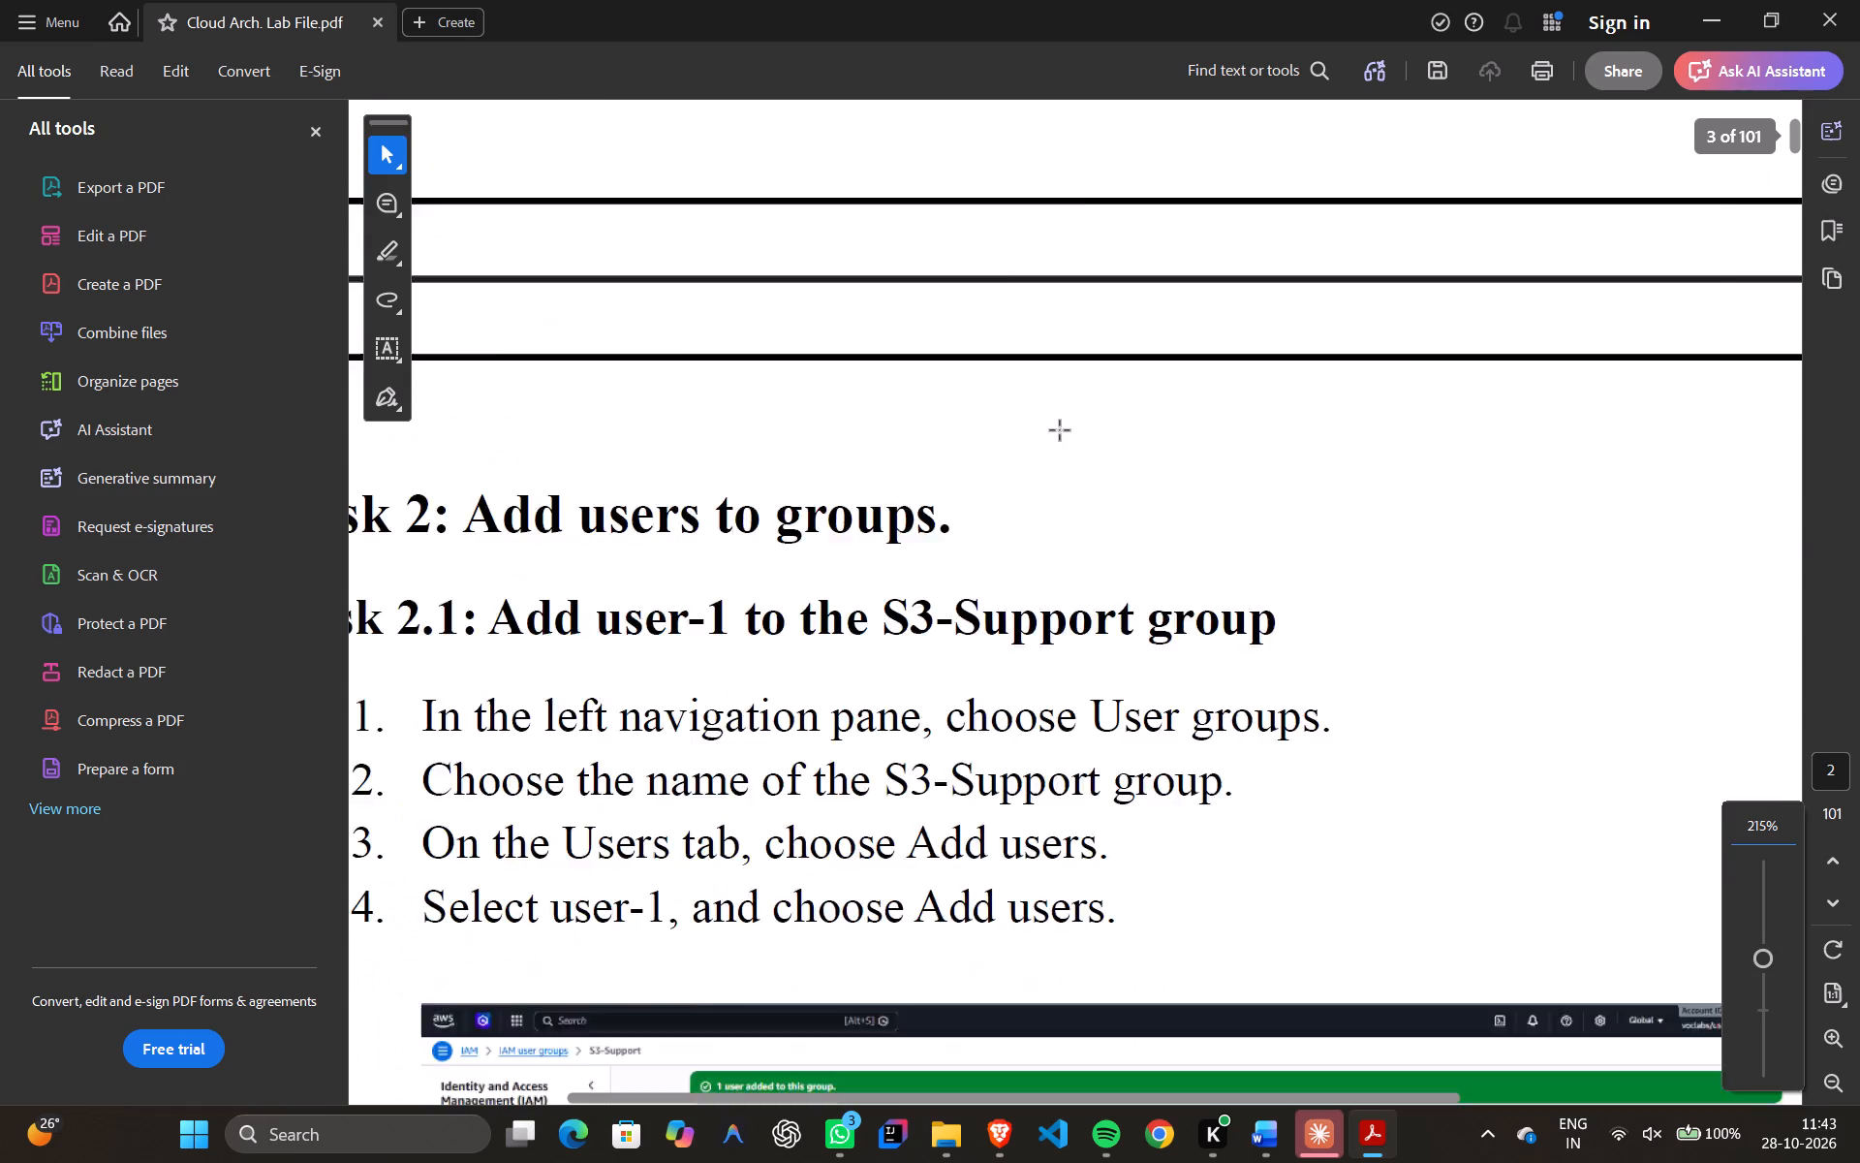
scroll(1061, 431, "down", 3)
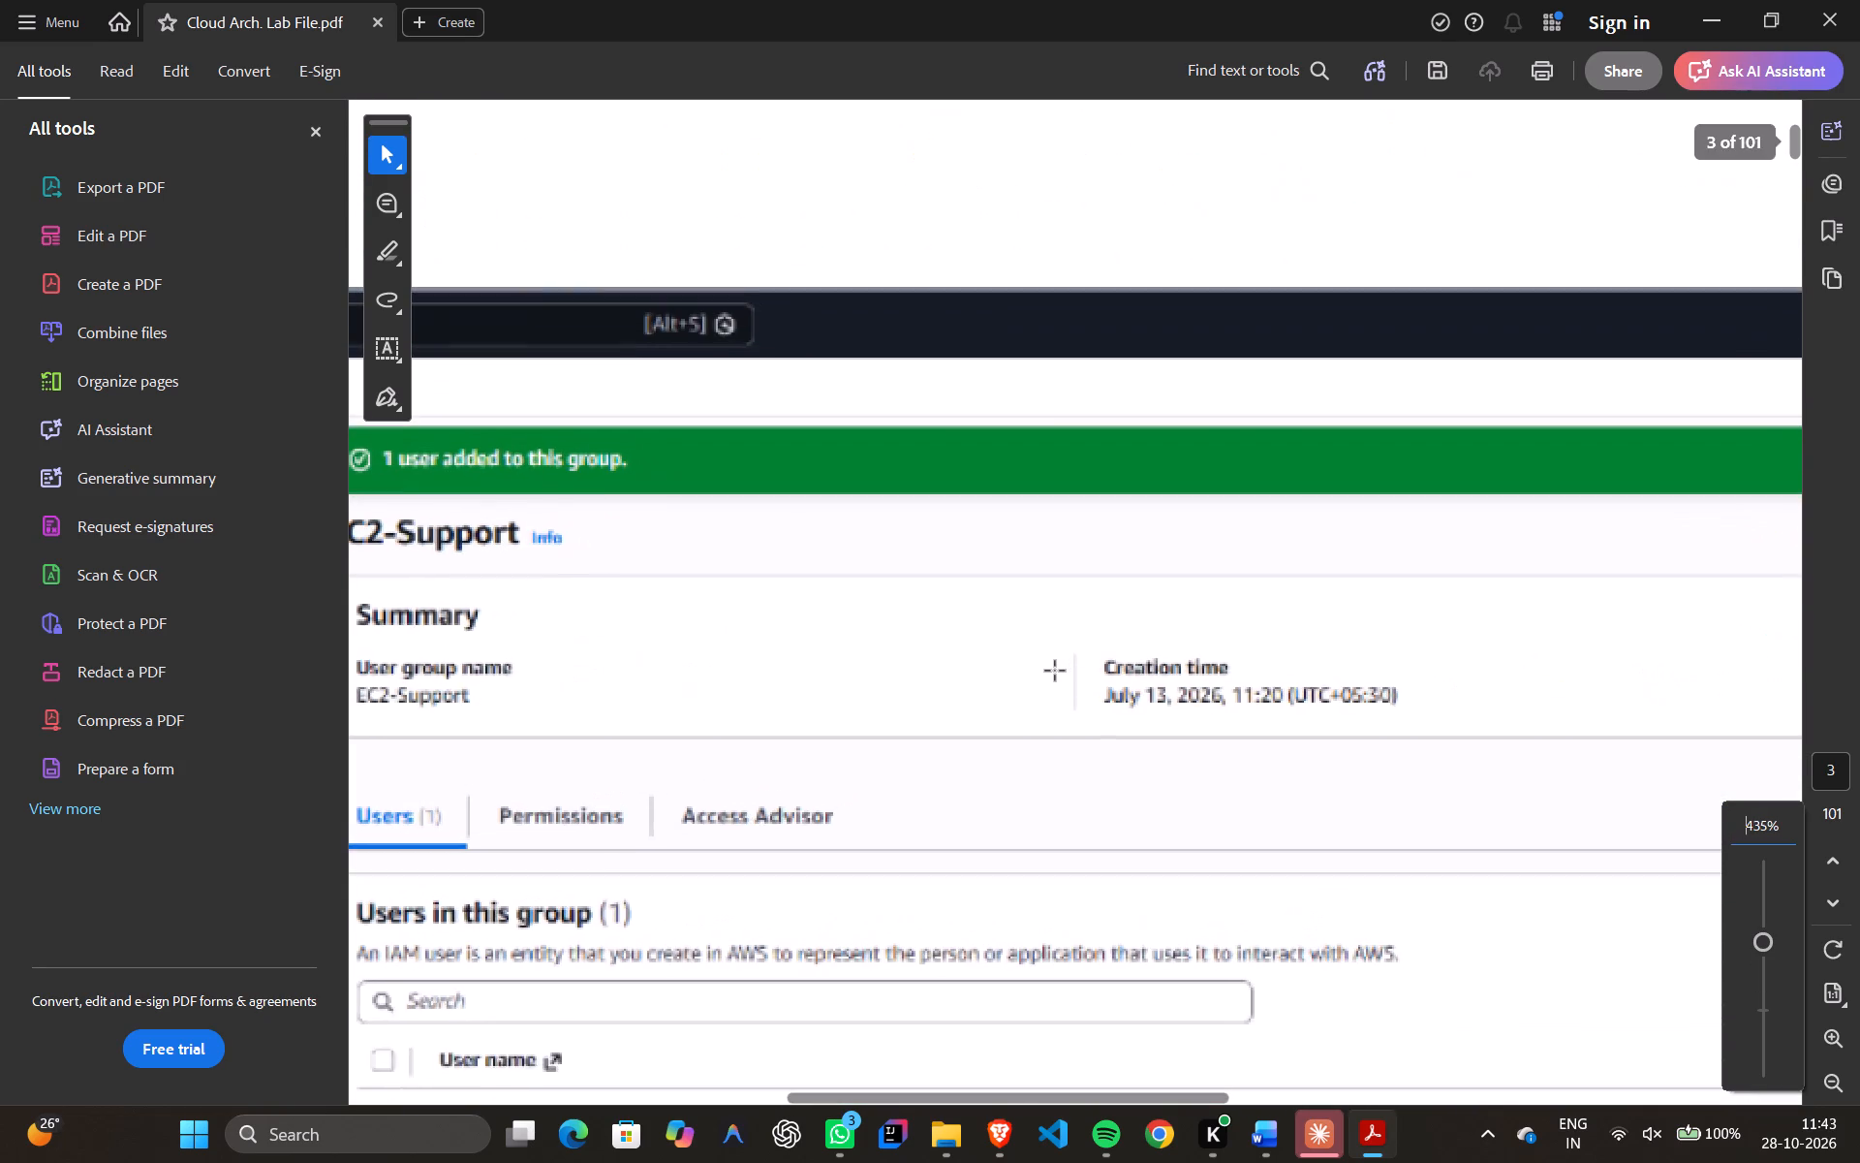
scroll(1056, 672, "down", 2)
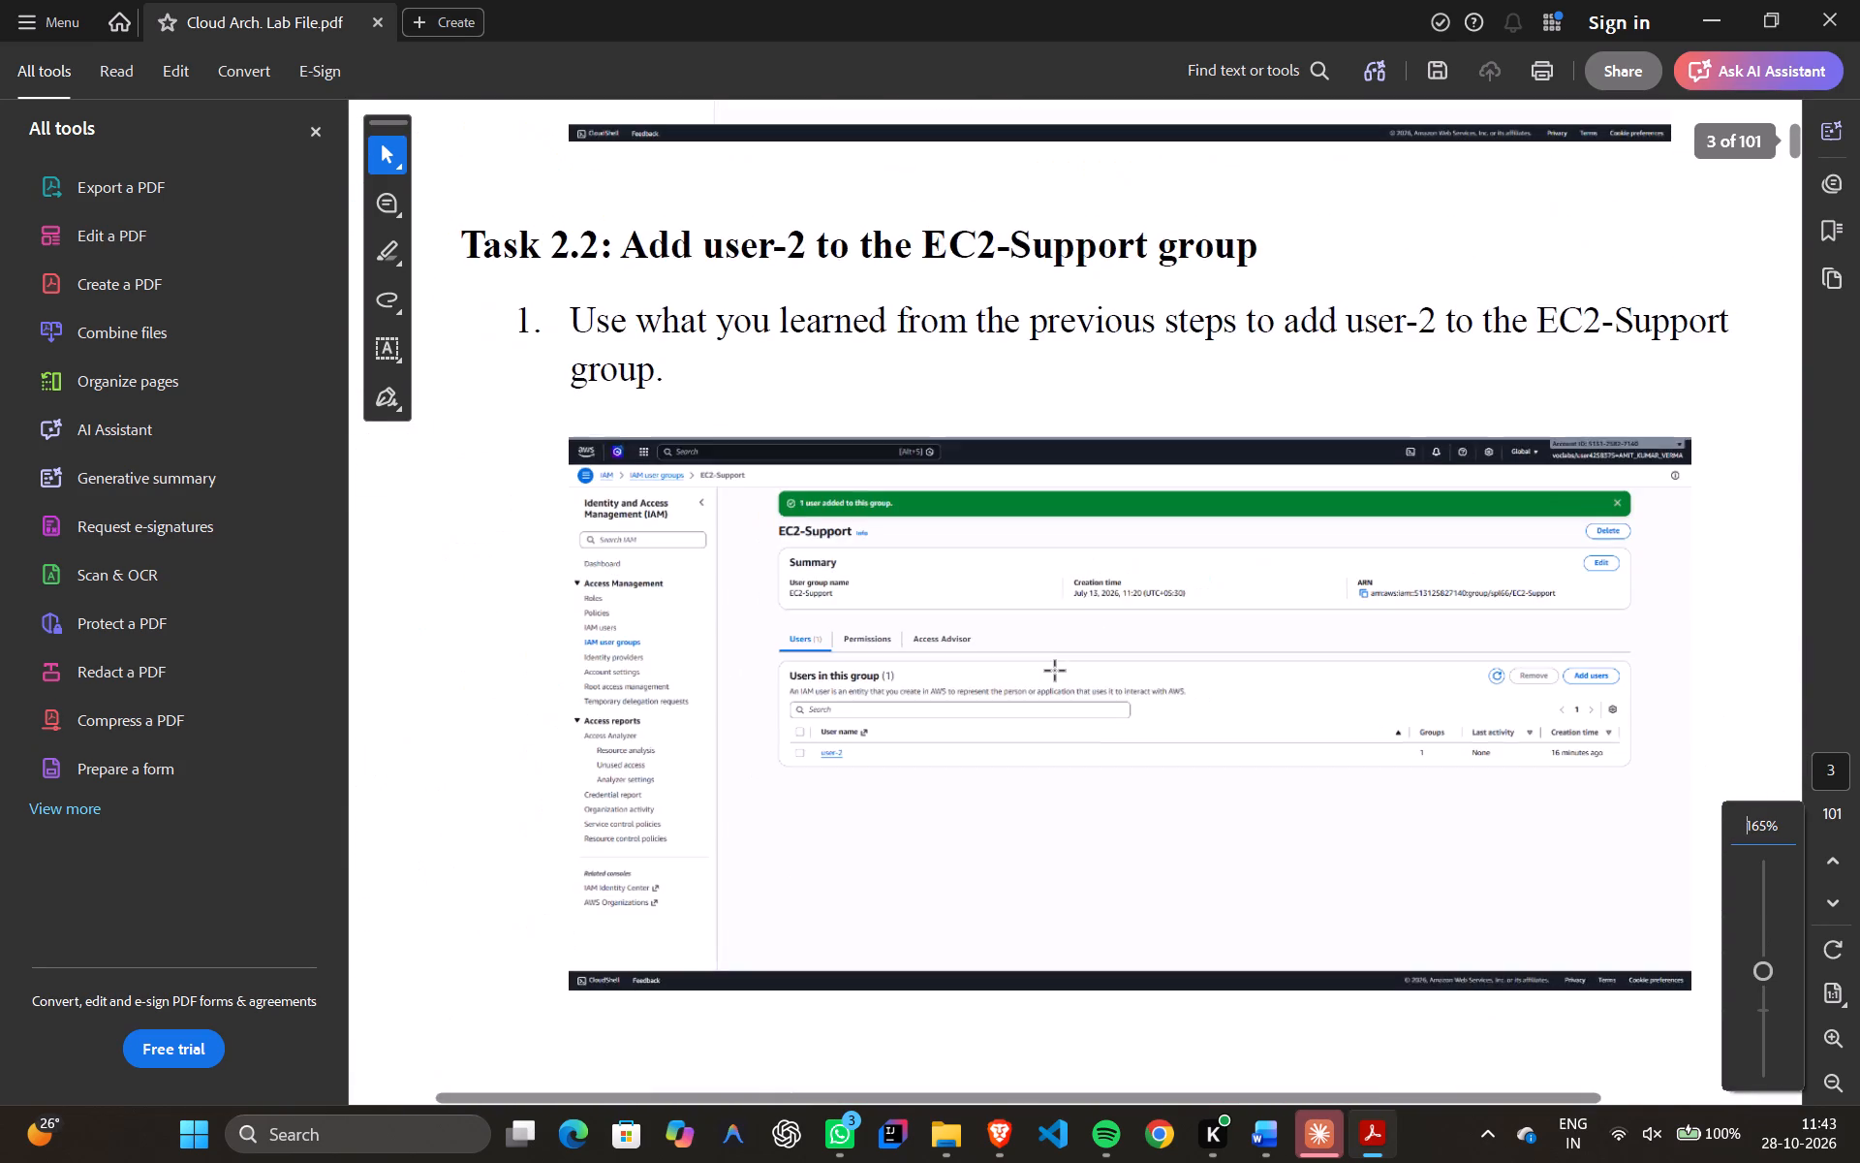
scroll(1056, 672, "up", 8)
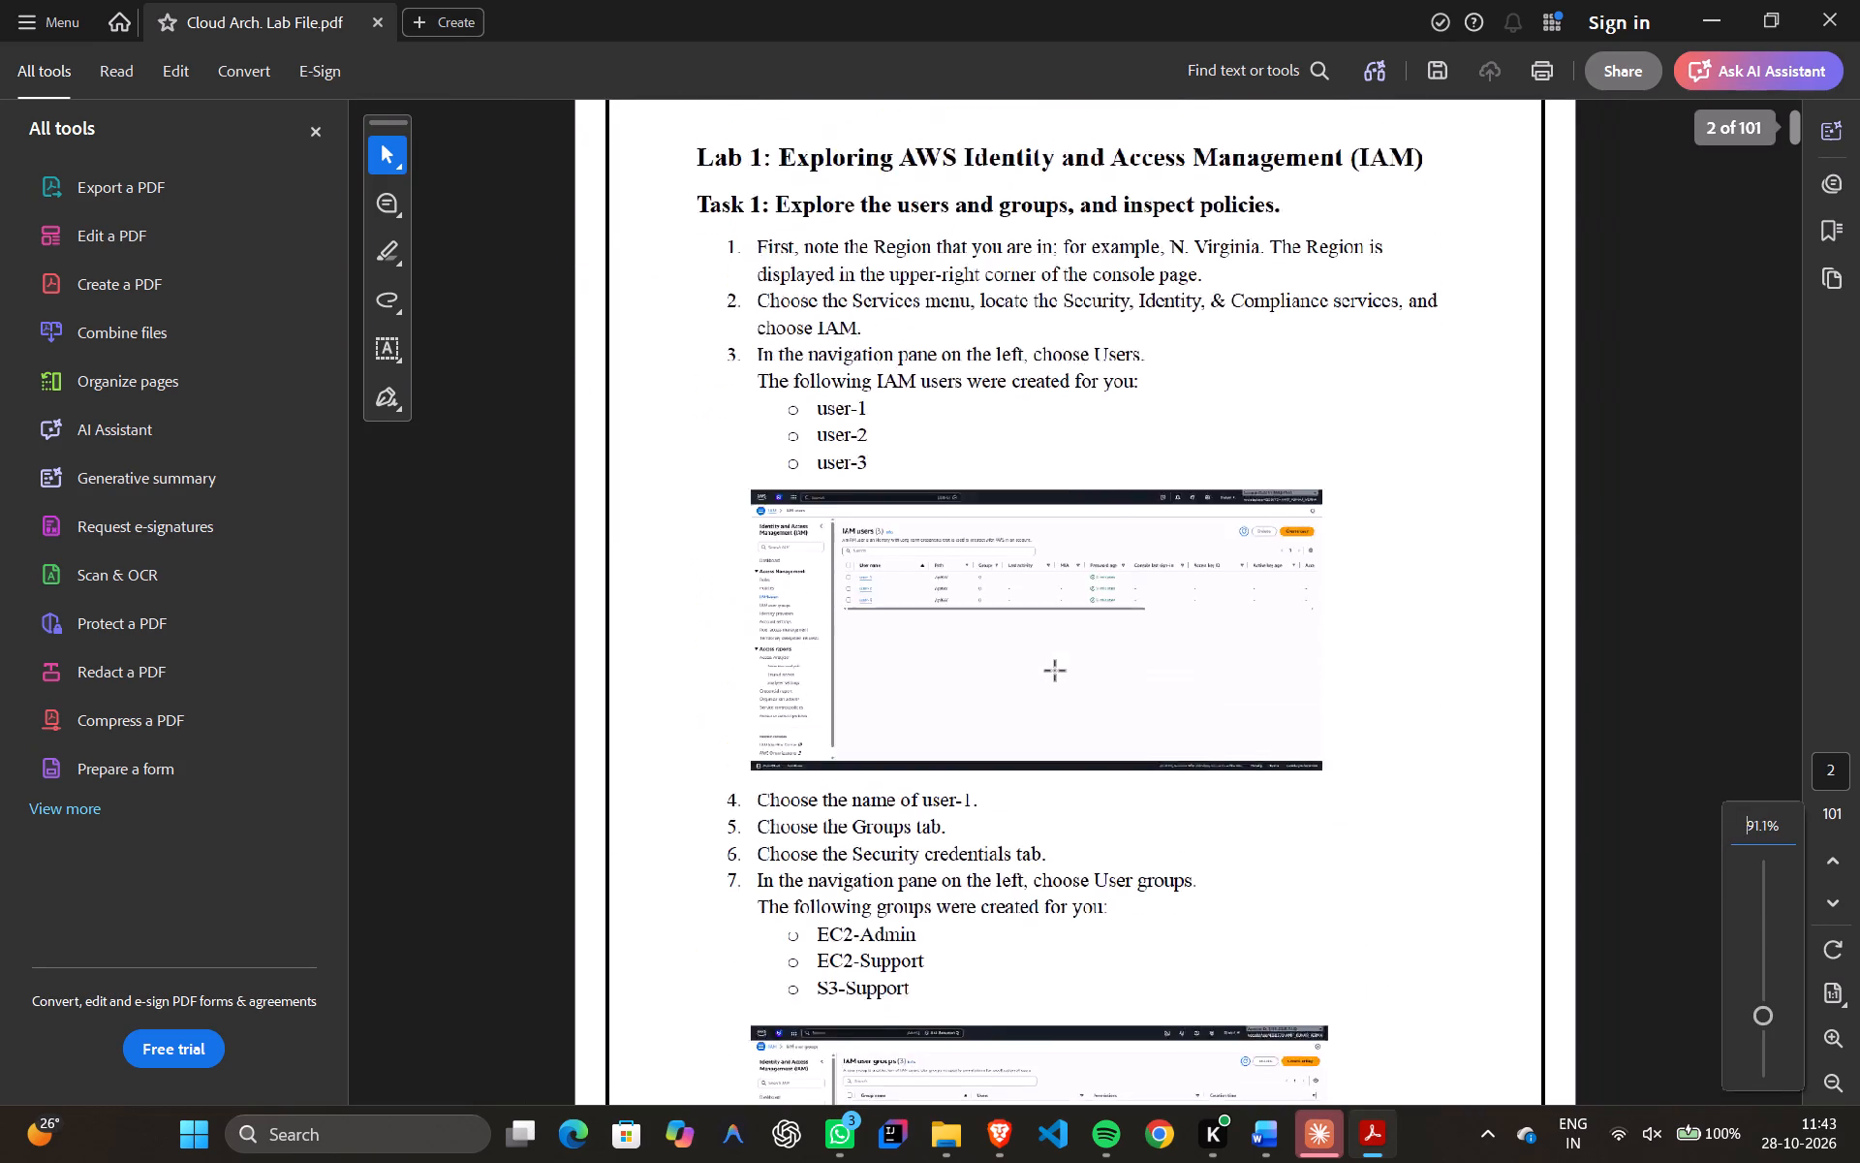
scroll(1056, 672, "up", 6)
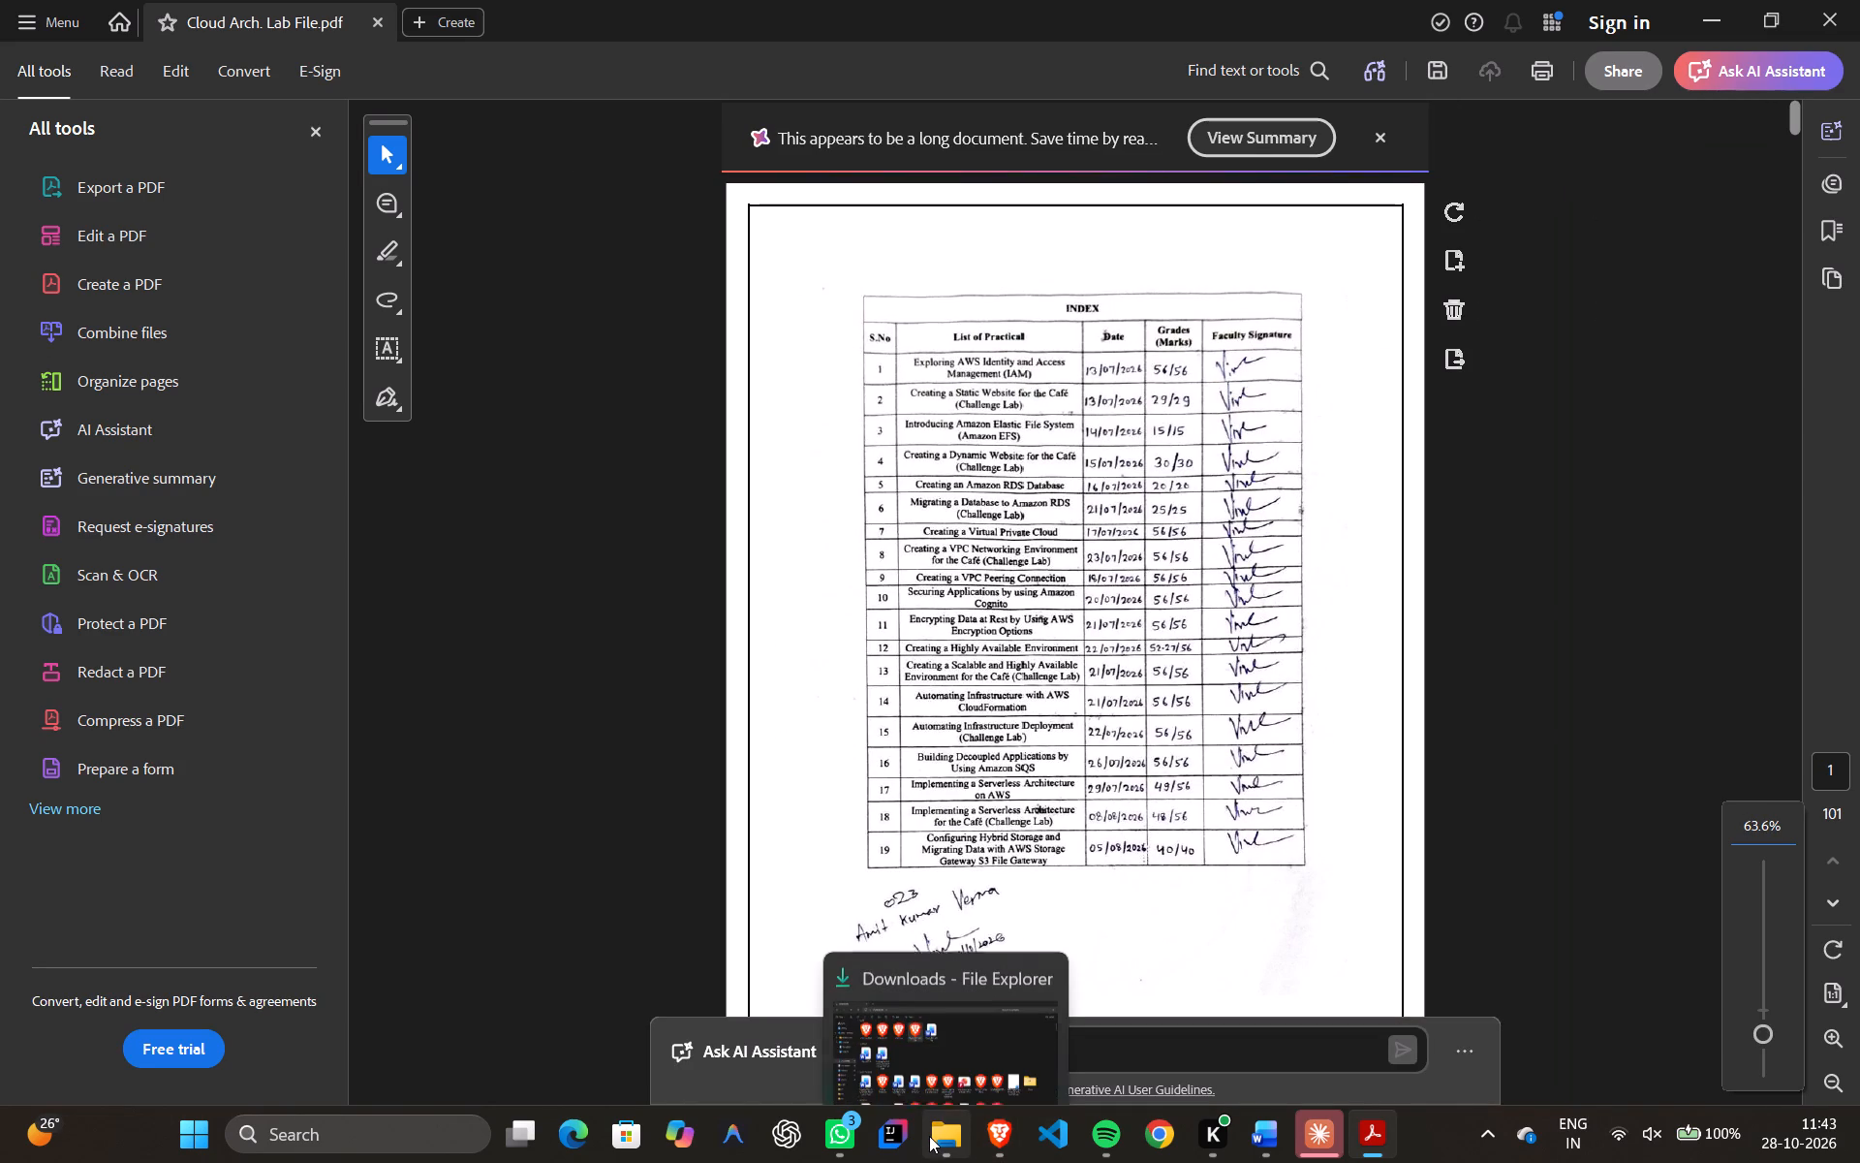
Open the existing Cloud Arch. Lab File PDF from Downloads in the browser and examine the IAM users screenshot on page 2 up close.
left_click(929, 1136)
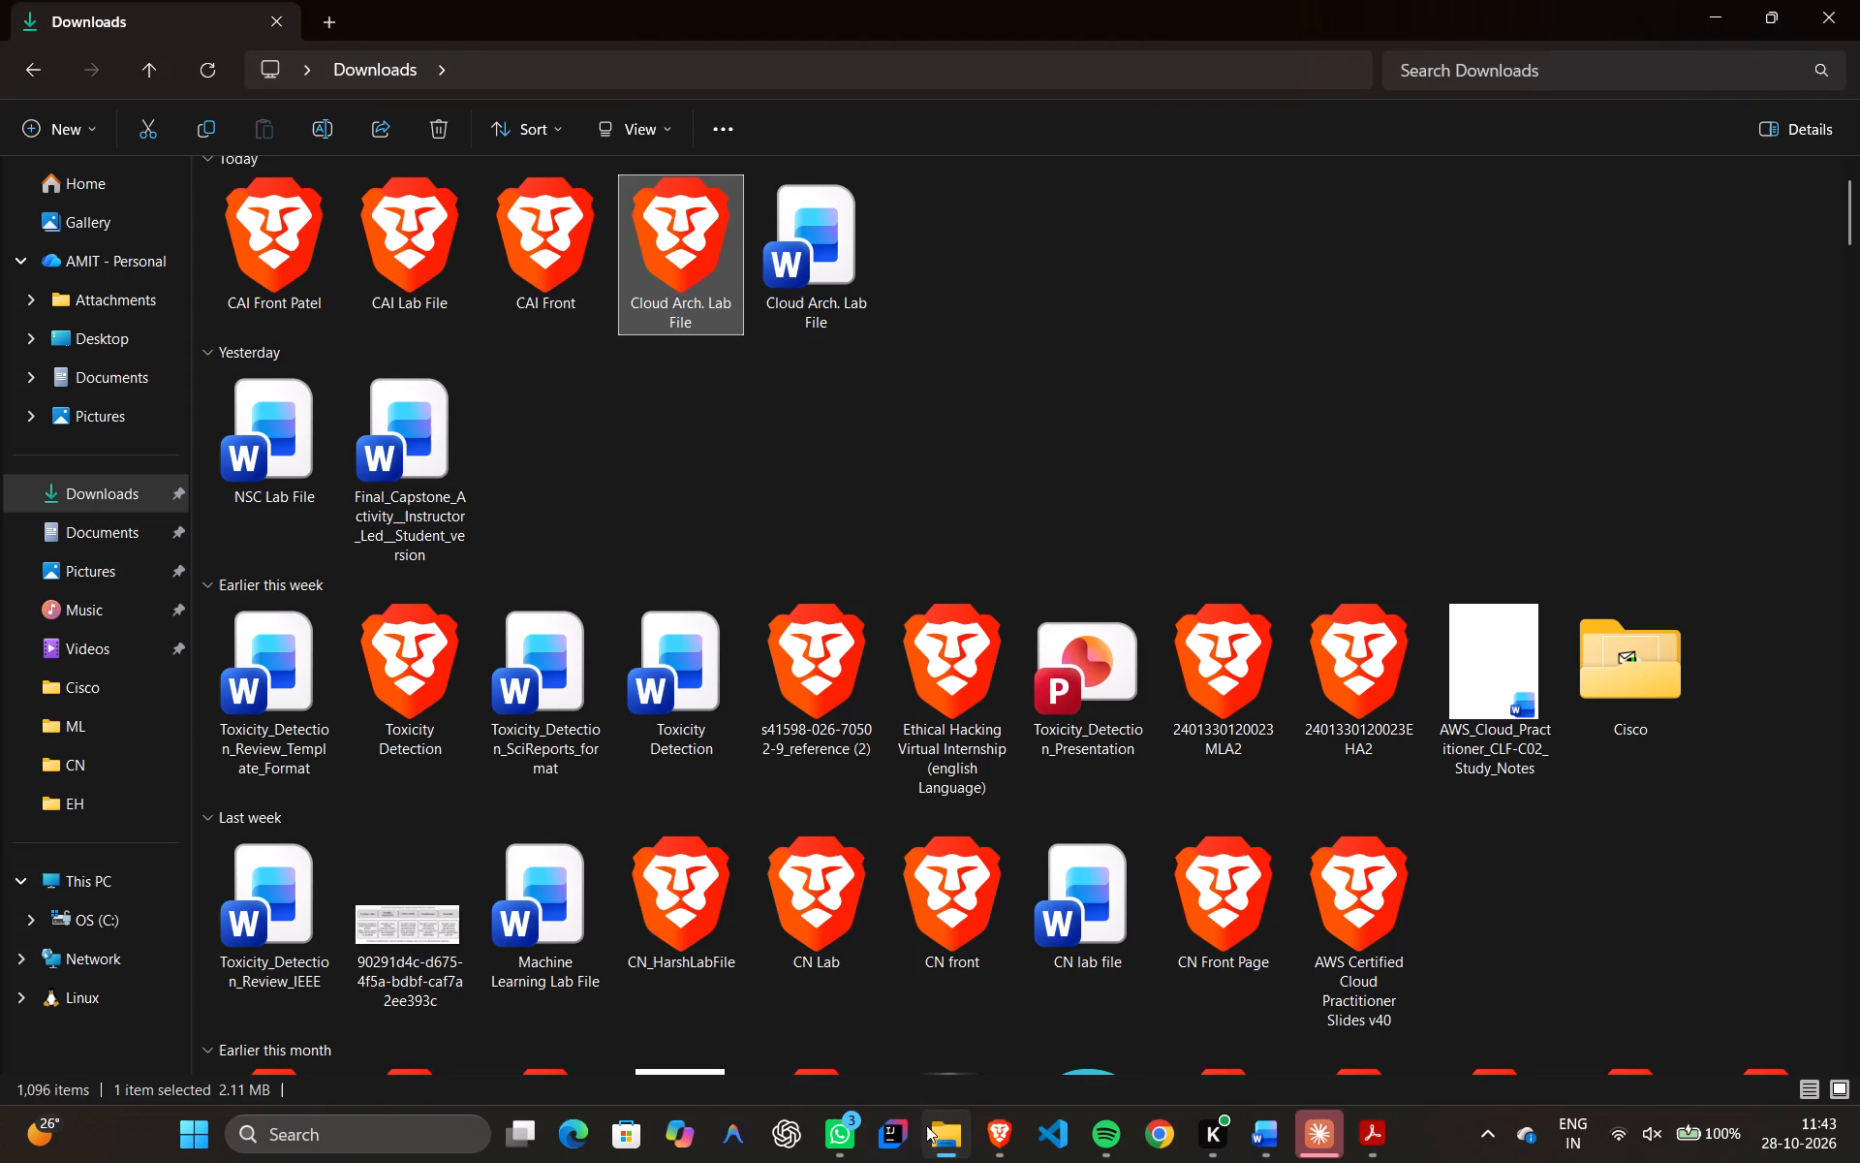
double_click(702, 248)
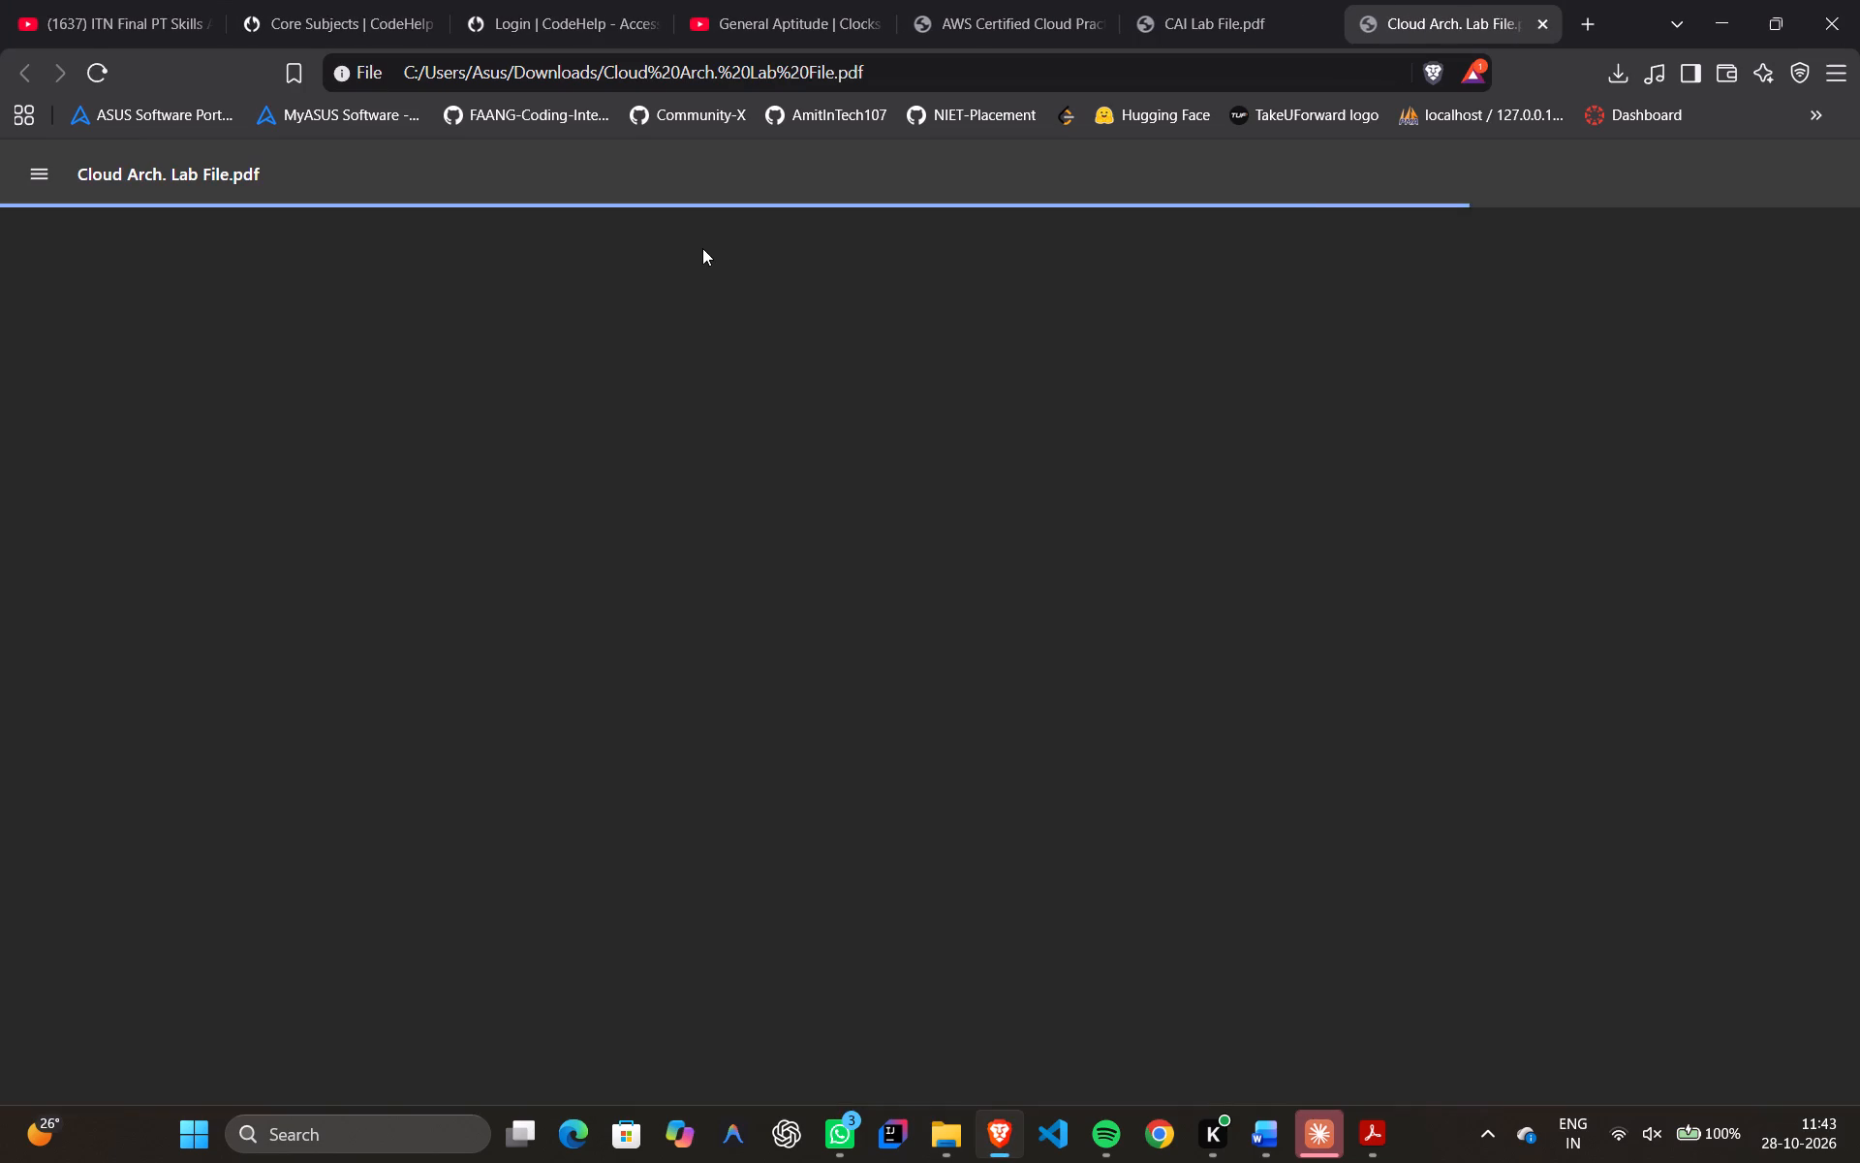
scroll(888, 570, "down", 5)
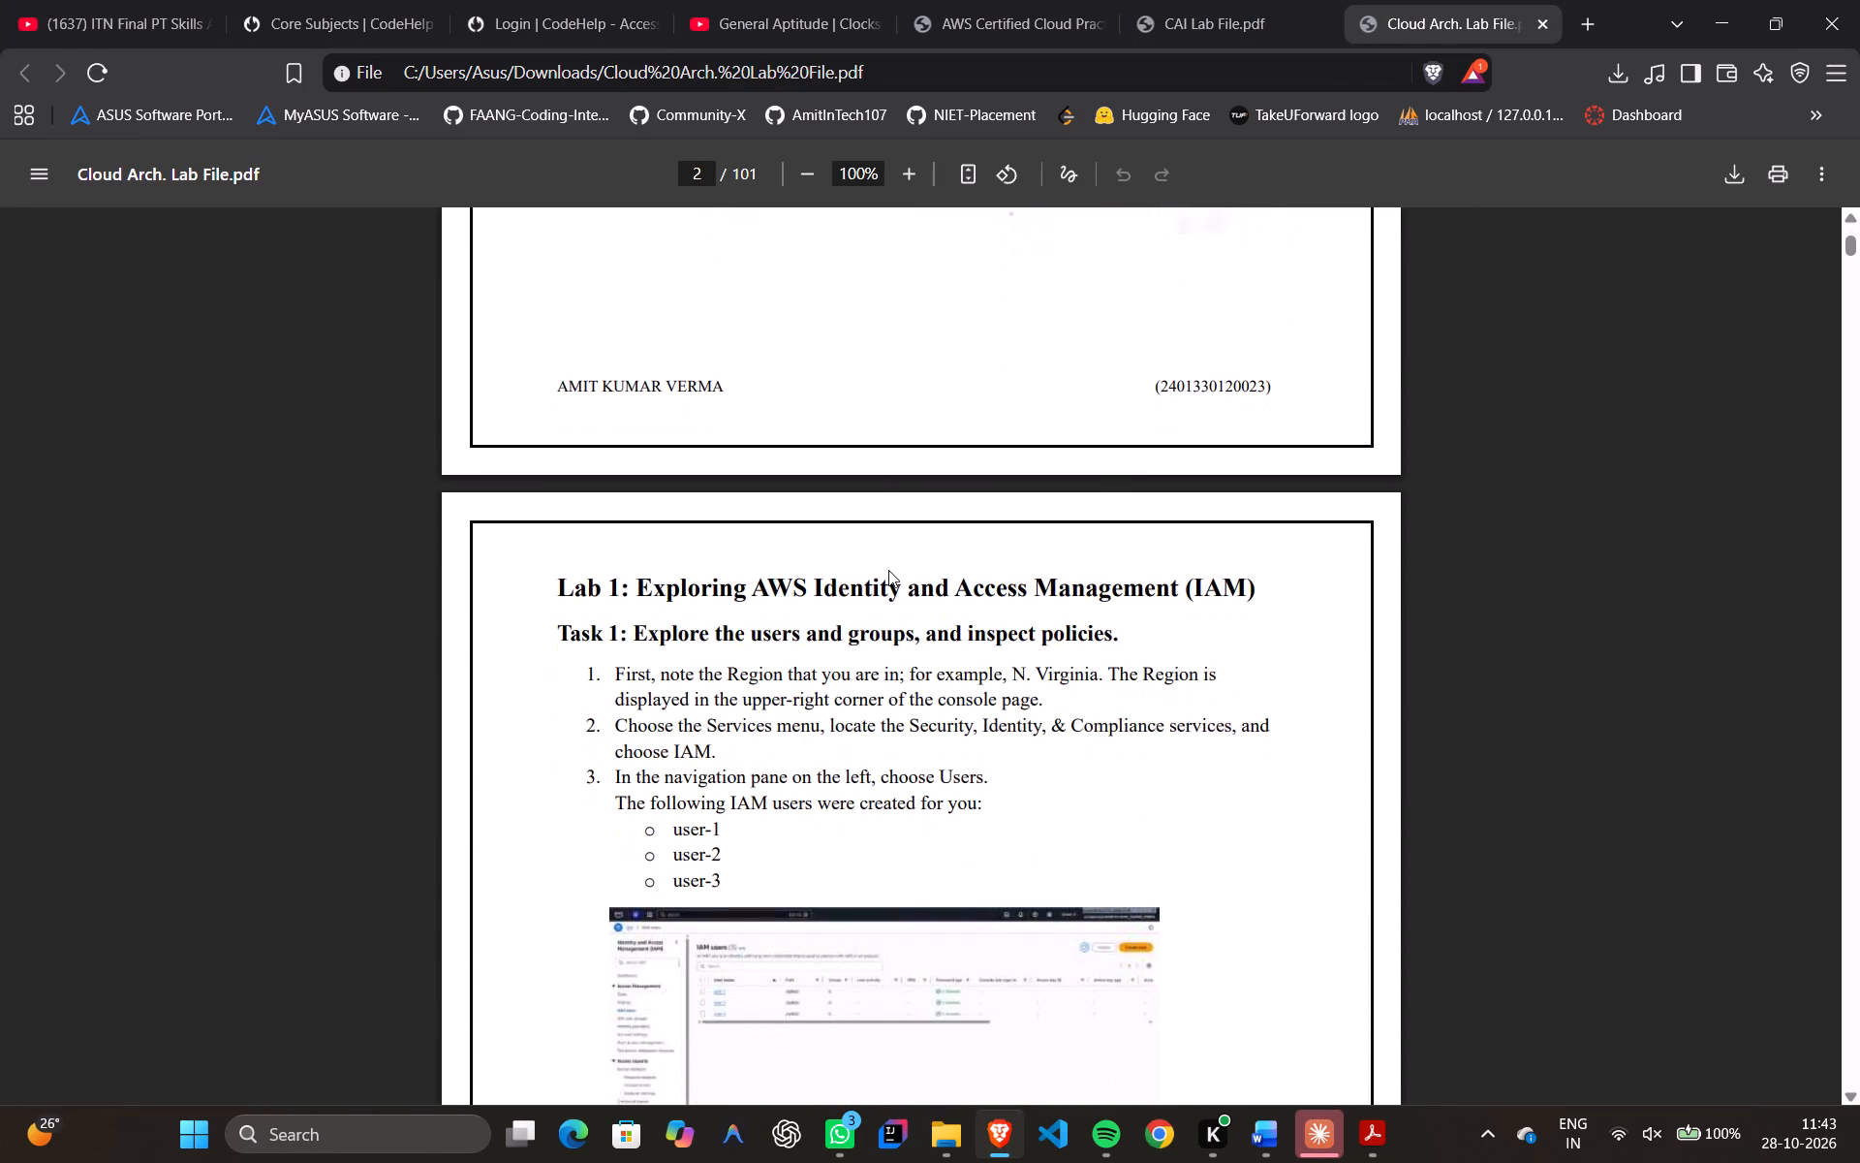
scroll(888, 570, "down", 2)
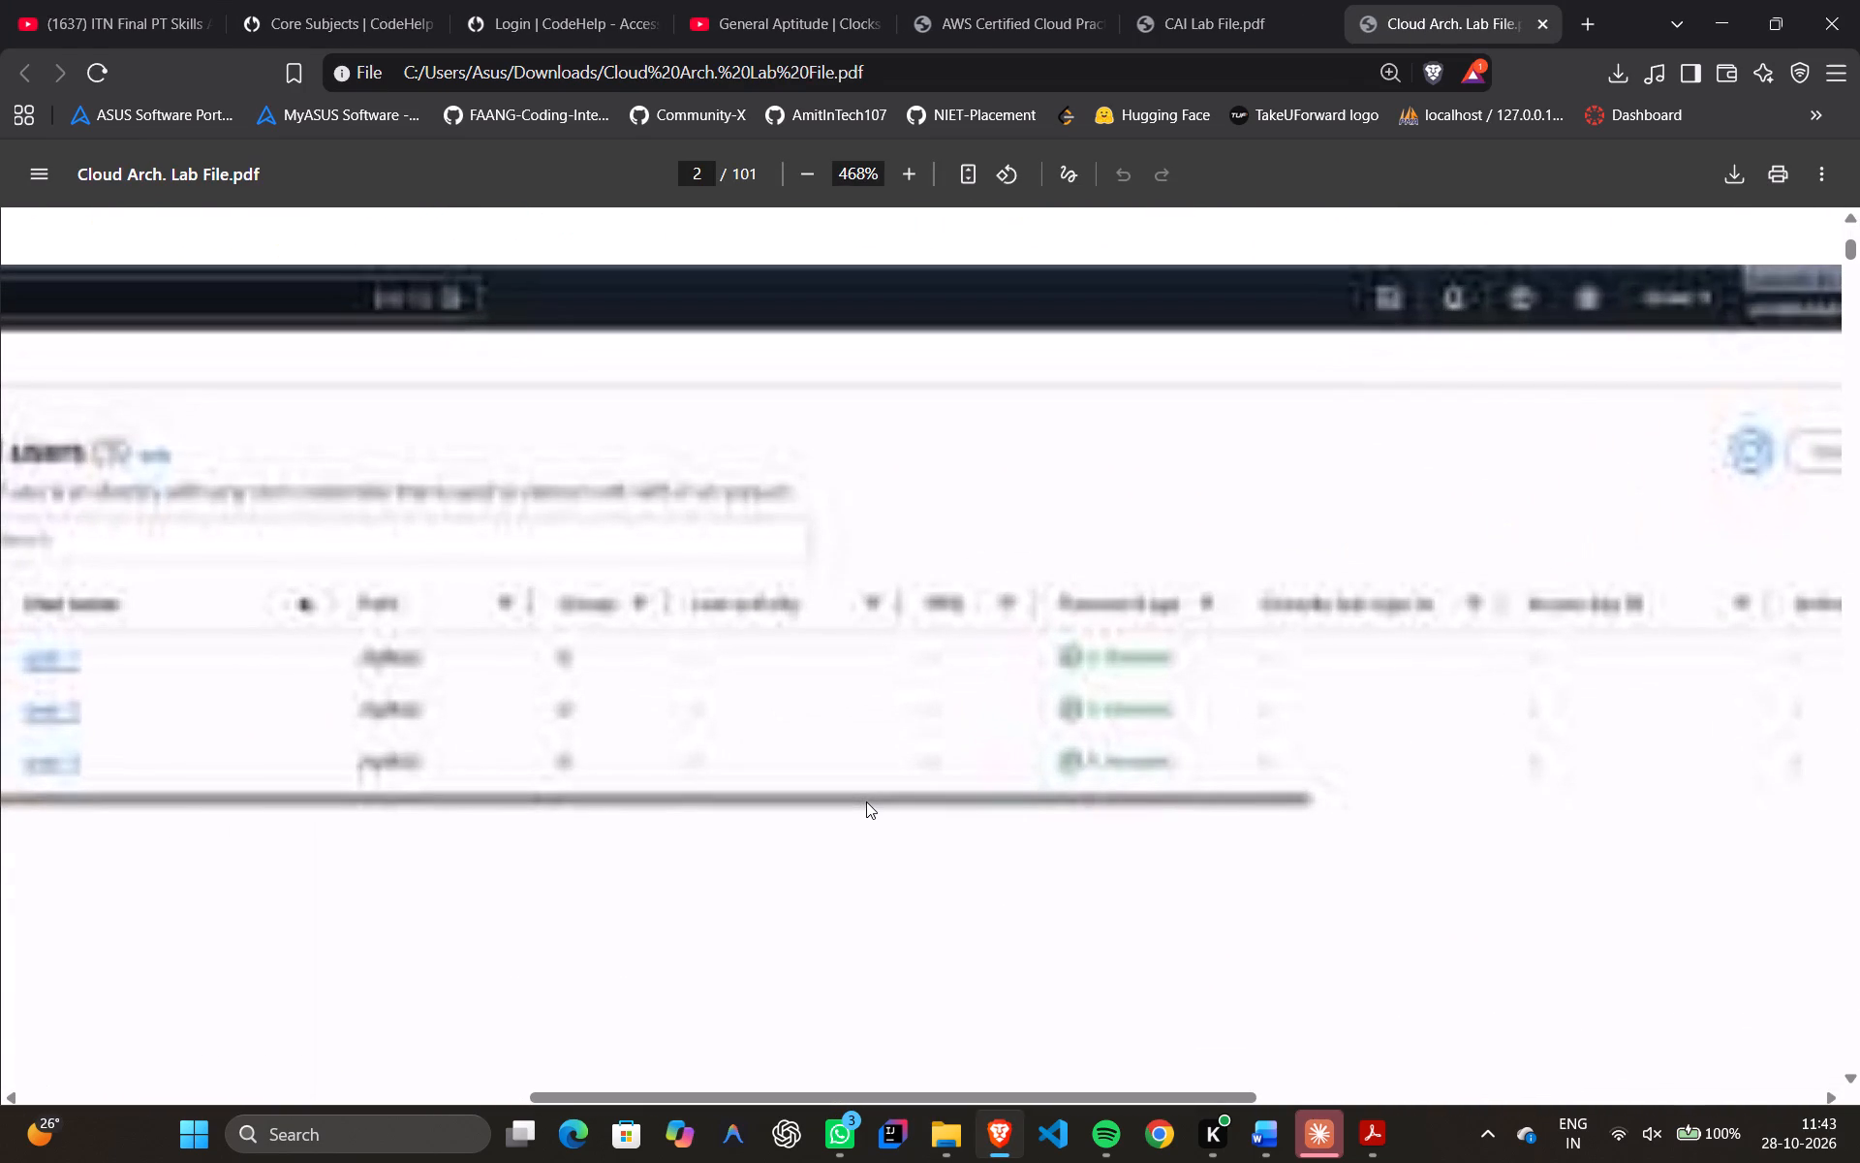
Switch to Adobe Acrobat and save the converted PDF in Downloads as Cloud Arch. Lab File, replacing the existing file.
left_click(1370, 1116)
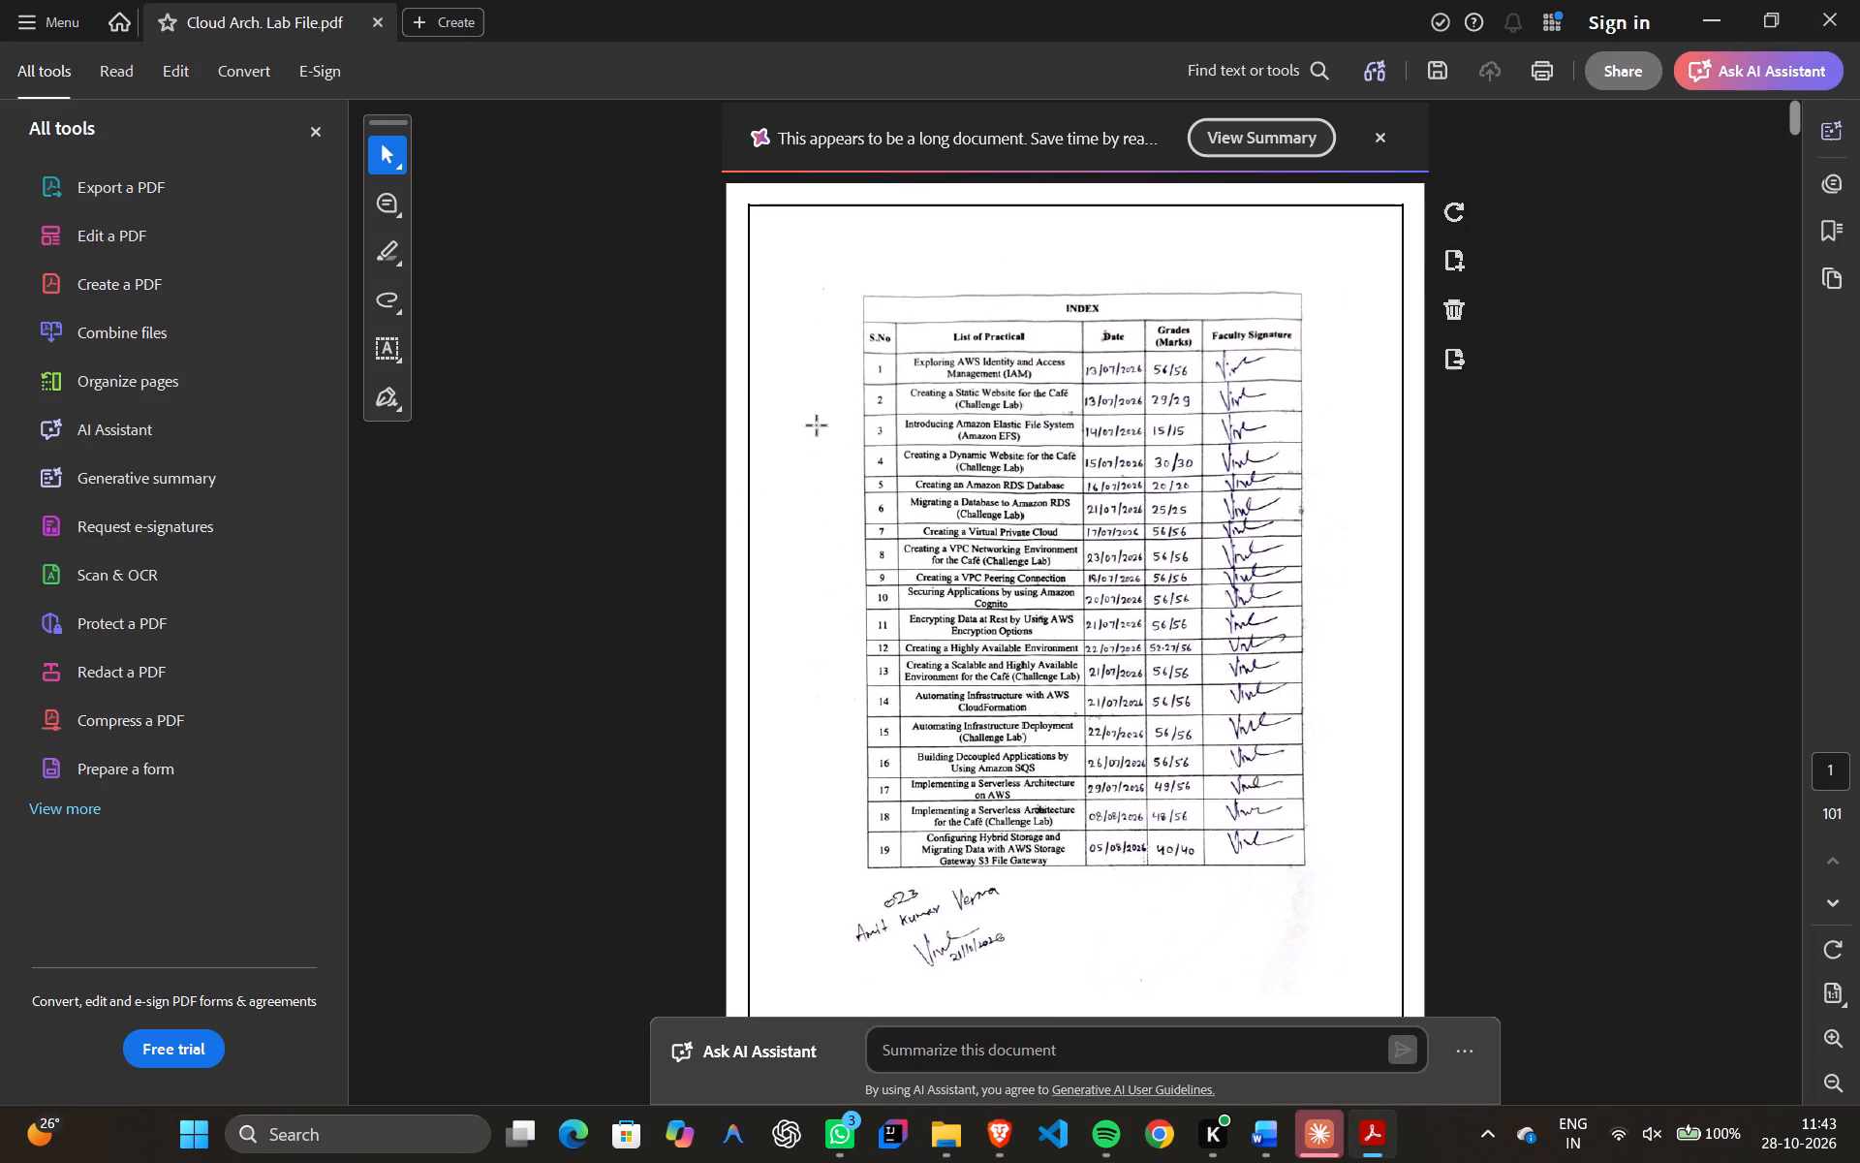
left_click(1439, 71)
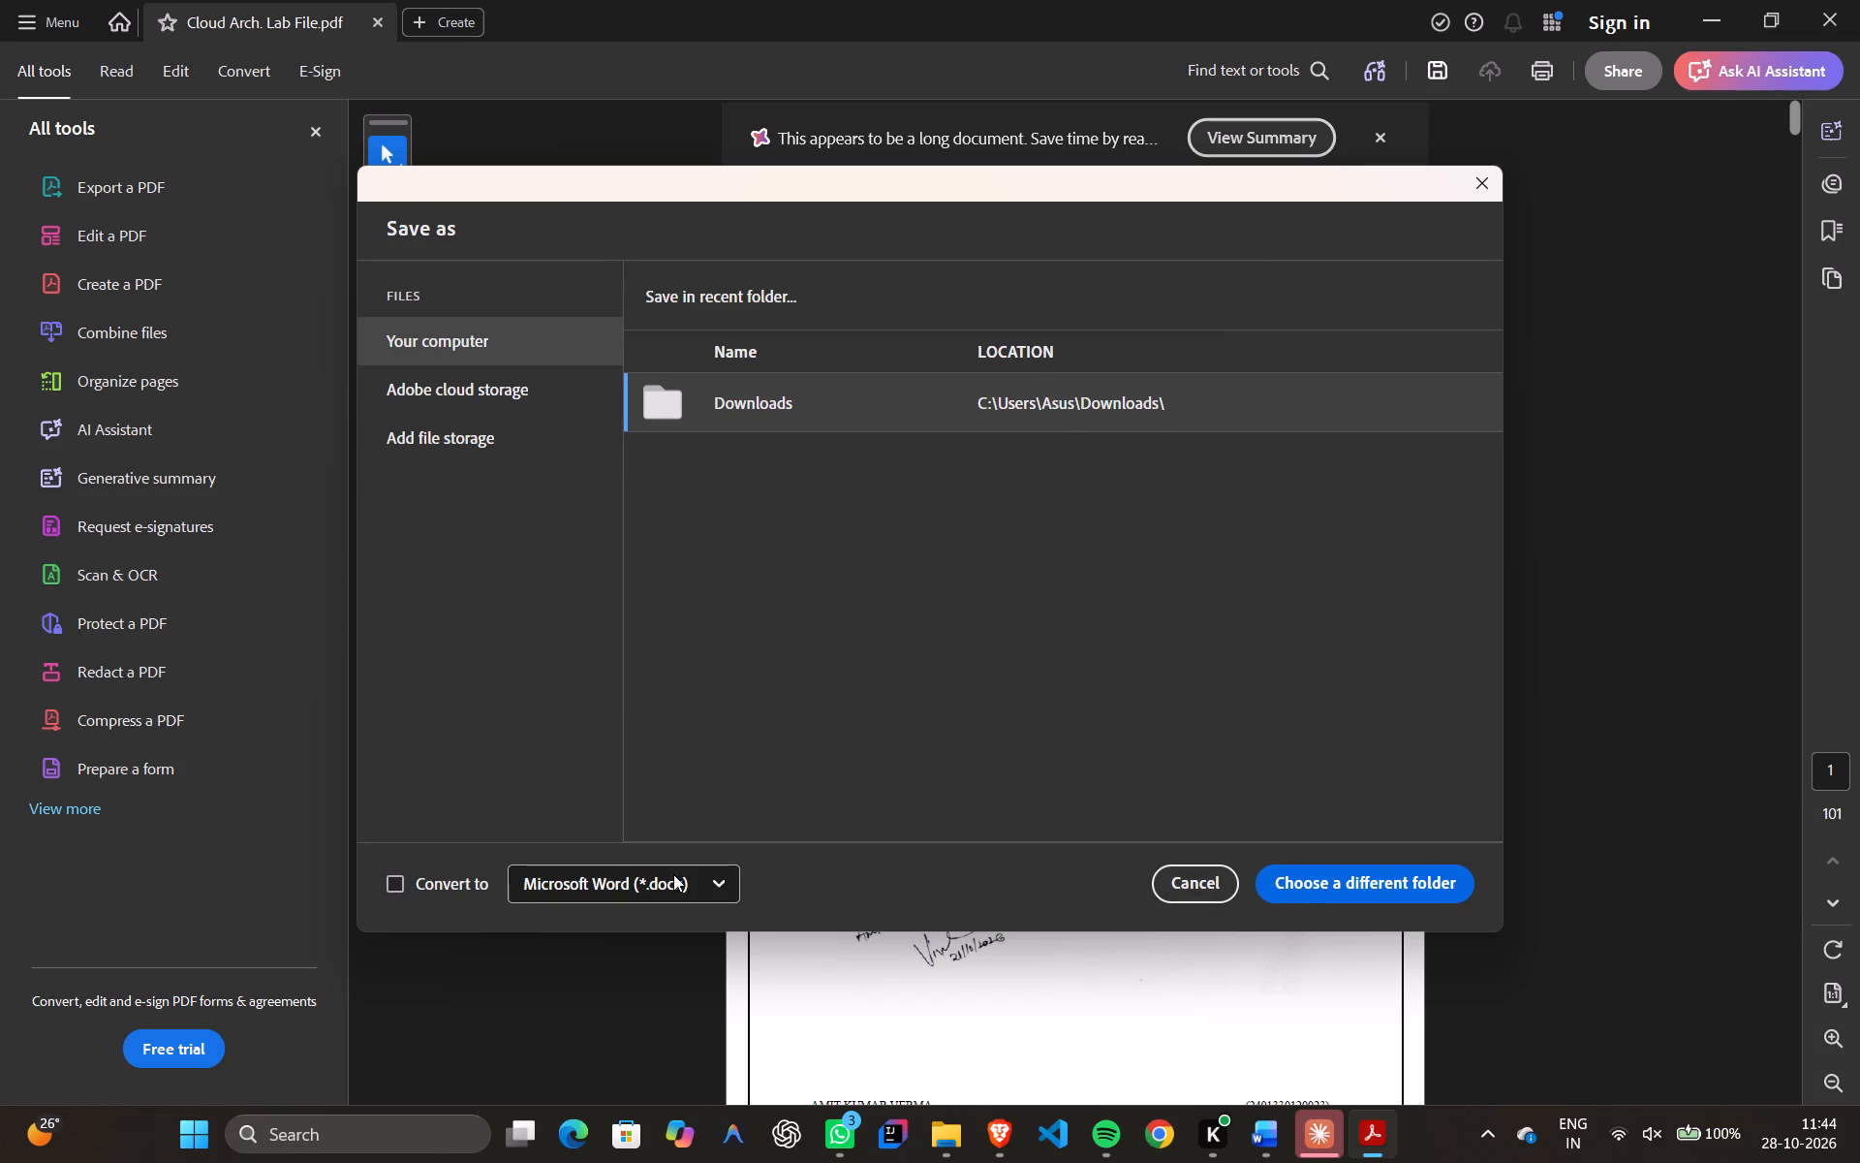
left_click(702, 874)
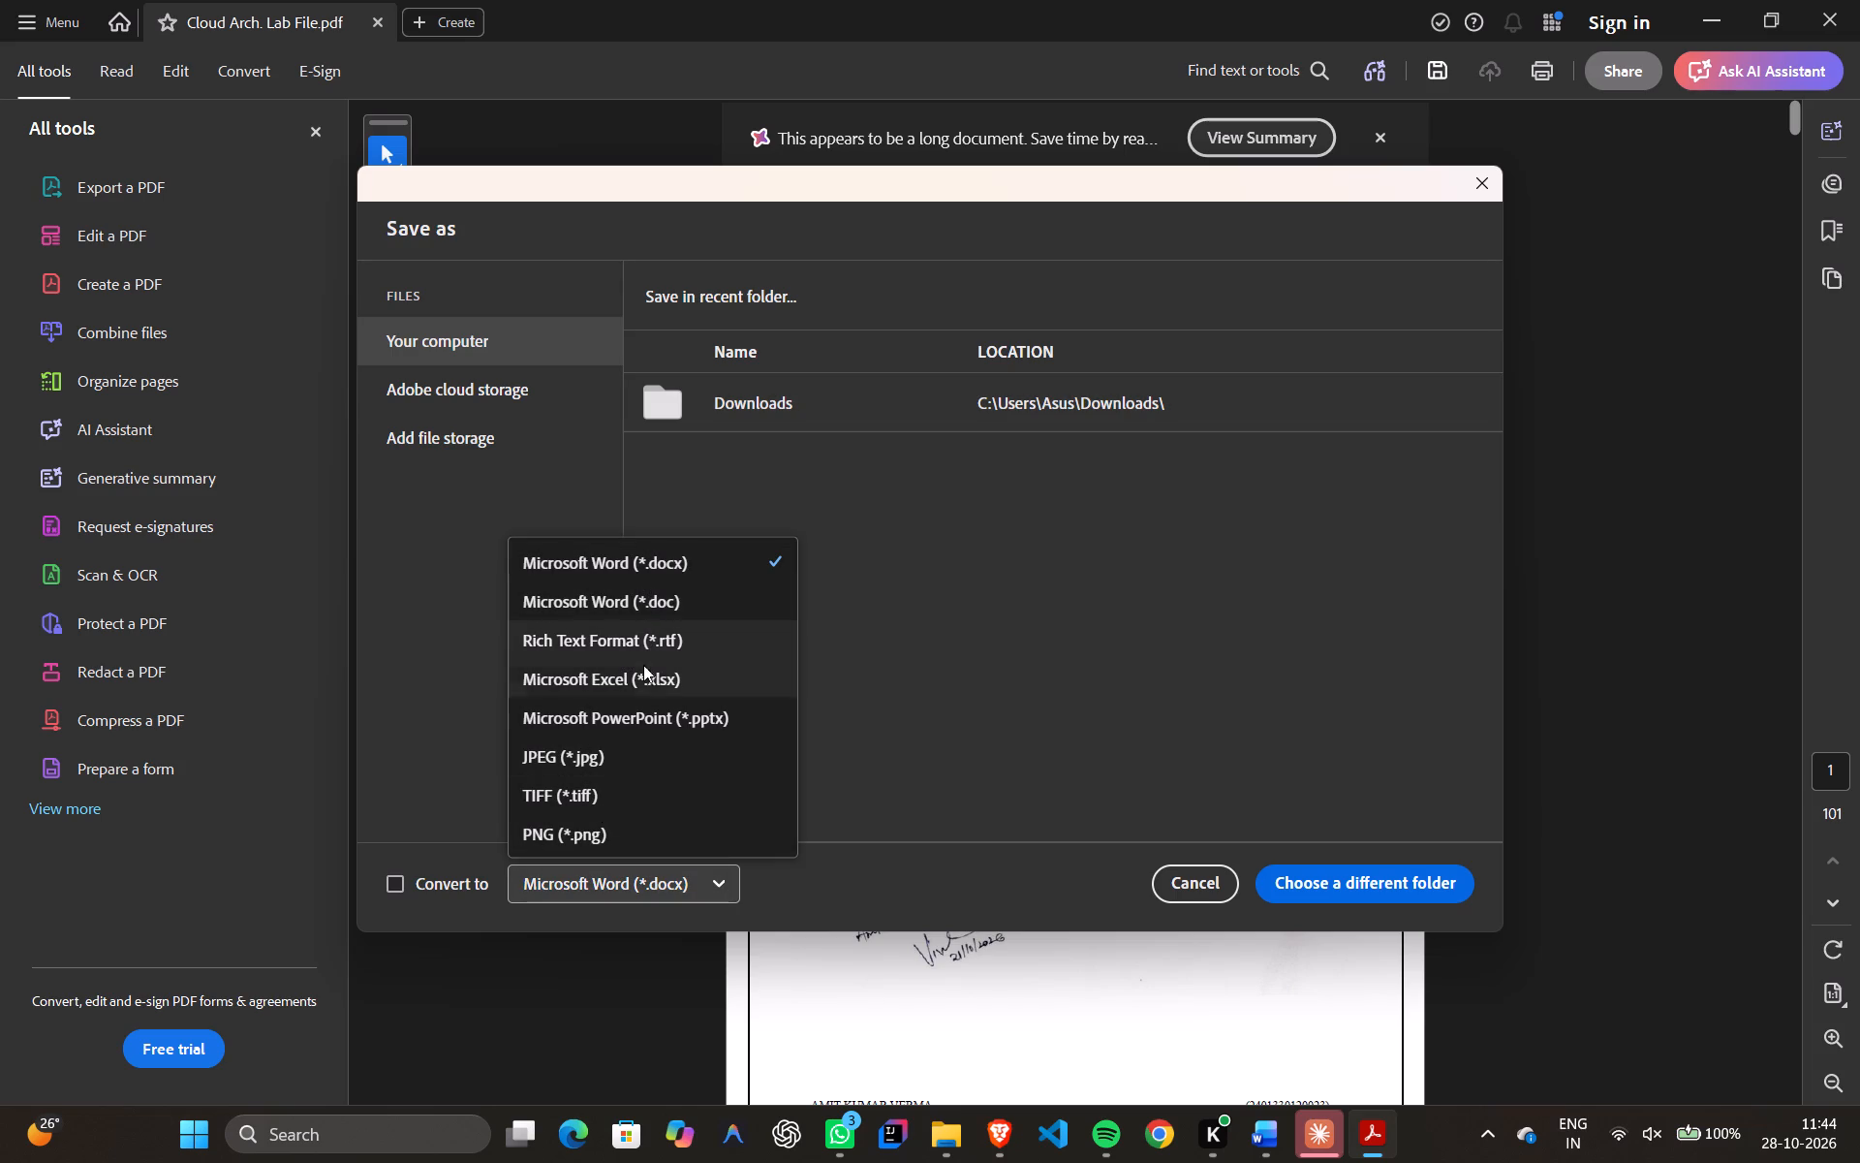
left_click(872, 707)
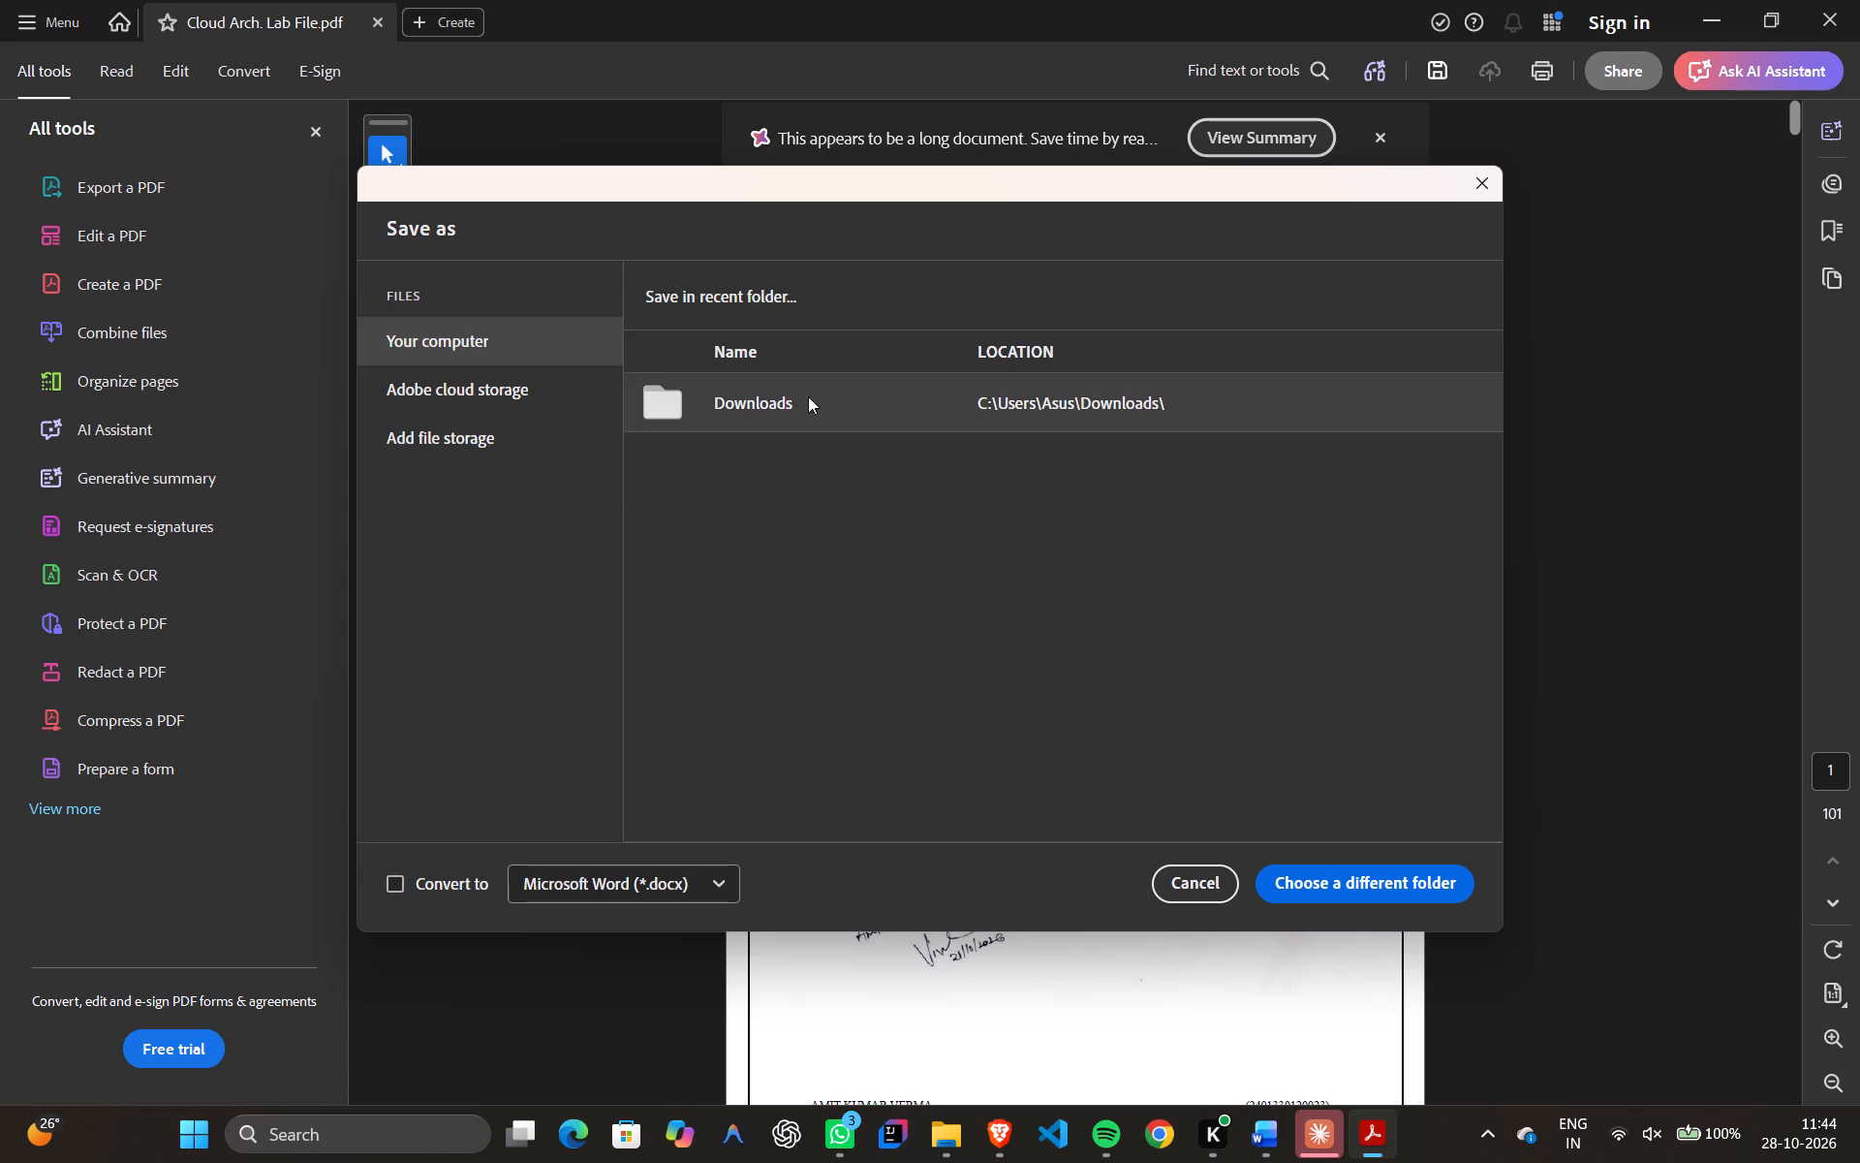
left_click(852, 404)
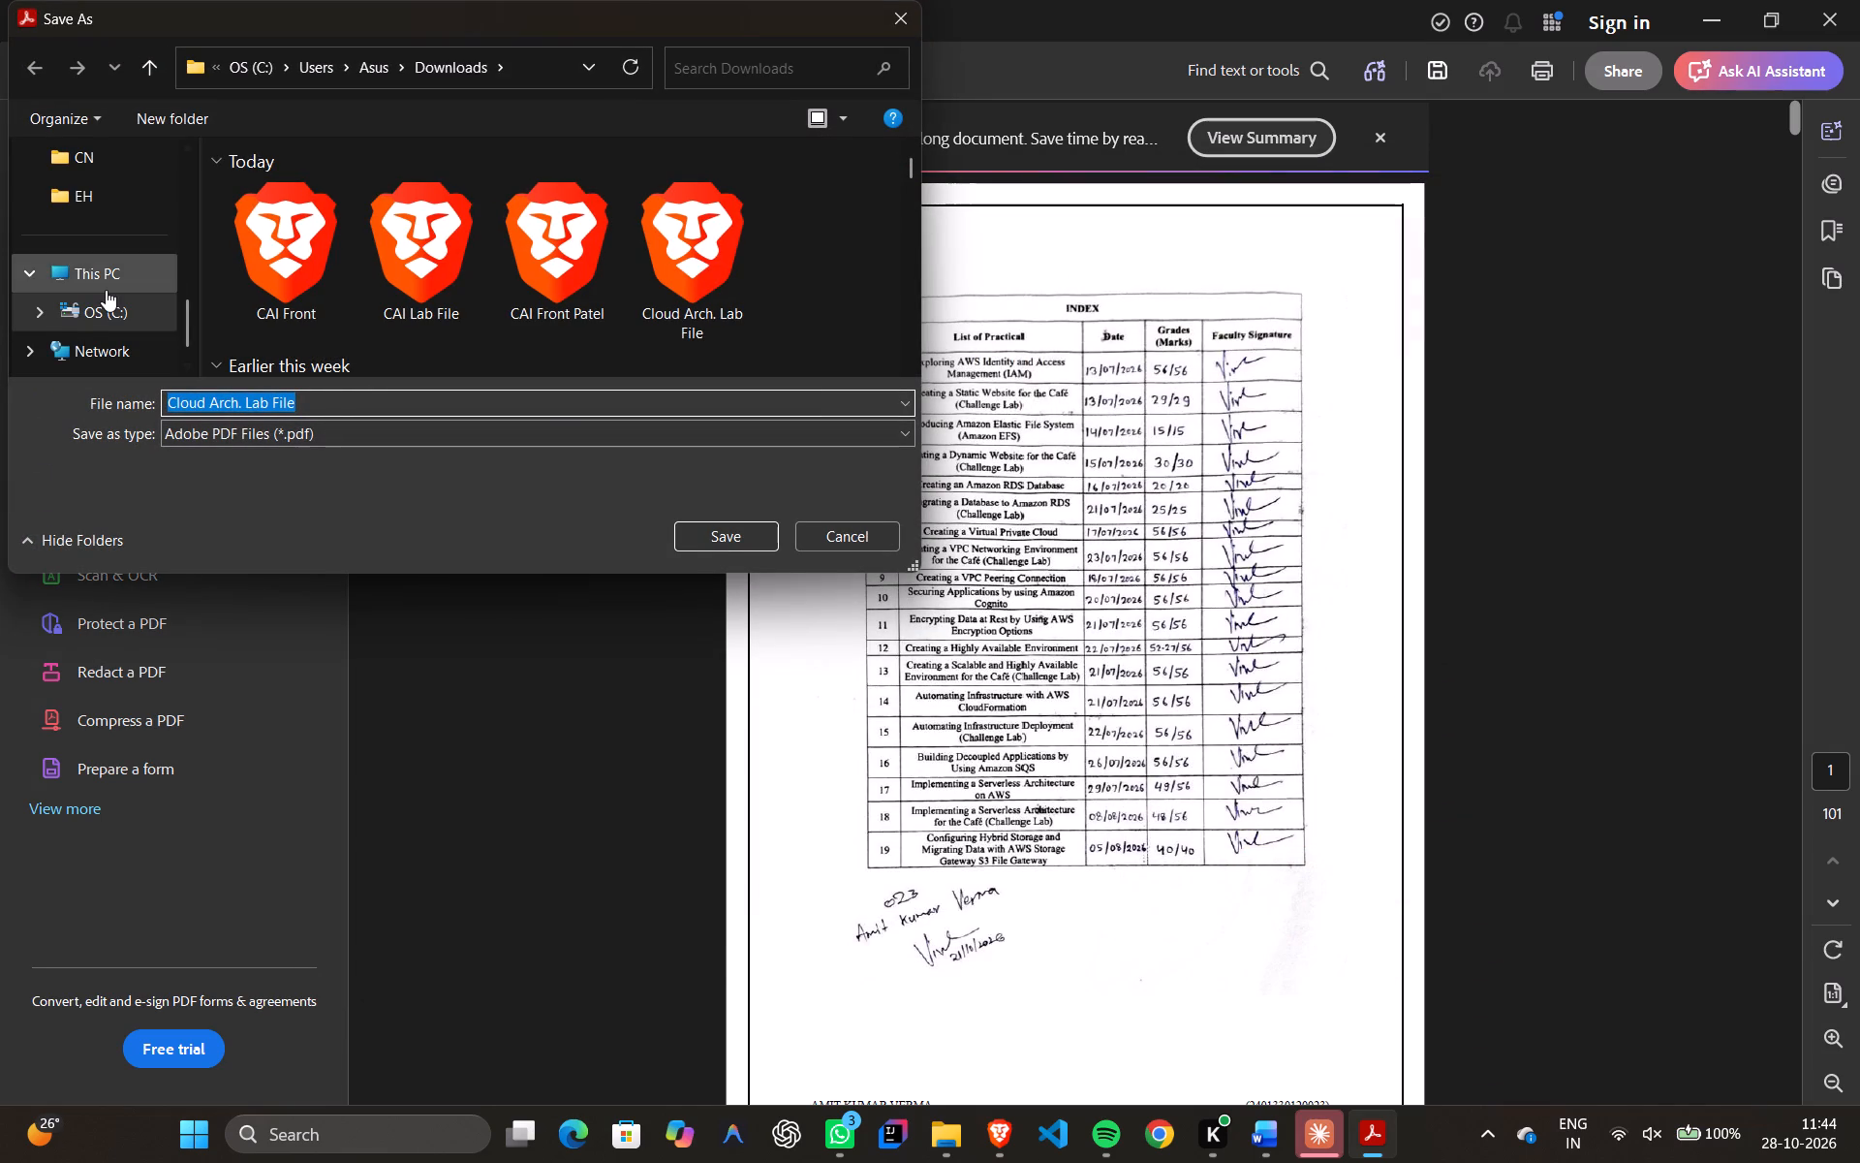
scroll(106, 290, "up", 2)
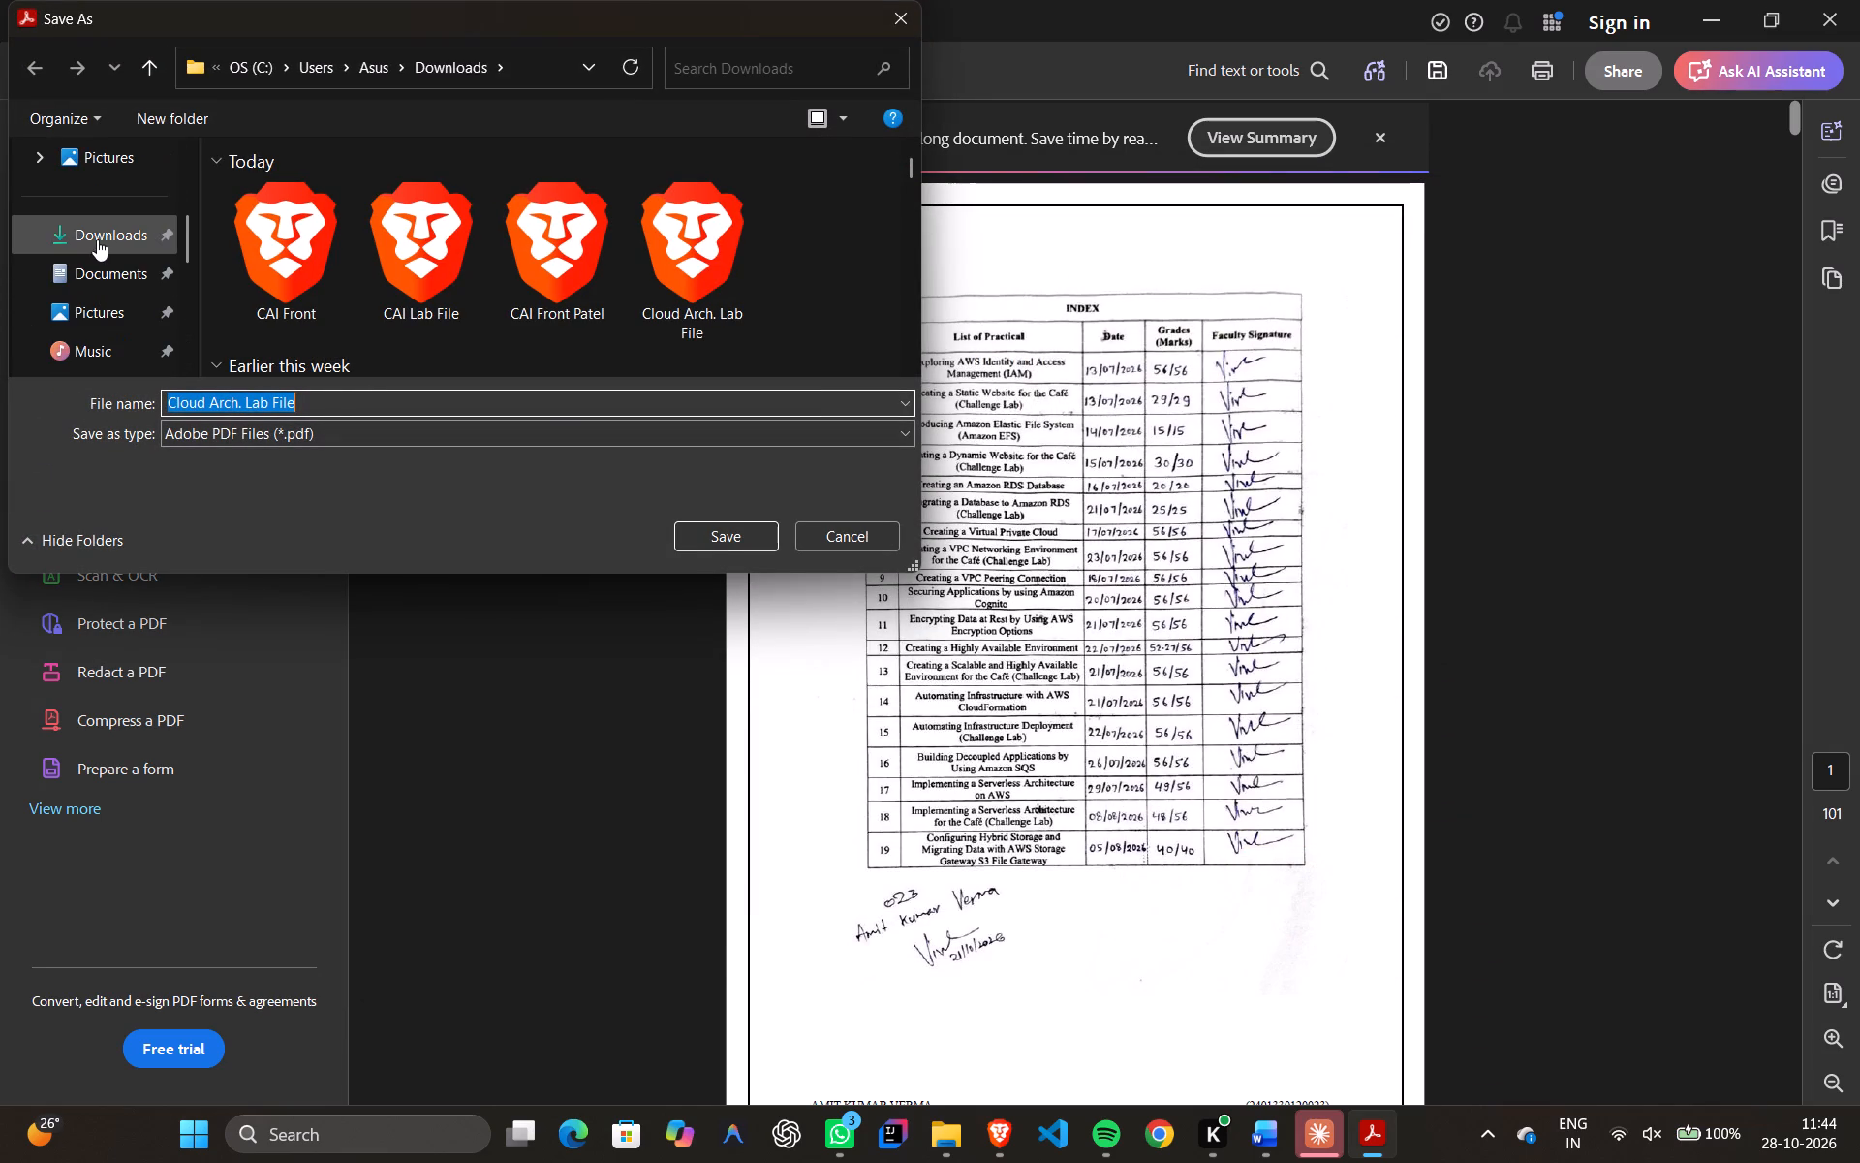
left_click(96, 236)
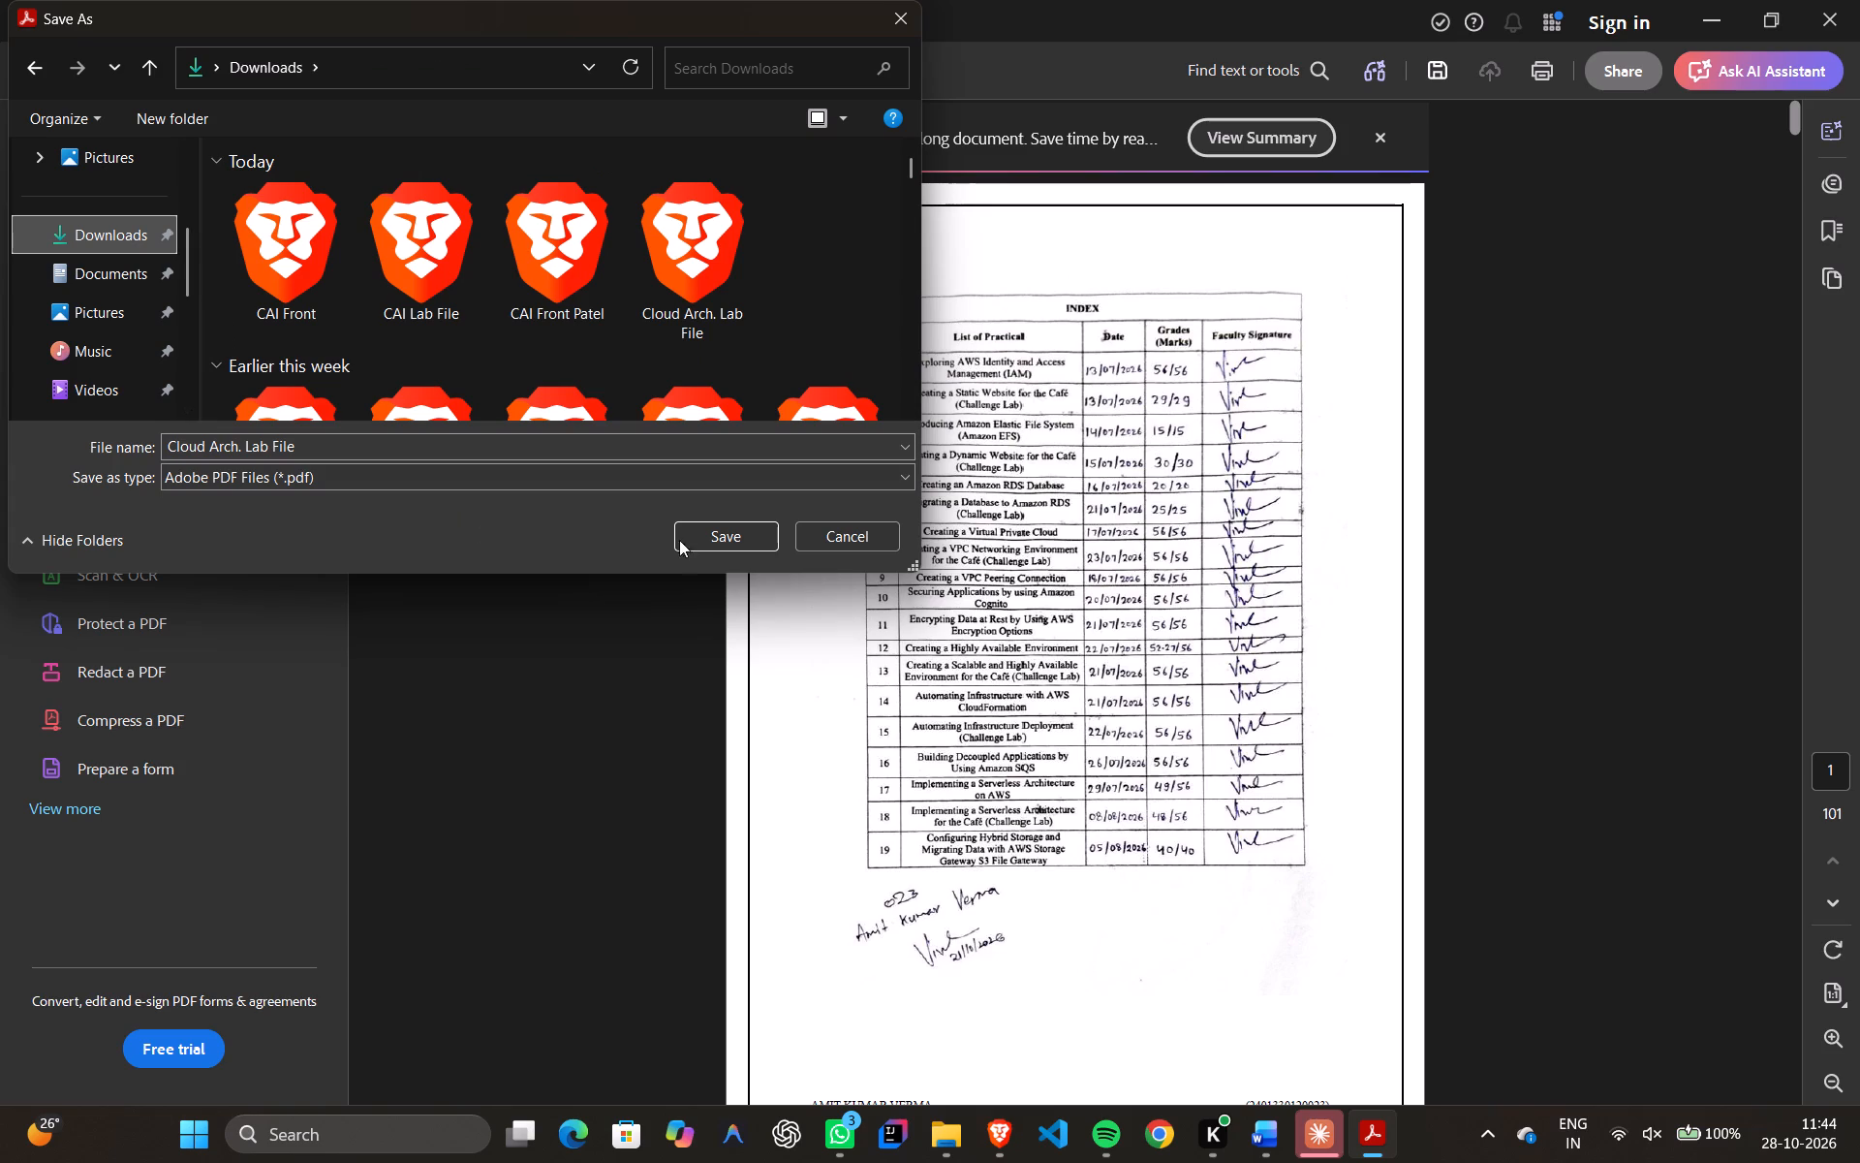
left_click(716, 537)
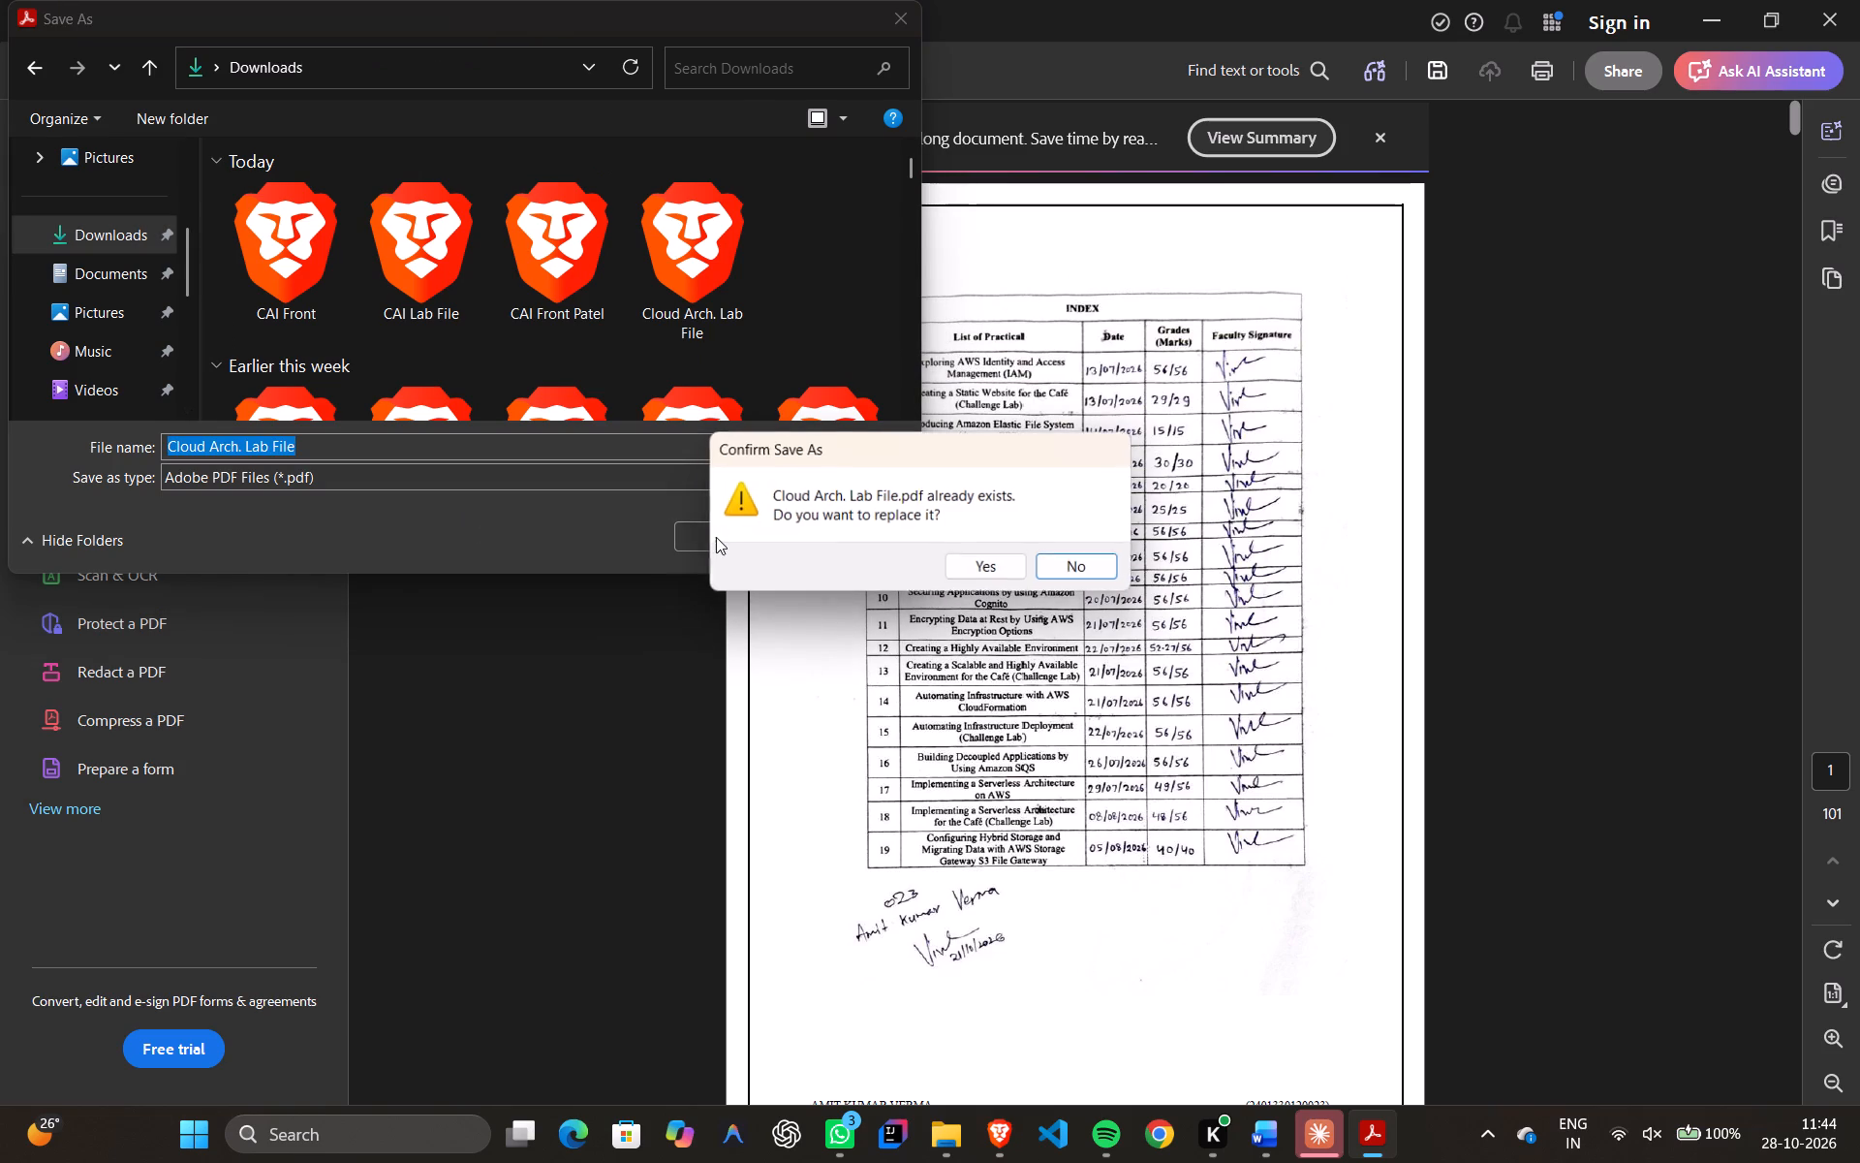
left_click(982, 564)
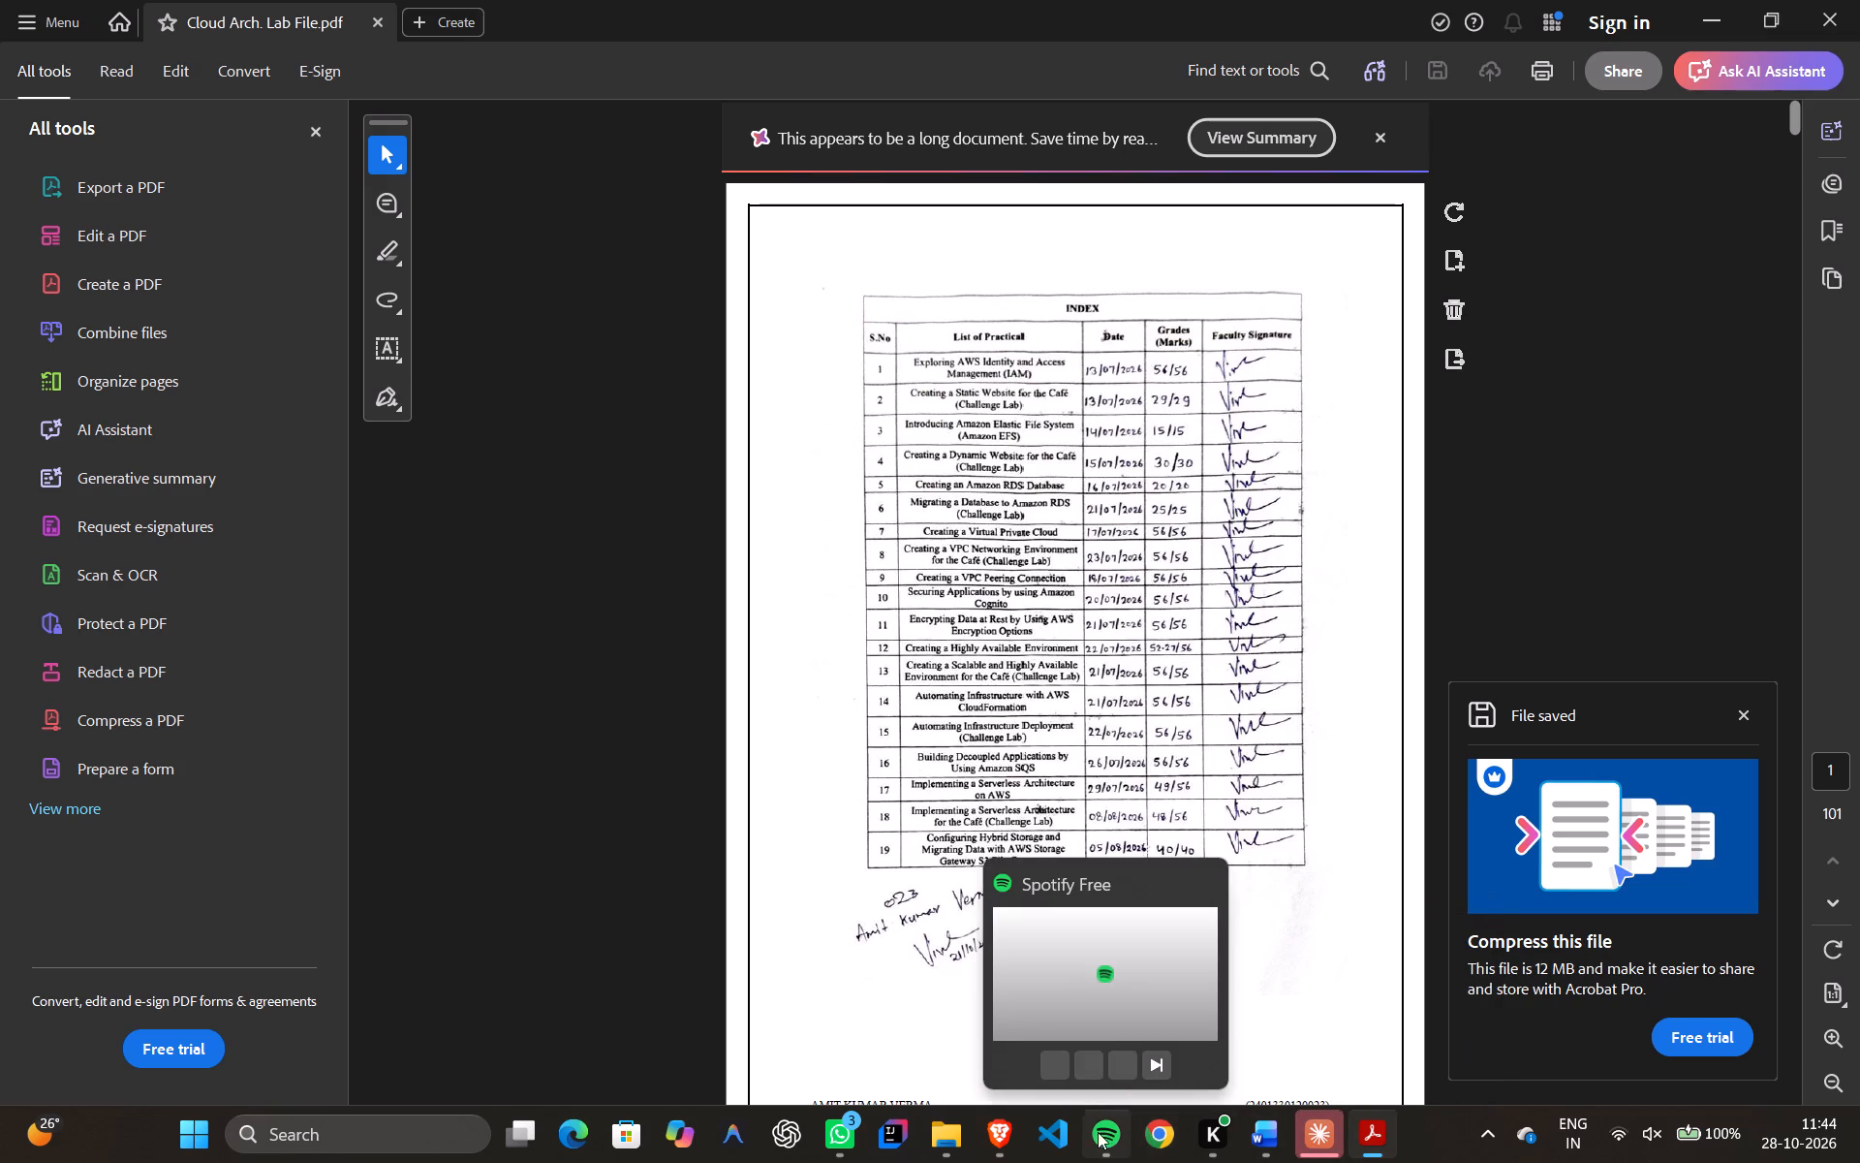
Open the newly saved Cloud Arch. Lab File PDF from Downloads, inspect the screenshots on pages 2 and 3, and close the duplicate tab.
left_click(961, 1137)
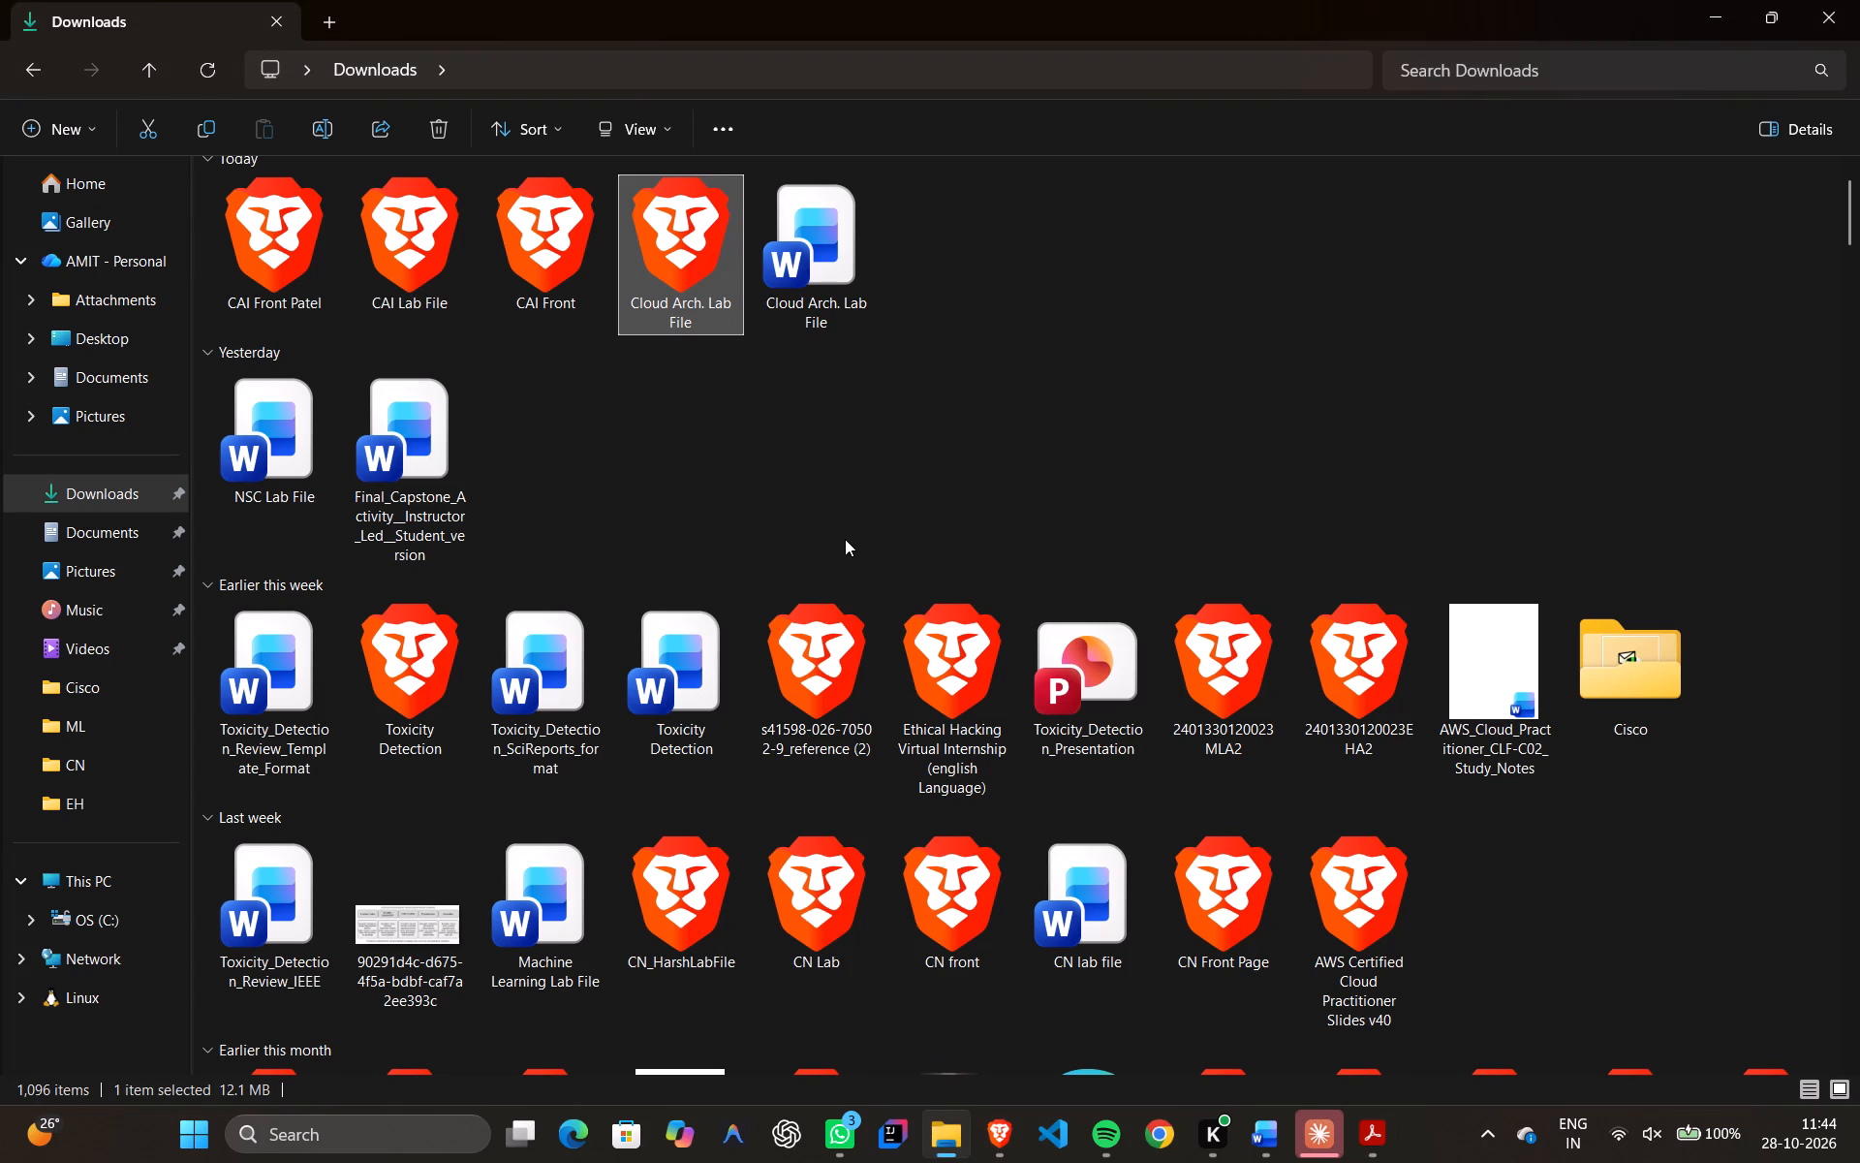
double_click(691, 234)
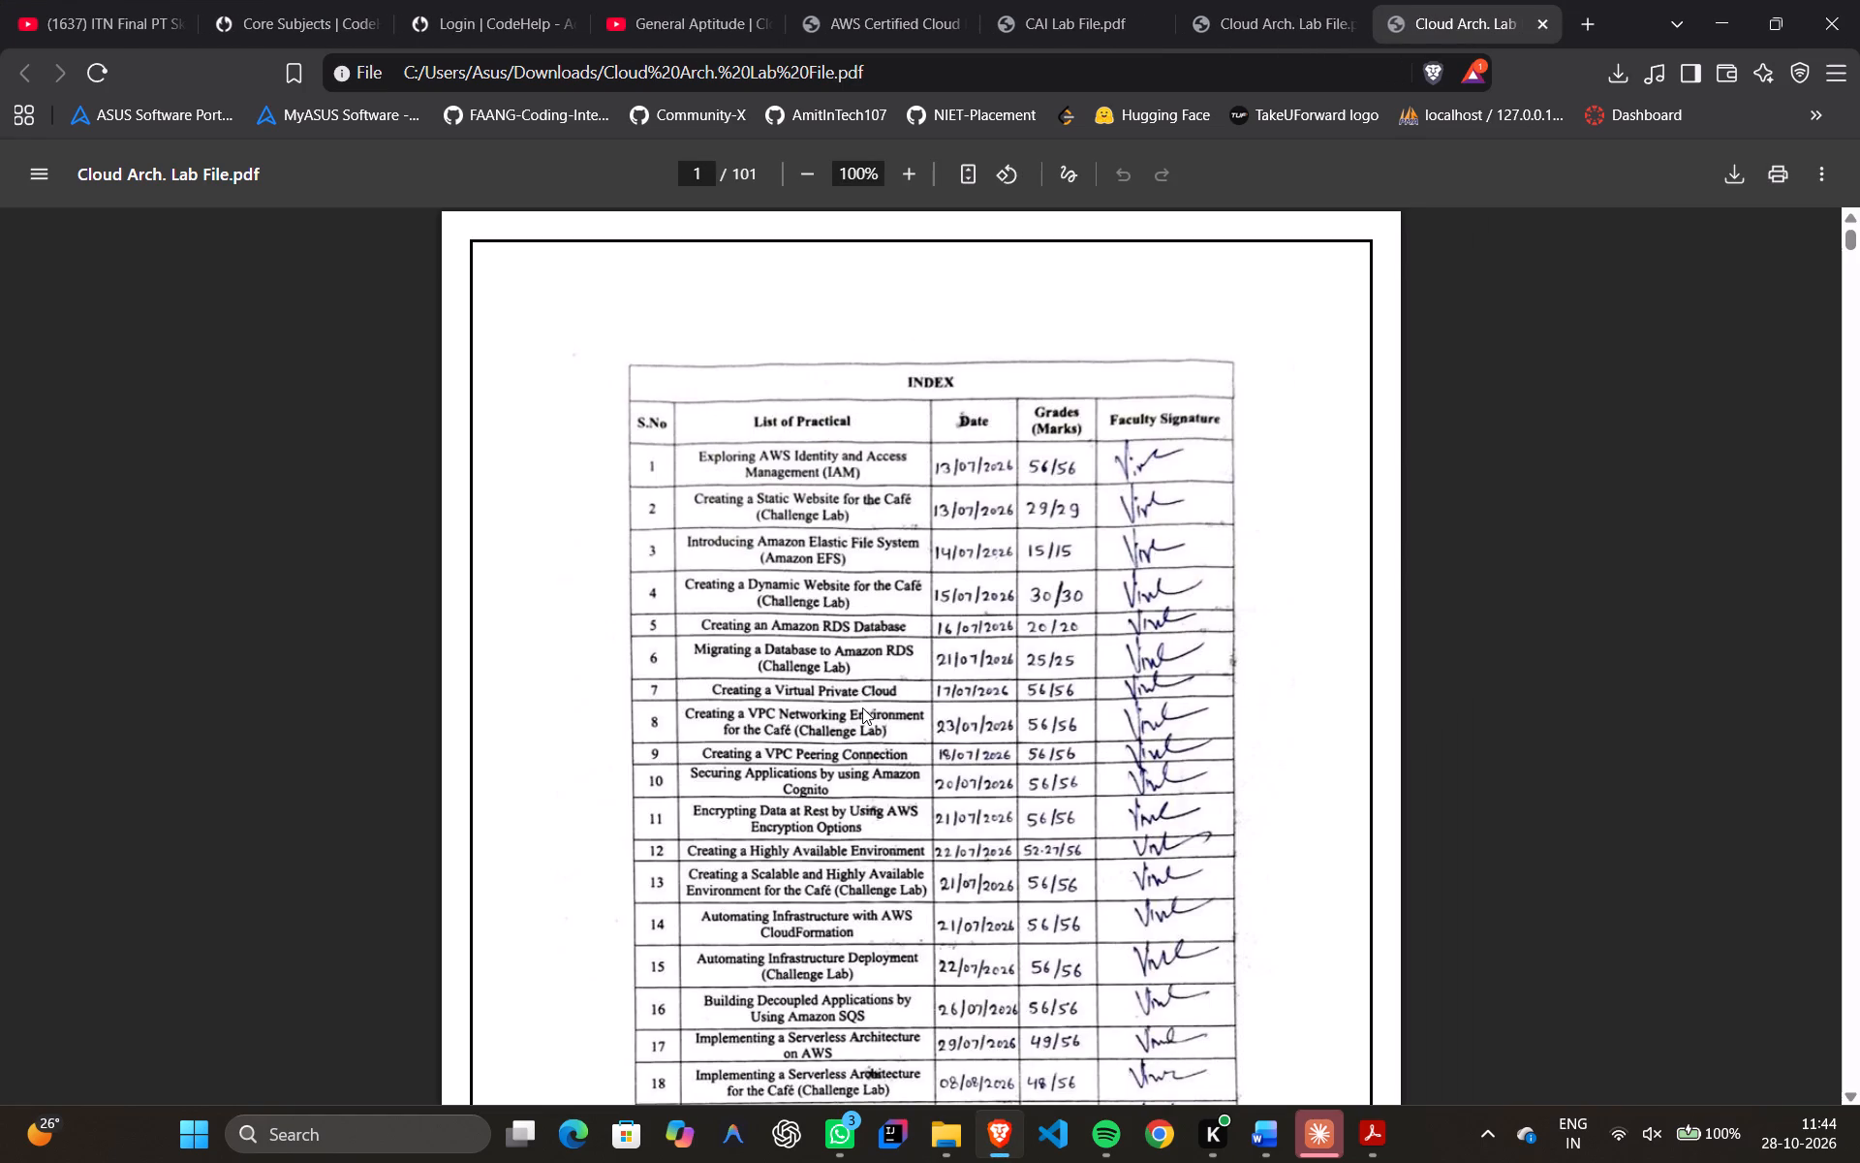
scroll(890, 590, "down", 7)
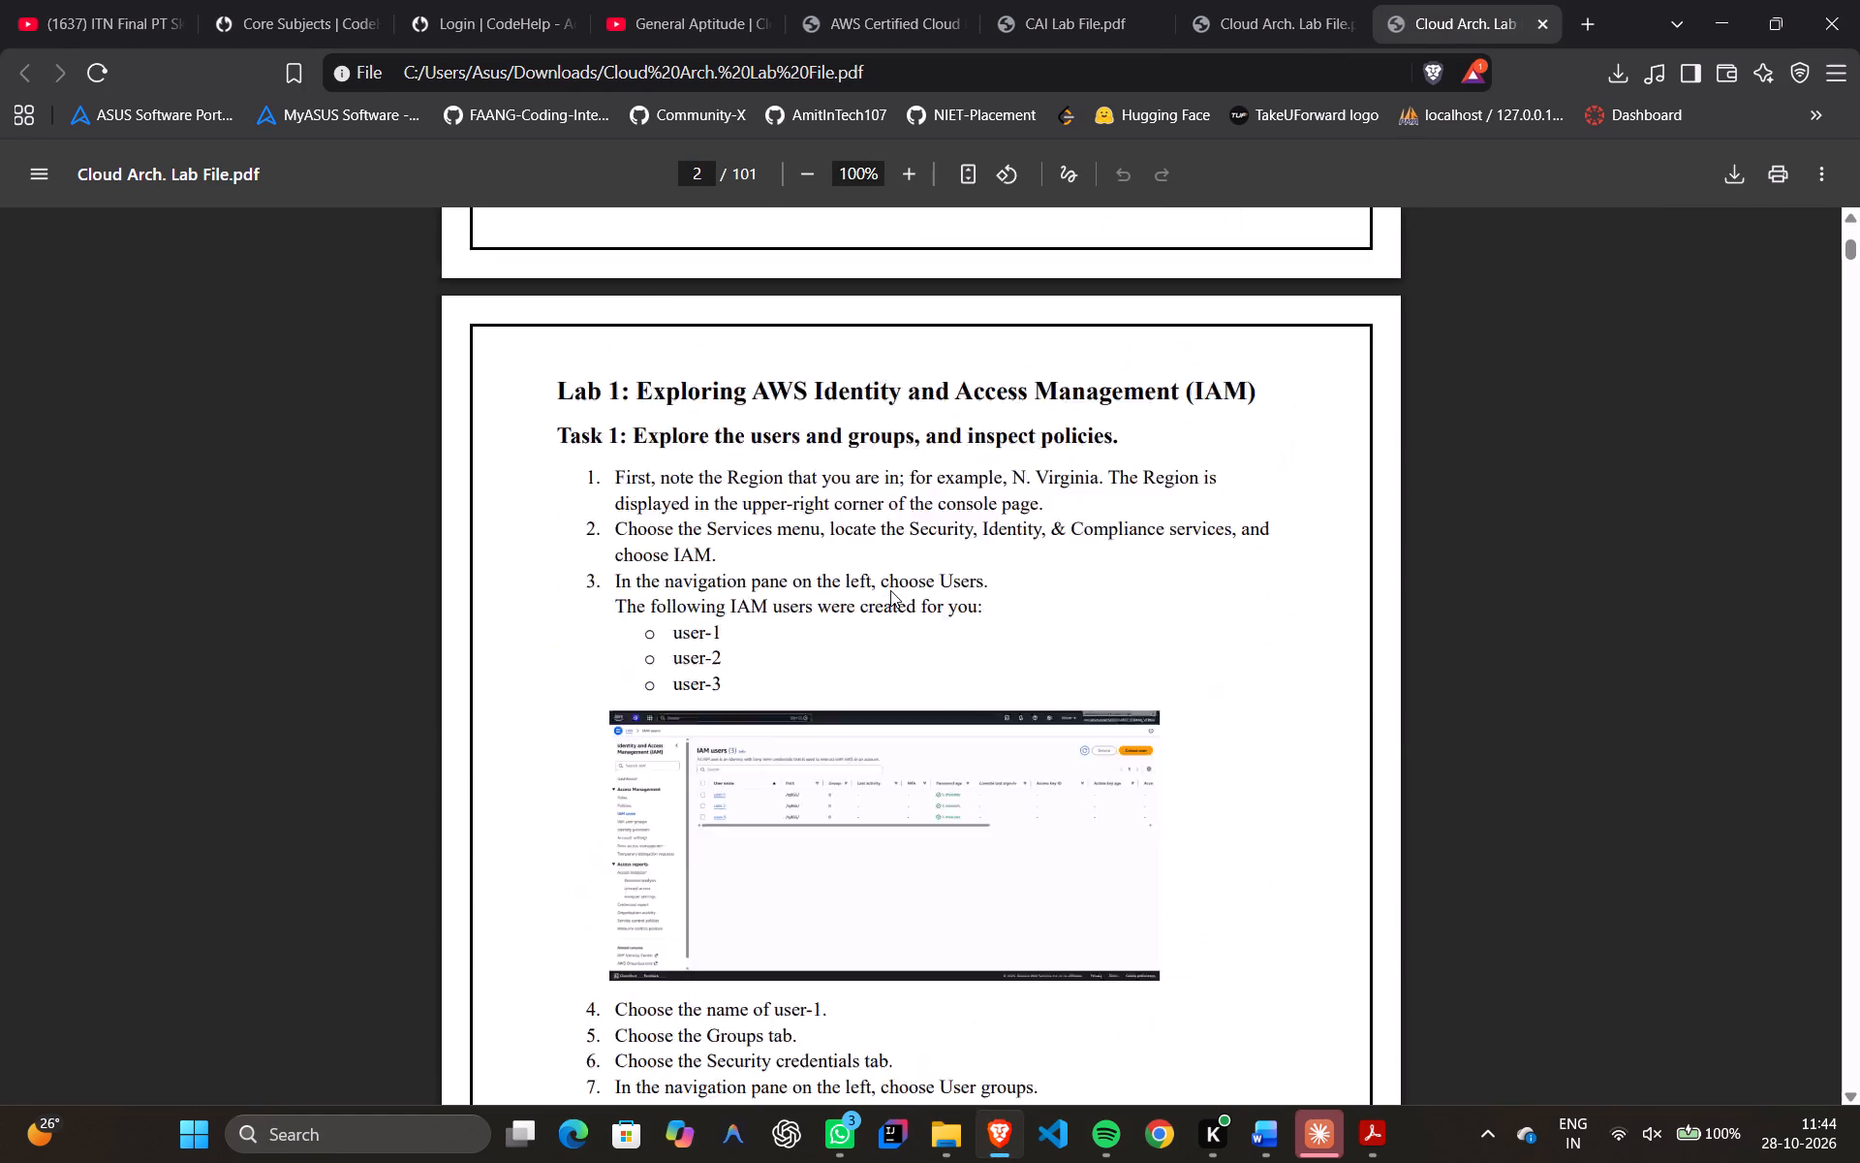
scroll(890, 590, "down", 1)
scroll(890, 590, "up", 2)
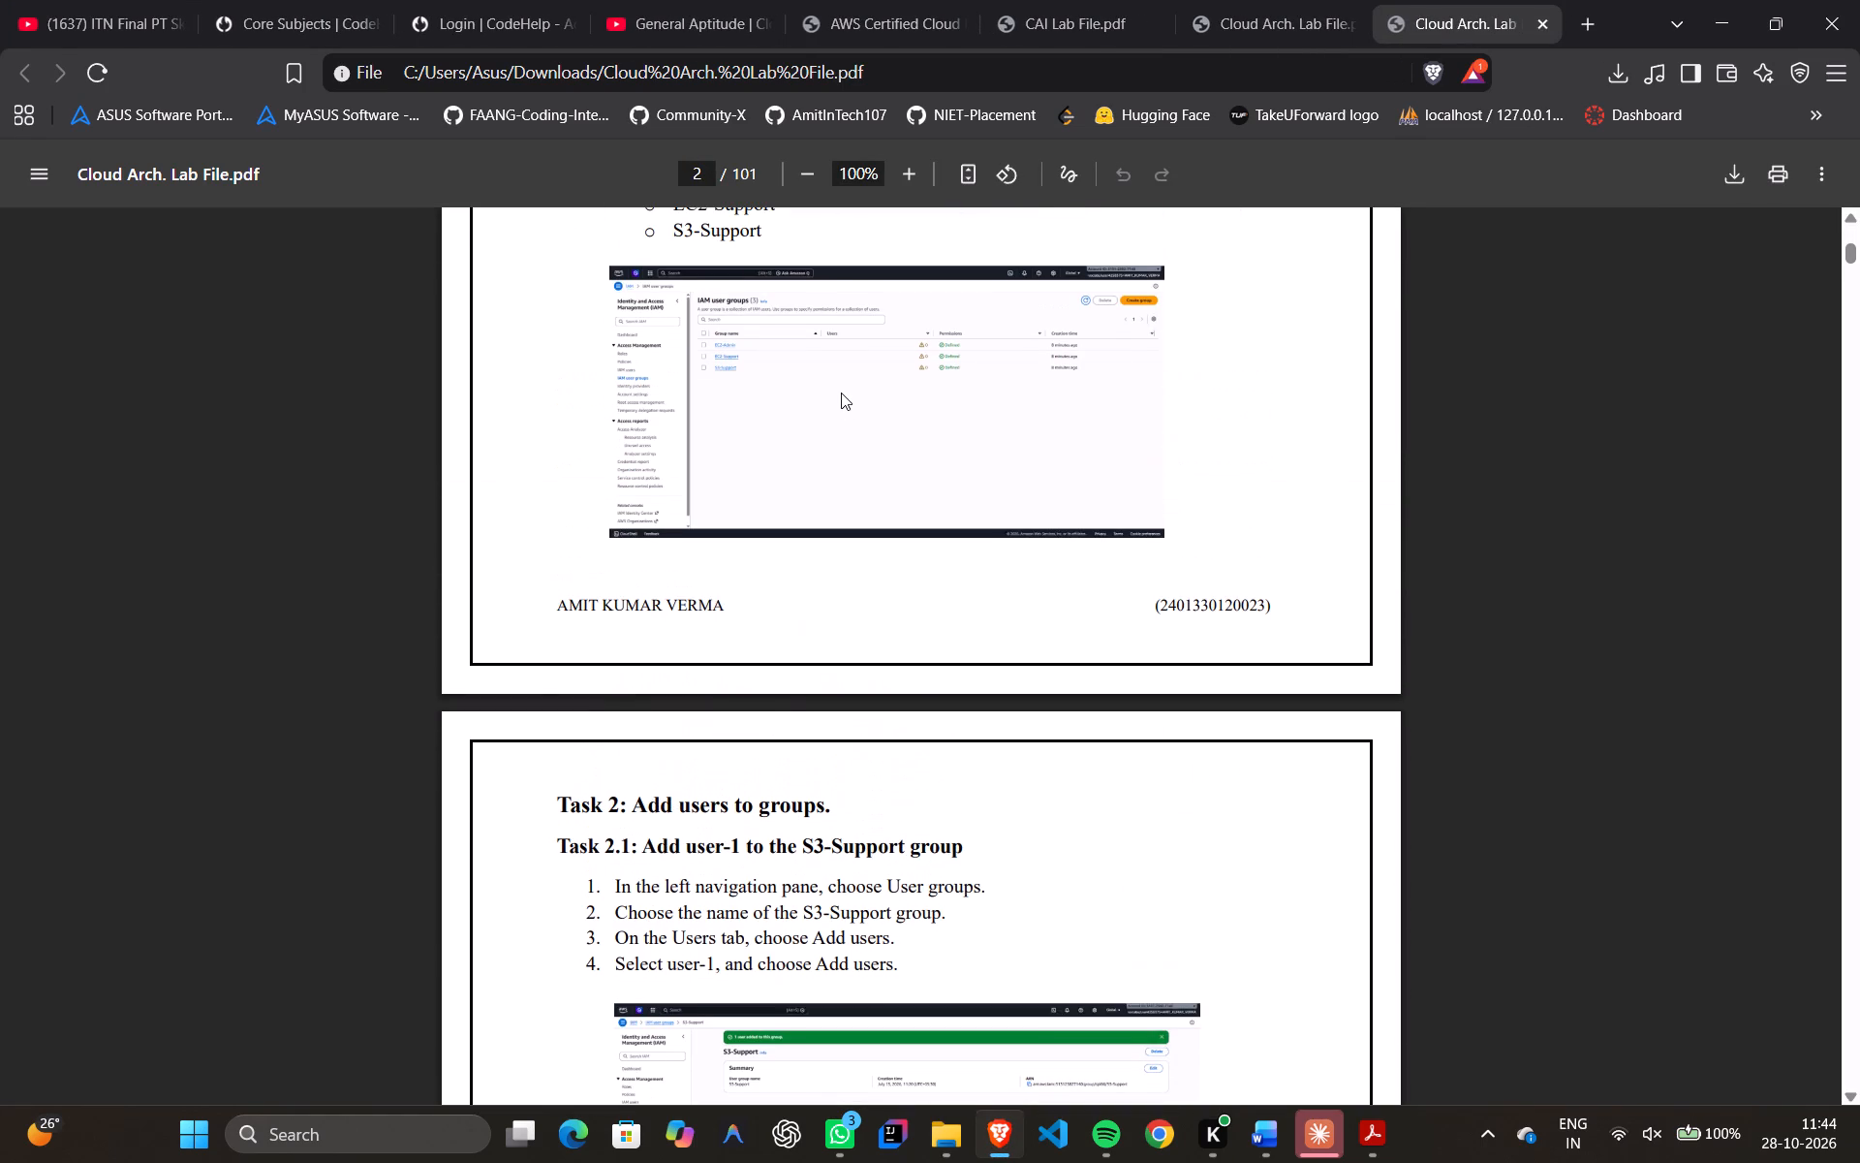
scroll(841, 393, "up", 1)
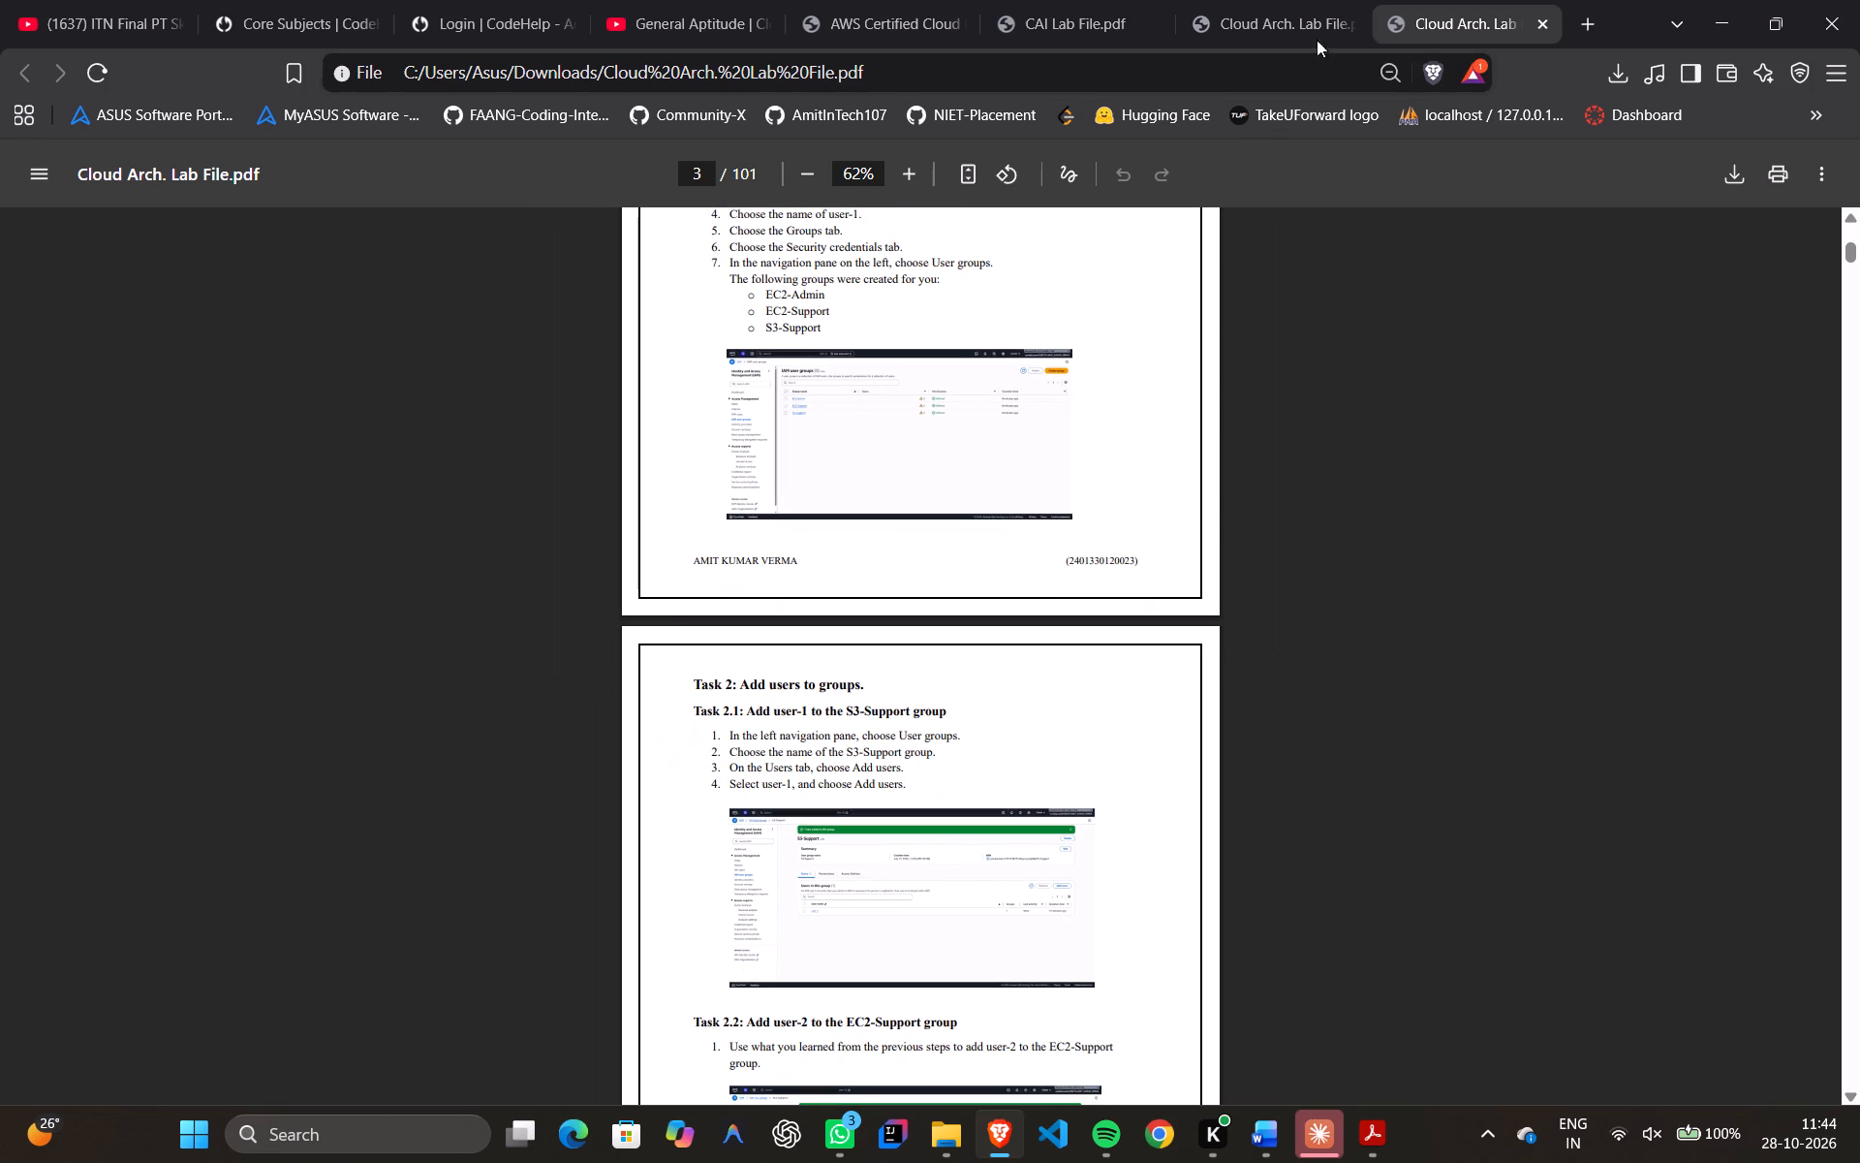
left_click(1341, 21)
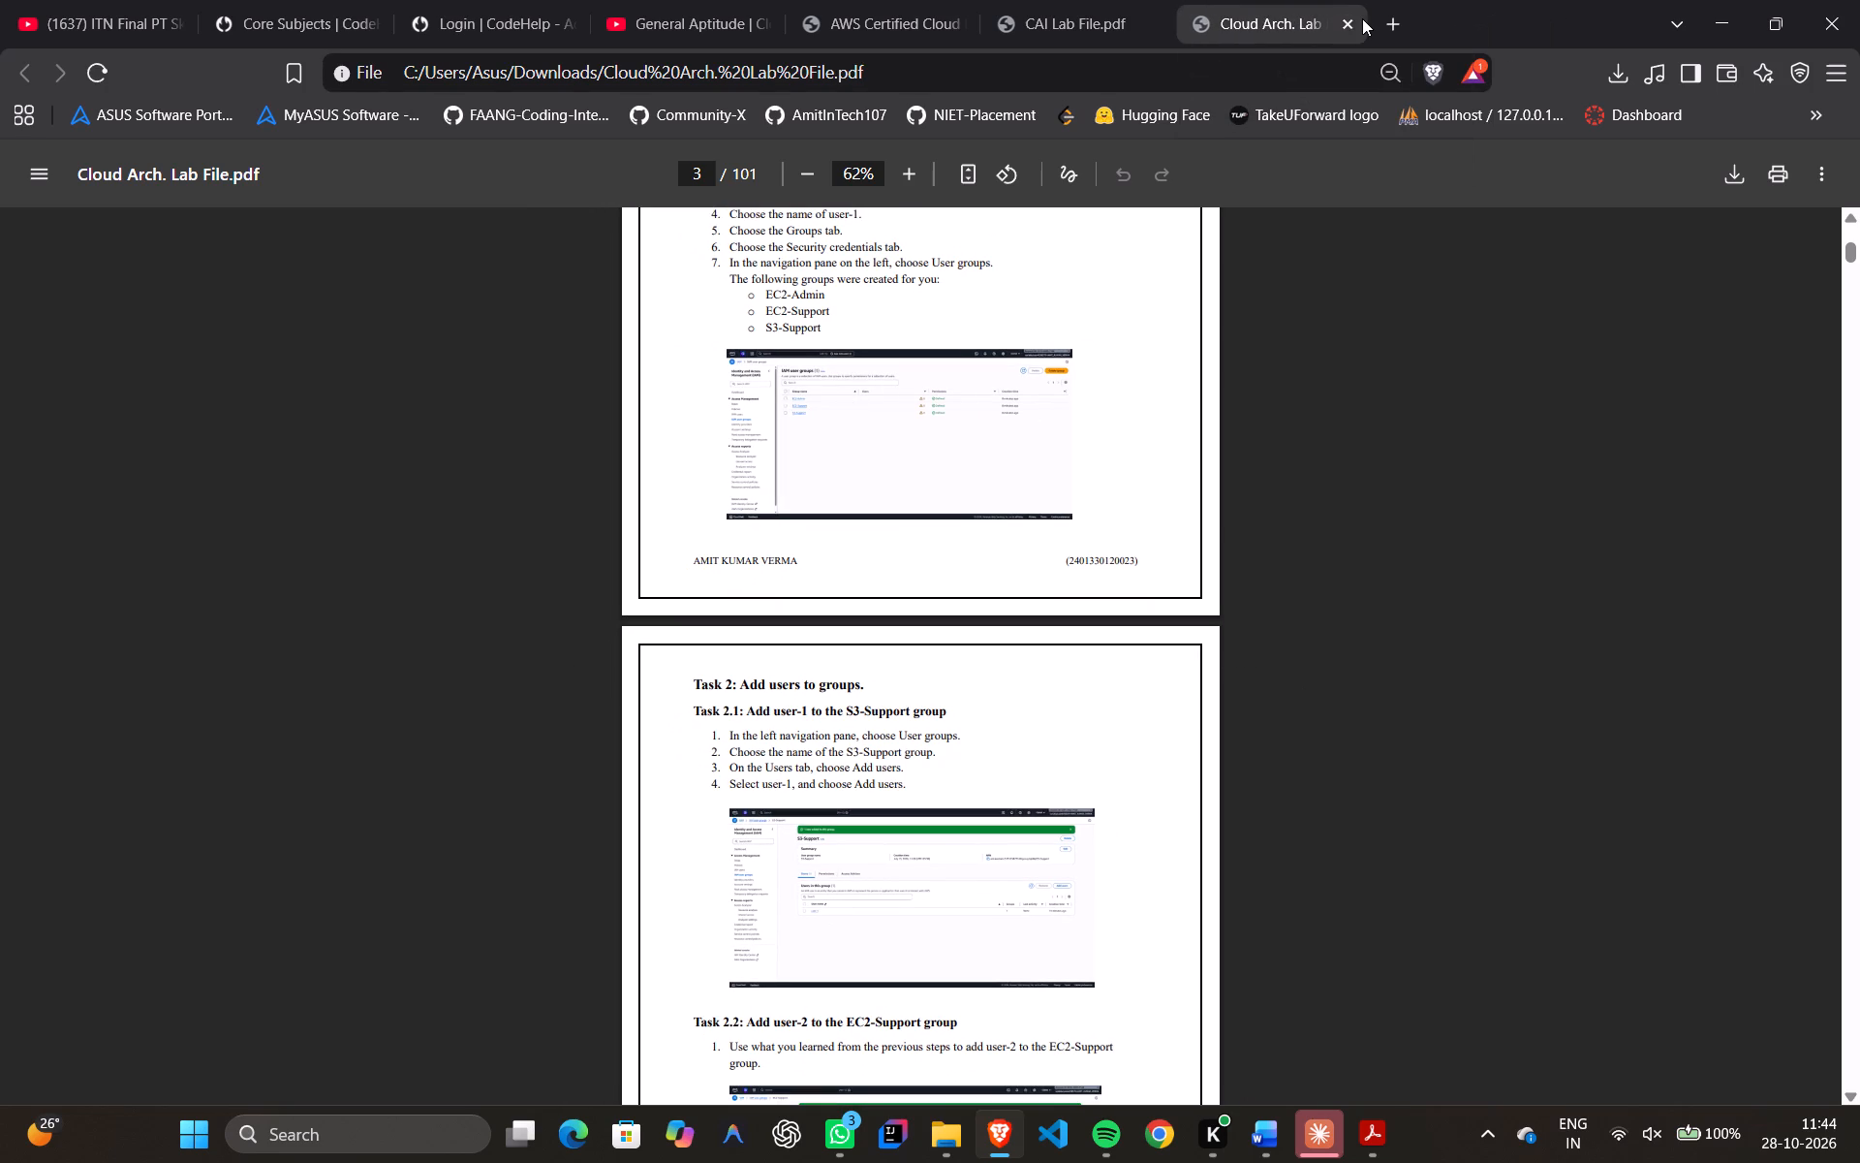
Search the web for "pdf merger" in a new tab and open the iLovePDF Merge PDF page.
left_click(1385, 17)
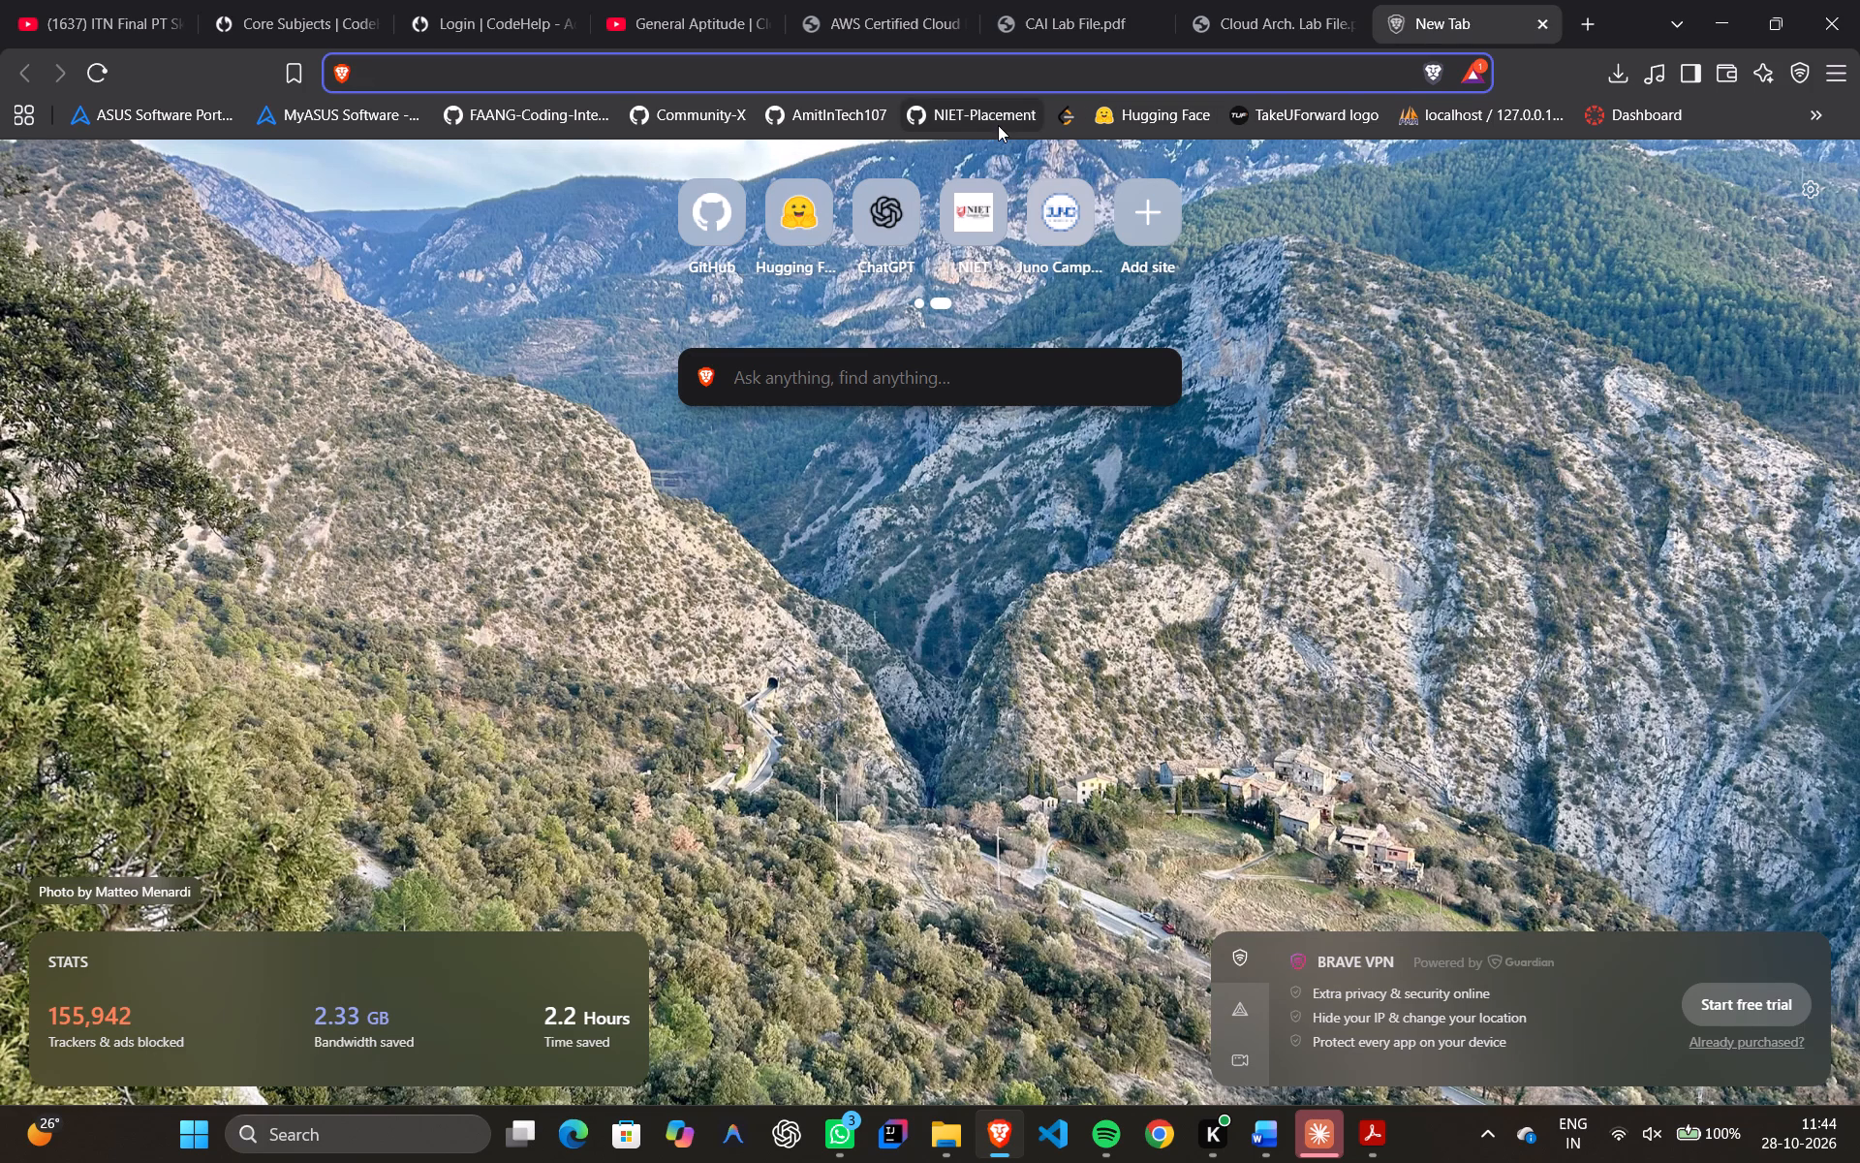
type("pdf merg")
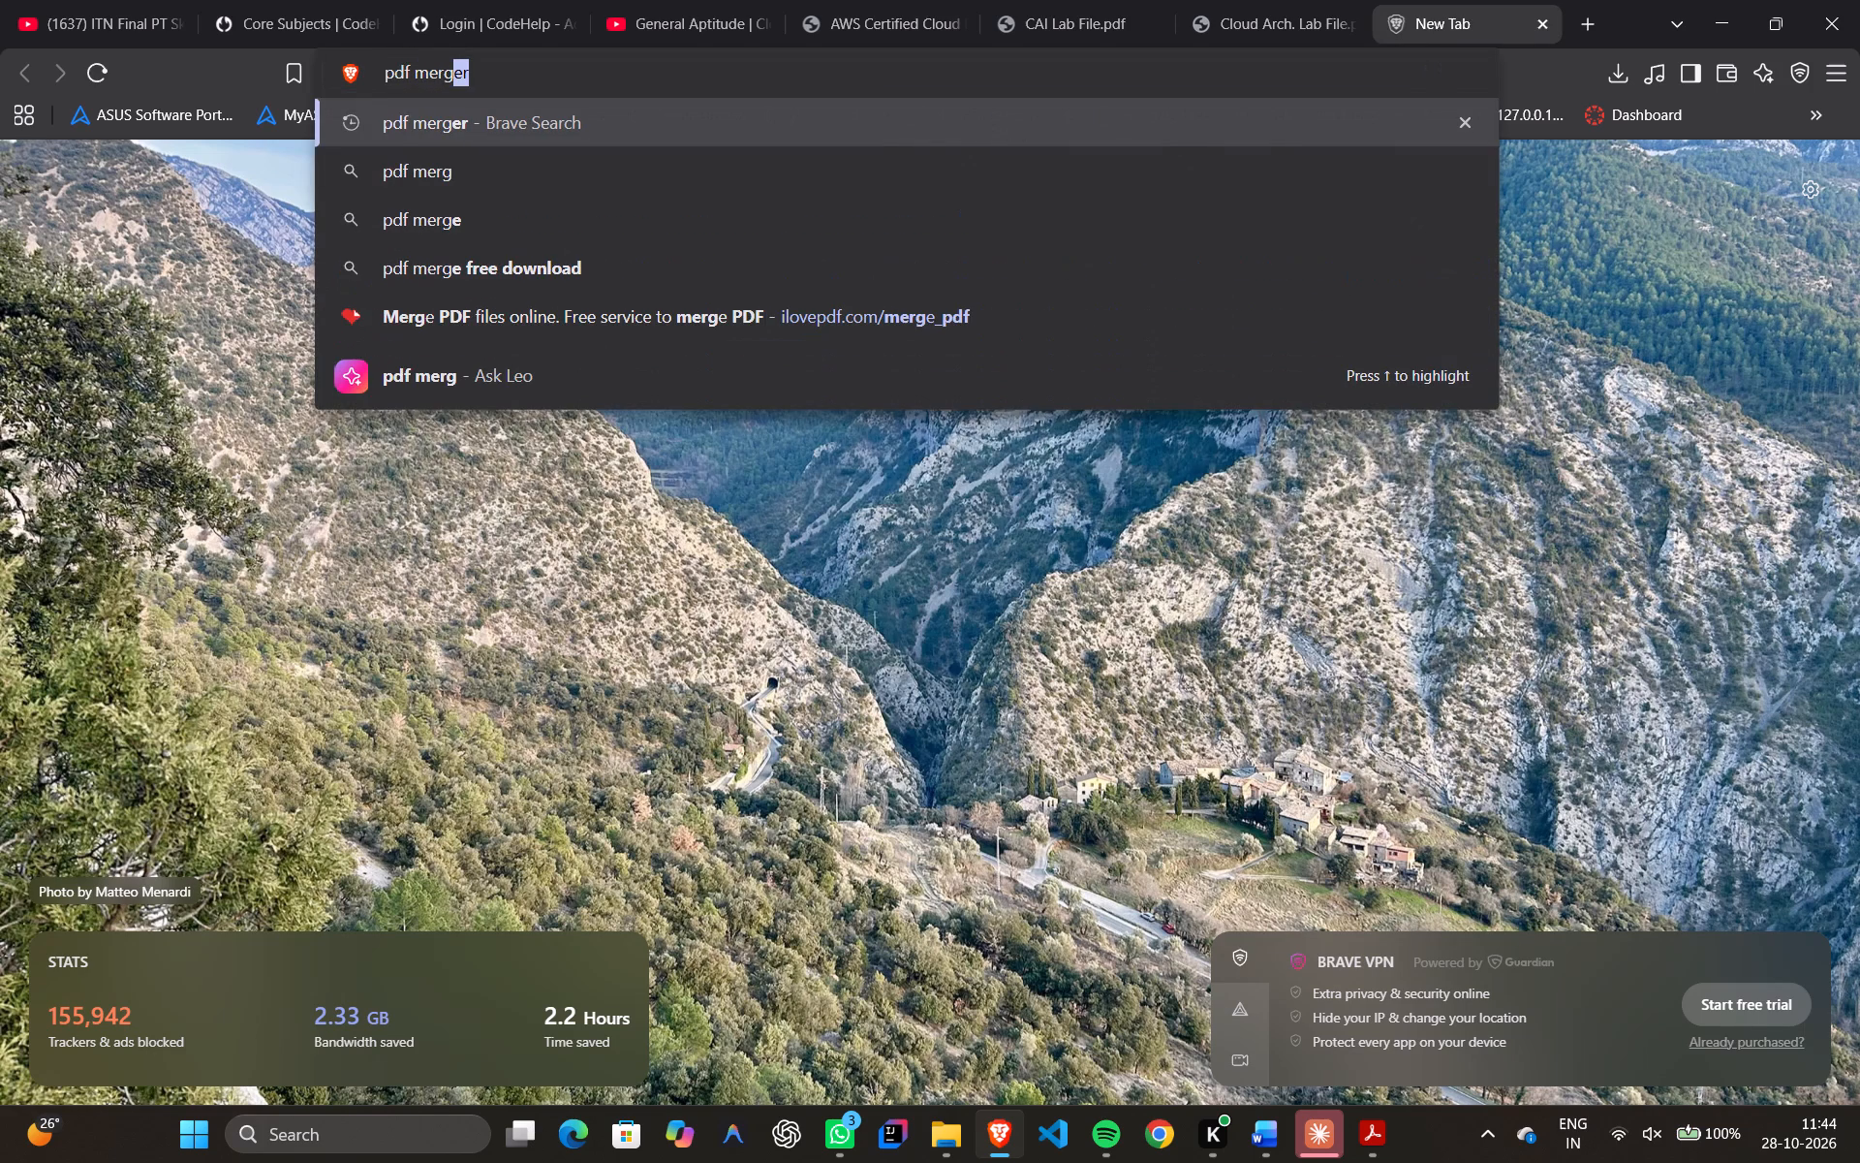
key("Return")
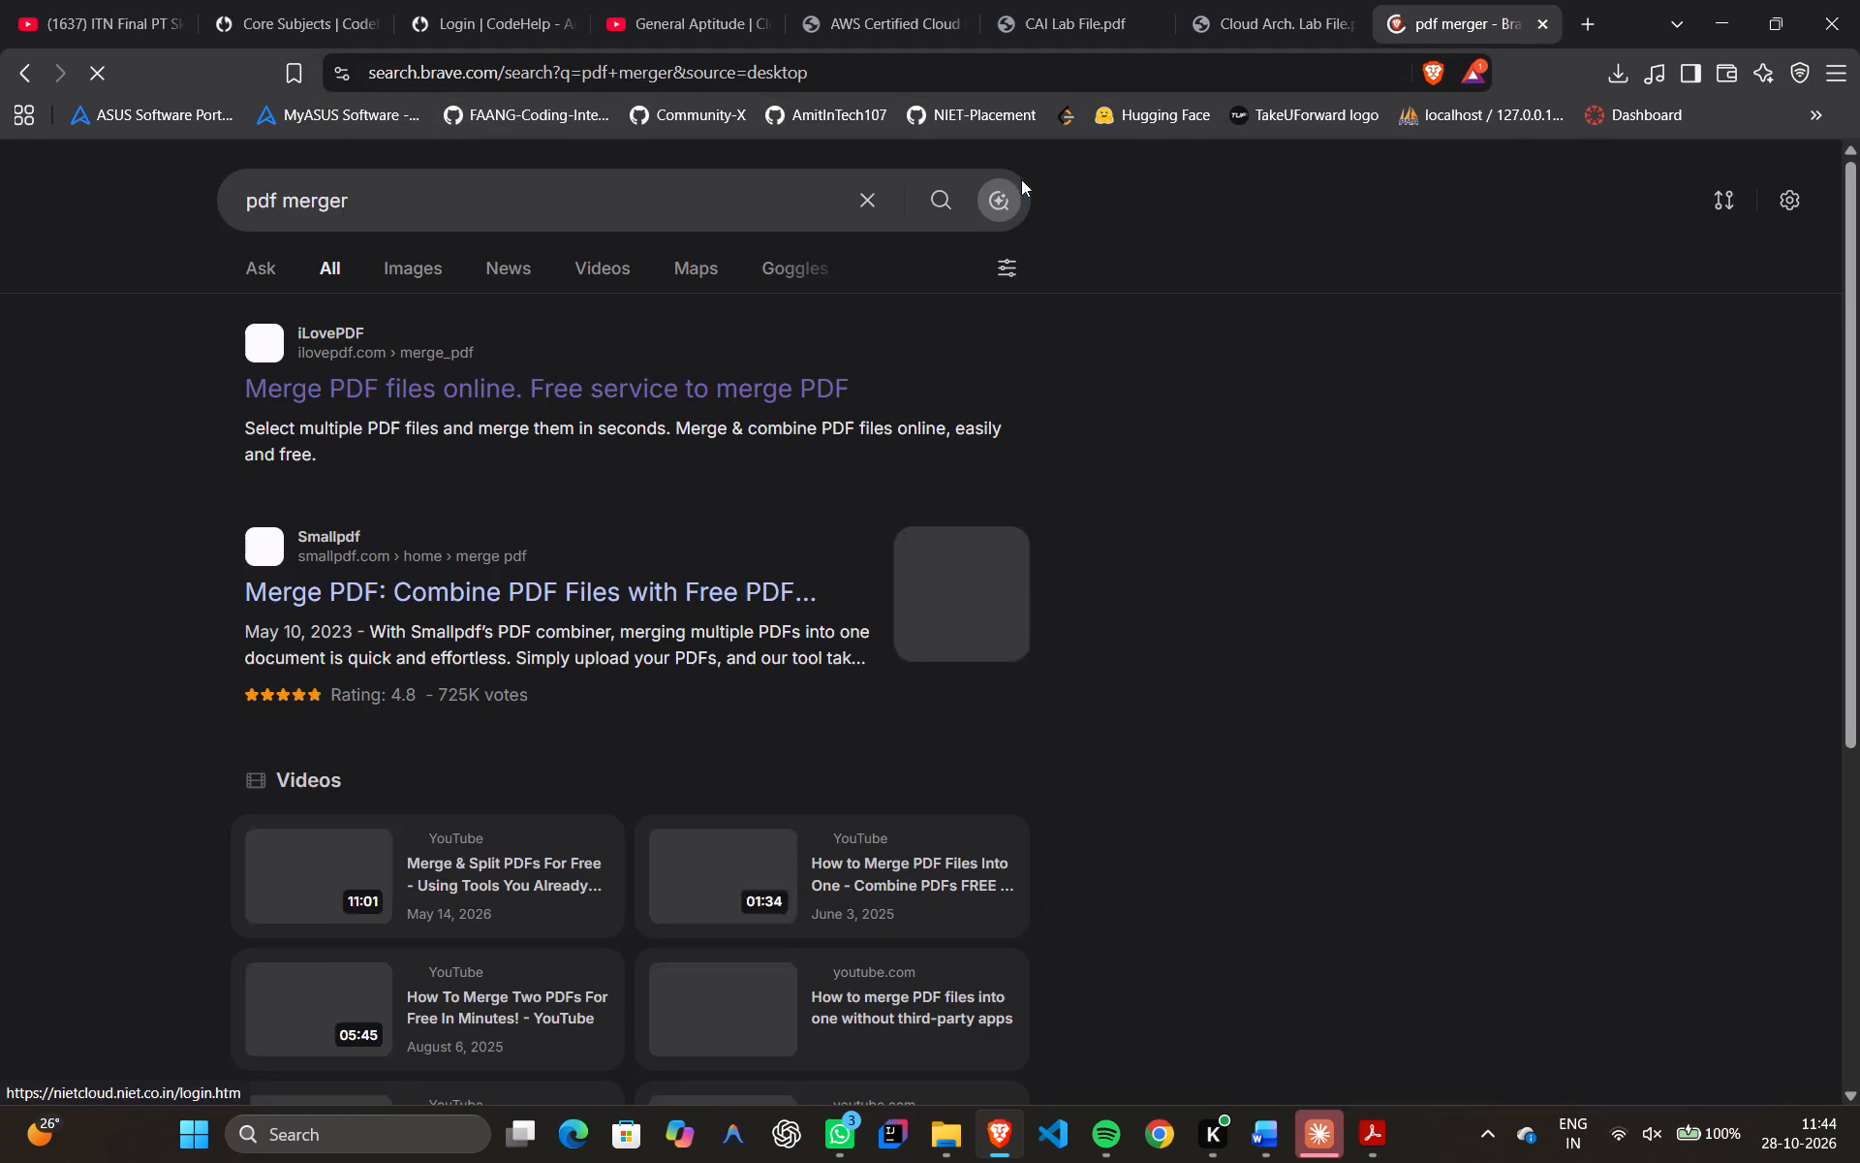
left_click_drag(457, 410, 430, 396)
left_click(430, 396)
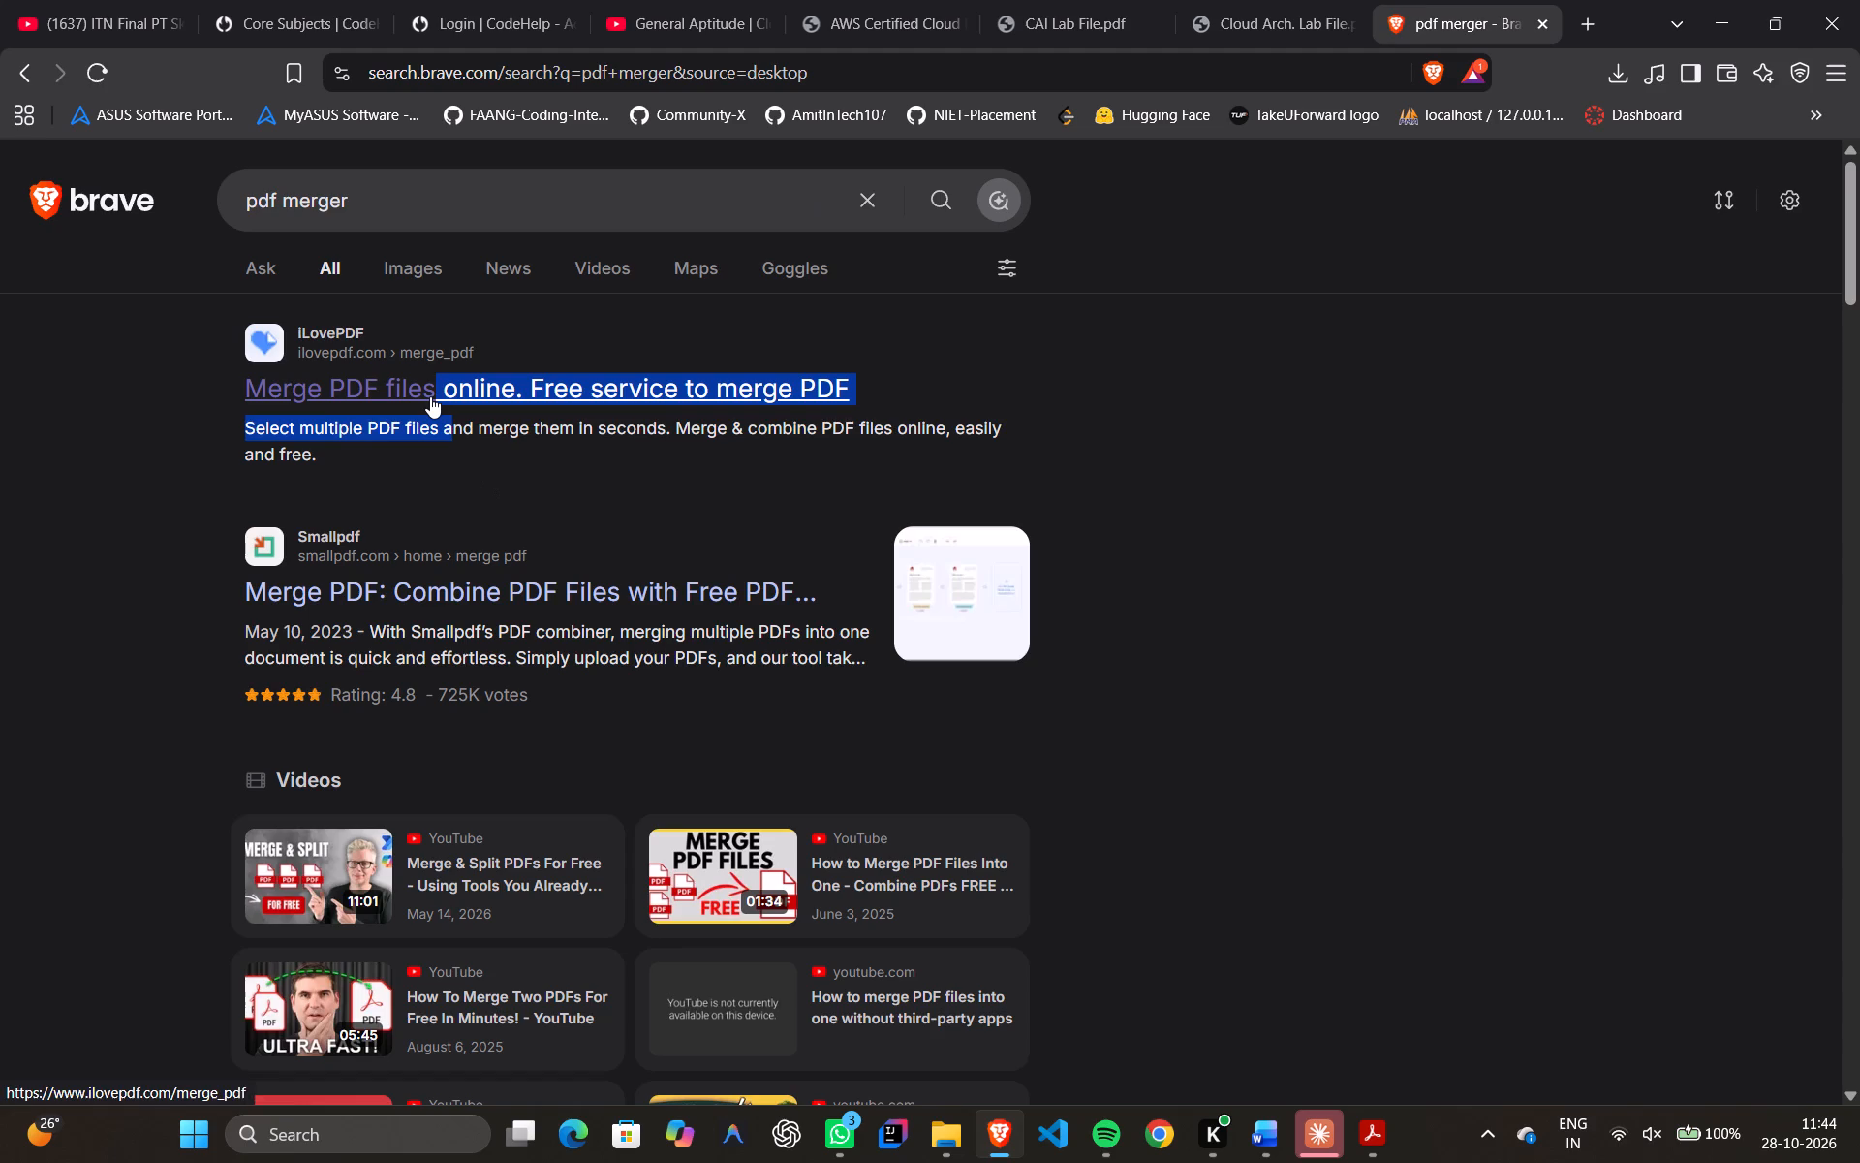
Merge the CAI Front and Cloud Arch. Lab File PDFs from Downloads, with the front page first.
left_click(918, 465)
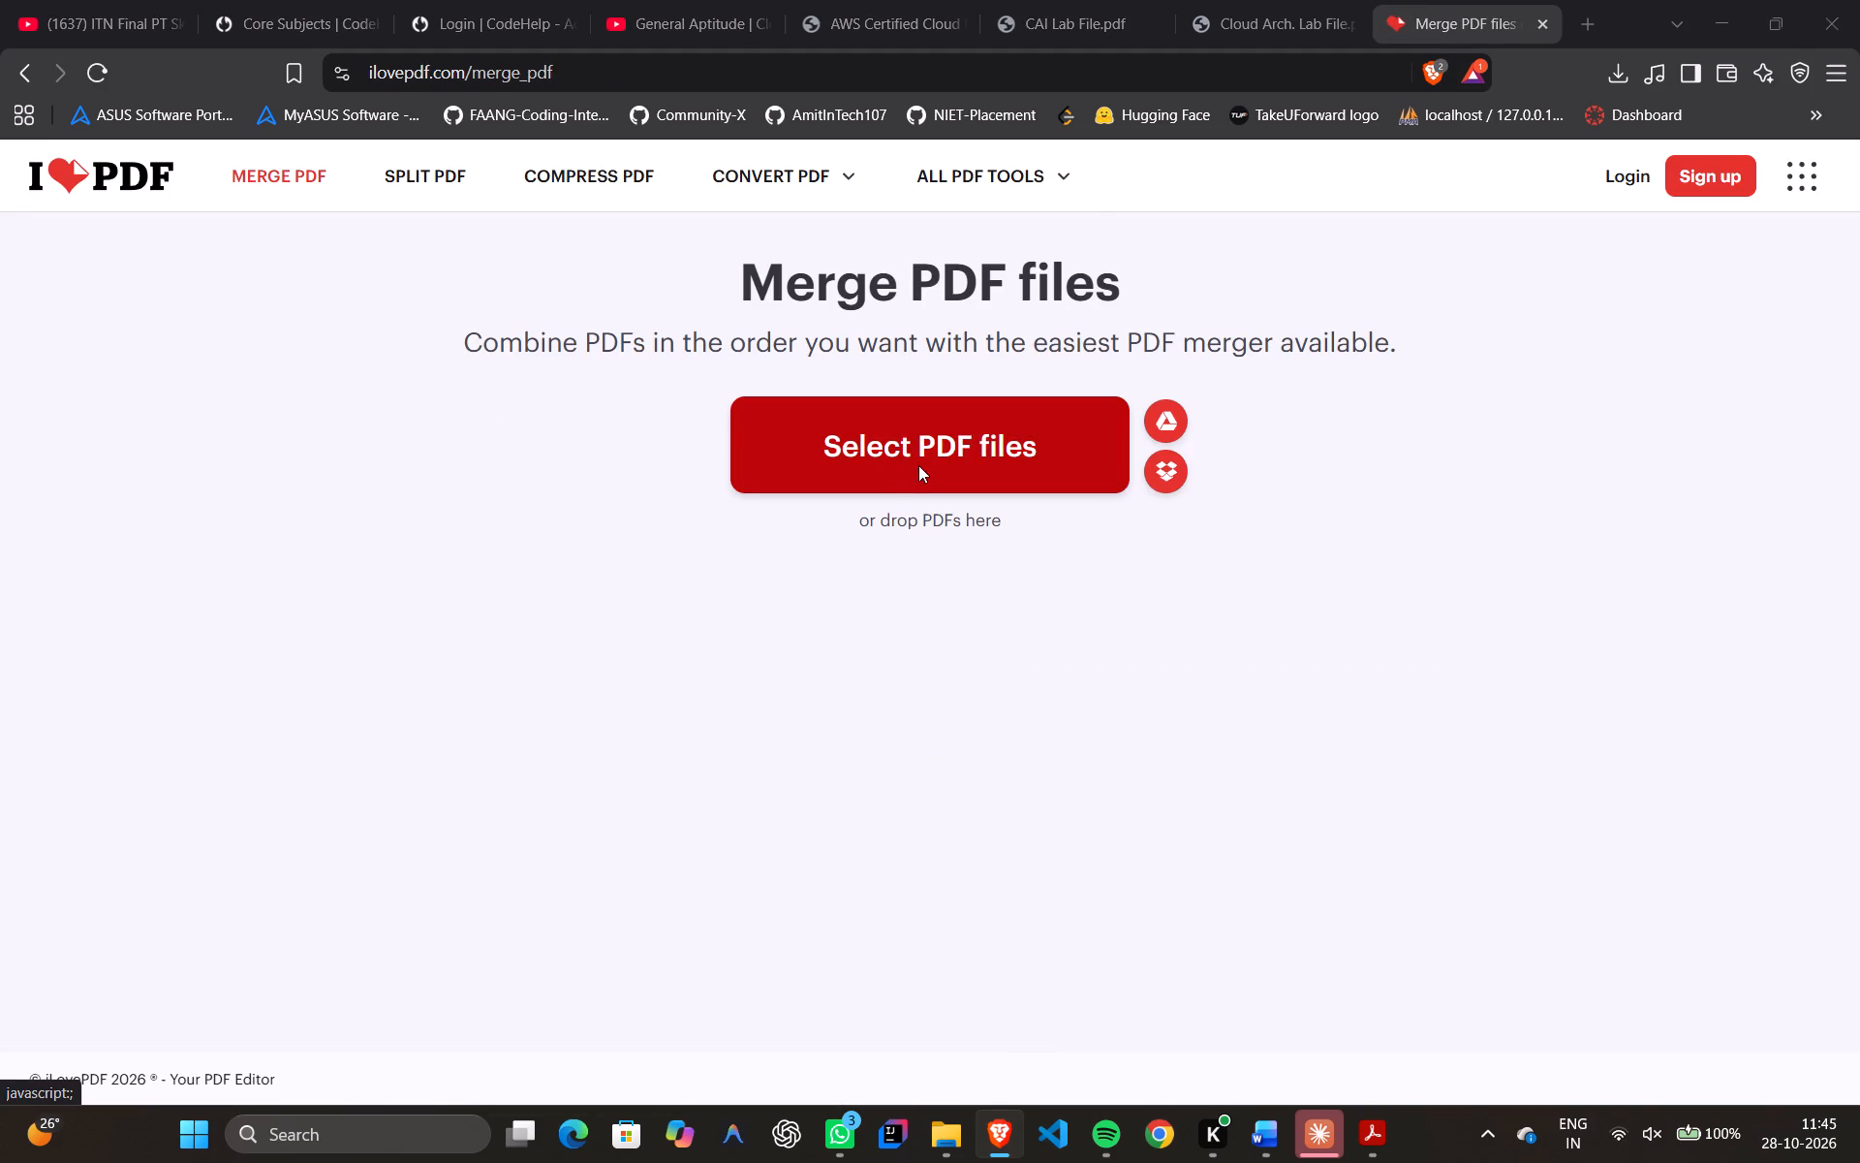
double_click(451, 280)
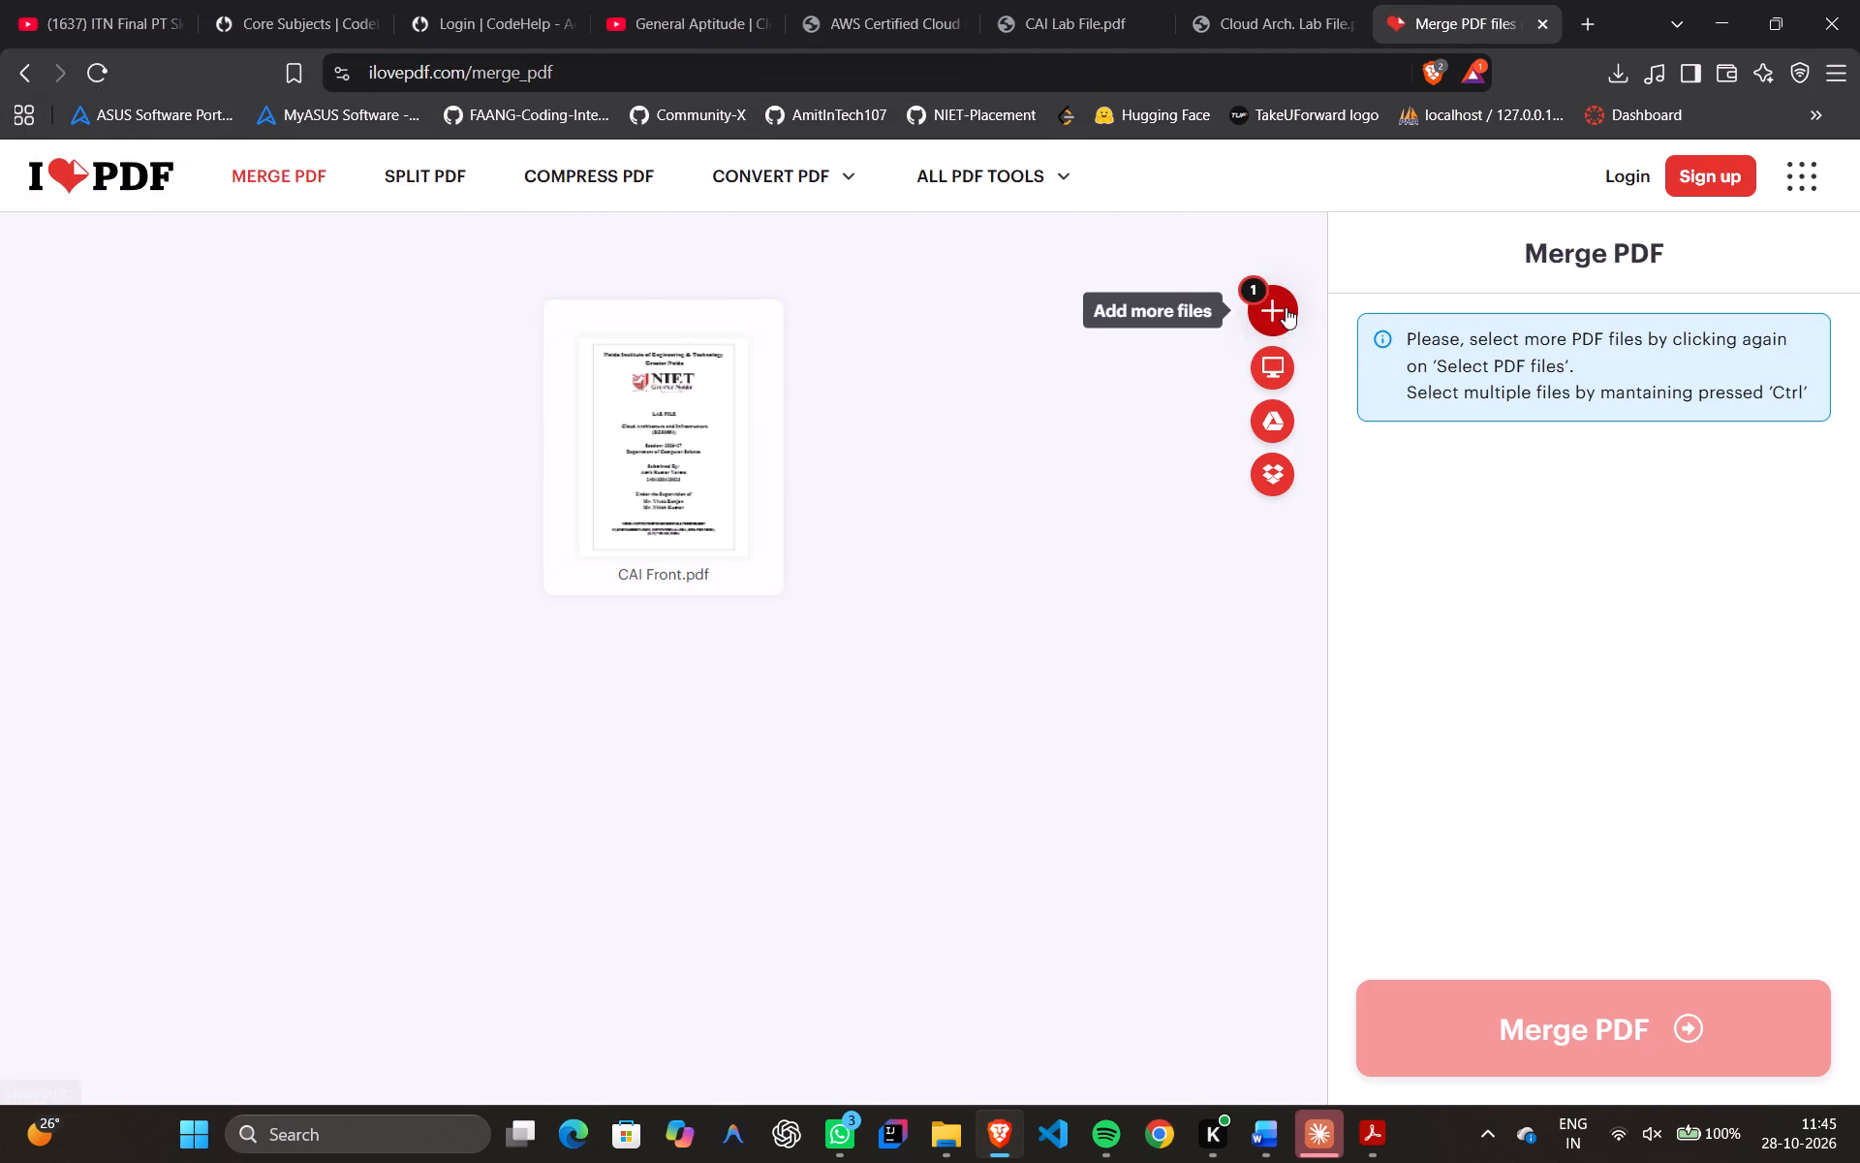
left_click(1286, 307)
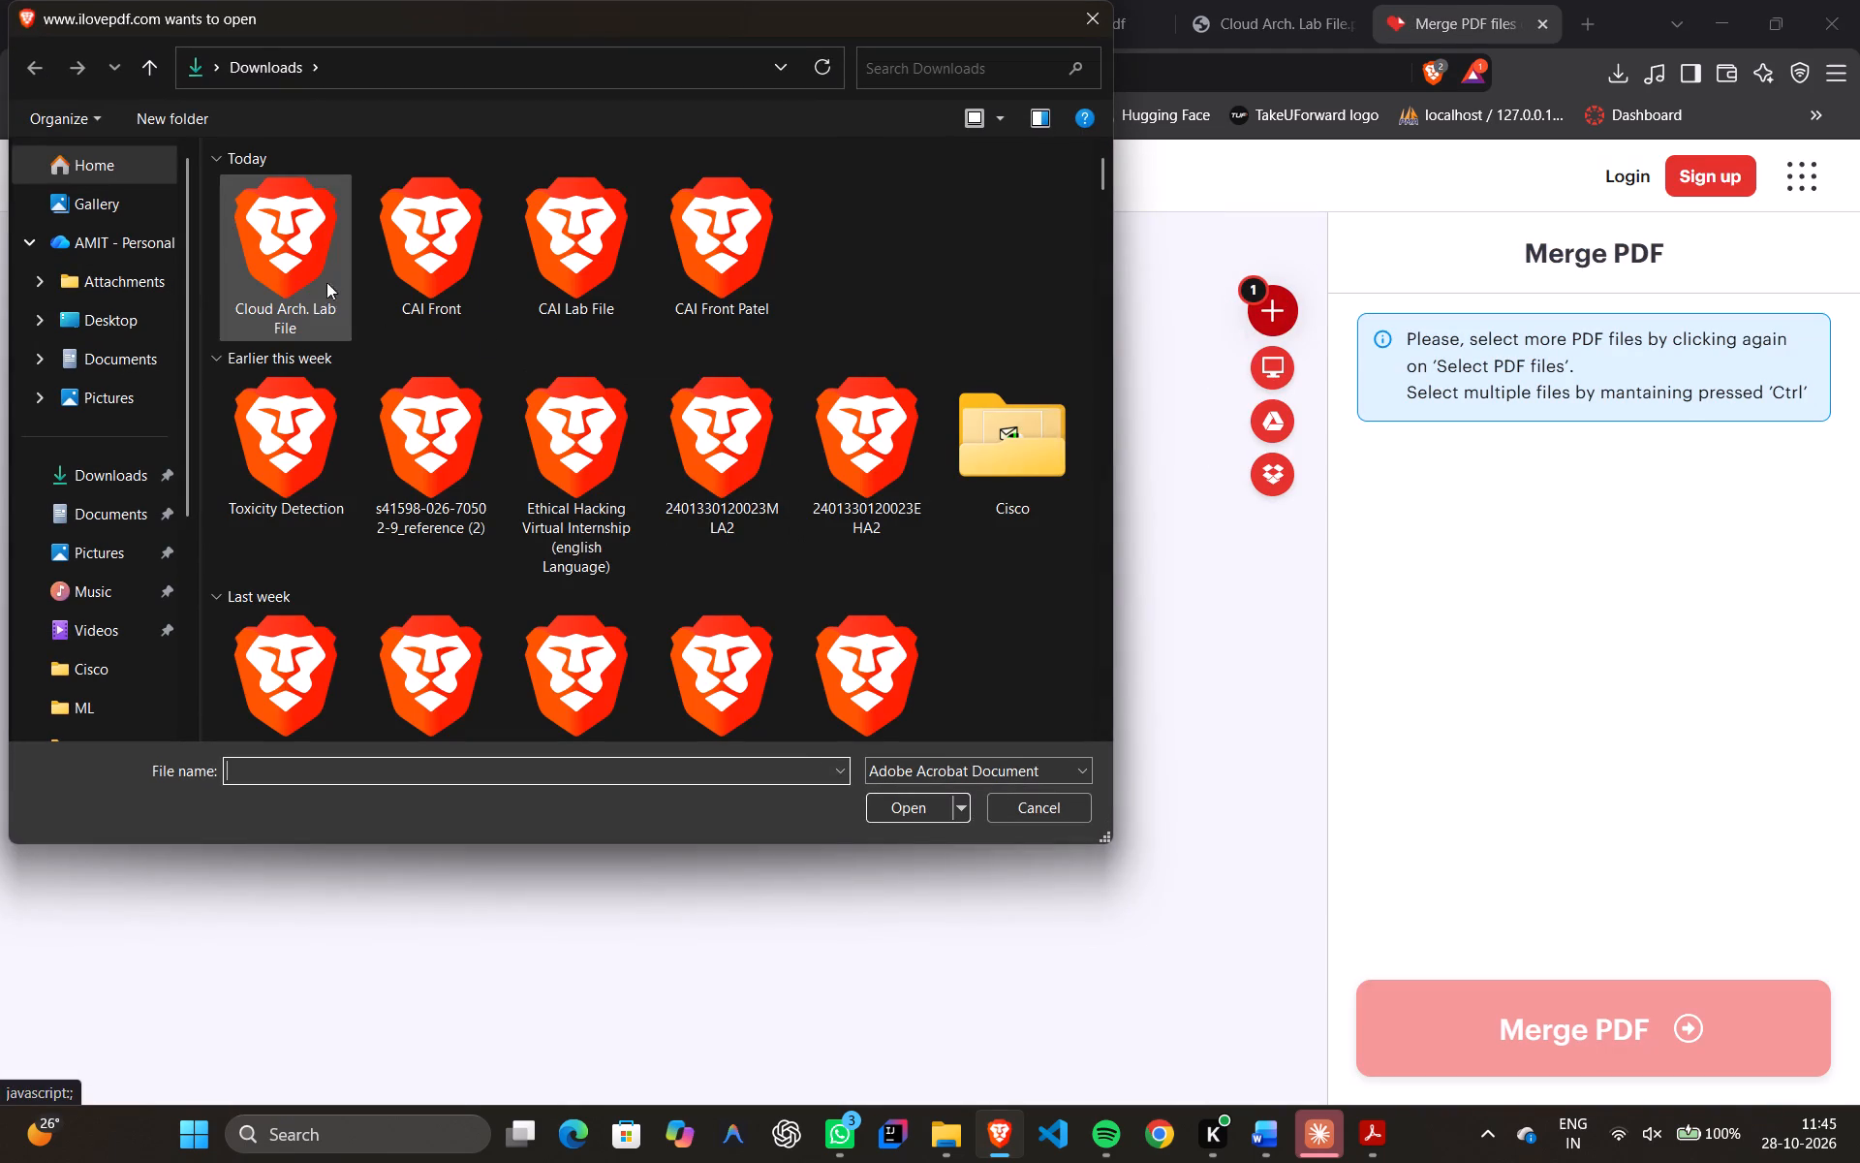
double_click(296, 261)
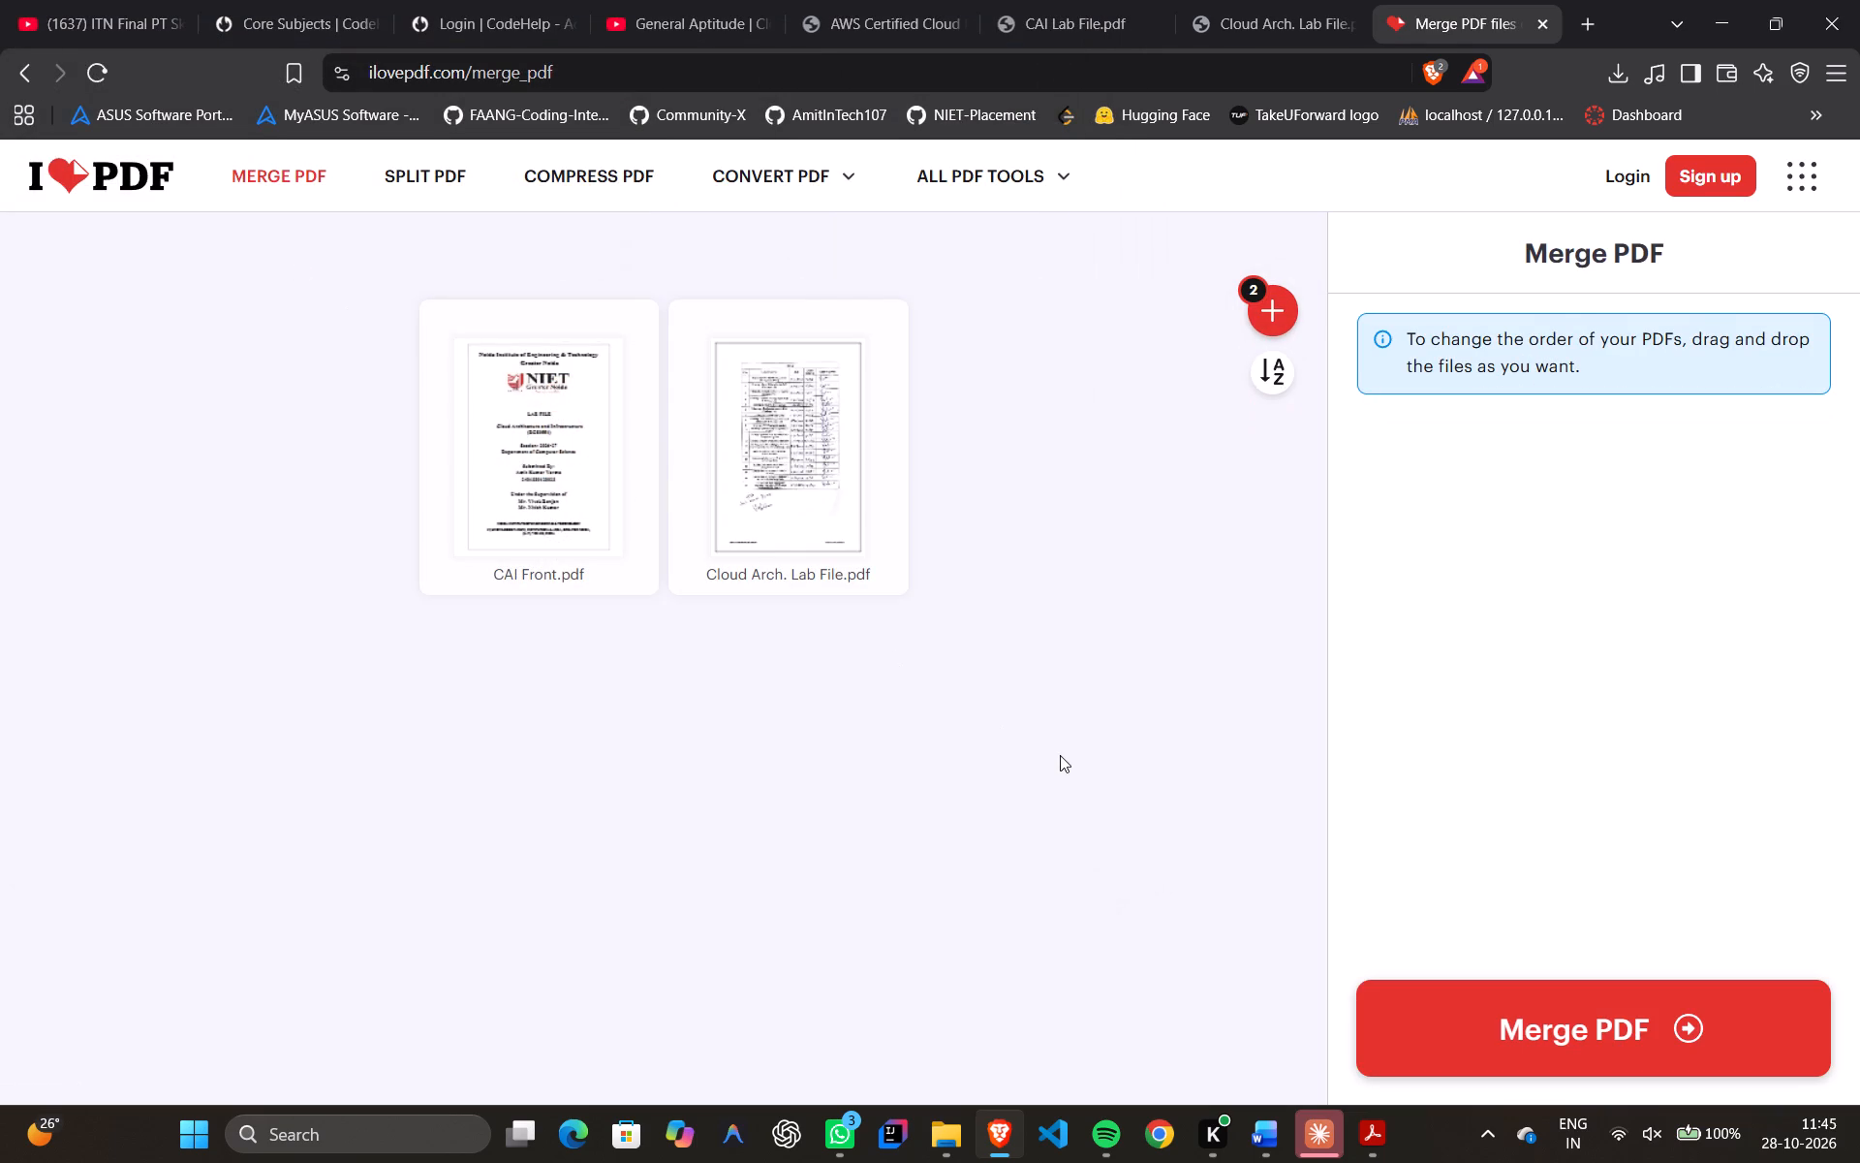
left_click(1534, 1027)
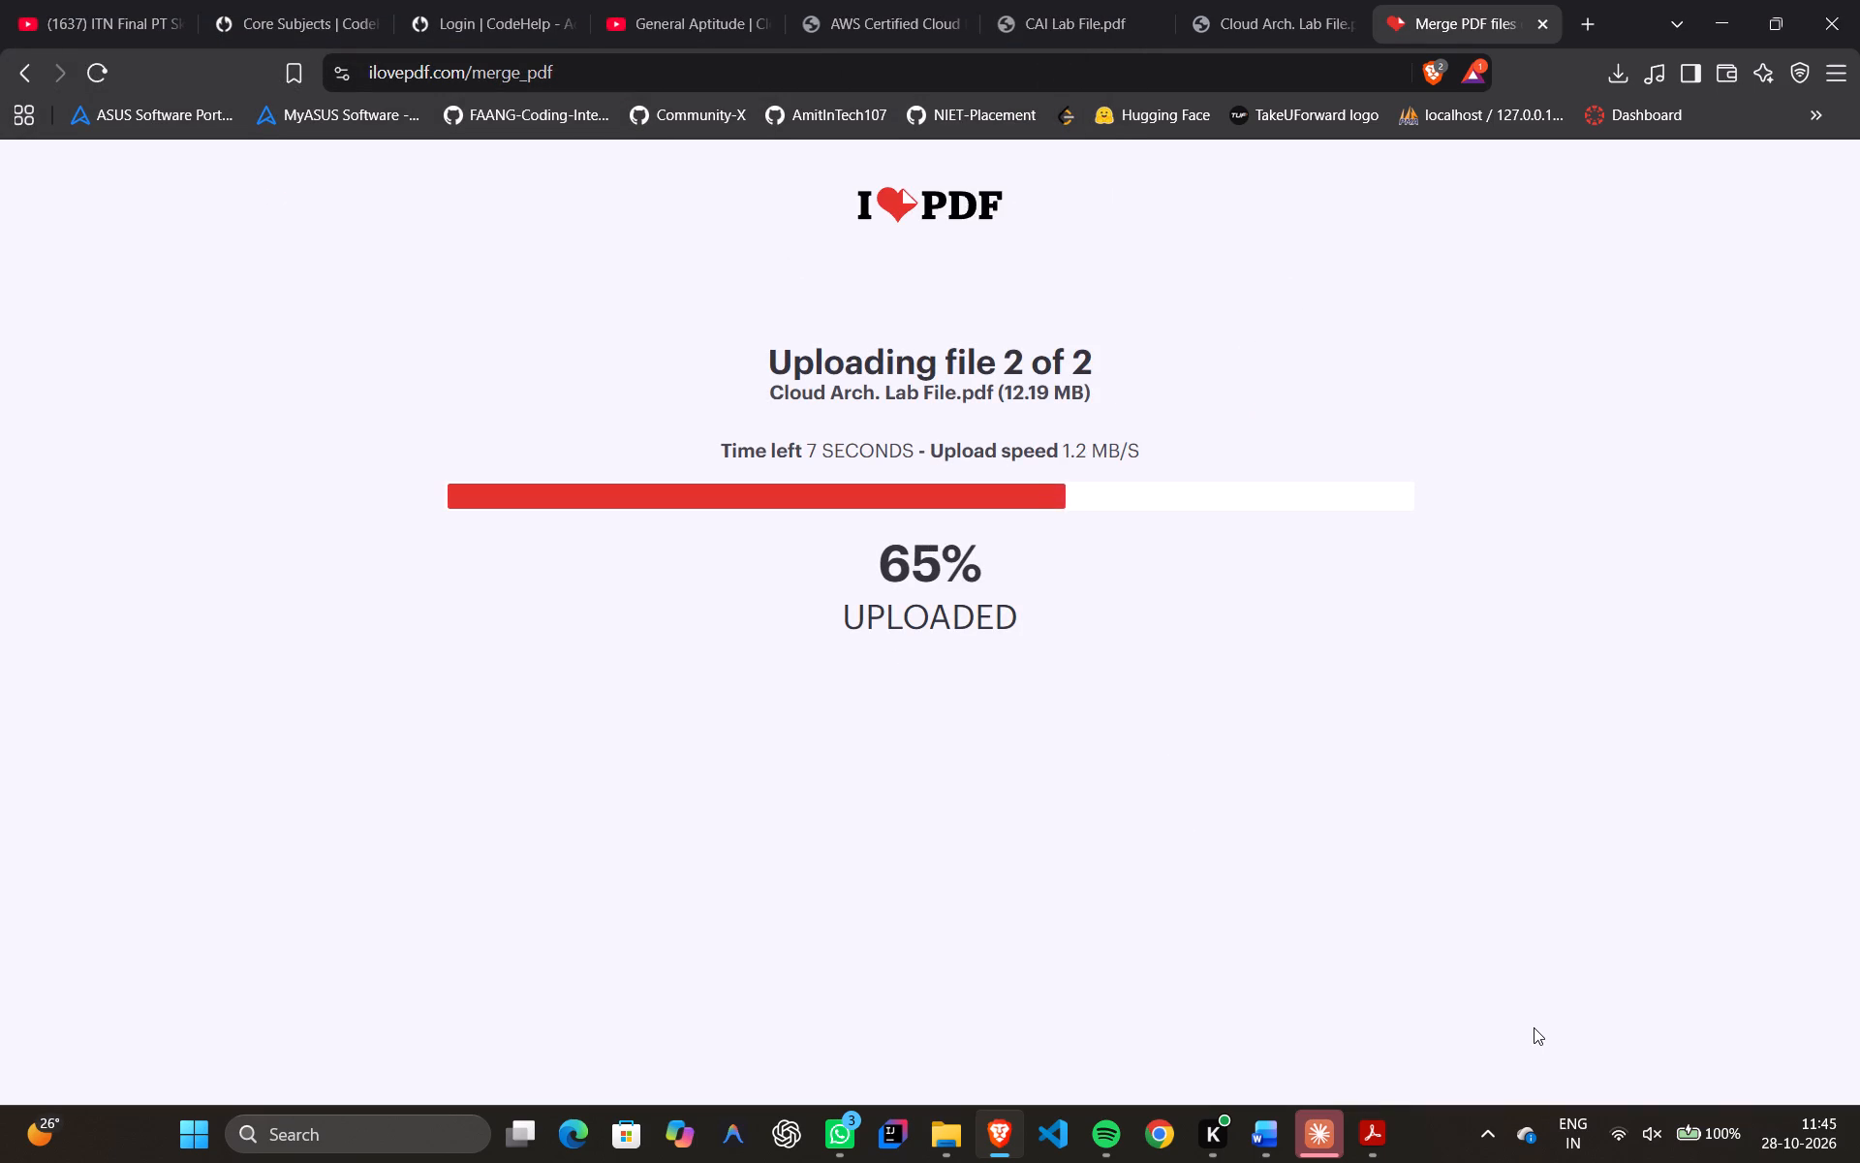